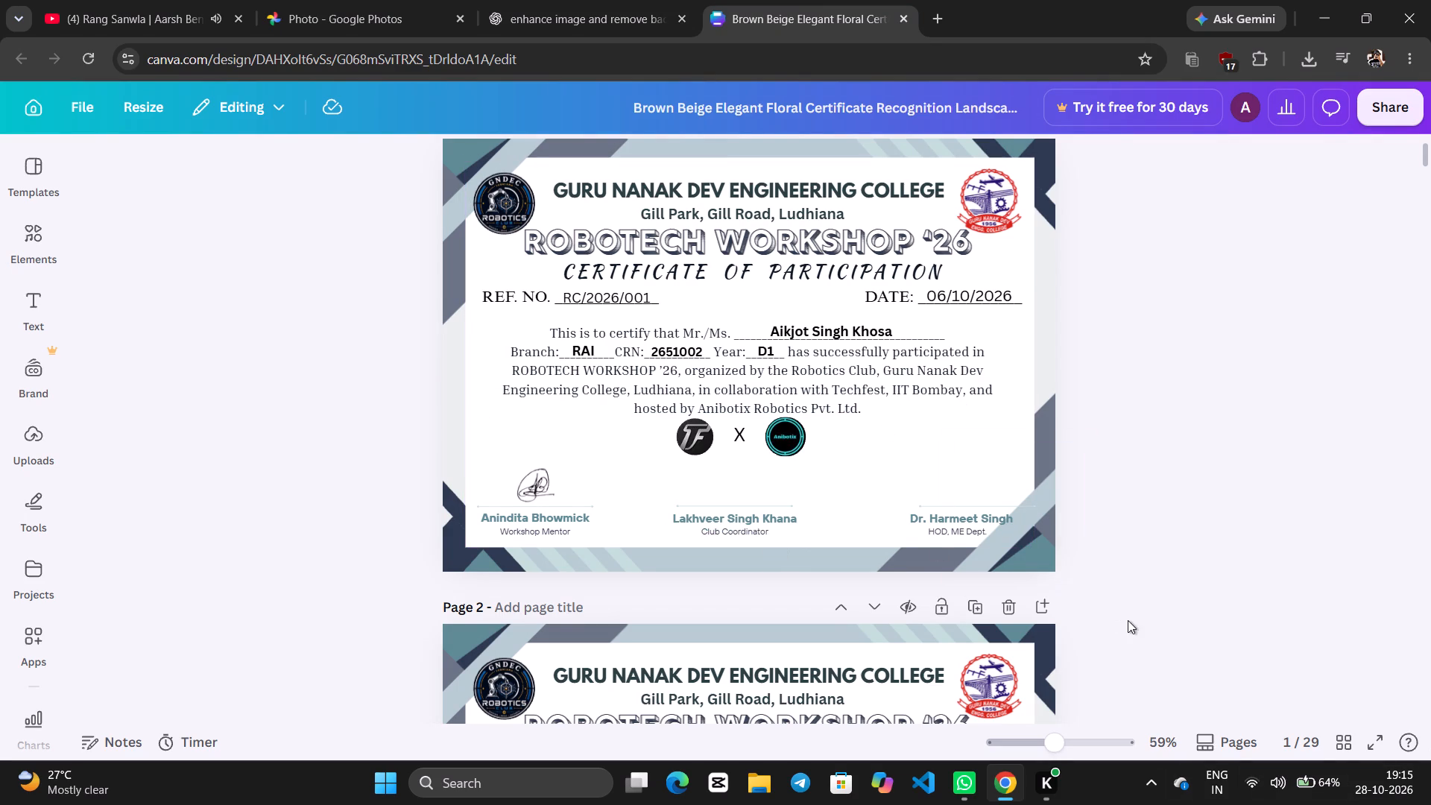
scroll(1129, 621, "down", 4)
left_click(1010, 232)
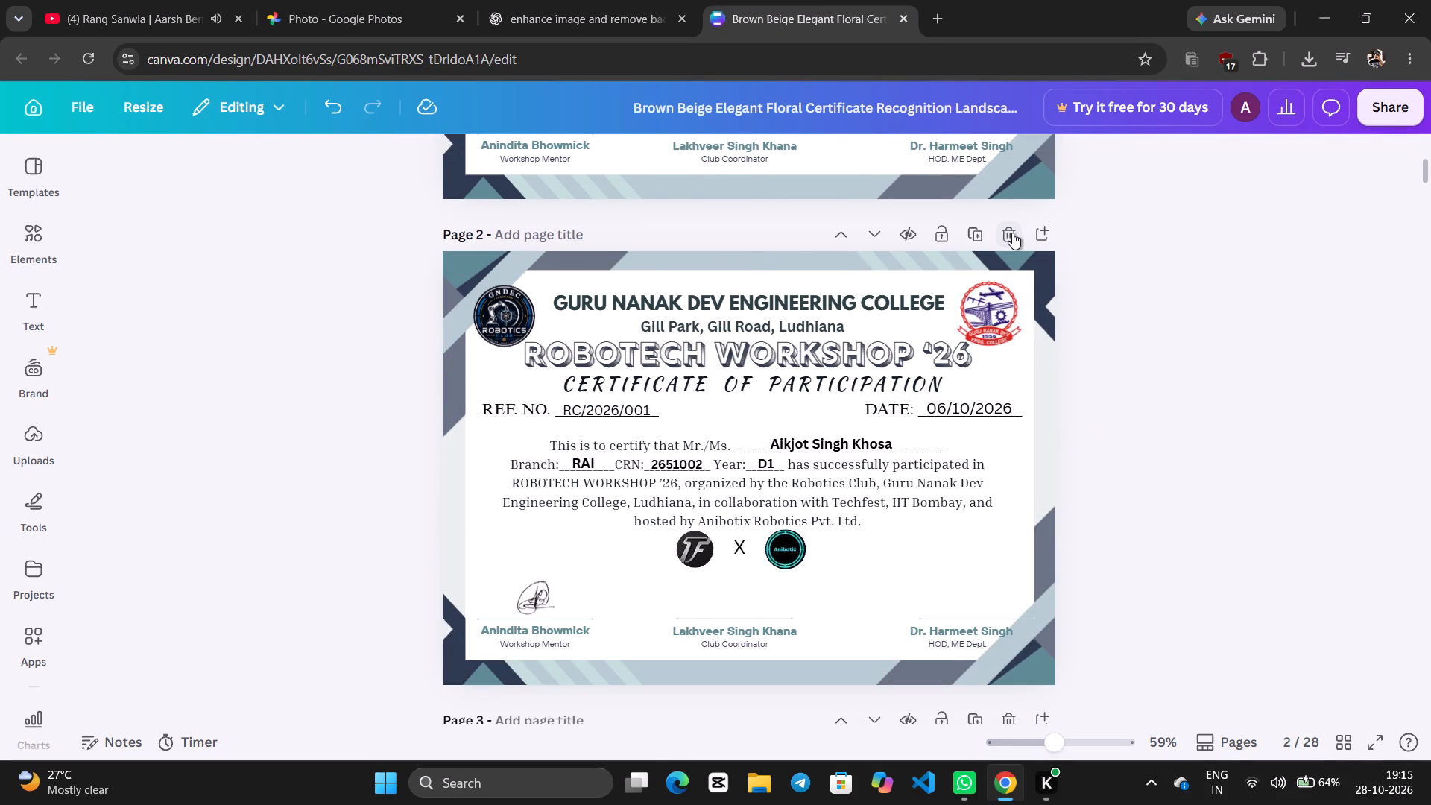
triple_click(1012, 233)
triple_click(1012, 233)
triple_click(1012, 233)
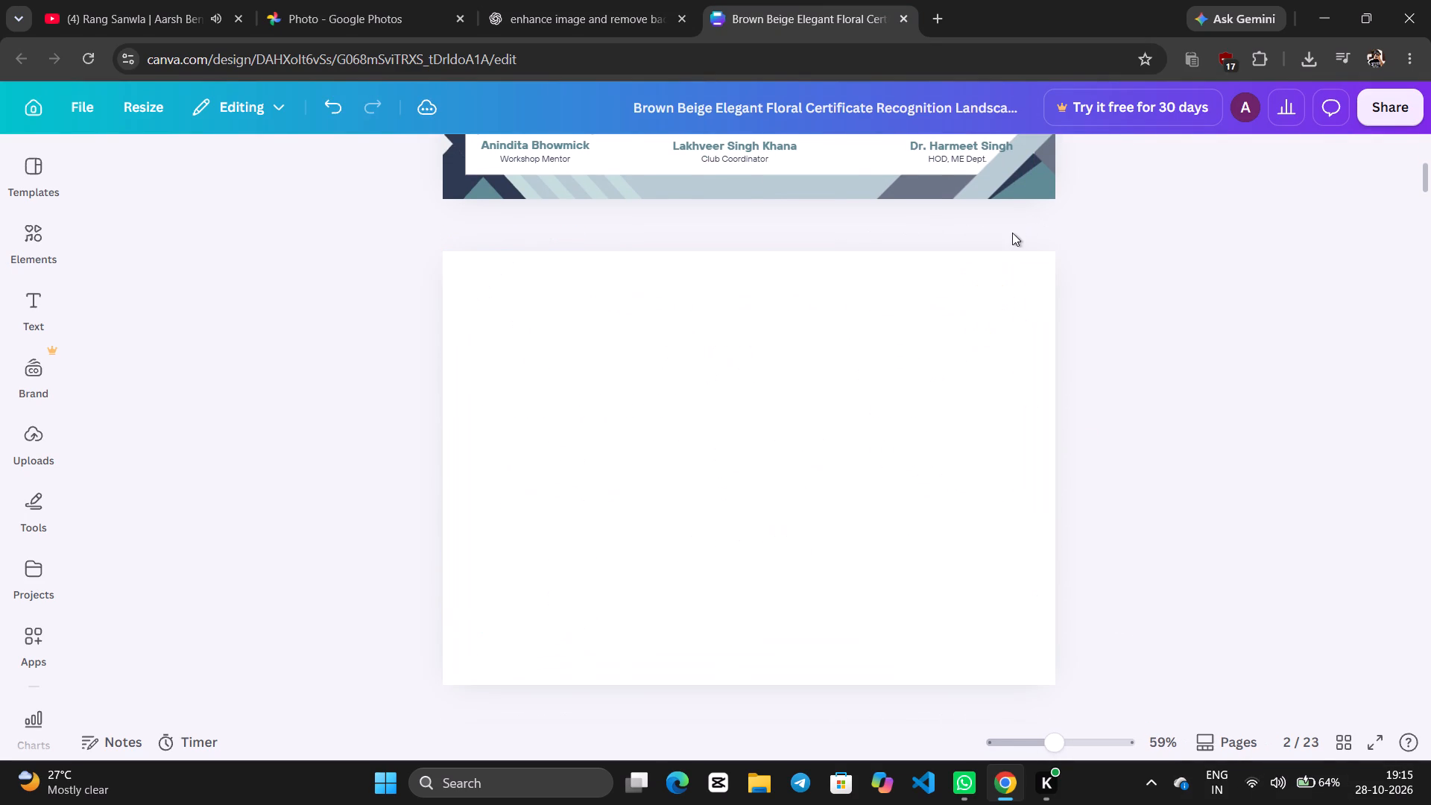
scroll(1294, 314, "down", 2)
scroll(1178, 331, "up", 5)
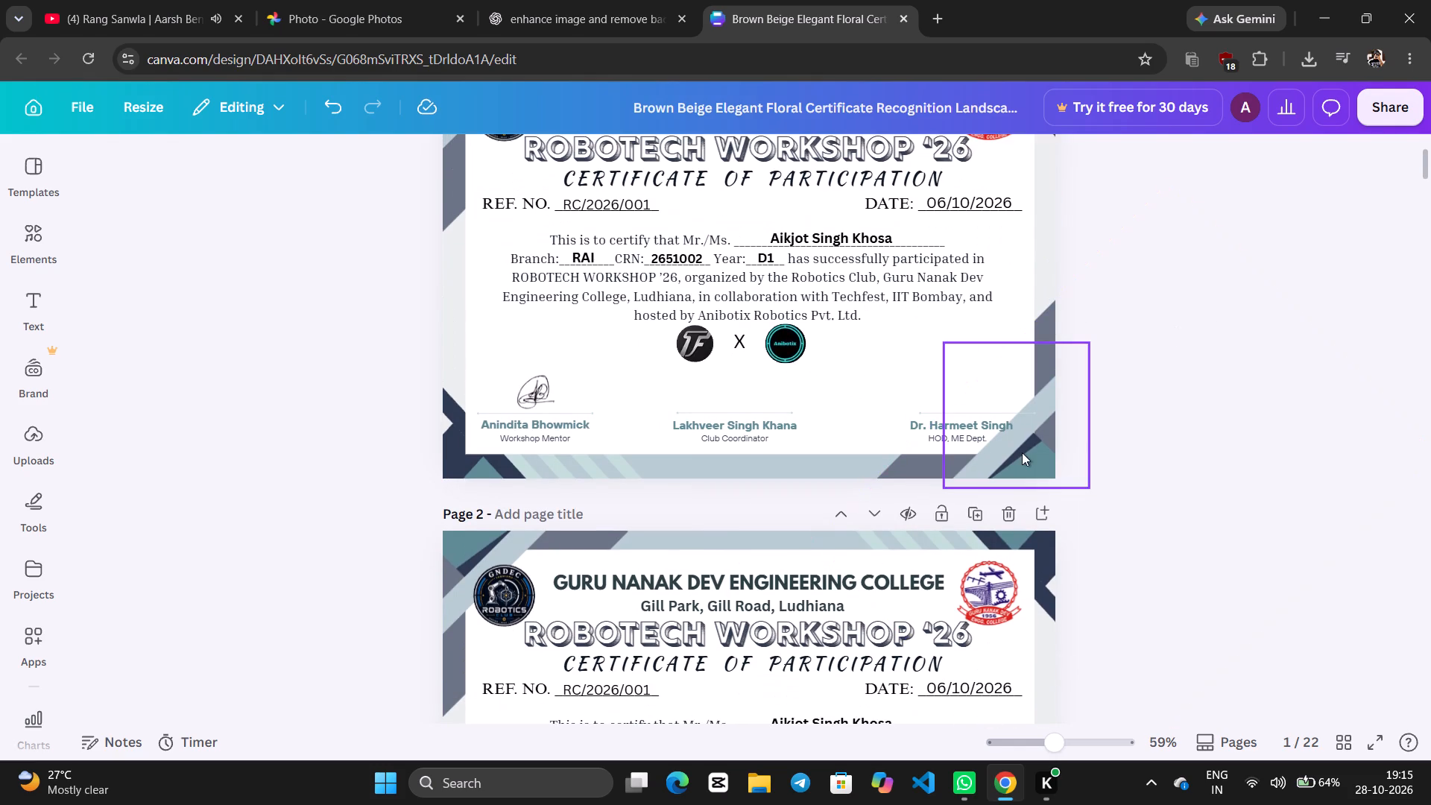
scroll(1013, 455, "down", 1)
triple_click(1007, 429)
double_click(1007, 429)
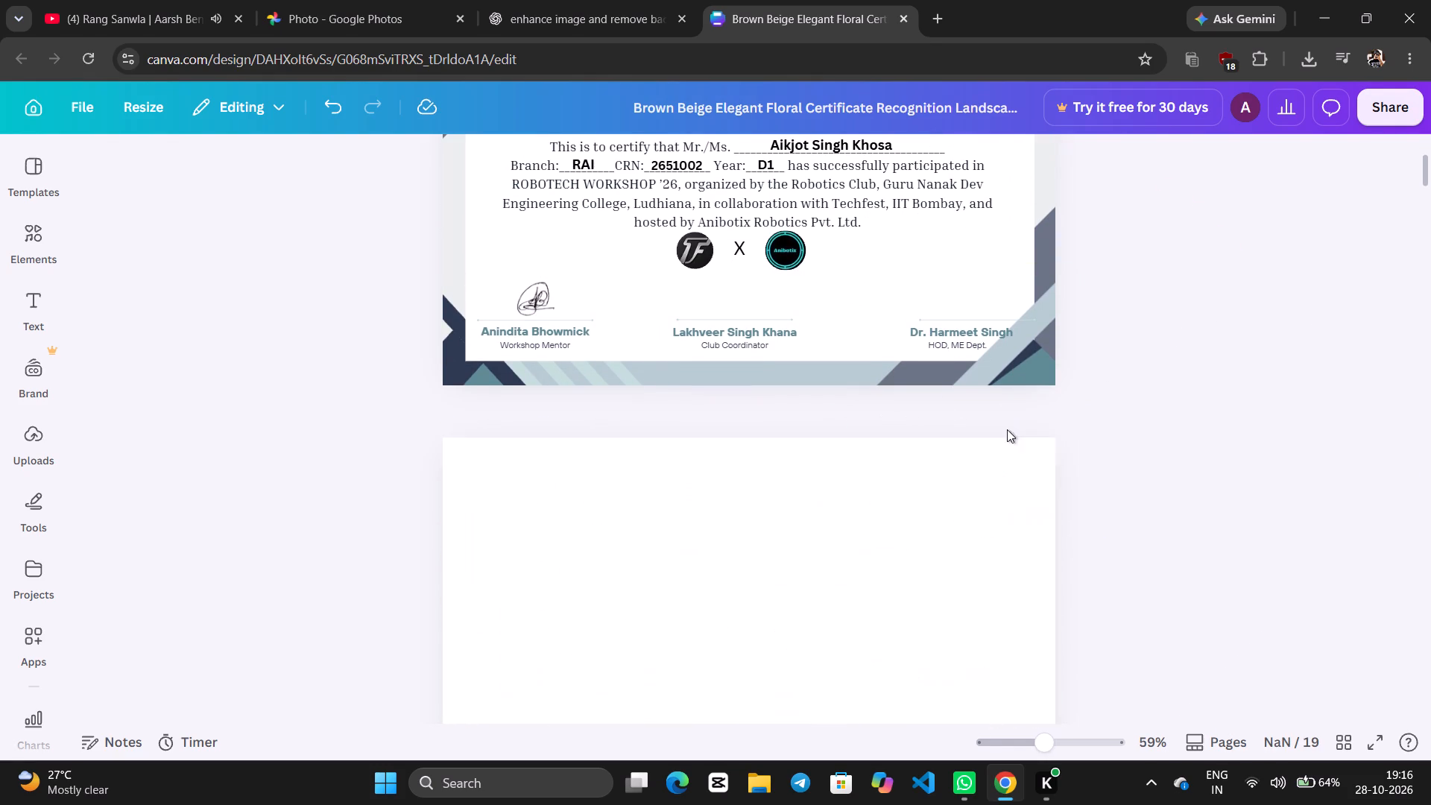
scroll(1140, 433, "down", 5)
scroll(1140, 433, "up", 5)
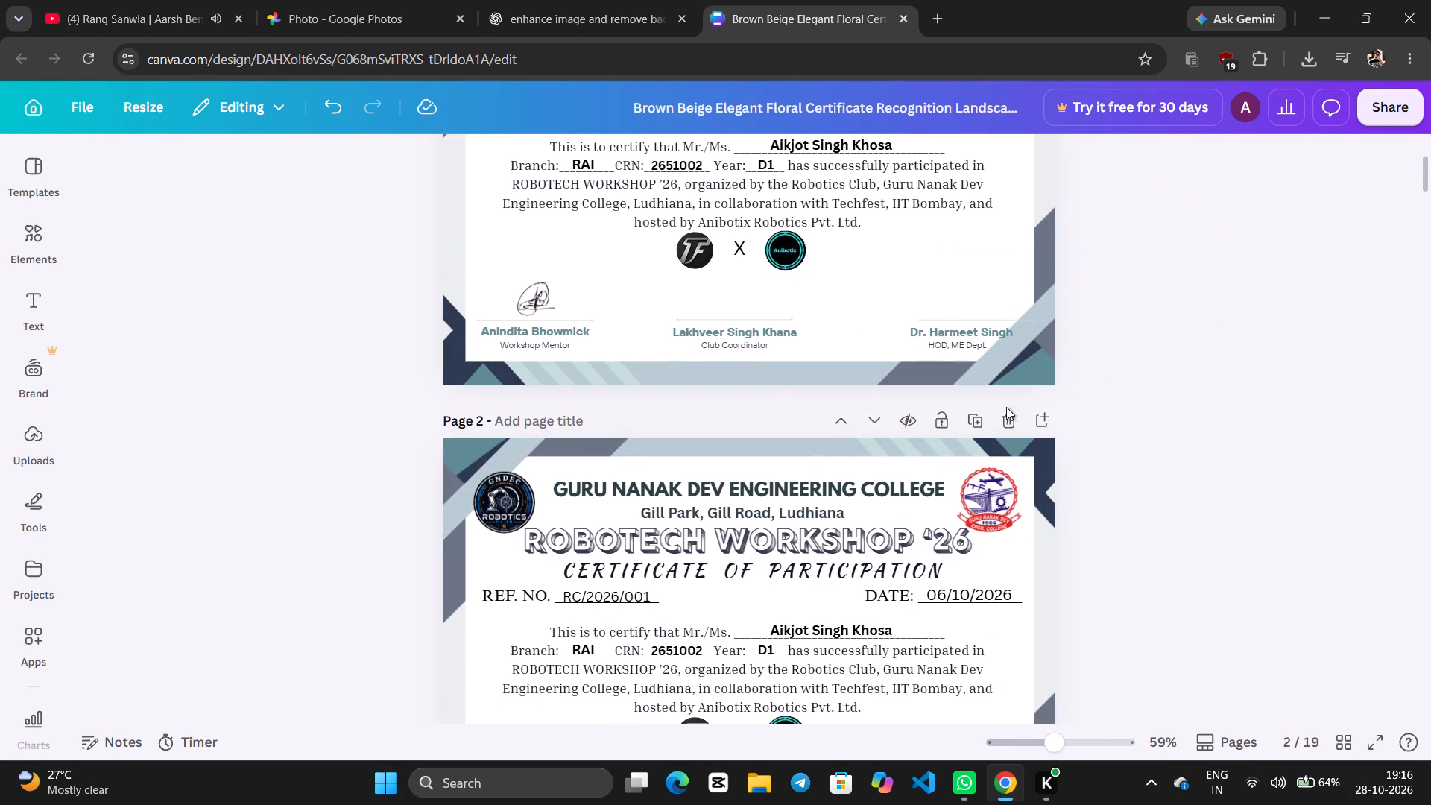
triple_click(1007, 419)
double_click(1007, 419)
triple_click(1007, 419)
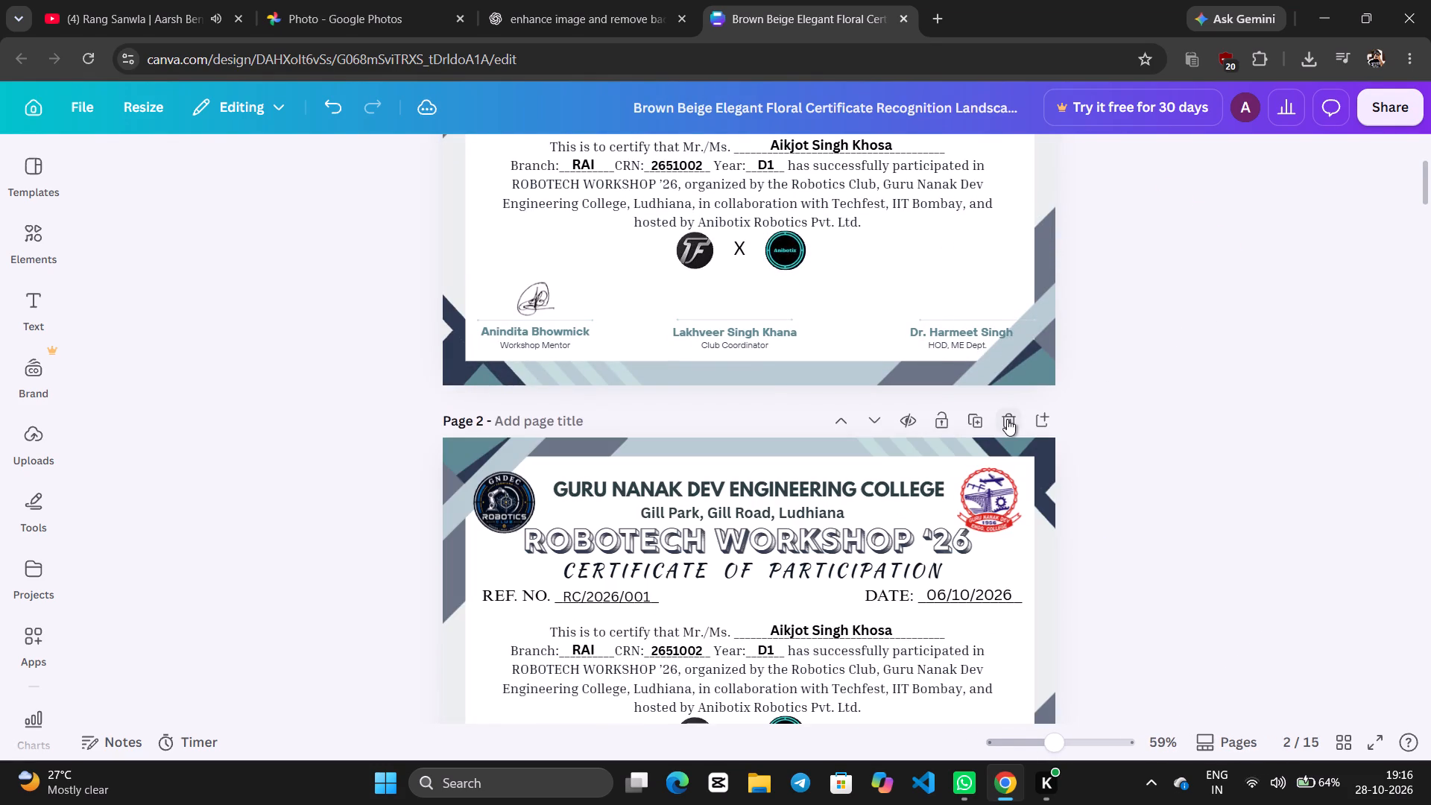
double_click(1007, 419)
triple_click(1007, 419)
double_click(1007, 419)
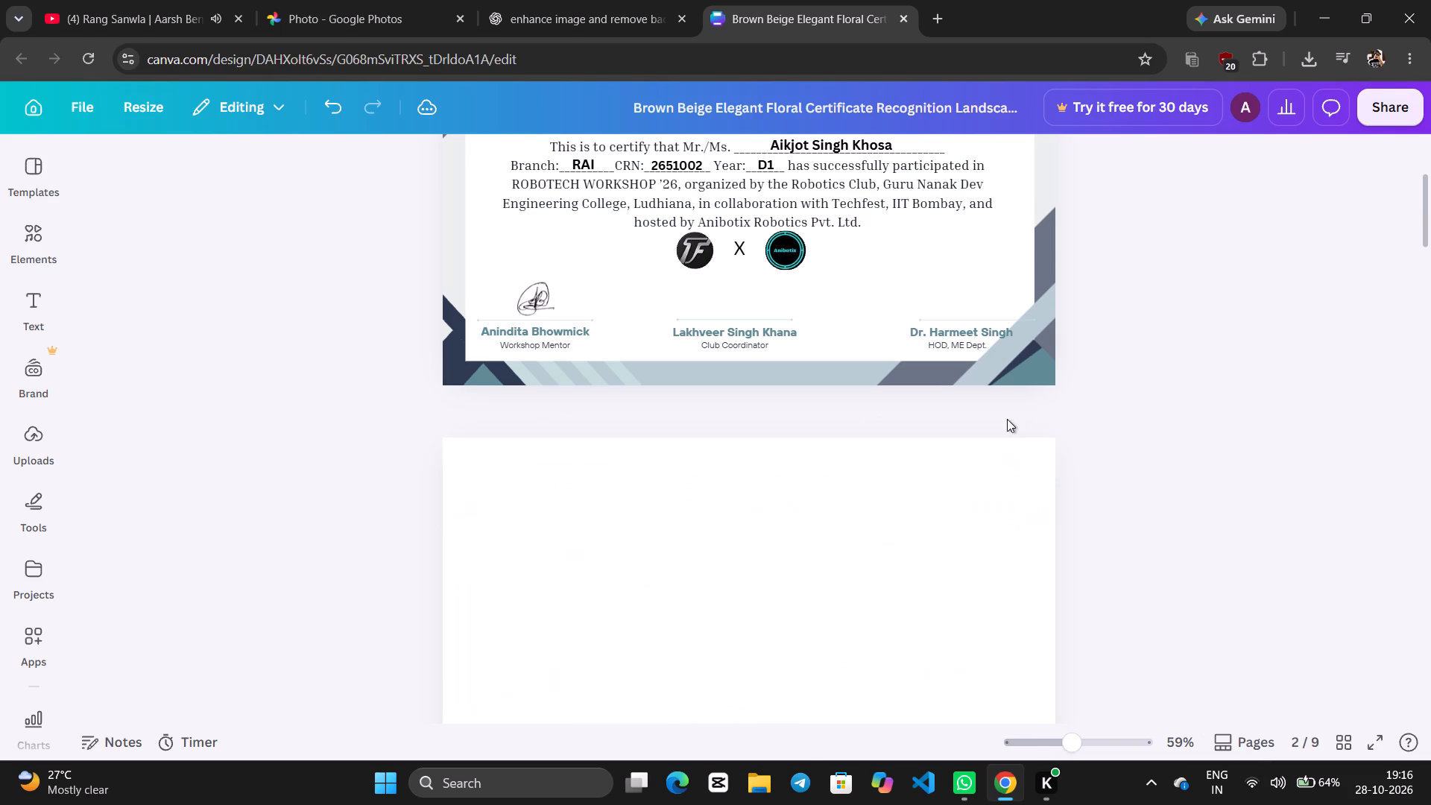
scroll(1185, 472, "down", 3)
scroll(1185, 476, "up", 5)
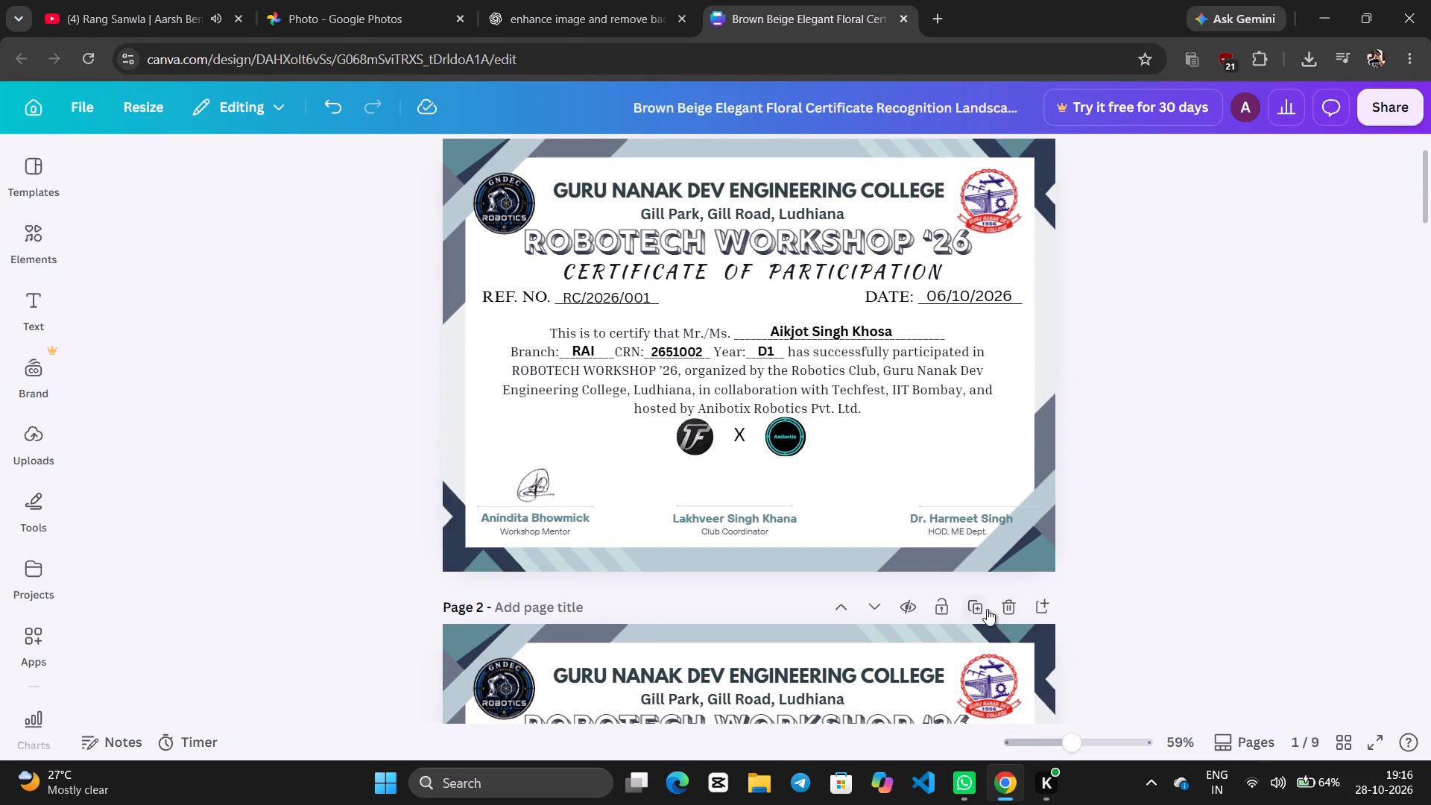
triple_click(1005, 604)
triple_click(1005, 604)
triple_click(1005, 604)
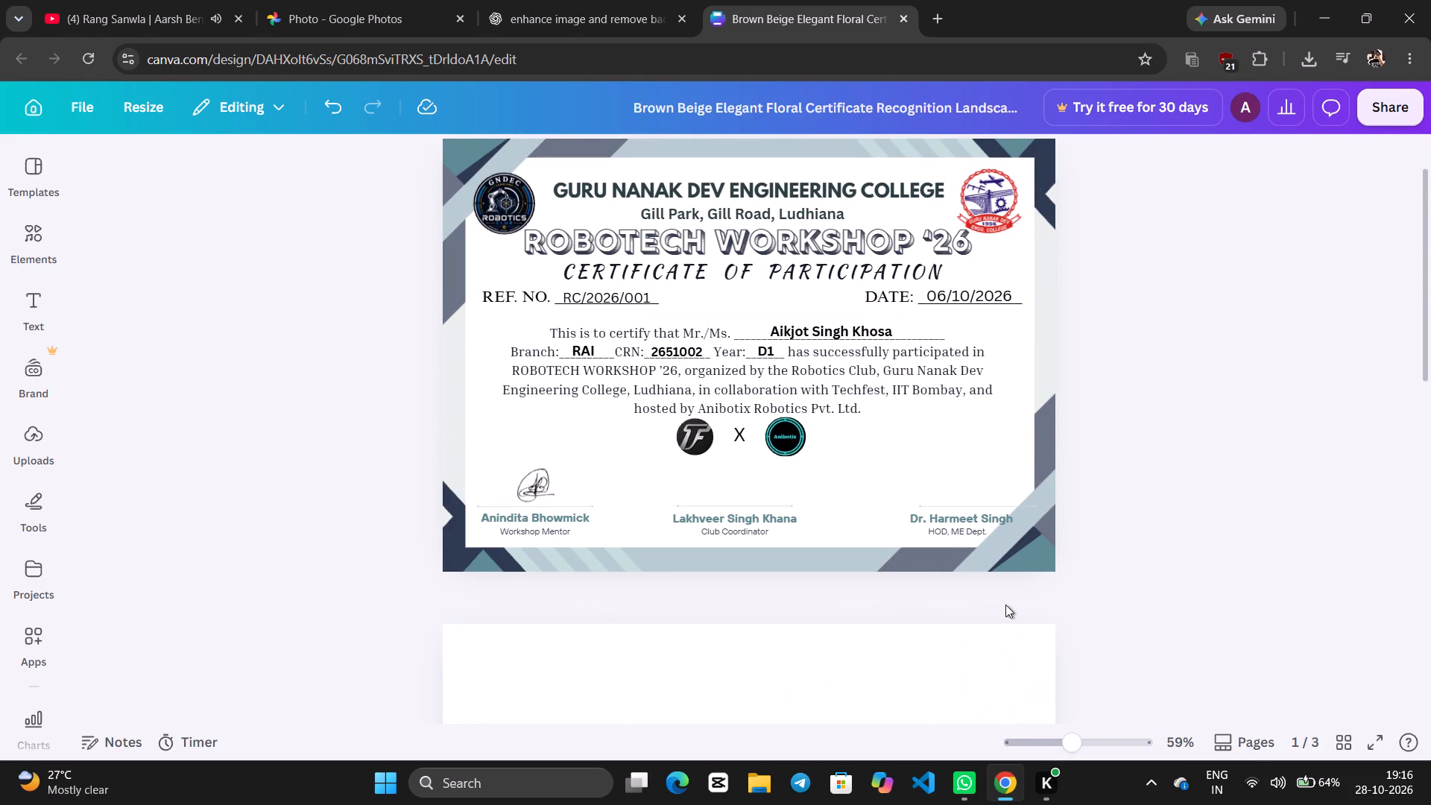
triple_click(1005, 604)
triple_click(1005, 604)
scroll(1105, 597, "down", 5)
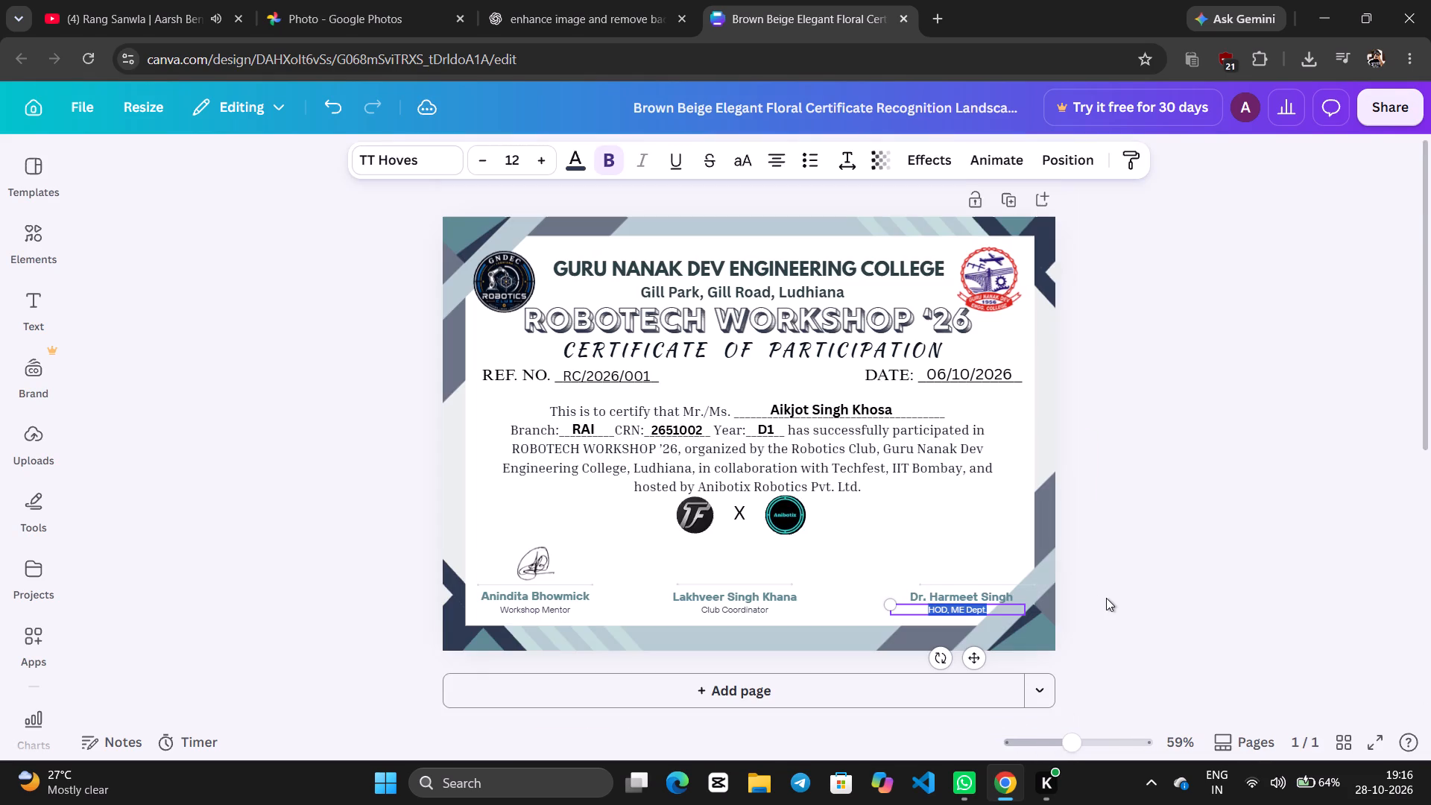
scroll(1106, 598, "up", 10)
scroll(1089, 479, "up", 2)
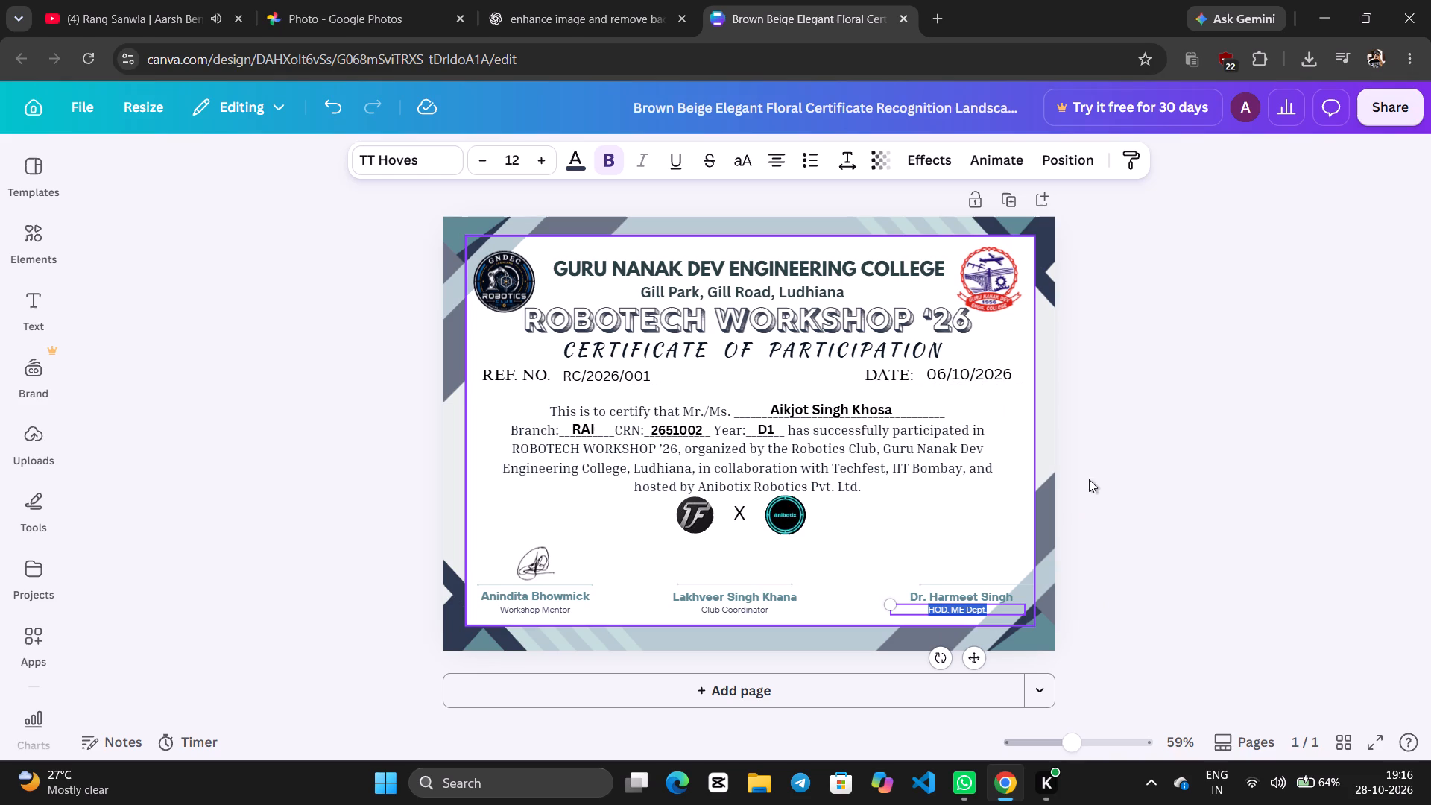
scroll(1089, 479, "up", 2)
scroll(1089, 479, "down", 7)
left_click(1189, 456)
scroll(1257, 400, "down", 2)
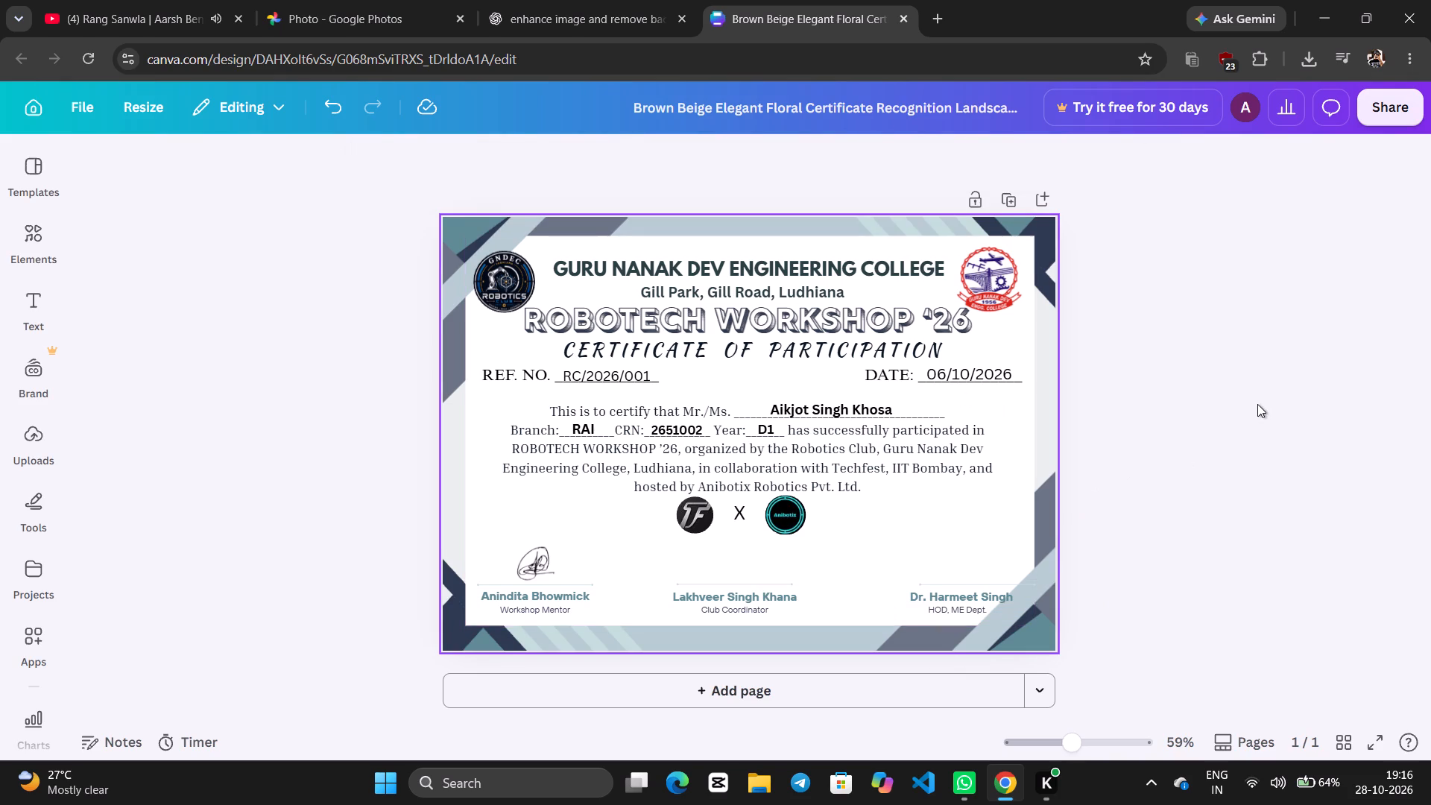
scroll(1257, 404, "down", 4)
scroll(1257, 405, "up", 4)
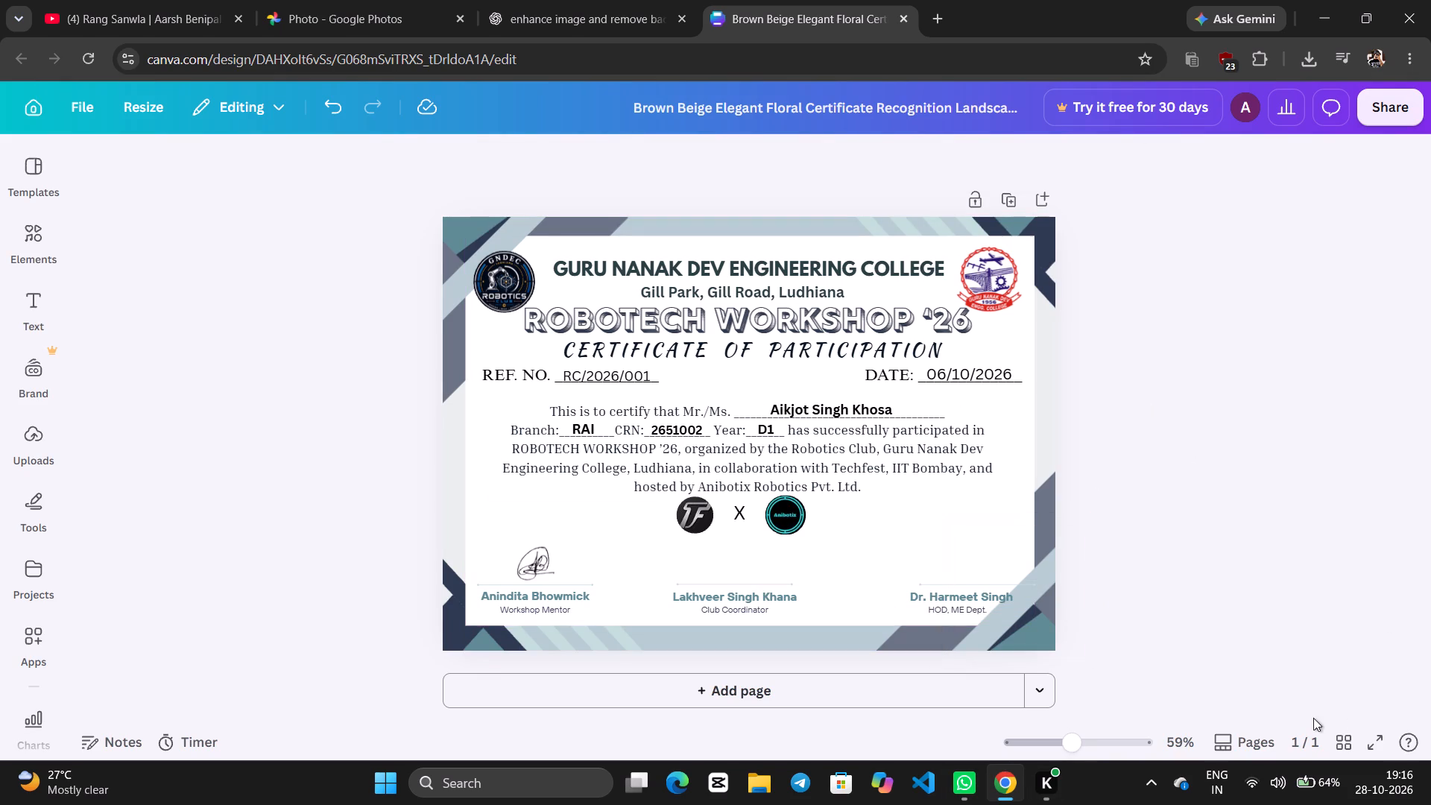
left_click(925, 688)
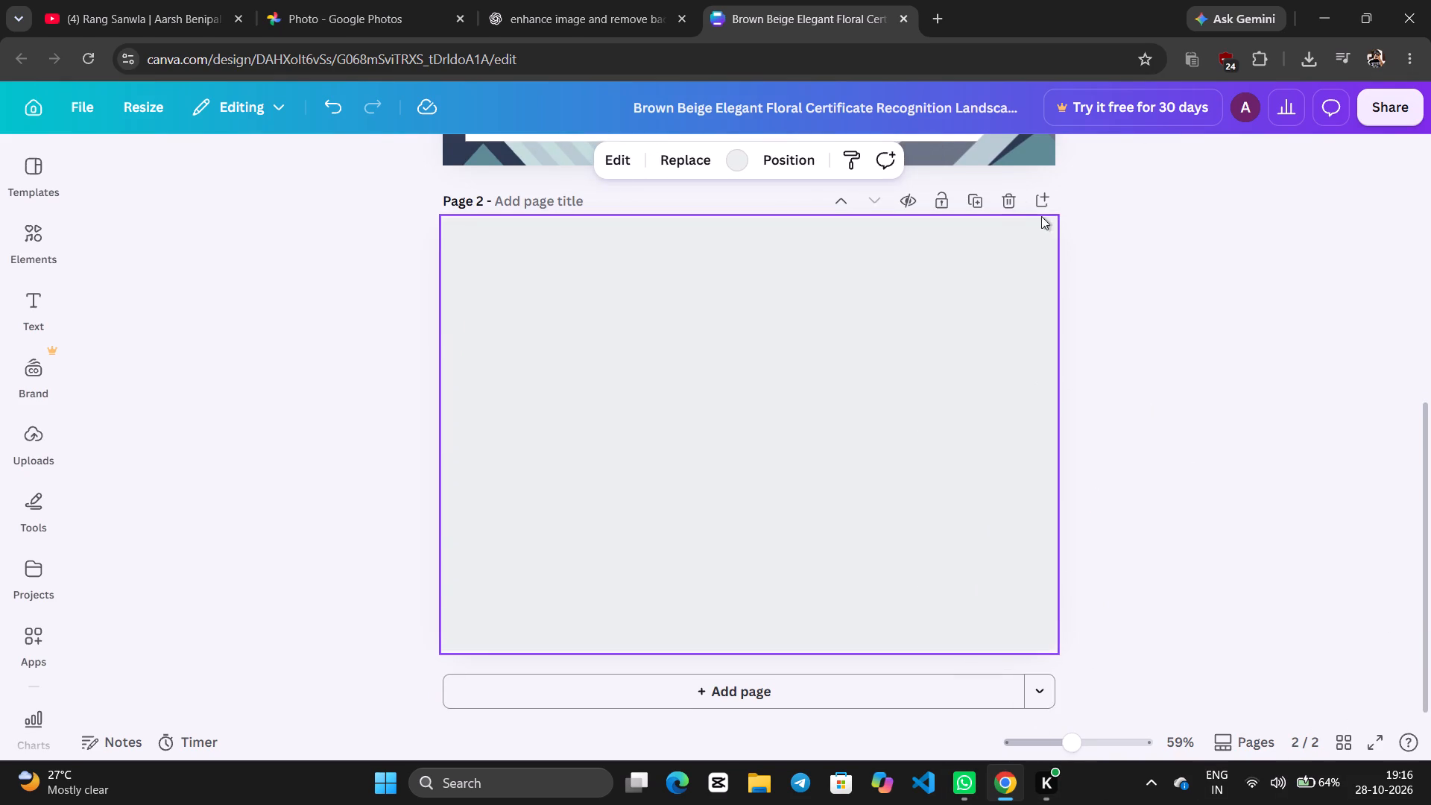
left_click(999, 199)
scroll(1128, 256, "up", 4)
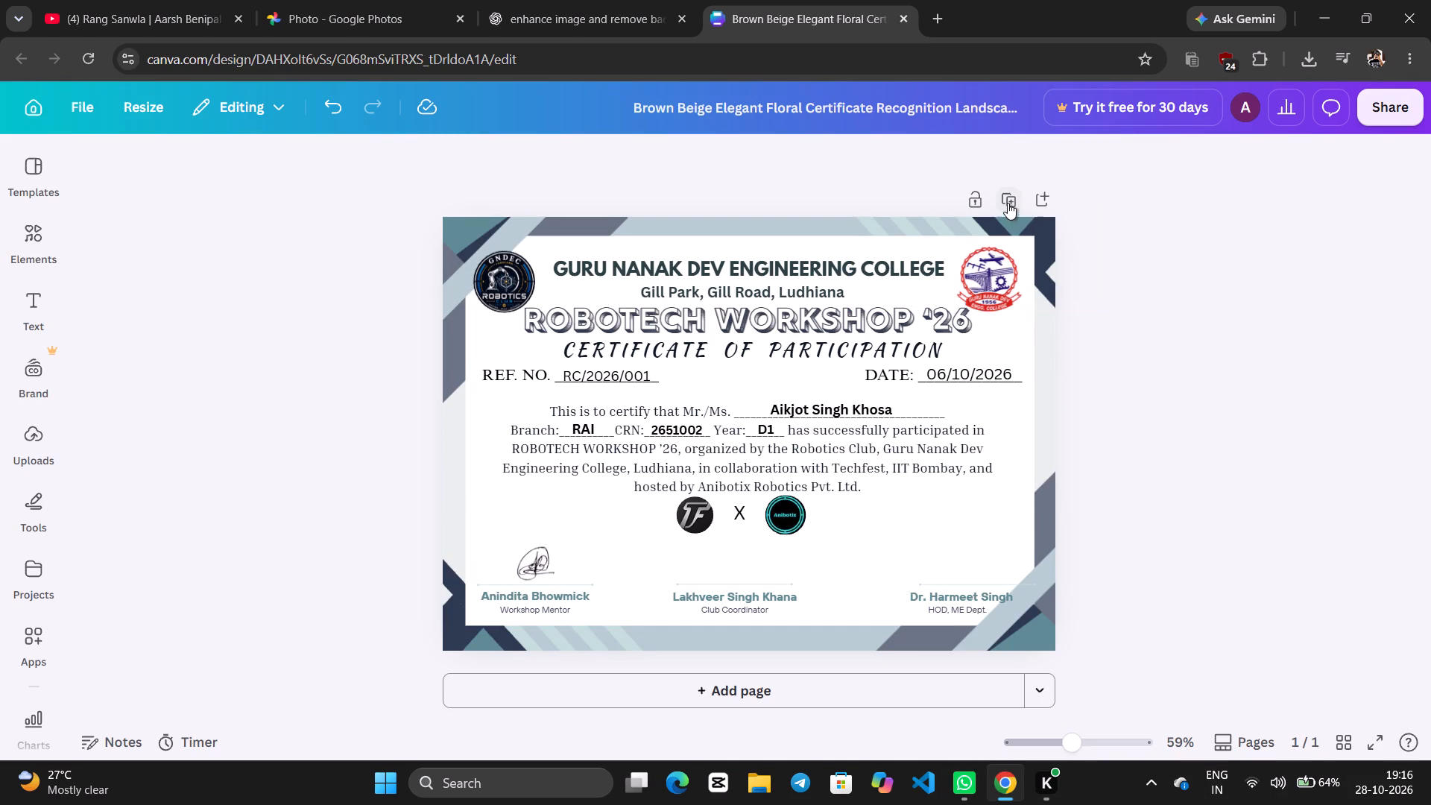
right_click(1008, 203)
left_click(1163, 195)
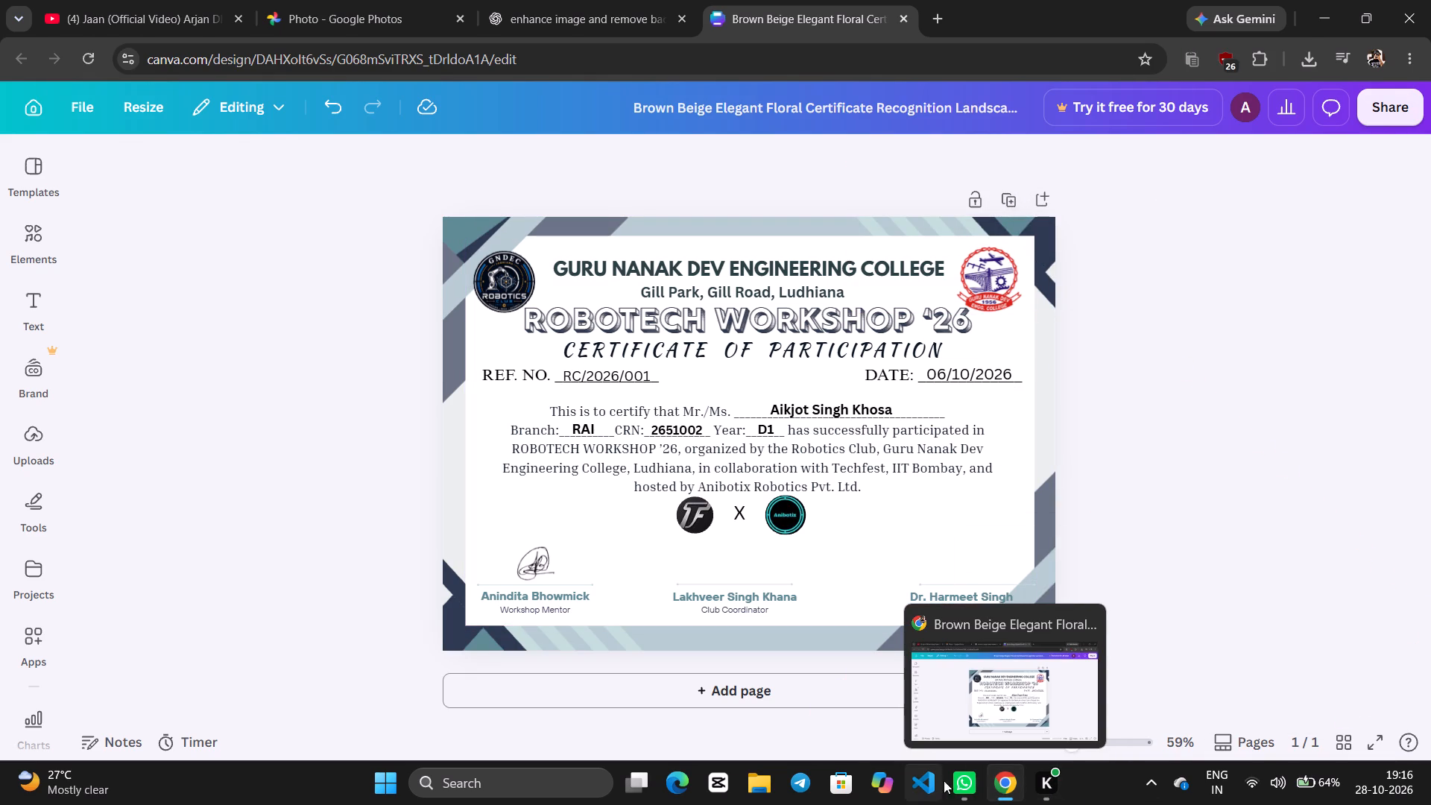
Launch Excel and open the recent workbook Robotics_Workshop_Feedback.
left_click(377, 792)
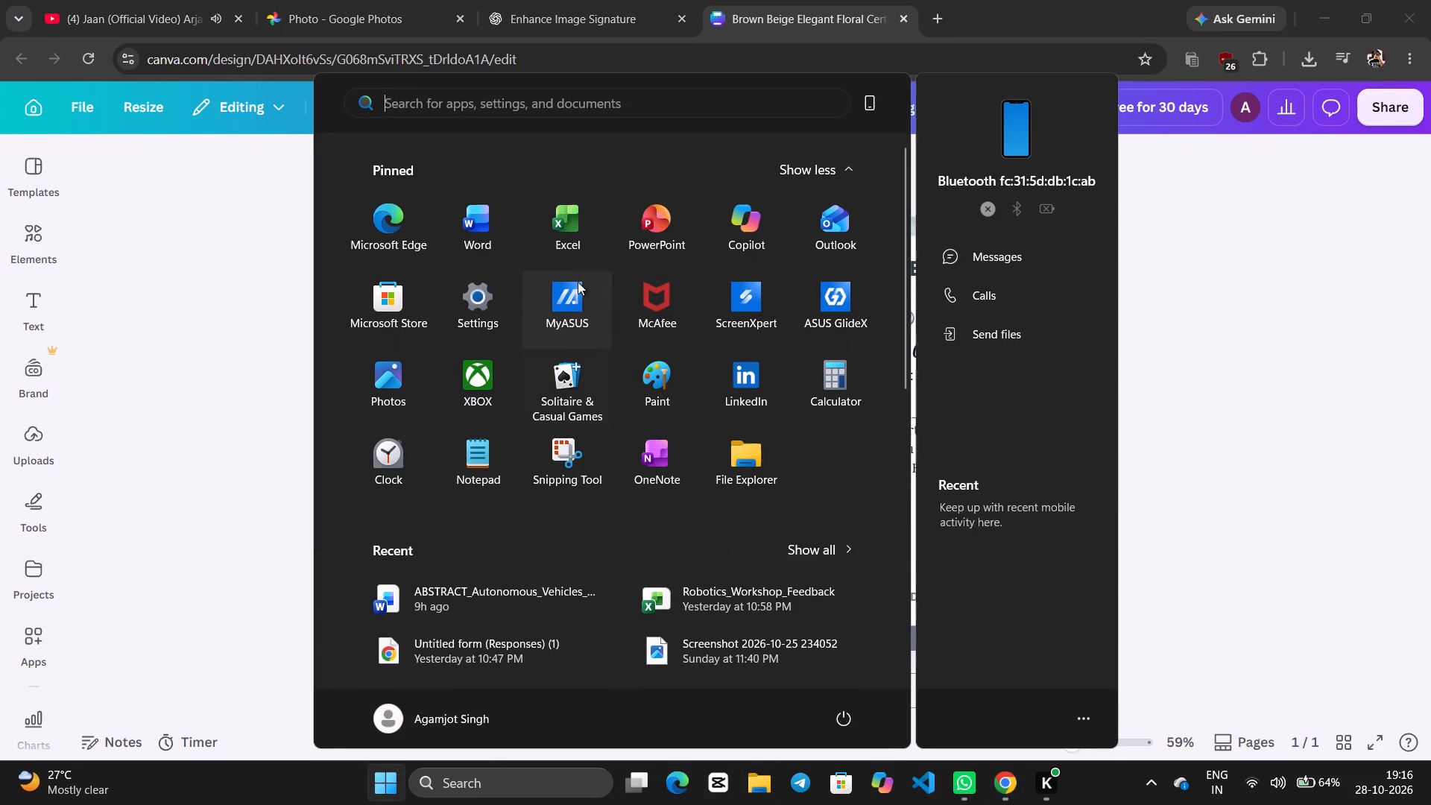
left_click(591, 237)
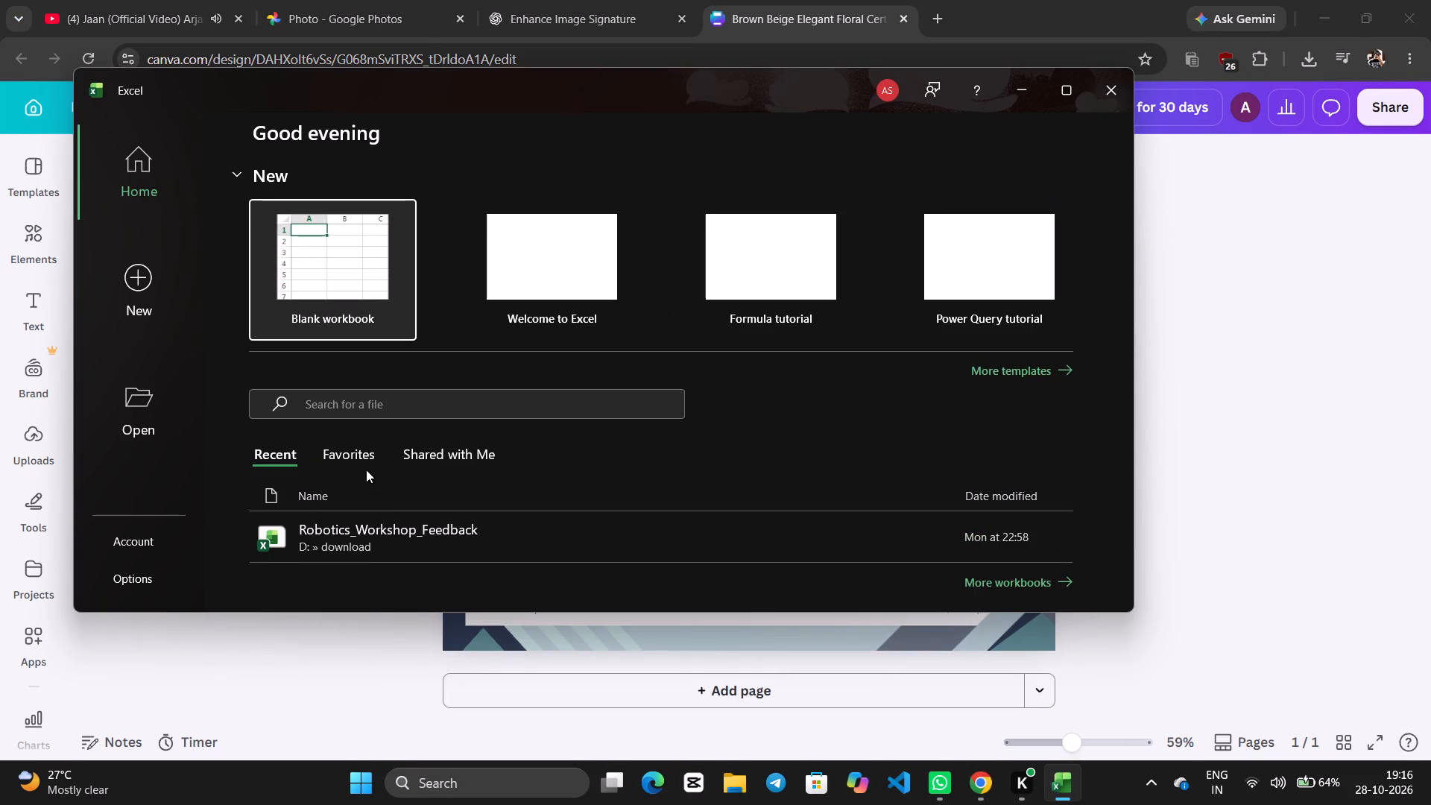
left_click(372, 540)
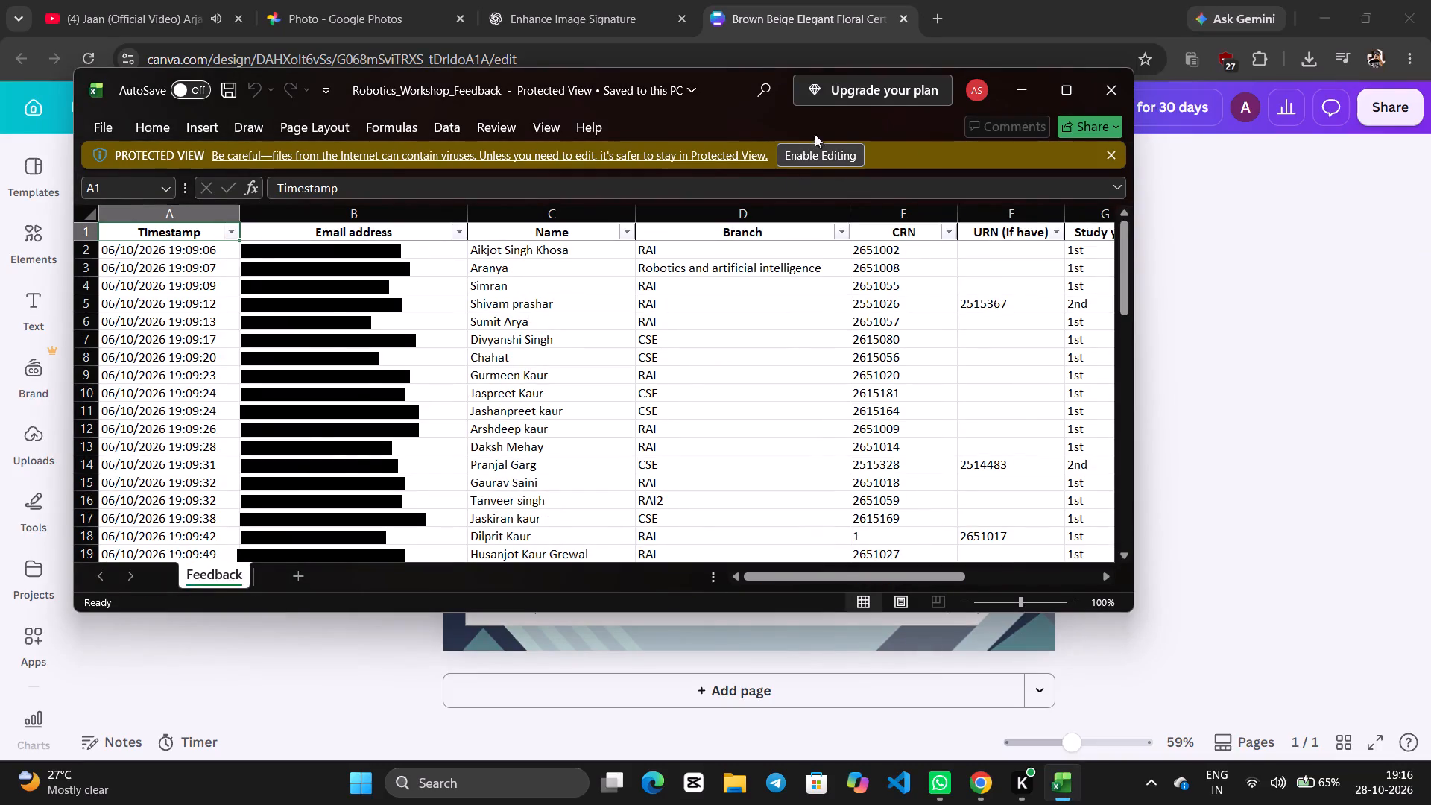
Arrange the feedback workbook and the Chrome window side by side, with Excel in the left half of the screen.
left_click(996, 130)
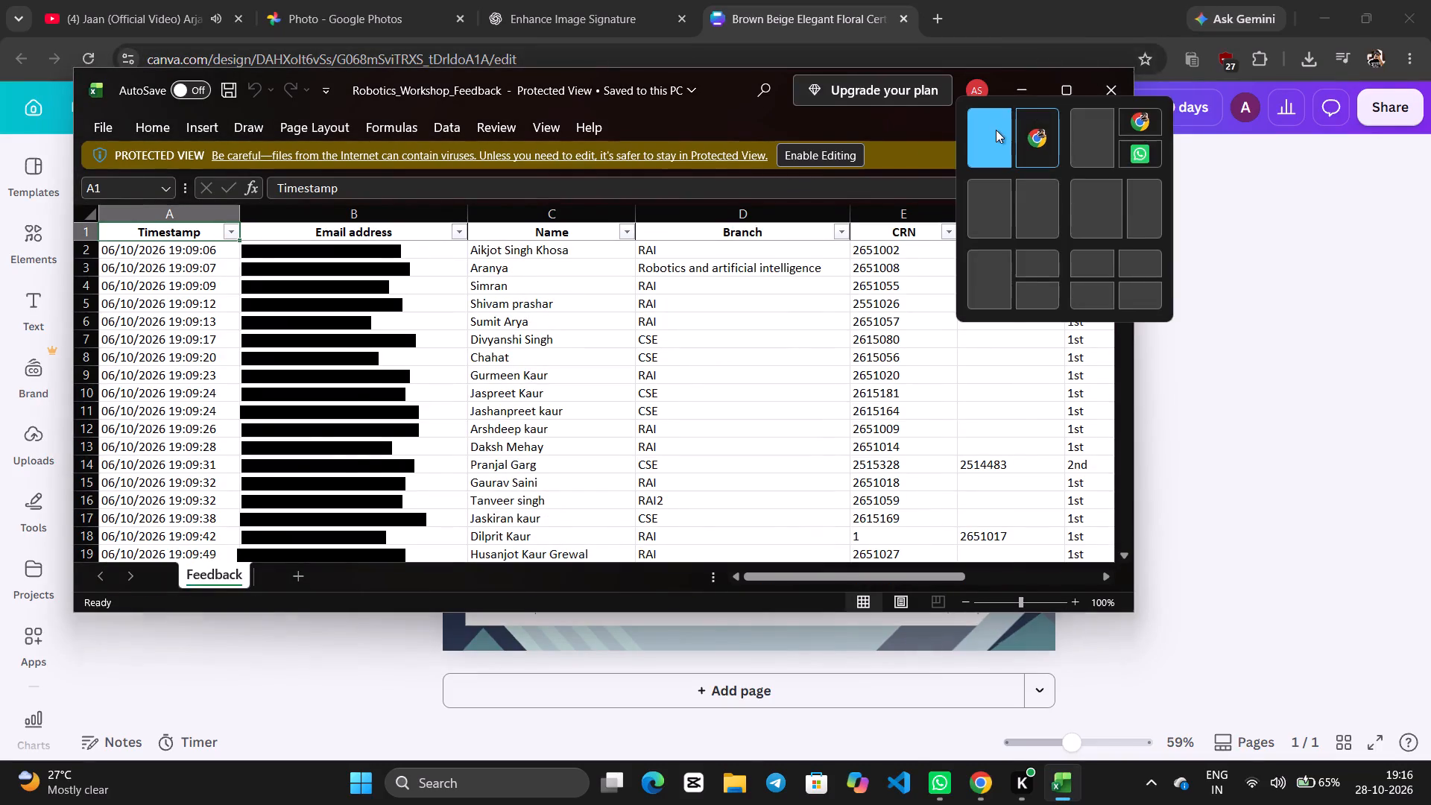
Change the playback quality of the YouTube music video, and return to the Canva certificate design.
left_click(795, 0)
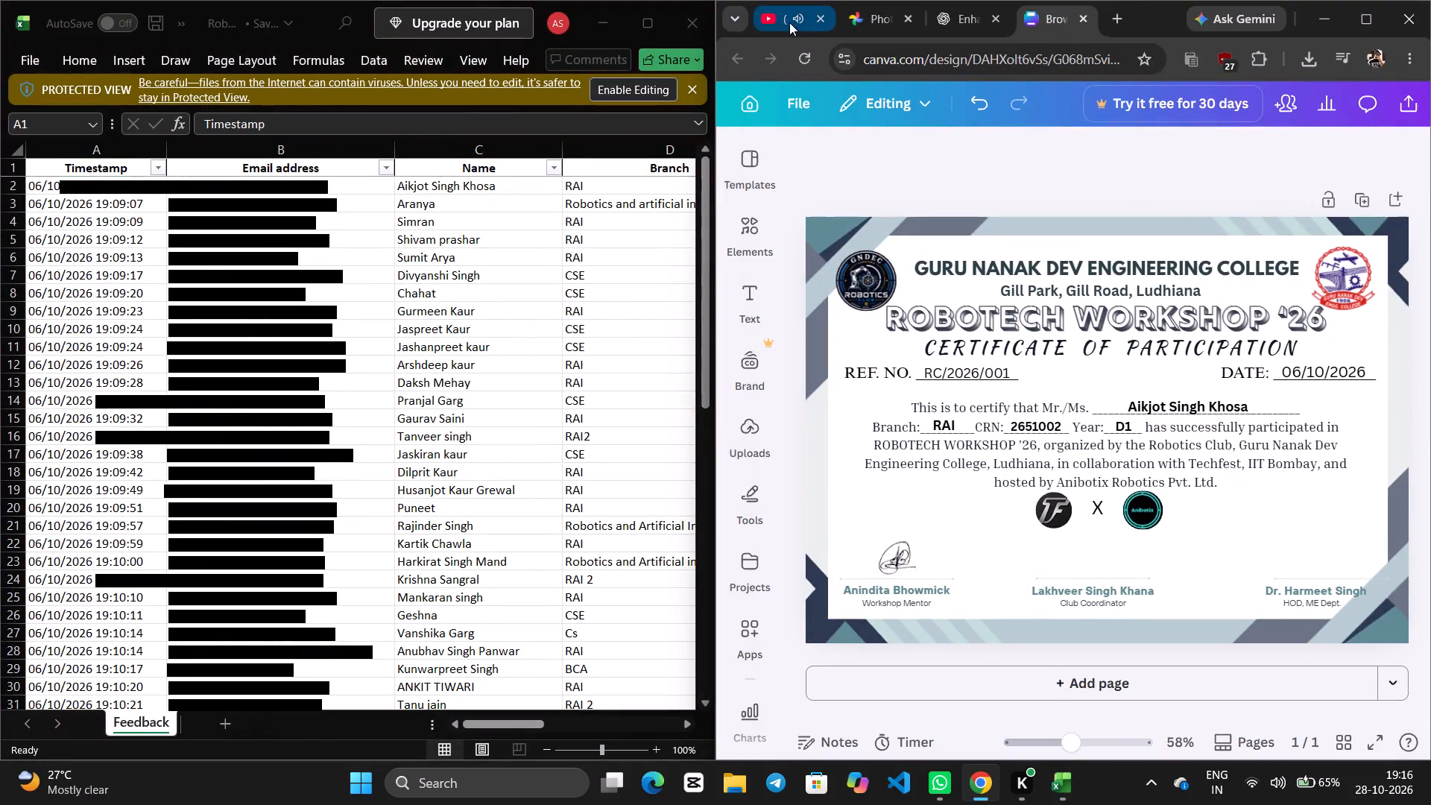
left_click(789, 22)
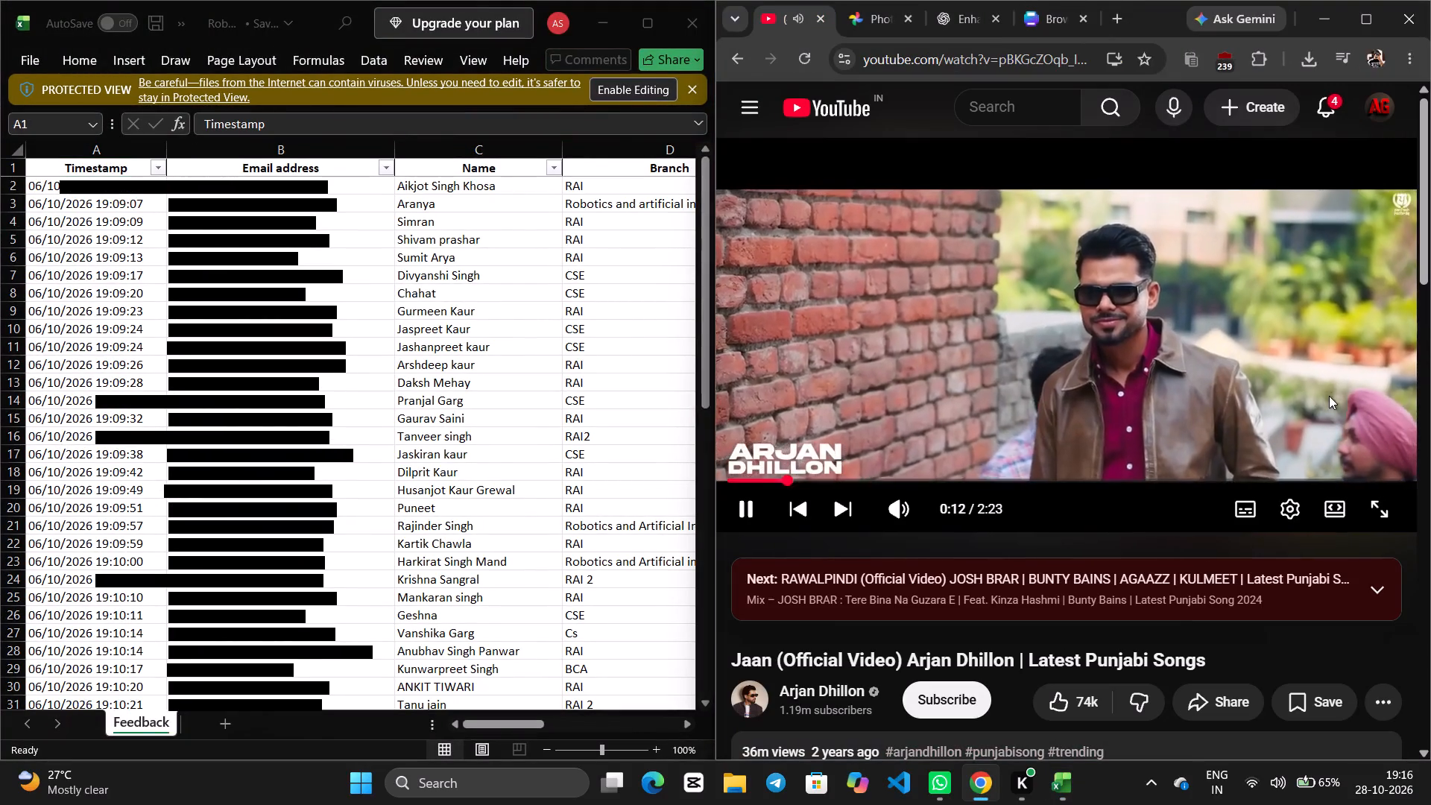
left_click(1300, 509)
left_click(1315, 446)
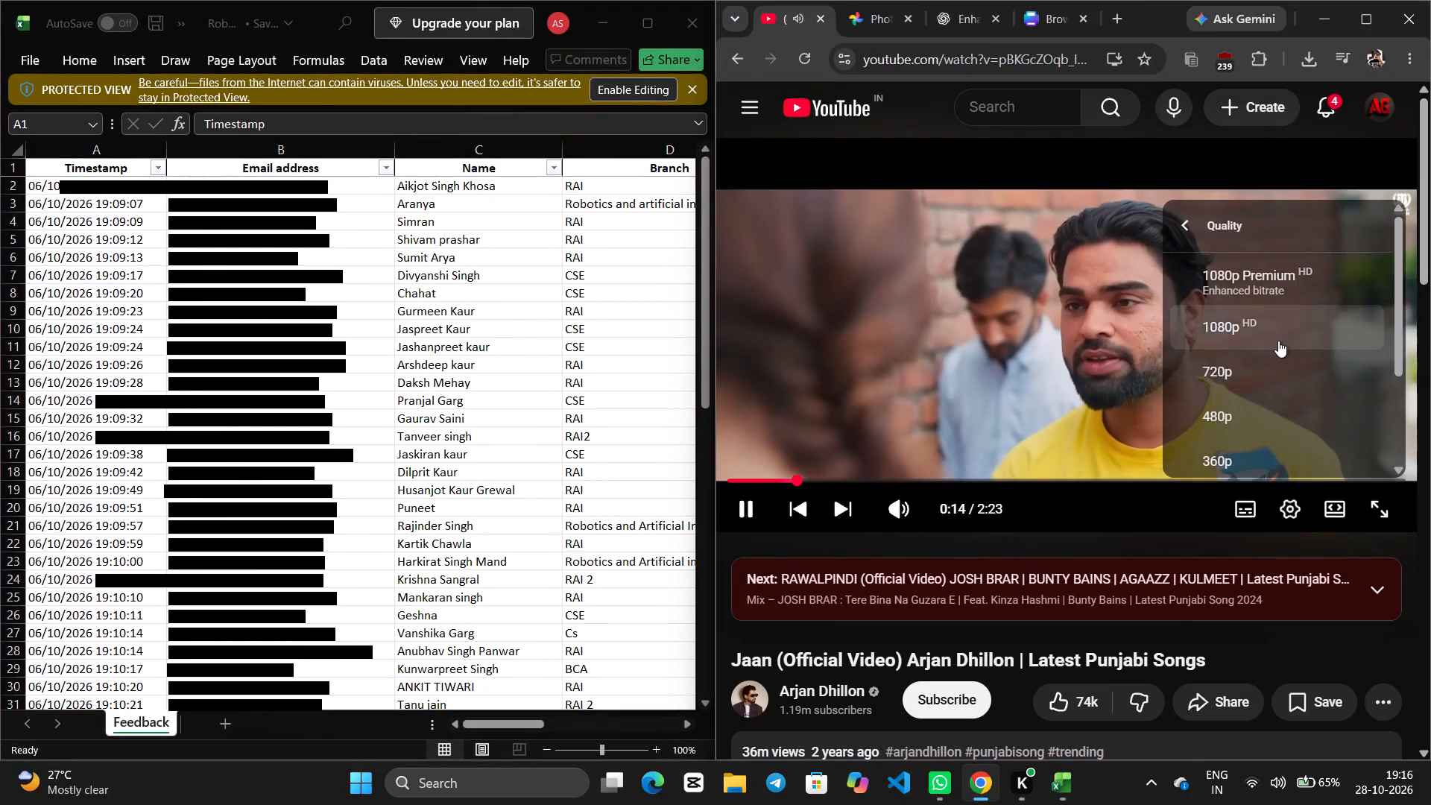
scroll(1263, 391, "down", 4)
left_click(1249, 397)
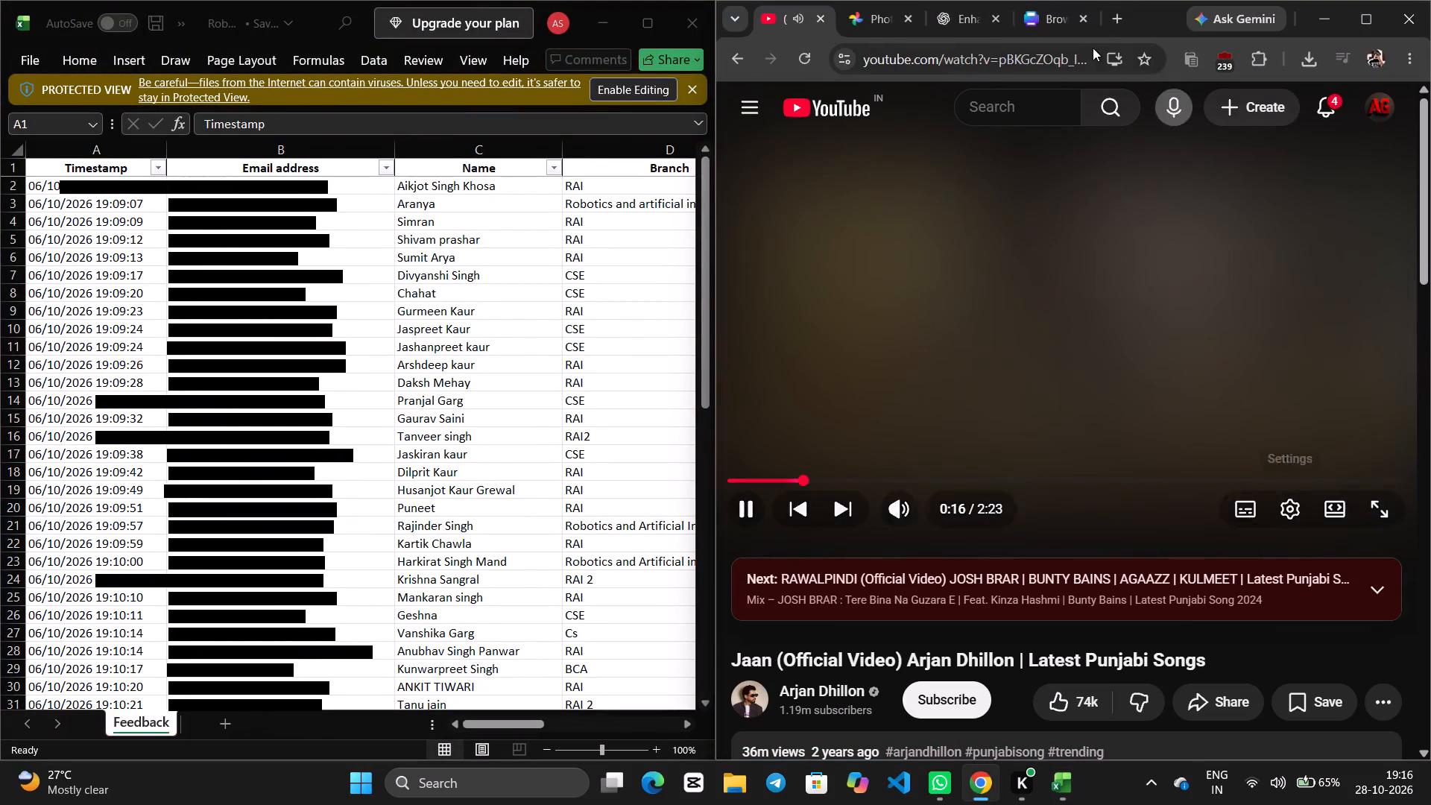
left_click(1043, 5)
left_click(1048, 22)
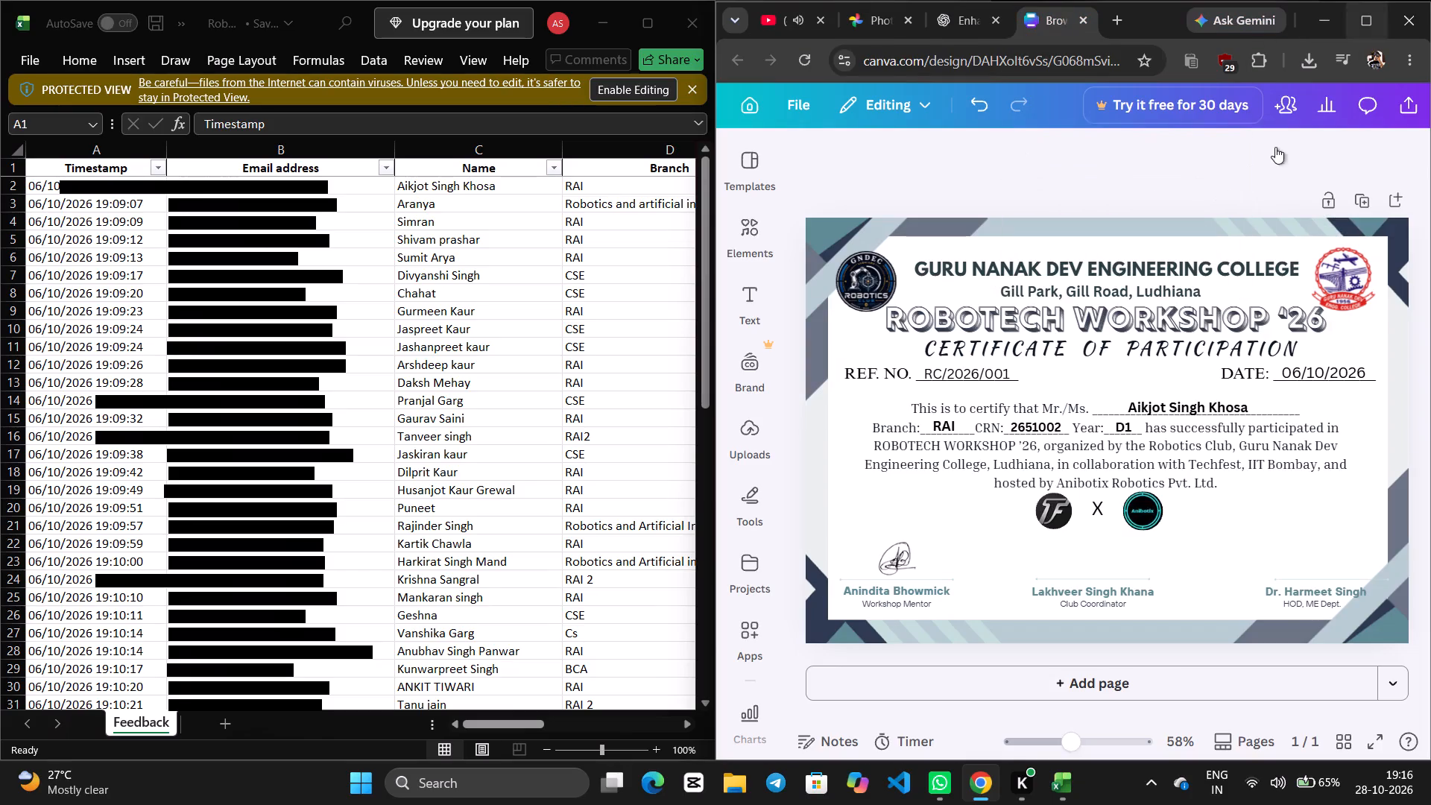
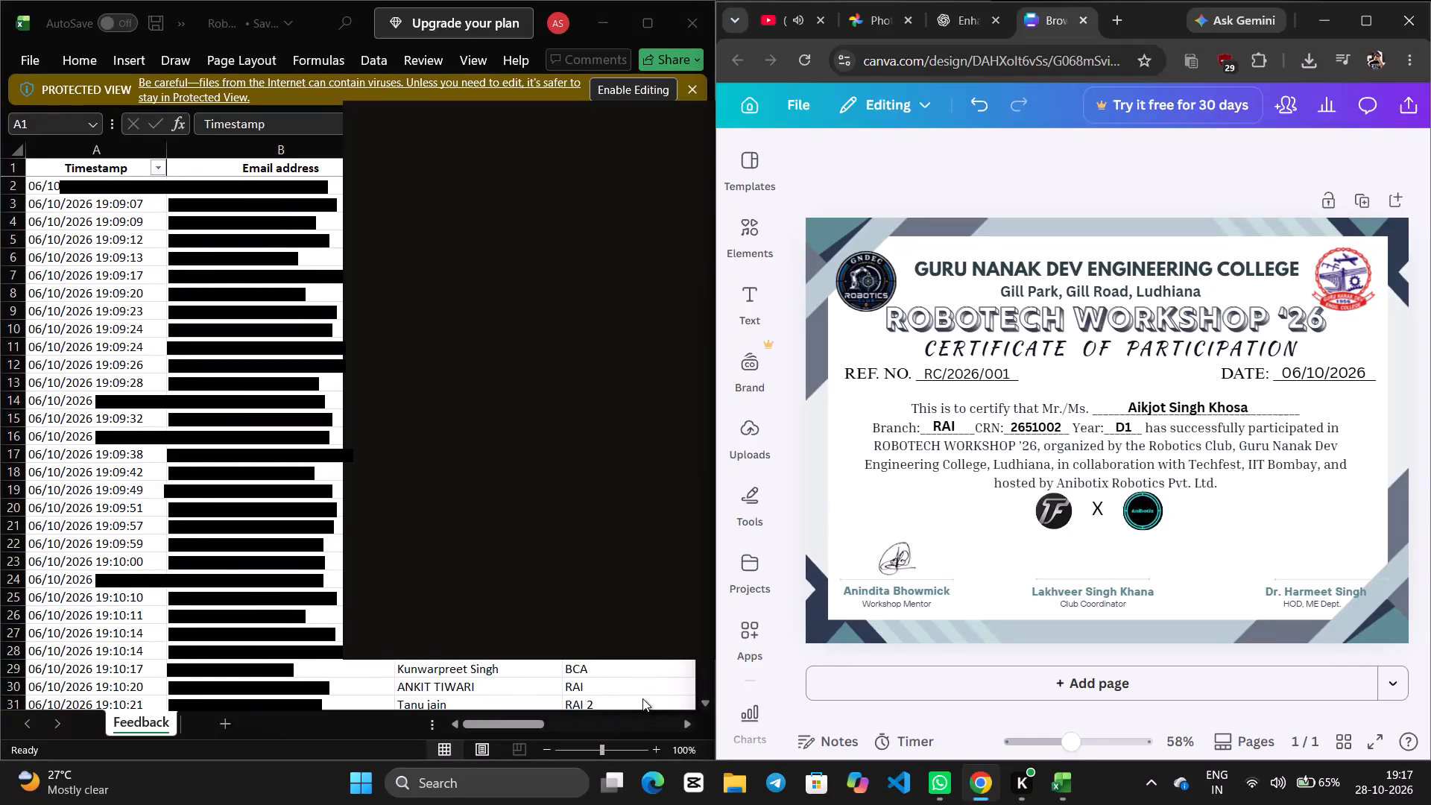
Examine the participants' name, branch, CRN, URN and study year columns in the Feedback sheet at 85% zoom.
left_click(642, 698)
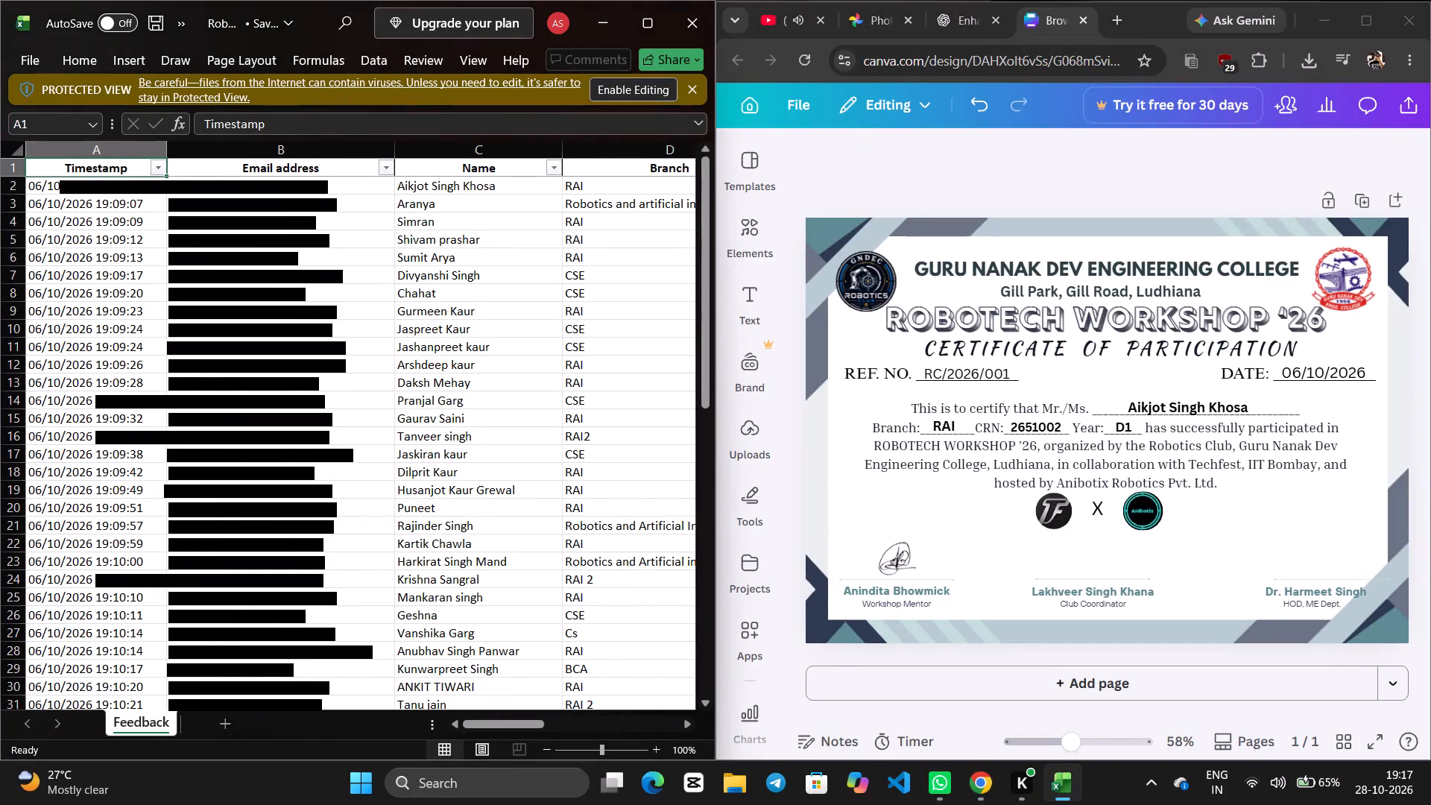
scroll(177, 256, "up", 3)
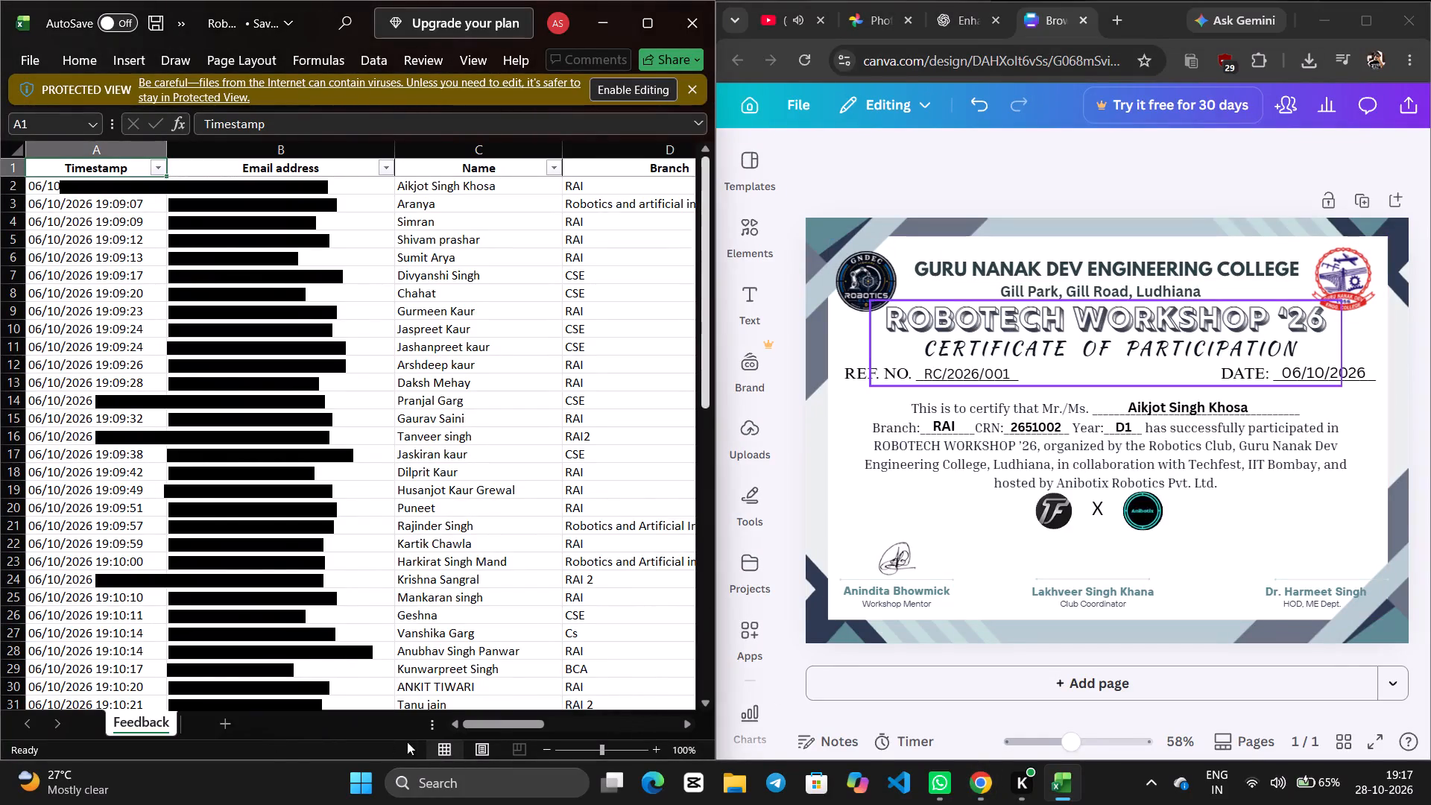
left_click_drag(496, 730, 481, 727)
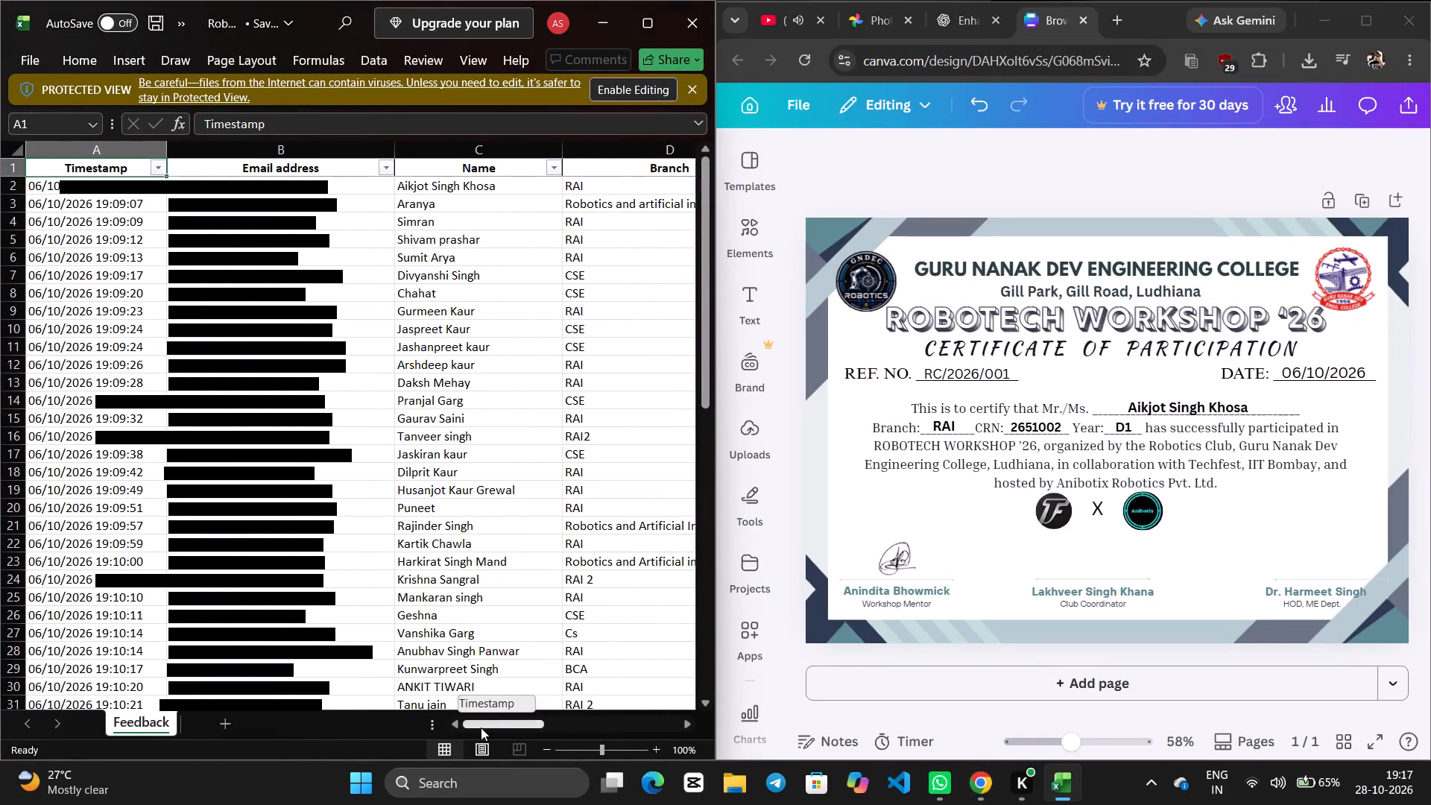
left_click_drag(481, 727, 521, 717)
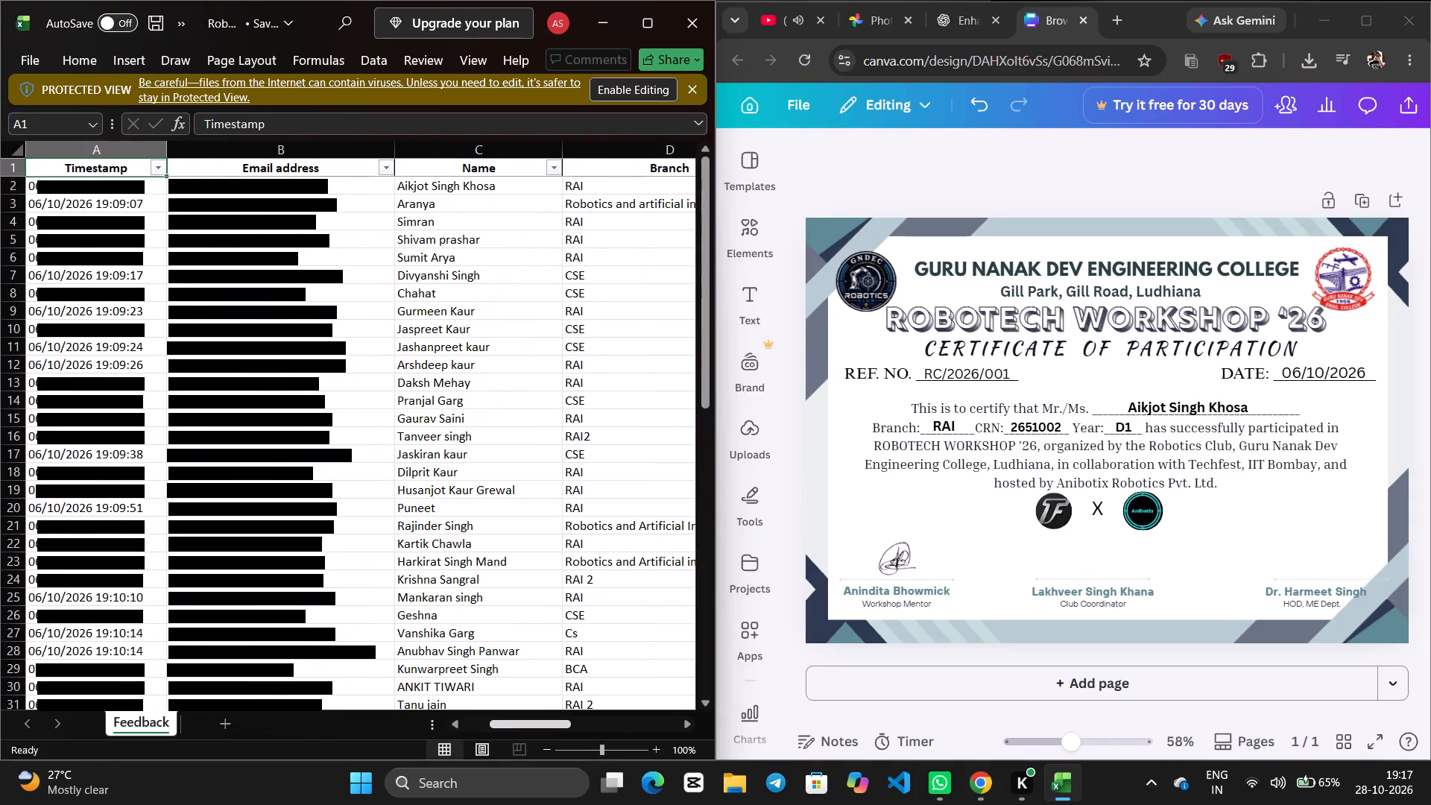
scroll(455, 533, "down", 1, "ctrl")
scroll(455, 533, "down", 1)
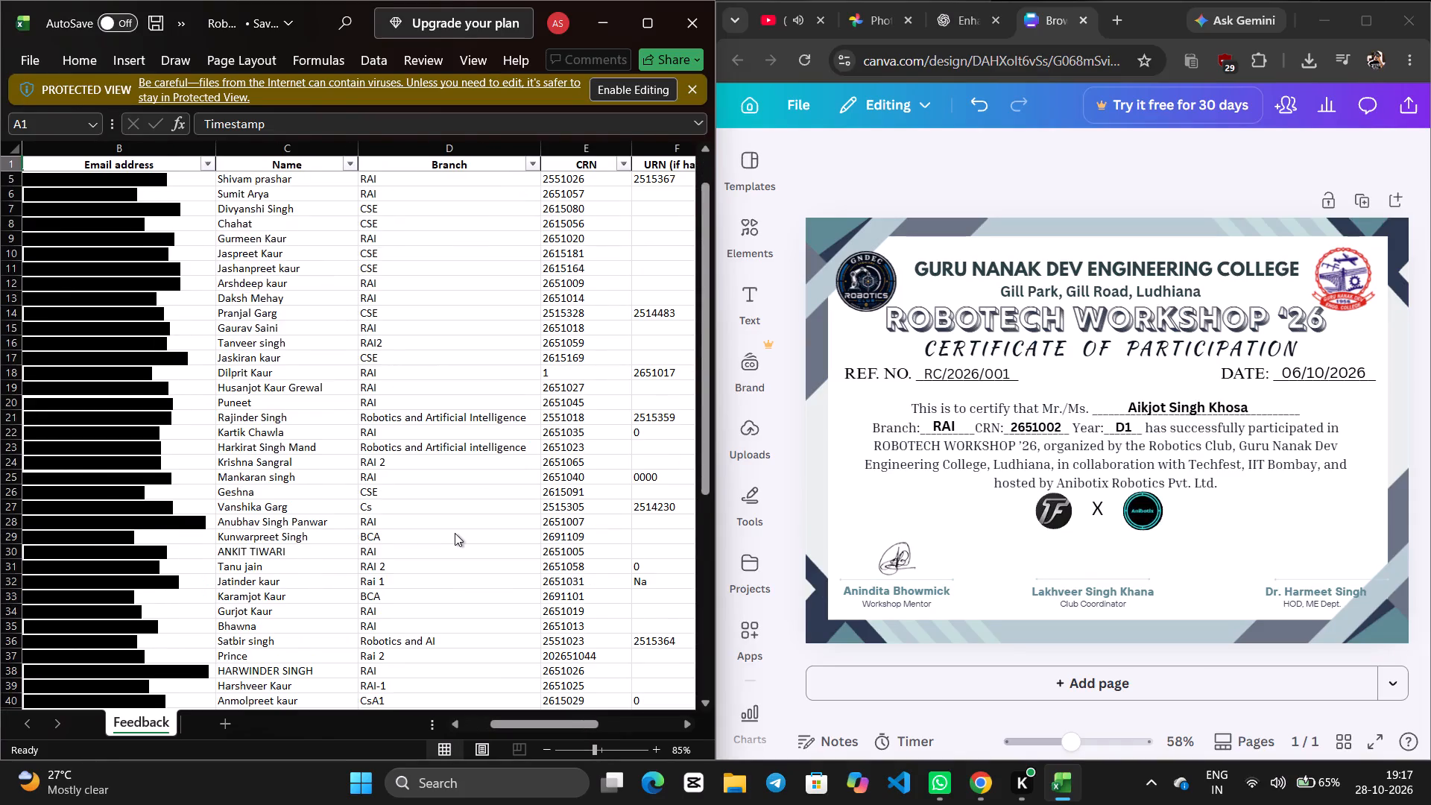
left_click_drag(509, 731, 527, 731)
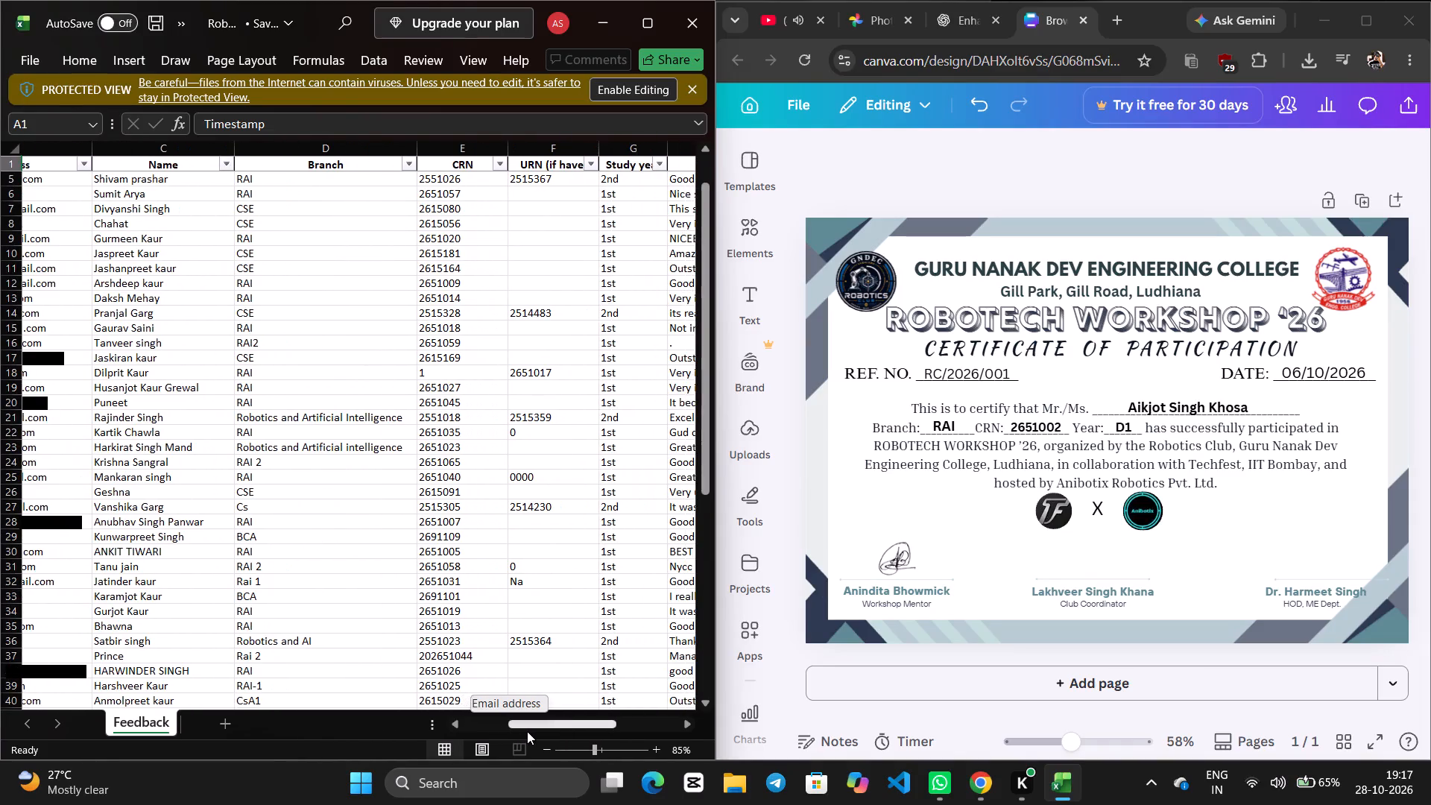
left_click_drag(527, 731, 531, 731)
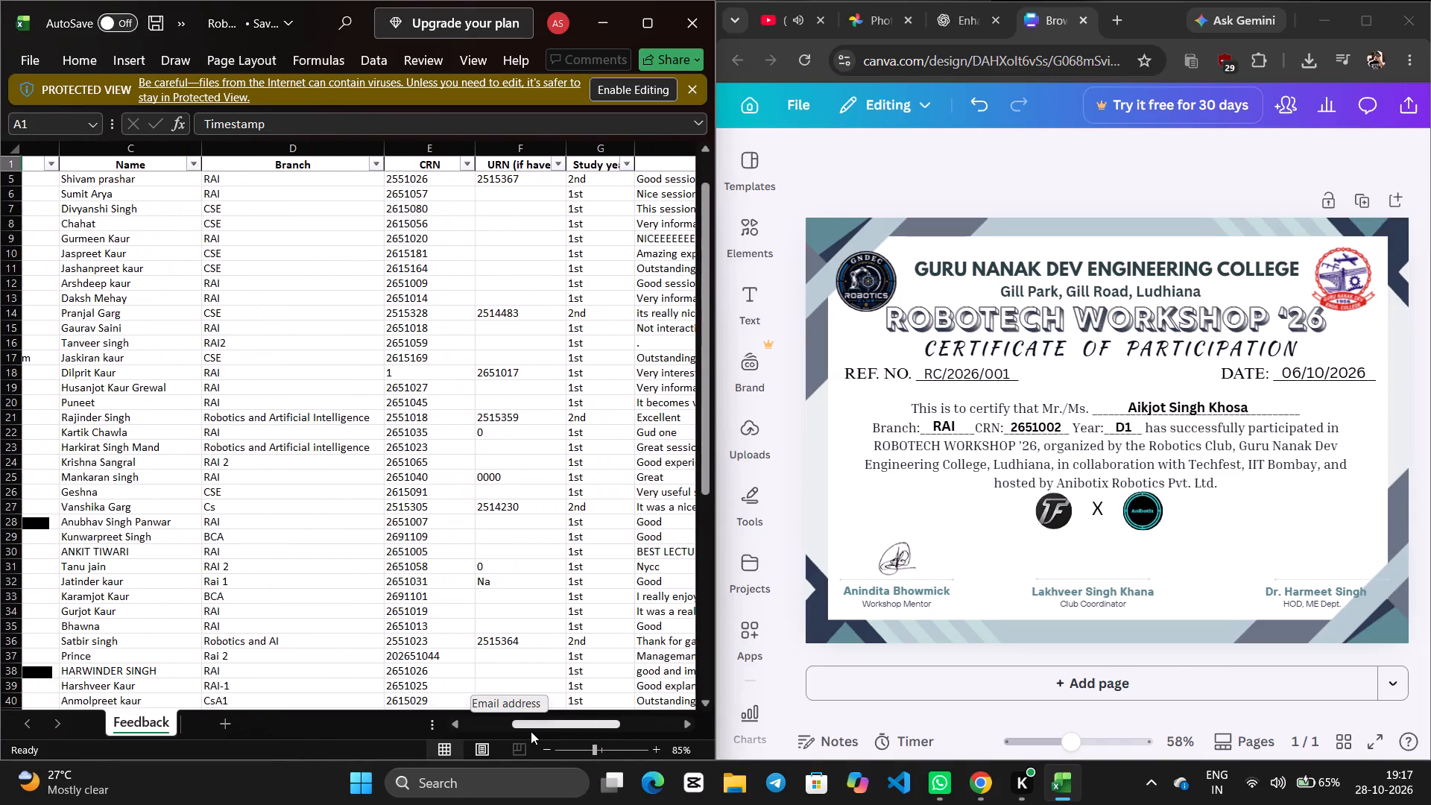
left_click_drag(531, 731, 537, 730)
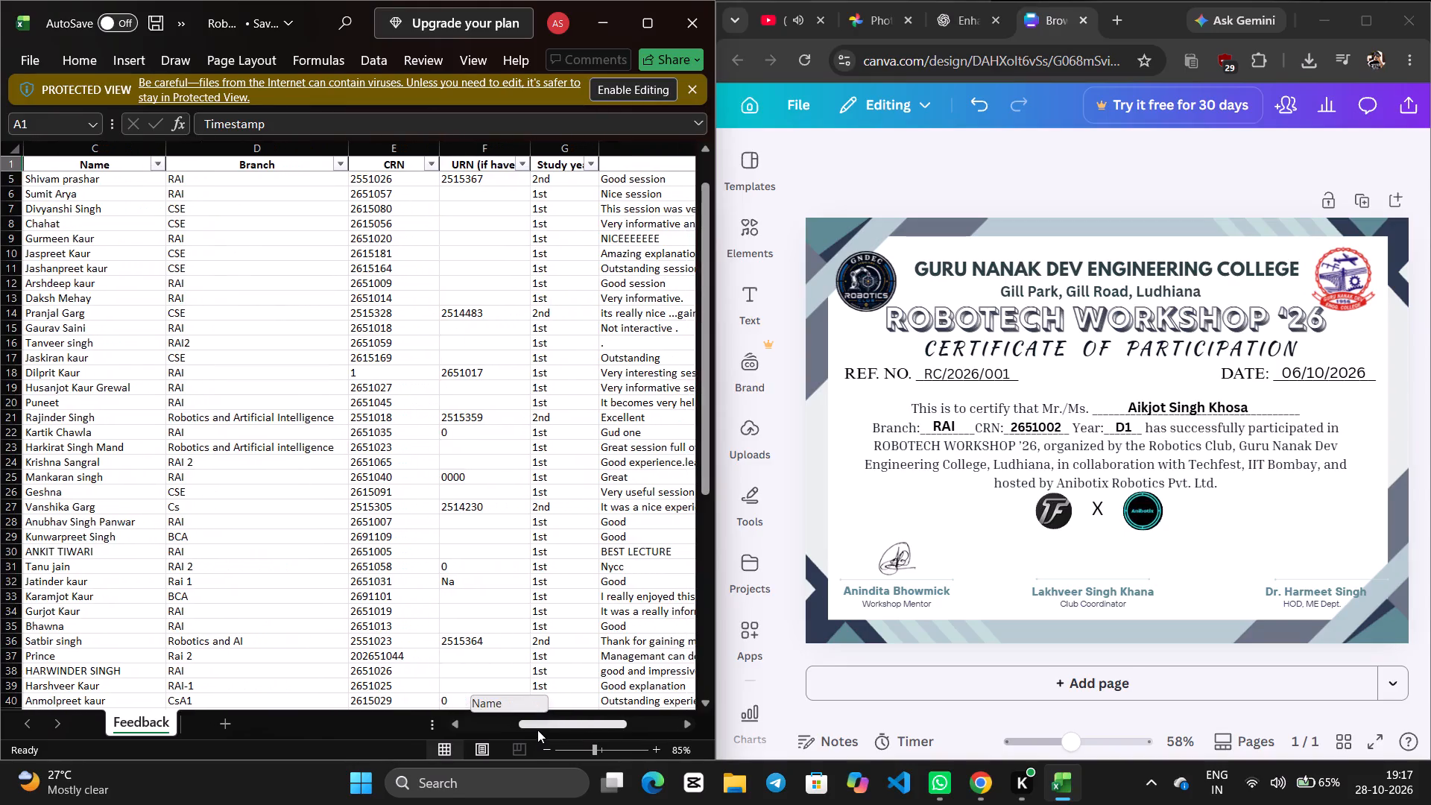
left_click_drag(537, 730, 534, 731)
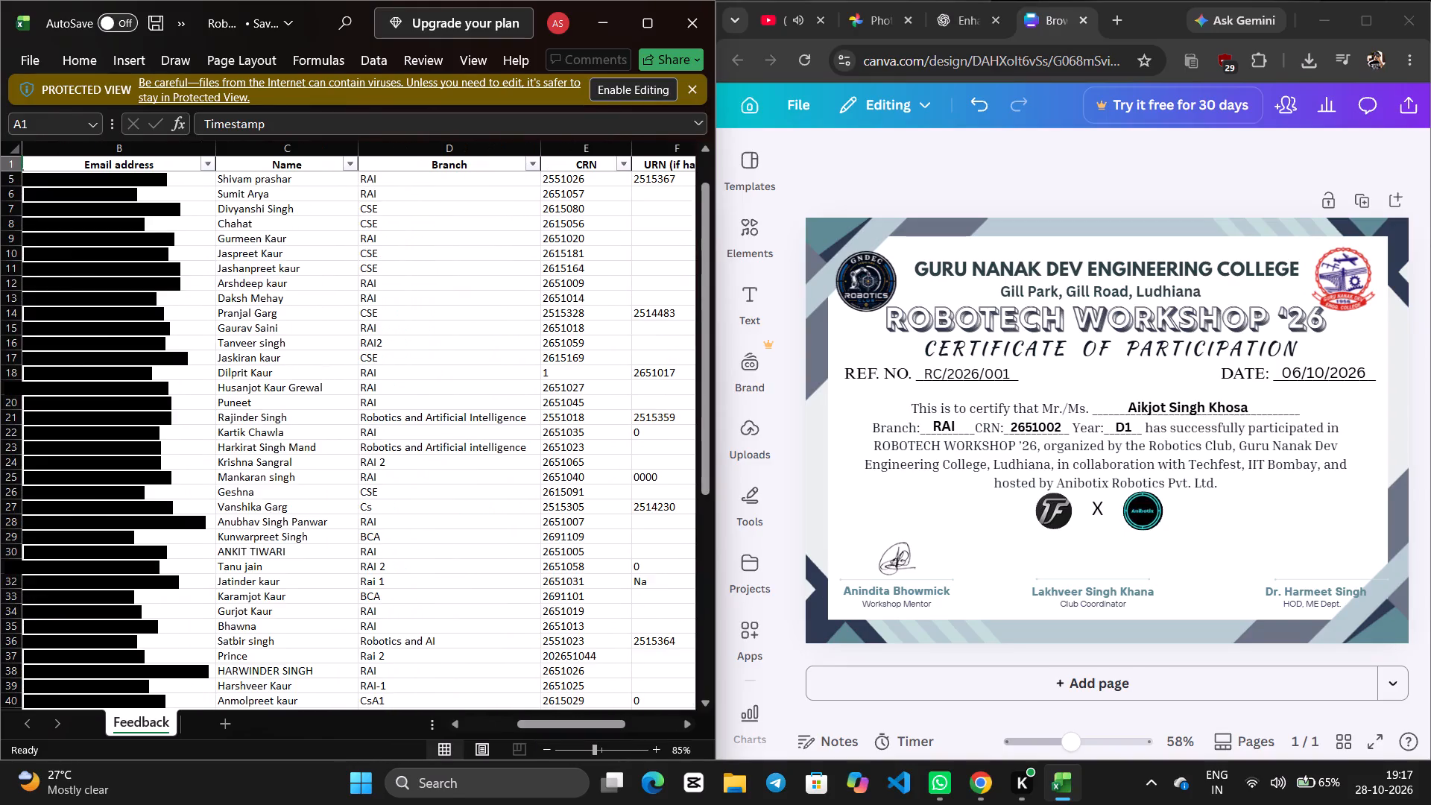
left_click(563, 720)
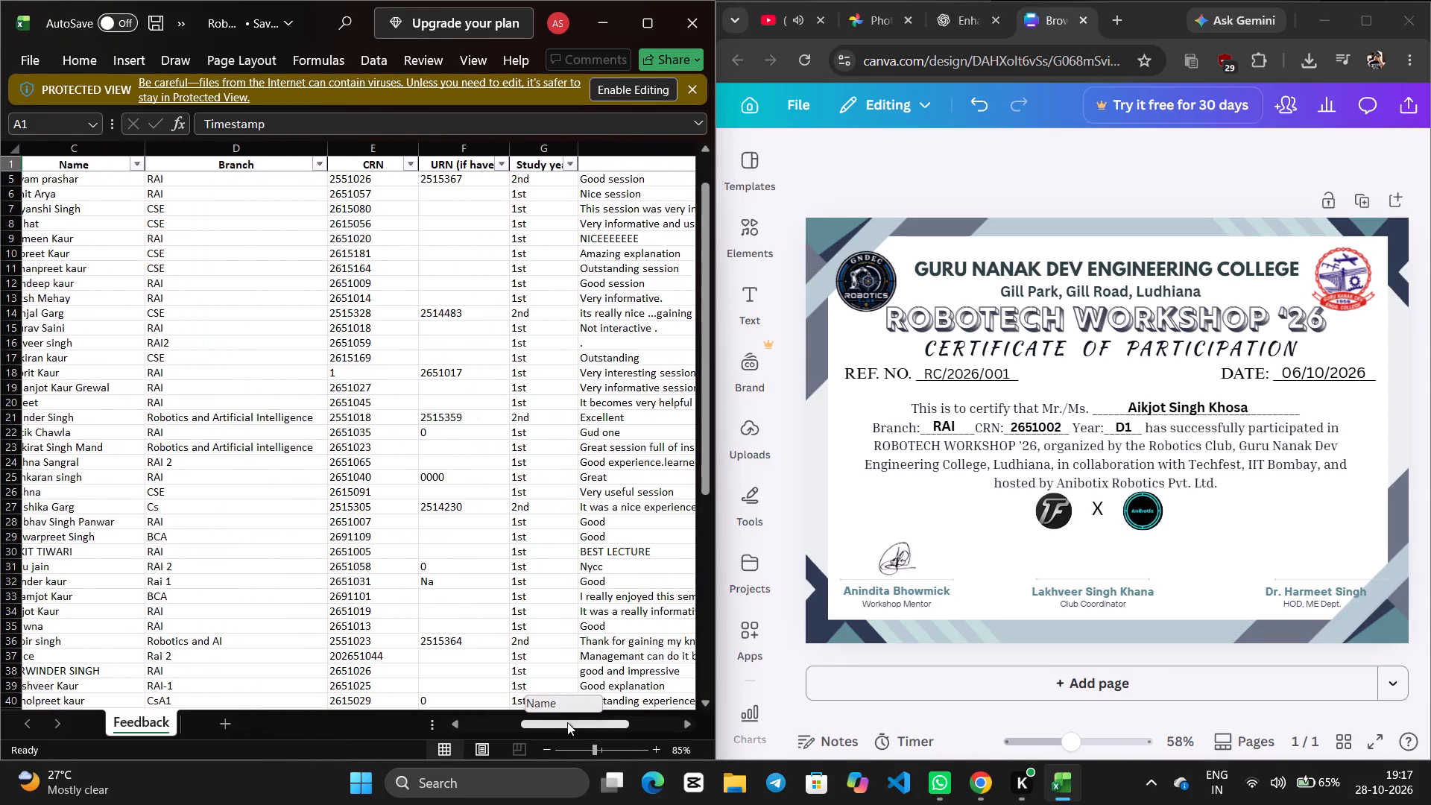
left_click(454, 722)
left_click(691, 729)
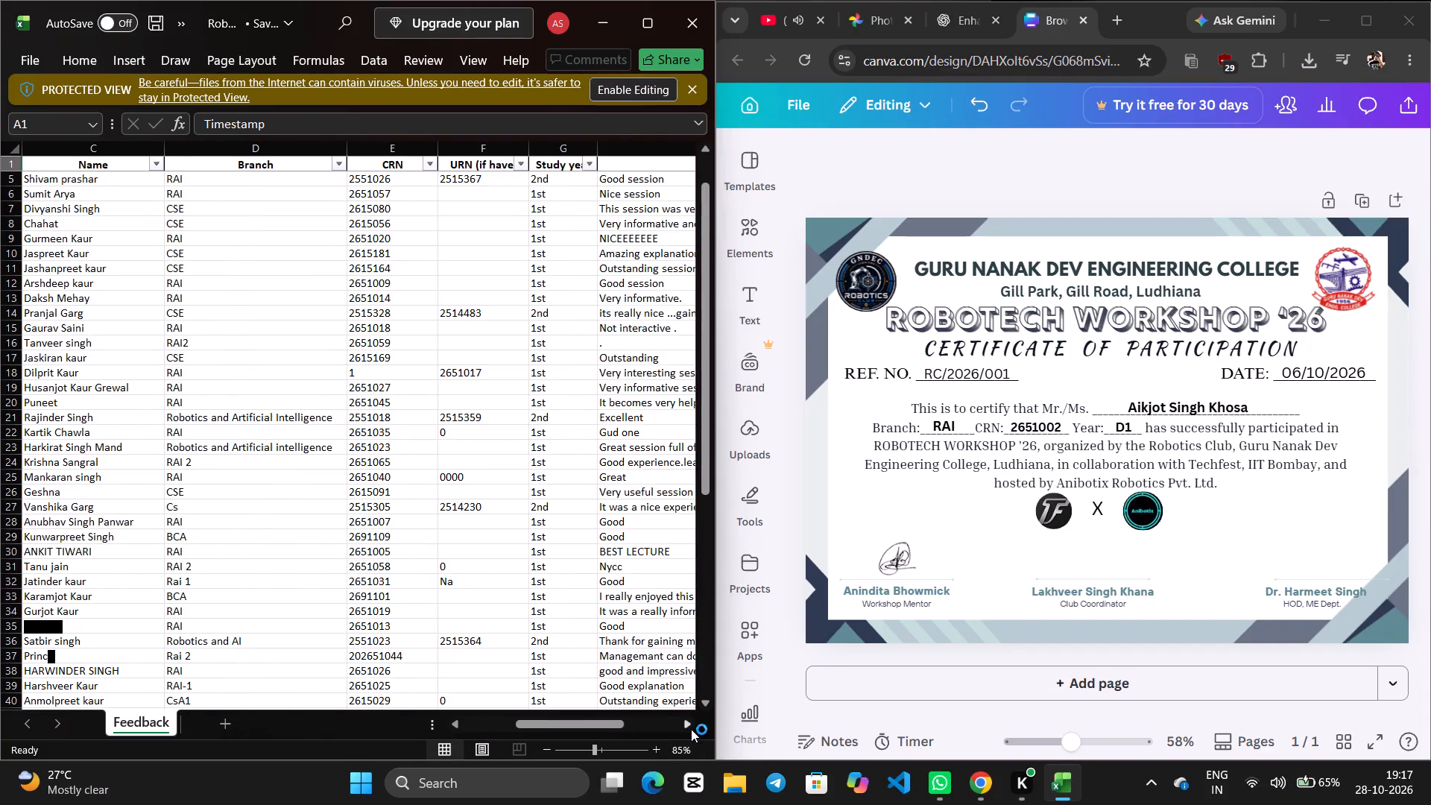
scroll(412, 574, "up", 4)
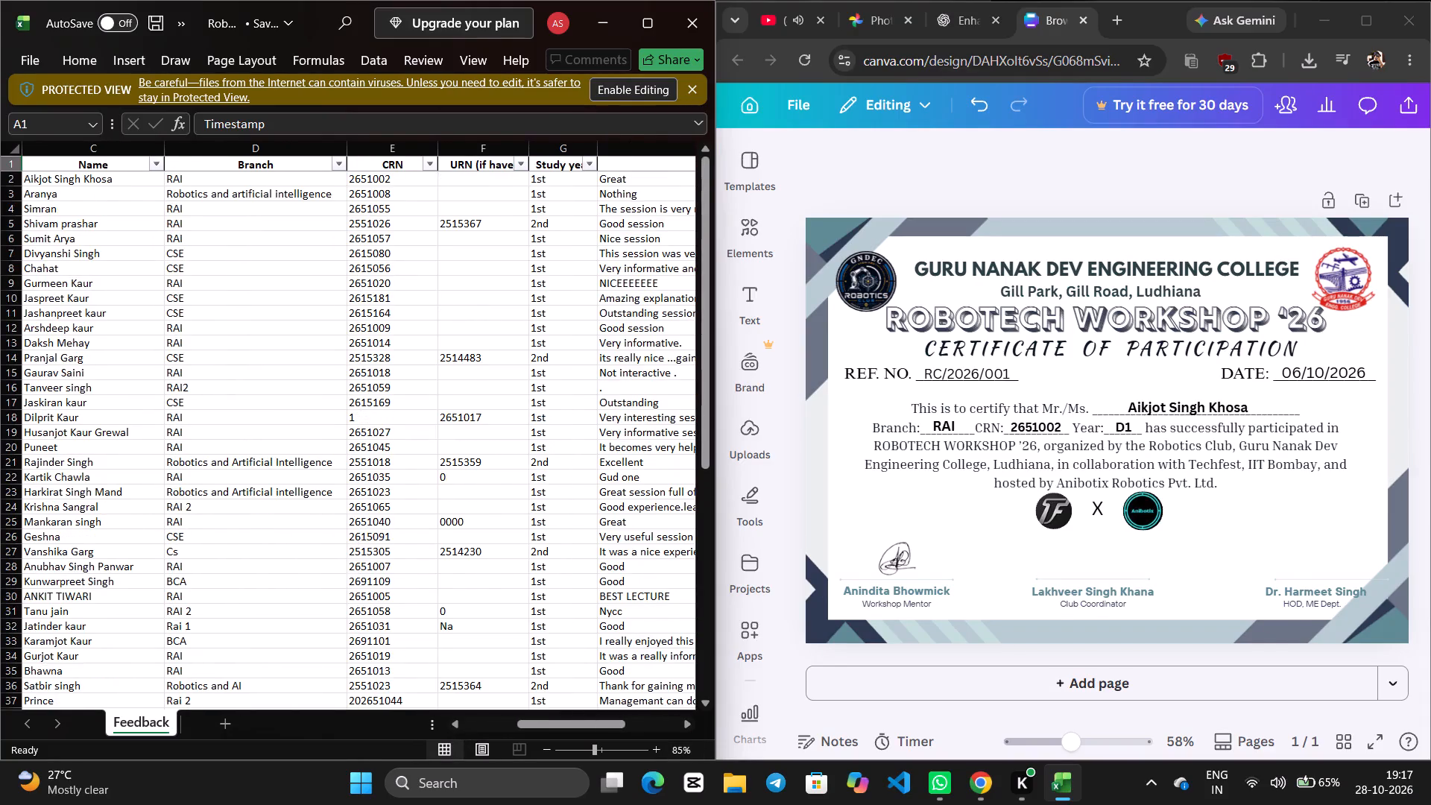
scroll(412, 574, "up", 1)
scroll(62, 218, "up", 3)
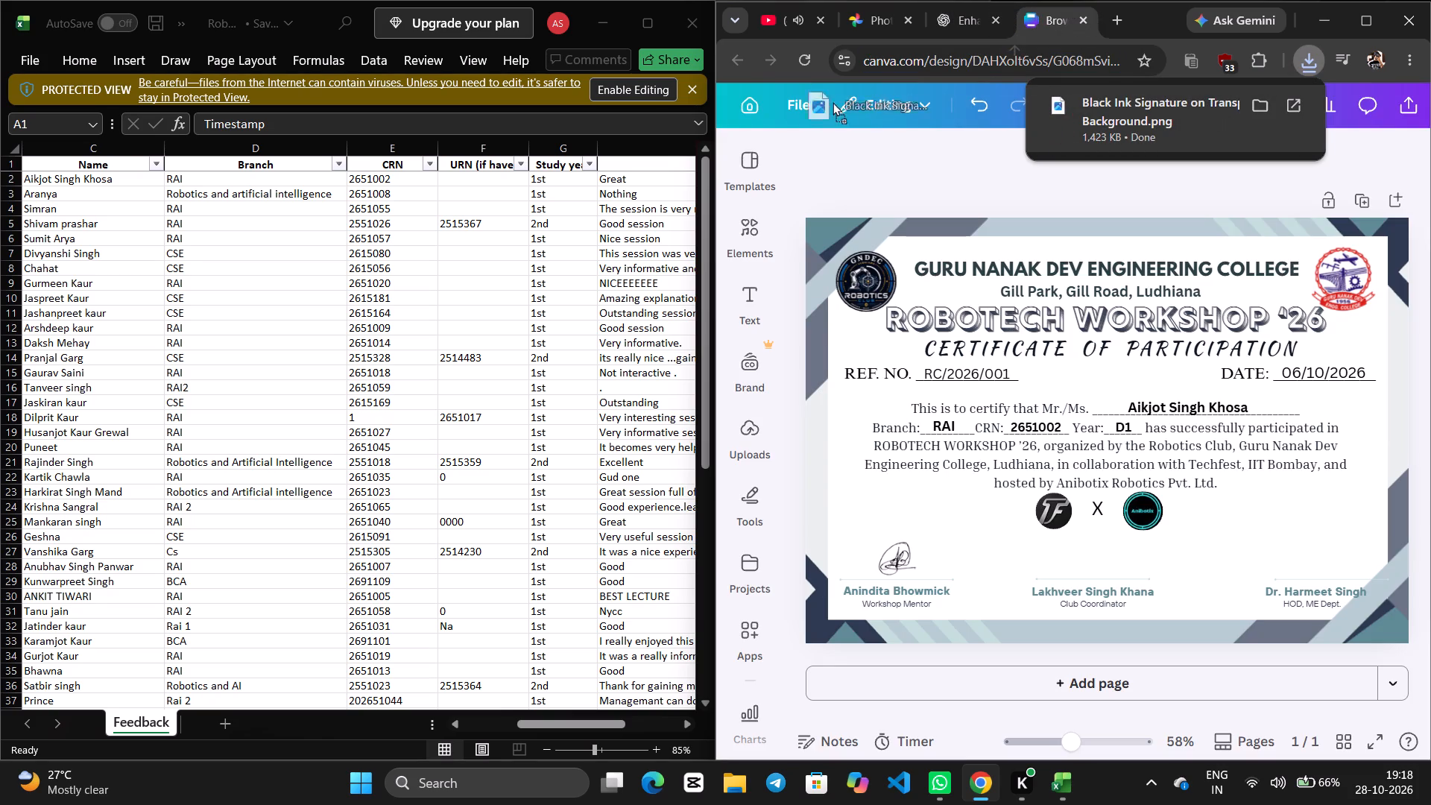
left_click_drag(833, 102, 750, 111)
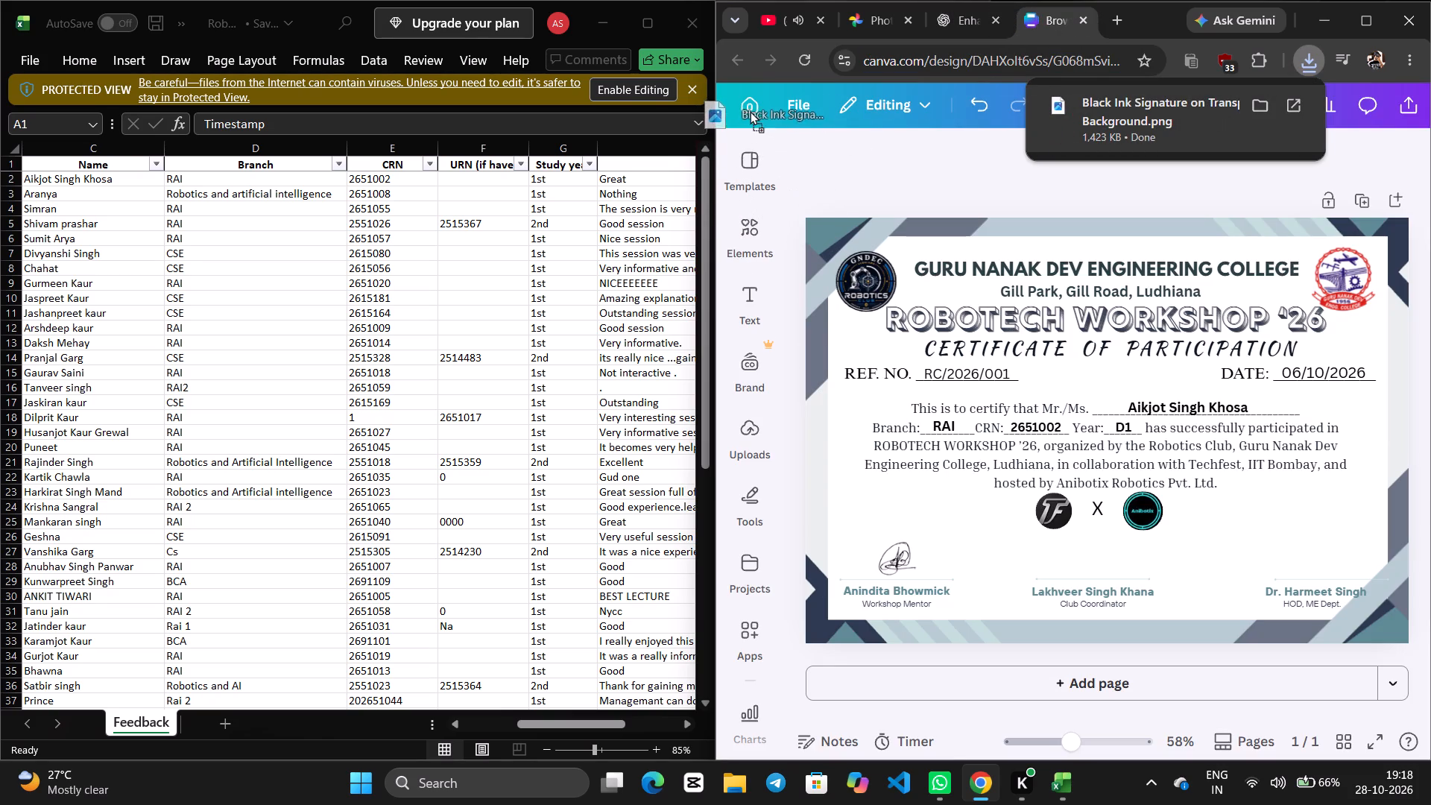
left_click_drag(750, 111, 745, 419)
left_click(745, 419)
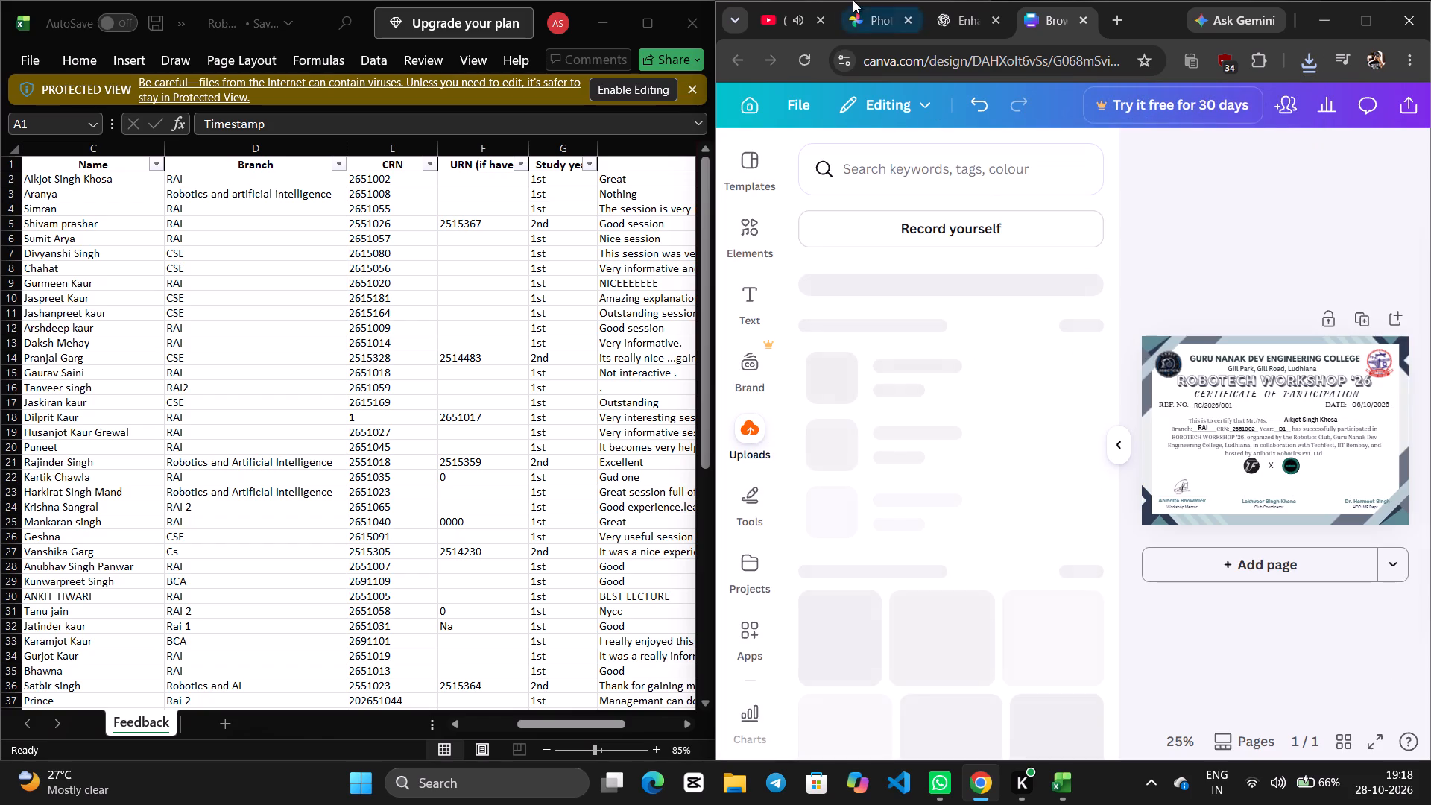
left_click(1304, 55)
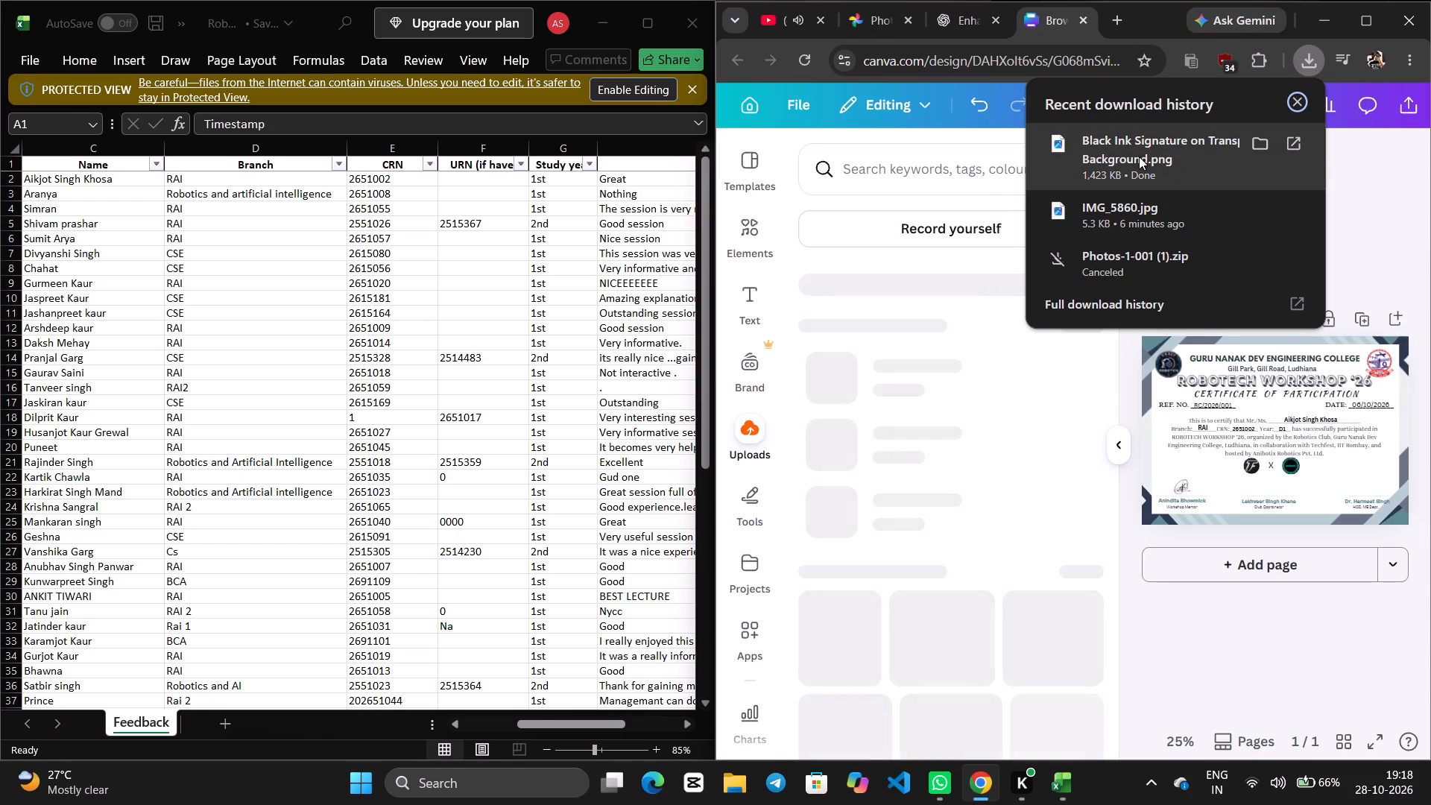
Add the downloaded Black Ink Signature on Transparent Background.png to the certificate design's uploads and dismiss the download history.
left_click_drag(1137, 156, 938, 432)
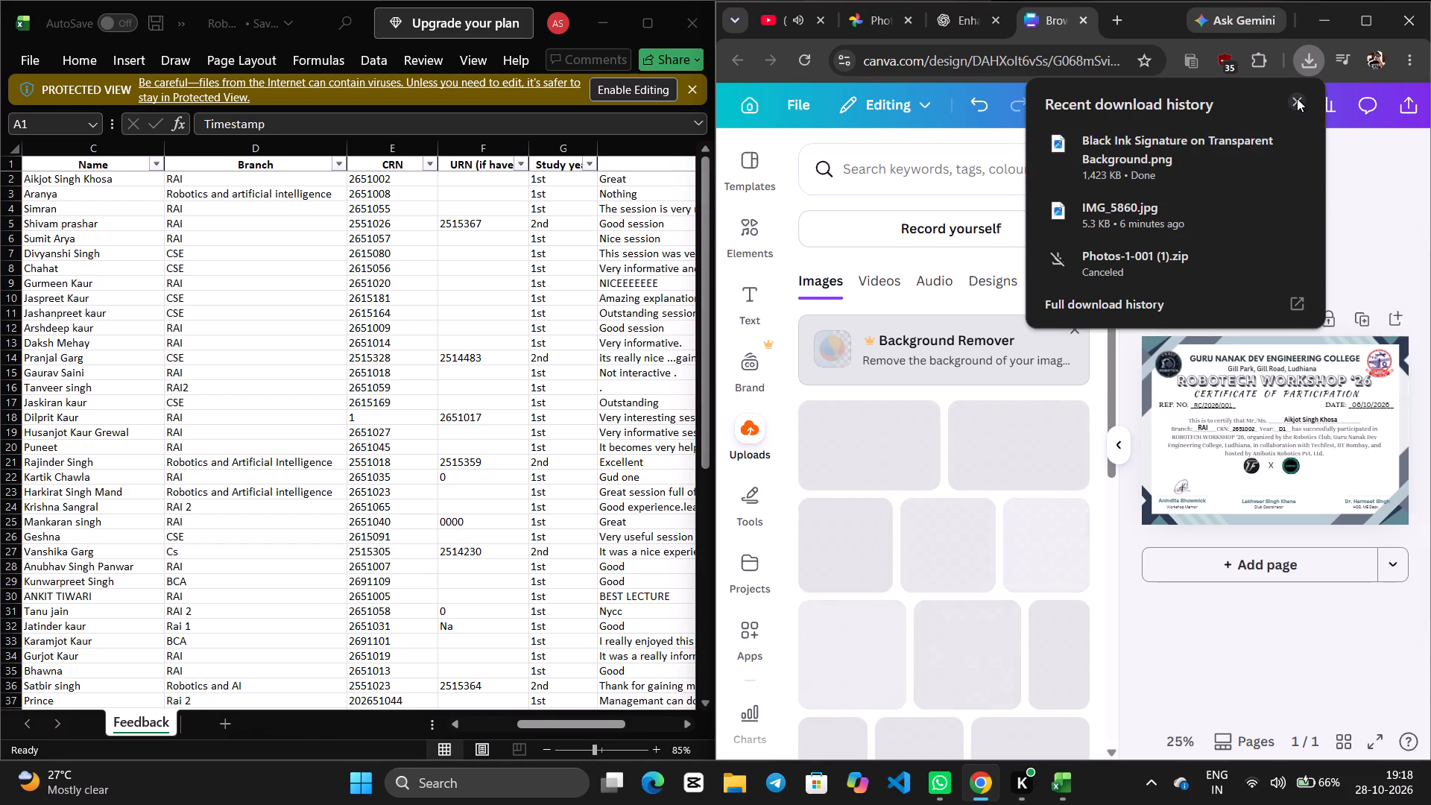
left_click(1295, 98)
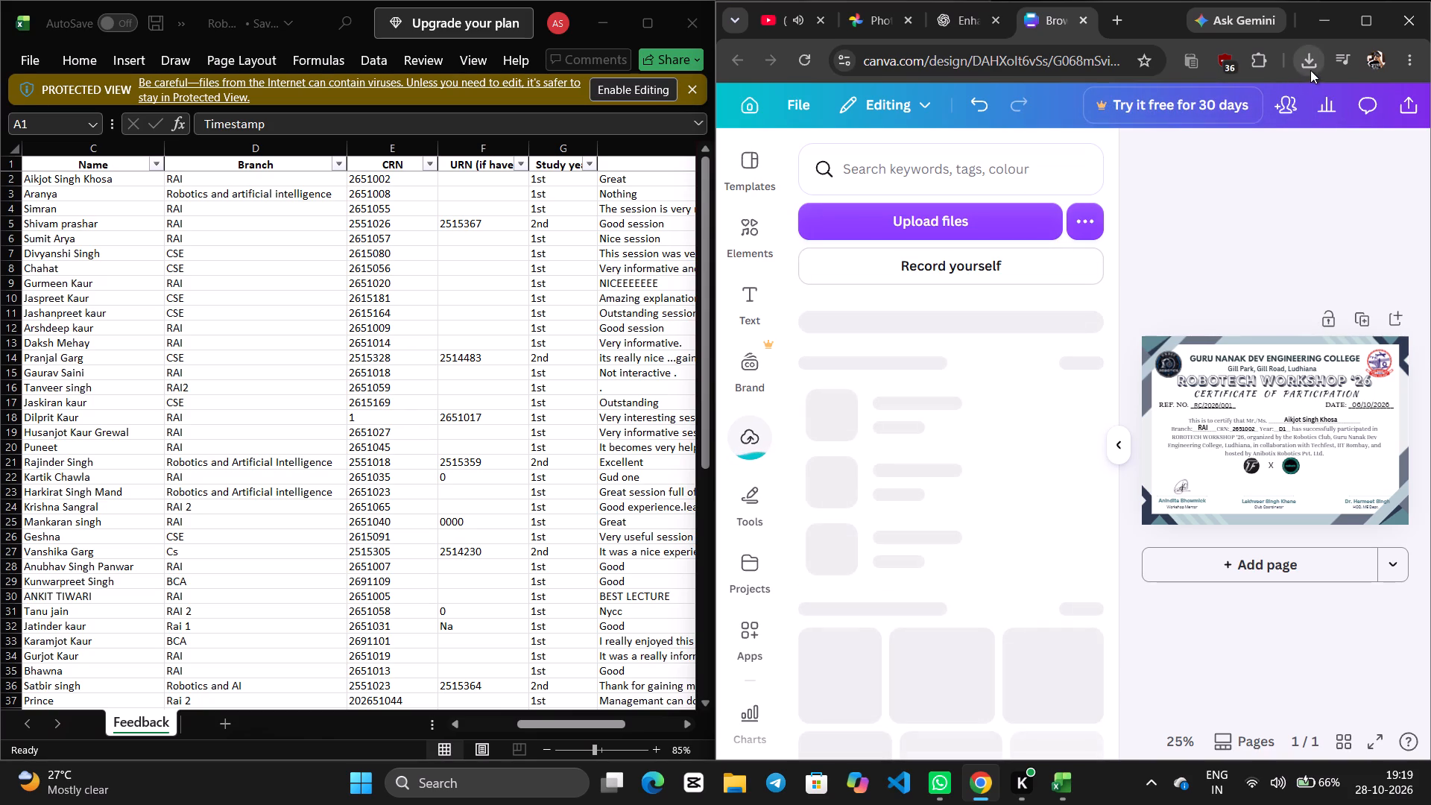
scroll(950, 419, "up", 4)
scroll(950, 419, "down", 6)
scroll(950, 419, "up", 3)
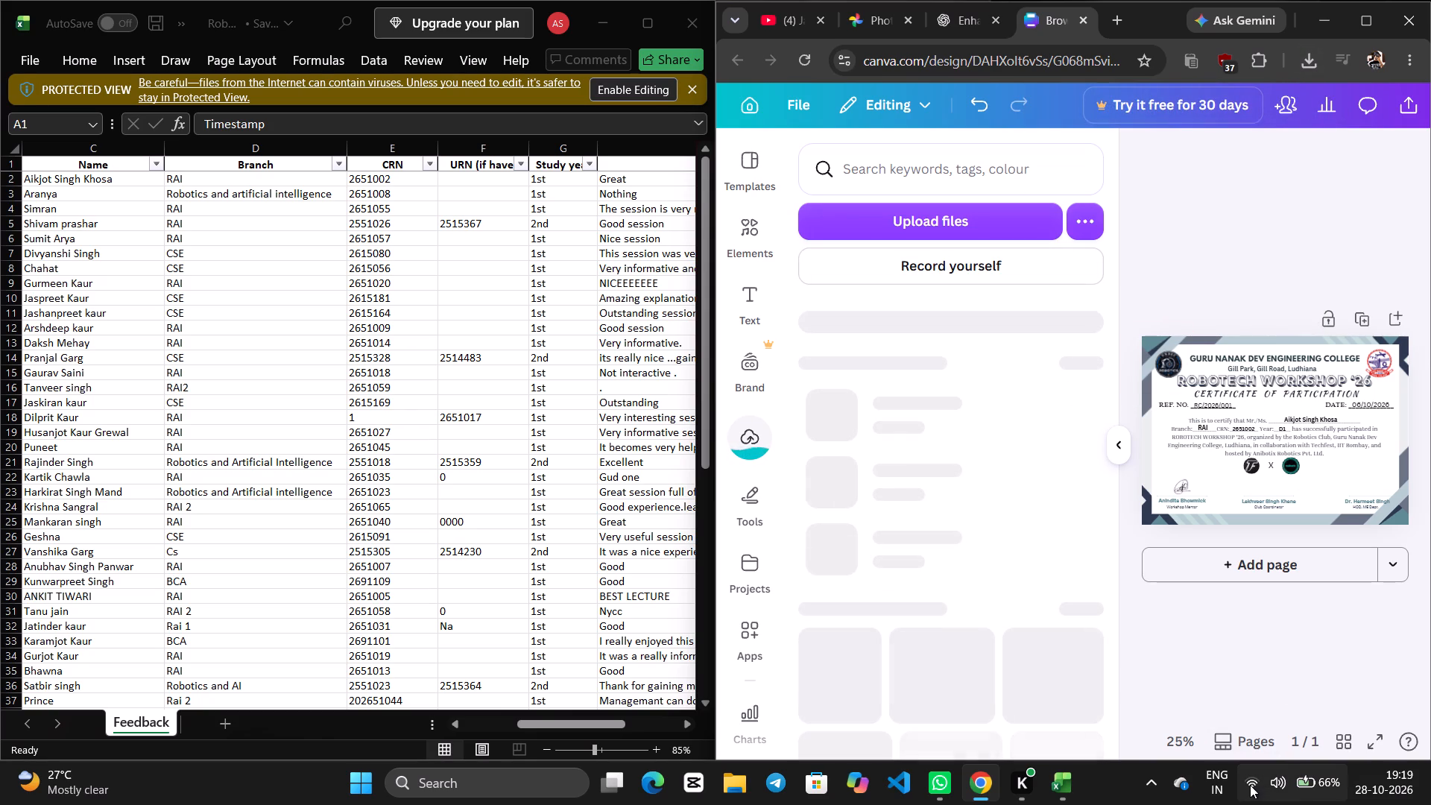
Switch the computer's Wi-Fi connection to the Captain 5g network.
left_click(1250, 785)
left_click(1183, 448)
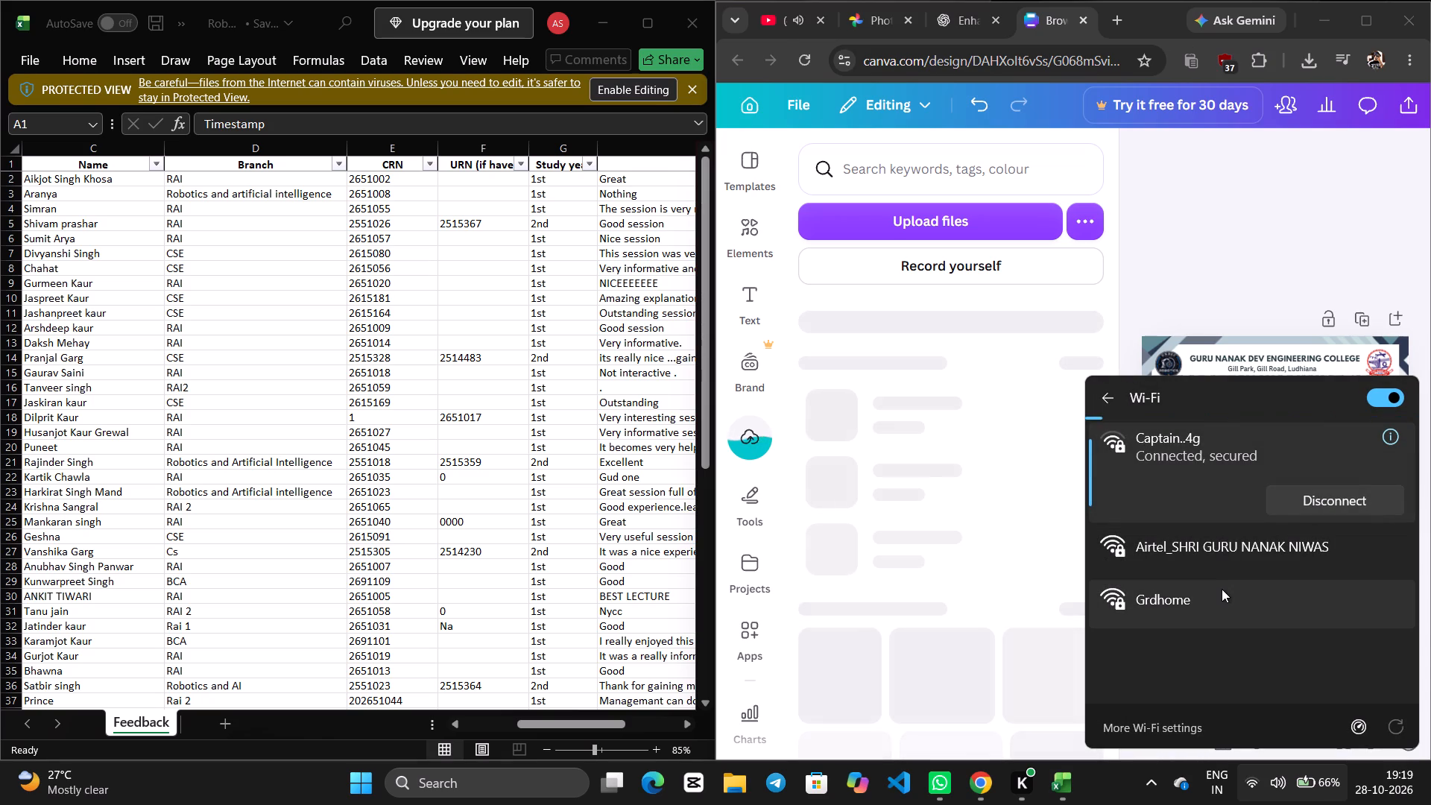
scroll(1222, 589, "down", 4)
scroll(1222, 589, "up", 4)
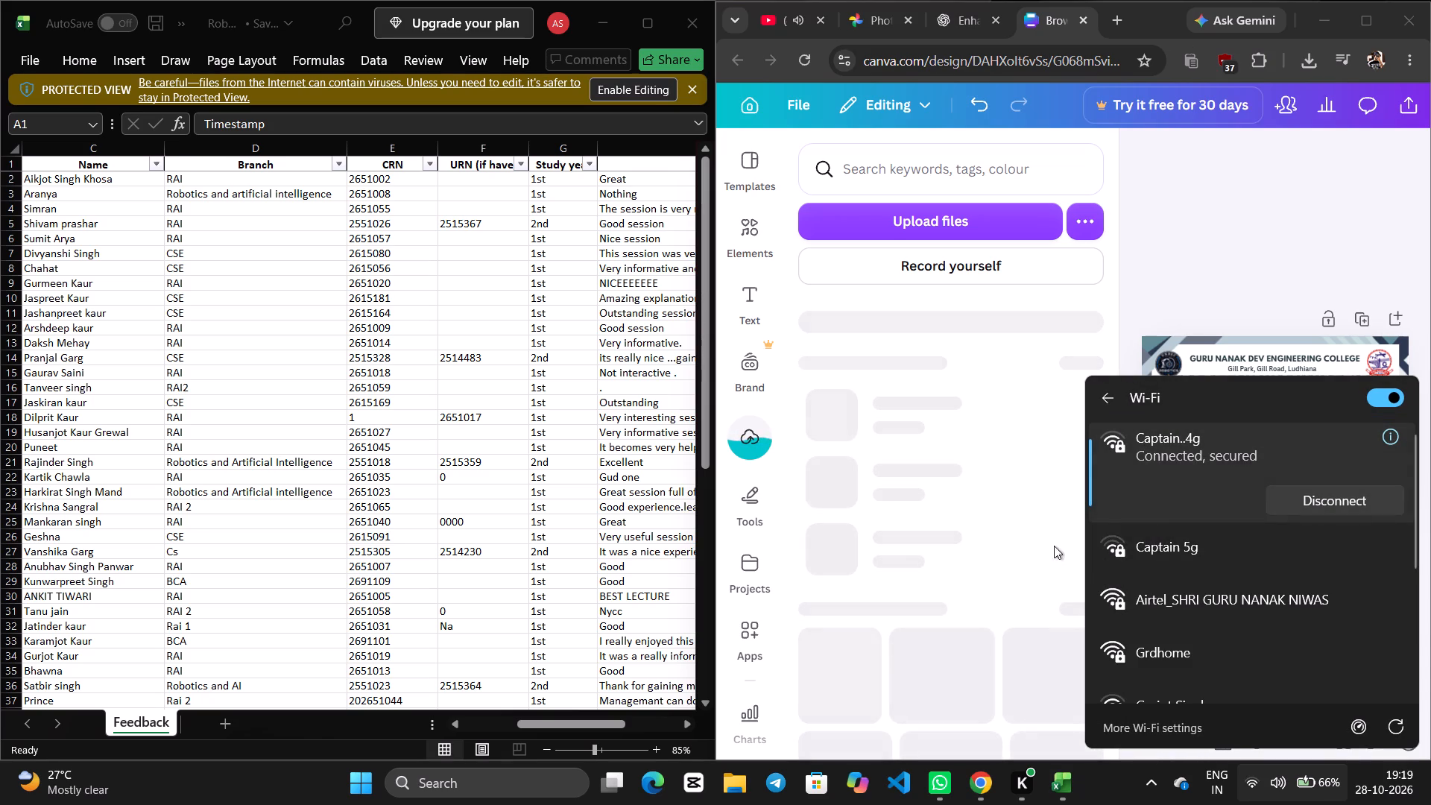
left_click(1143, 545)
left_click(1342, 590)
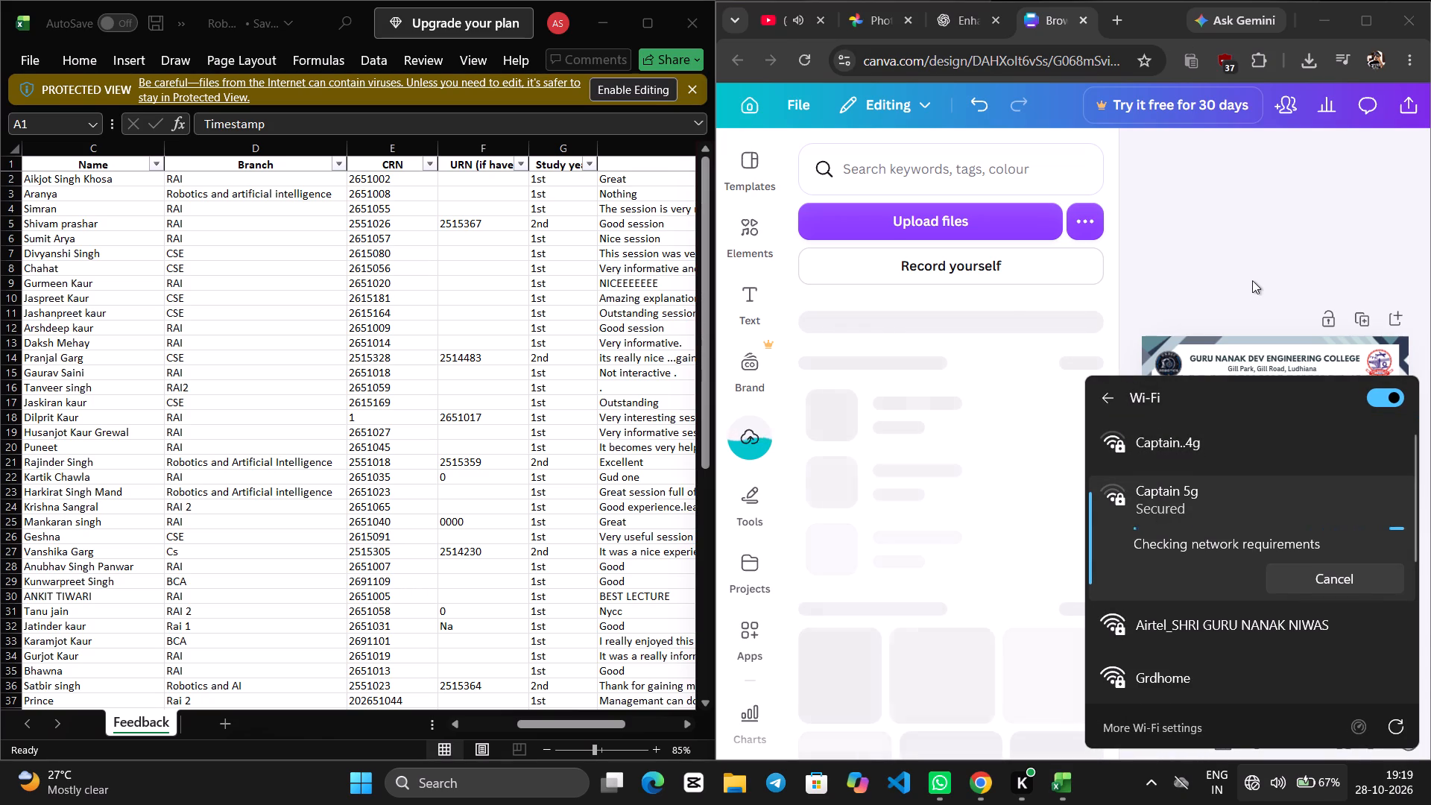
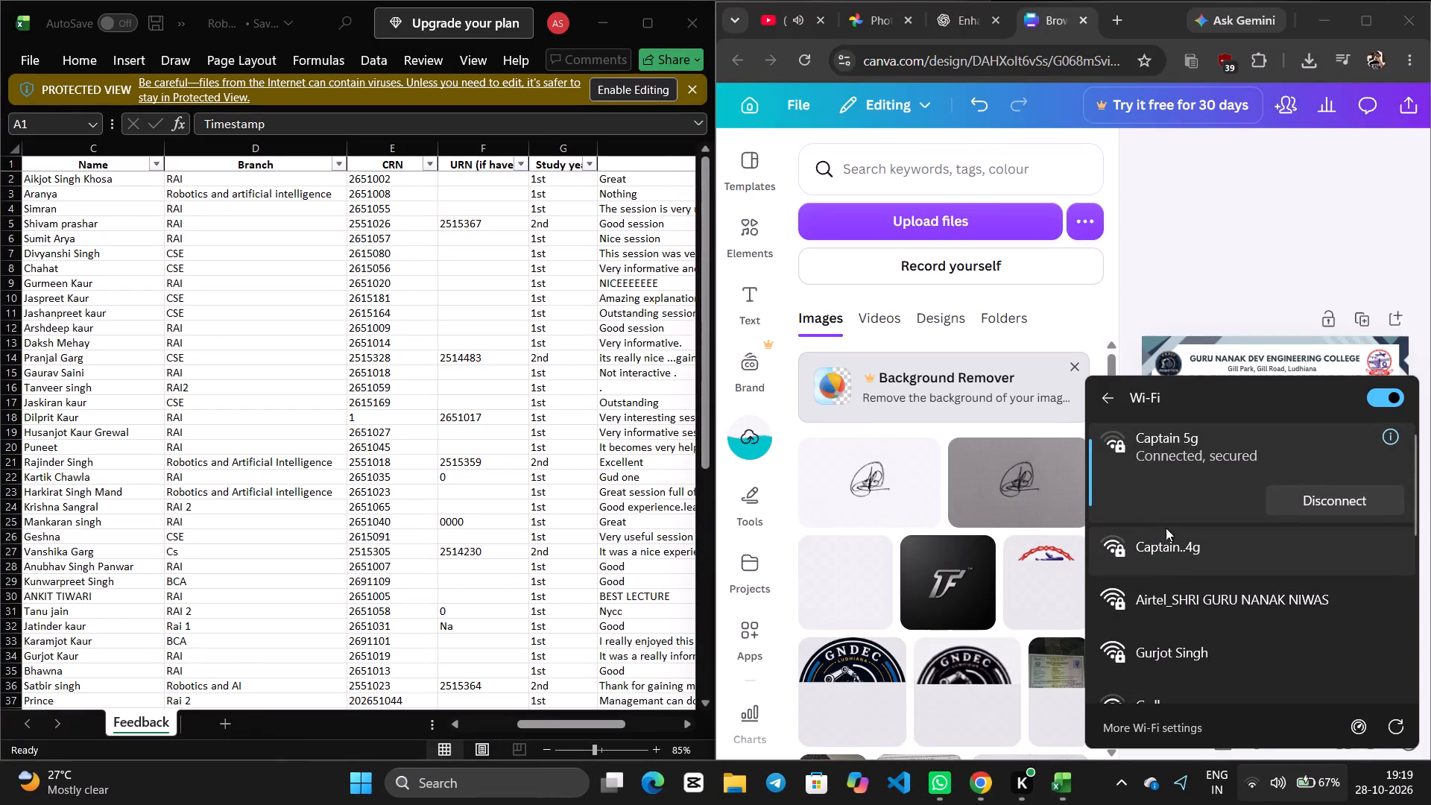
Bring the downloaded Black Ink Signature on Transparent Background.png into the certificate design's uploads again.
left_click(1106, 397)
left_click(1304, 66)
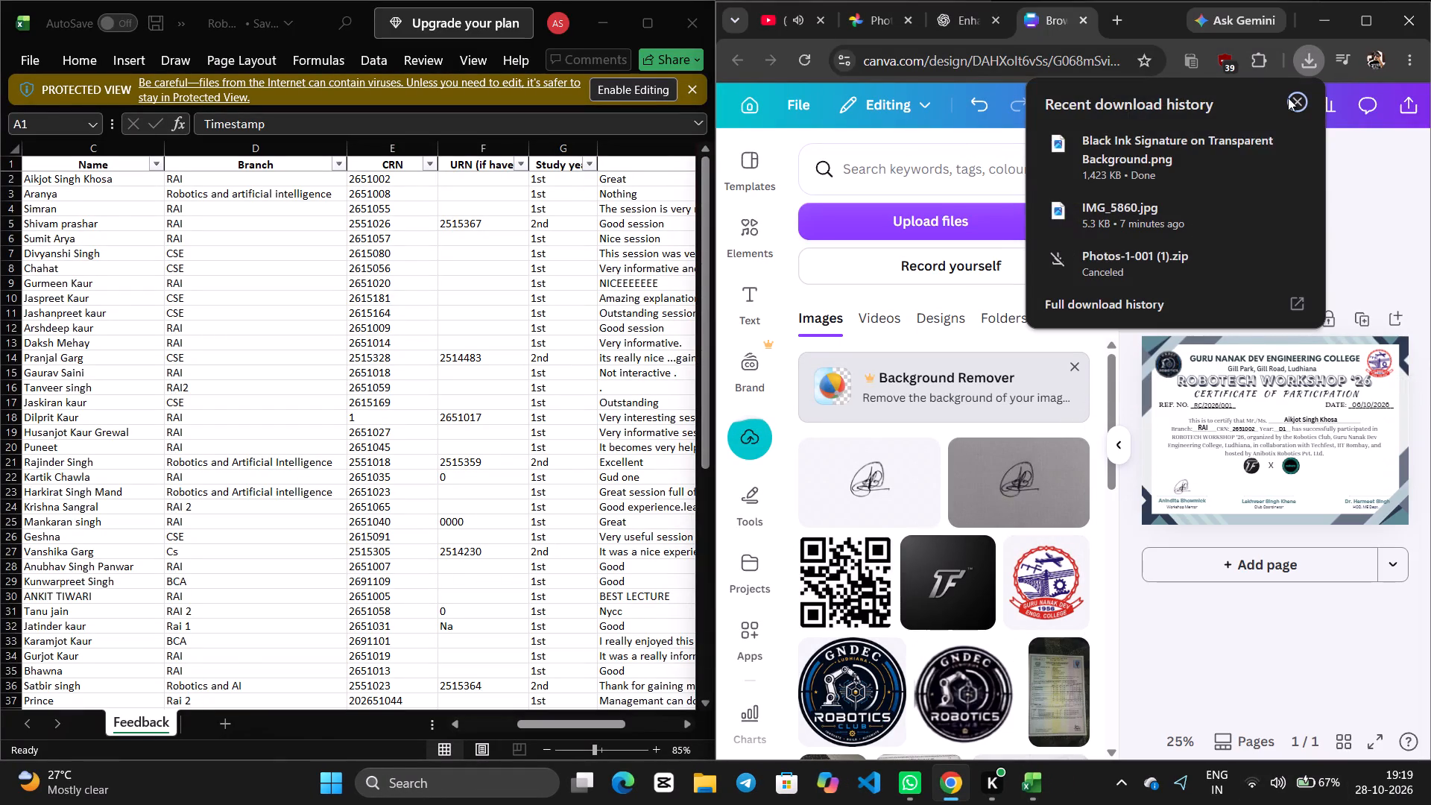
left_click_drag(1158, 164, 1045, 277)
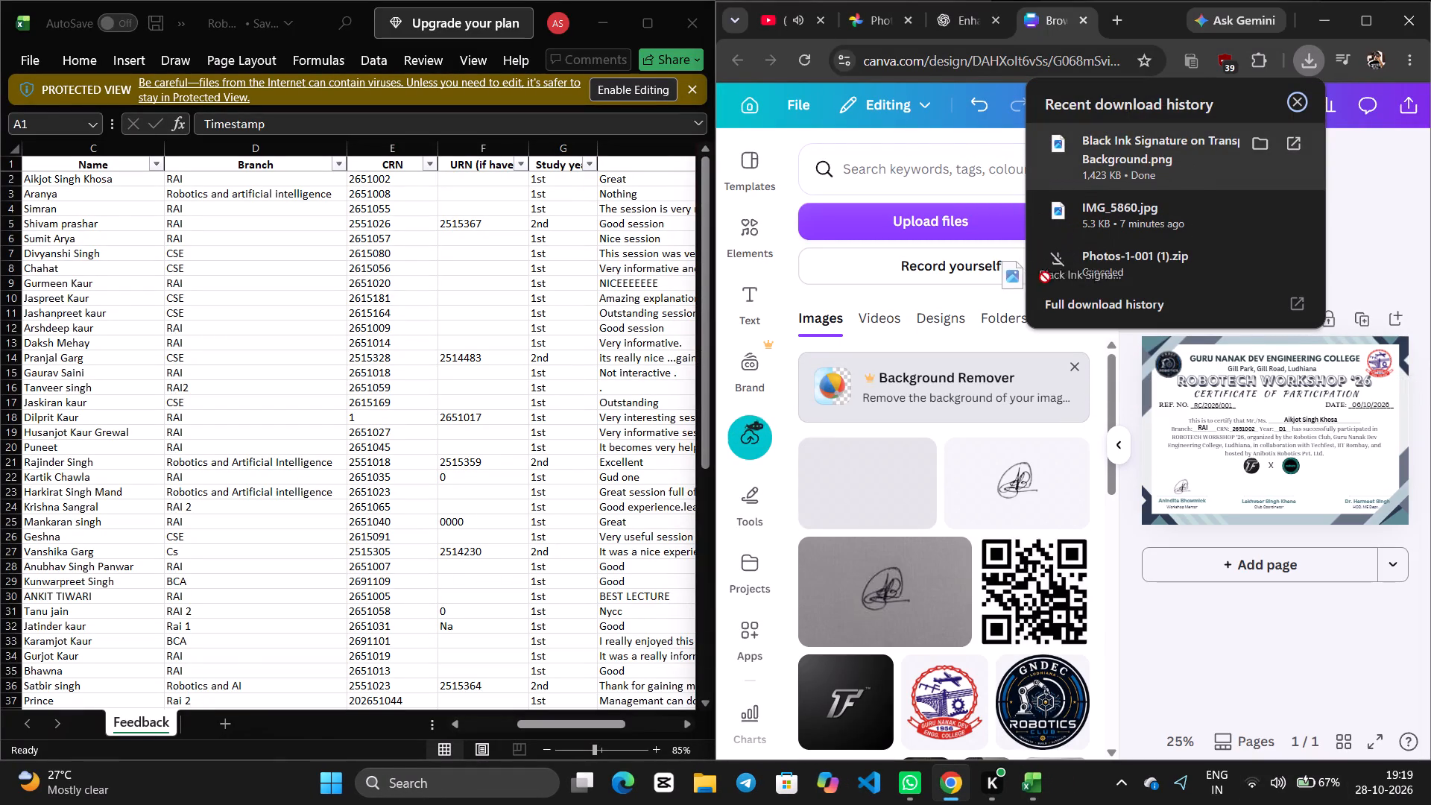
left_click_drag(1045, 277, 902, 442)
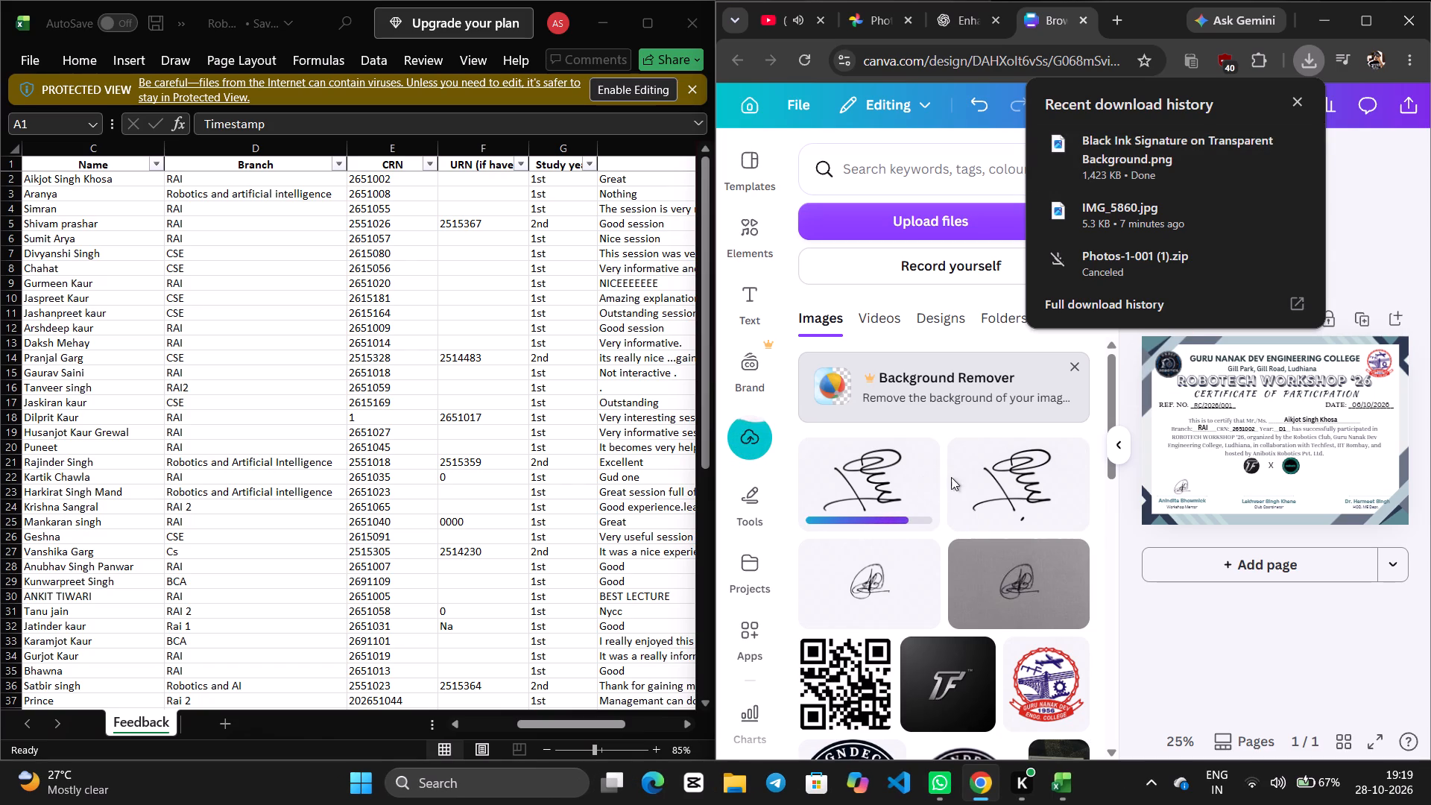
Add the uploaded black-ink signature image to the Robotech Workshop '26 certificate page.
left_click(1015, 484)
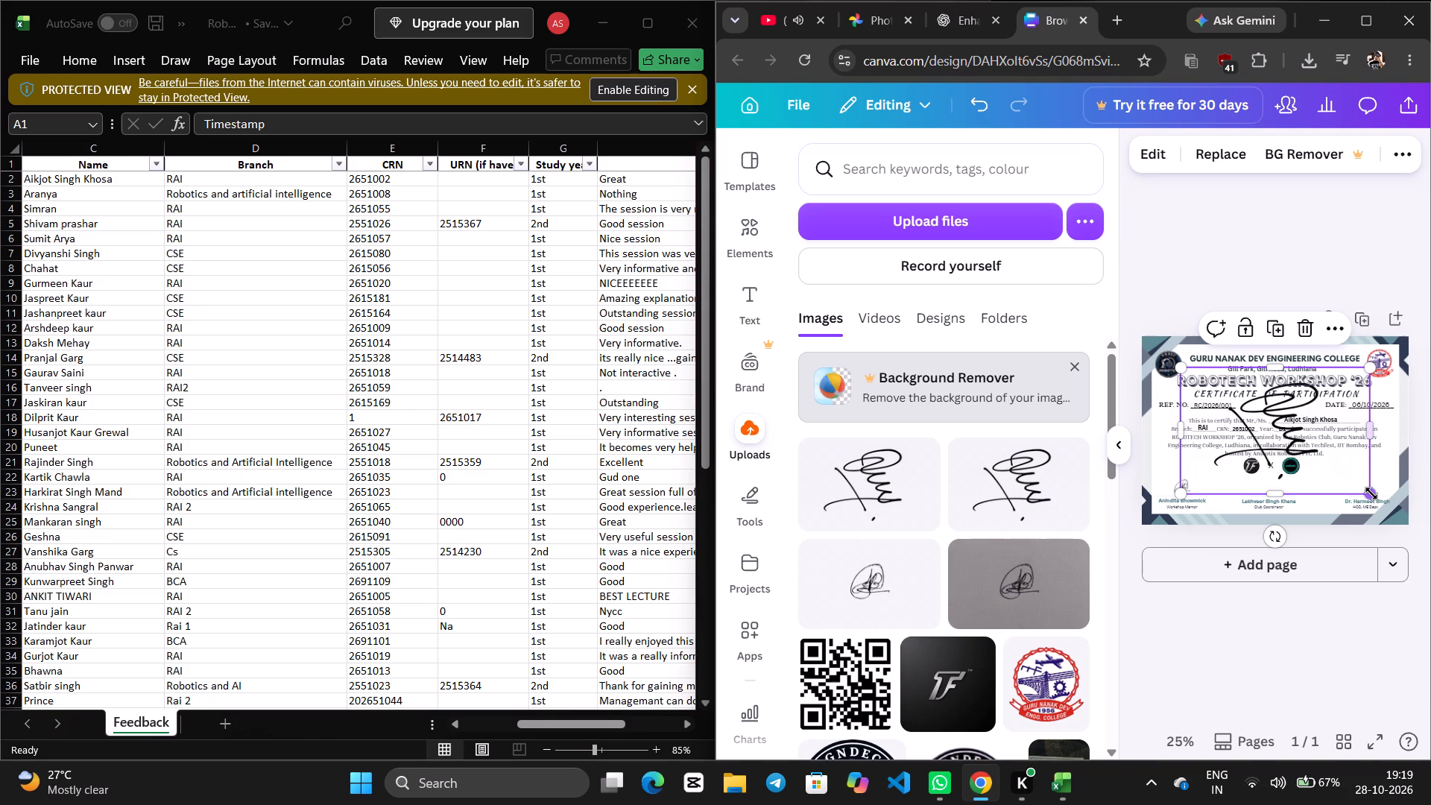
Rotate the newly placed signature image a quarter turn counterclockwise on the certificate.
left_click(1277, 536)
left_click_drag(1277, 536, 1362, 416)
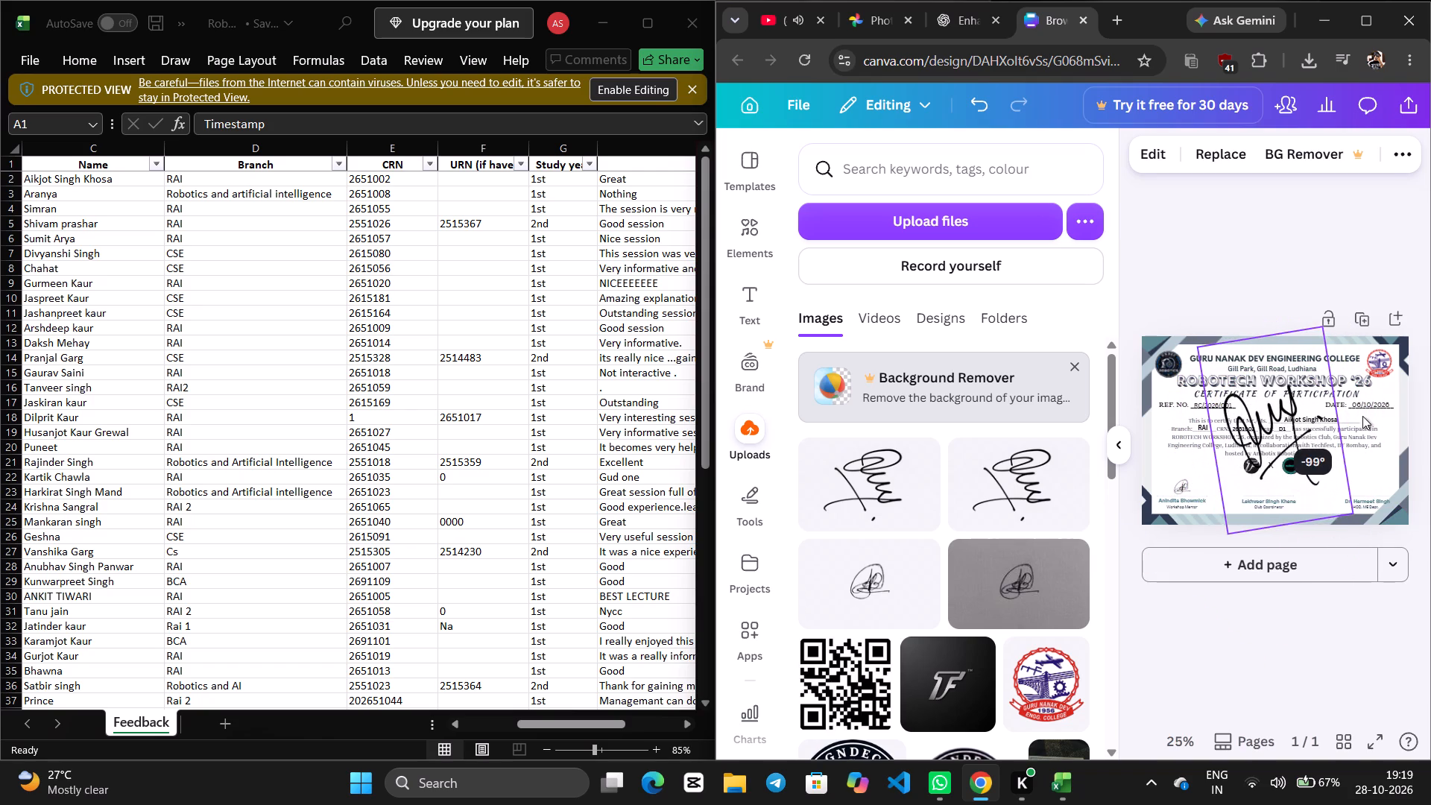
left_click_drag(1362, 416, 1360, 430)
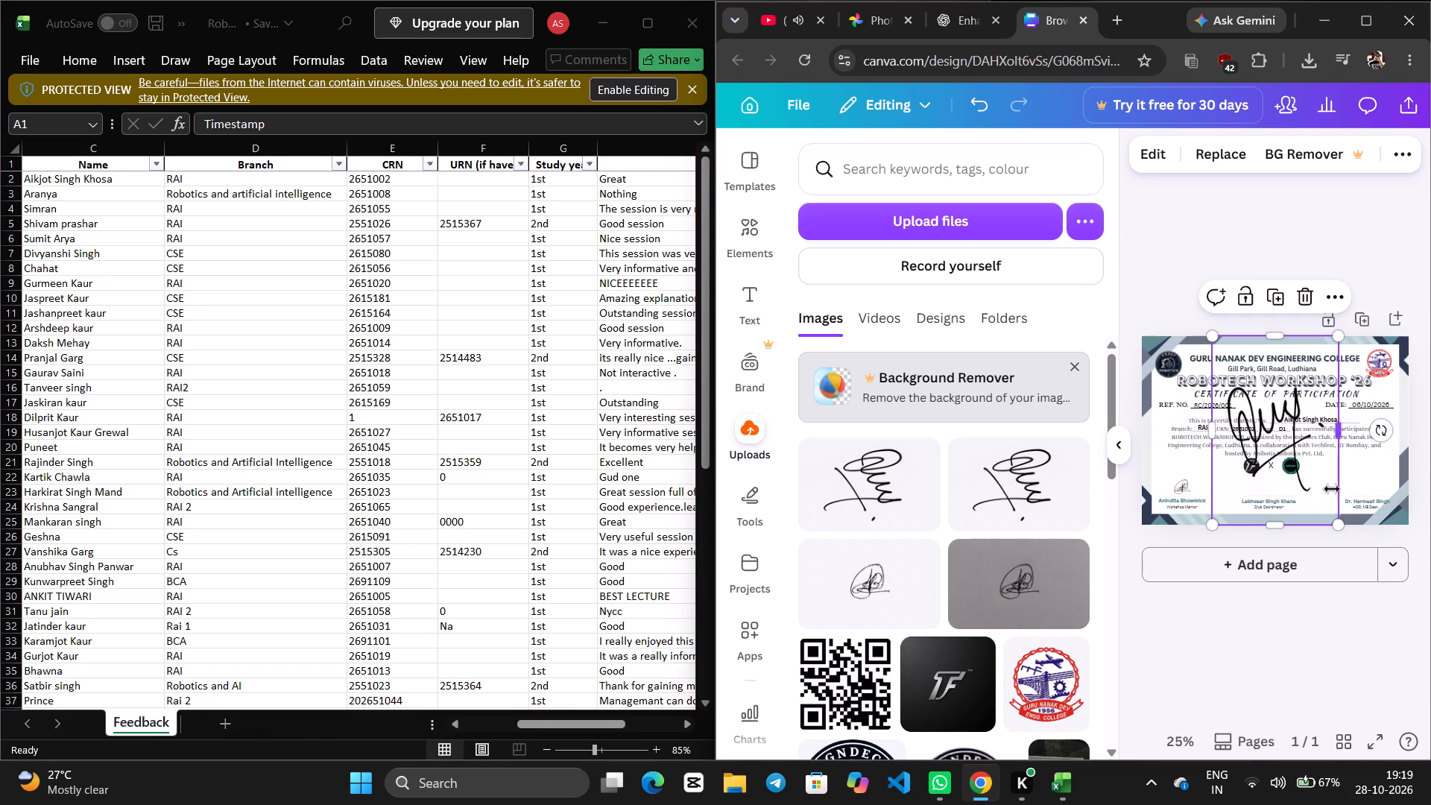
Shrink the rotated signature to signature-line size and move it above the Club Coordinator's name.
left_click_drag(1338, 525, 1281, 432)
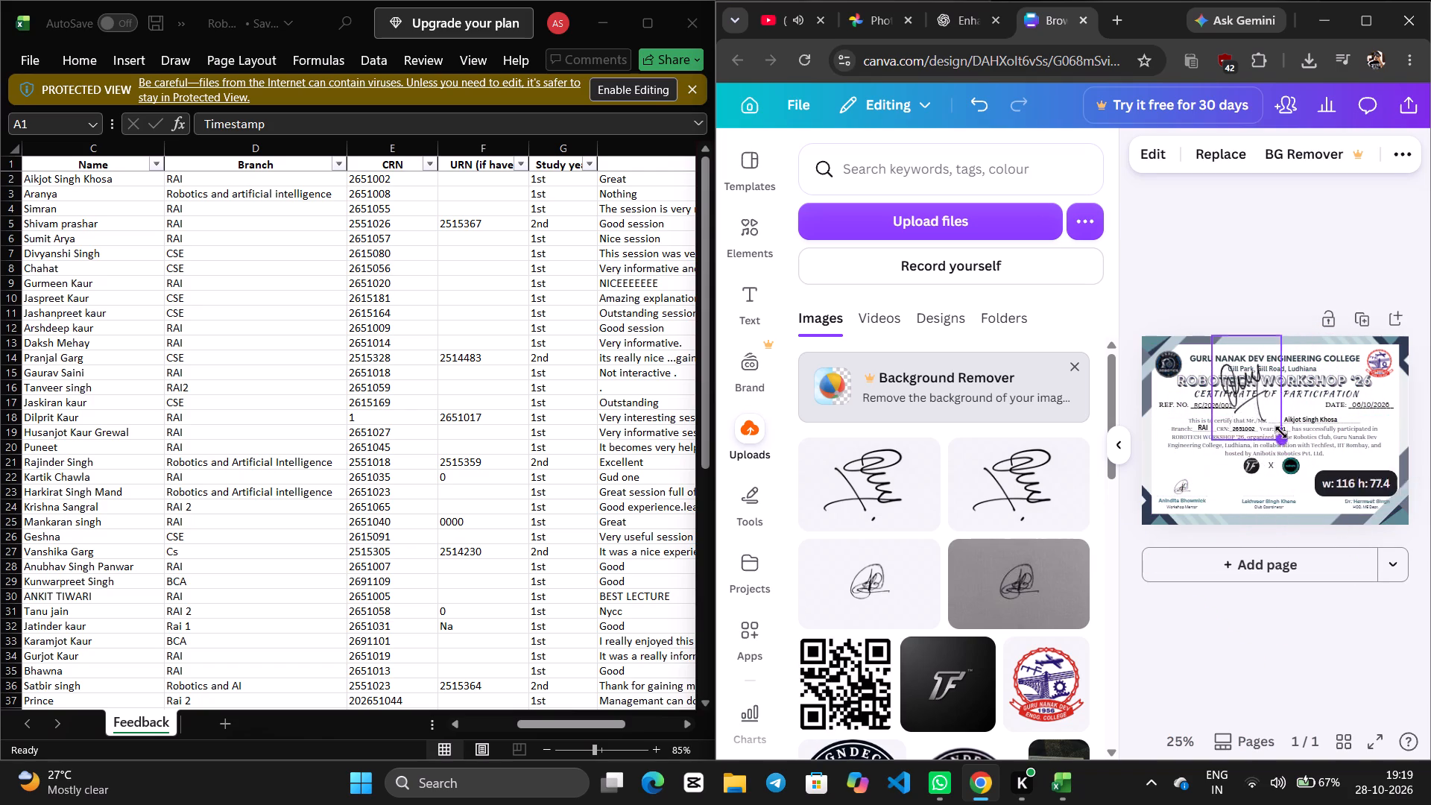
left_click_drag(1281, 432, 1263, 402)
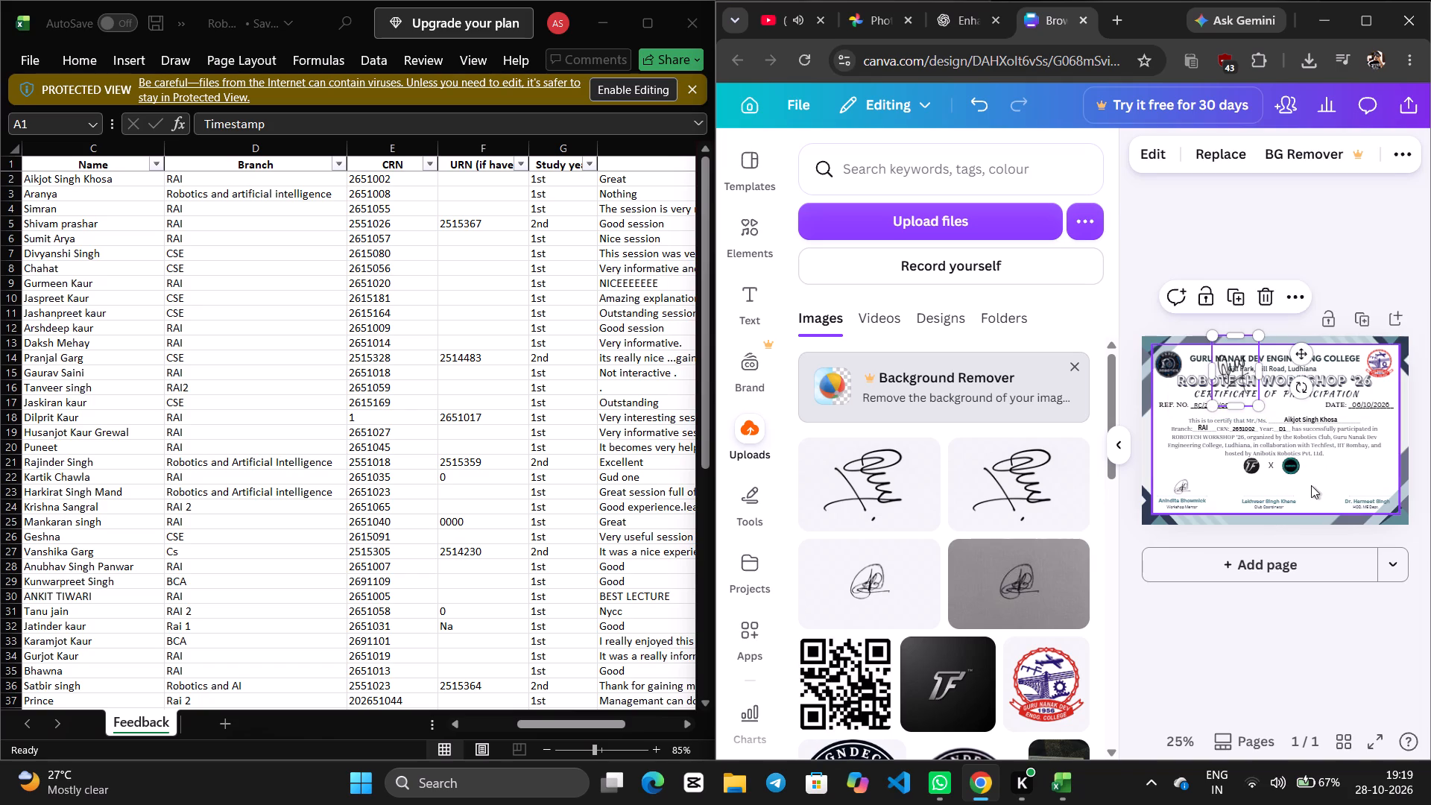
left_click(736, 435)
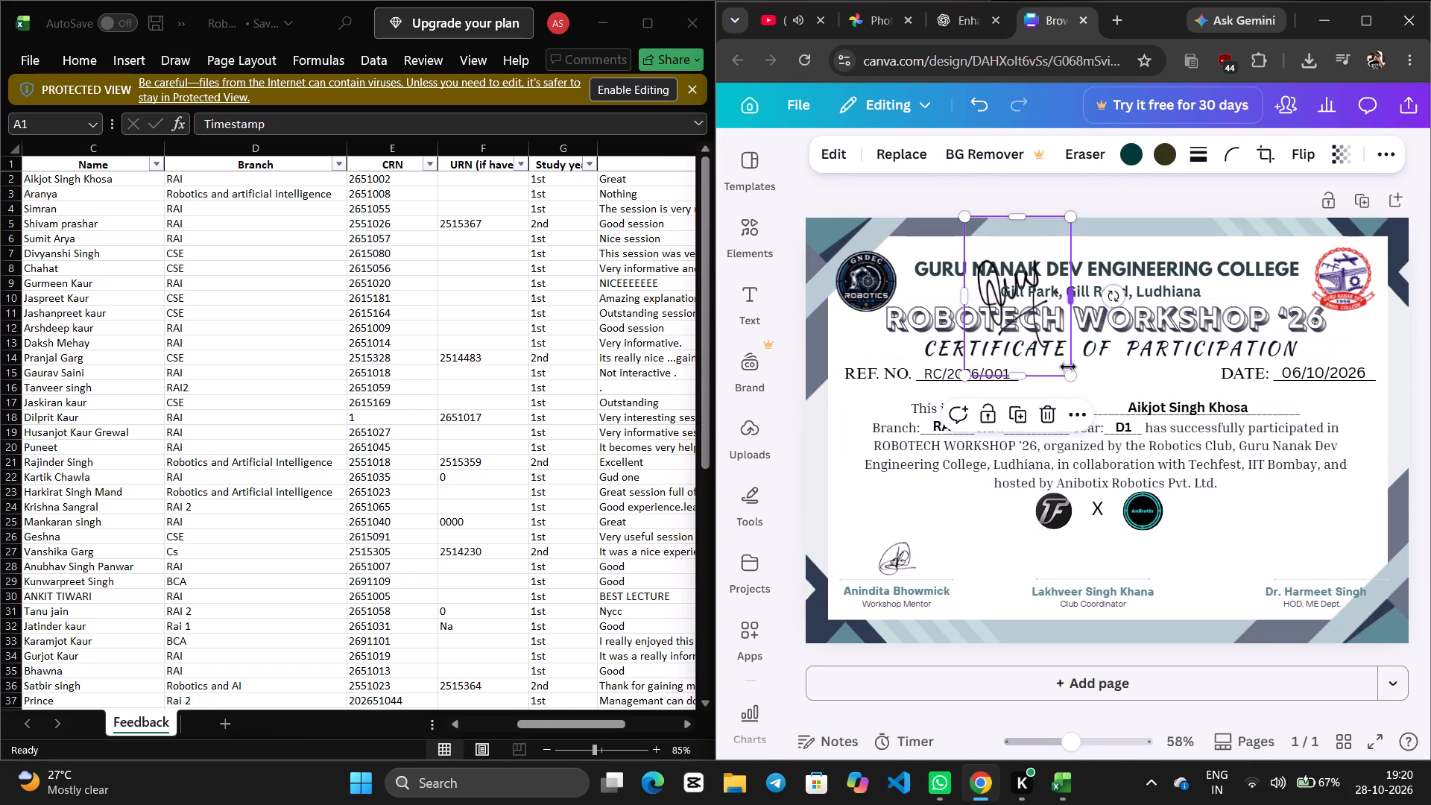
left_click_drag(1068, 379, 1034, 294)
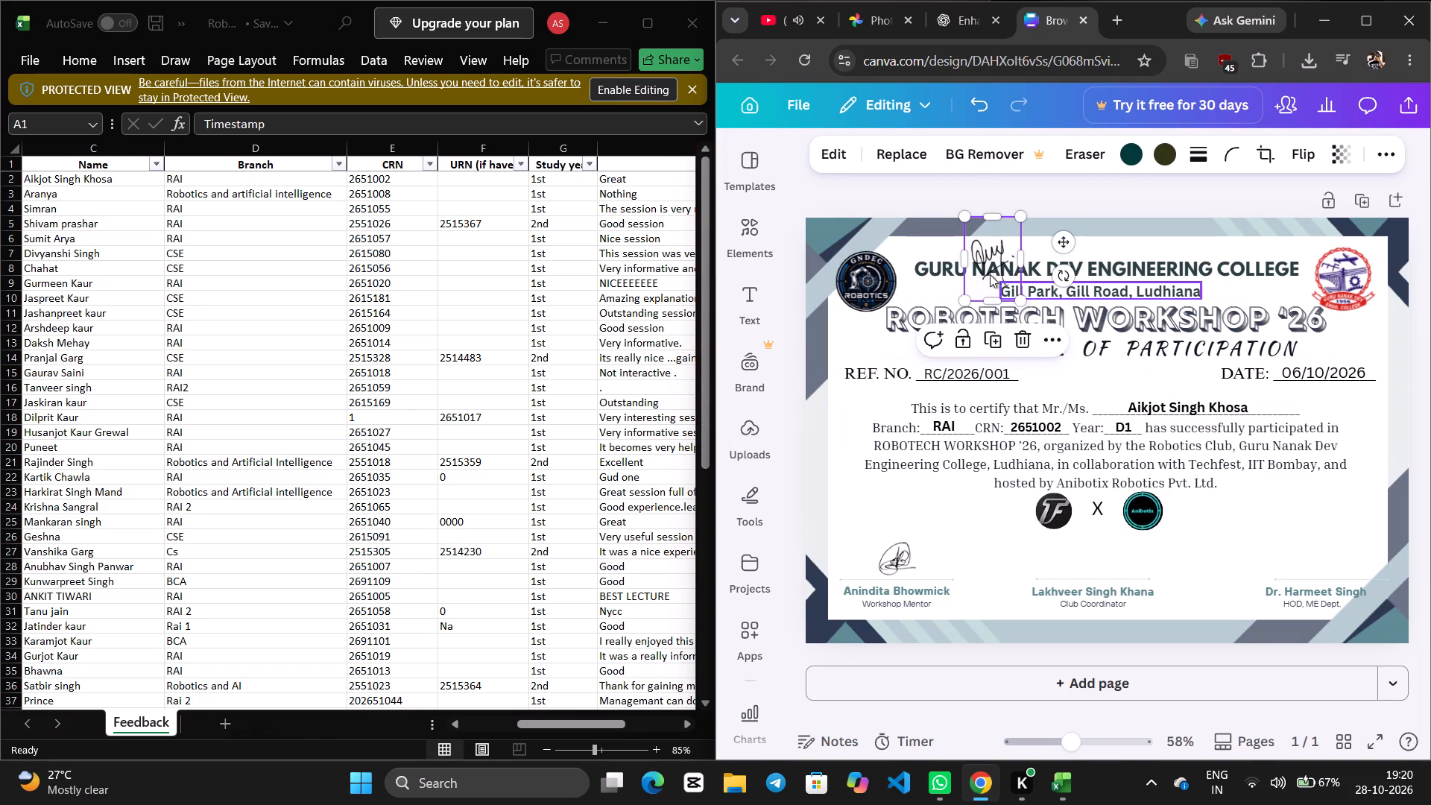
left_click_drag(987, 270, 1301, 545)
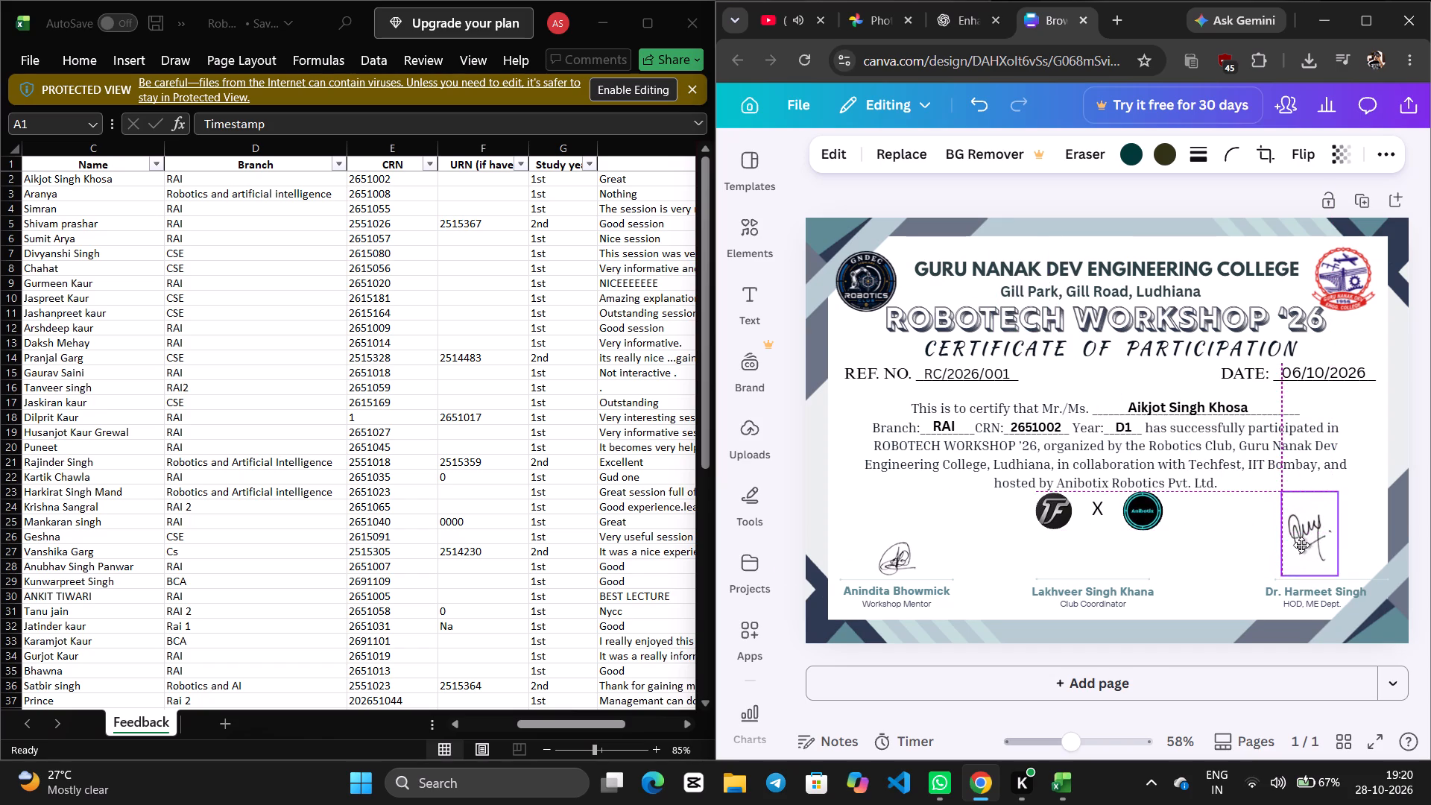
left_click_drag(1301, 545, 1084, 569)
Reduce the Club Coordinator's signature a little more and adjust its position over the signature line.
left_click_drag(1112, 596, 1100, 581)
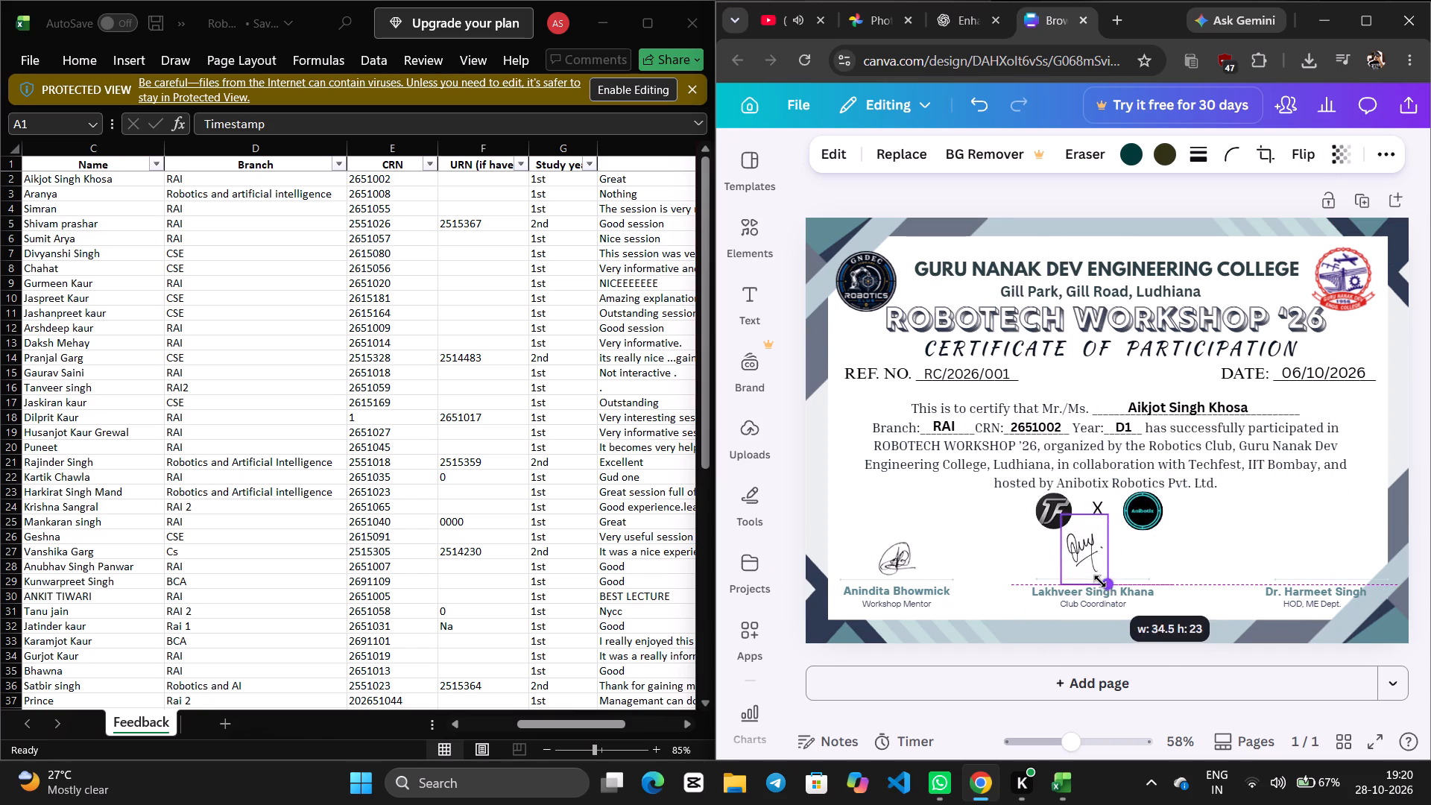
left_click_drag(1100, 581, 1100, 578)
left_click_drag(1081, 543, 1088, 558)
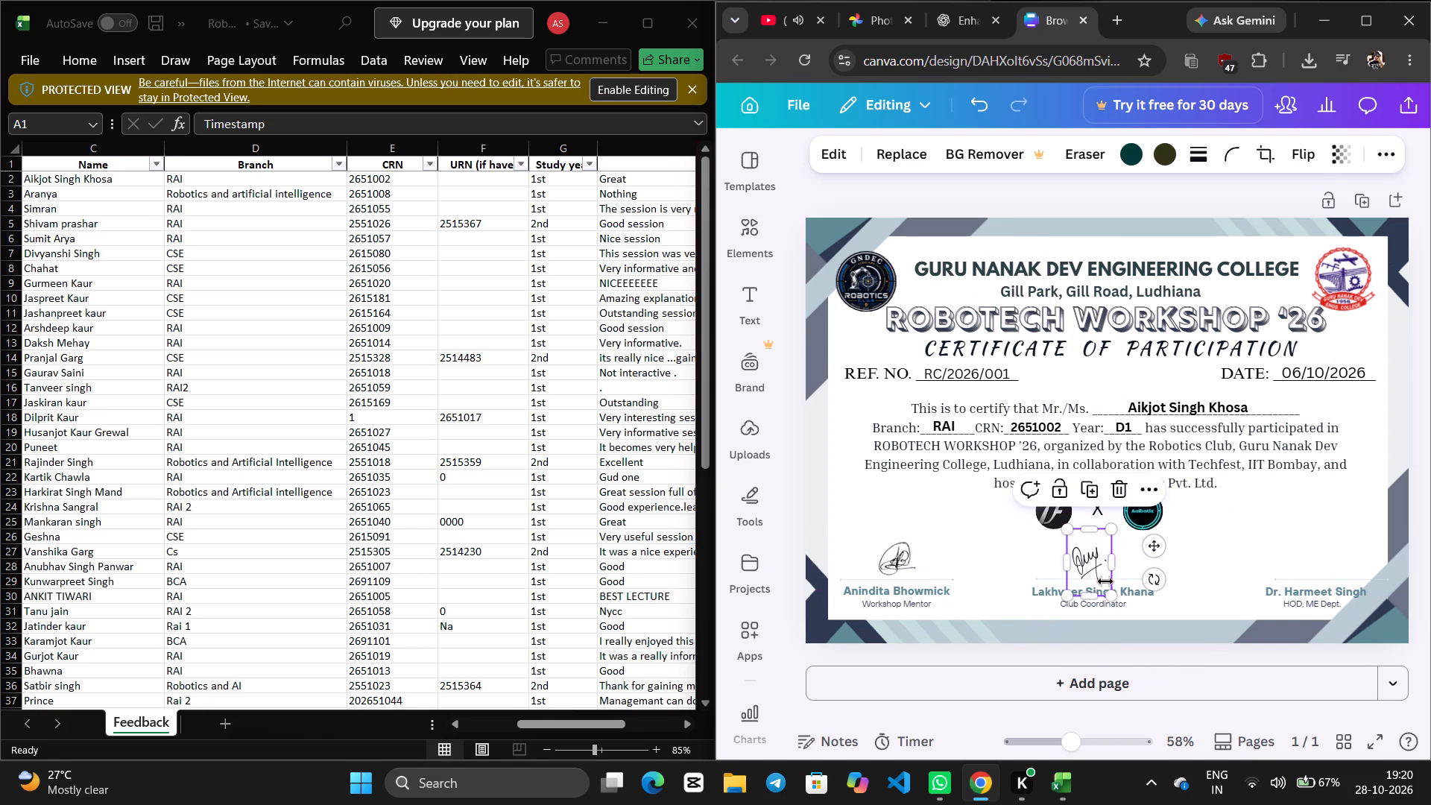
left_click_drag(1110, 593, 1104, 584)
left_click(1087, 559)
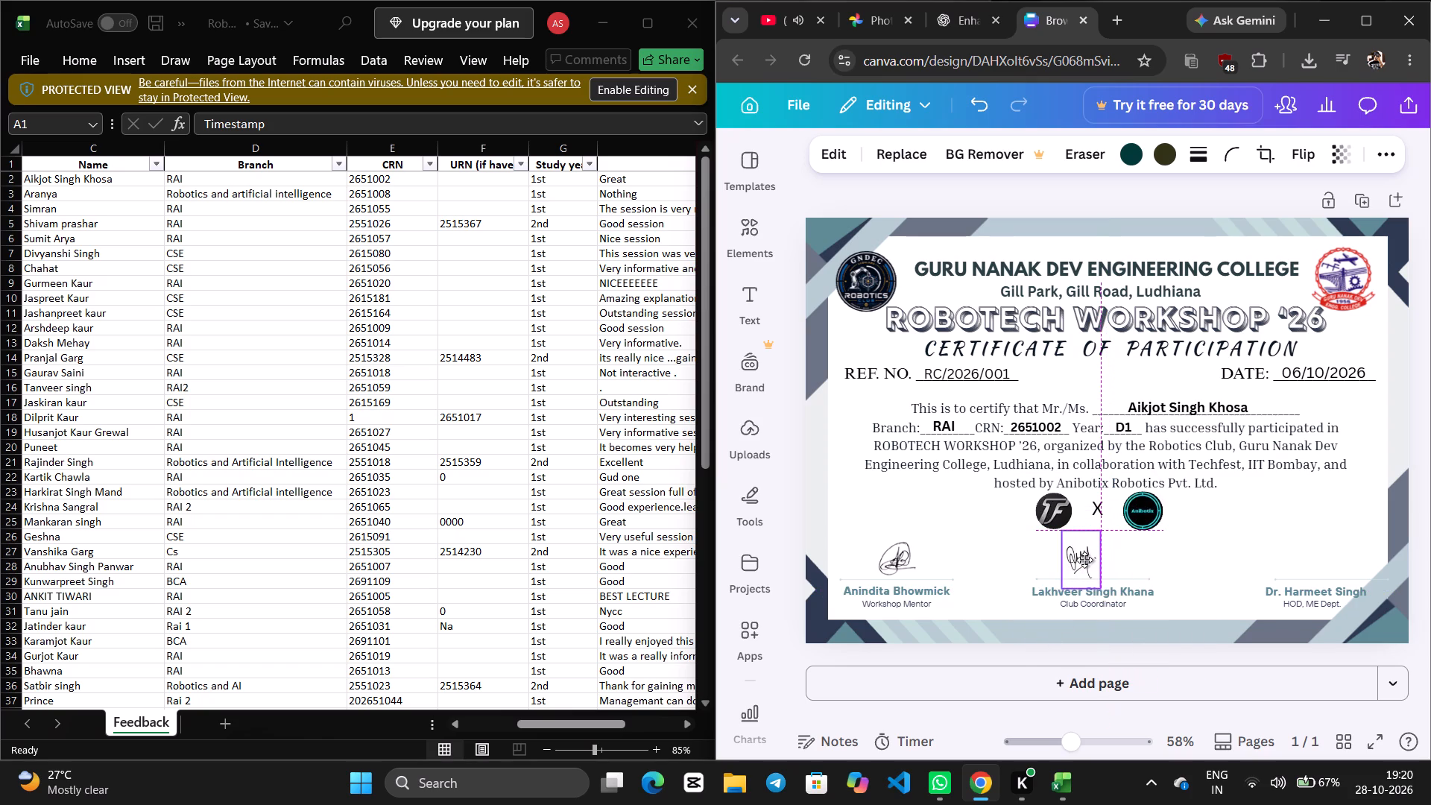
left_click(1200, 645)
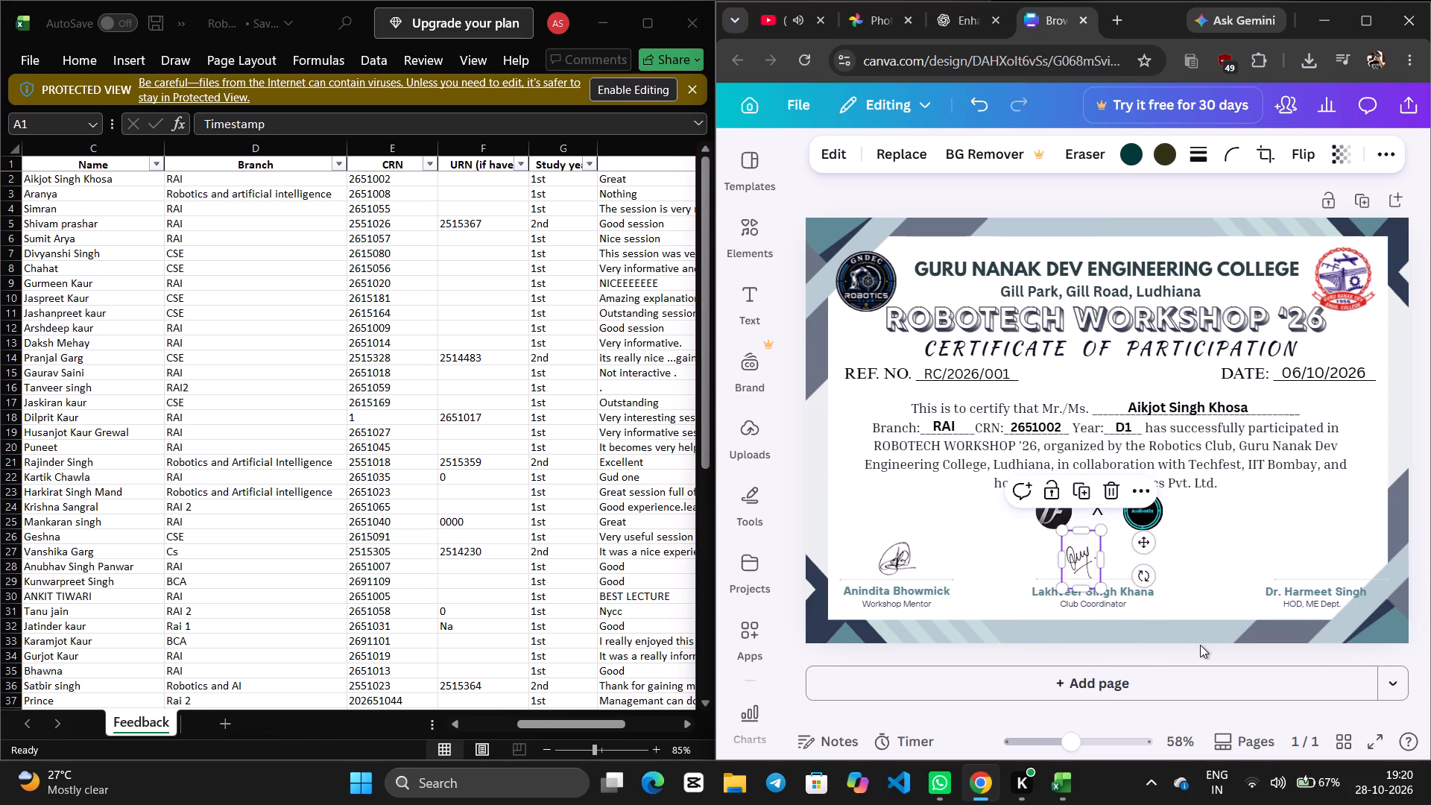
left_click(1078, 556)
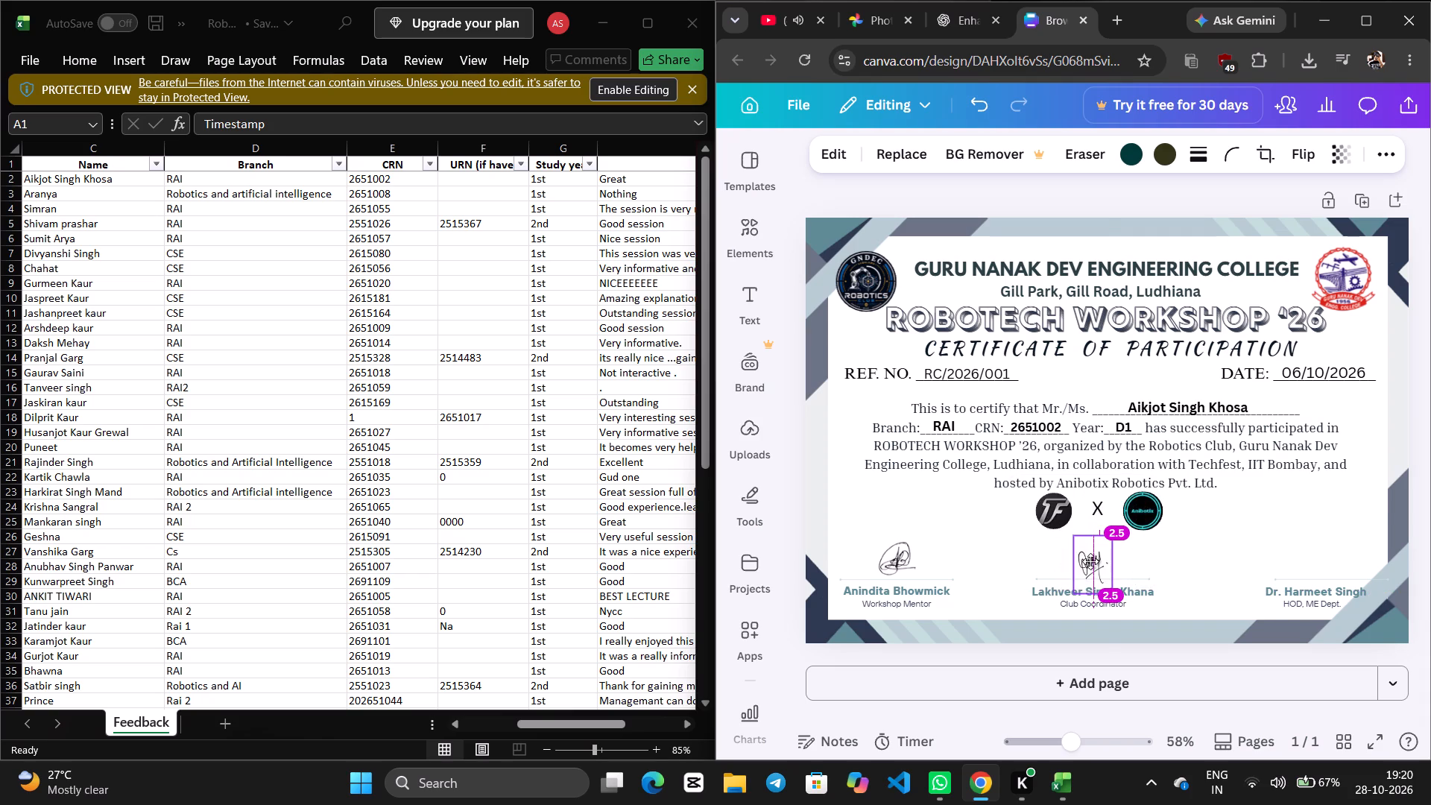
left_click(1104, 562)
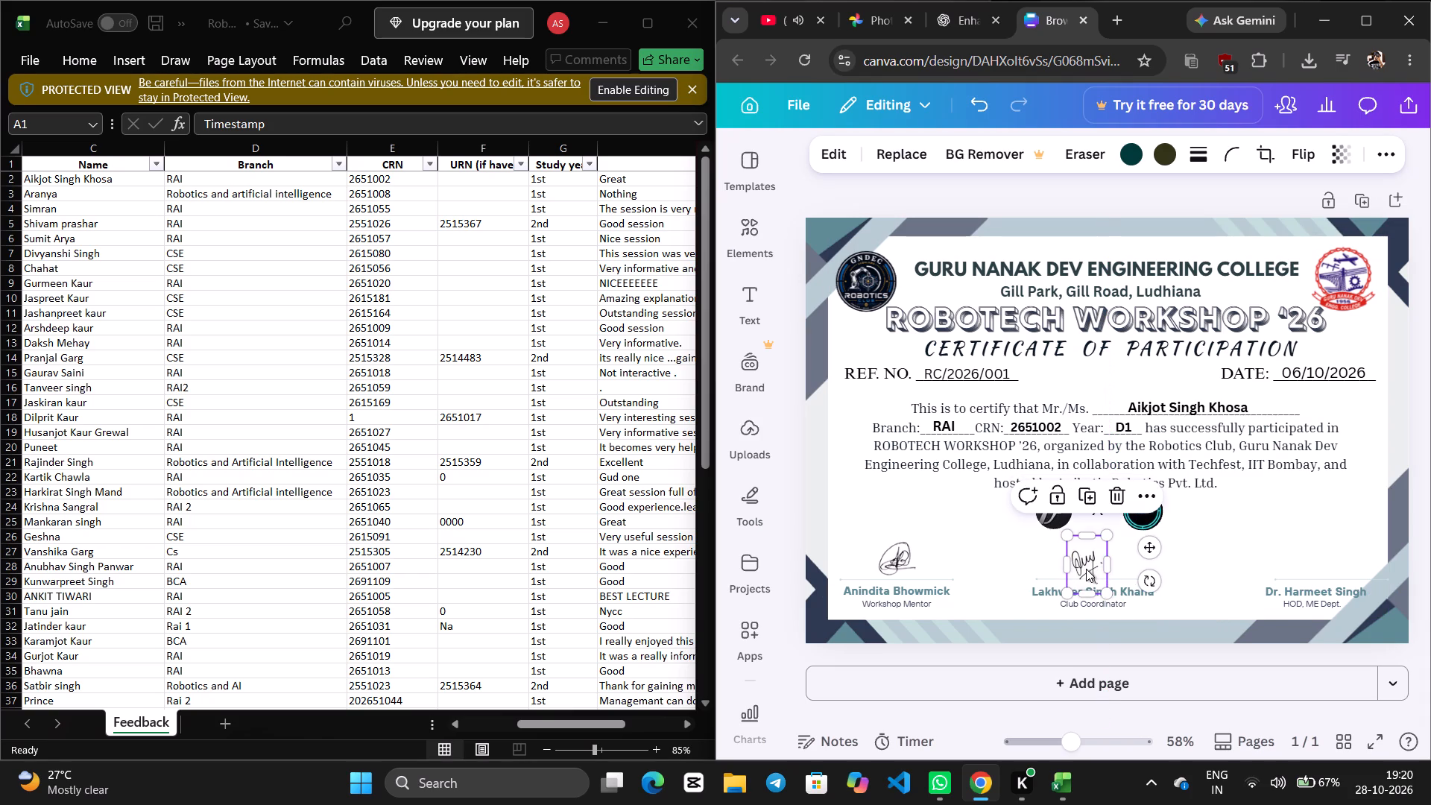
left_click(1084, 569)
left_click(1105, 590)
left_click_drag(1066, 563, 1058, 569)
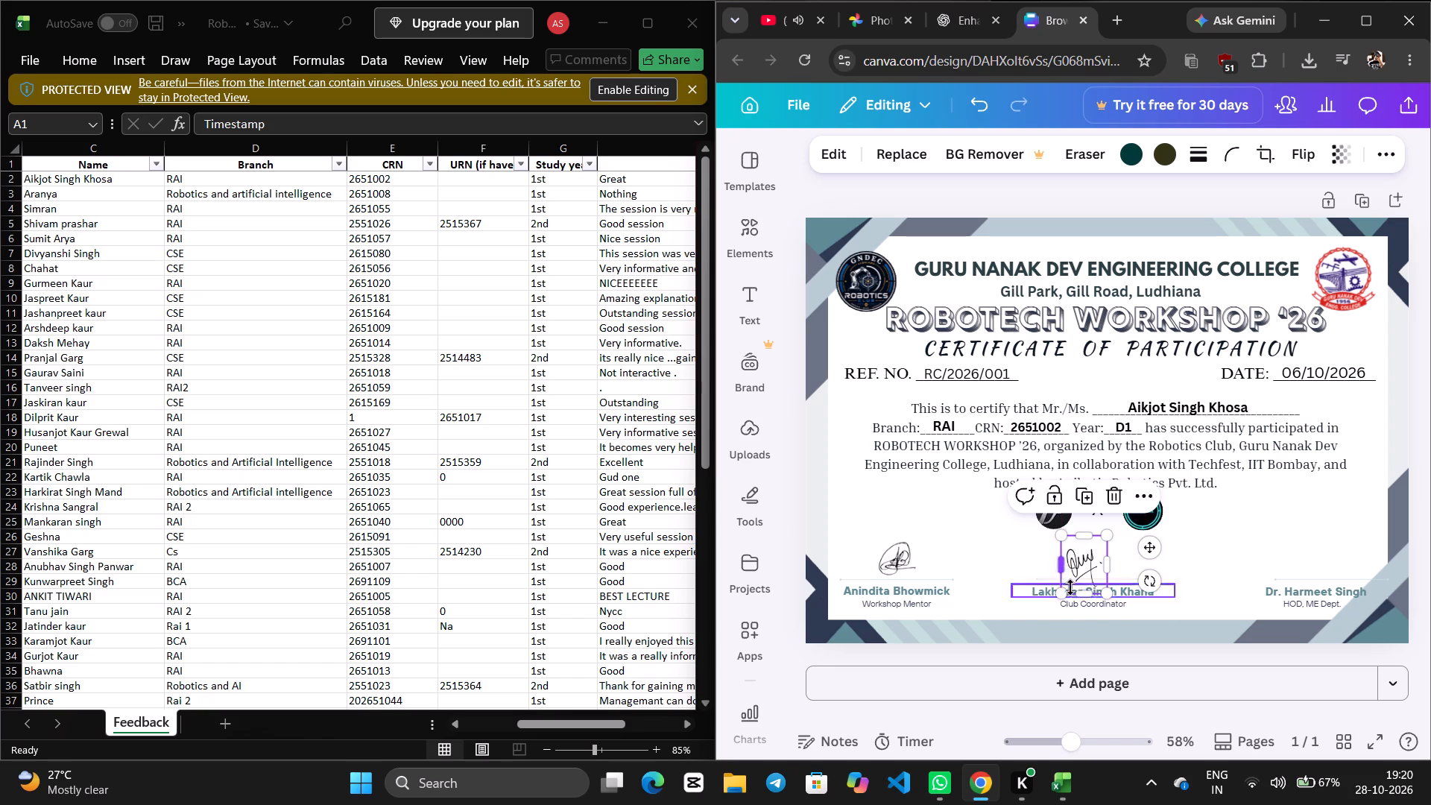
left_click_drag(1079, 596, 1081, 588)
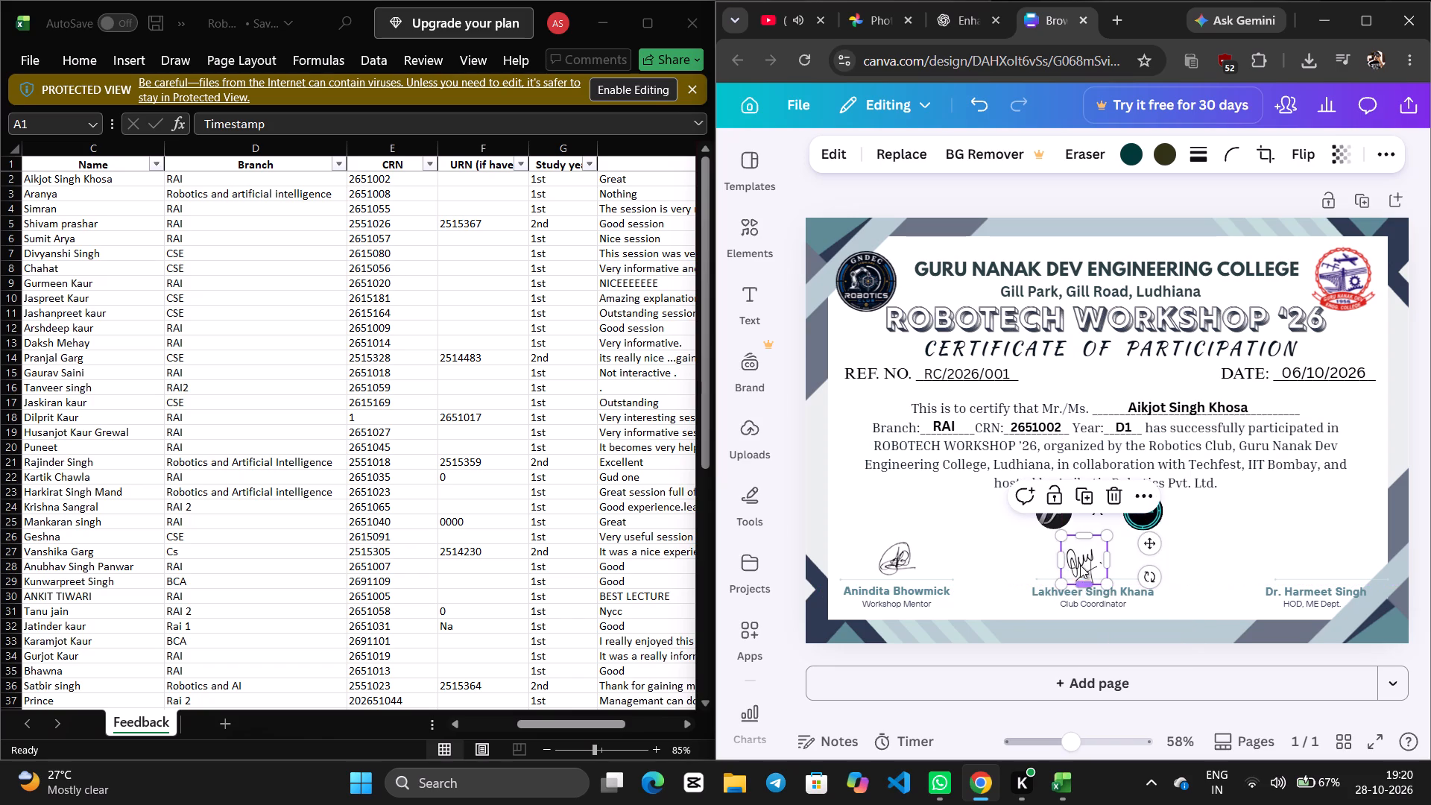
left_click_drag(1084, 538, 1087, 549)
left_click(1088, 561)
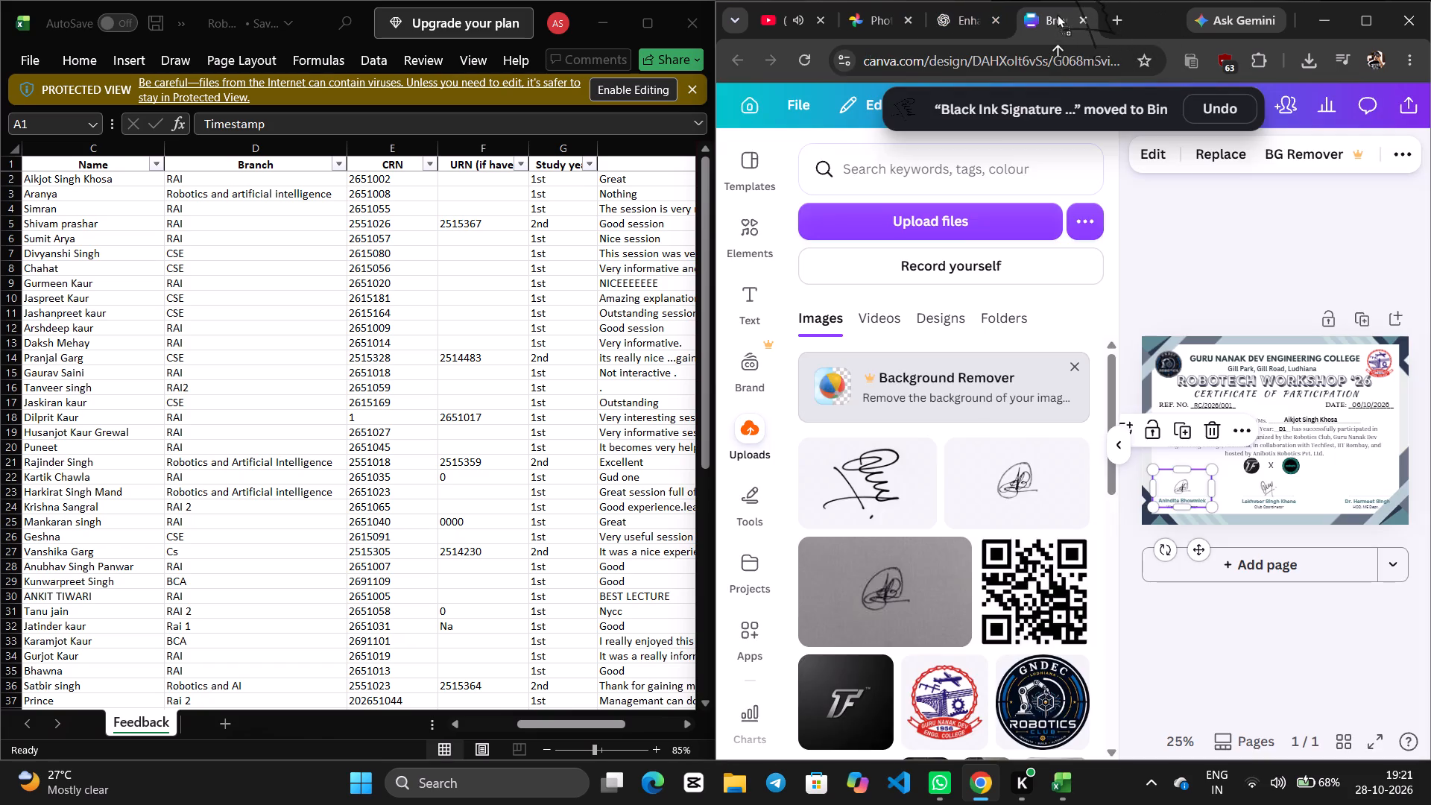
Drop the generated signature image from ChatGPT into the Canva uploads and place it on the certificate.
left_click_drag(1057, 14, 907, 441)
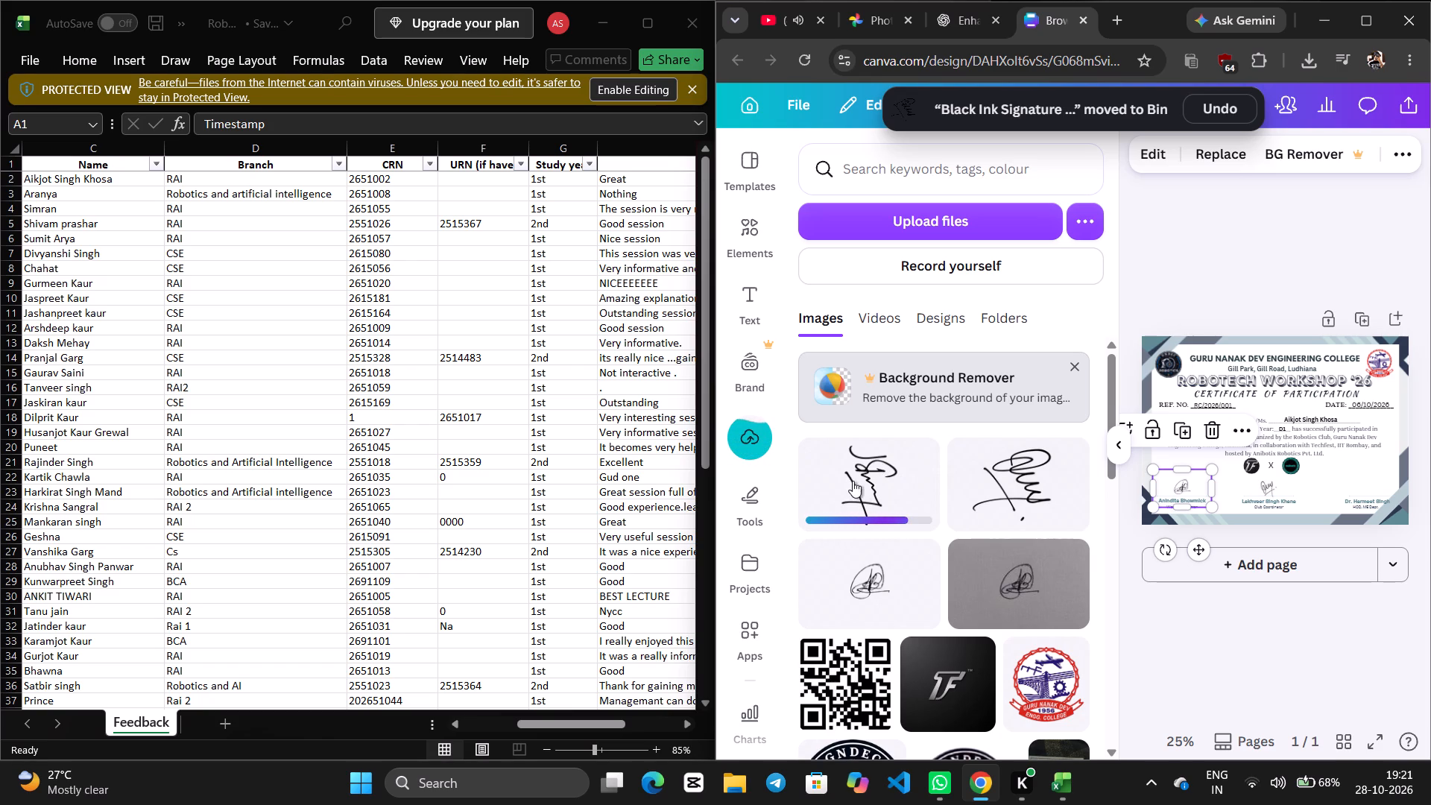
left_click(895, 503)
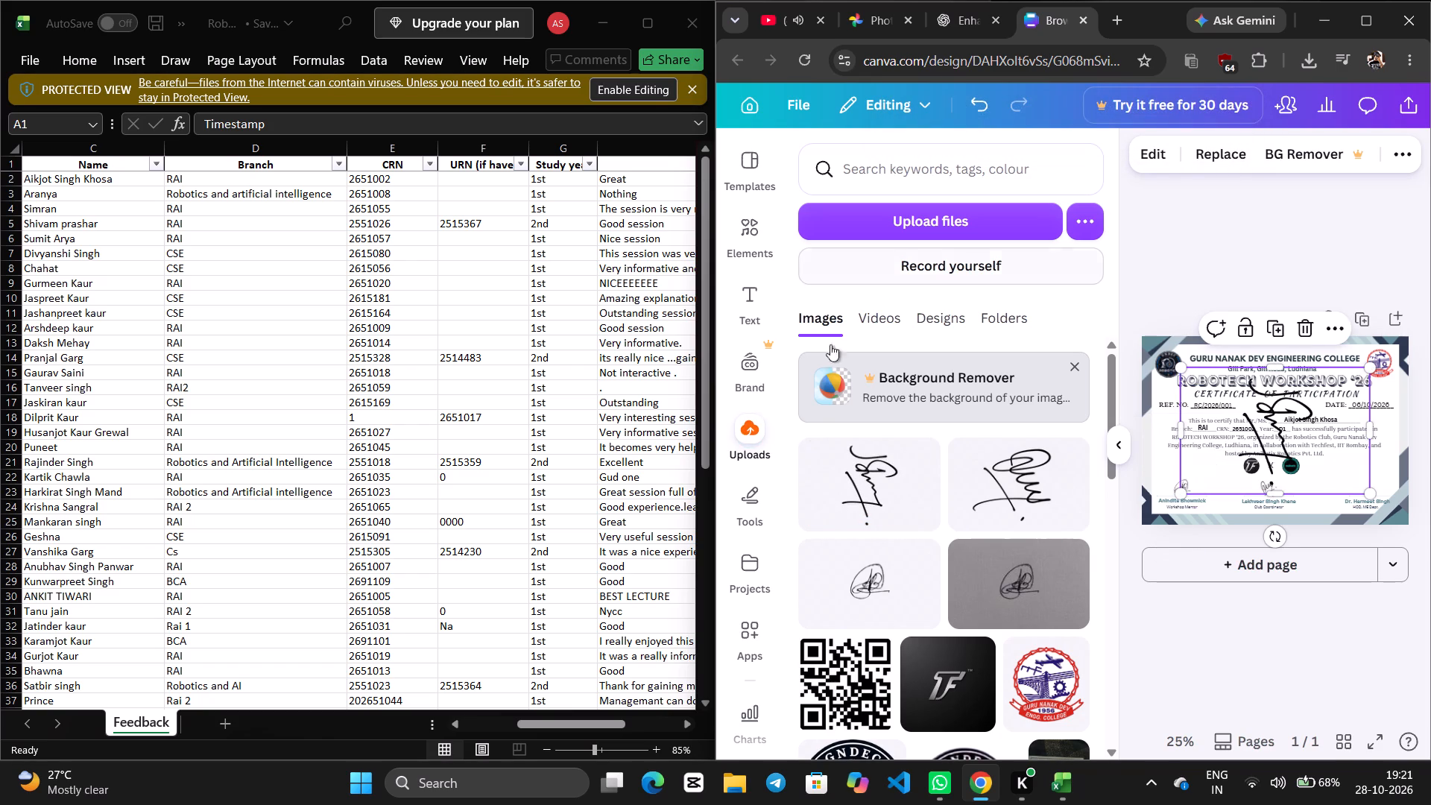
left_click(749, 436)
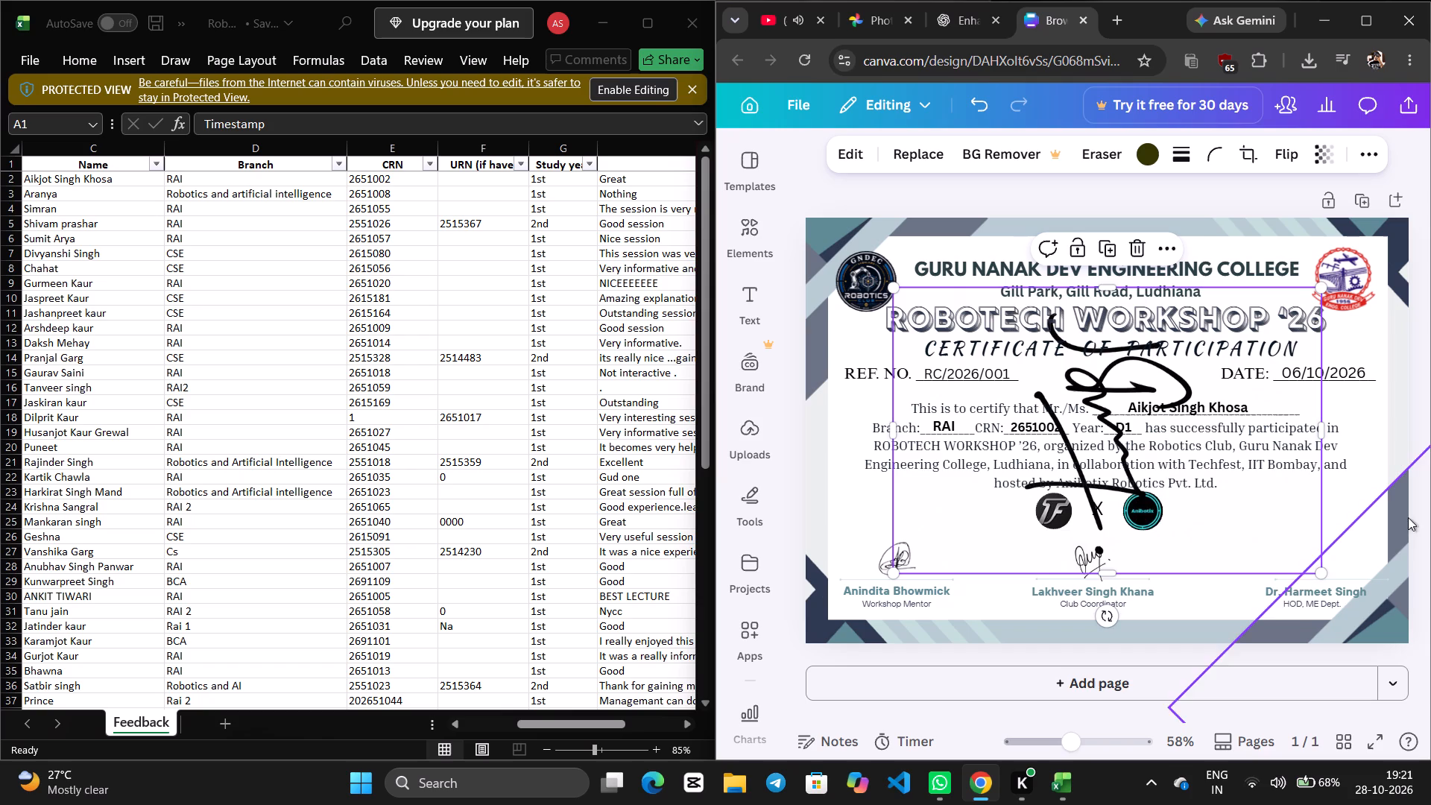
Rotate the newly placed signature to about -90° so that it reads horizontally.
left_click_drag(1104, 621, 1216, 542)
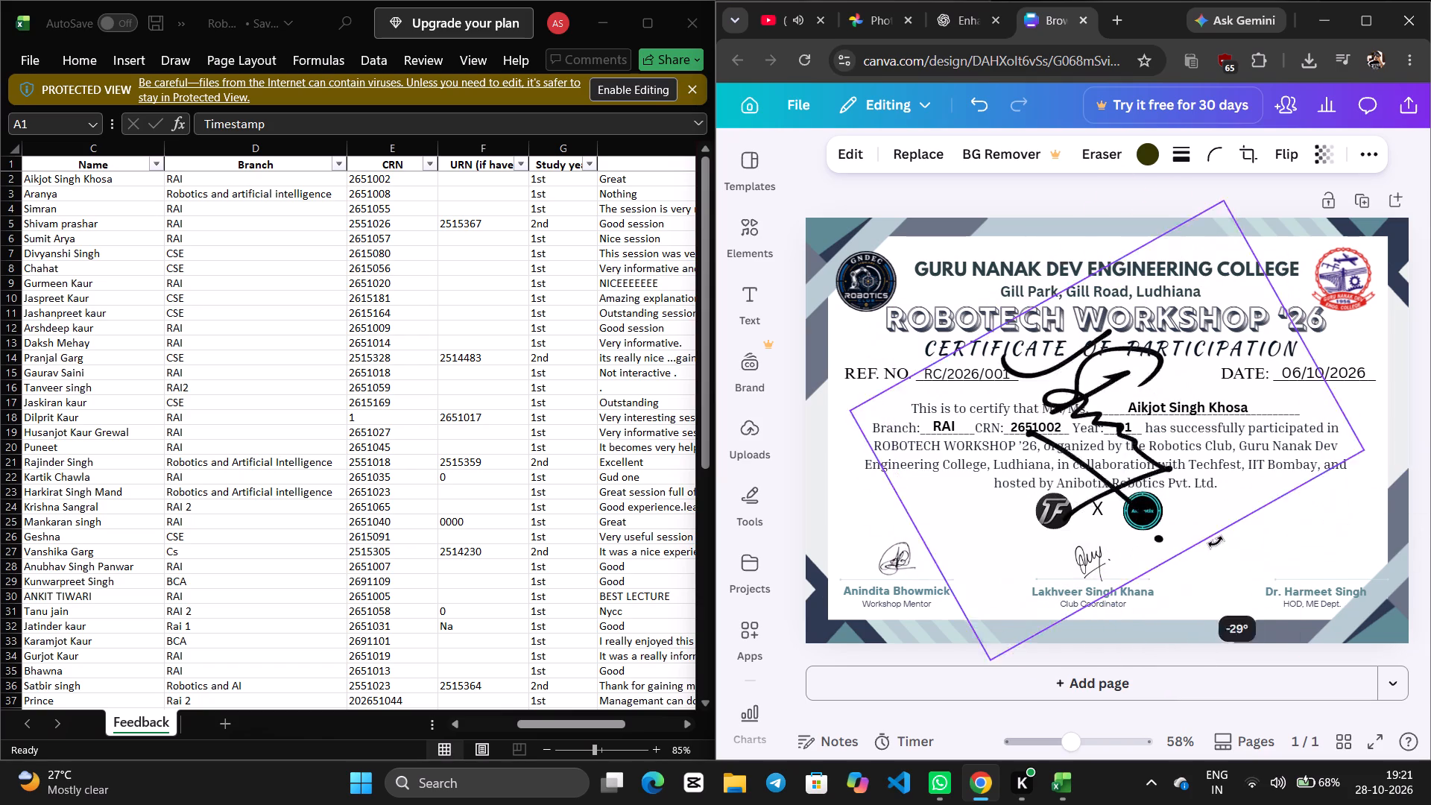
left_click_drag(1216, 542, 1228, 437)
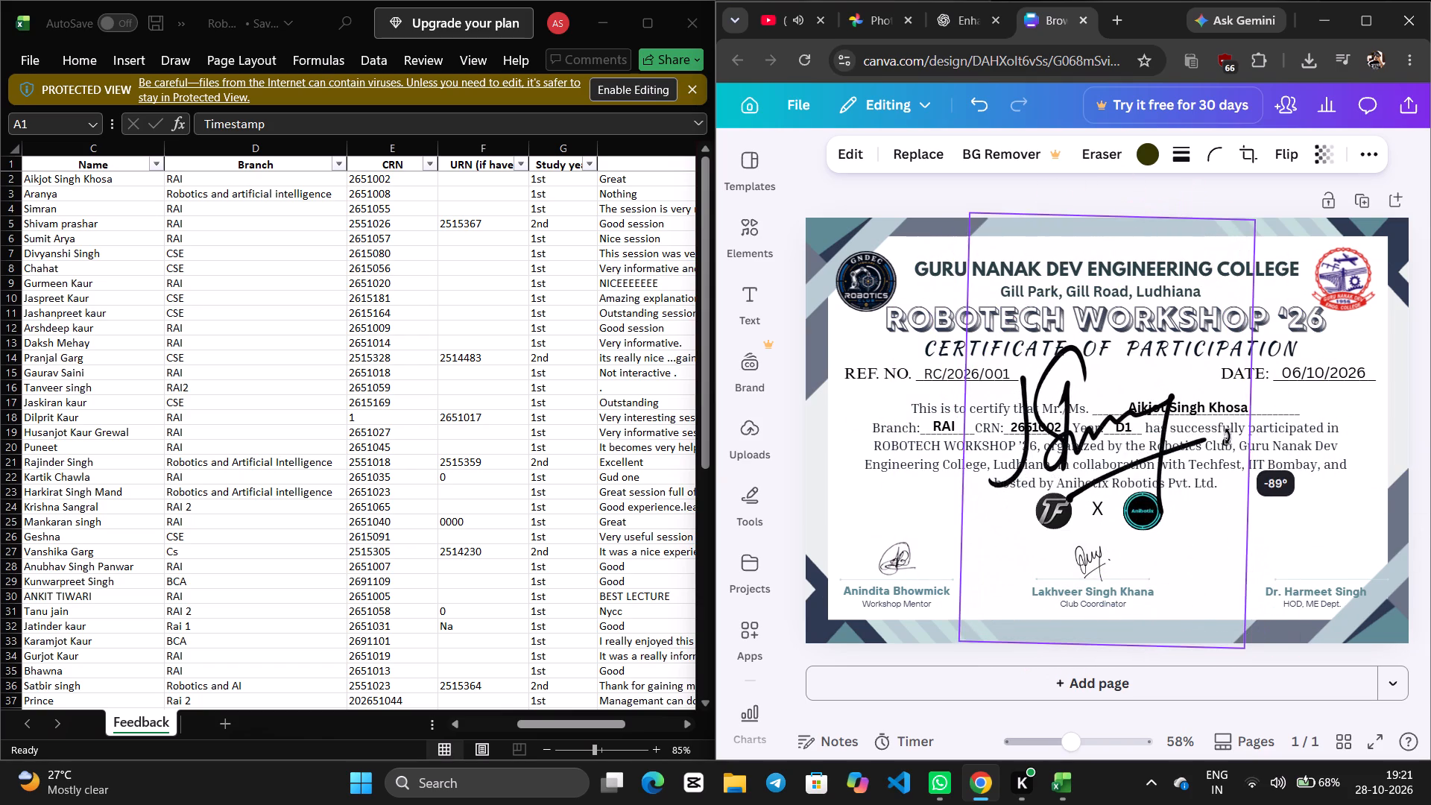
left_click_drag(1228, 437, 1231, 436)
left_click_drag(1245, 646, 1223, 601)
left_click(1388, 610)
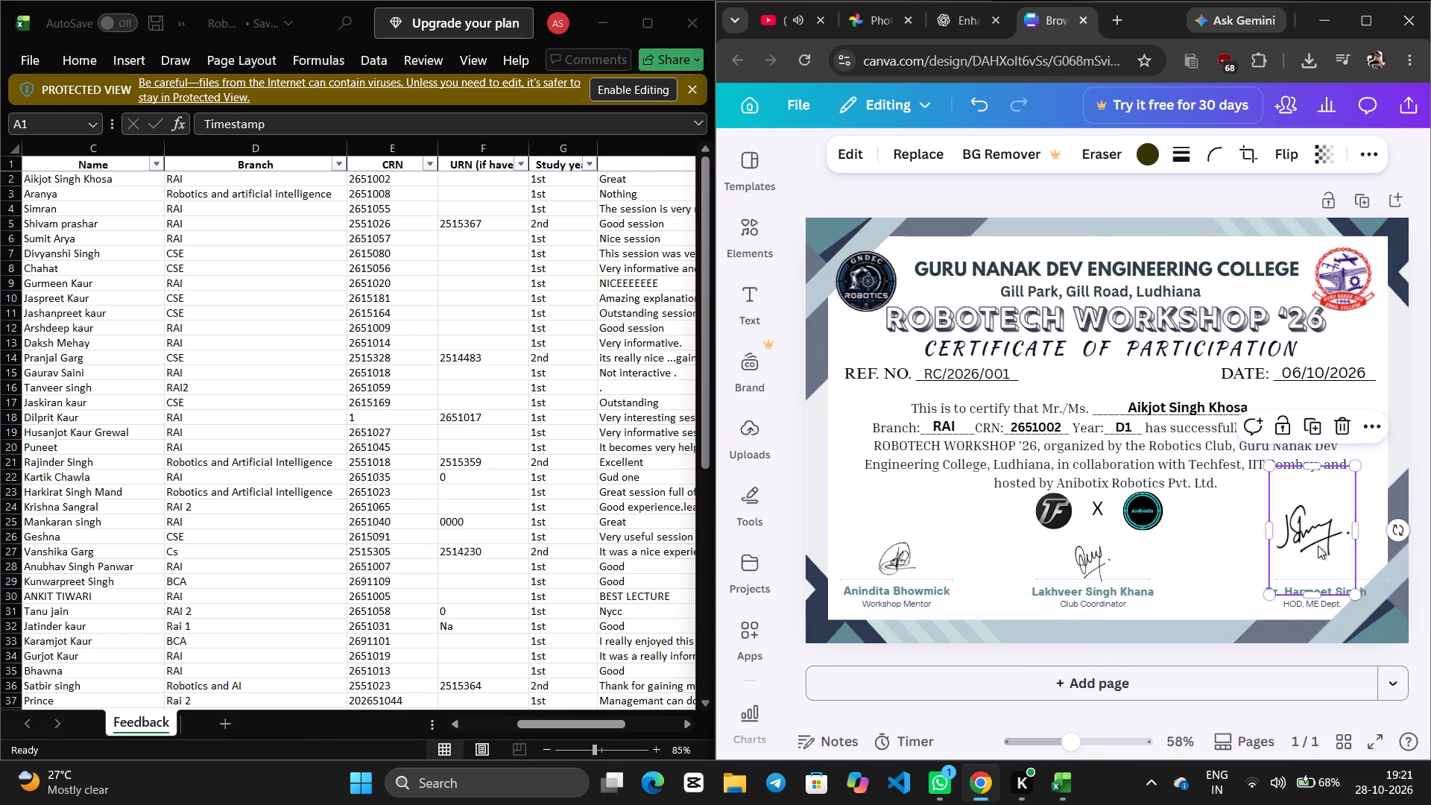
Scale the signature down further in proportion to the other two and position it over the HOD's name.
left_click_drag(1315, 540, 1315, 563)
left_click_drag(1354, 616, 1336, 604)
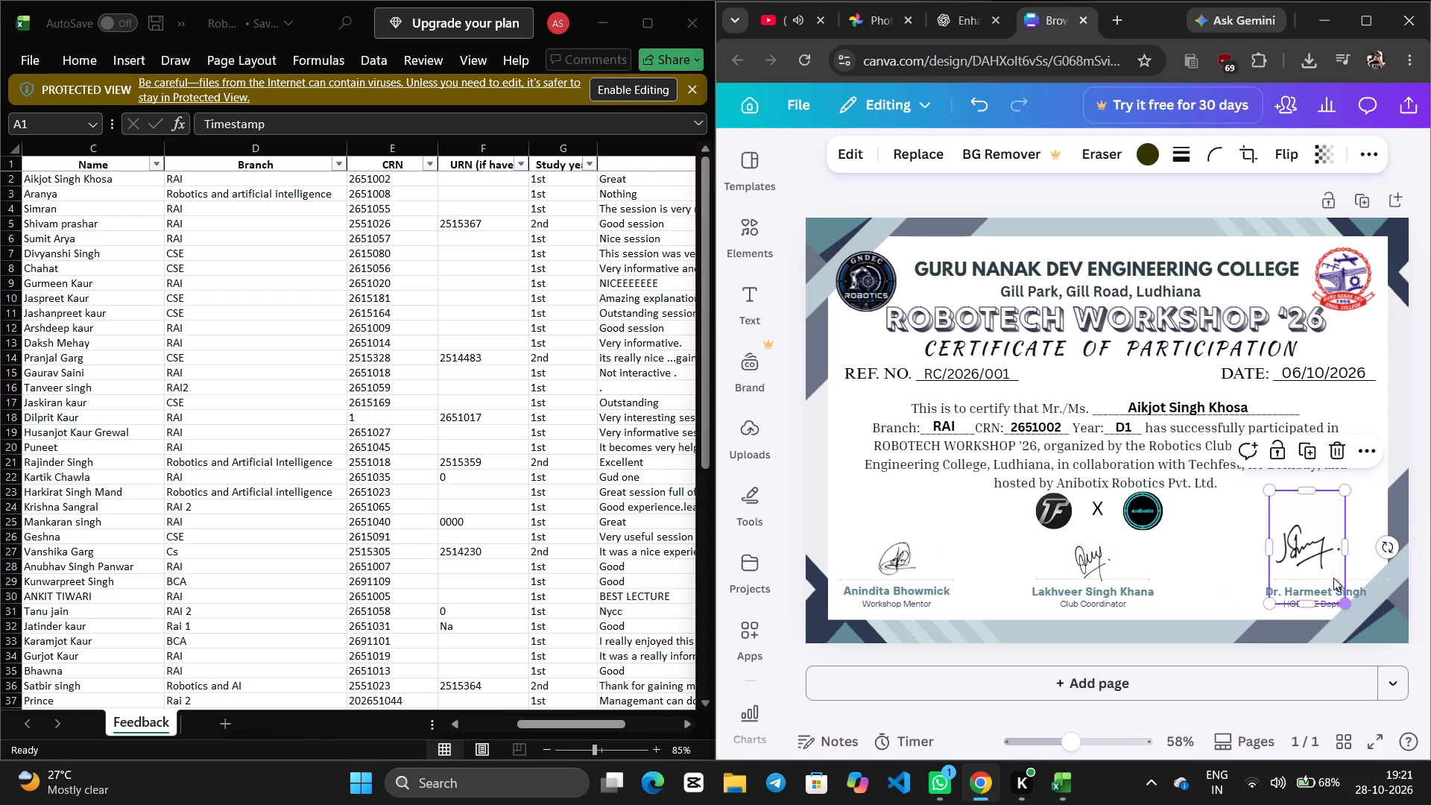
left_click_drag(1320, 558, 1322, 570)
left_click_drag(1345, 615, 1333, 604)
left_click_drag(1312, 573, 1313, 578)
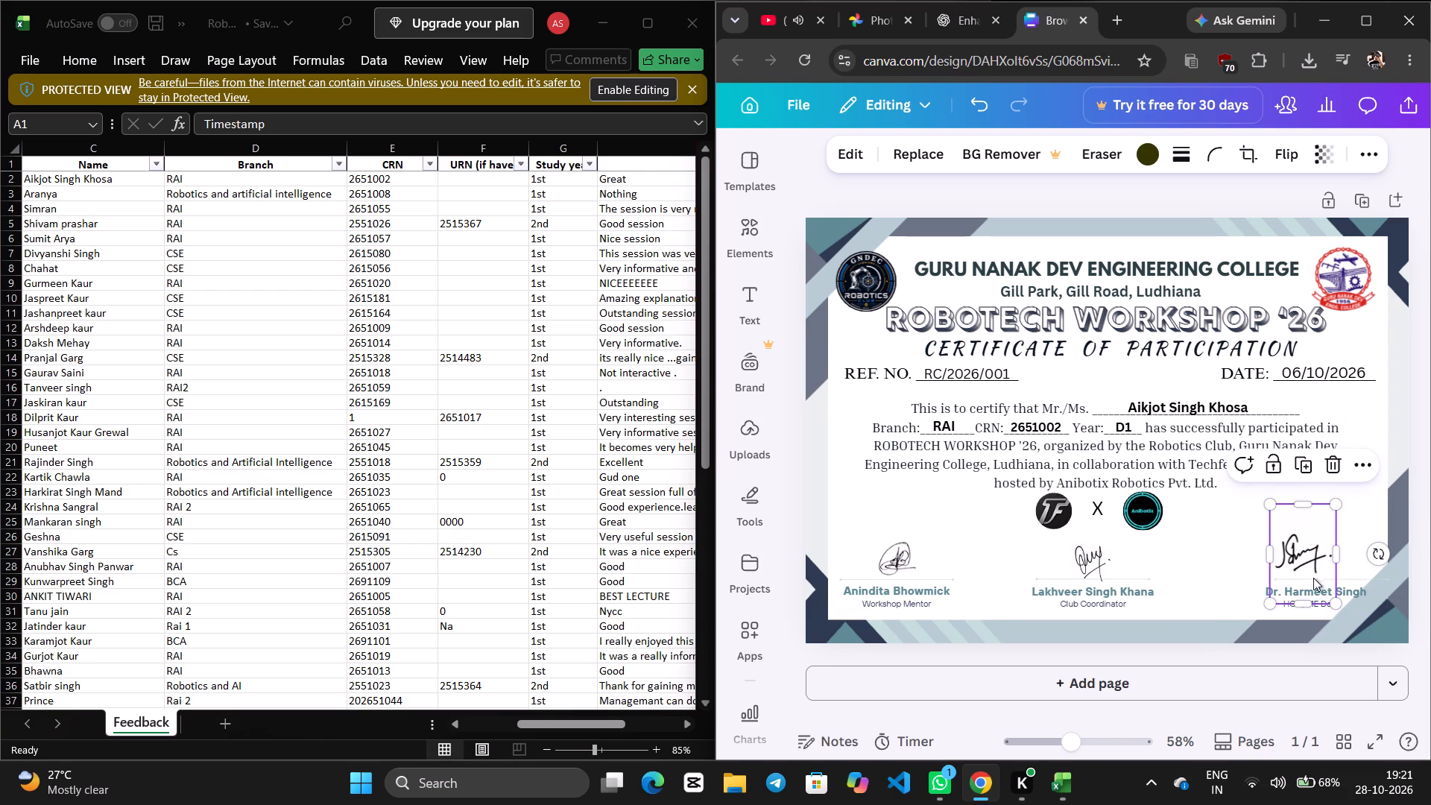
left_click_drag(1313, 578, 1315, 576)
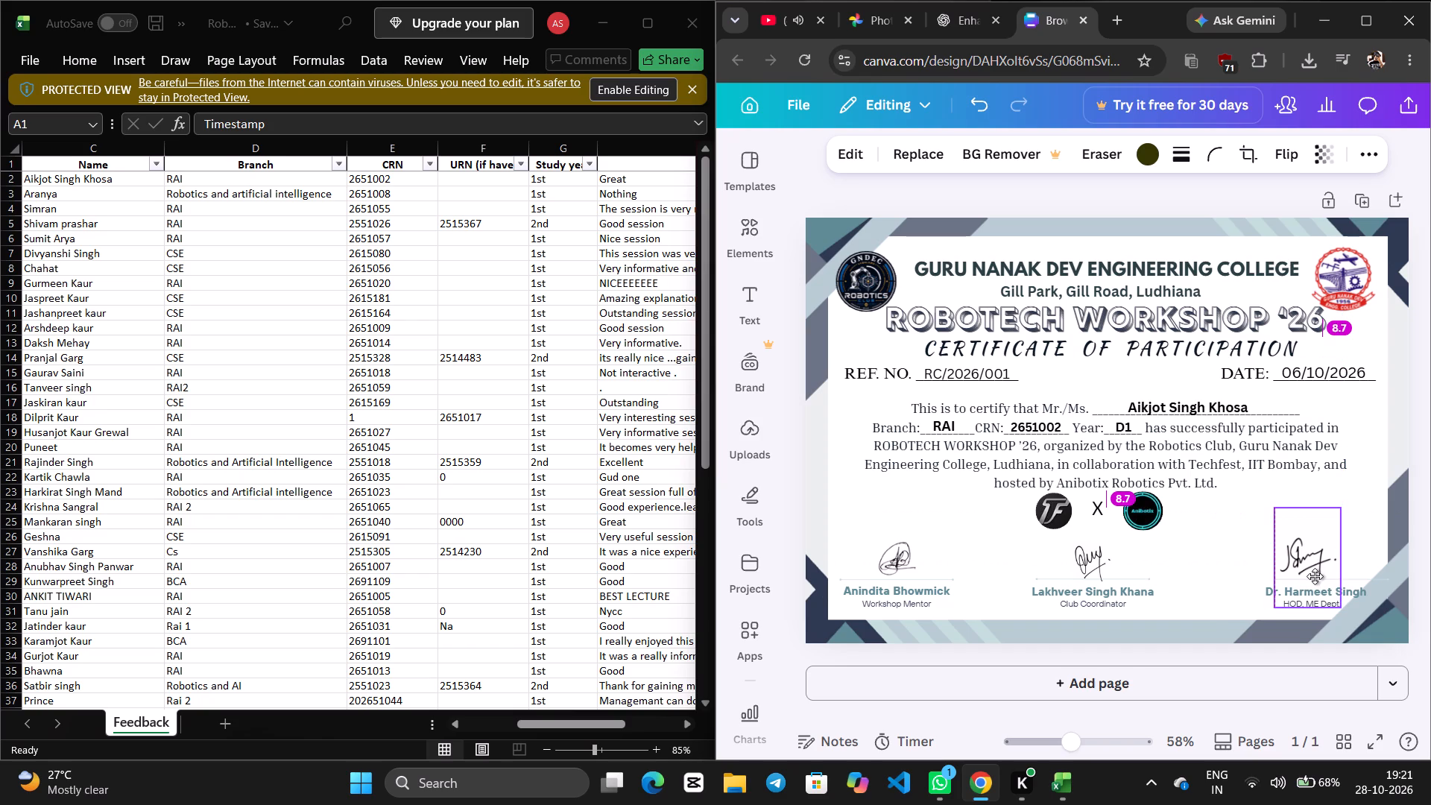
left_click_drag(1315, 576, 1320, 576)
Crop the spare bottom and top margins off the HOD's signature.
left_click_drag(1316, 605, 1314, 604)
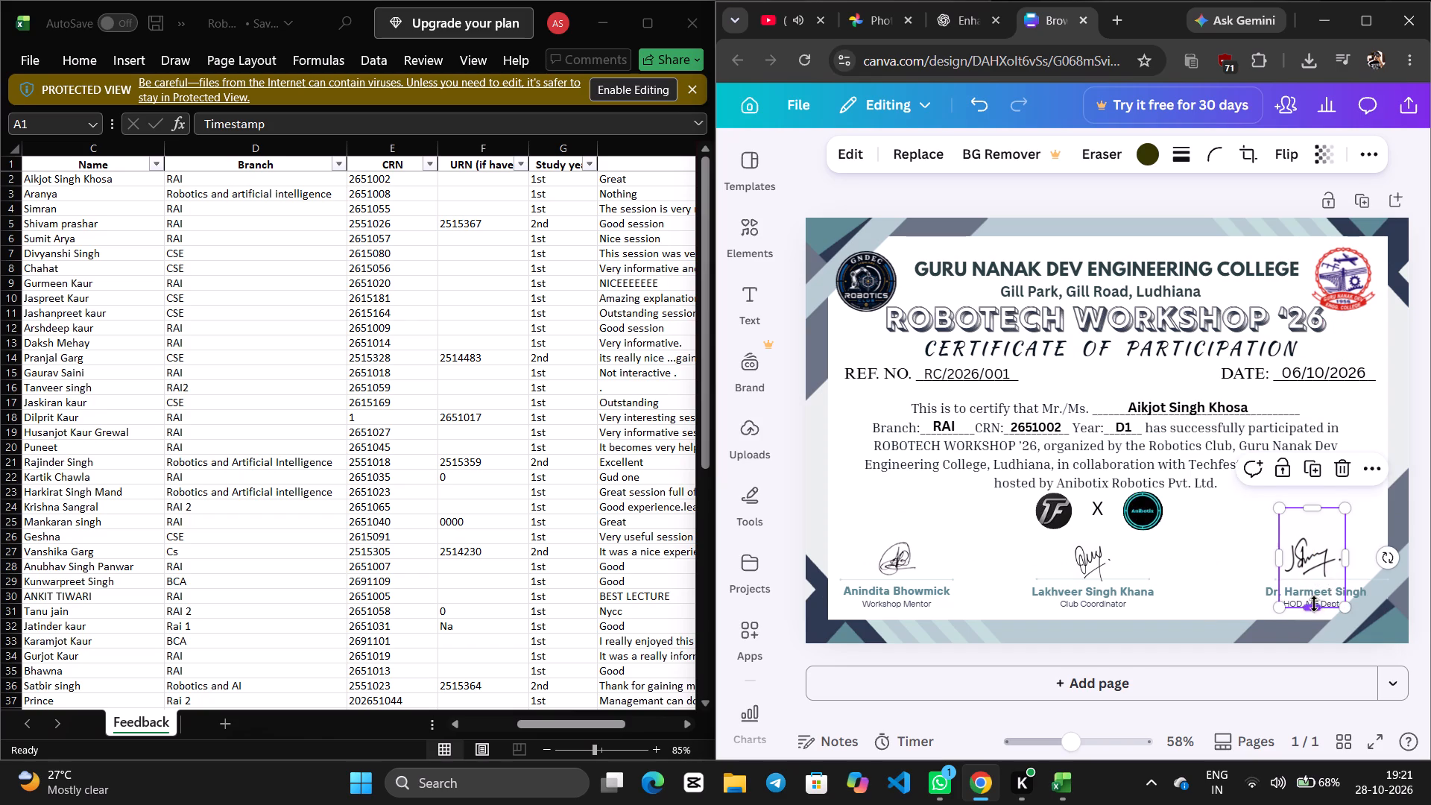
left_click_drag(1314, 604, 1318, 566)
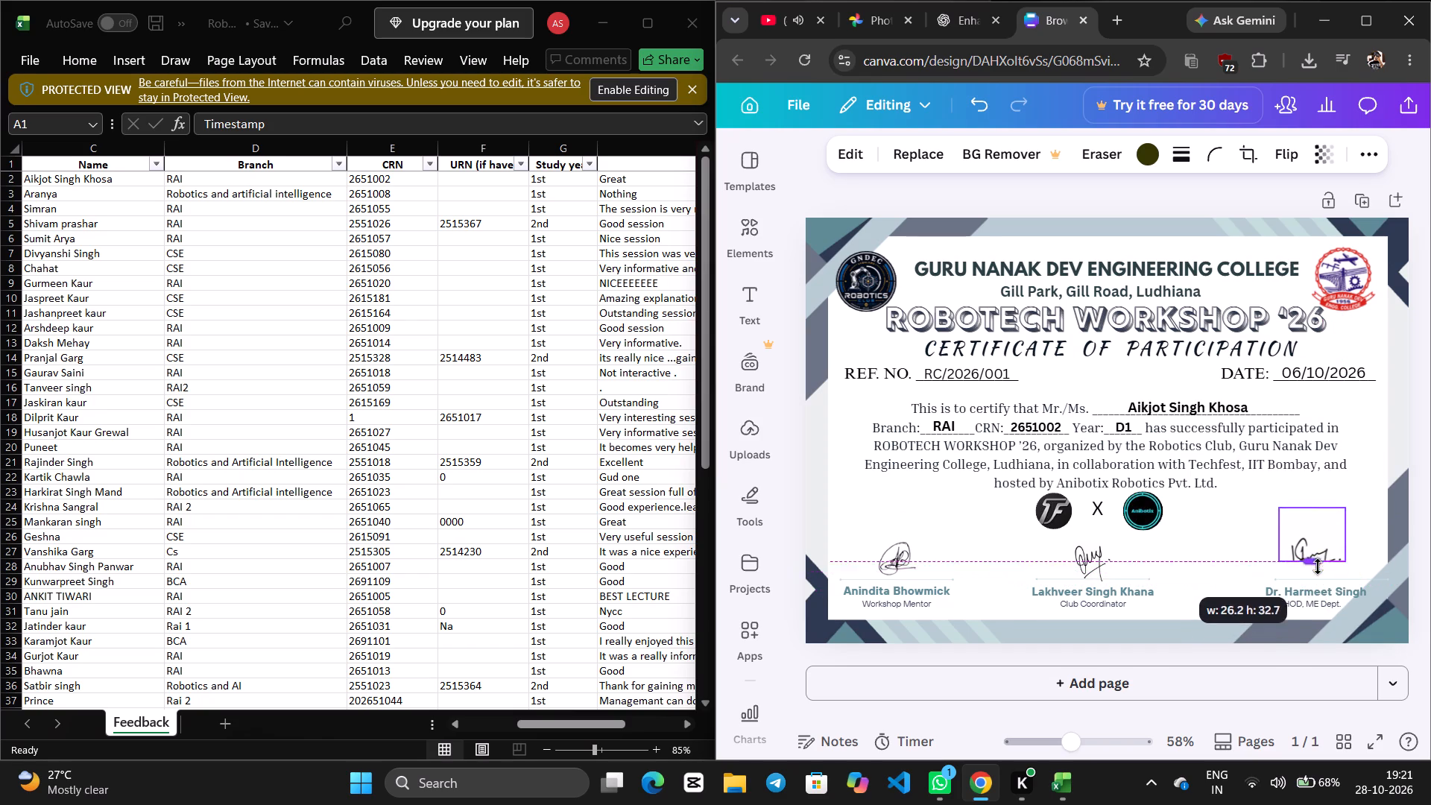
left_click_drag(1318, 566, 1315, 581)
left_click_drag(1314, 508, 1315, 526)
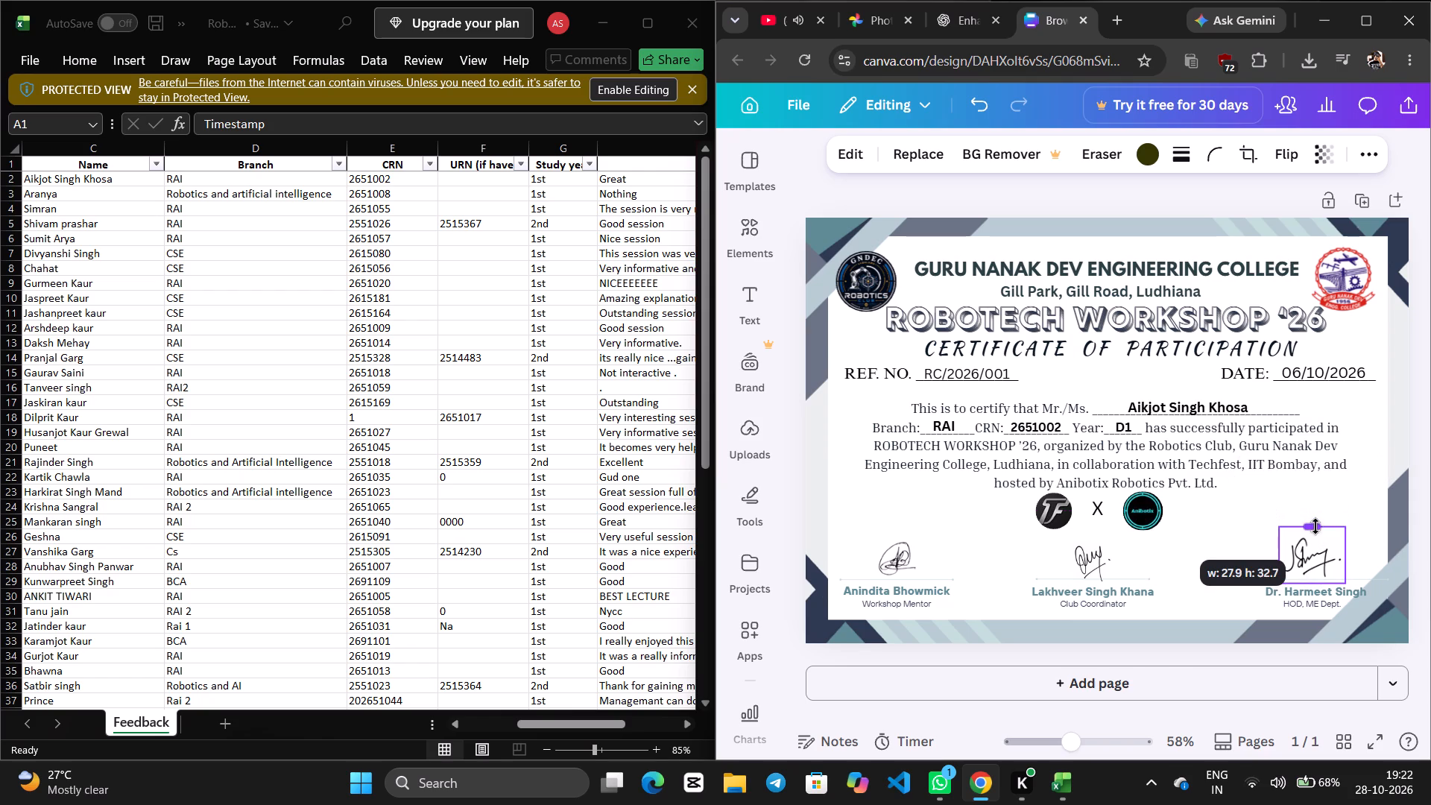
left_click_drag(1315, 526, 1315, 531)
Scale the cropped HOD signature down slightly, to about 22.8 by 28.6.
left_click(1328, 567)
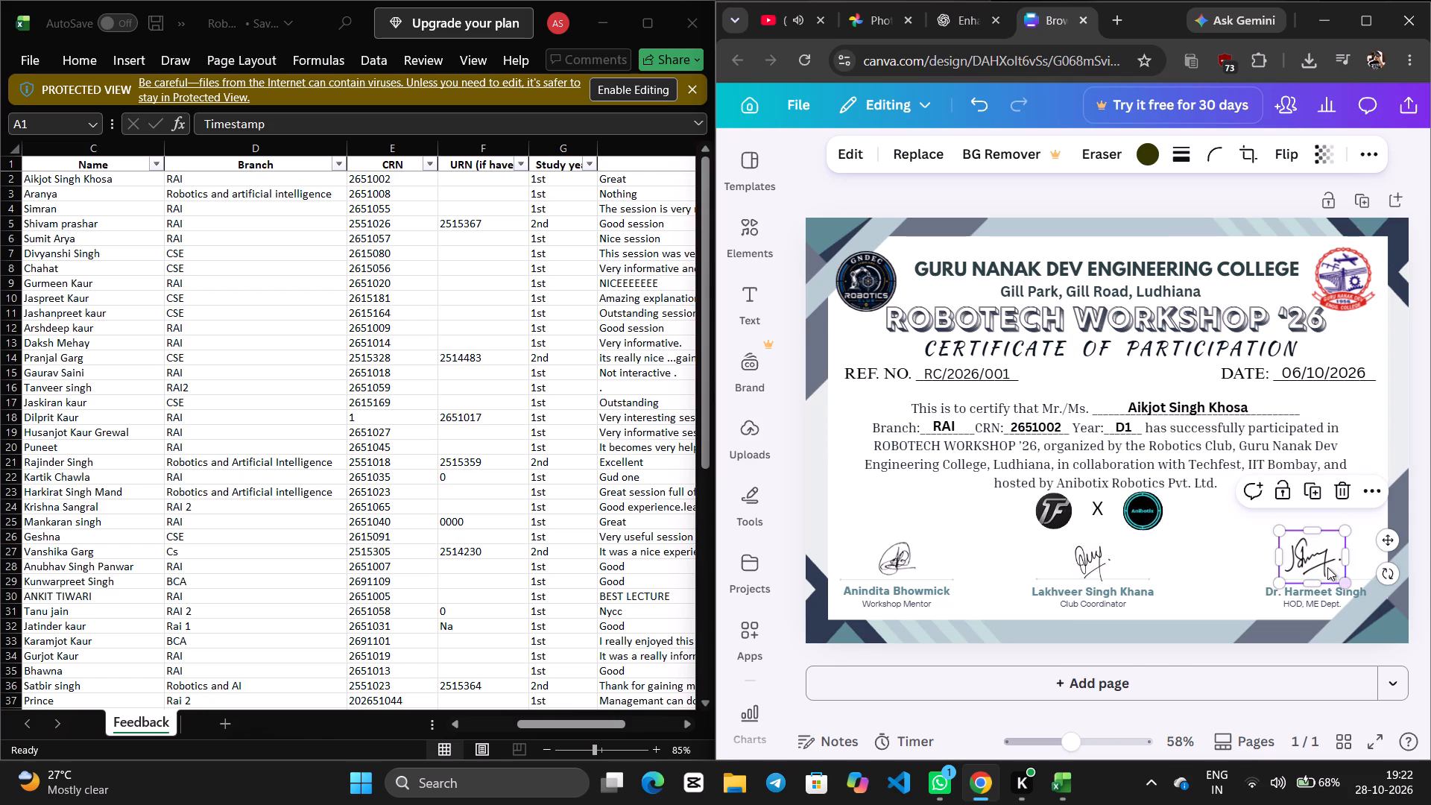
left_click(1330, 572)
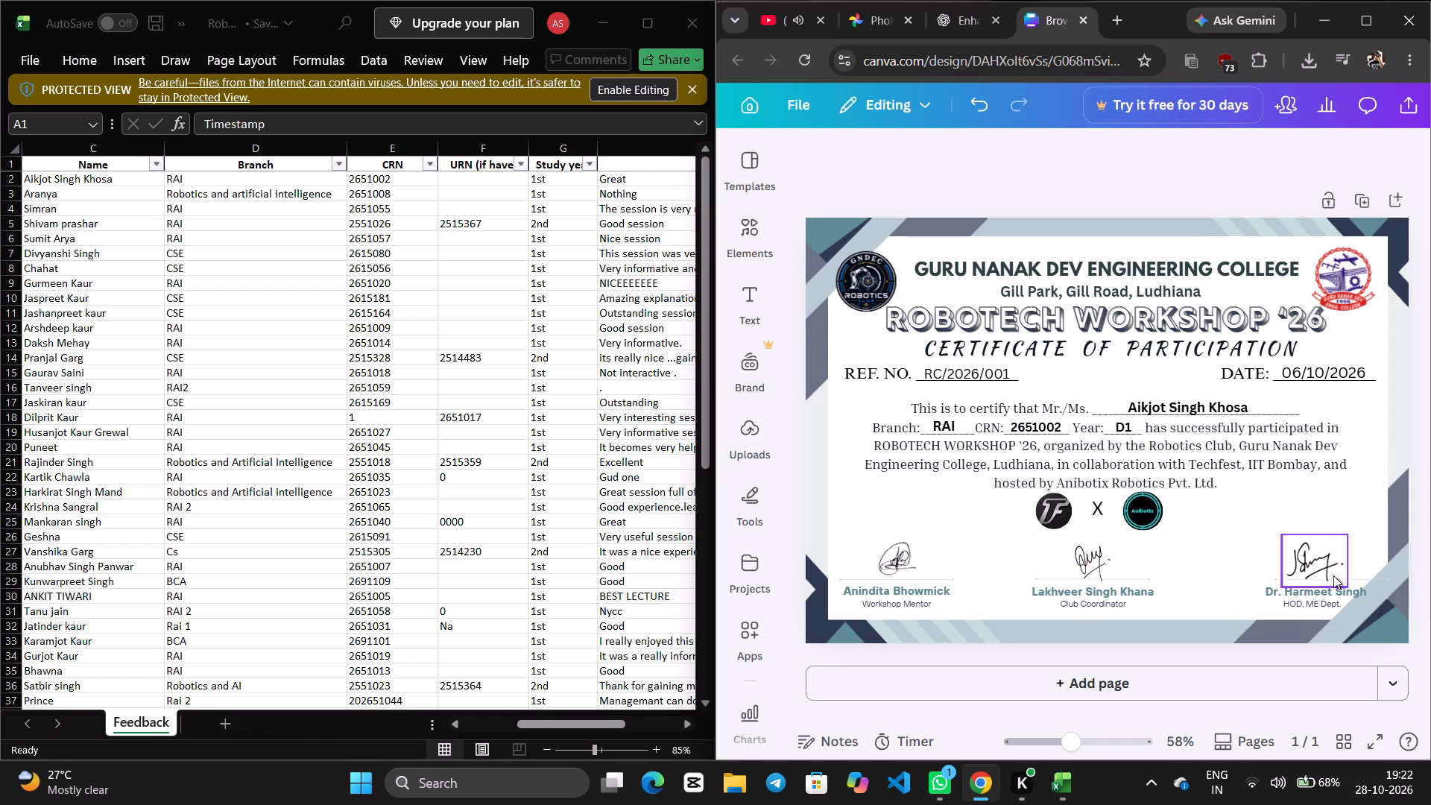
left_click(1322, 566)
left_click_drag(1347, 583, 1336, 580)
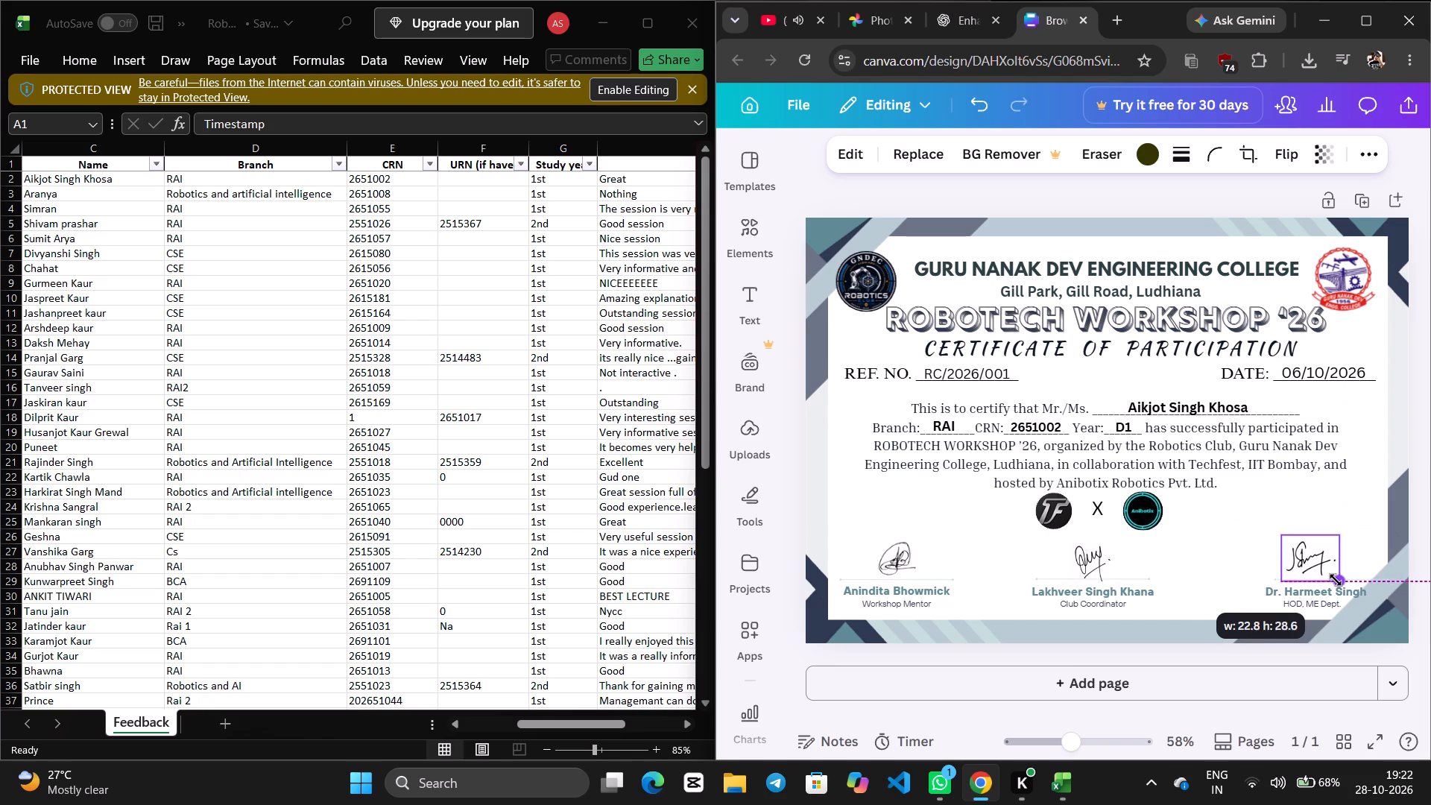
left_click_drag(1336, 580, 1337, 580)
Centre the HOD's signature just above the HOD, ME Dept. line, level with the other two signatures.
left_click_drag(1318, 571, 1320, 576)
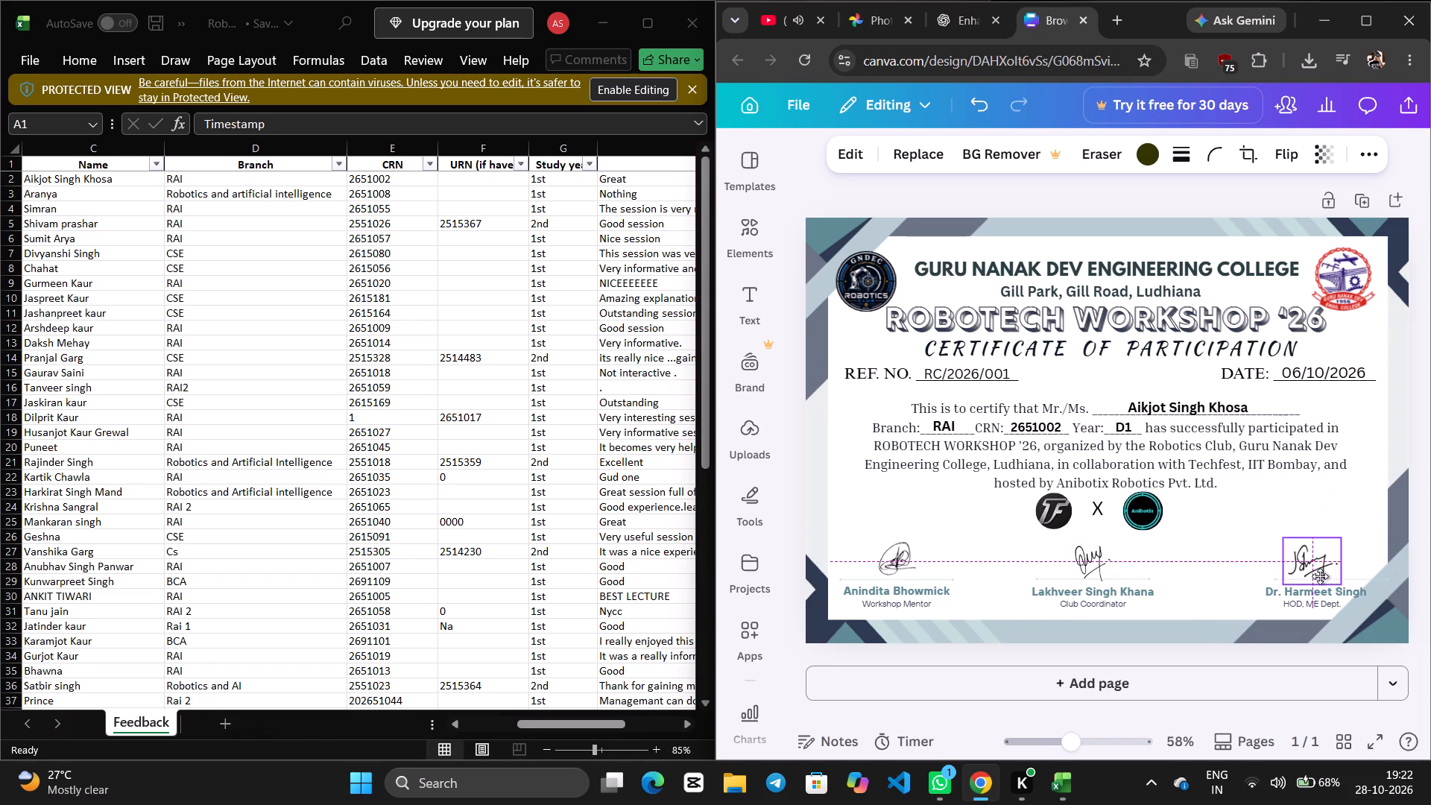
left_click_drag(1320, 576, 1318, 581)
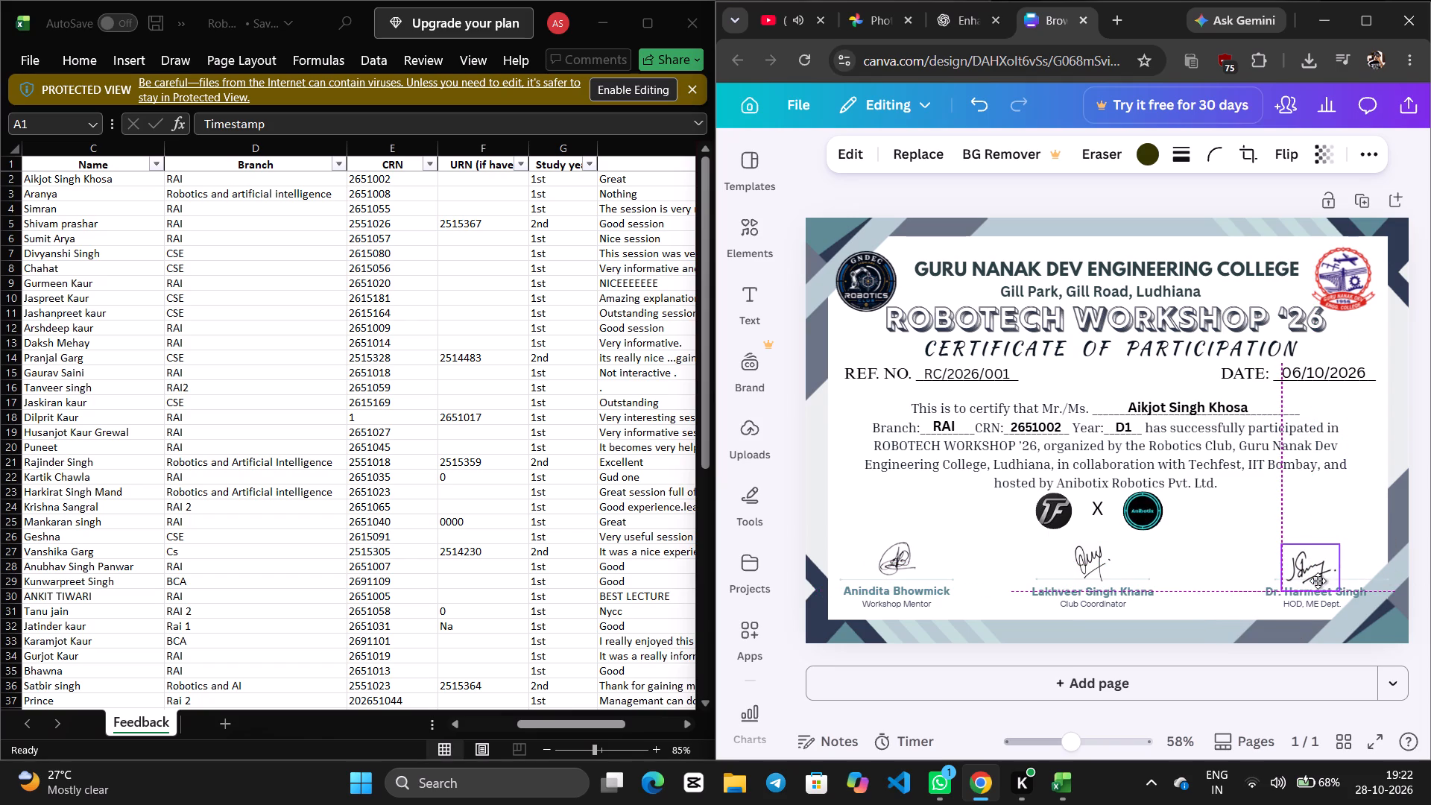
left_click_drag(1318, 581, 1297, 555)
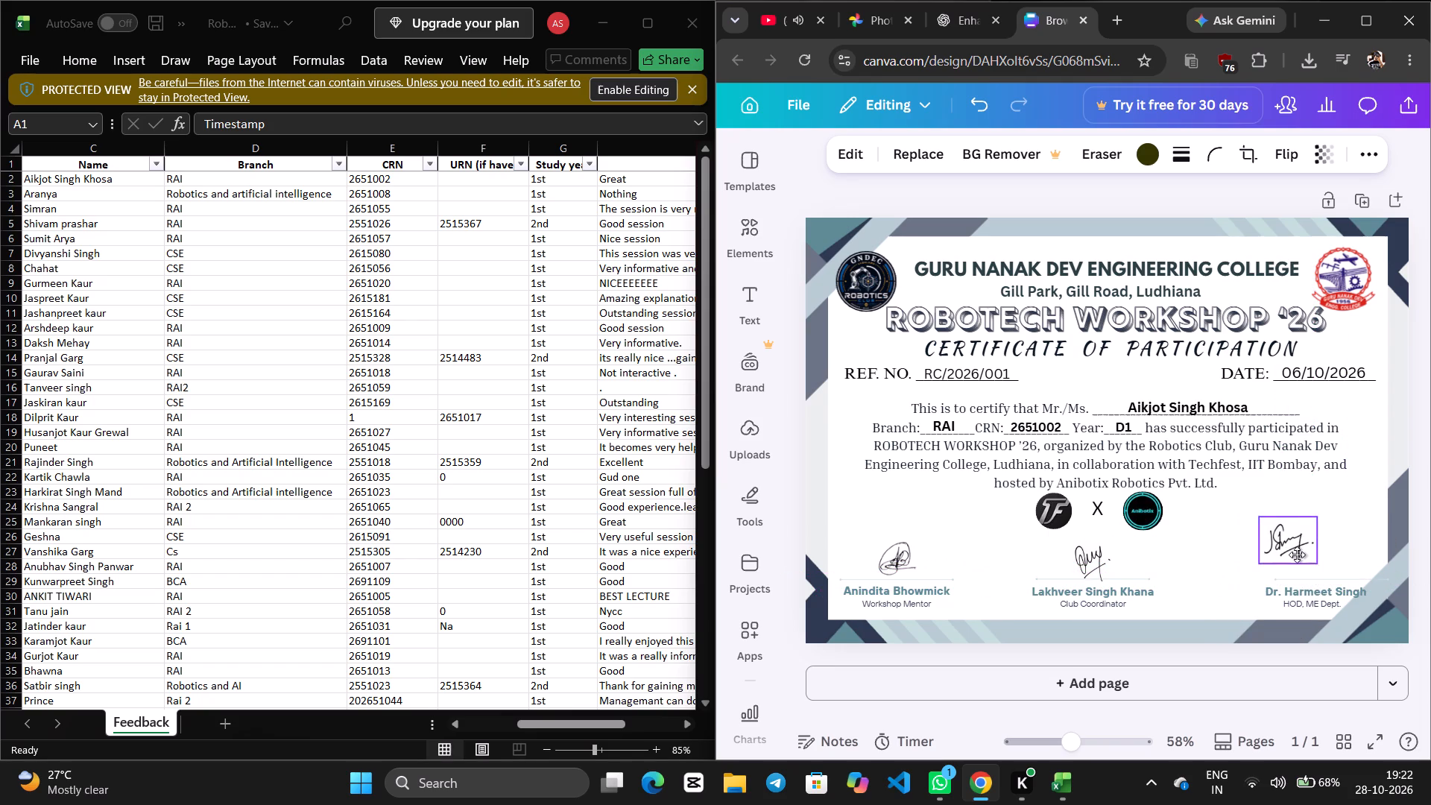
left_click_drag(1297, 555, 1319, 558)
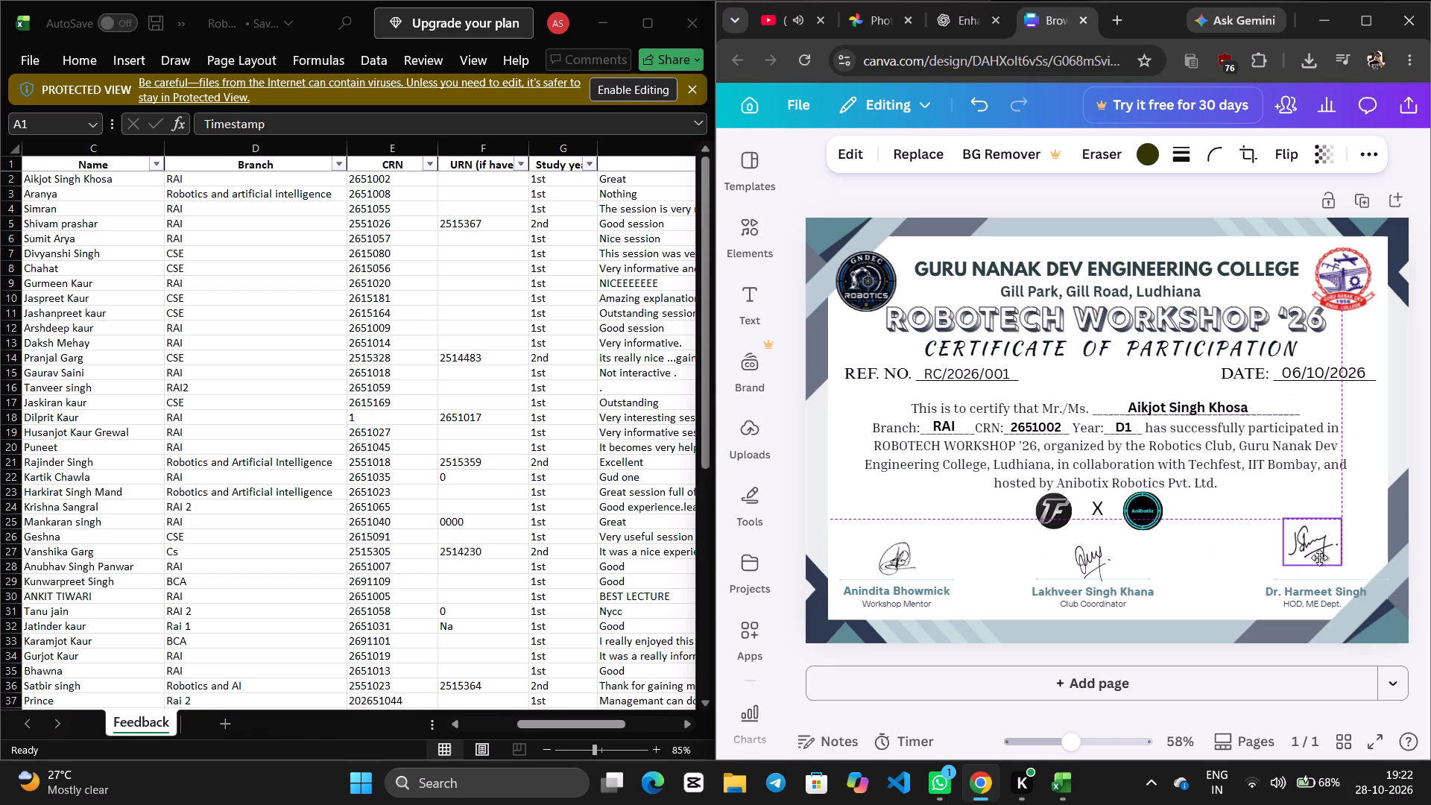
left_click_drag(1319, 558, 1324, 567)
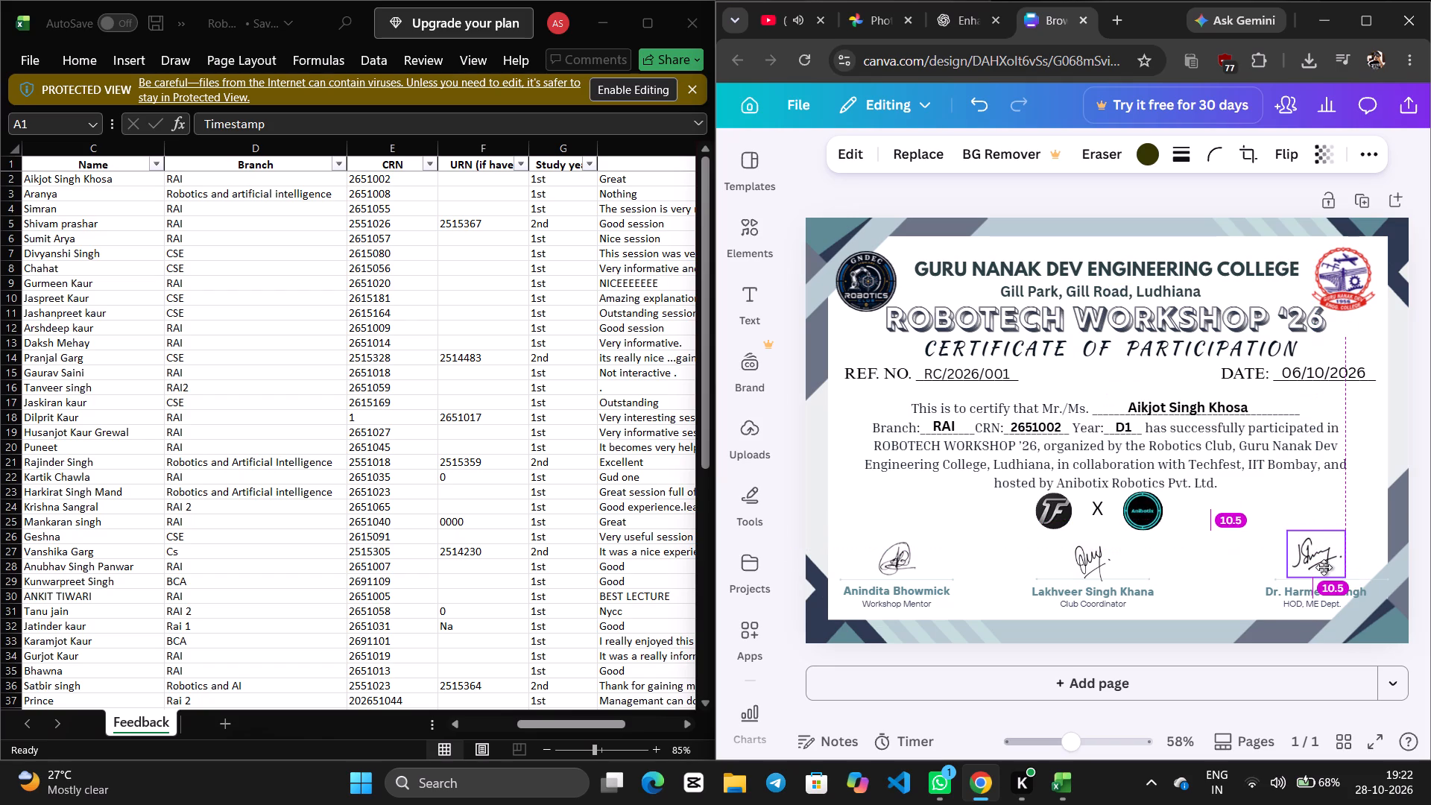
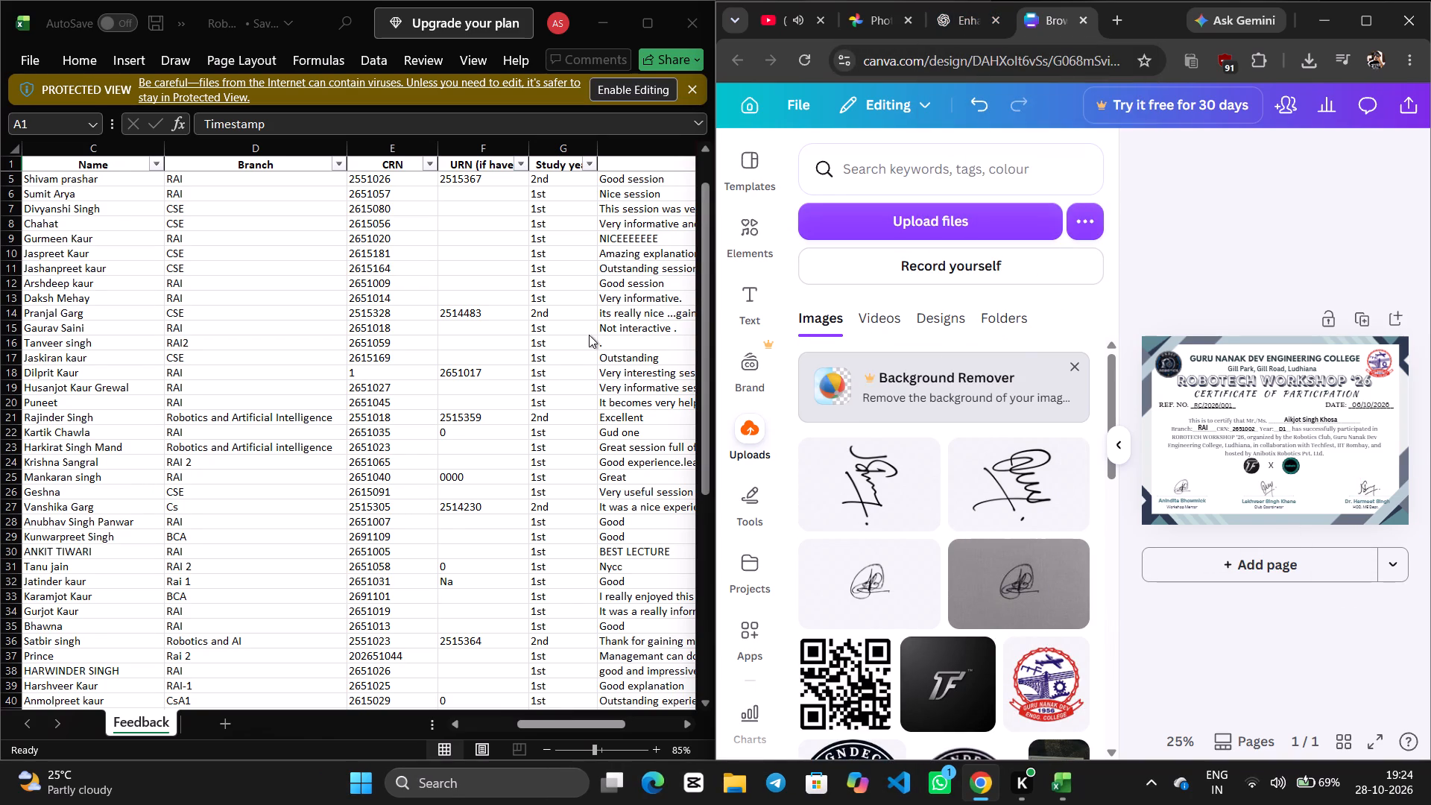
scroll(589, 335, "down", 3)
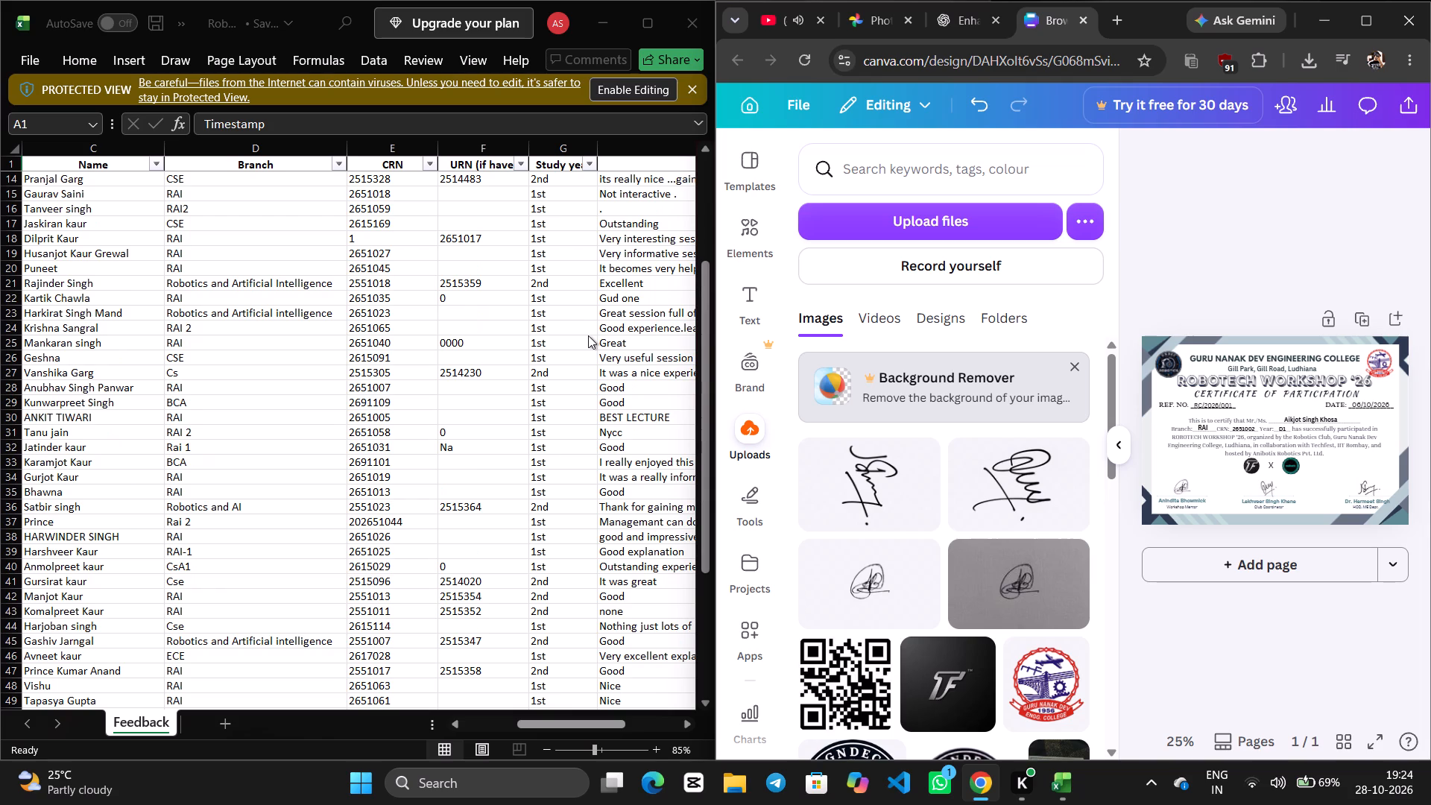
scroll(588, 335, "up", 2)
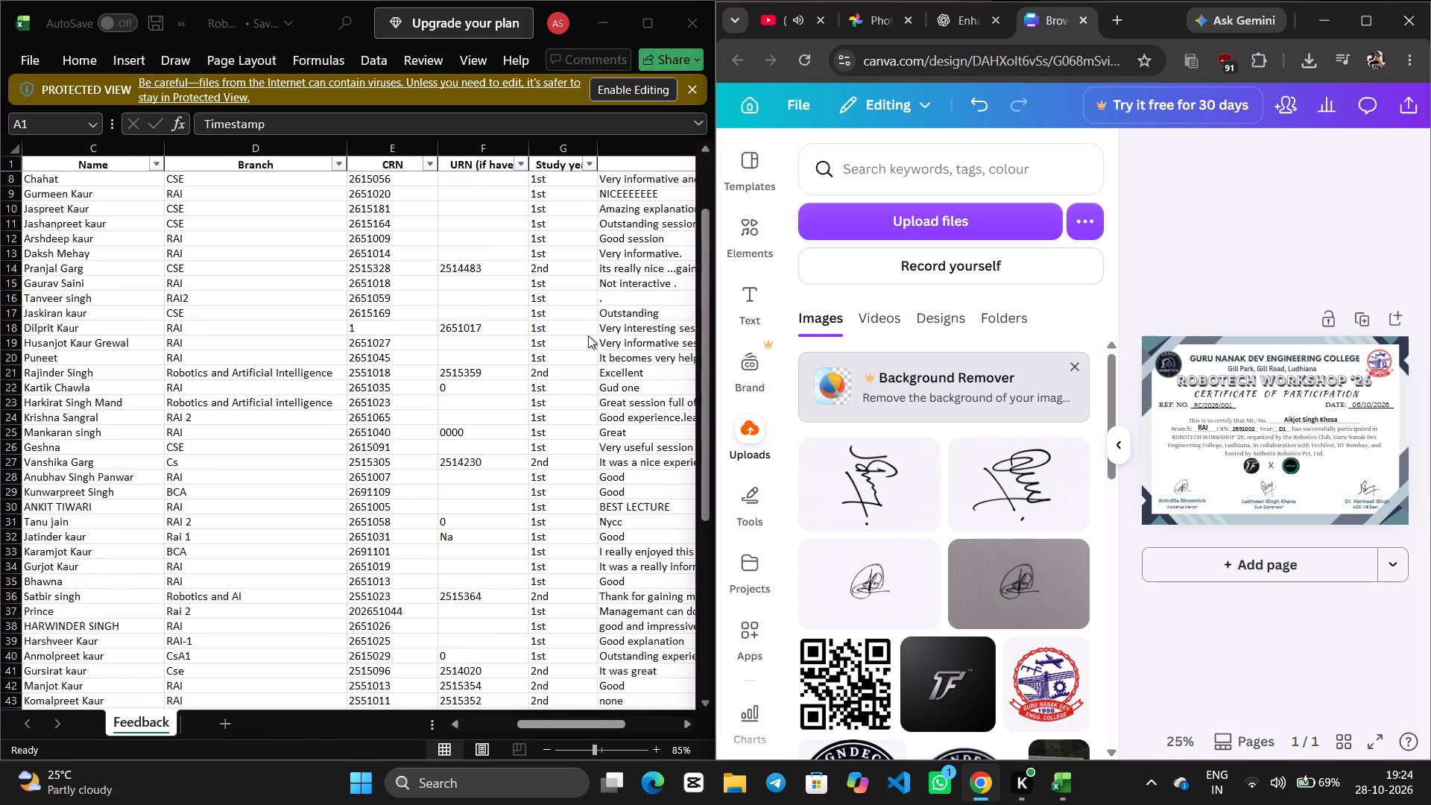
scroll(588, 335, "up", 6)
Bring the newly generated signature image from the ChatGPT conversation into the Canva uploads.
left_click(975, 34)
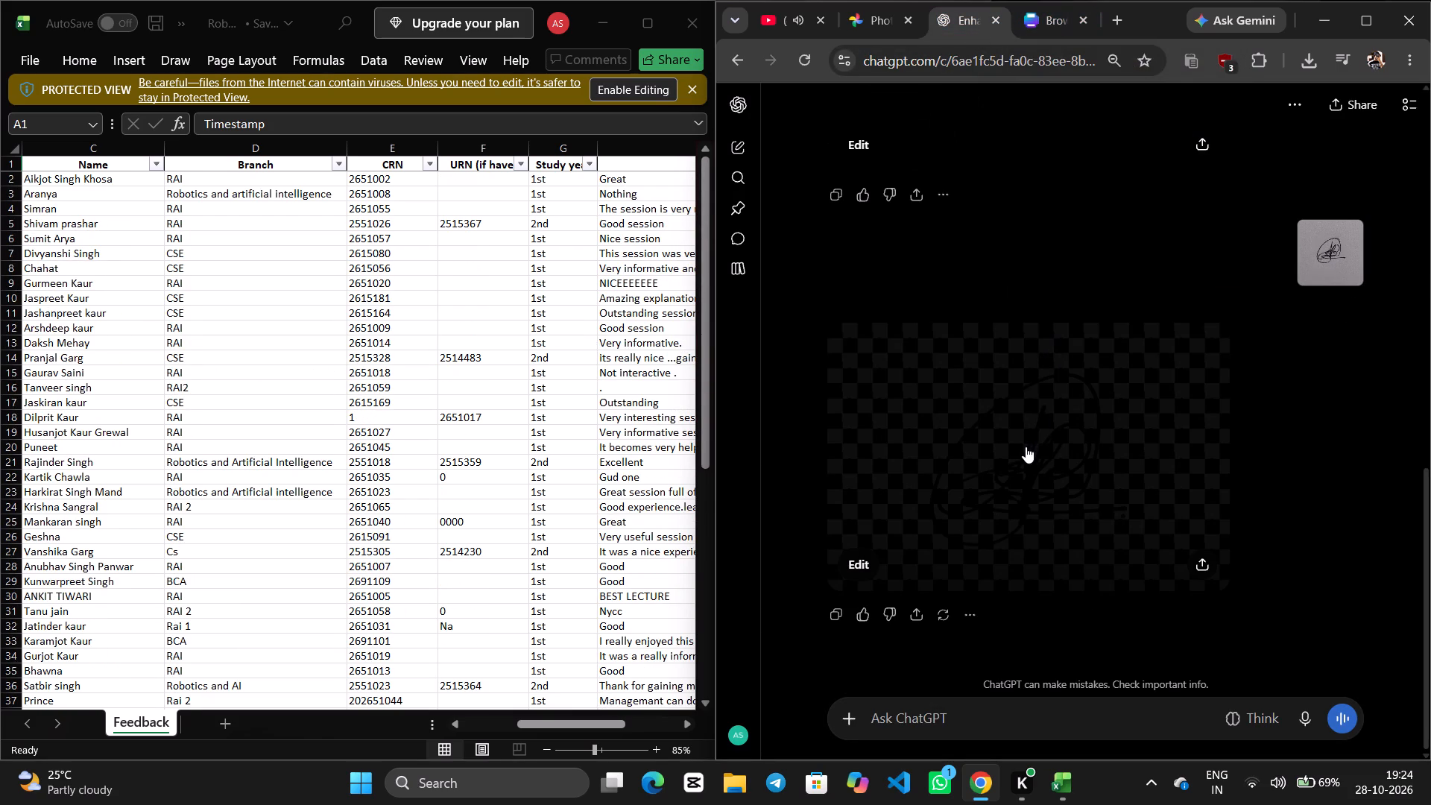
left_click_drag(1026, 446, 1122, 0)
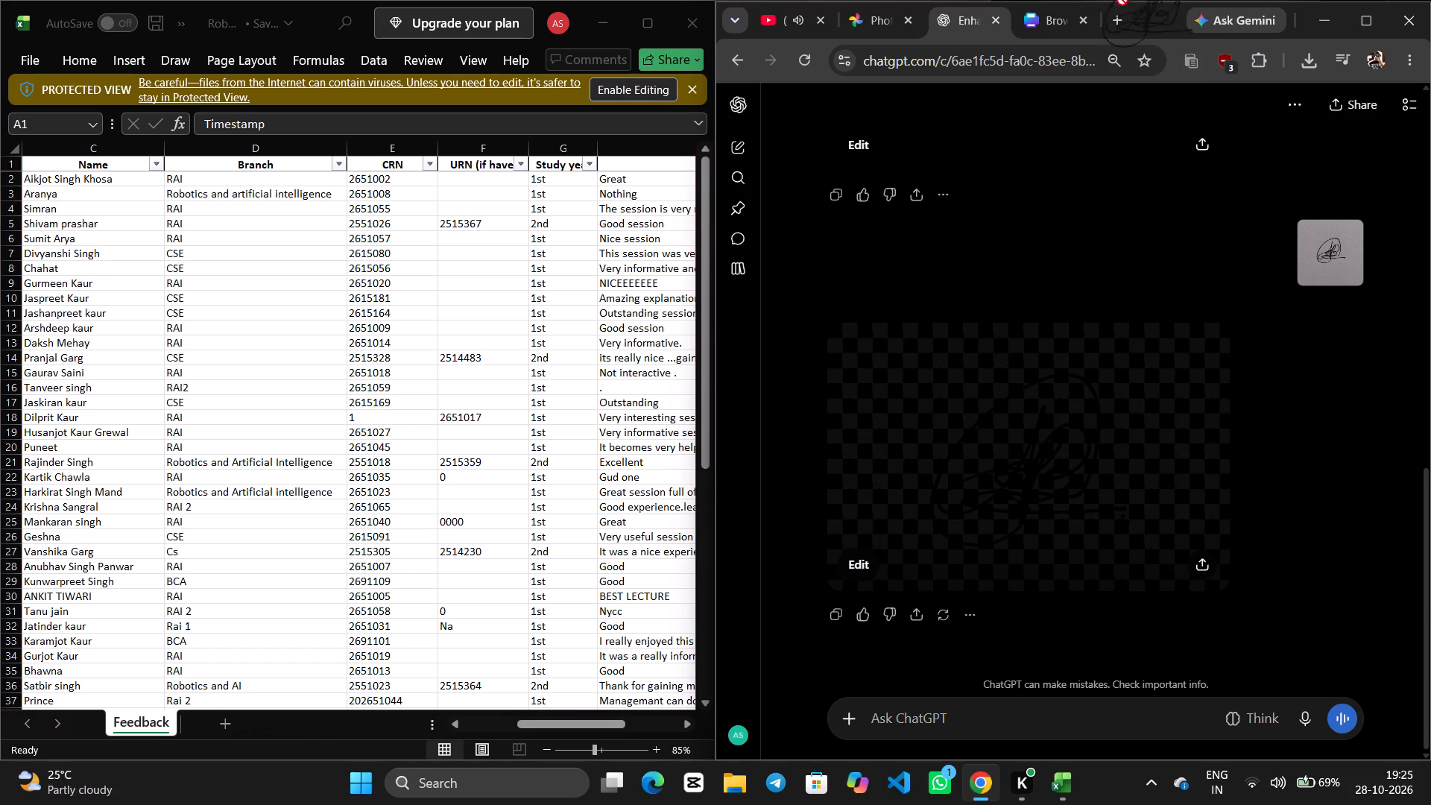
left_click_drag(1122, 0, 1044, 226)
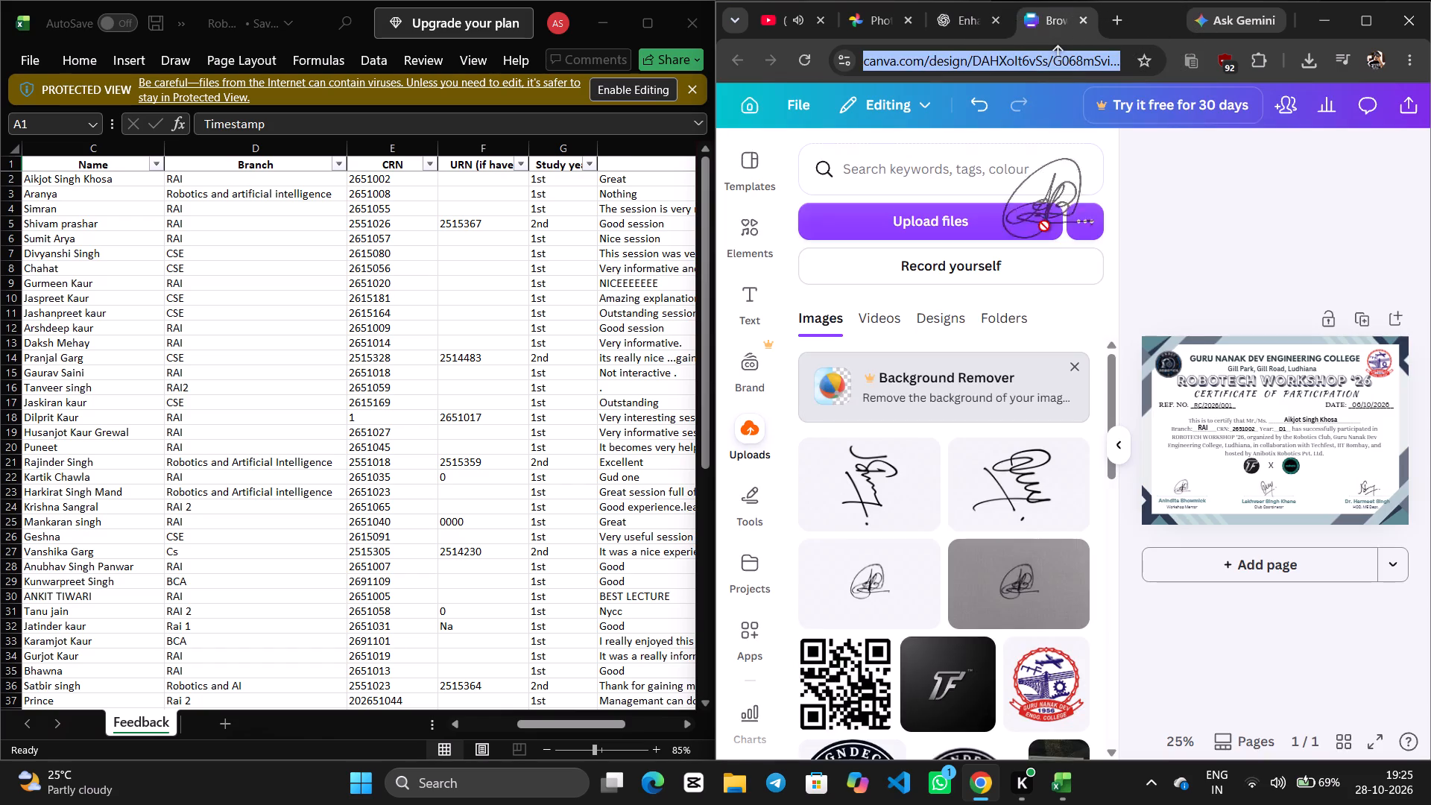
left_click_drag(1044, 226, 984, 395)
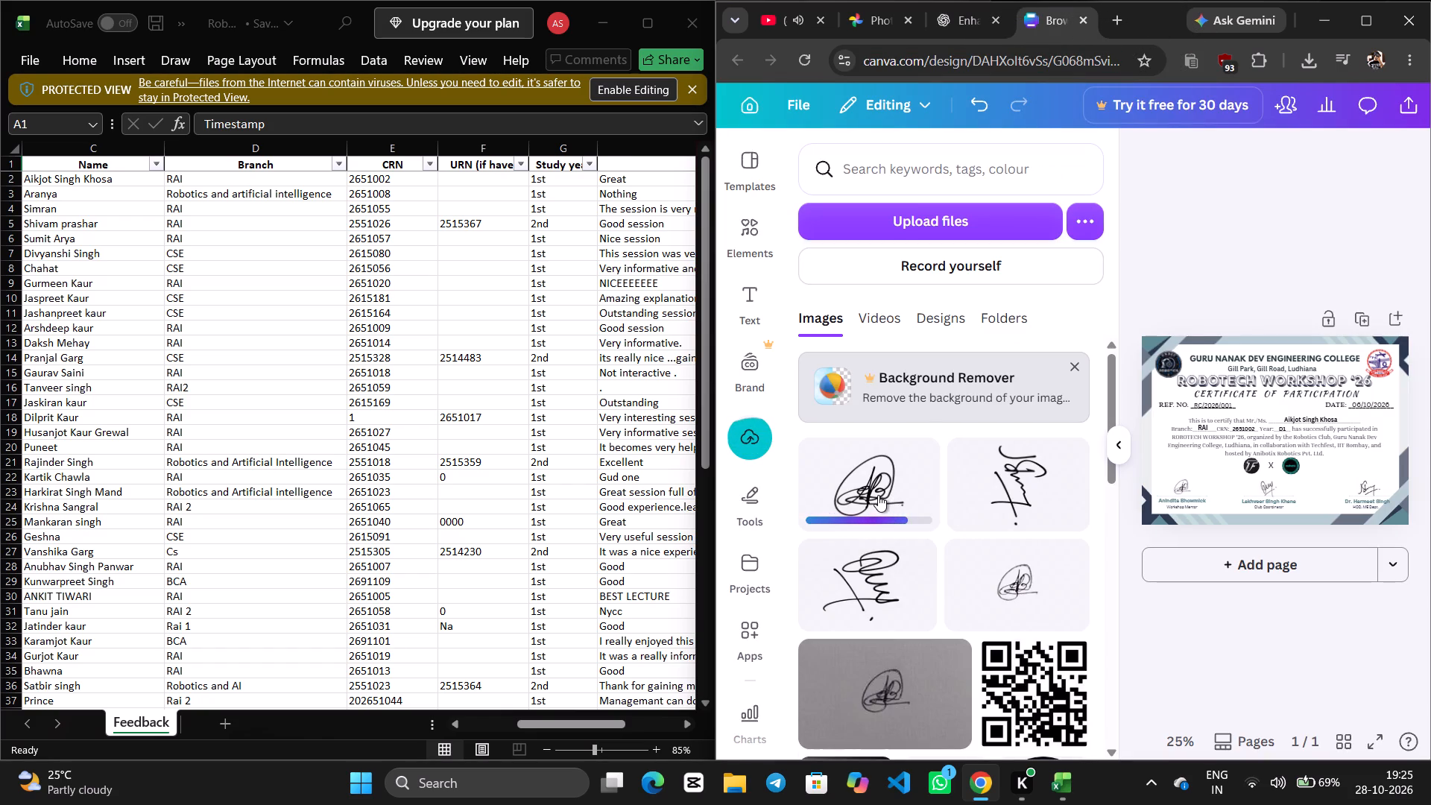
Add the newly uploaded signature to the certificate and collapse the uploads to enlarge the design view.
left_click(878, 495)
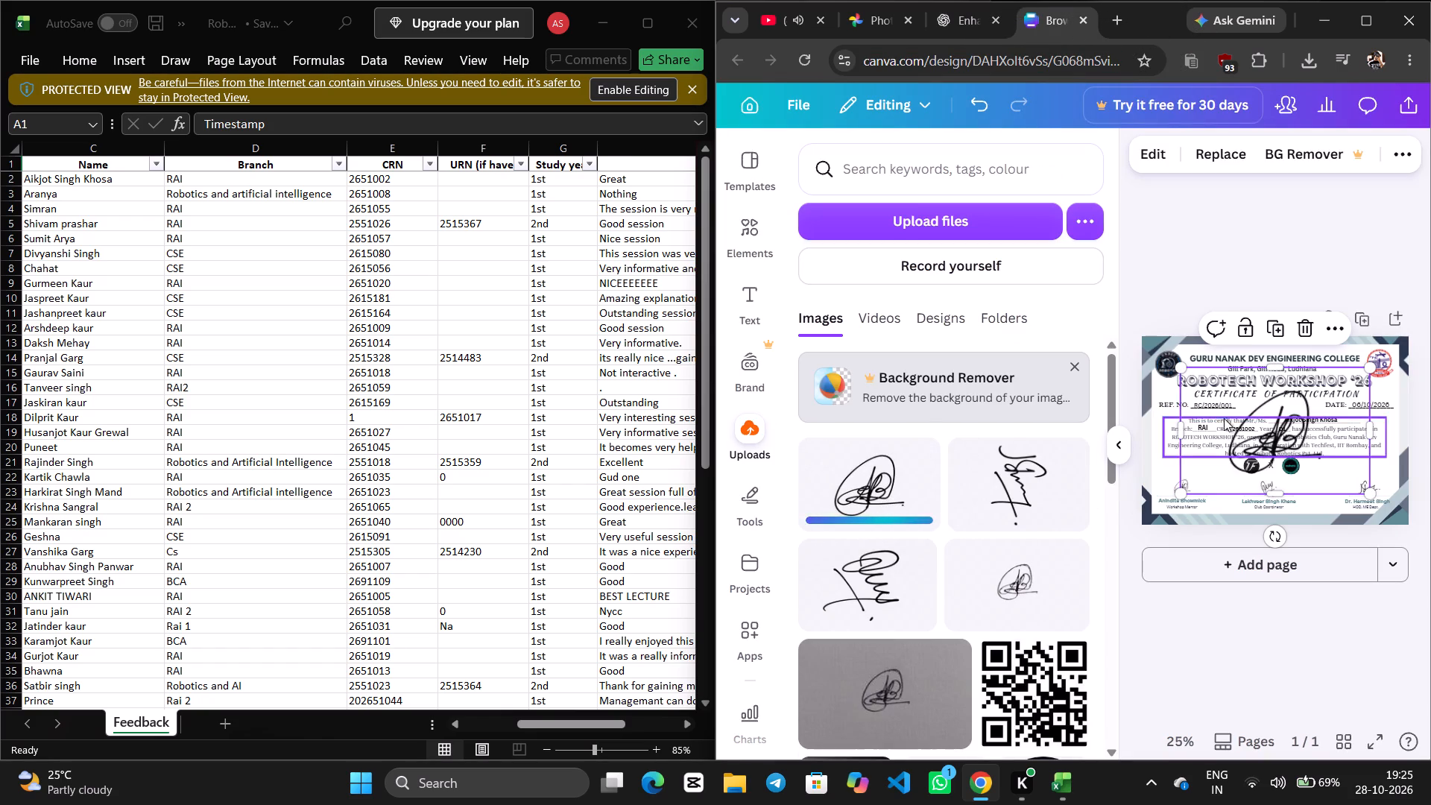
left_click(741, 448)
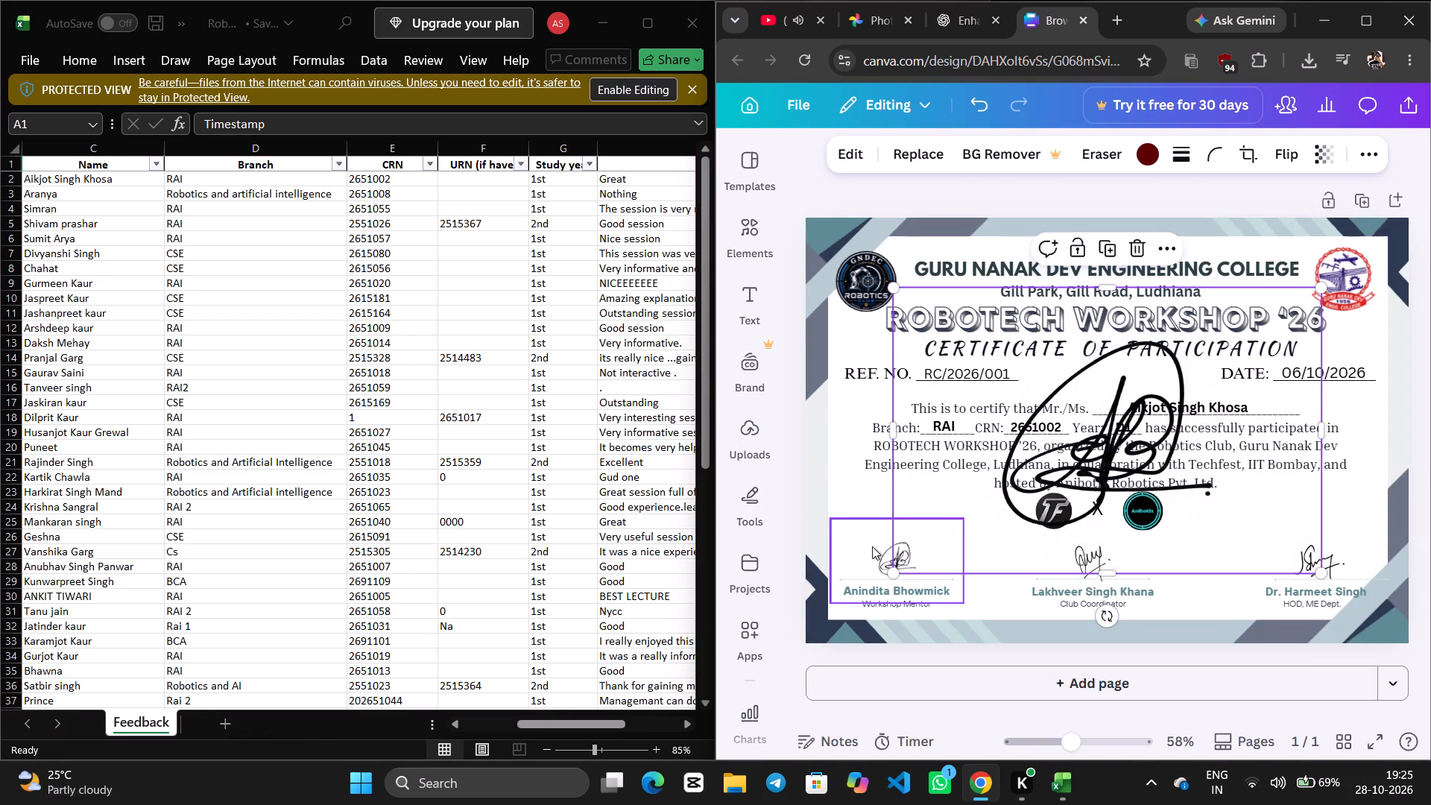
Delete the old small signature above the Workshop Mentor's name.
left_click(872, 546)
left_click(931, 483)
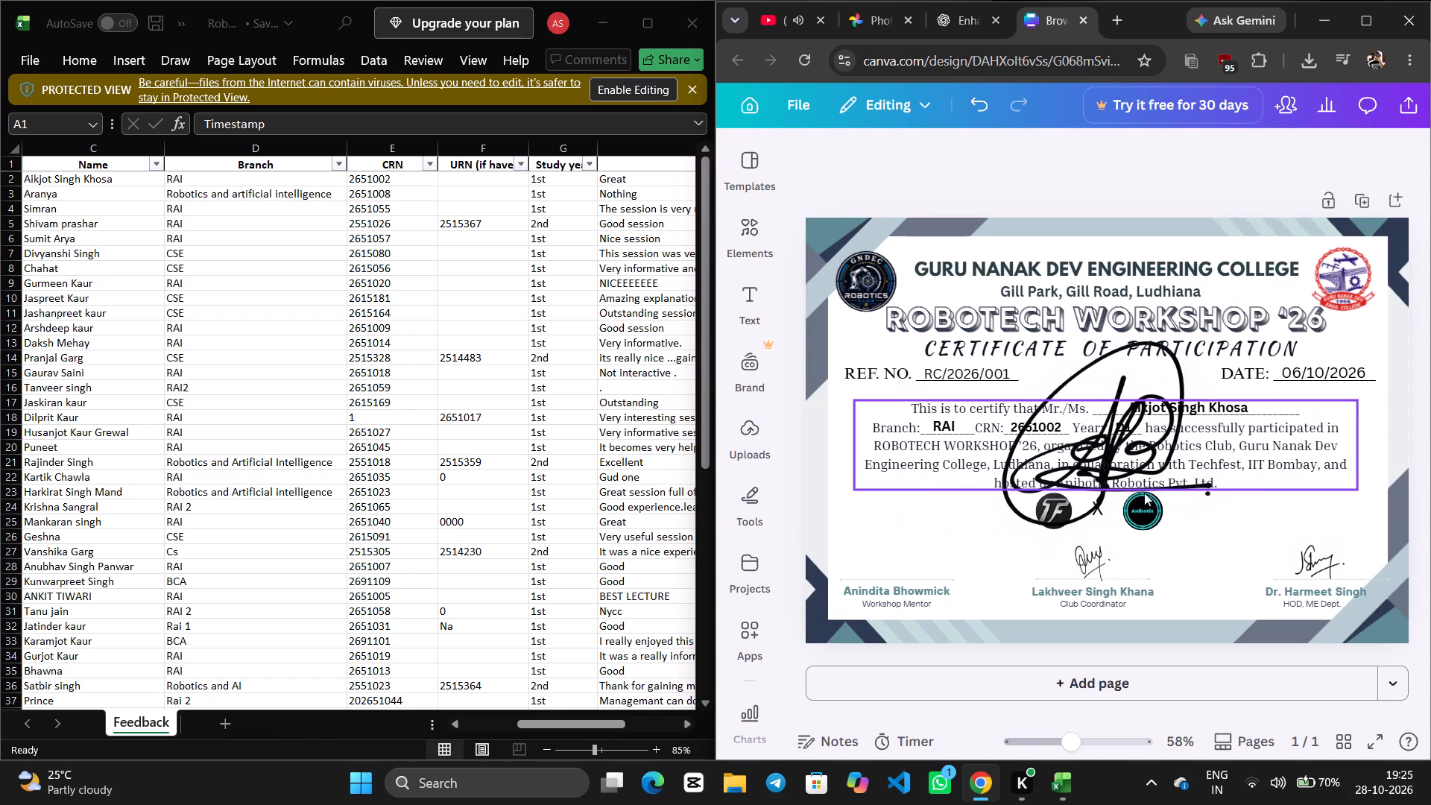
Scale the new signature down proportionally and move it above the Workshop Mentor's name.
left_click(1014, 511)
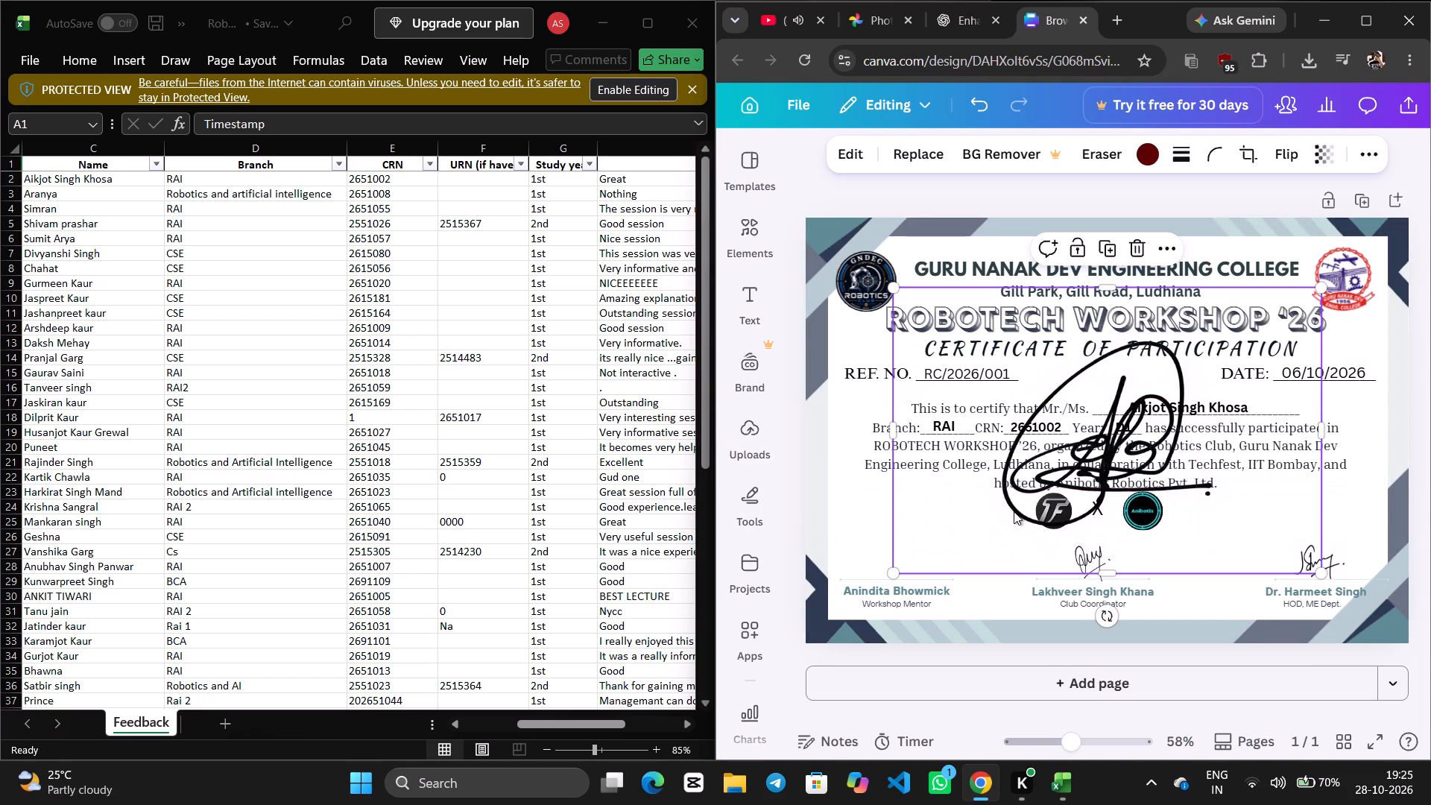
left_click_drag(1124, 484, 937, 582)
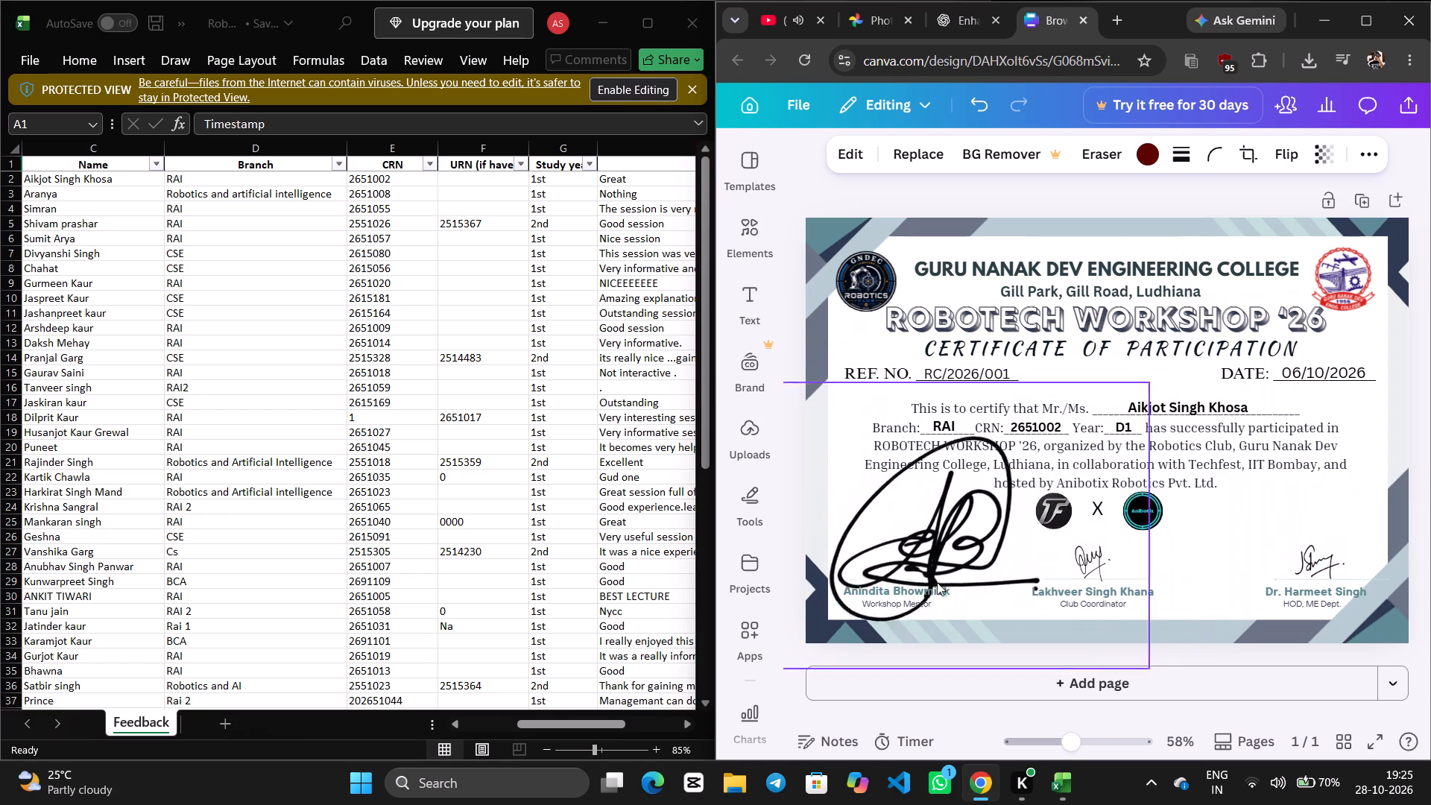
left_click_drag(937, 582, 912, 584)
left_click_drag(1108, 675, 975, 573)
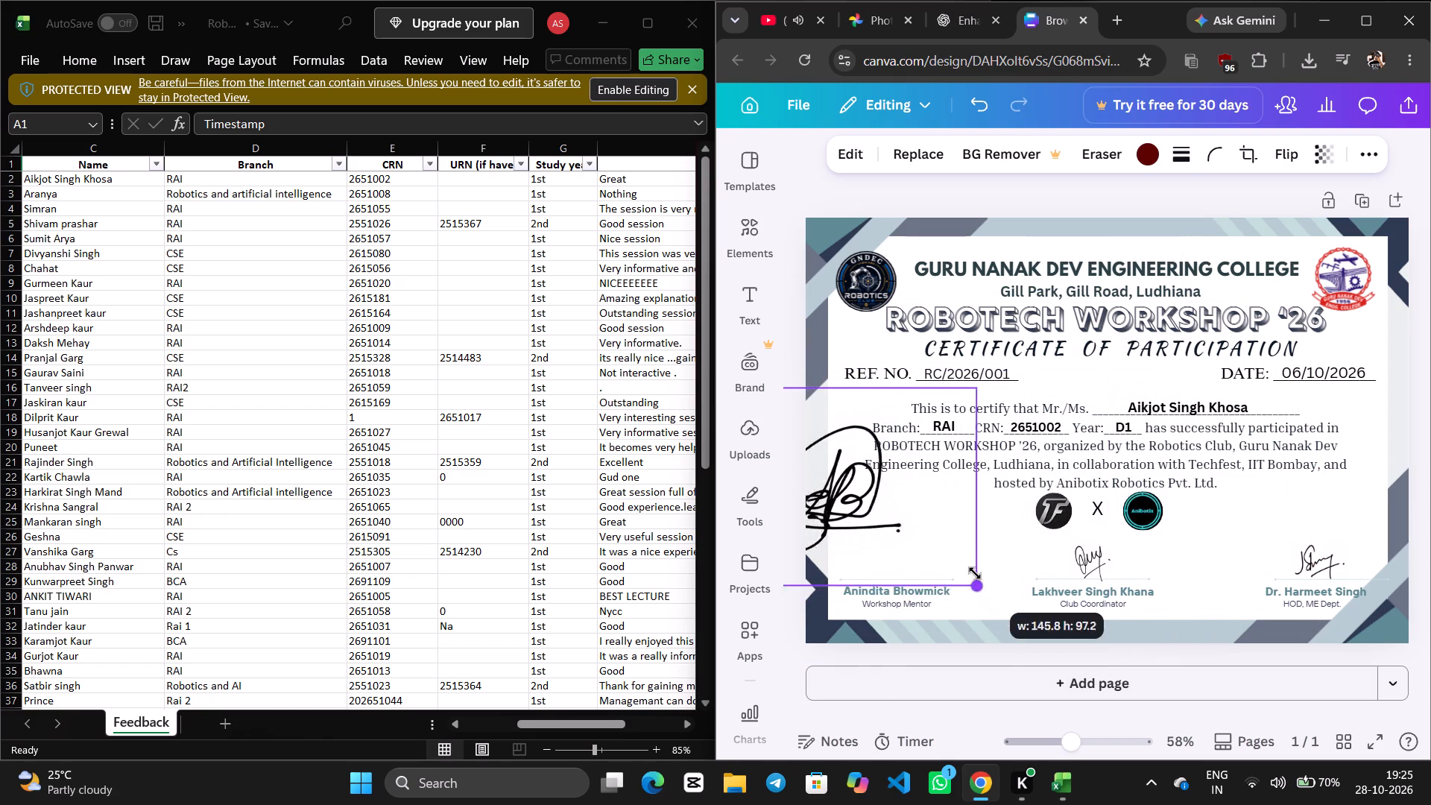
left_click_drag(975, 573, 950, 555)
left_click_drag(838, 511, 935, 558)
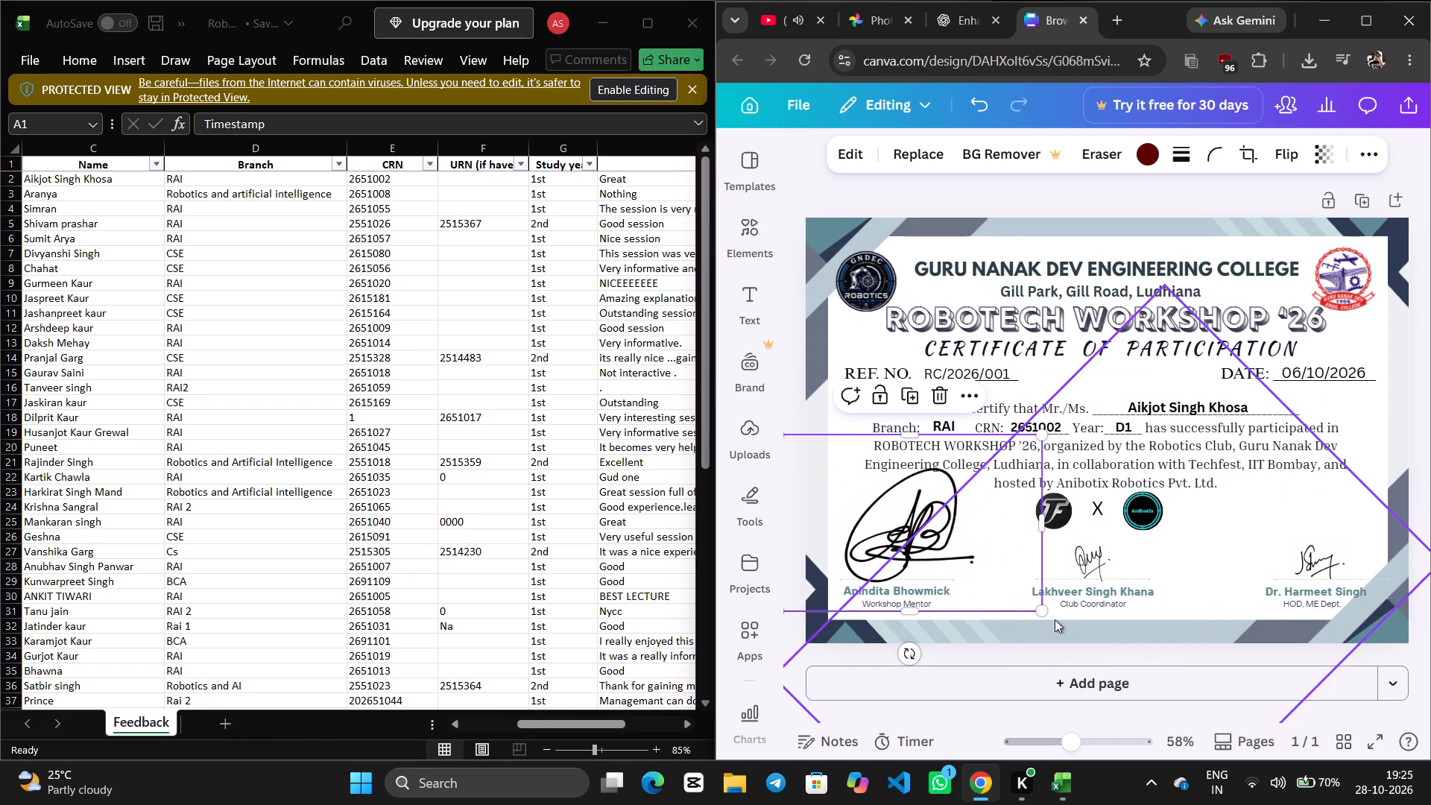
left_click_drag(1040, 607, 930, 551)
left_click_drag(895, 506, 917, 530)
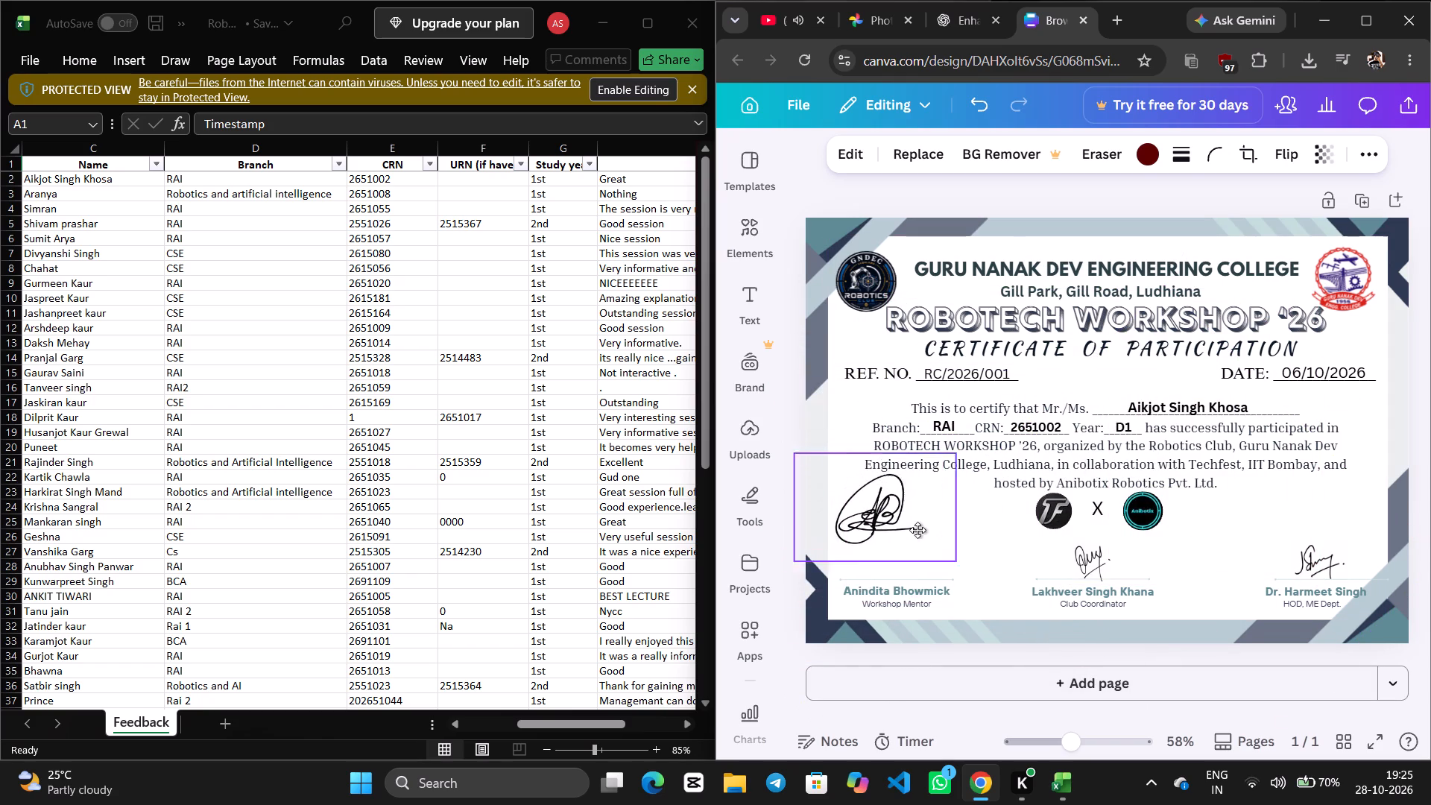
left_click_drag(917, 530, 937, 557)
left_click_drag(978, 597, 935, 571)
left_click_drag(899, 544, 909, 571)
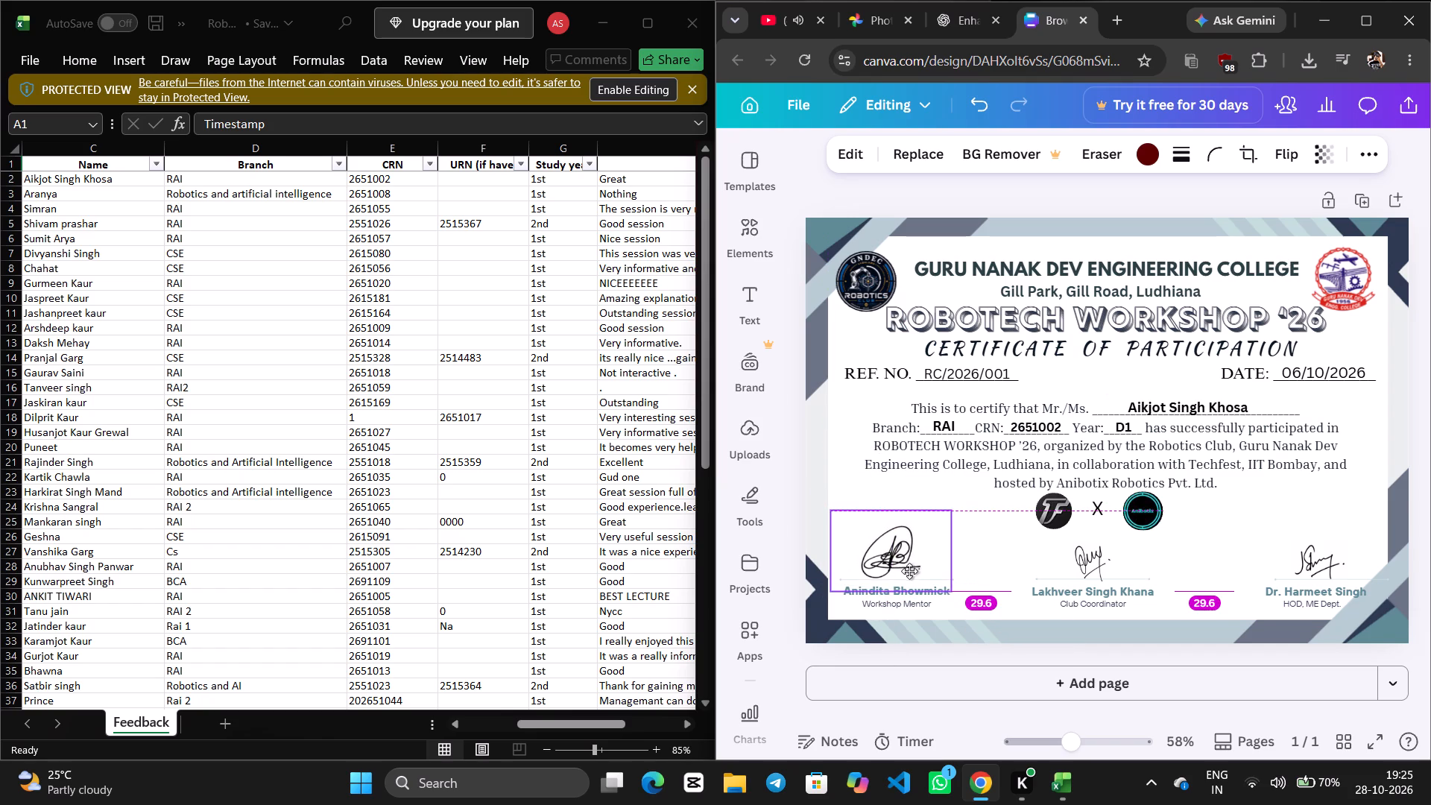
left_click_drag(909, 571, 908, 568)
left_click_drag(946, 589, 937, 587)
Crop the top and bottom edges of the Workshop Mentor's signature and align it on the line above the name.
left_click(896, 558)
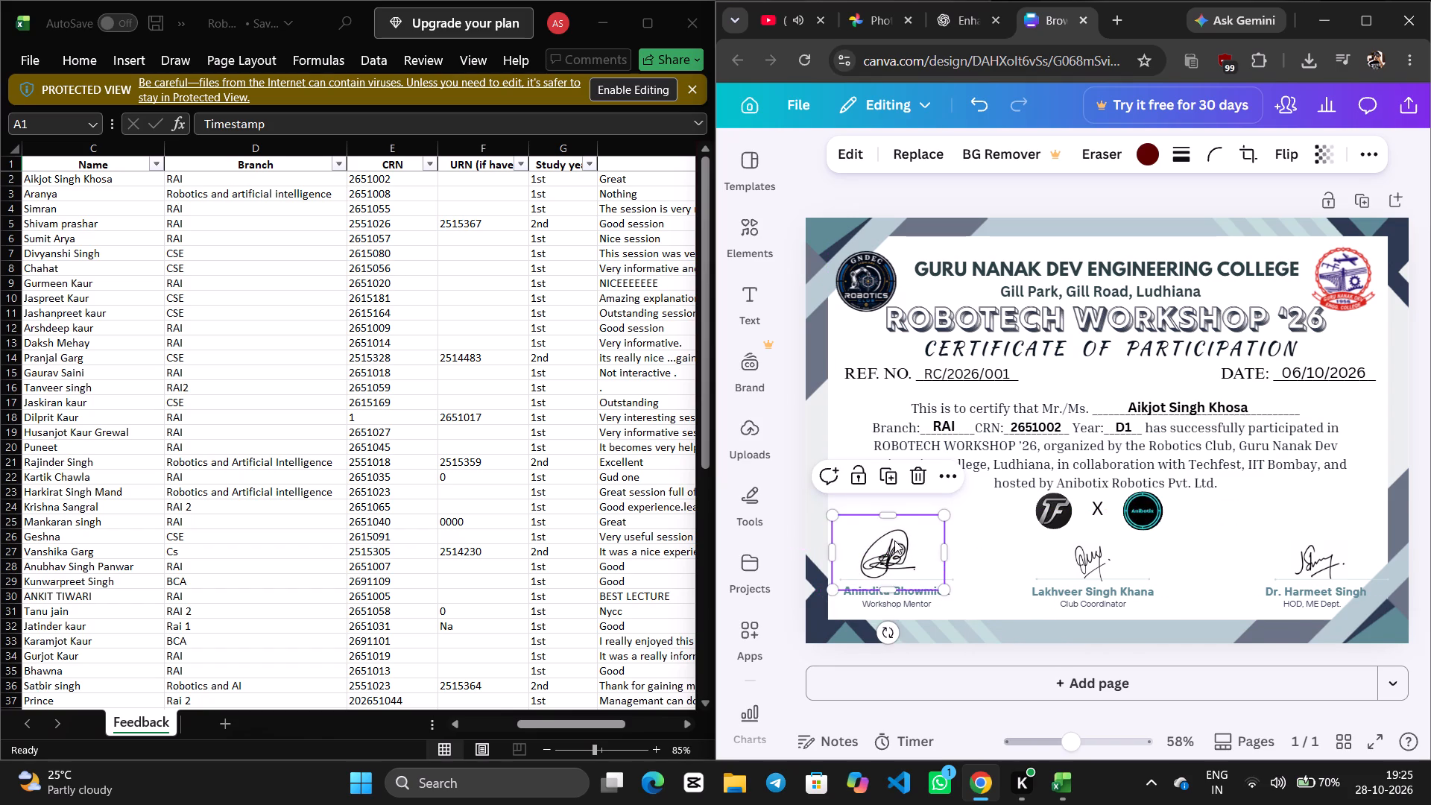
left_click_drag(889, 520, 894, 526)
left_click_drag(889, 584, 888, 578)
left_click_drag(892, 563, 894, 569)
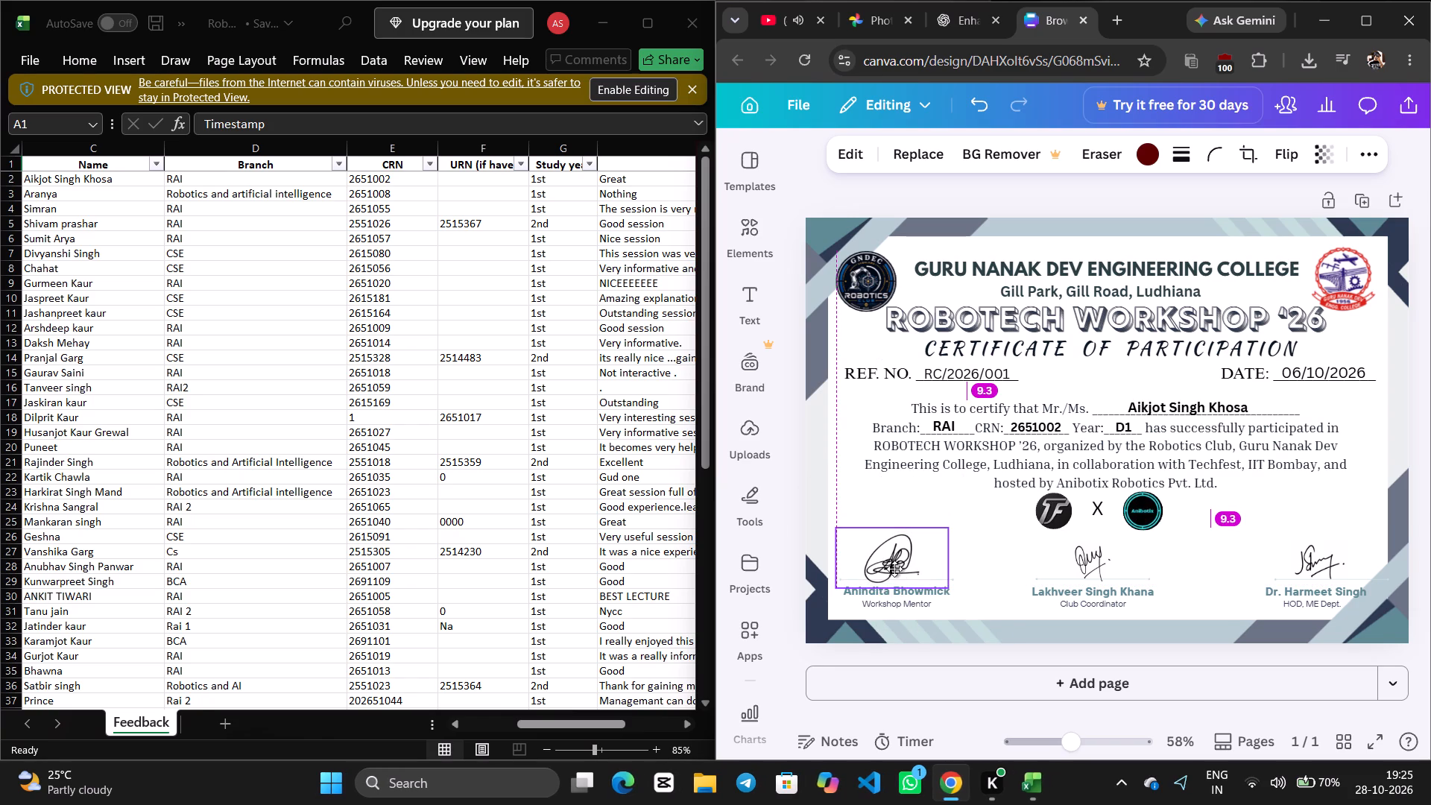
left_click_drag(894, 569, 896, 575)
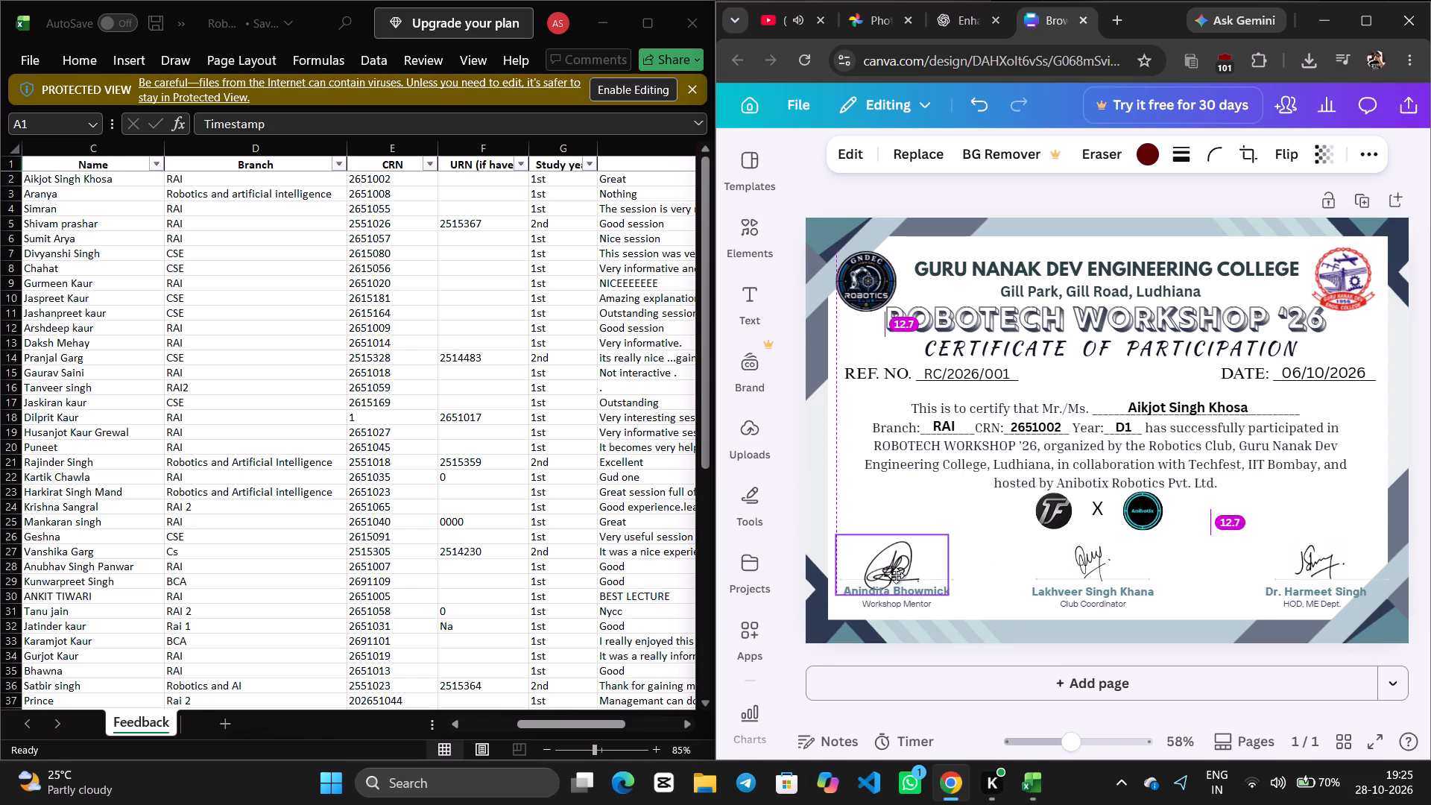
left_click_drag(896, 575, 897, 572)
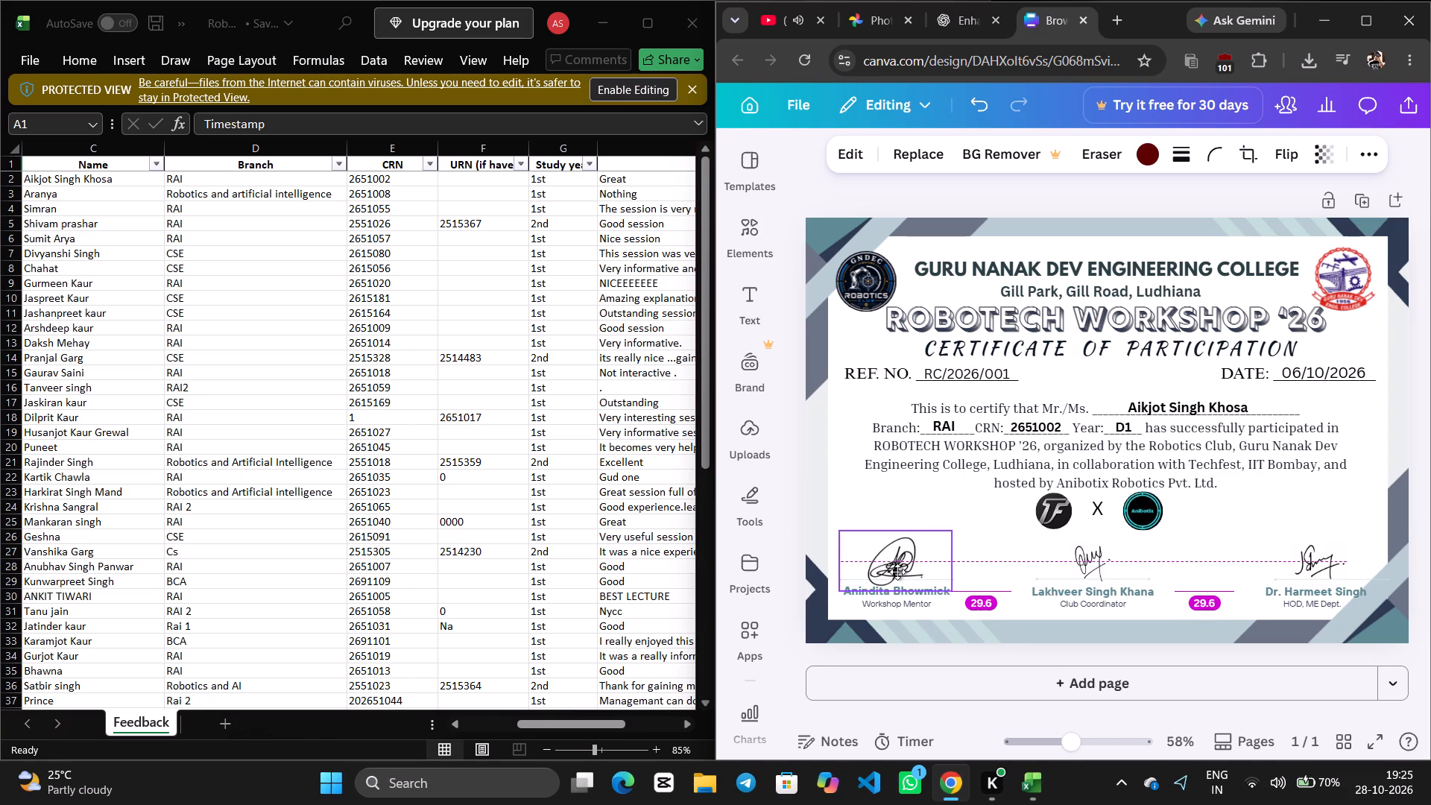
left_click_drag(897, 572, 899, 571)
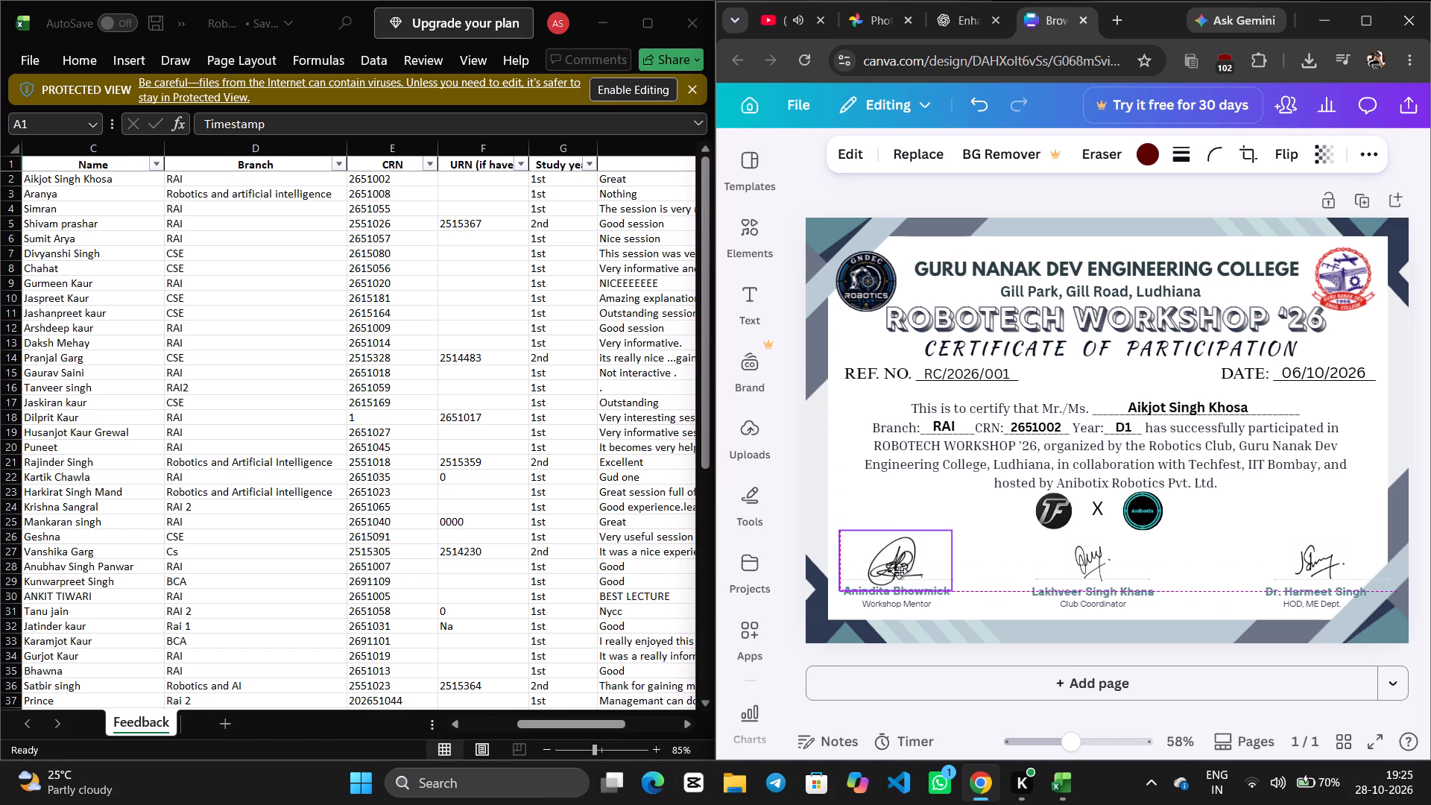
left_click_drag(899, 571, 900, 572)
left_click(978, 638)
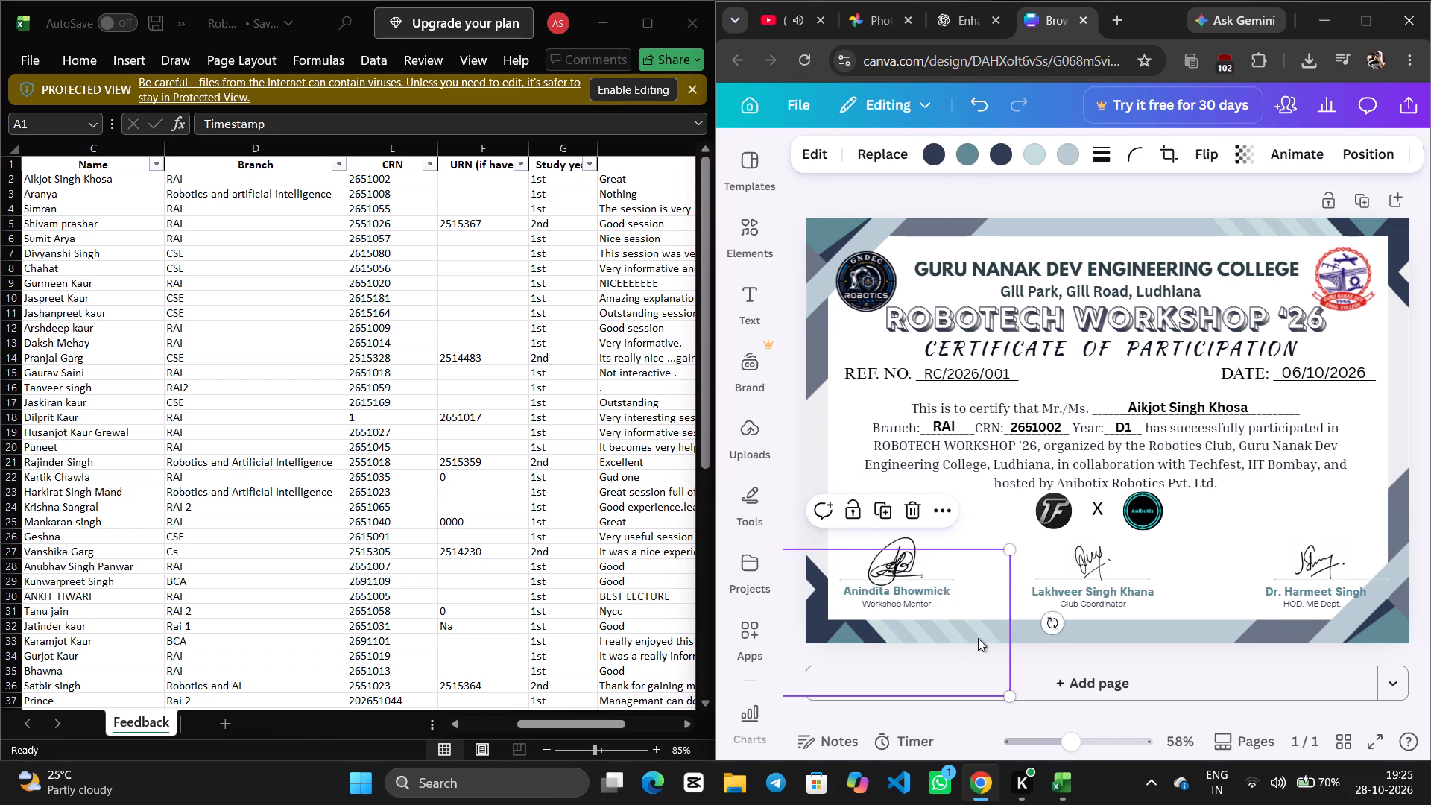
Shrink the Workshop Mentor's signature slightly and re-centre it above the name.
left_click(915, 568)
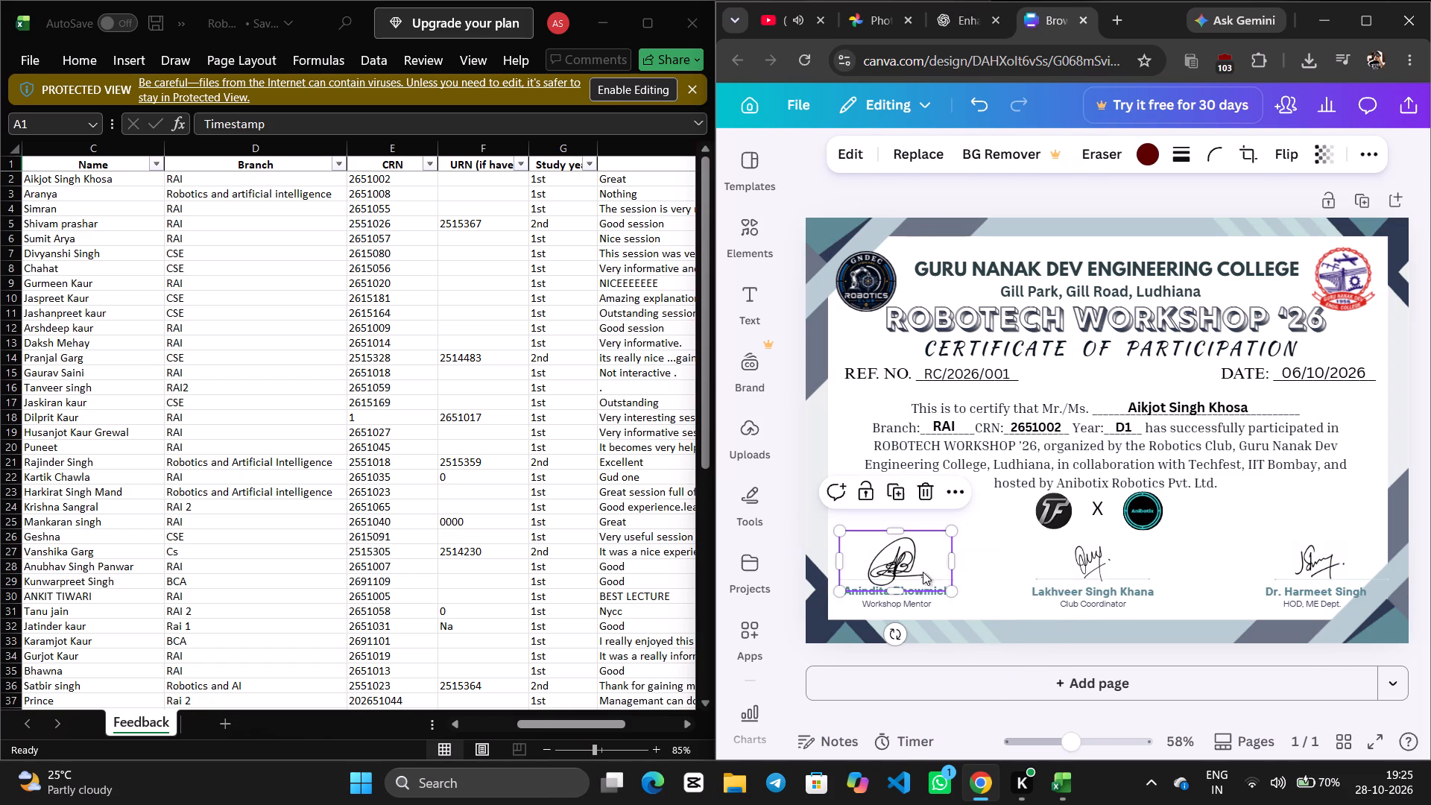
left_click_drag(953, 596, 945, 596)
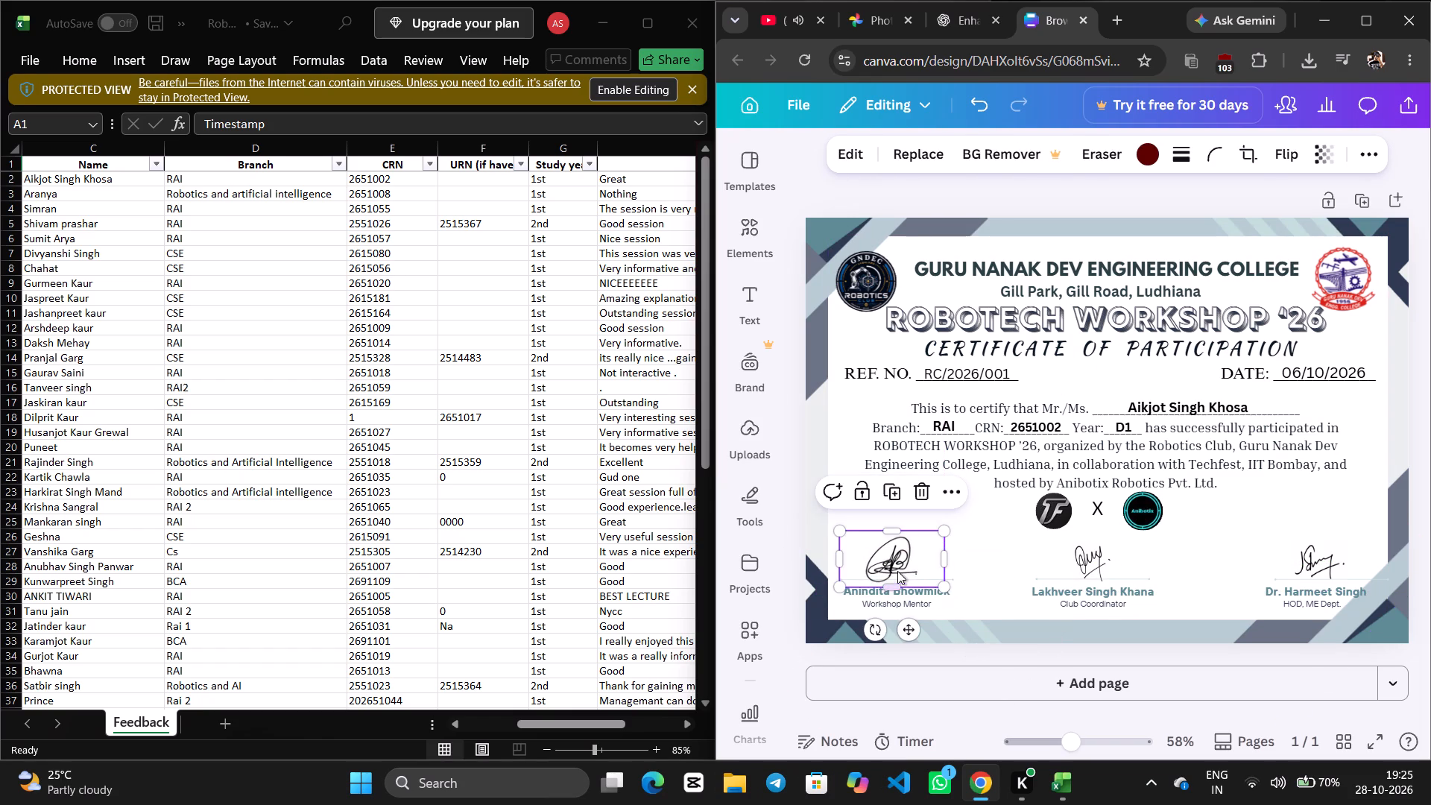
left_click_drag(897, 570, 904, 572)
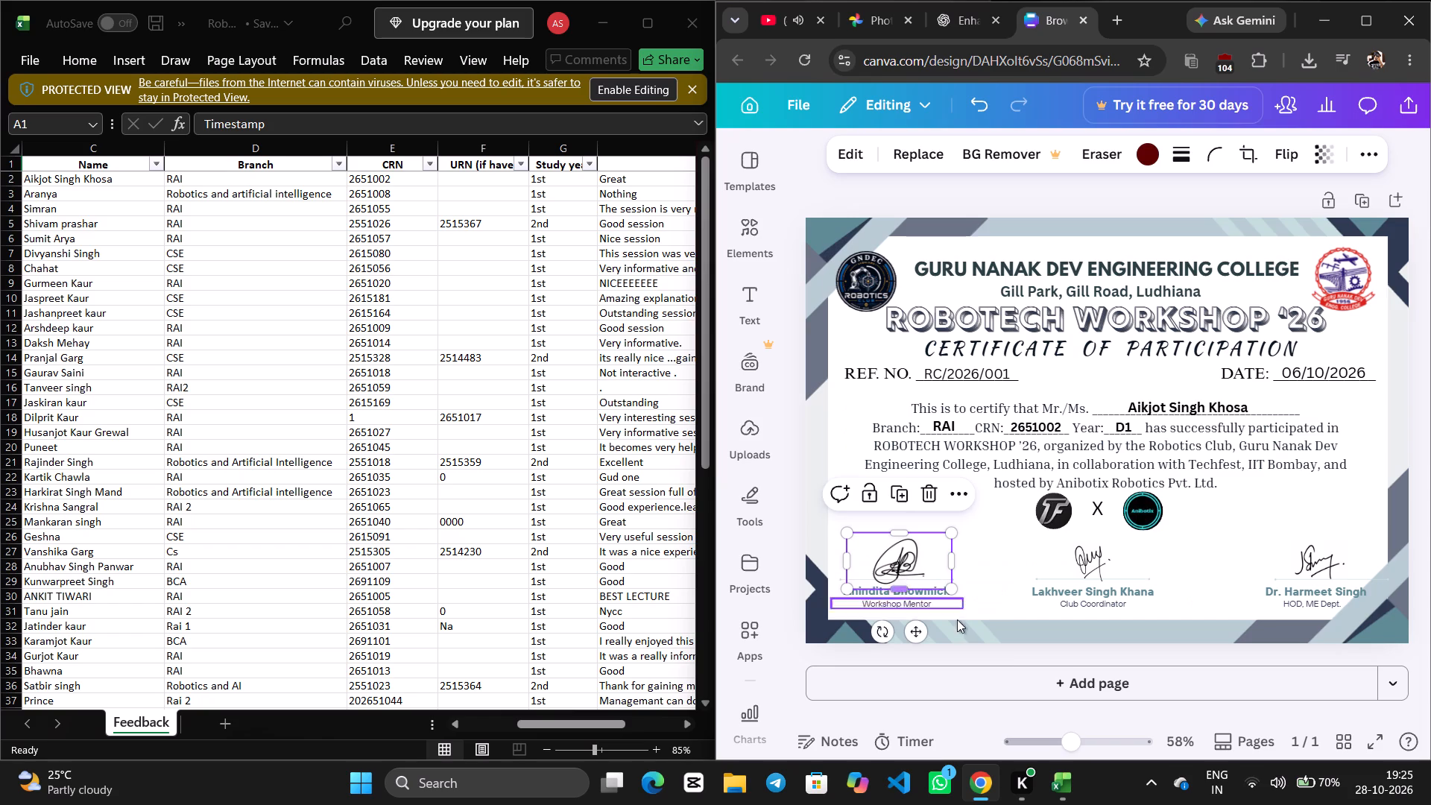
left_click(1005, 645)
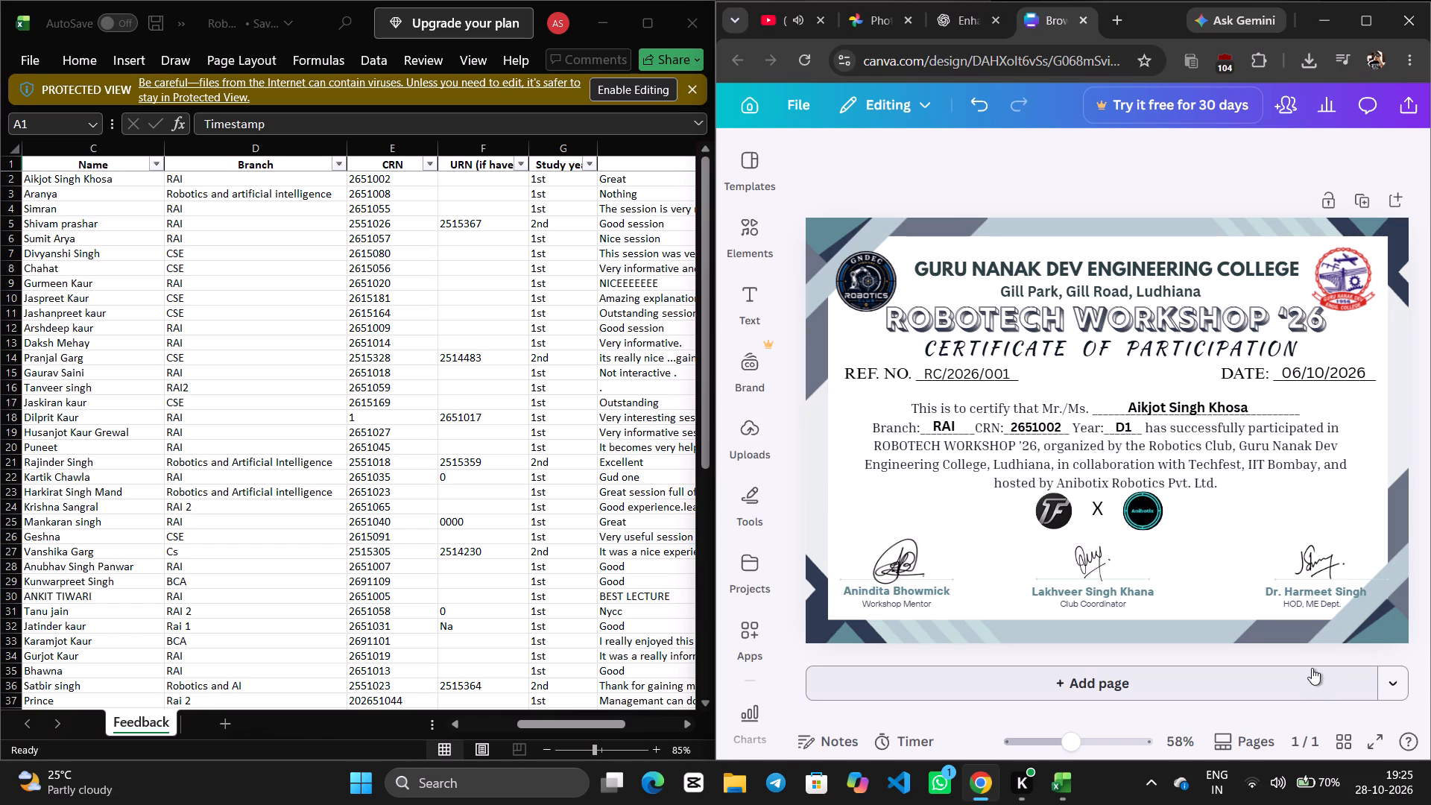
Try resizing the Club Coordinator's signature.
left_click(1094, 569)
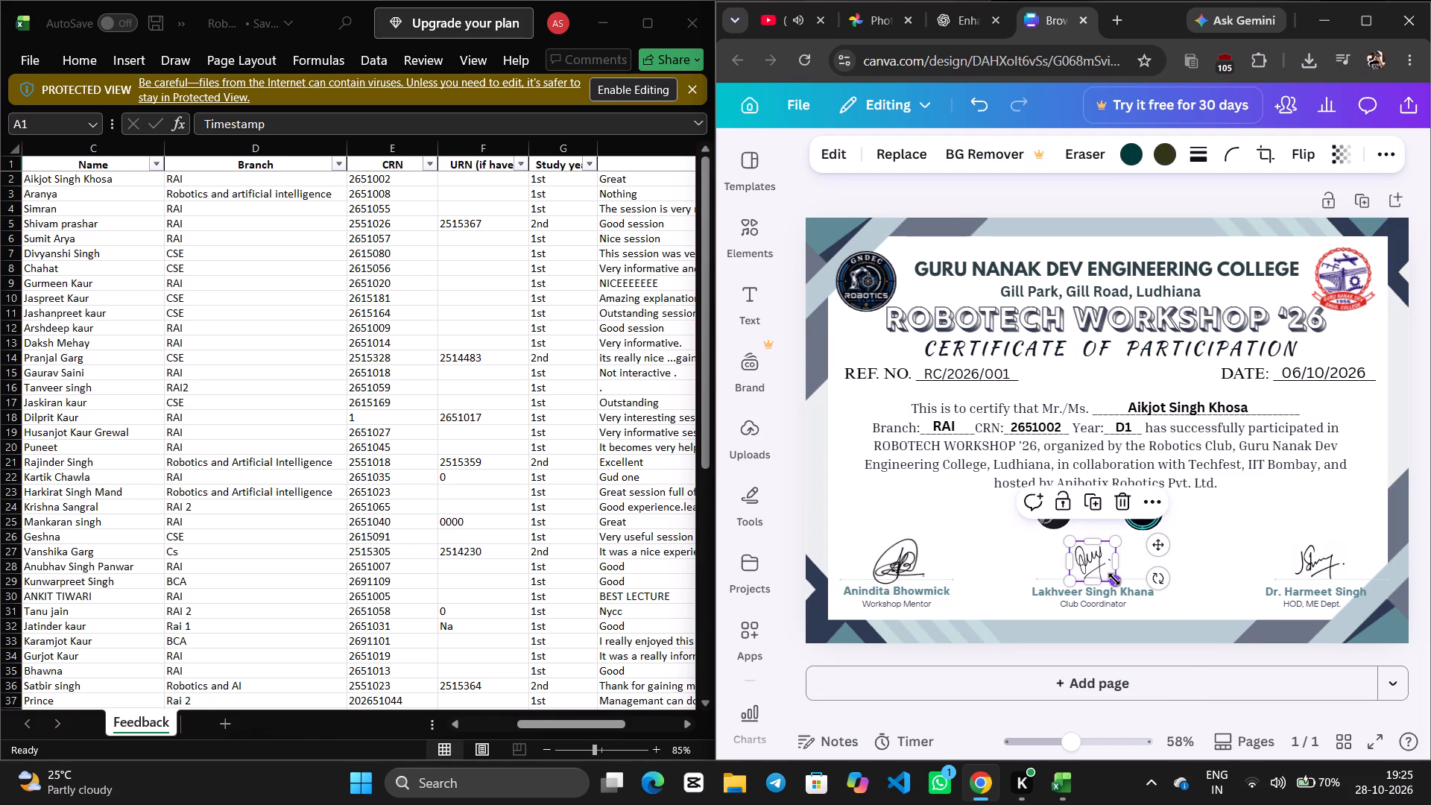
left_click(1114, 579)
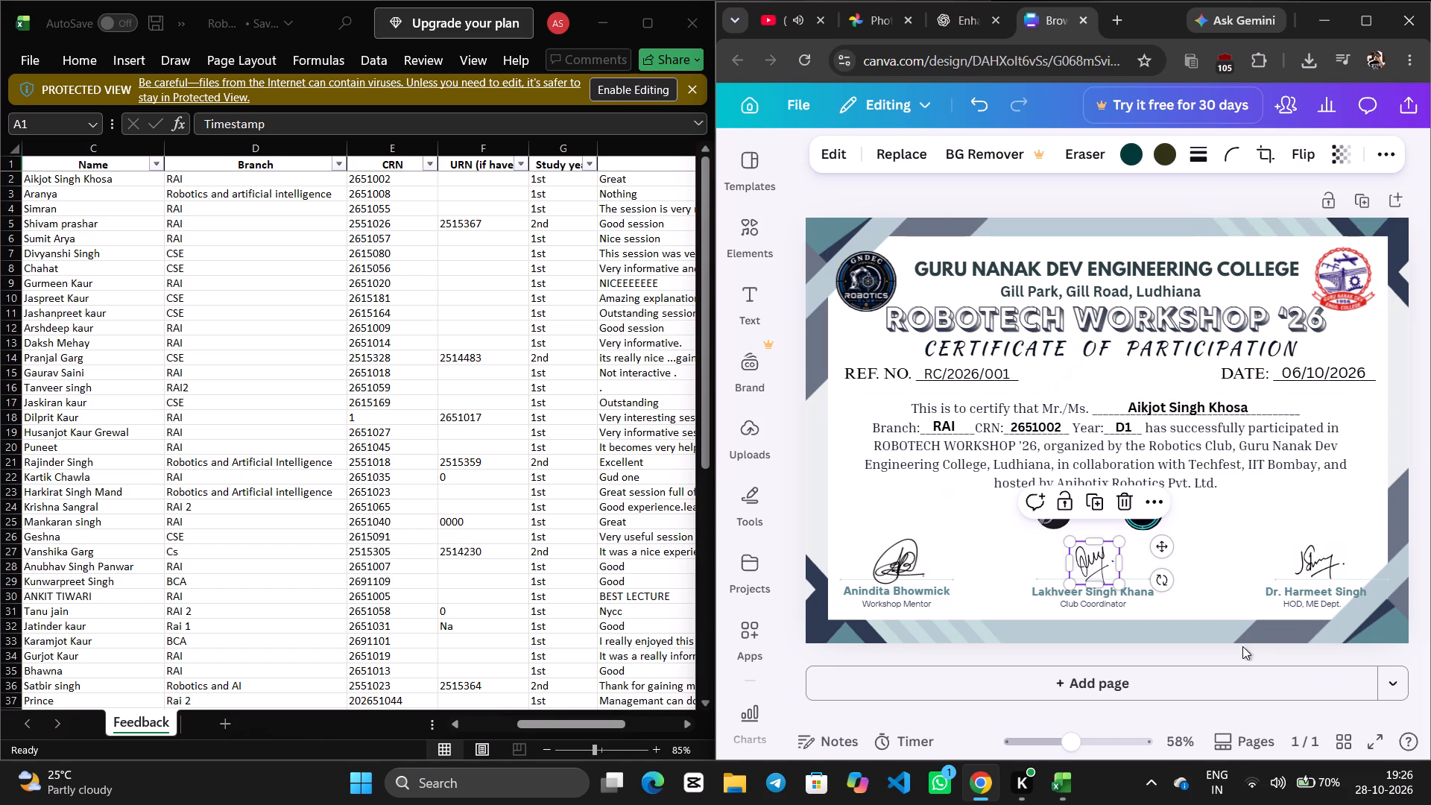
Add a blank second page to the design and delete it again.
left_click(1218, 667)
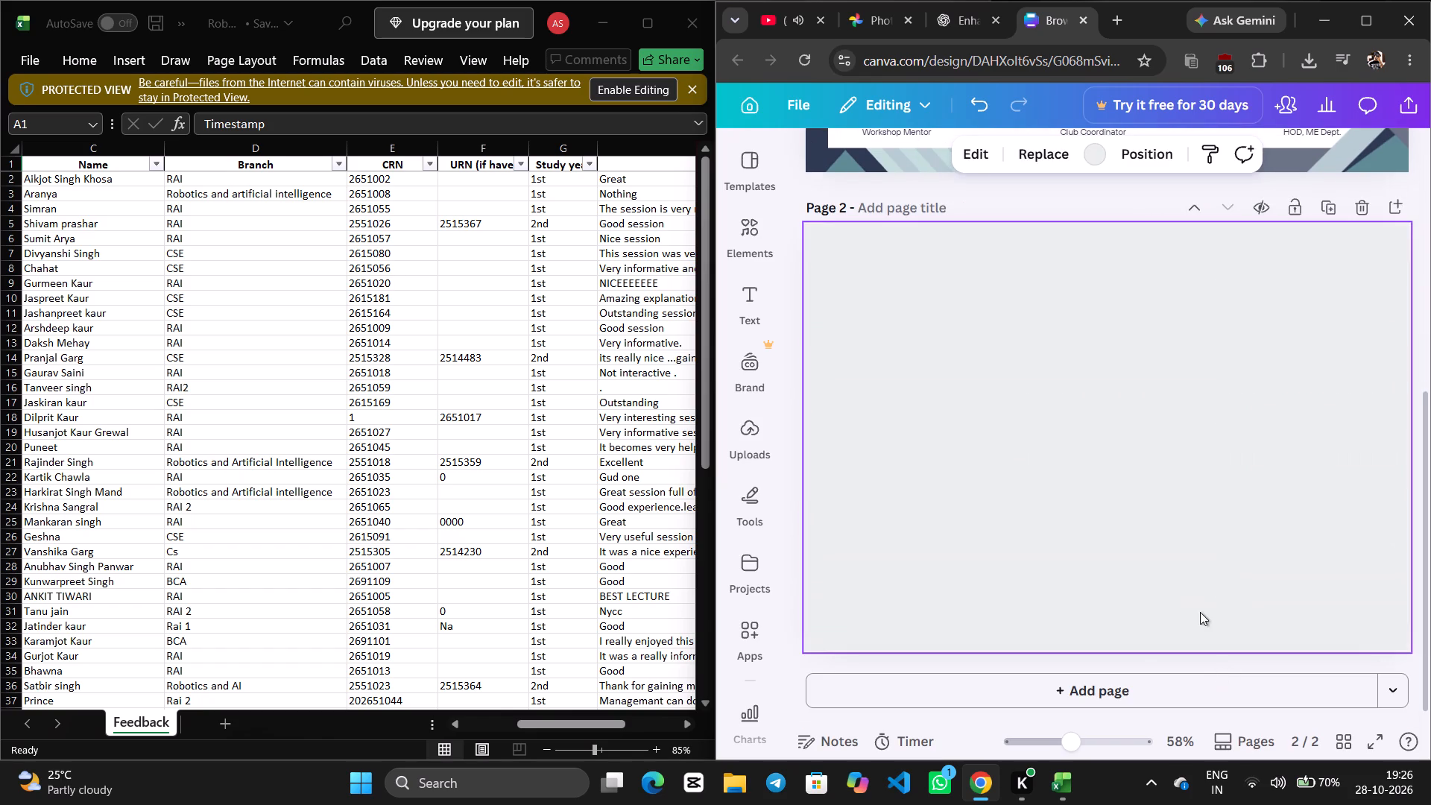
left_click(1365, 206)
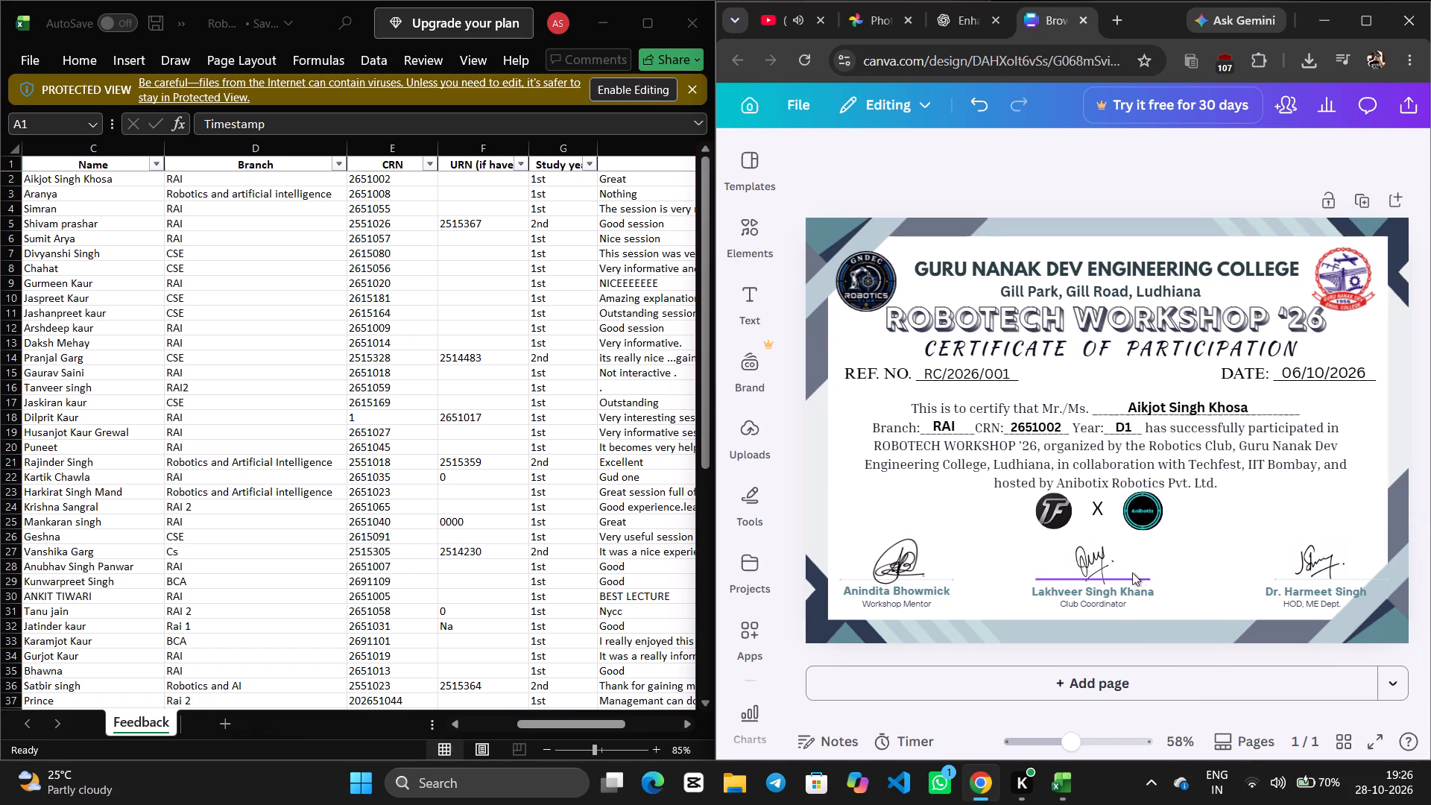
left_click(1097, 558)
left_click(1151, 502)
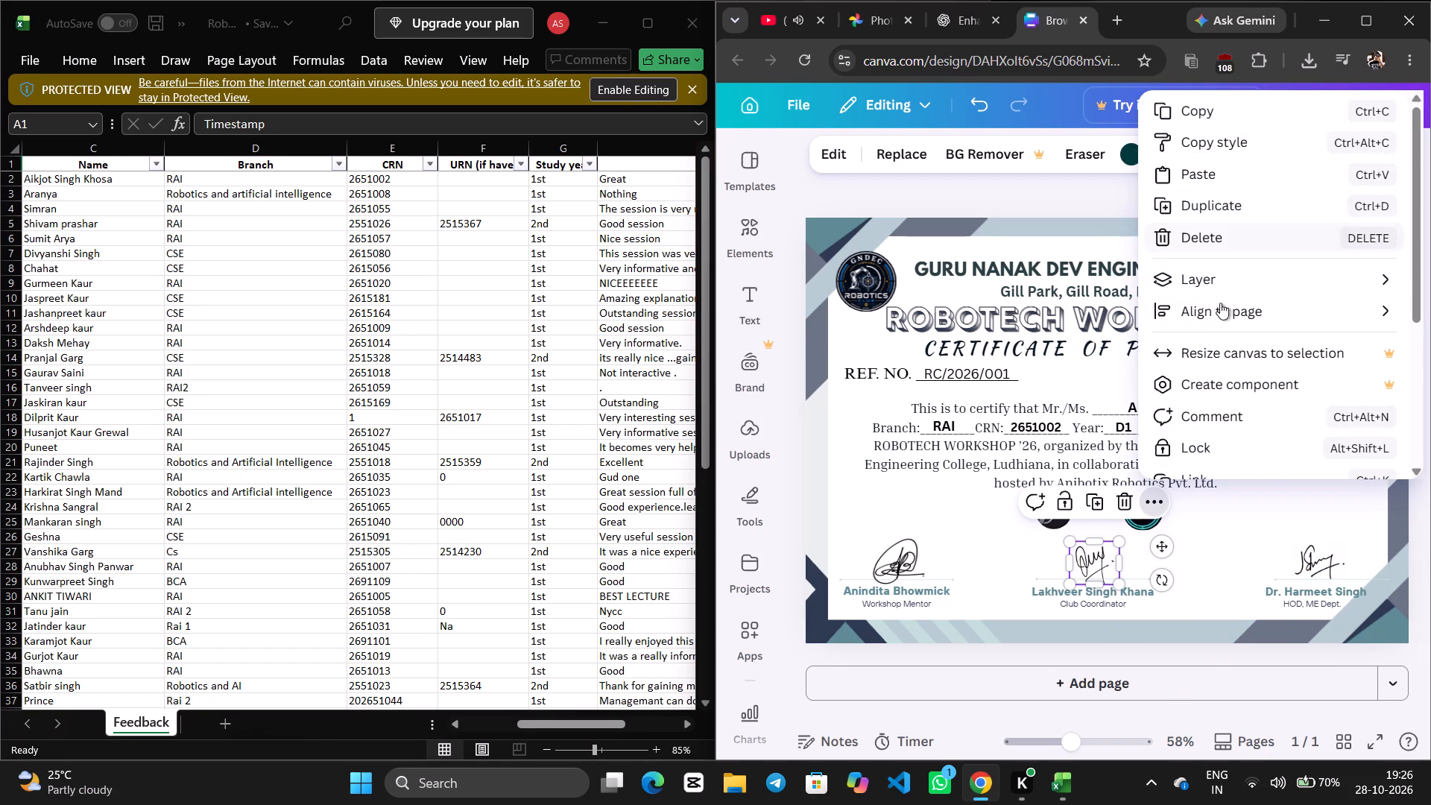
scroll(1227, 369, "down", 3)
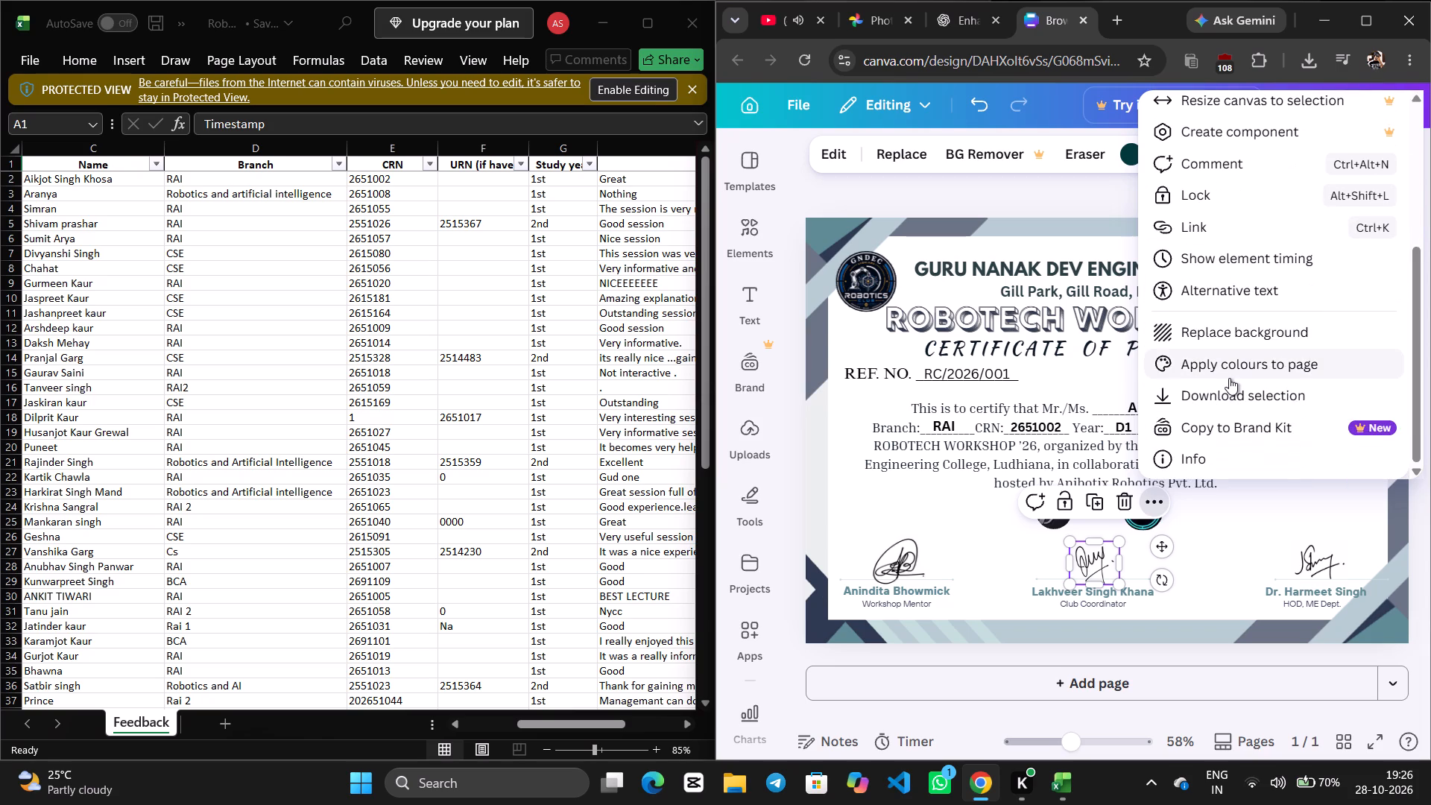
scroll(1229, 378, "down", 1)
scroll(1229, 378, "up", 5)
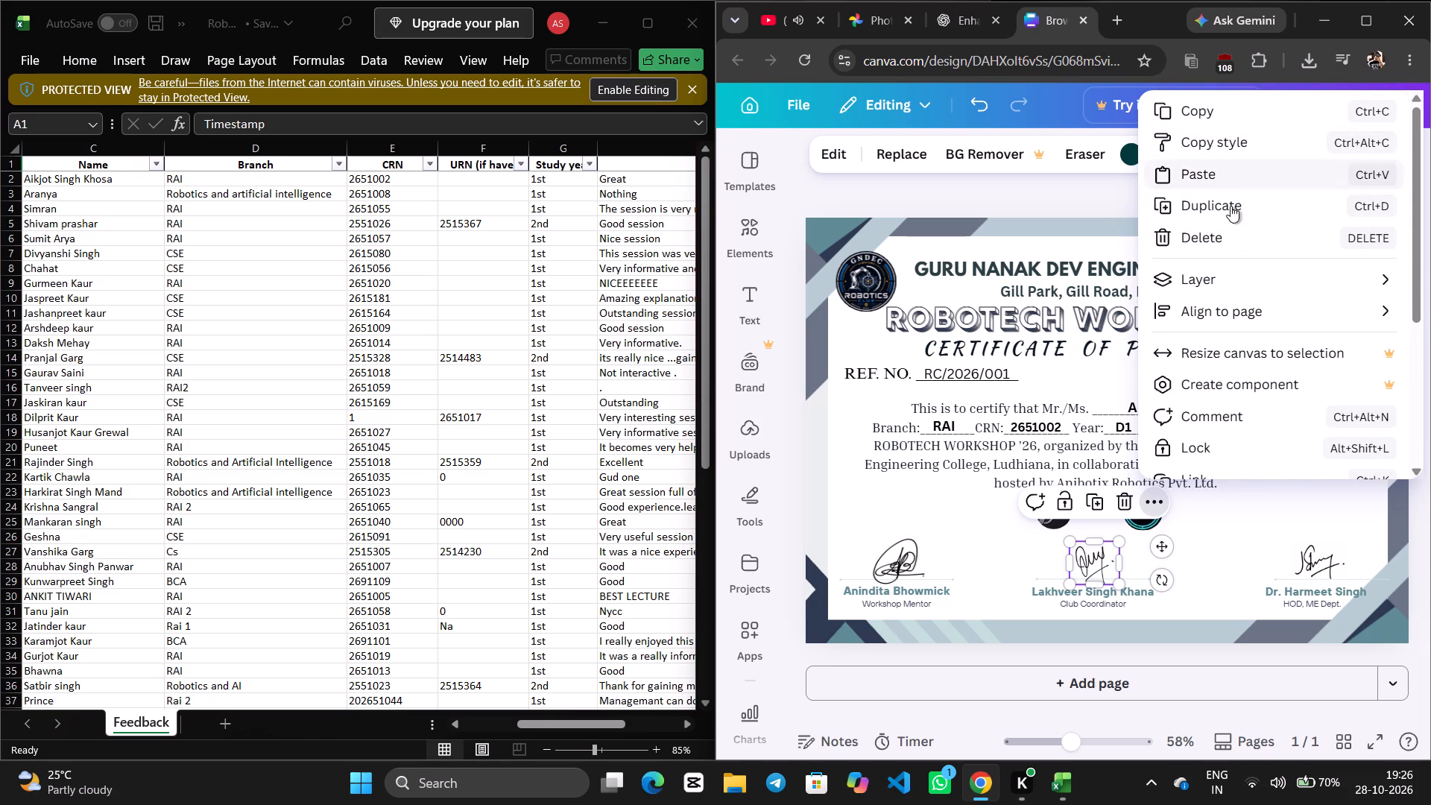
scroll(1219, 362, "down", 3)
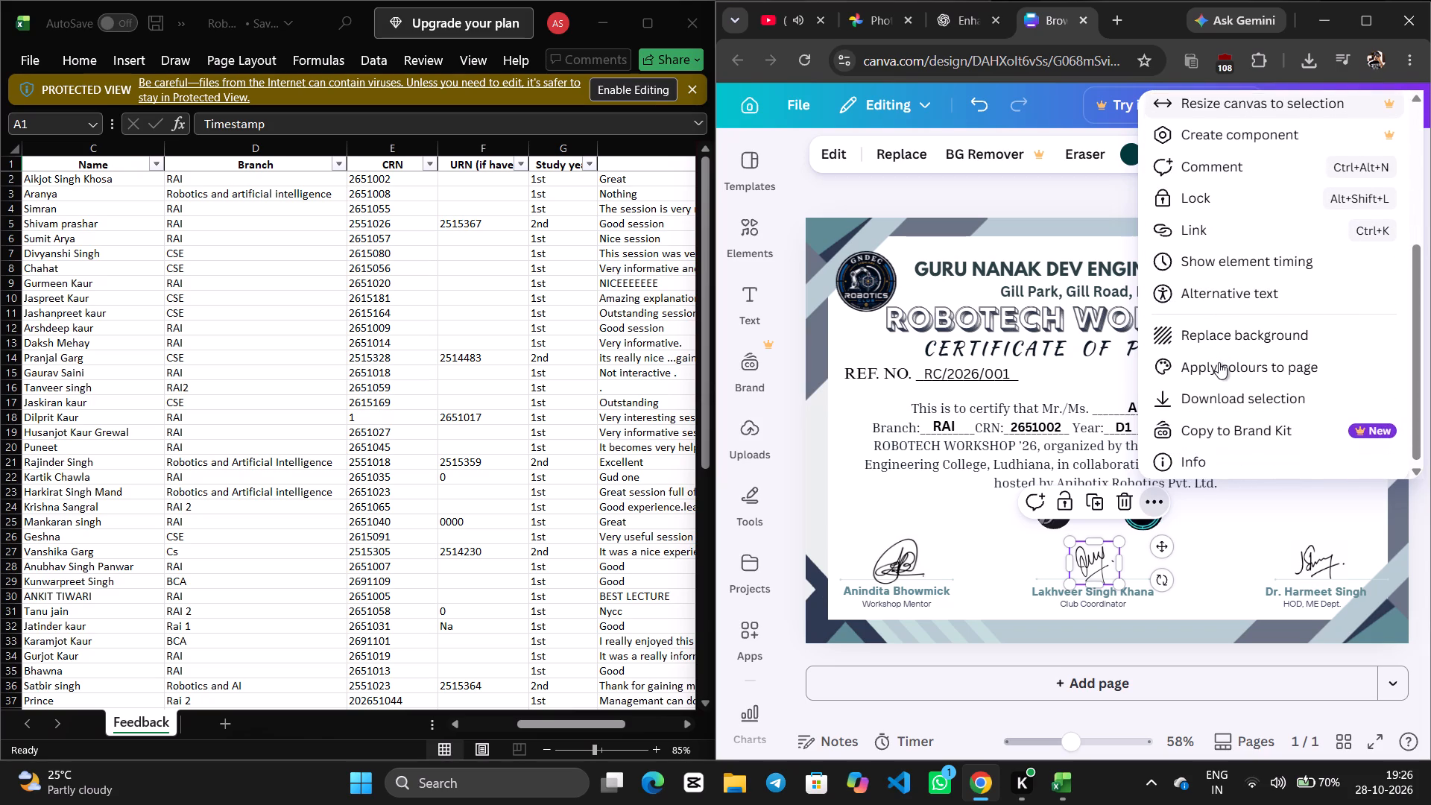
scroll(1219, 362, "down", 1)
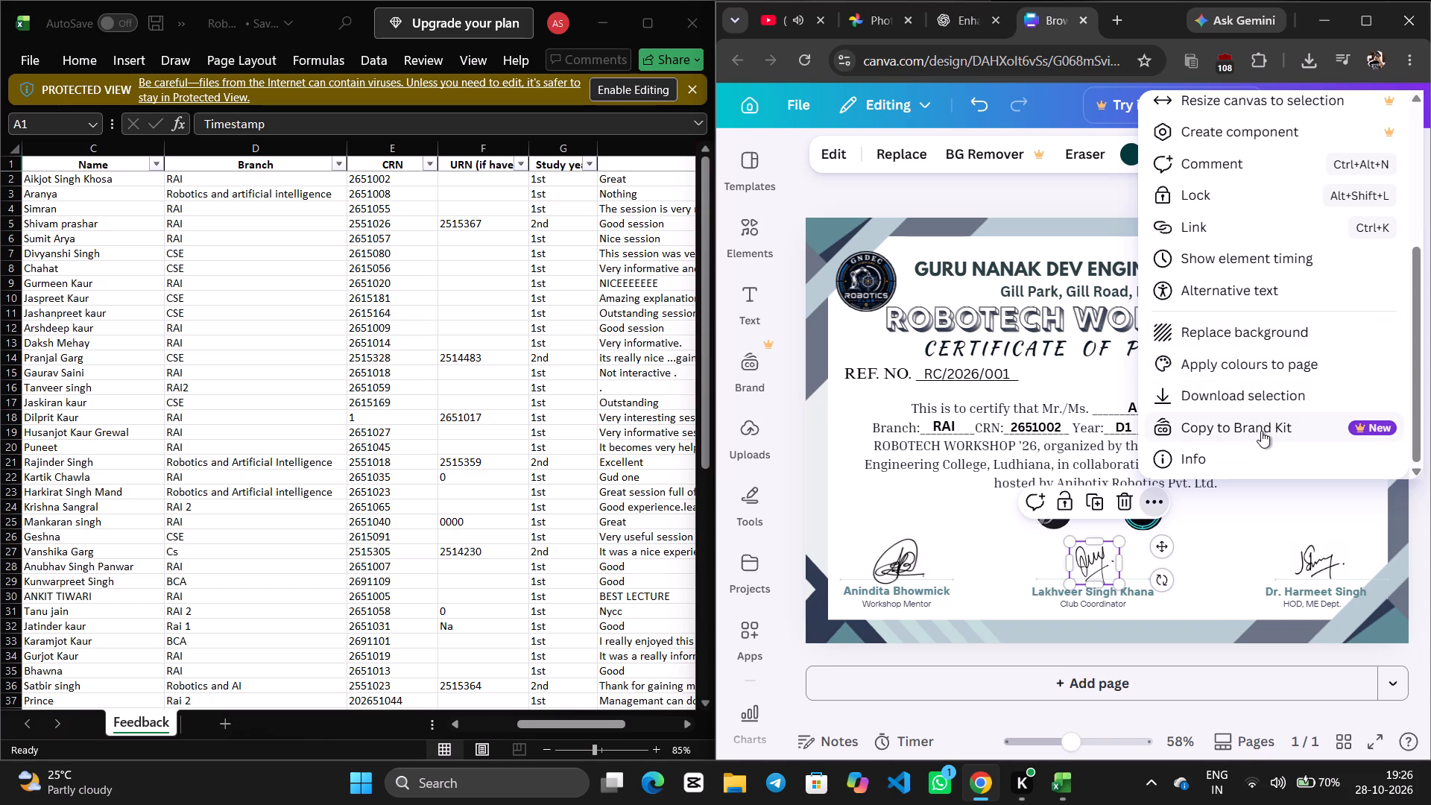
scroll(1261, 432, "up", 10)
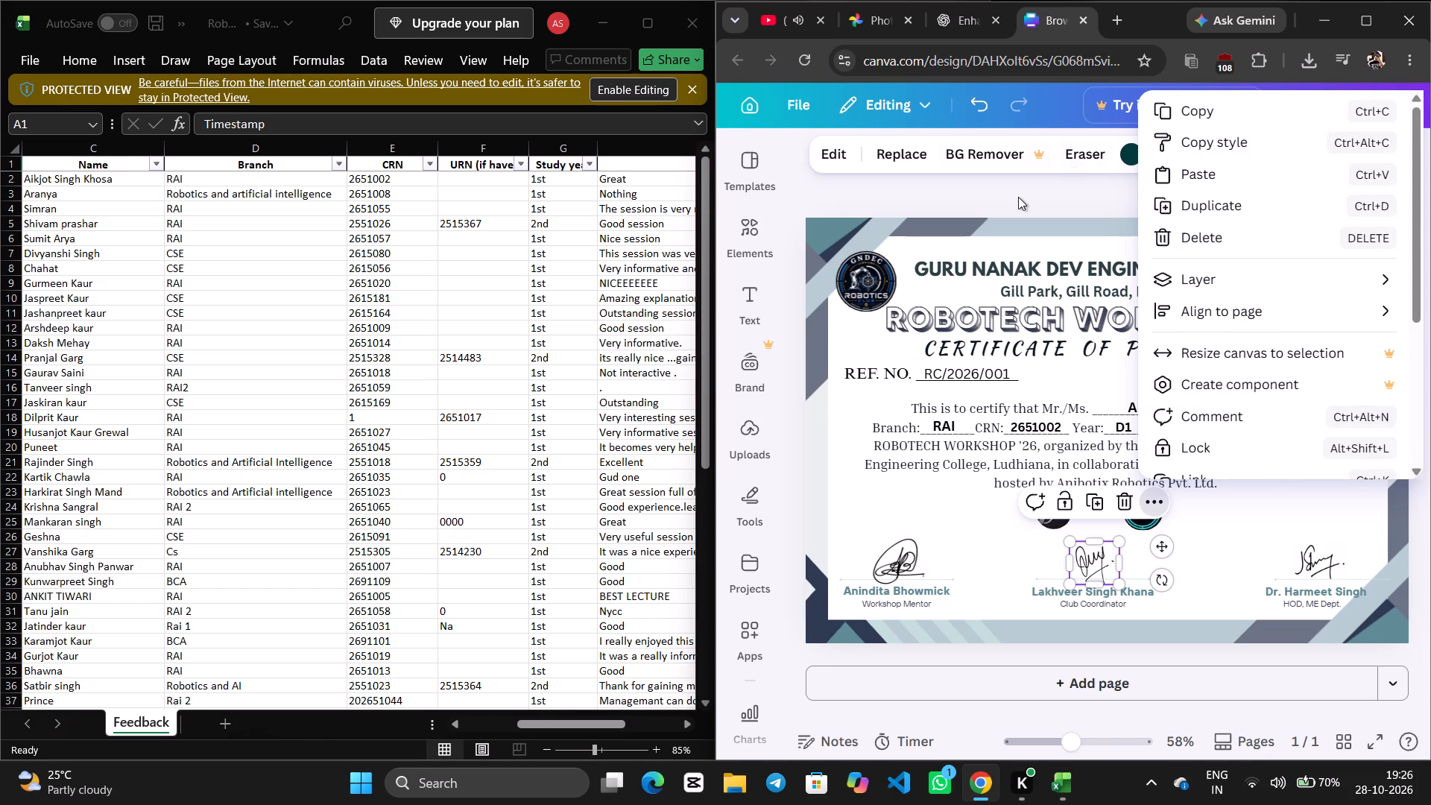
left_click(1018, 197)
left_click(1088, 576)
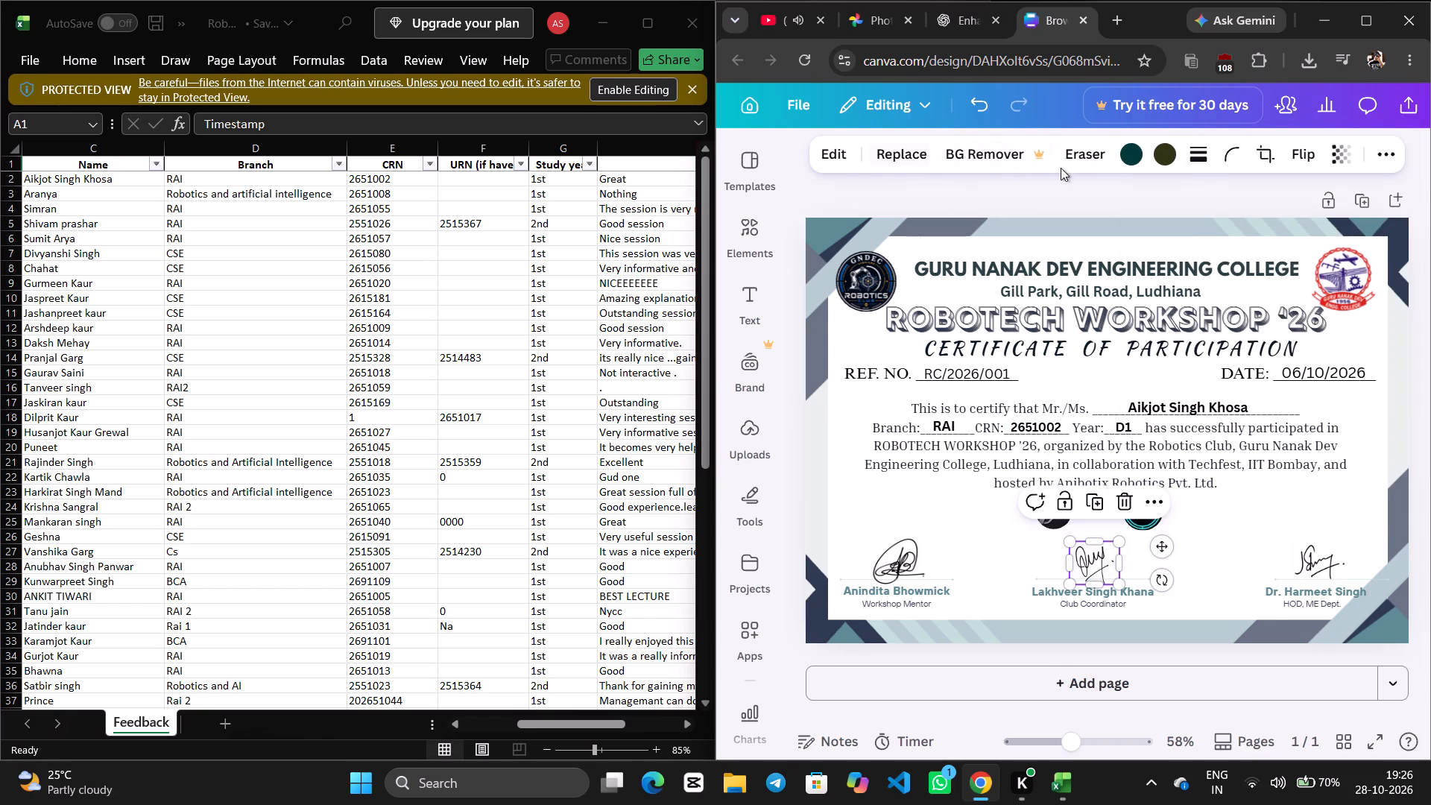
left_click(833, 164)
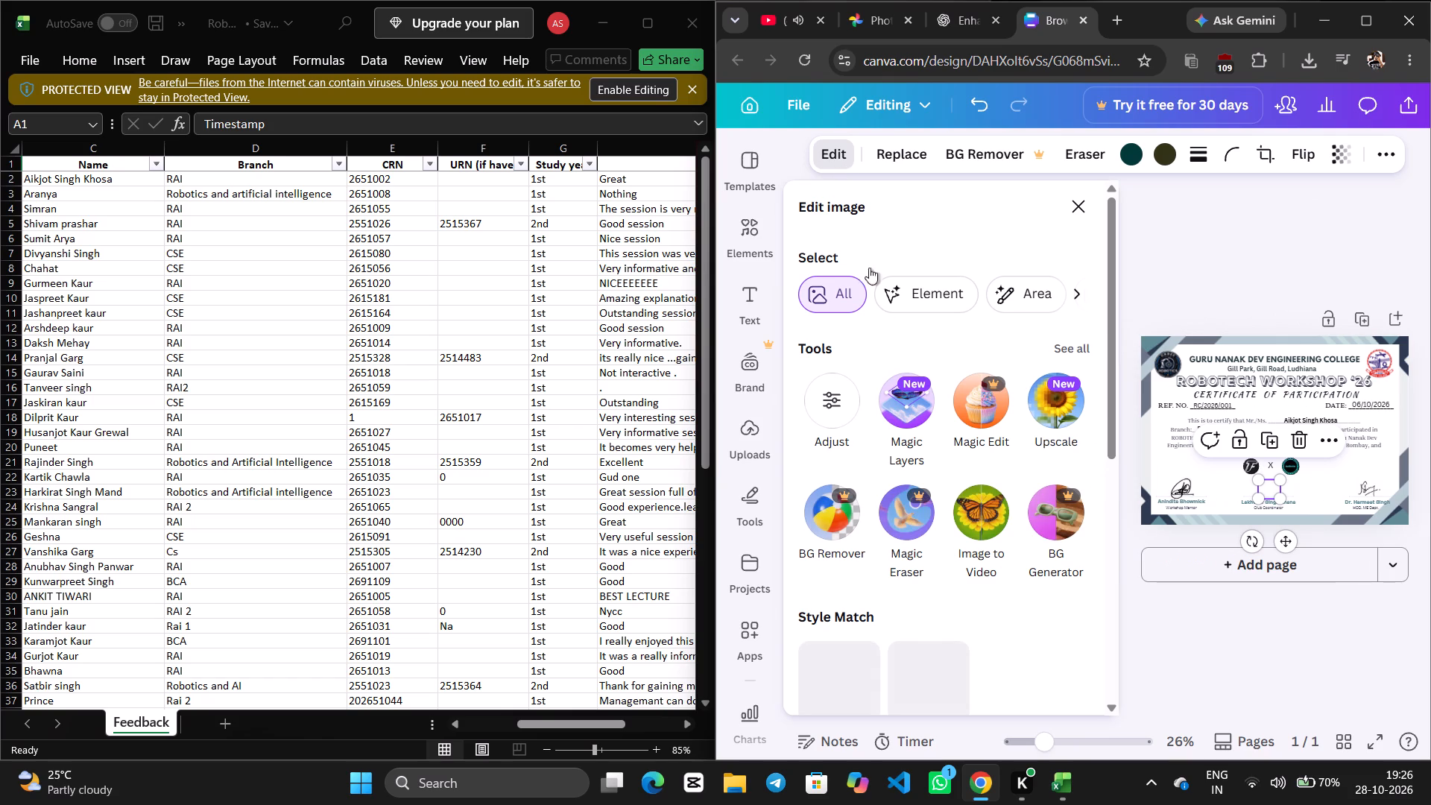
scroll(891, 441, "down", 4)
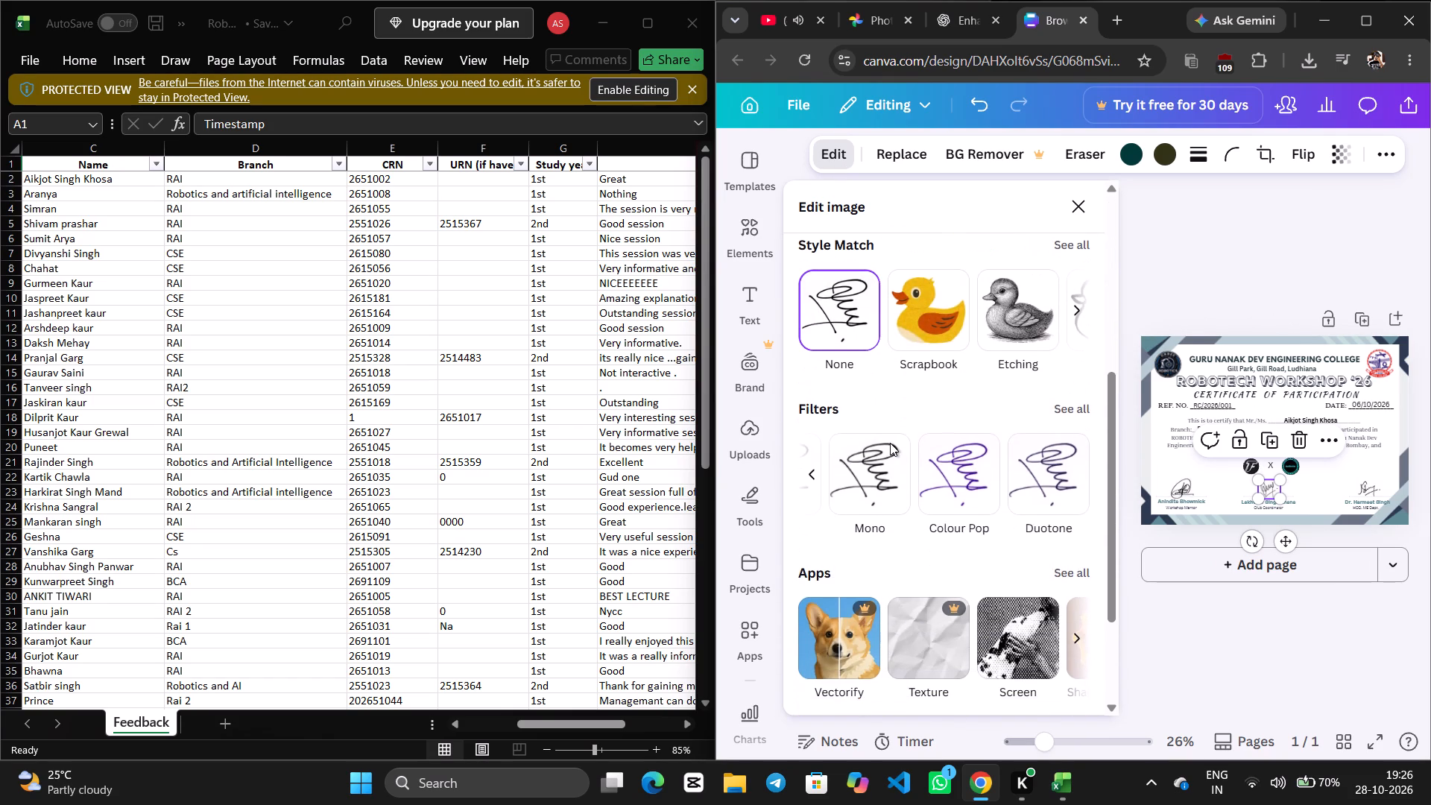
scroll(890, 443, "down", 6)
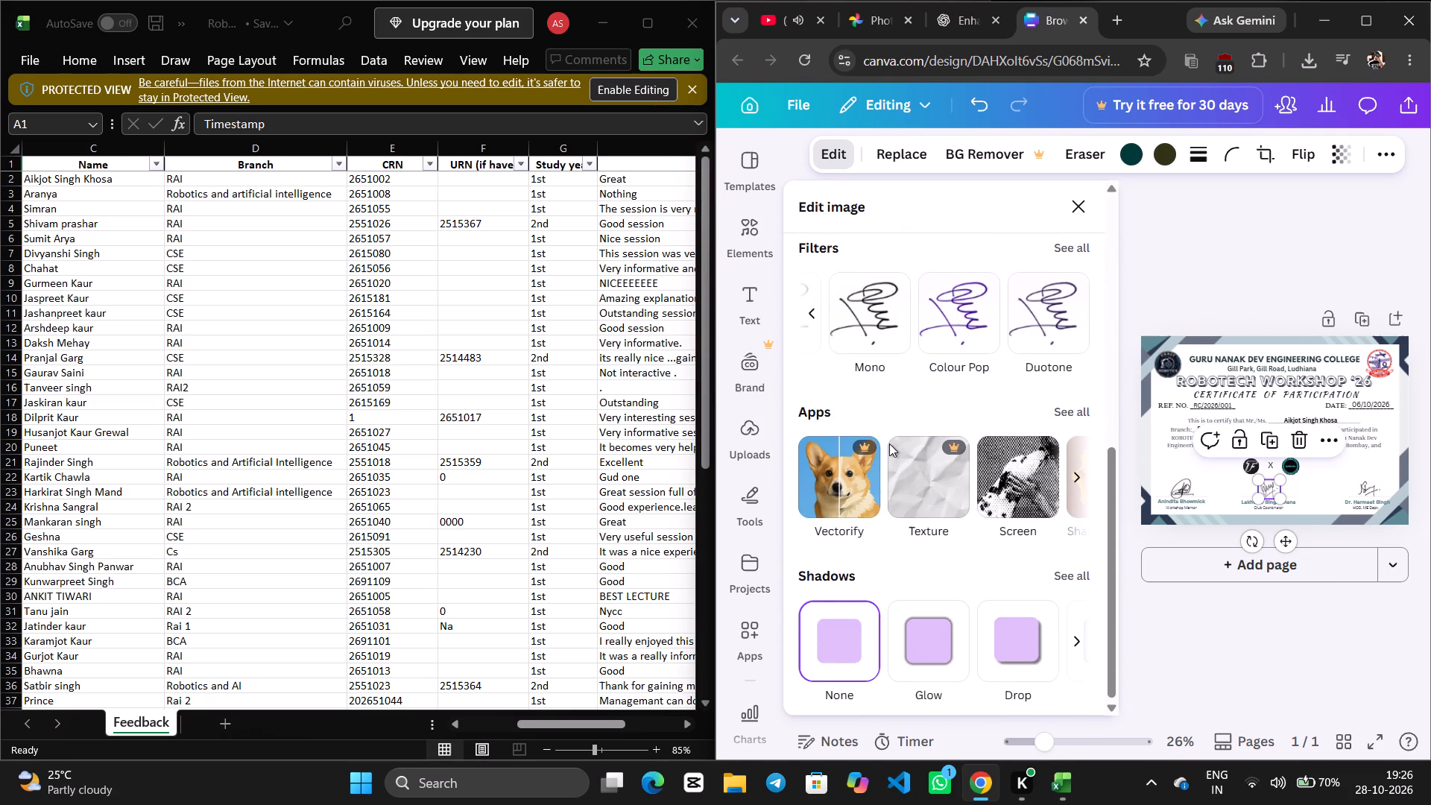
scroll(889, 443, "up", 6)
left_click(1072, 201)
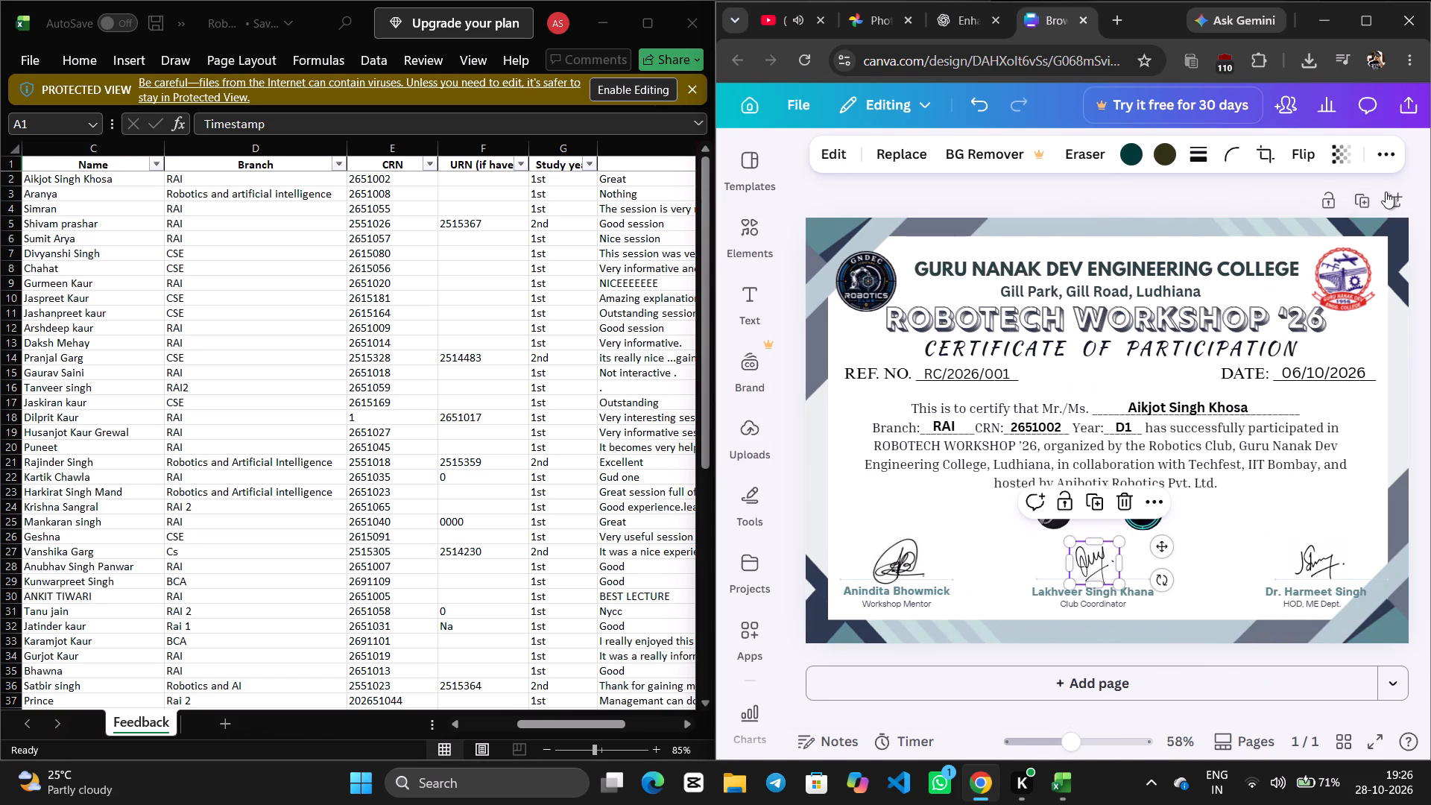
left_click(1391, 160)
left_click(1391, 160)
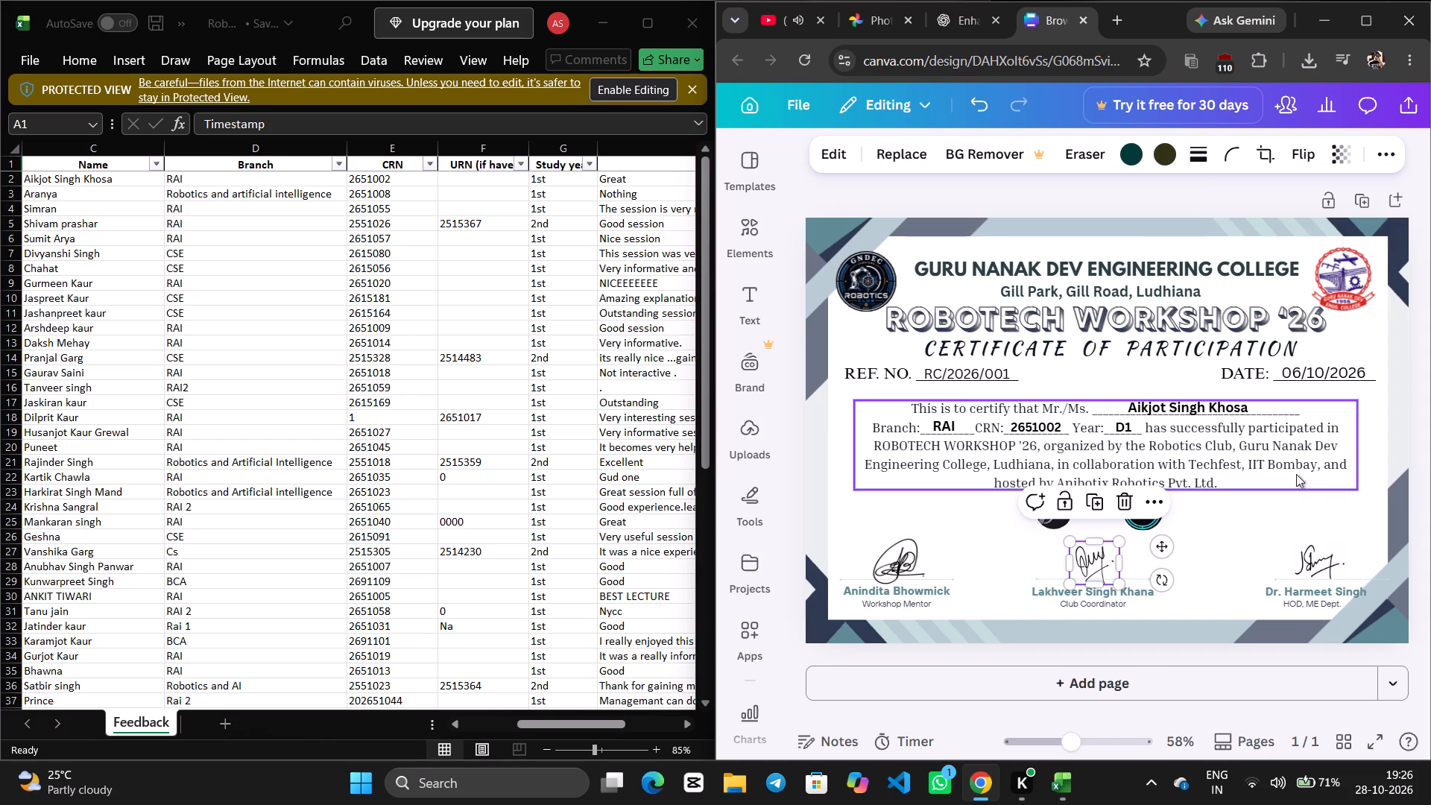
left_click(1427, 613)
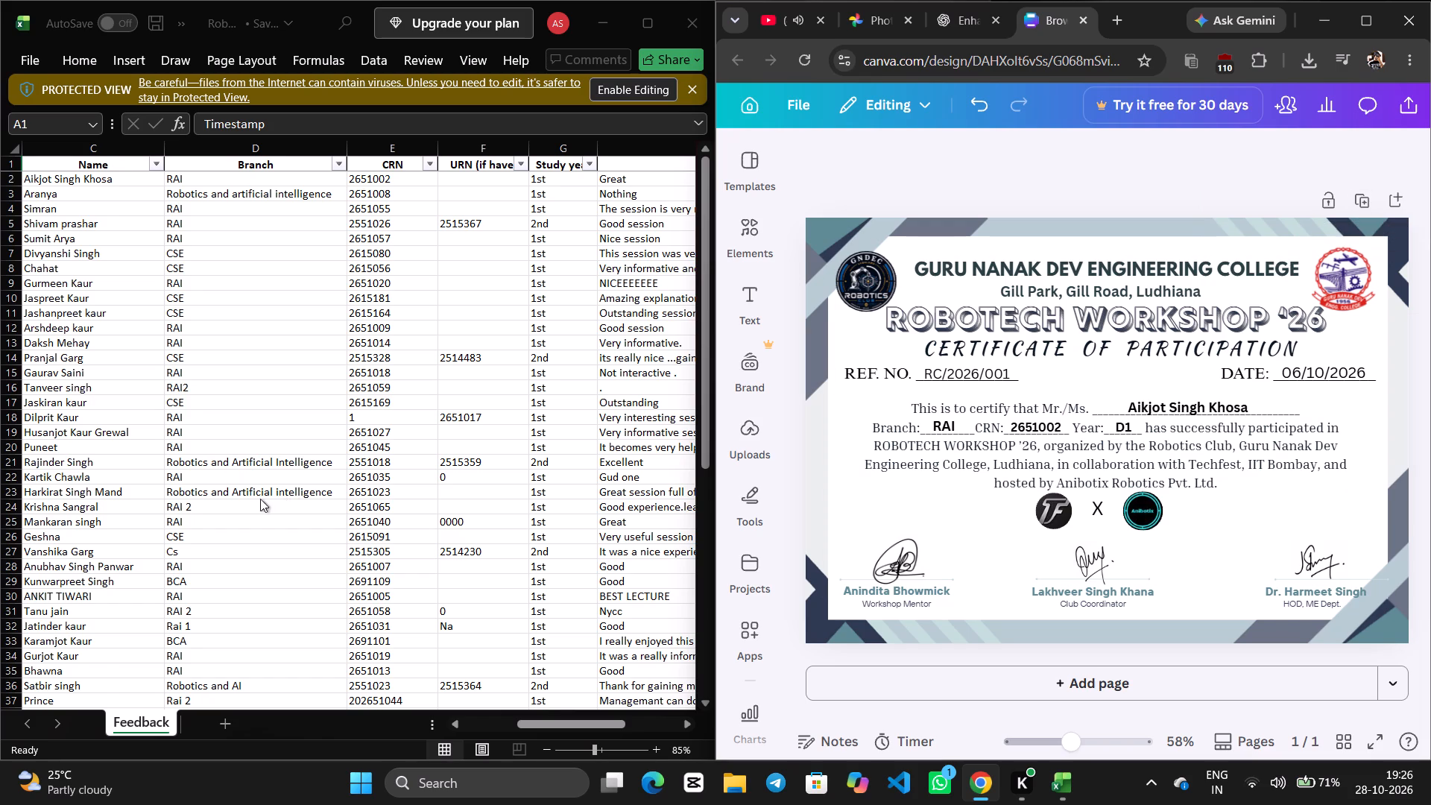
Look through the feedback workbook's participant list down to its last entry to see how many certificates are needed.
scroll(246, 504, "down", 17)
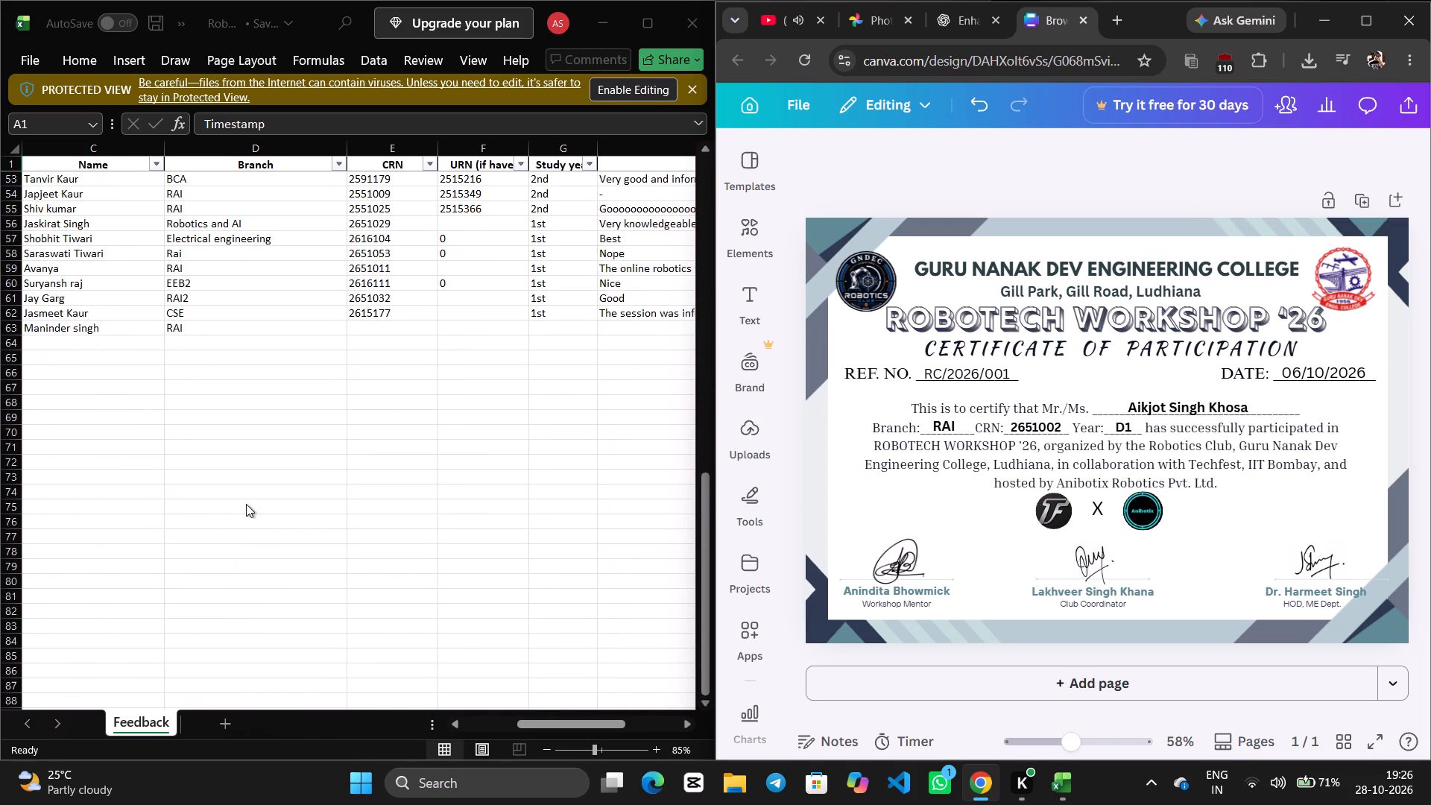
scroll(480, 423, "up", 1)
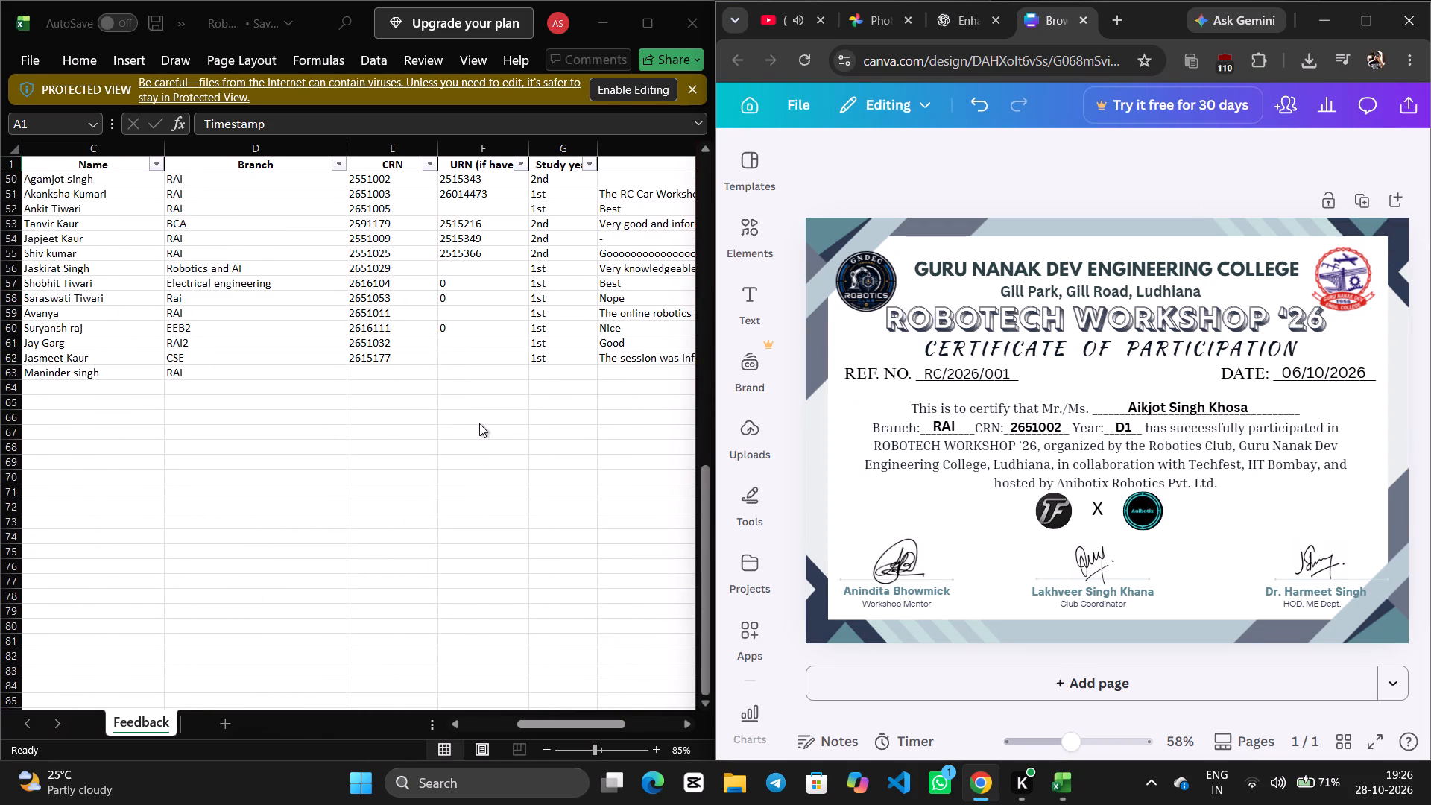
scroll(479, 423, "up", 3)
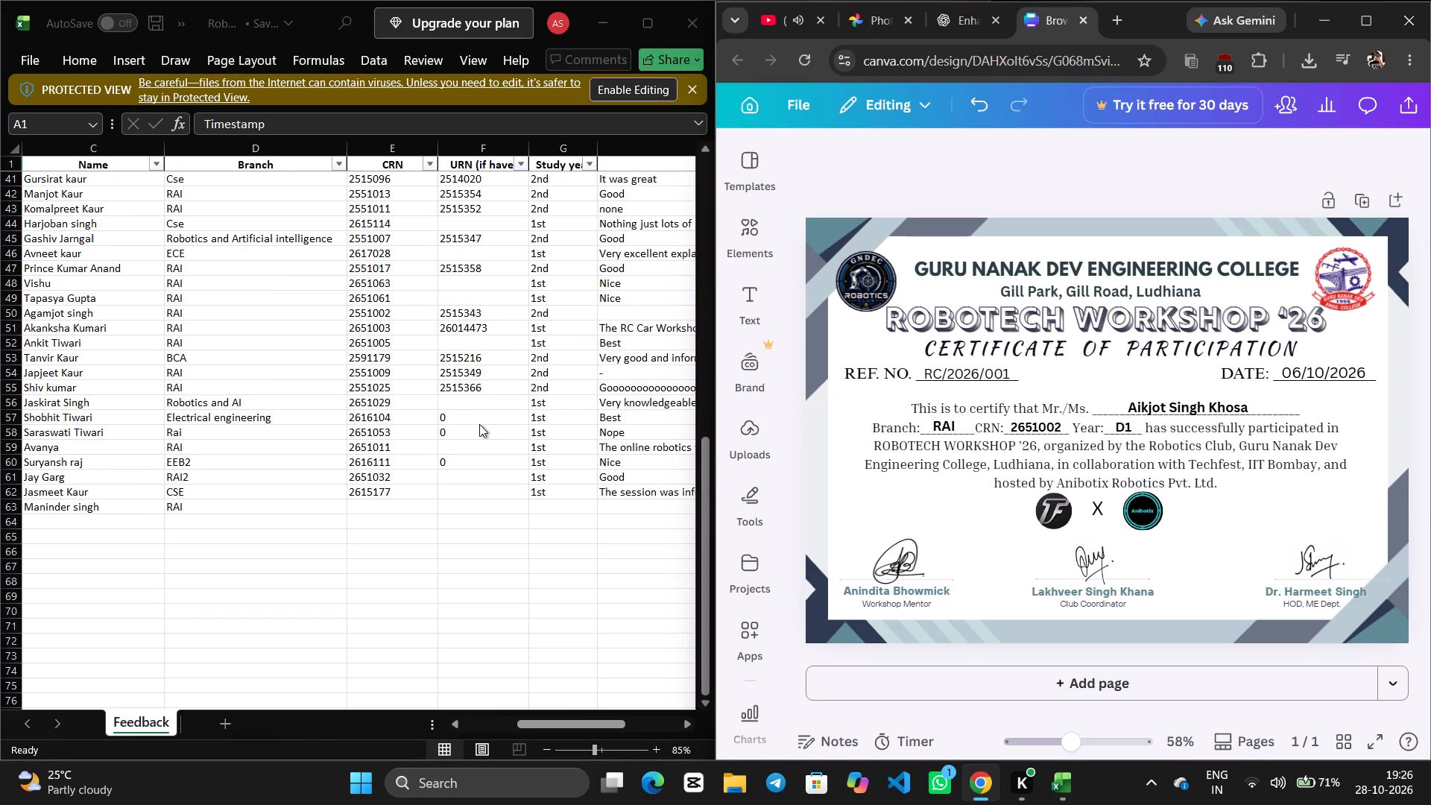
scroll(478, 425, "up", 3)
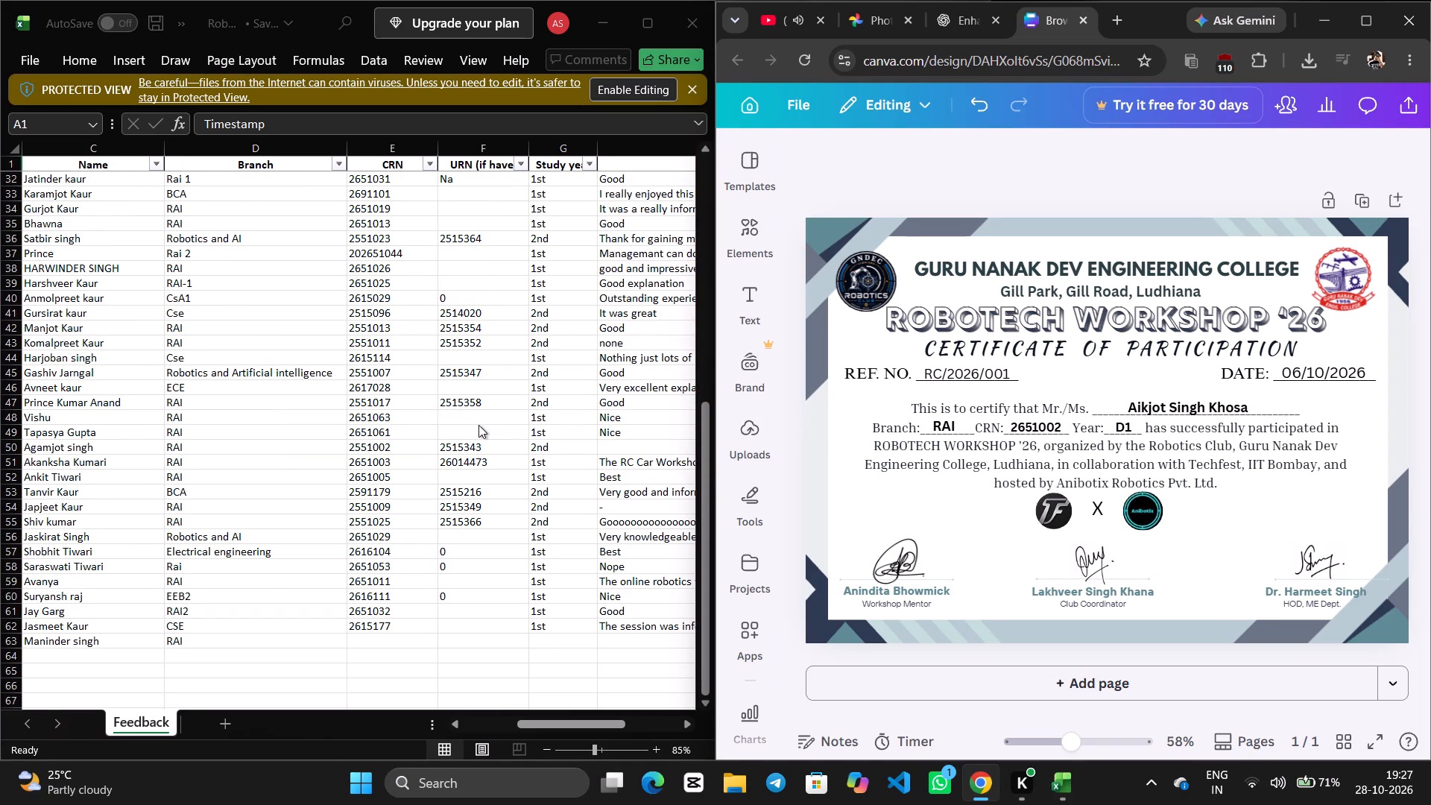
scroll(478, 425, "up", 5)
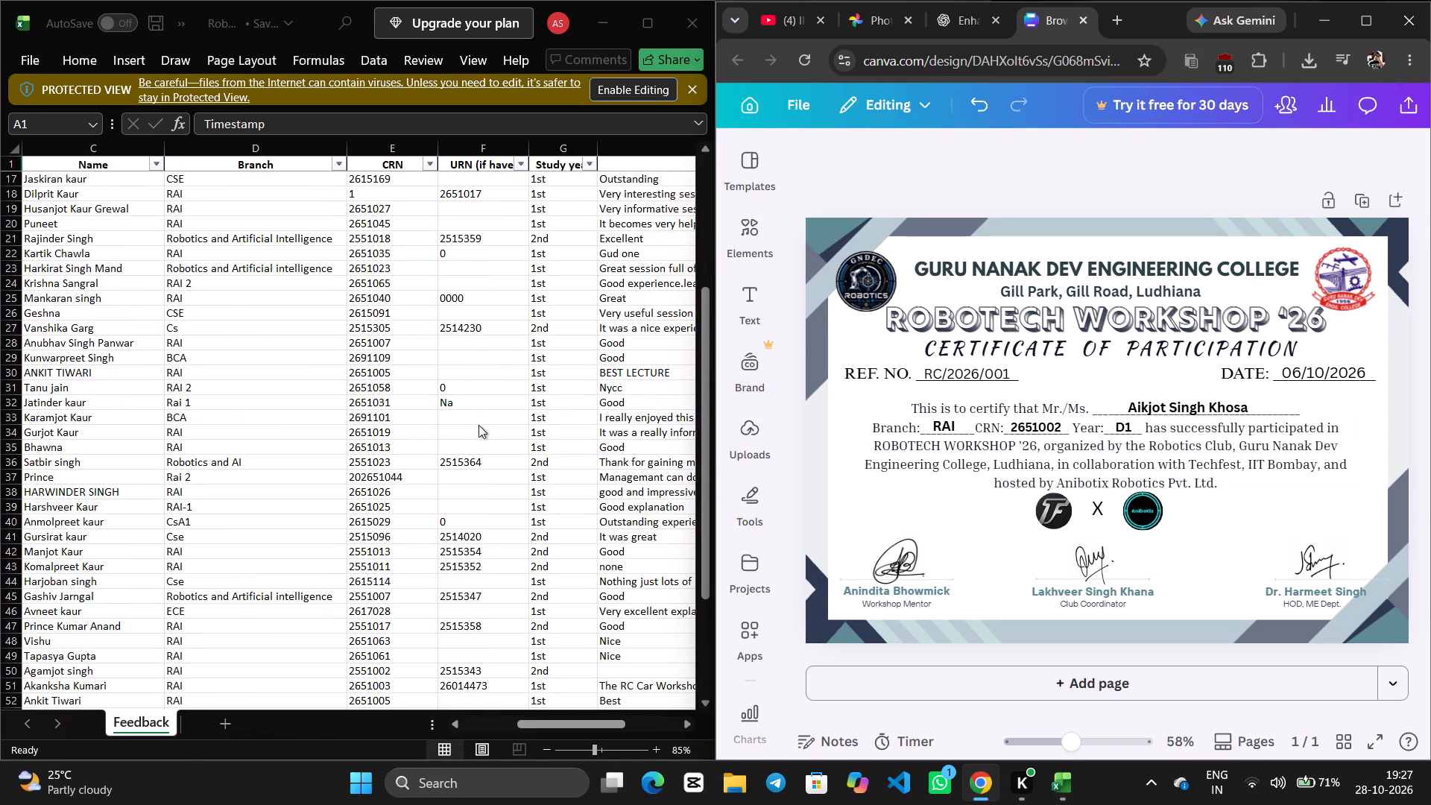
scroll(478, 425, "up", 4)
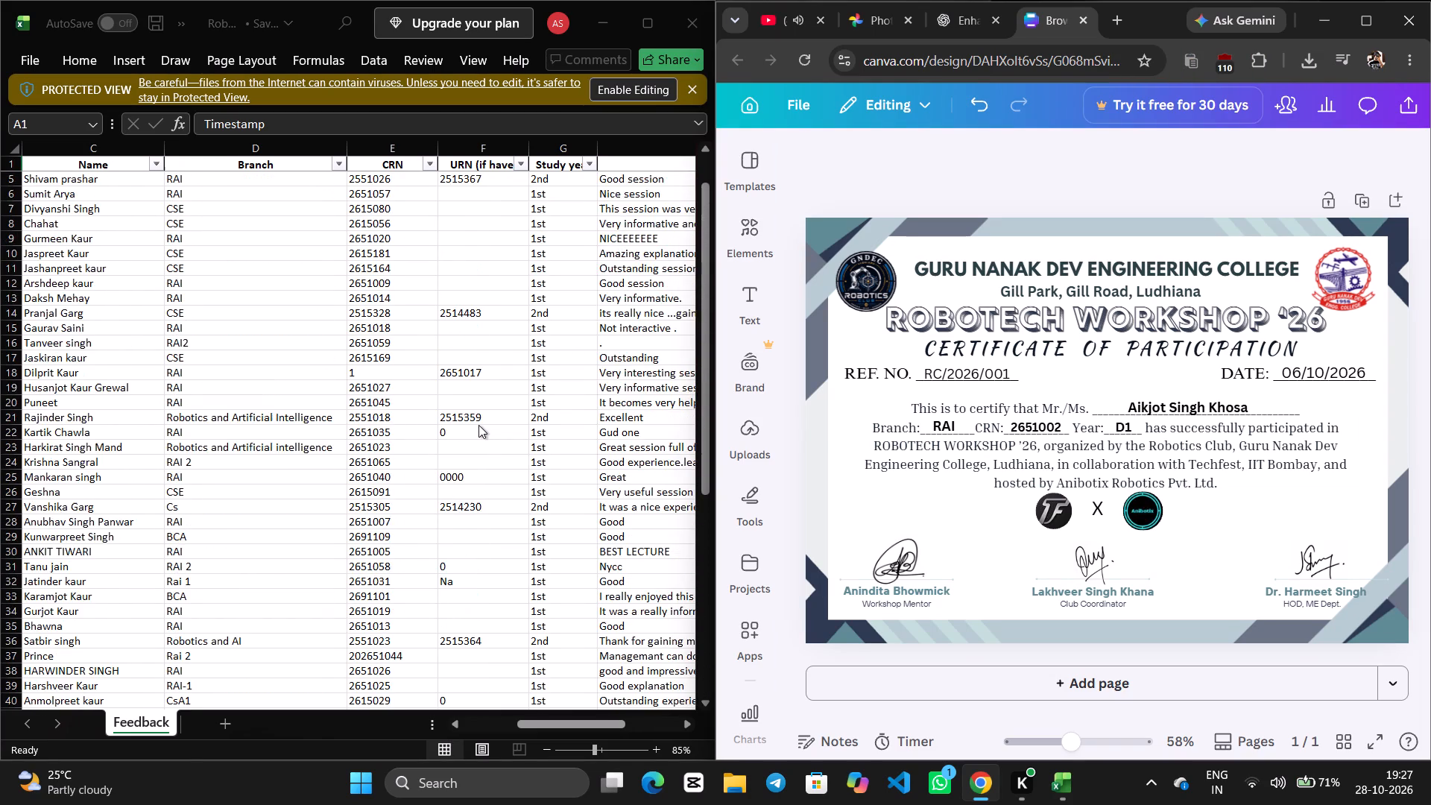
scroll(478, 425, "up", 3)
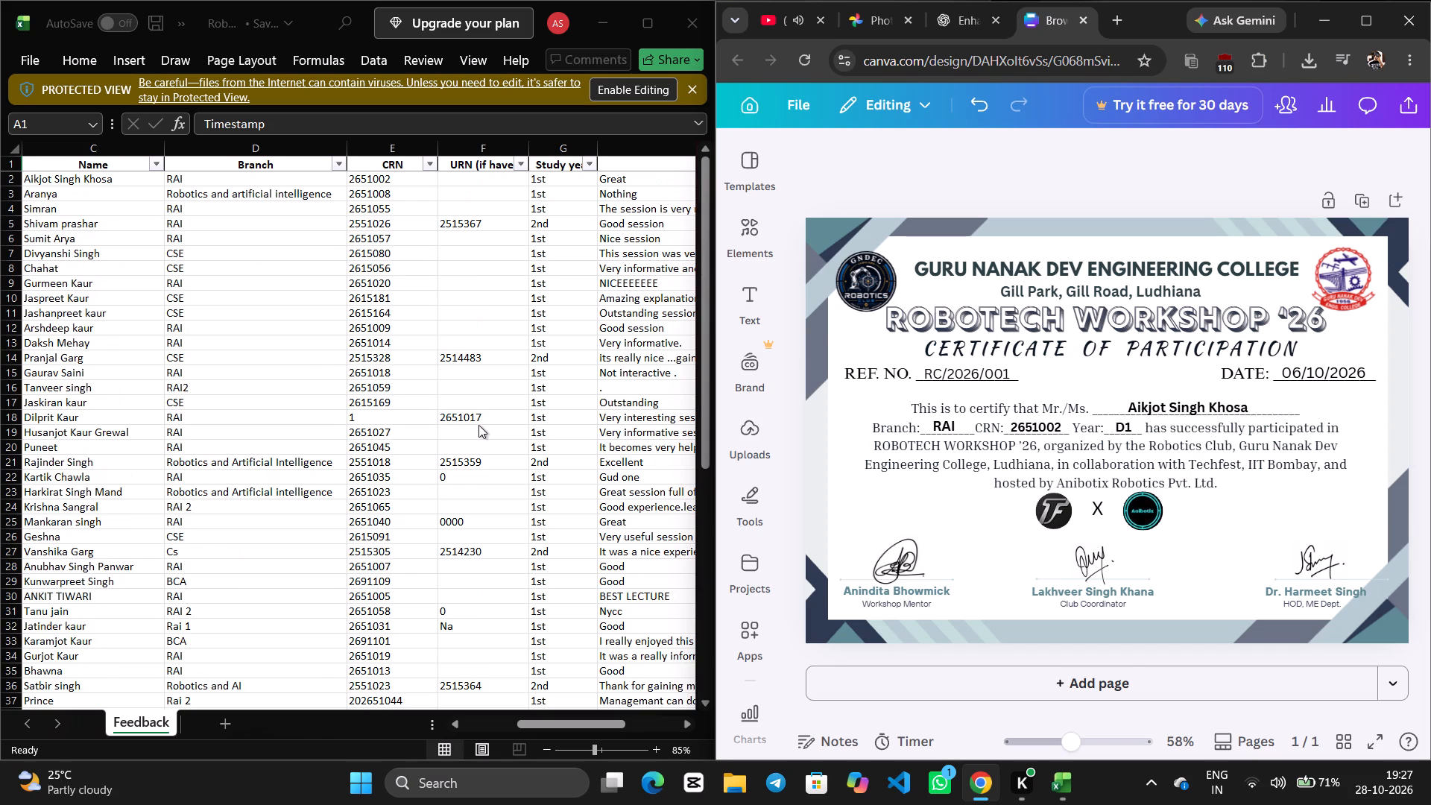
scroll(478, 425, "up", 9)
scroll(566, 482, "down", 12)
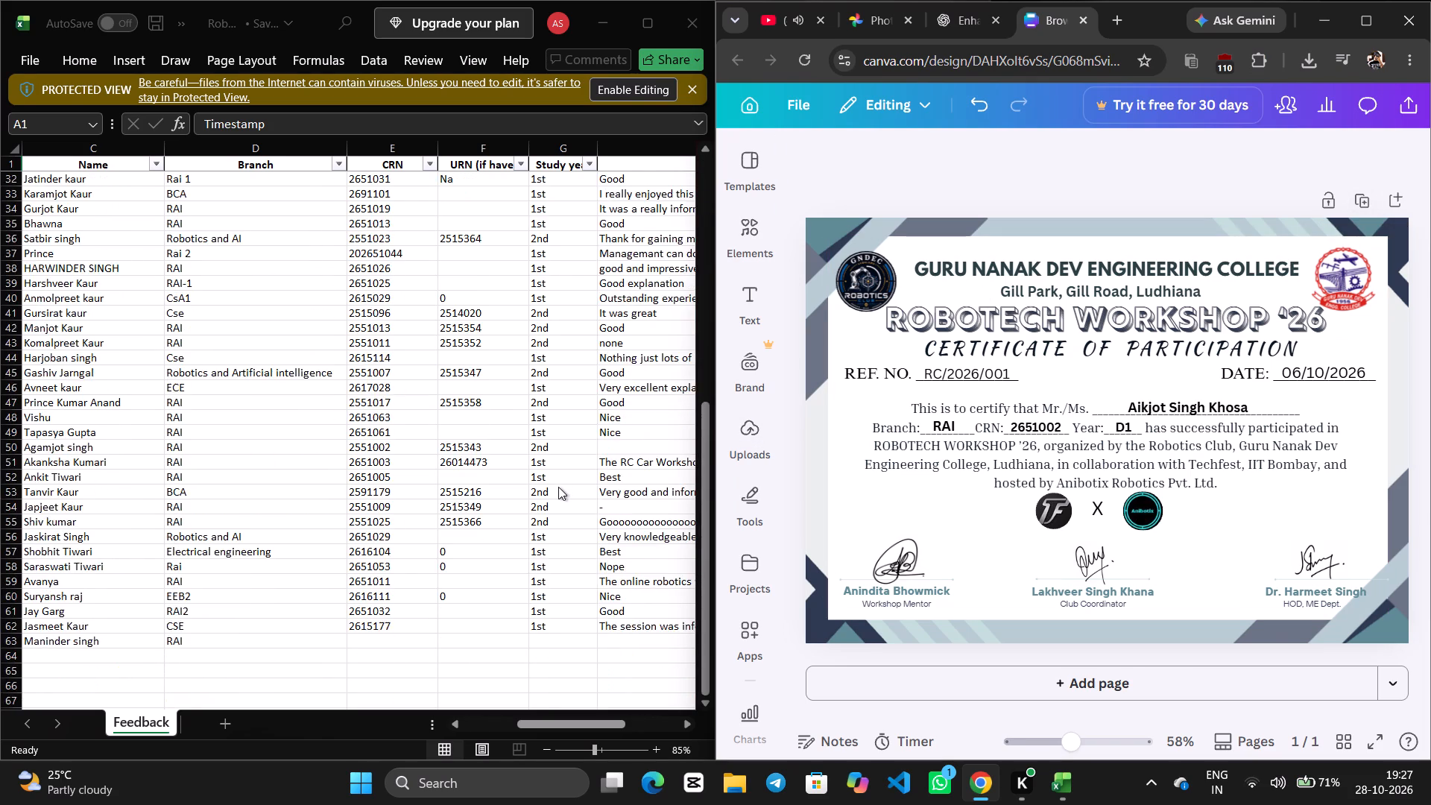
scroll(558, 487, "up", 20)
scroll(558, 487, "up", 7)
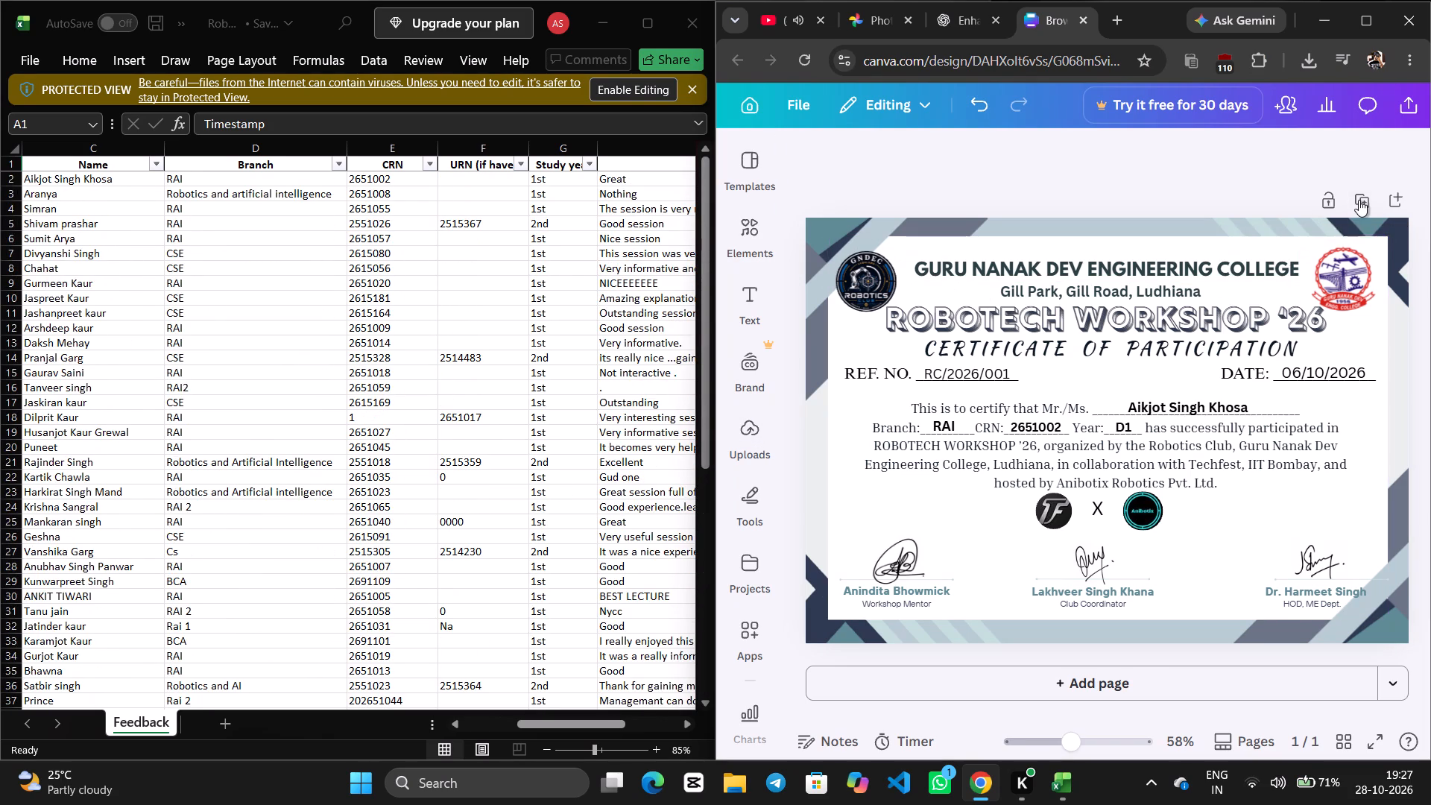
Duplicate the signed certificate page repeatedly until the design has 64 identical certificate pages.
left_click(1363, 199)
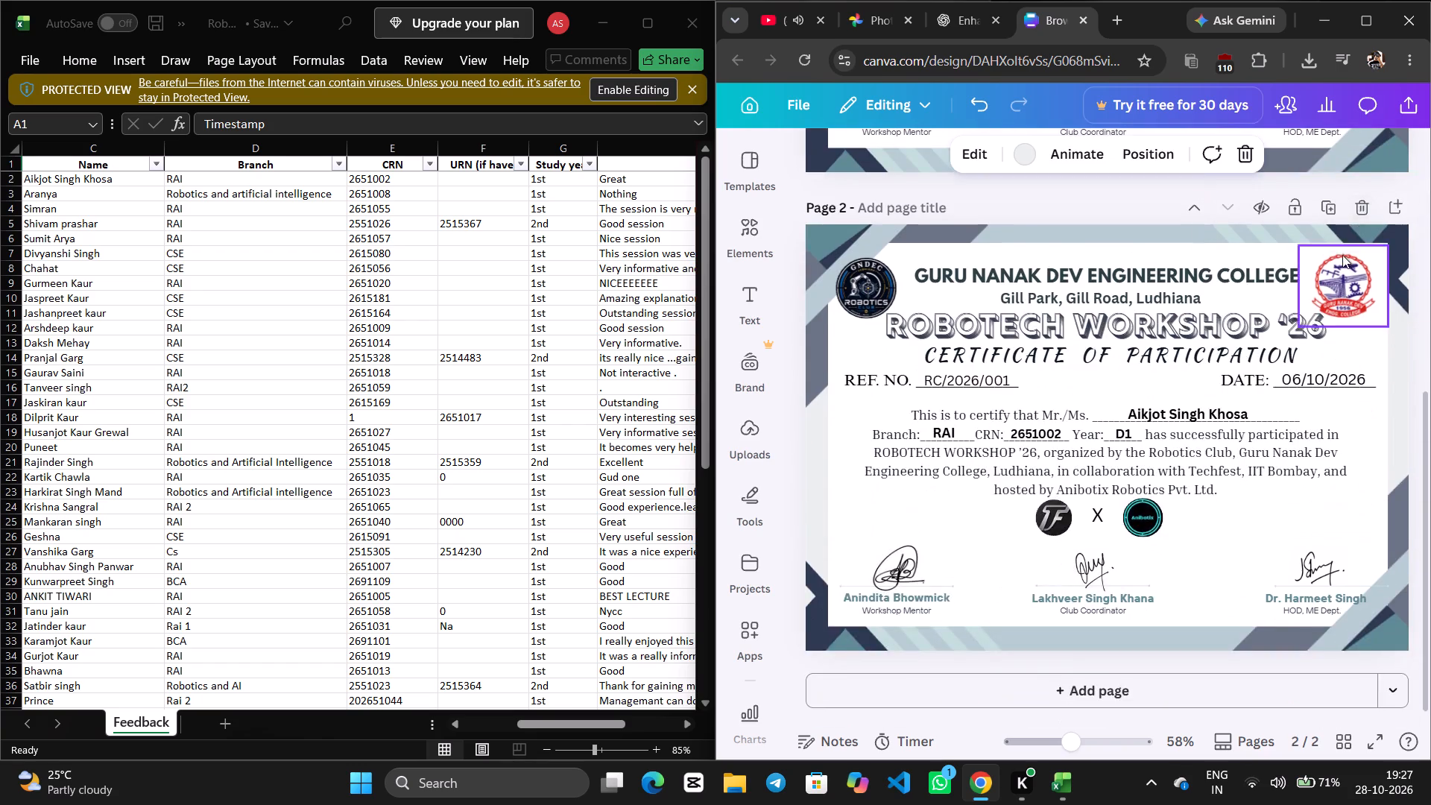
scroll(1342, 255, "up", 14)
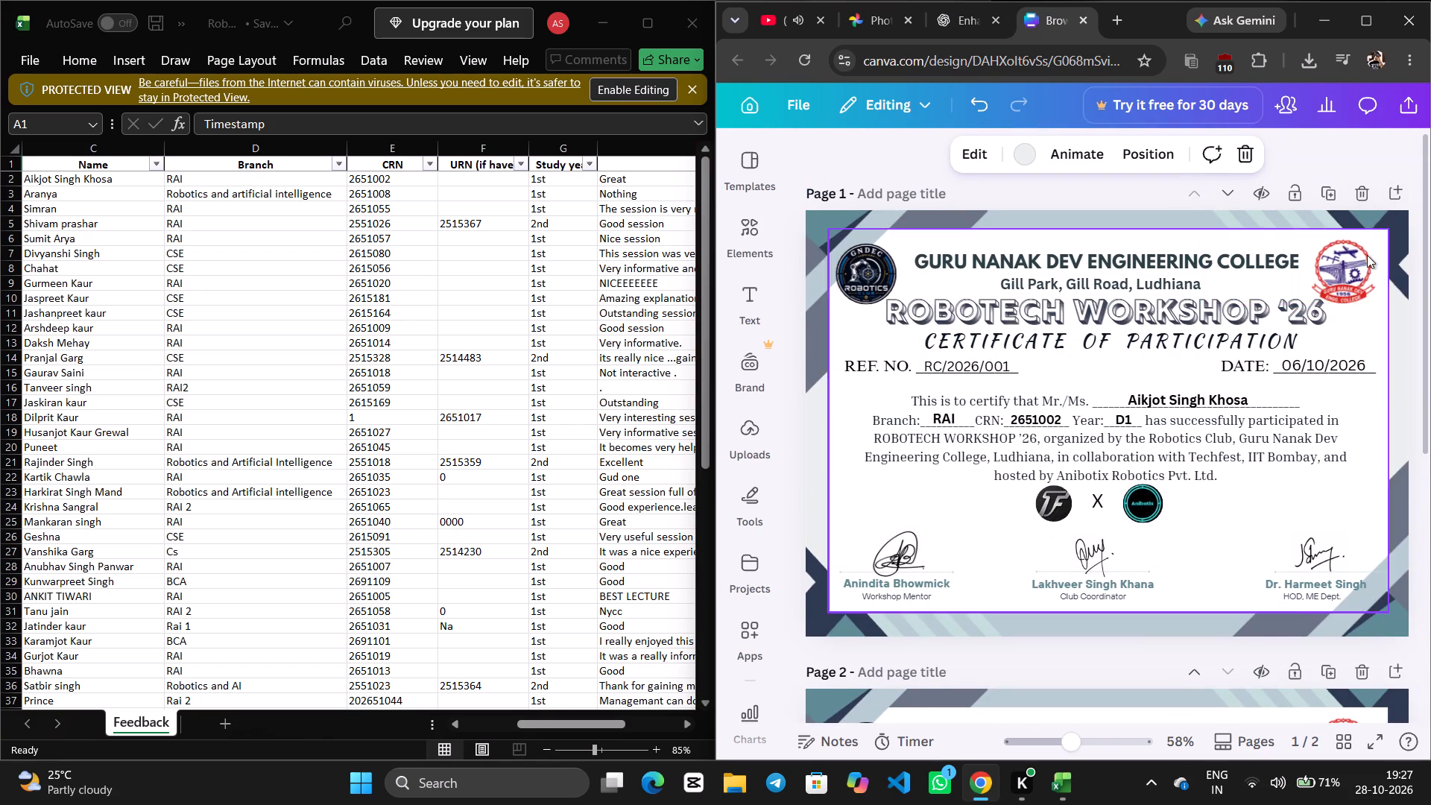
scroll(1361, 279, "down", 4)
scroll(1301, 294, "up", 5)
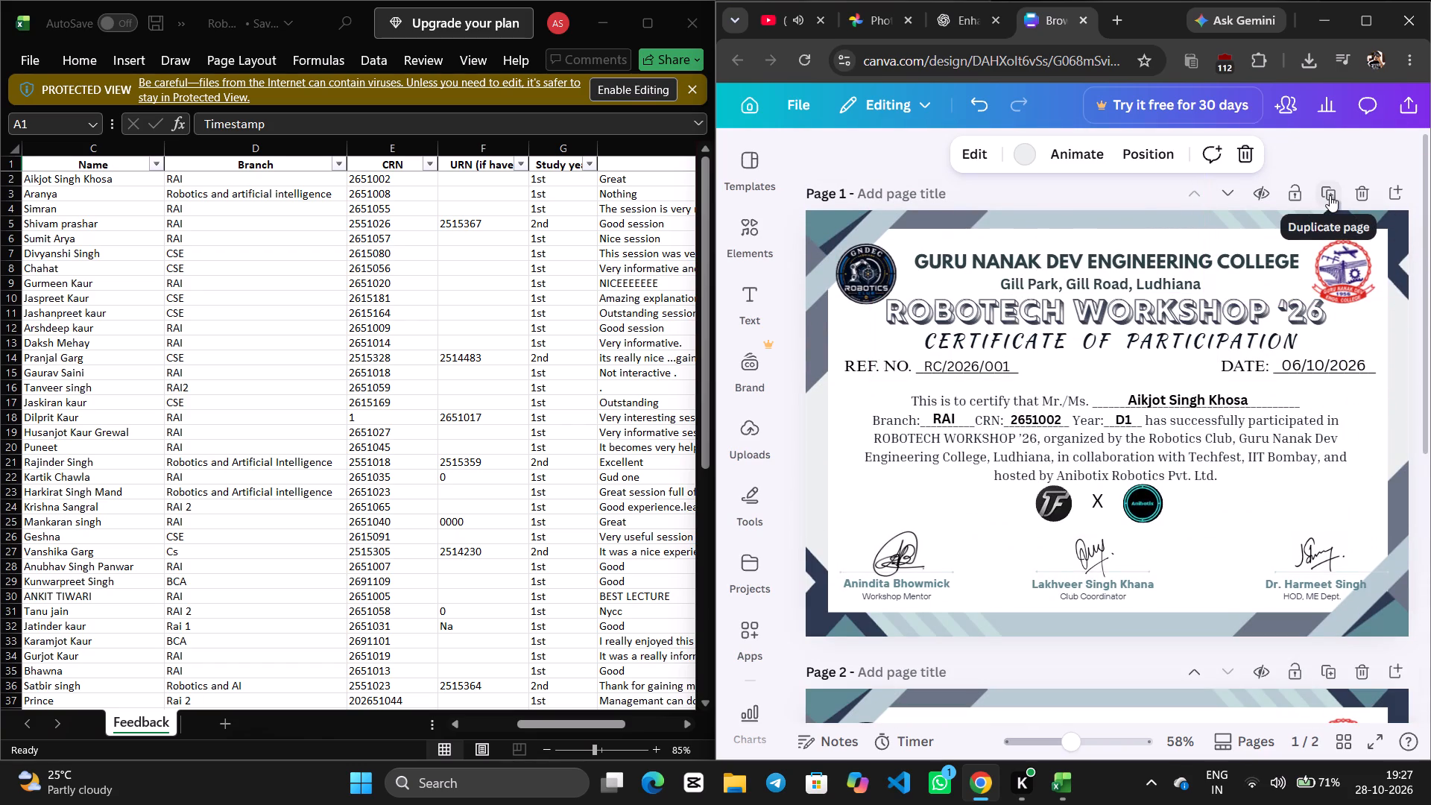
left_click(1330, 195)
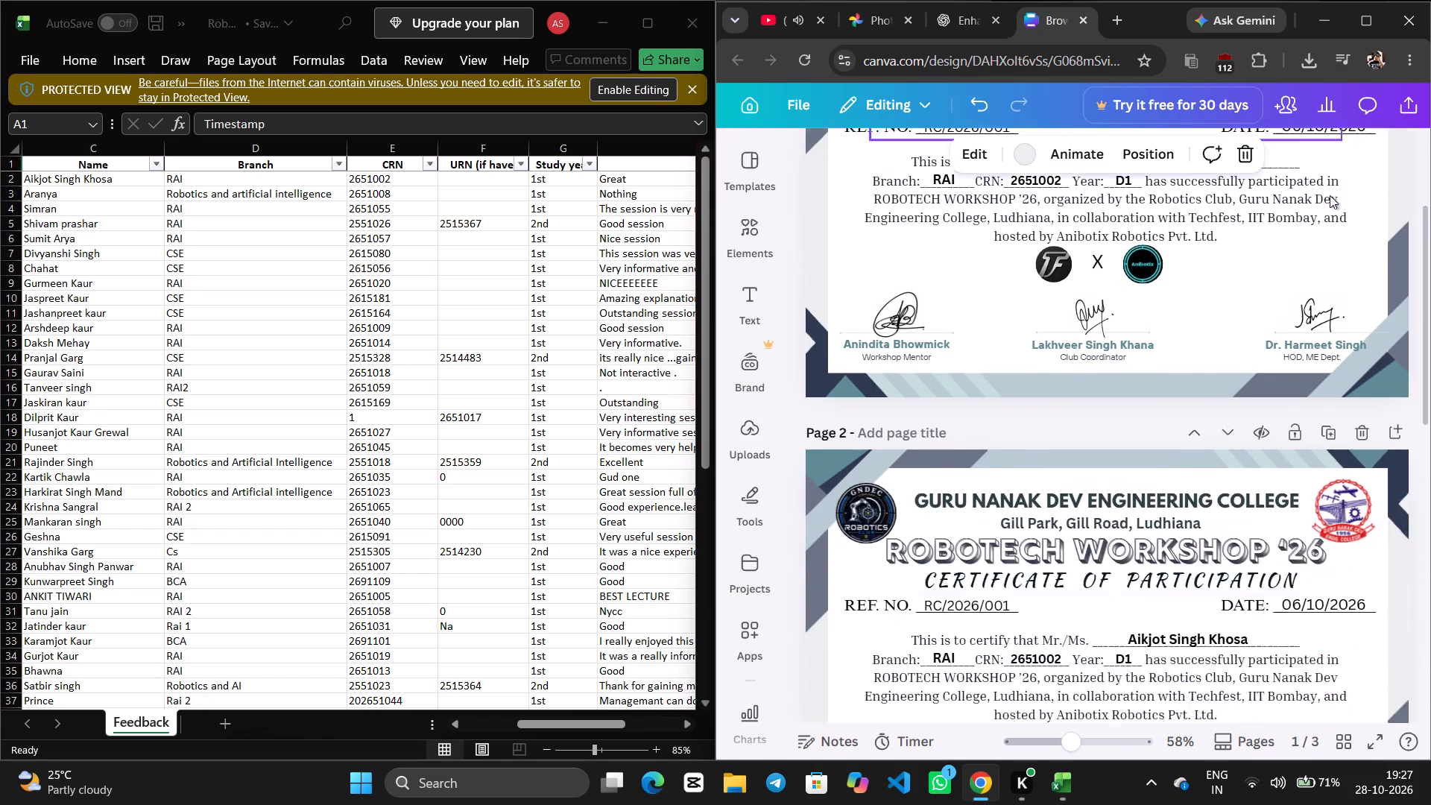
left_click(1330, 186)
left_click(1330, 186)
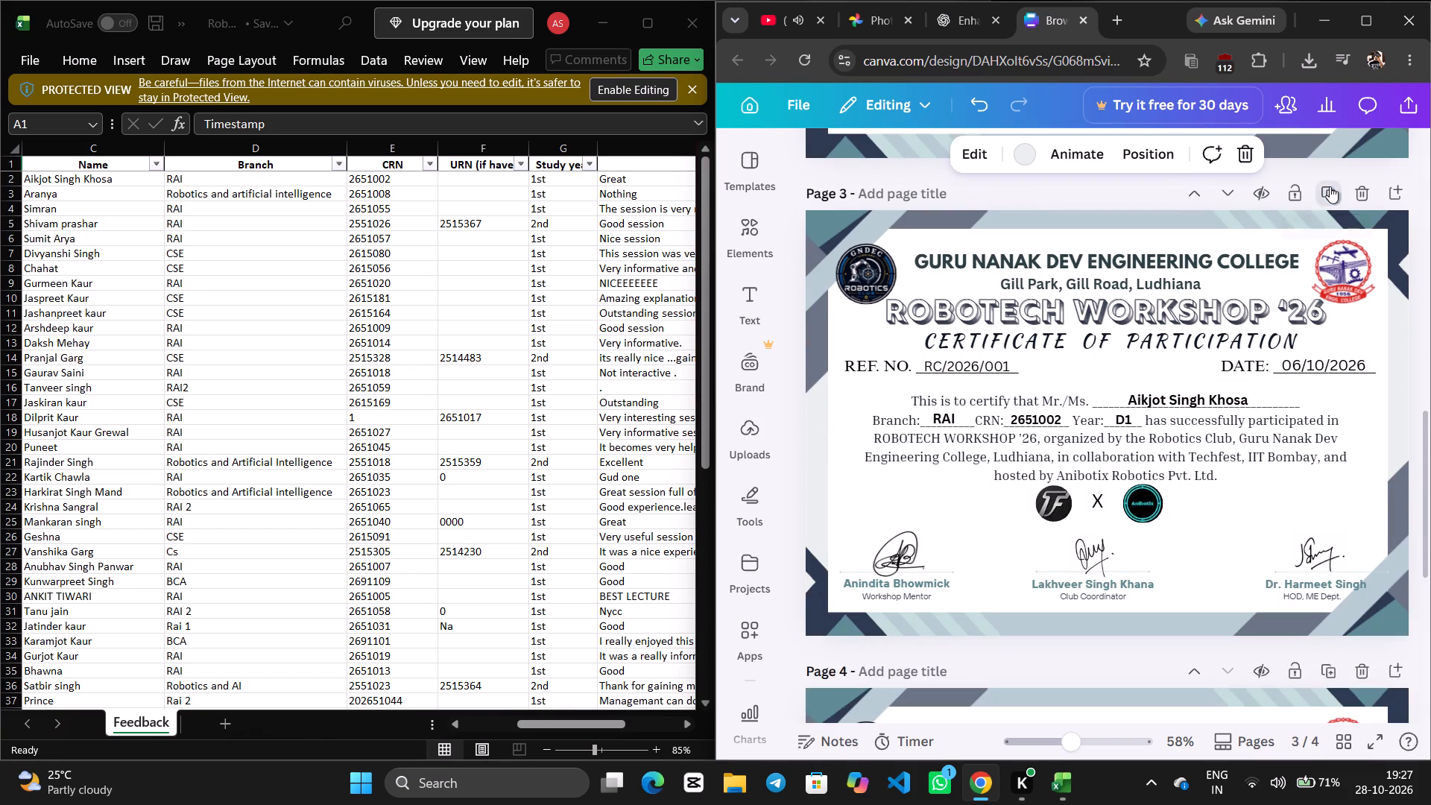
left_click(1330, 186)
left_click(1330, 186)
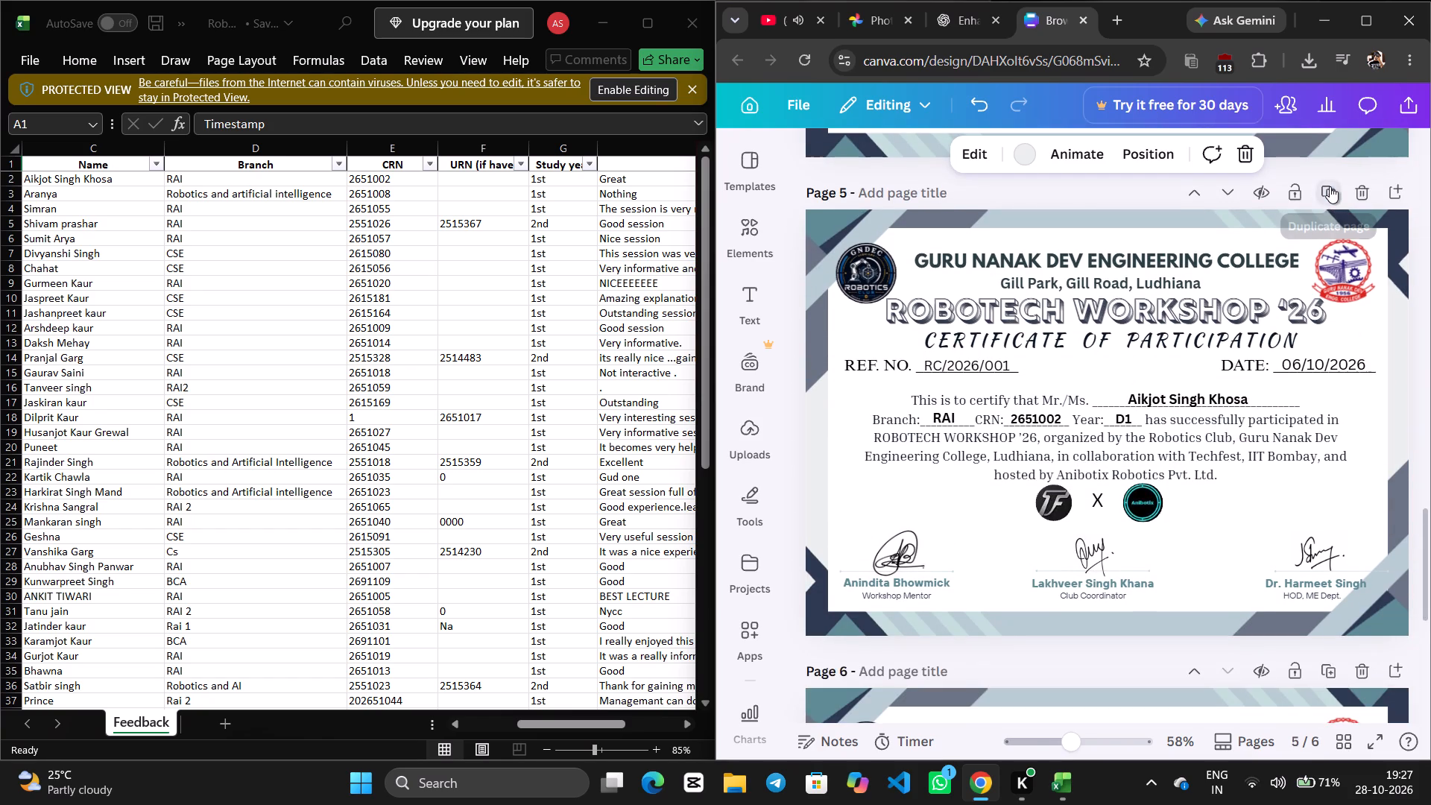
left_click(1330, 186)
left_click(1330, 186)
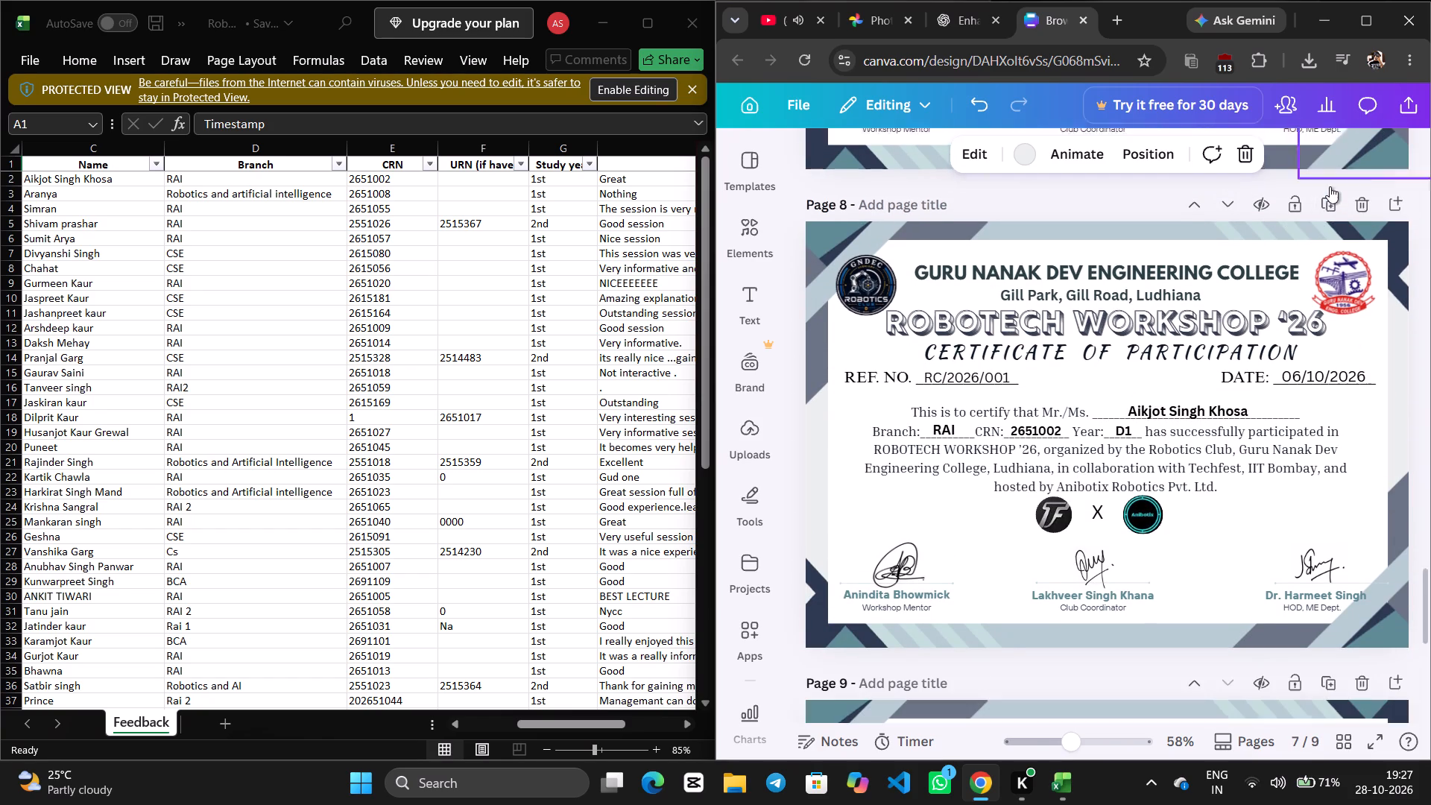
left_click(1330, 186)
left_click(1330, 186)
left_click(1330, 186)
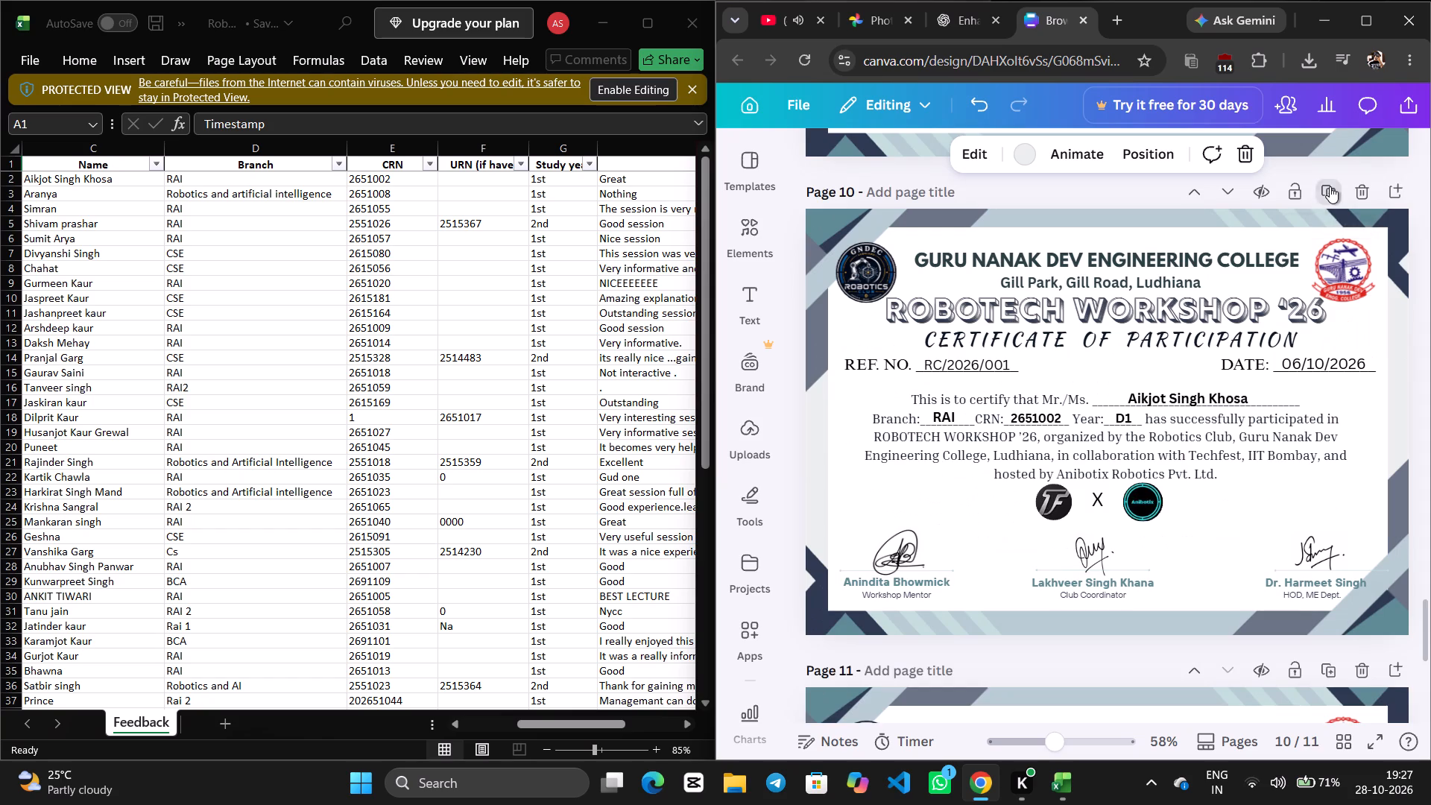
left_click(1330, 186)
left_click(1330, 186)
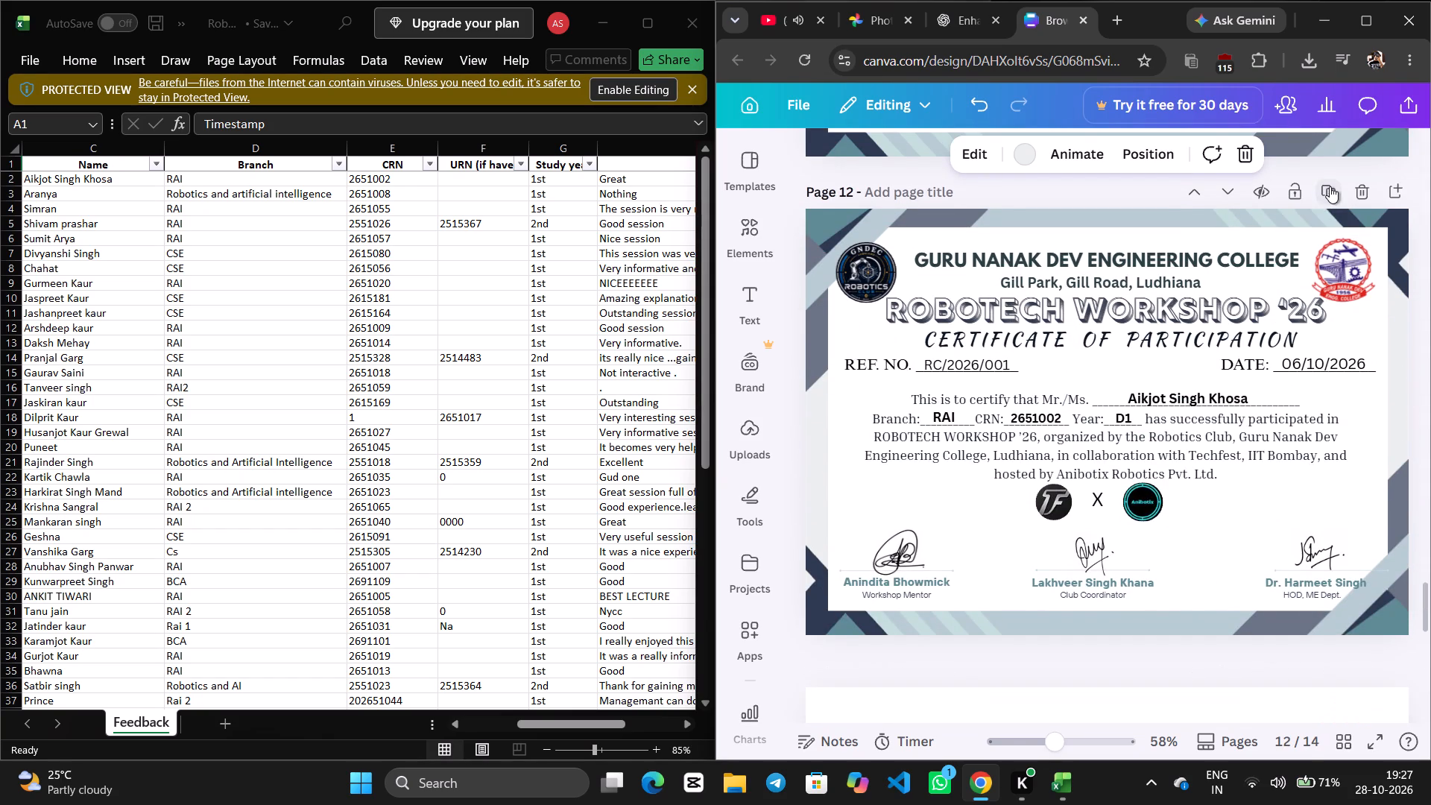
left_click(1330, 186)
left_click(1330, 186)
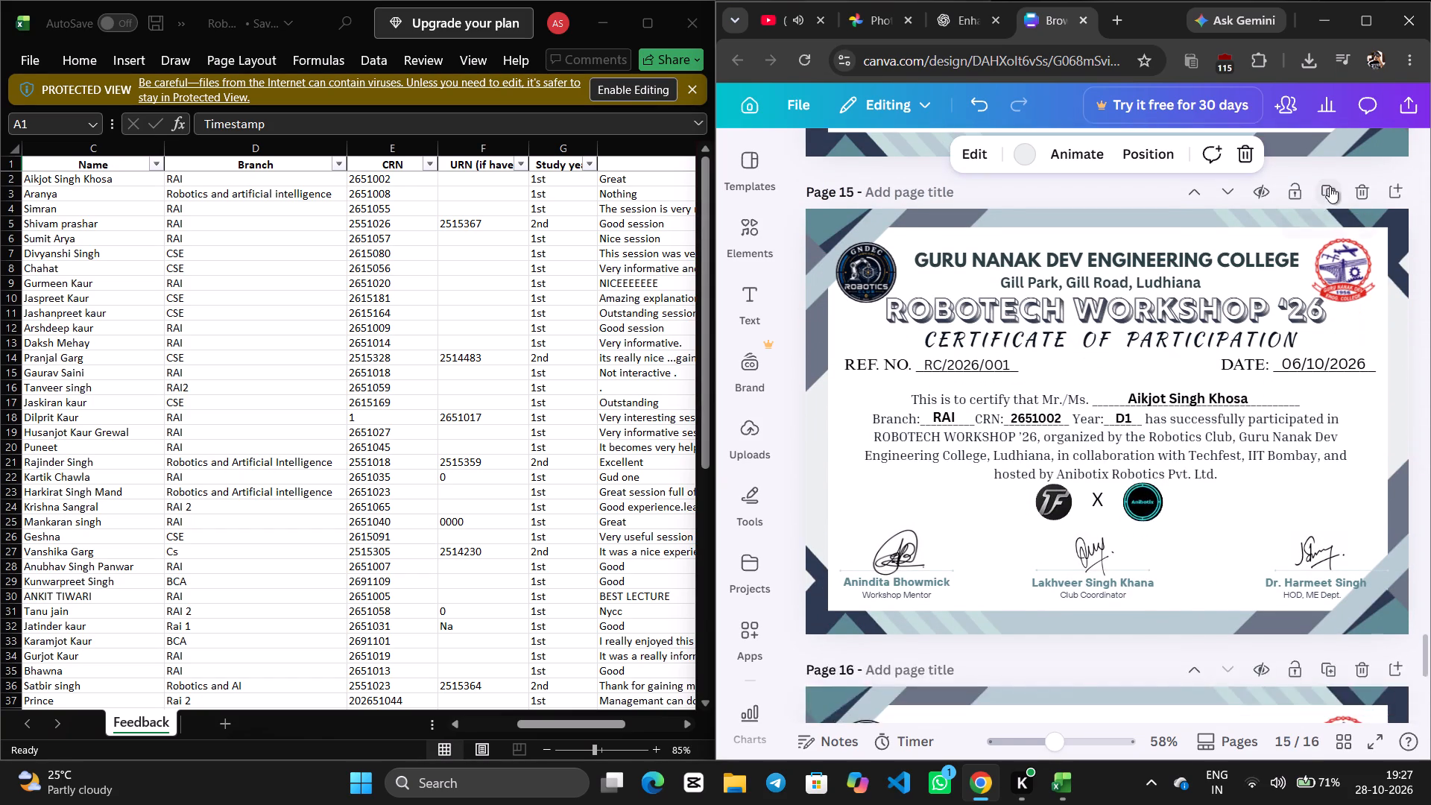
left_click(1330, 186)
left_click(1330, 186)
left_click(1330, 186)
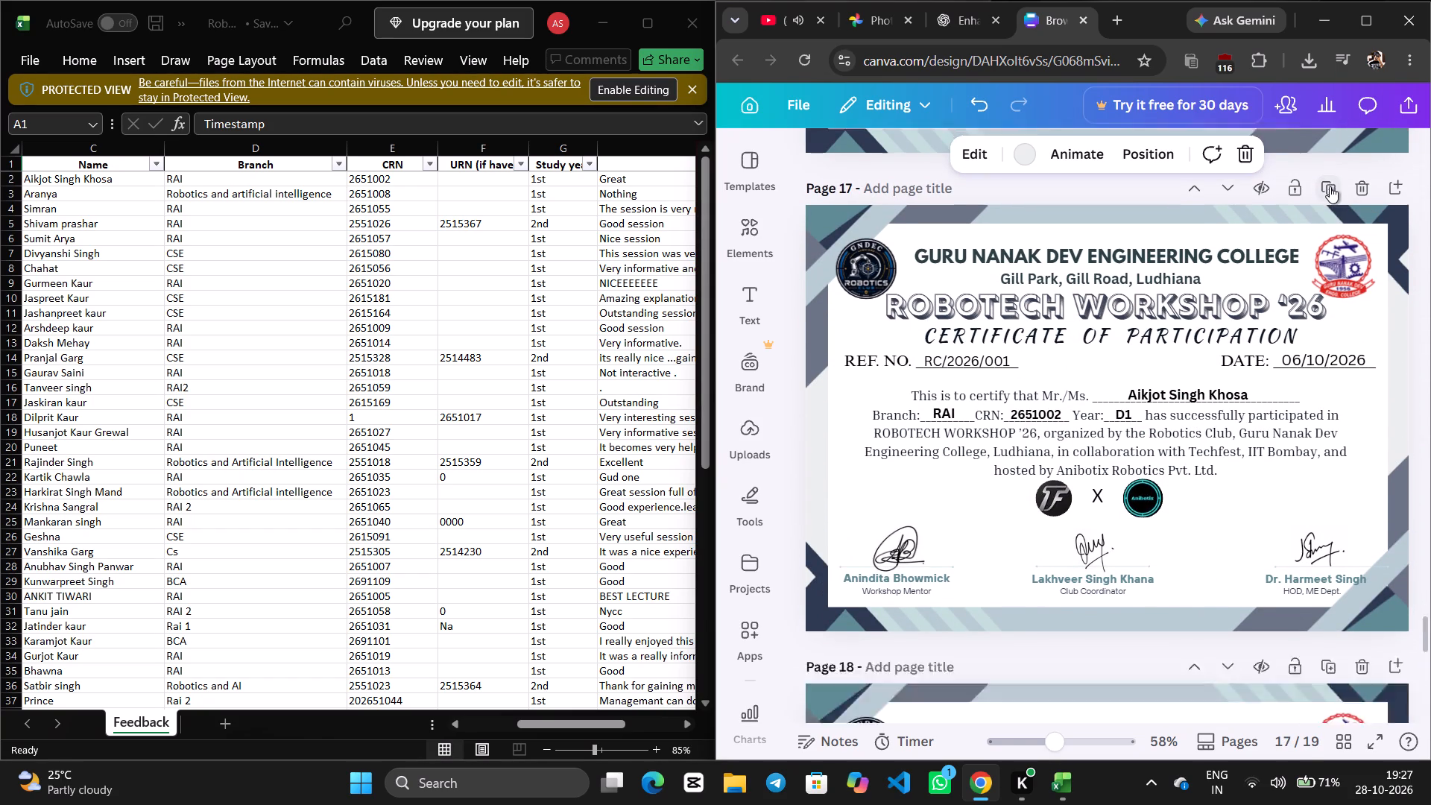
left_click(1330, 186)
left_click(1330, 186)
left_click(1330, 186)
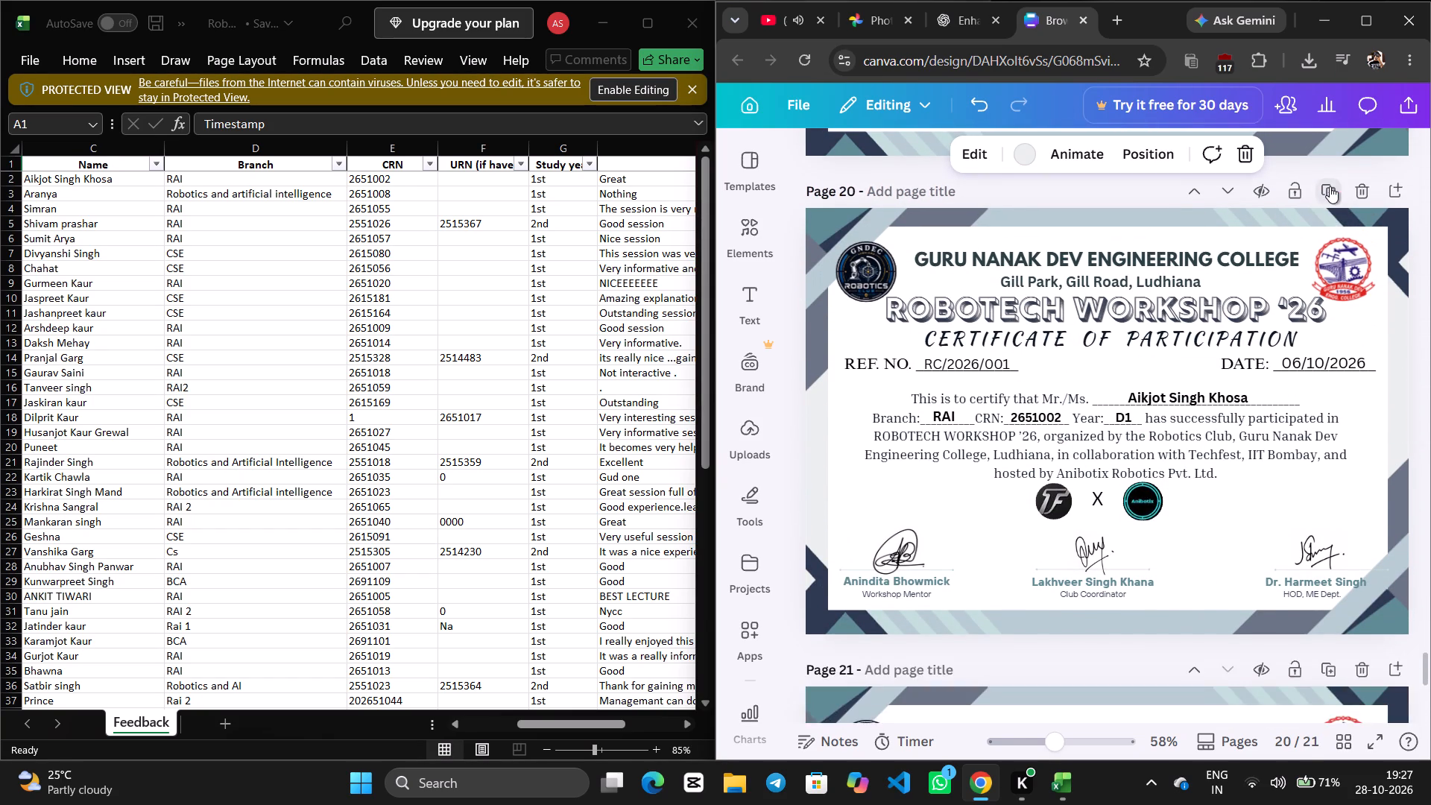
left_click(1330, 186)
left_click(1330, 186)
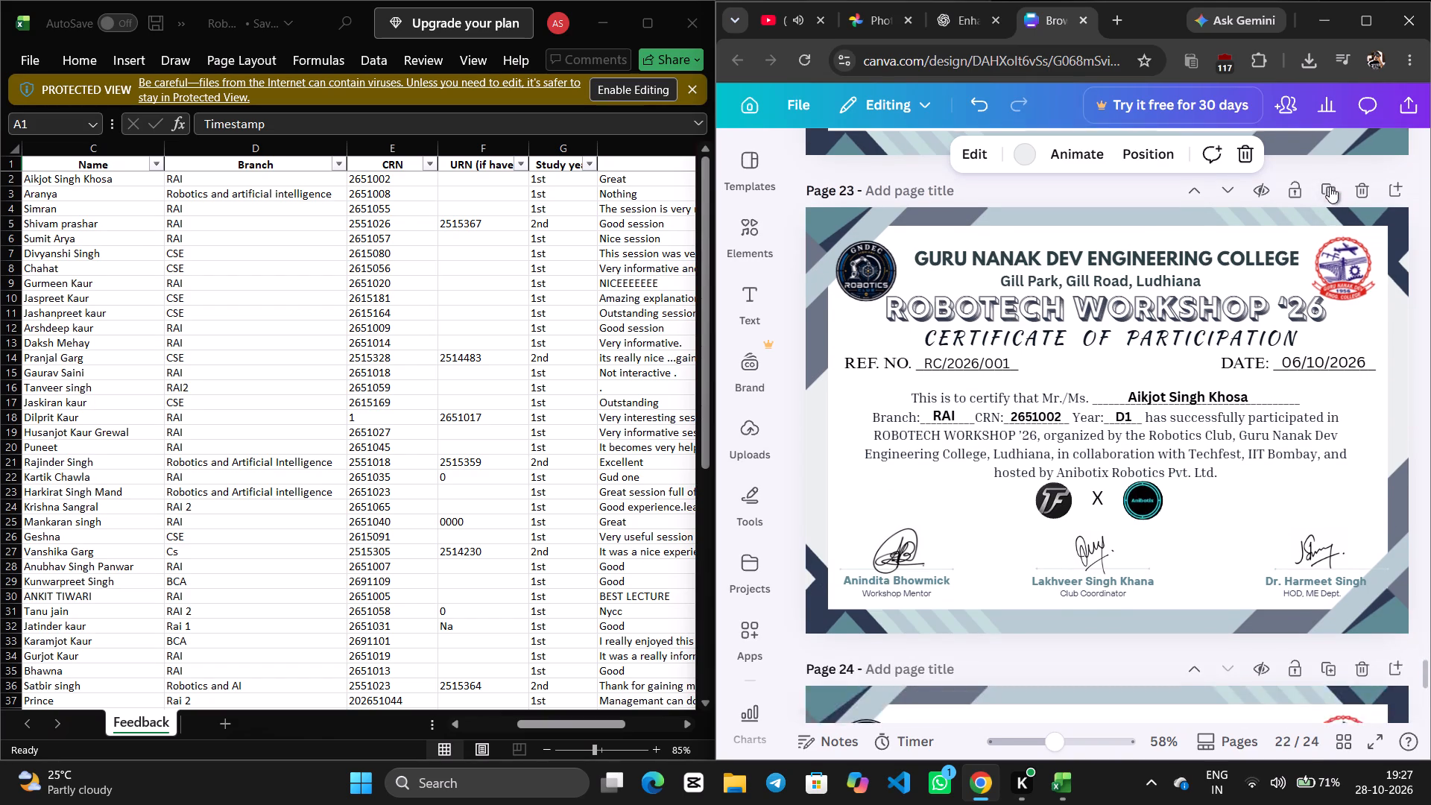
left_click(1330, 186)
left_click(1330, 186)
left_click(1330, 186)
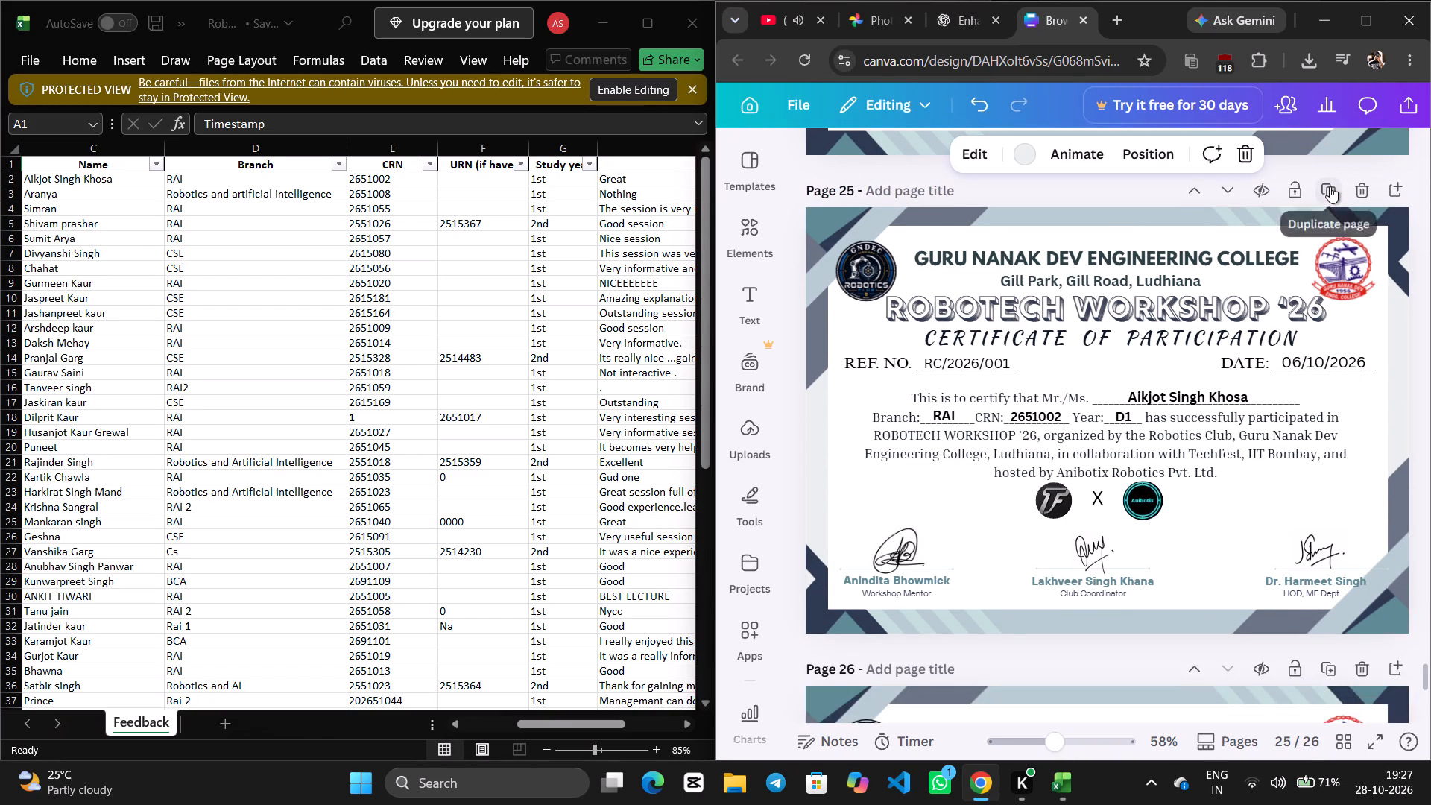
left_click(1330, 186)
left_click(1330, 186)
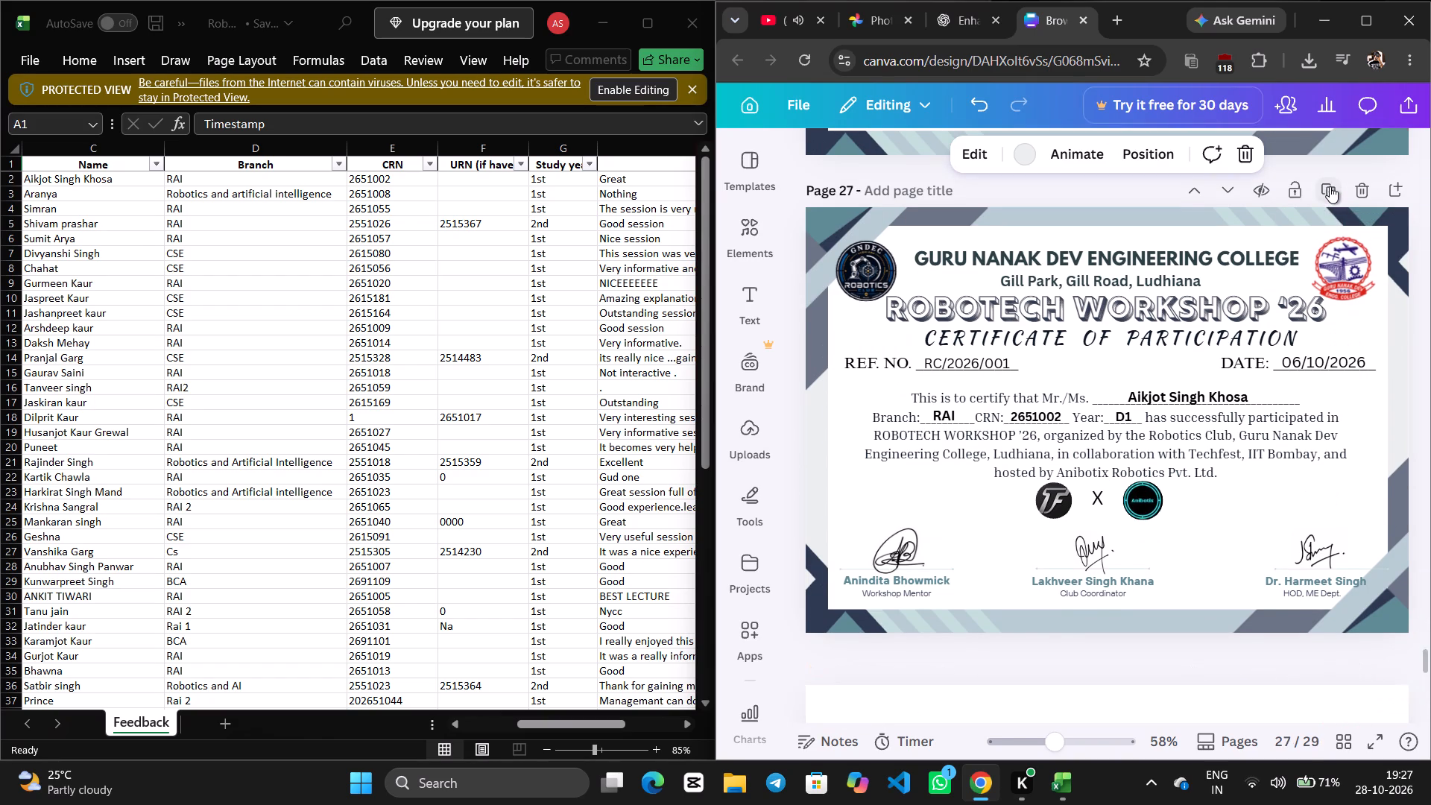
left_click(1330, 186)
left_click(1329, 186)
left_click(1329, 186)
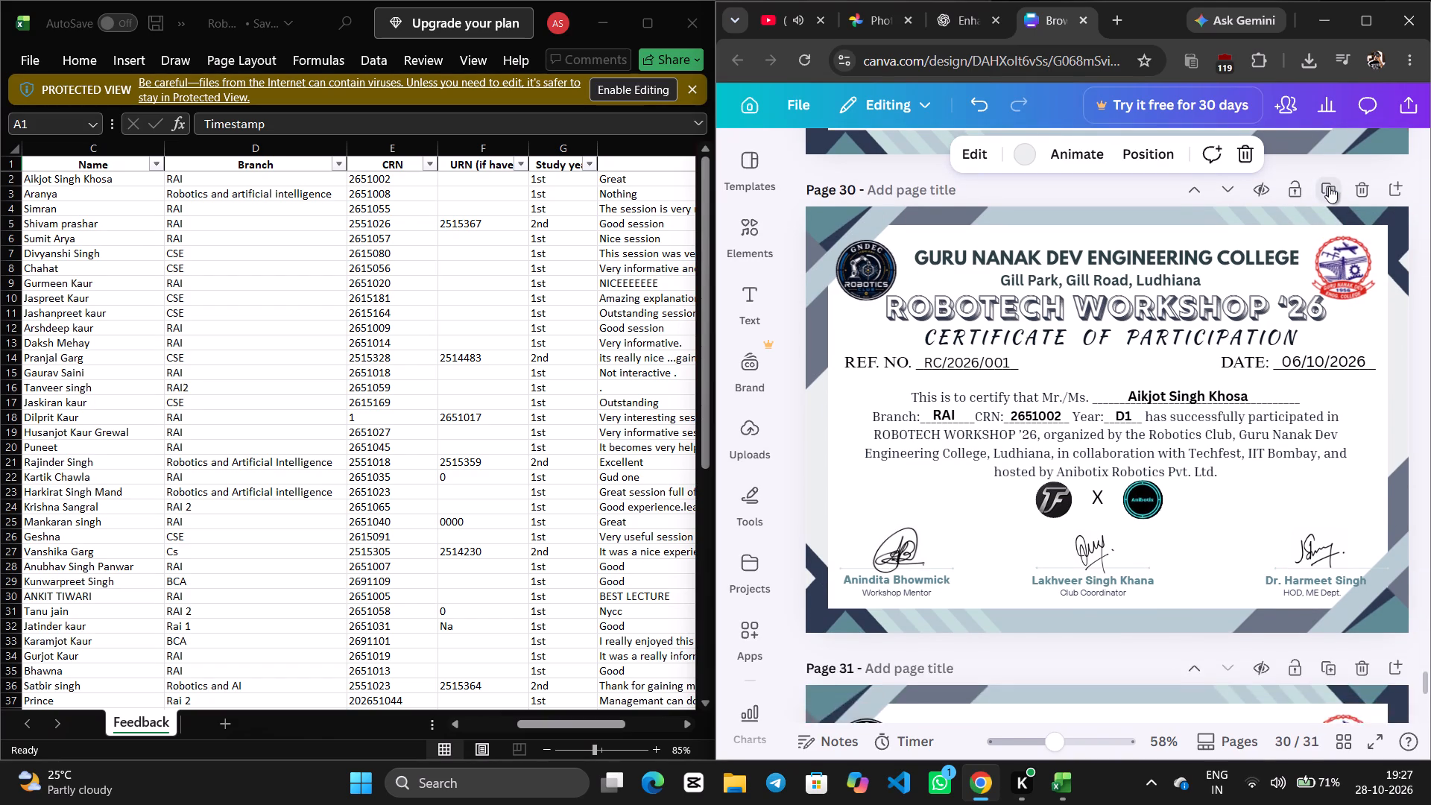
left_click(1329, 186)
left_click(1329, 186)
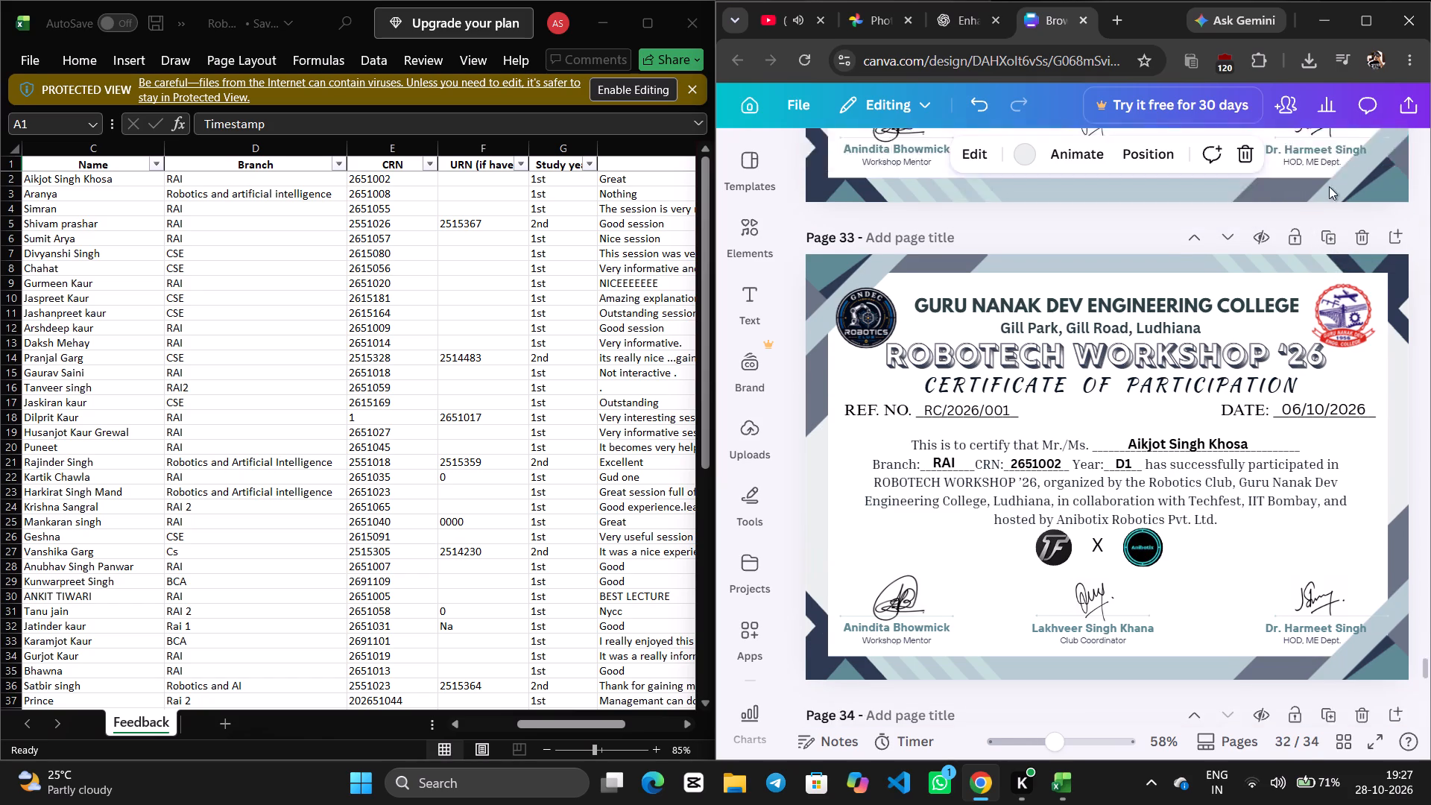
left_click(1329, 186)
left_click(1329, 186)
left_click(1329, 186)
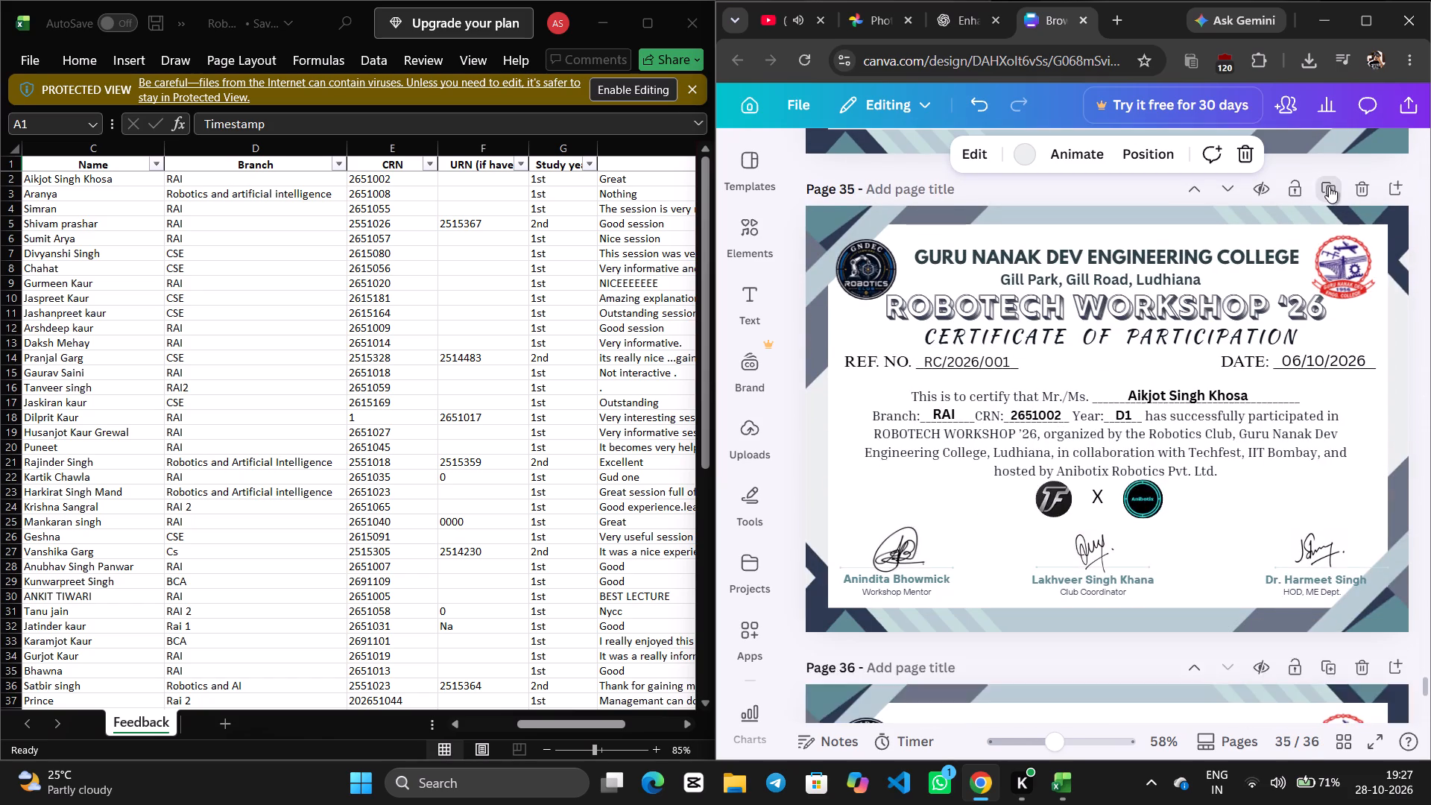
left_click(1329, 186)
left_click(1329, 186)
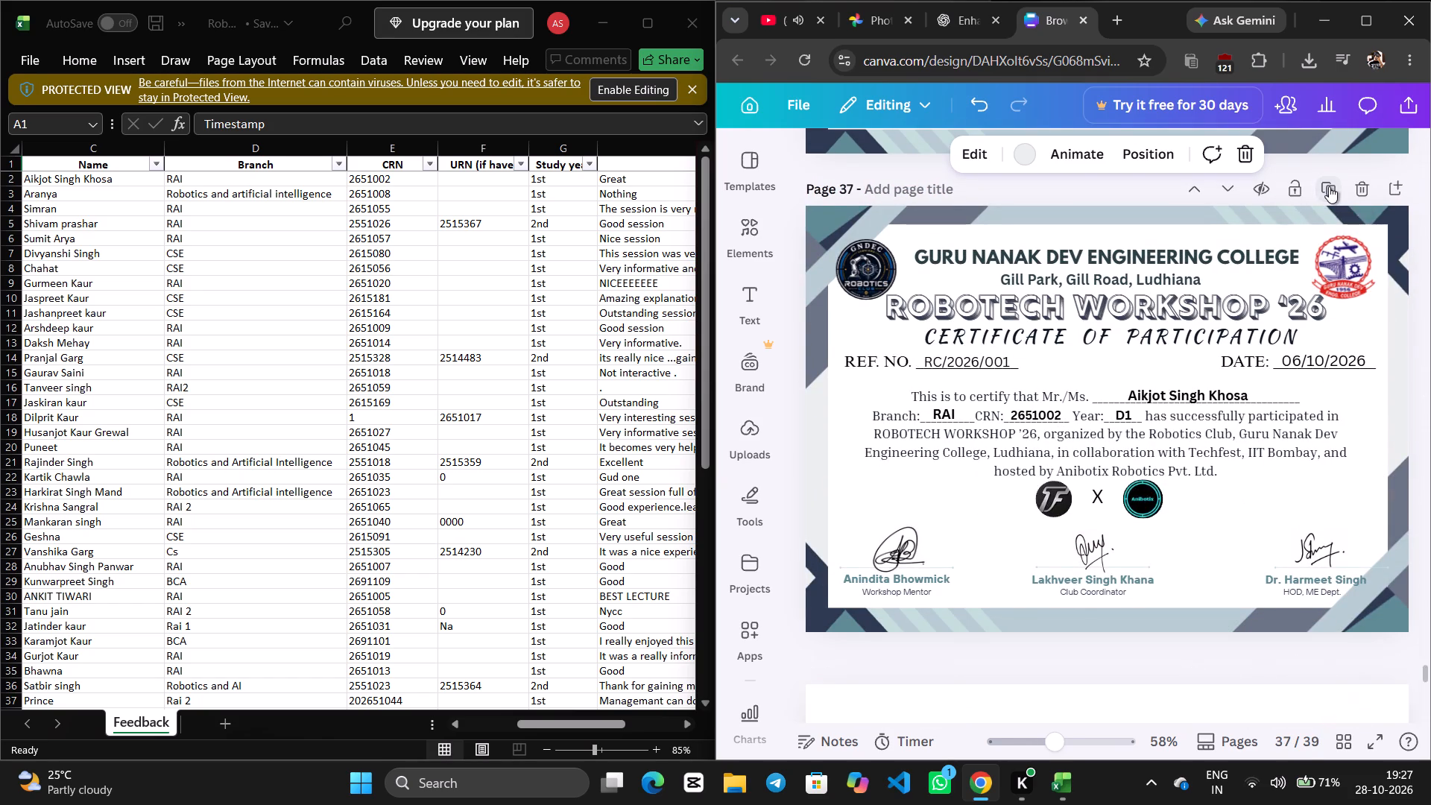
left_click(1329, 186)
left_click(1329, 186)
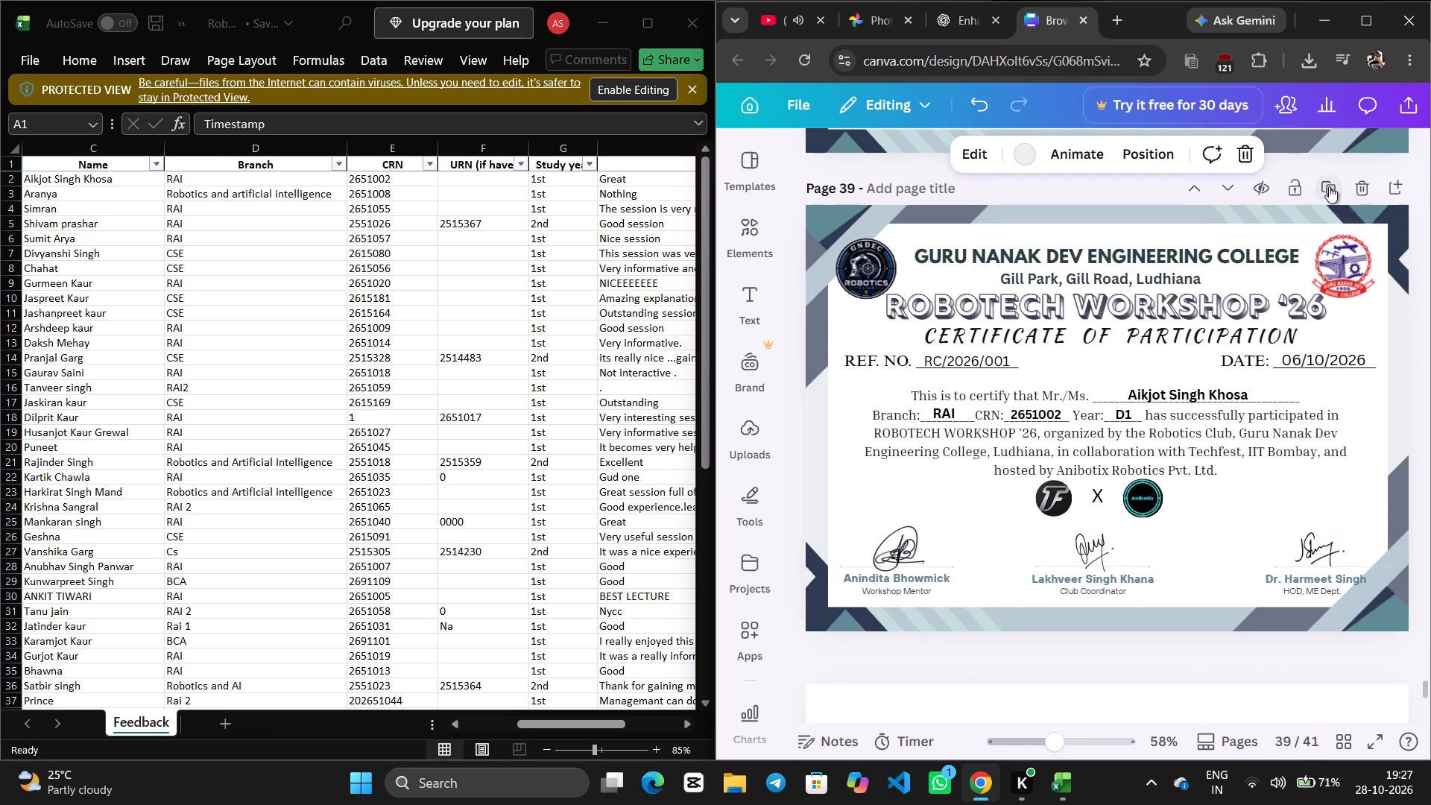
left_click(1329, 186)
left_click(1329, 186)
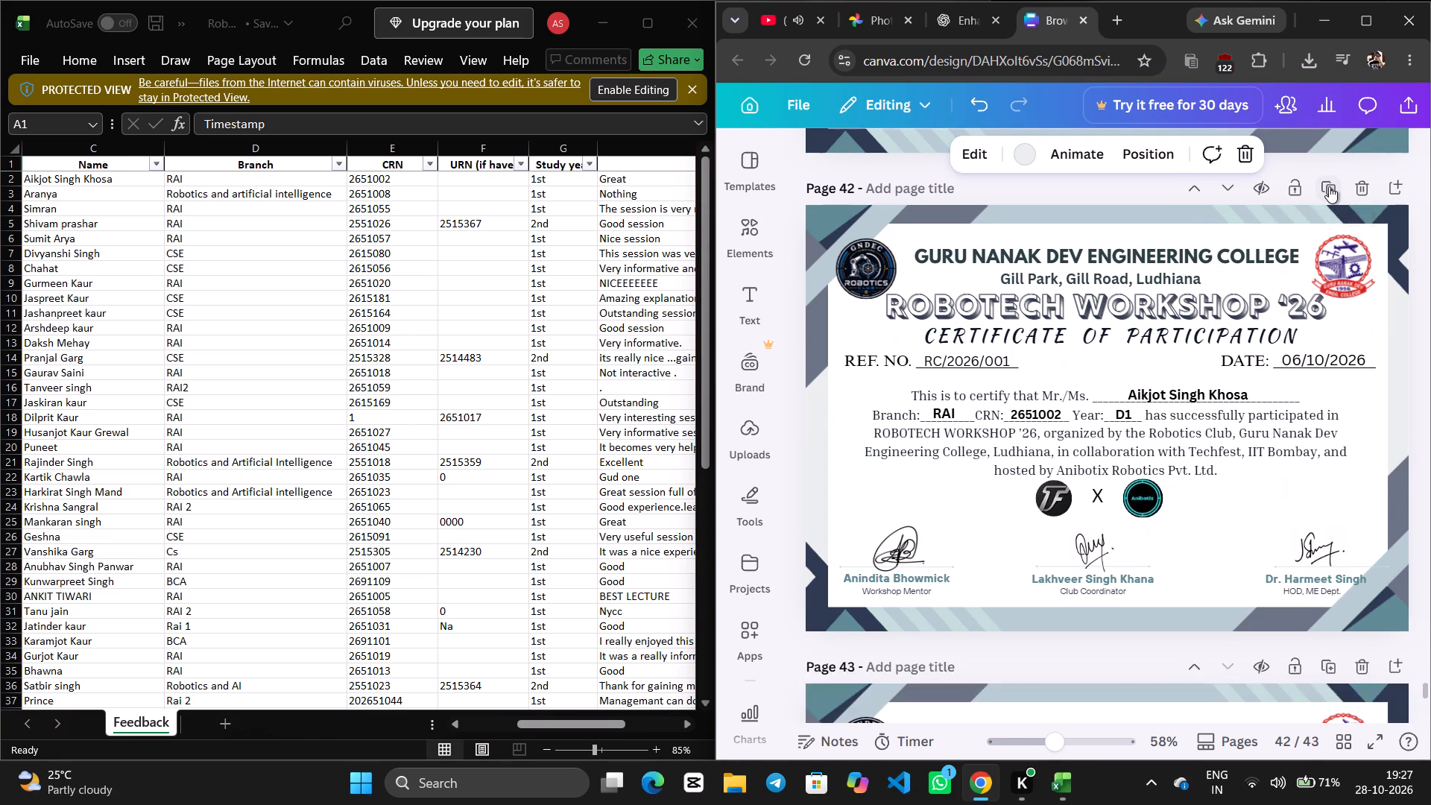
left_click(1329, 186)
left_click(1329, 186)
left_click(1329, 186)
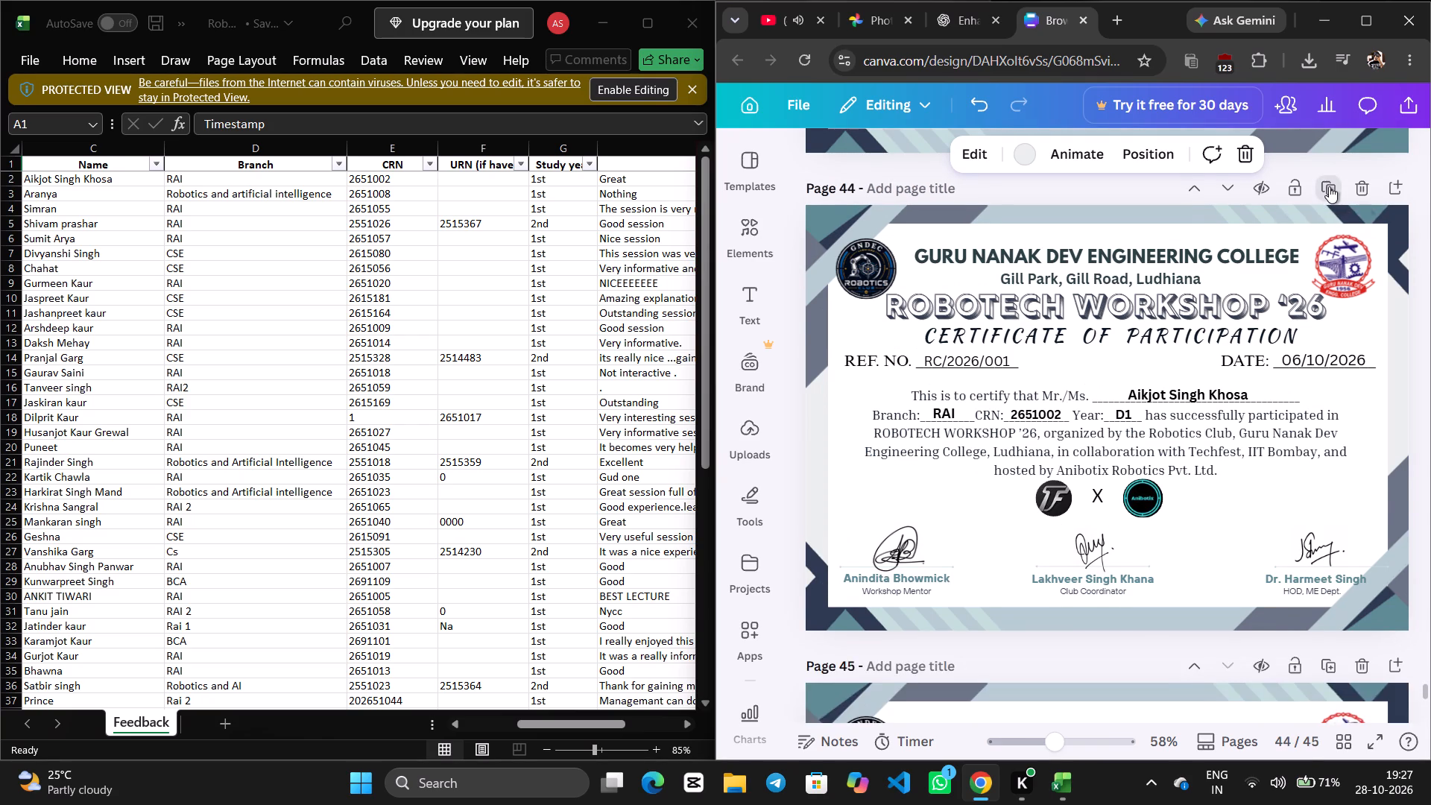
left_click(1329, 186)
left_click(1329, 186)
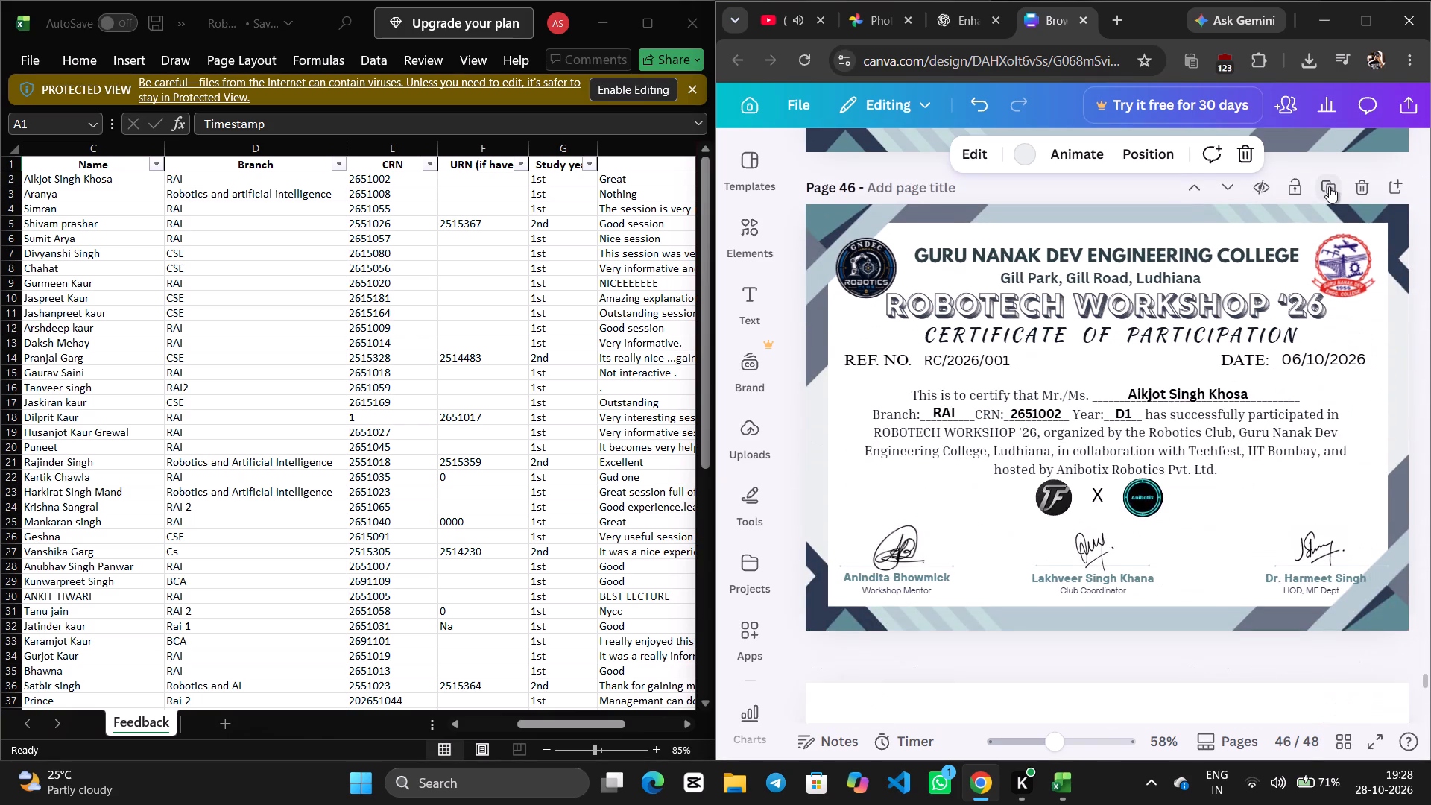
left_click(1329, 186)
left_click(1329, 186)
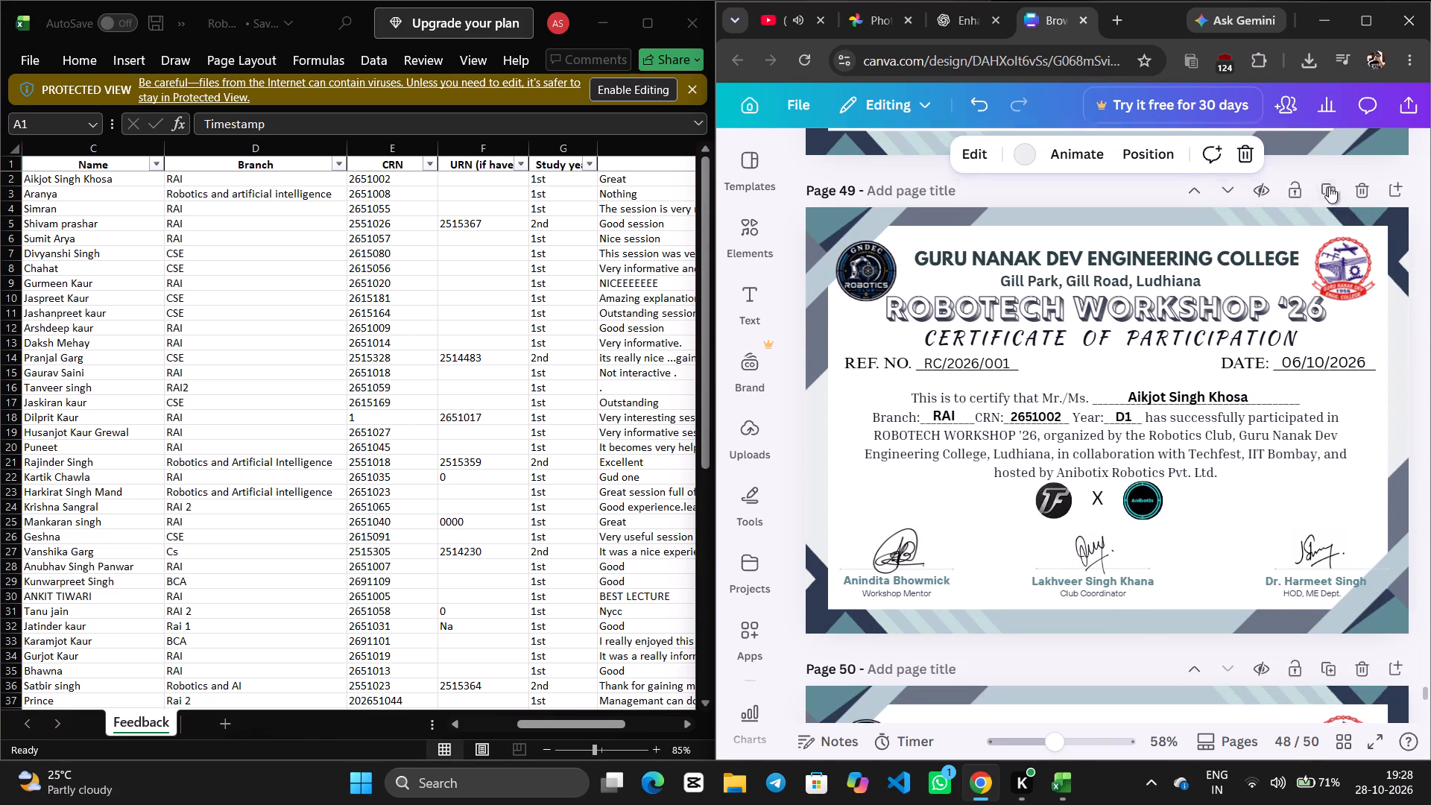
left_click(1329, 186)
left_click(1327, 188)
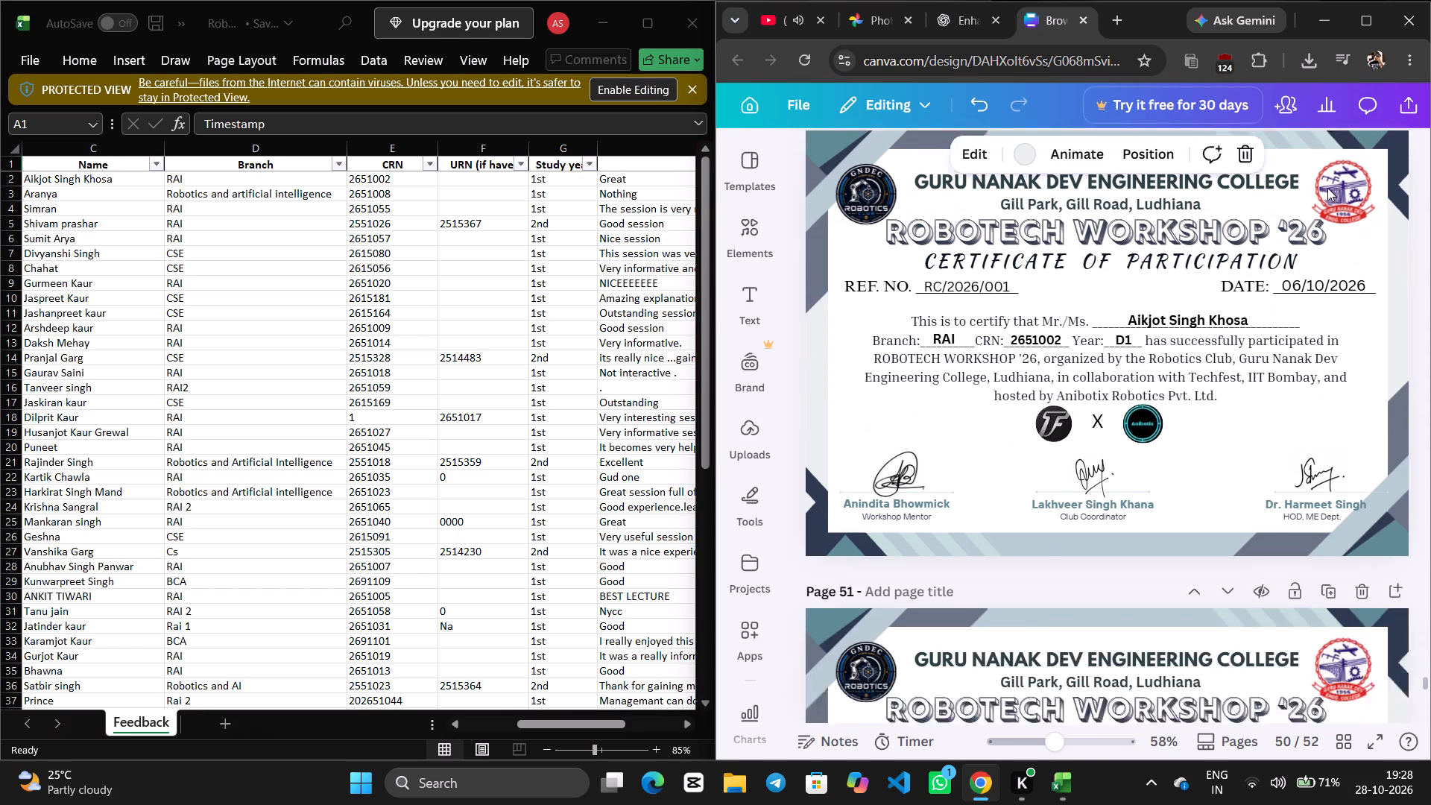
left_click(1327, 188)
left_click(1327, 188)
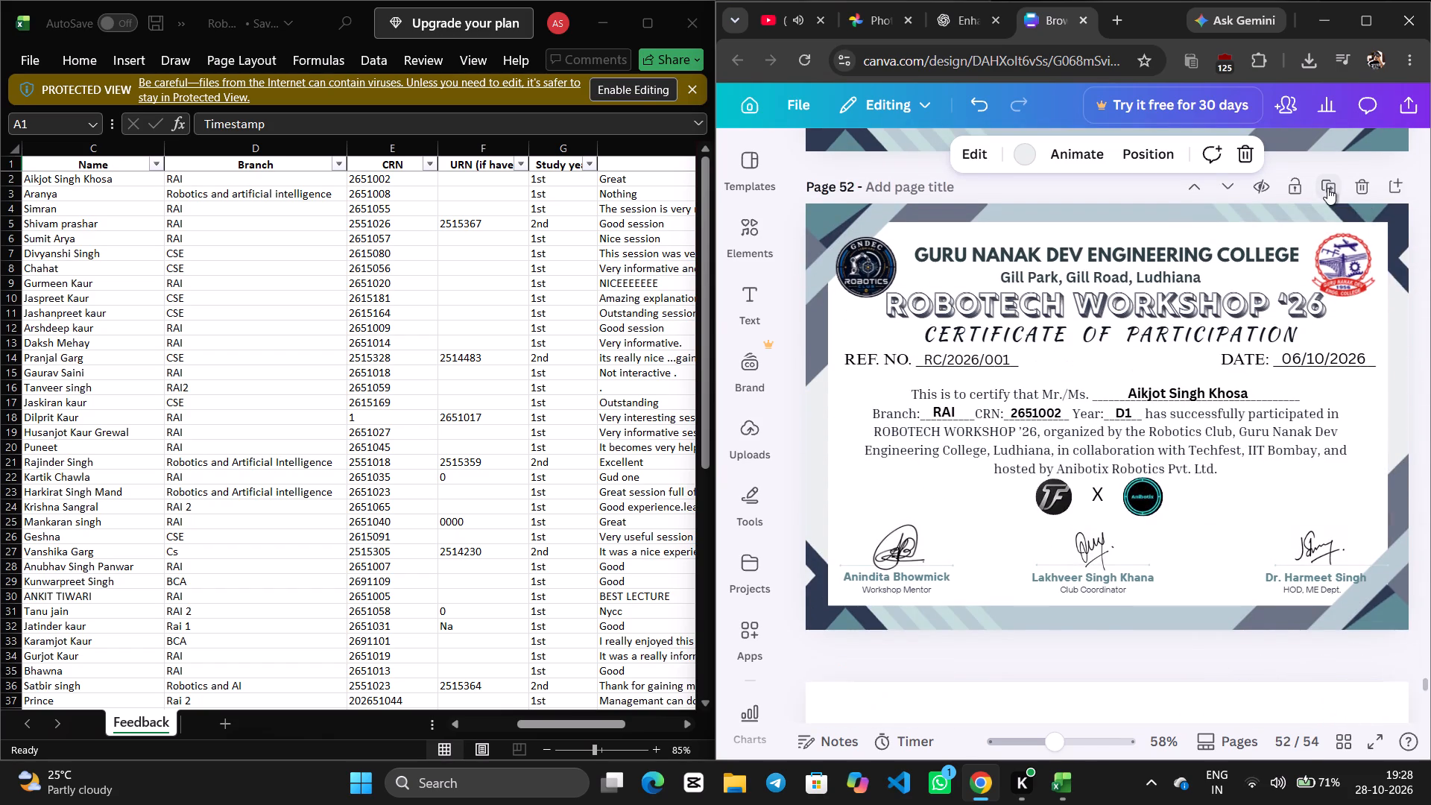
left_click(1327, 188)
left_click(1327, 188)
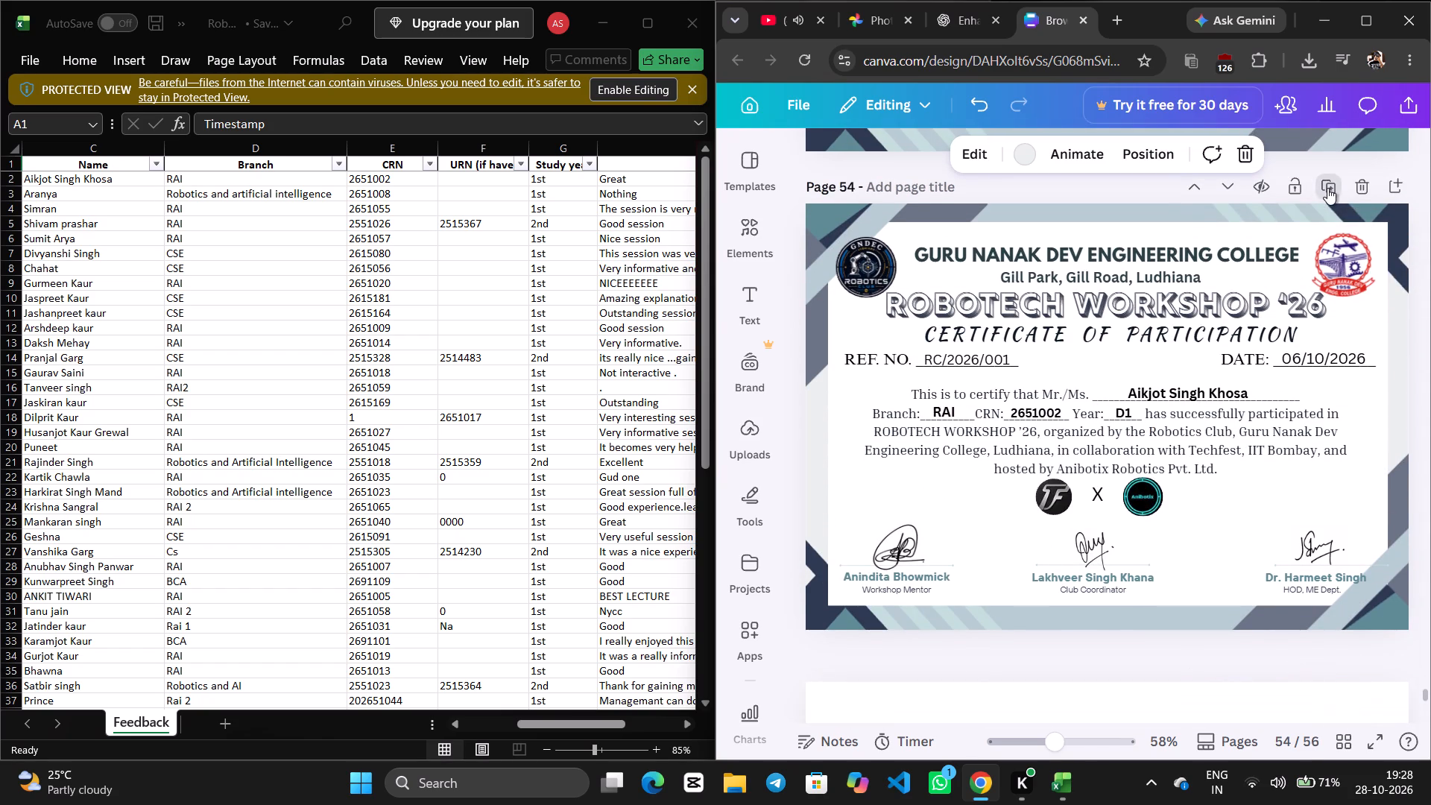
left_click(1327, 188)
left_click(1327, 188)
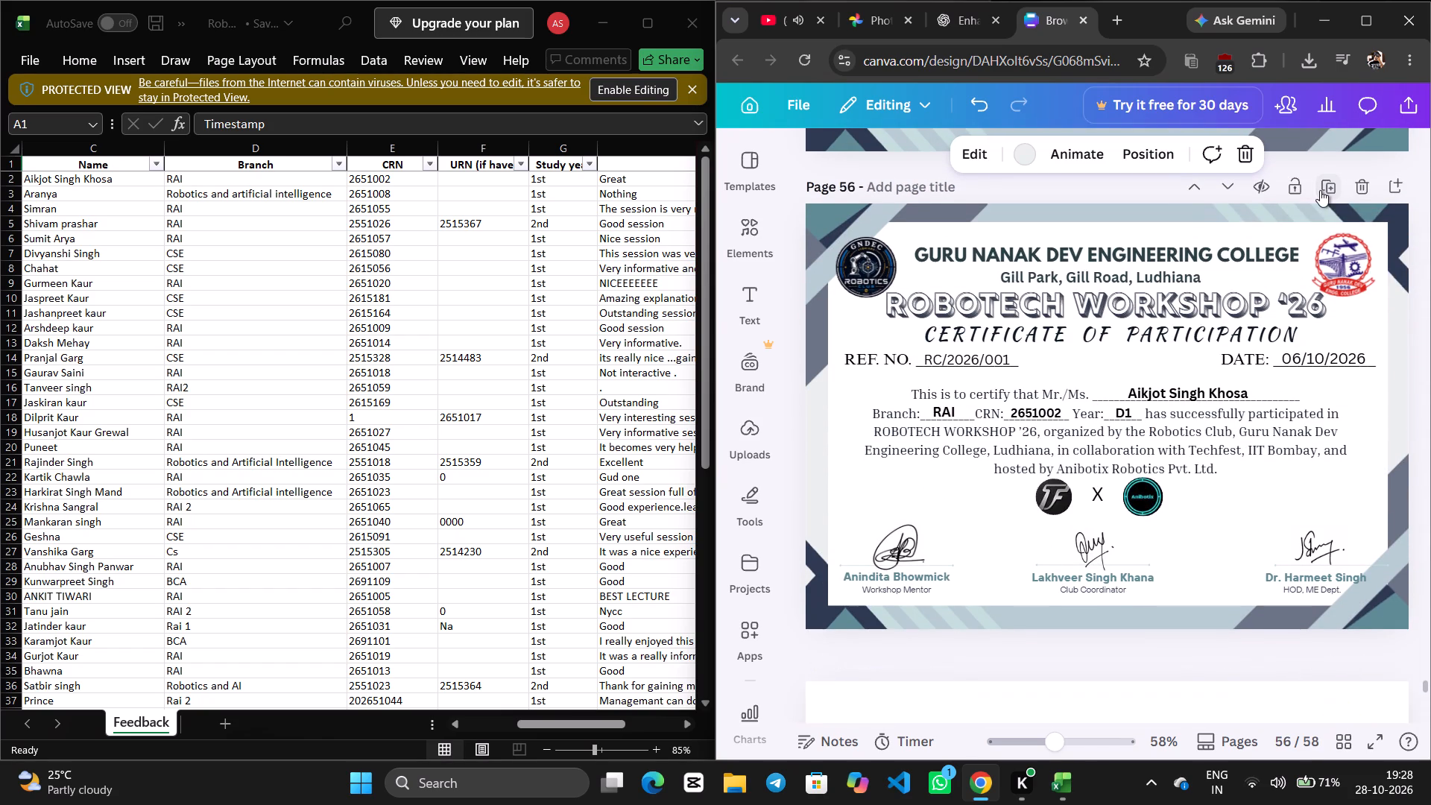
left_click(1327, 187)
left_click(1327, 187)
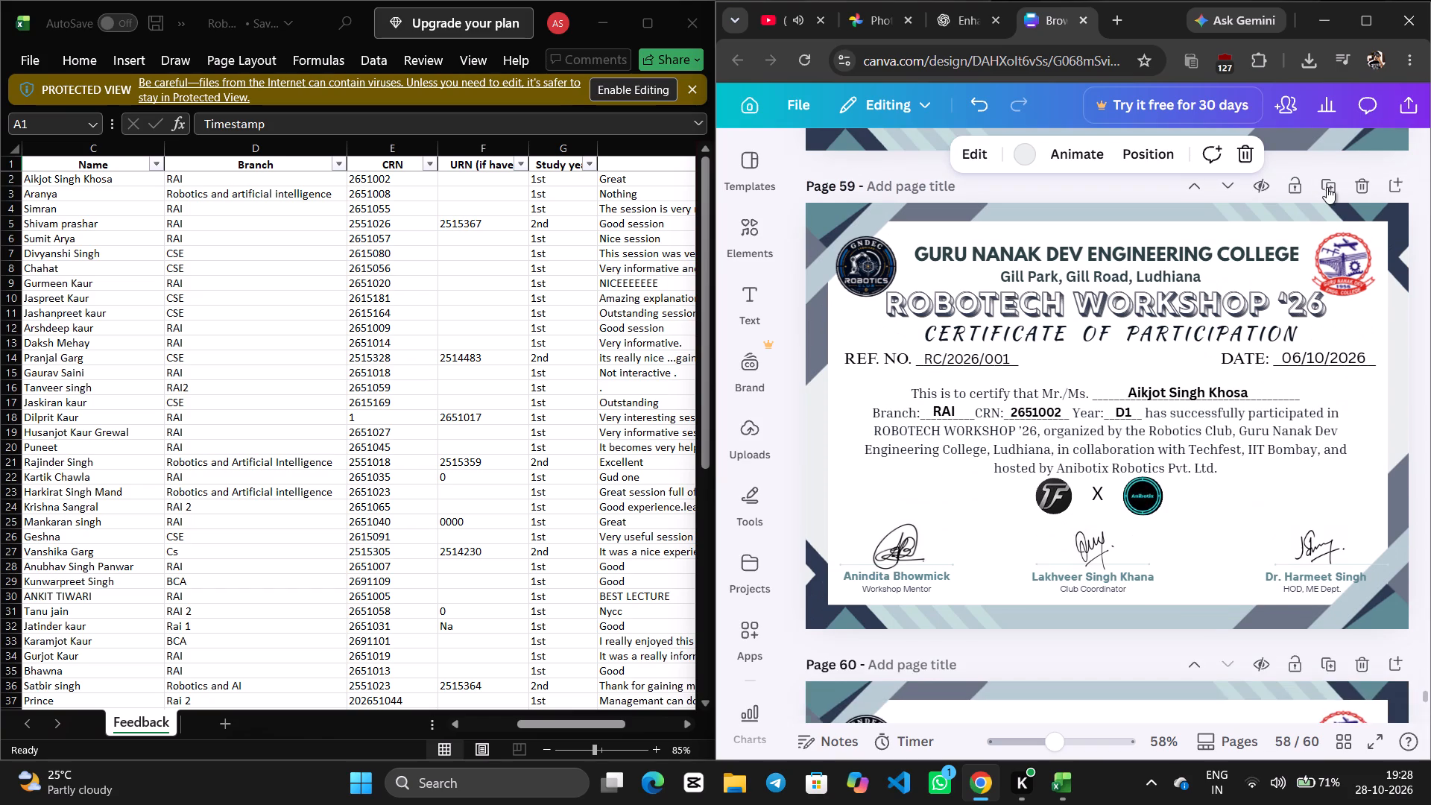
left_click(1327, 187)
left_click(1327, 187)
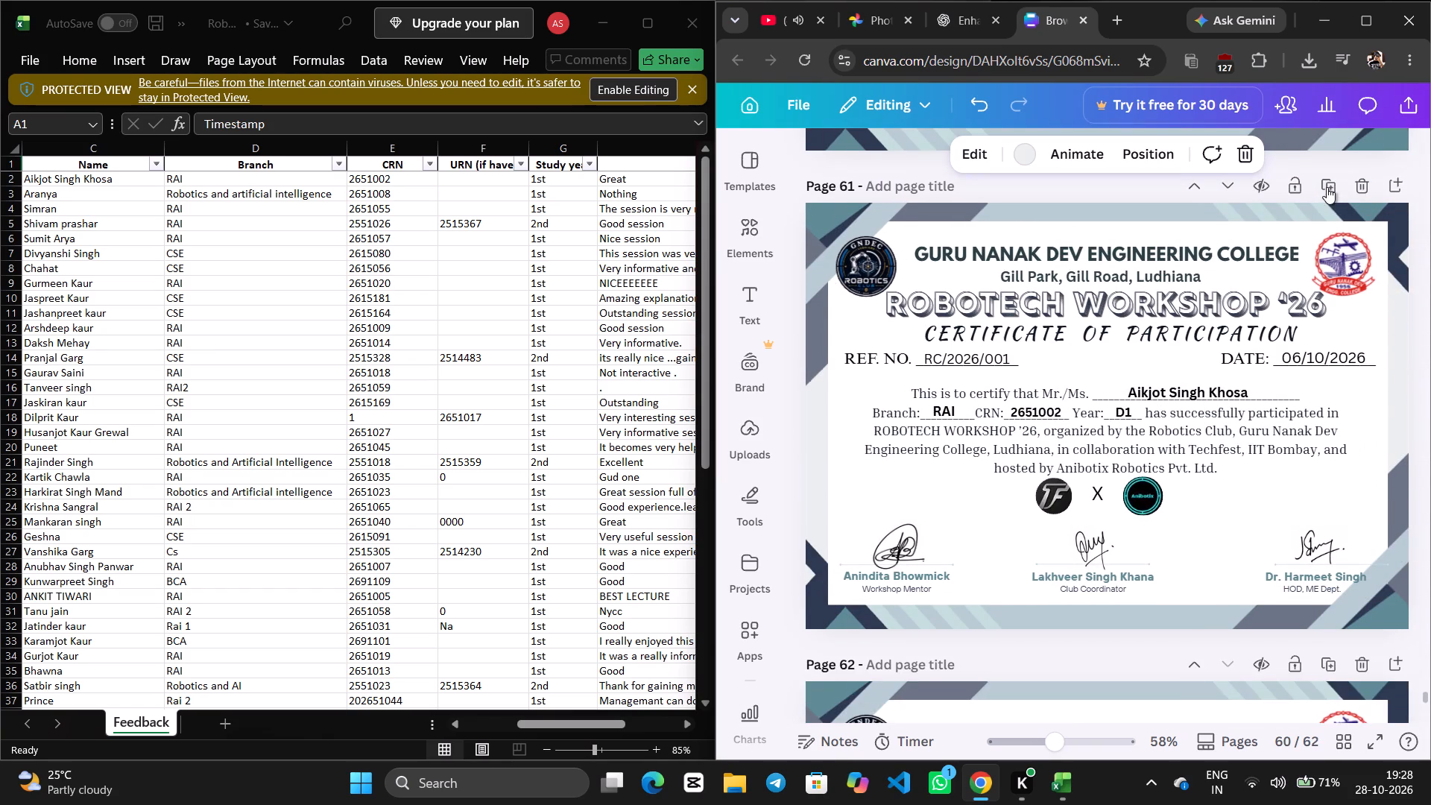
left_click(1327, 187)
left_click(1327, 187)
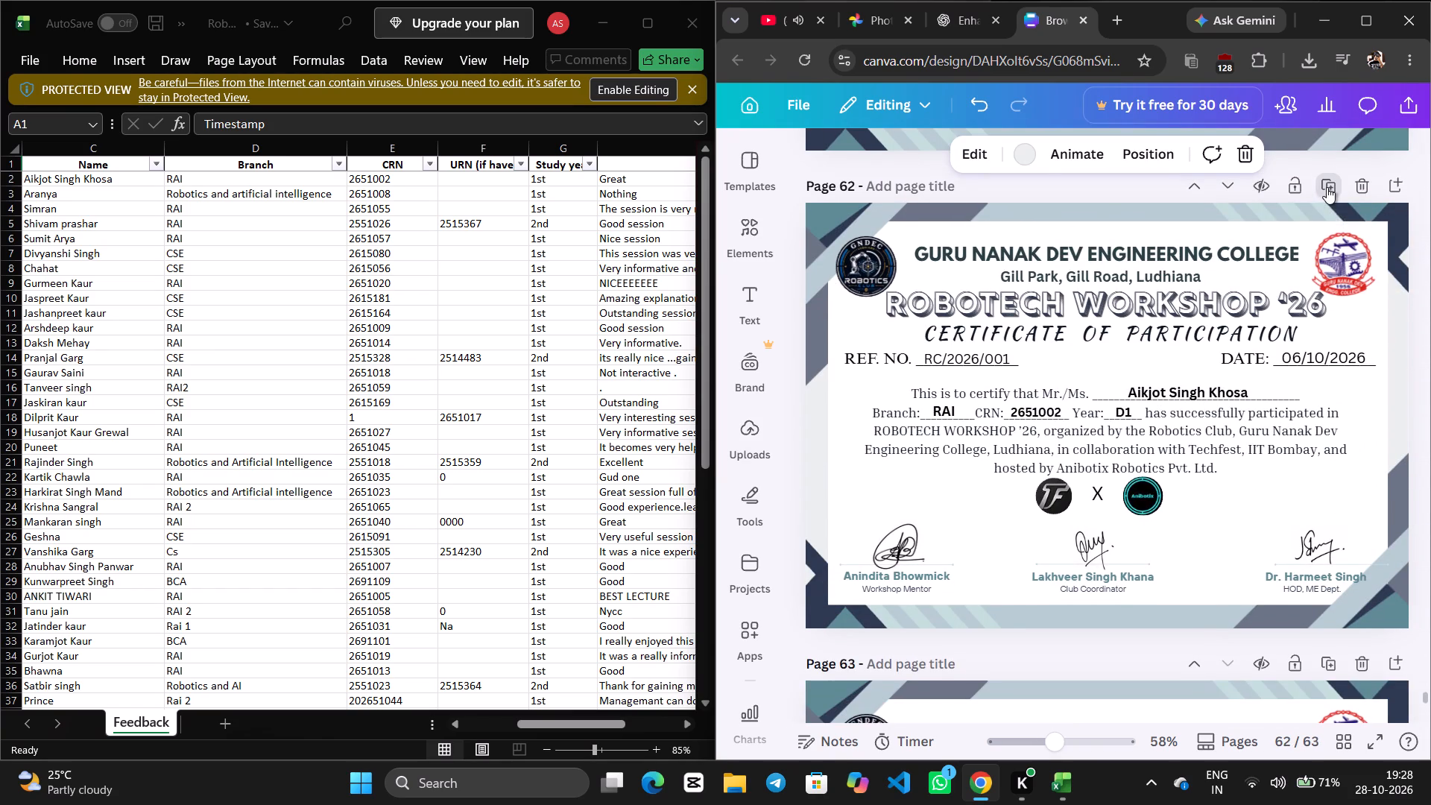
Check the last certificate page and compare the page count with the participant list in the feedback workbook.
scroll(1262, 280, "down", 16)
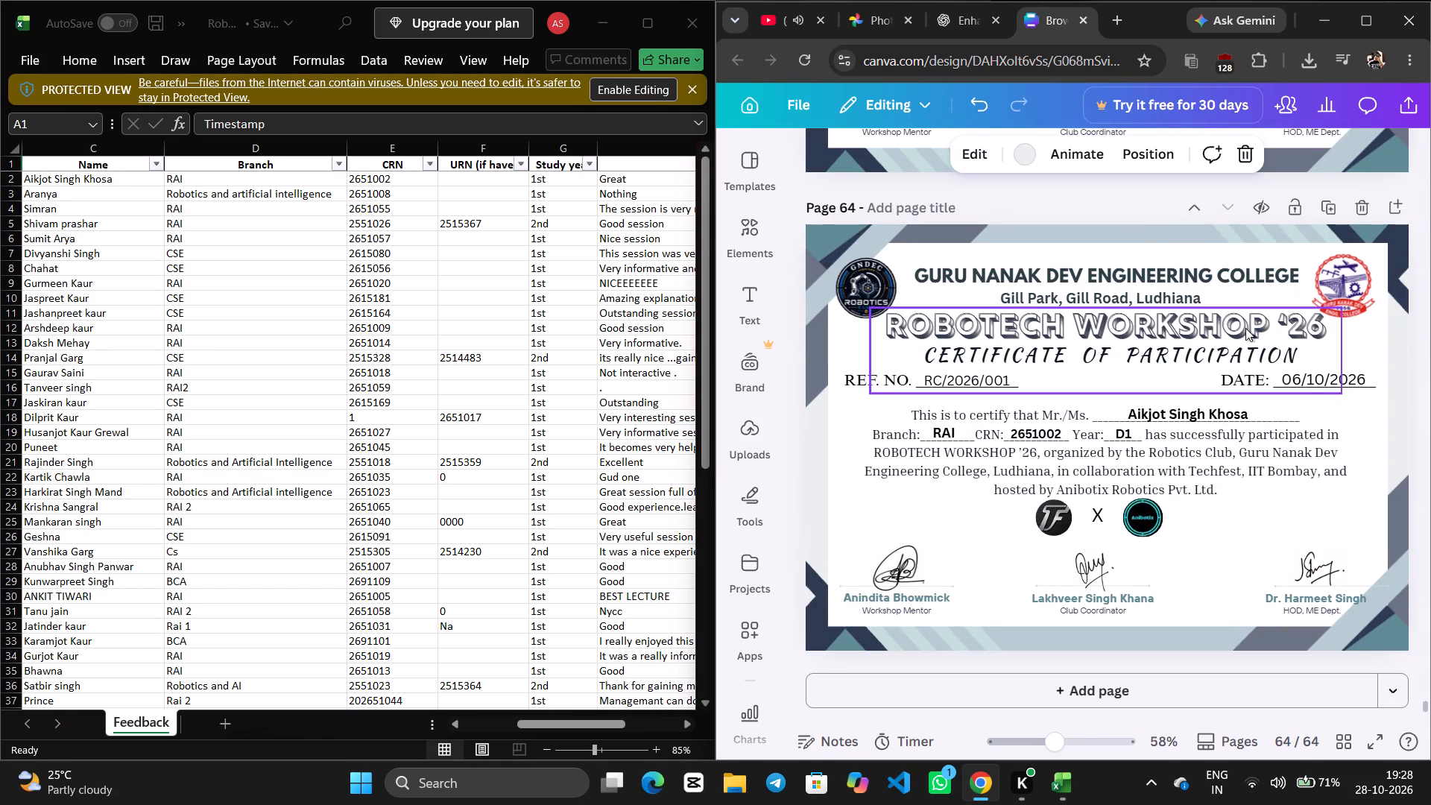
scroll(1319, 296, "down", 4)
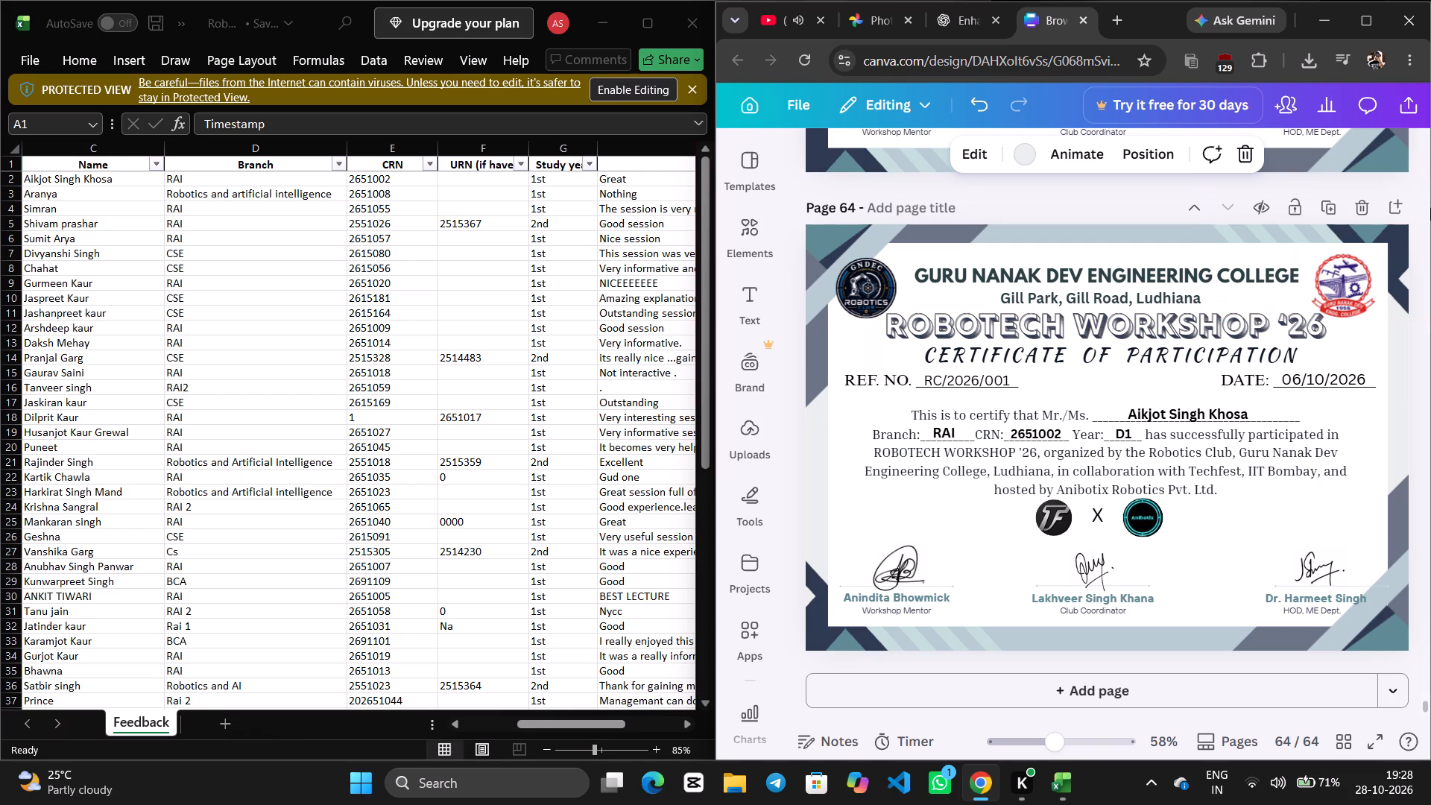
scroll(559, 395, "down", 6)
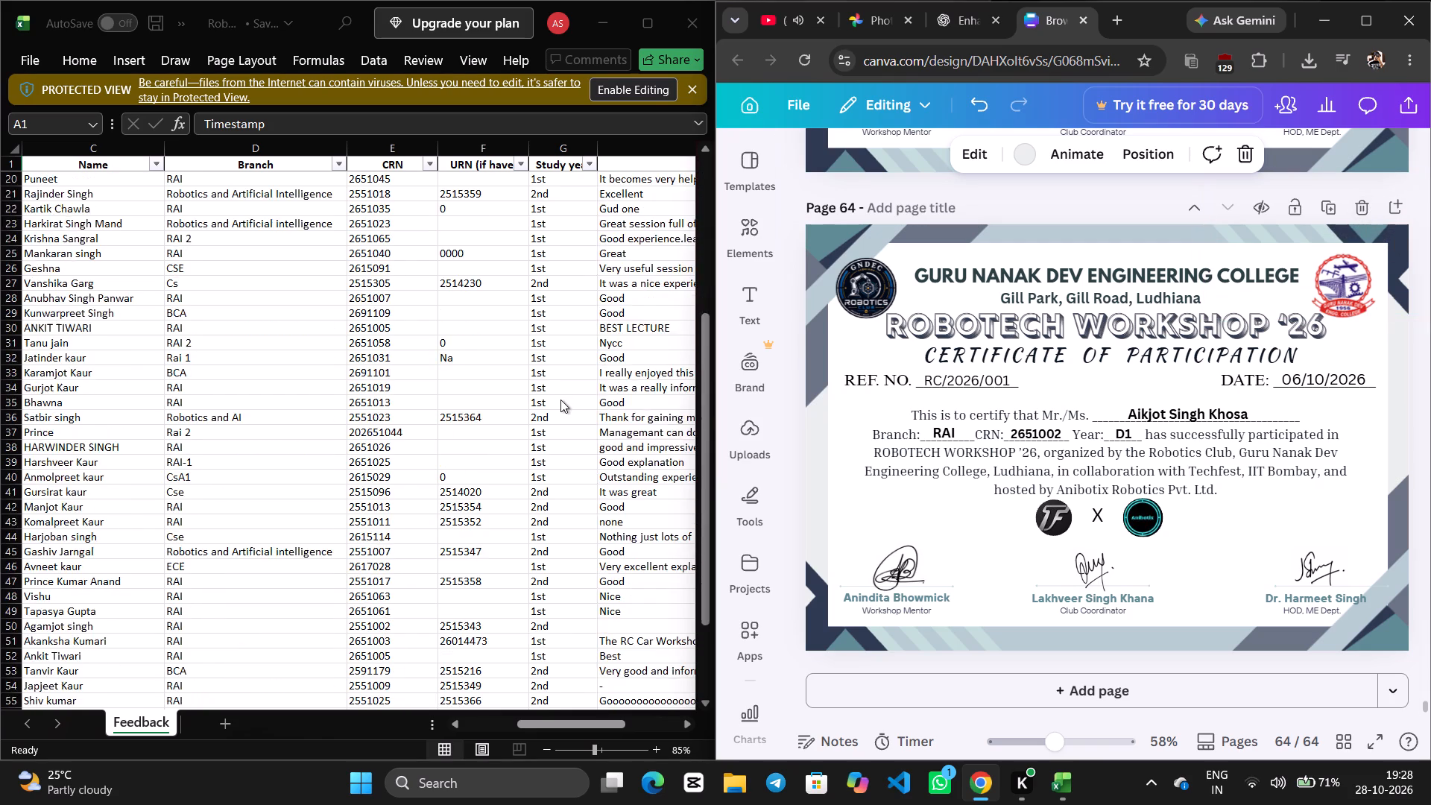
scroll(560, 400, "down", 5)
scroll(561, 400, "up", 7)
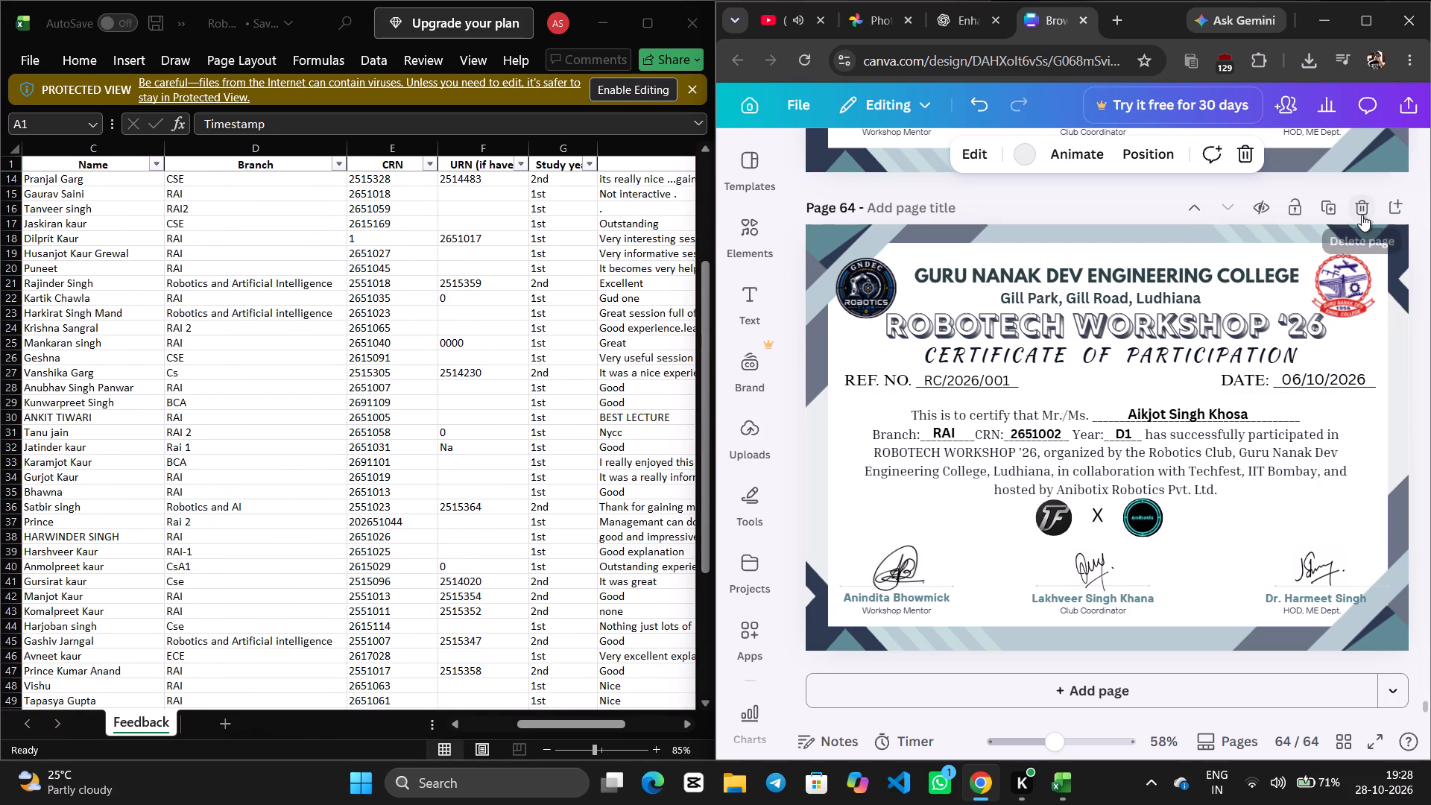
Delete the surplus last certificate page, page 64, from the design.
left_click(1362, 215)
Return to the start of the design and look over the first certificate pages.
scroll(1276, 387, "down", 4)
scroll(1276, 387, "up", 4)
scroll(1276, 387, "down", 5)
scroll(1276, 387, "up", 20)
scroll(1276, 387, "up", 20)
scroll(1276, 387, "up", 11)
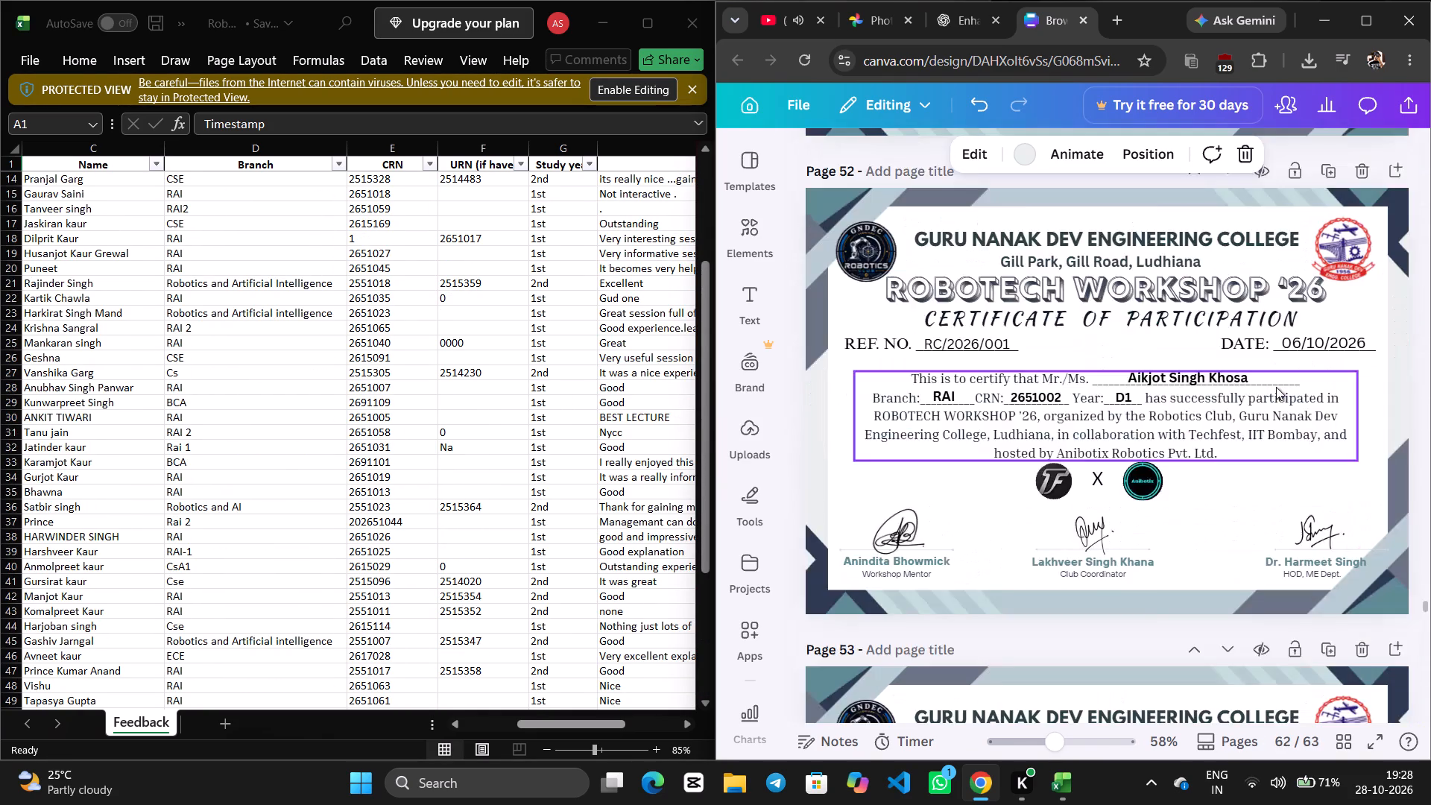
scroll(1276, 387, "up", 19)
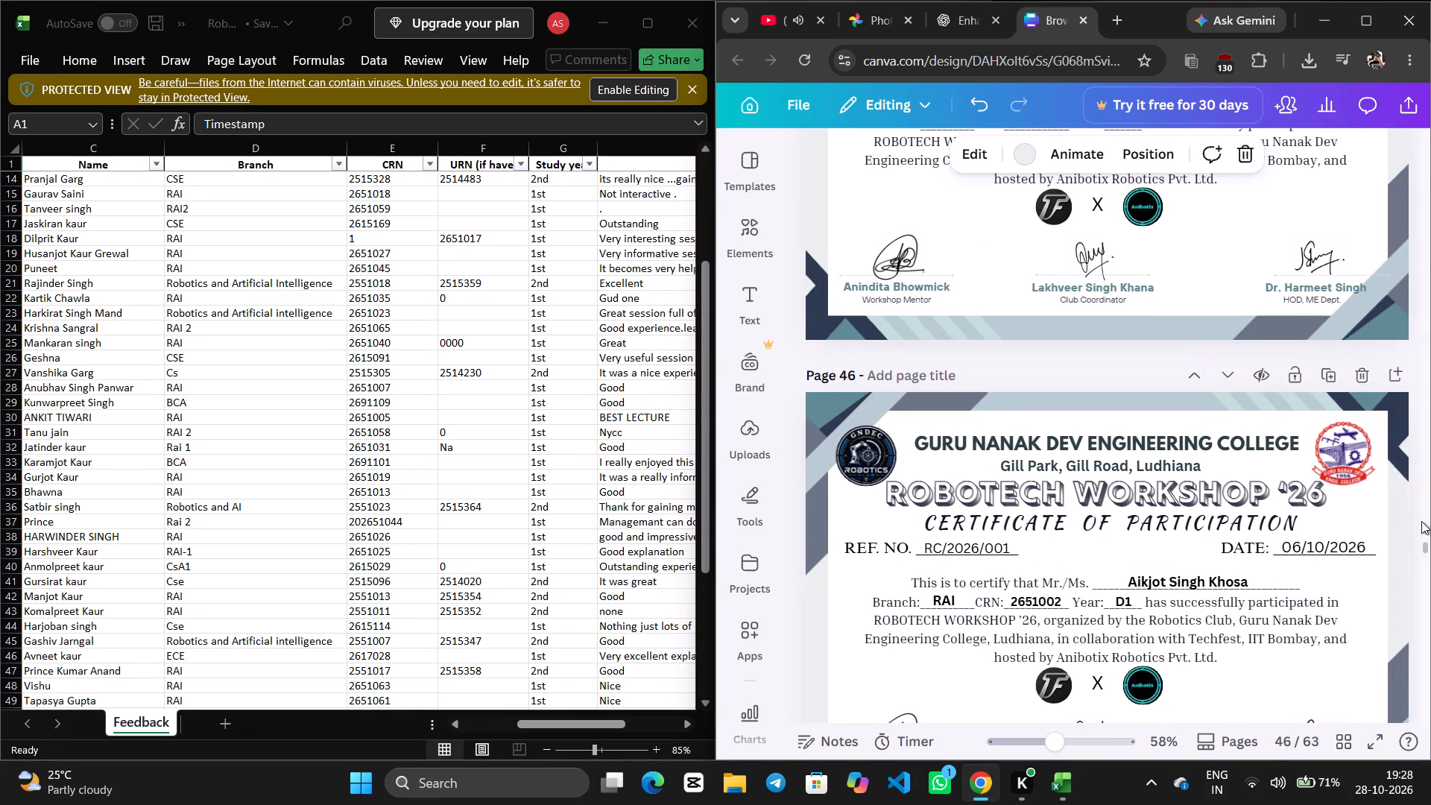
left_click_drag(1430, 548, 1430, 142)
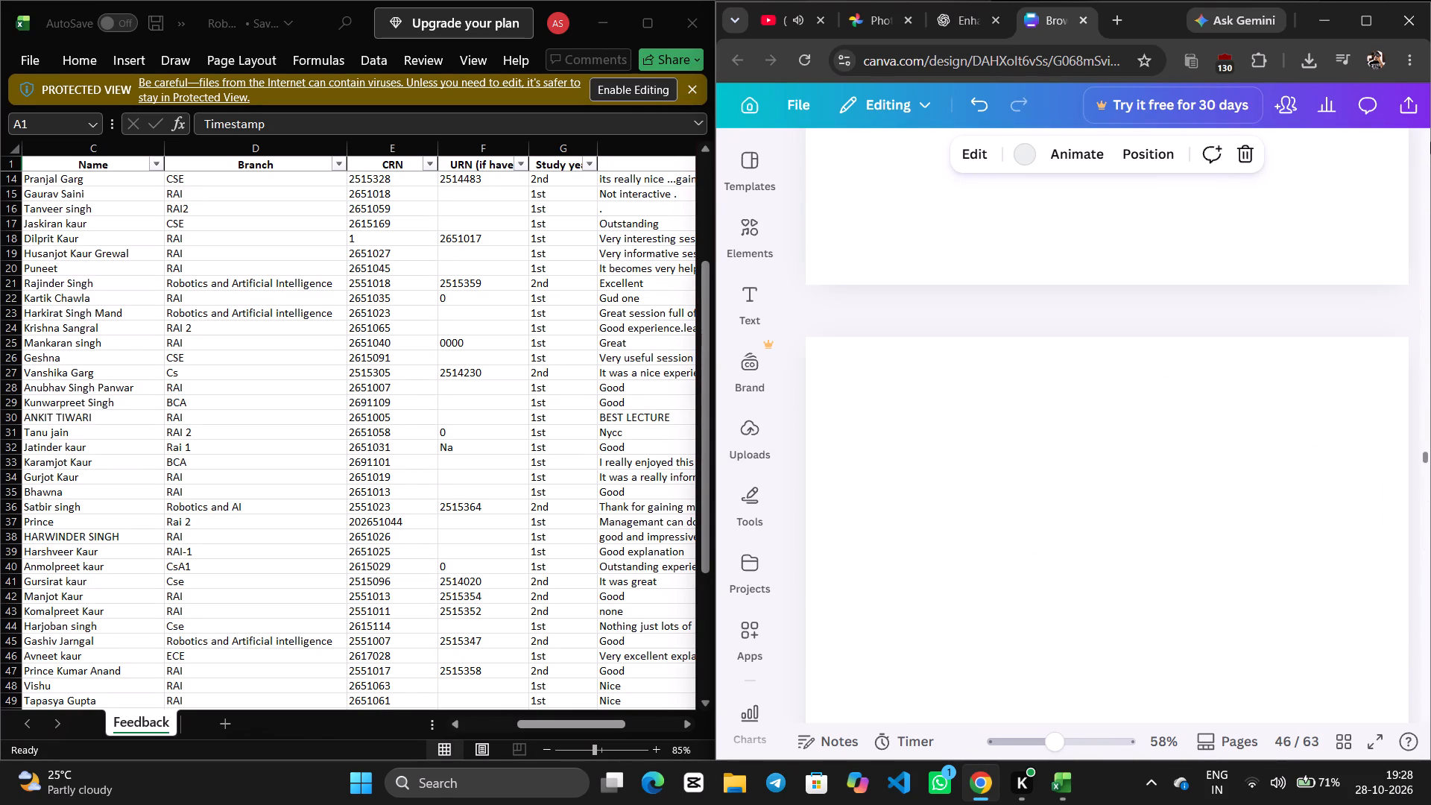
left_click_drag(1430, 142, 1430, 127)
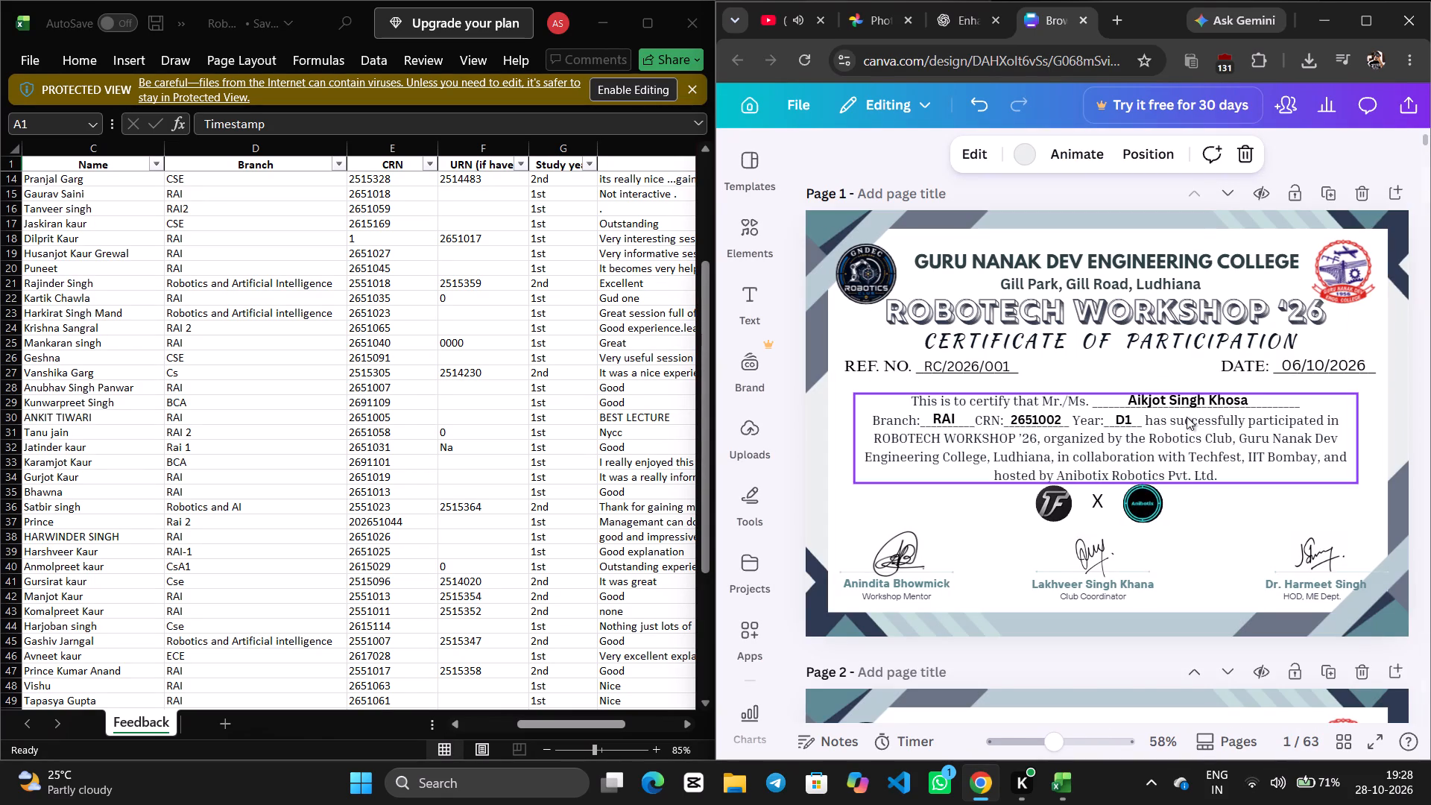
scroll(1187, 417, "up", 3)
scroll(1186, 417, "down", 3)
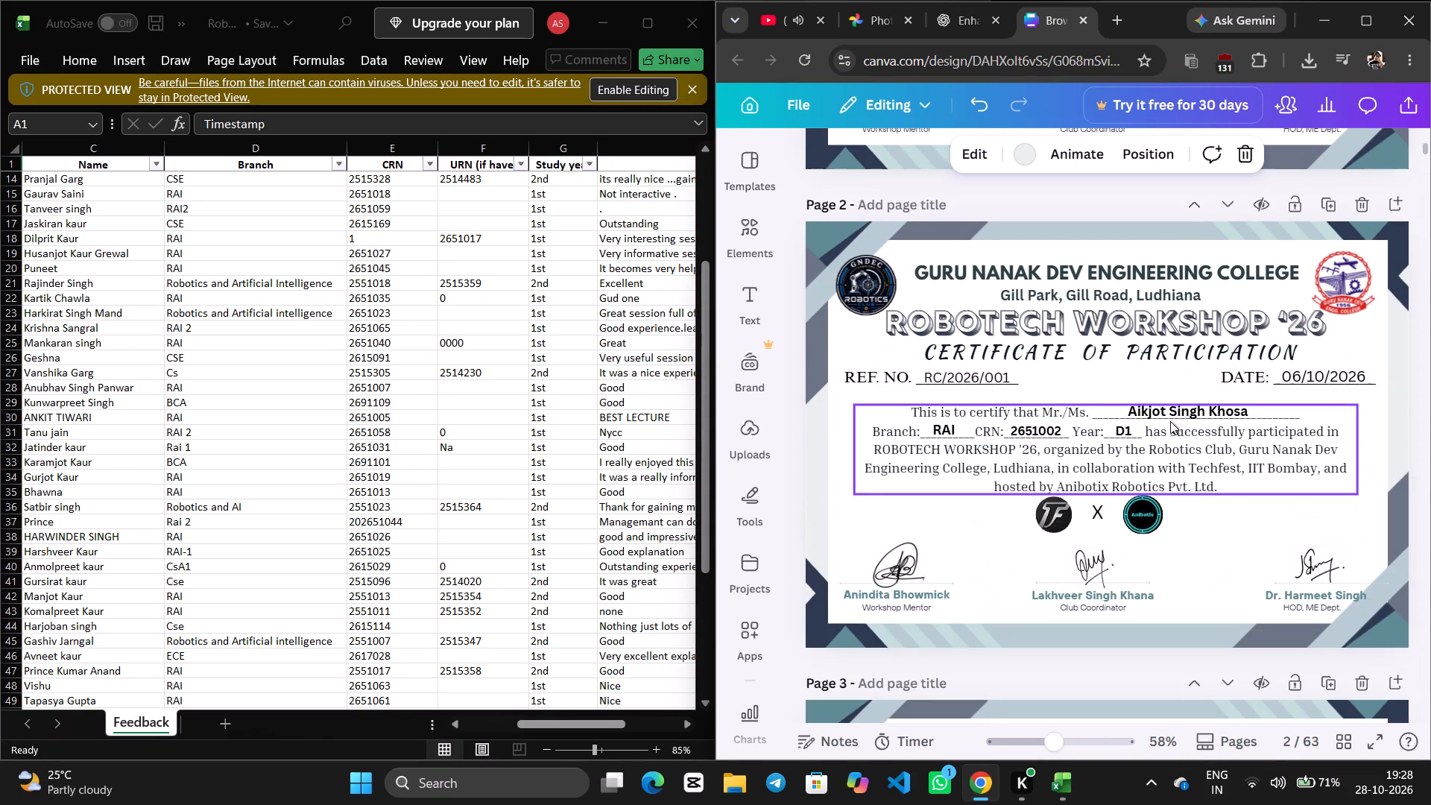
scroll(1163, 401, "up", 5)
scroll(1163, 401, "down", 6)
scroll(1157, 398, "up", 3)
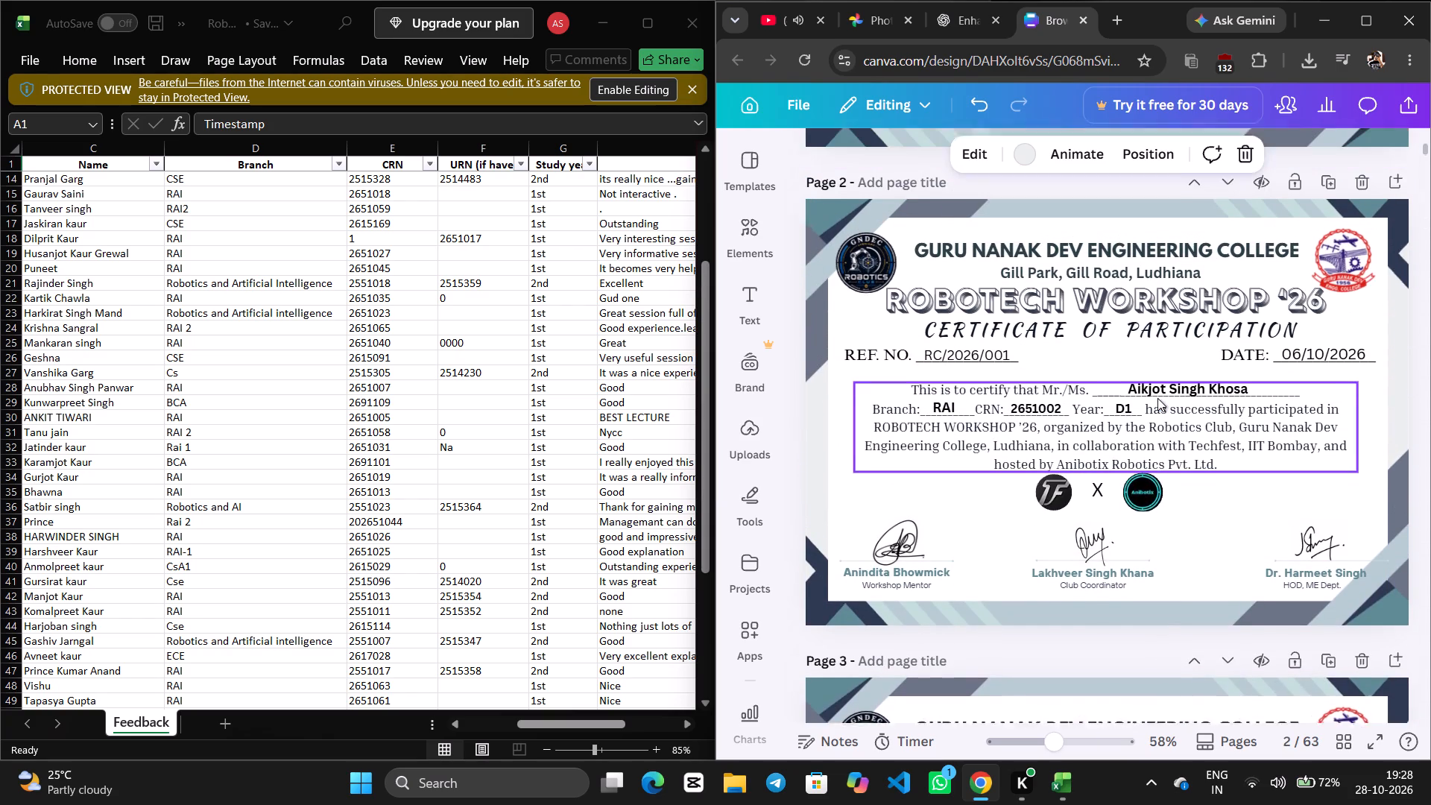
scroll(99, 218, "up", 10)
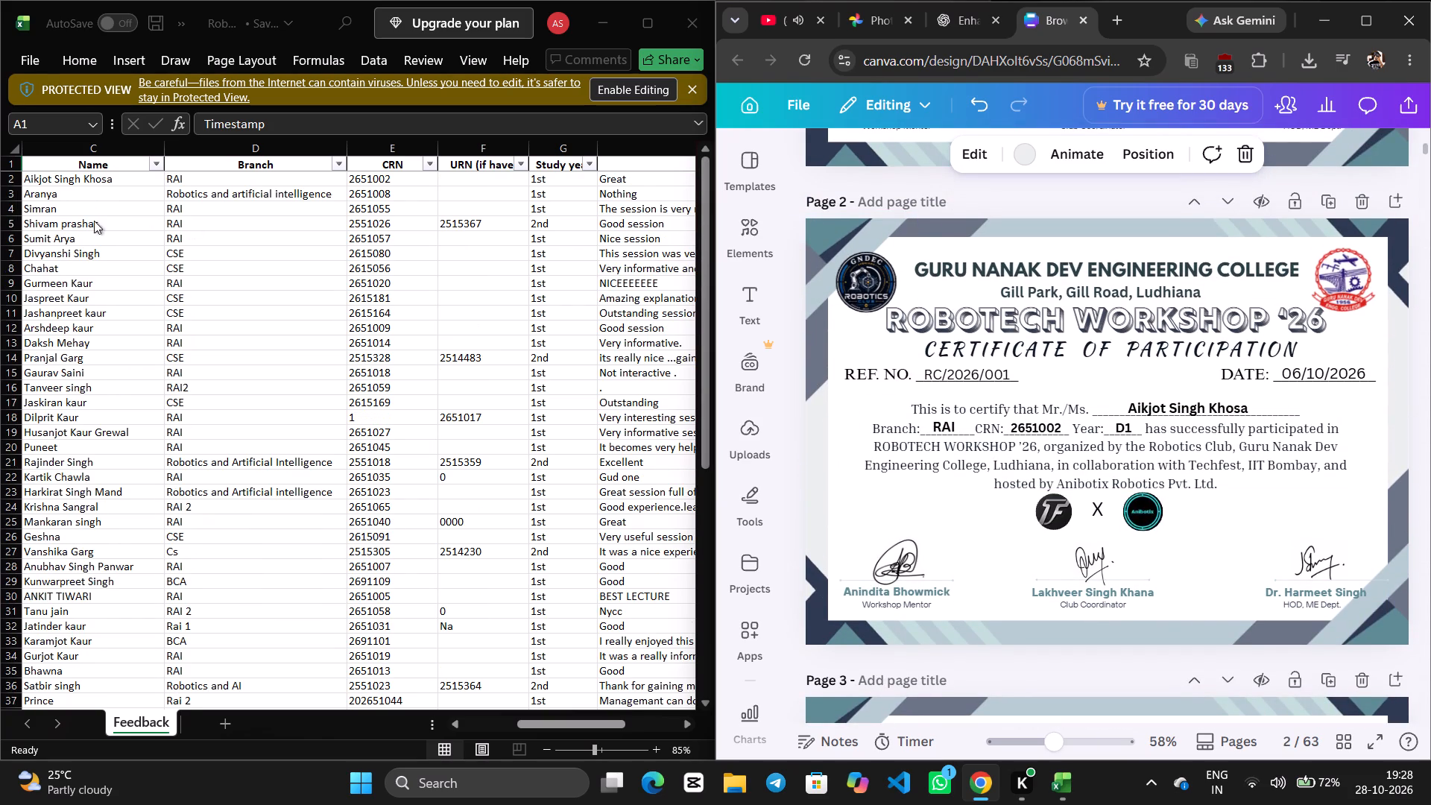
Replace the participant name on the page 2 certificate with the name copied from row 3 of the feedback workbook.
left_click(57, 192)
left_click(59, 192)
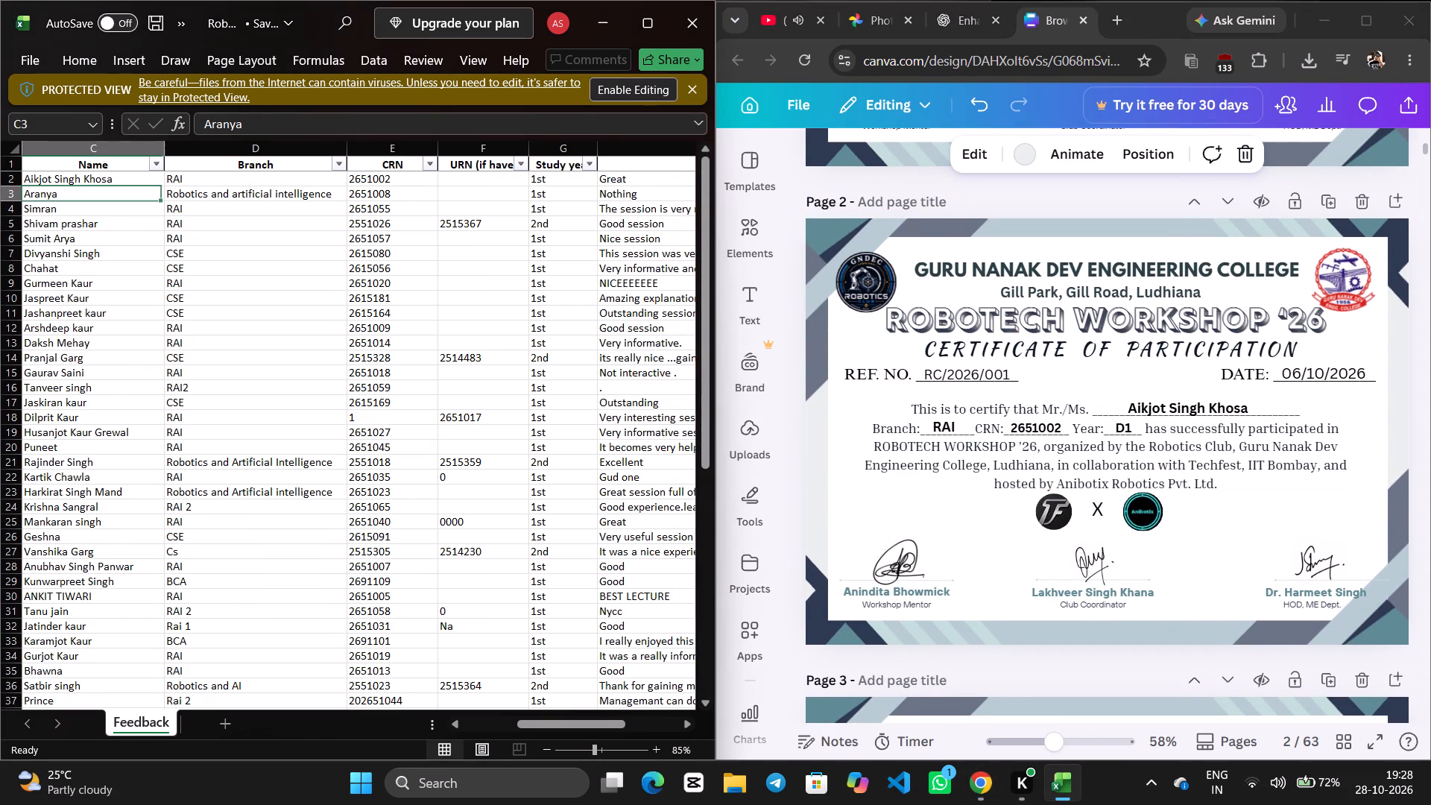
key("ctrl+c")
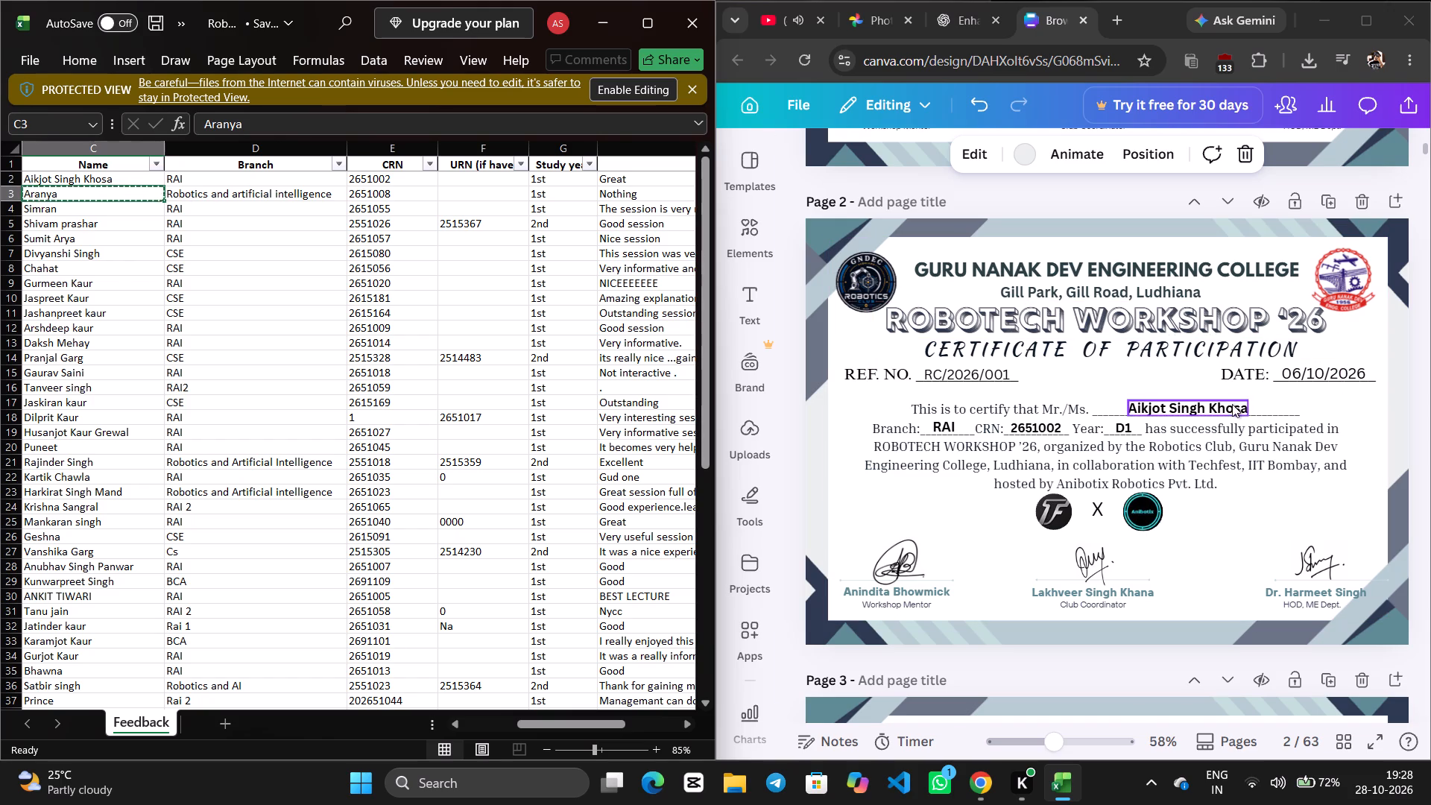
left_click(1231, 406)
double_click(1231, 406)
key("ctrl+v")
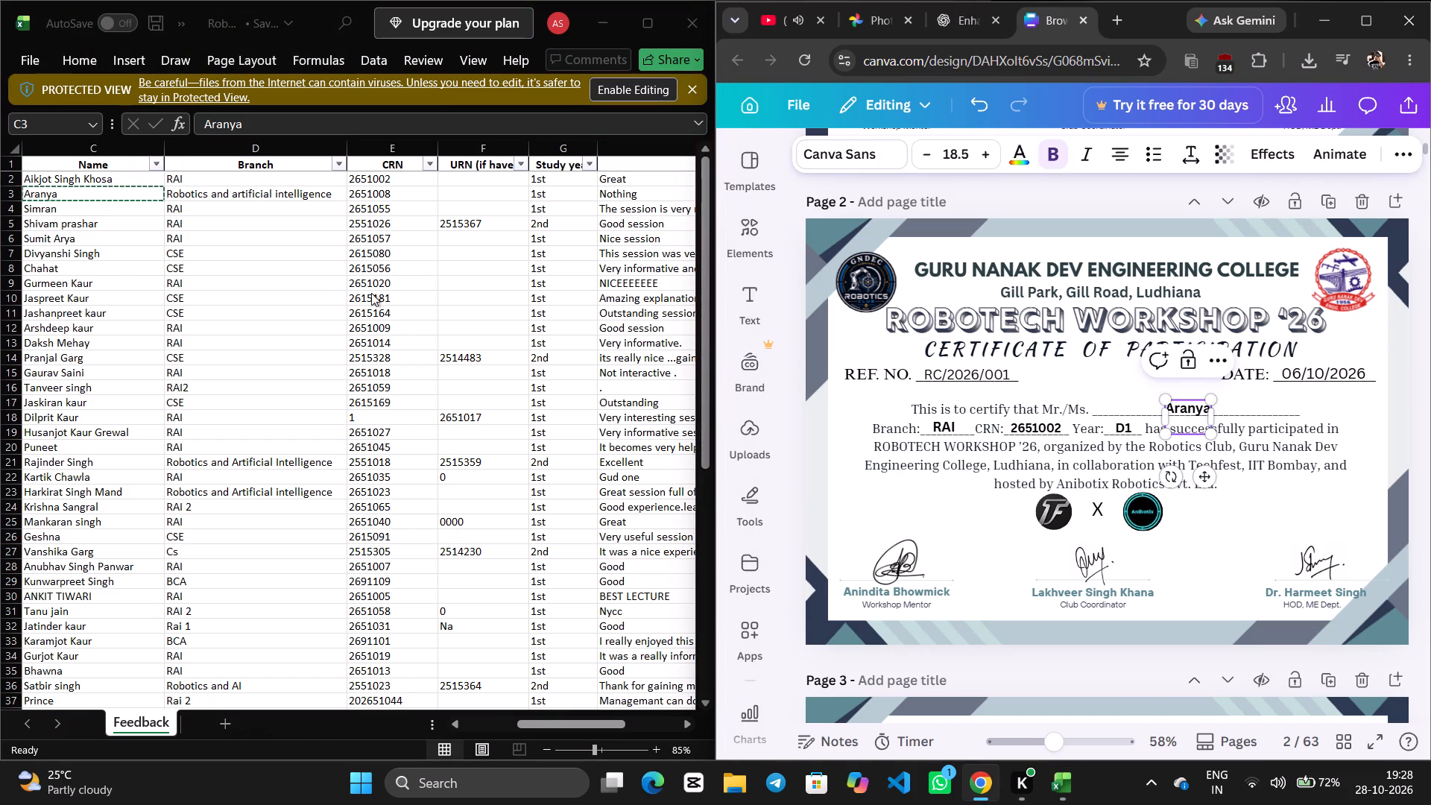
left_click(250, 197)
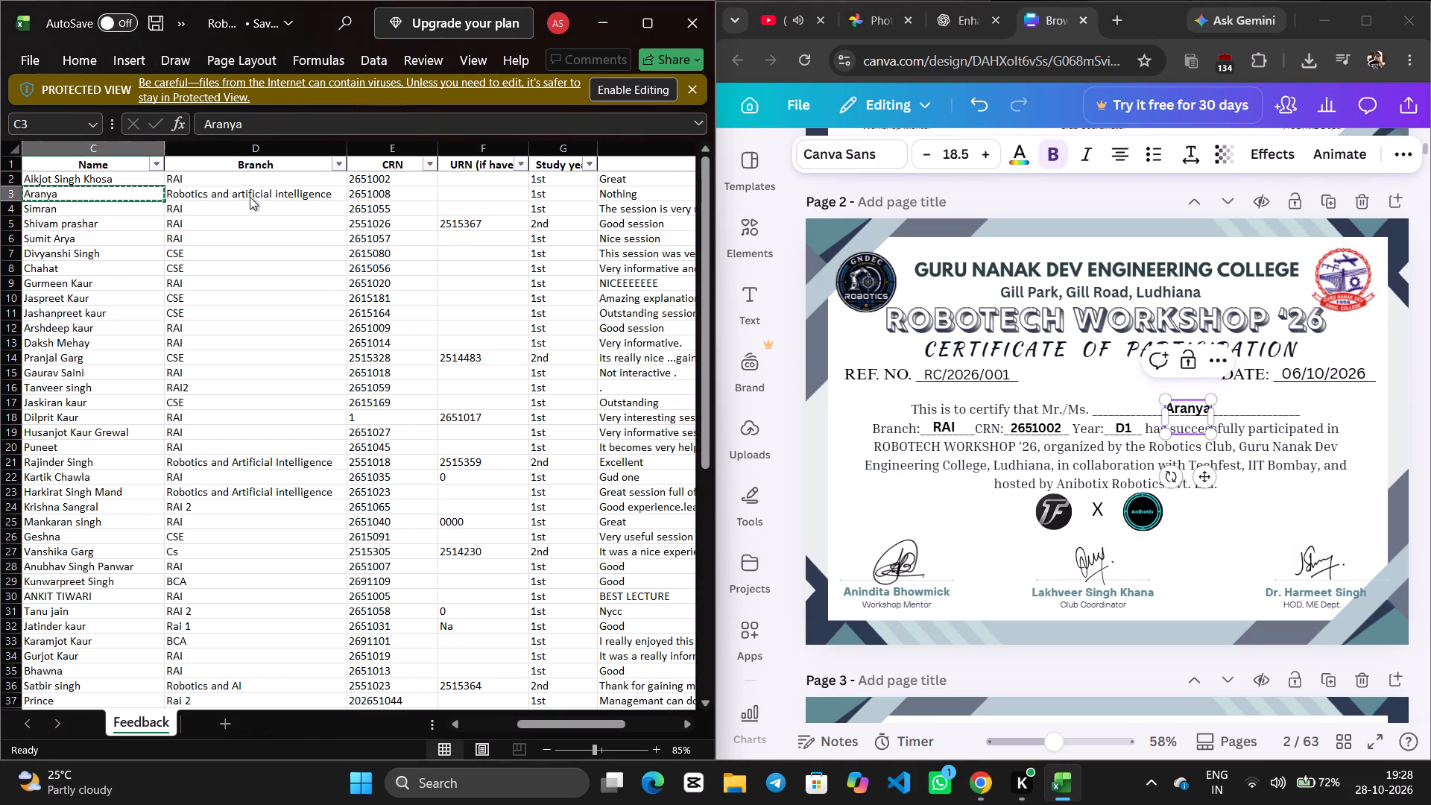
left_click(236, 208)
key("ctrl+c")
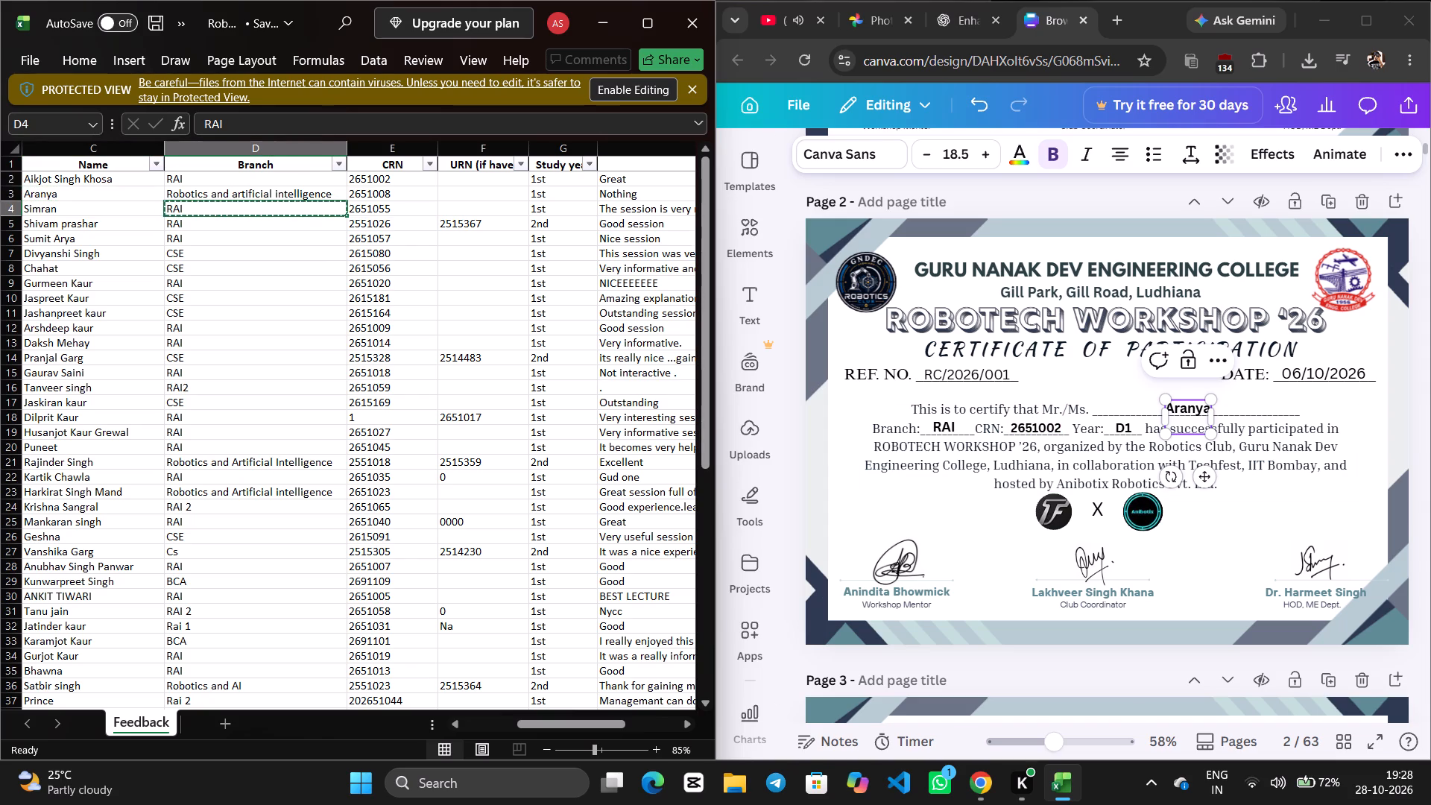
Replace the CRN on the page 2 certificate with the CRN copied from row 4 of the feedback workbook.
left_click(387, 218)
left_click(382, 211)
key("ctrl+c")
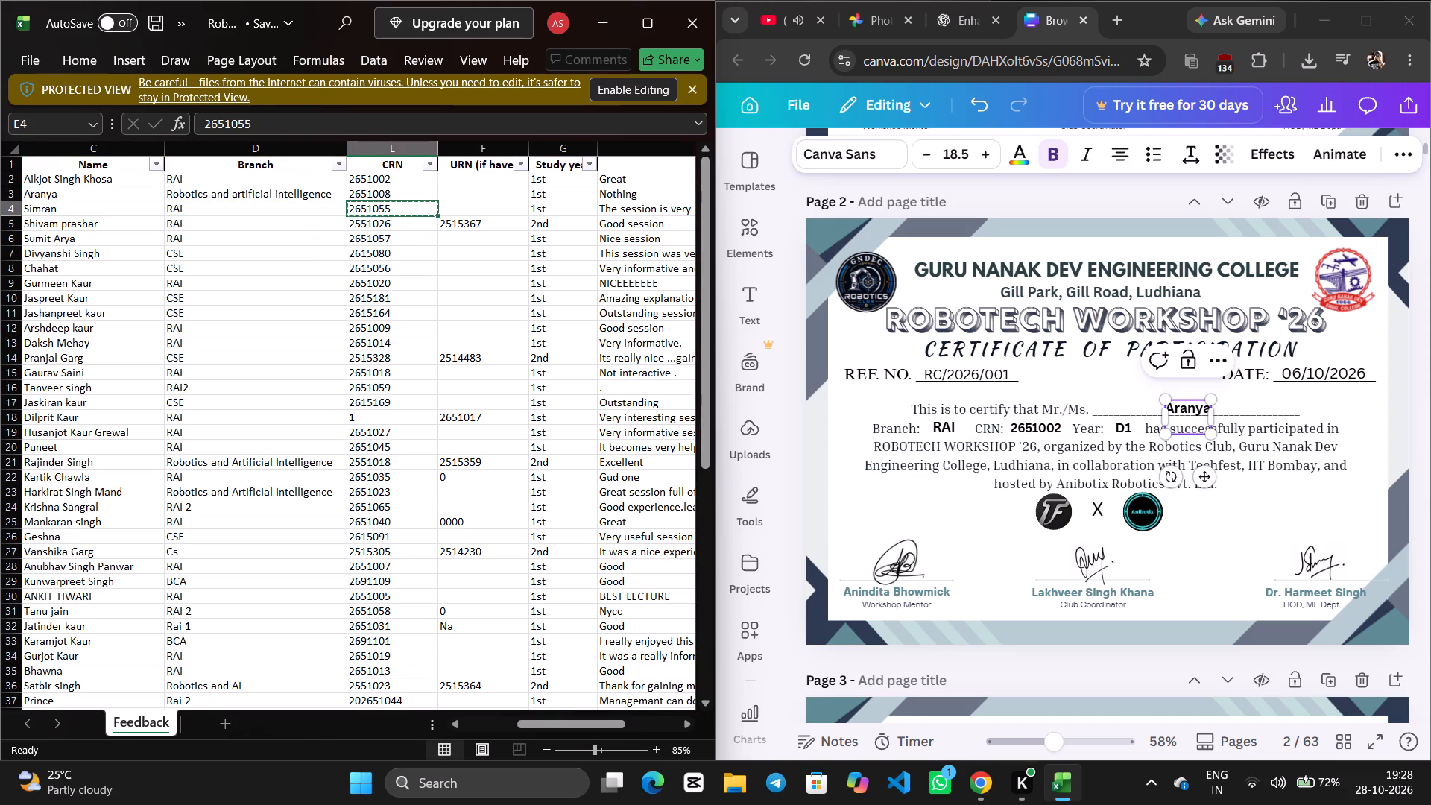
left_click(1051, 417)
left_click(1043, 426)
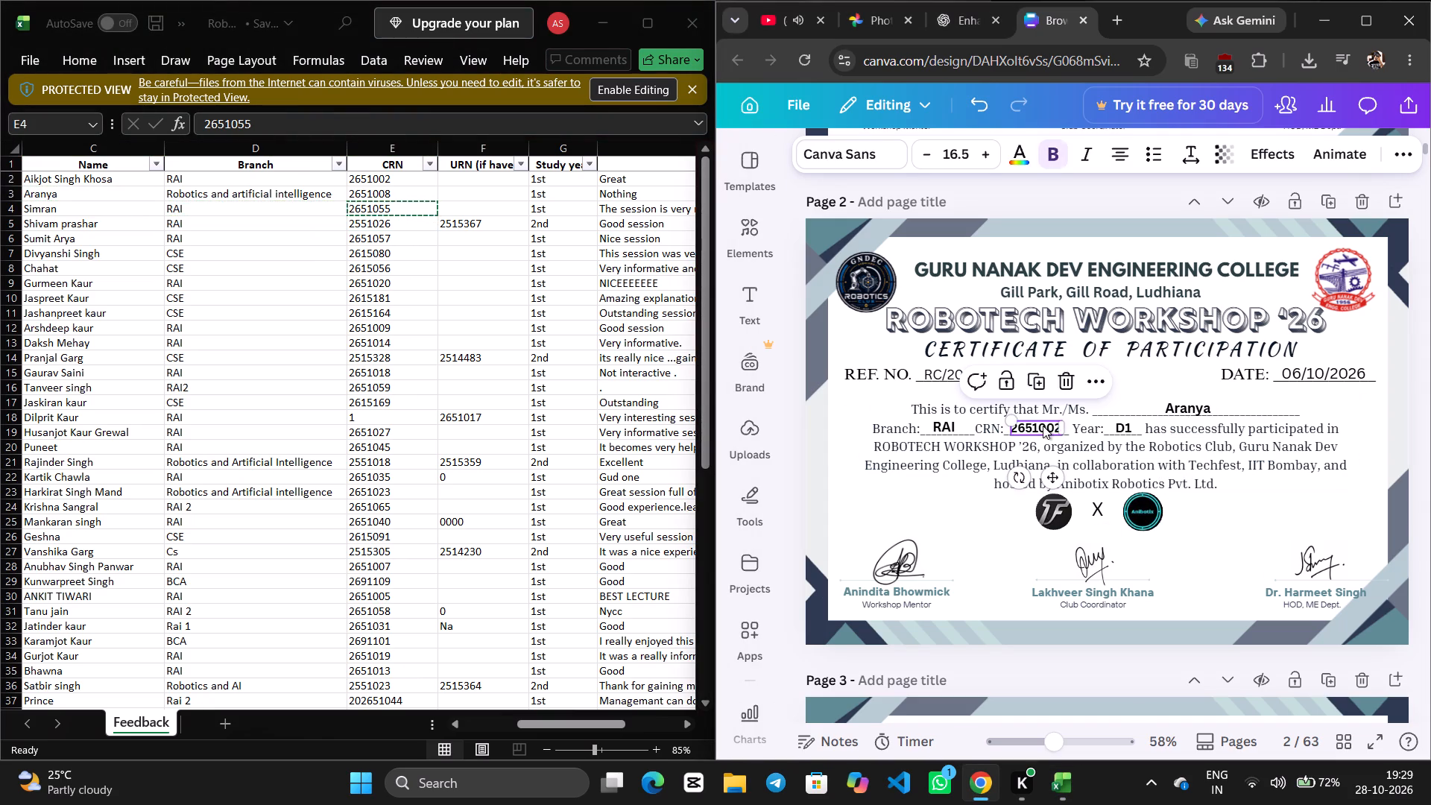
double_click(1043, 426)
key("ctrl+v")
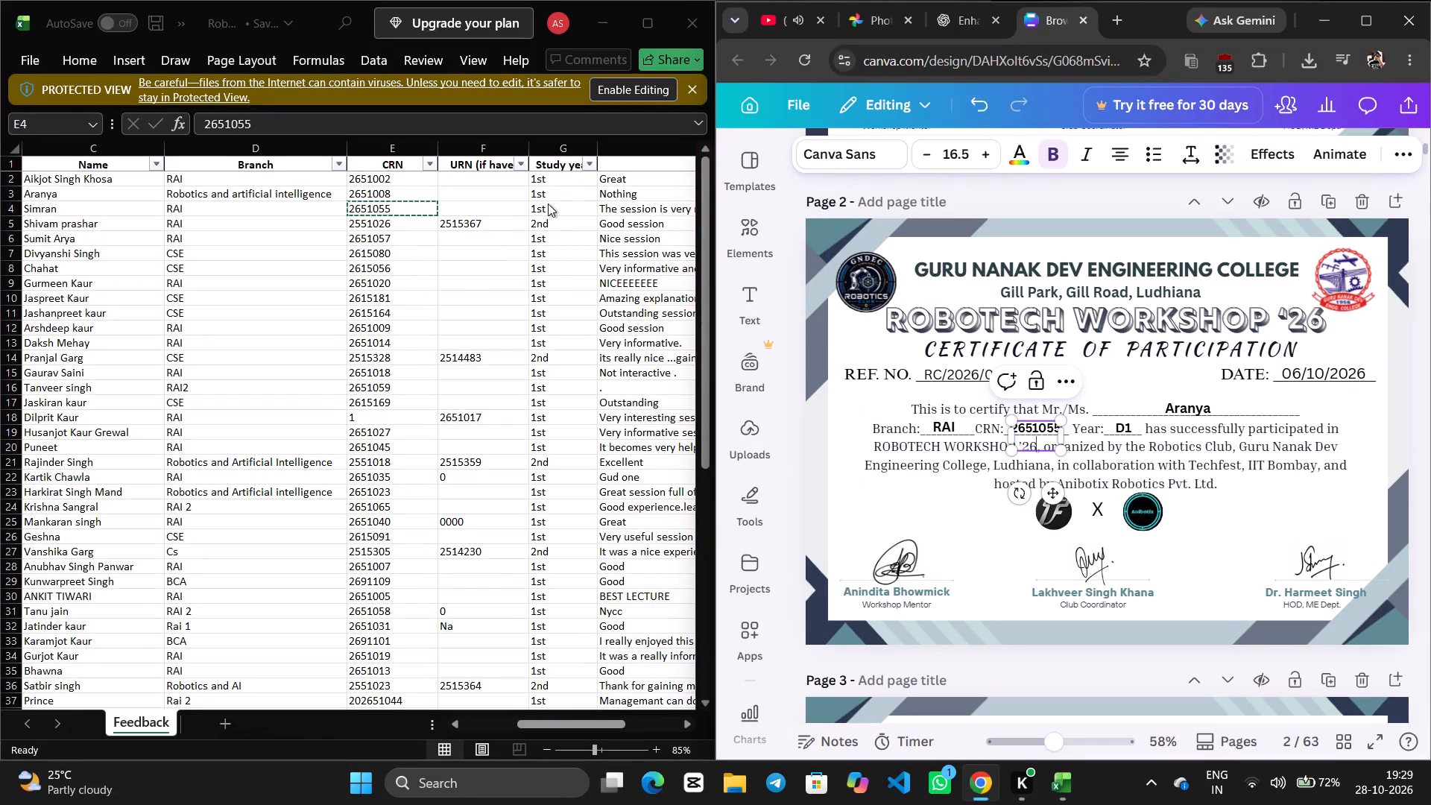
left_click(1430, 542)
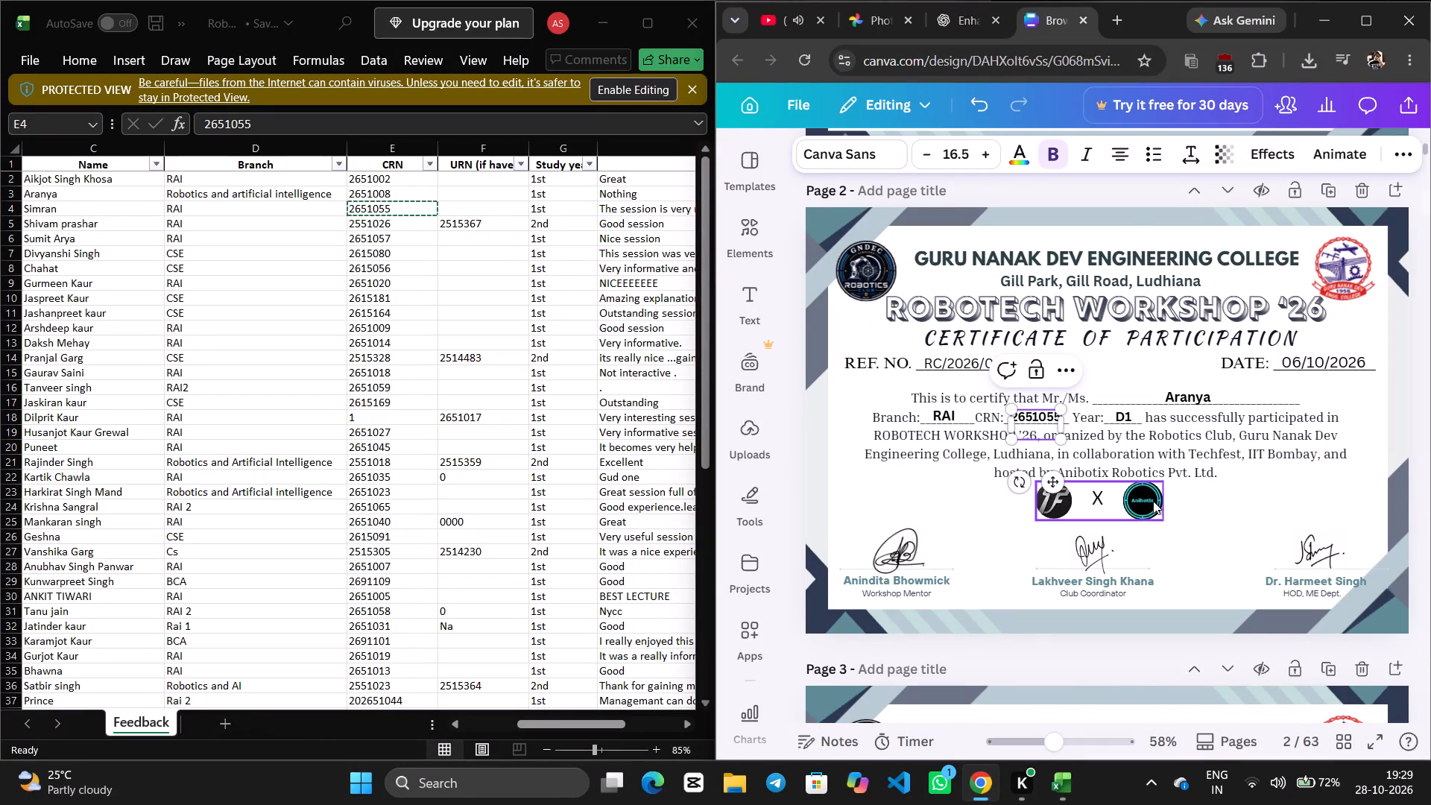
scroll(1153, 501, "down", 1)
left_click(1430, 503)
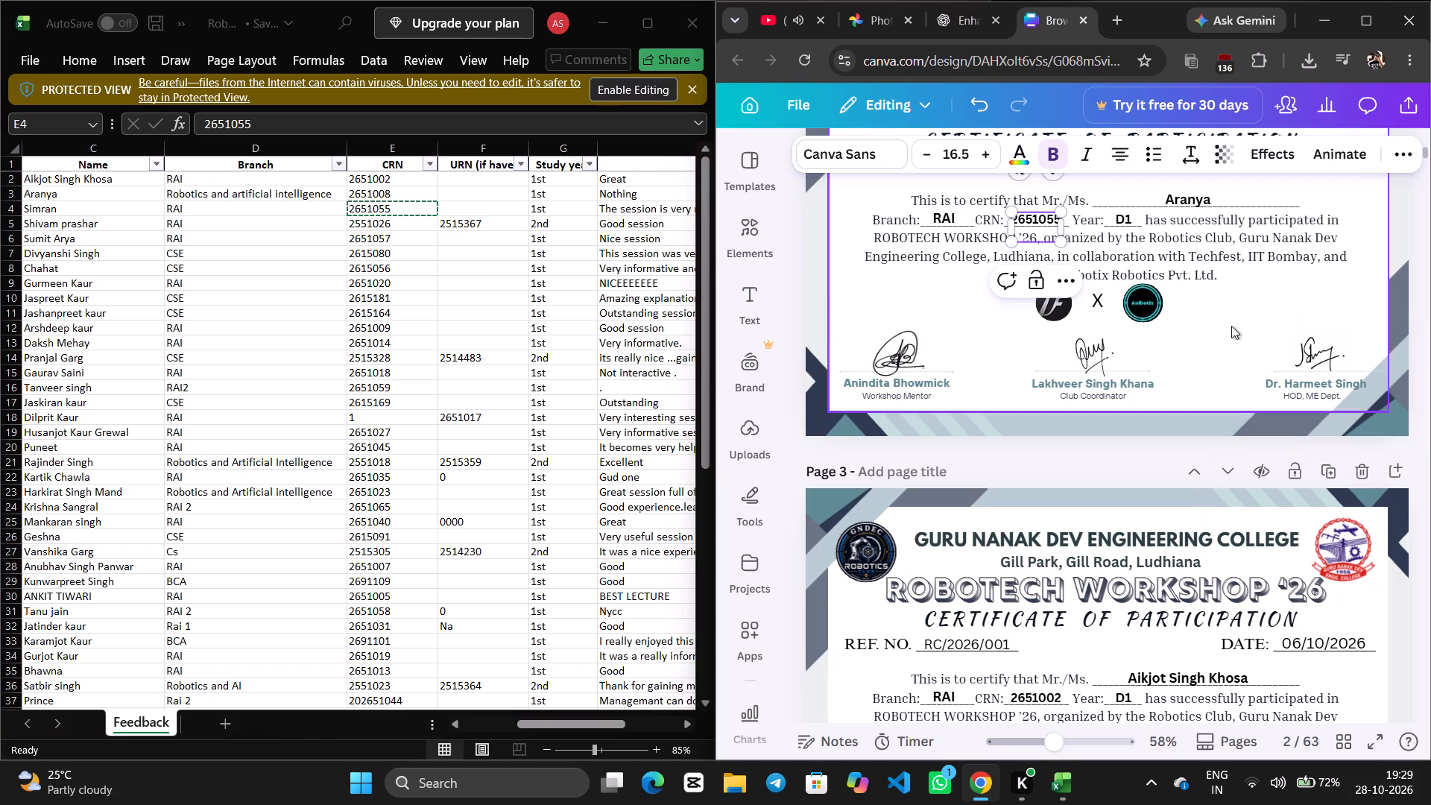
left_click(785, 327)
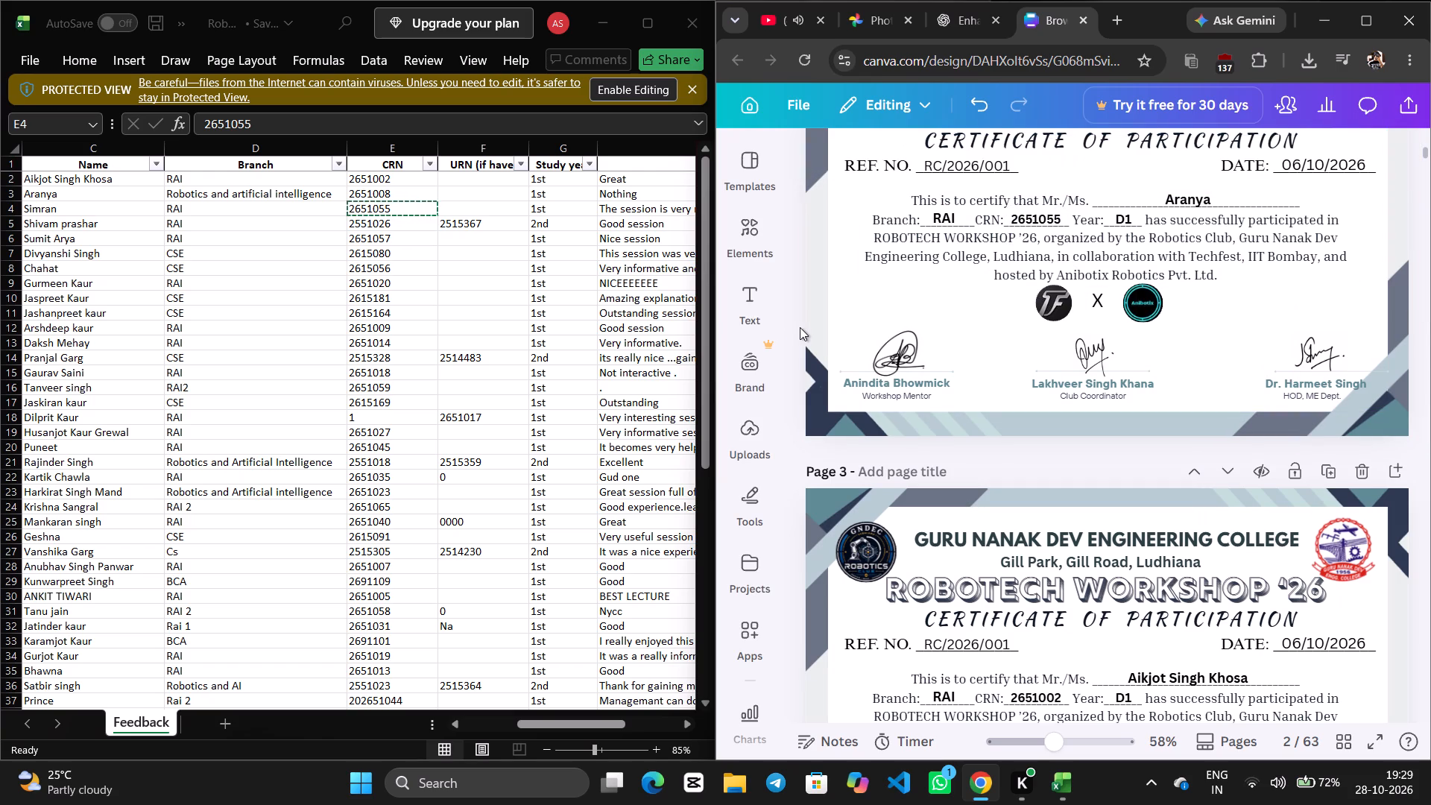
Replace the participant name on the page 3 certificate with the name copied from row 4 of the feedback workbook.
scroll(1029, 323, "up", 4)
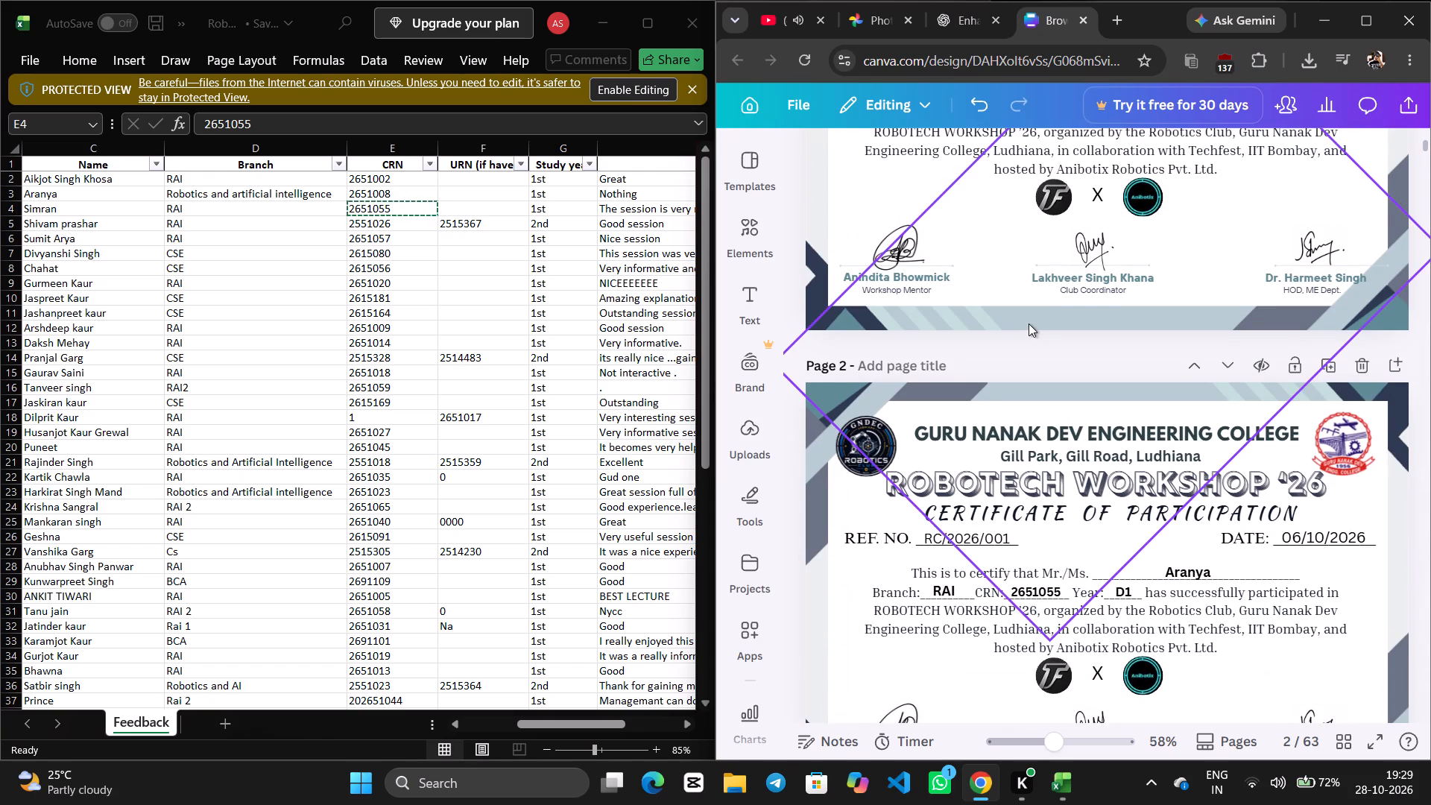
scroll(1029, 323, "down", 6)
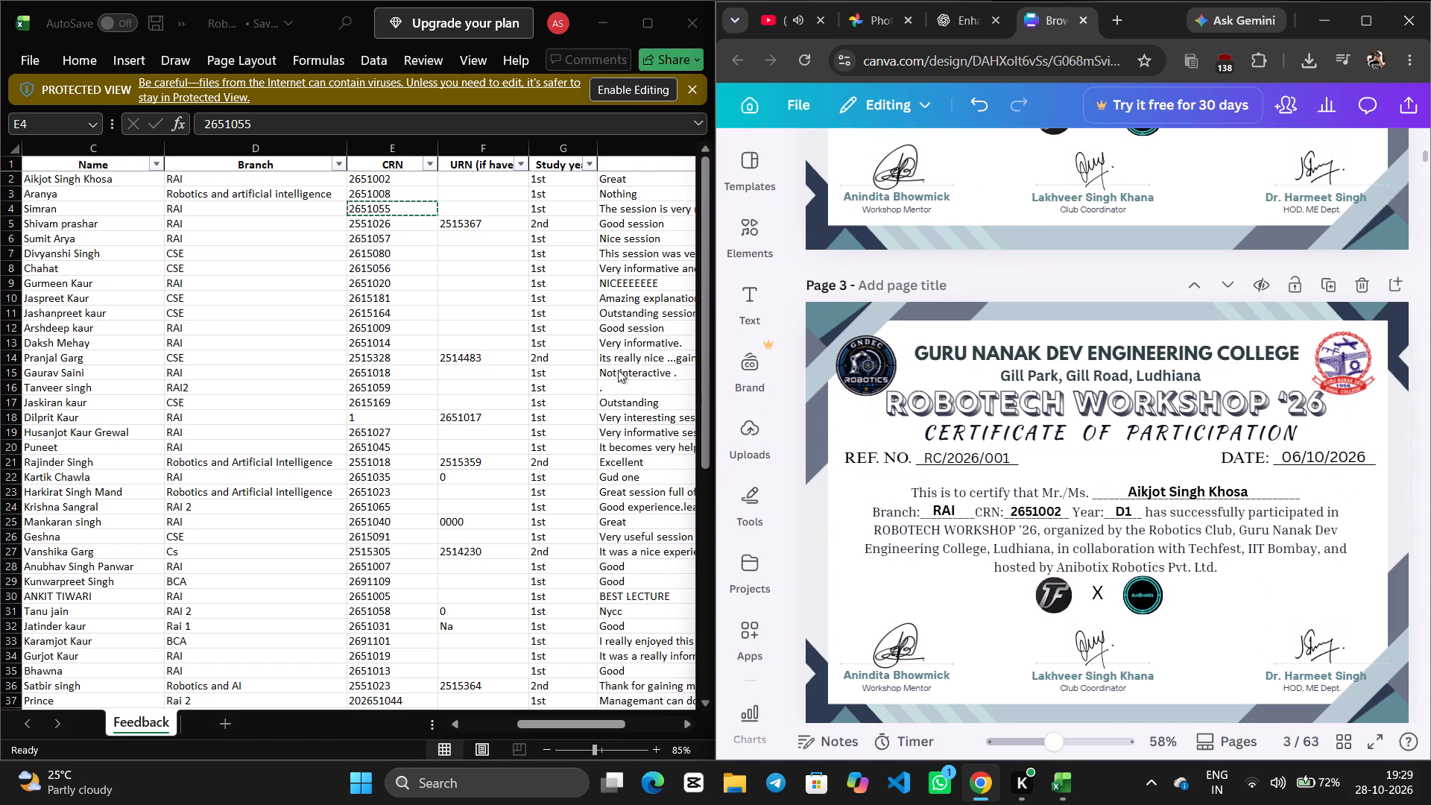
left_click(42, 209)
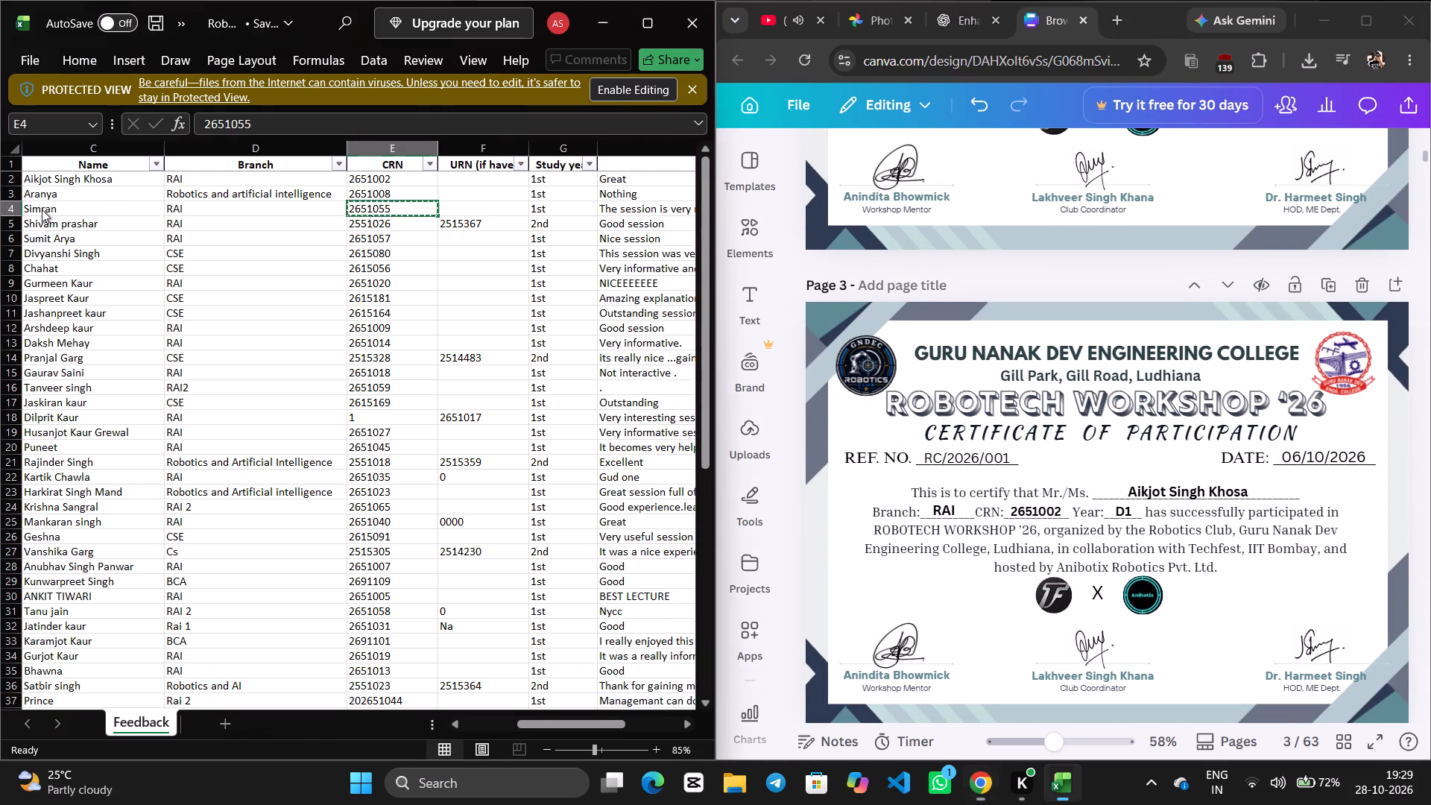
left_click(42, 209)
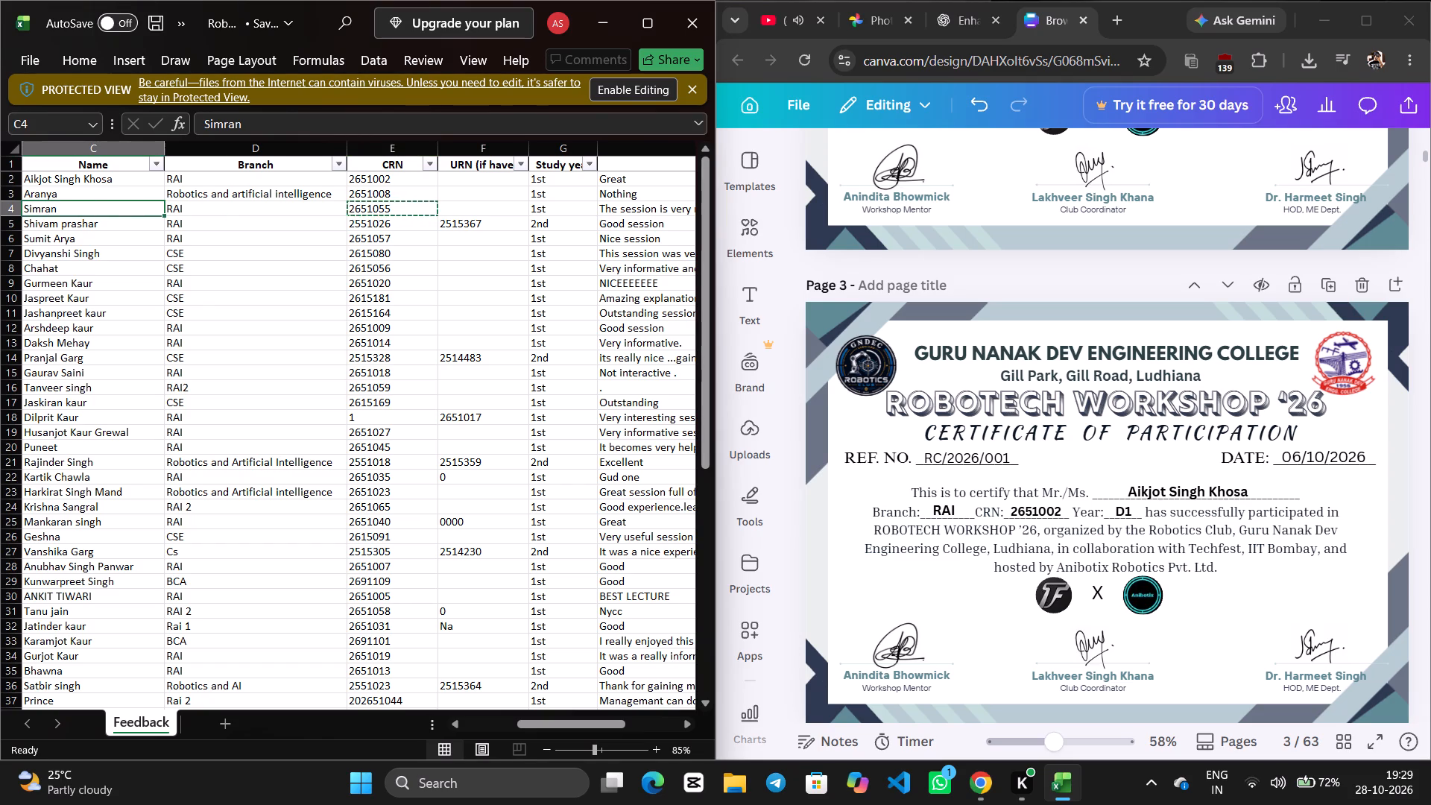
key("ctrl+c")
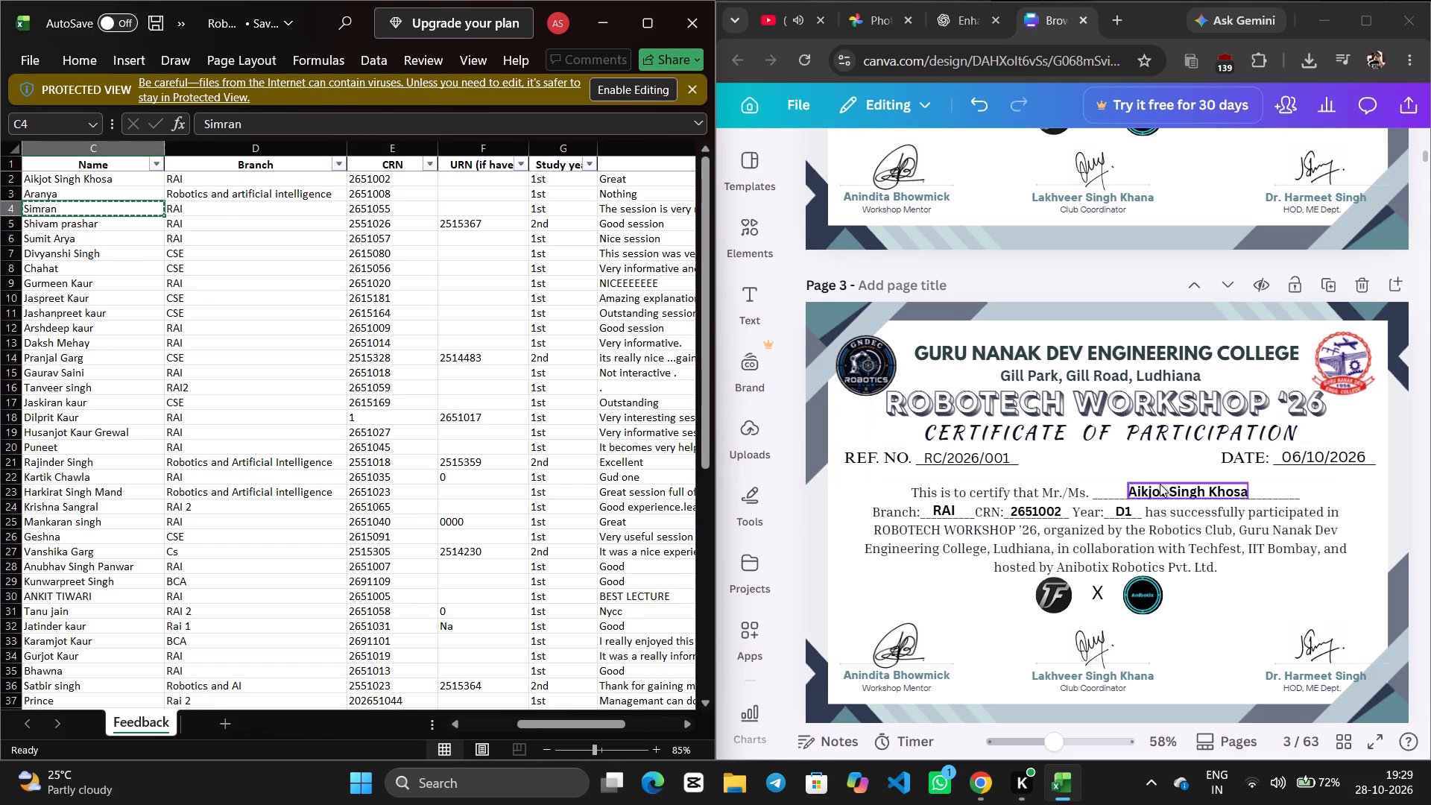
left_click(1167, 490)
double_click(1167, 490)
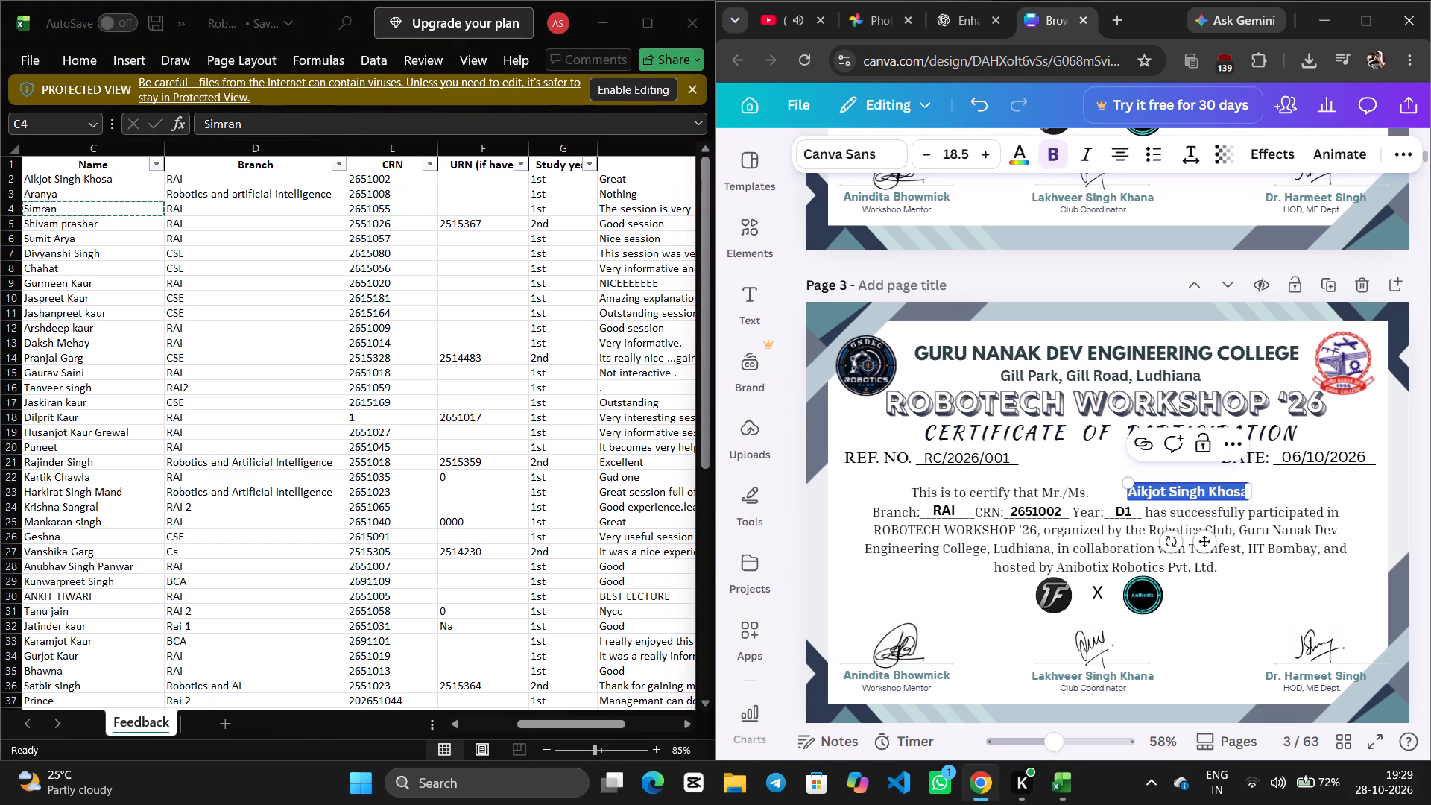
key("ctrl+v")
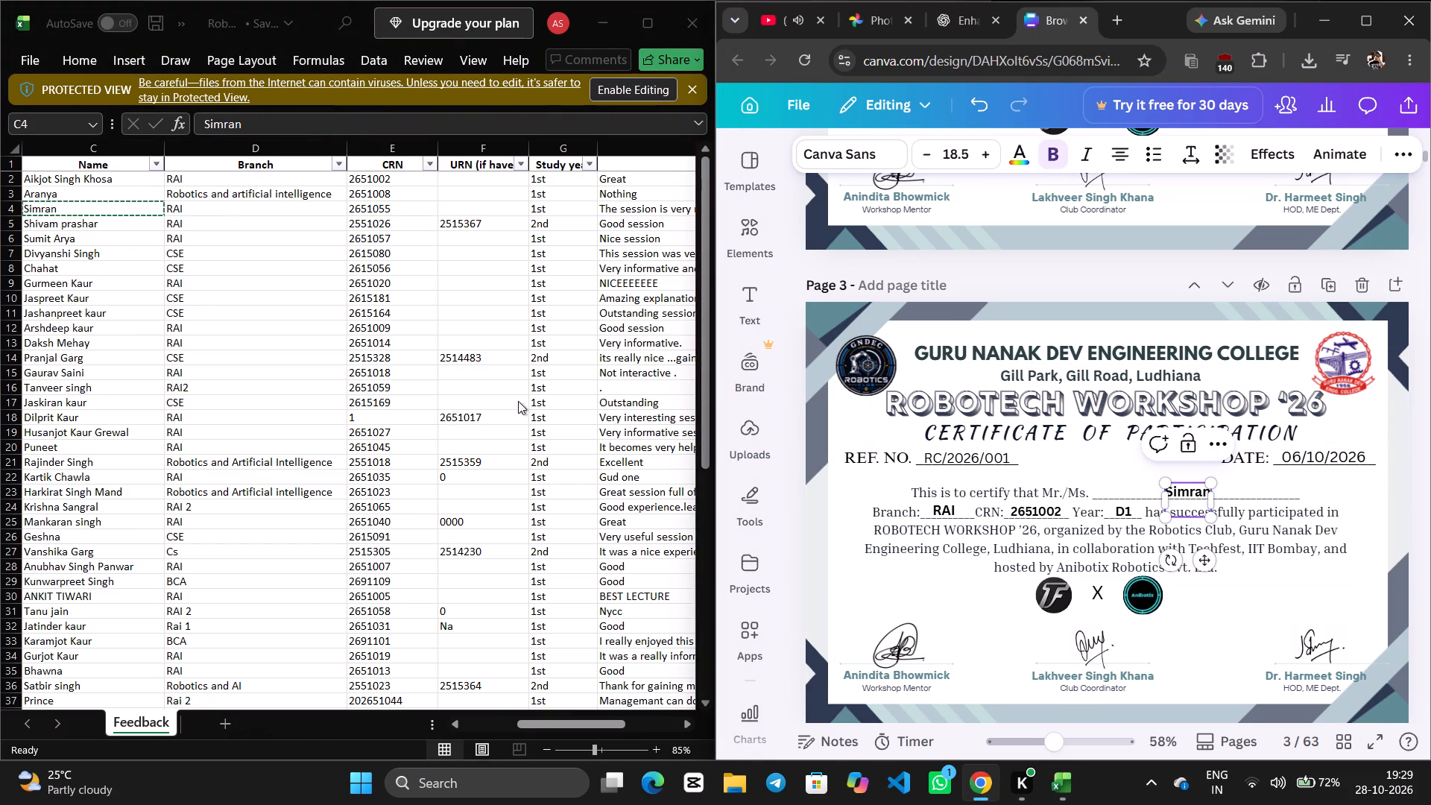
Replace the CRN on the page 3 certificate with the CRN copied from row 4 of the feedback workbook.
left_click(375, 209)
left_click(375, 209)
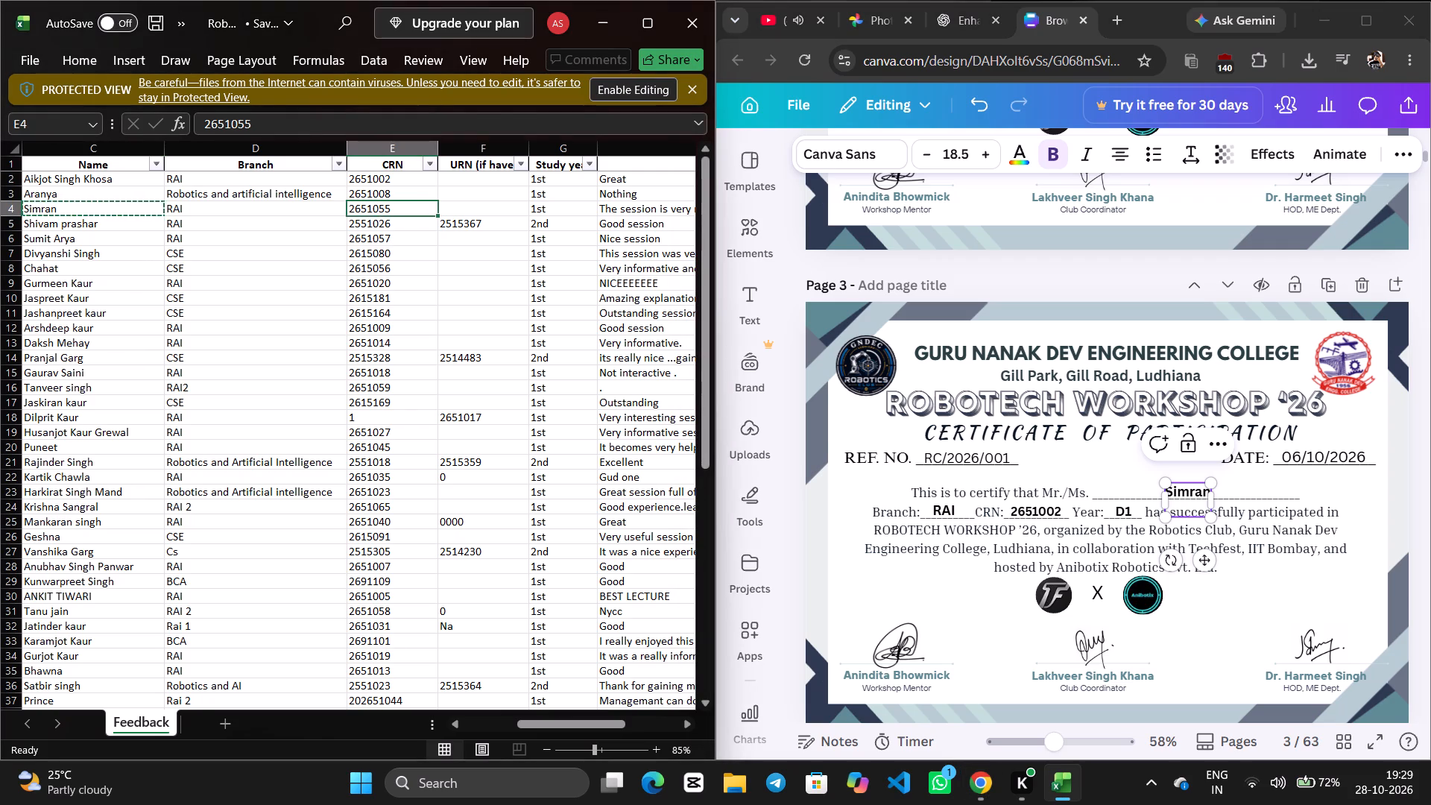
key("ctrl+c")
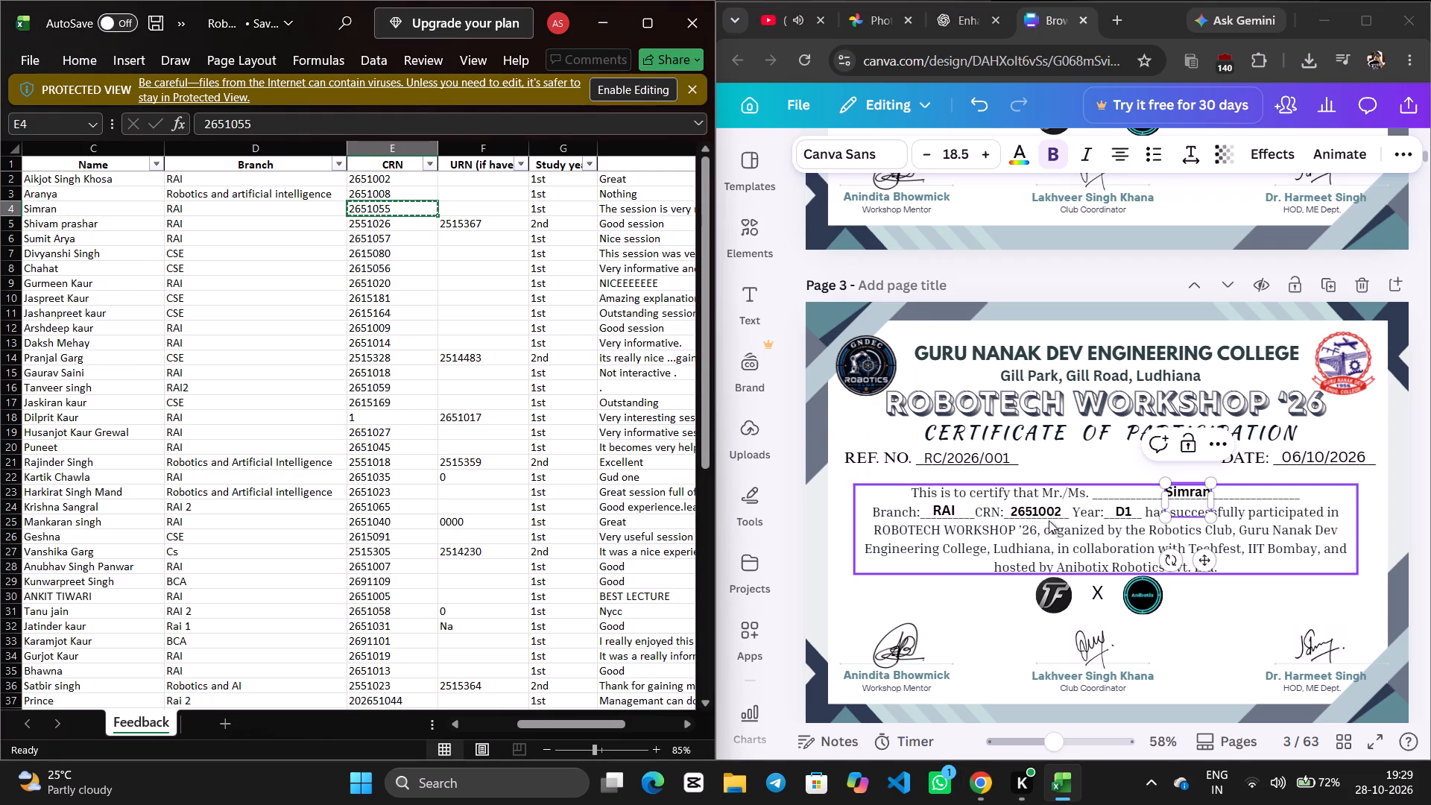
double_click(1042, 507)
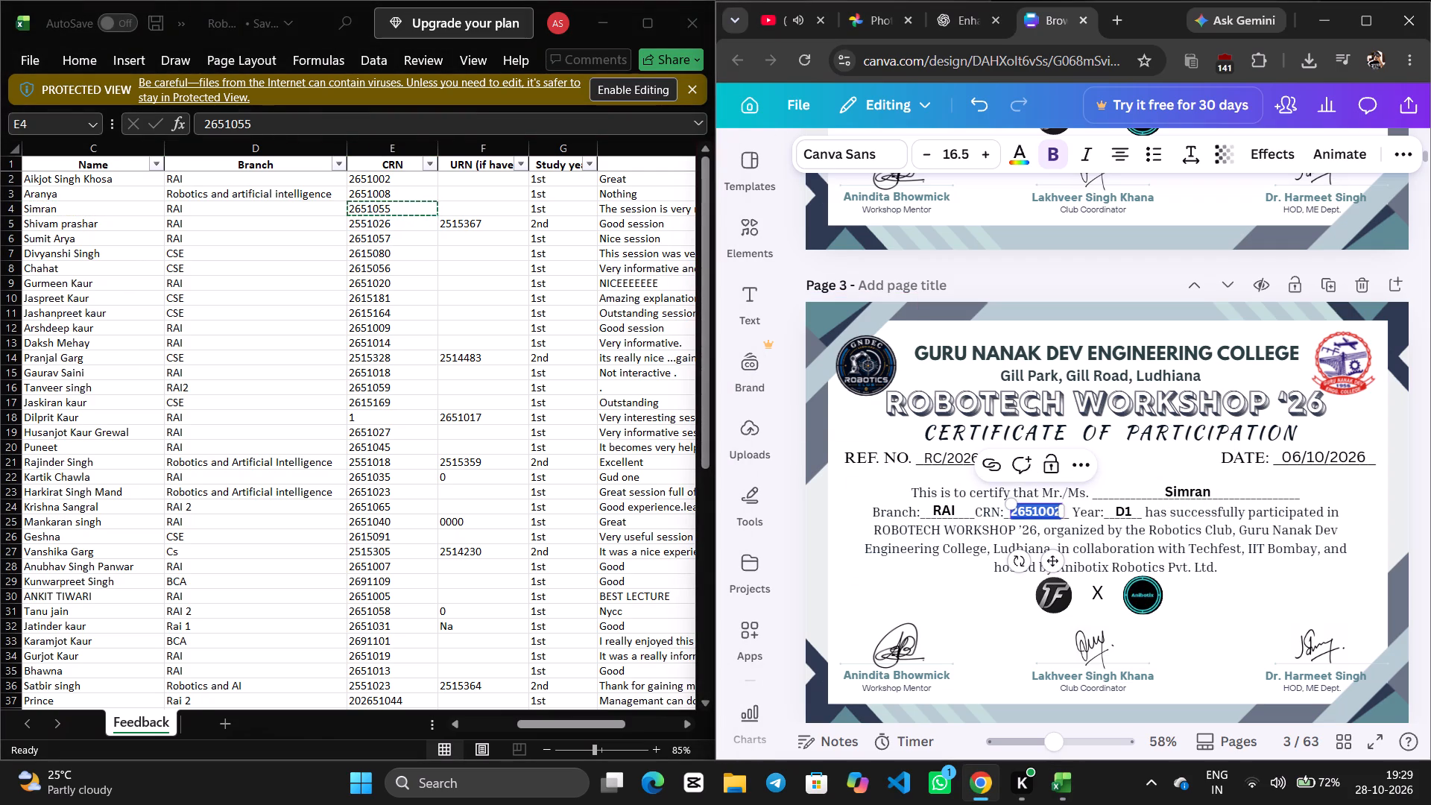
key("ctrl+v")
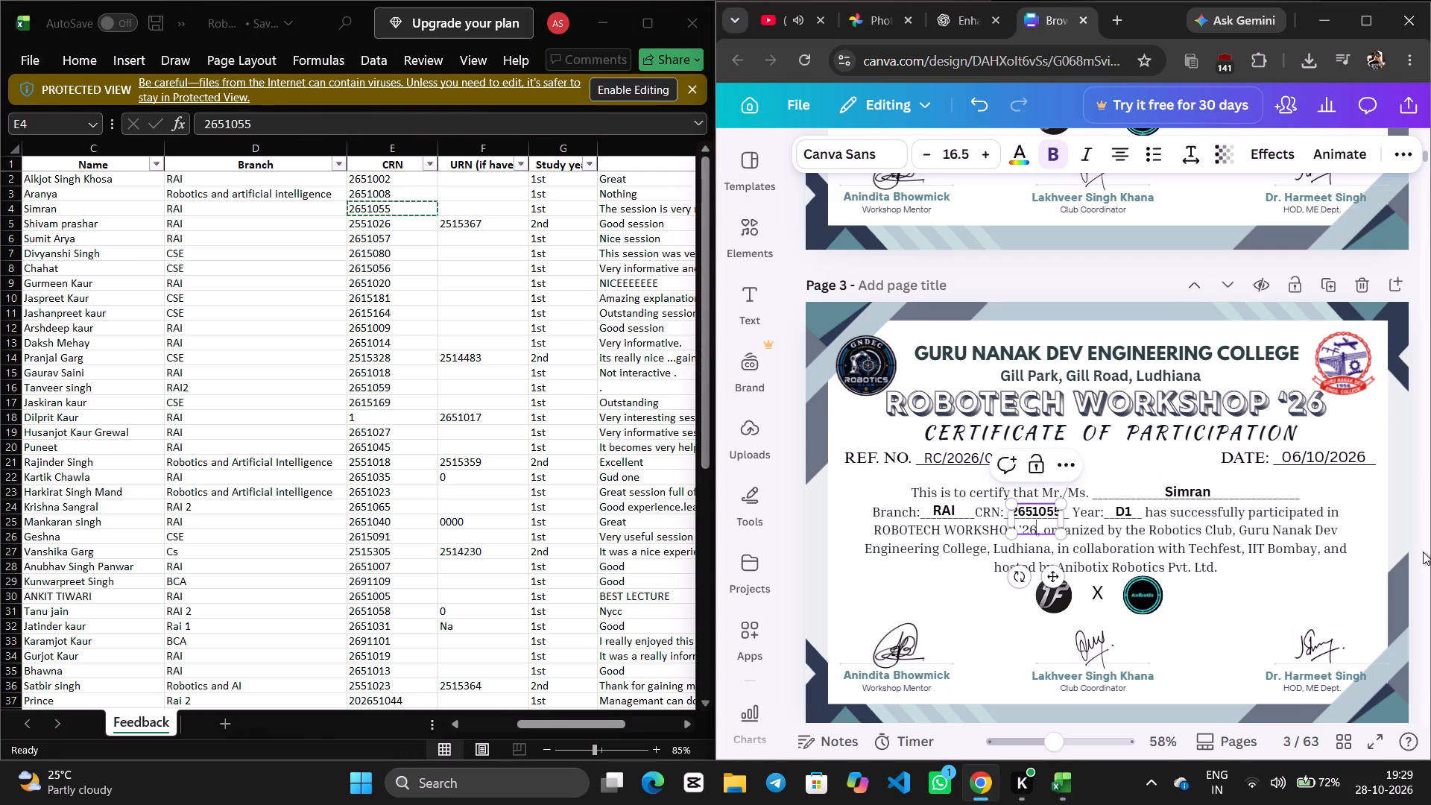
Replace the participant name on the page 4 certificate with the name copied from row 5 of the feedback workbook.
left_click(1423, 552)
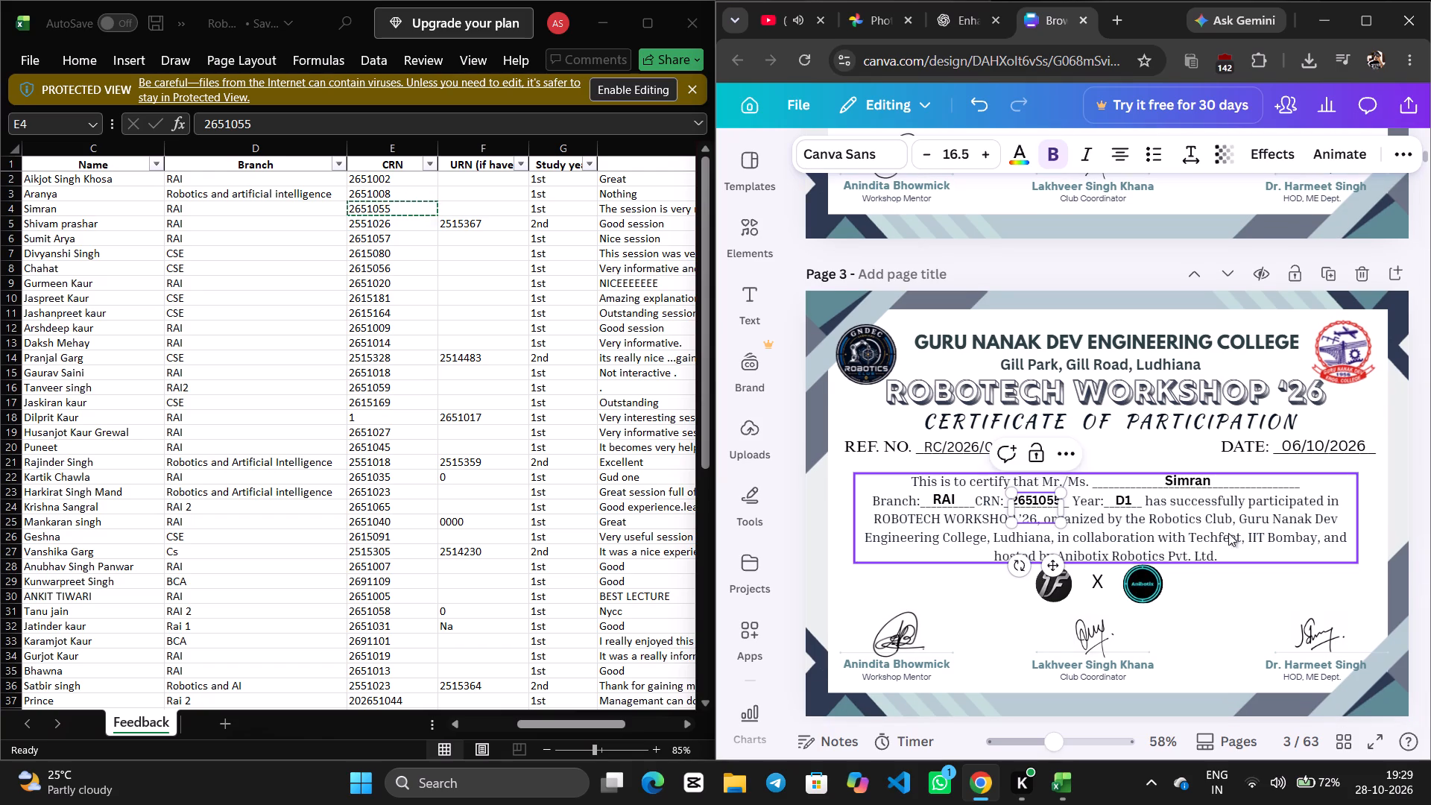
scroll(1215, 534, "down", 1)
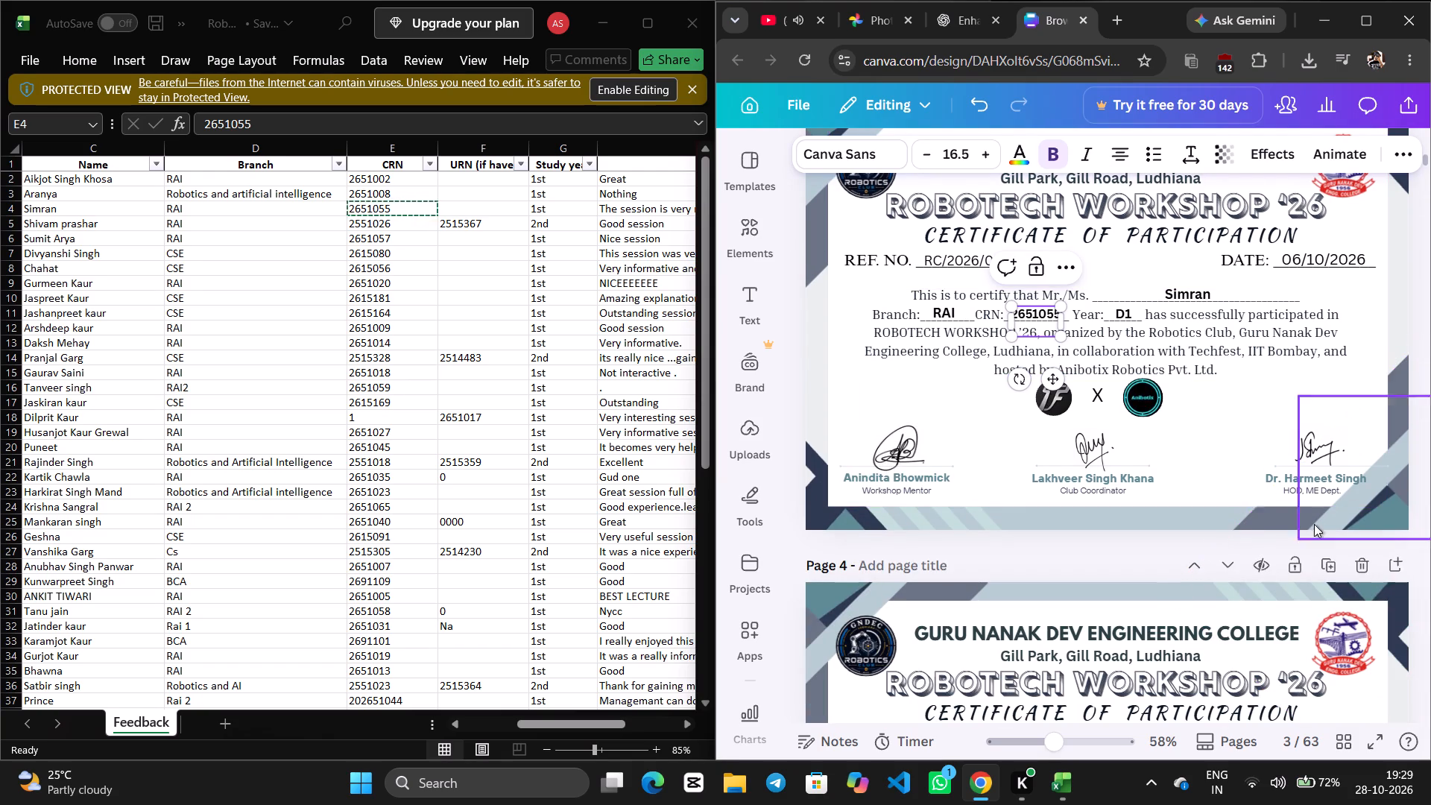
left_click(46, 223)
left_click(57, 230)
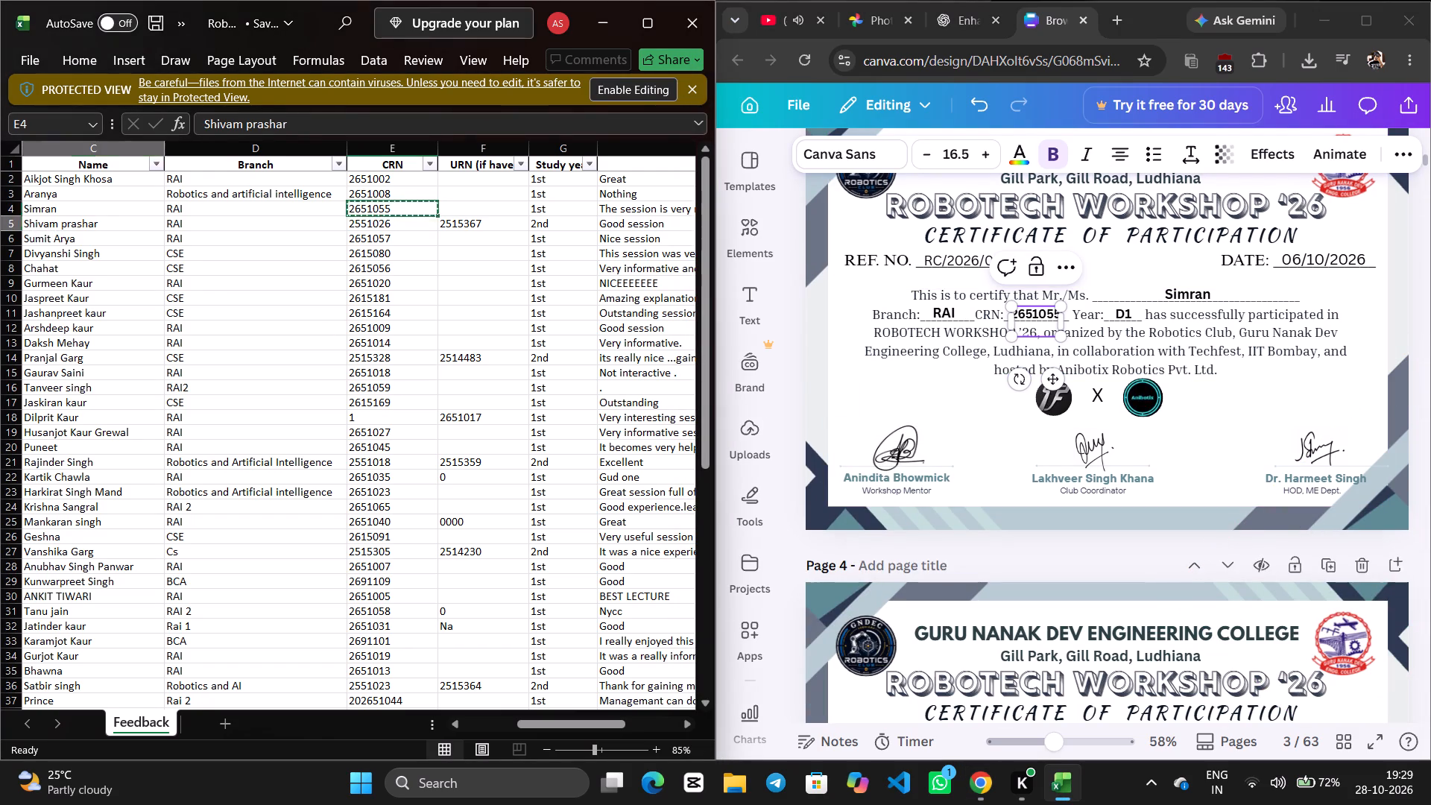
key("ctrl+c")
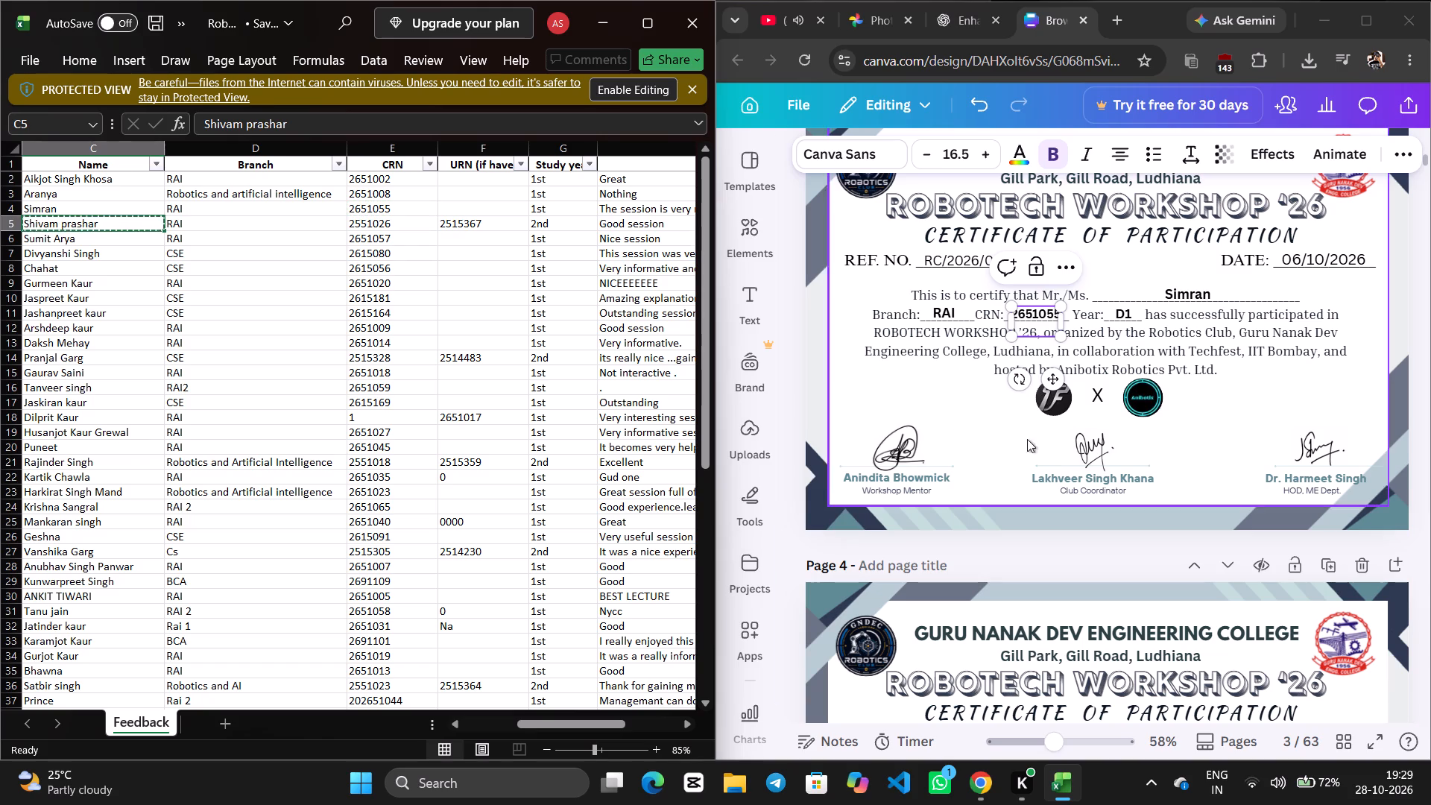
left_click(1423, 420)
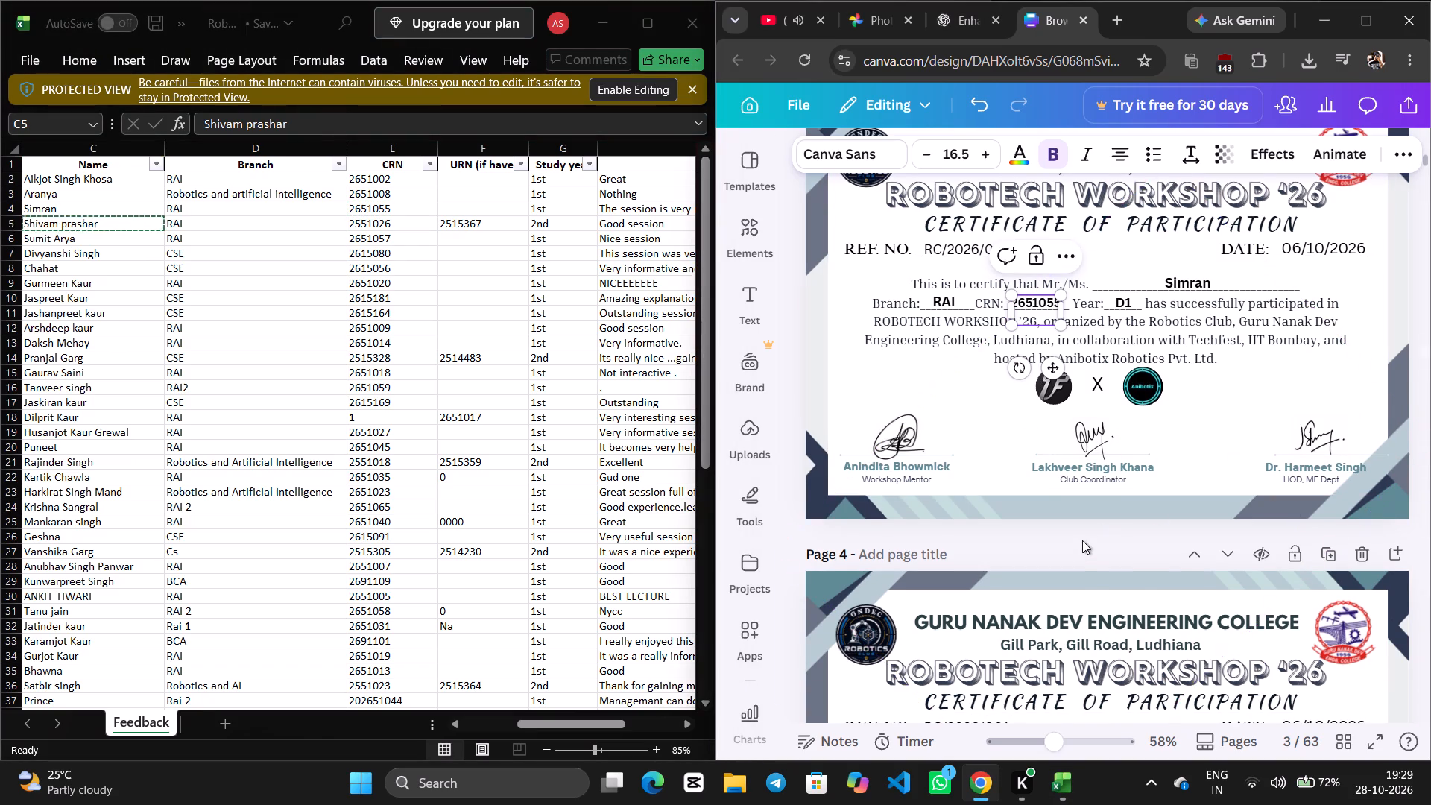
scroll(1076, 548, "down", 2)
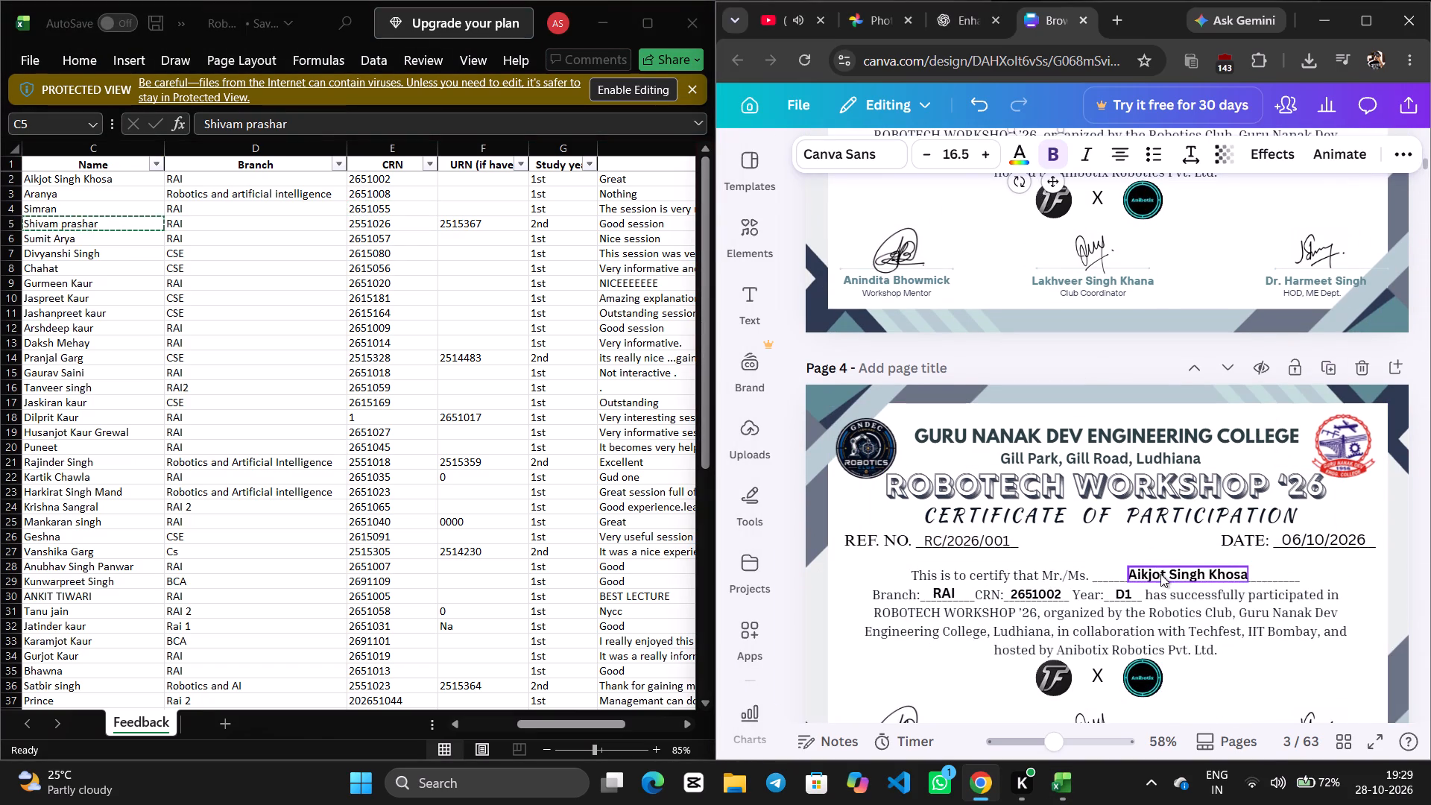
double_click(1160, 574)
key("ctrl+v")
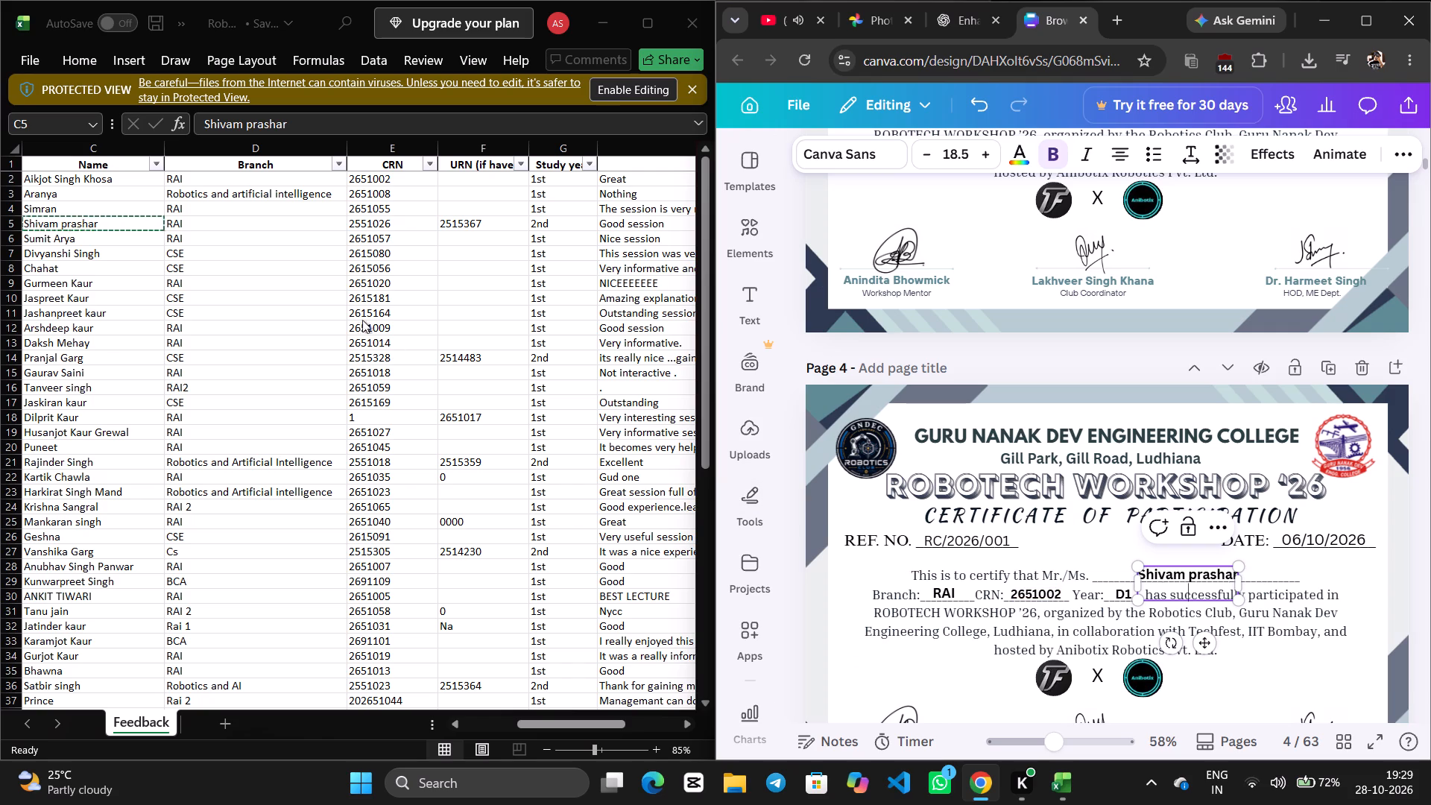
Replace the CRN on the page 4 certificate with the CRN copied from row 5 of the feedback workbook.
left_click(370, 224)
left_click(370, 224)
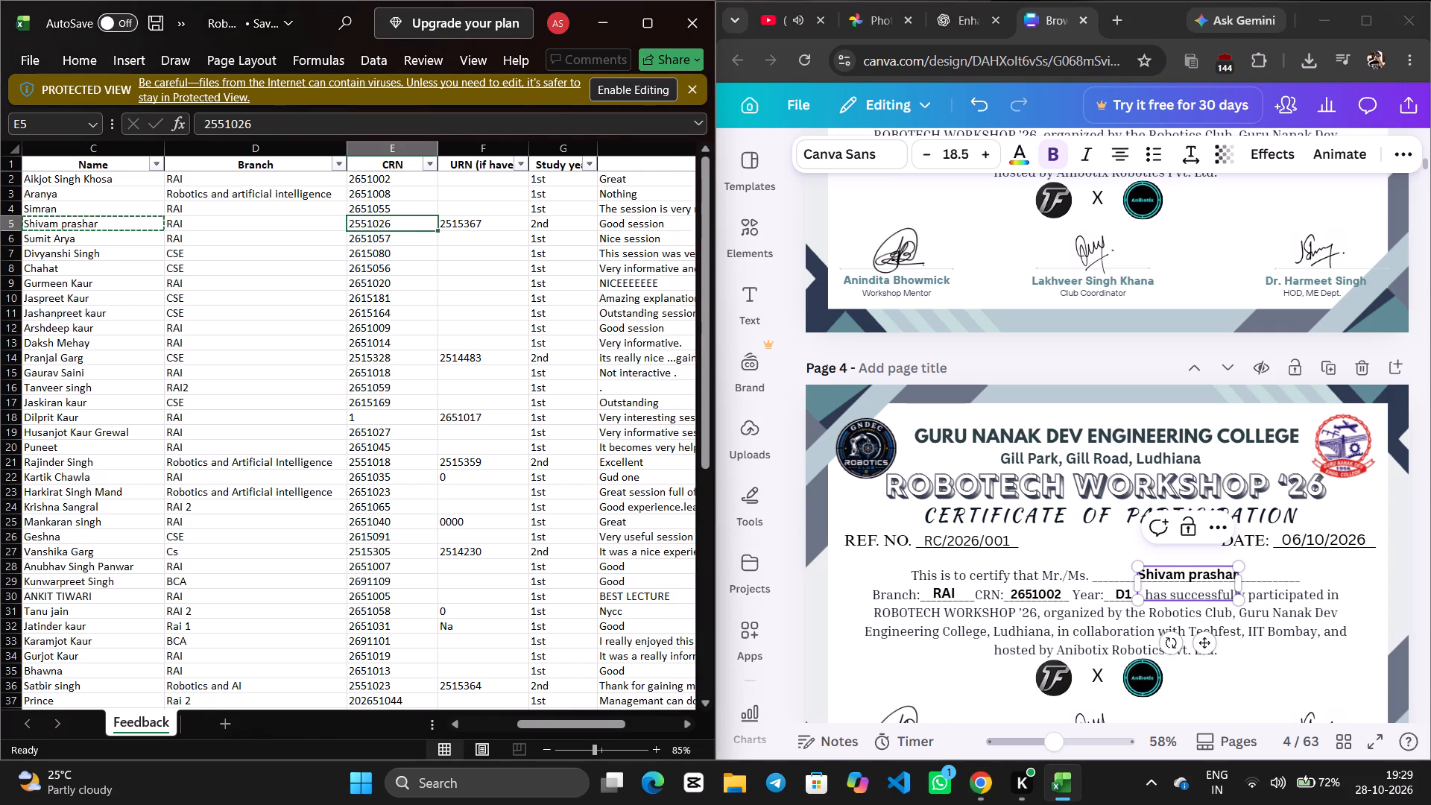
key("ctrl+c")
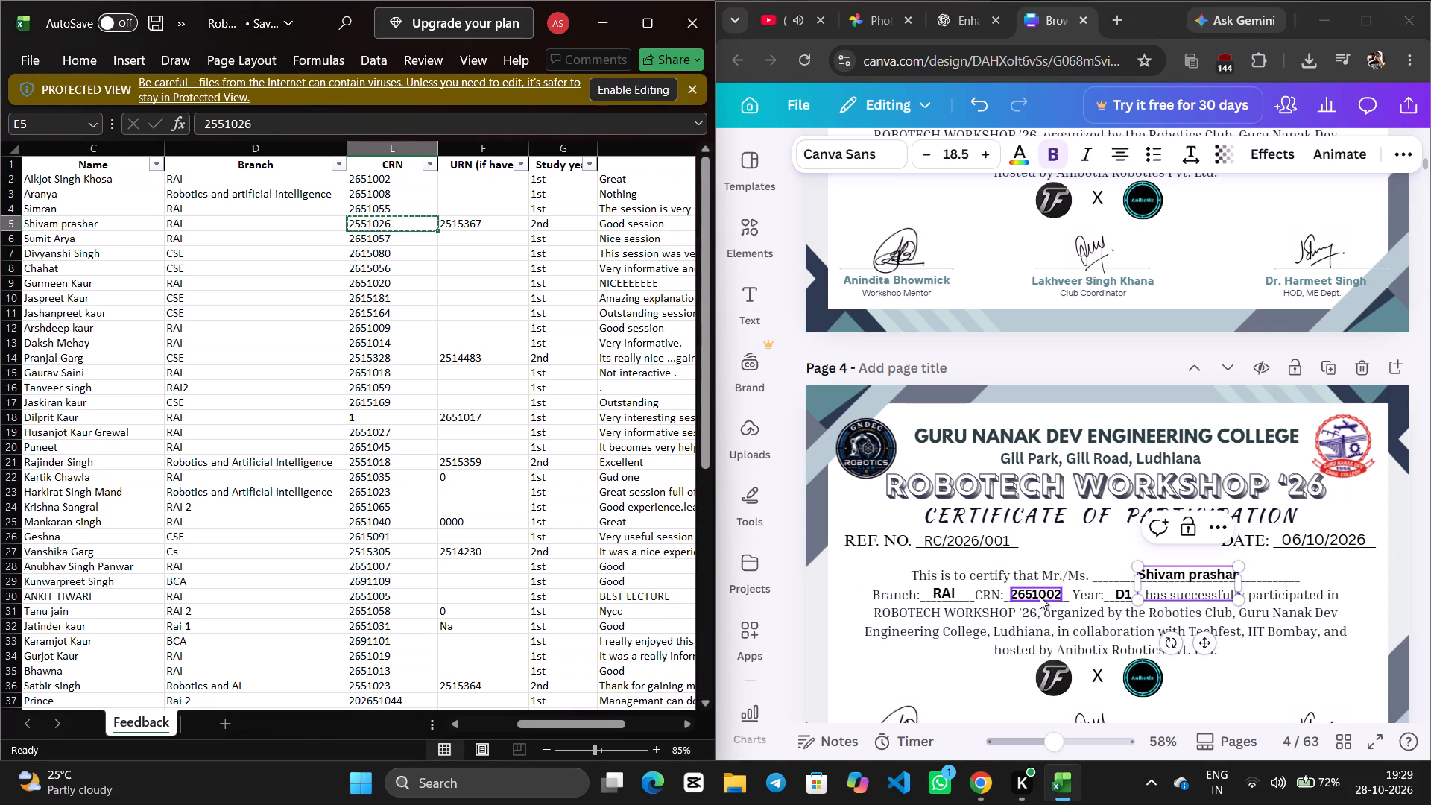
double_click(1040, 596)
key("ctrl+v")
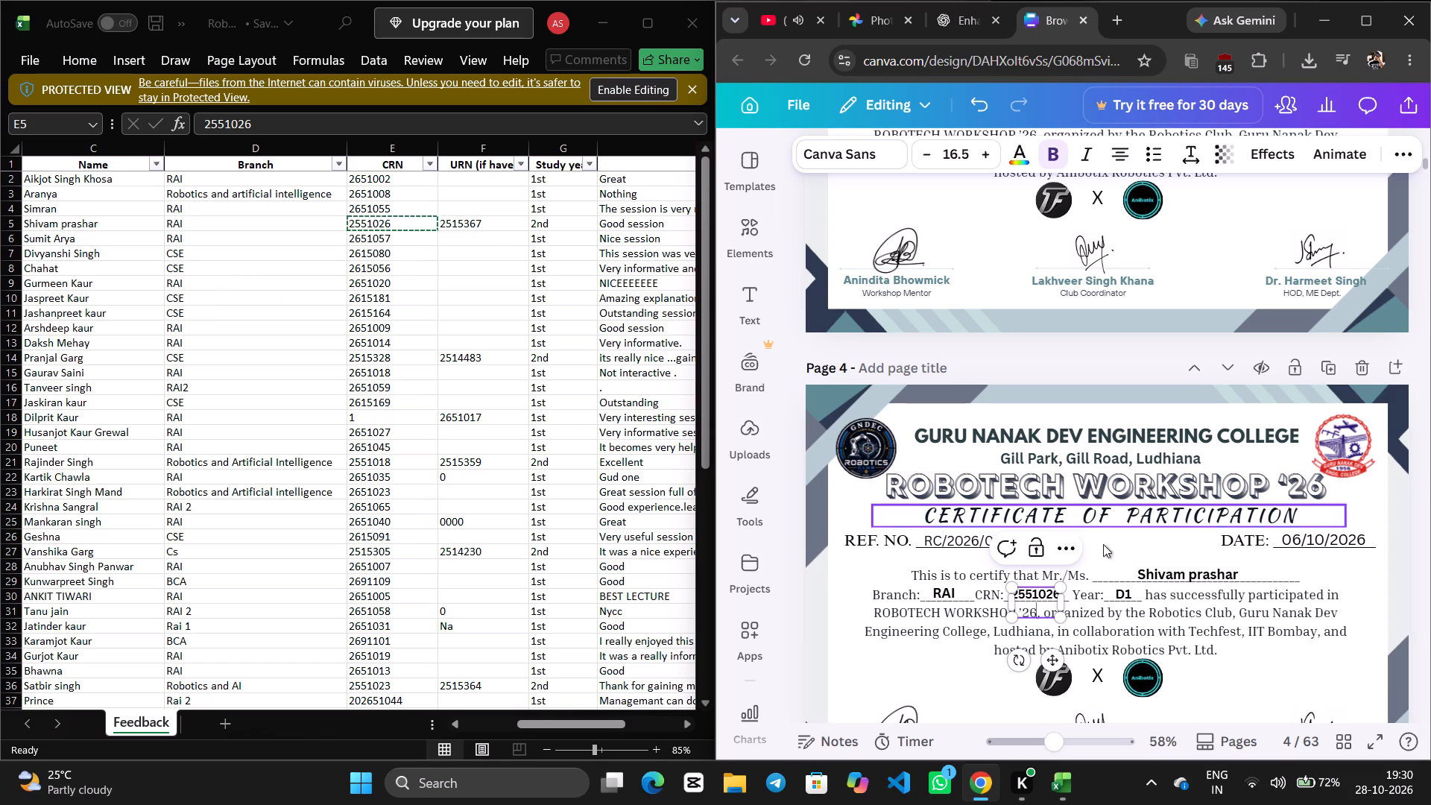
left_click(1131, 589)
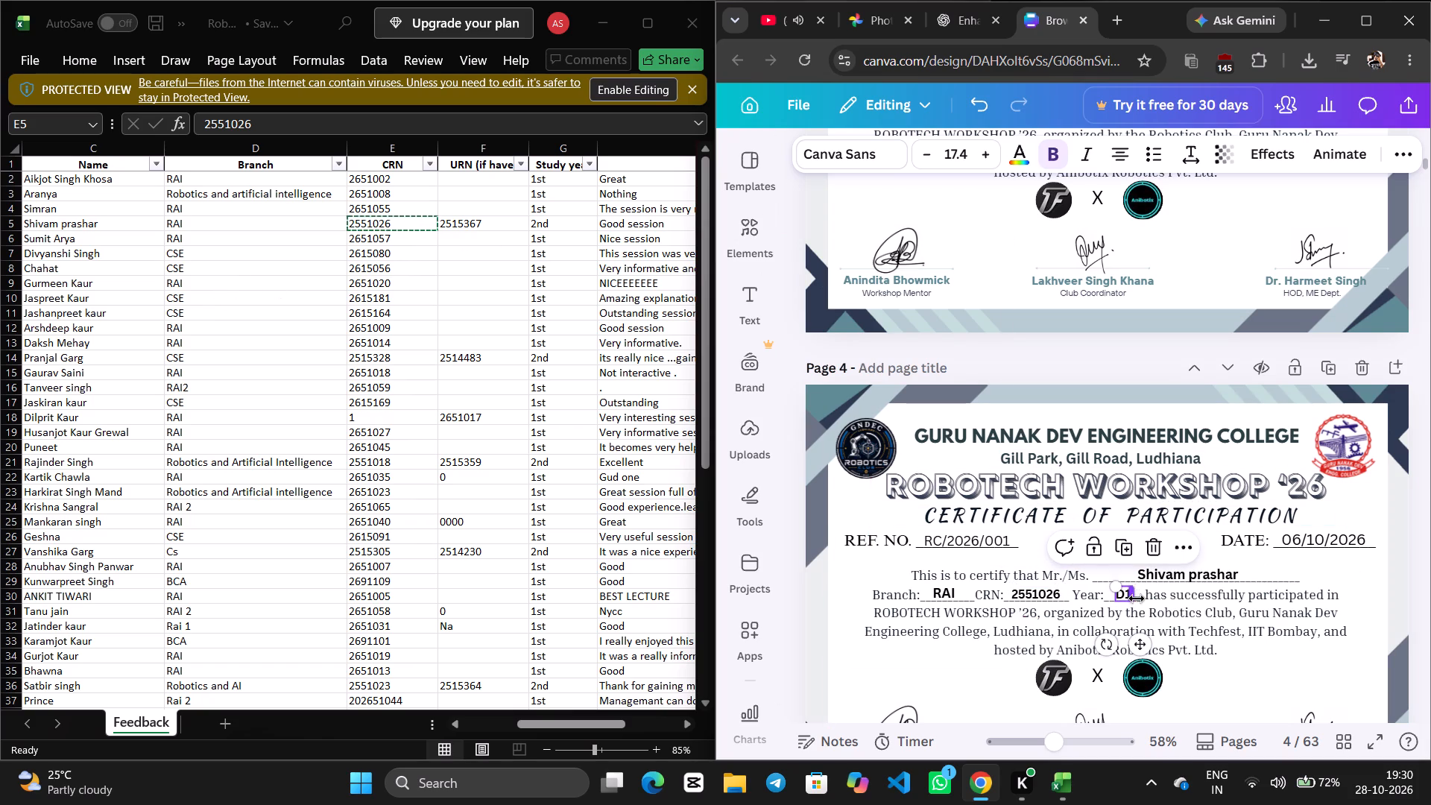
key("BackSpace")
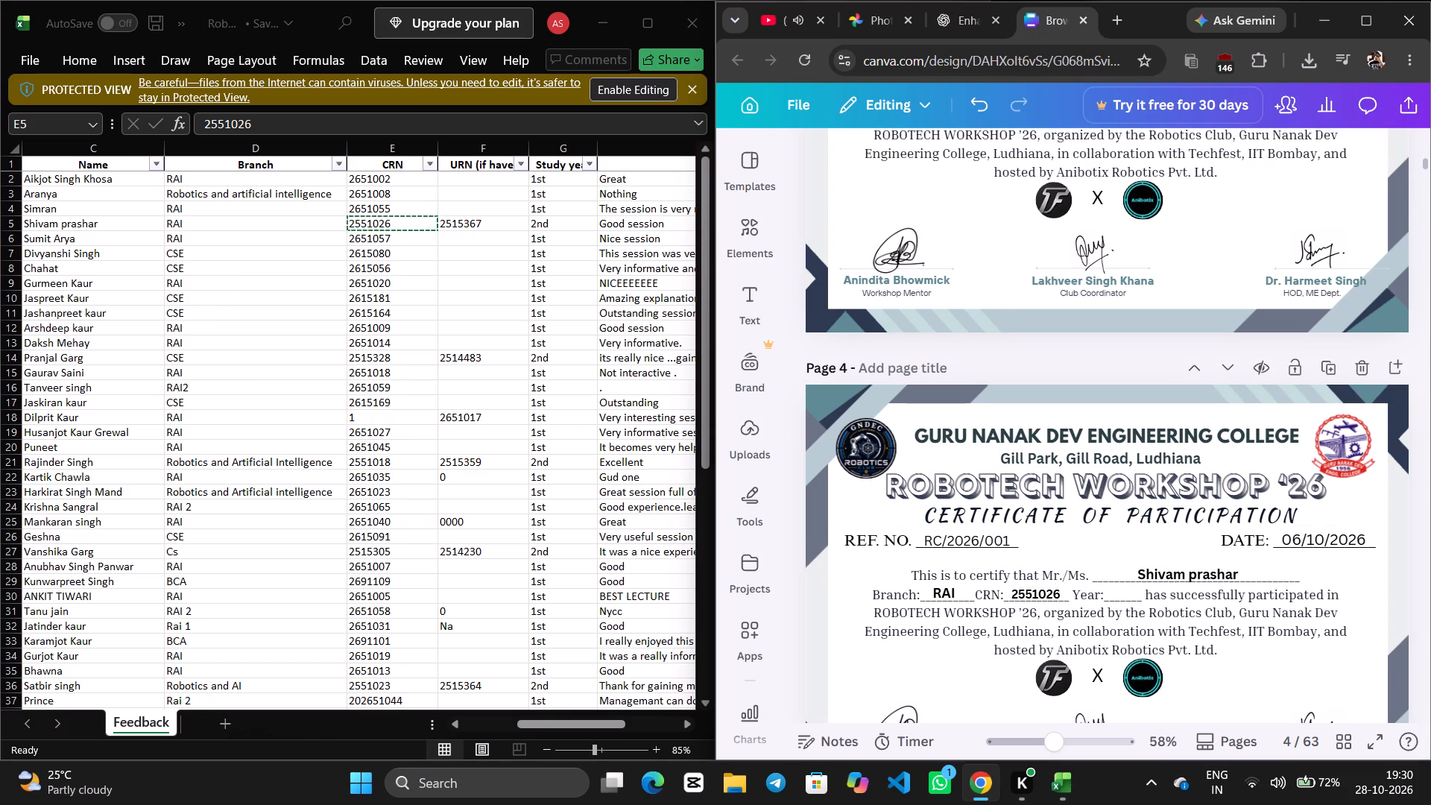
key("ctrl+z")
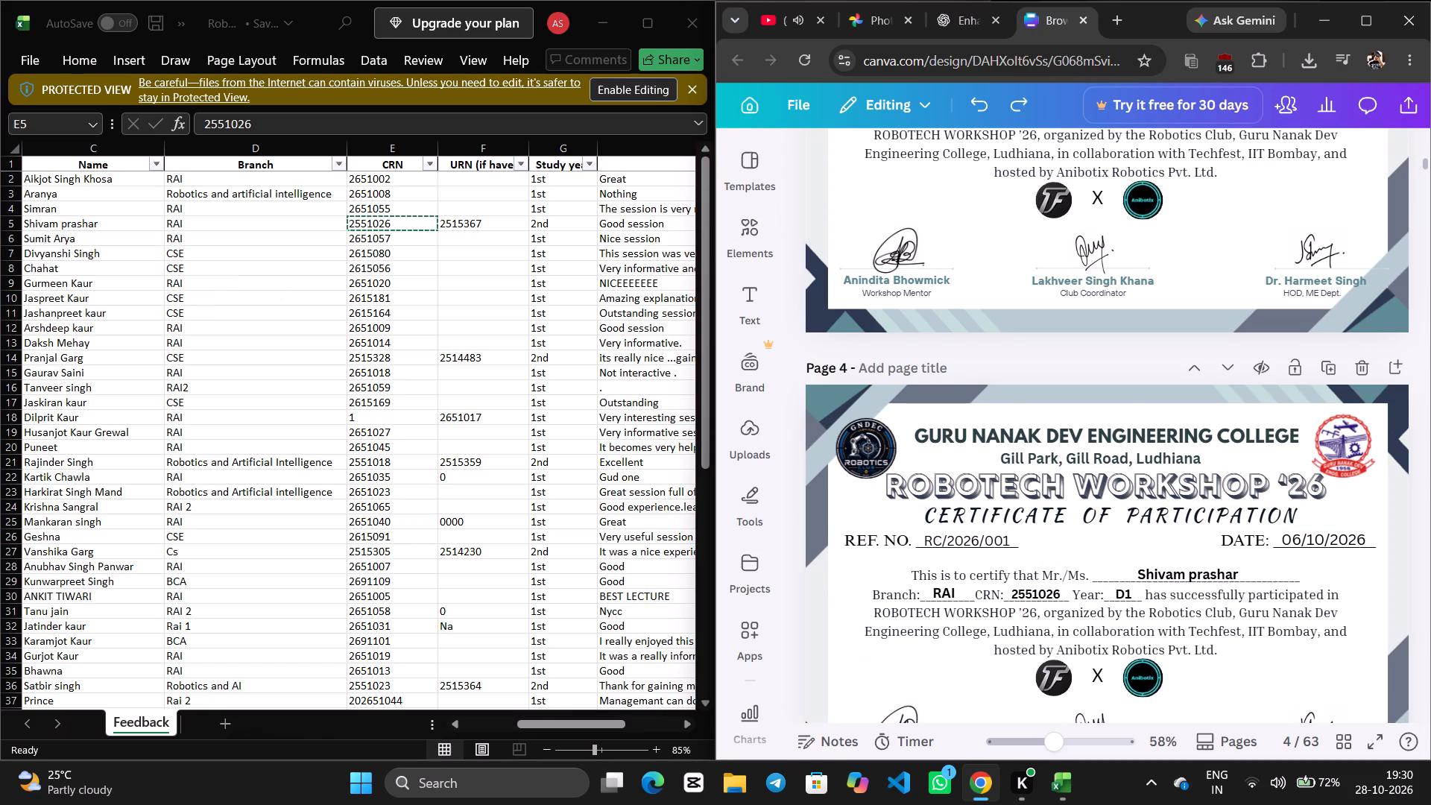
Change the Year entry on the page 4 certificate to D2.
left_click(1128, 589)
left_click(1127, 595)
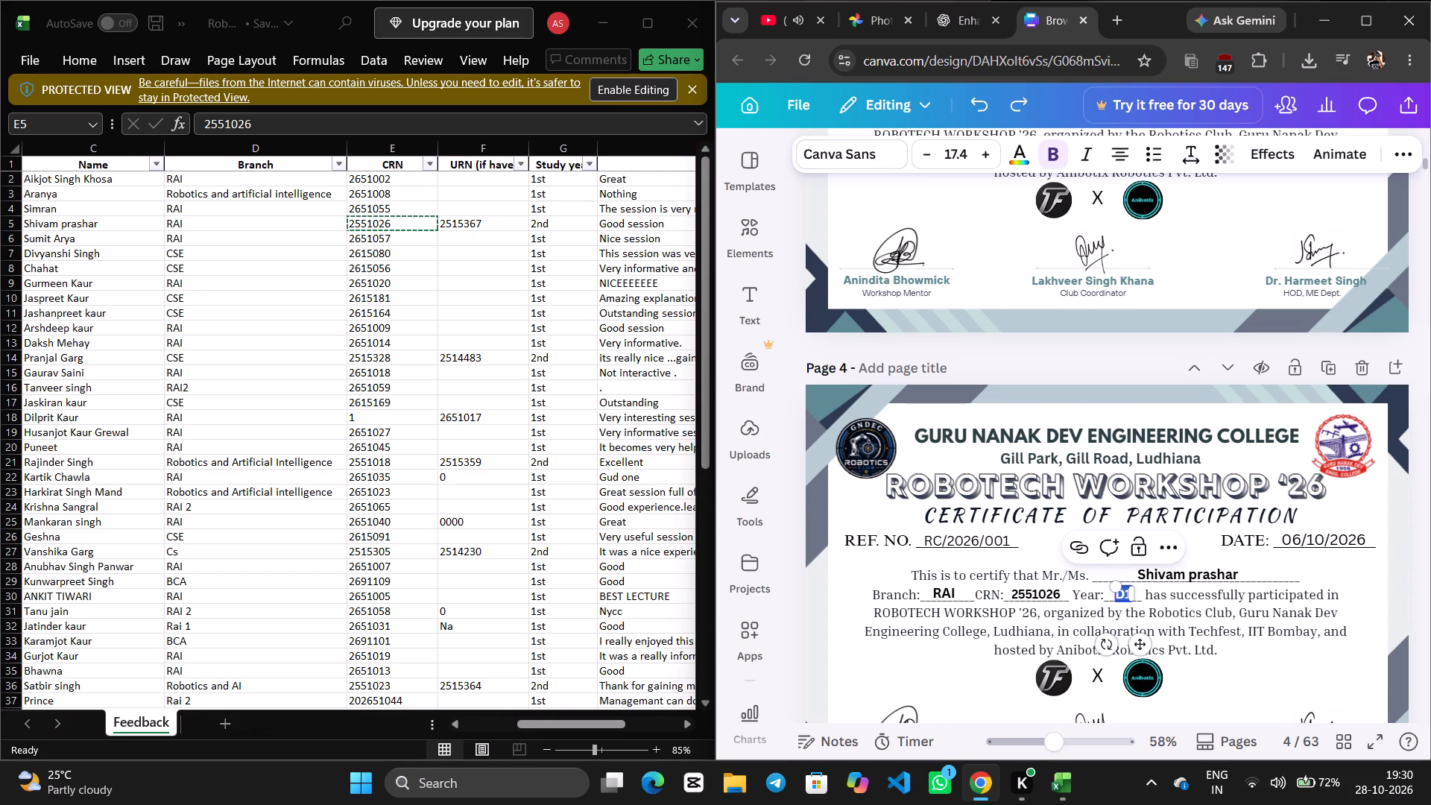
type("D2")
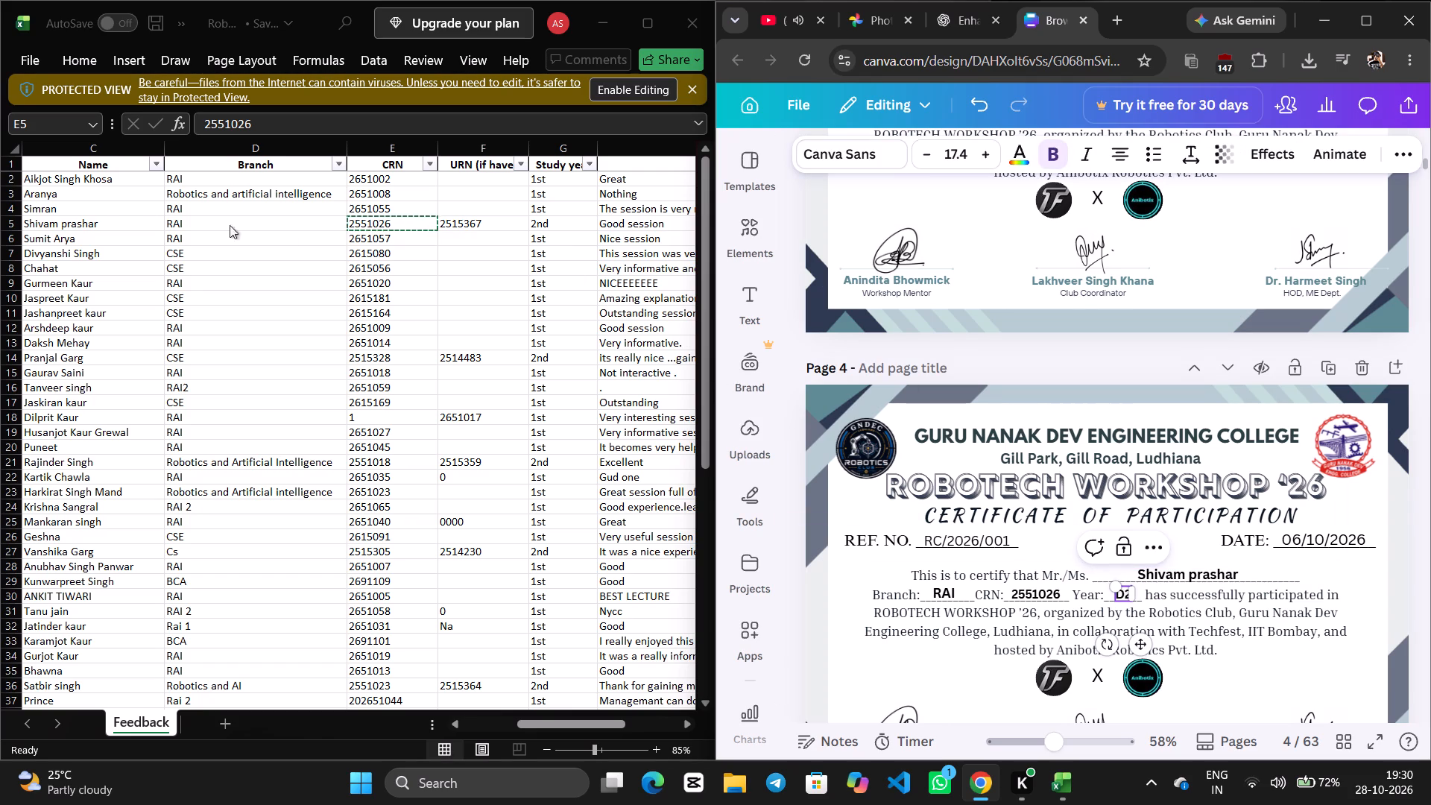
scroll(1425, 542, "down", 2)
left_click(1425, 542)
left_click(1425, 542)
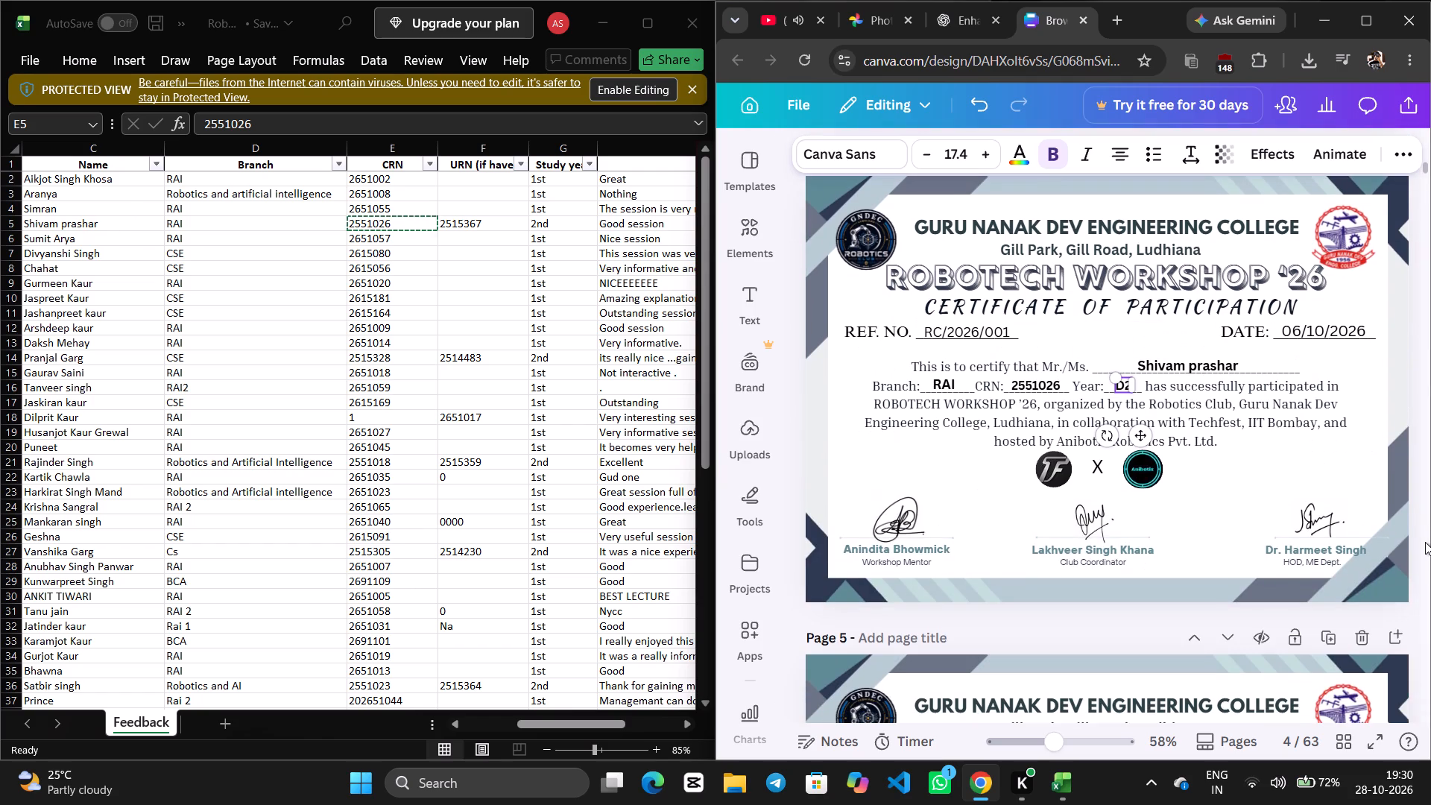
left_click(1421, 503)
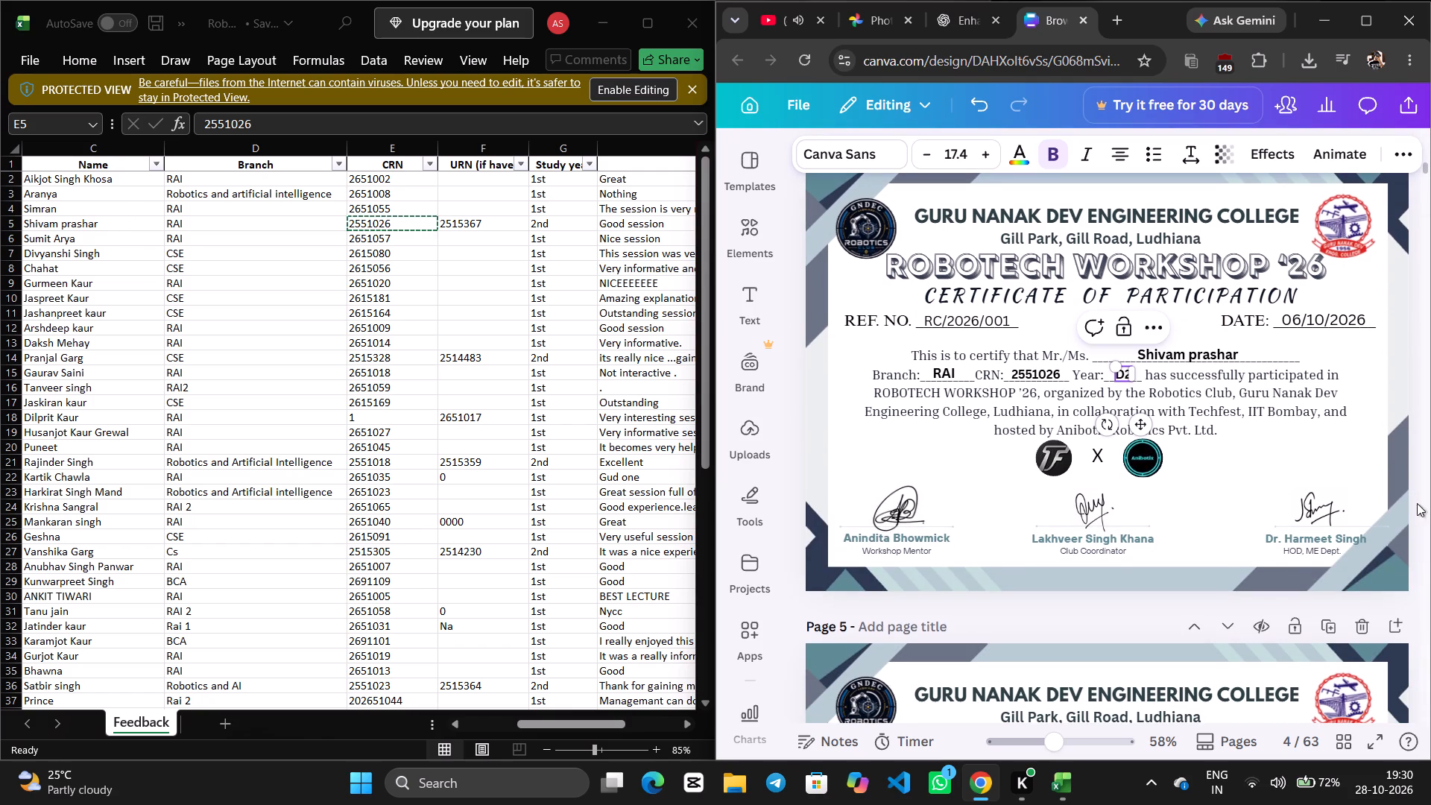
left_click(777, 433)
left_click(809, 449)
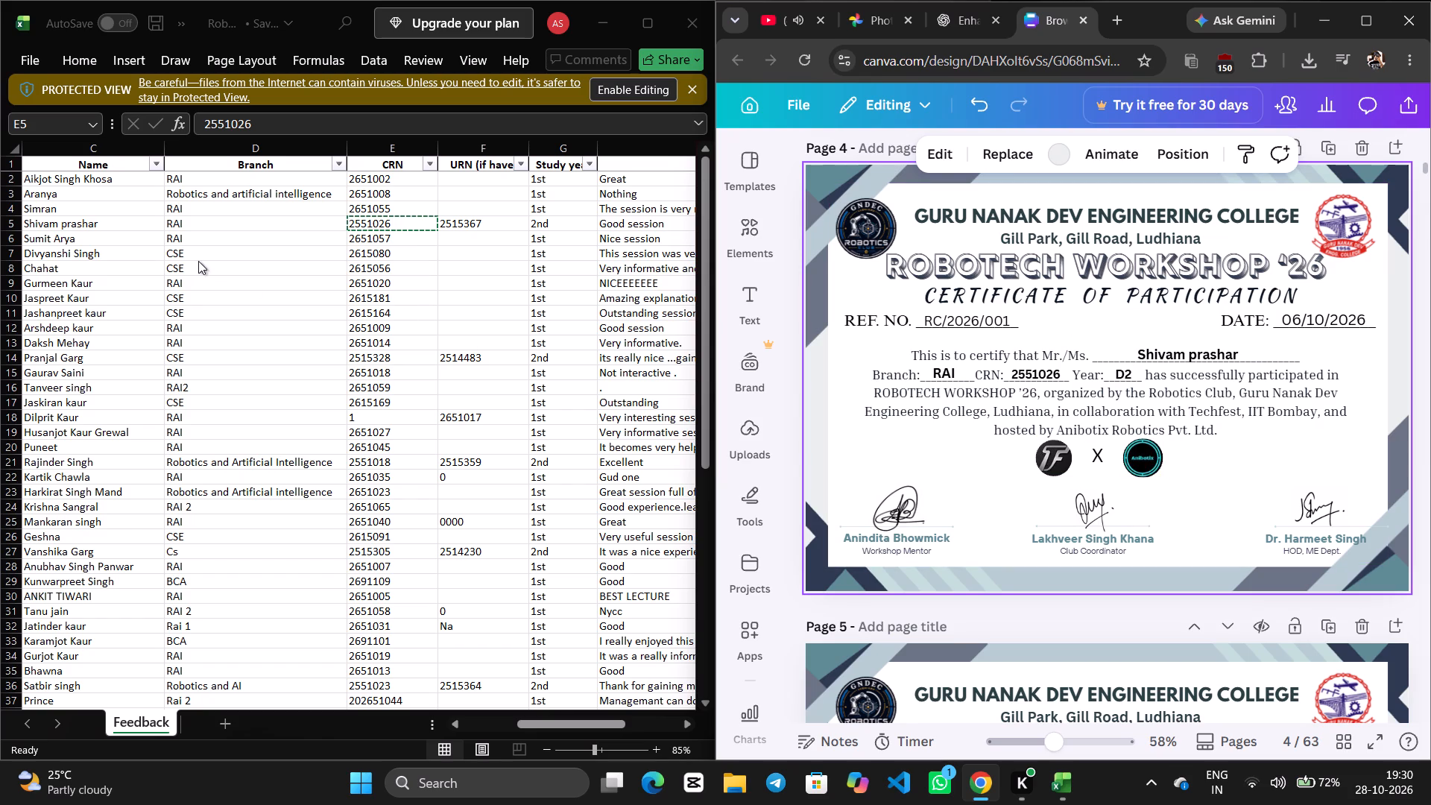
Replace the participant name on the page 5 certificate with the name copied from row 6 of the feedback workbook.
scroll(634, 339, "down", 1)
scroll(357, 353, "up", 3)
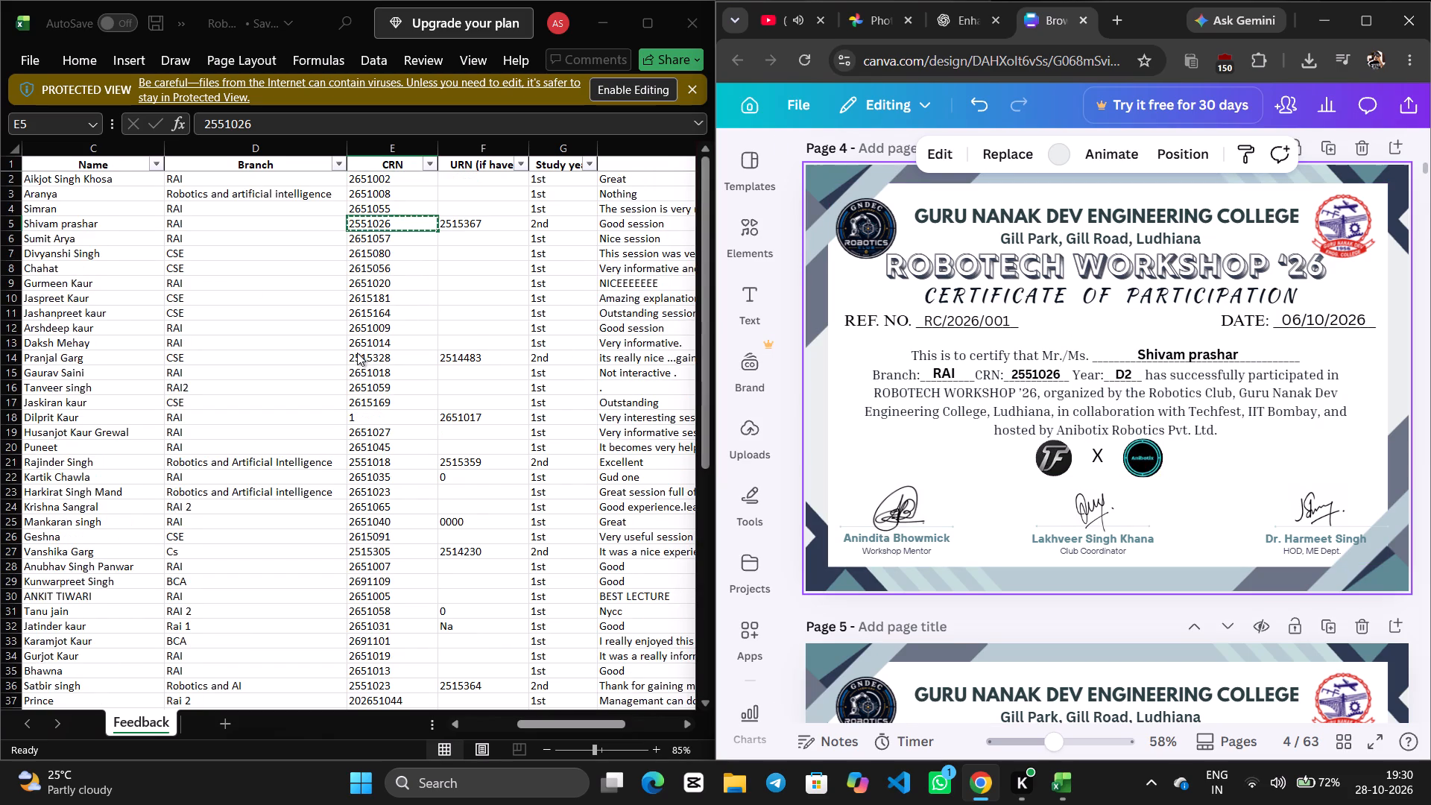
scroll(736, 318, "down", 2)
scroll(907, 356, "down", 3)
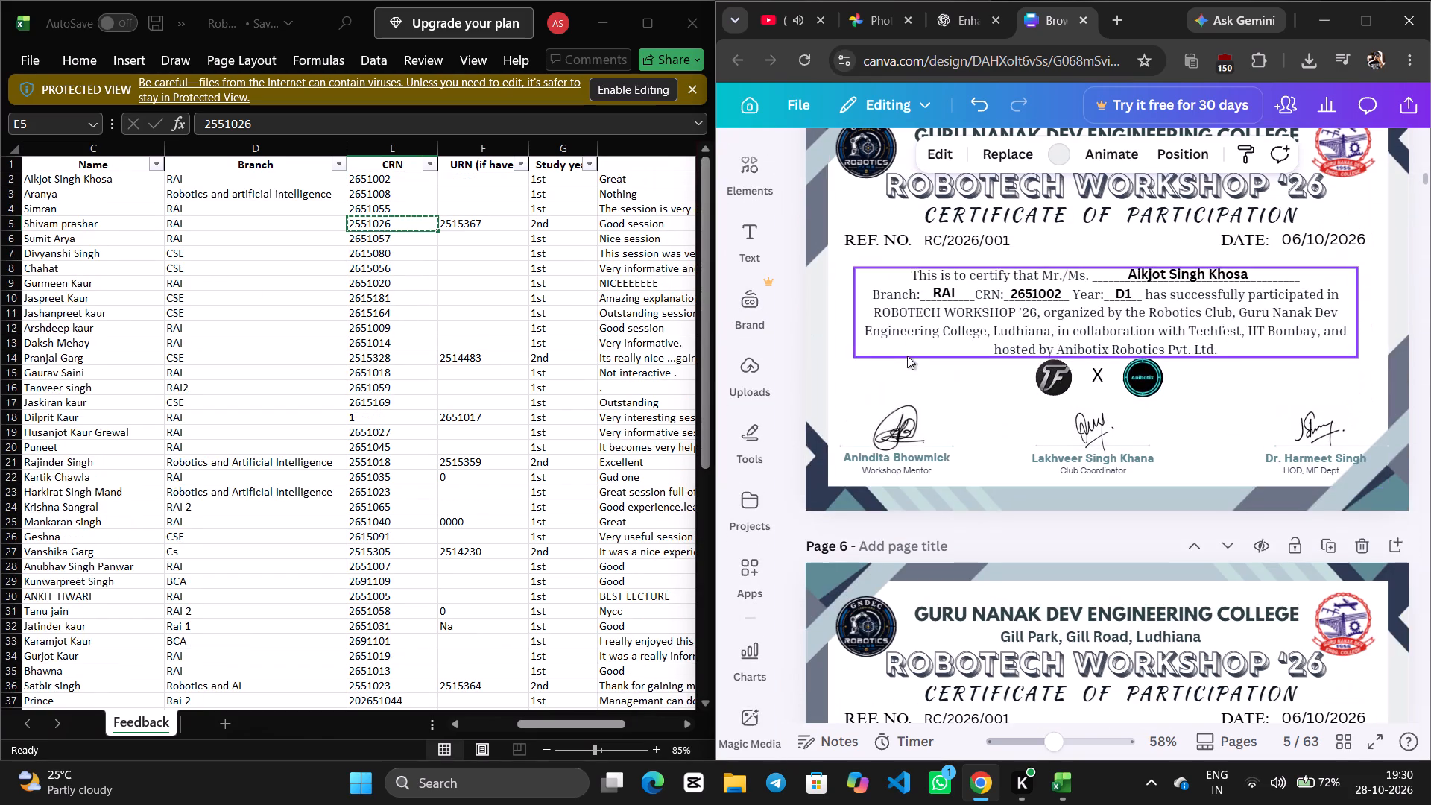
scroll(952, 300, "up", 1)
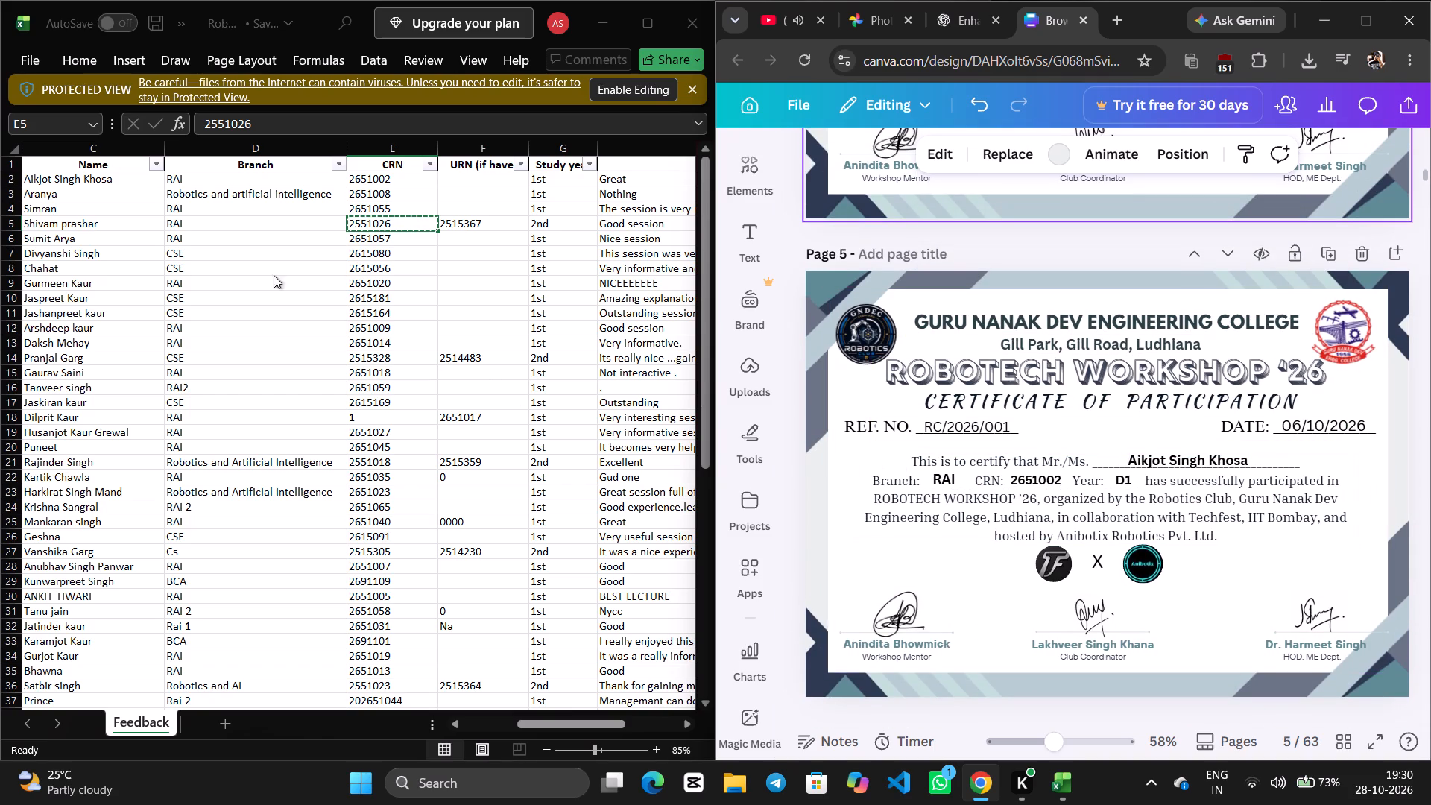
left_click(60, 240)
left_click(60, 240)
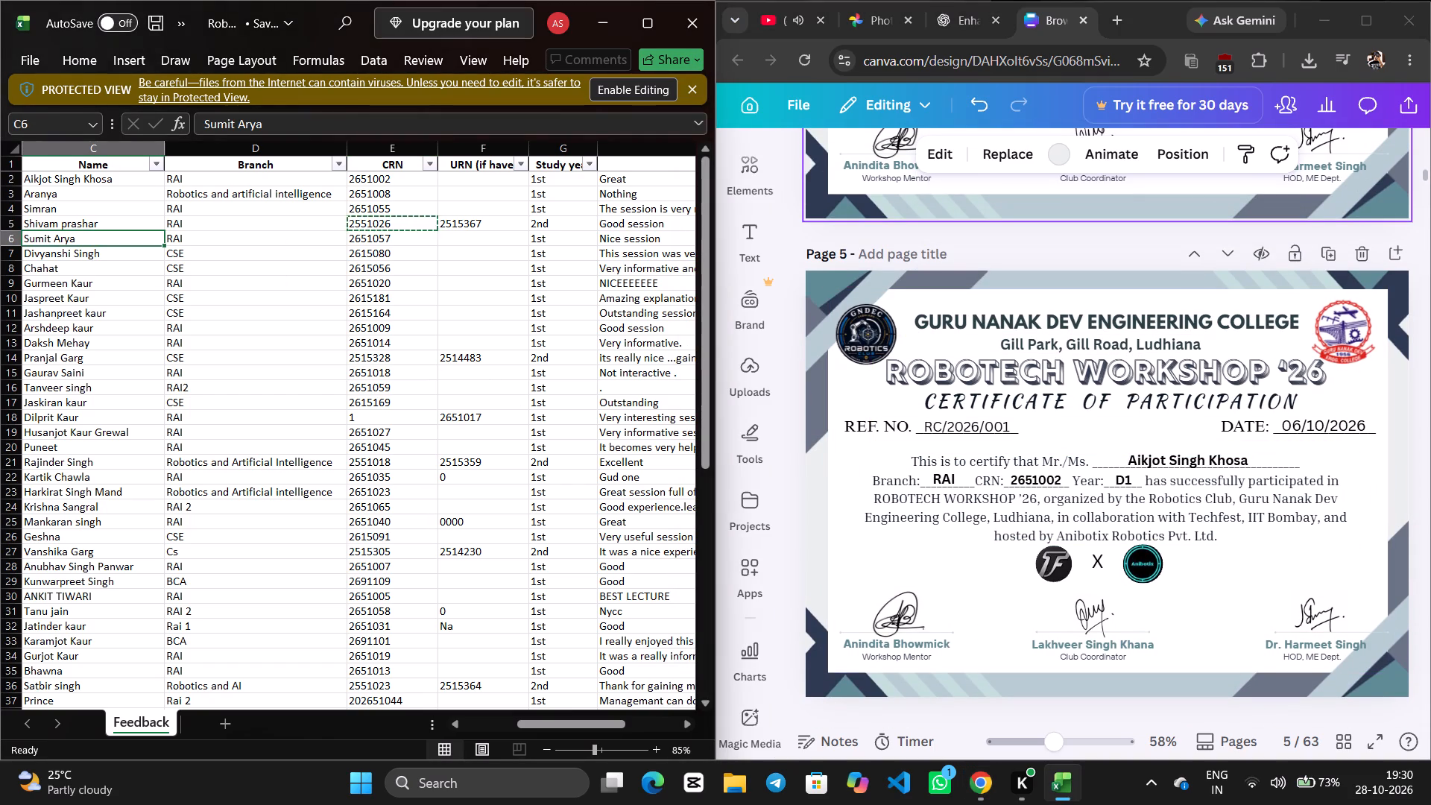
key("ctrl+c")
left_click(1163, 461)
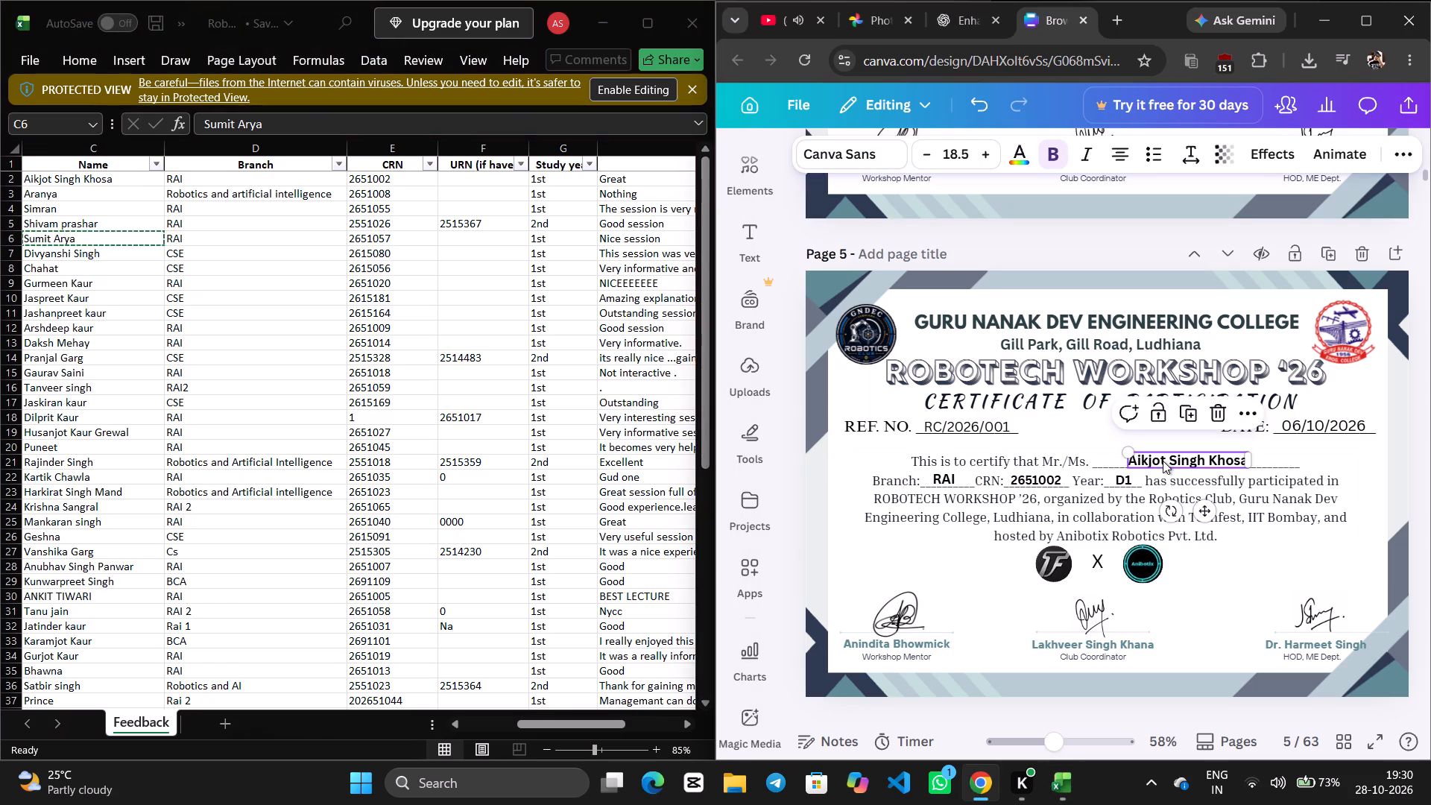
left_click(1163, 461)
key("ctrl+v")
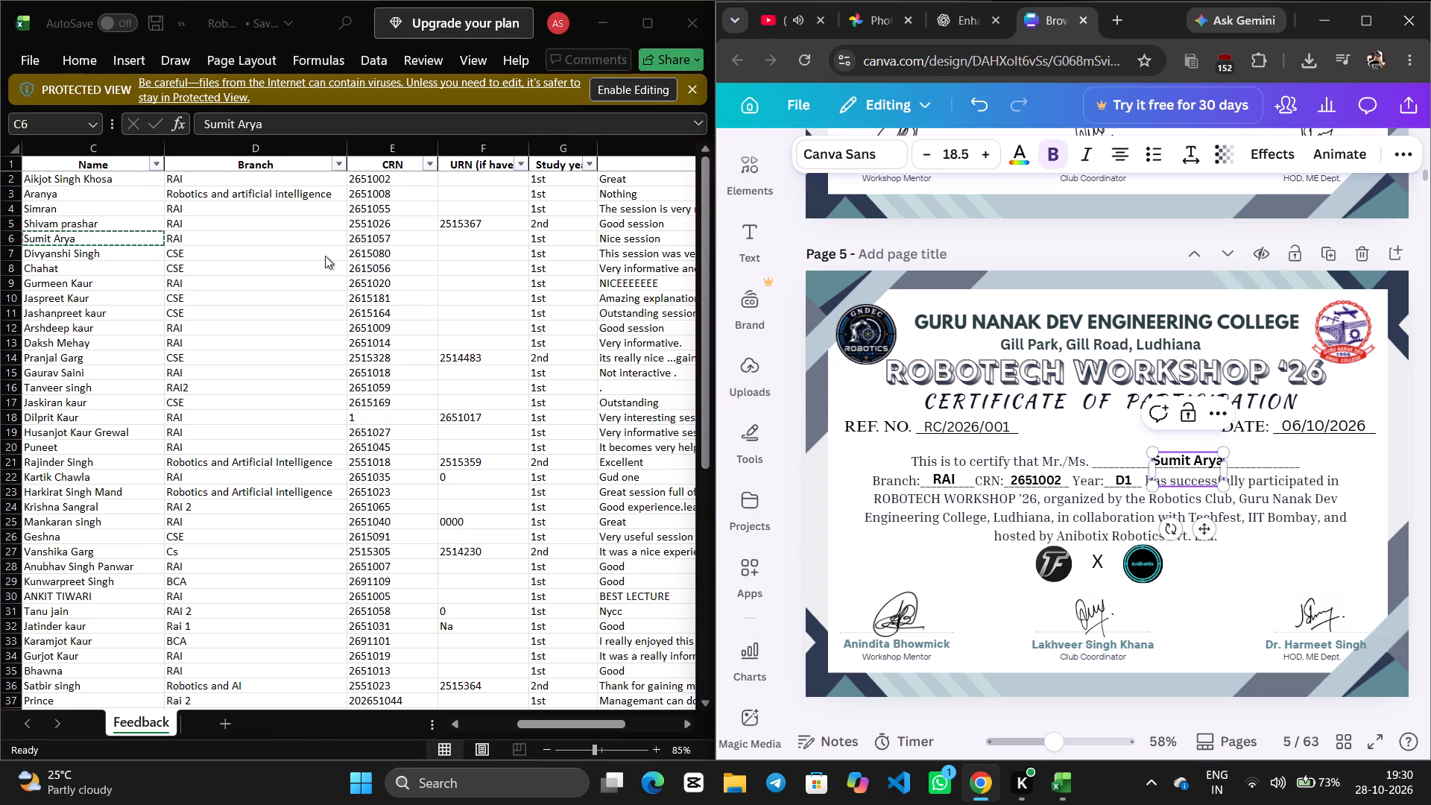
Replace the CRN on the page 5 certificate with the CRN copied from row 6 of the feedback workbook.
left_click(365, 236)
left_click(365, 236)
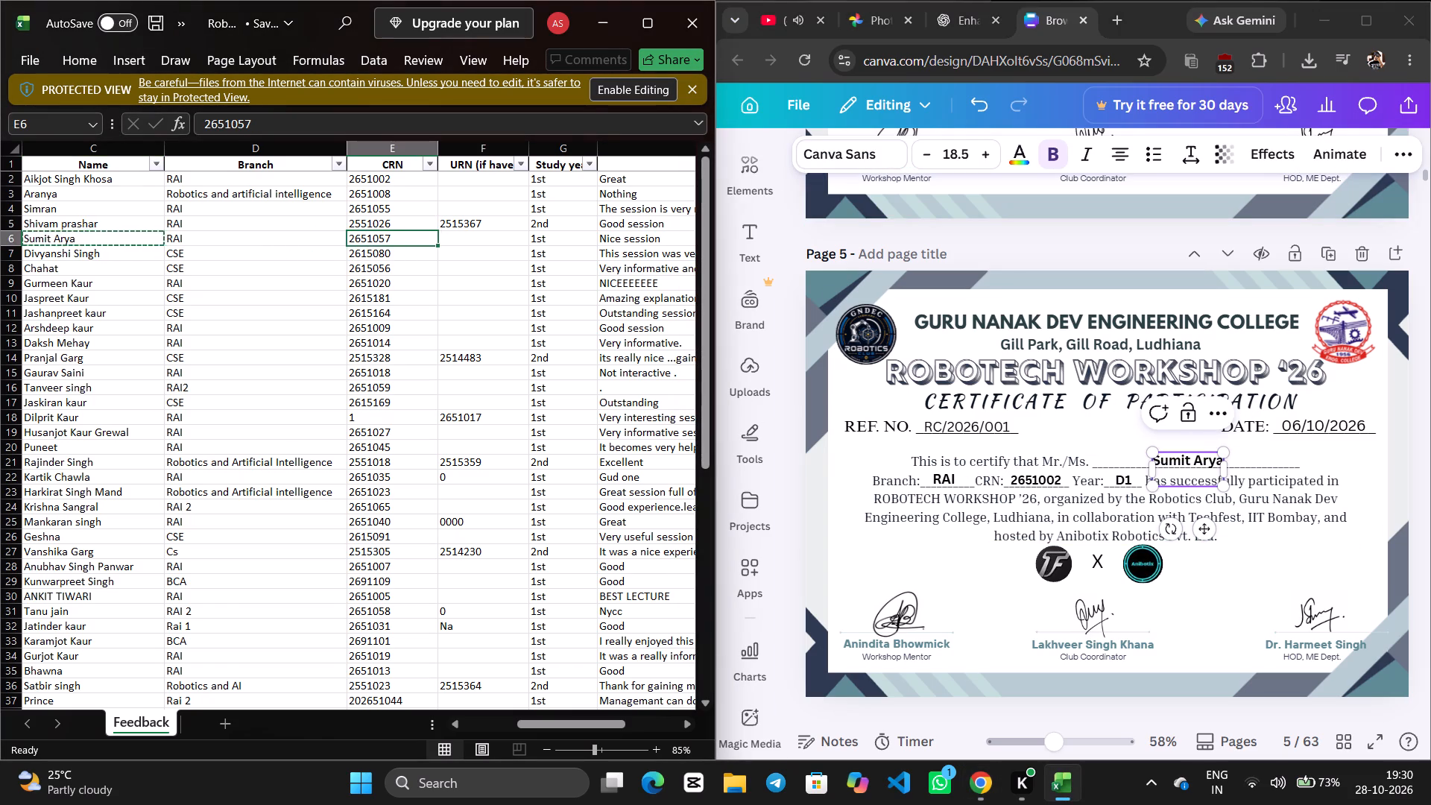
key("ctrl+c")
left_click(1037, 479)
double_click(1037, 479)
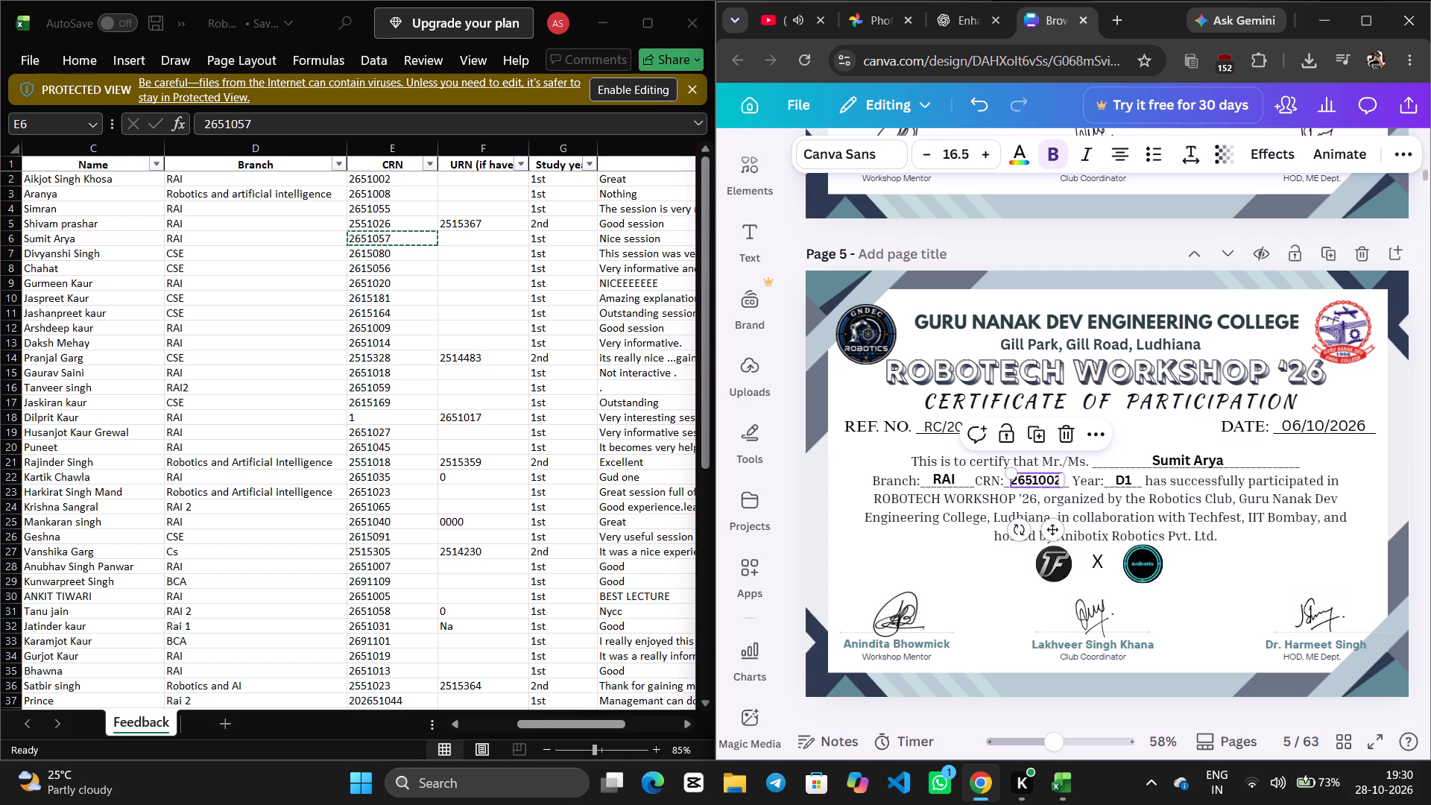
key("ctrl+v")
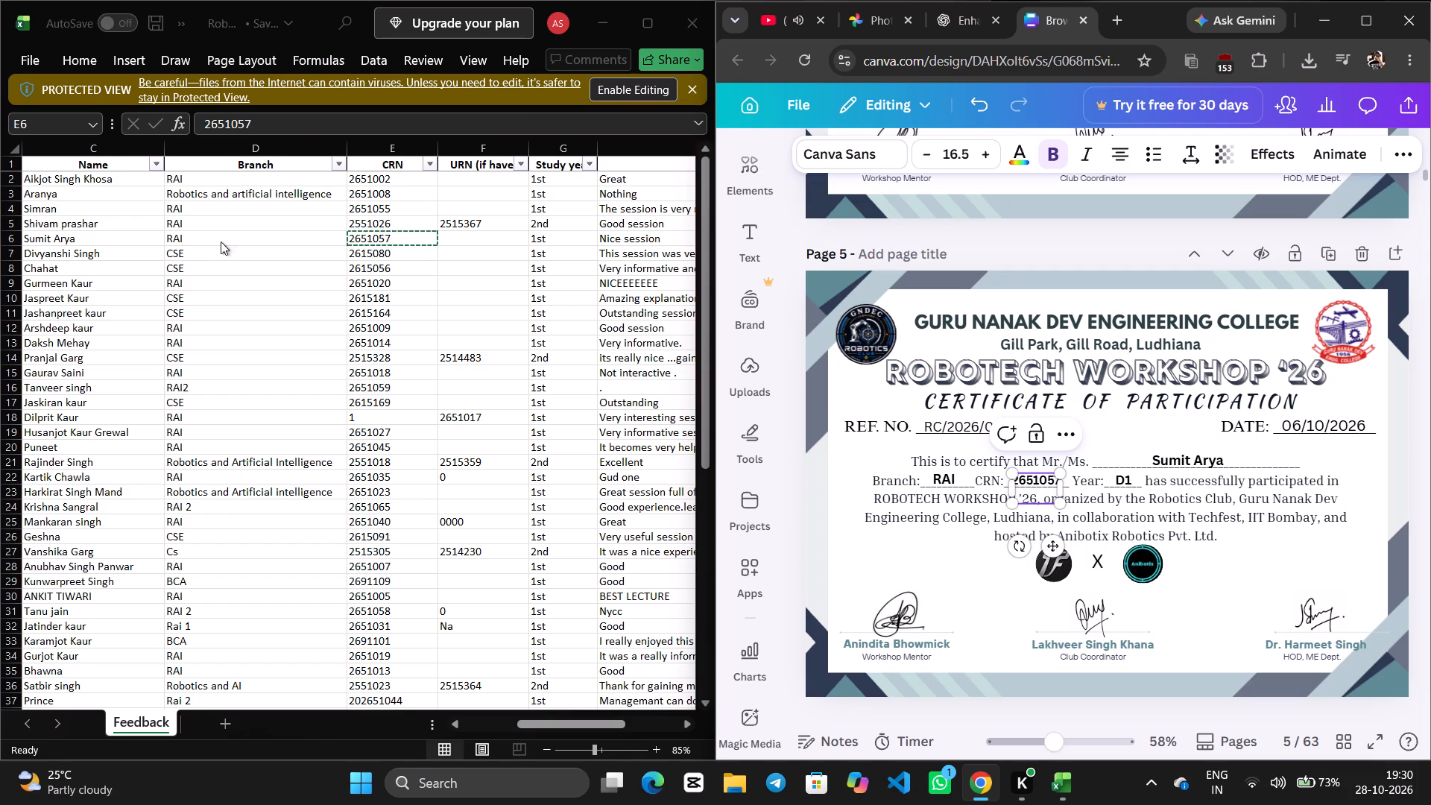
Replace the participant name on the page 6 certificate with the name copied from row 7 of the feedback workbook.
left_click(113, 254)
left_click(113, 254)
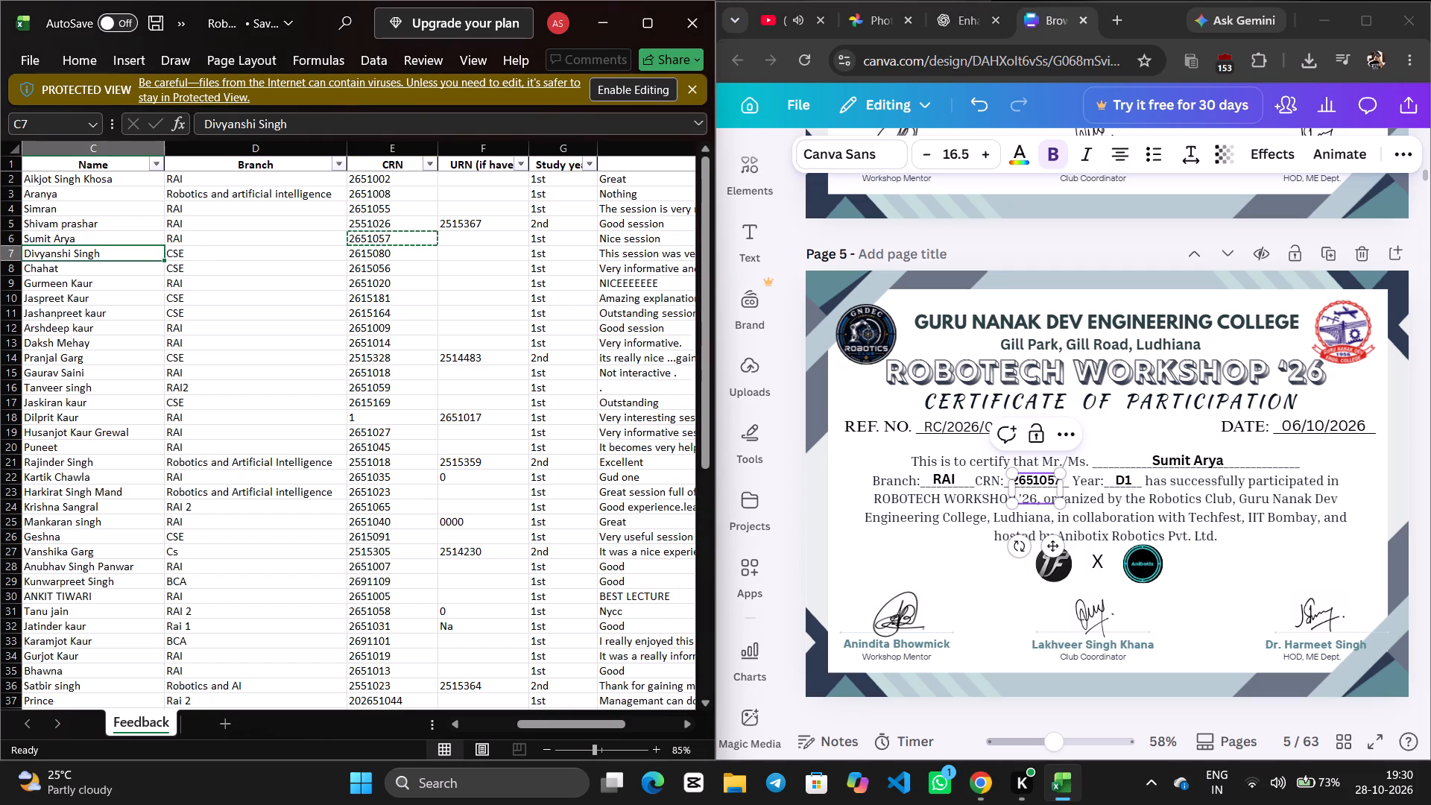
key("ctrl+c")
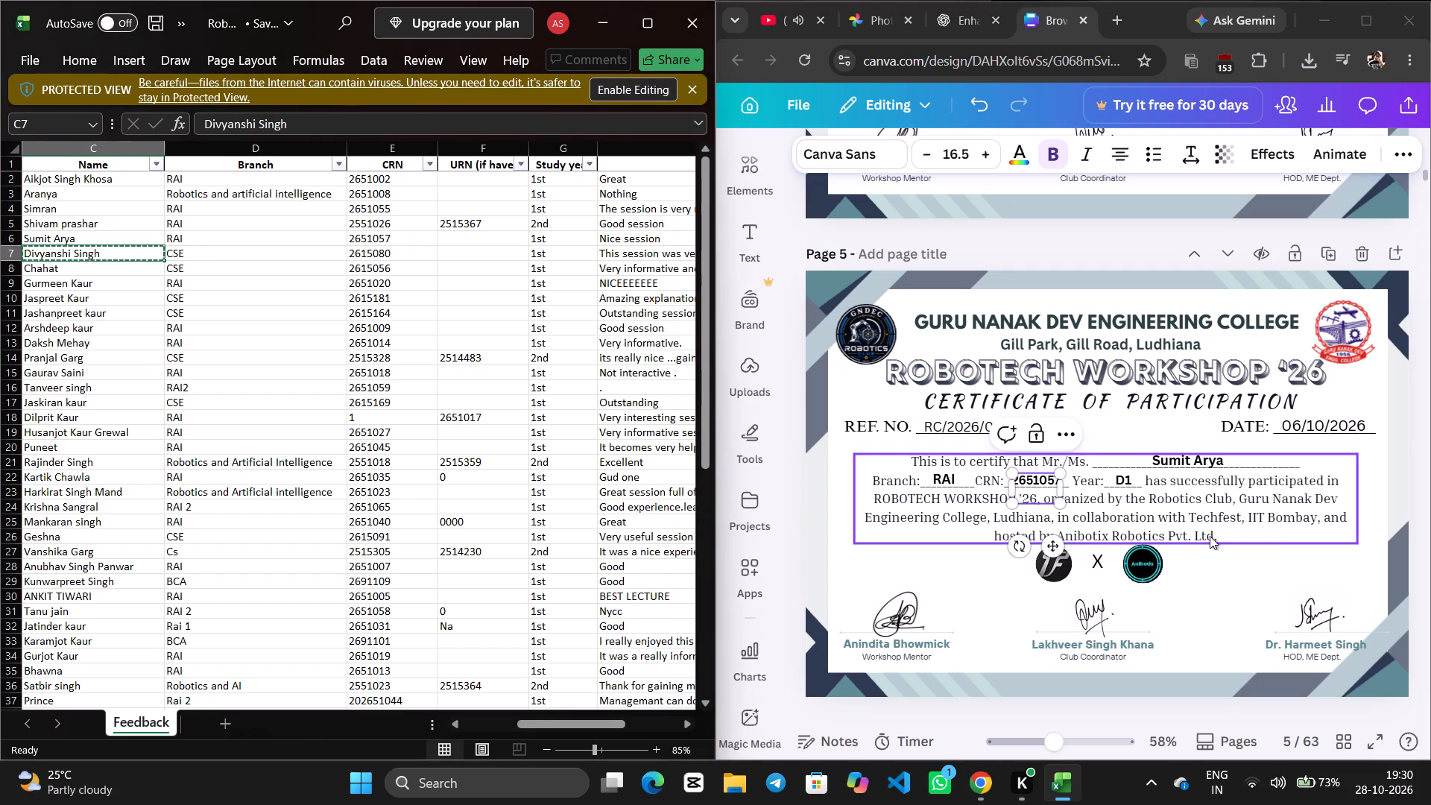
scroll(1430, 567, "down", 5)
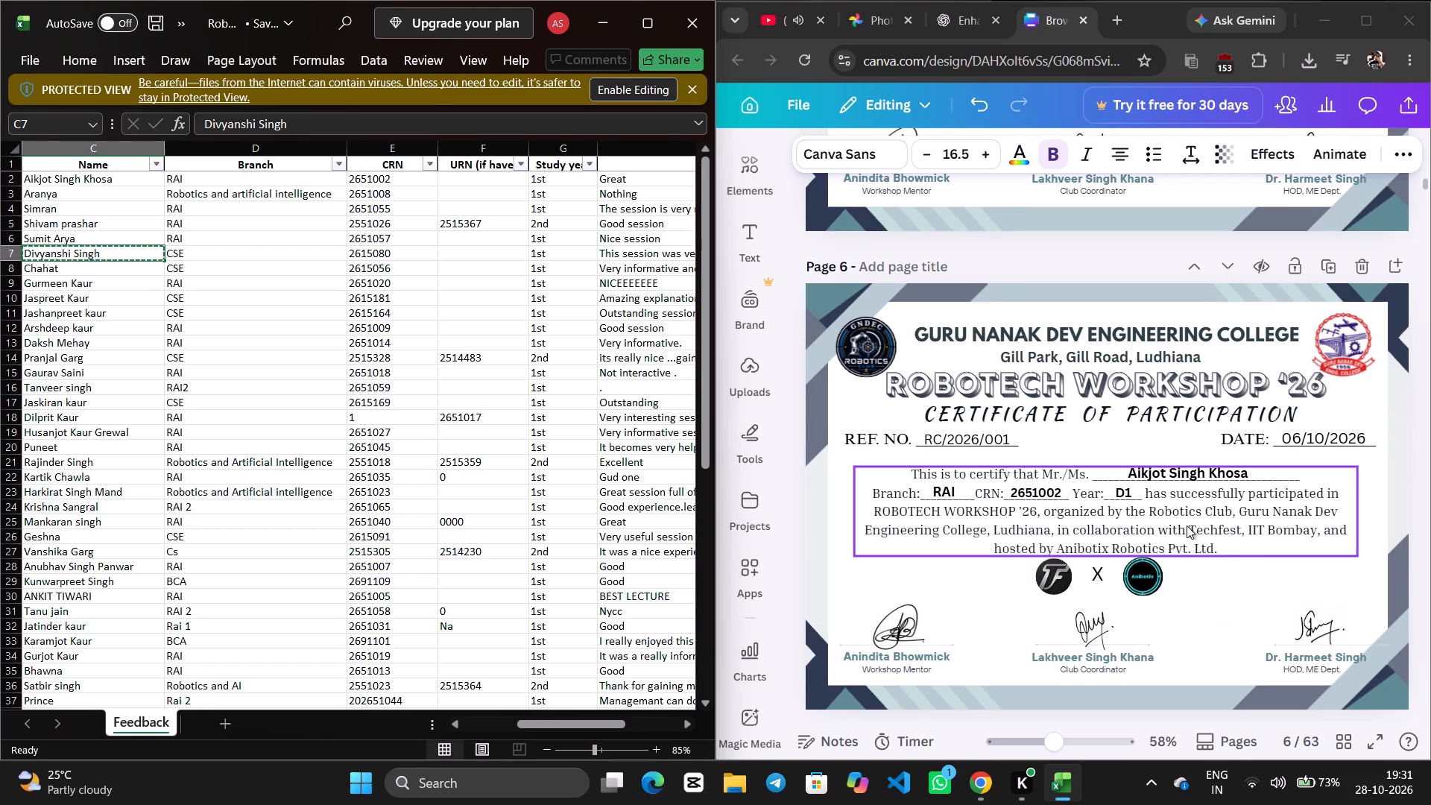
left_click(1175, 473)
left_click(1175, 473)
key("ctrl+v")
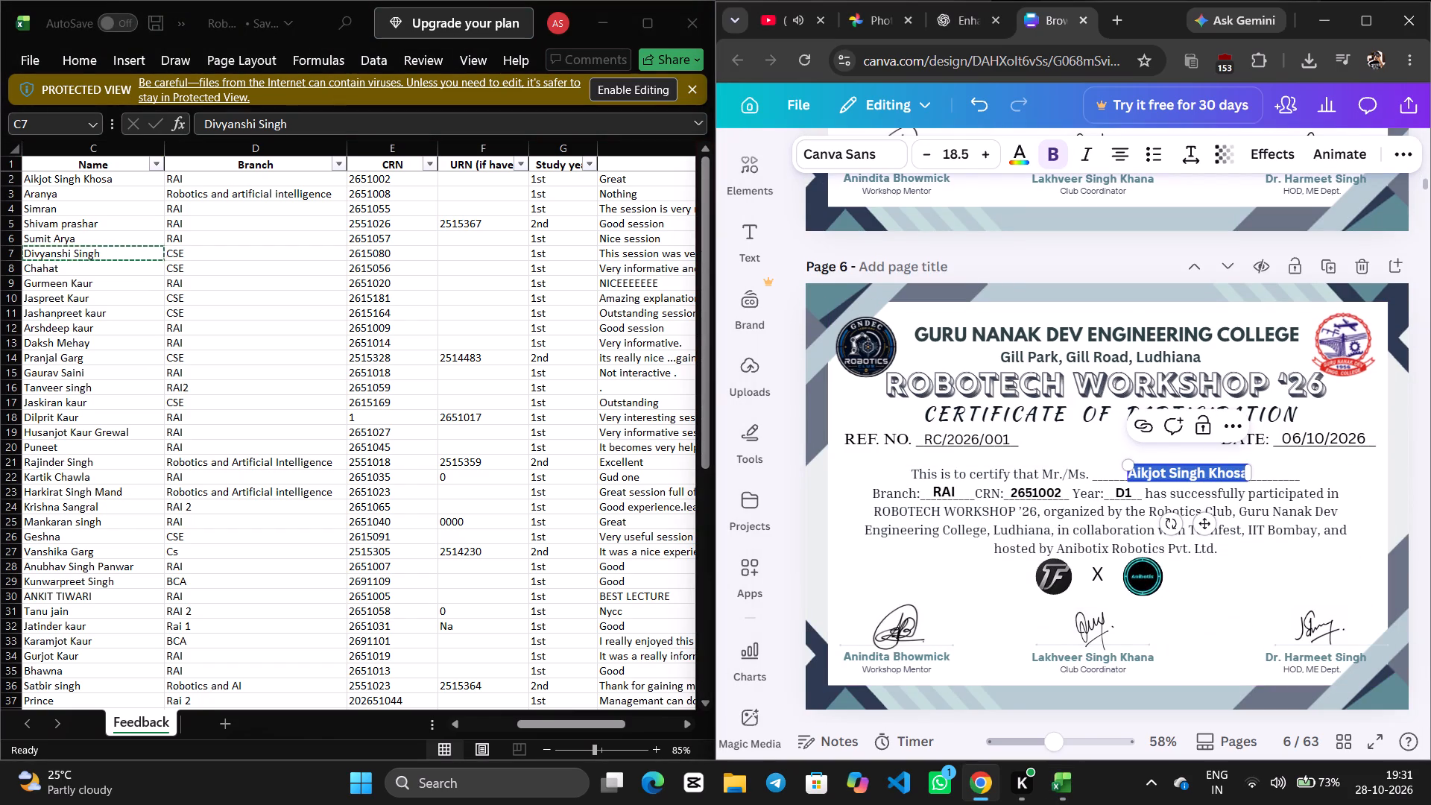
Replace the branch on the page 6 certificate with CSE, copied from row 7 of the feedback workbook.
left_click(188, 254)
left_click(188, 254)
key("ctrl+c")
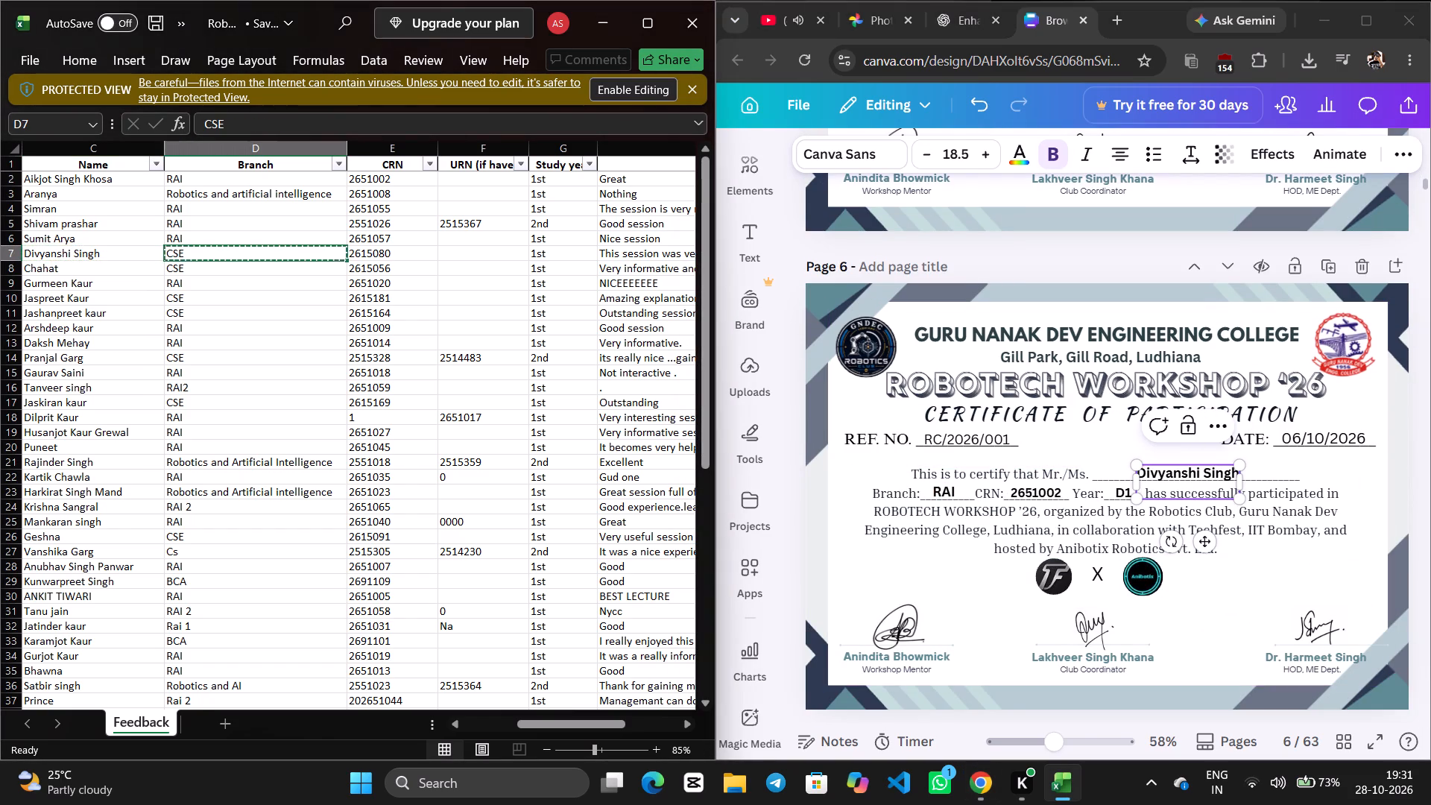
double_click(948, 493)
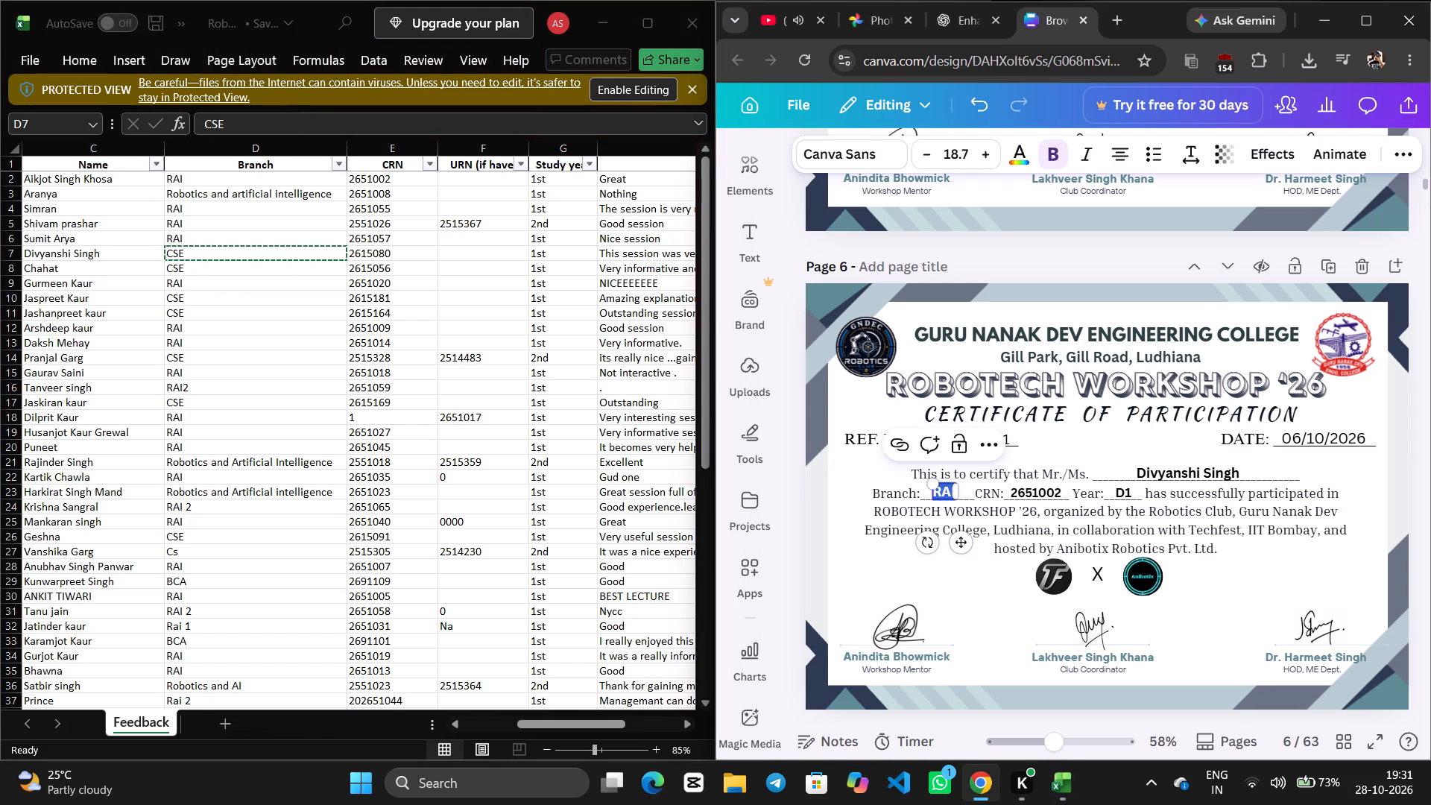
key("ctrl+v")
Replace the CRN on the page 6 certificate with the CRN copied from row 7 of the feedback workbook.
left_click(402, 252)
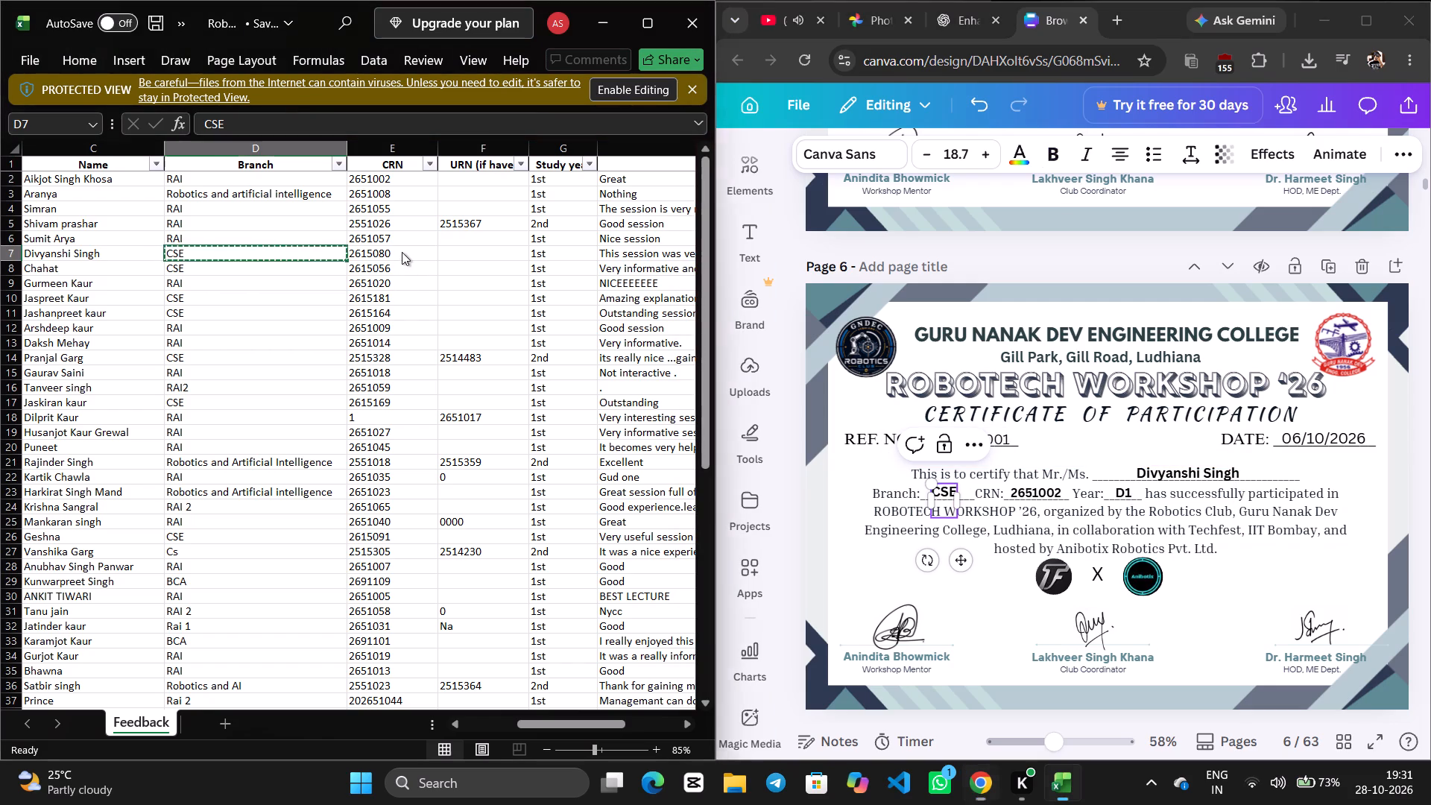
left_click(402, 252)
key("ctrl+c")
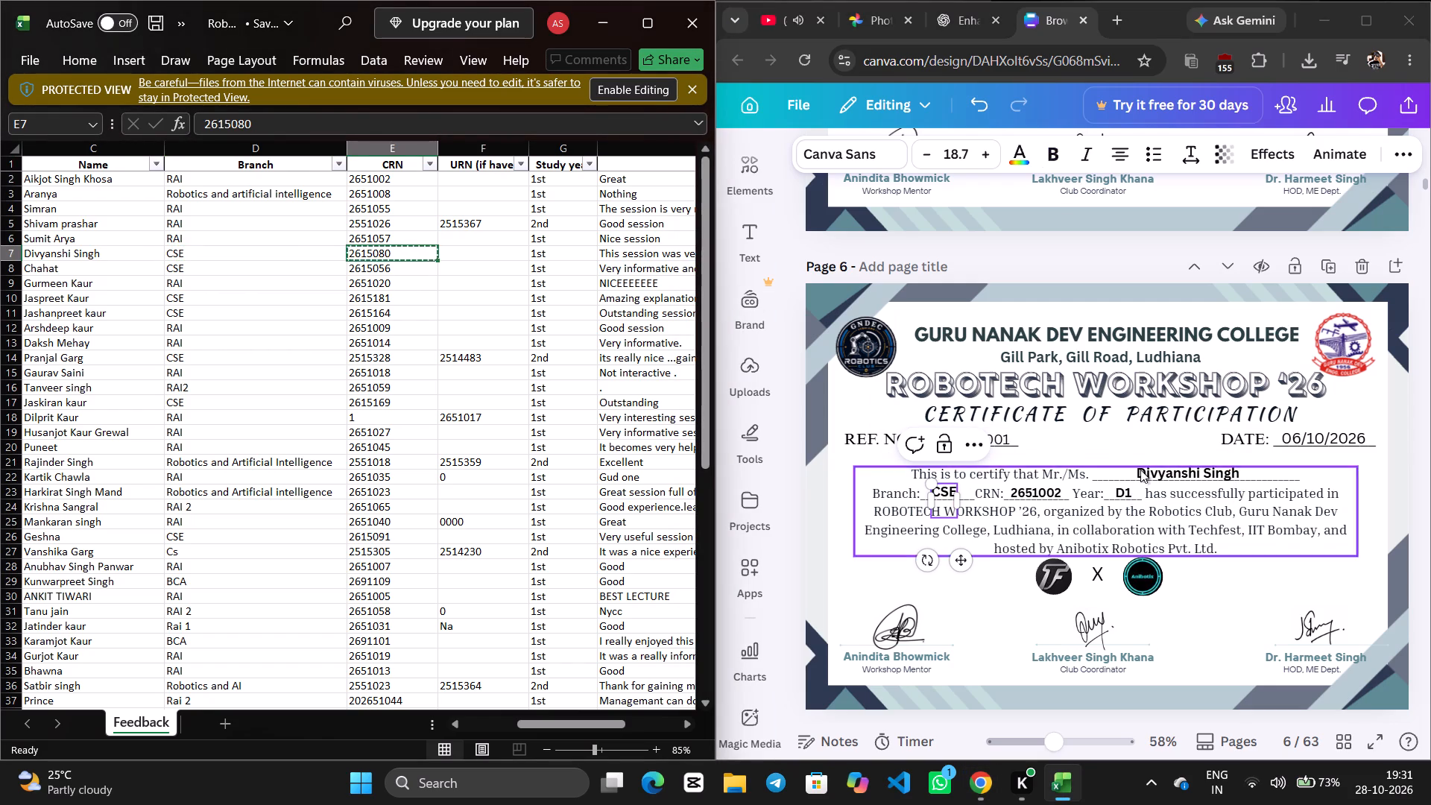
left_click(1028, 489)
left_click(1028, 489)
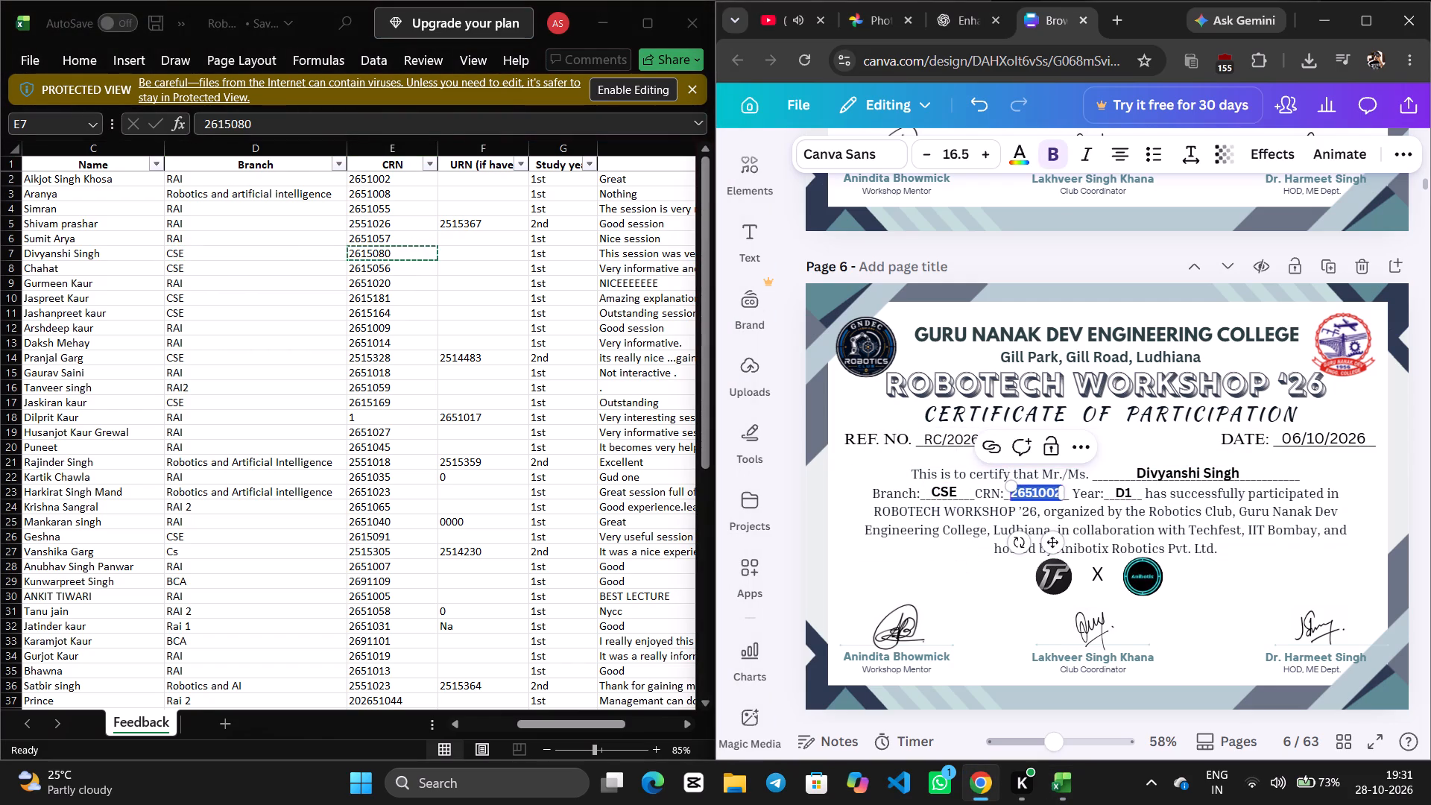
key("ctrl+v")
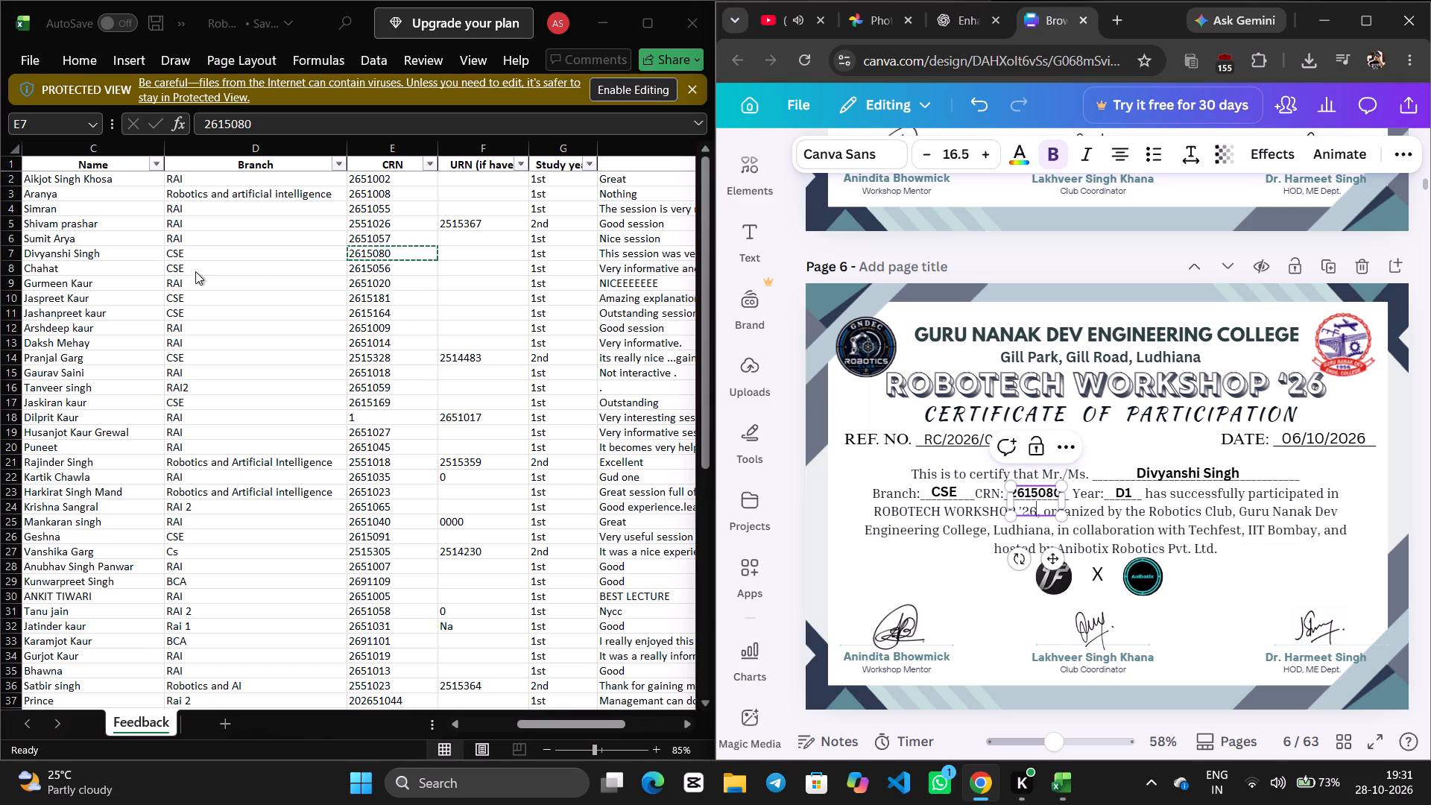
Replace the participant name on the page 7 certificate with the name copied from row 8 of the feedback workbook.
left_click(82, 271)
left_click(82, 271)
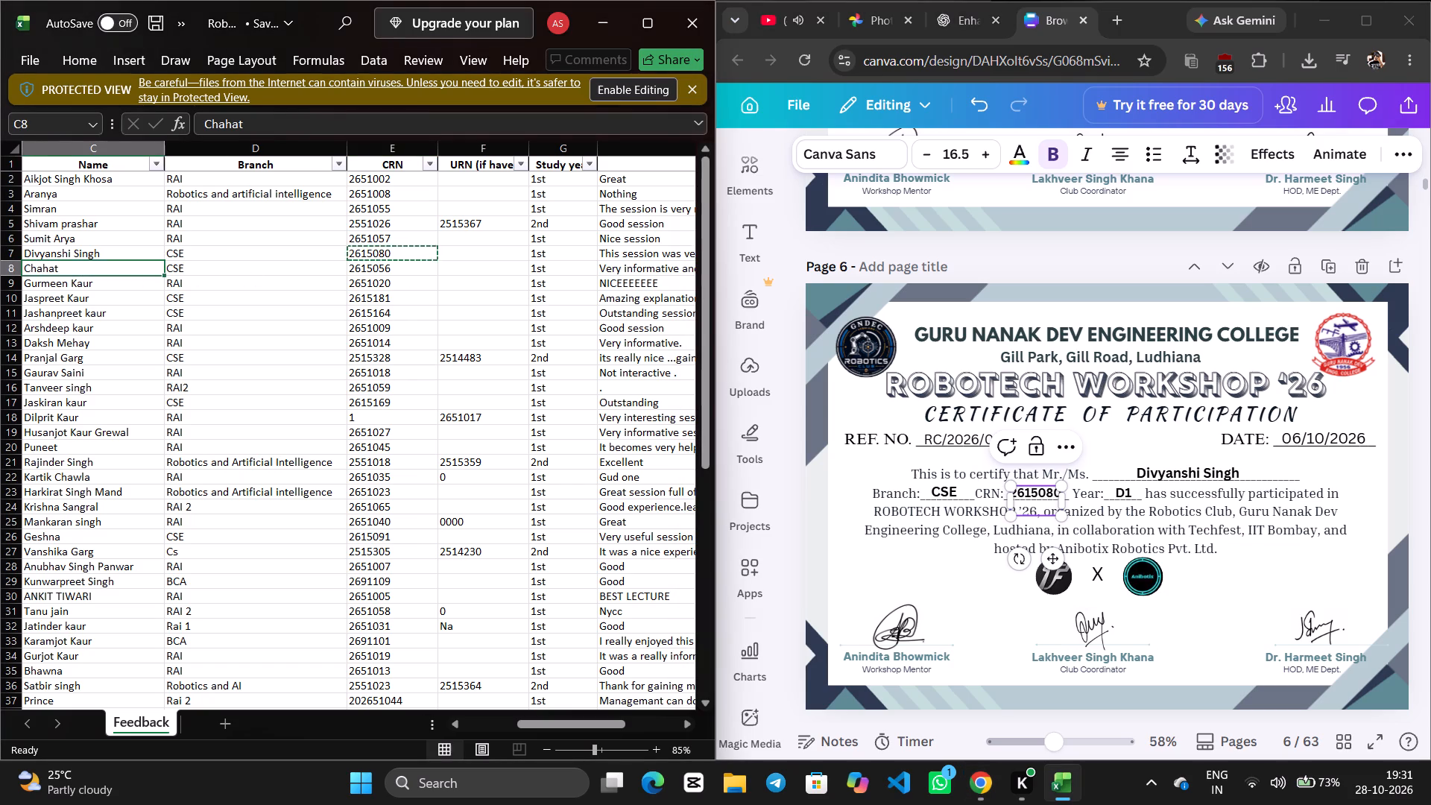
key("ctrl+c")
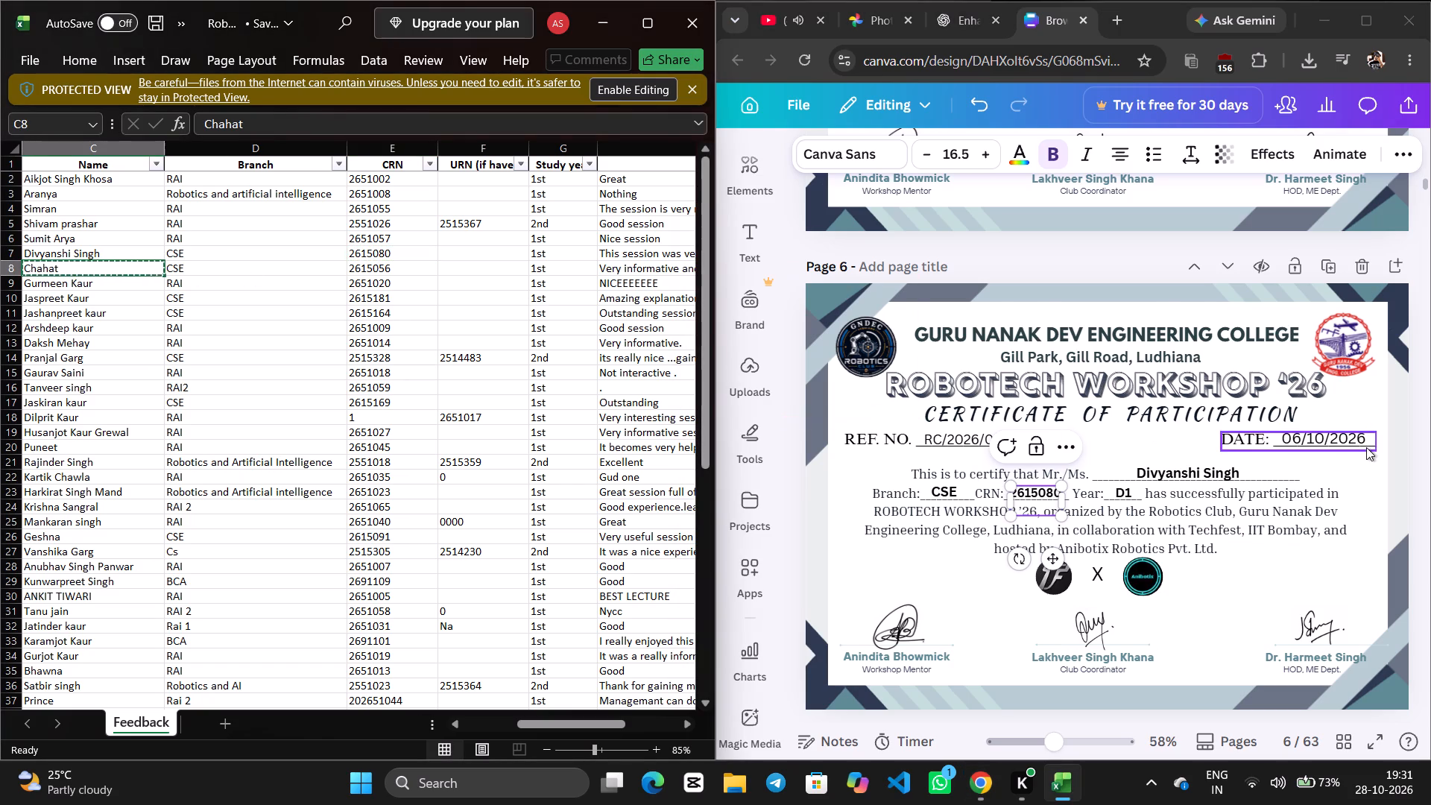
scroll(1371, 451, "down", 5)
scroll(1174, 430, "up", 2)
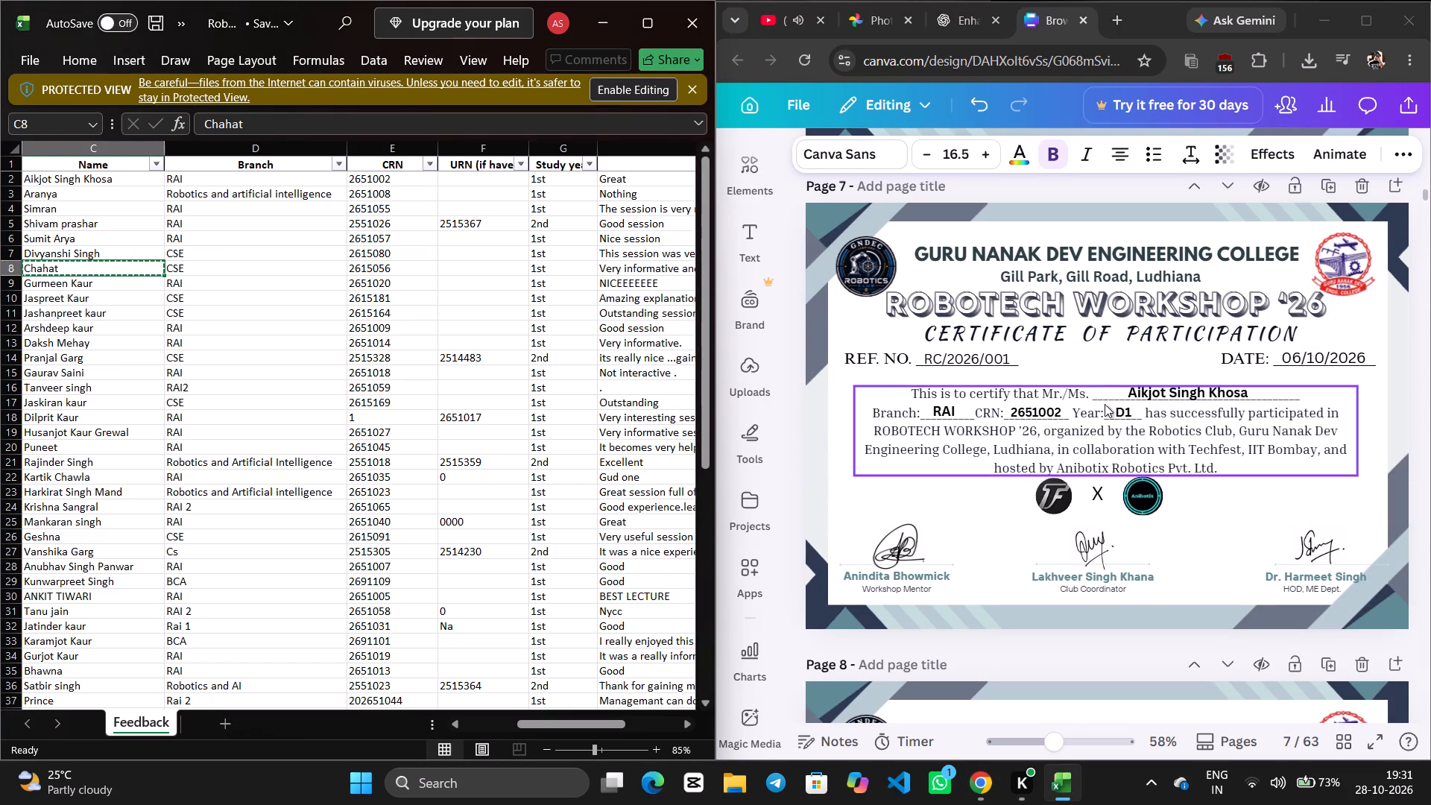
double_click(1168, 391)
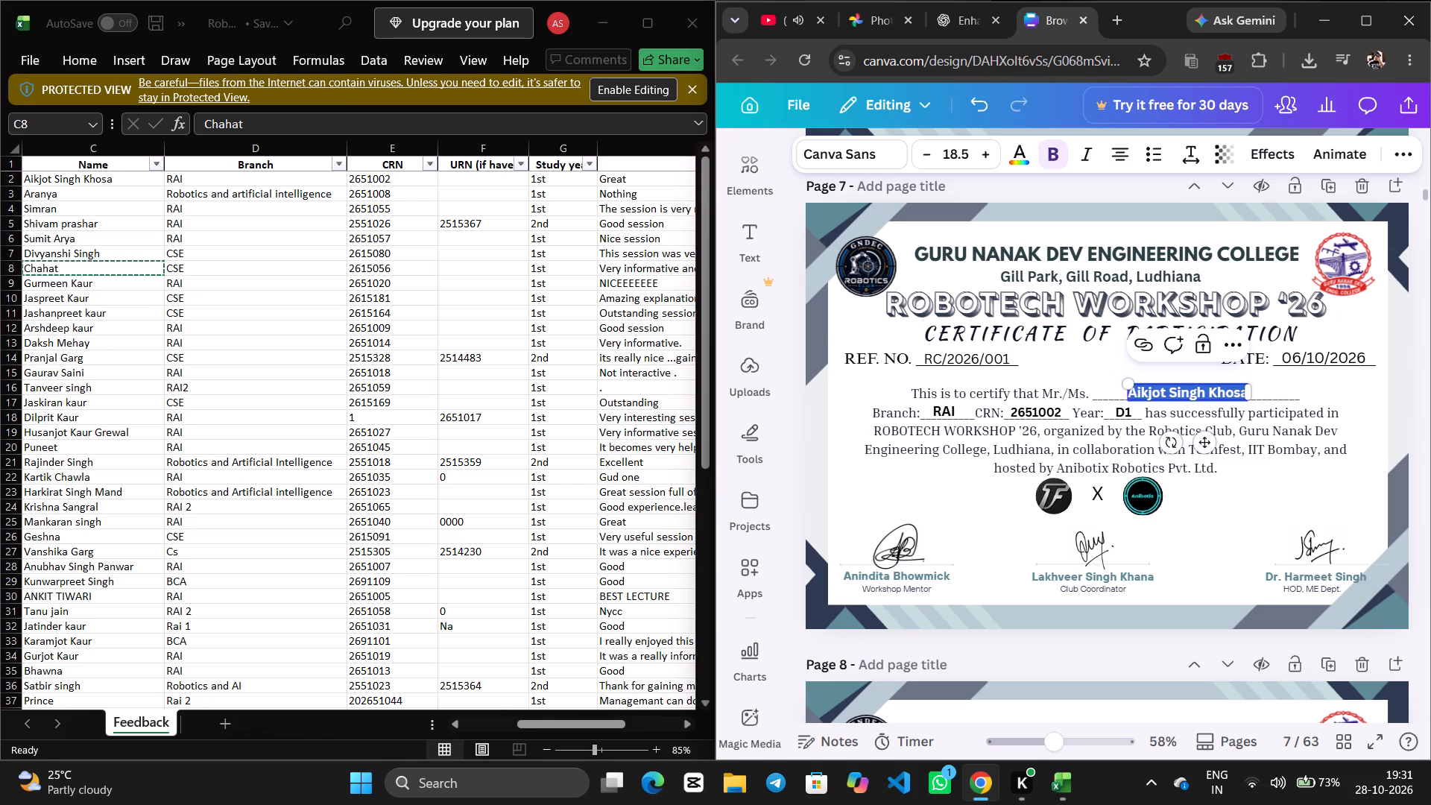
key("ctrl+v")
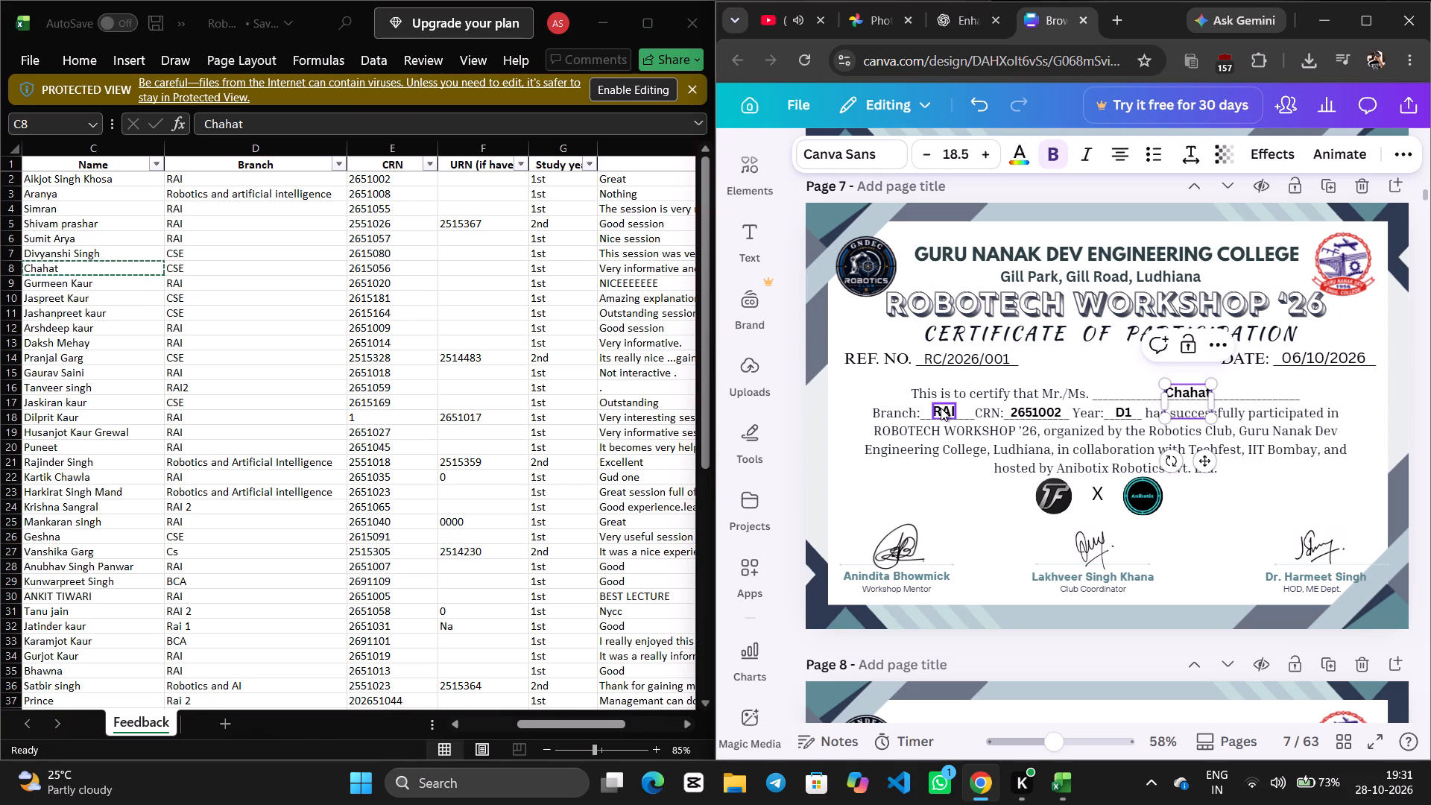
Replace the branch on the page 7 certificate with CSE, copied from row 8 of the feedback workbook.
left_click(941, 408)
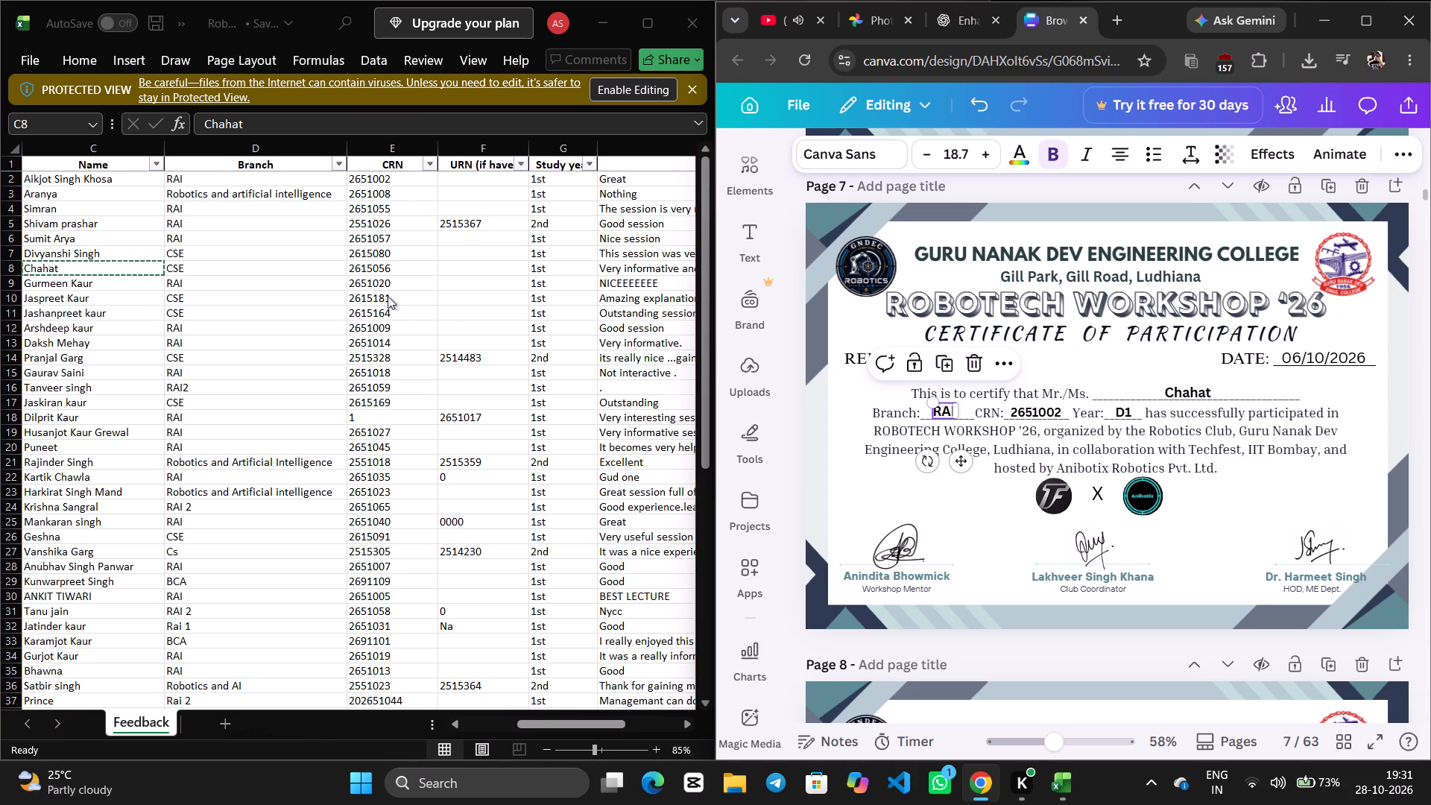
left_click(288, 272)
left_click(282, 265)
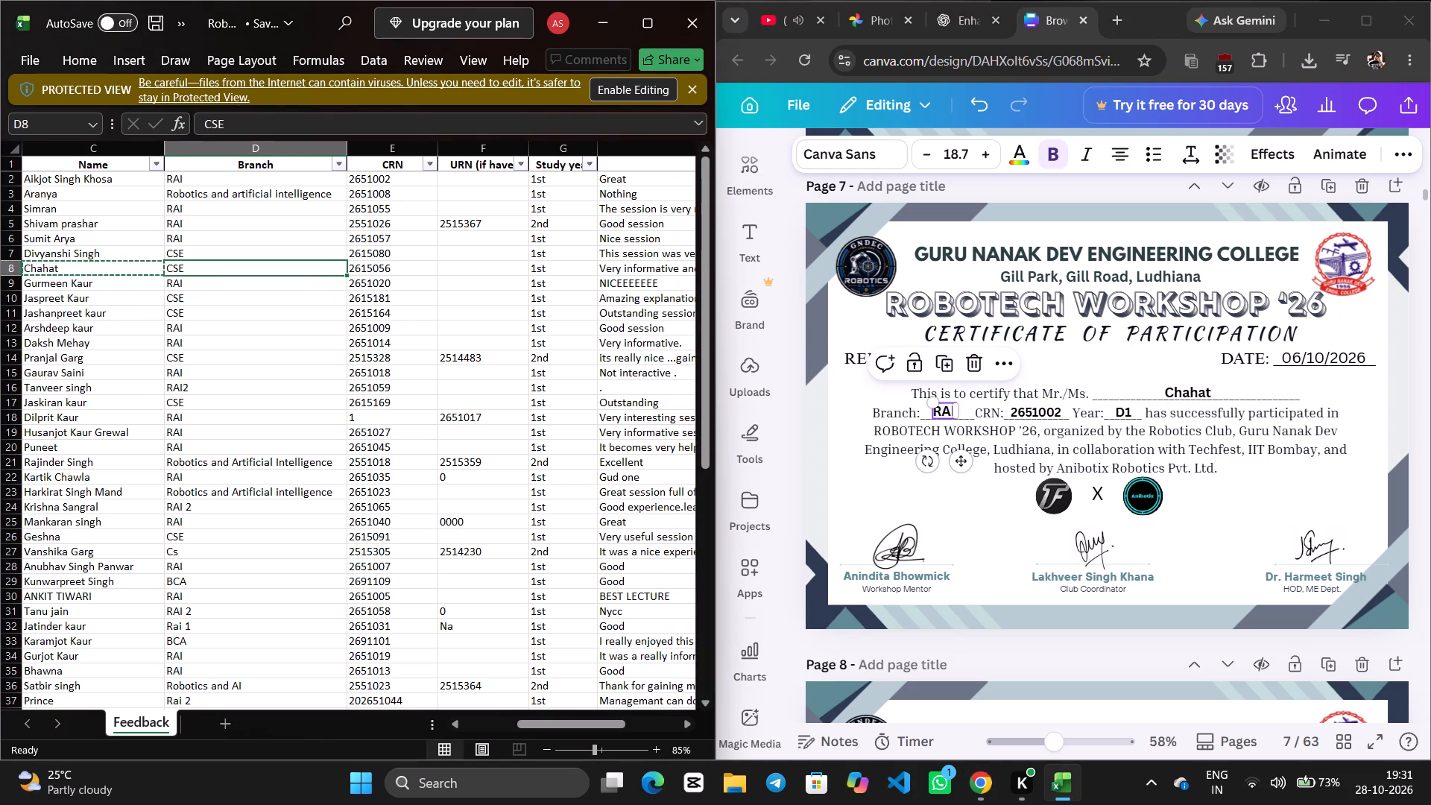
key("ctrl+c")
double_click(947, 411)
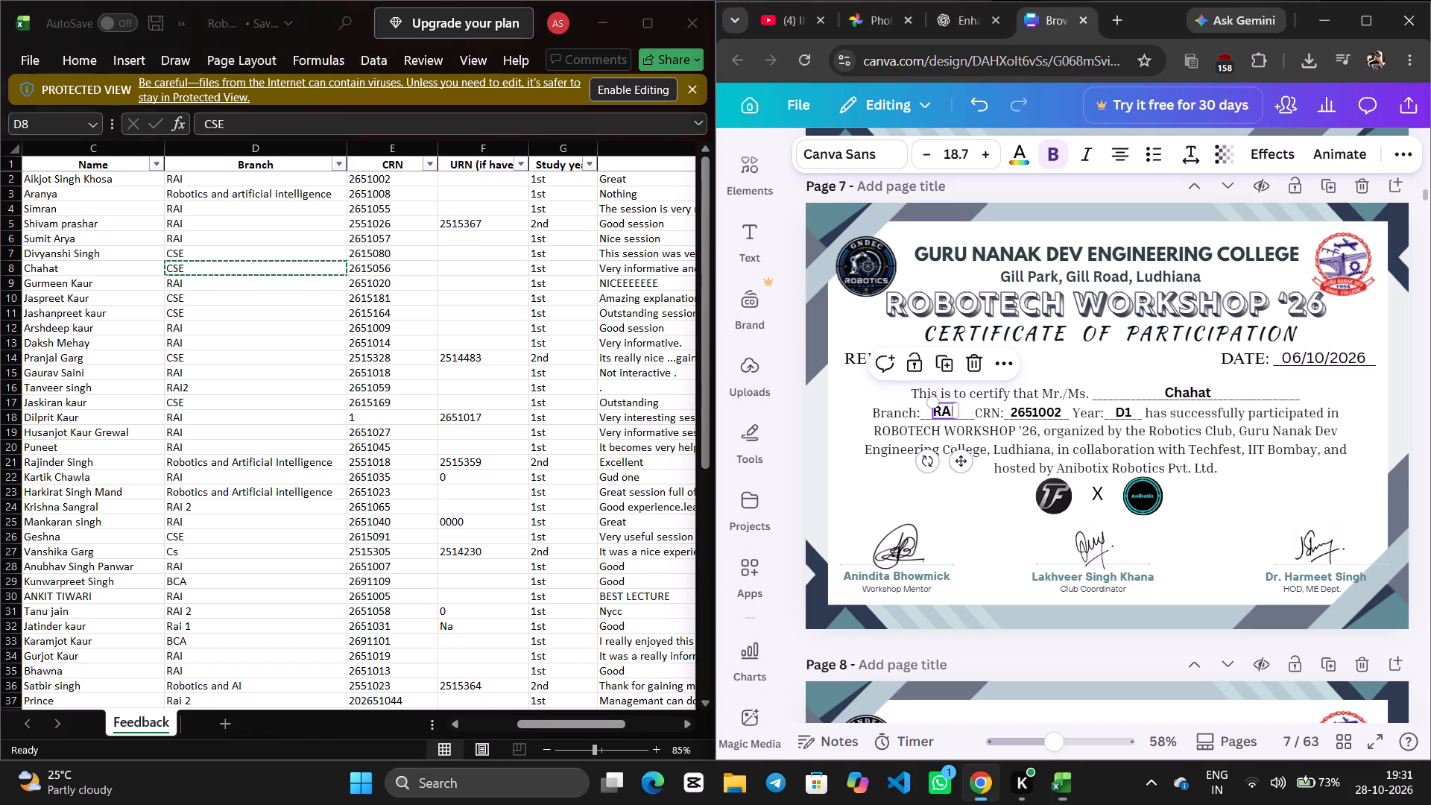
key("ctrl+v")
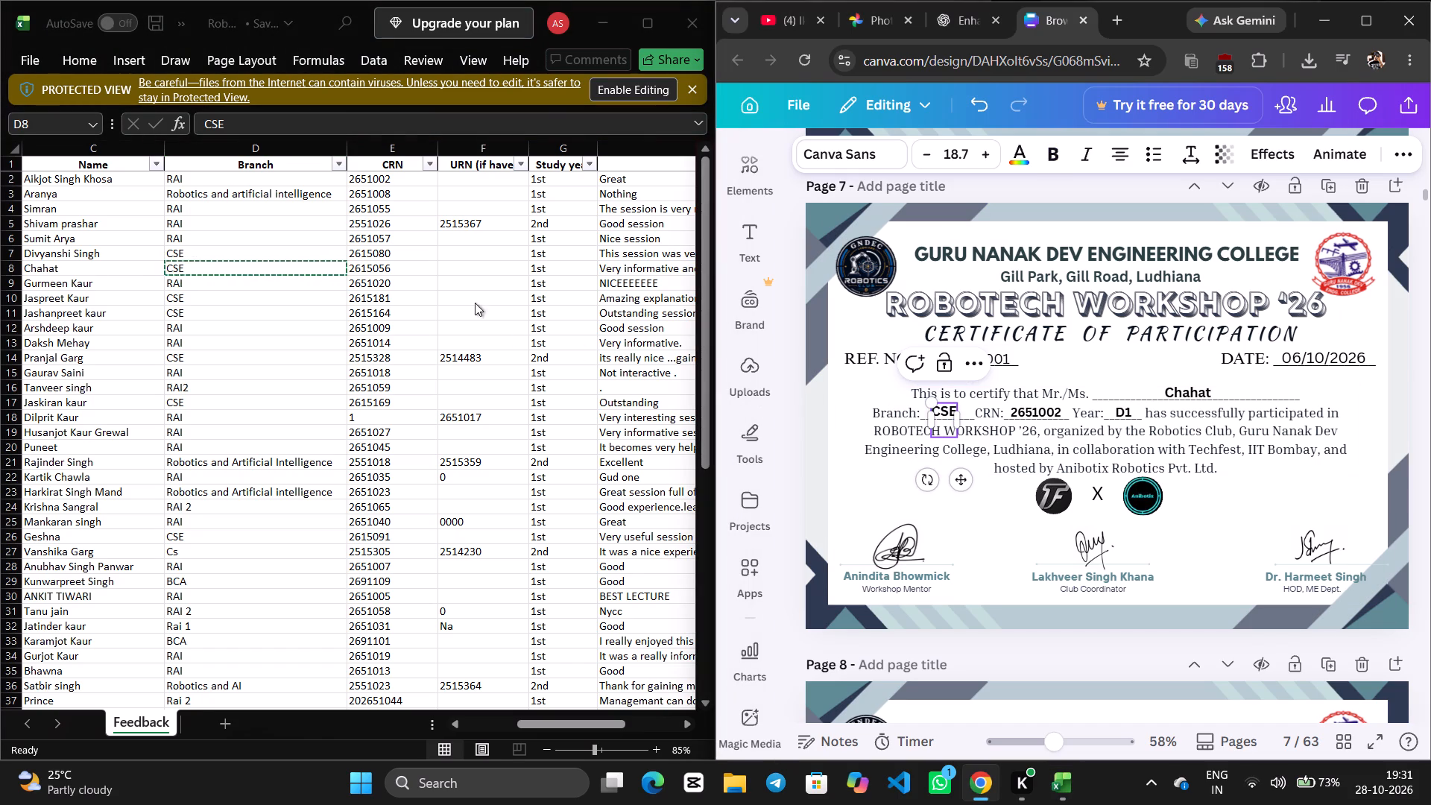
Replace the CRN on the page 7 certificate with the CRN copied from row 8 of the feedback workbook.
left_click(409, 269)
left_click(409, 268)
key("ctrl+c")
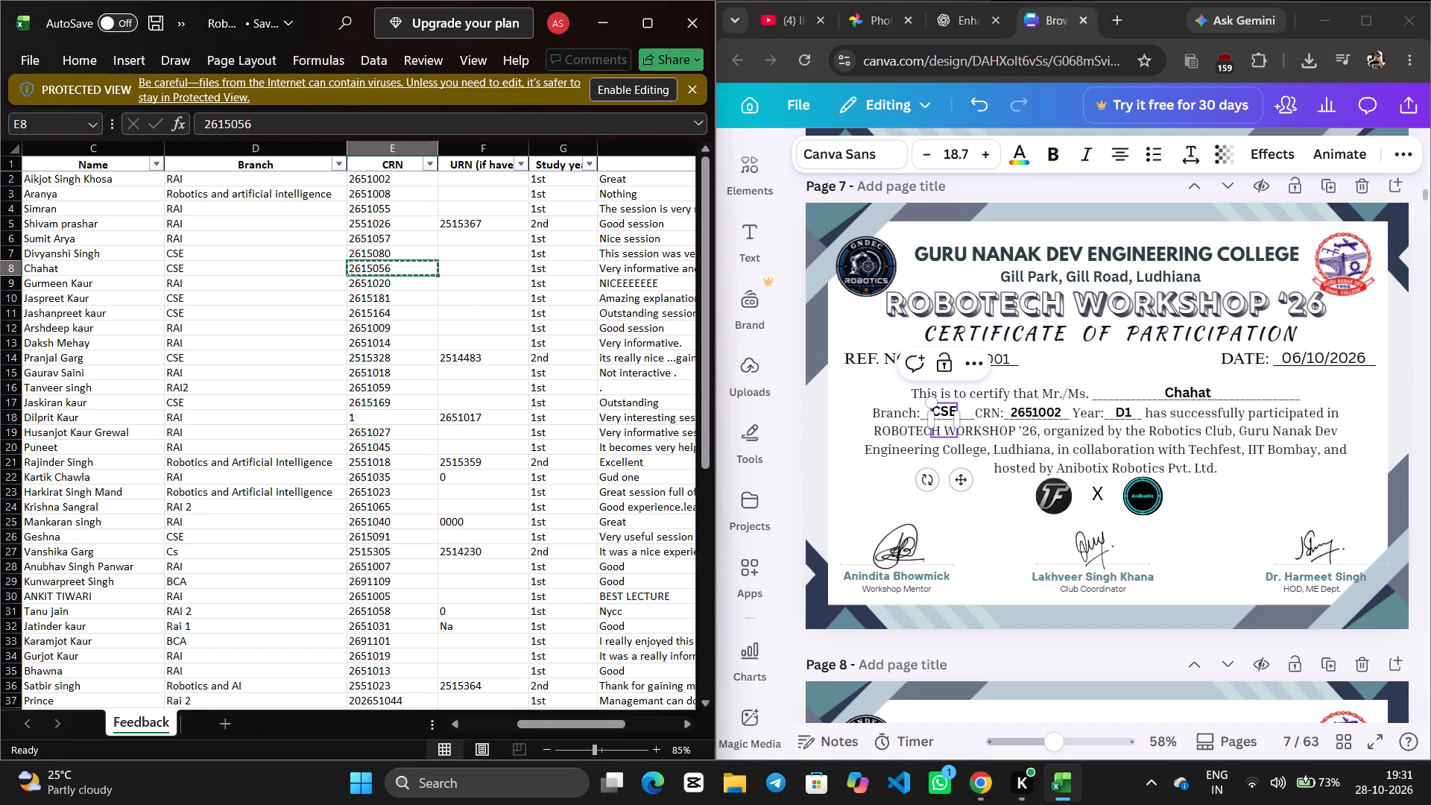
double_click(1042, 416)
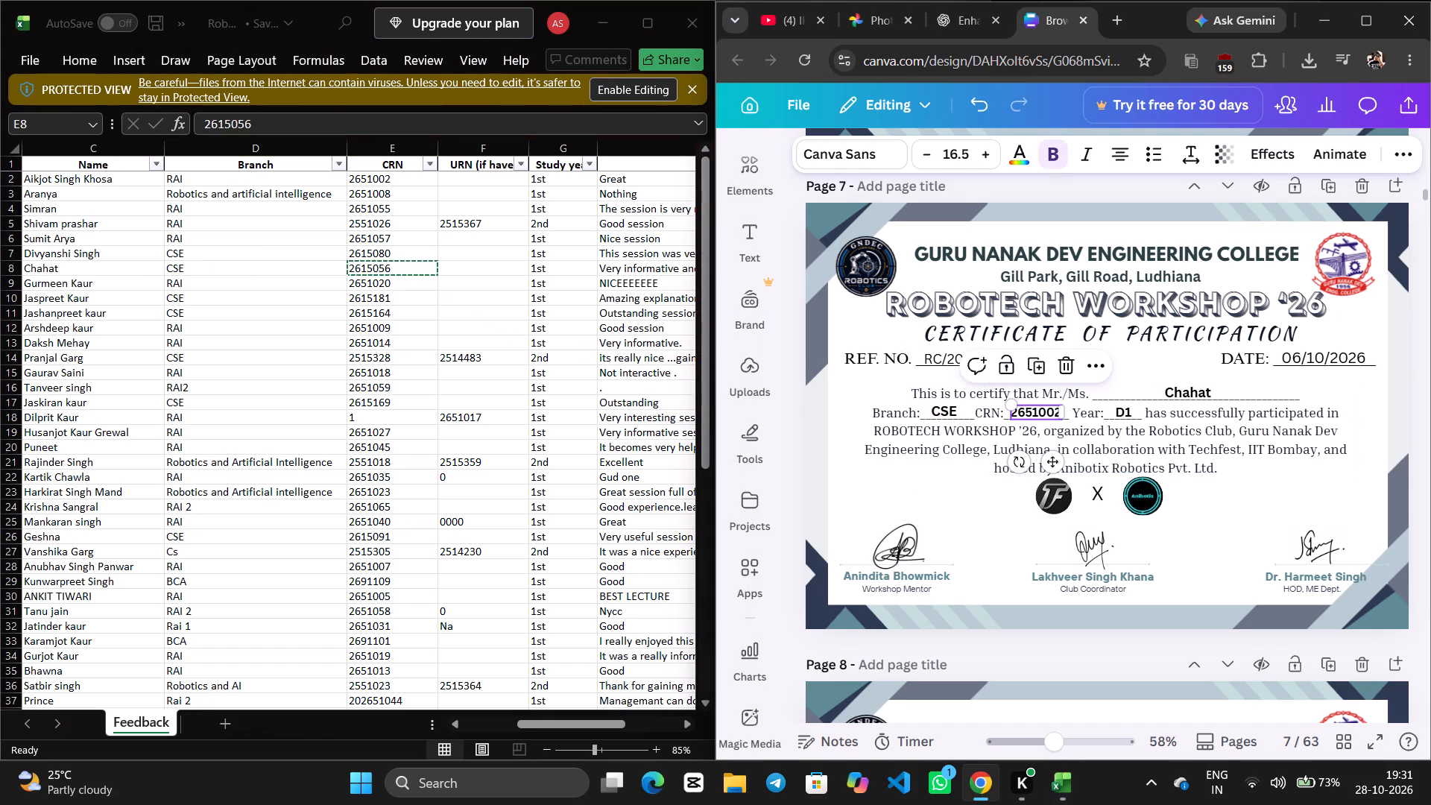
key("ctrl+v")
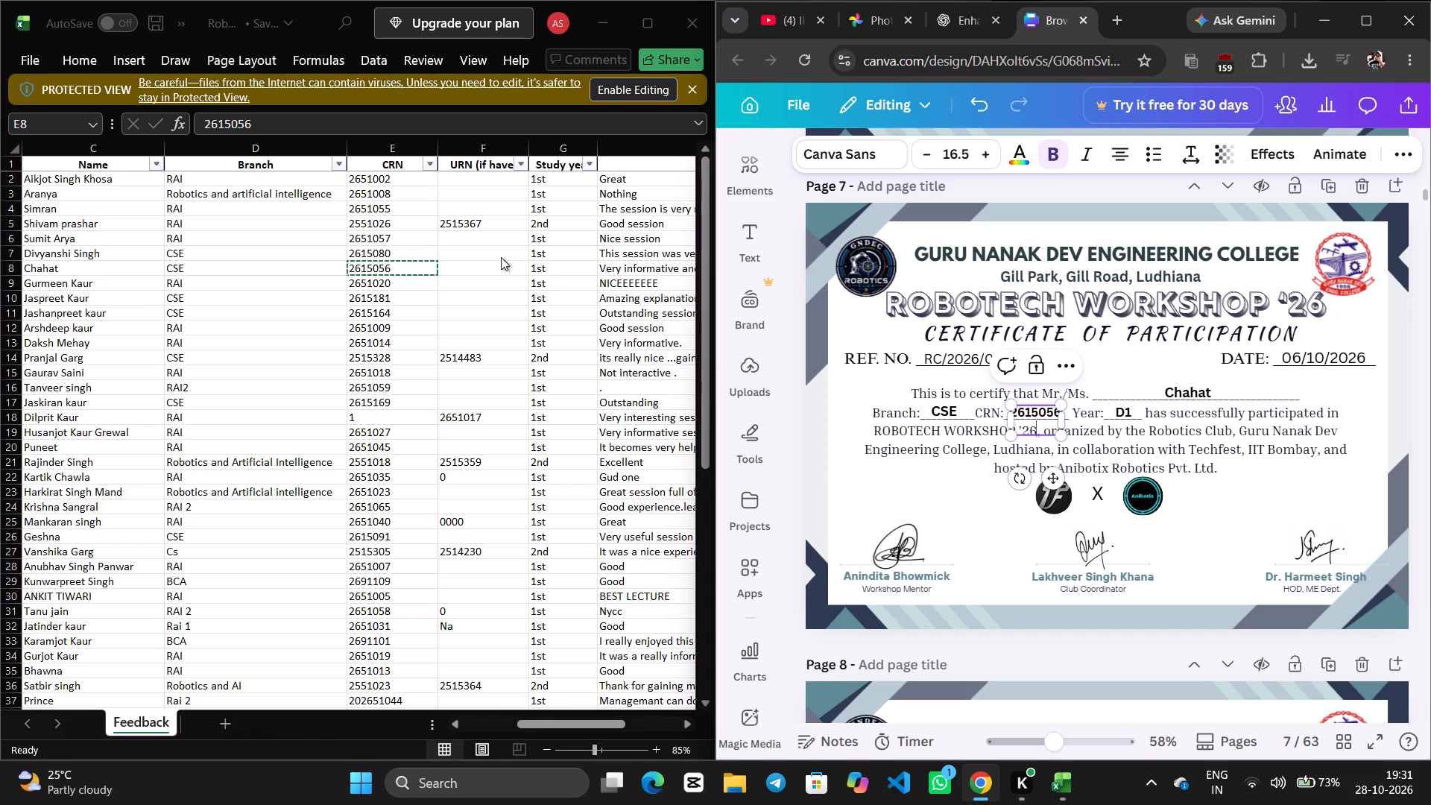
Replace the participant name on the page 8 certificate with the name copied from row 9 of the feedback workbook.
left_click(106, 285)
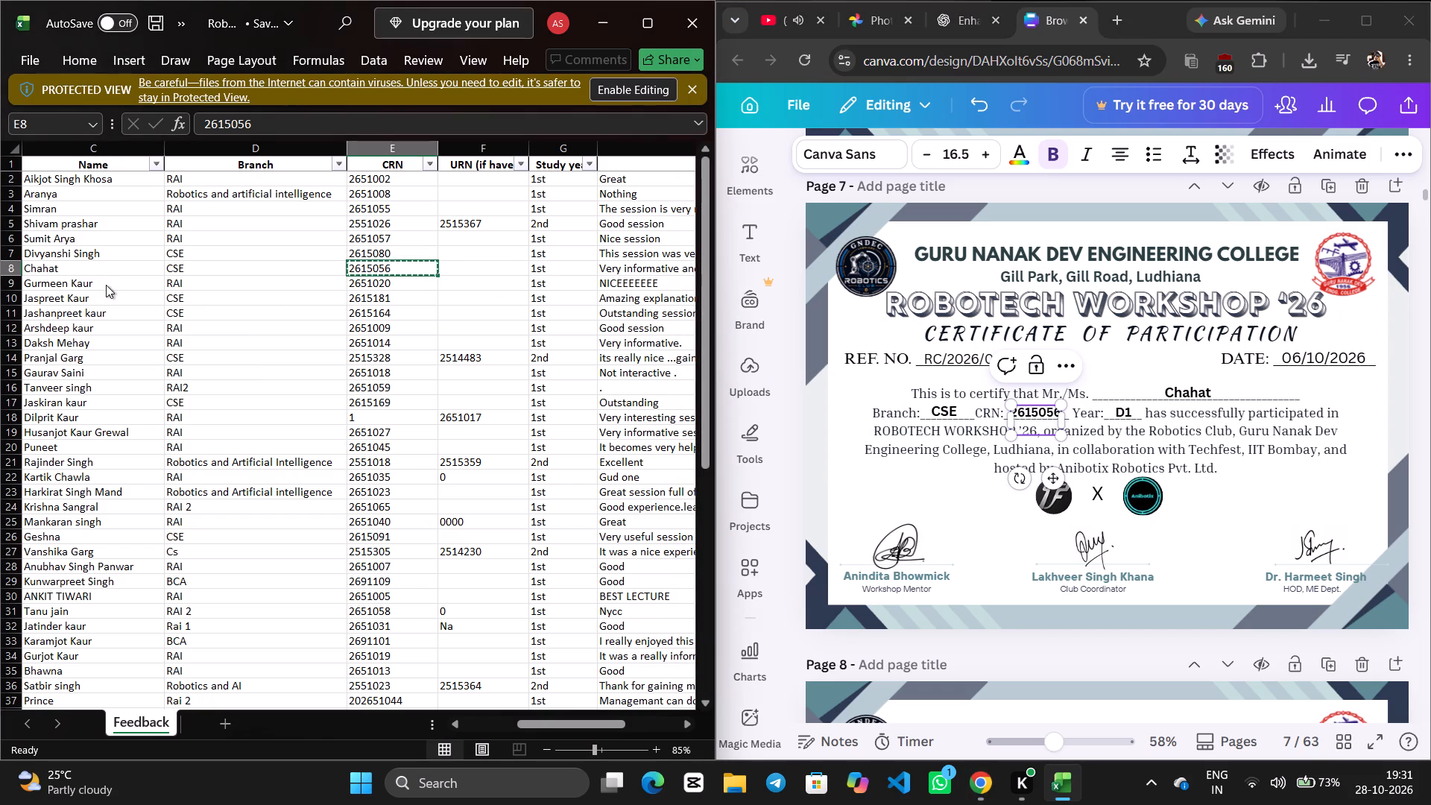
left_click(106, 285)
key("ctrl+c")
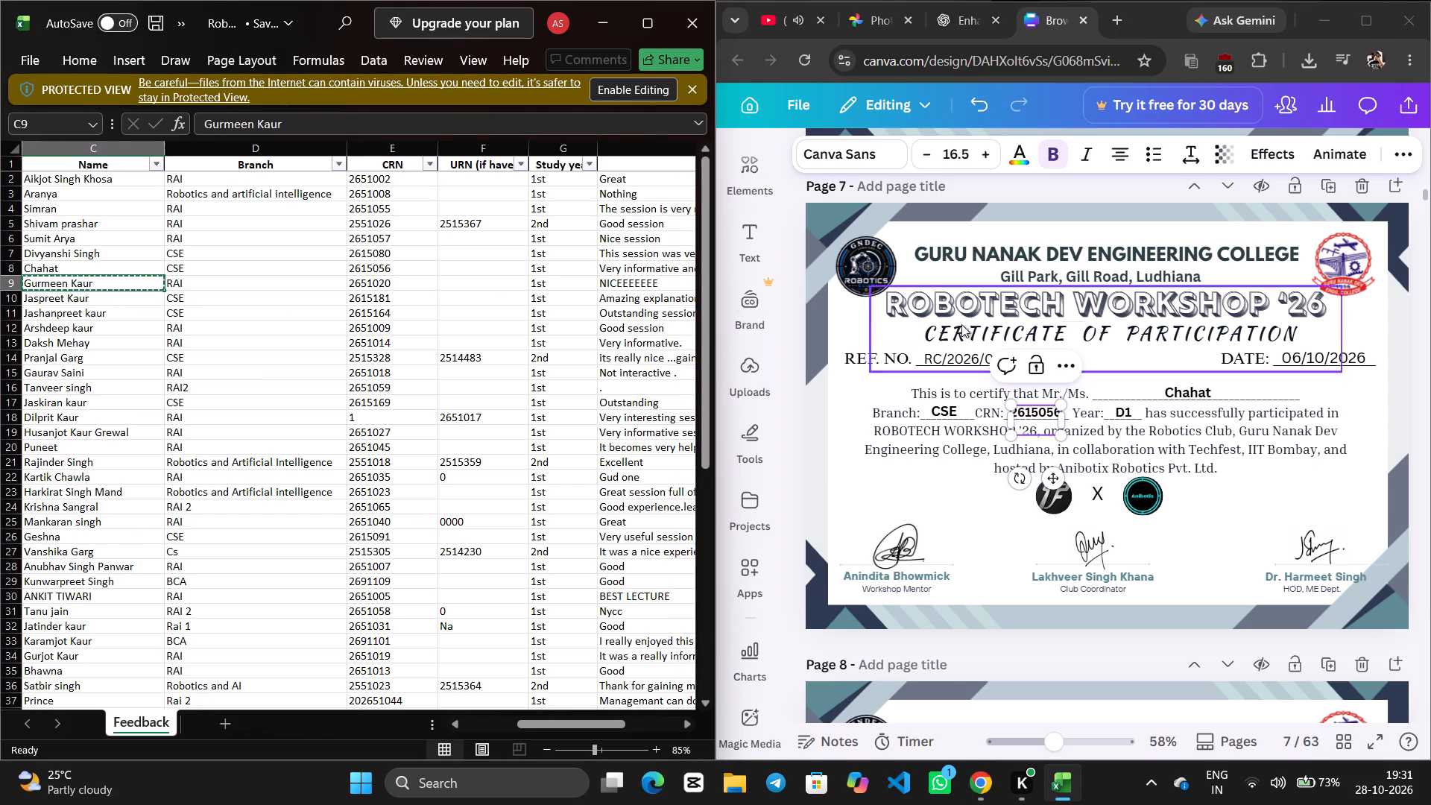
scroll(1429, 484, "down", 3)
scroll(1257, 508, "down", 2)
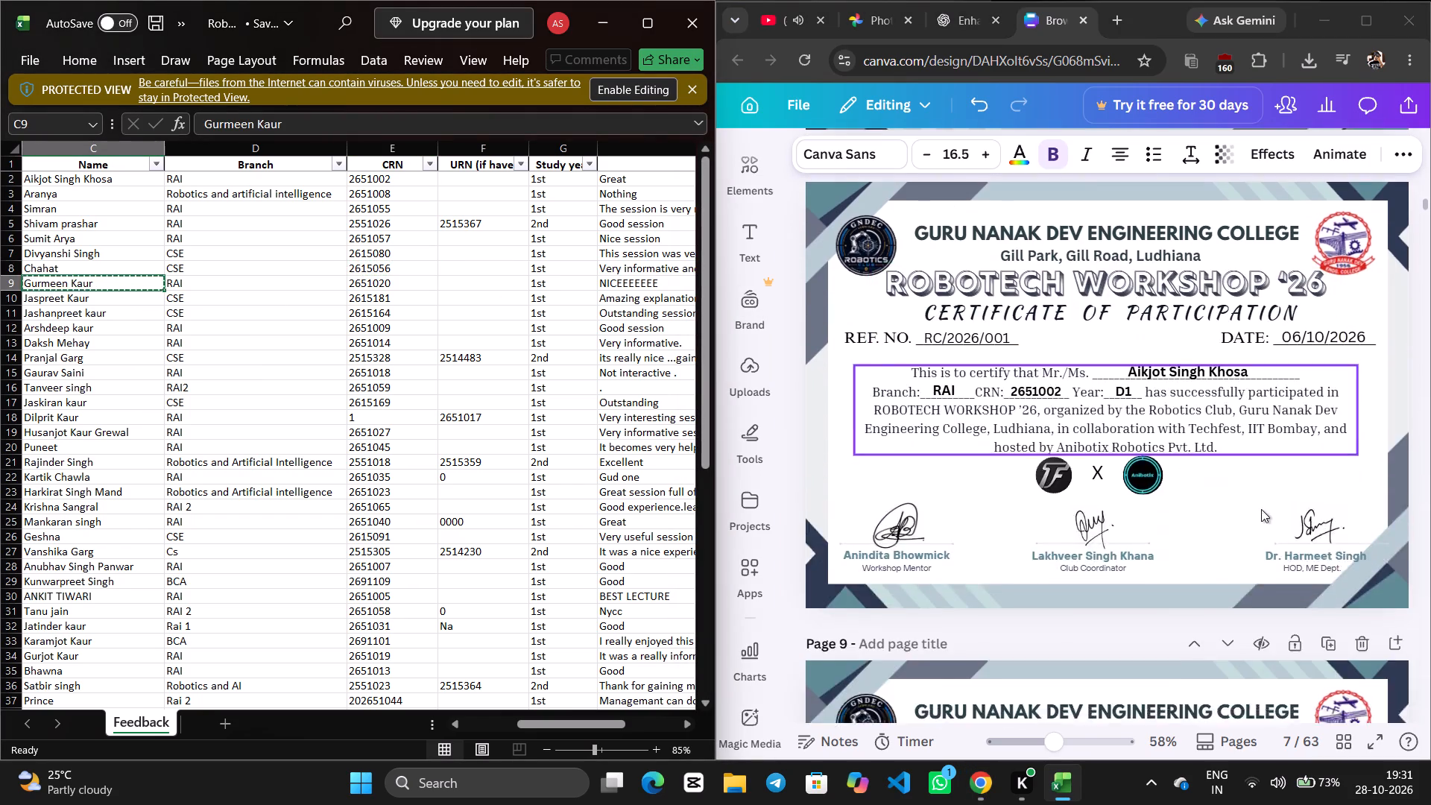
scroll(1169, 416, "up", 2)
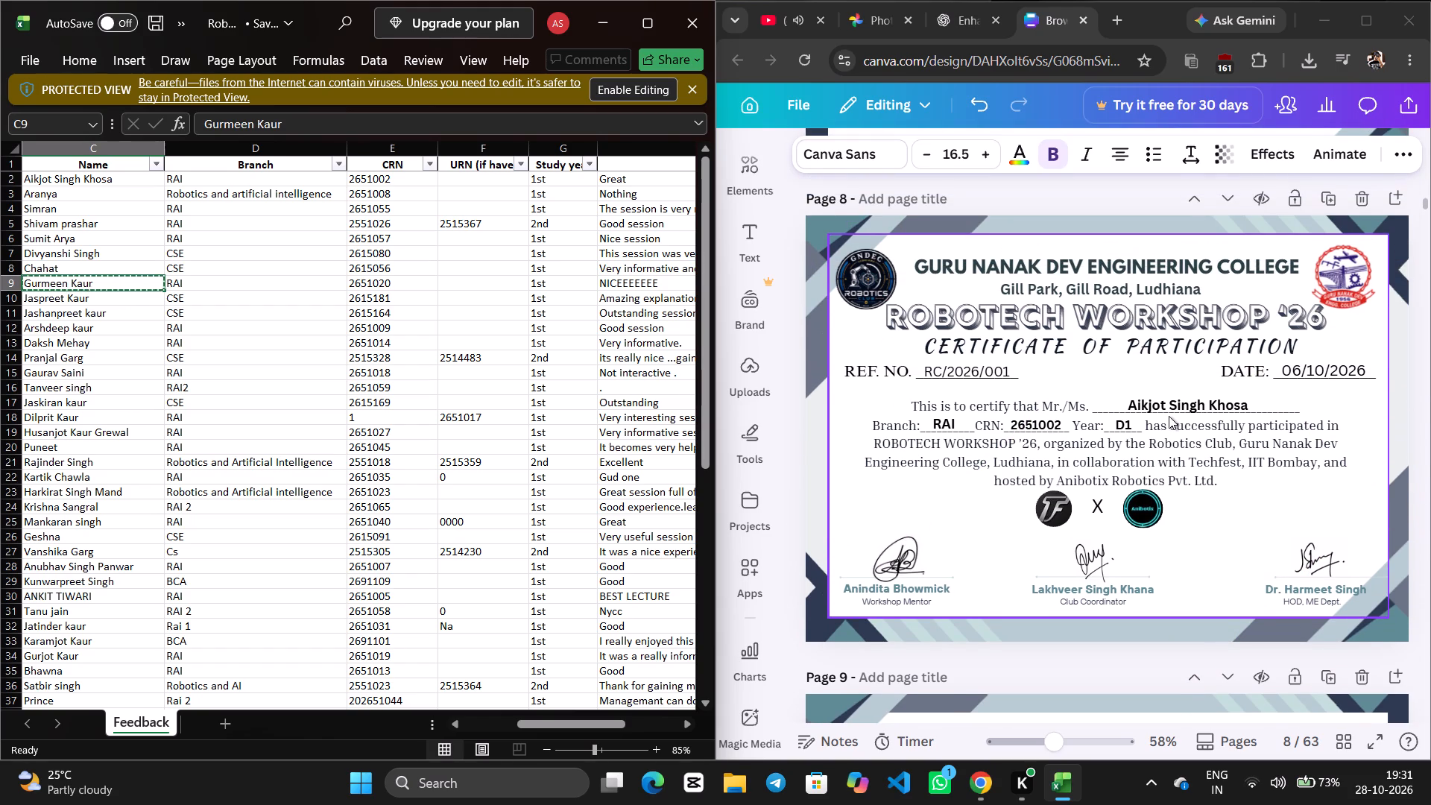
left_click(1165, 401)
double_click(1165, 401)
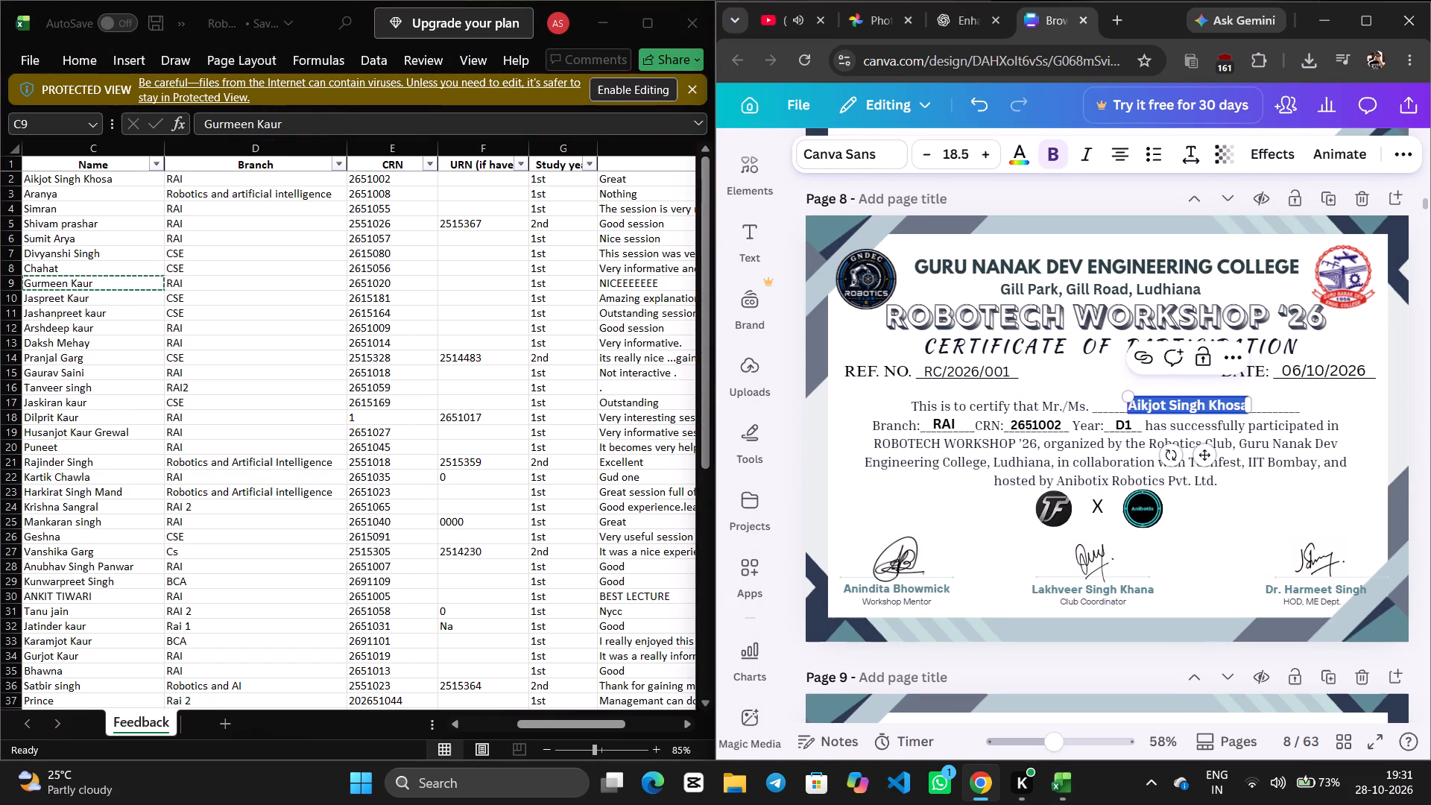
key("ctrl+v")
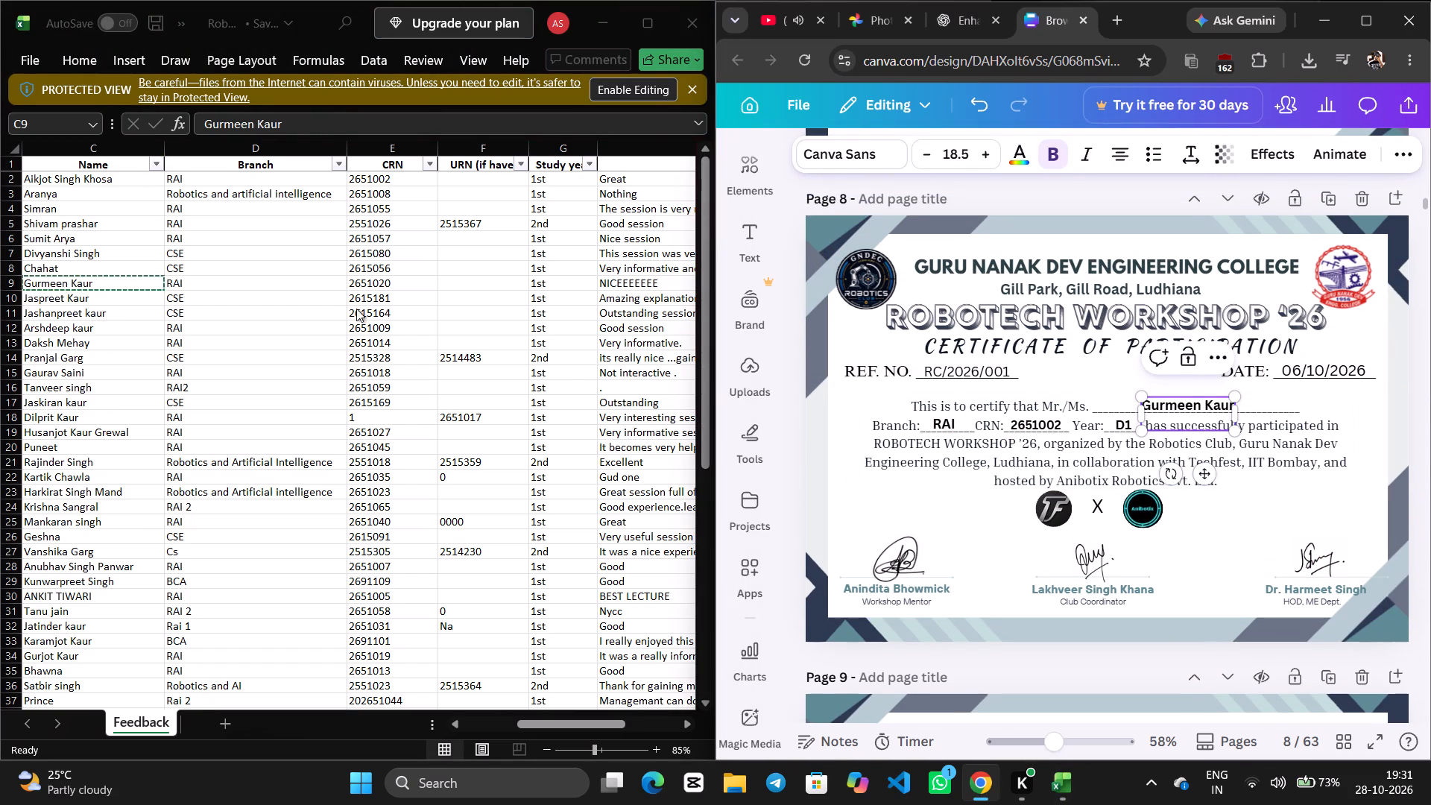
Replace the CRN on the page 8 certificate with the CRN copied from row 9 of the feedback workbook.
left_click(368, 286)
left_click(375, 282)
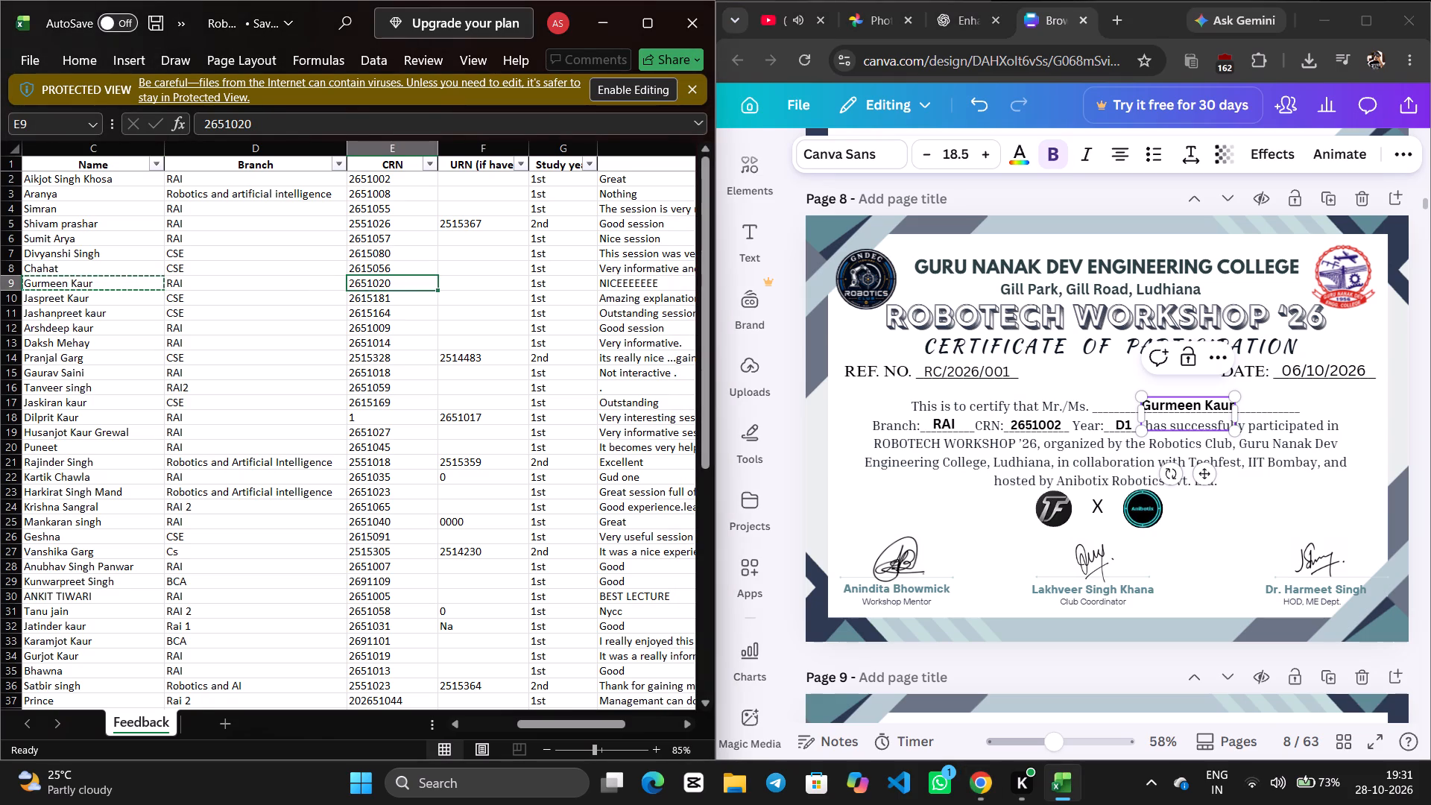
key("ctrl+c")
left_click(1052, 427)
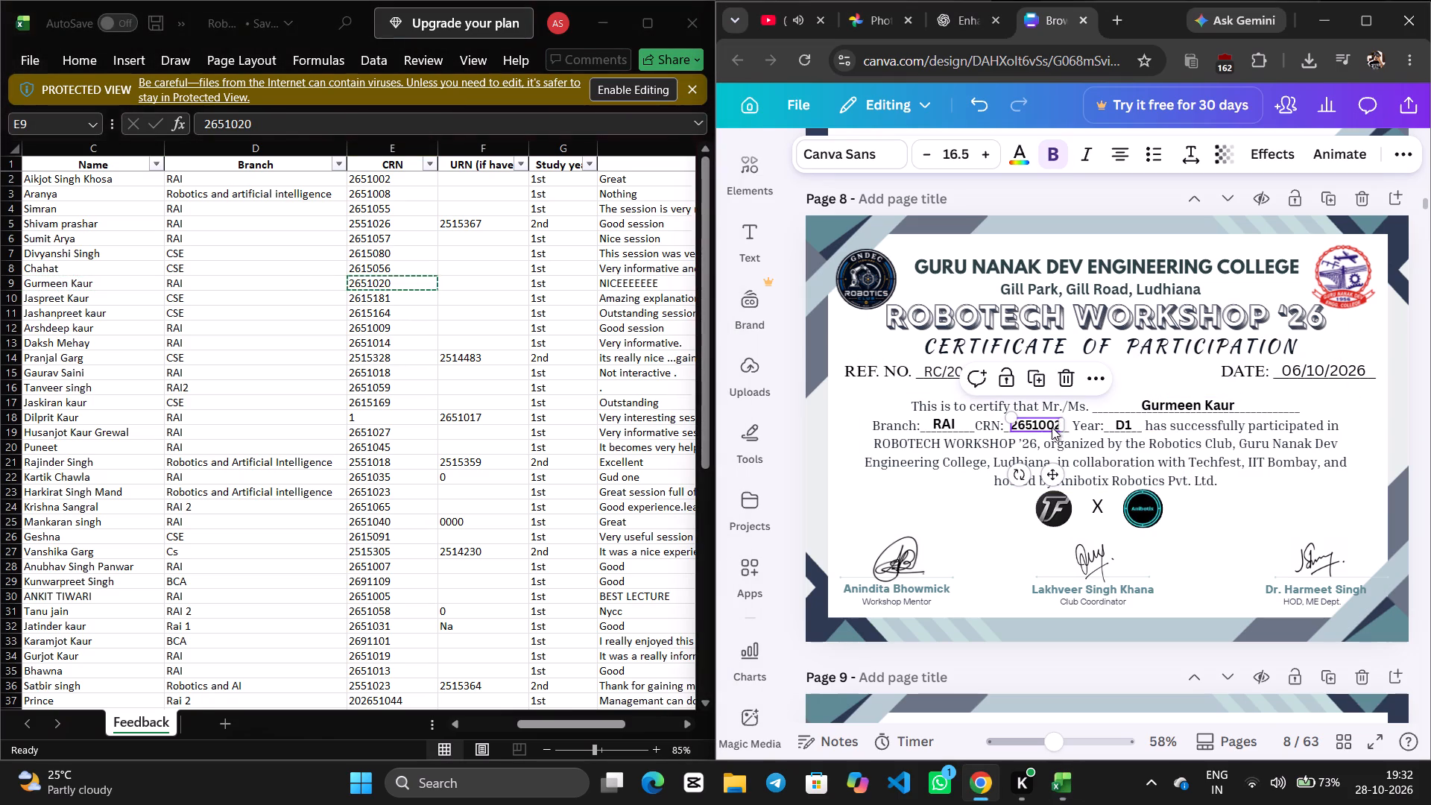
left_click(1052, 427)
key("ctrl+v")
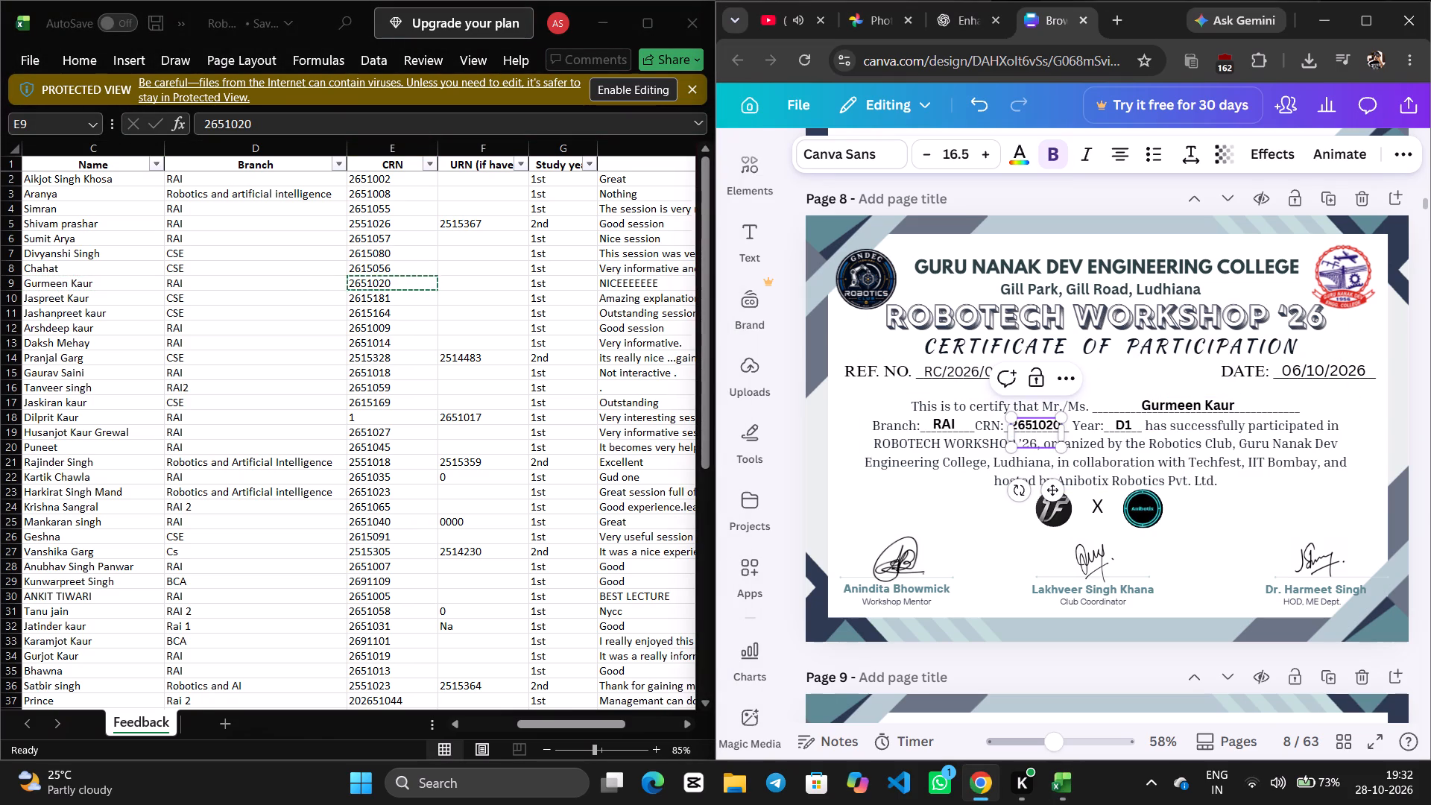
Replace the participant name on the page 9 certificate with the name copied from row 10 of the feedback workbook.
scroll(1306, 499, "down", 3)
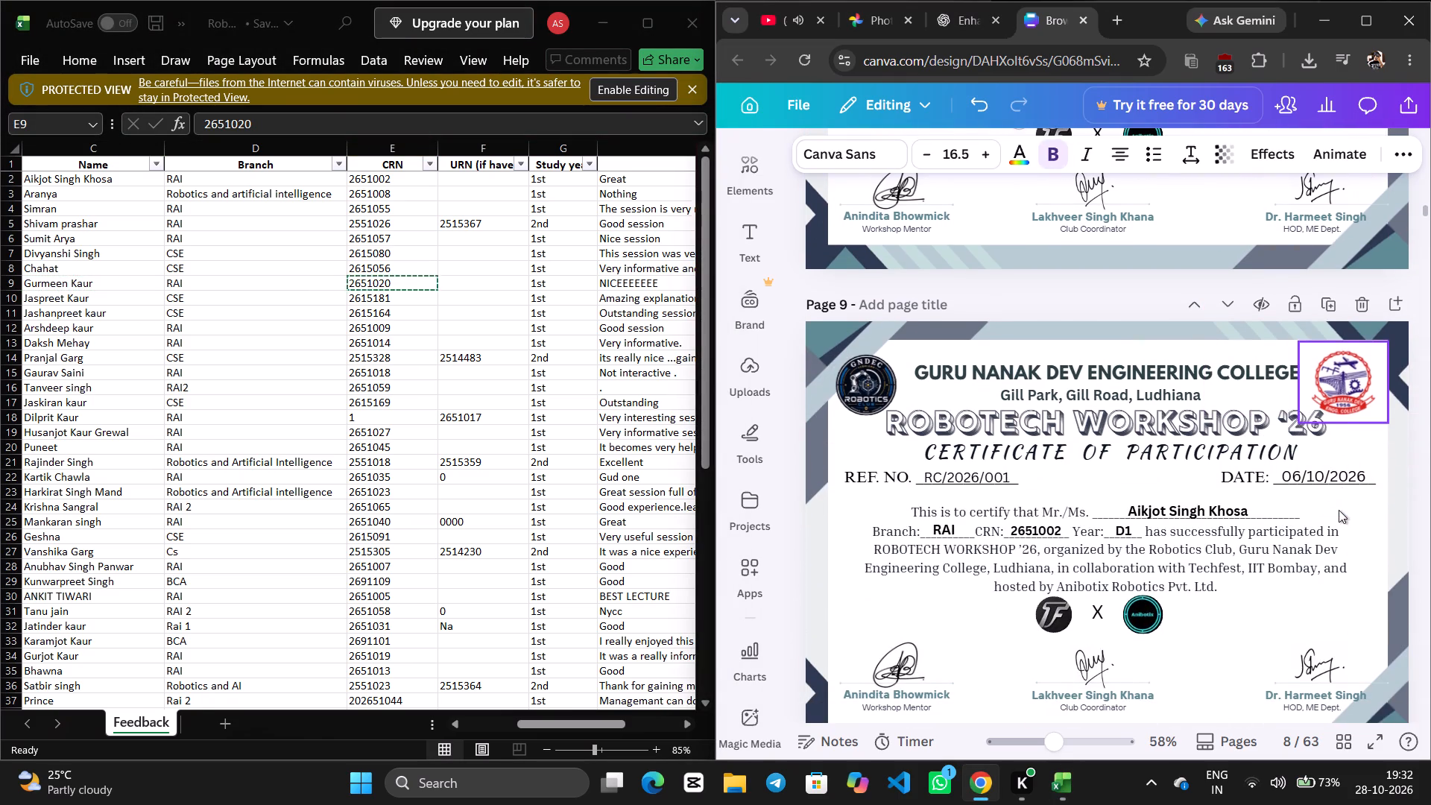
left_click(80, 302)
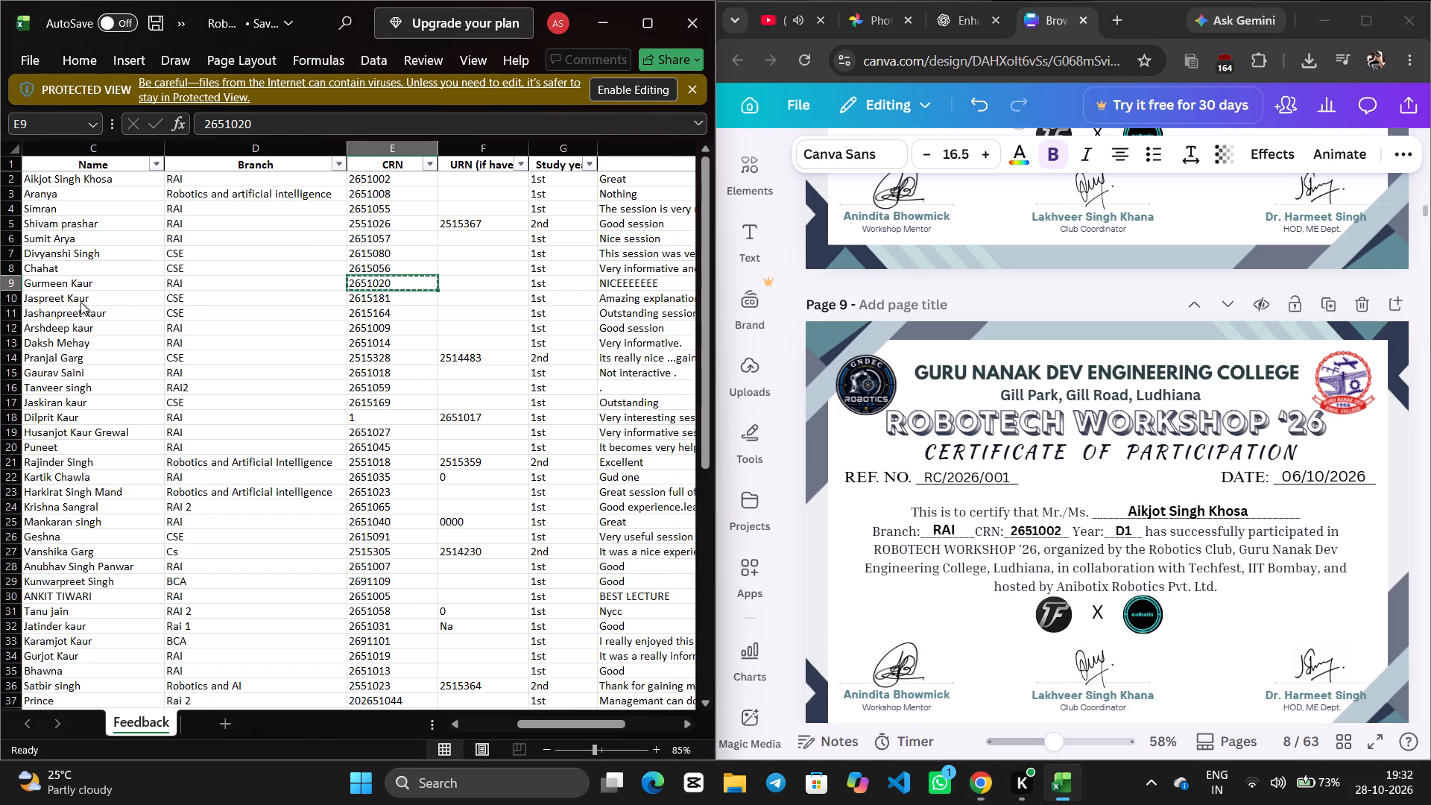
left_click(80, 302)
key("ctrl+c")
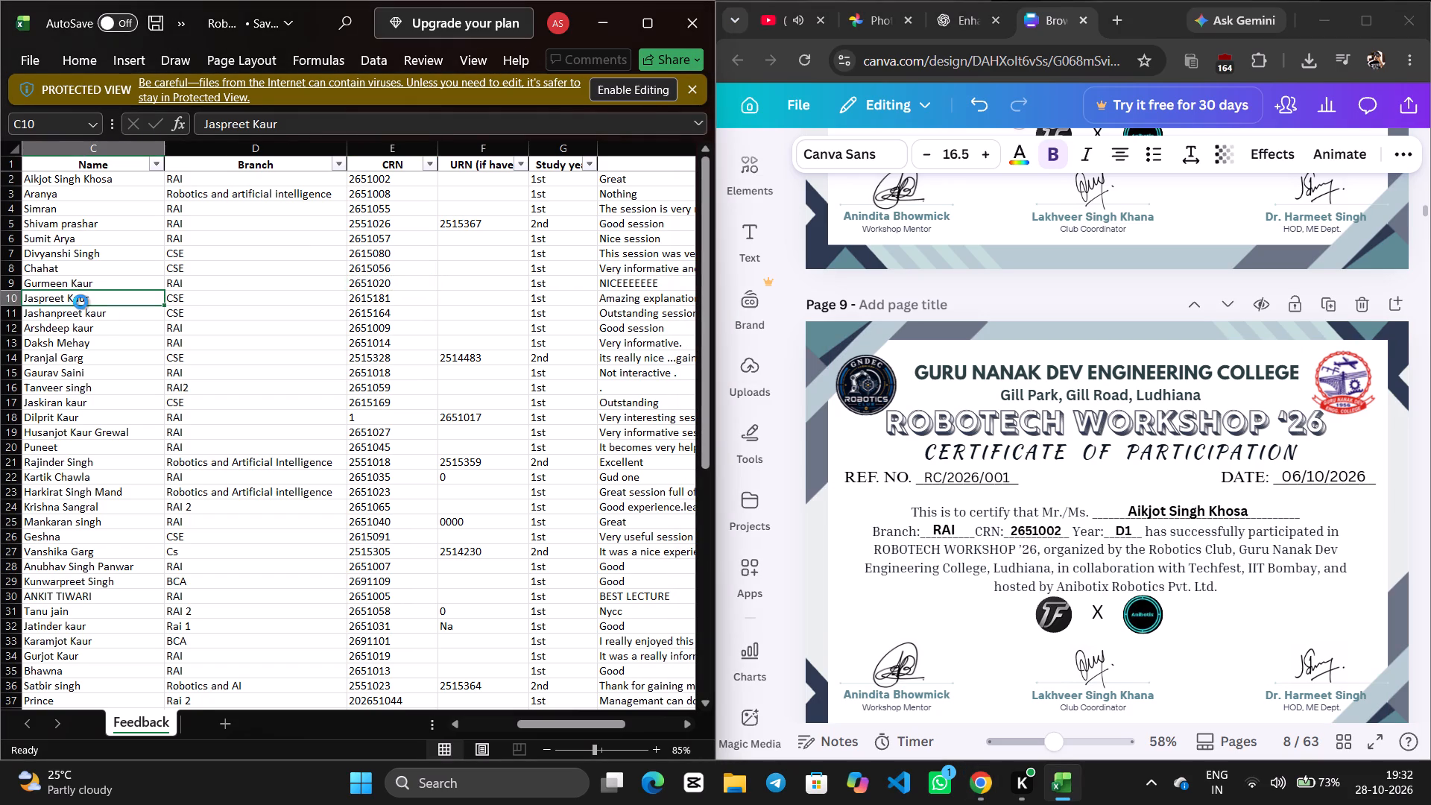
left_click(1159, 515)
left_click(1159, 515)
key("ctrl+v")
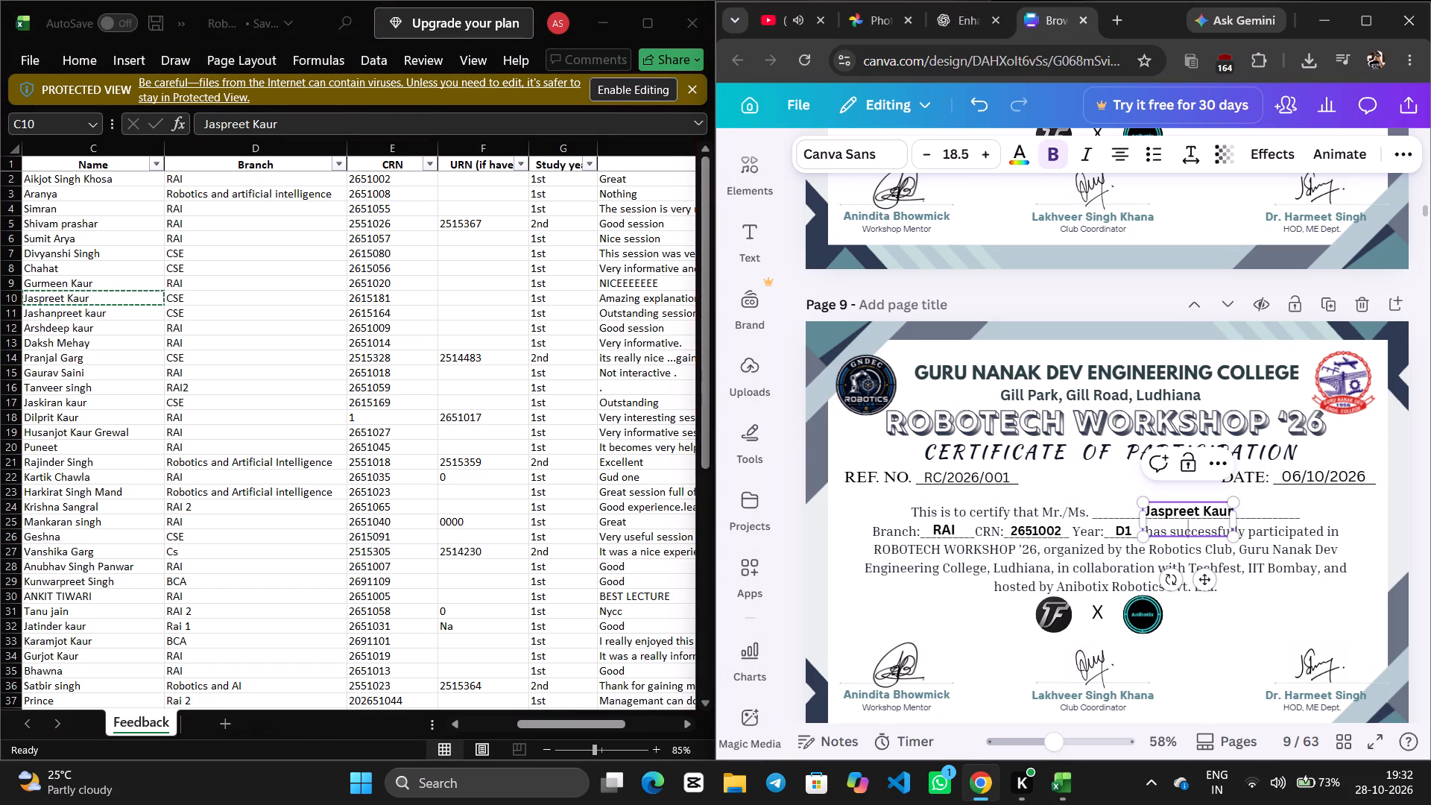
Replace the branch on the page 9 certificate with CSE, copied from row 10 of the feedback workbook.
double_click(235, 297)
key("ctrl+c")
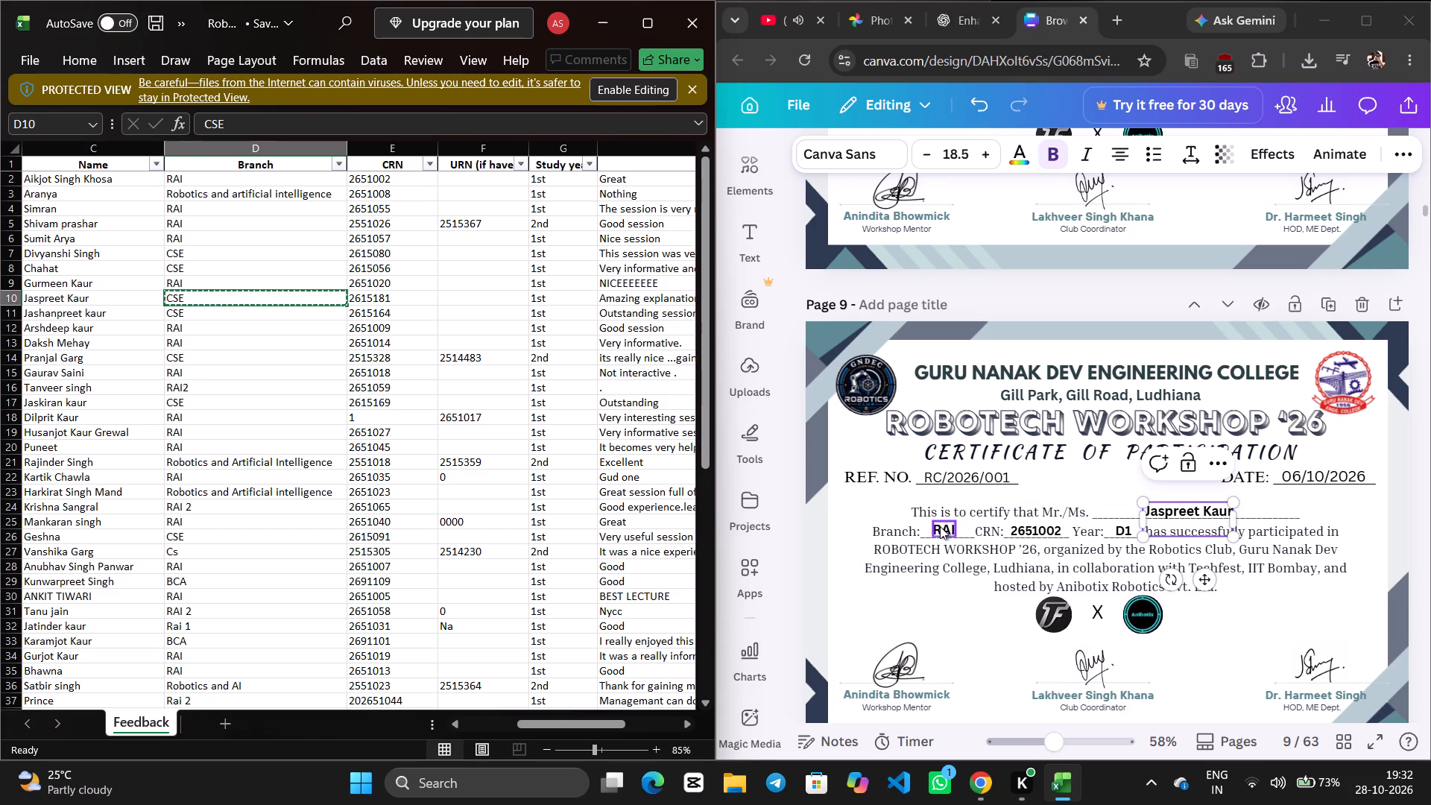
left_click(940, 526)
left_click(940, 526)
key("ctrl+v")
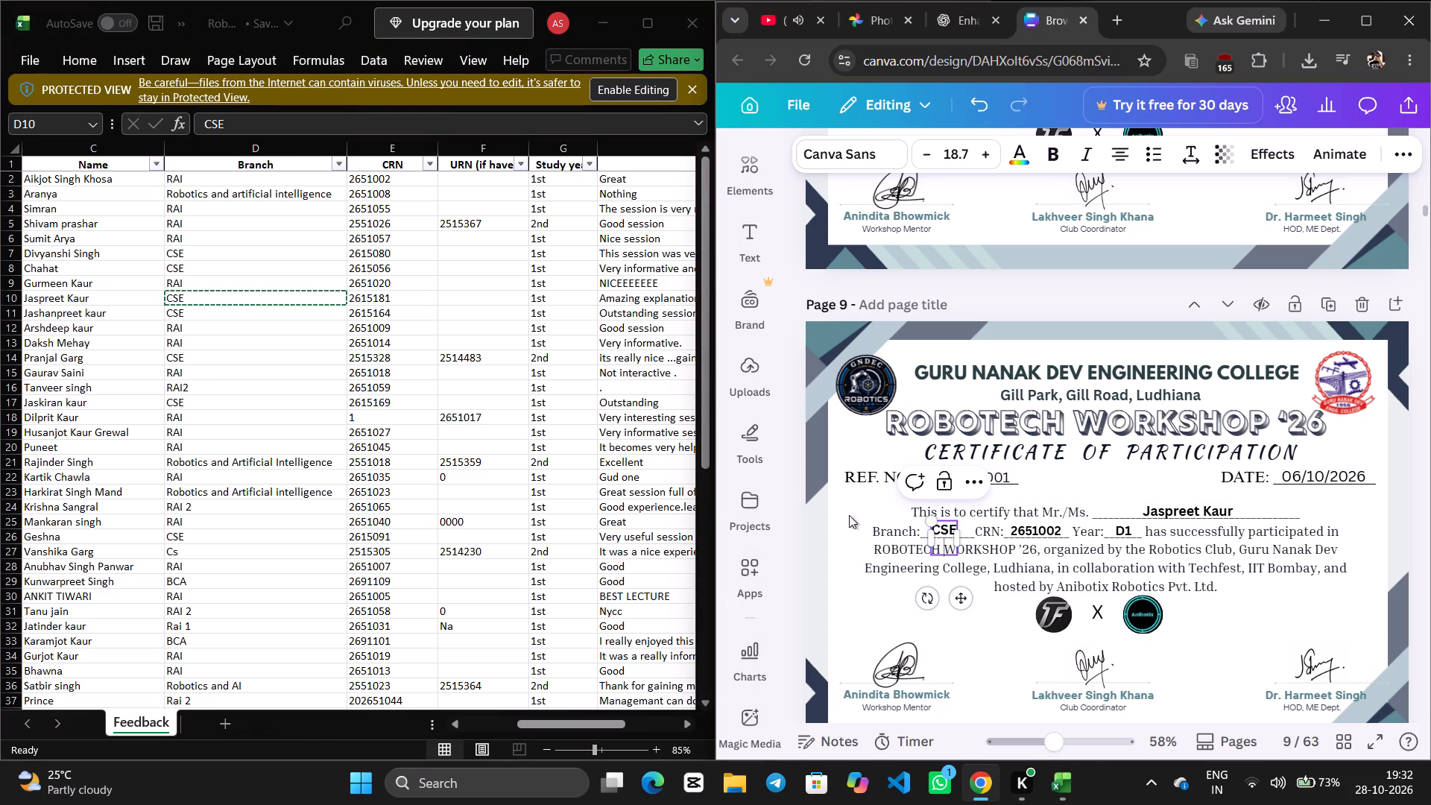
Replace the CRN on the page 9 certificate with the CRN copied from row 10 of the feedback workbook.
double_click(389, 296)
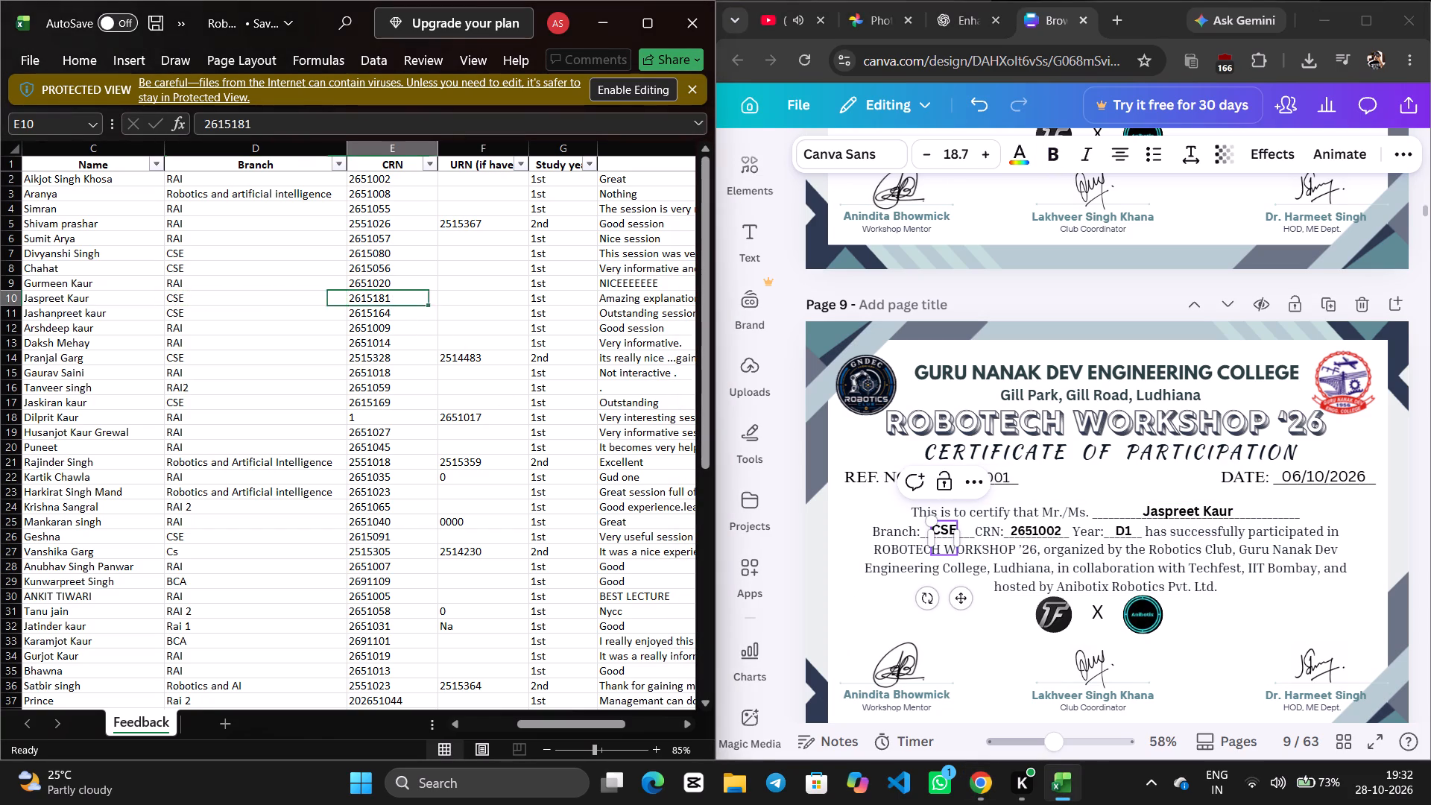
key("ctrl+c")
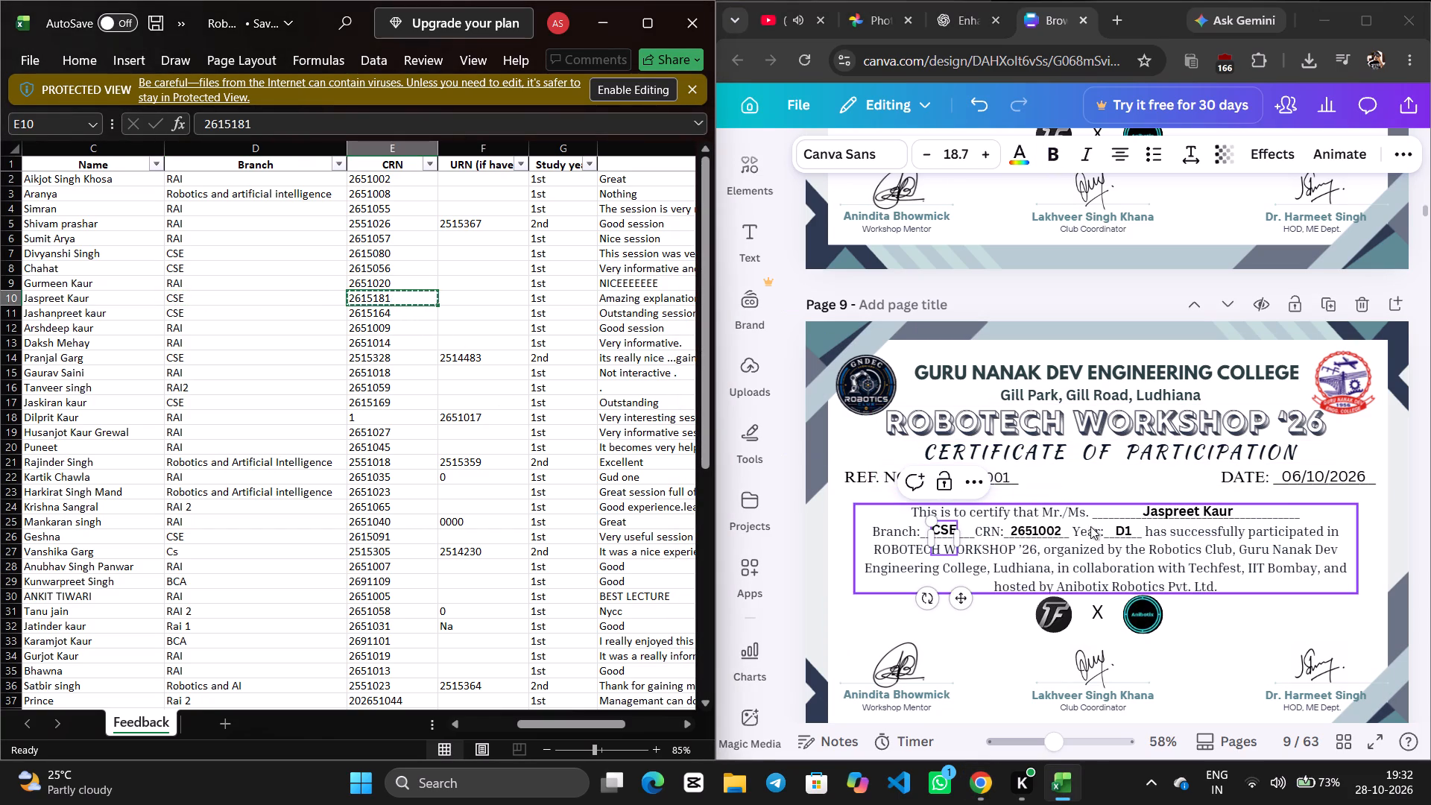
double_click(1039, 528)
key("ctrl+v")
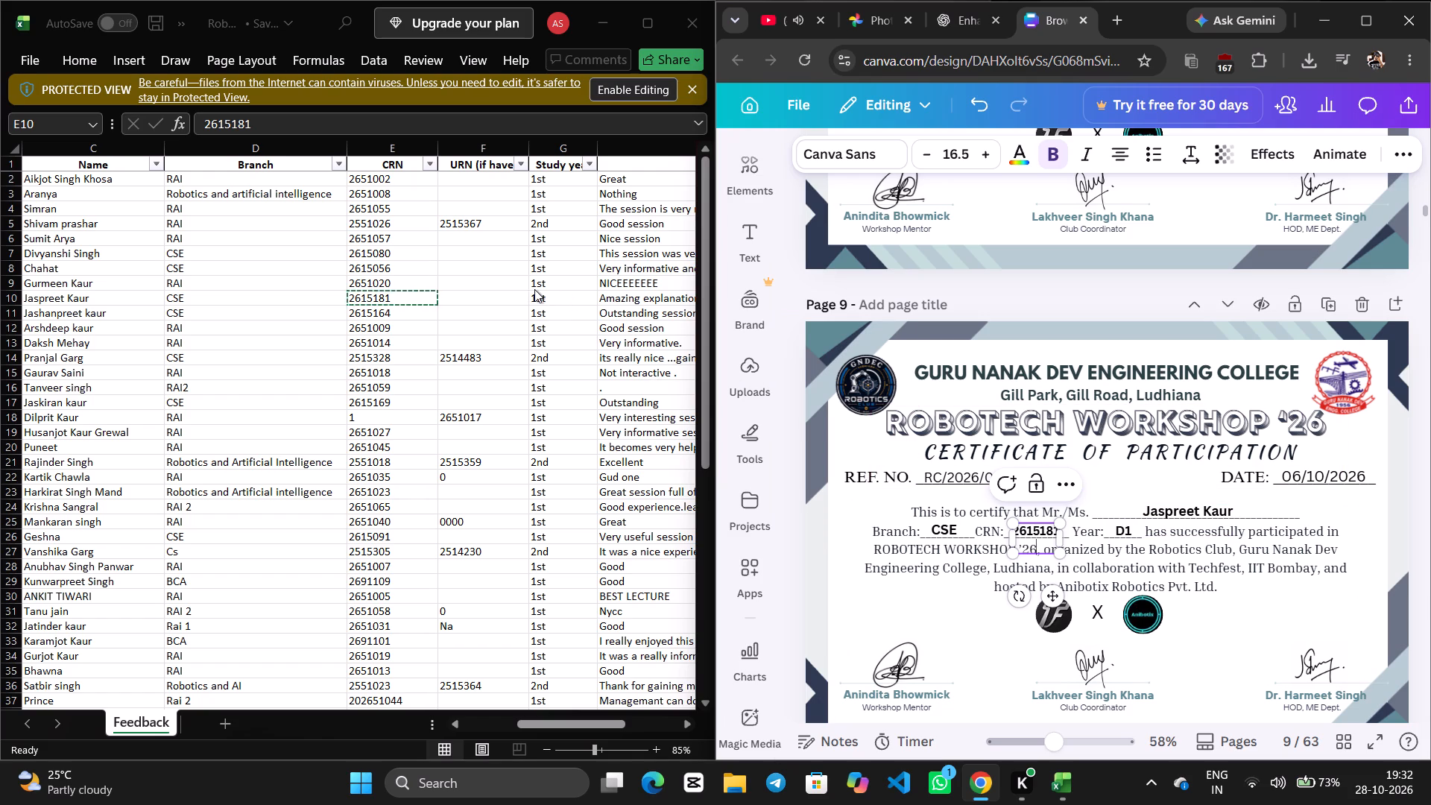
Replace the participant name on the page 10 certificate with the name copied from row 11 of the feedback workbook.
left_click(34, 312)
left_click(89, 316)
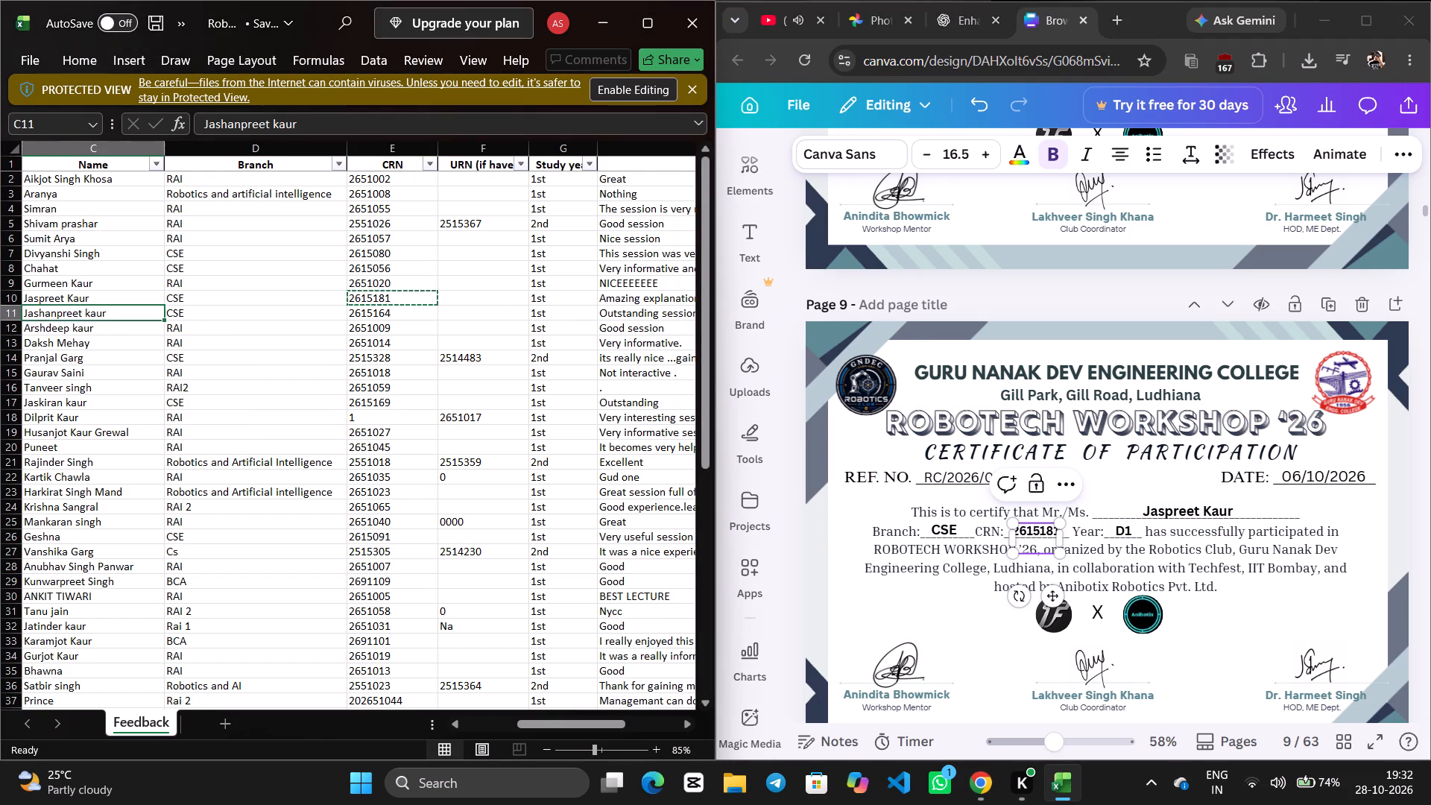
key("ctrl+c")
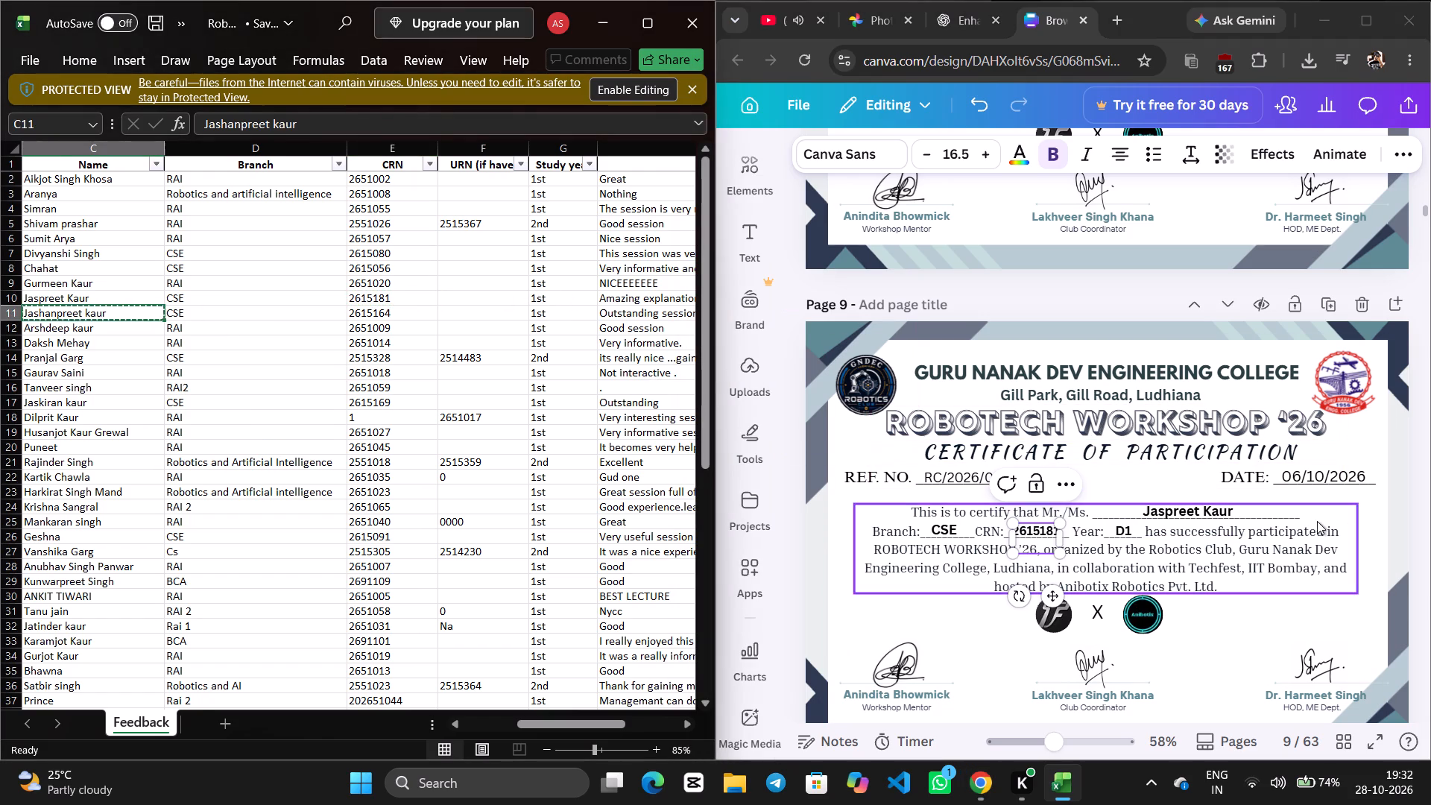
scroll(1398, 517, "down", 5)
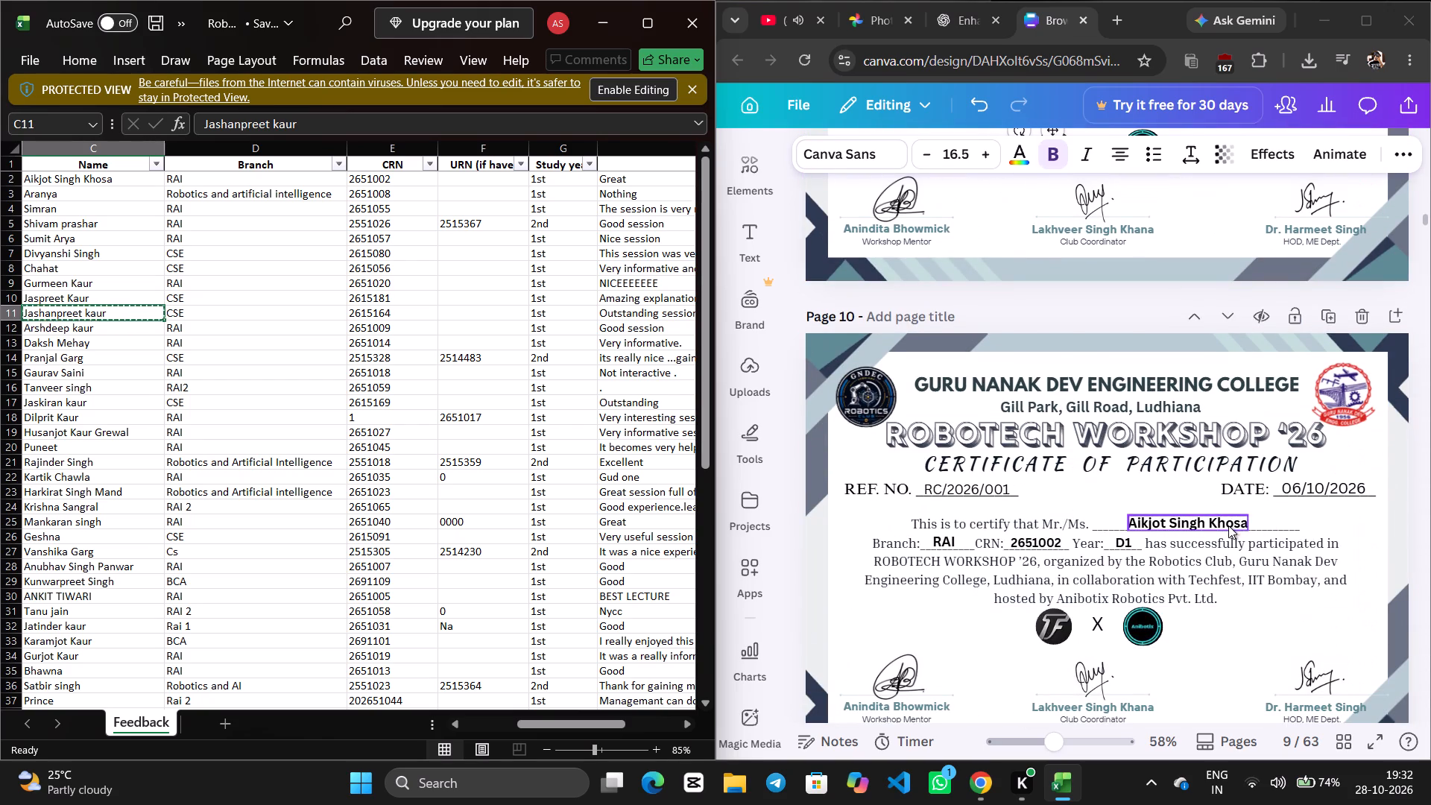
left_click(1228, 525)
double_click(1228, 525)
key("ctrl+v")
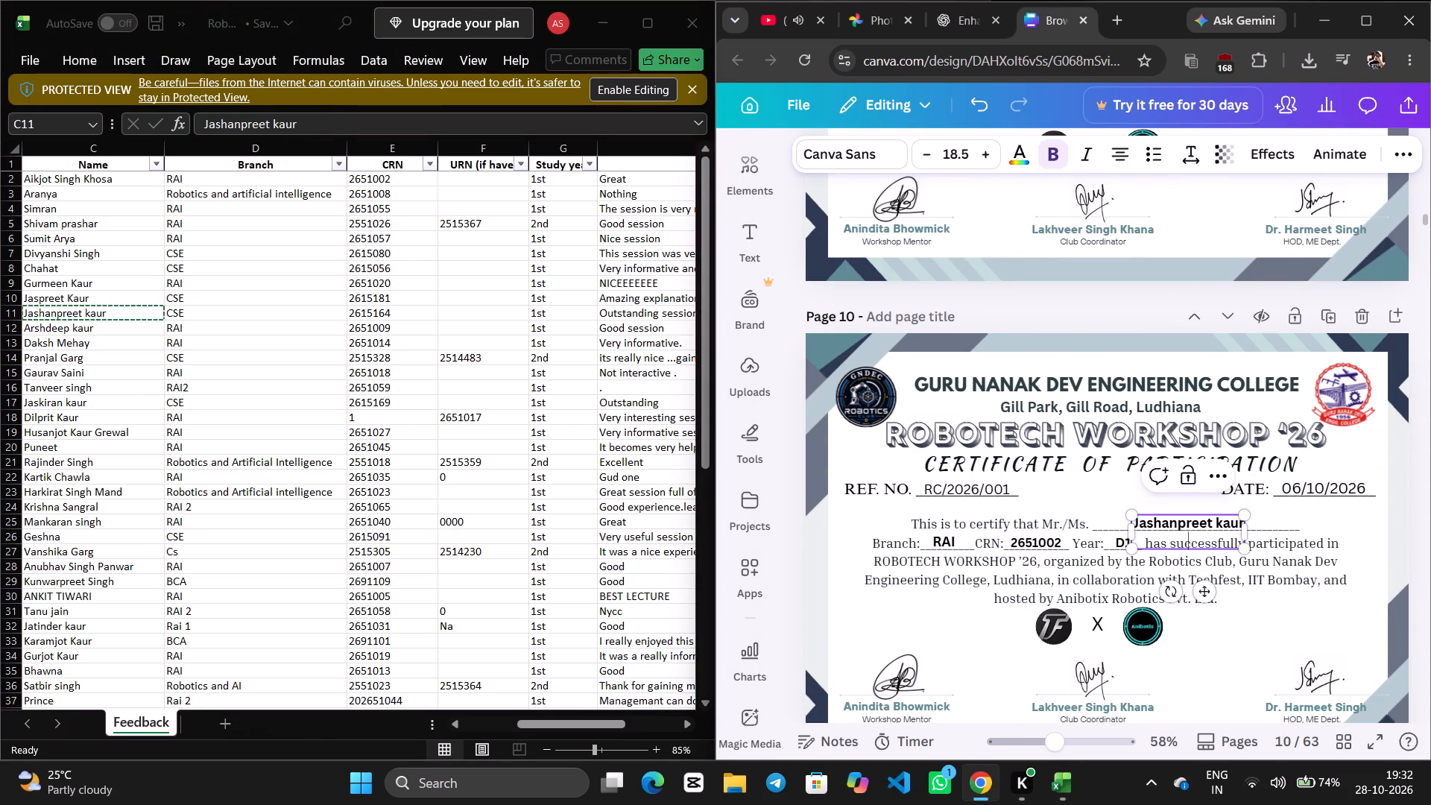
Replace the branch on the page 10 certificate with CSE, copied from row 11 of the feedback workbook.
left_click(186, 313)
left_click(186, 313)
key("ctrl+c")
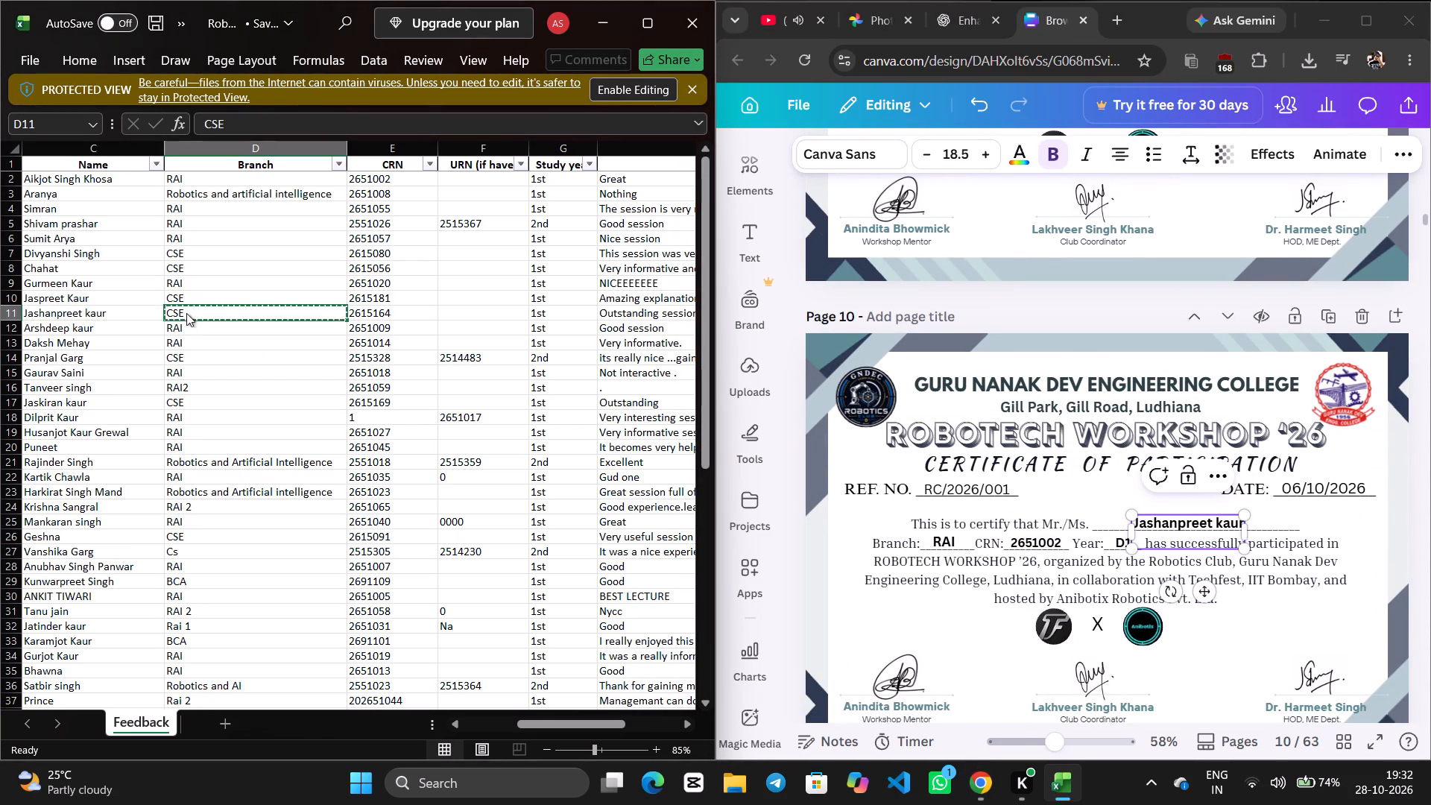
double_click(945, 545)
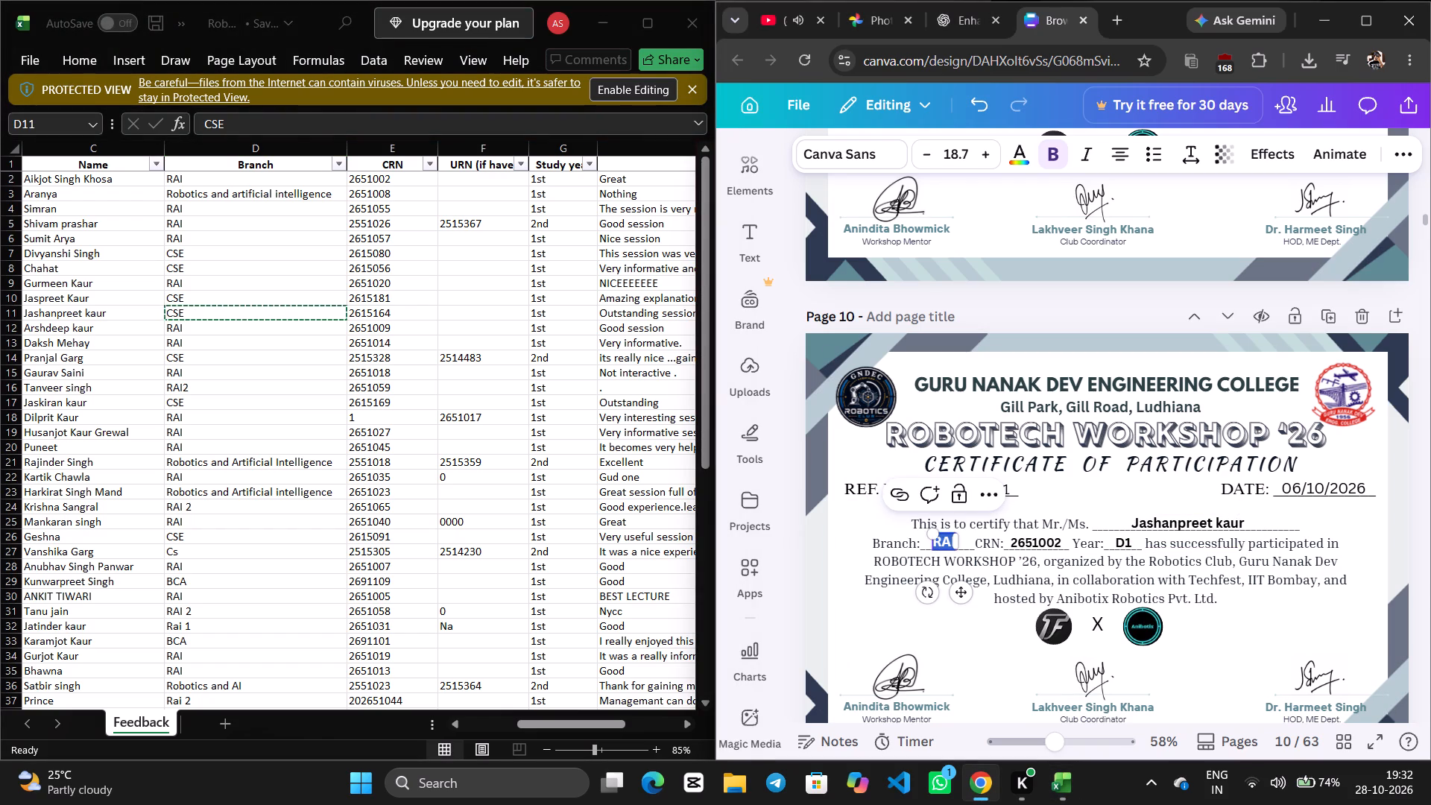
key("ctrl+v")
Replace the CRN on the page 10 certificate with the CRN copied from row 11 of the feedback workbook.
left_click(397, 312)
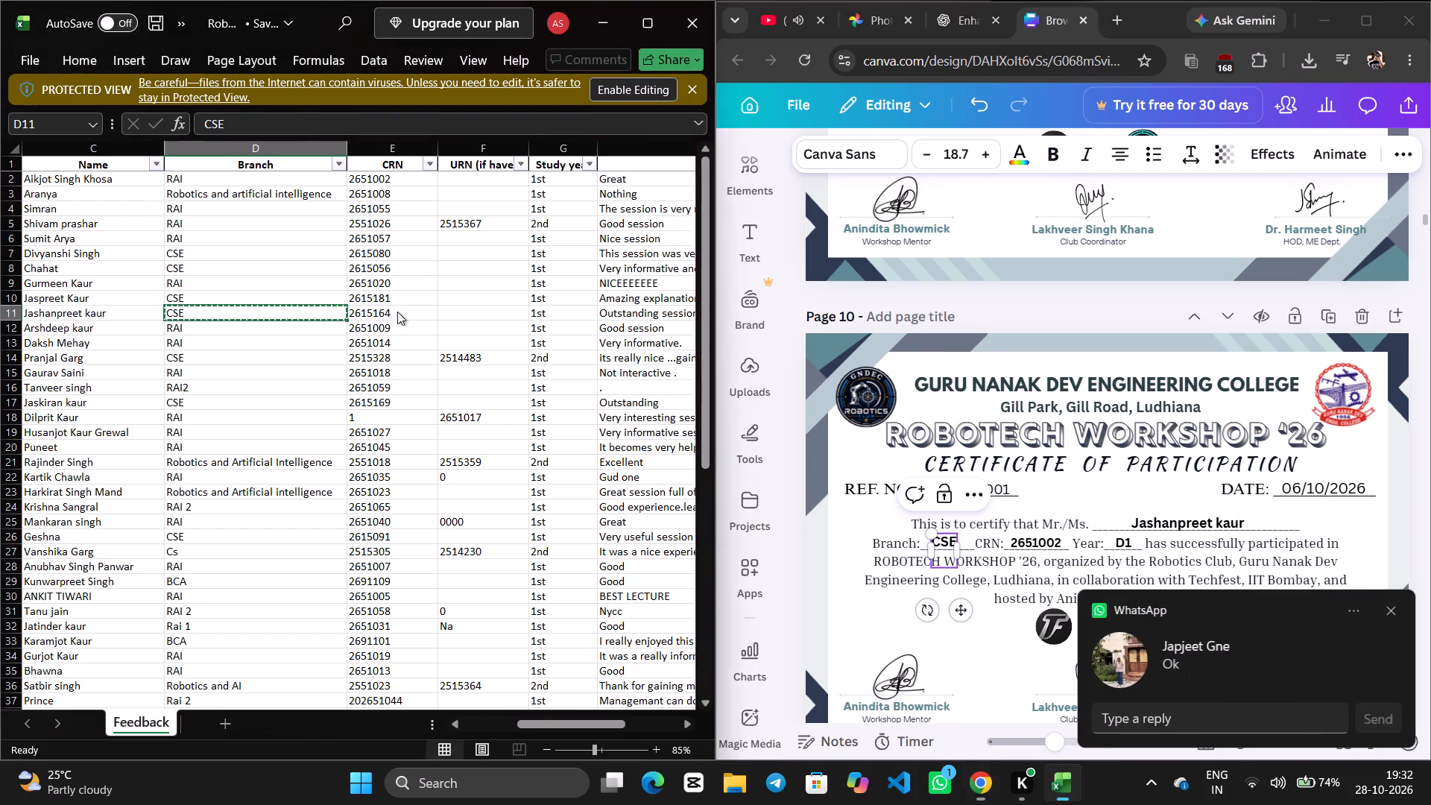
left_click(397, 312)
key("ctrl+c")
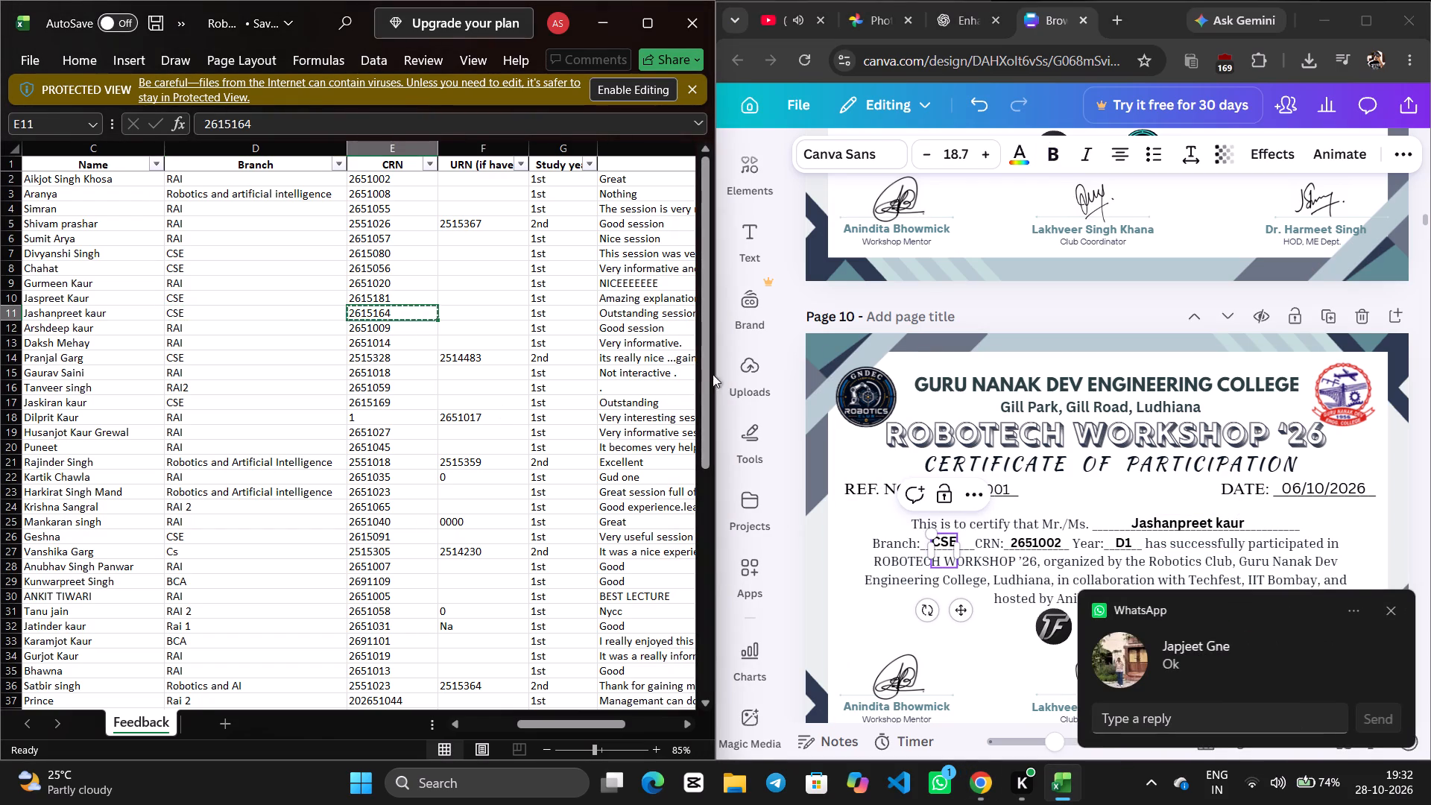
double_click(1026, 550)
key("ctrl+v")
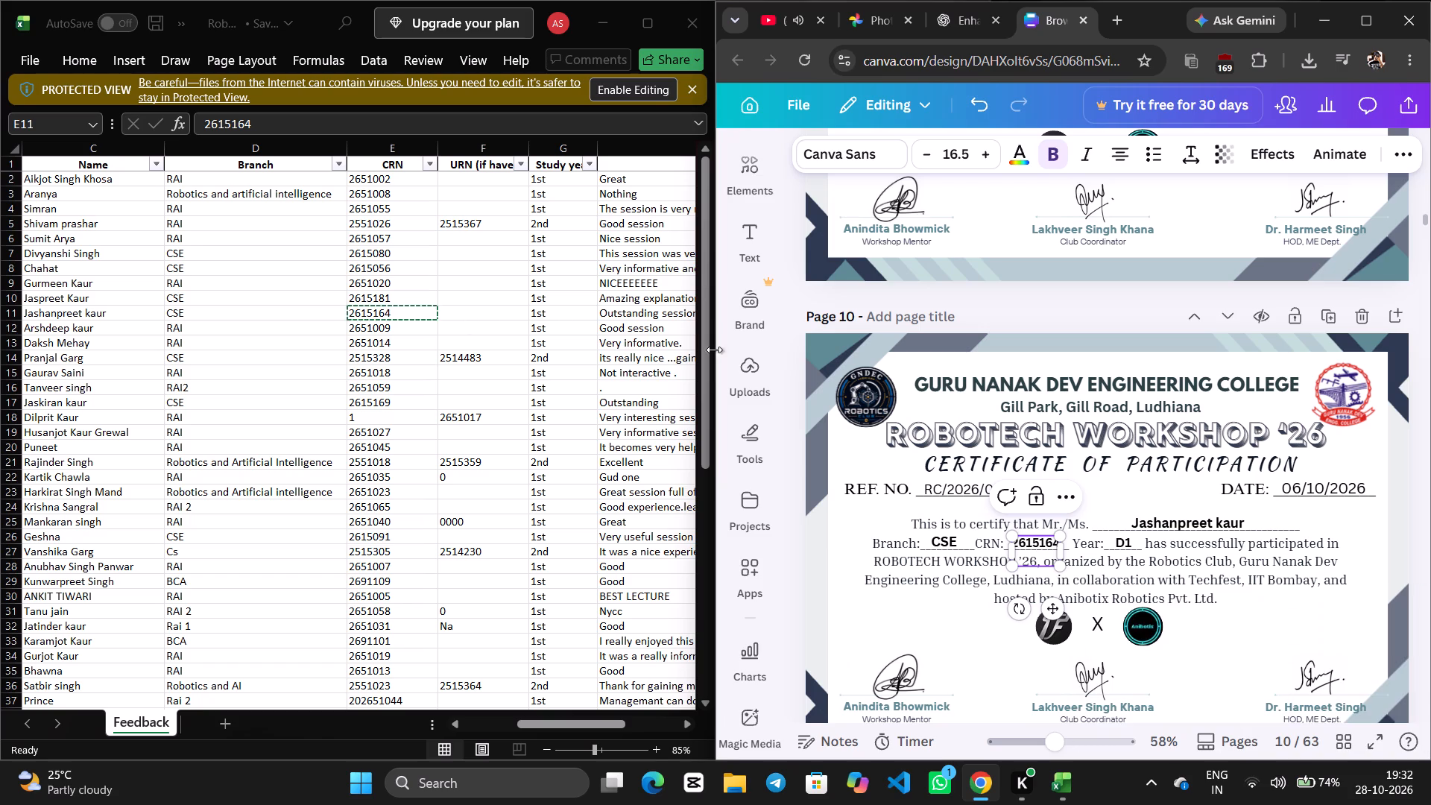
Pick the participant name in row 12 of the feedback workbook for the next certificate.
scroll(607, 329, "down", 1)
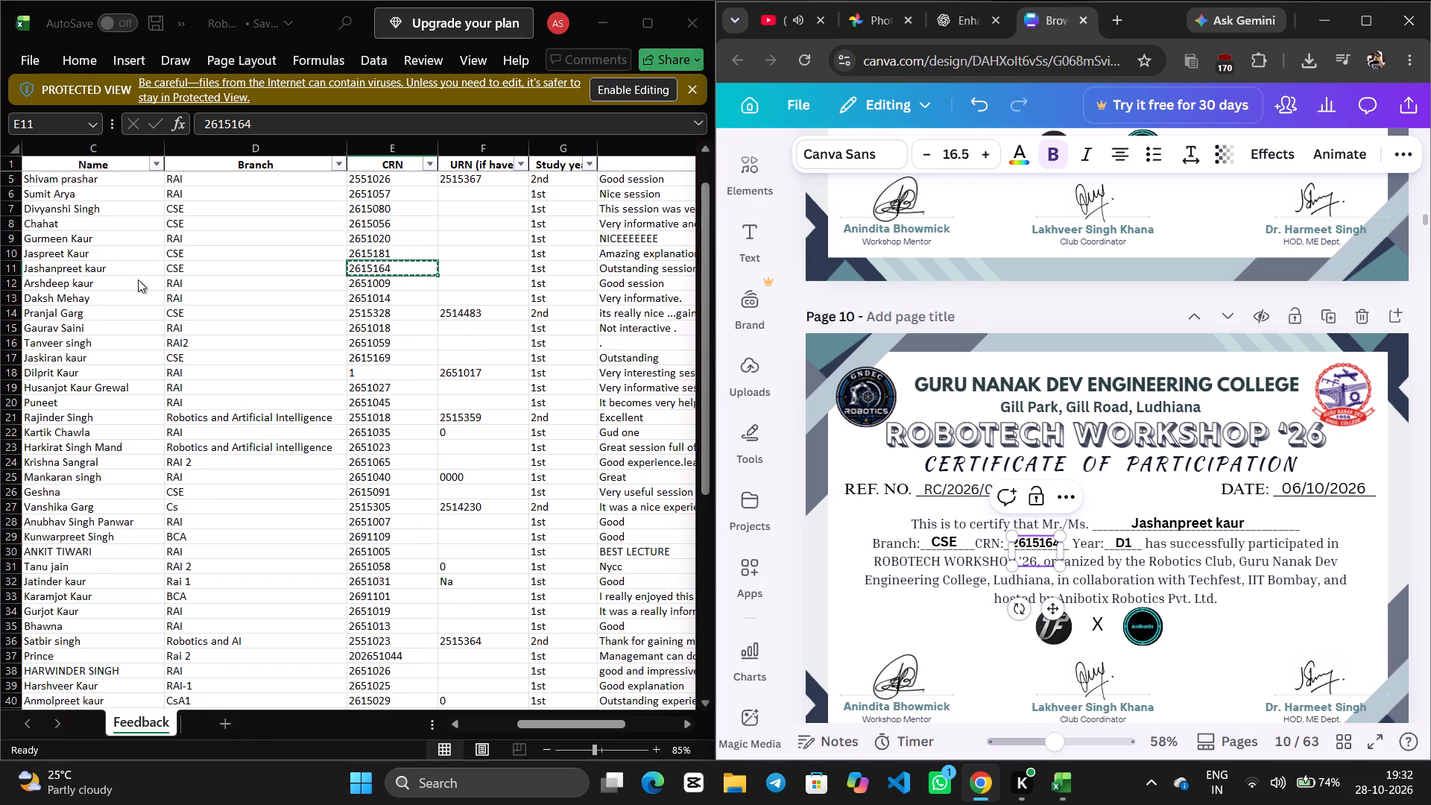
left_click(108, 288)
left_click(108, 288)
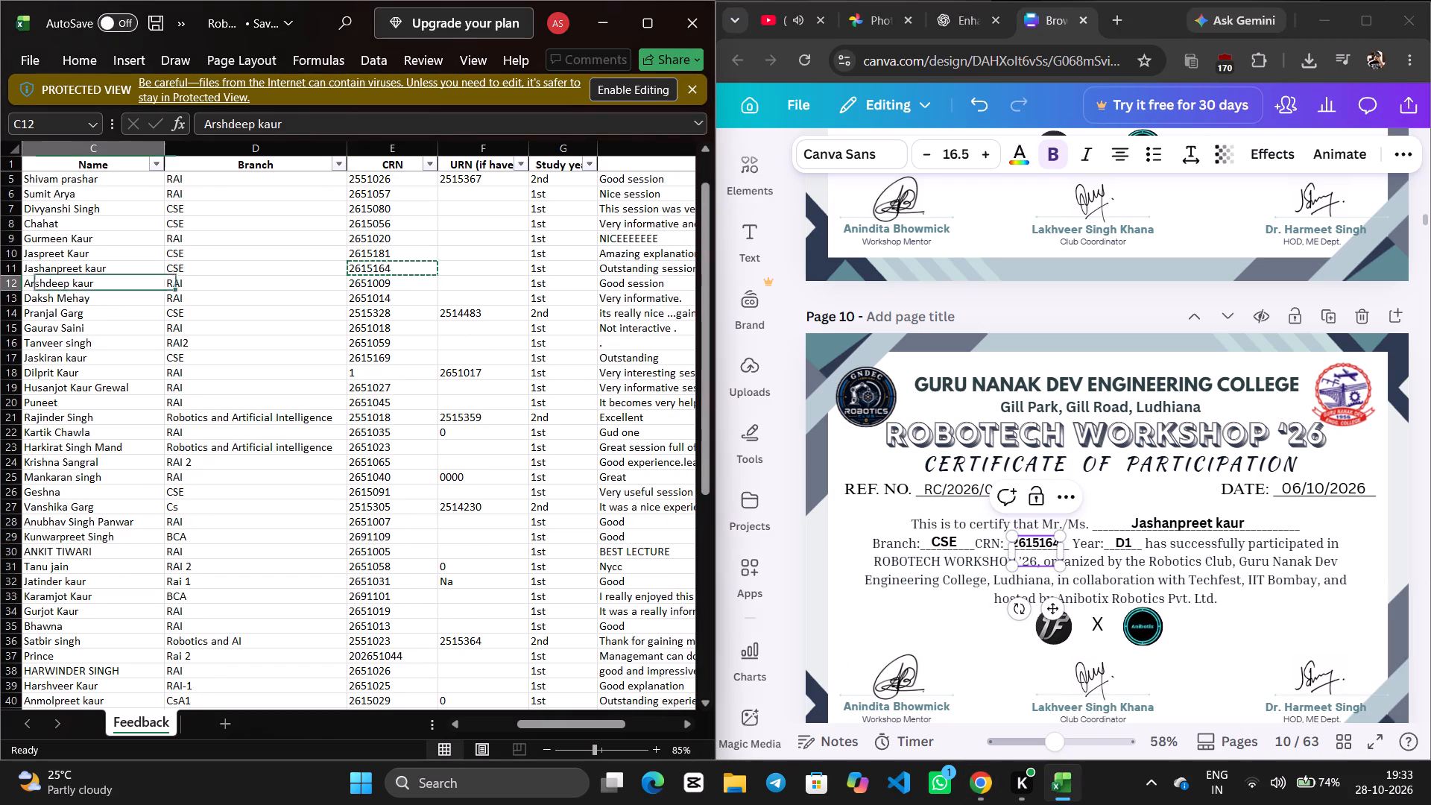
Replace the participant name on the page 11 certificate with the name copied from row 12 of the feedback workbook.
key("ctrl+c")
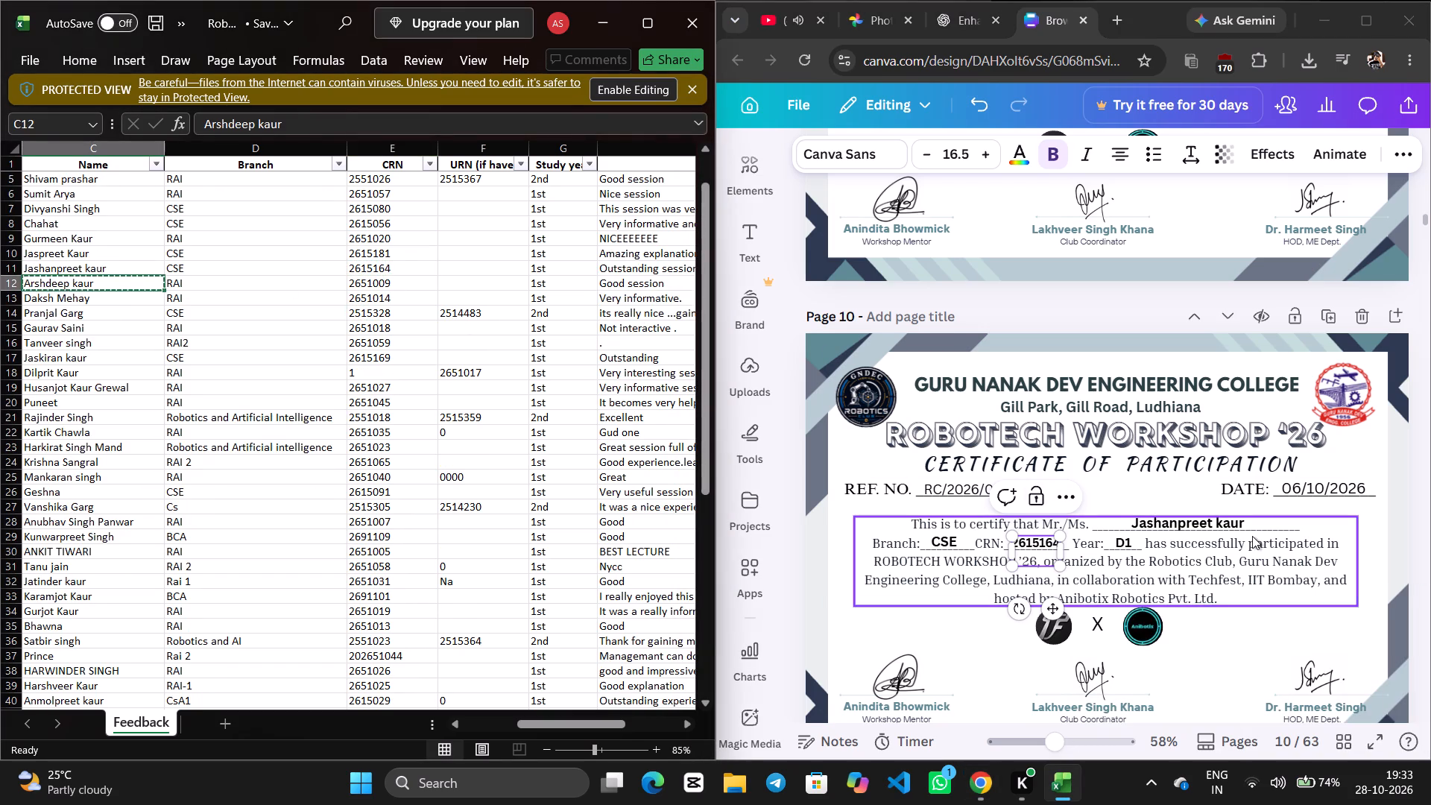
scroll(1252, 536, "down", 4)
scroll(1210, 446, "up", 3)
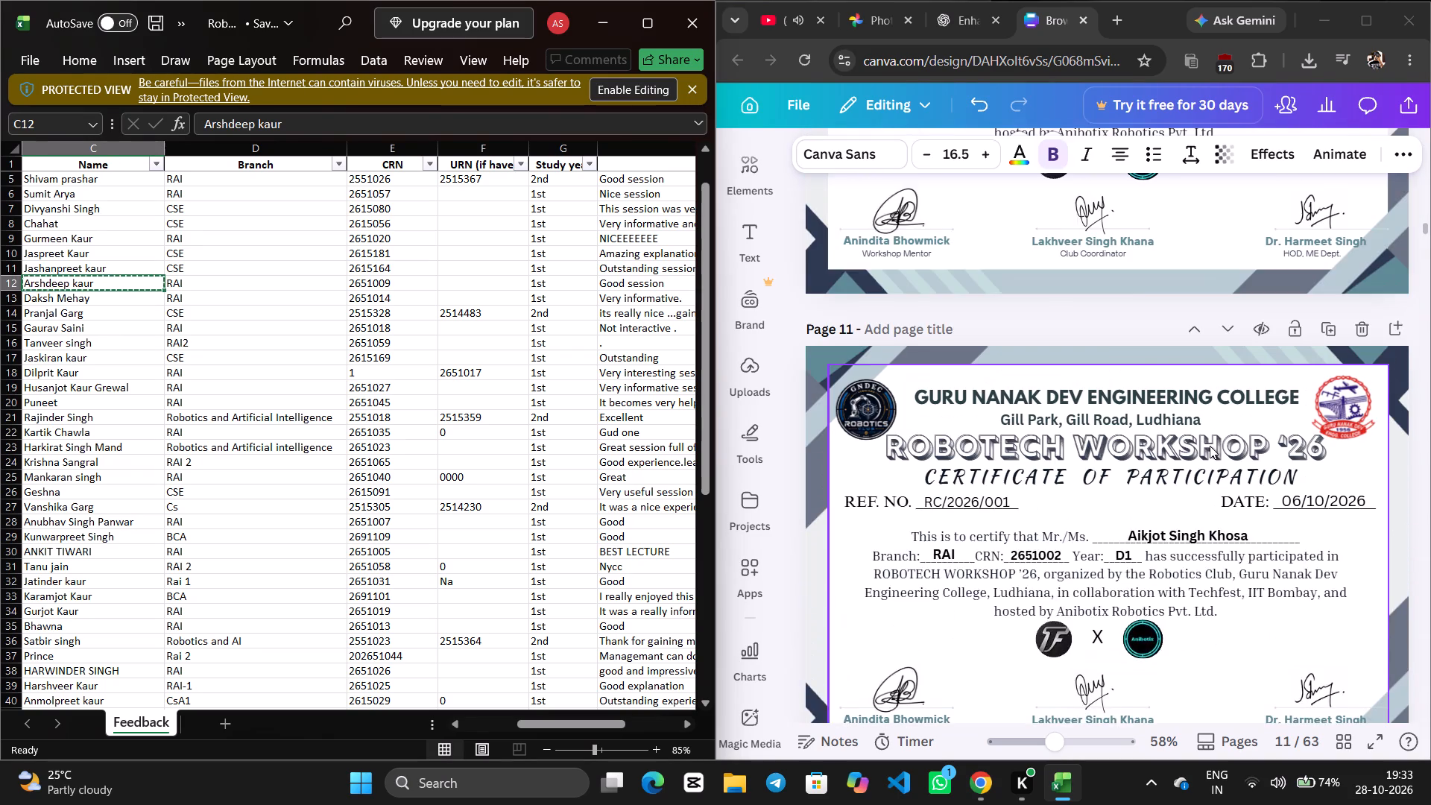
scroll(1210, 446, "down", 1)
left_click(1175, 352)
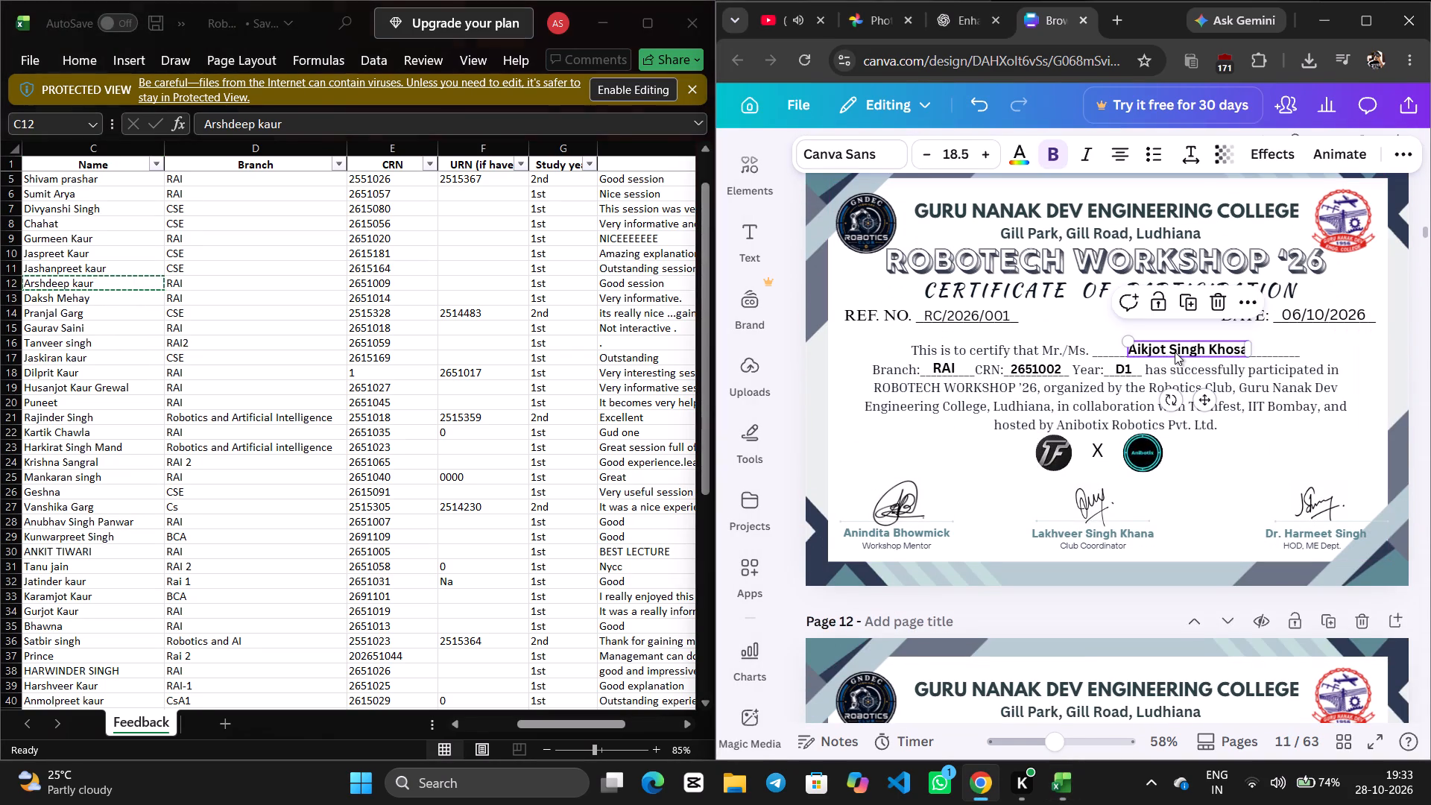
double_click(1175, 352)
key("ctrl+v")
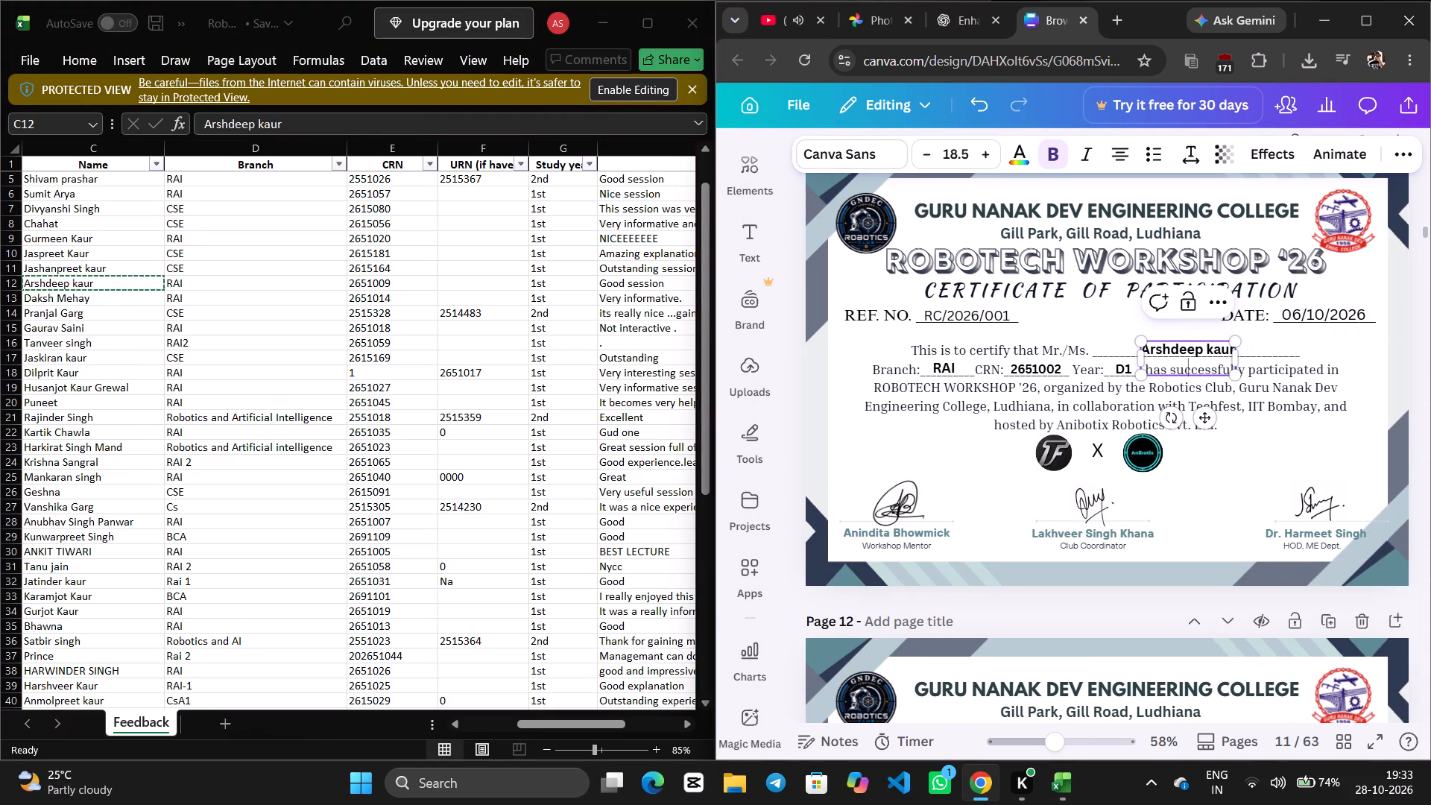
Replace the CRN on the page 11 certificate with the CRN copied from row 12 of the feedback workbook.
left_click(198, 285)
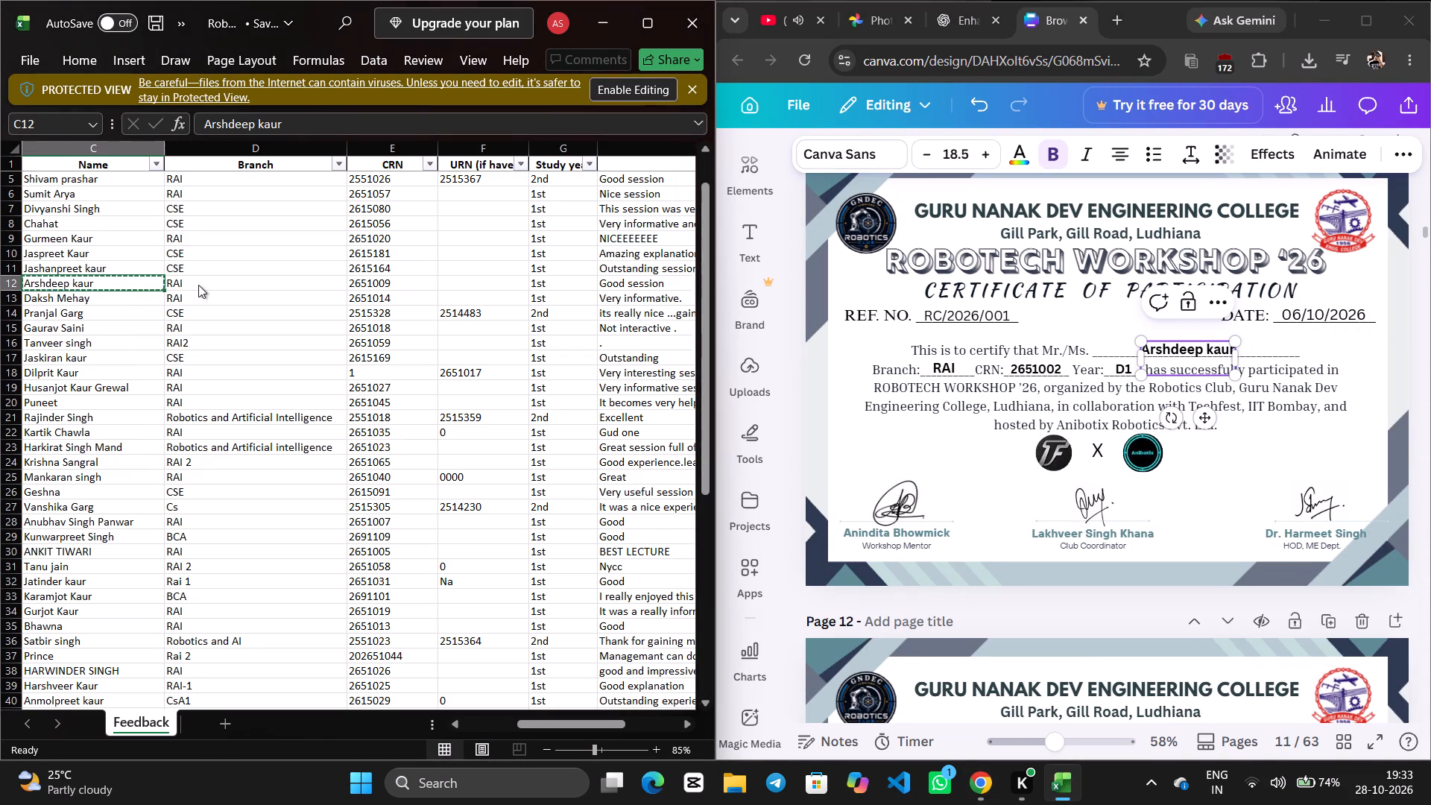
scroll(829, 436, "up", 1)
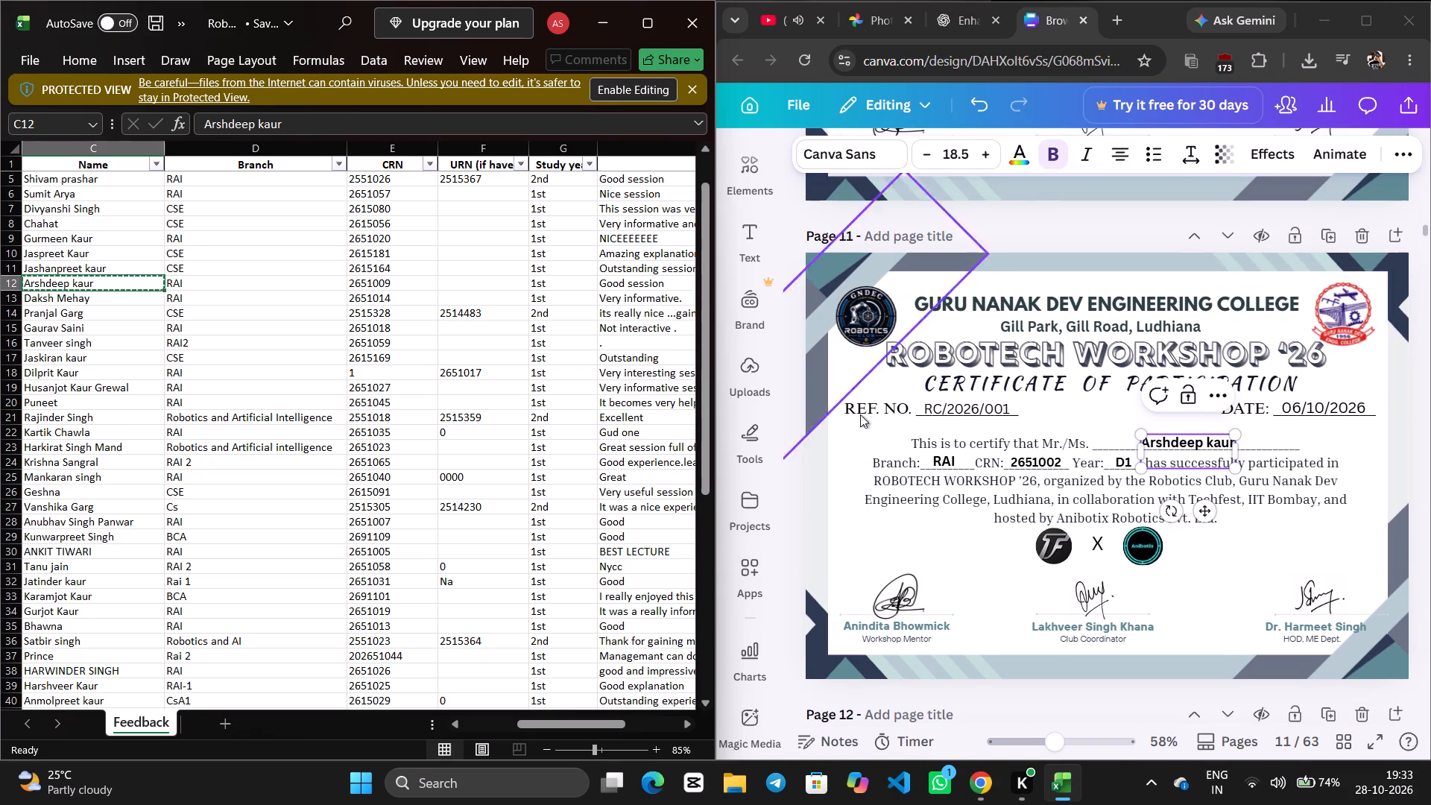
left_click(212, 285)
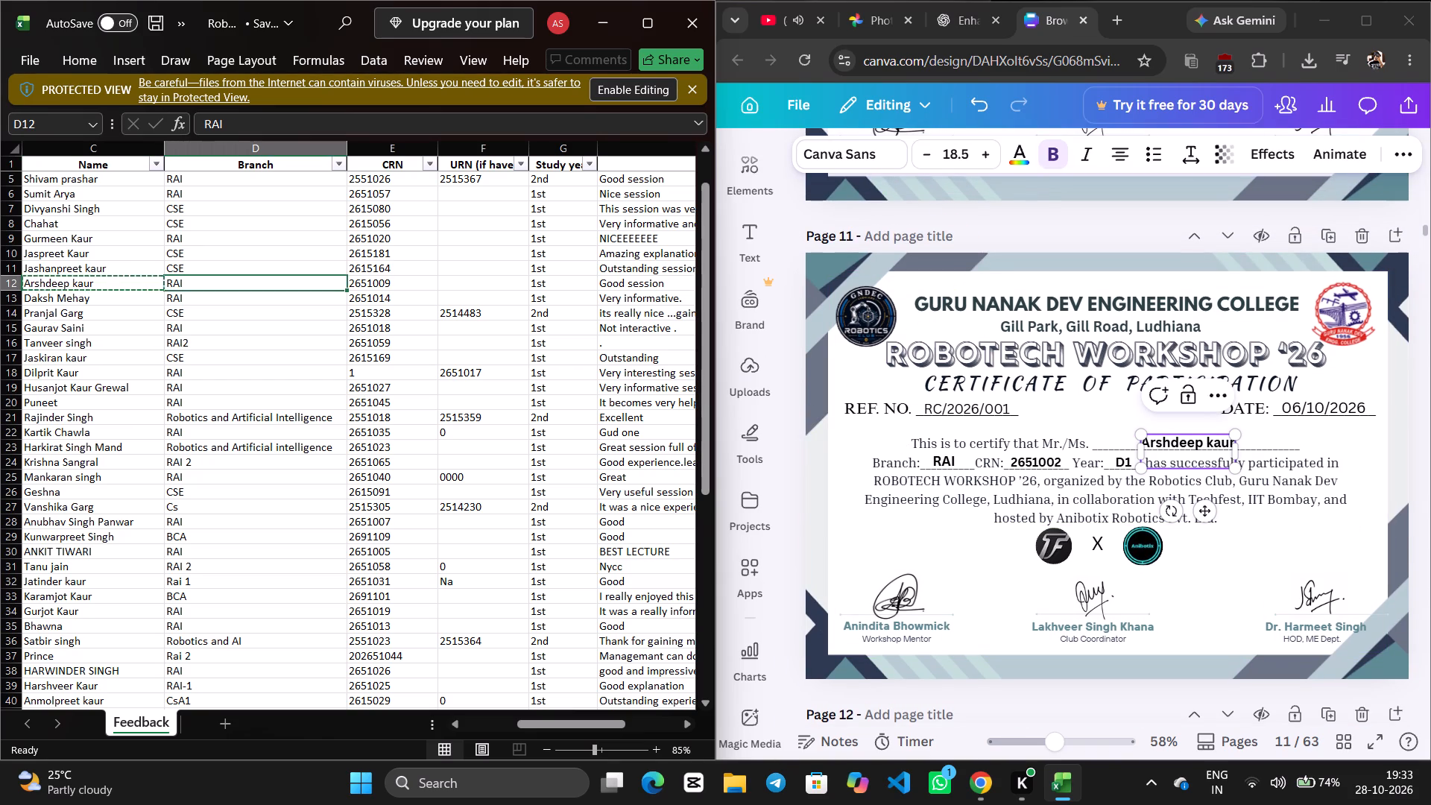
left_click(397, 286)
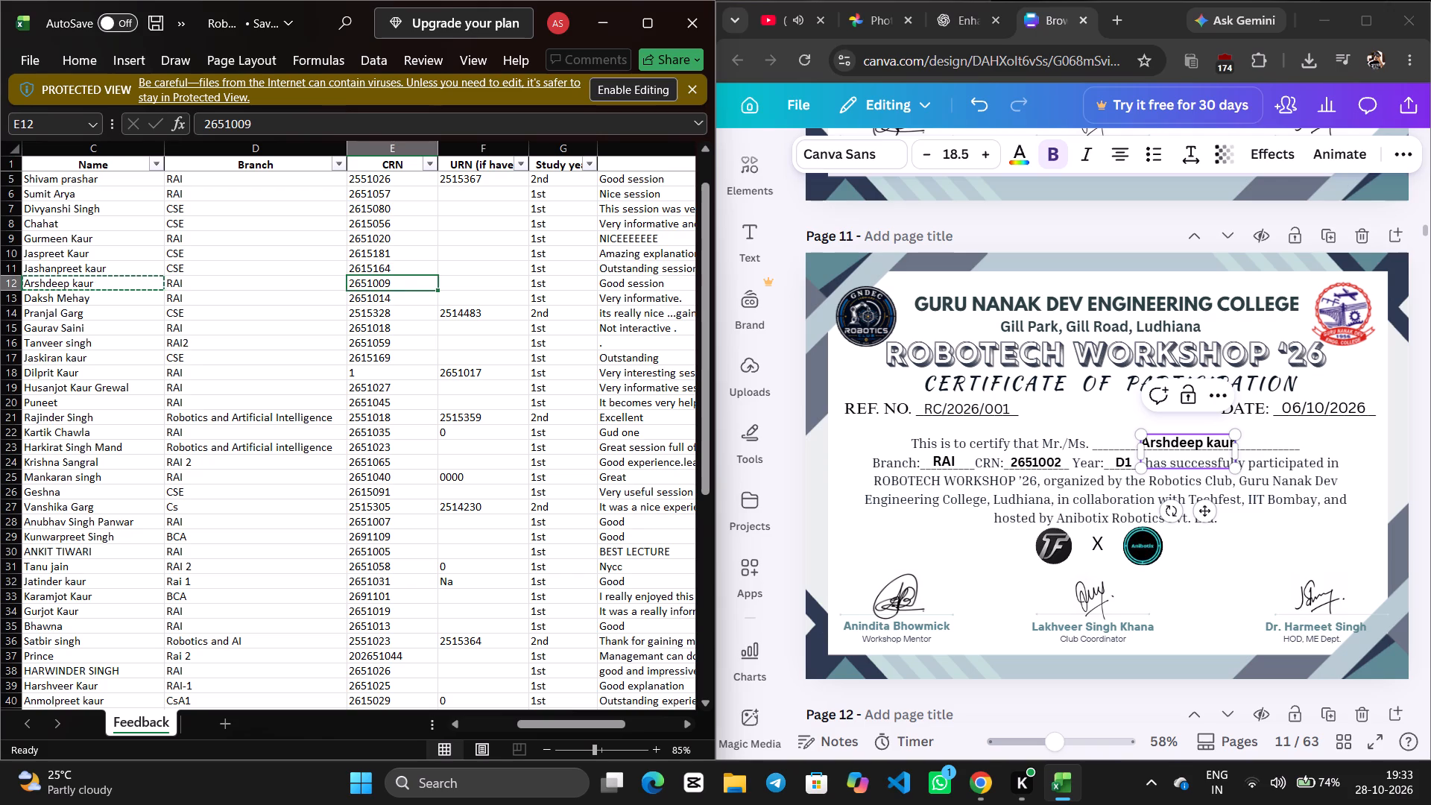
key("ctrl+c")
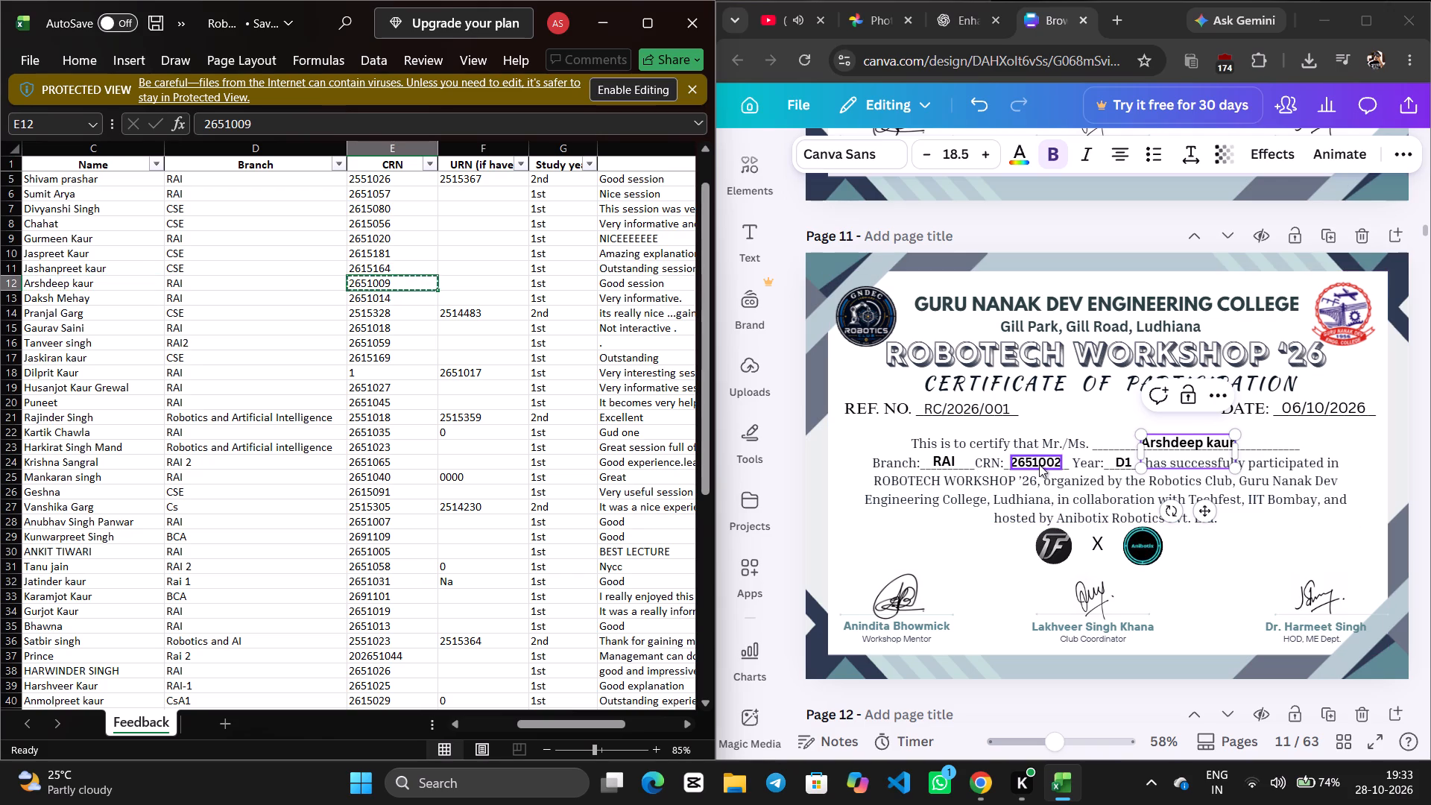
left_click(1039, 464)
left_click(1039, 464)
key("ctrl+v")
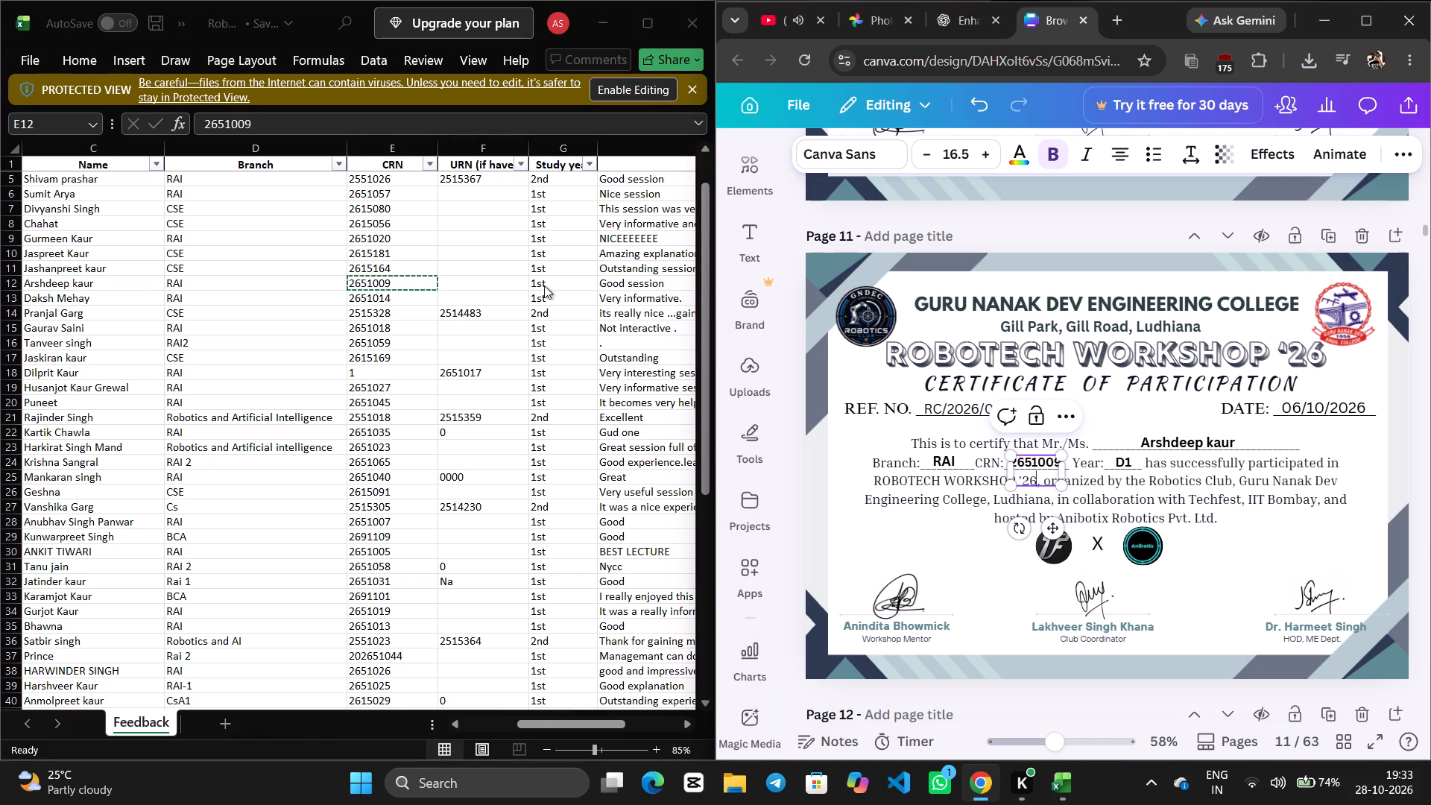
Replace the participant name on the page 12 certificate with the name copied from row 13 of the feedback workbook.
left_click(88, 300)
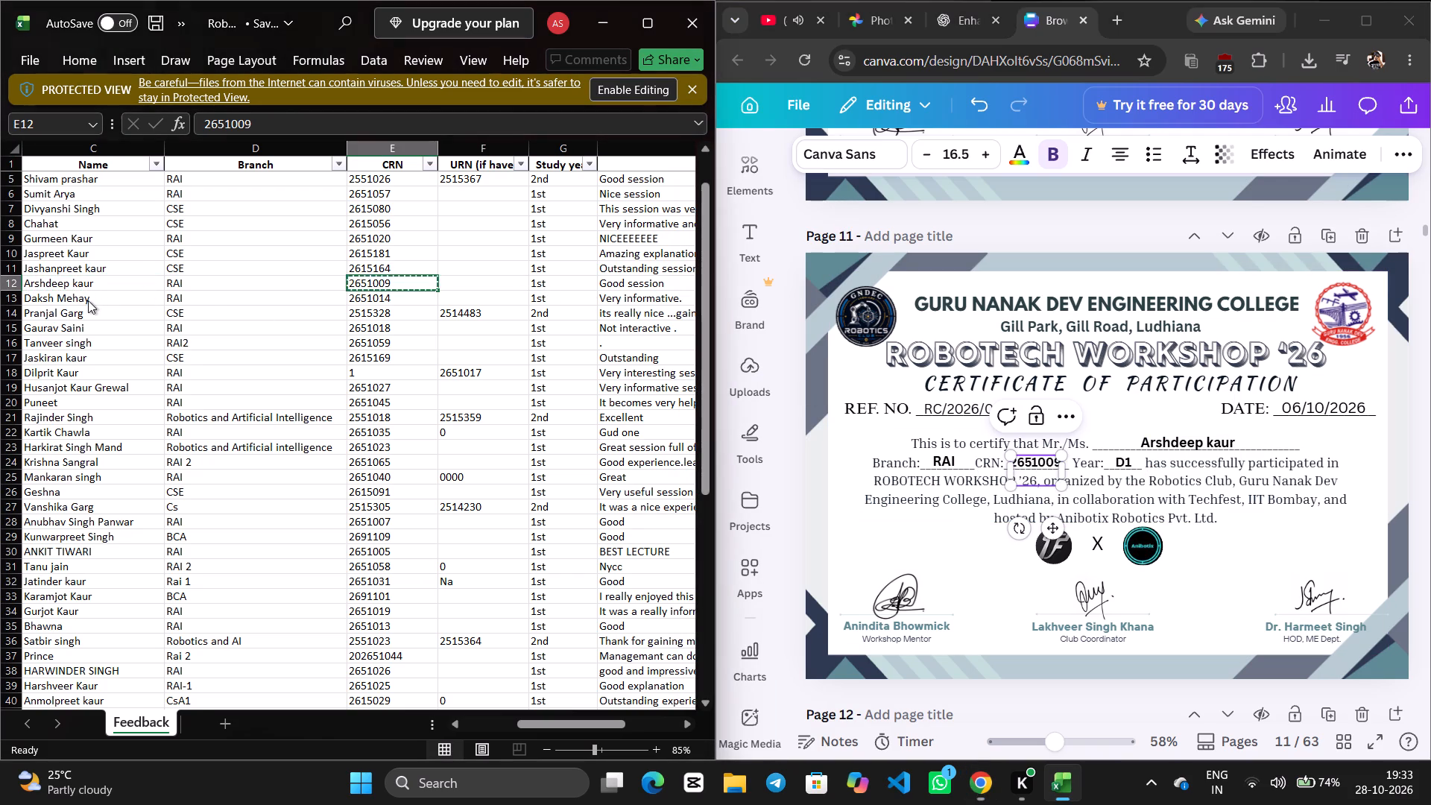
left_click(88, 300)
key("ctrl+c")
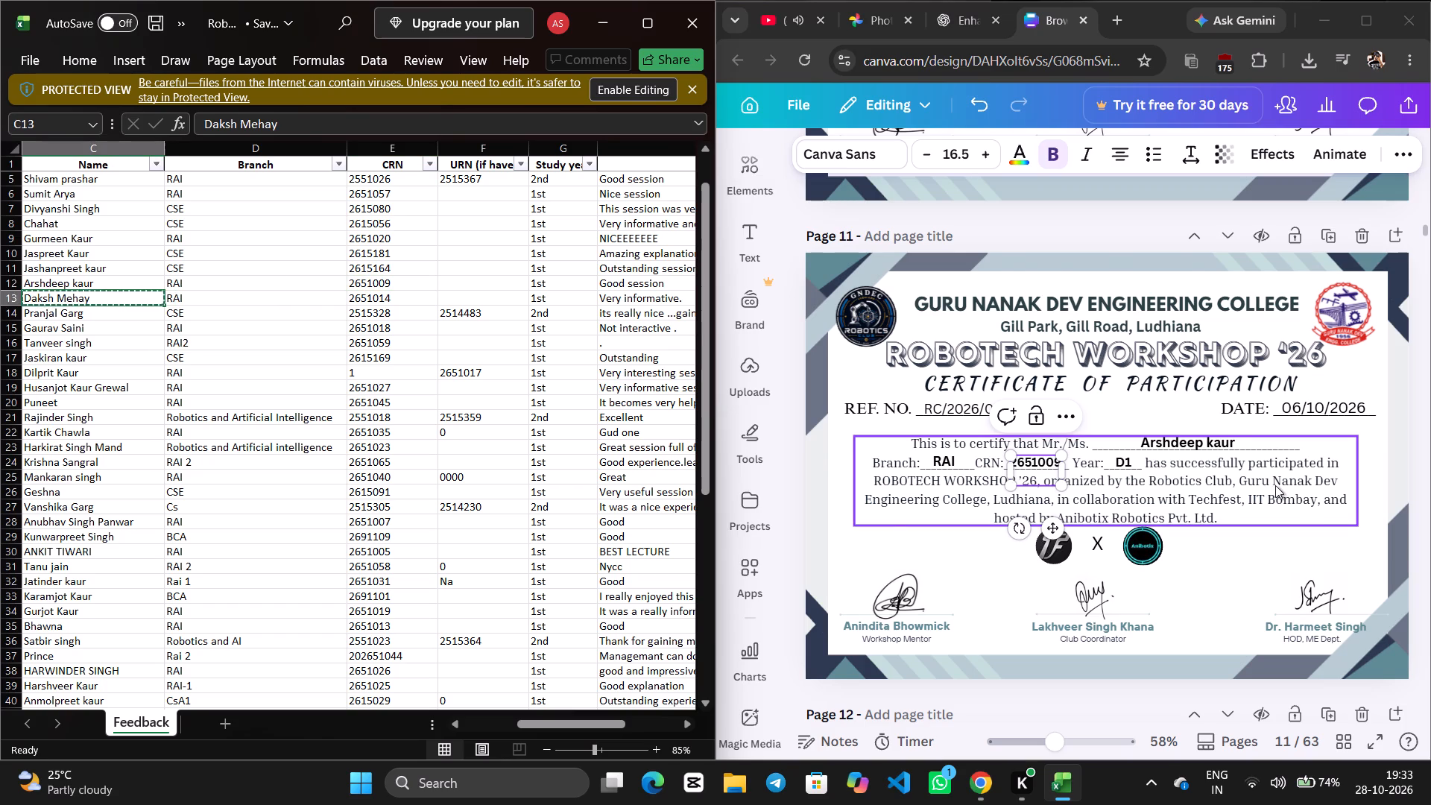
scroll(1275, 485, "down", 3)
left_click(1190, 355)
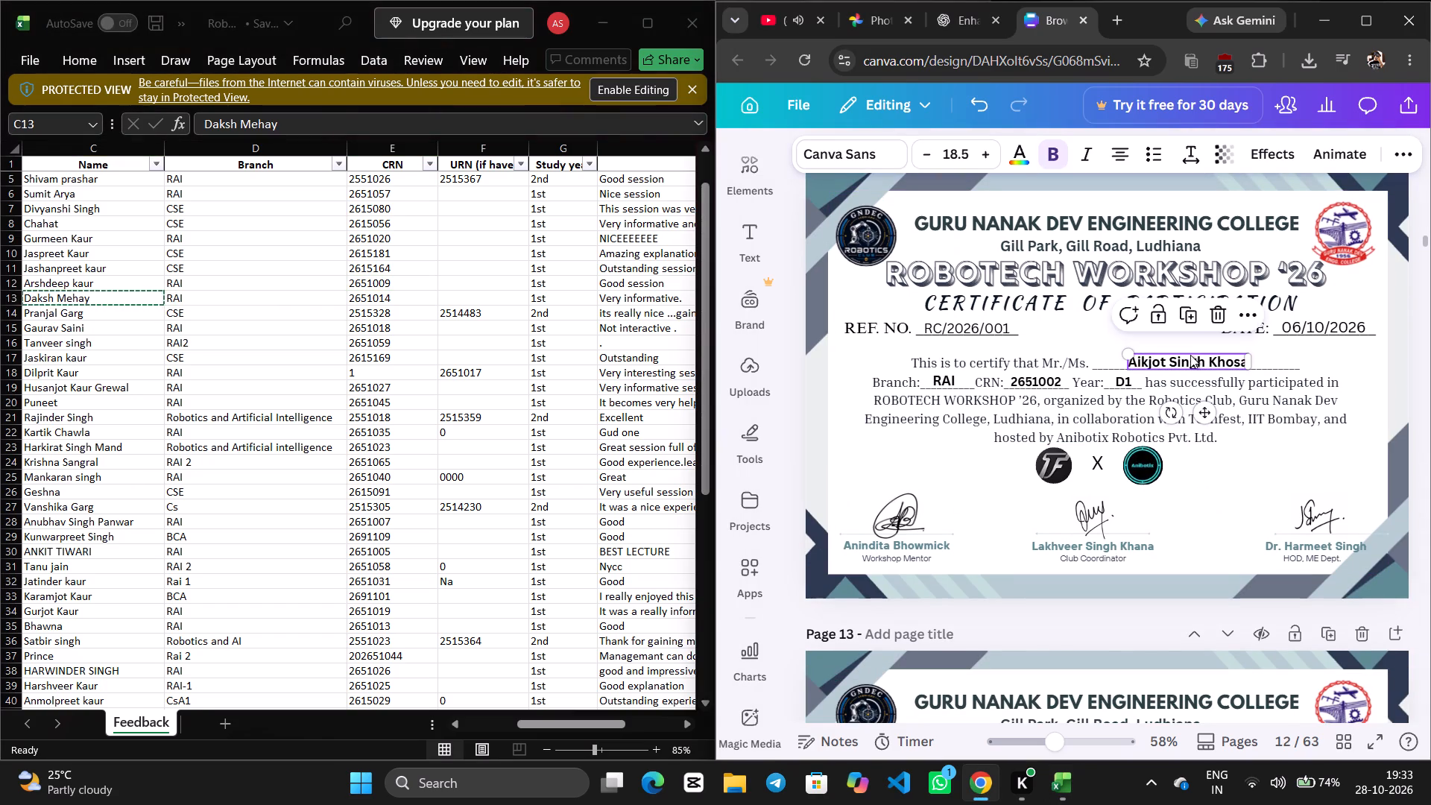
left_click(1190, 355)
key("ctrl+v")
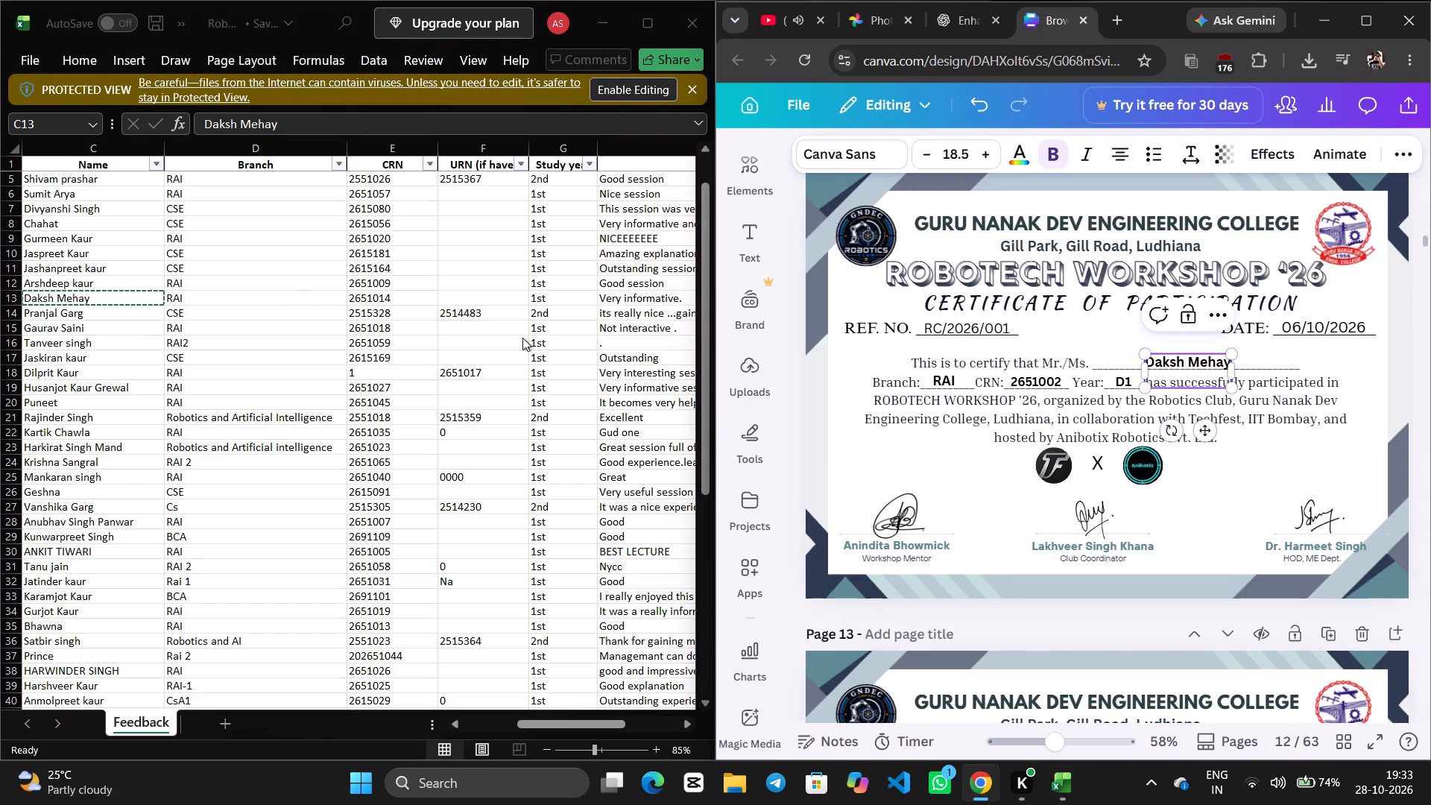
Replace the CRN on the page 12 certificate with the CRN copied from row 13 of the feedback workbook.
left_click(291, 295)
left_click(288, 301)
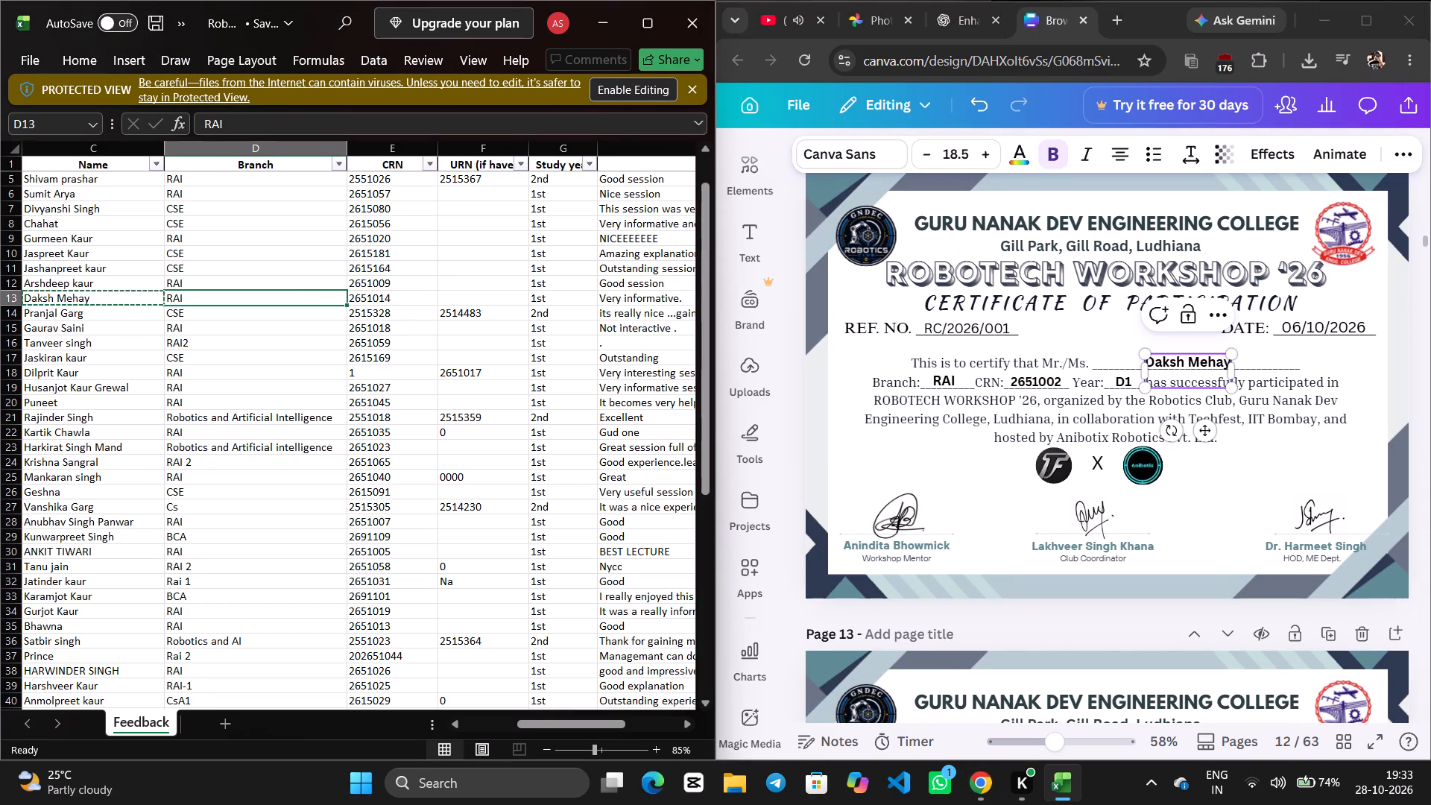
key("ctrl+c")
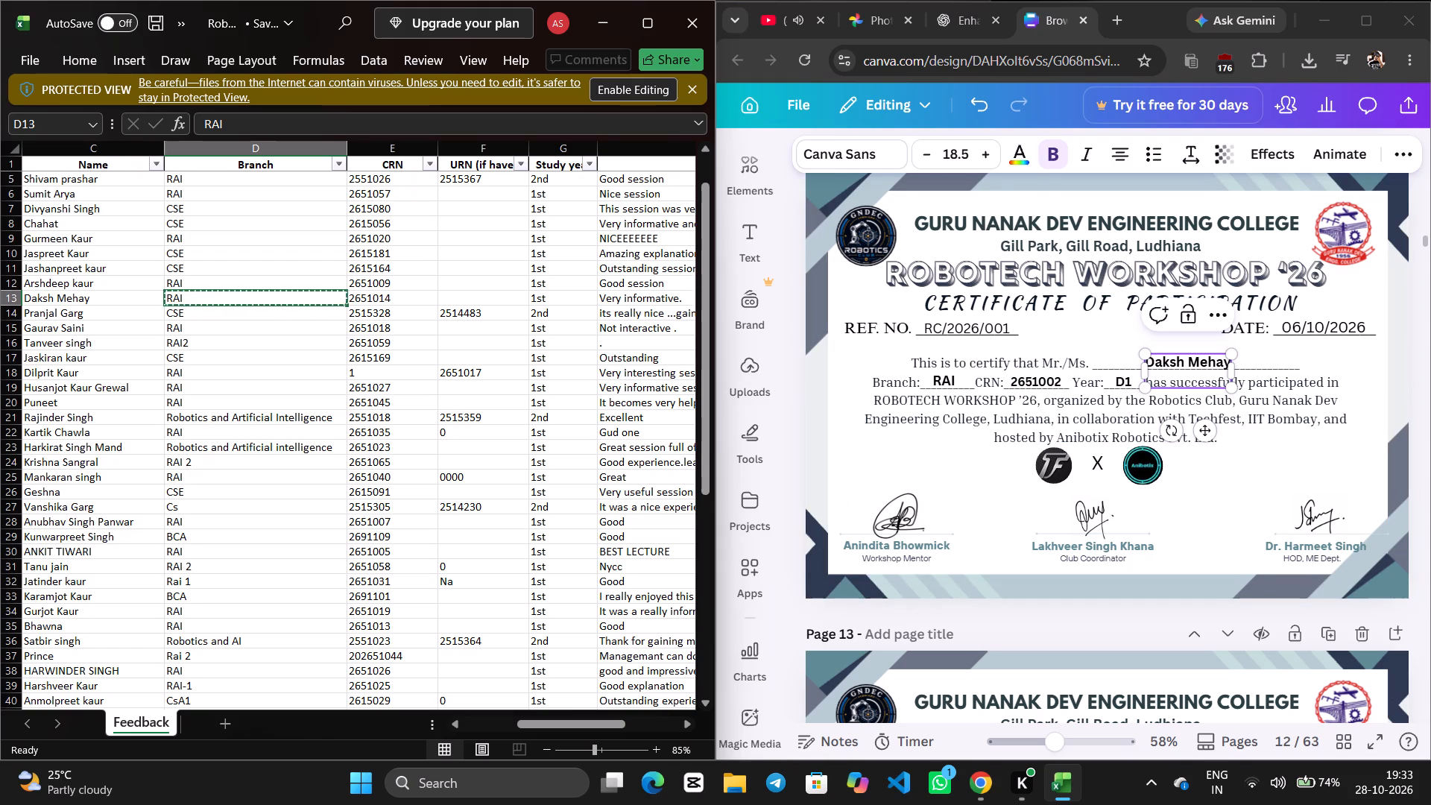
left_click(396, 304)
key("ctrl+c")
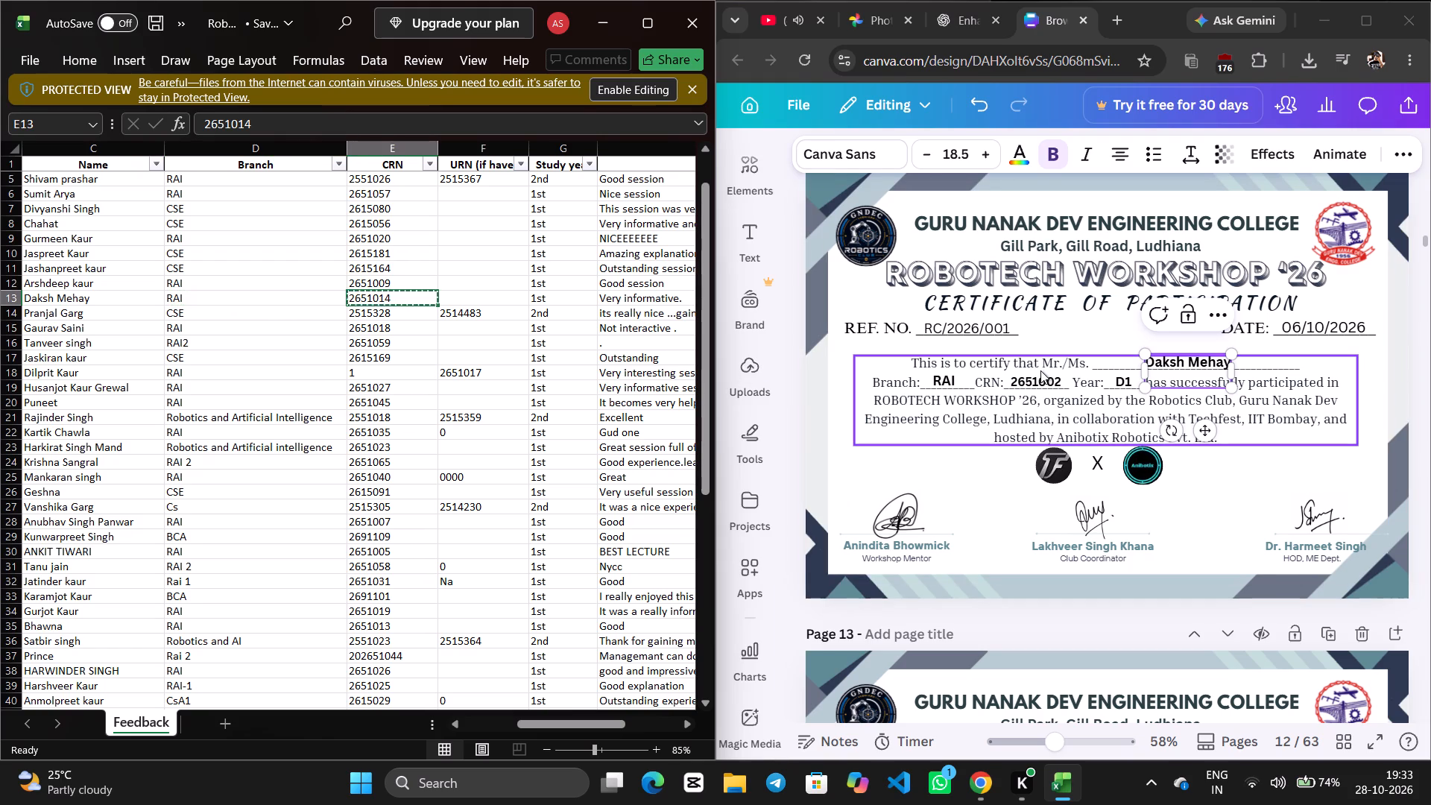
left_click(1041, 371)
left_click(1040, 376)
double_click(1040, 376)
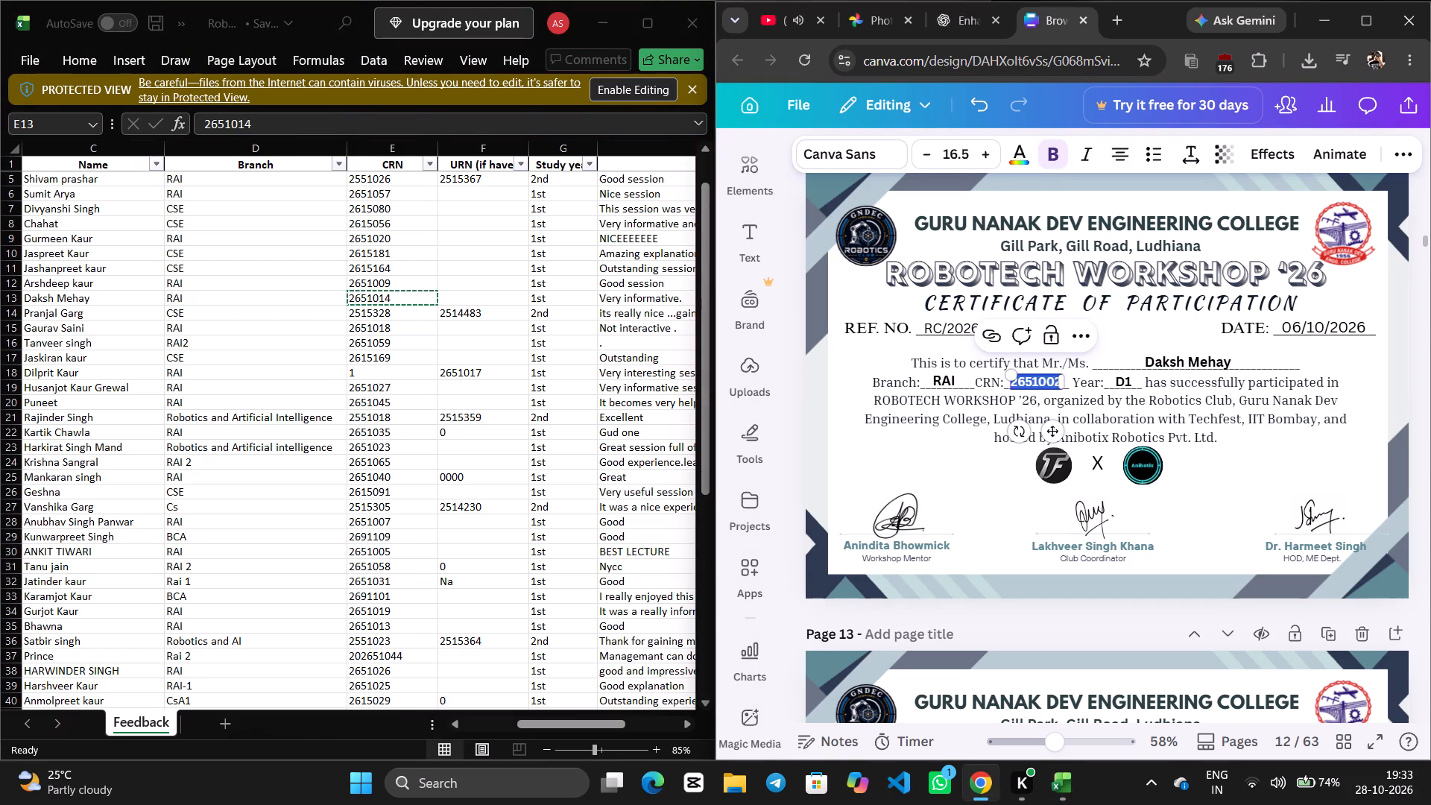
key("ctrl+v")
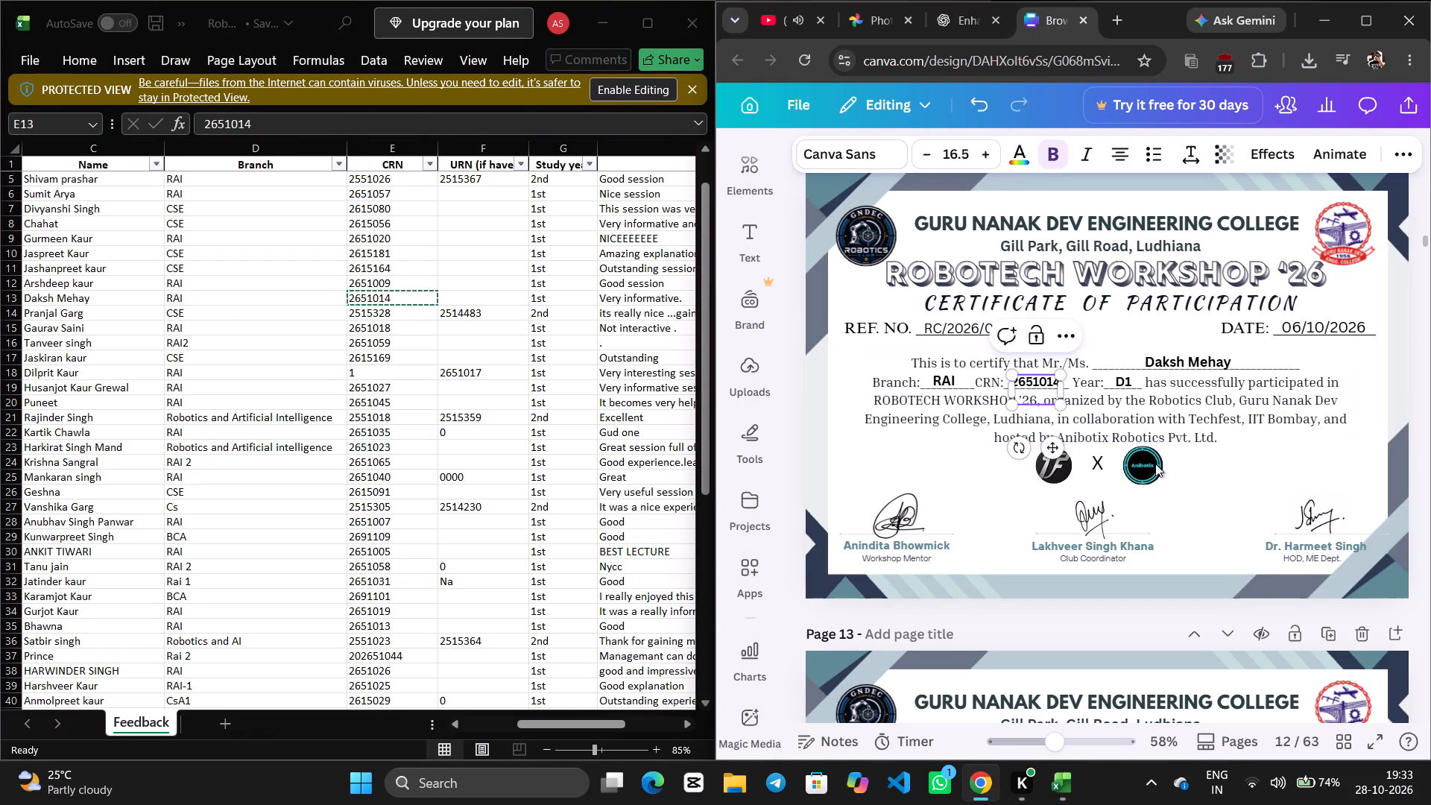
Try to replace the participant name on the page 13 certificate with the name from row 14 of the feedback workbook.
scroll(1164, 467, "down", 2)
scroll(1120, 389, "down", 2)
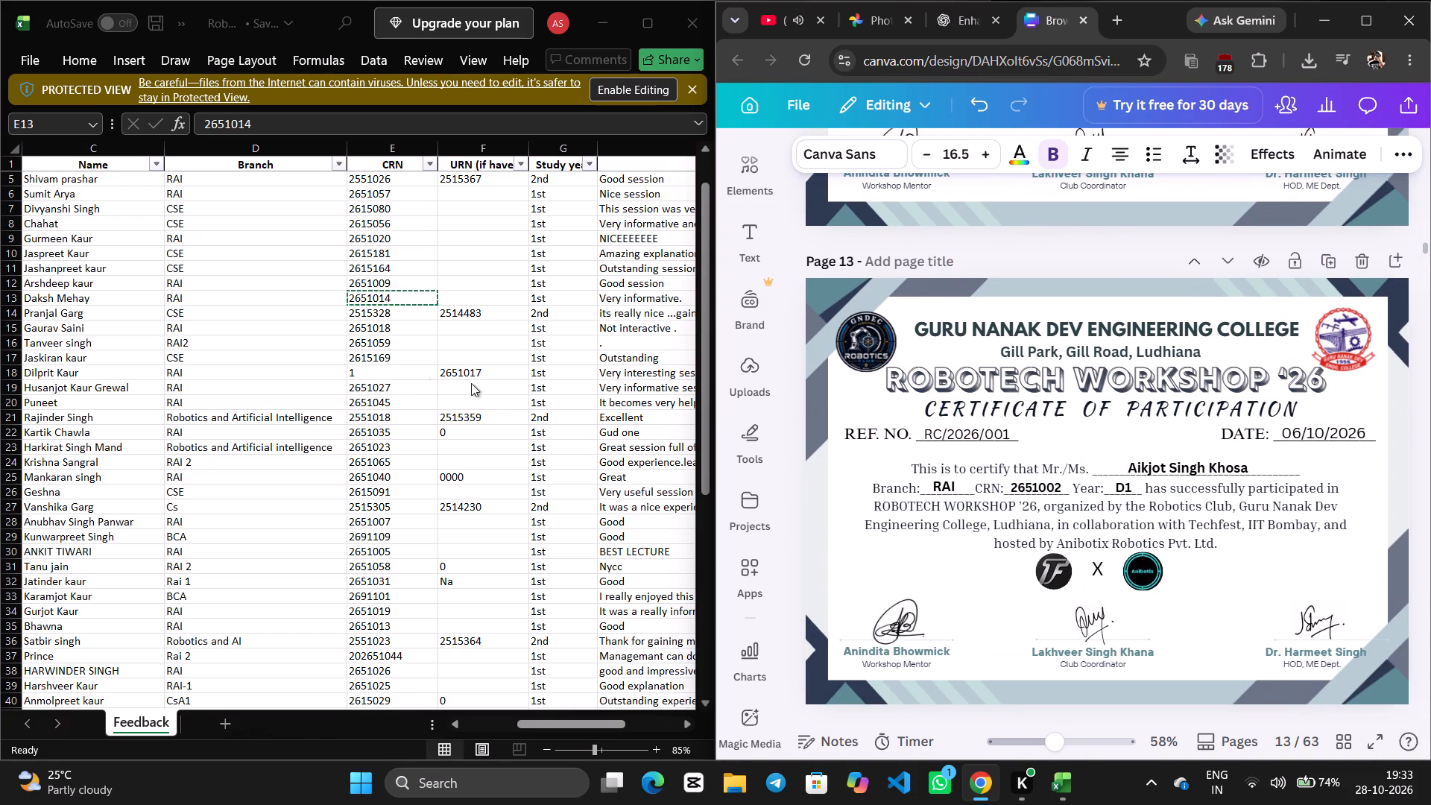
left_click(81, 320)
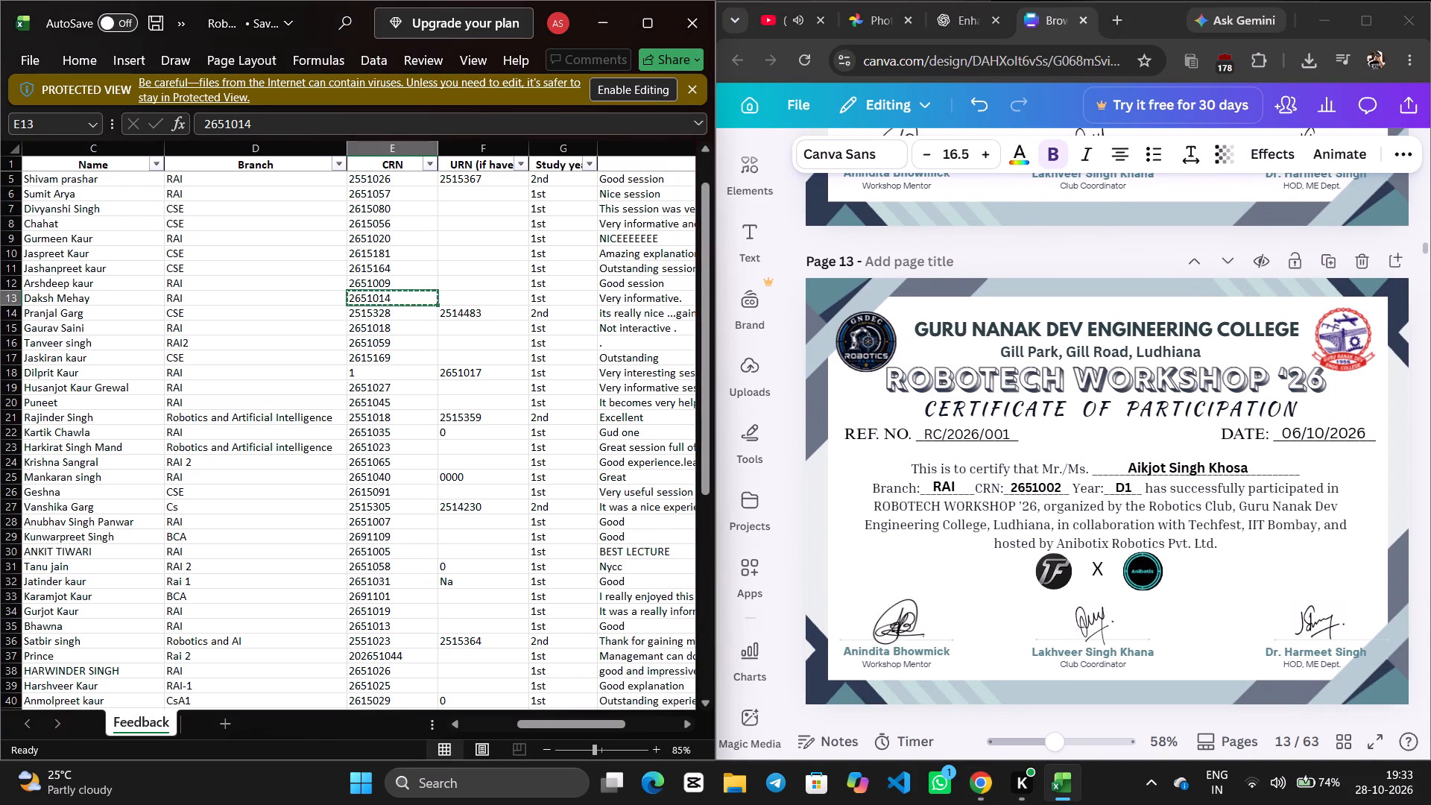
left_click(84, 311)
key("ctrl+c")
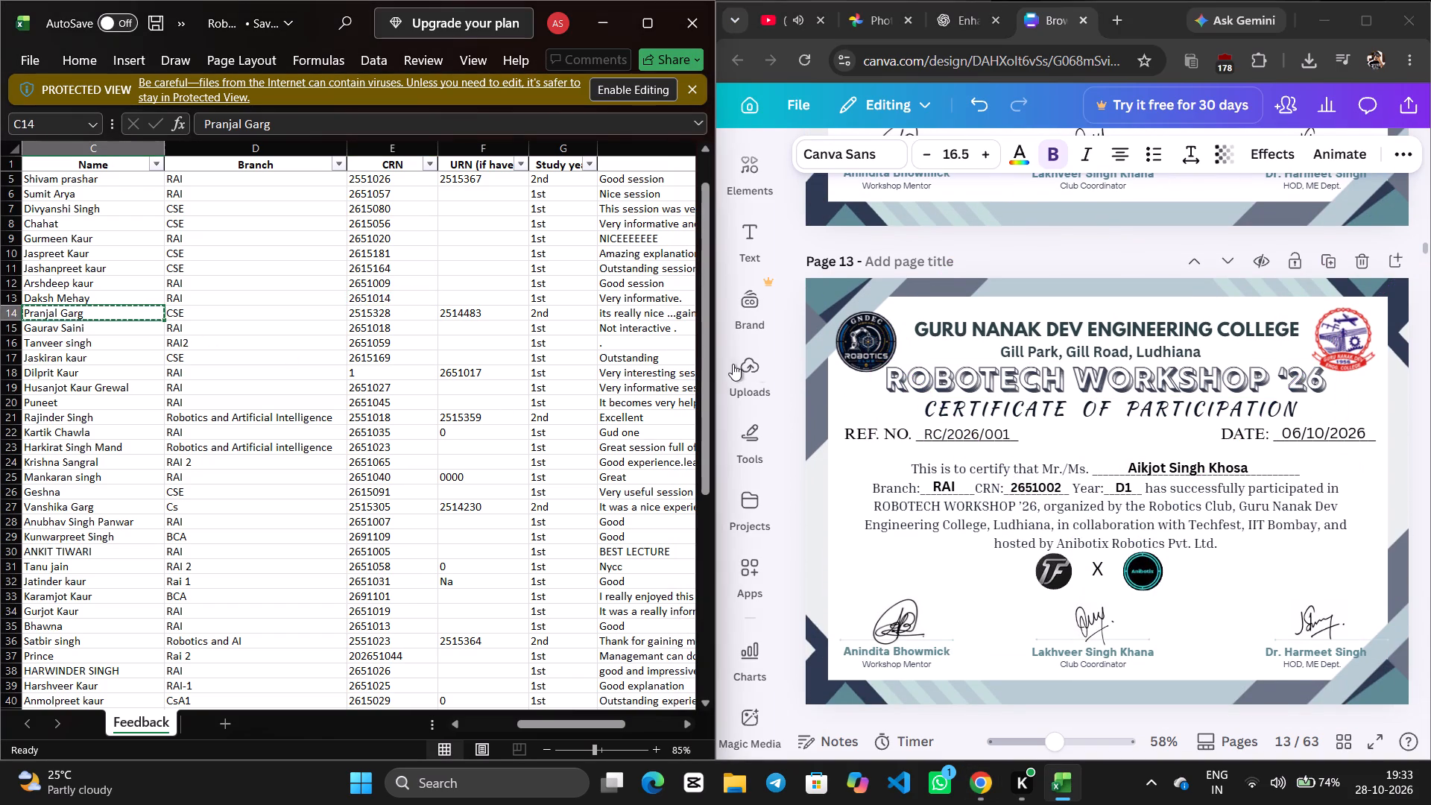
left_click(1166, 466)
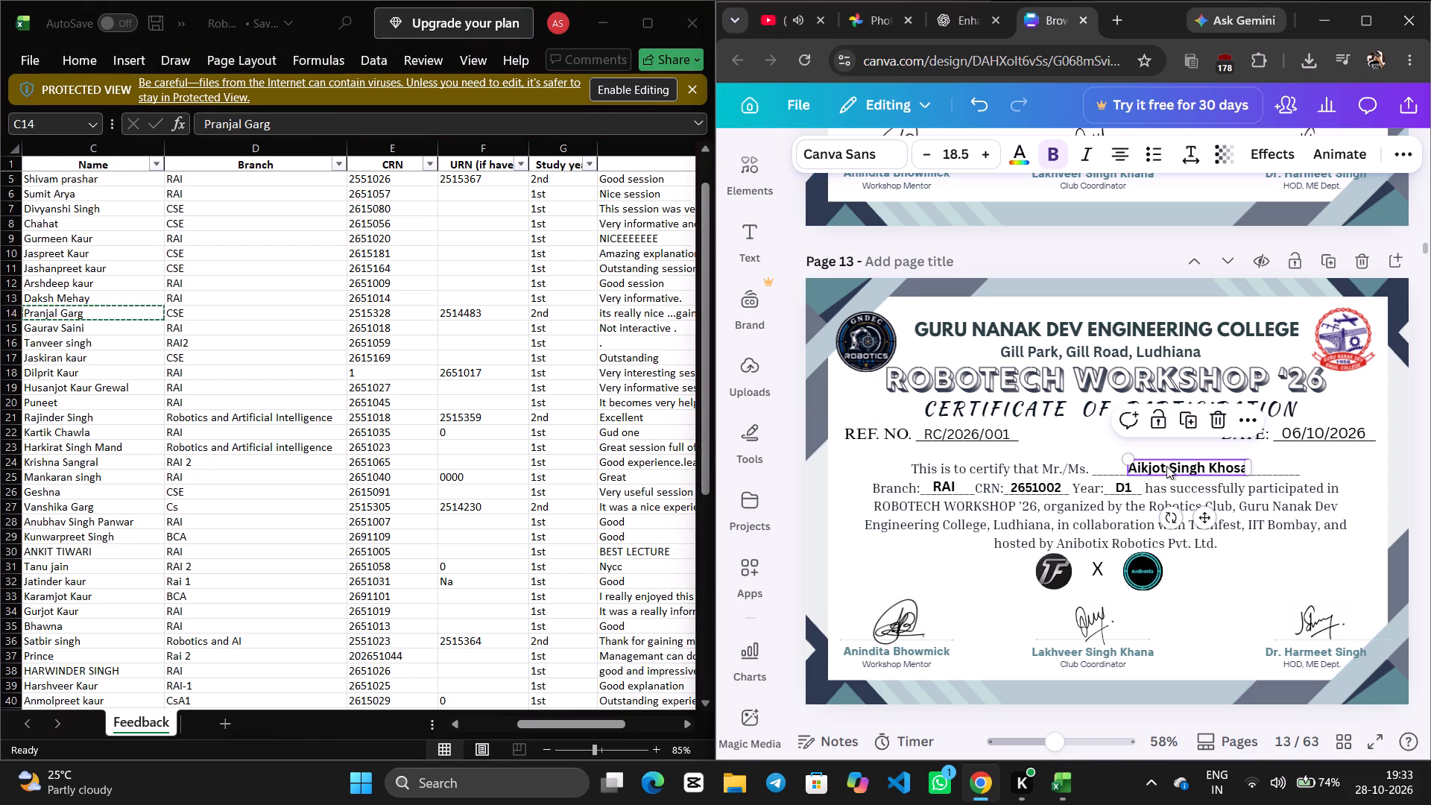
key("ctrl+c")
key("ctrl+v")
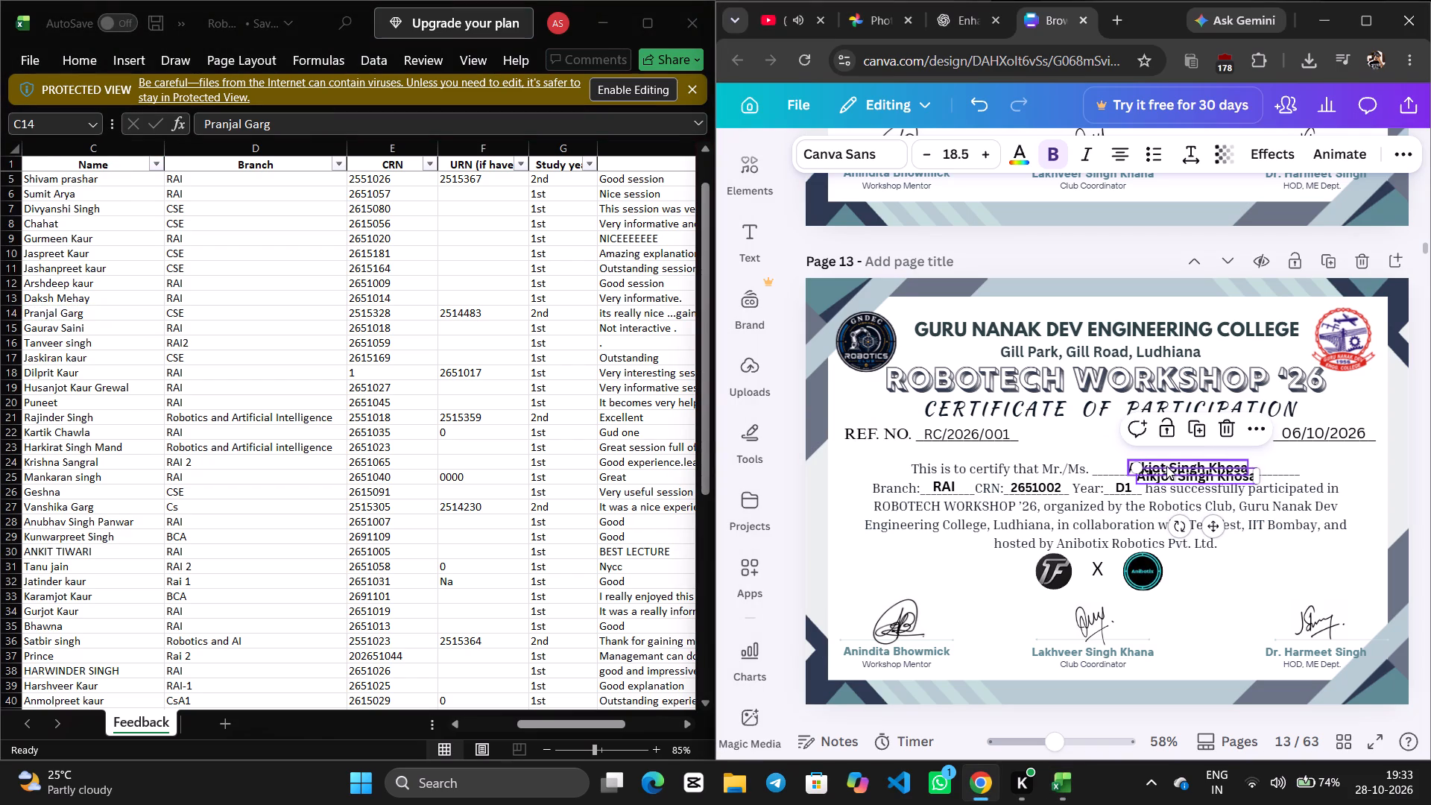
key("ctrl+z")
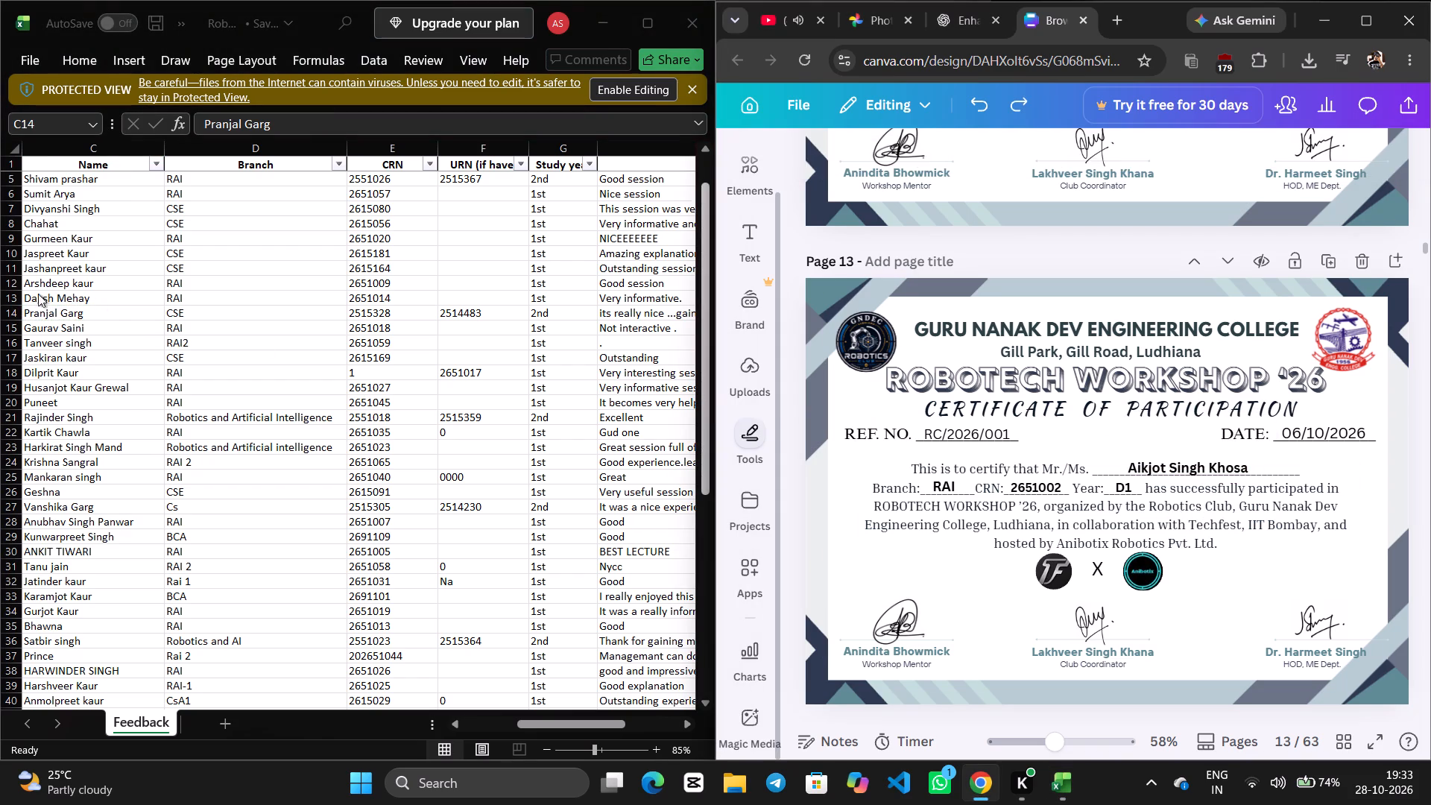
Copy the participant name from row 14 of the feedback workbook for the page 13 certificate.
left_click(47, 312)
key("ctrl+c")
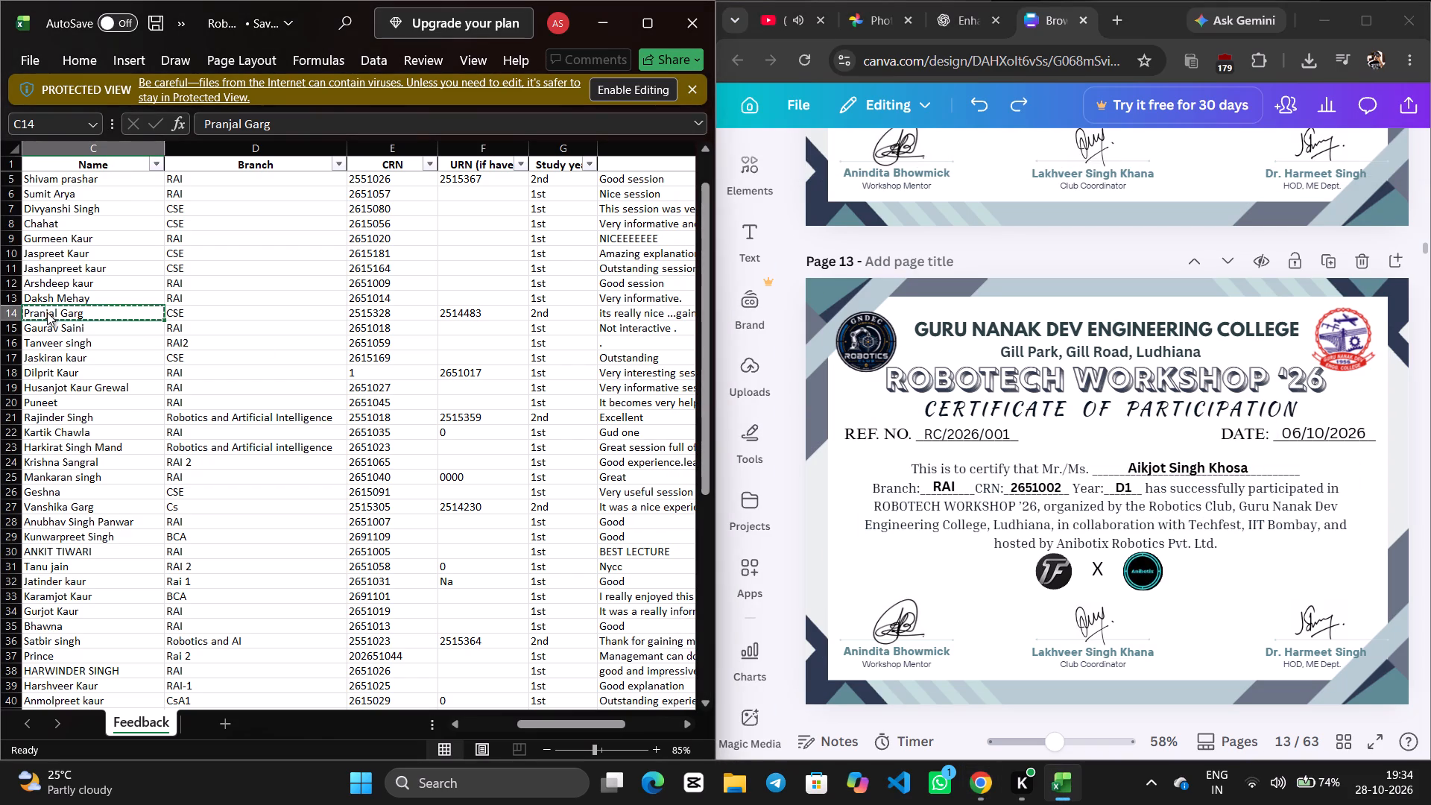
Replace the participant name on the page 13 certificate with the name copied from row 14 of the feedback workbook.
left_click(1195, 467)
left_click(1195, 467)
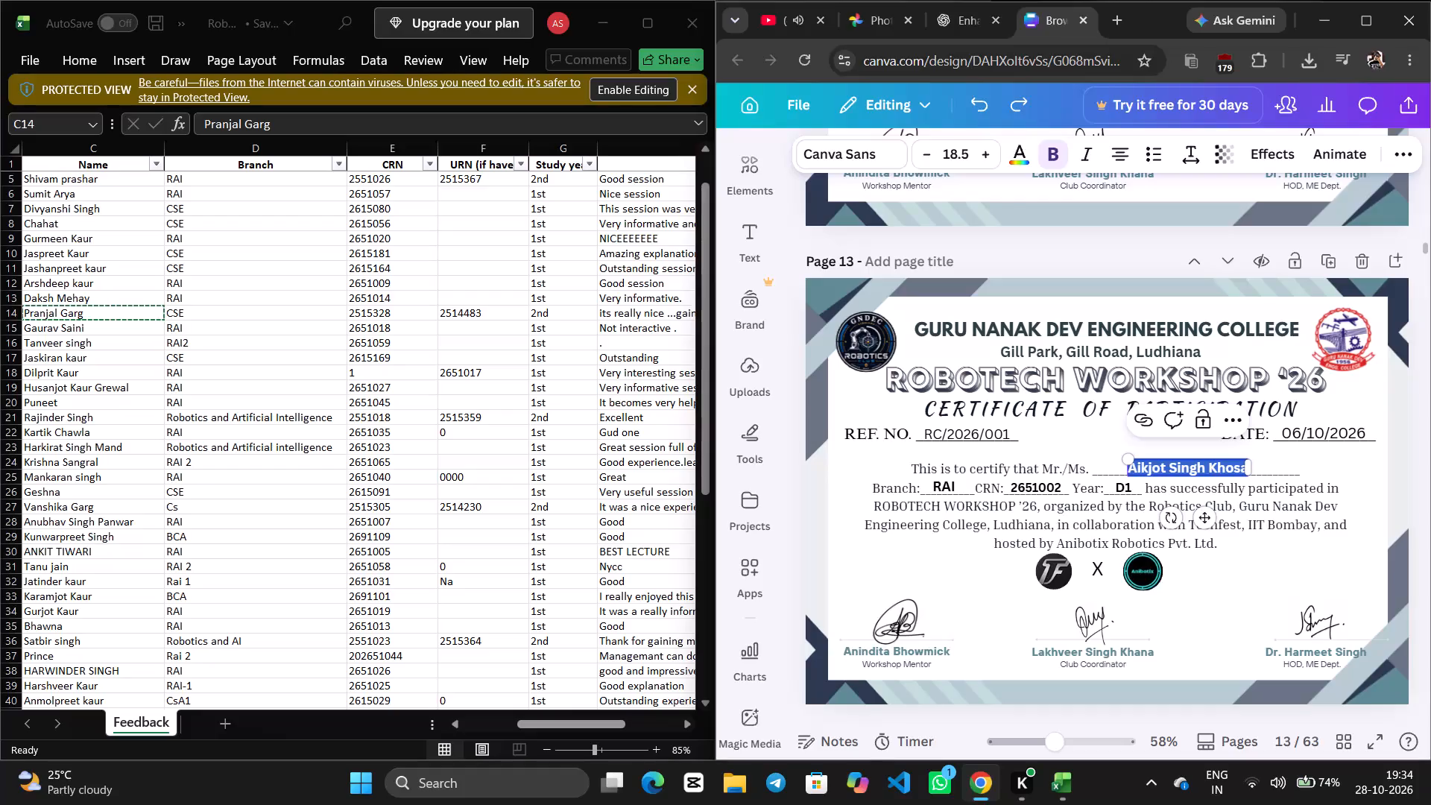
key("ctrl+v")
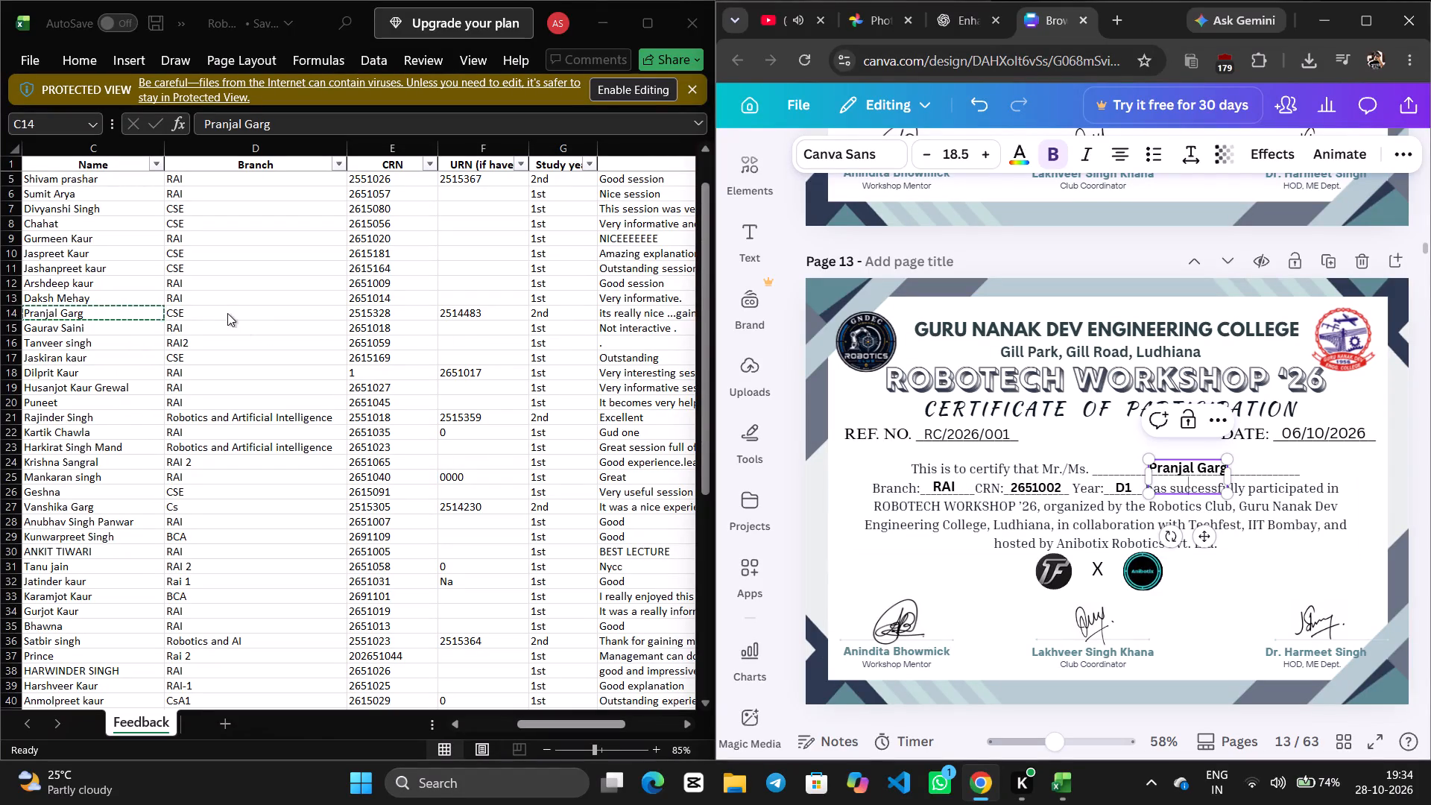
Replace the branch on the page 13 certificate with CSE, copied from row 14 of the feedback workbook.
left_click(223, 309)
left_click(223, 315)
key("ctrl+c")
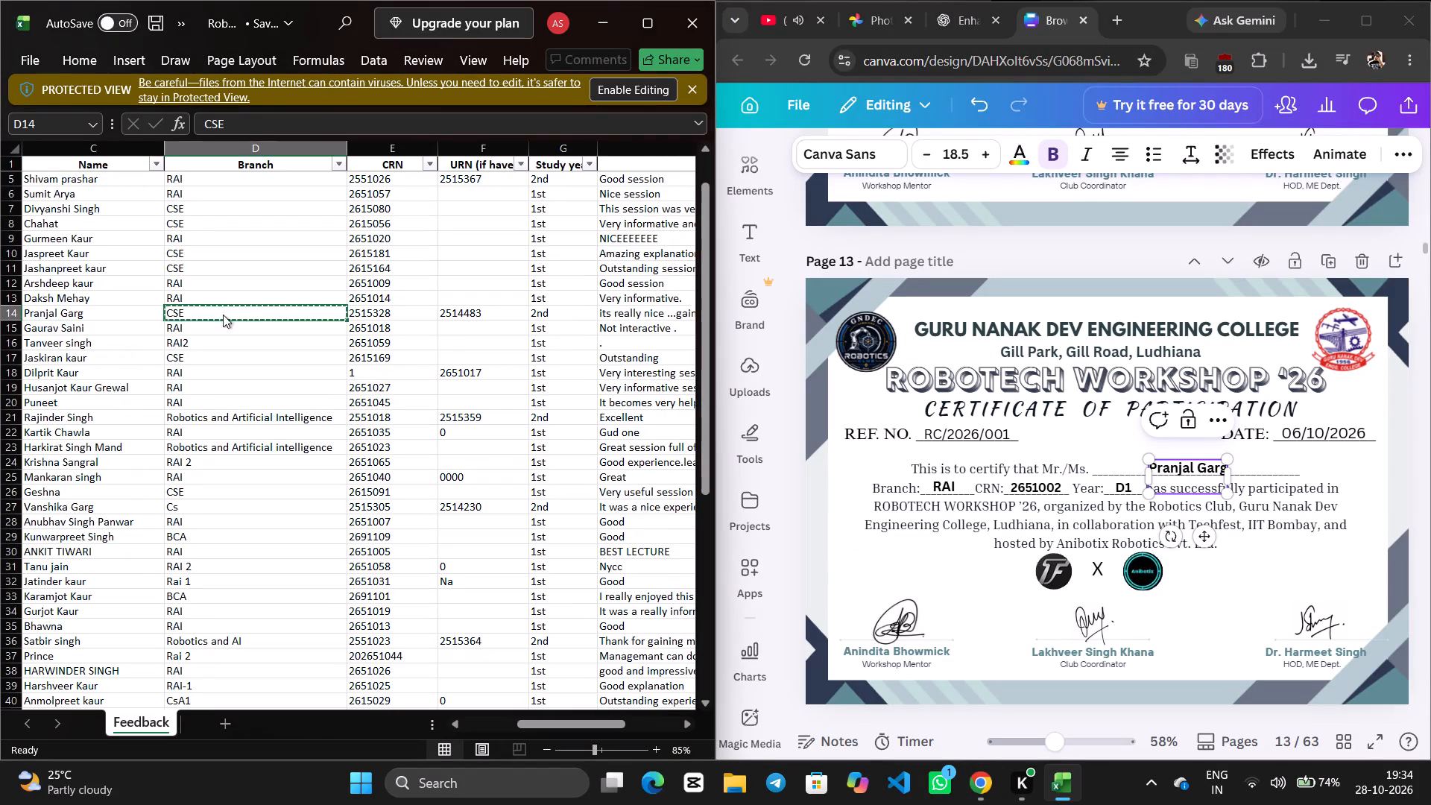
left_click(952, 485)
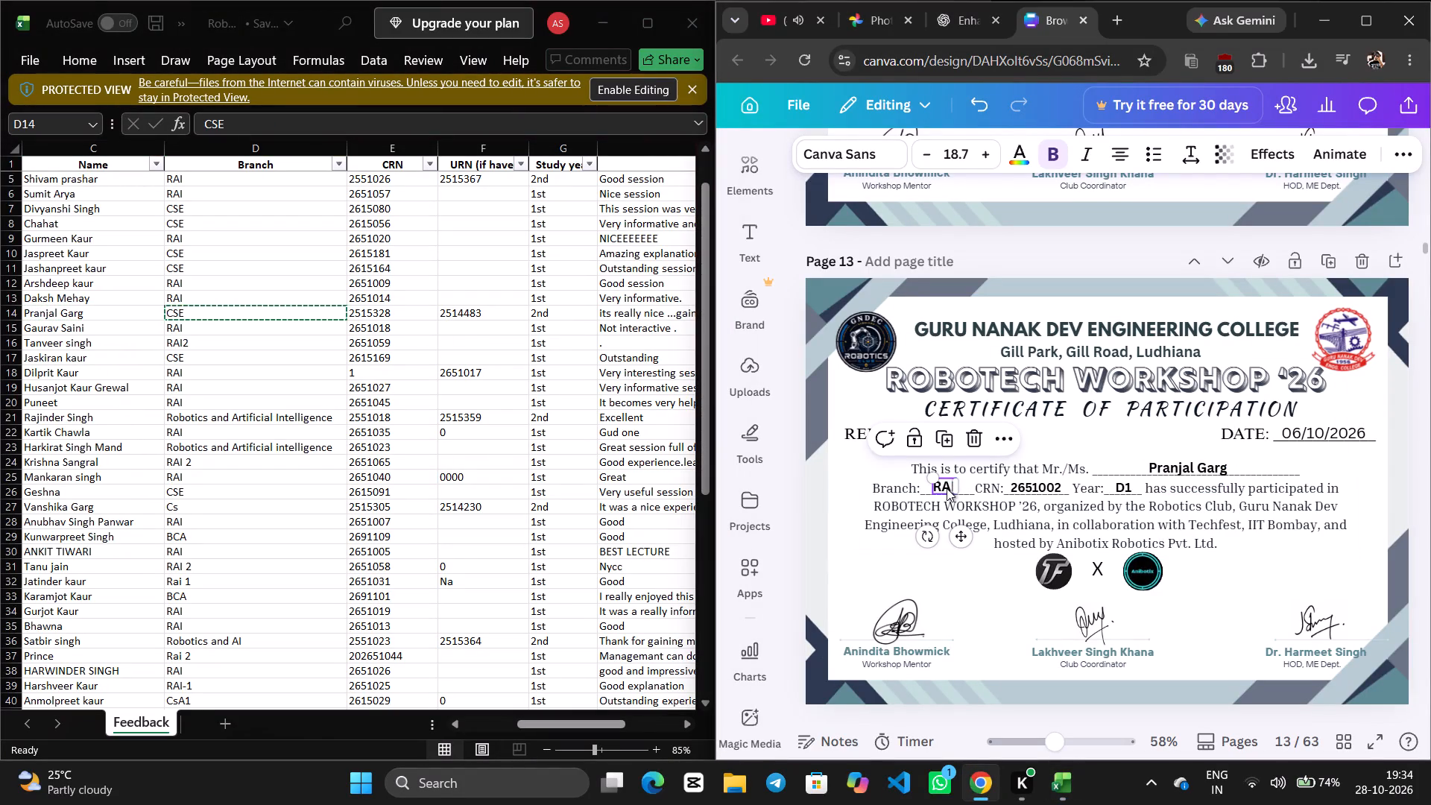
double_click(947, 488)
key("ctrl+v")
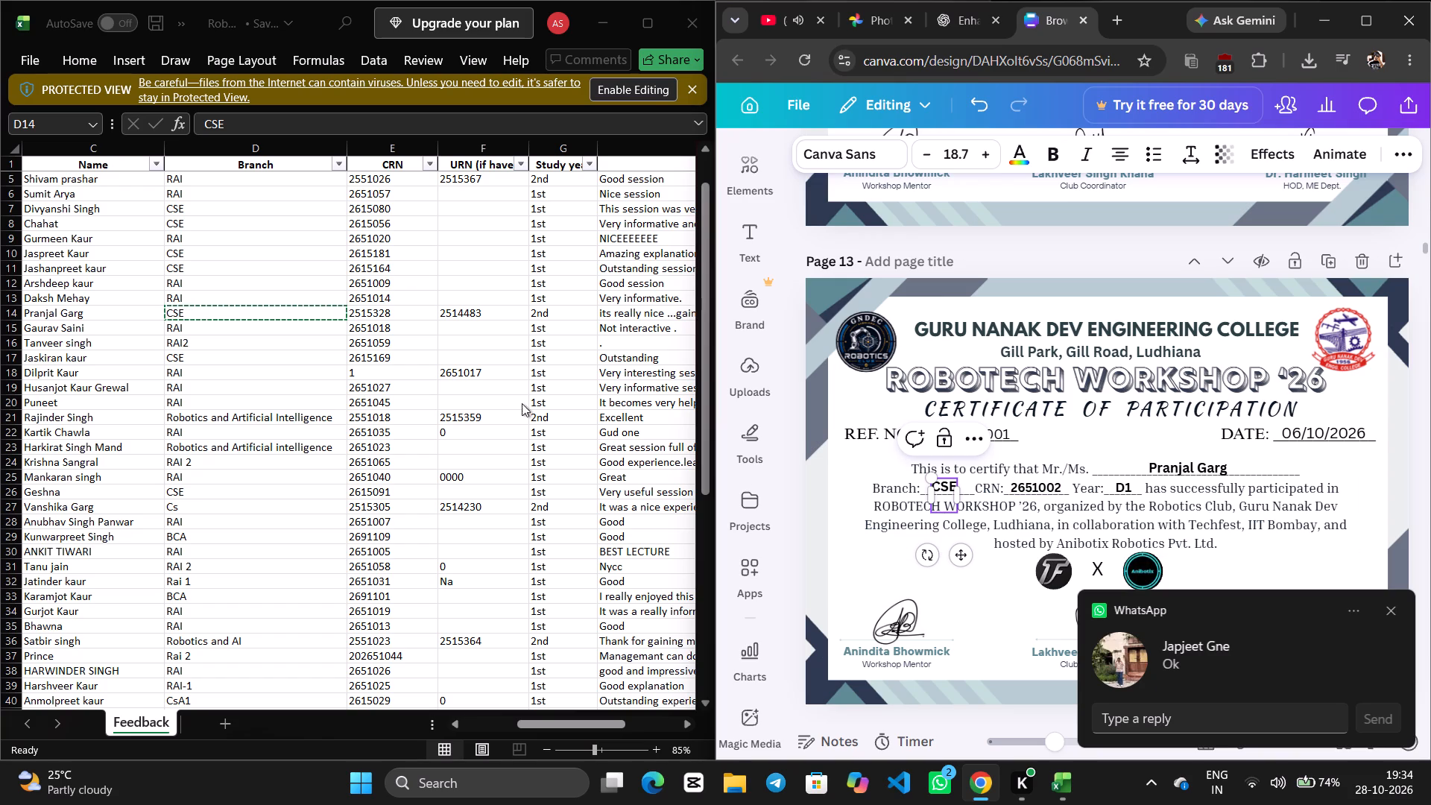
Replace the CRN on the page 13 certificate with the CRN copied from row 14 of the feedback workbook.
left_click(385, 315)
left_click(386, 313)
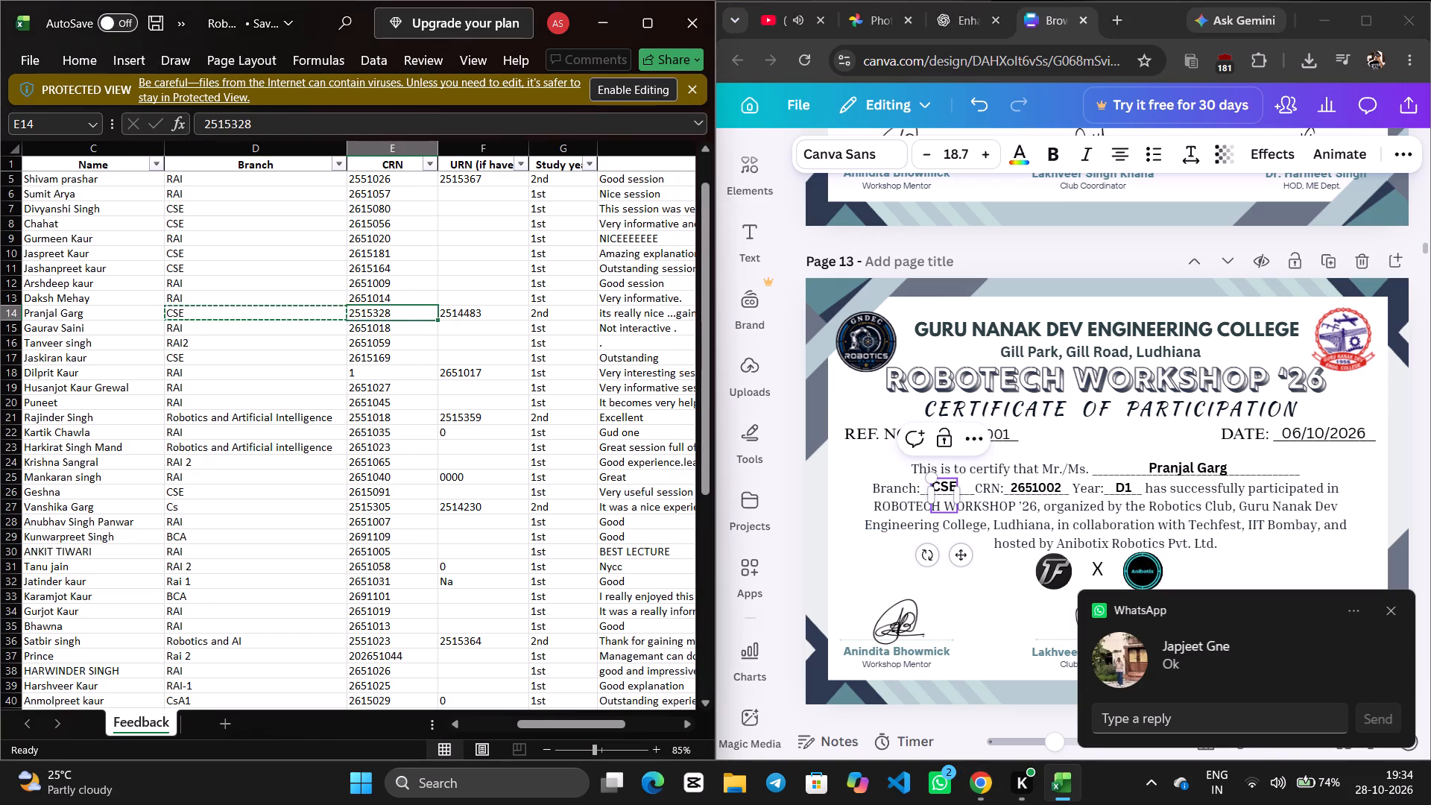
key("ctrl+c")
left_click(1050, 483)
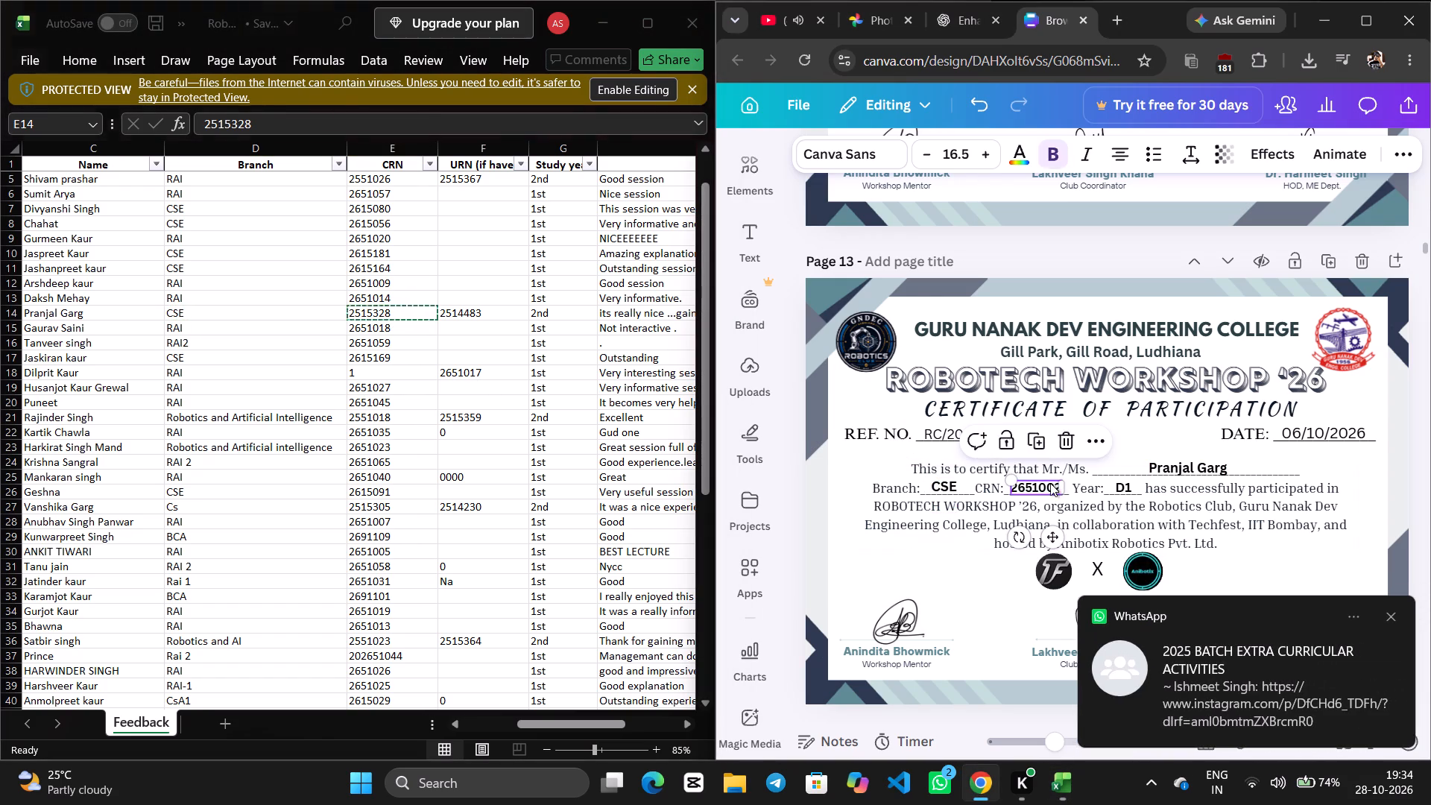
left_click(1050, 483)
key("ctrl+v")
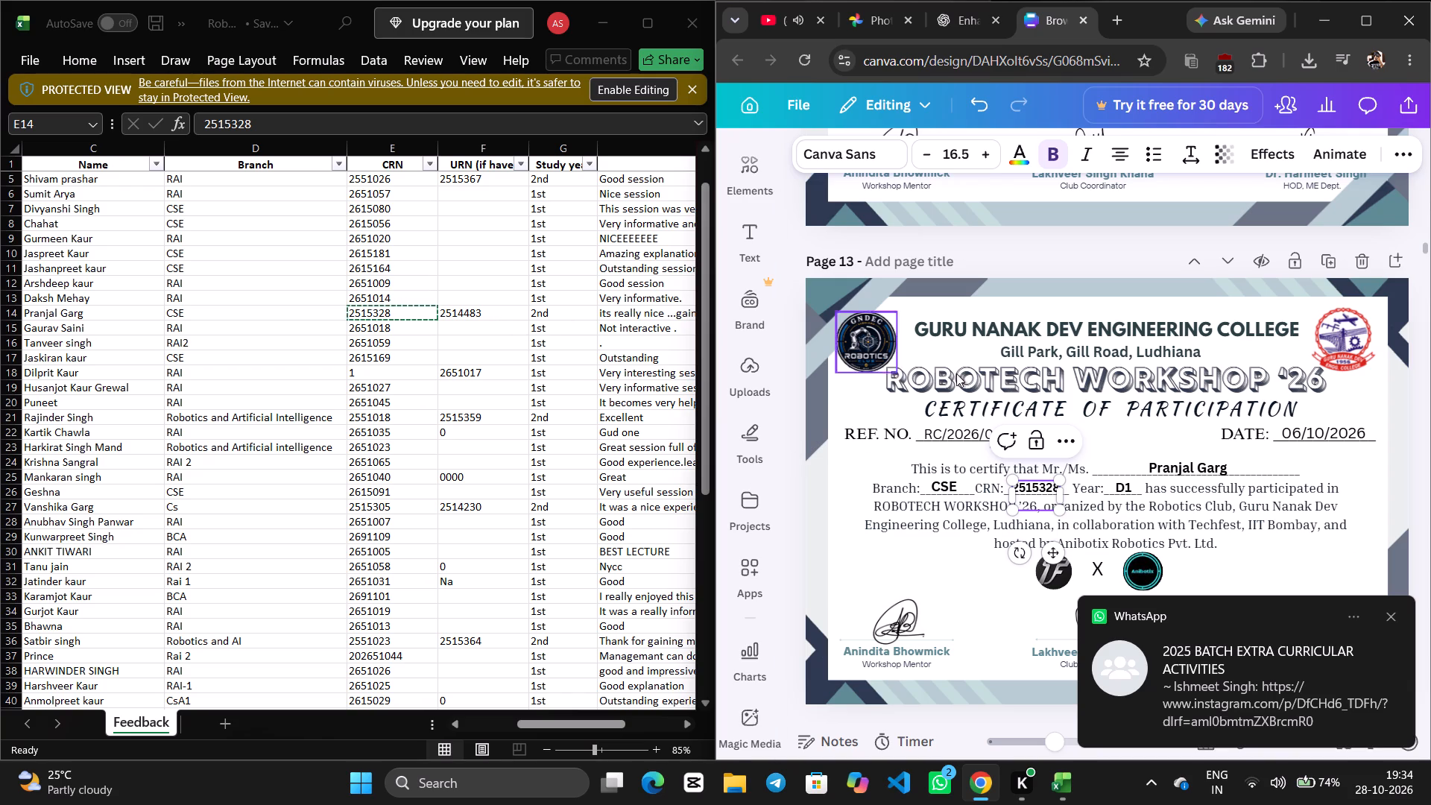
Change the year on the page 13 certificate to D2.
left_click(1127, 491)
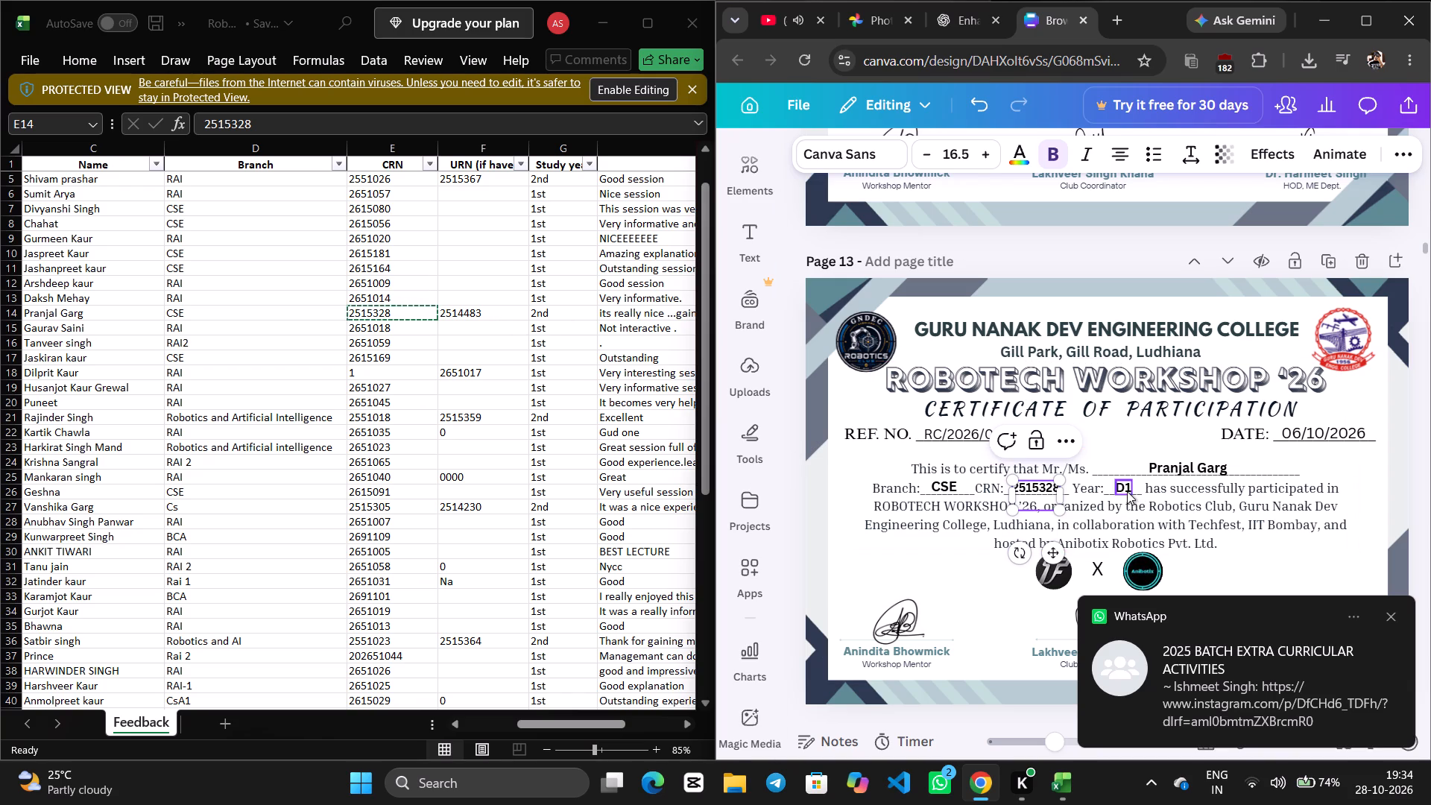
left_click(1125, 487)
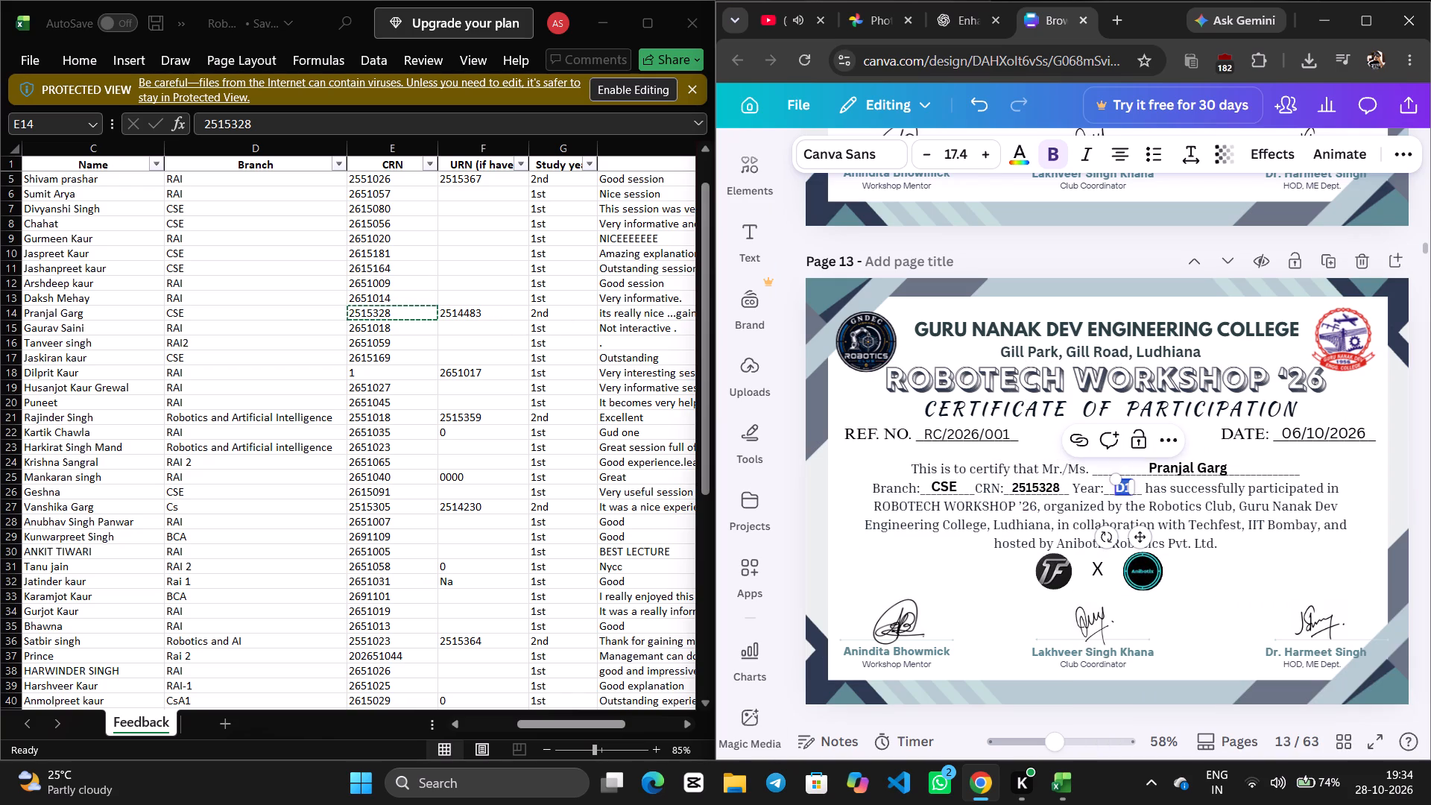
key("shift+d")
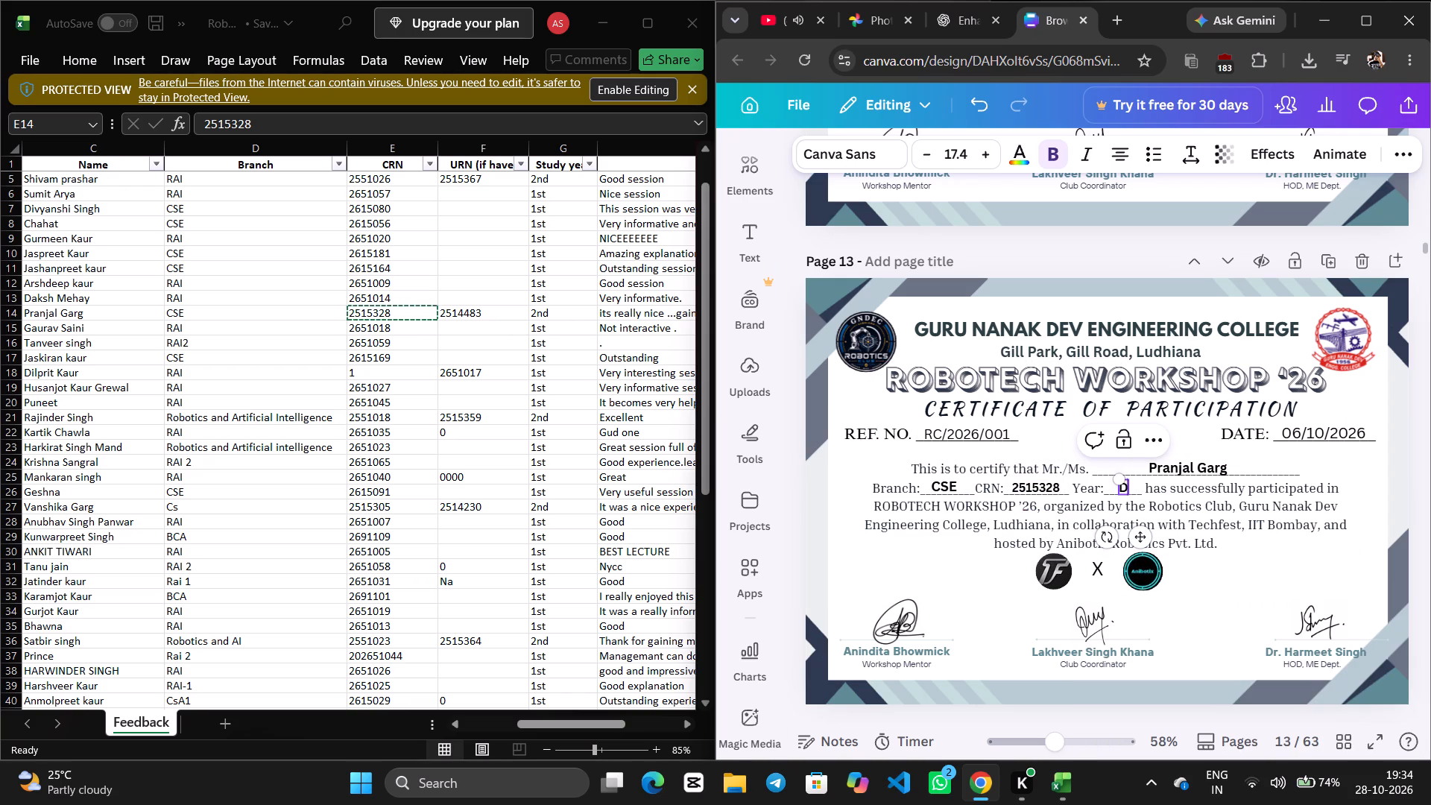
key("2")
Copy the participant name from row 15 of the feedback workbook for the next certificate.
left_click(102, 330)
left_click(102, 330)
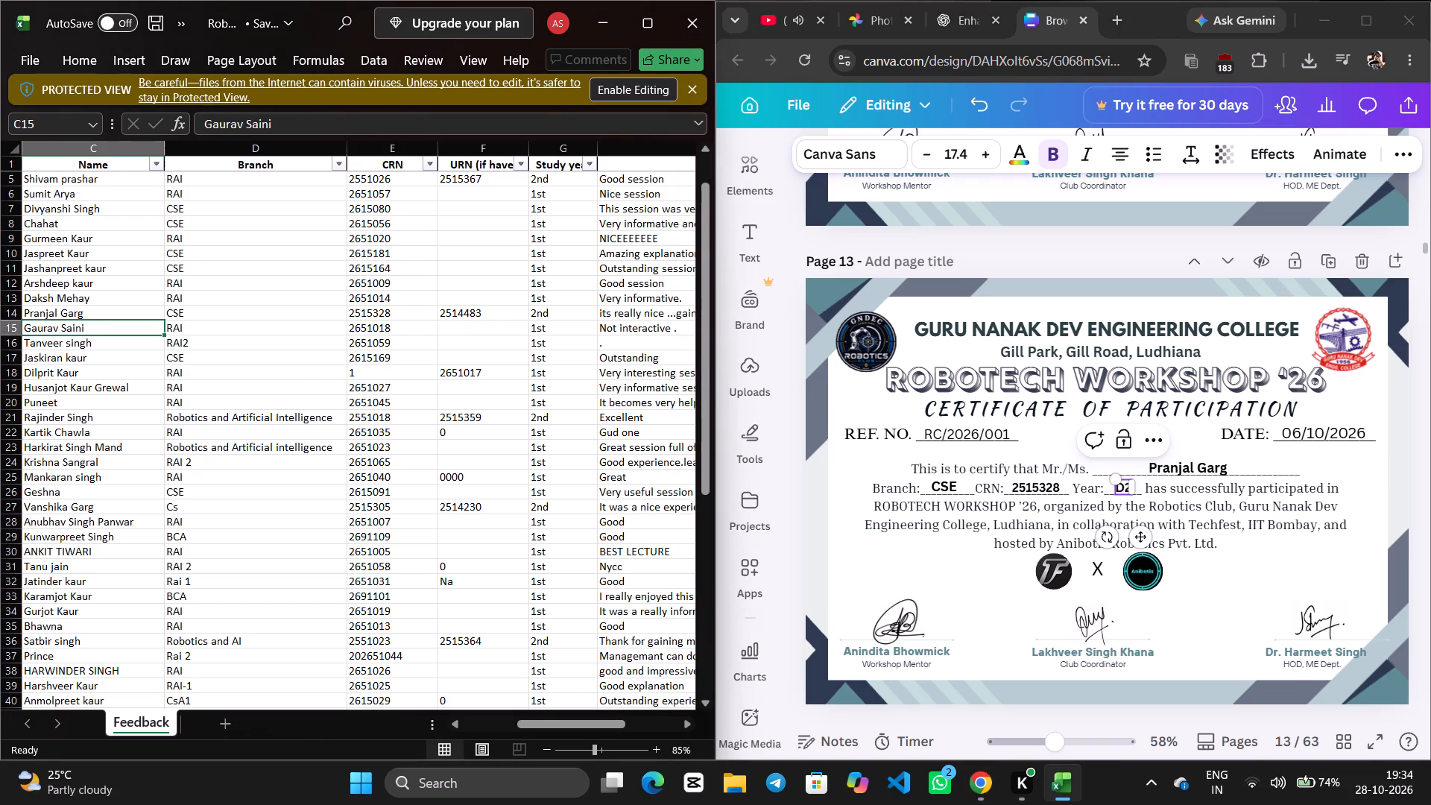
Replace the participant name on the page 14 certificate with the name copied from row 15 of the feedback workbook.
key("ctrl+c")
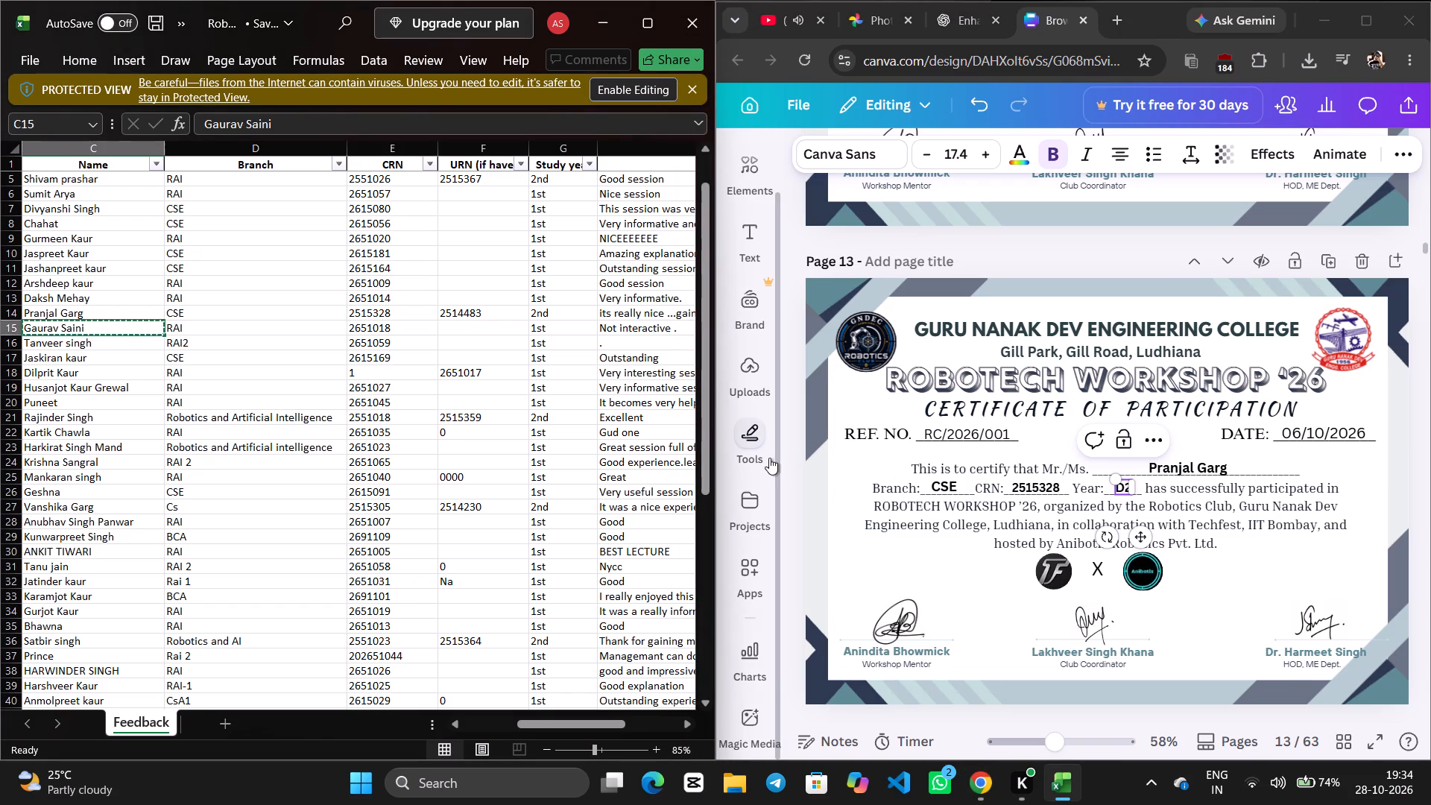
scroll(769, 458, "down", 8)
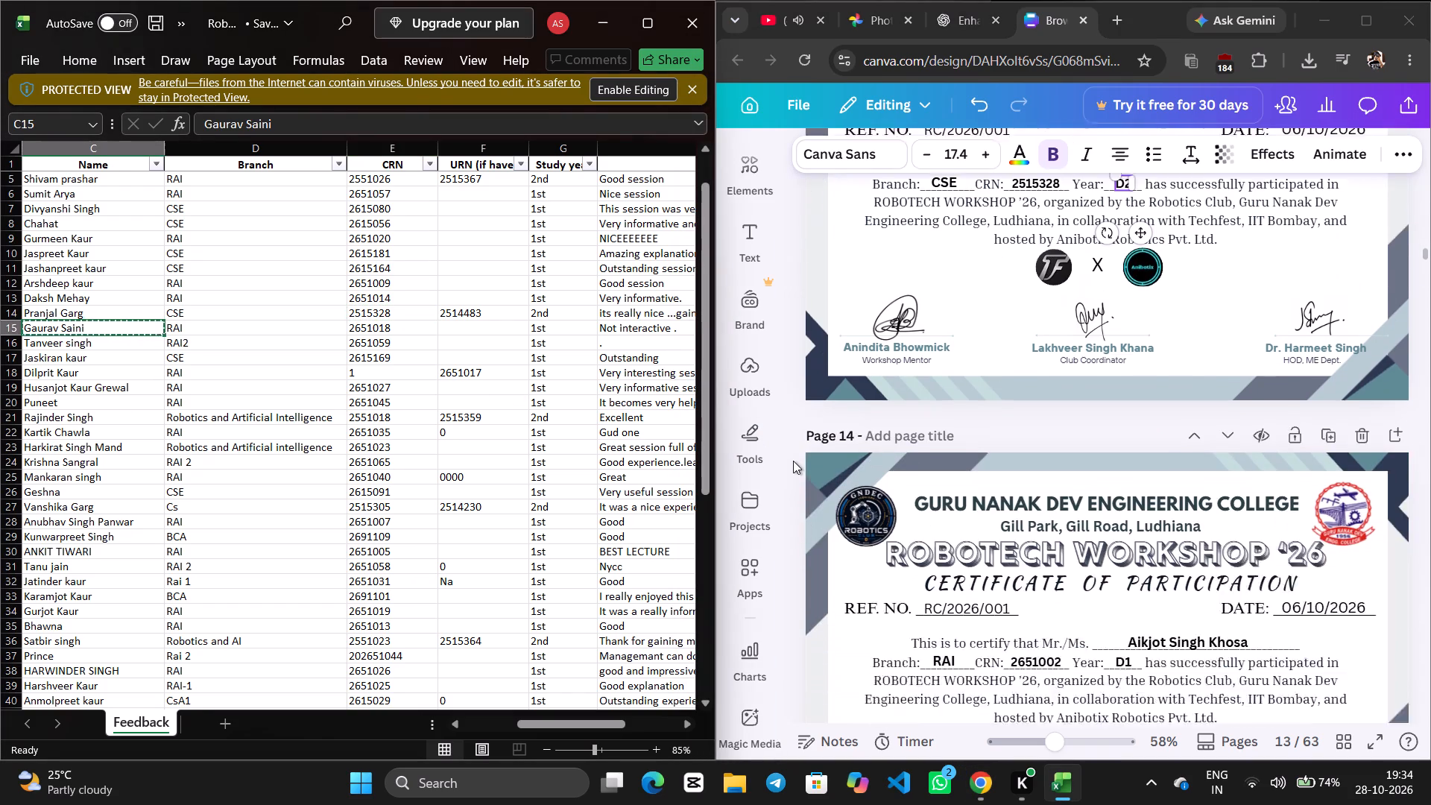
scroll(793, 461, "down", 2)
left_click(1190, 294)
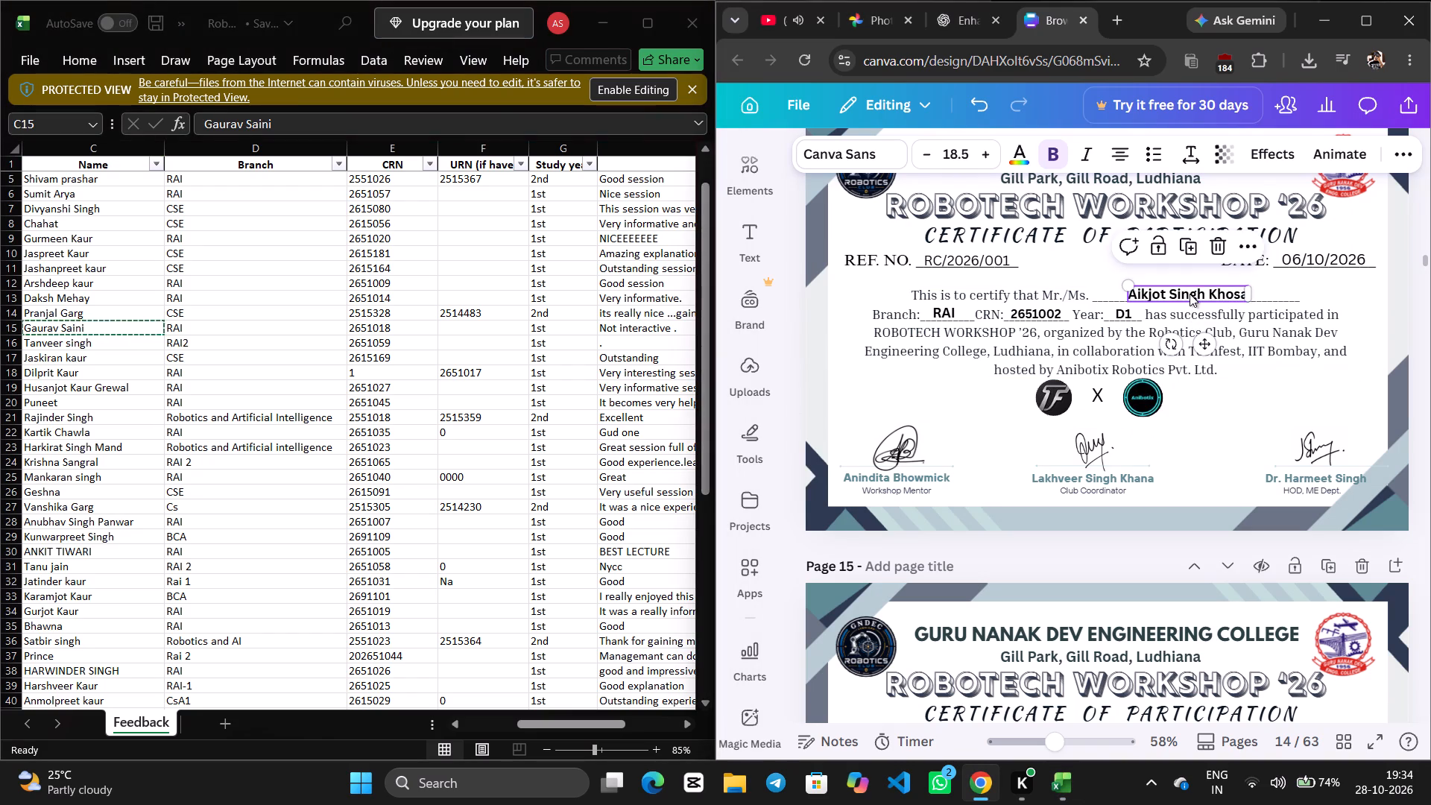
left_click(1190, 294)
key("ctrl+v")
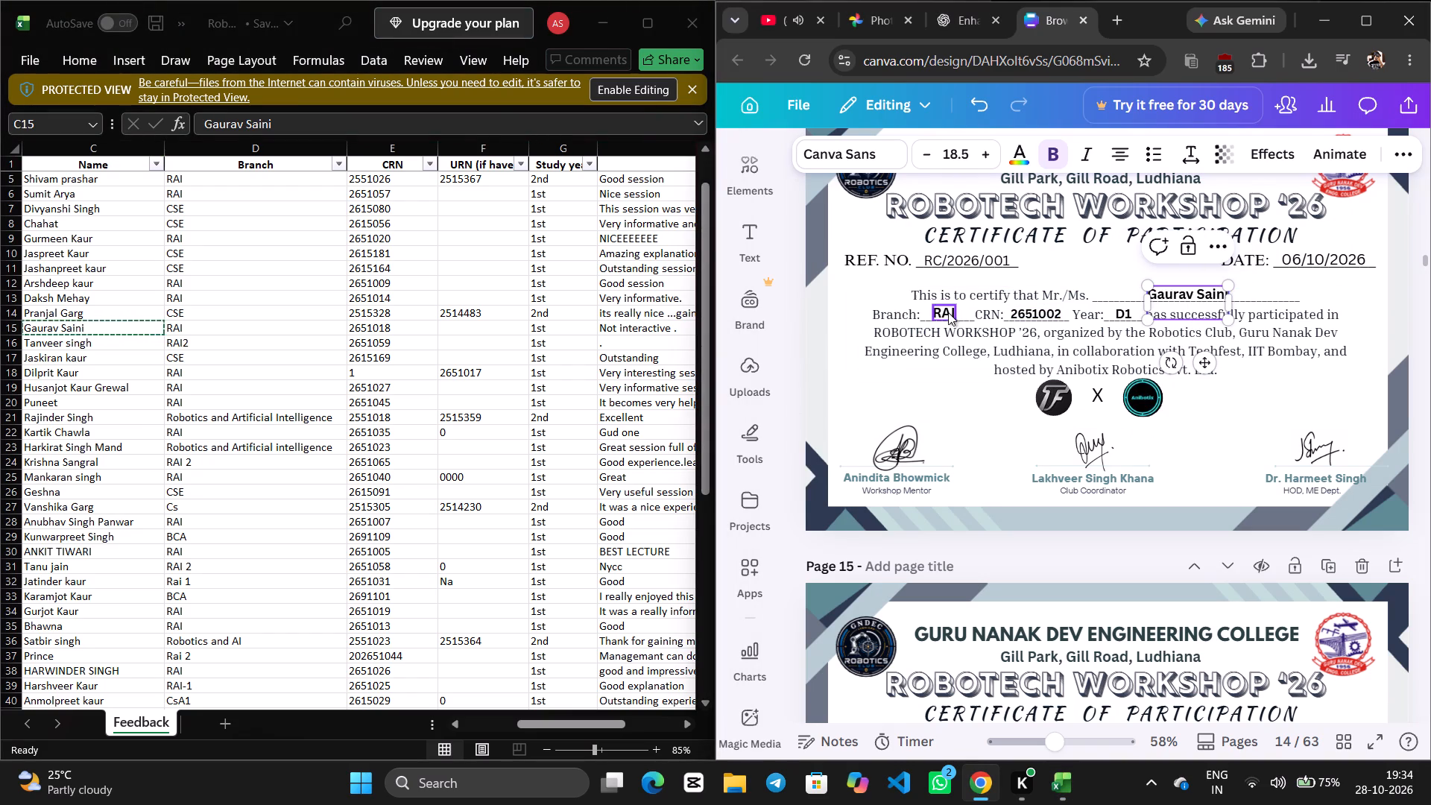
Replace the CRN on the page 14 certificate with the CRN copied from row 15 of the feedback workbook.
left_click(393, 324)
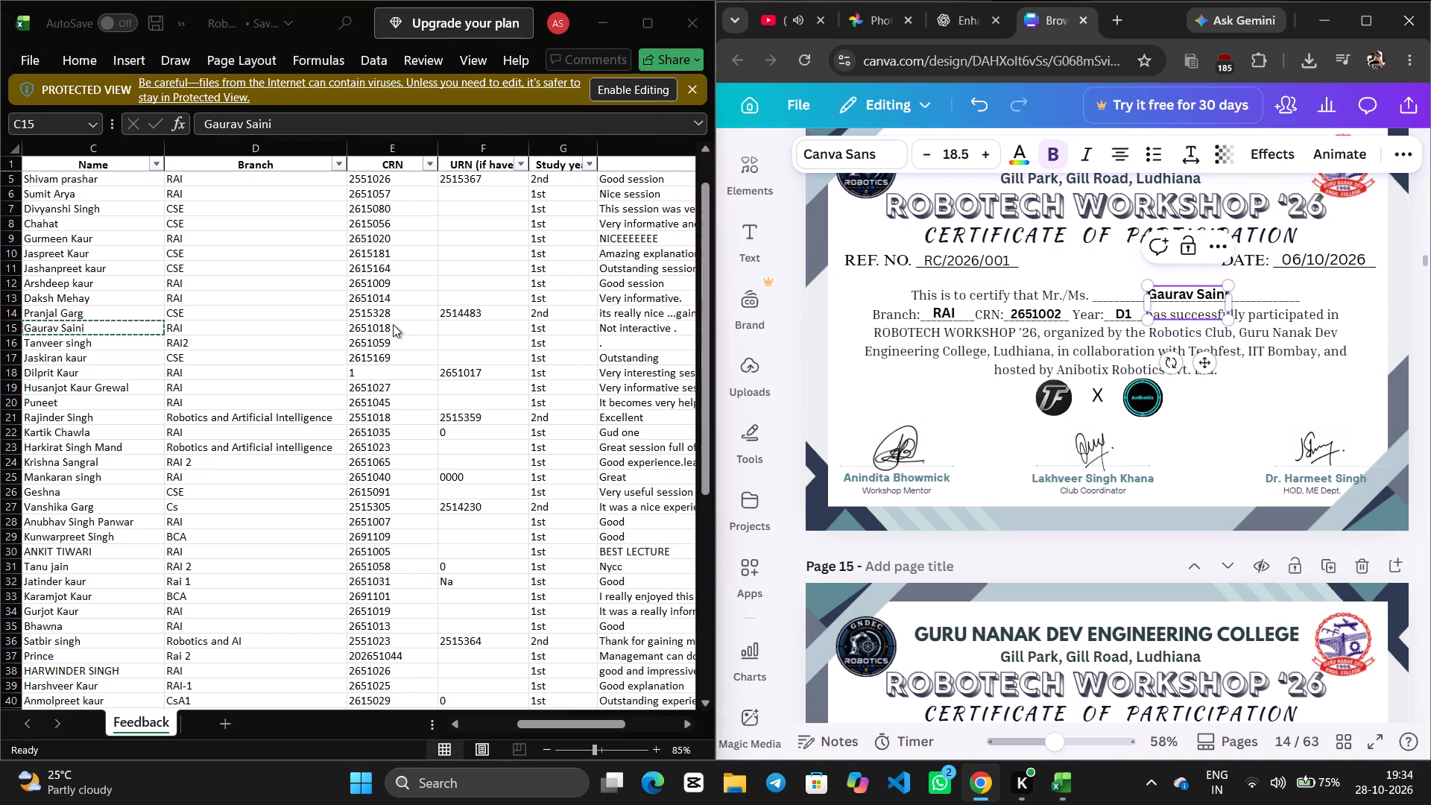
left_click(393, 325)
key("ctrl+c")
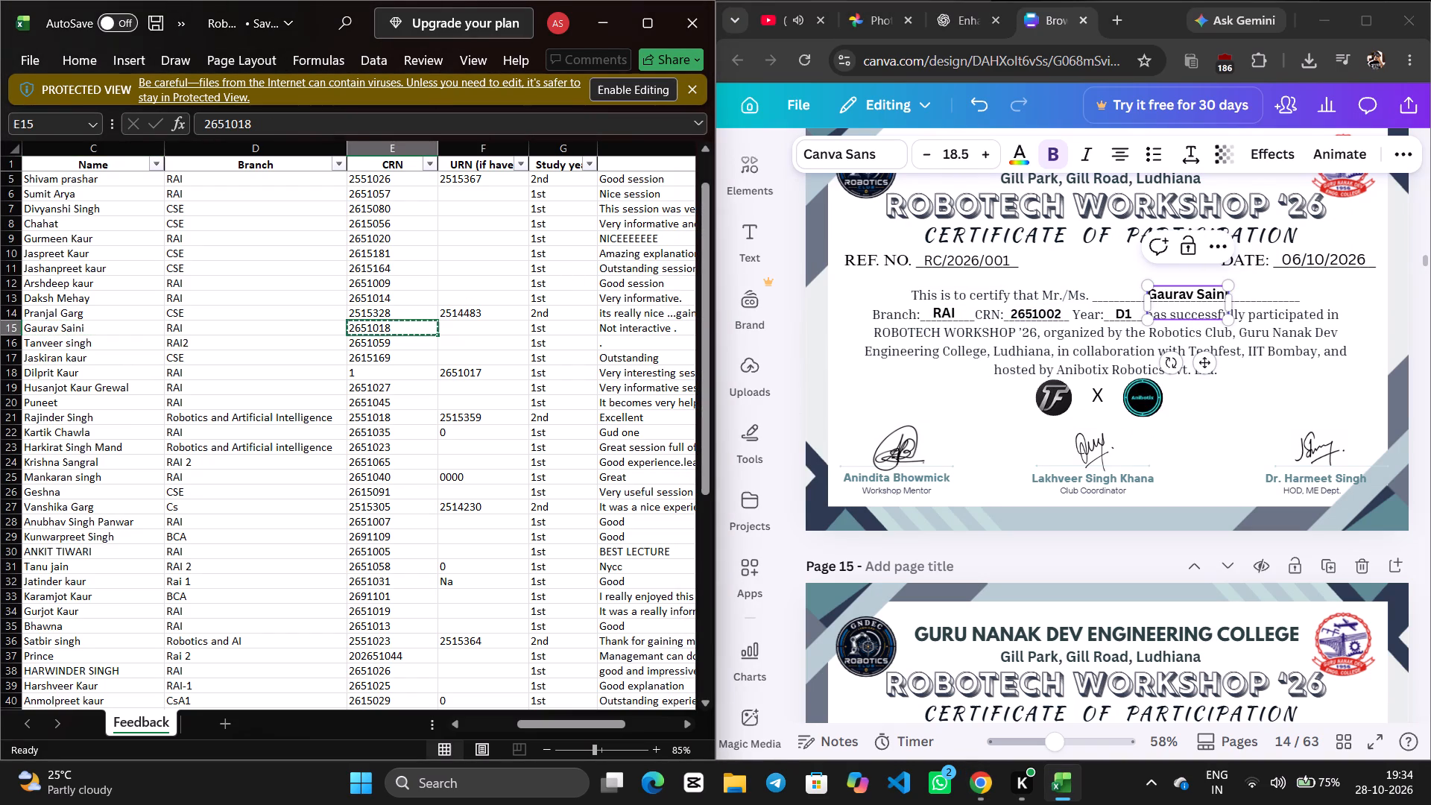
double_click(1044, 315)
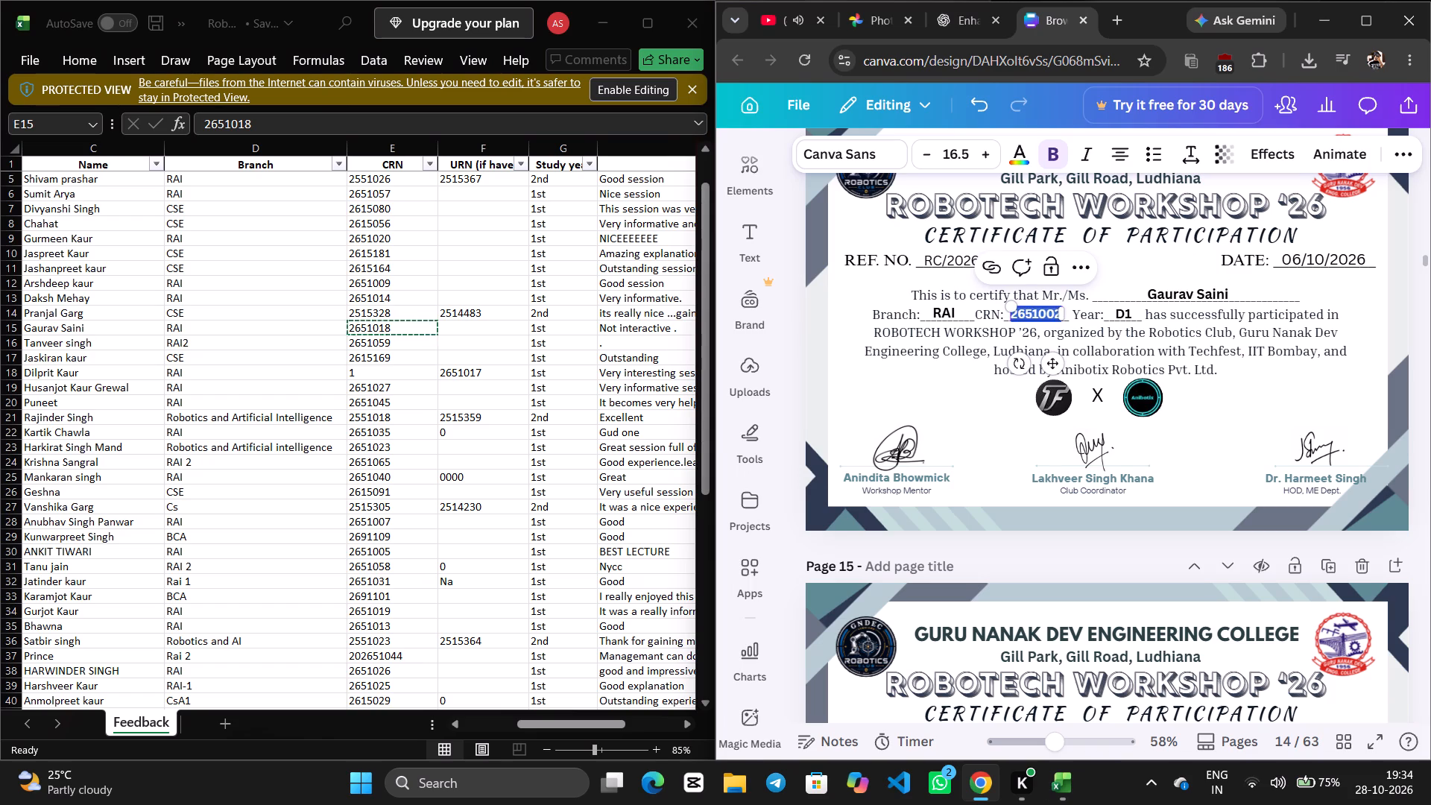
key("ctrl+v")
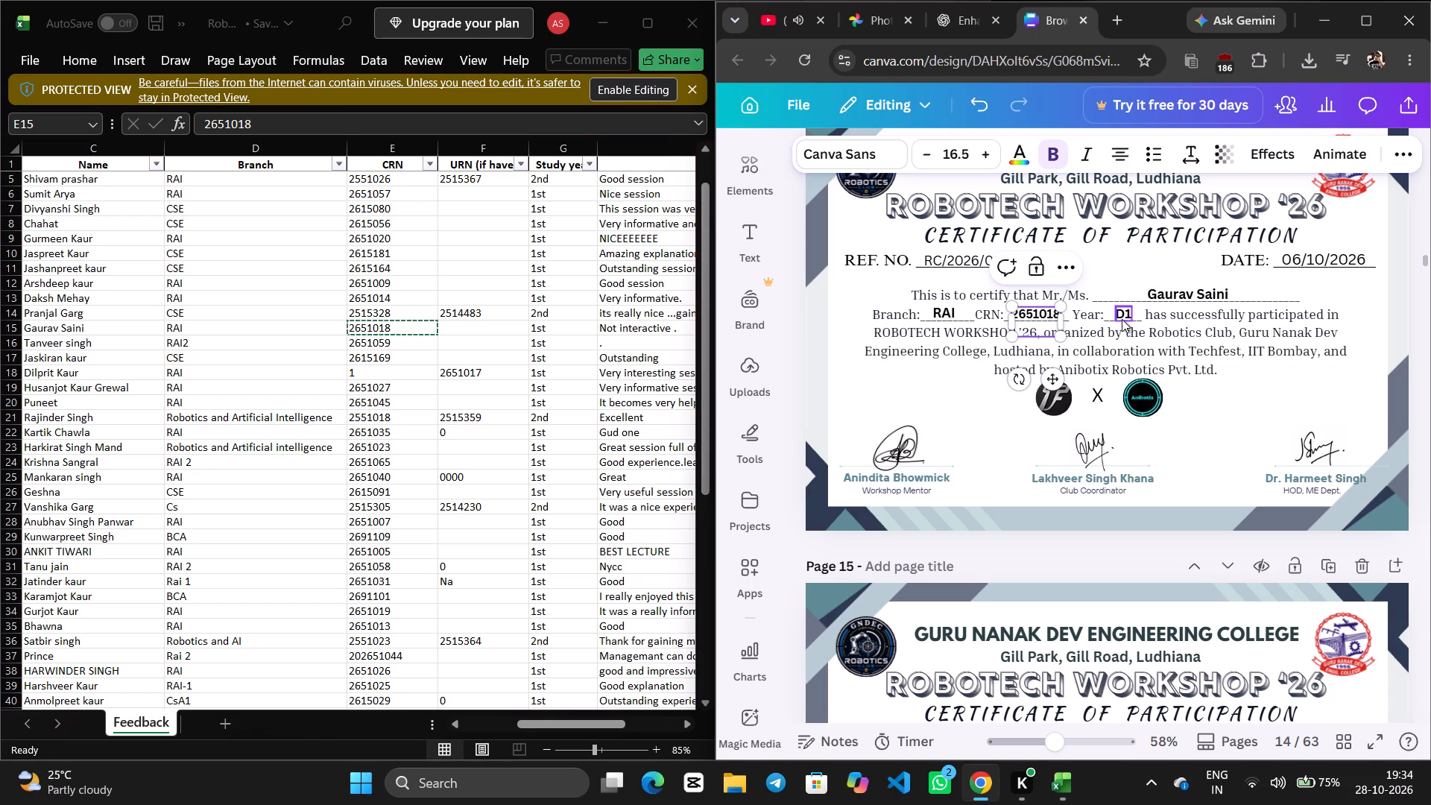
Replace the participant name on the page 15 certificate with the name copied from row 16 of the feedback workbook.
scroll(1154, 442, "down", 3)
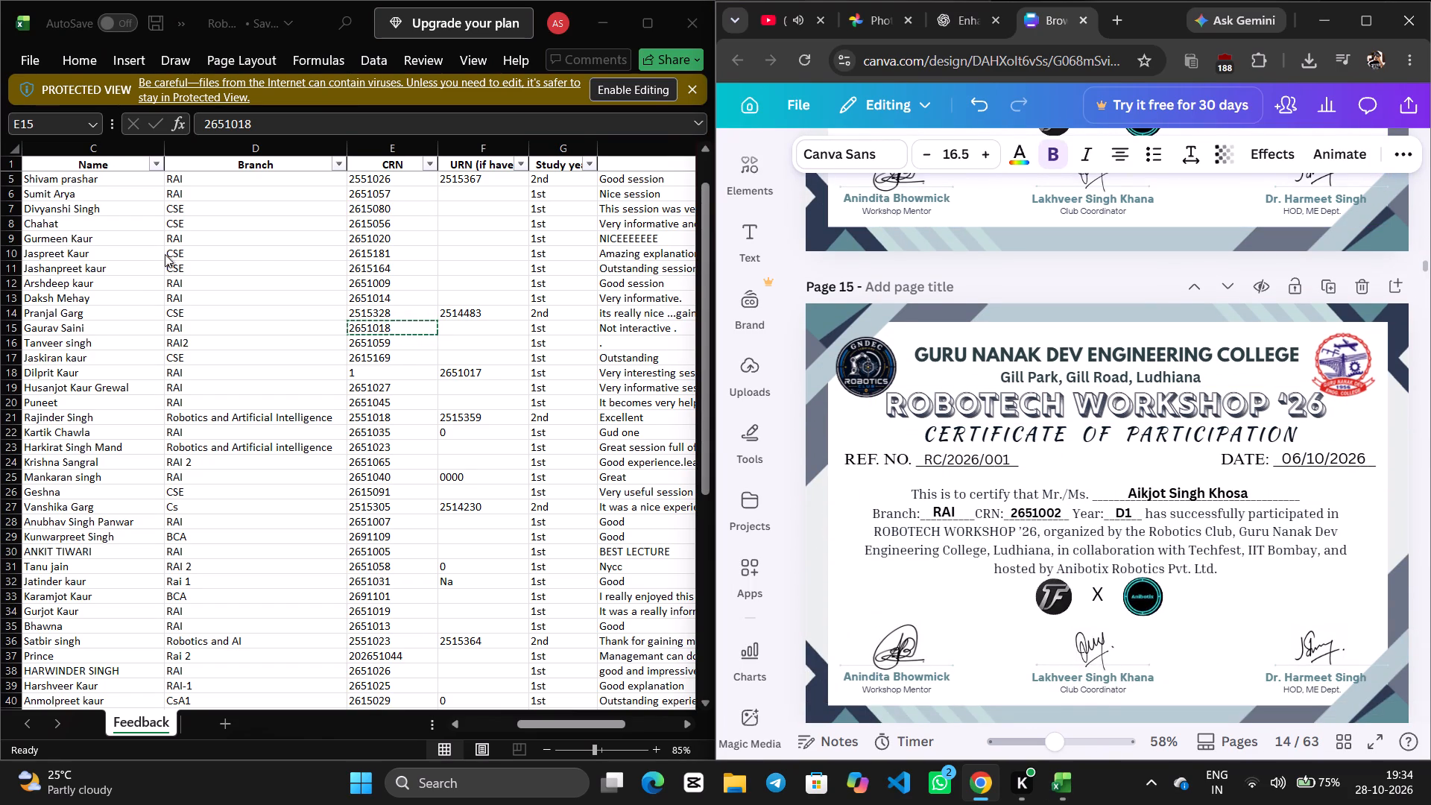
left_click(99, 345)
left_click(99, 345)
key("ctrl+c")
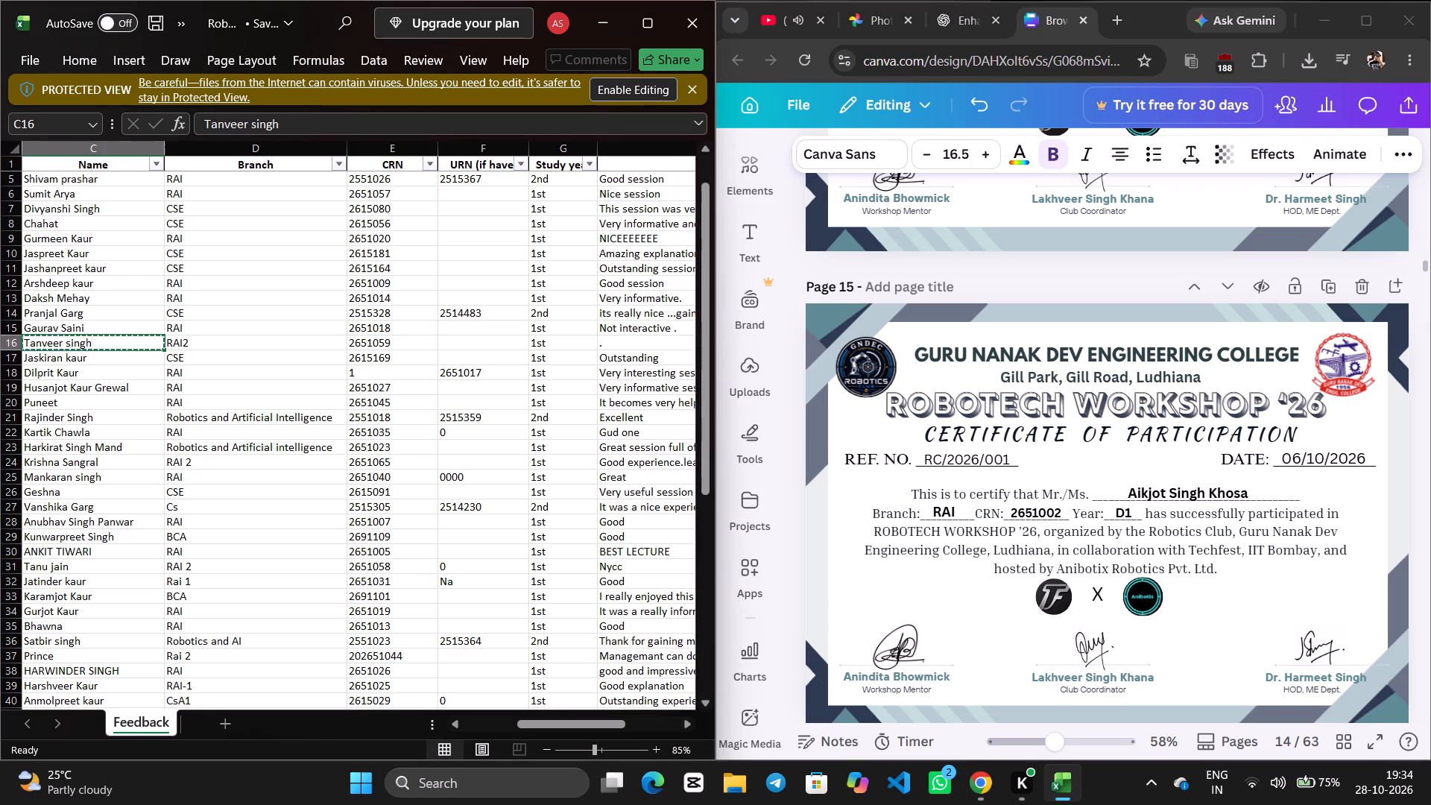
left_click(1194, 489)
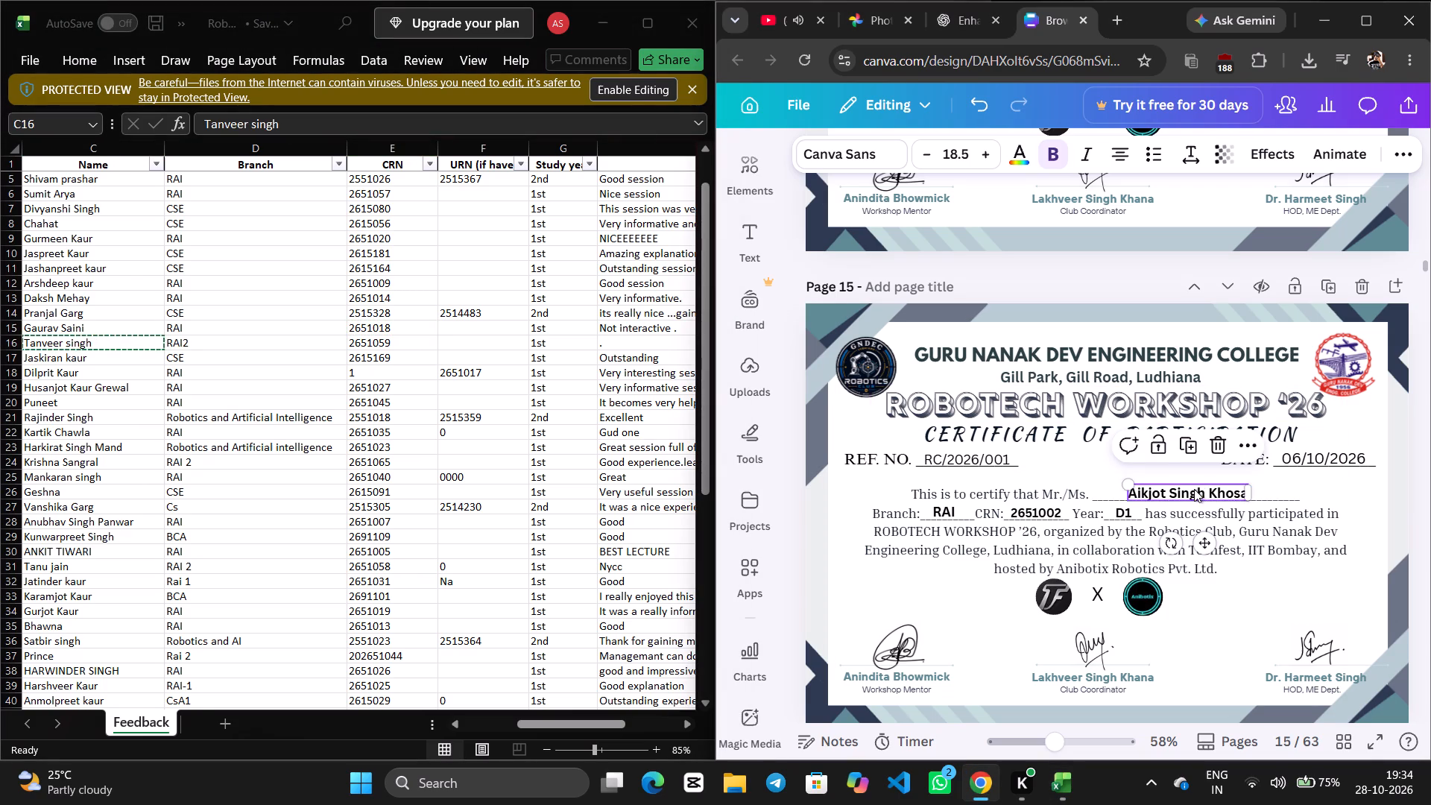
left_click(1194, 489)
key("ctrl+v")
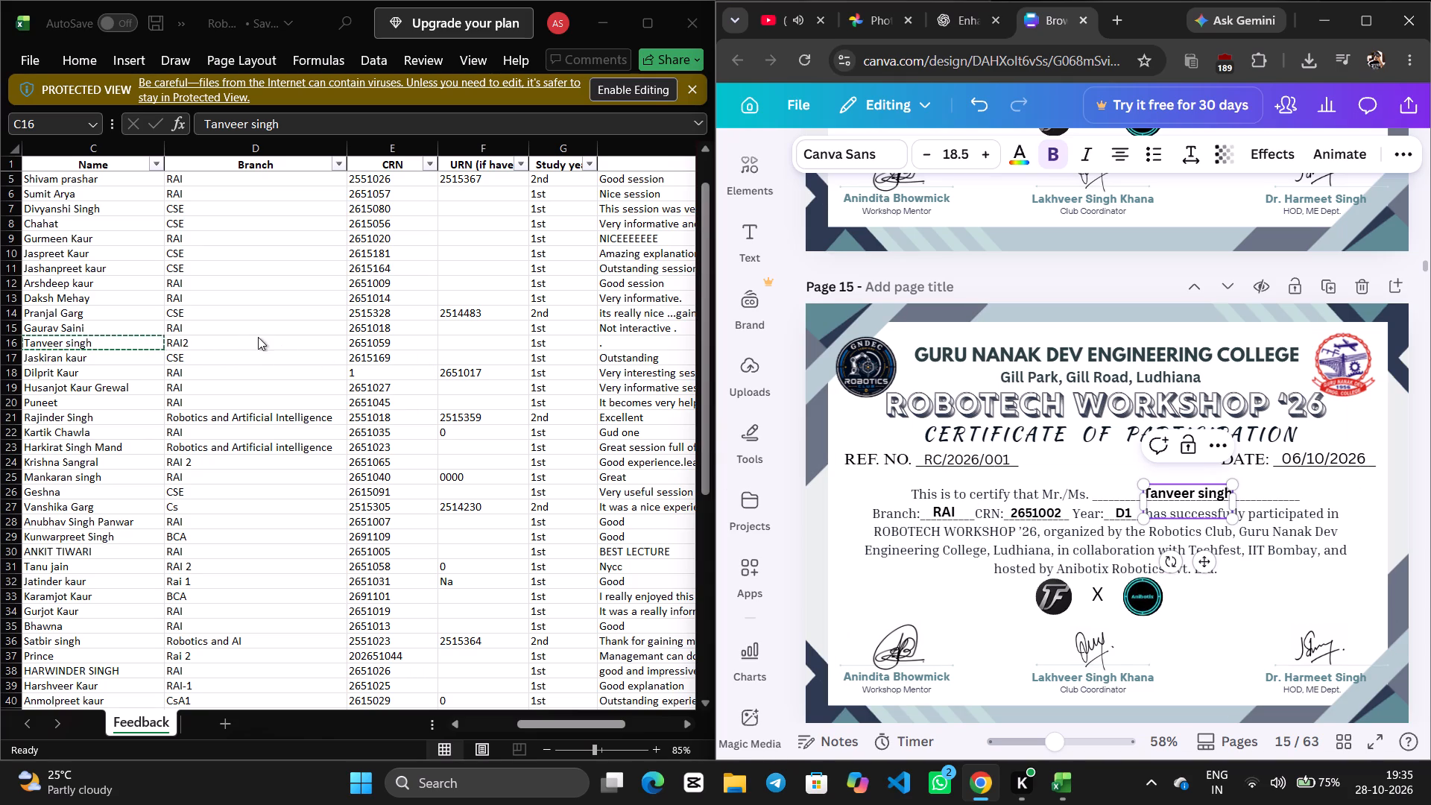
Replace the CRN on the page 15 certificate with the CRN copied from row 16 of the feedback workbook.
left_click(371, 345)
left_click(371, 345)
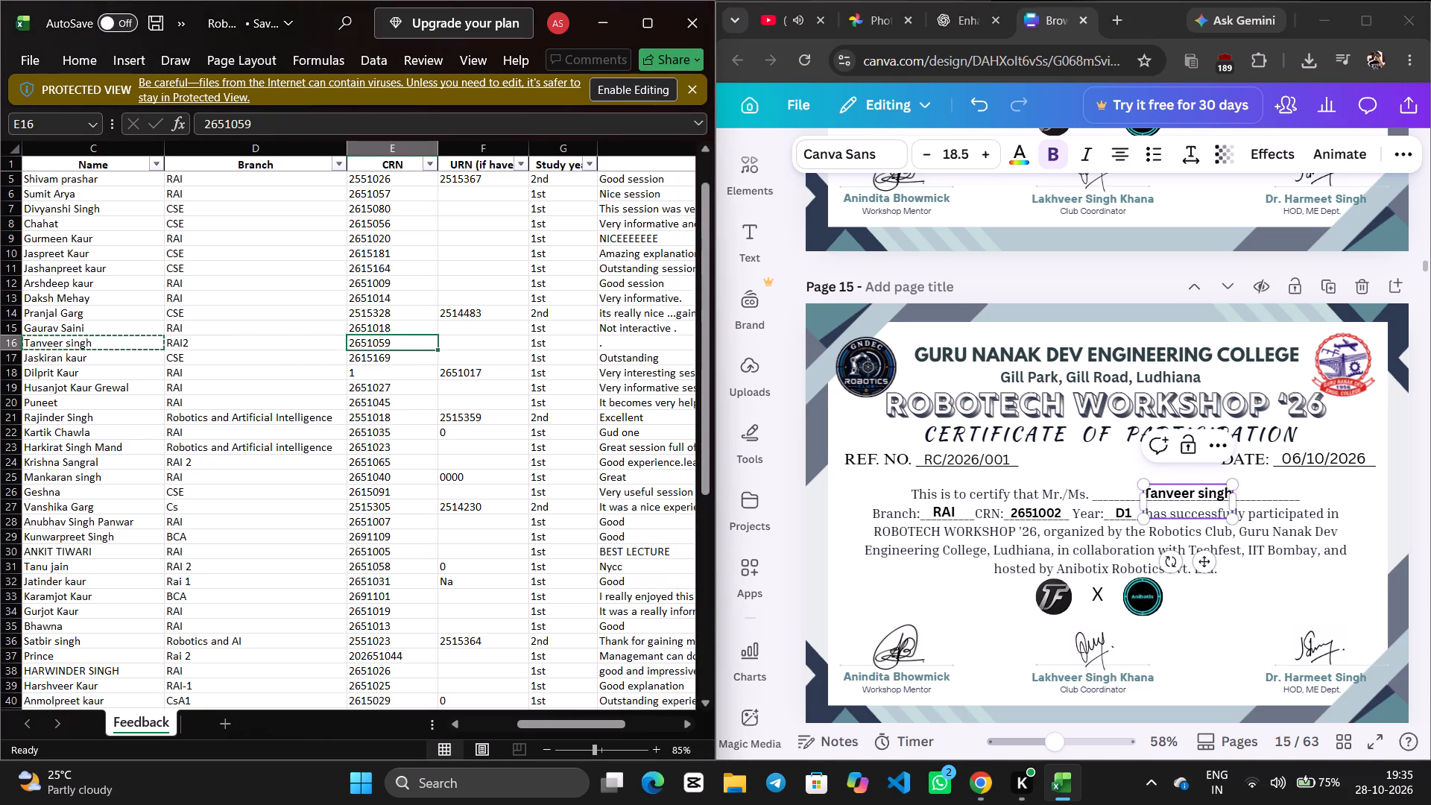
key("ctrl+c")
double_click(1028, 512)
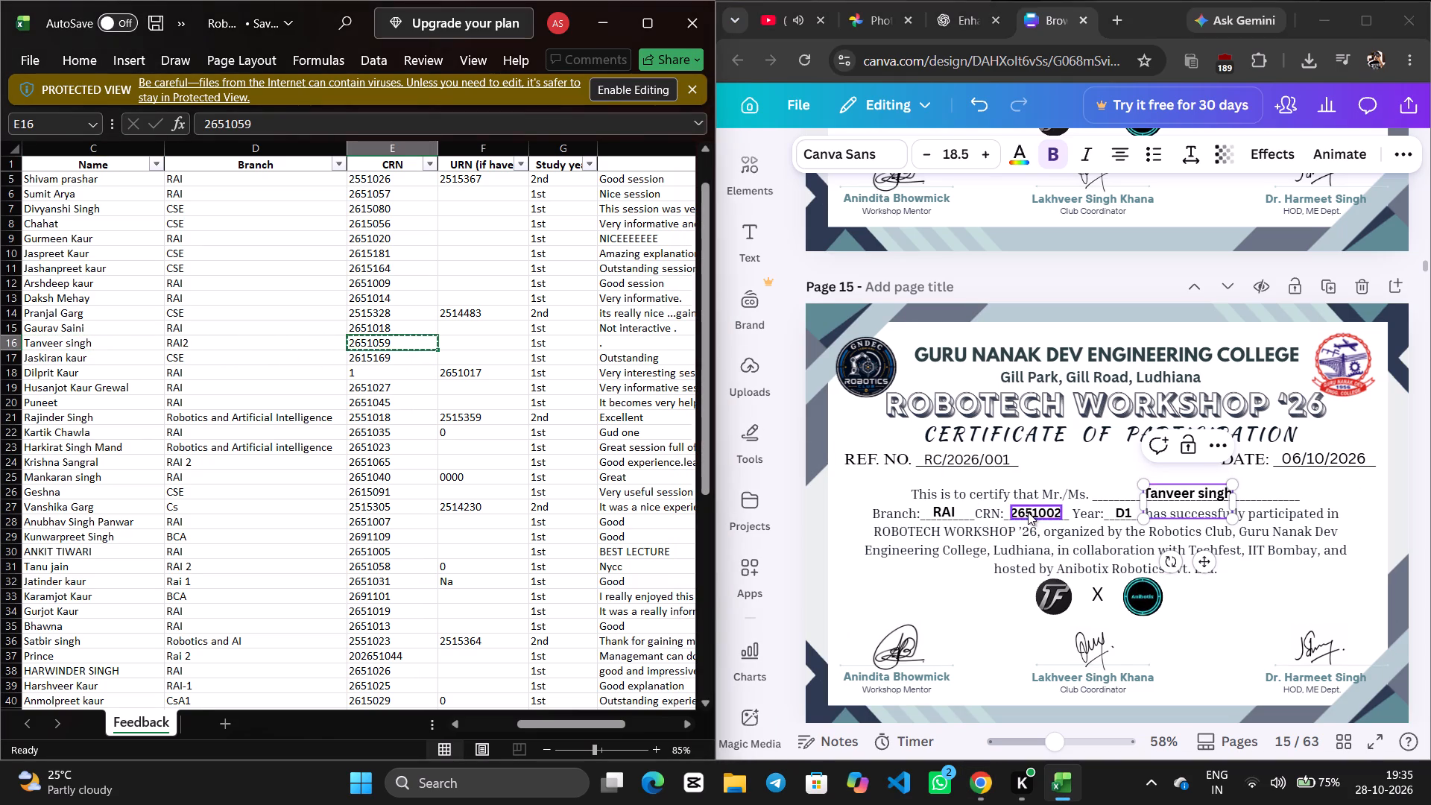
key("ctrl+v")
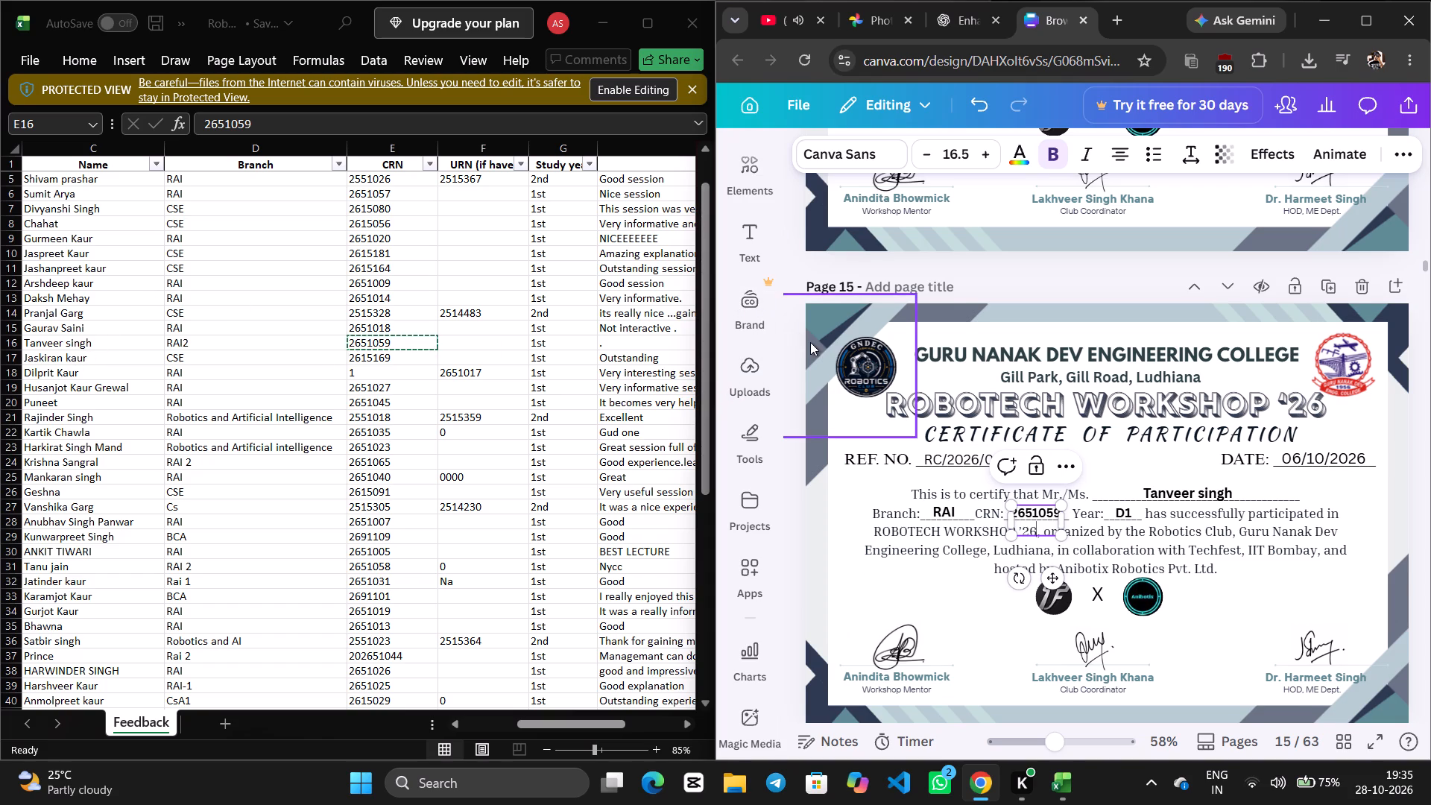
Go to the page 16 certificate to fill in the next participant's details.
scroll(810, 342, "down", 3)
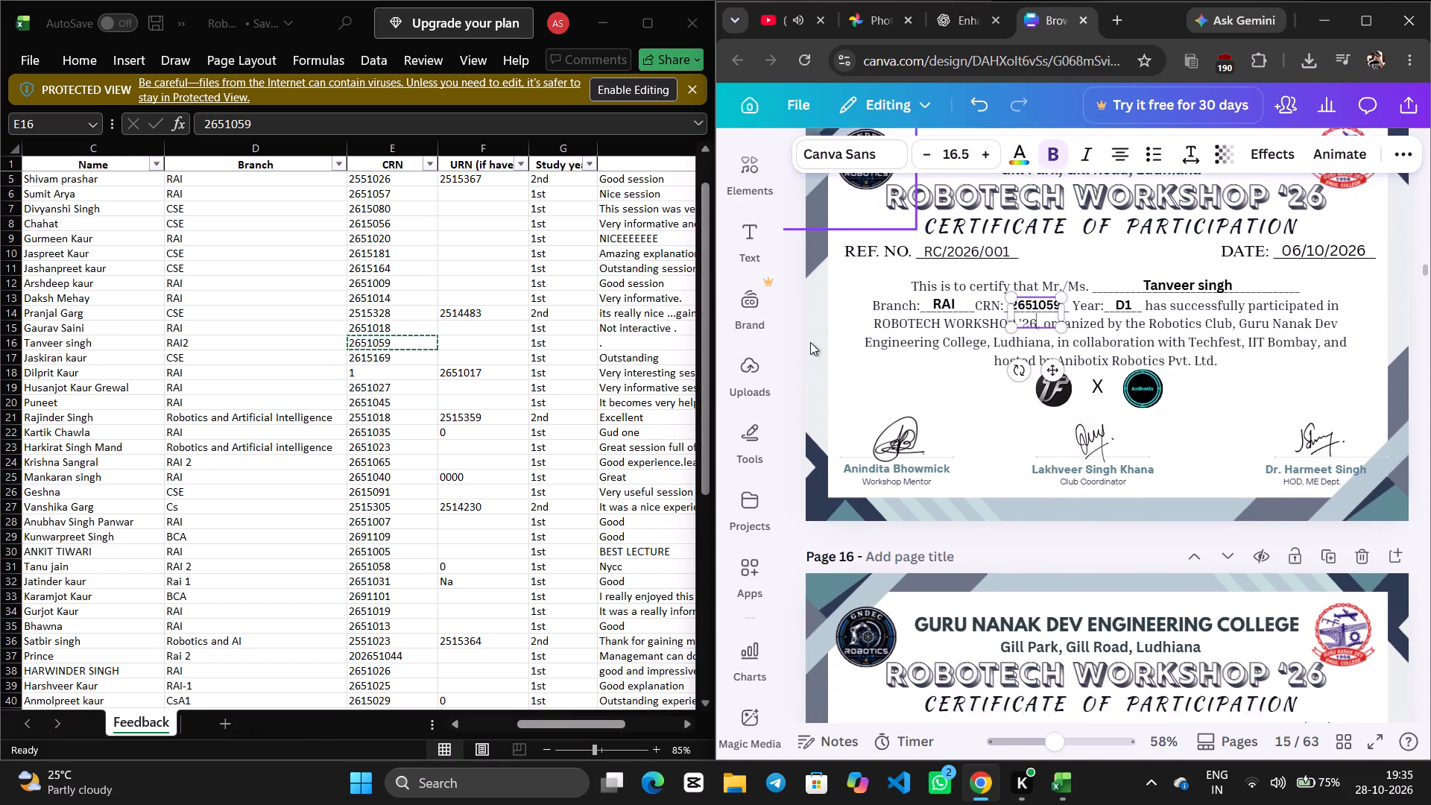
scroll(810, 342, "down", 3)
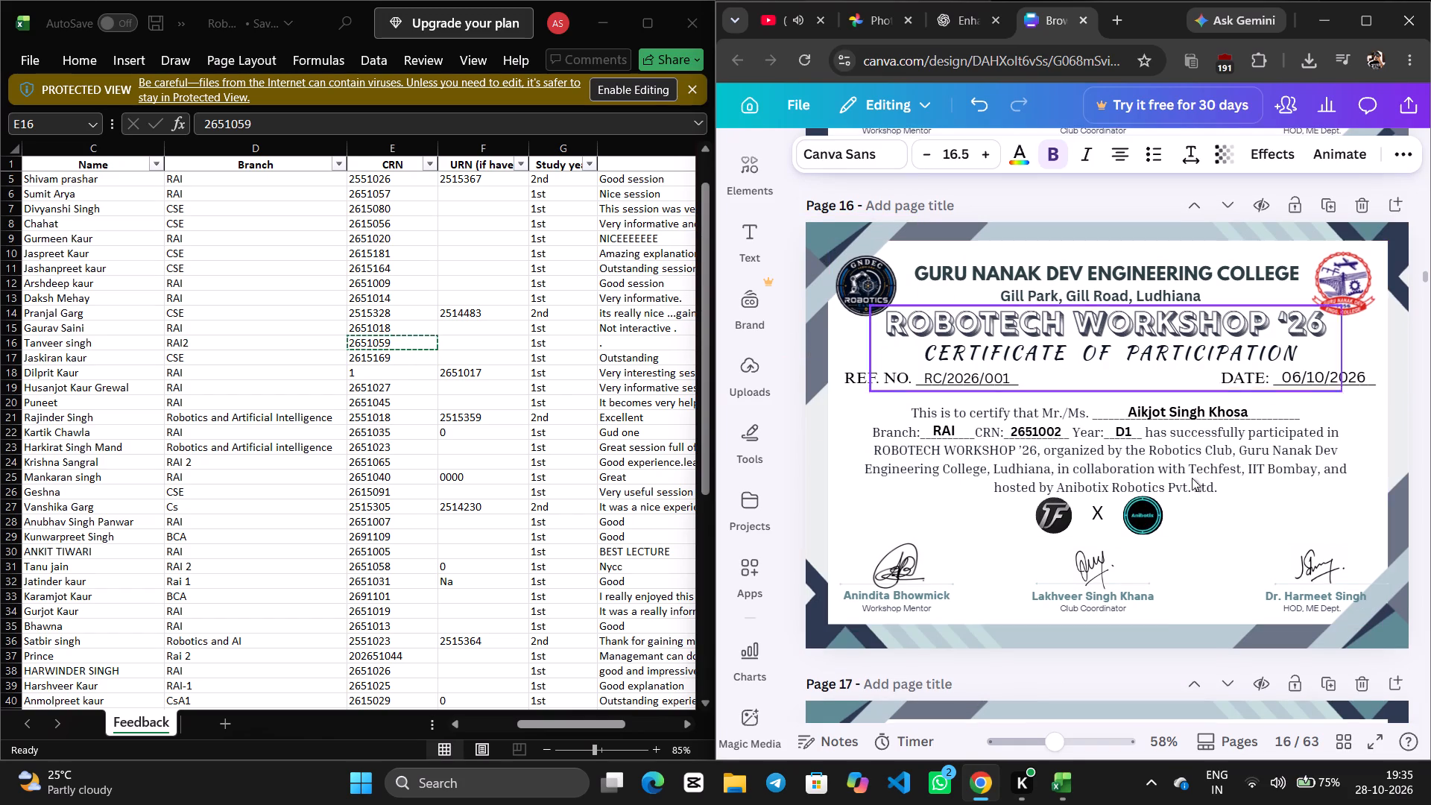
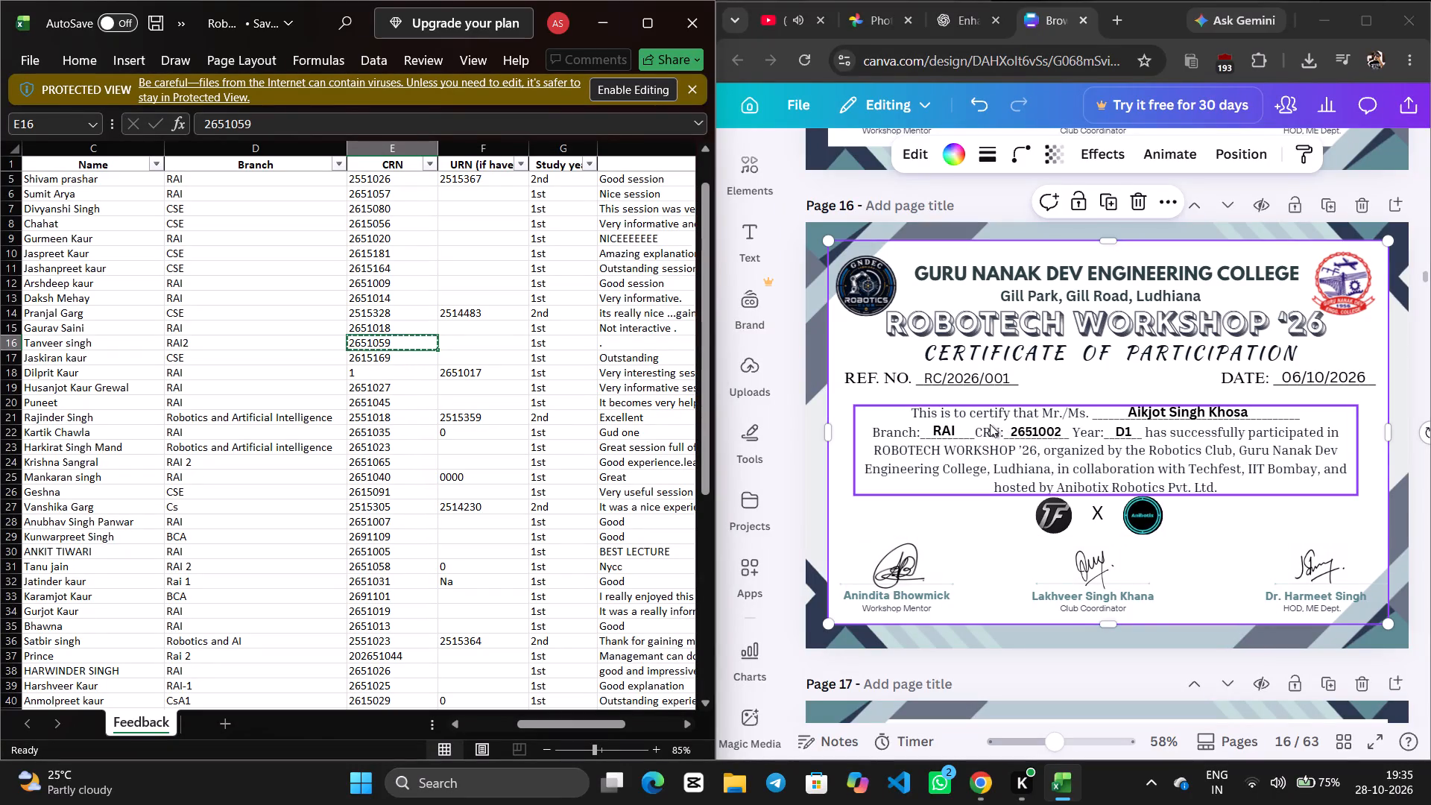
Replace the participant name on the page 16 certificate with the name copied from row 17 of the feedback workbook.
left_click(86, 363)
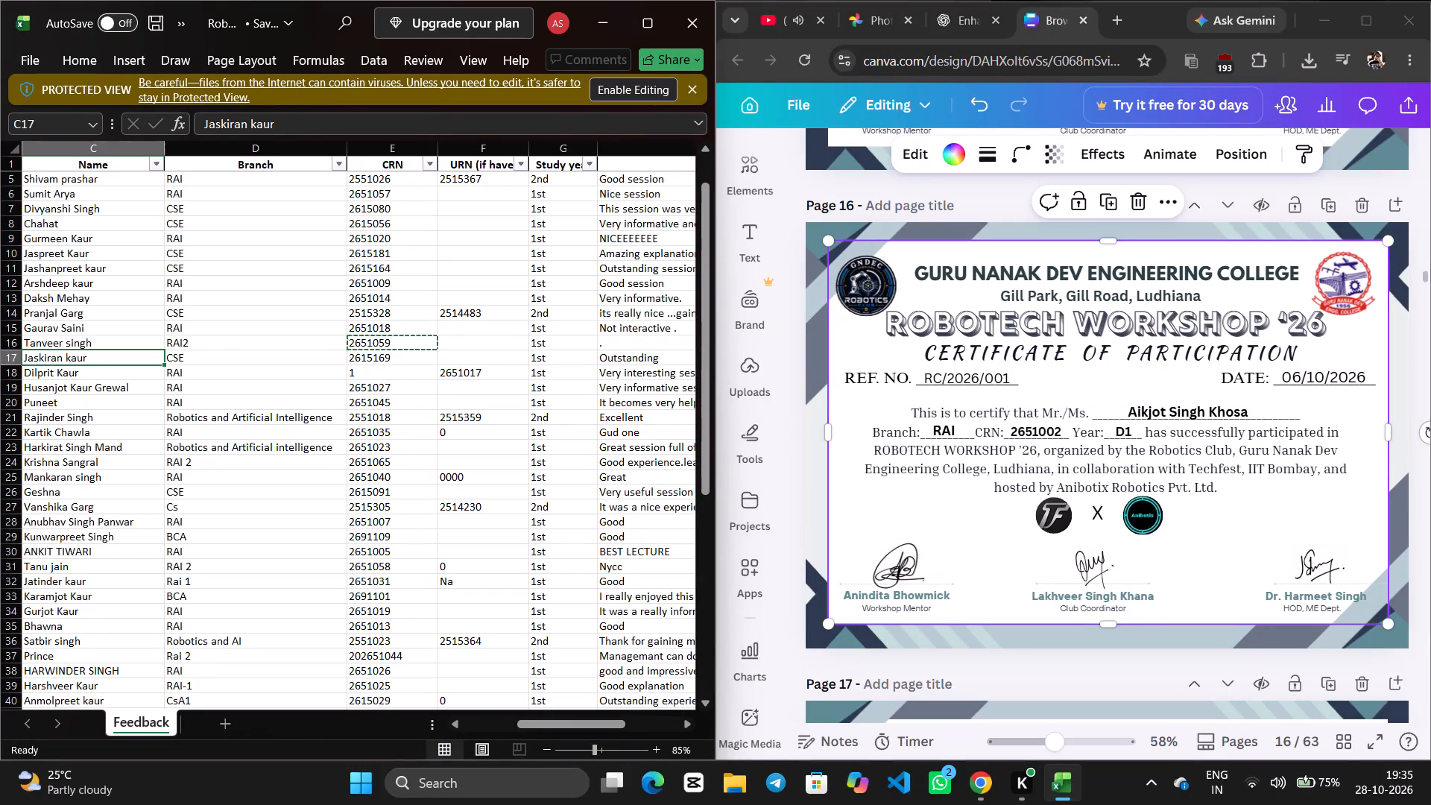
key("ctrl+c")
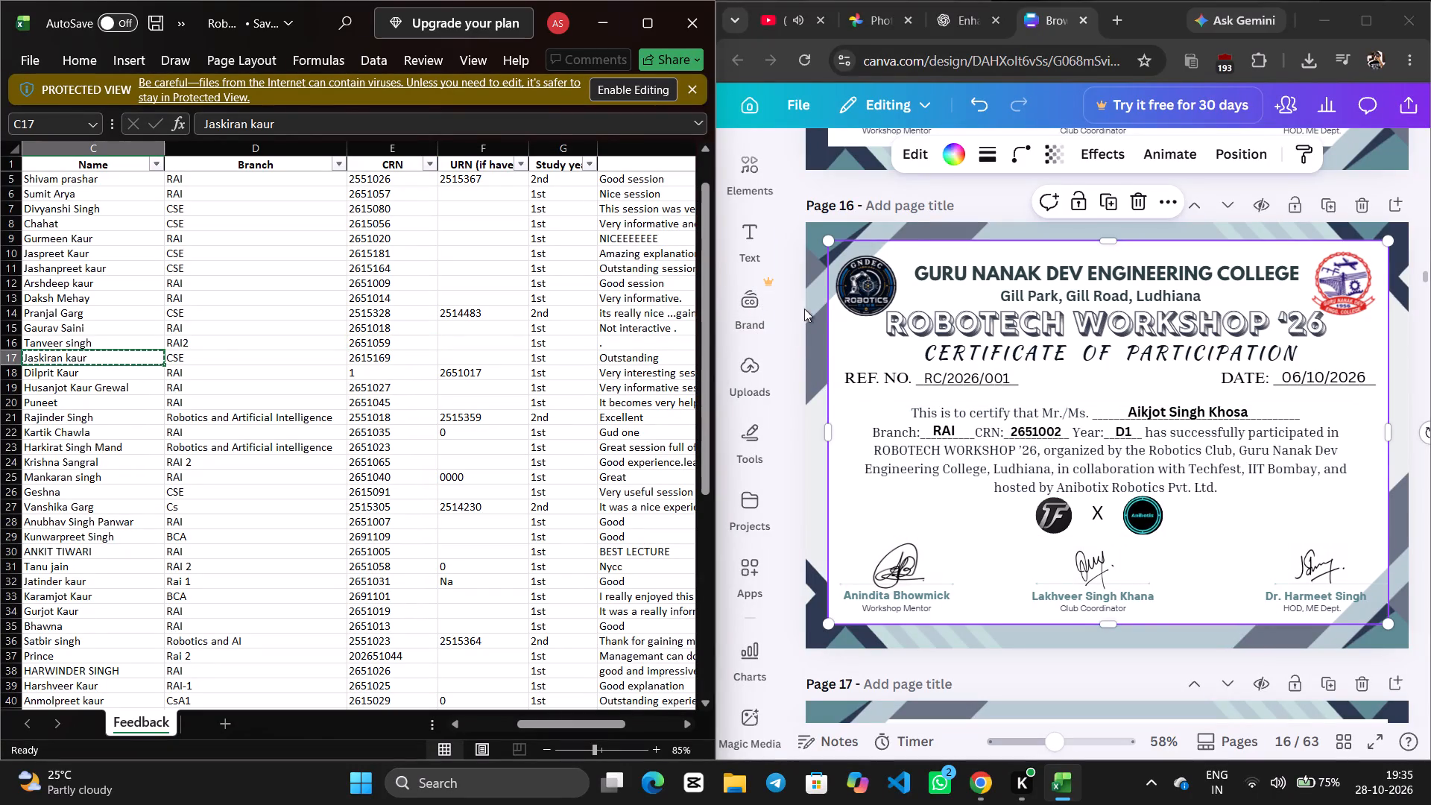
scroll(836, 218, "up", 2)
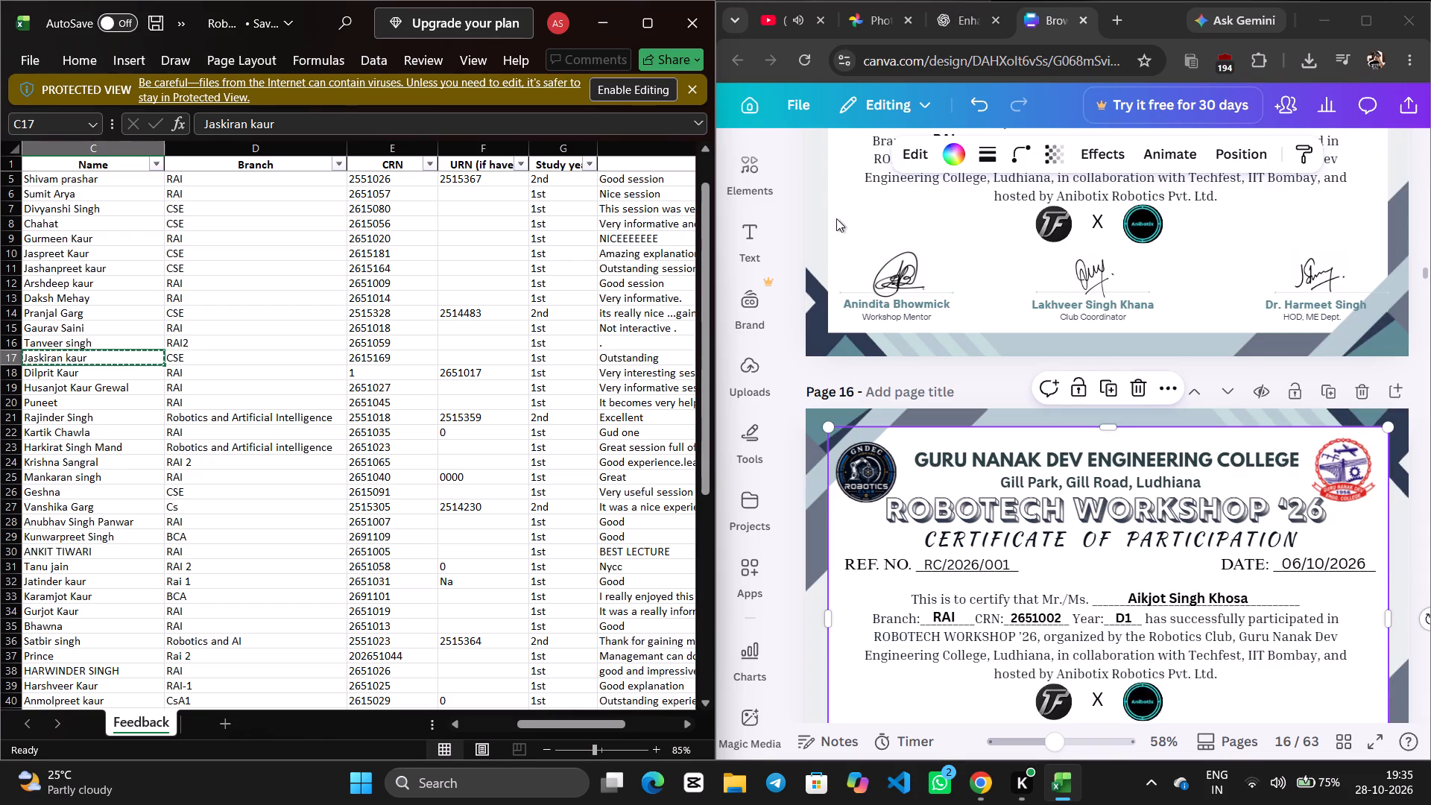
scroll(836, 218, "up", 2)
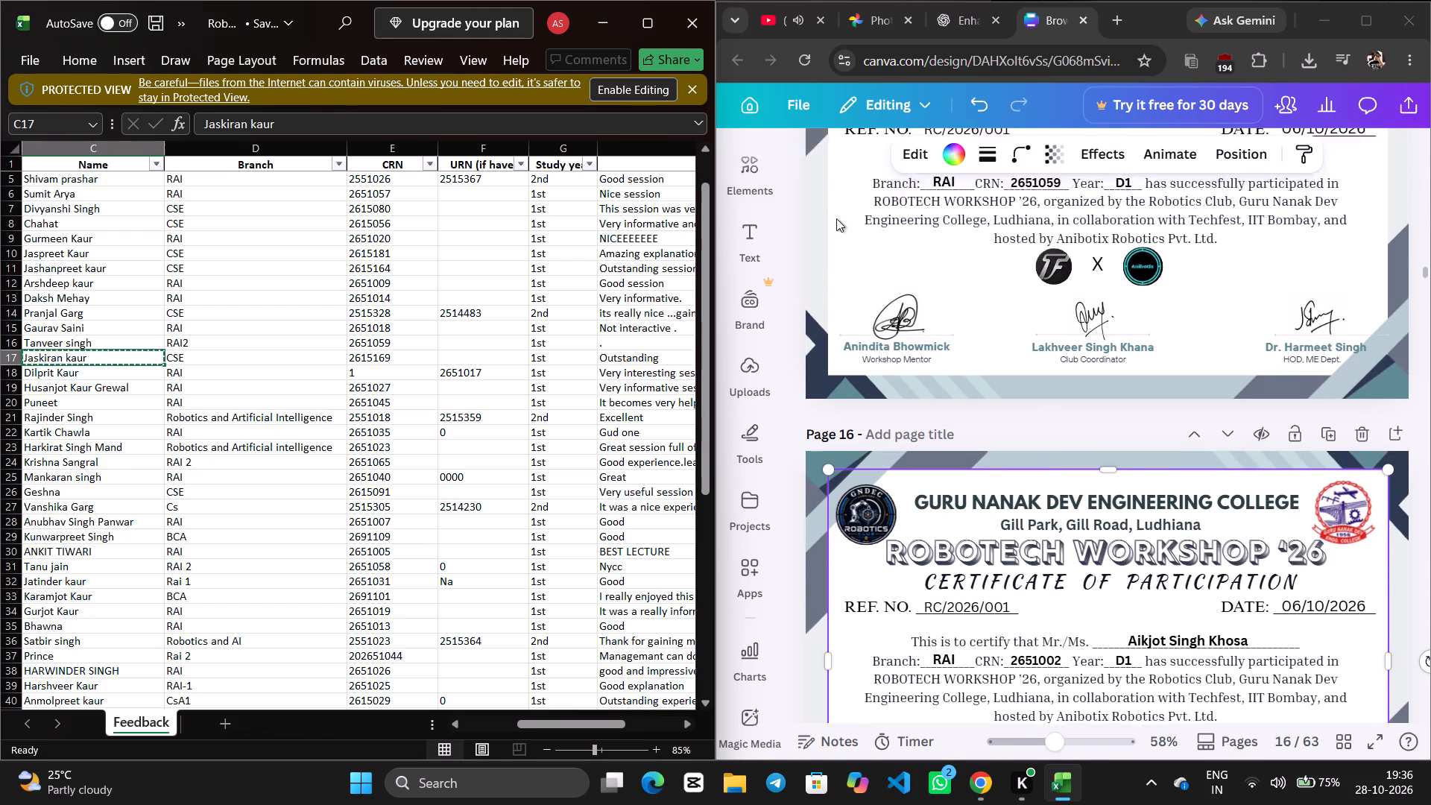
scroll(836, 218, "up", 1)
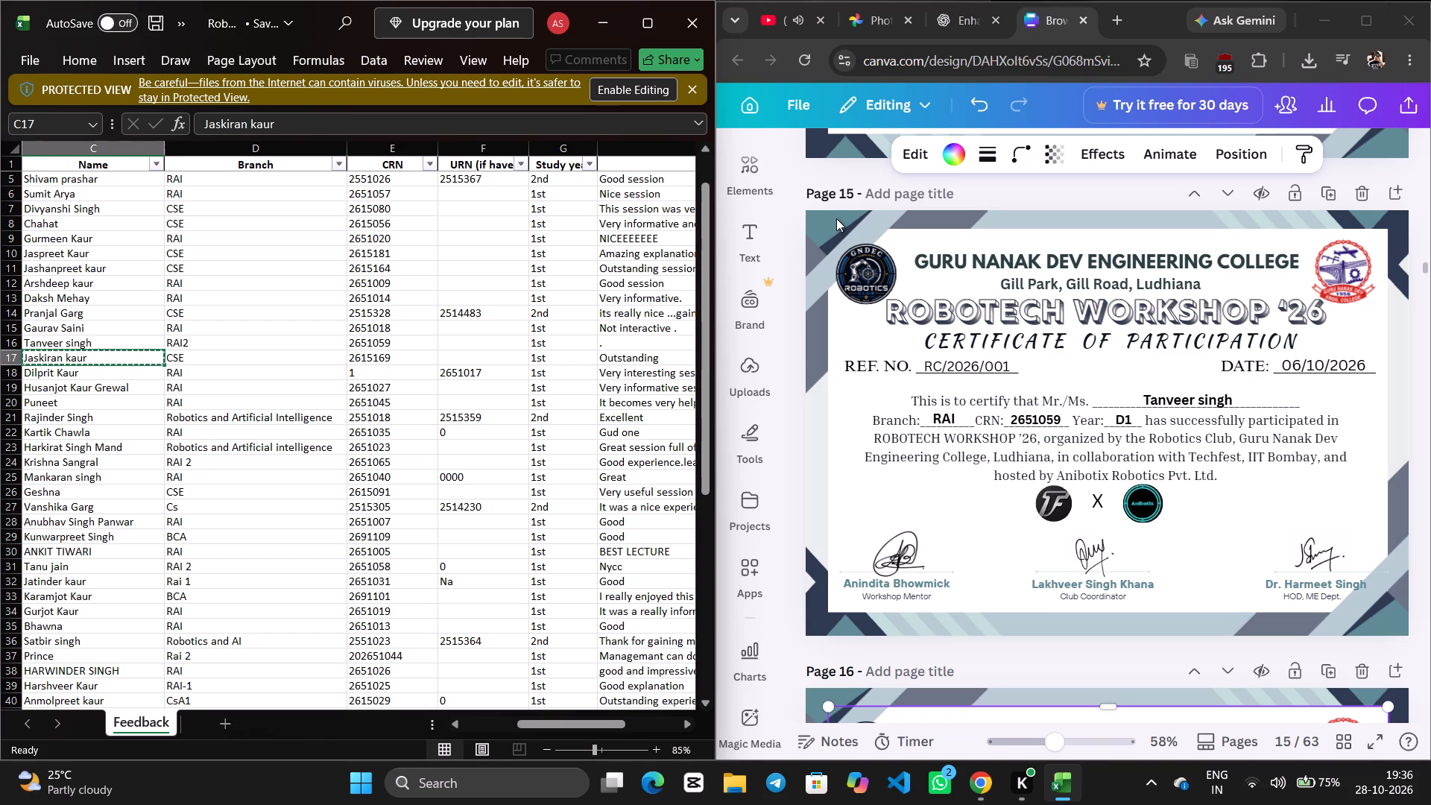
scroll(836, 218, "down", 4)
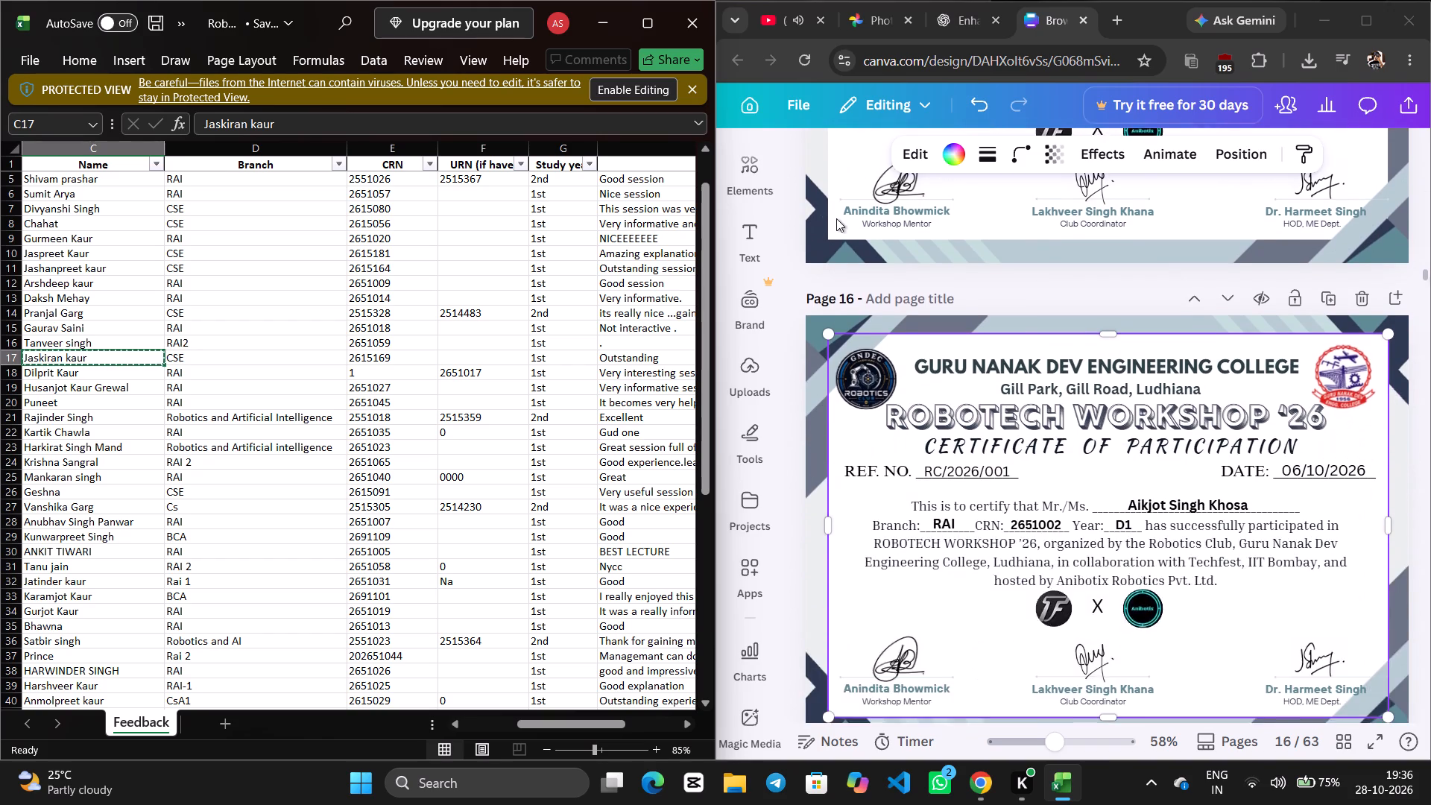
scroll(836, 218, "up", 2)
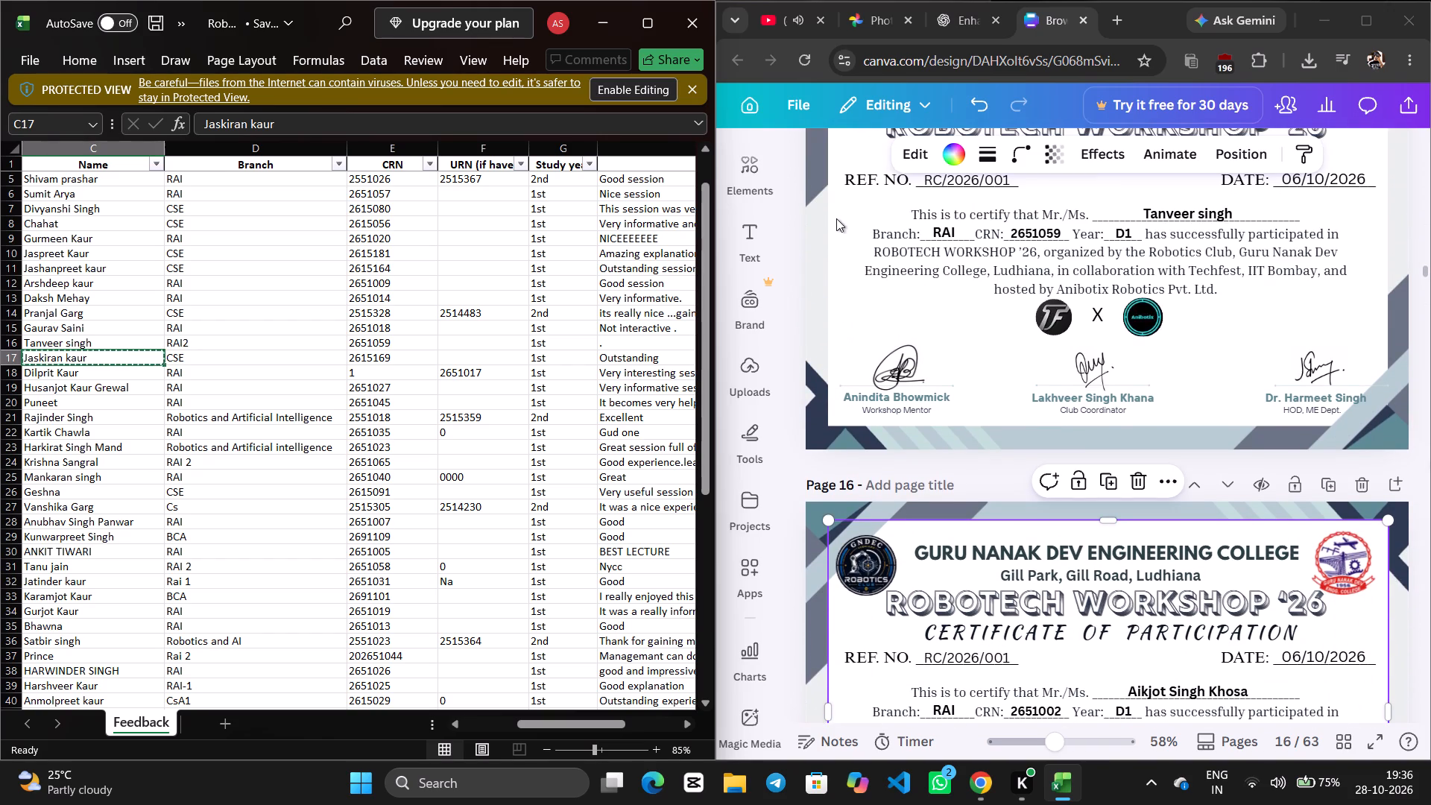
scroll(836, 218, "down", 3)
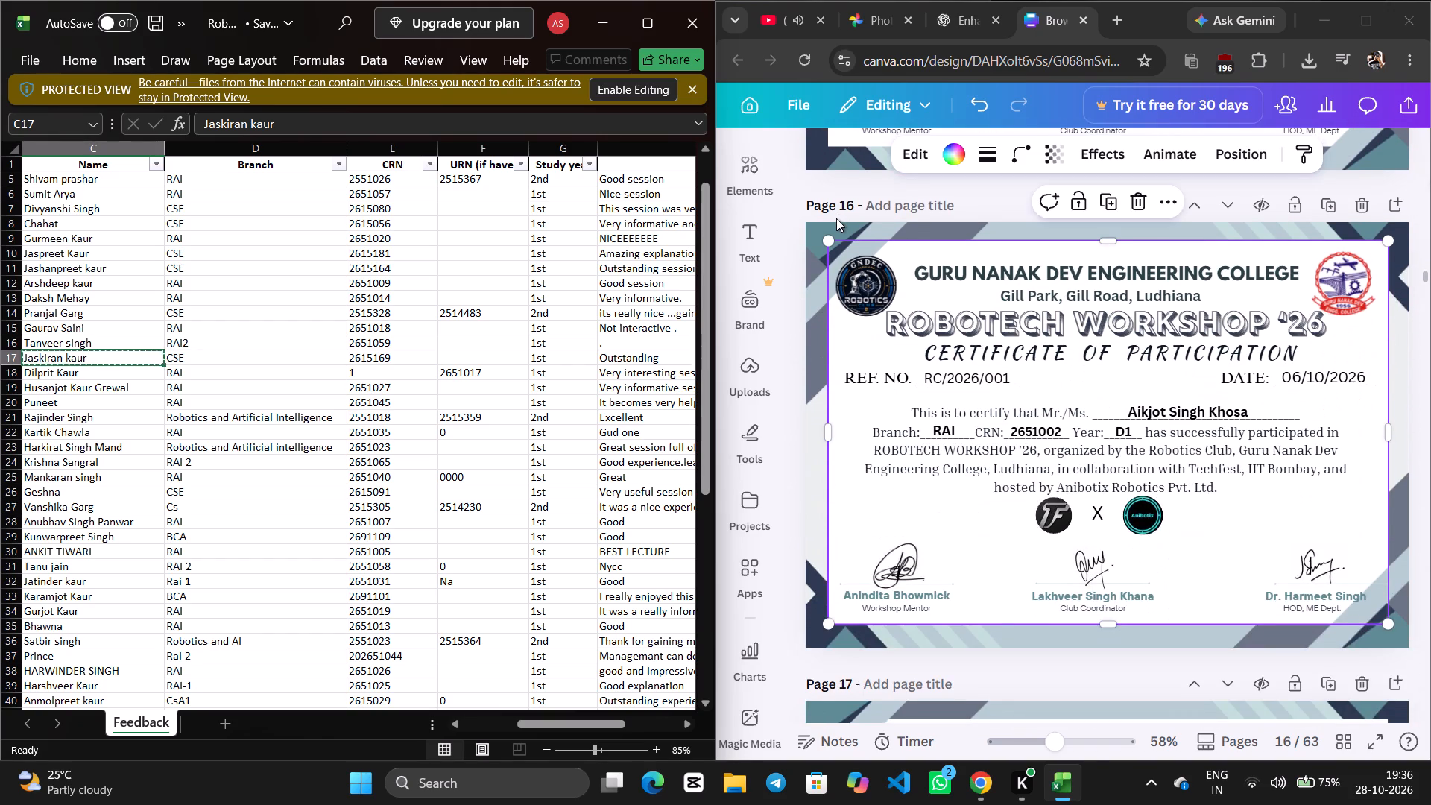
scroll(836, 218, "down", 1)
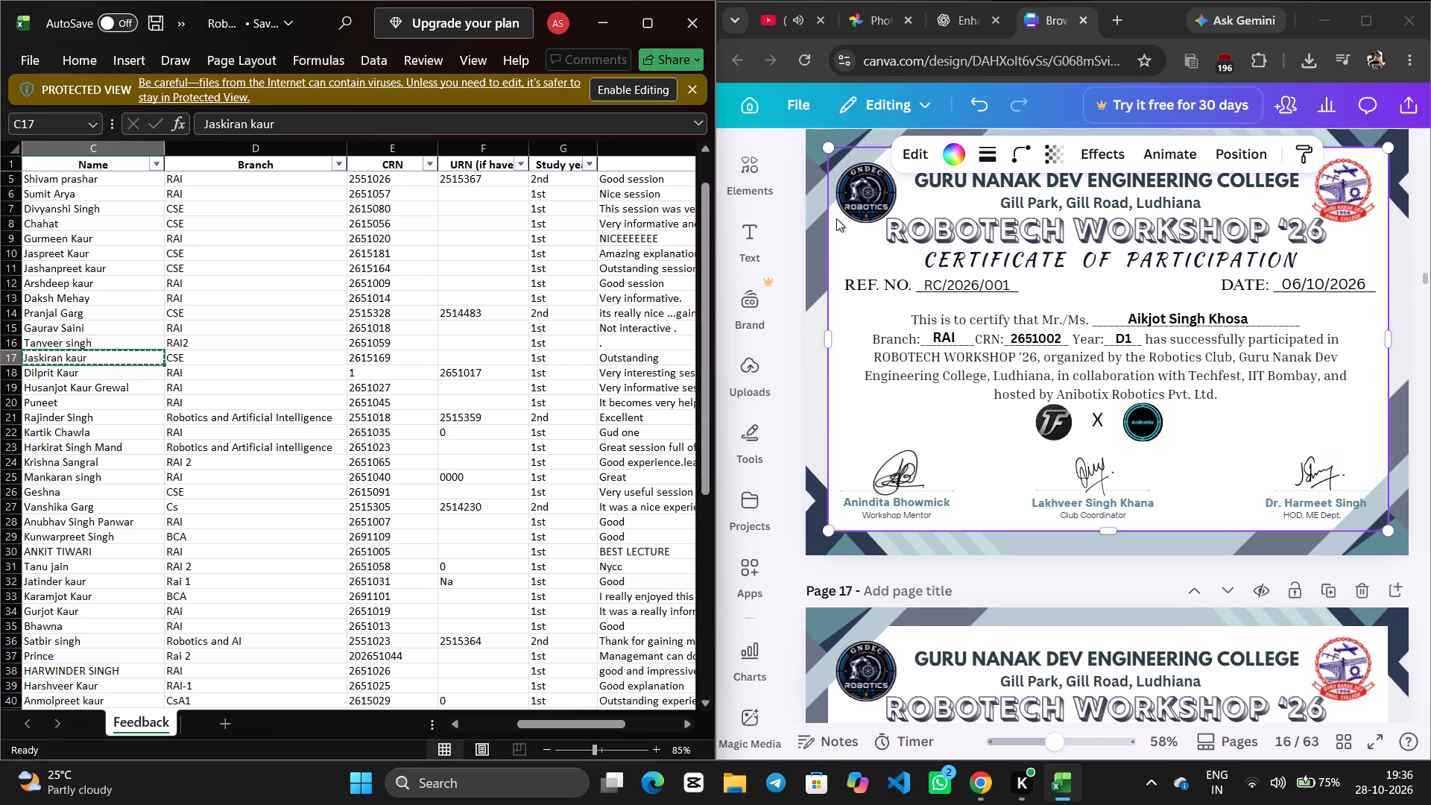
scroll(836, 218, "up", 2)
scroll(836, 218, "down", 1)
scroll(836, 218, "up", 1)
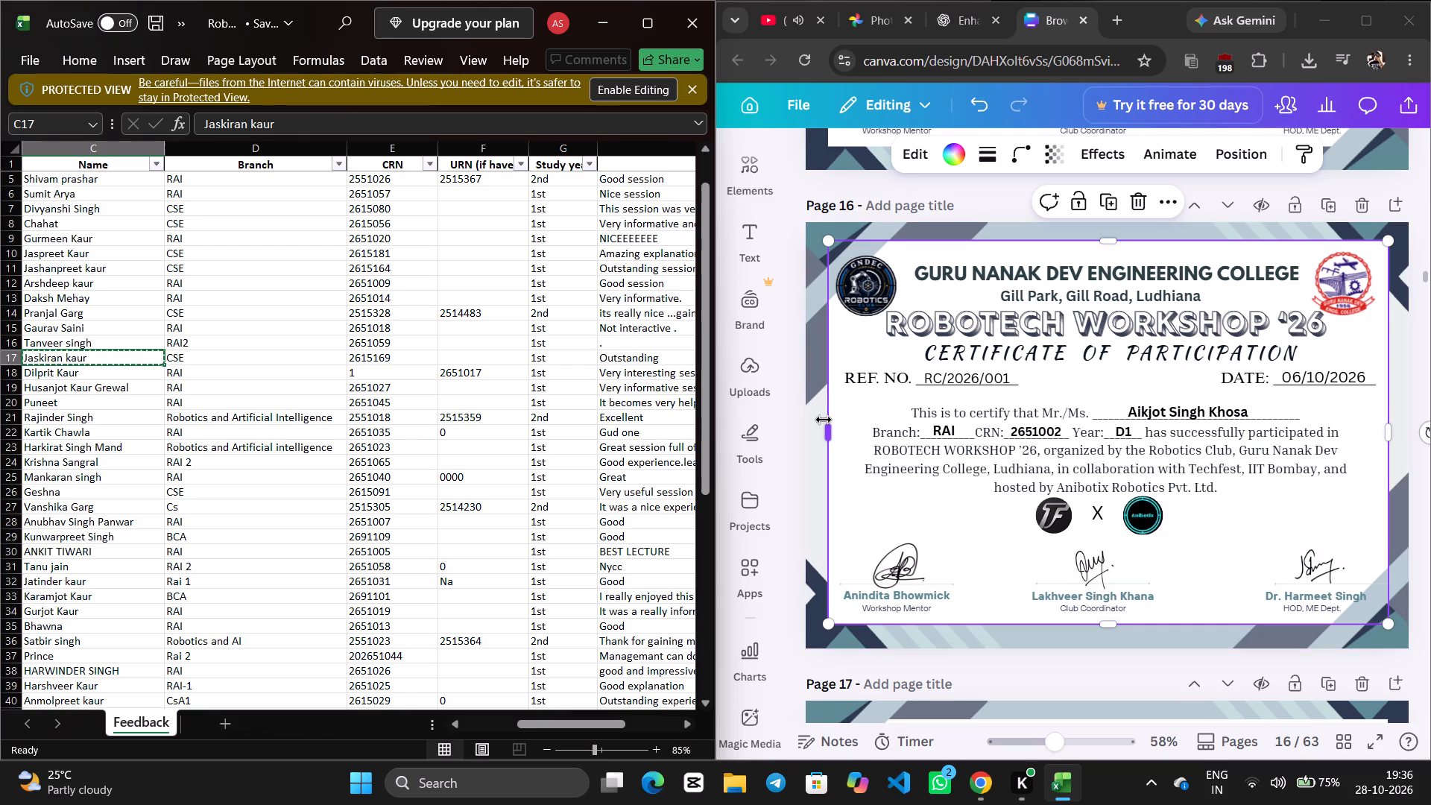
scroll(824, 420, "down", 3)
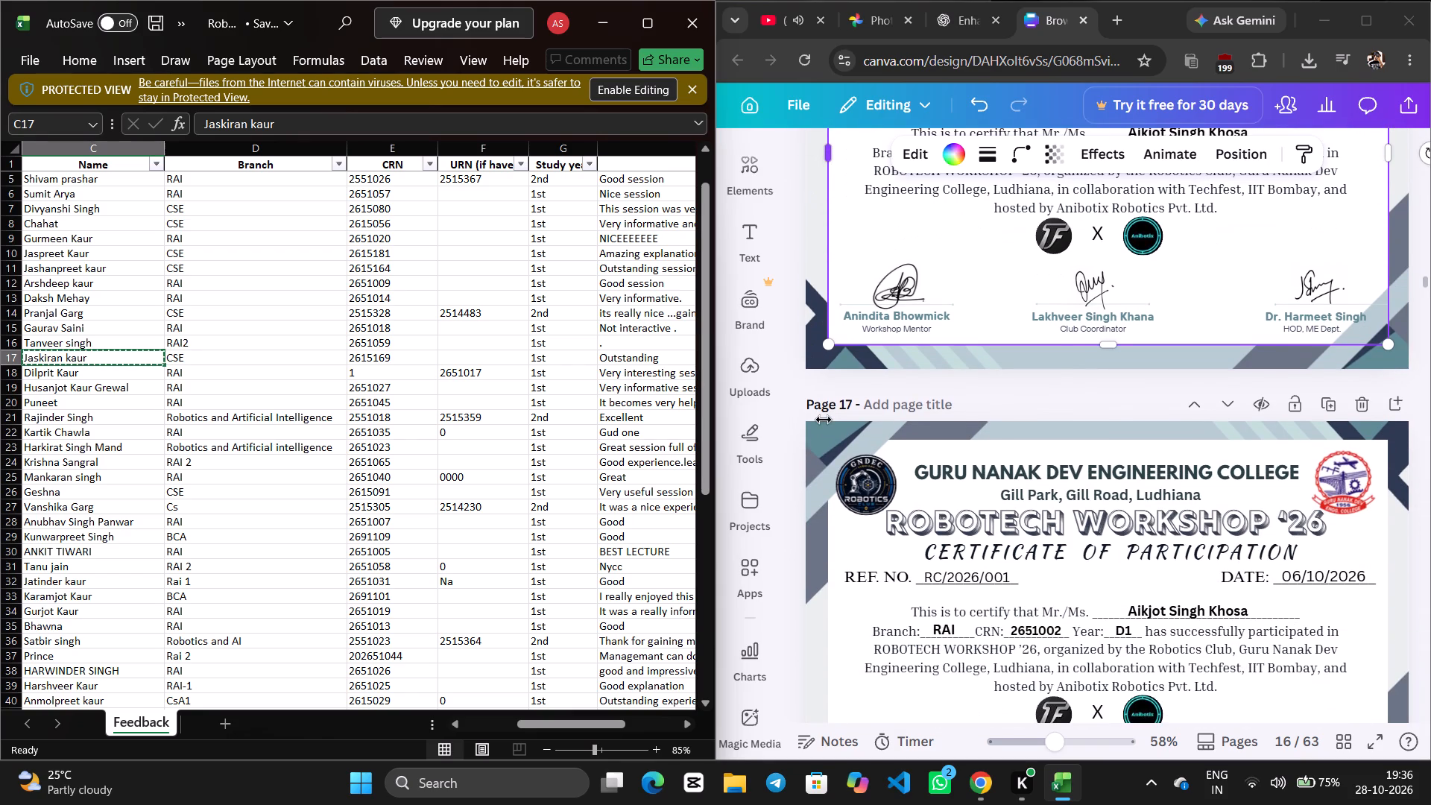
scroll(824, 420, "up", 2)
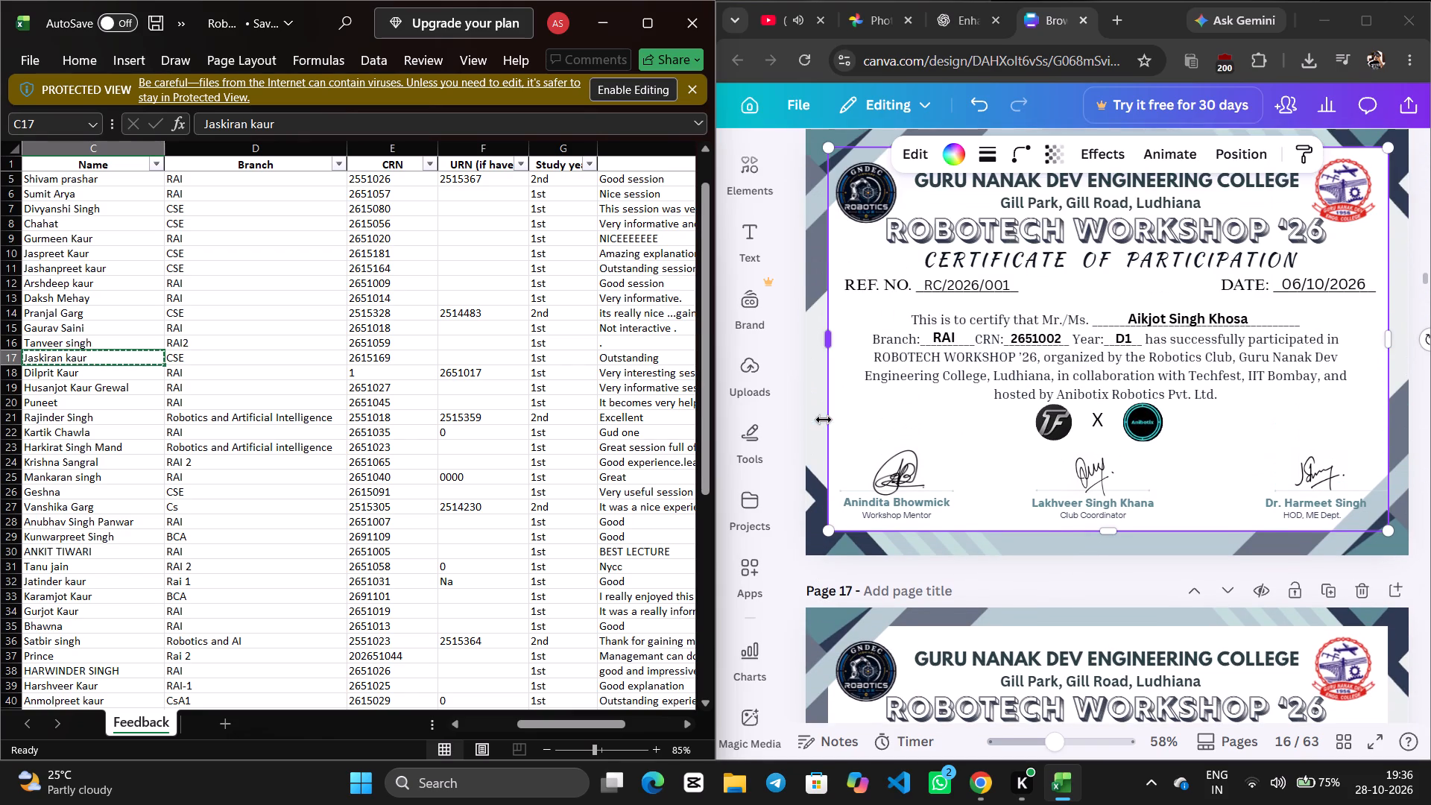
scroll(824, 420, "up", 1)
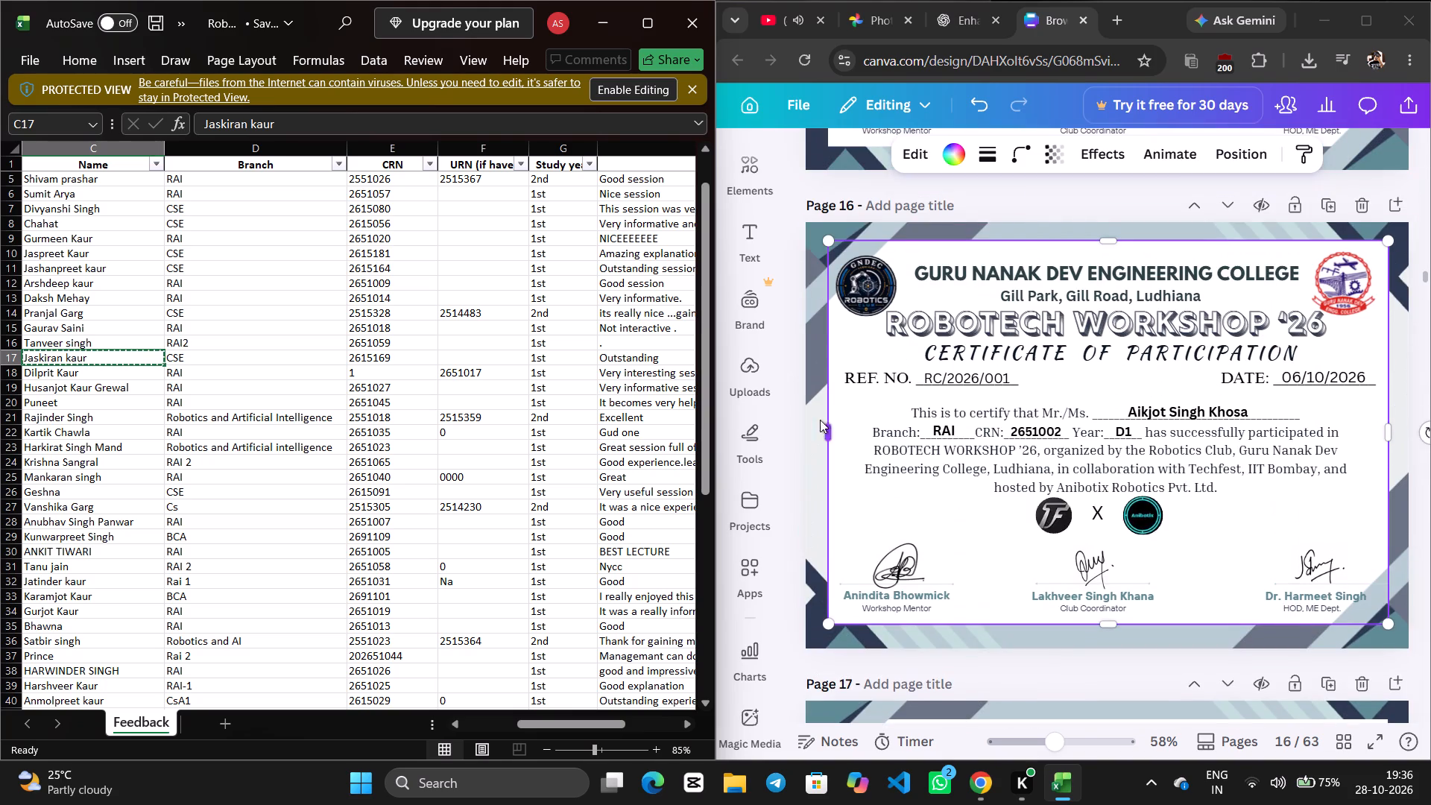
key("ctrl+c")
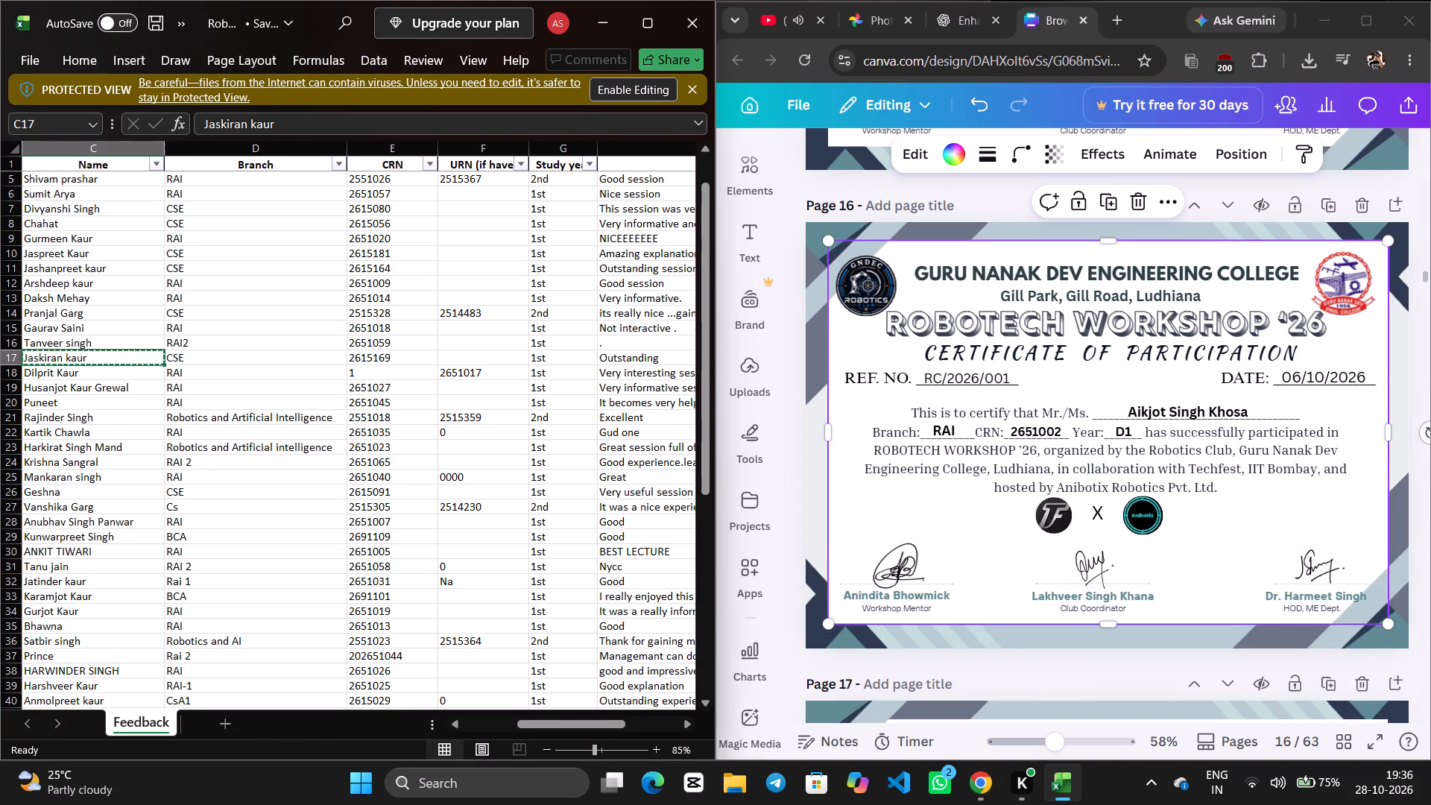
left_click(1181, 414)
double_click(1181, 414)
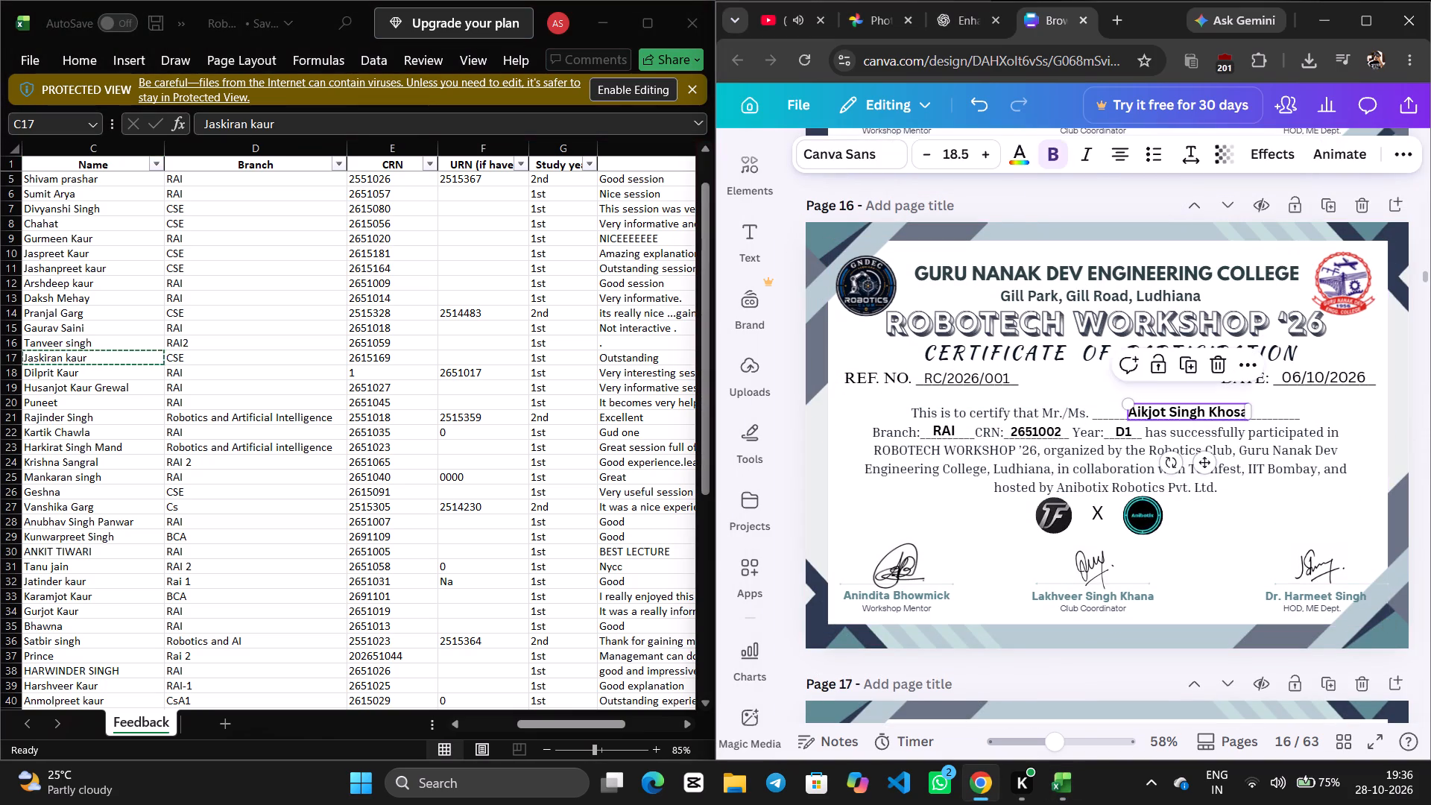
key("ctrl+v")
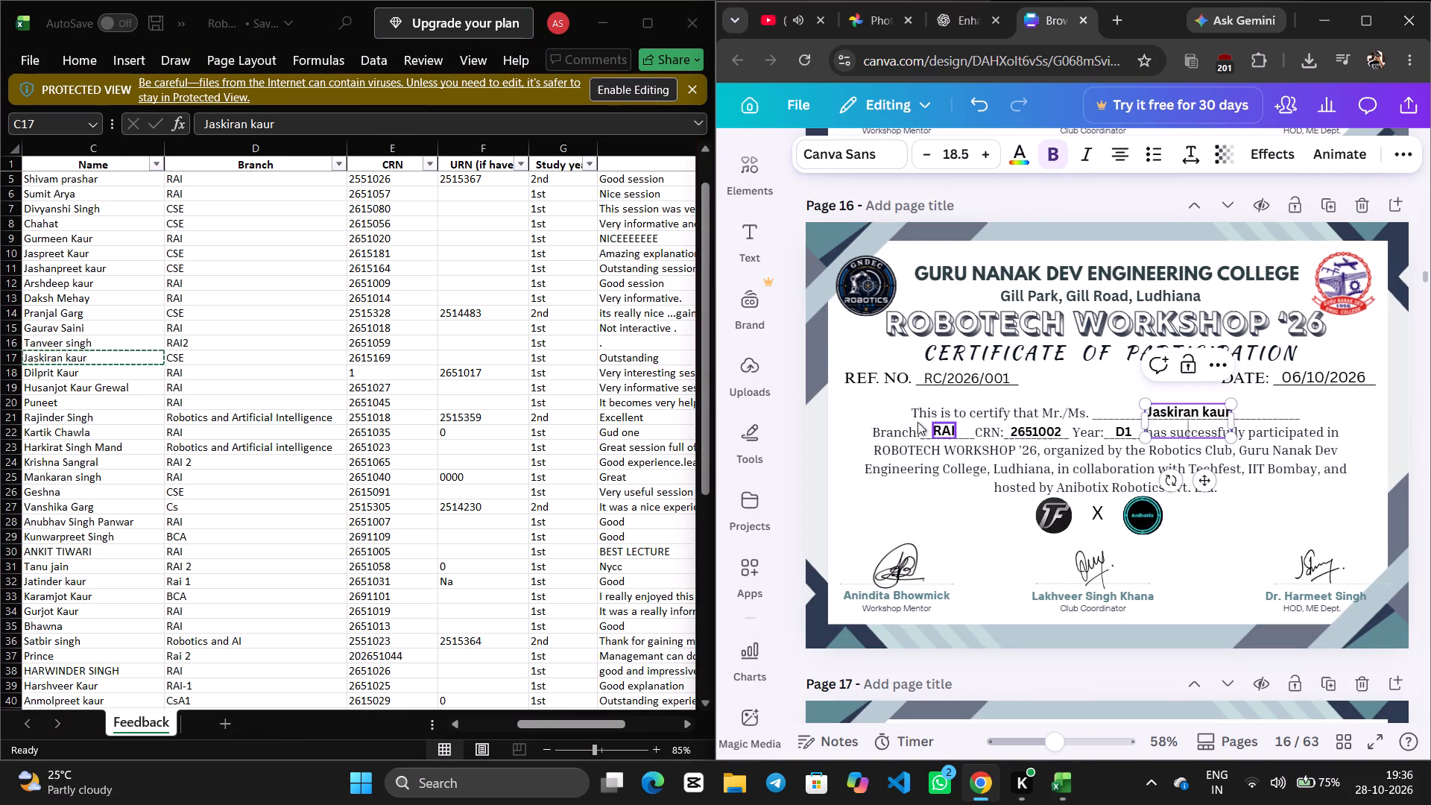
Replace the branch on the page 16 certificate with CSE, copied from row 17 of the feedback workbook.
left_click(197, 359)
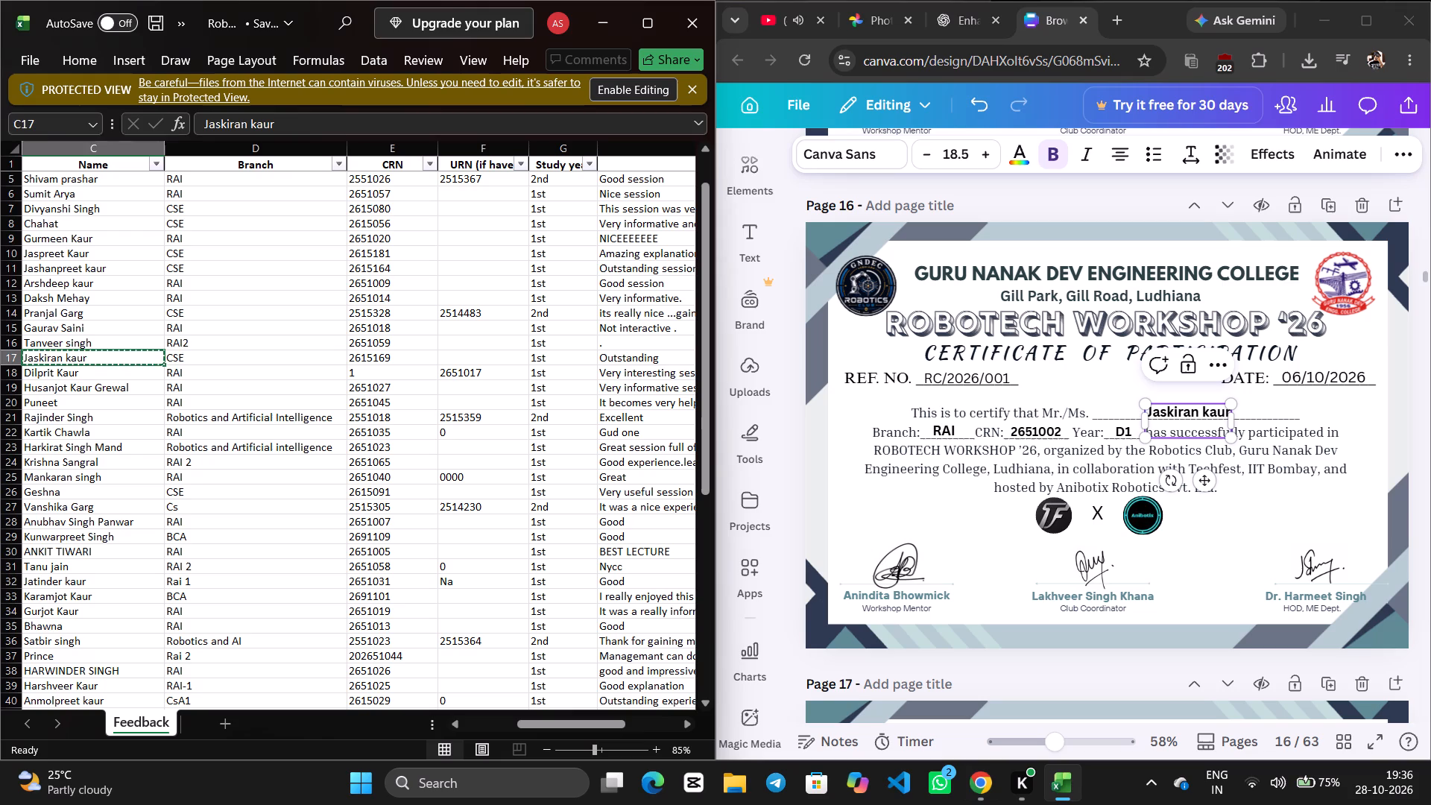
left_click(197, 359)
key("ctrl+c")
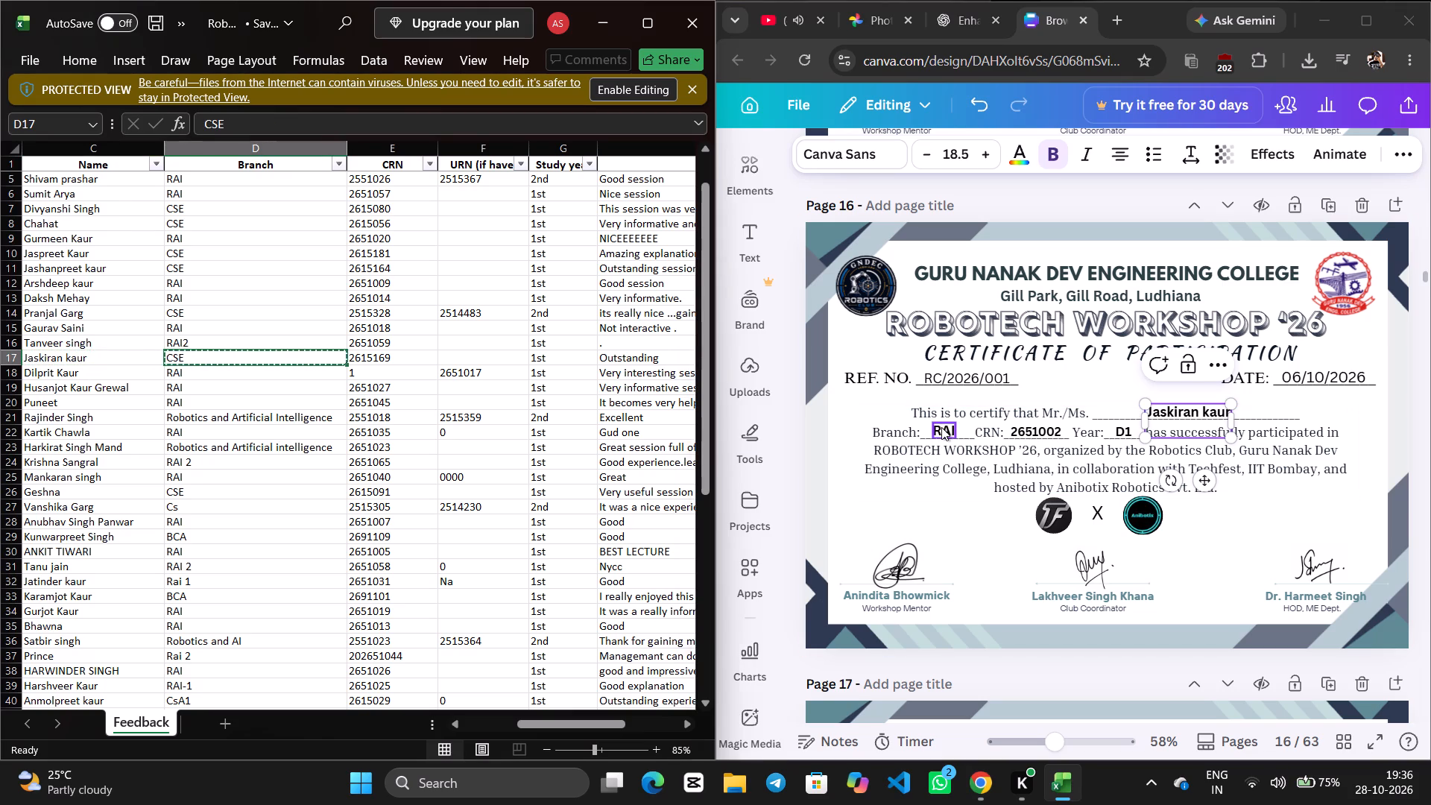
left_click(941, 427)
double_click(941, 427)
key("ctrl+v")
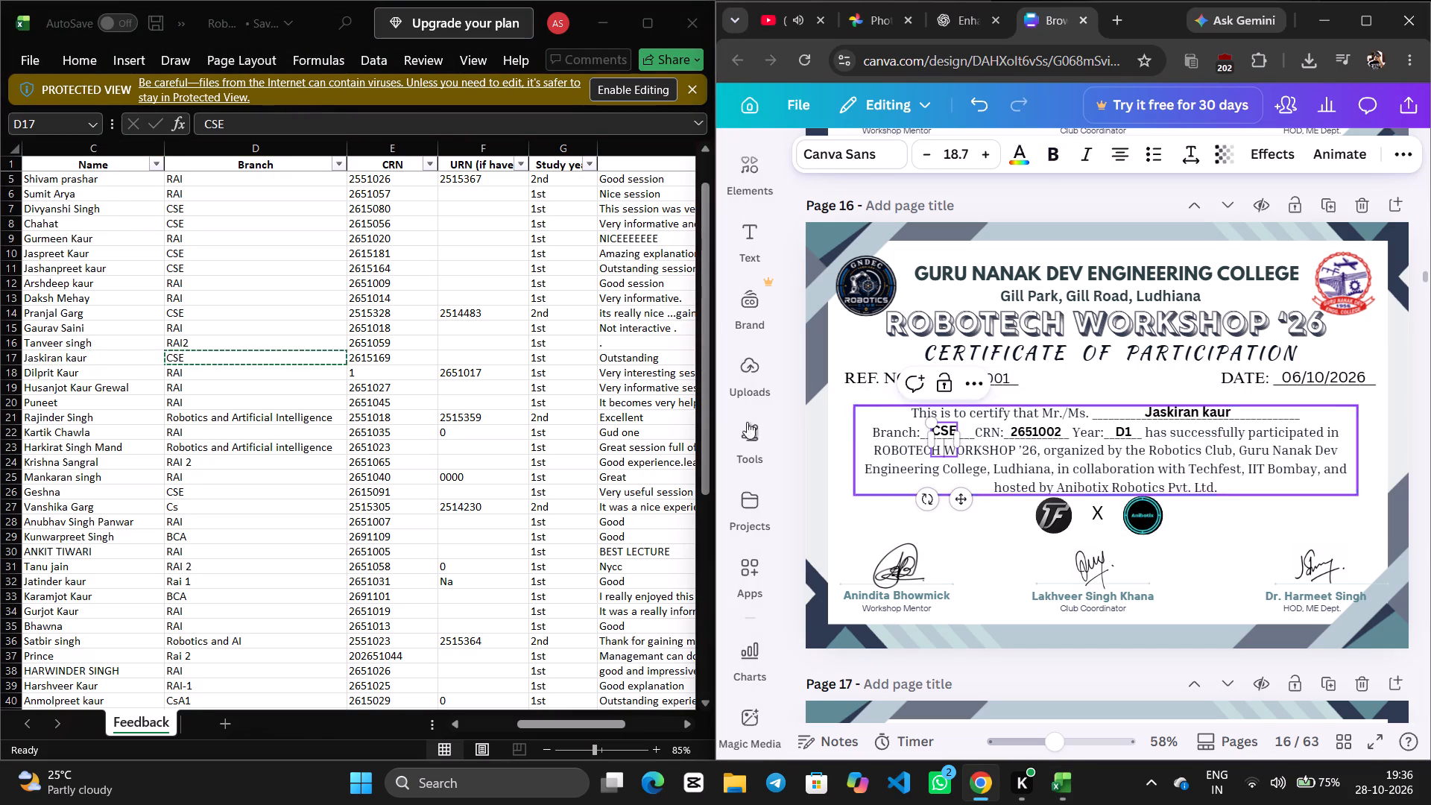
Replace the CRN on the page 16 certificate with the CRN copied from row 17 of the feedback workbook.
left_click(357, 356)
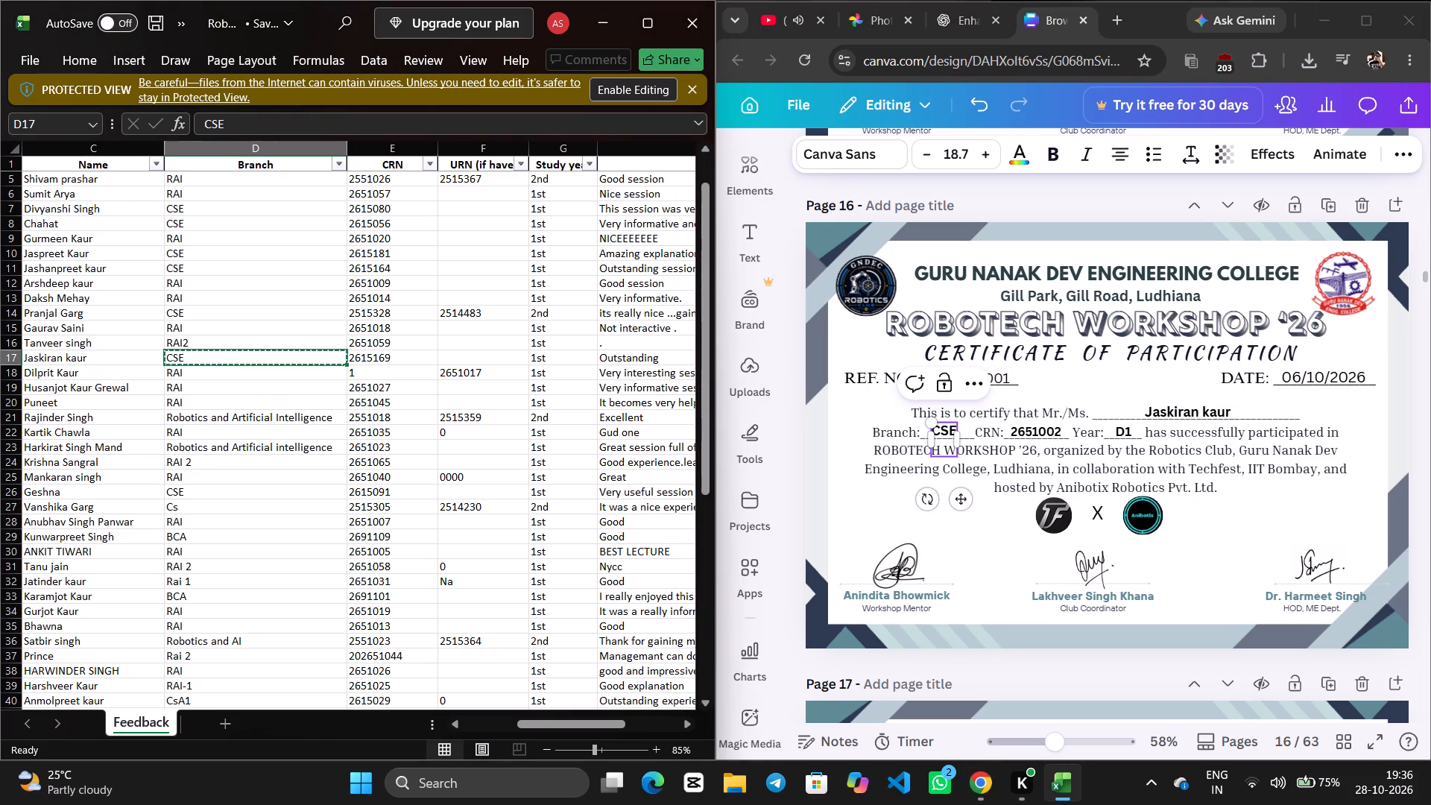
left_click(387, 365)
left_click(386, 357)
key("ctrl+c")
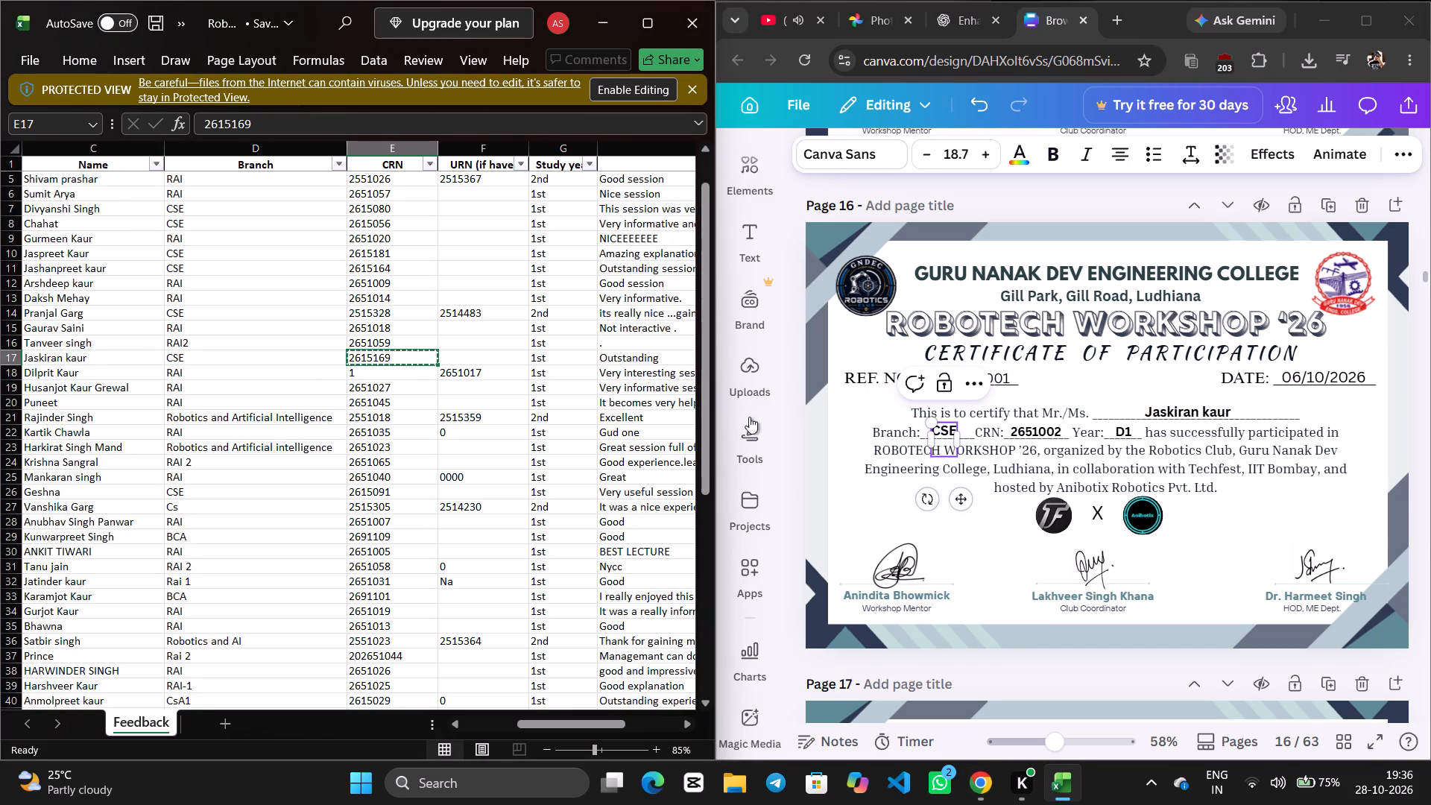
double_click(1028, 432)
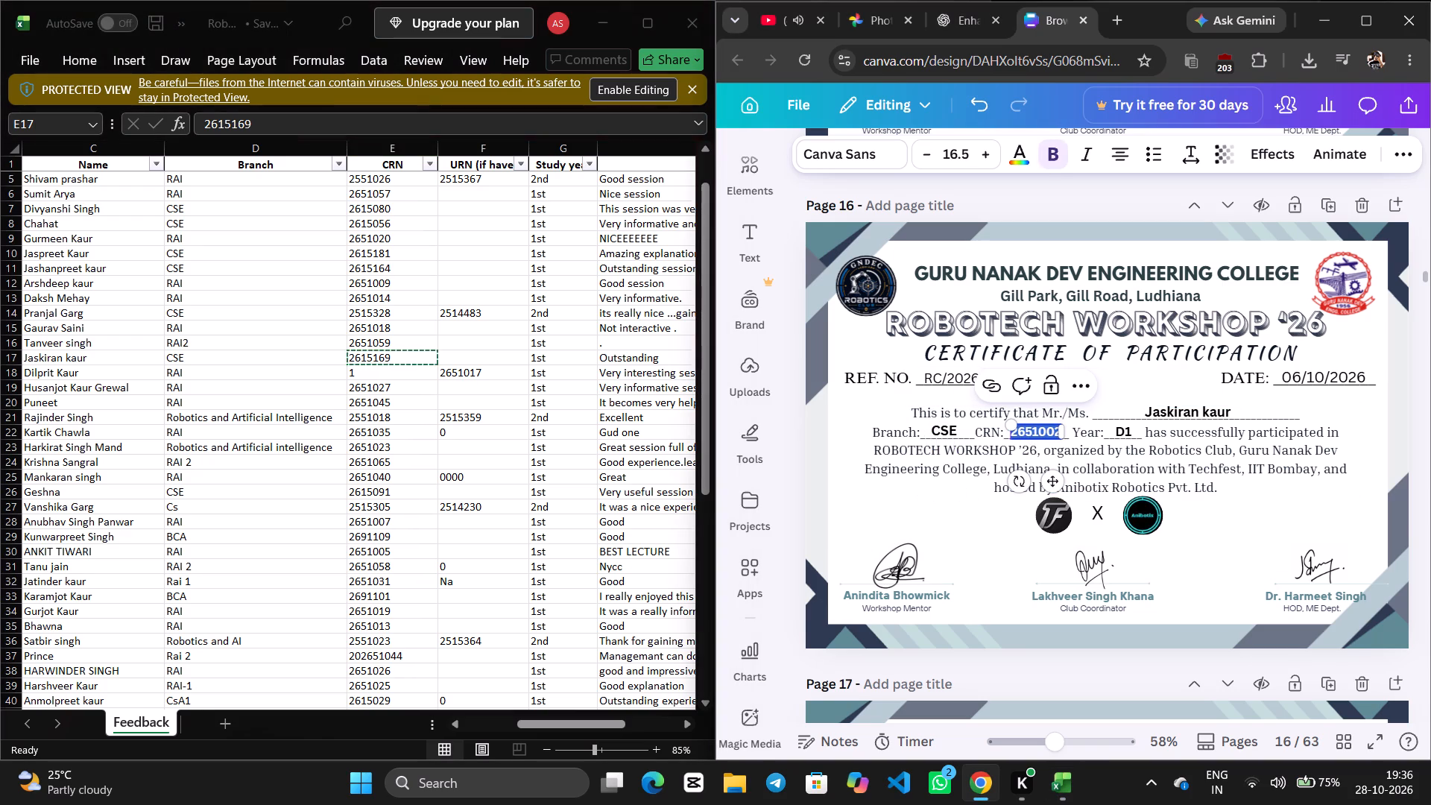
key("ctrl+v")
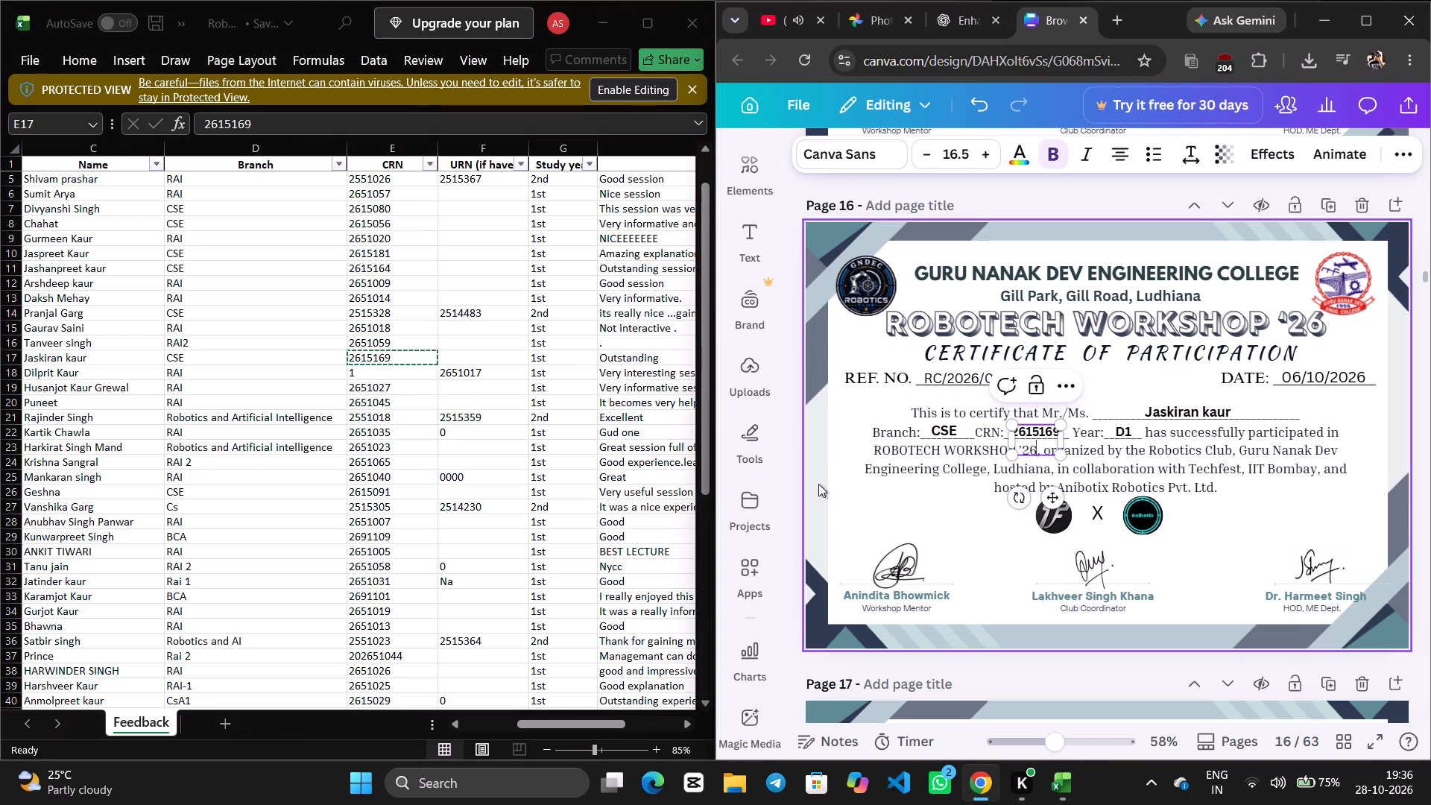
Replace the participant name on the page 17 certificate with the name copied from row 18 of the feedback workbook.
scroll(816, 484, "down", 5)
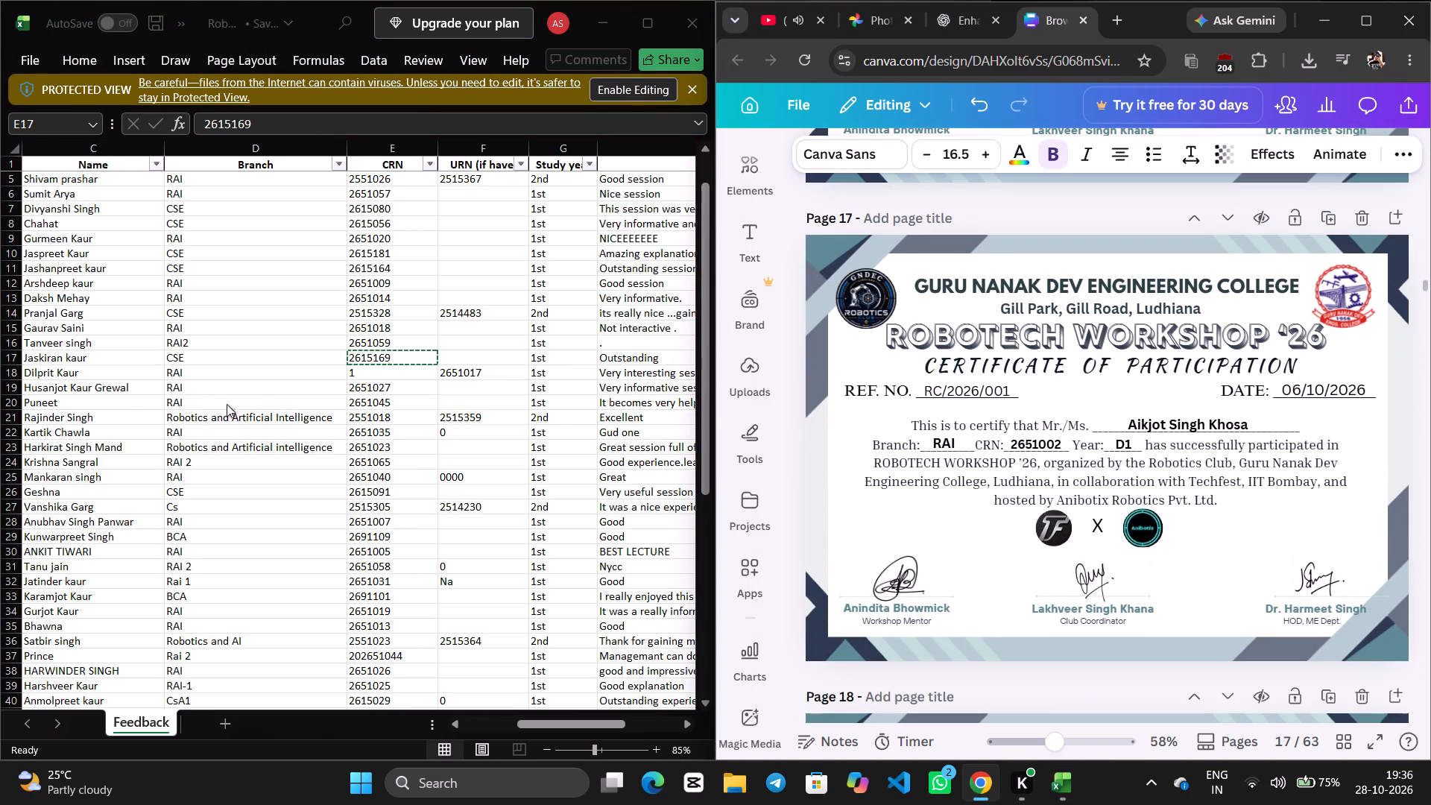
left_click(75, 373)
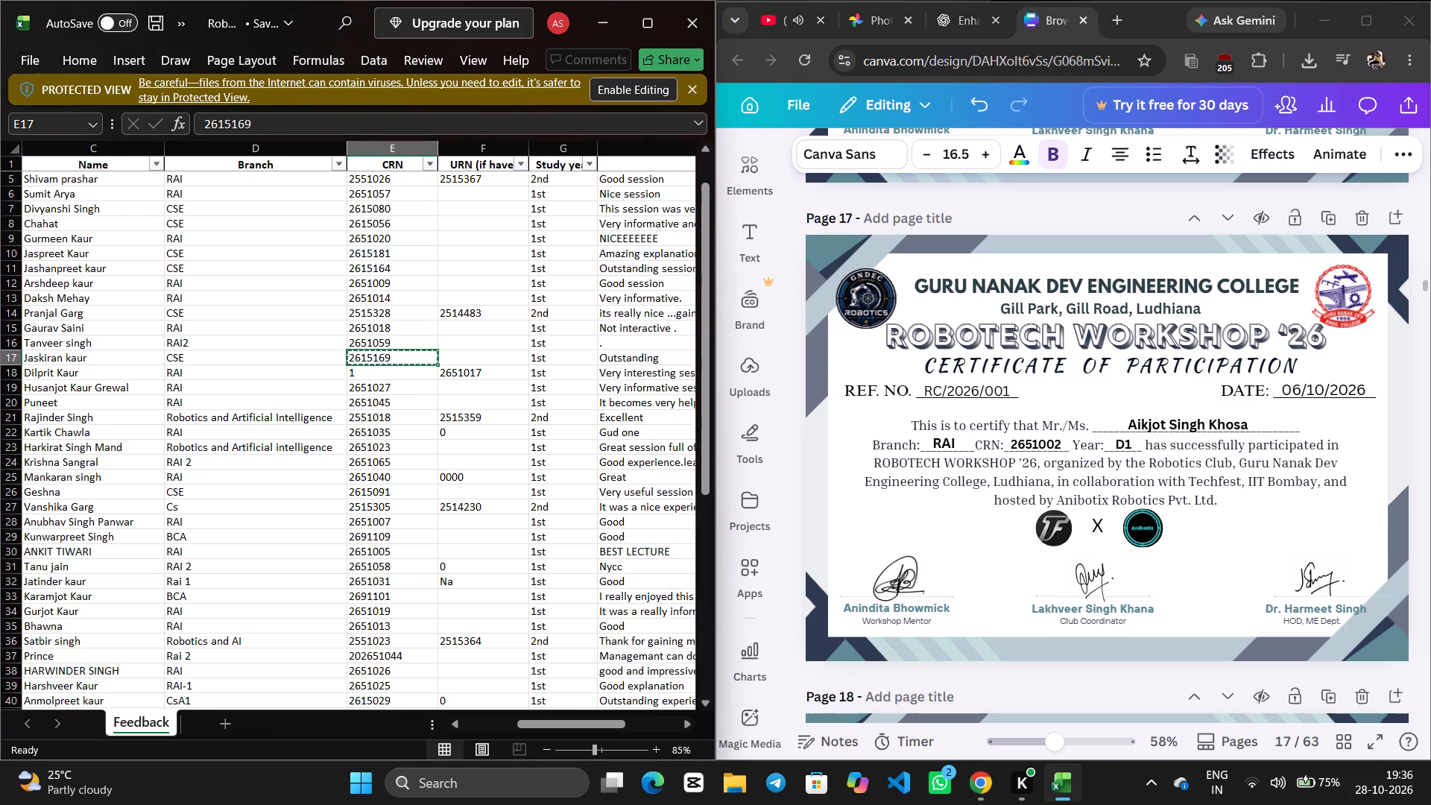
left_click(74, 373)
key("ctrl+c")
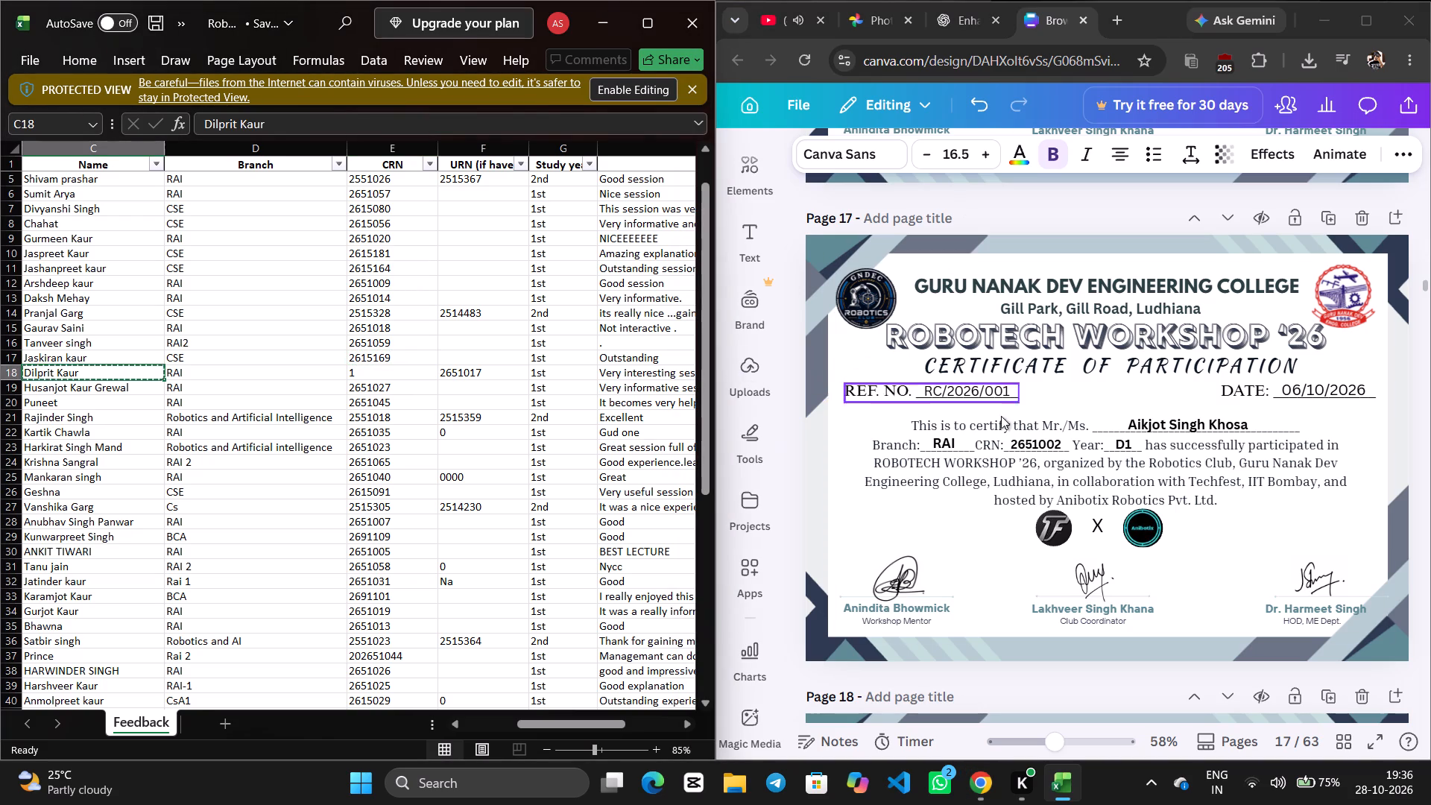
double_click(1168, 426)
key("ctrl+v")
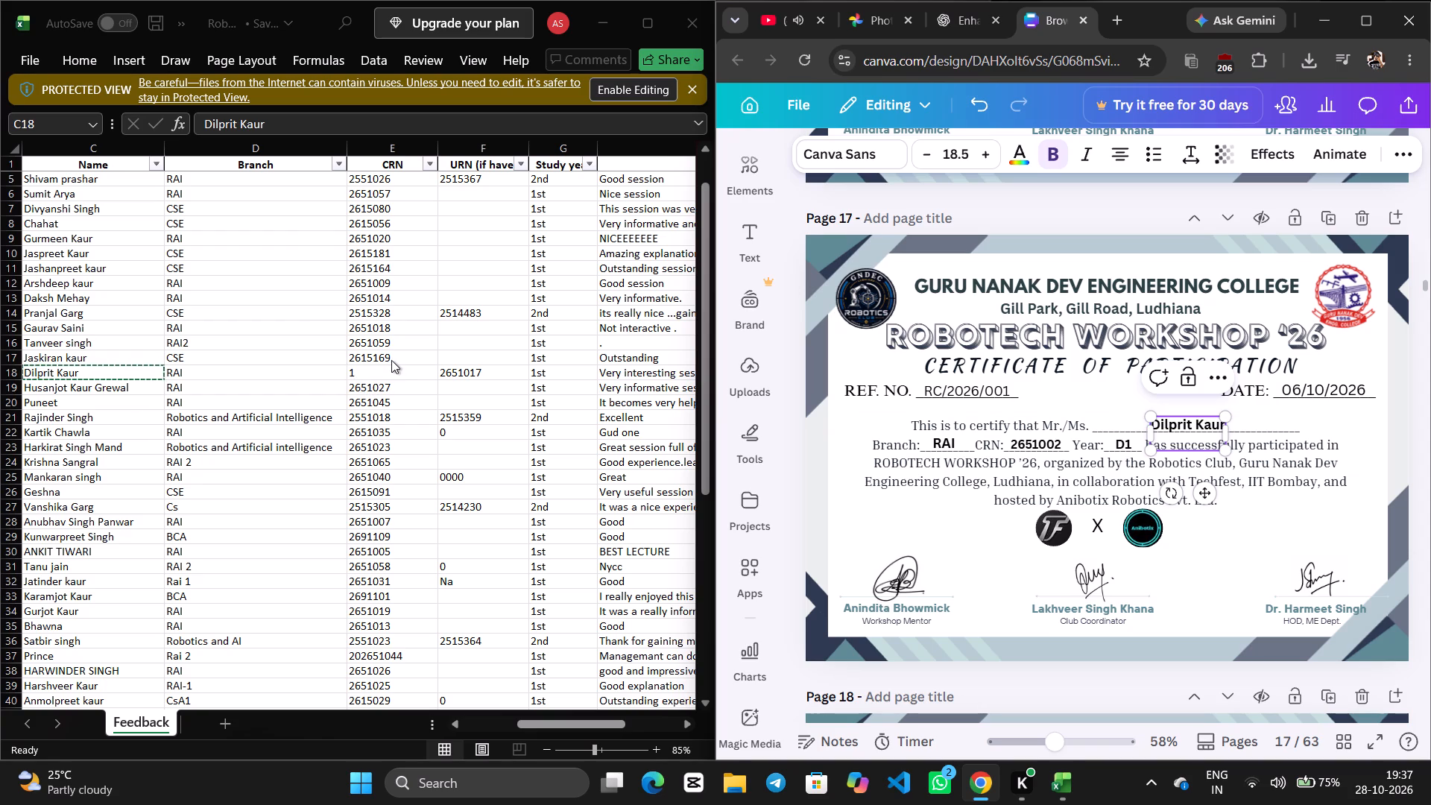
Select the URN cell in row 18 of the feedback workbook.
left_click(468, 377)
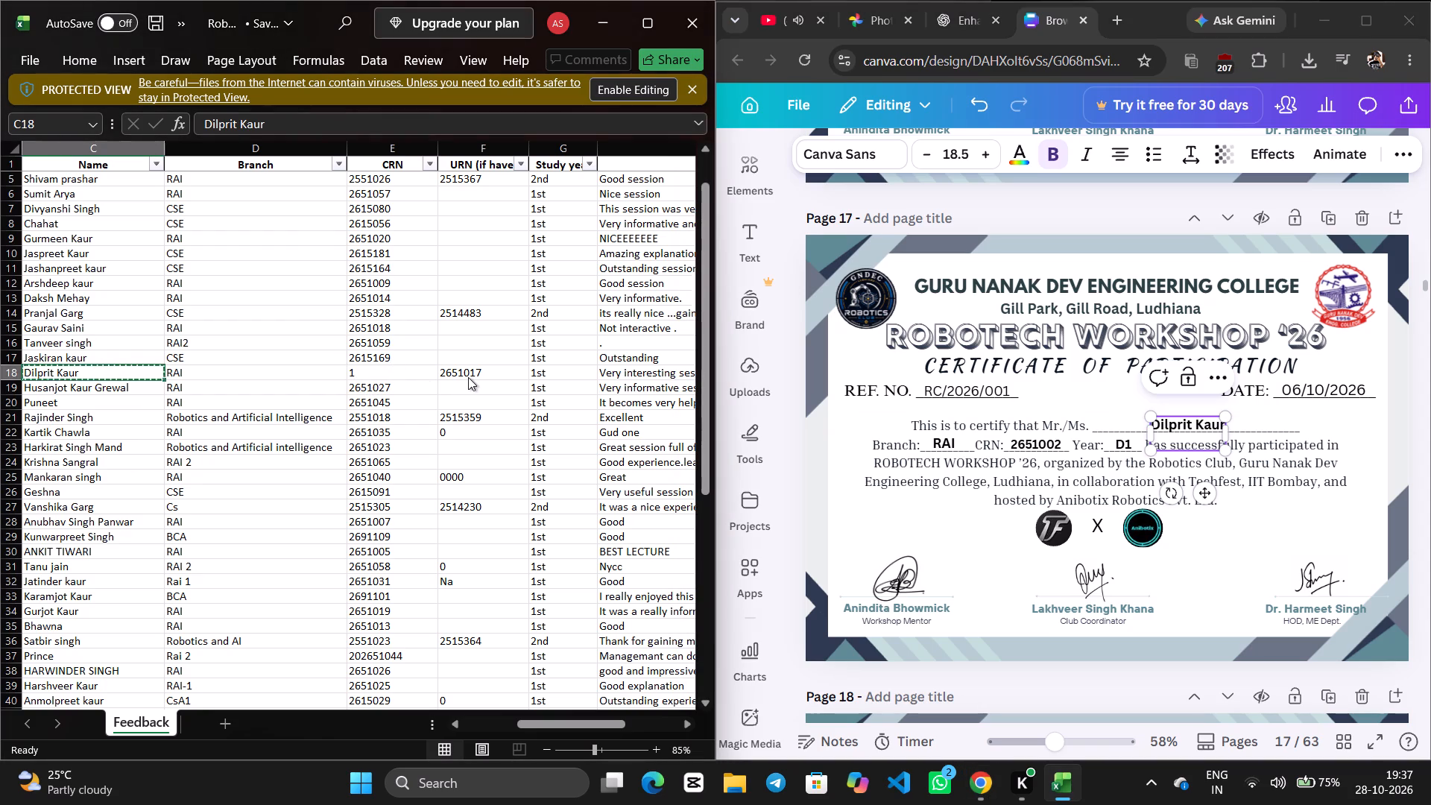
Replace the CRN on the page 17 certificate with the number copied from the URN cell in row 18 of the feedback workbook.
left_click(469, 374)
key("ctrl+c")
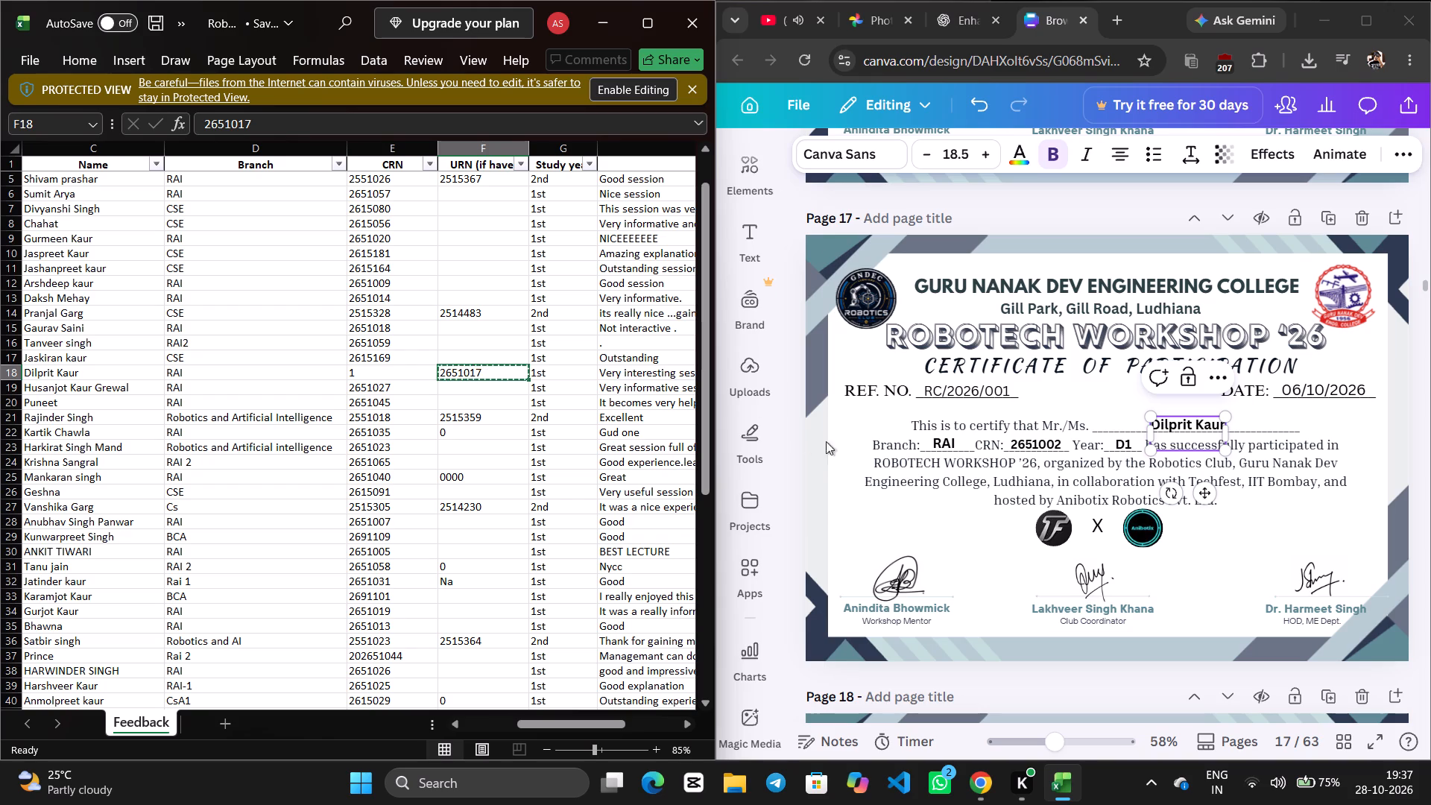
left_click(1040, 448)
double_click(1040, 448)
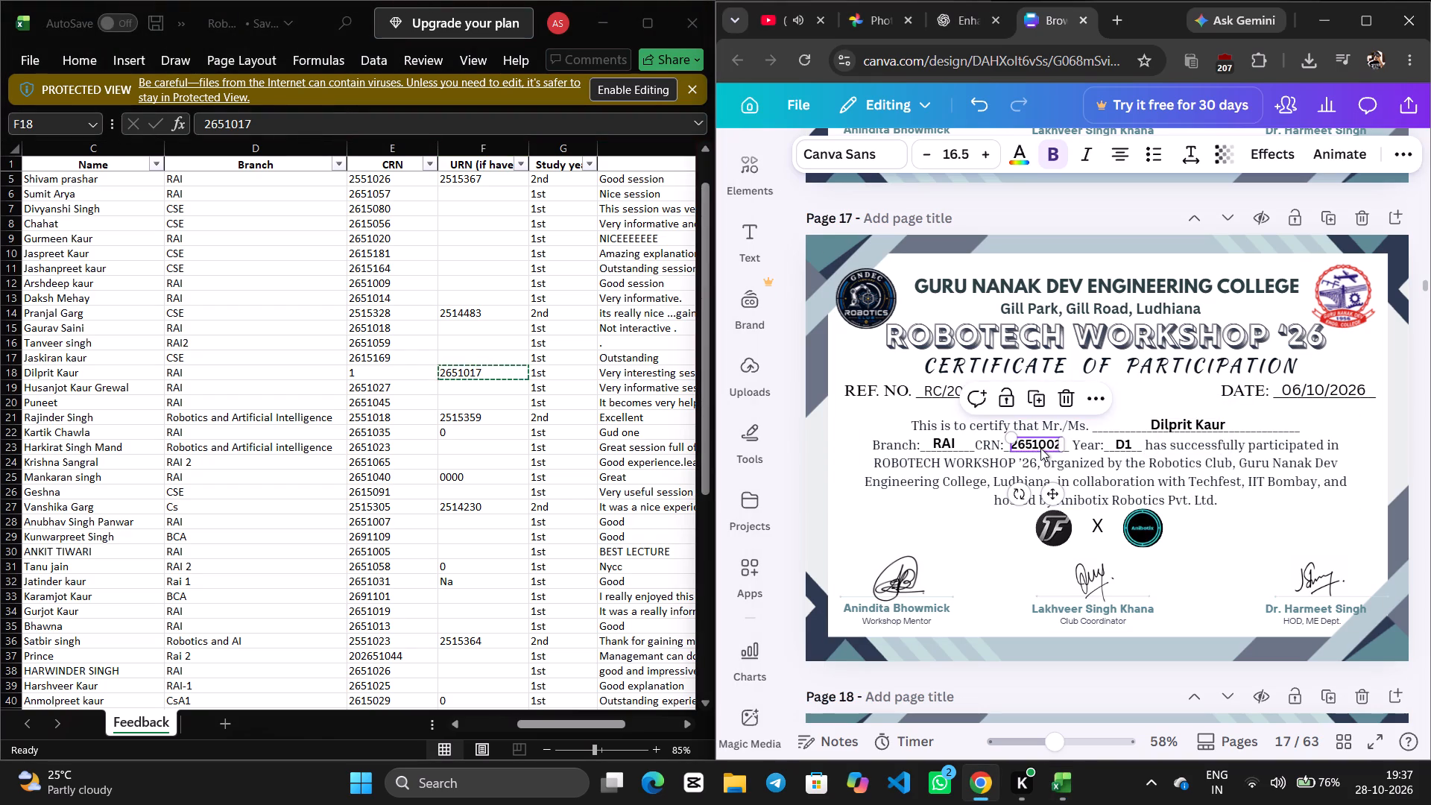
key("ctrl+v")
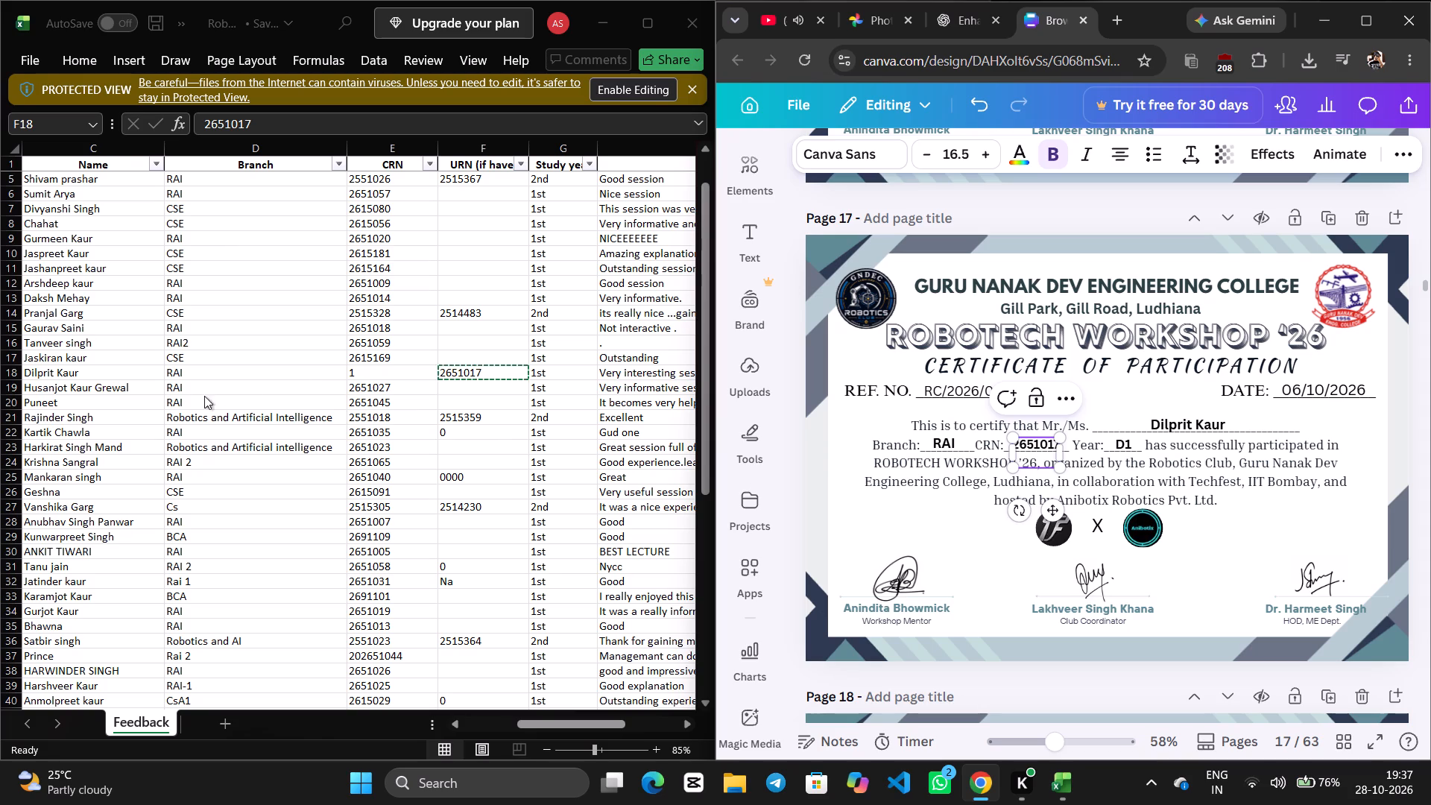
Replace the participant name on the page 18 certificate with the name copied from row 19 of the feedback workbook.
left_click(65, 385)
left_click(64, 385)
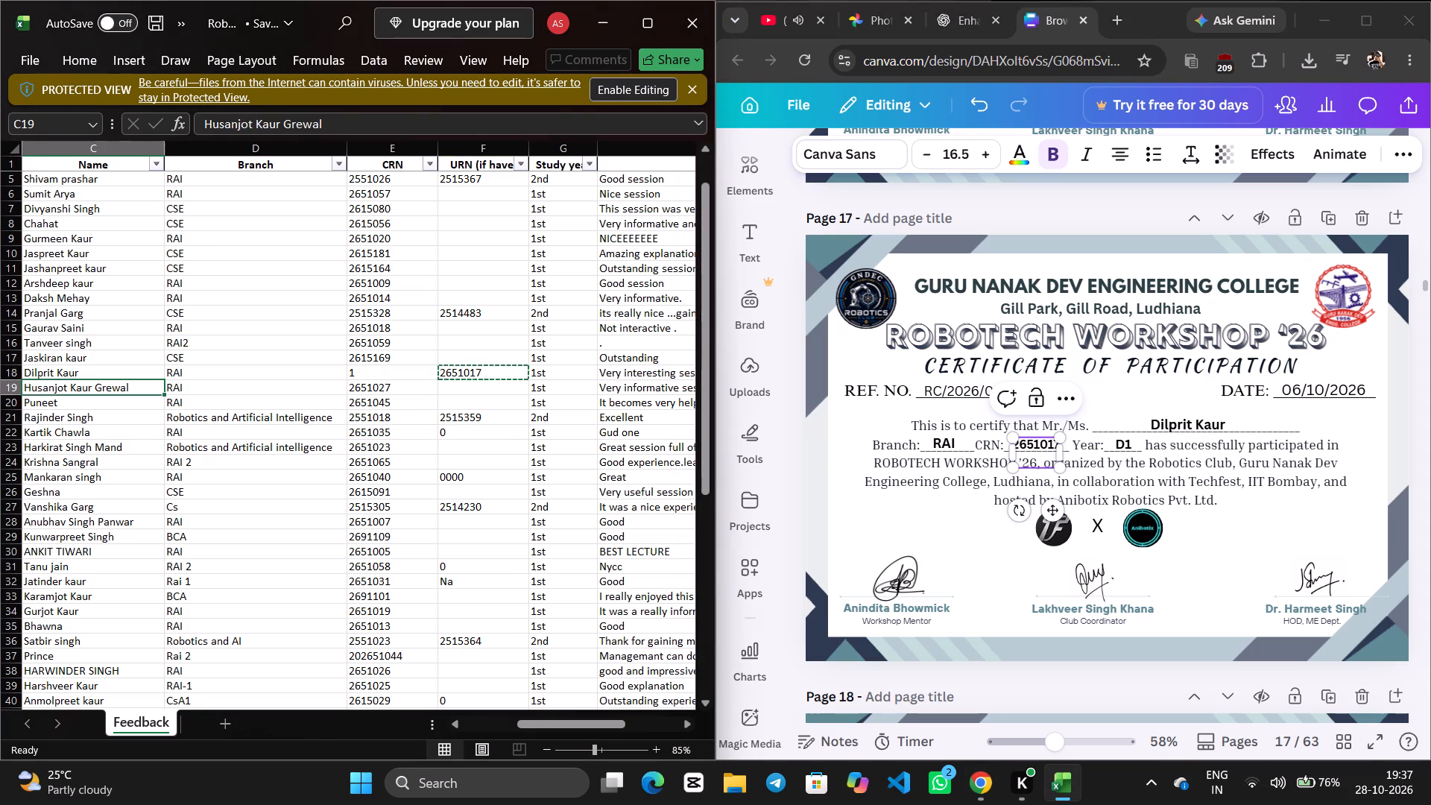
key("ctrl+c")
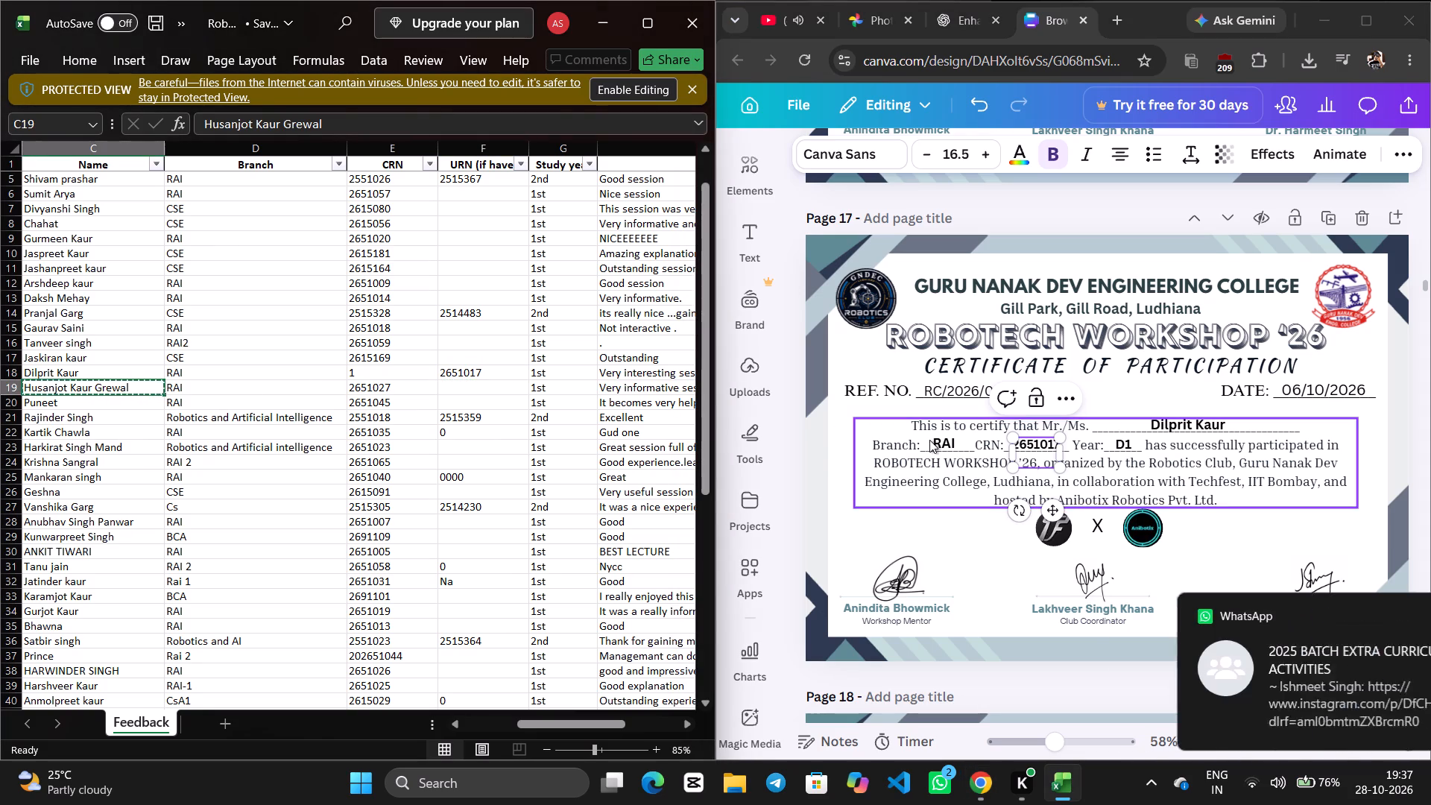
scroll(792, 427, "down", 3)
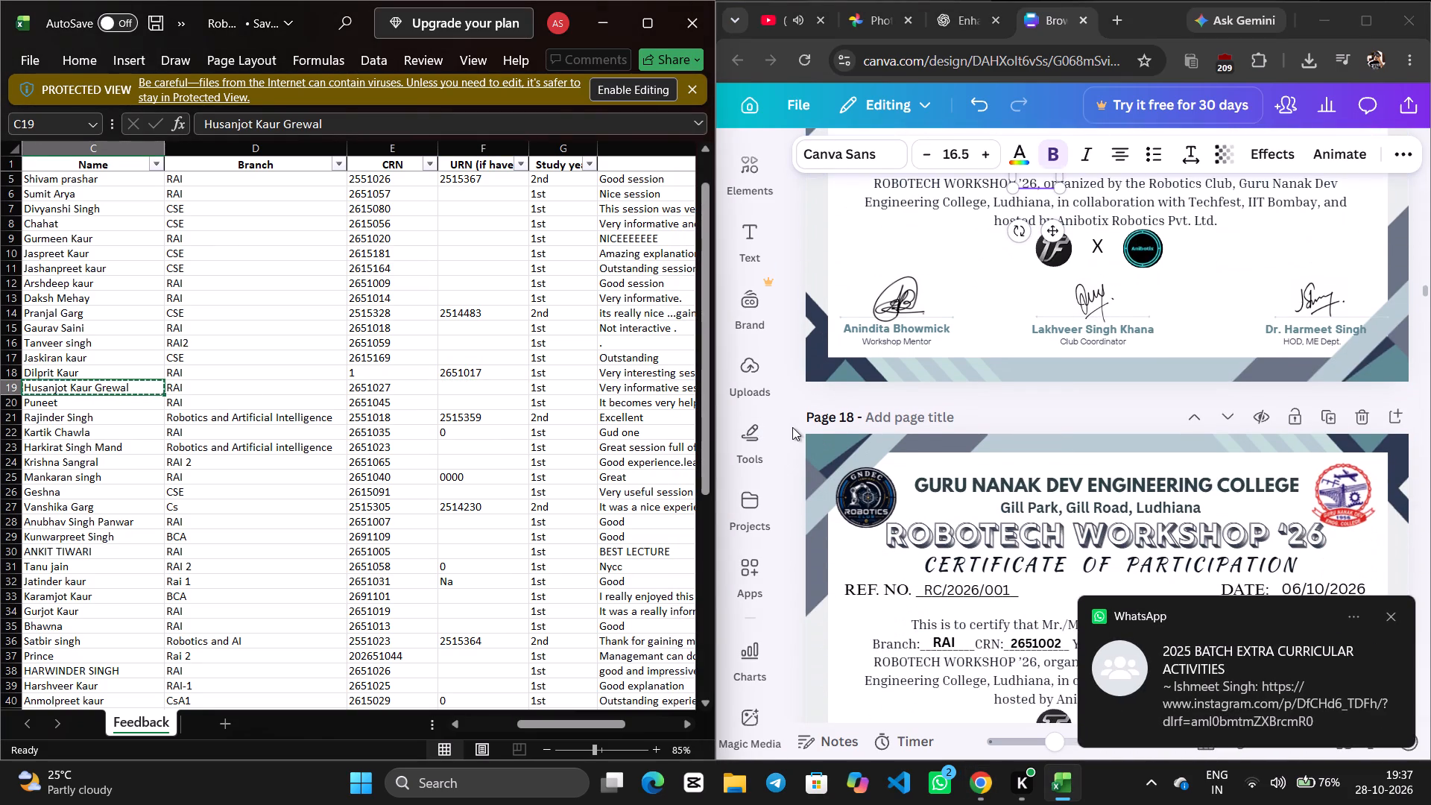
scroll(792, 427, "down", 3)
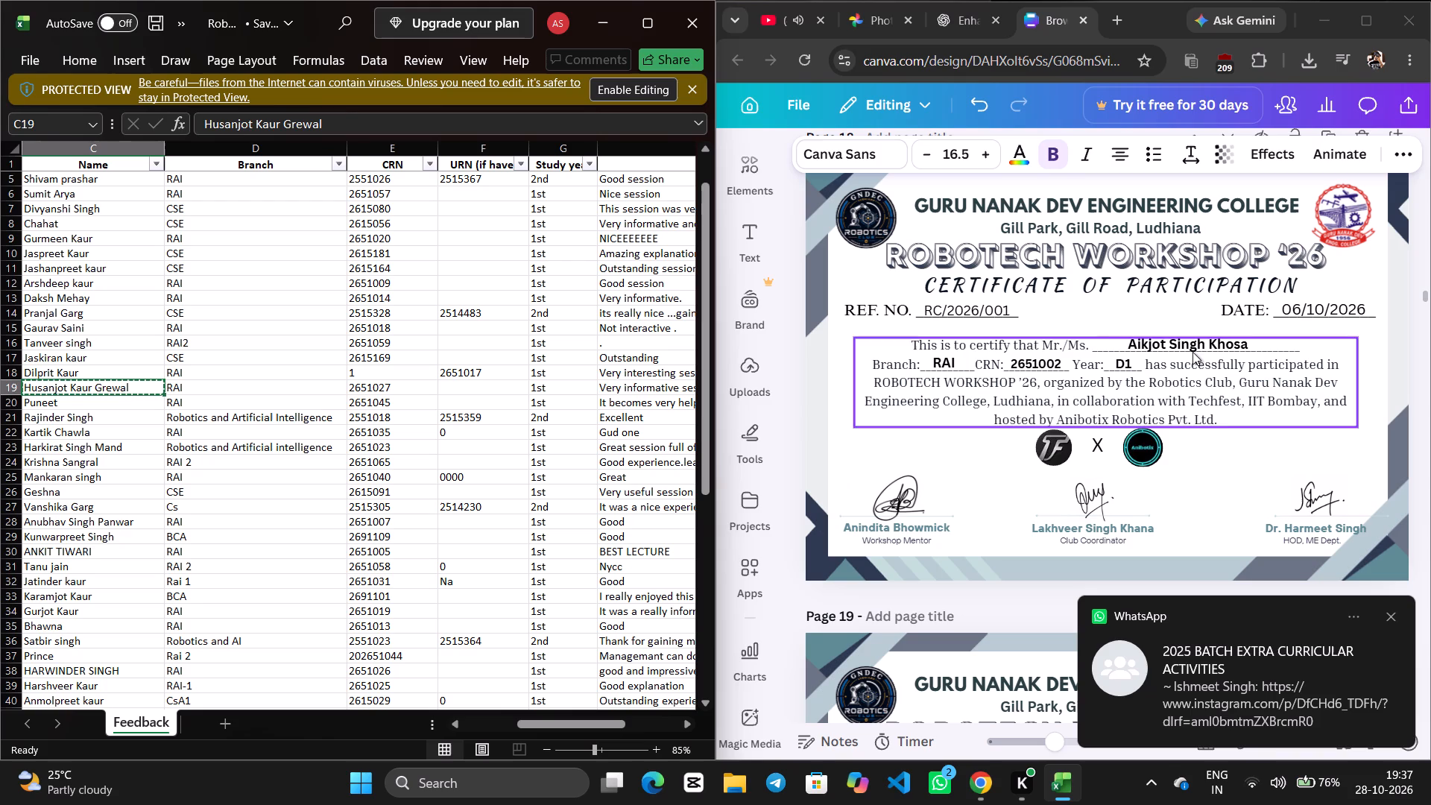
left_click(1192, 346)
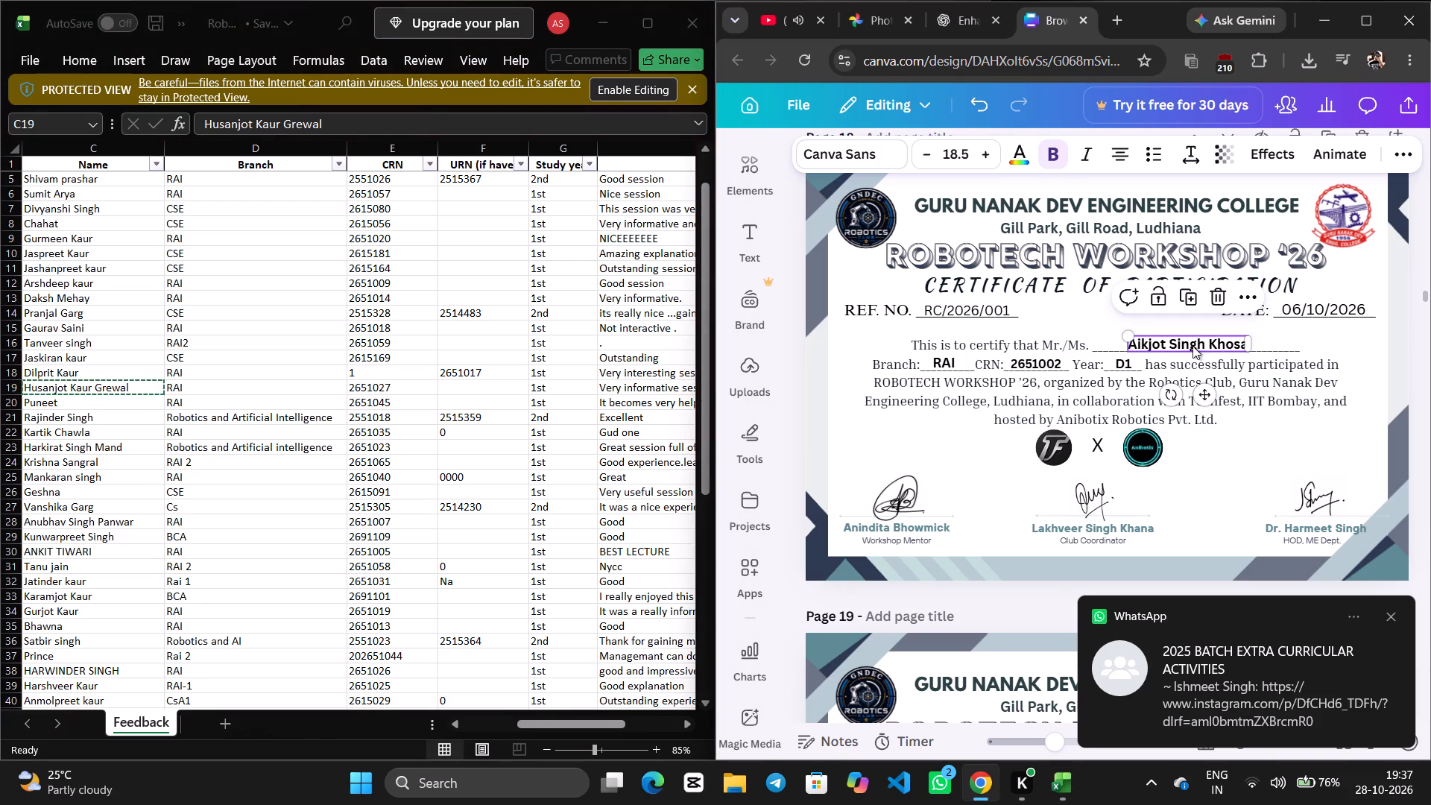
left_click(1192, 346, "ctrl")
left_click(1192, 346)
double_click(1192, 346)
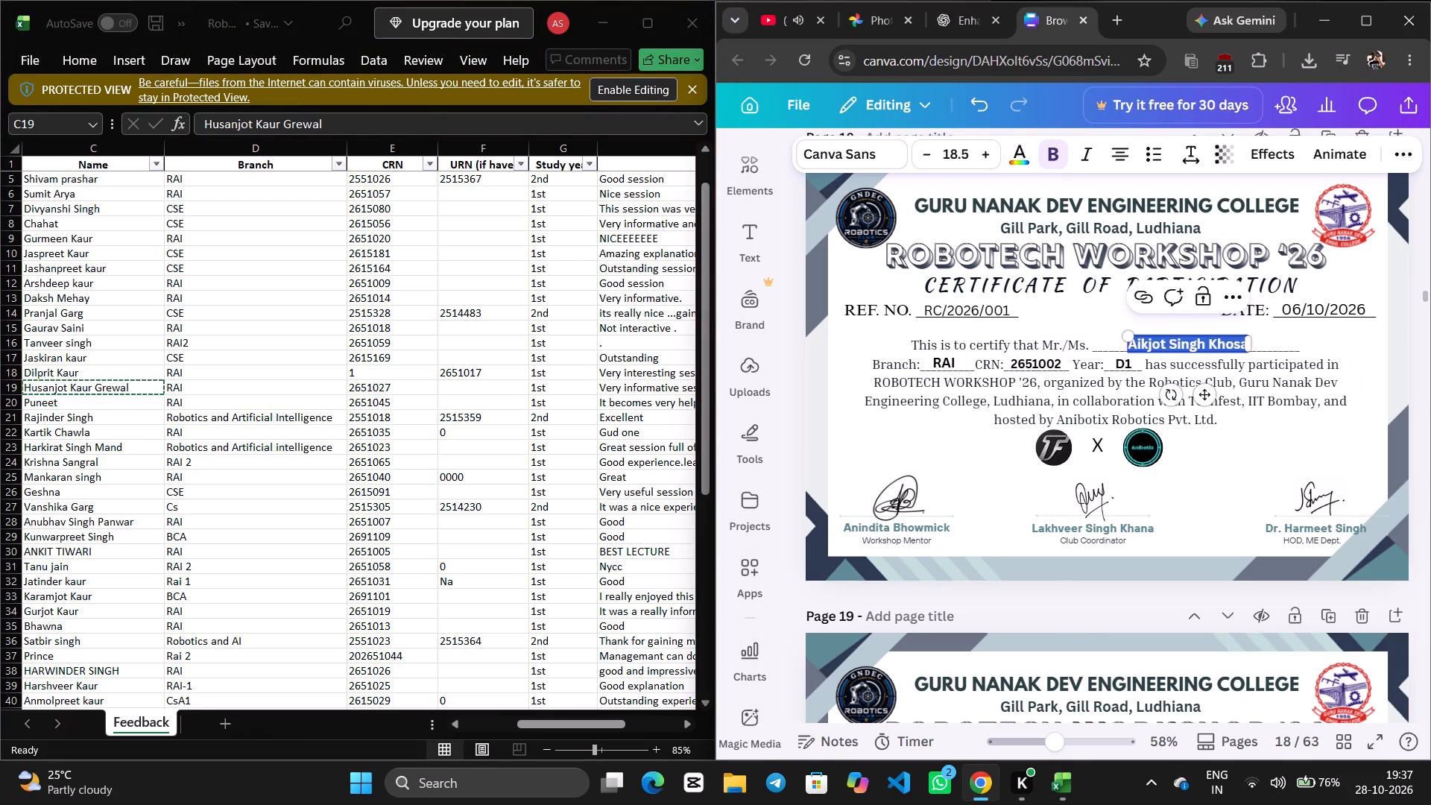
key("ctrl+v")
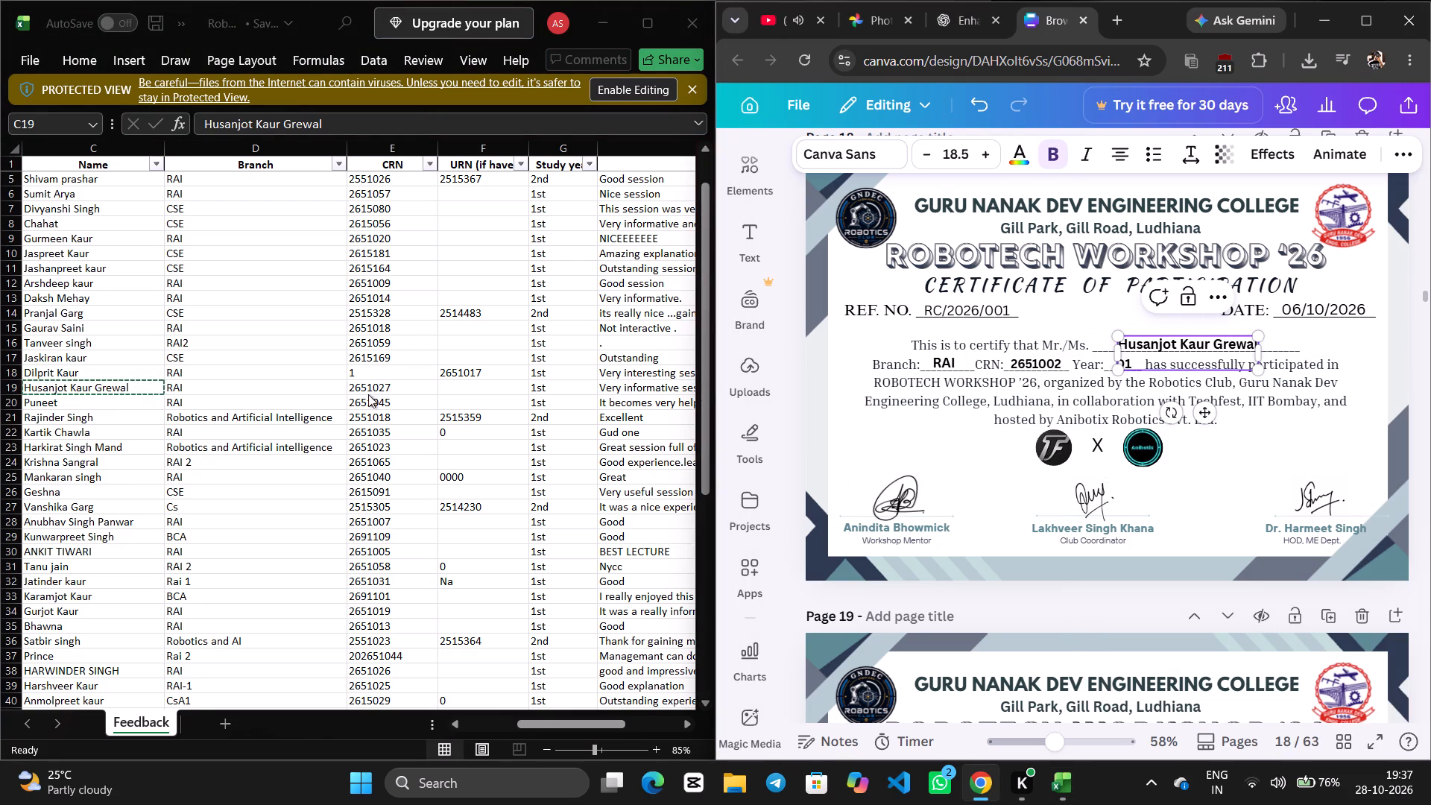
Replace the CRN on the page 18 certificate with the CRN copied from row 19 of the feedback workbook.
left_click(379, 386)
left_click(379, 386)
key("ctrl+c")
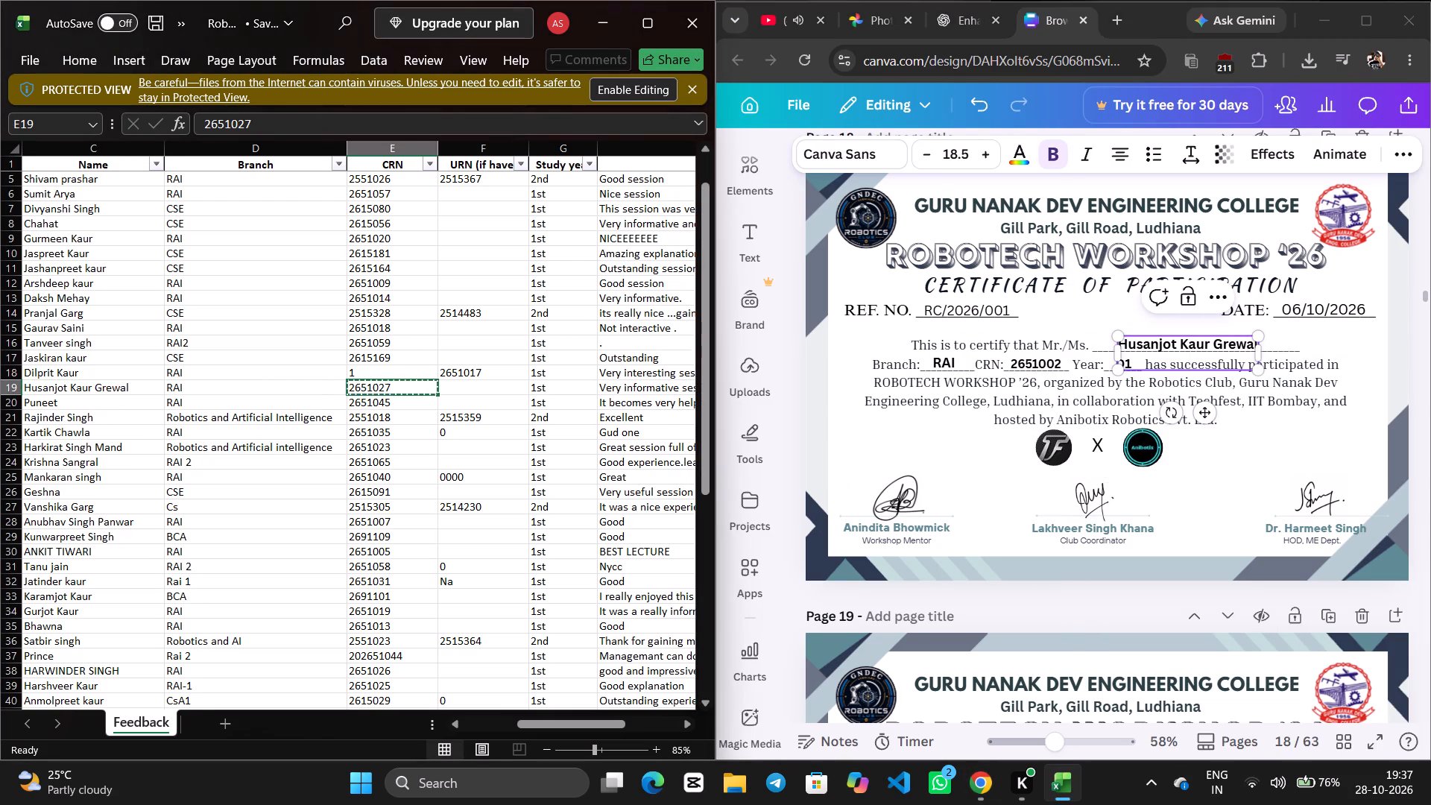
double_click(1034, 361)
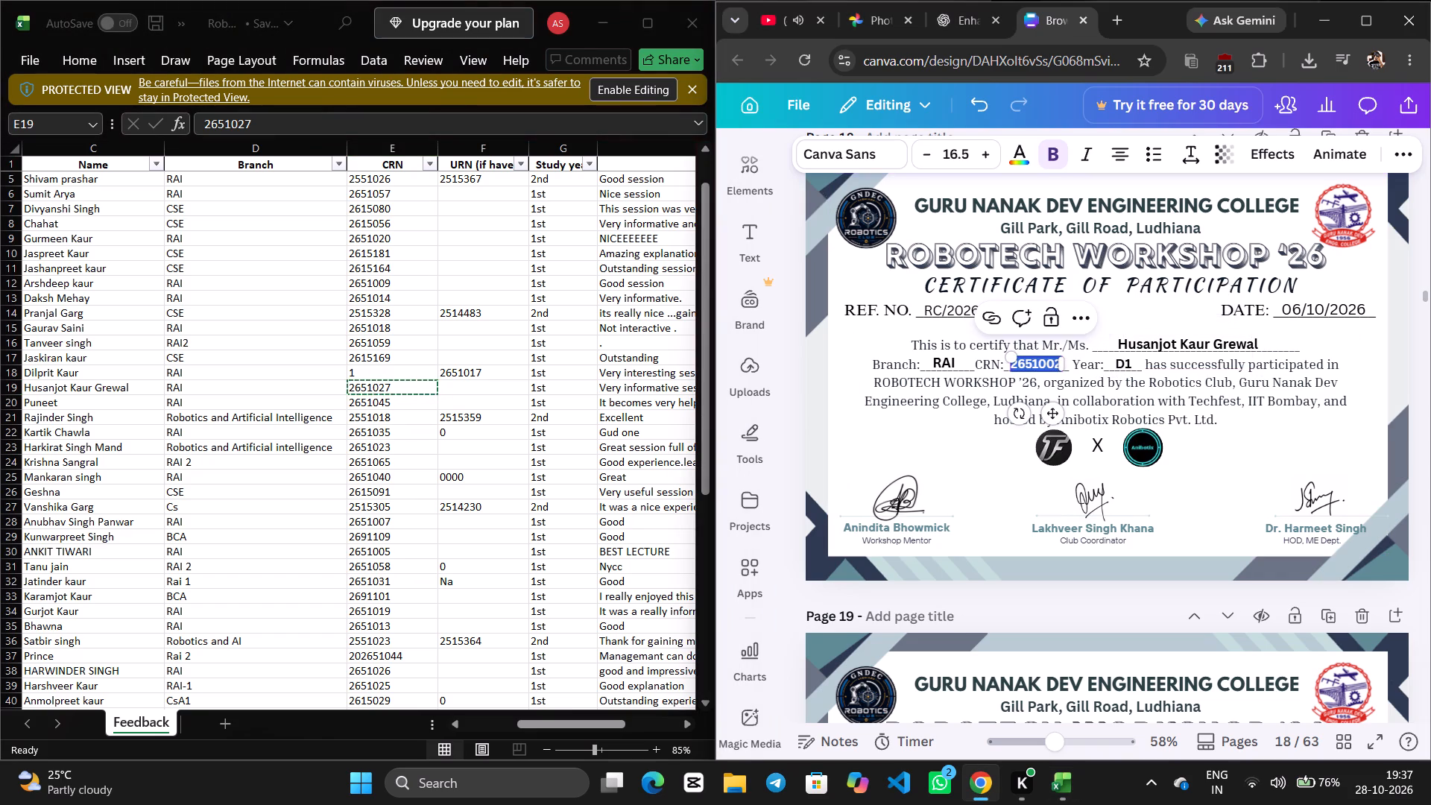
key("ctrl+v")
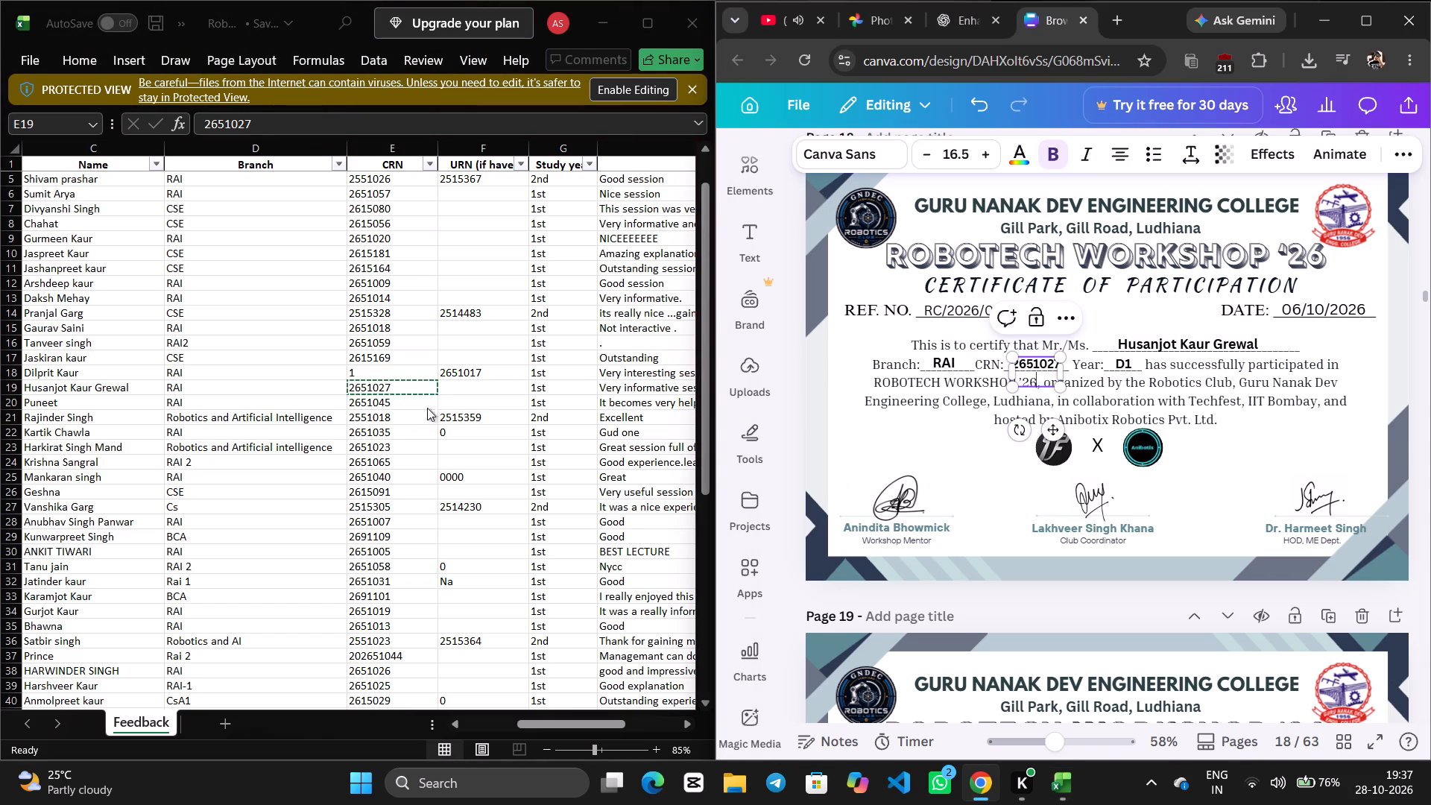
Select the participant name cell in row 20 of the feedback workbook.
left_click(110, 411)
left_click(104, 411)
left_click(104, 405)
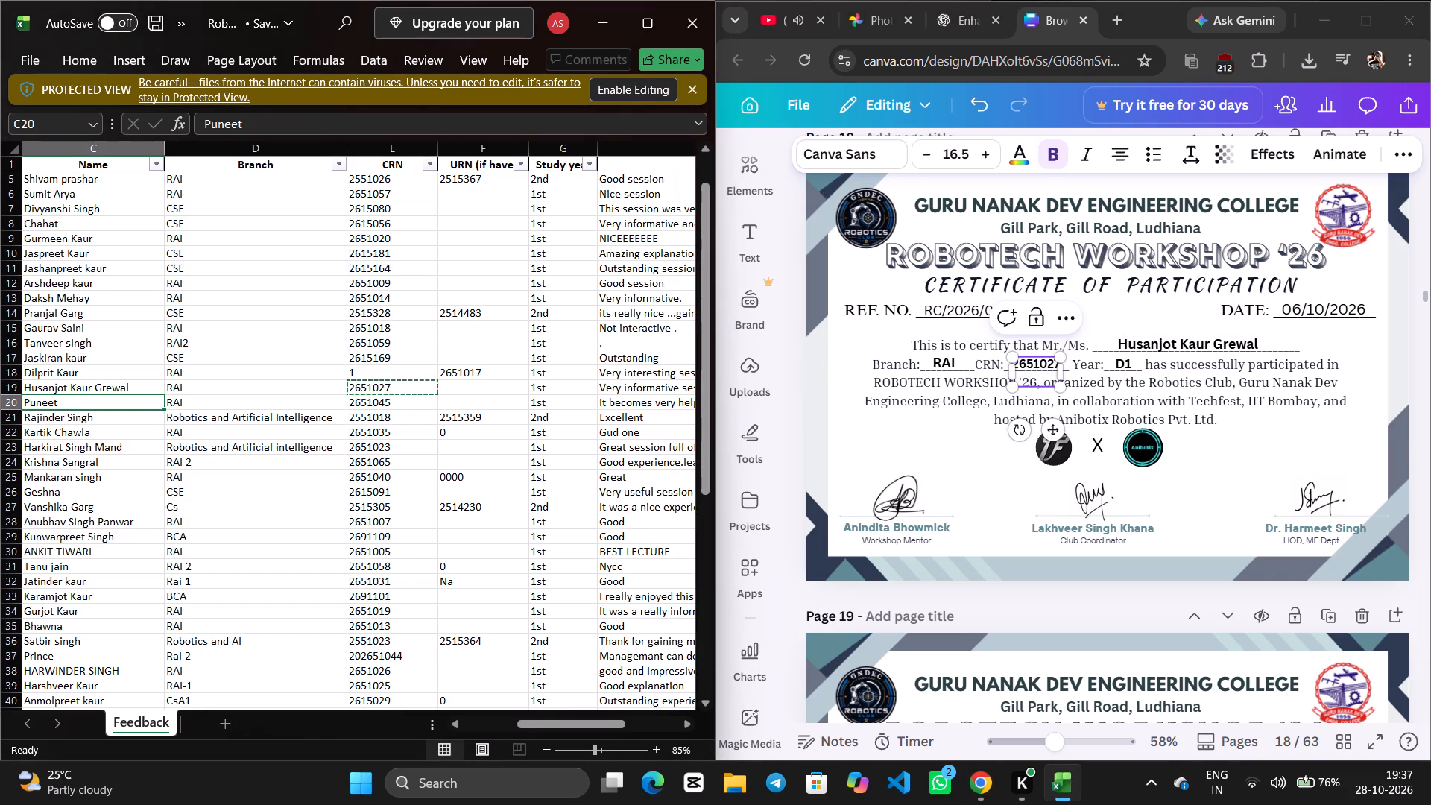
Replace the participant name on the page 19 certificate with the name copied from row 20 of the feedback workbook.
key("ctrl+c")
scroll(907, 490, "down", 1)
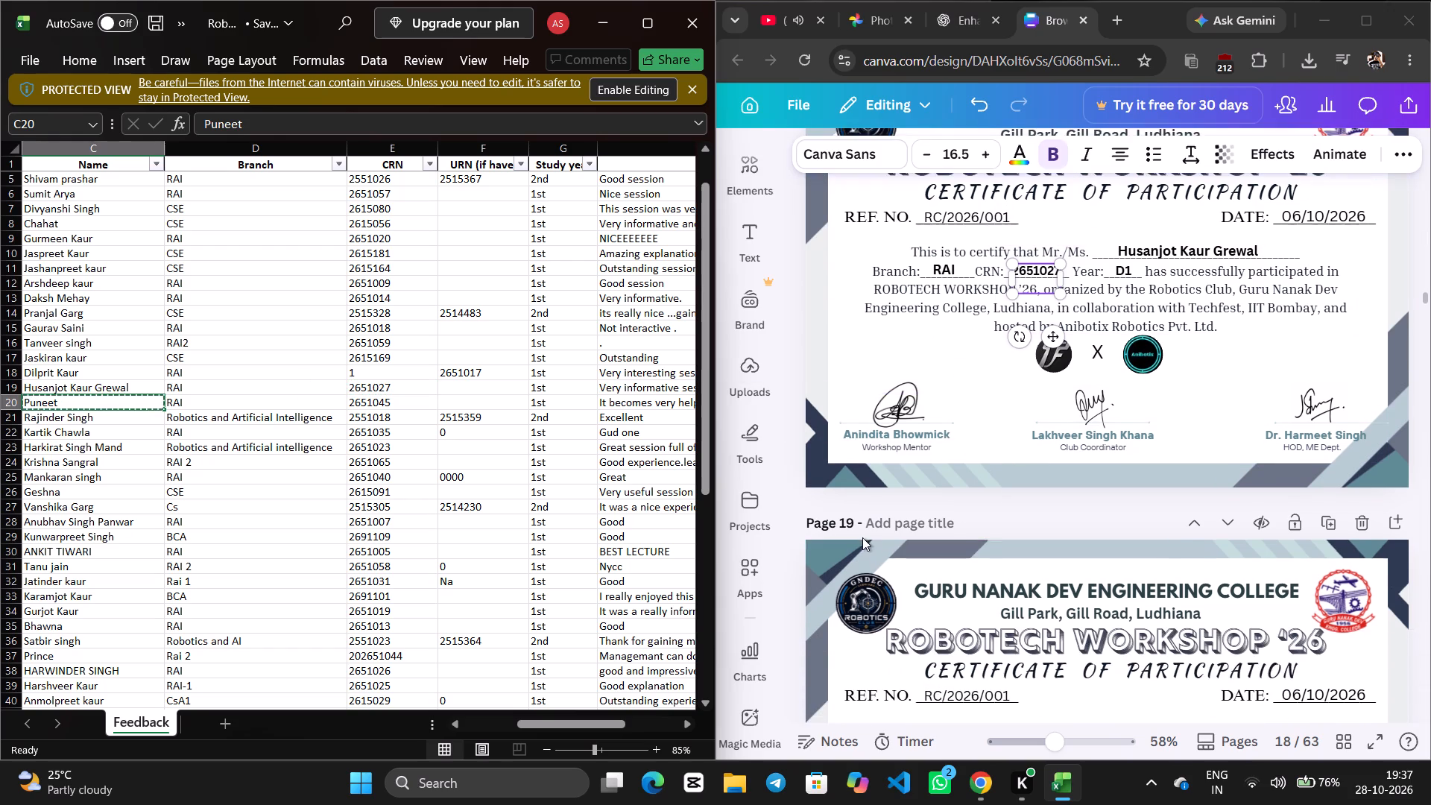
scroll(860, 537, "down", 4)
left_click(1225, 347)
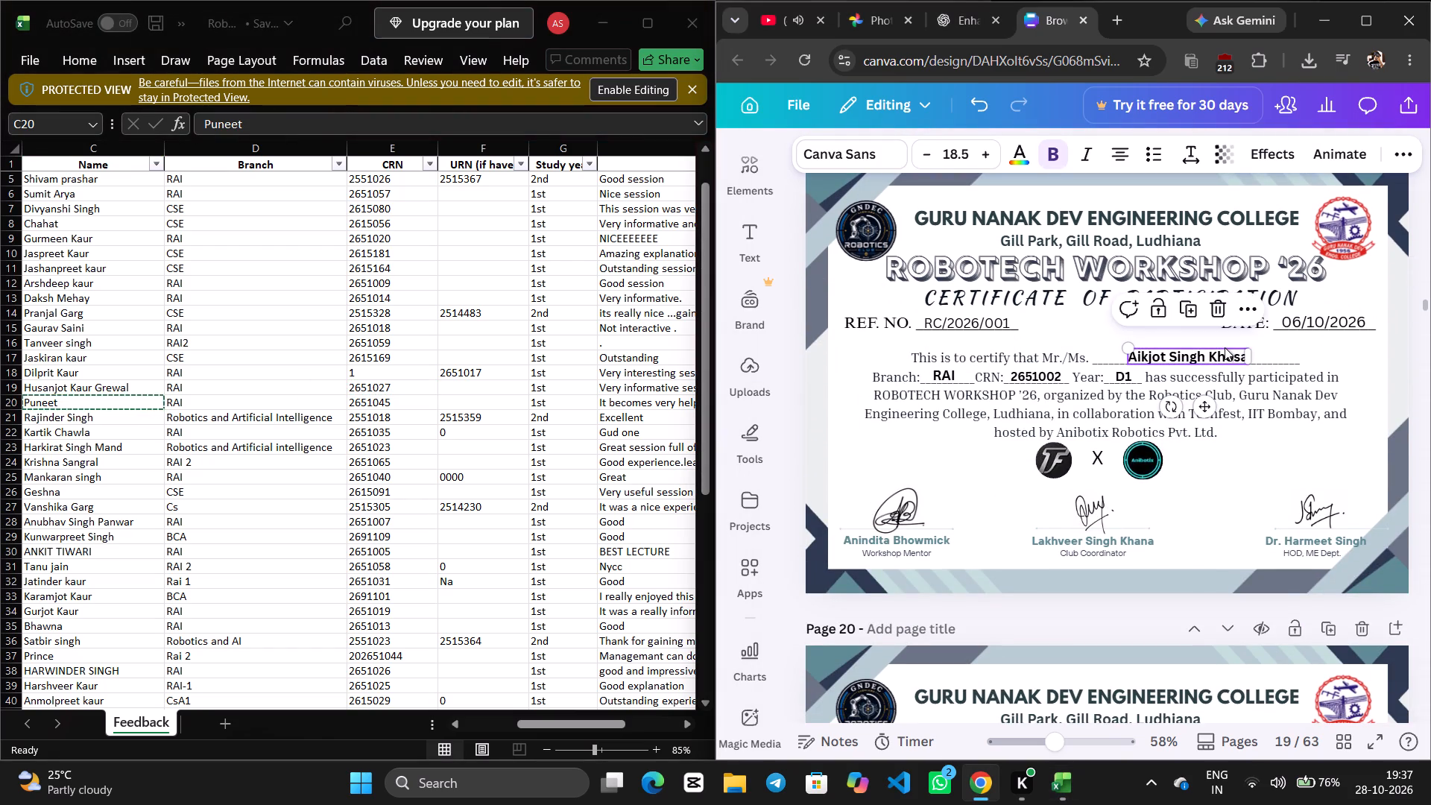
double_click(1224, 361)
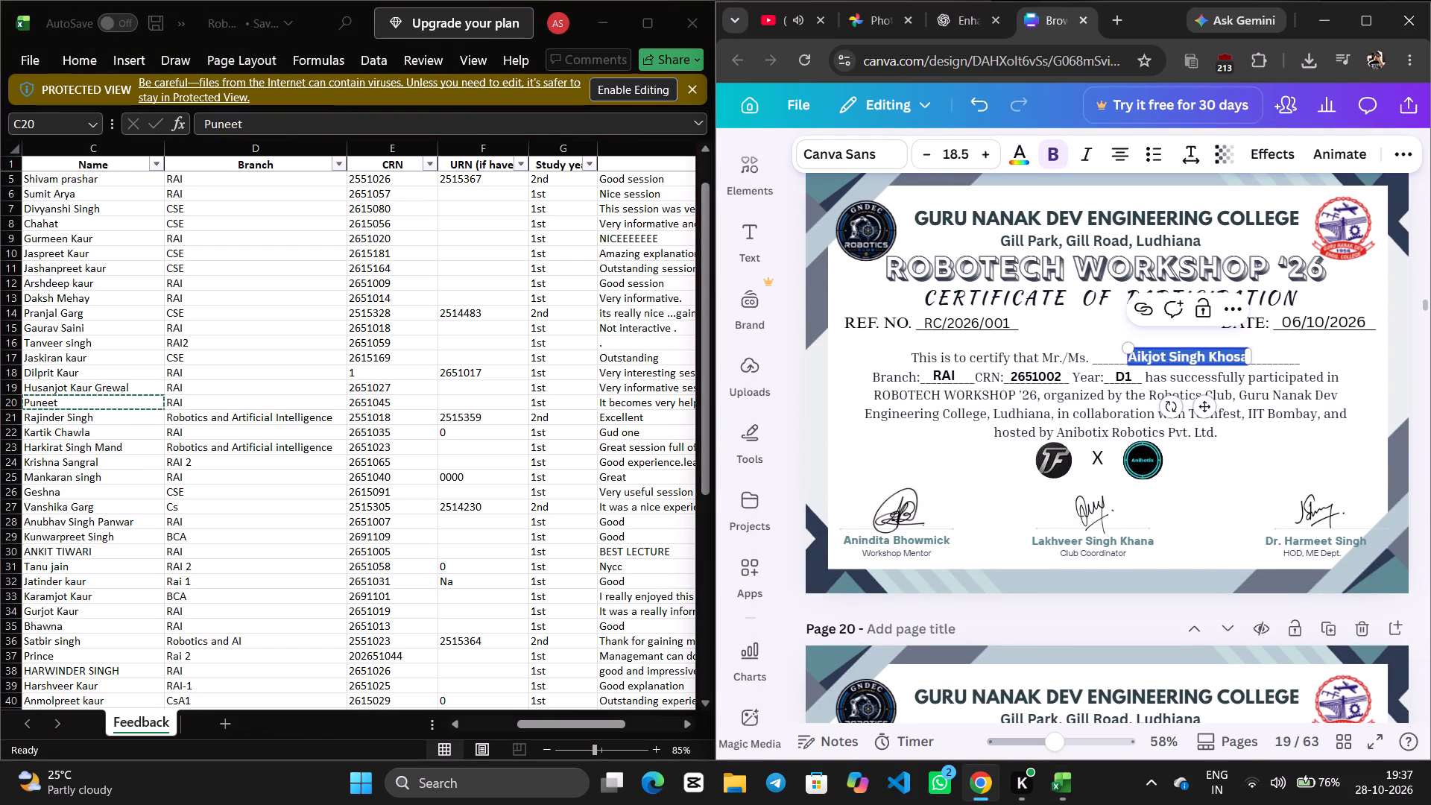
key("ctrl+v")
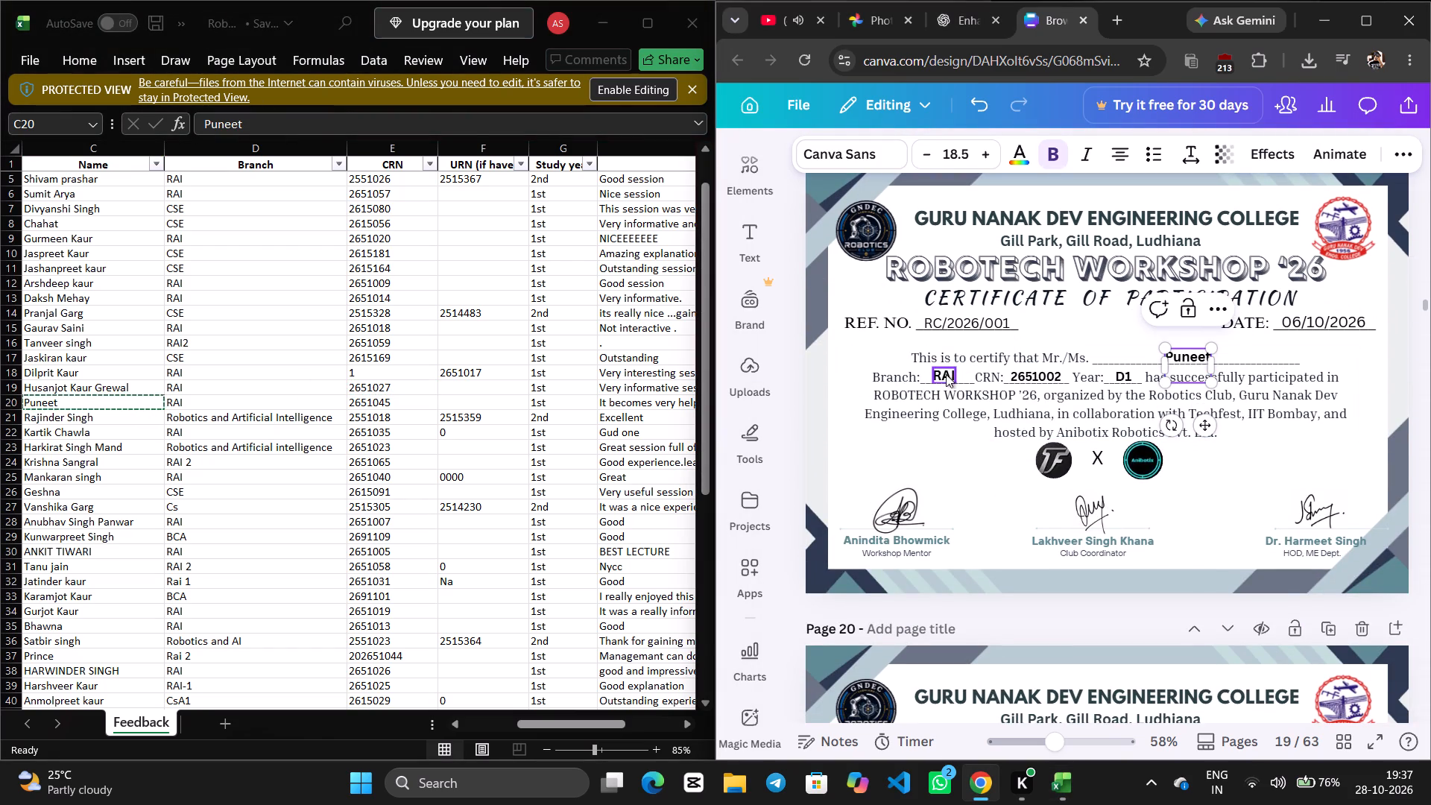
Replace the CRN on the page 19 certificate with the CRN copied from row 20 of the feedback workbook.
left_click(368, 399)
left_click(366, 402)
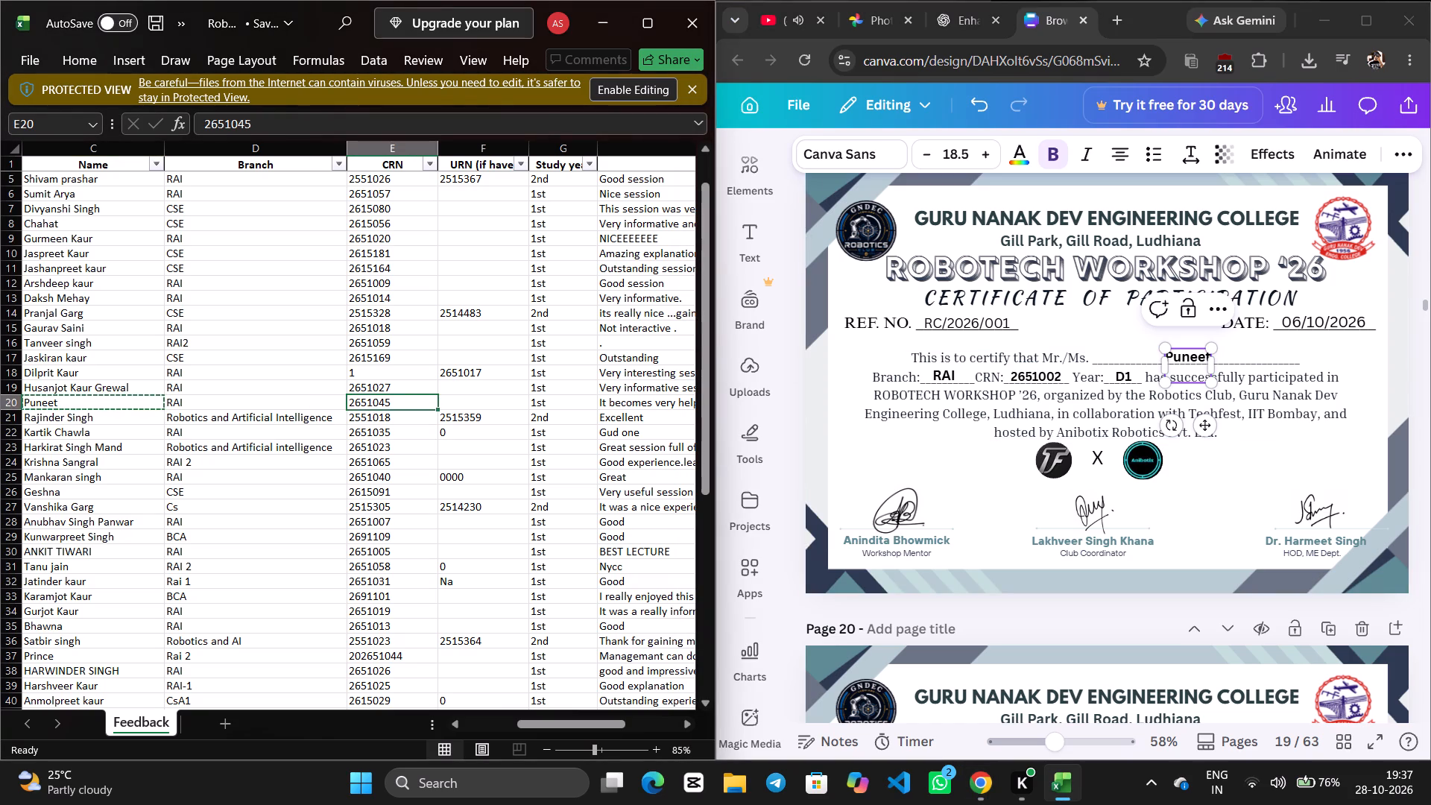
key("ctrl+c")
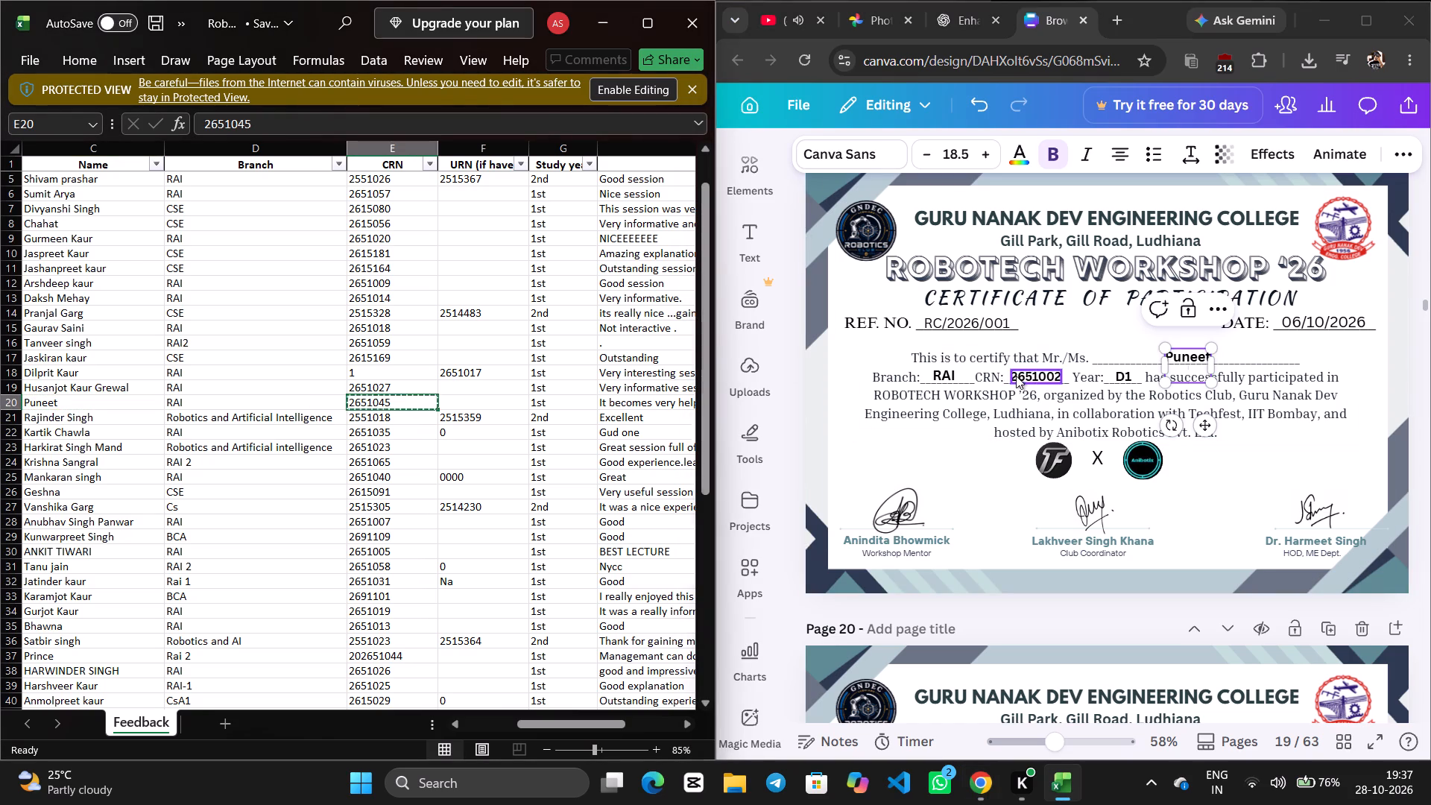
double_click(1016, 376)
key("ctrl+v")
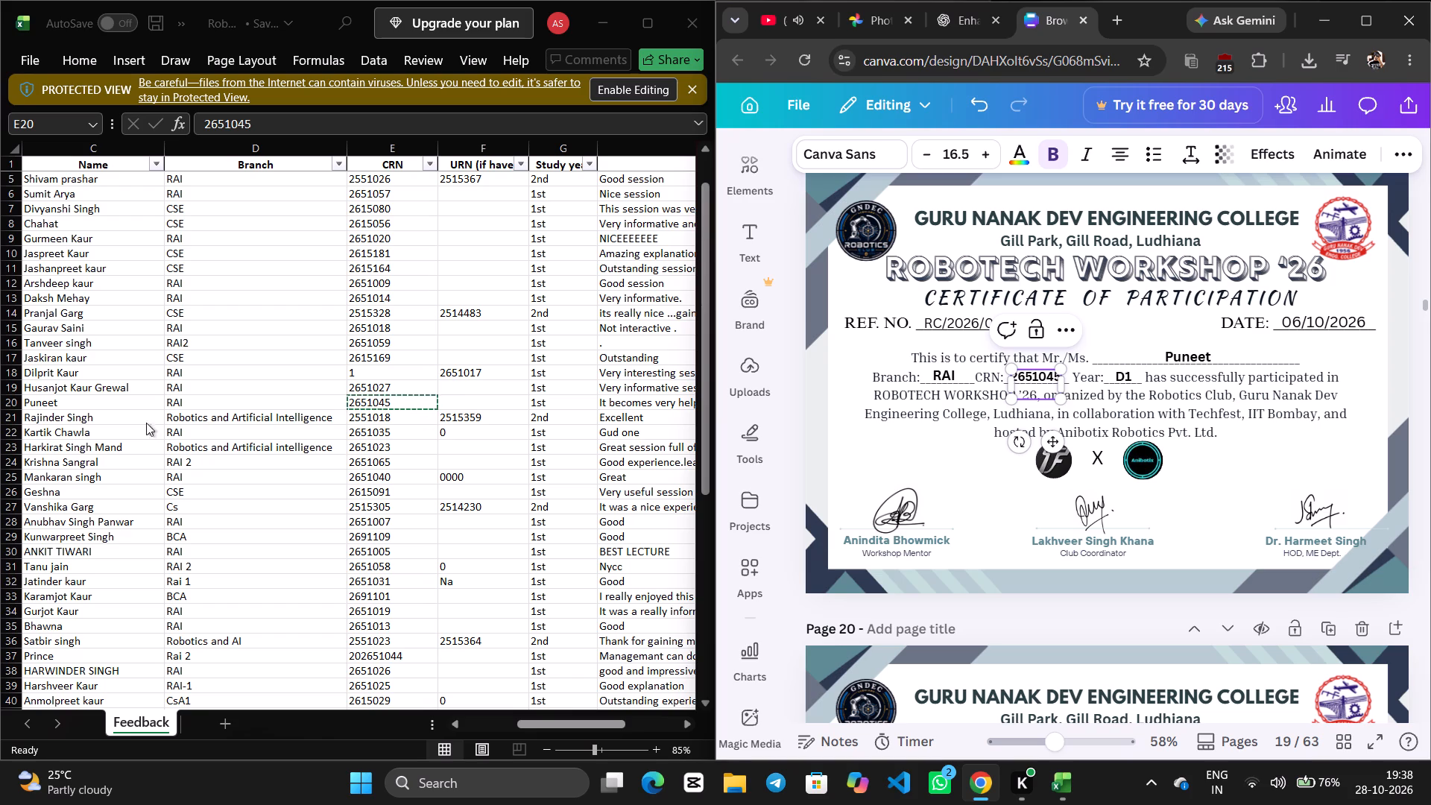
Replace the participant name on the page 20 certificate with the name copied from row 21 of the feedback workbook.
left_click(123, 420)
left_click(123, 420)
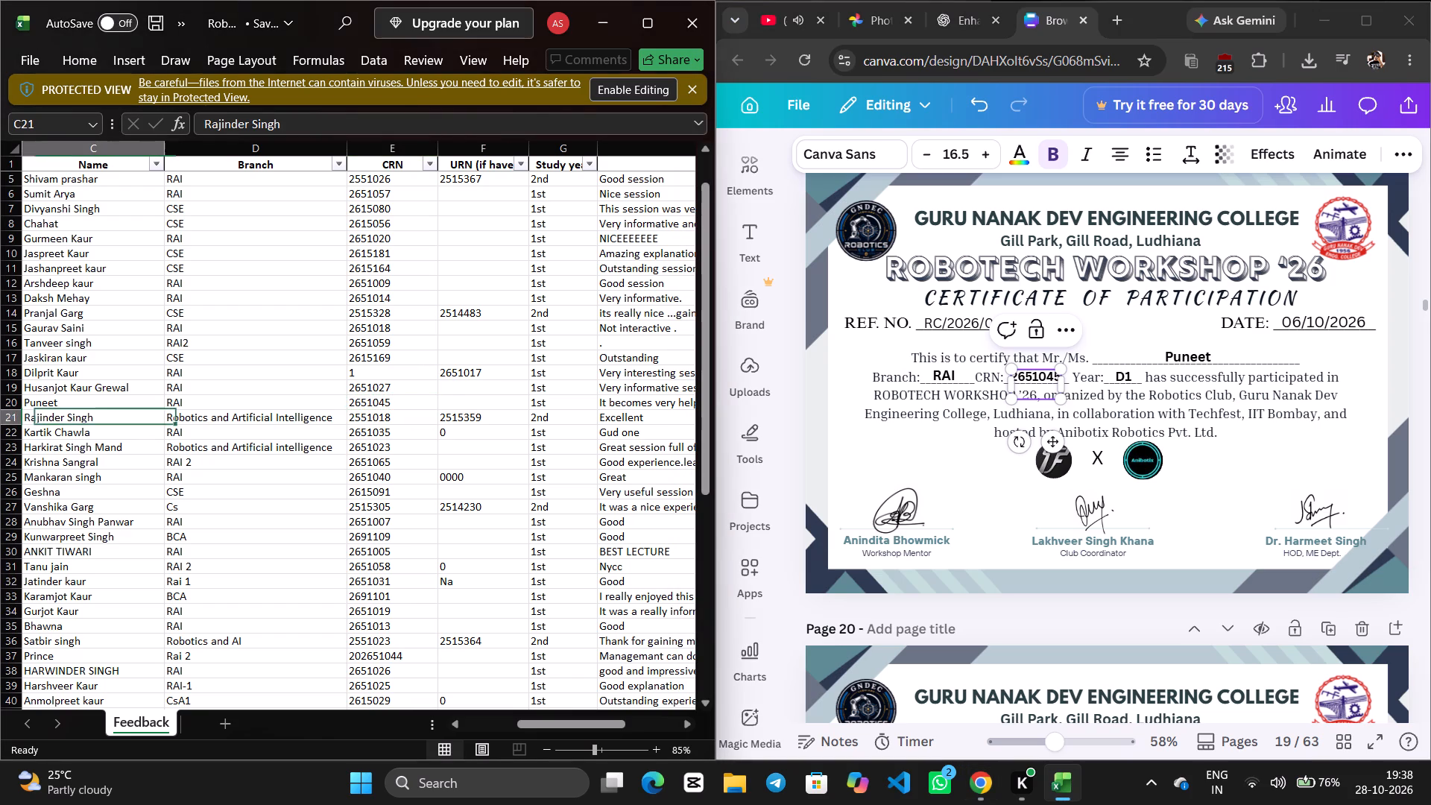
key("ctrl+c")
scroll(1129, 567, "down", 4)
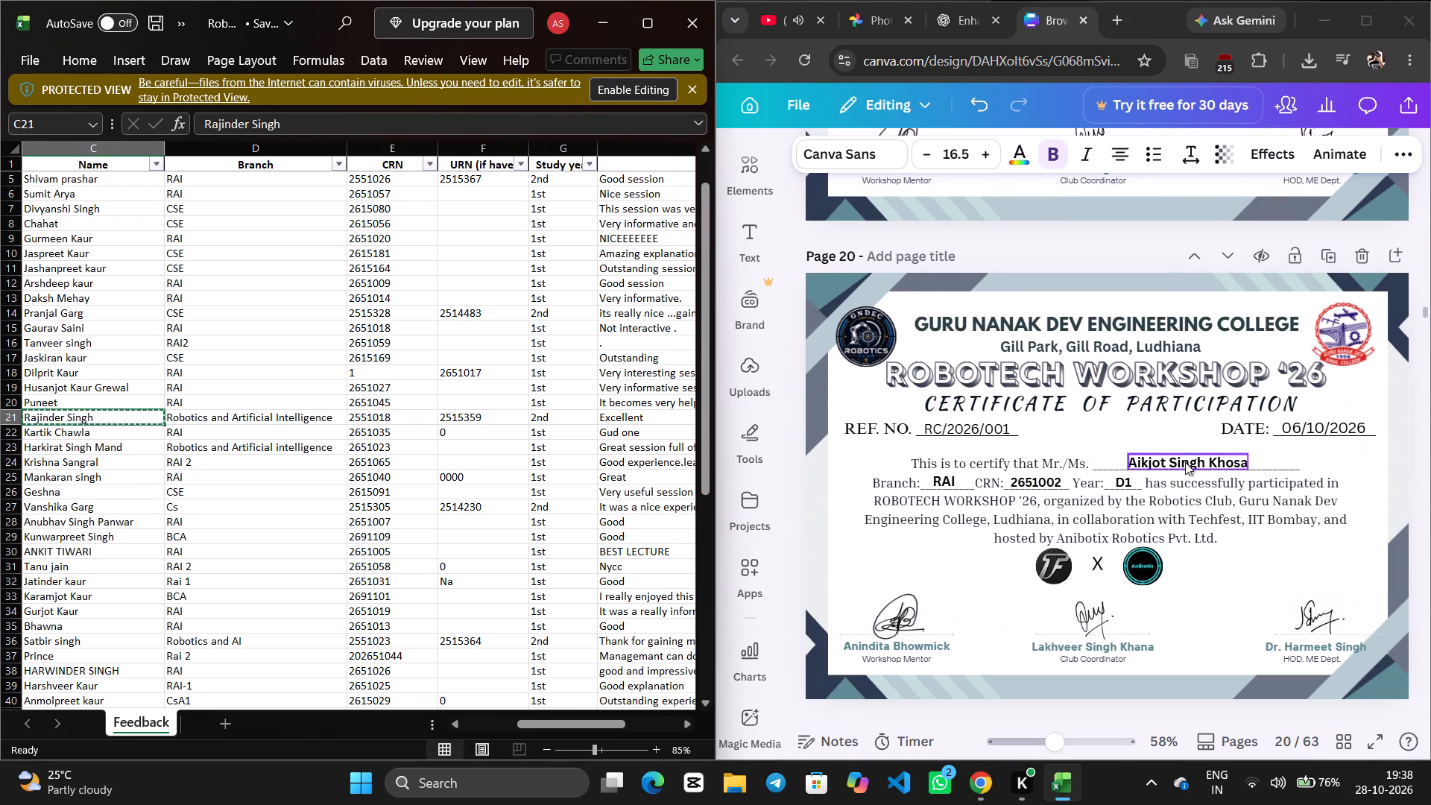
double_click(1185, 462)
key("ctrl+v")
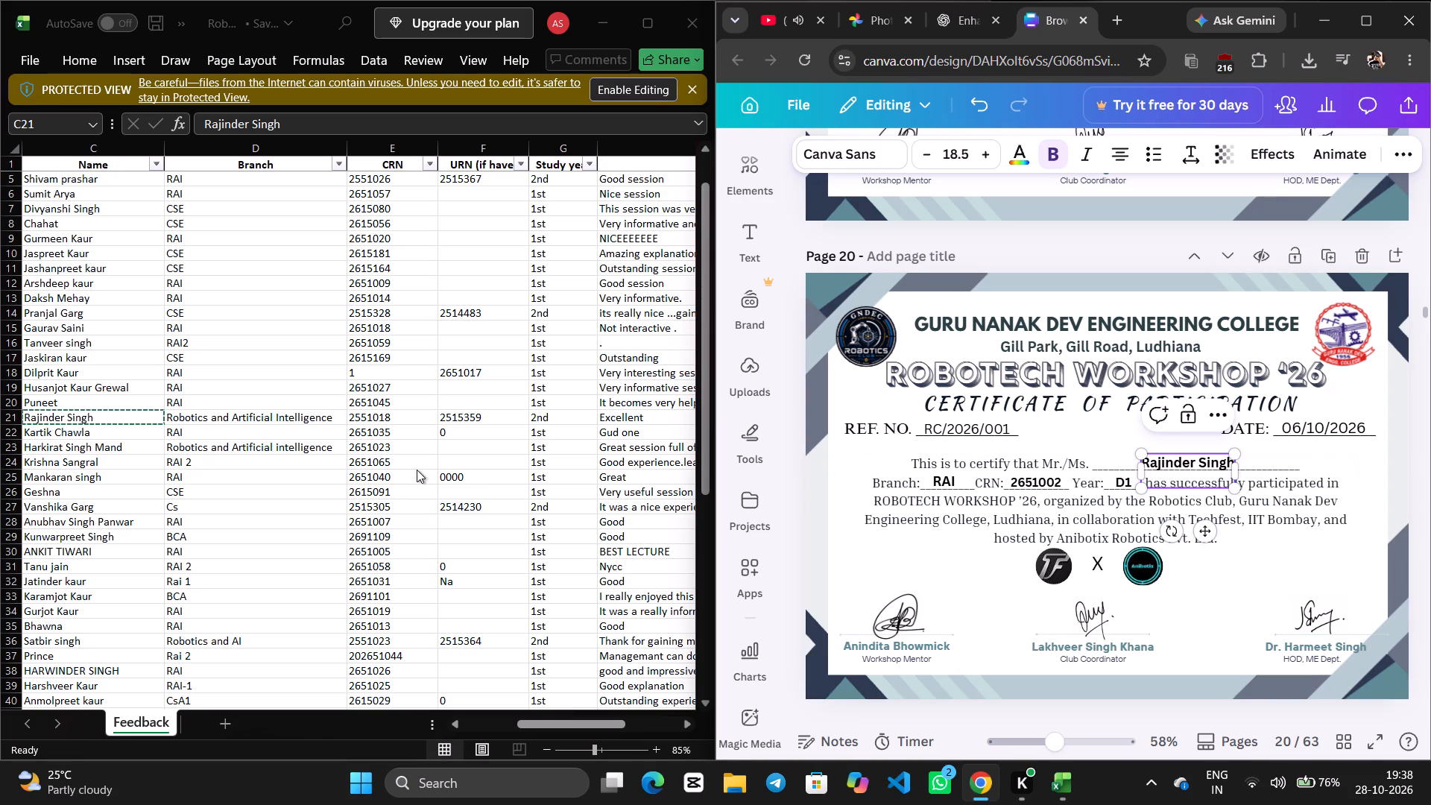
Replace the CRN on the page 20 certificate with the CRN copied from row 21 of the feedback workbook.
left_click(402, 414)
left_click(403, 419)
key("ctrl+c")
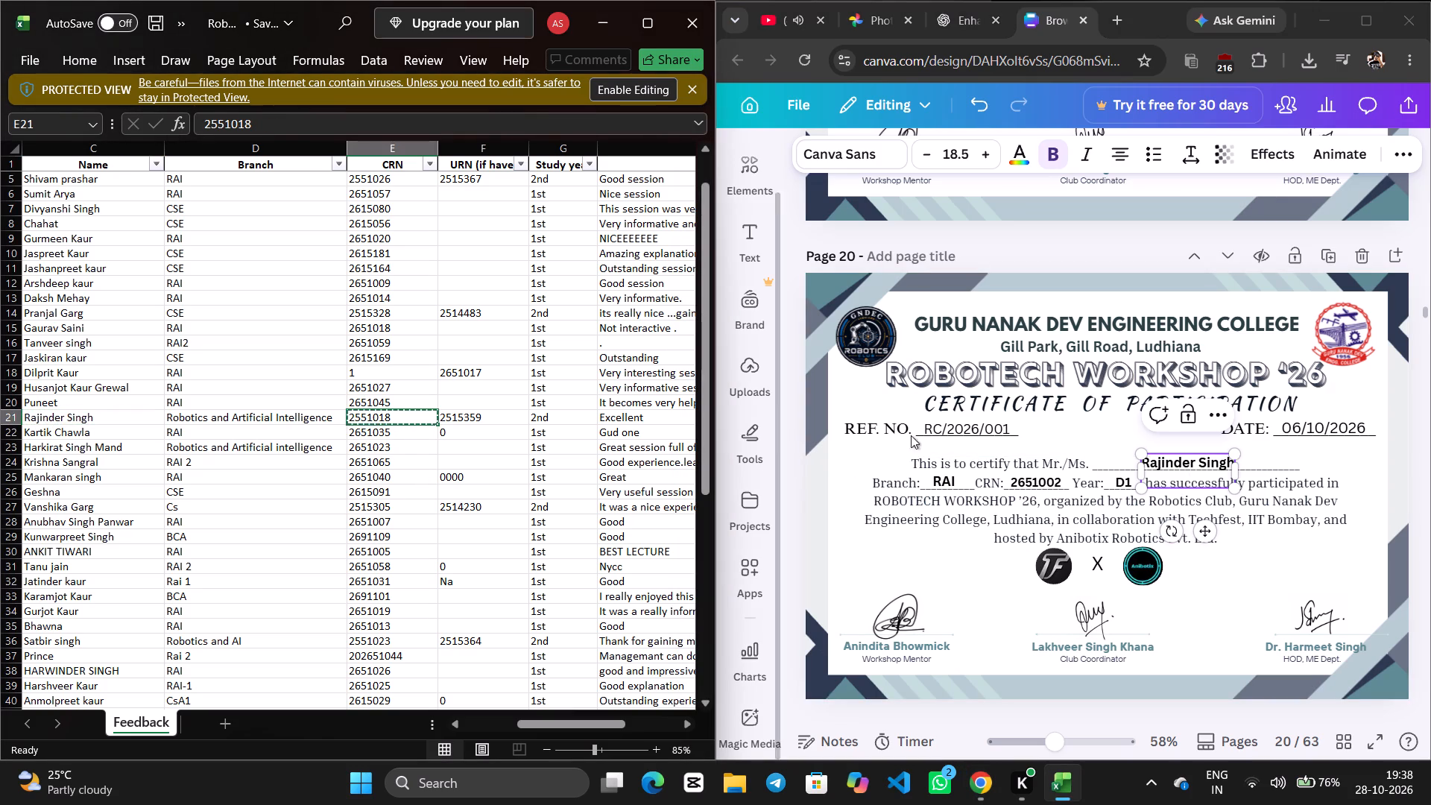
double_click(1040, 487)
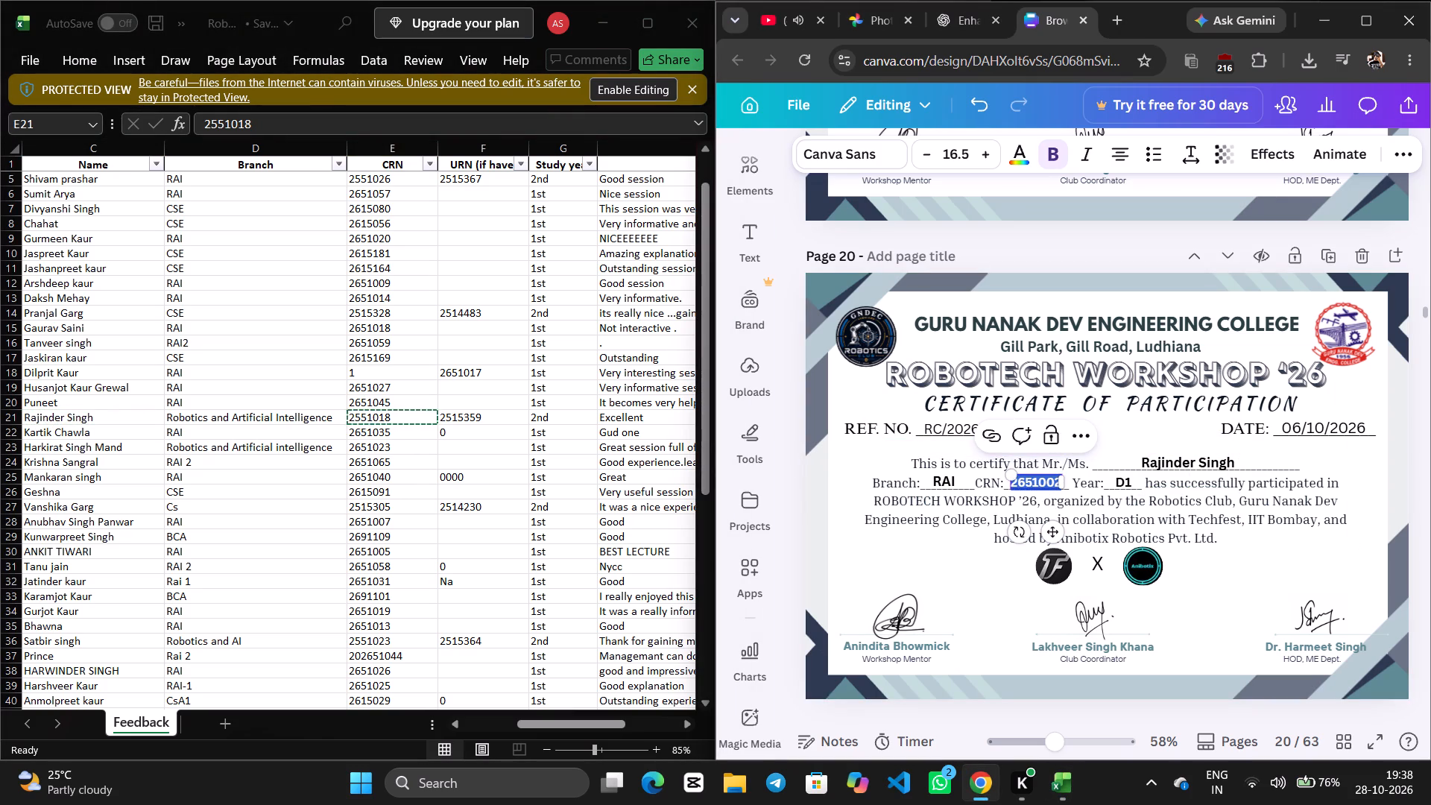
key("ctrl+v")
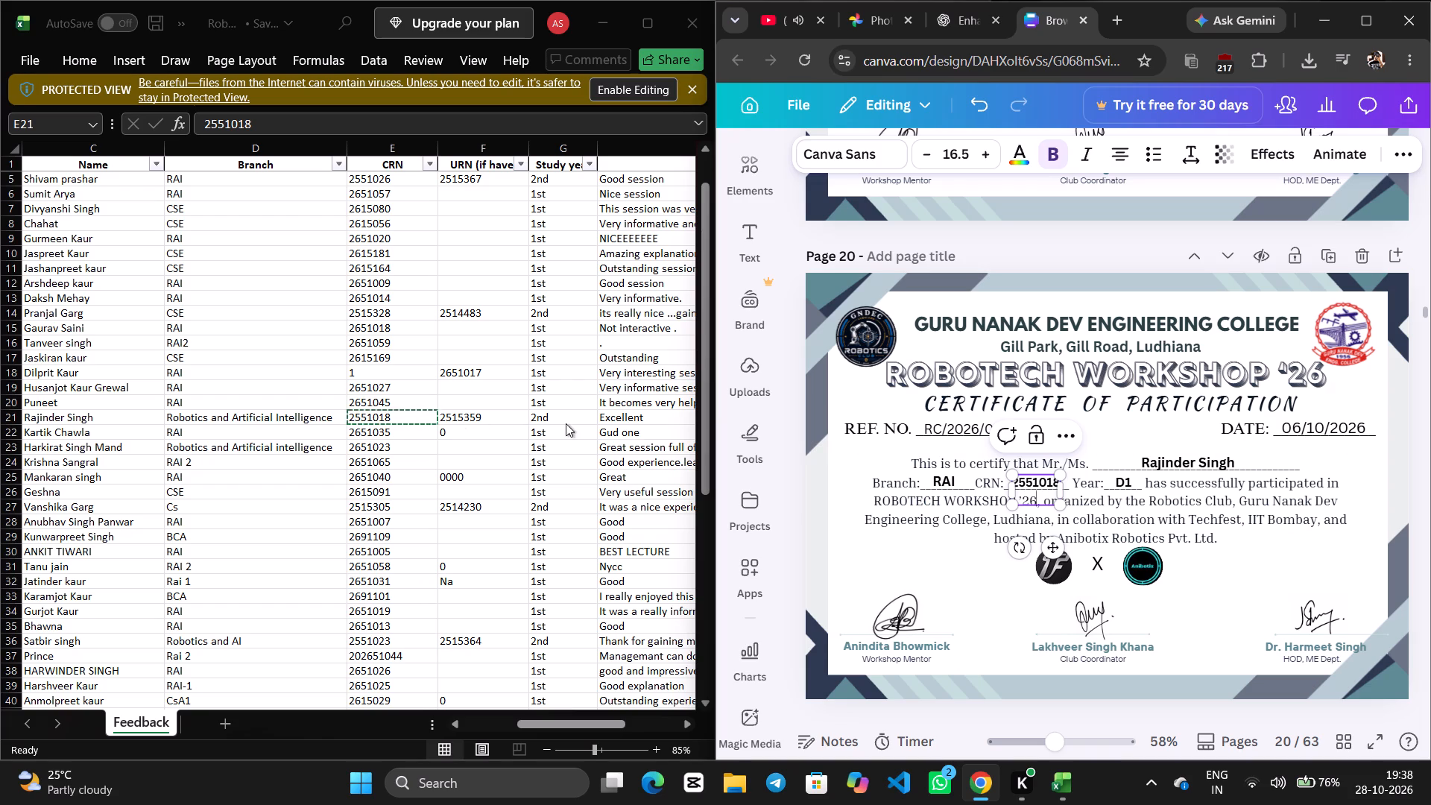
Change the year on the page 20 certificate to D2.
left_click(1127, 486)
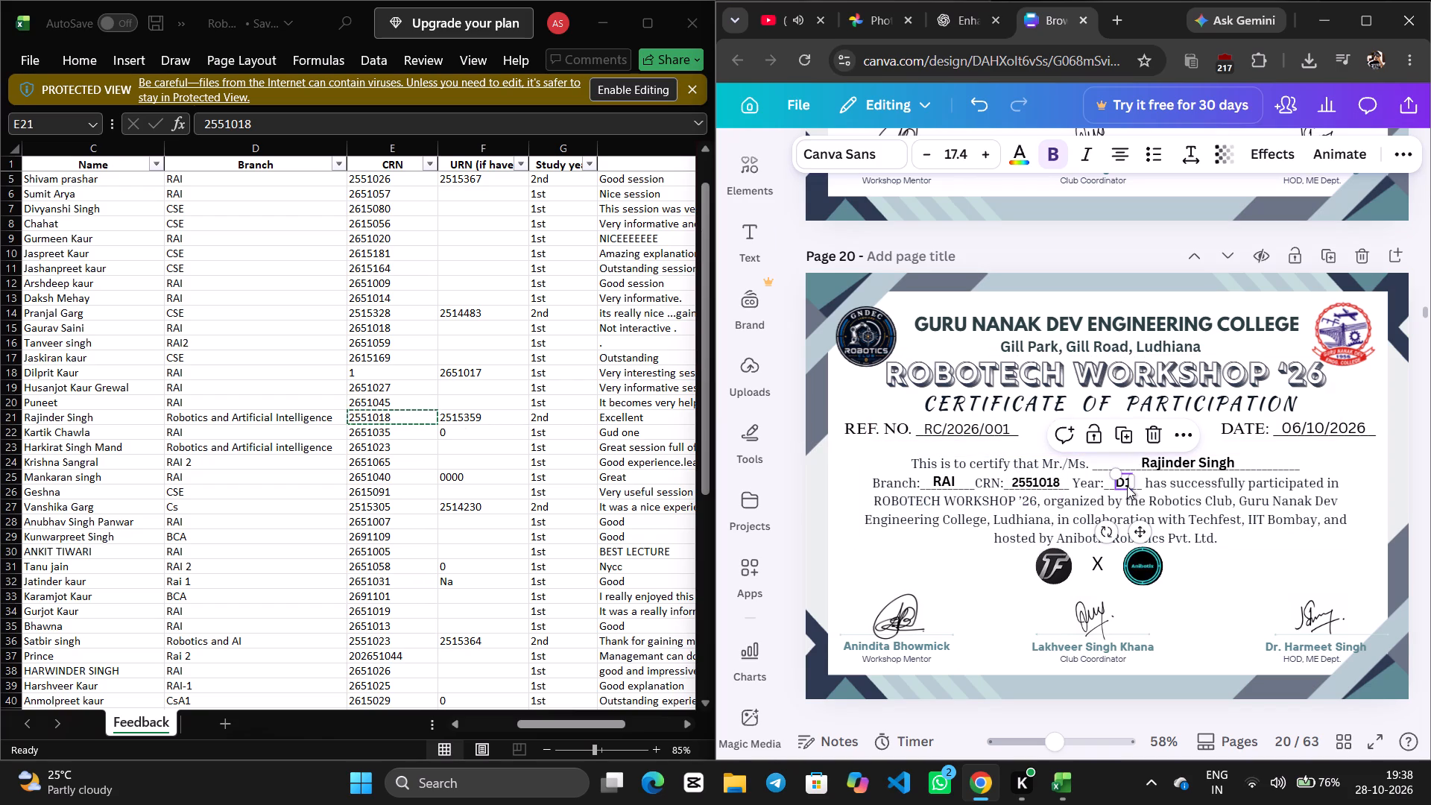
type("D2")
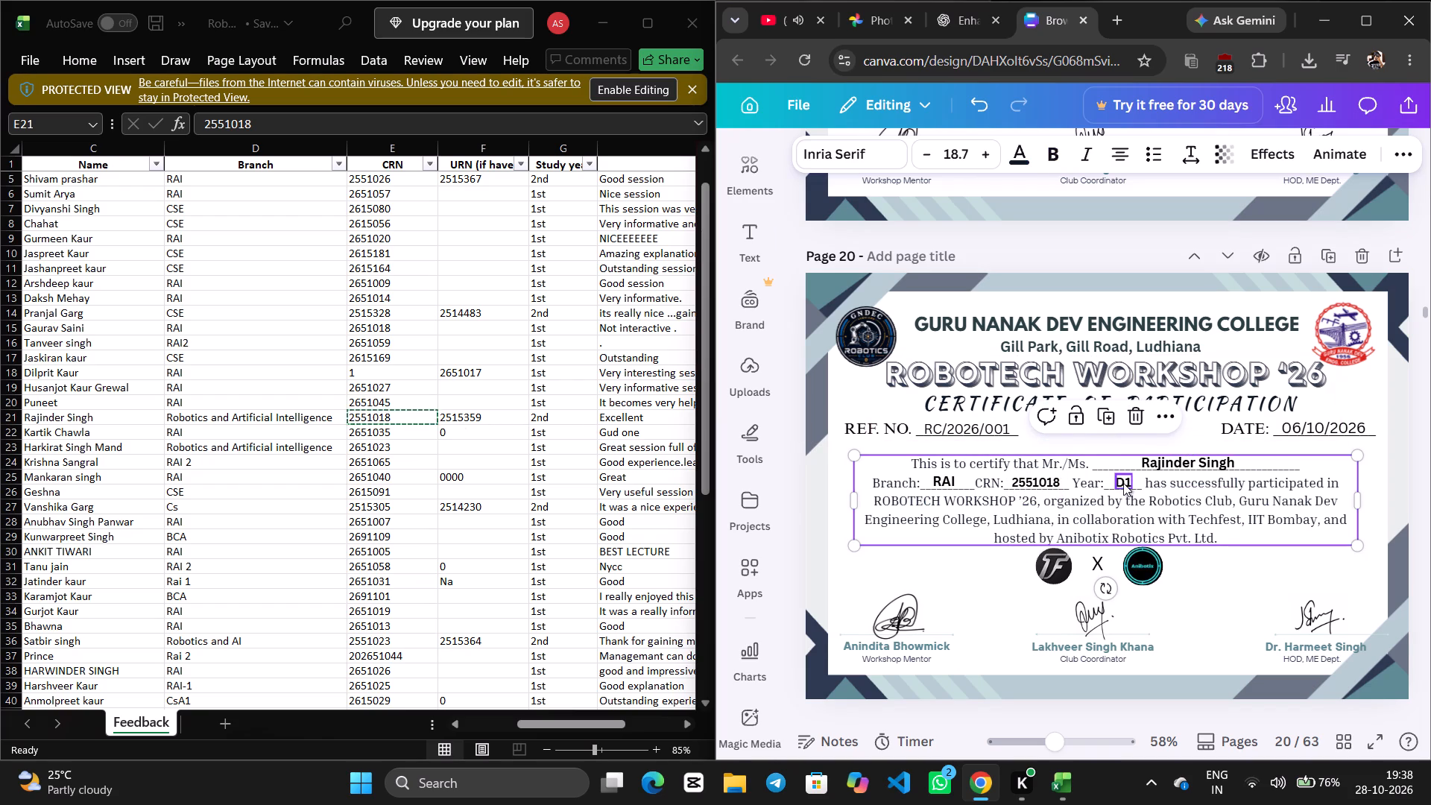
double_click(1123, 483)
type("D2")
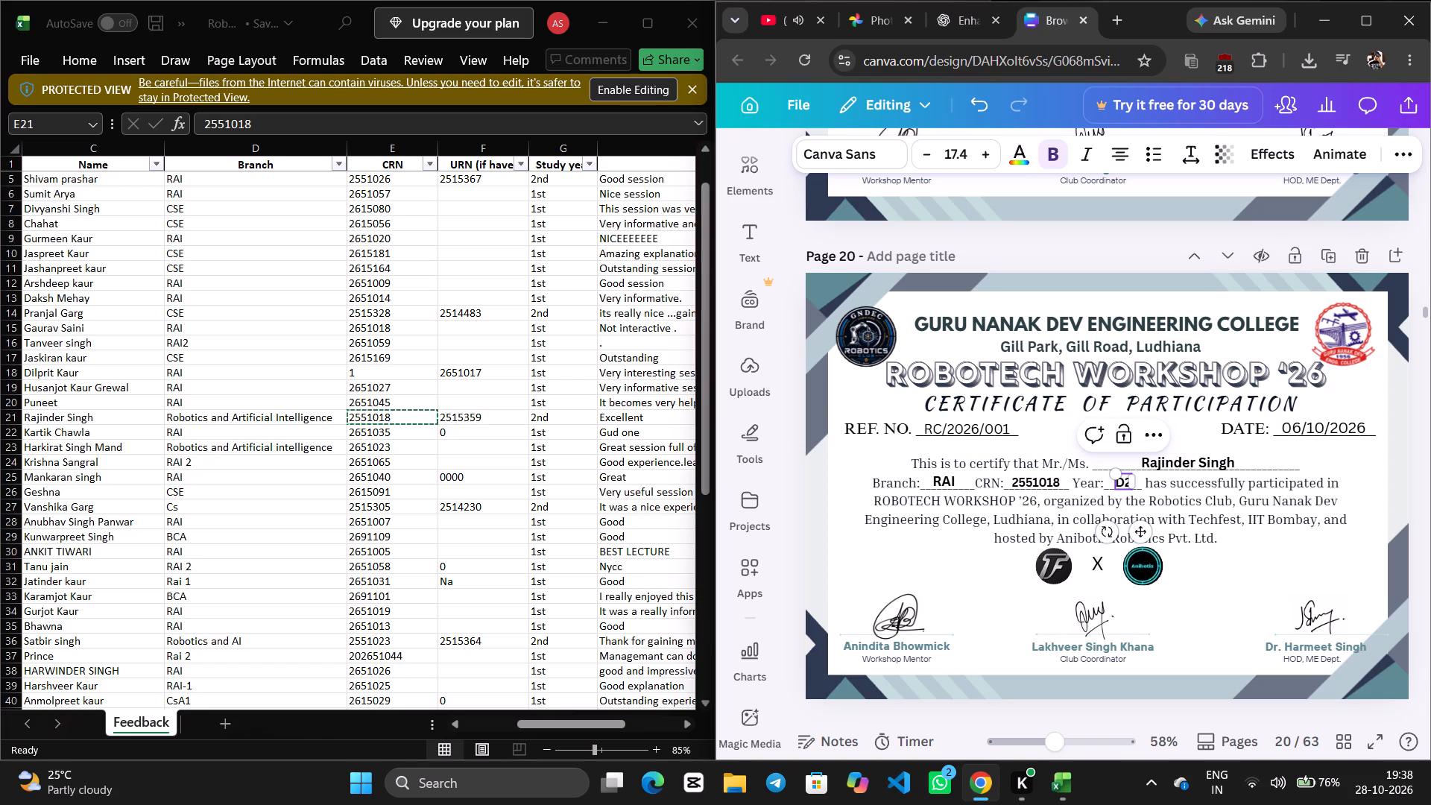
Replace the participant name on the page 21 certificate with the name copied from row 22 of the feedback workbook.
scroll(1213, 490, "down", 3)
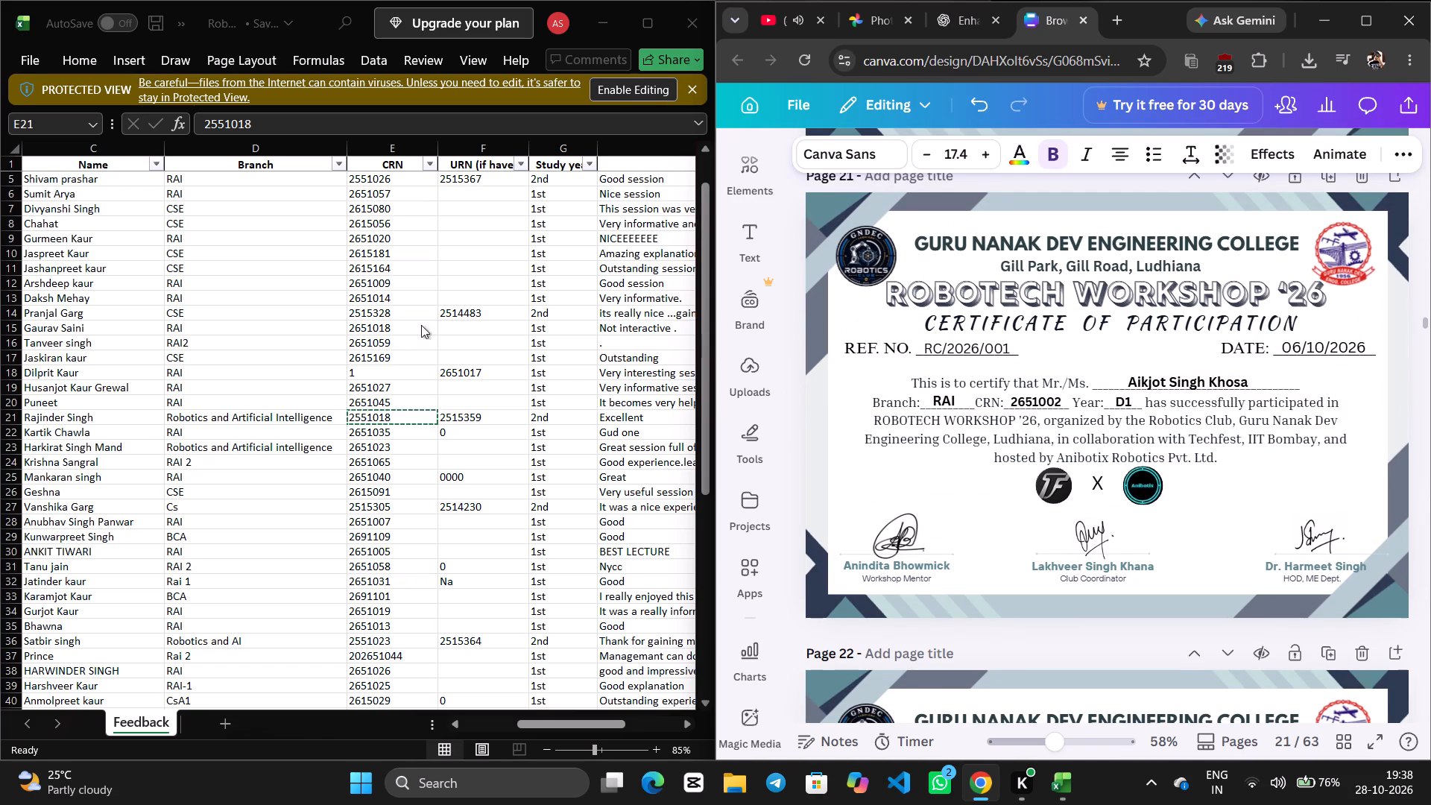
left_click(92, 415)
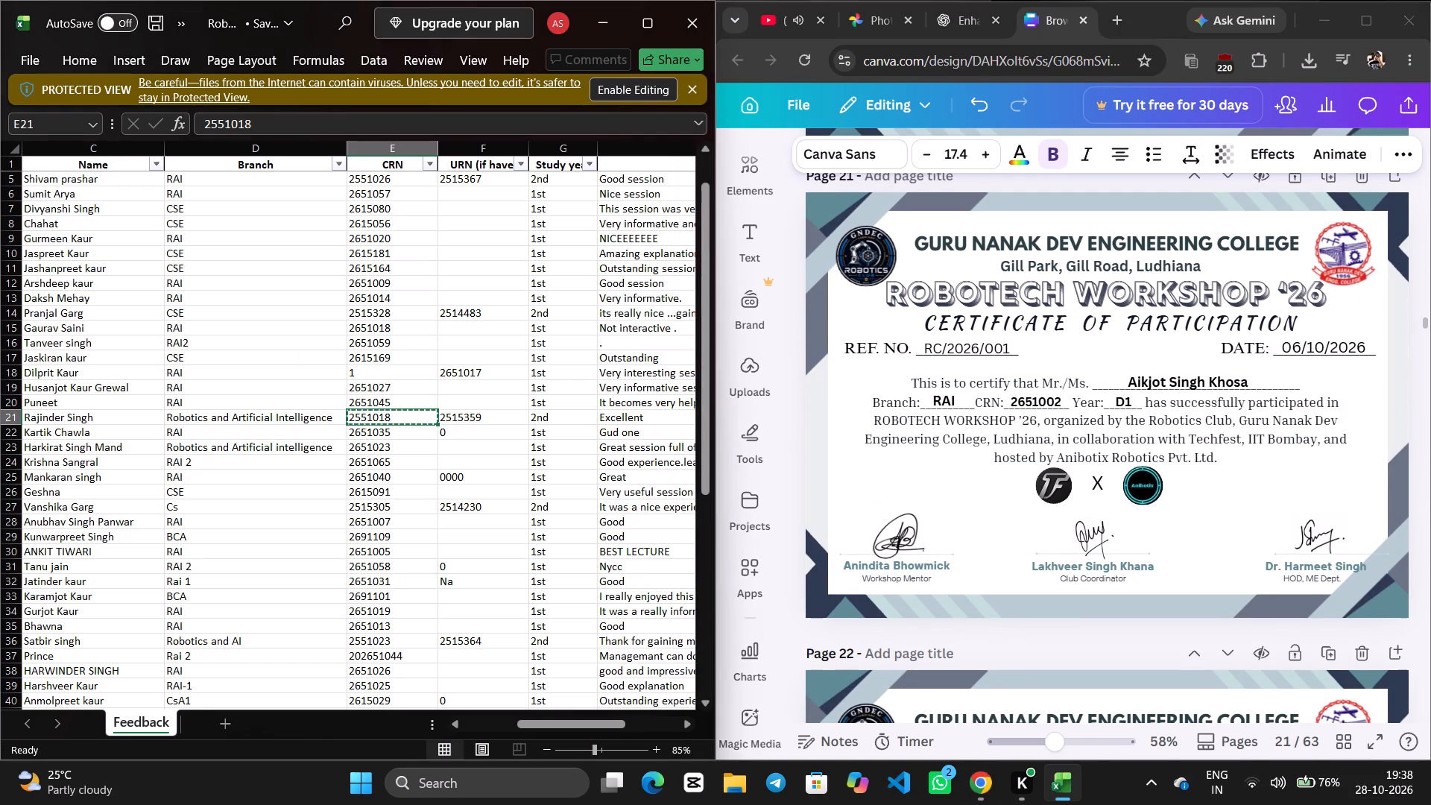
left_click(103, 438)
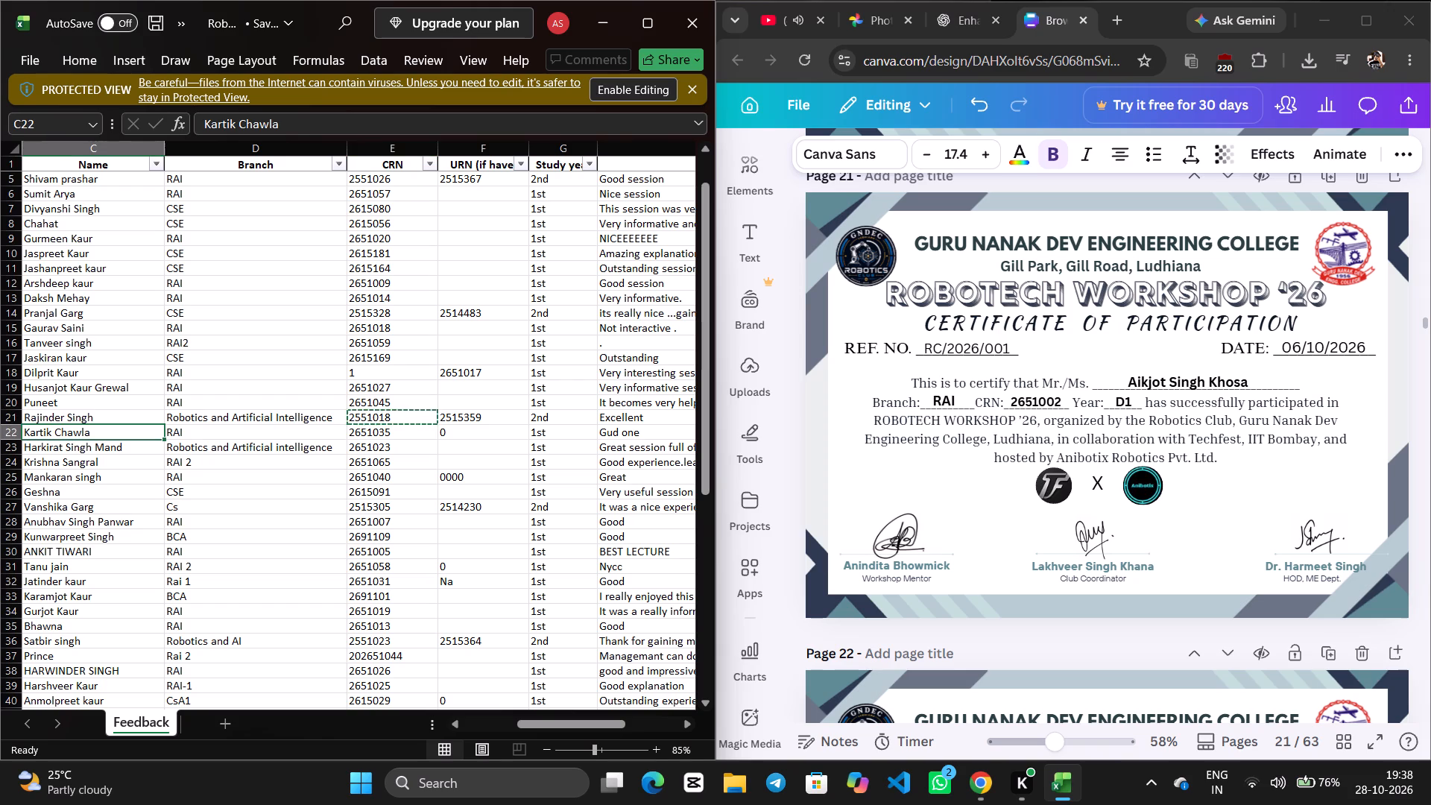
key("ctrl+c")
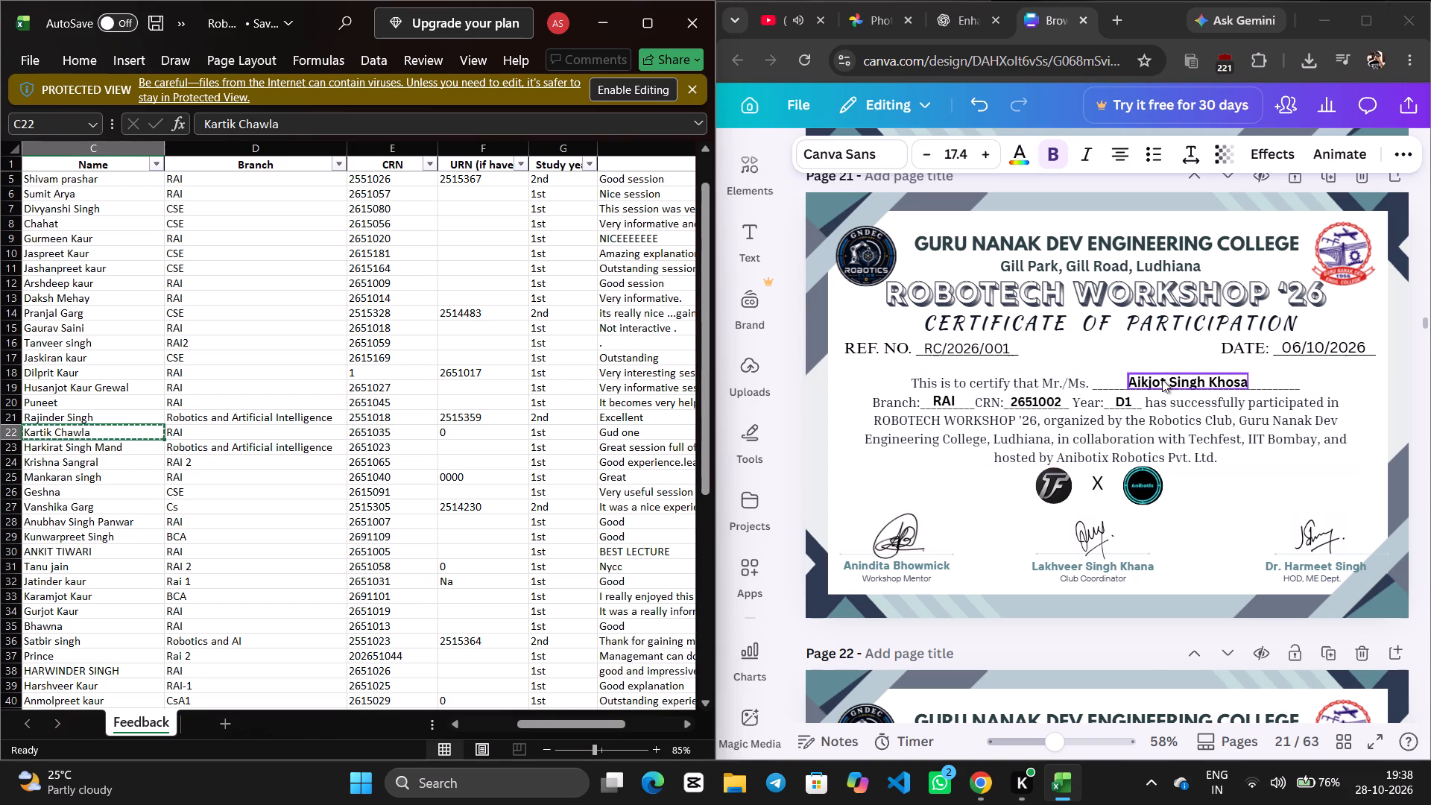
left_click(1162, 379)
left_click(1162, 379)
key("ctrl+v")
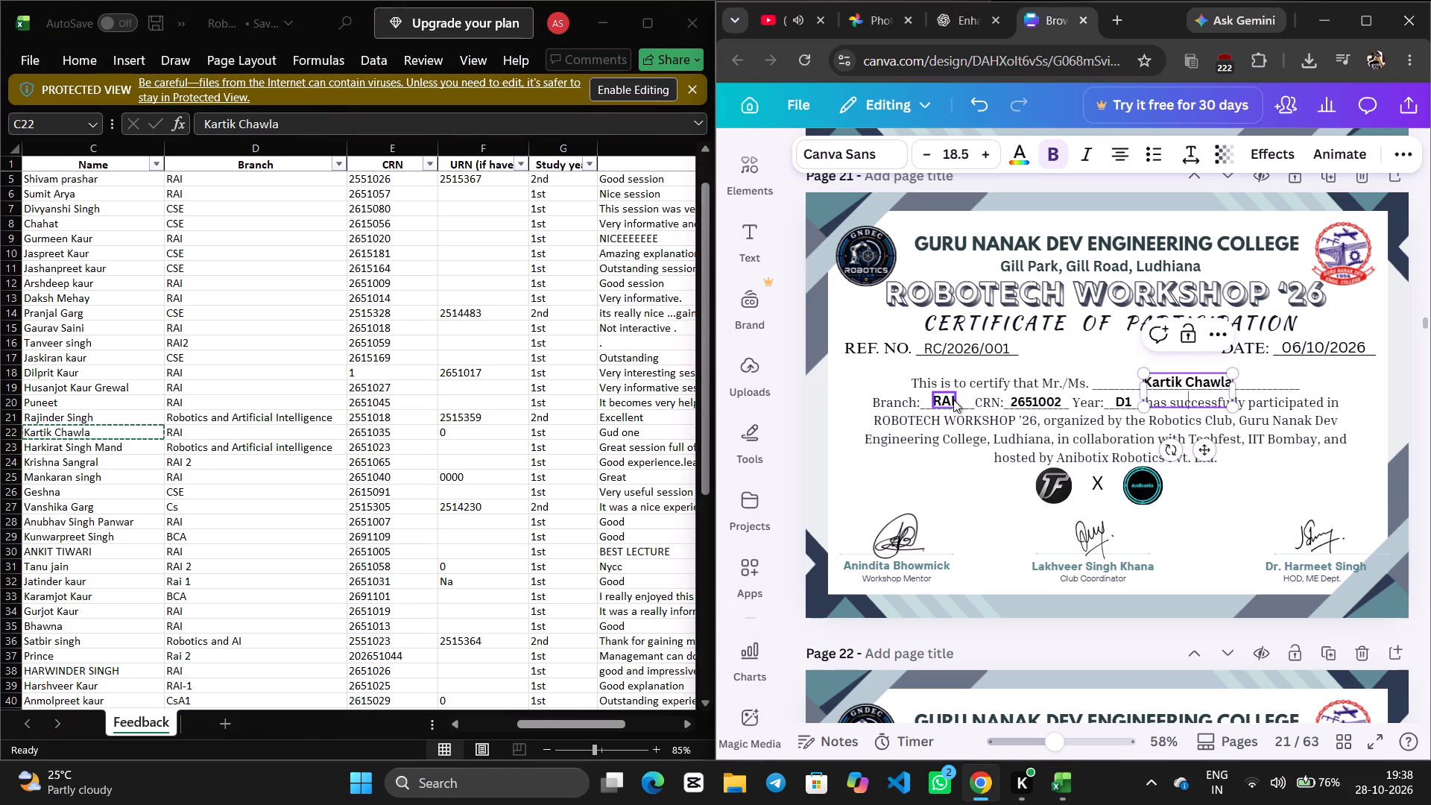
Replace the CRN on the page 21 certificate with the CRN copied from row 22 of the feedback workbook.
left_click(377, 434)
left_click(377, 433)
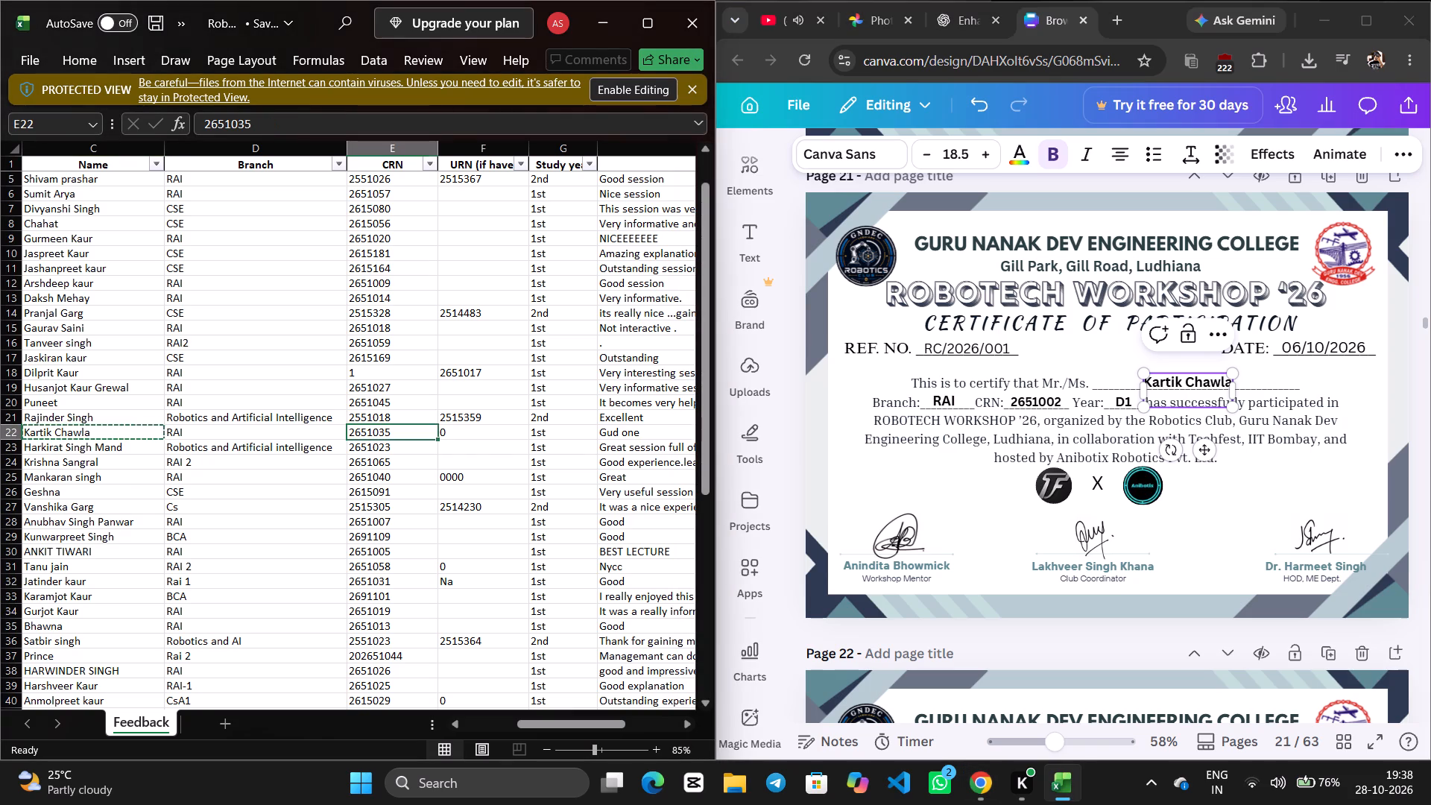
key("ctrl+c")
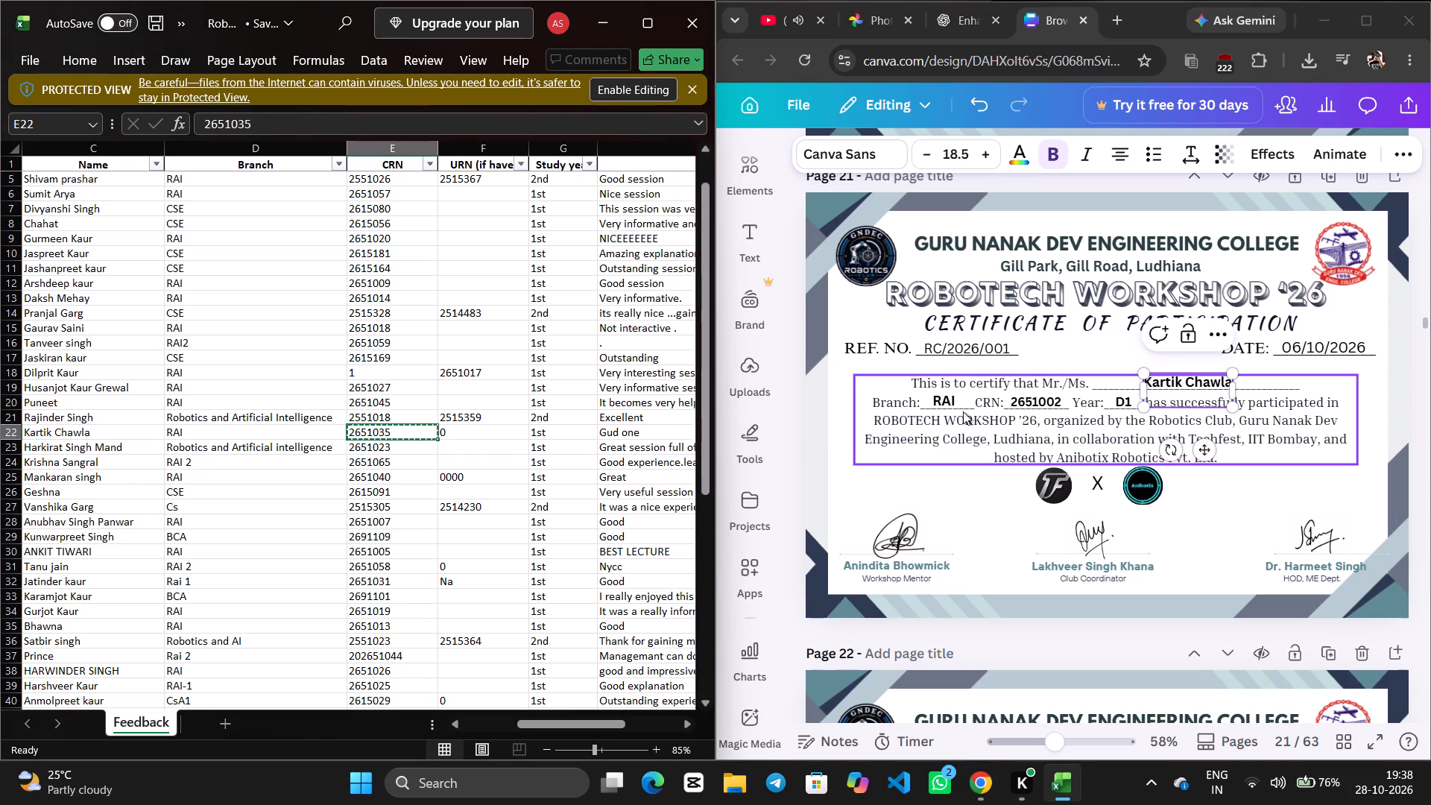
double_click(1023, 400)
key("ctrl+v")
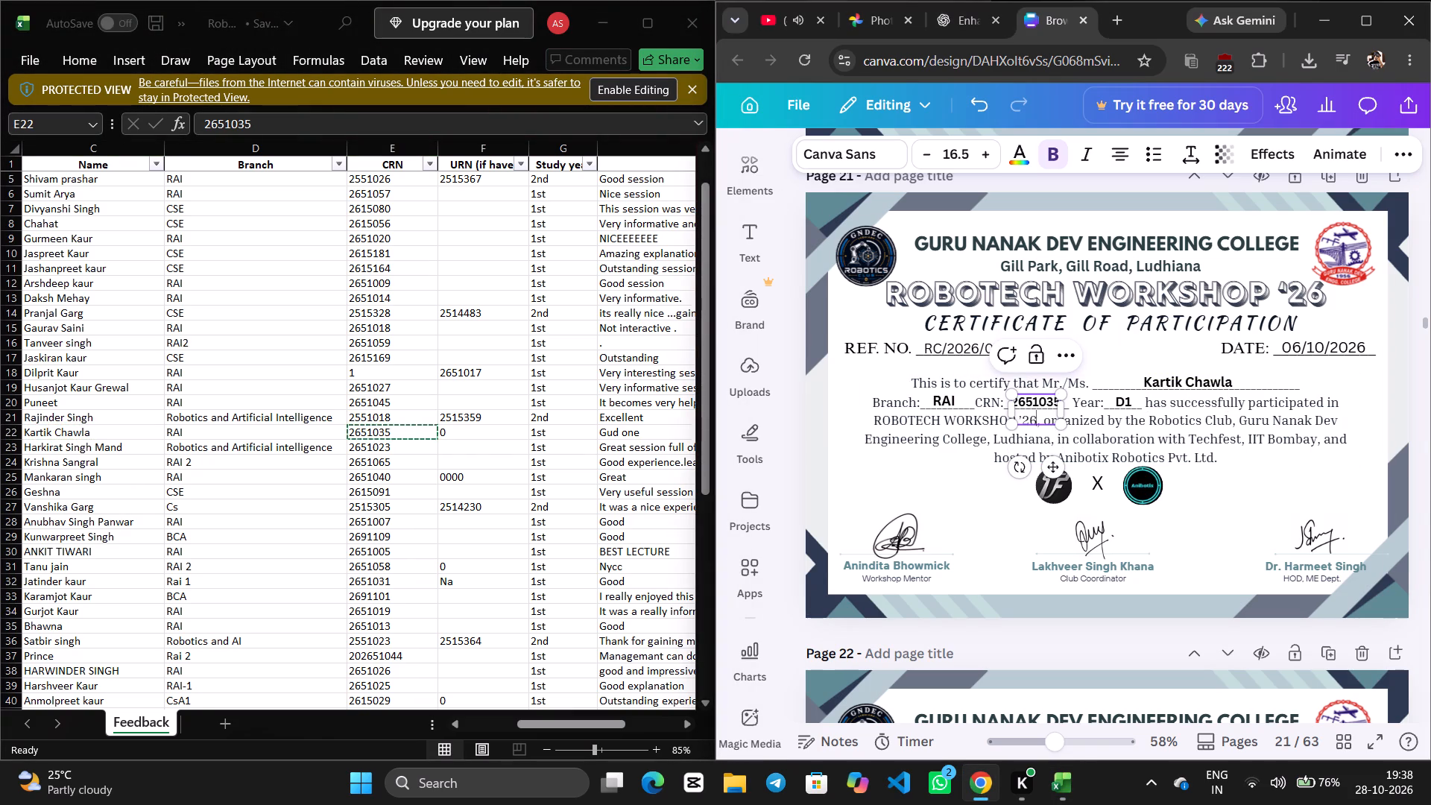
Replace the participant name on the page 22 certificate with the name copied from row 23 of the feedback workbook.
double_click(102, 447)
key("ctrl+c")
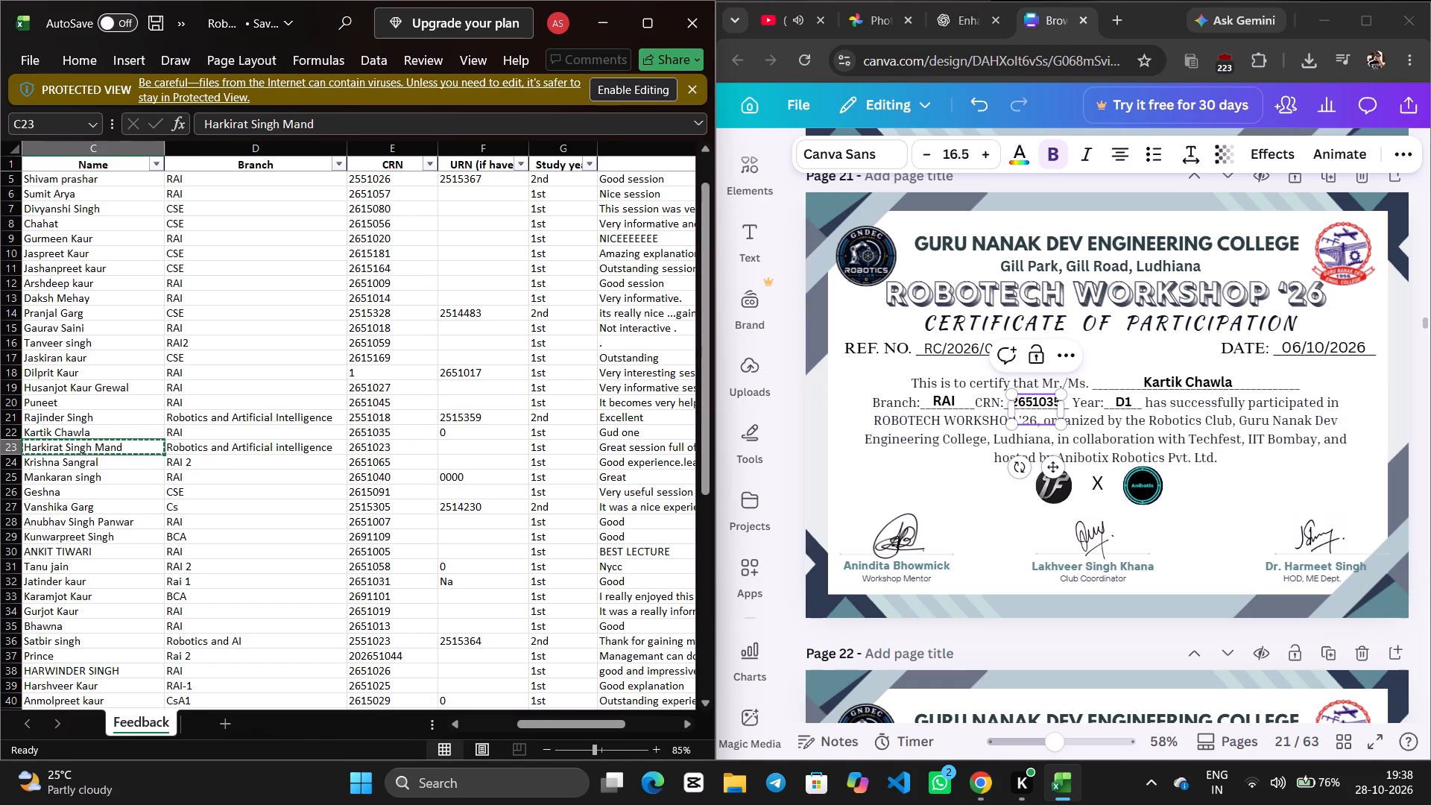
scroll(912, 458, "down", 3)
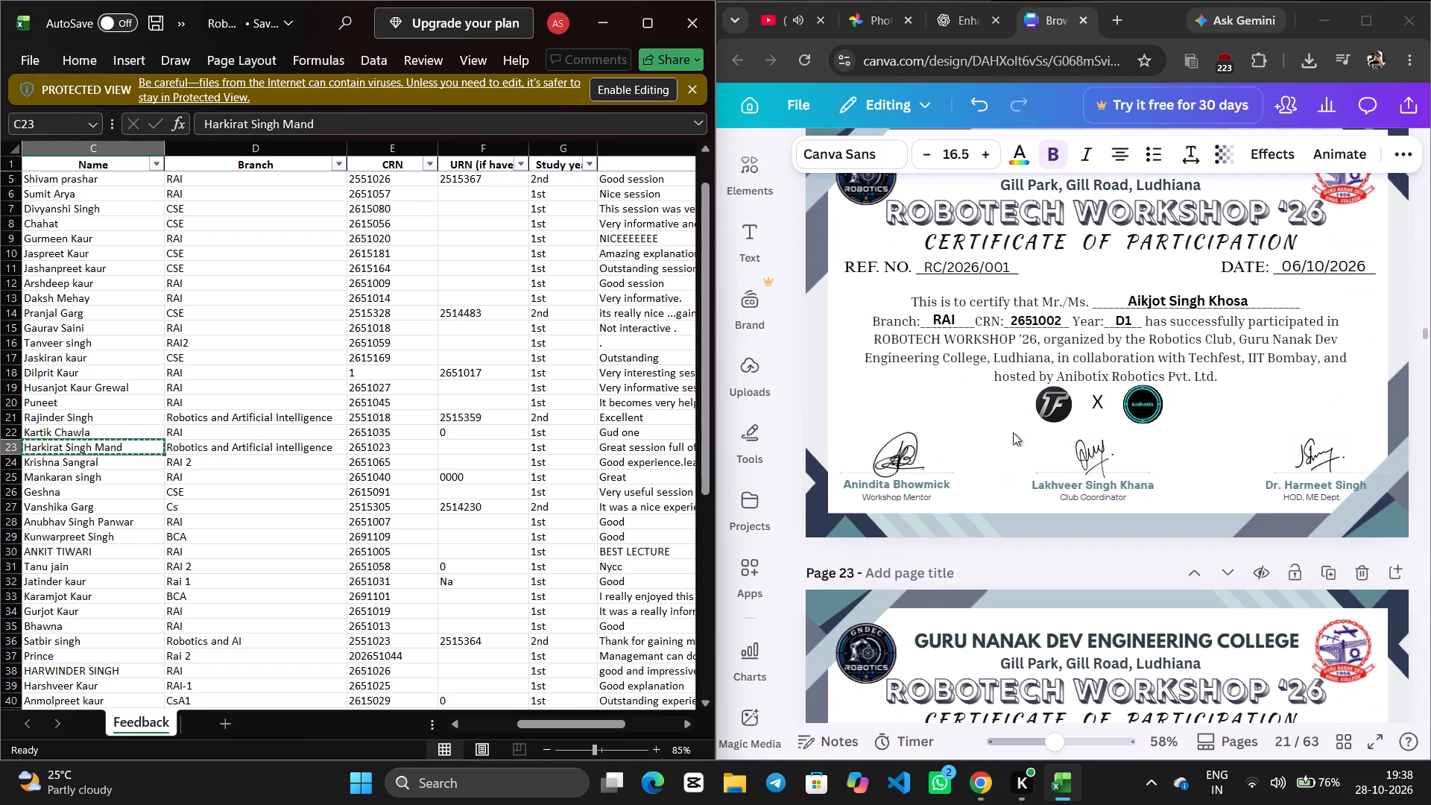
double_click(1187, 305)
key("ctrl+v")
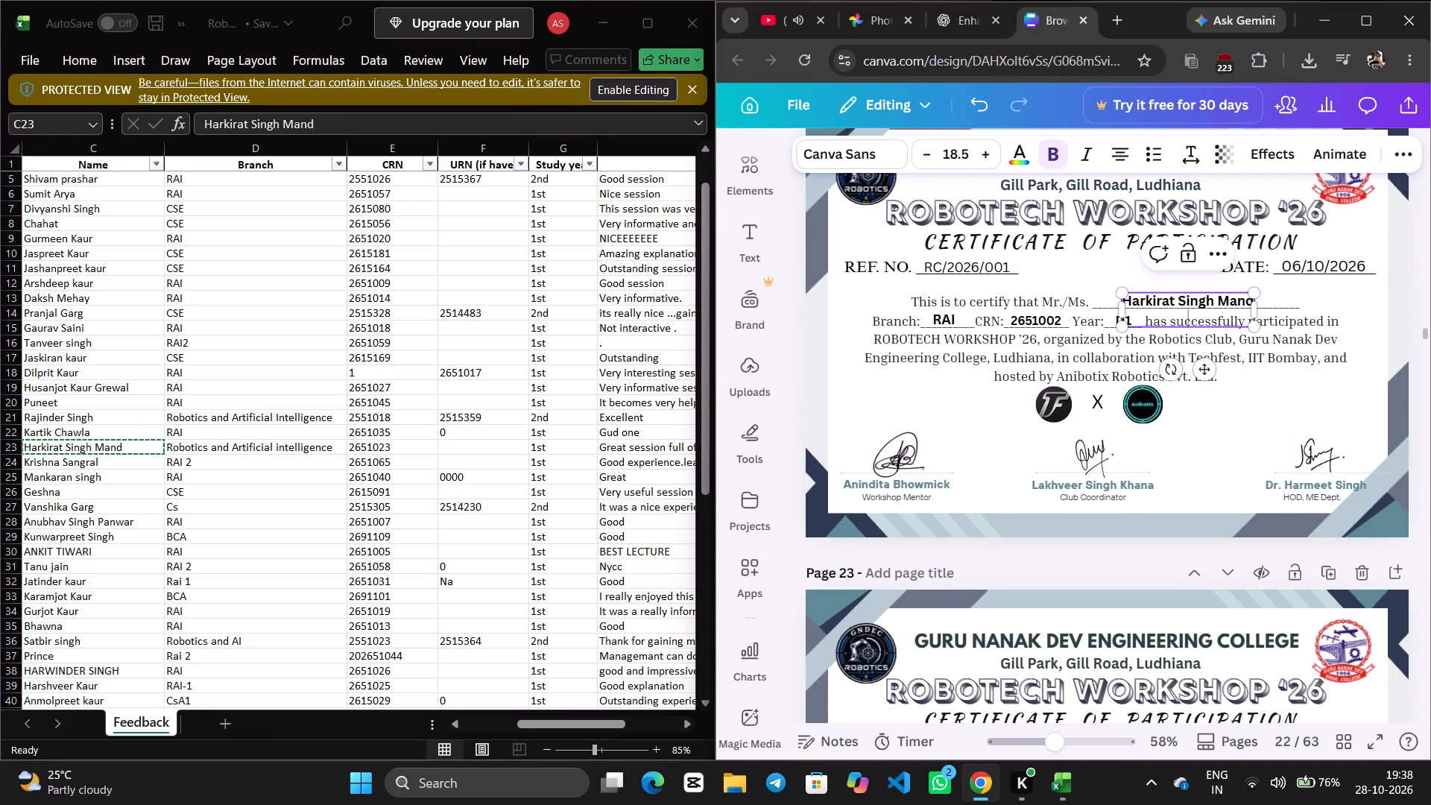
Replace the CRN on the page 22 certificate with the CRN copied from row 23 of the feedback workbook.
left_click(195, 451)
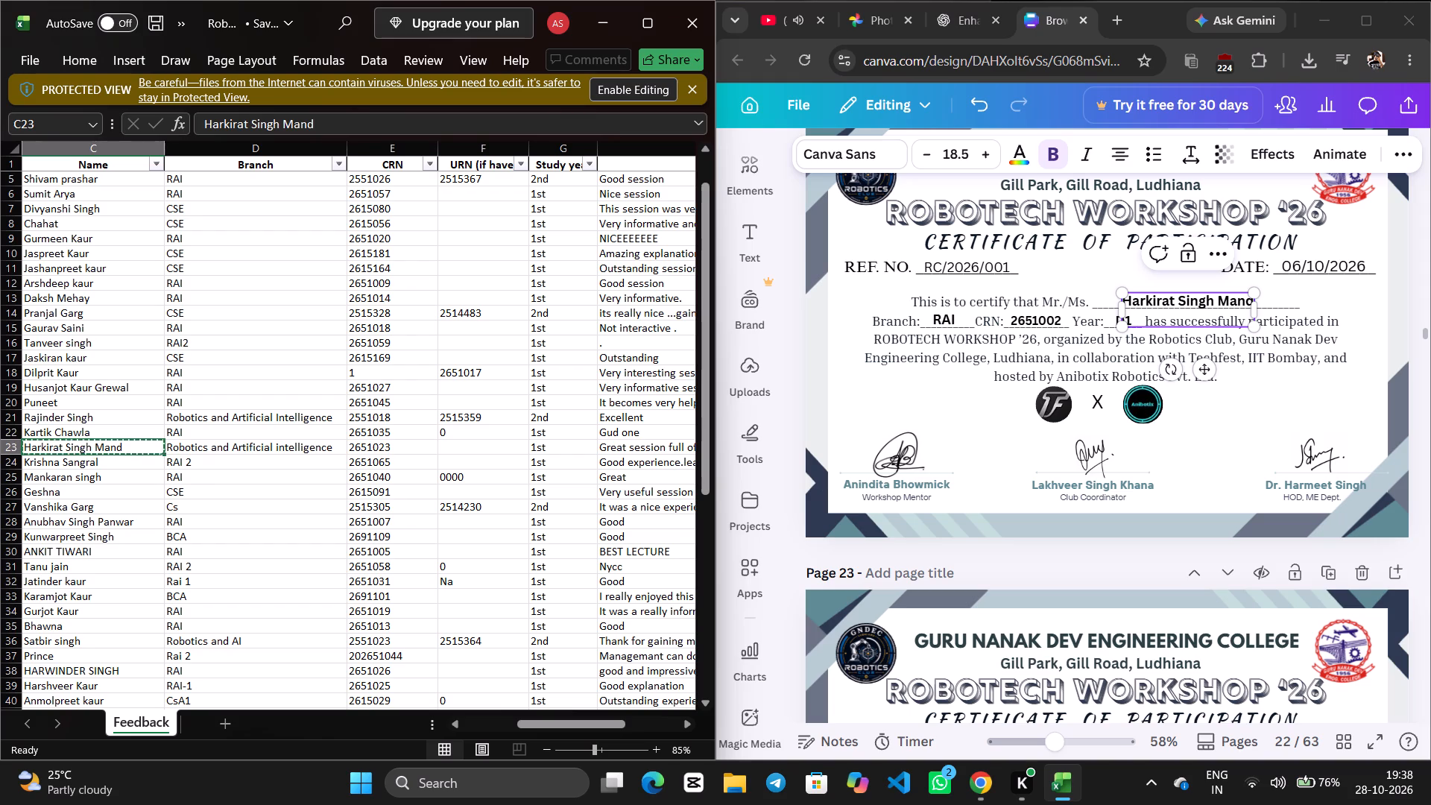
left_click(394, 449)
key("ctrl+c")
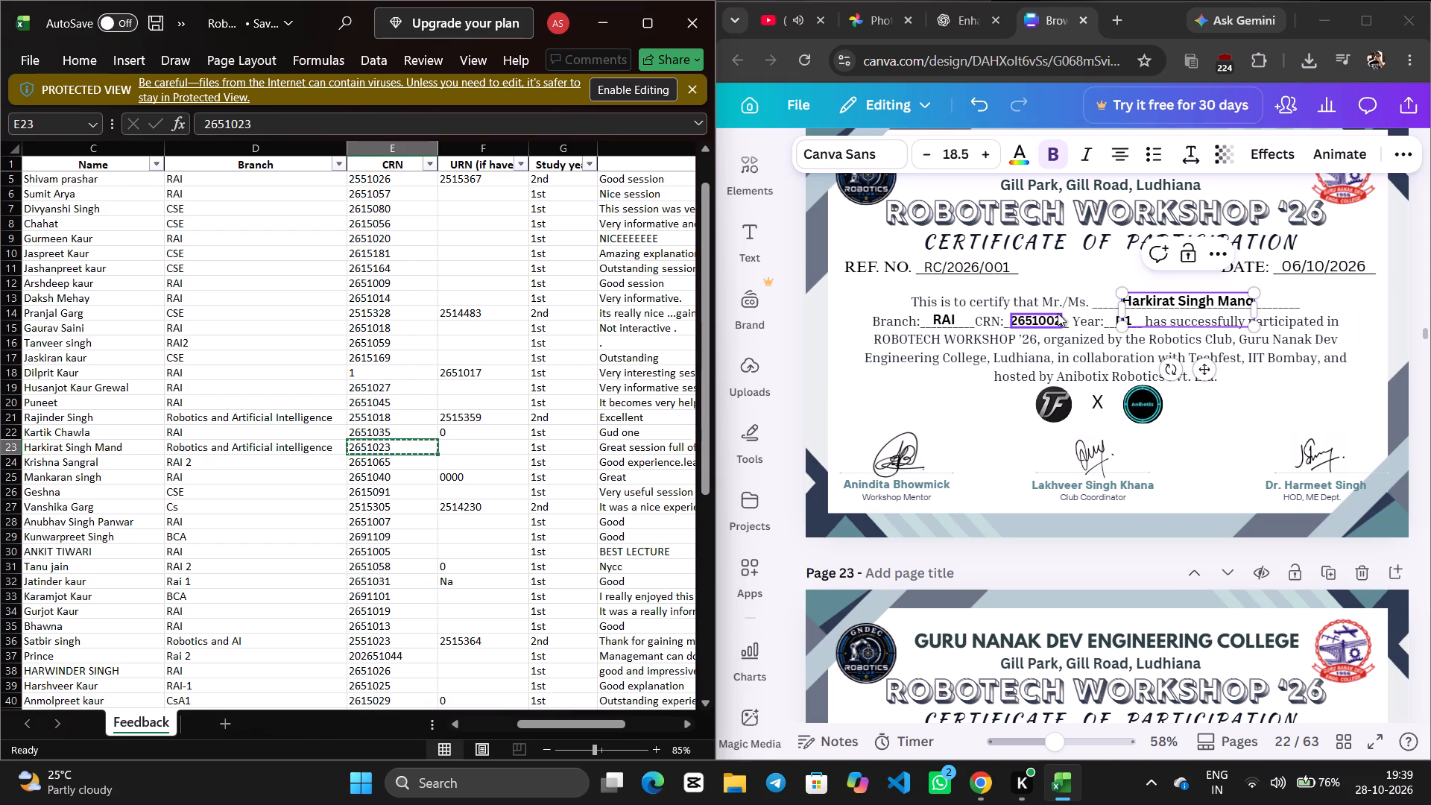
double_click(1052, 317)
key("ctrl+v")
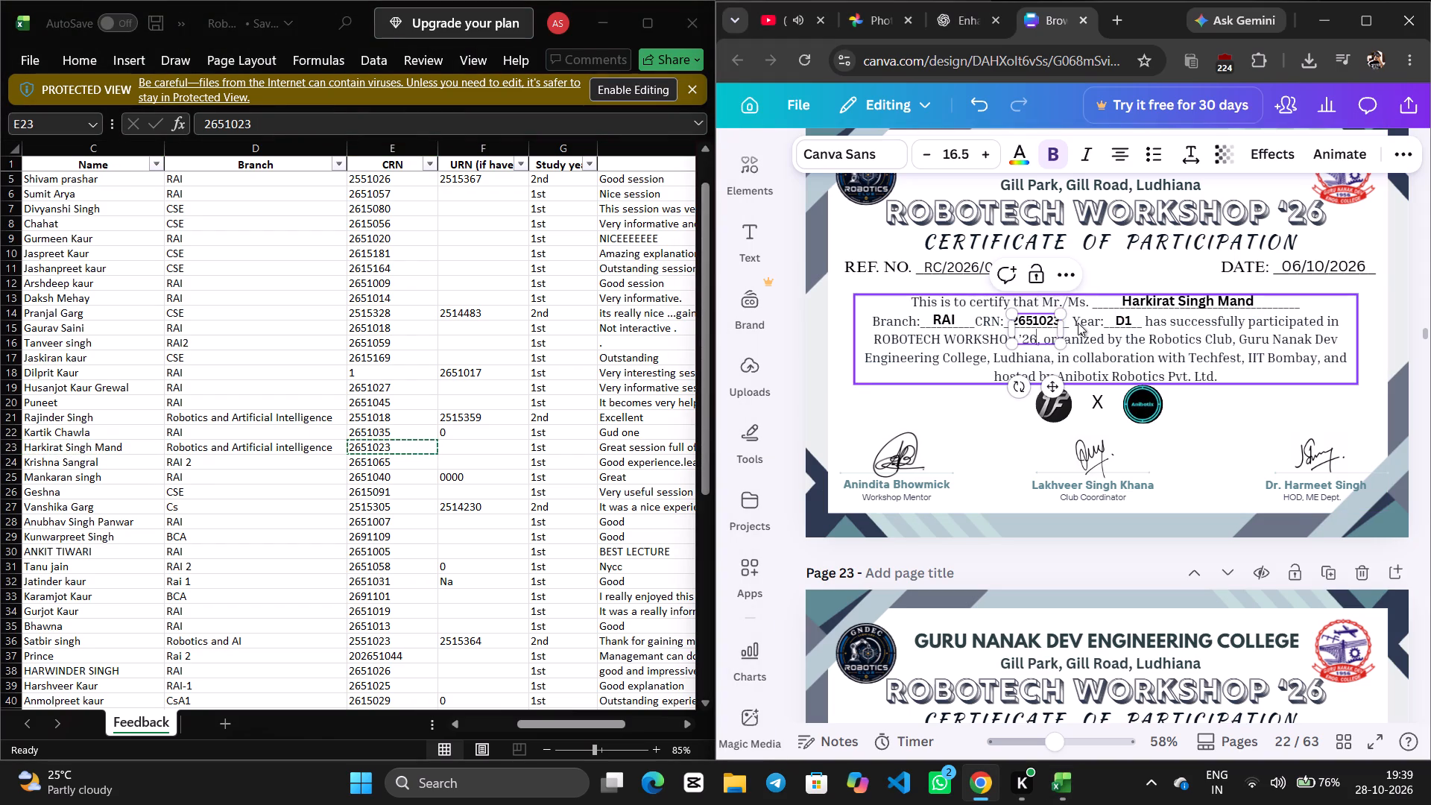
Replace the participant name on the page 23 certificate with the name copied from row 24 of the feedback workbook.
left_click(99, 464)
left_click(99, 464)
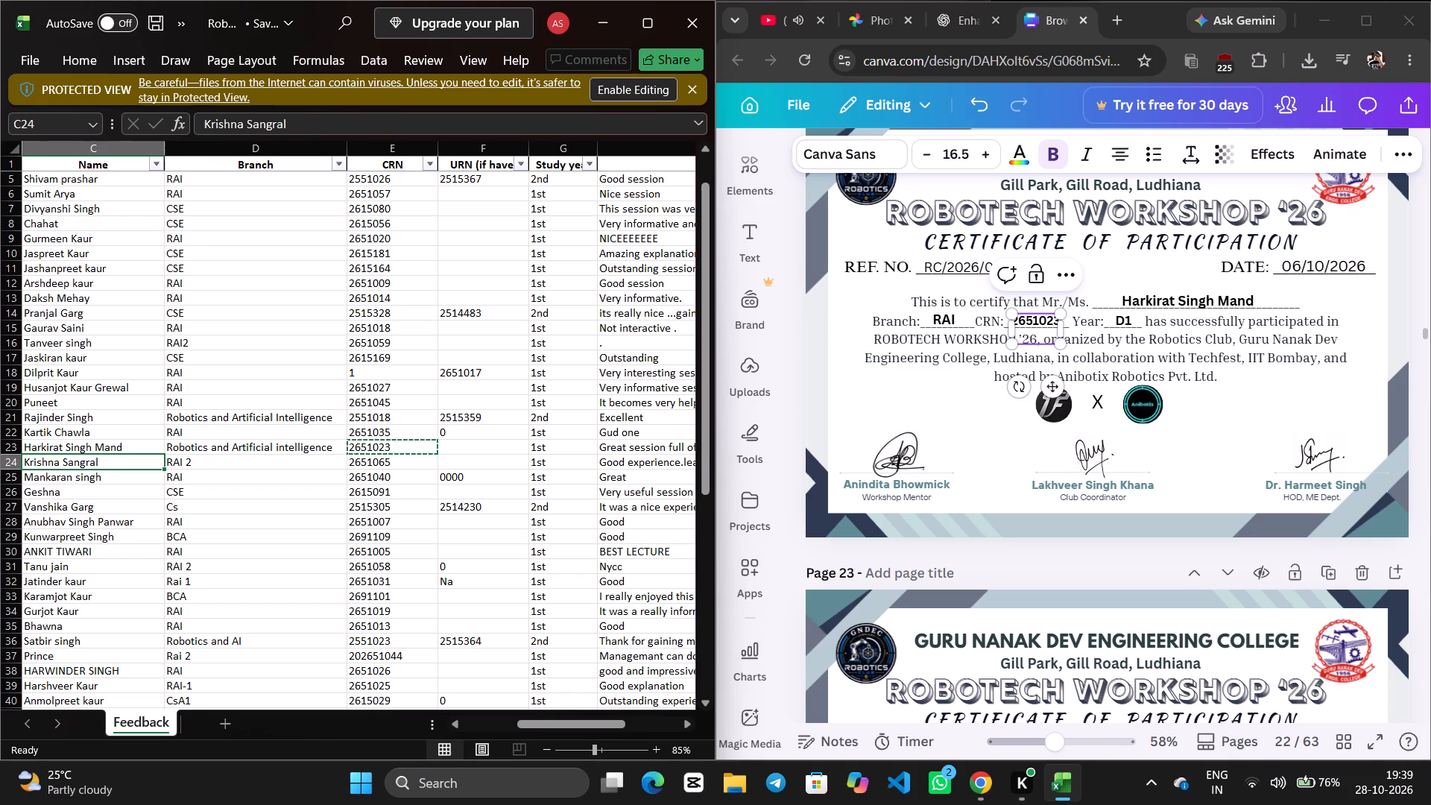
key("ctrl+c")
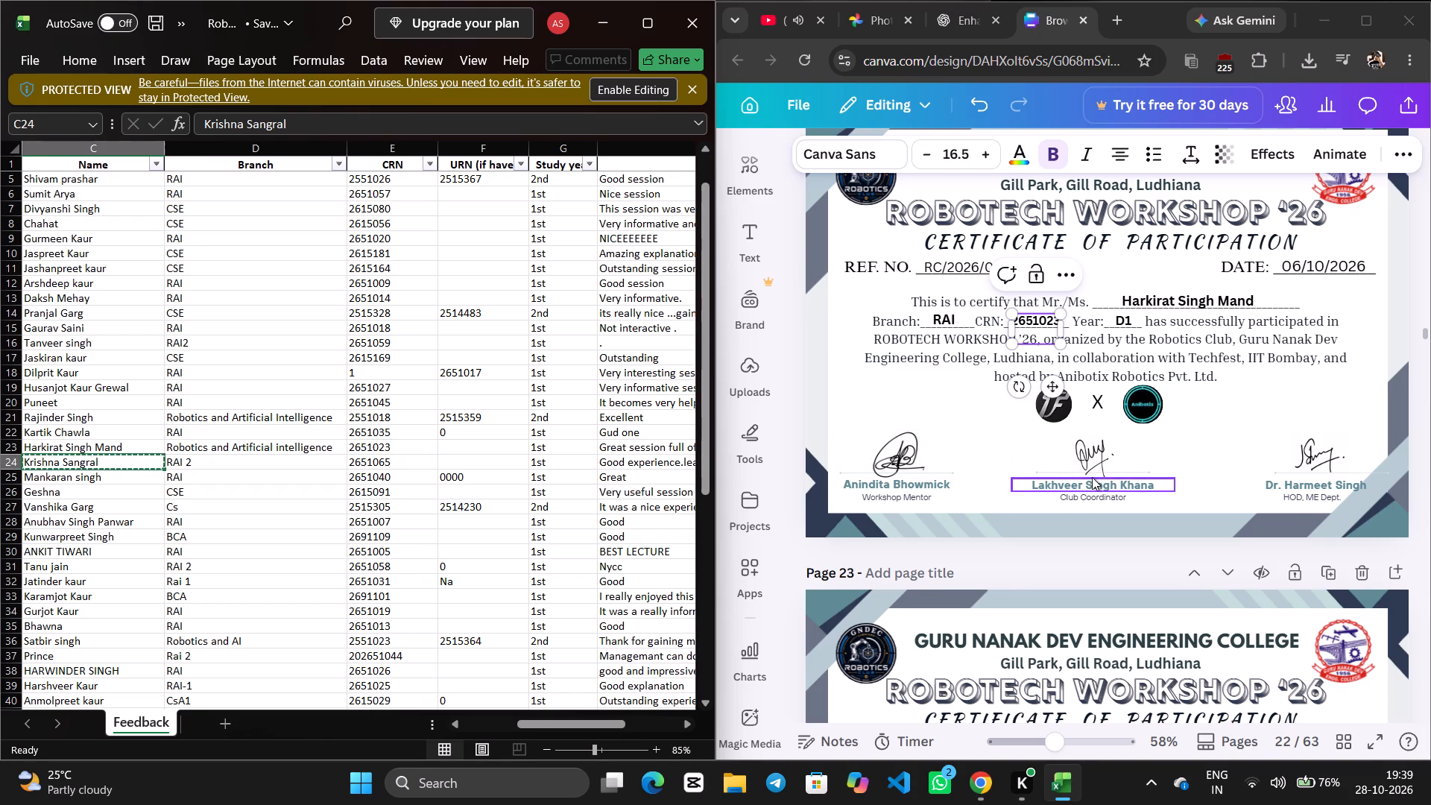
scroll(1093, 477, "down", 1)
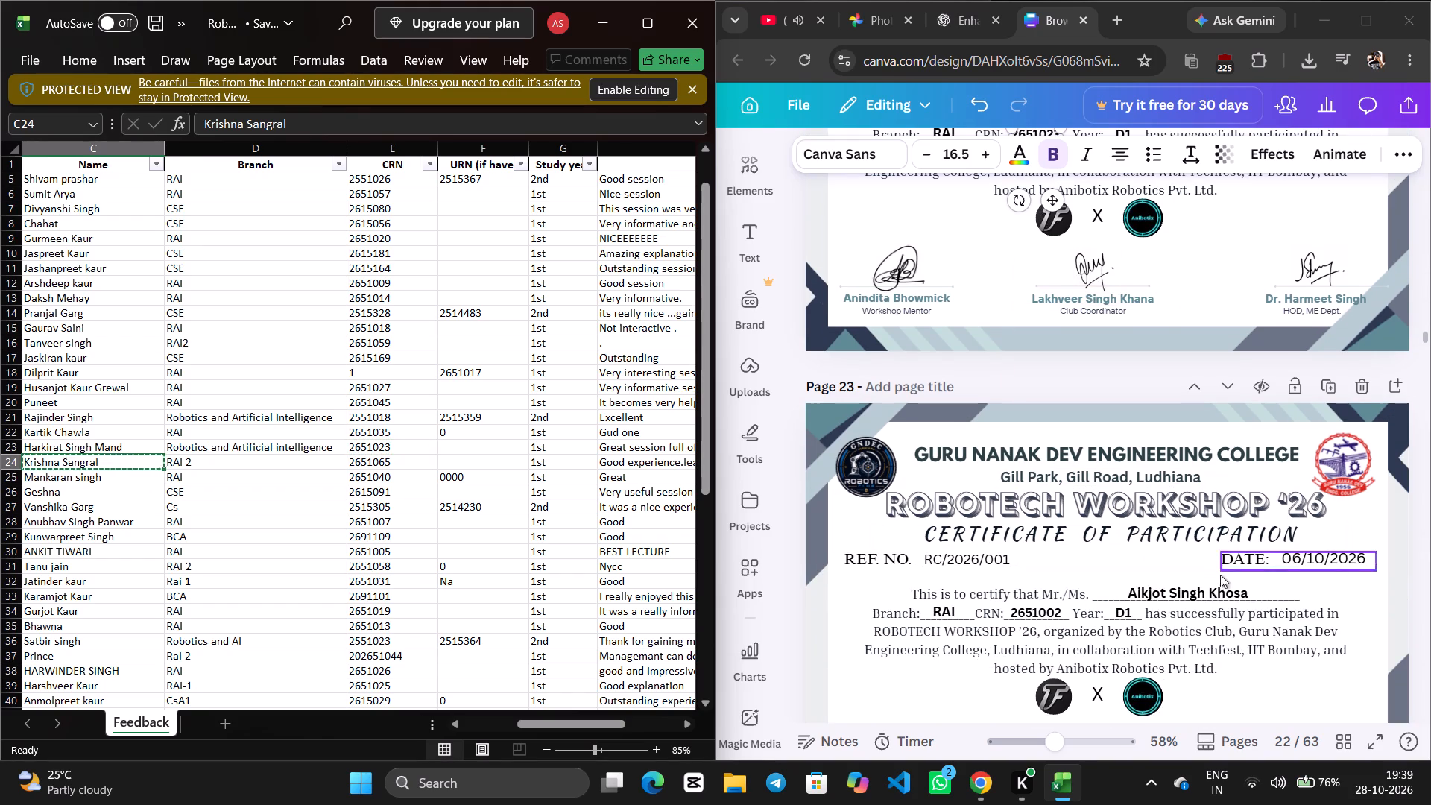
double_click(1203, 593)
key("ctrl+v")
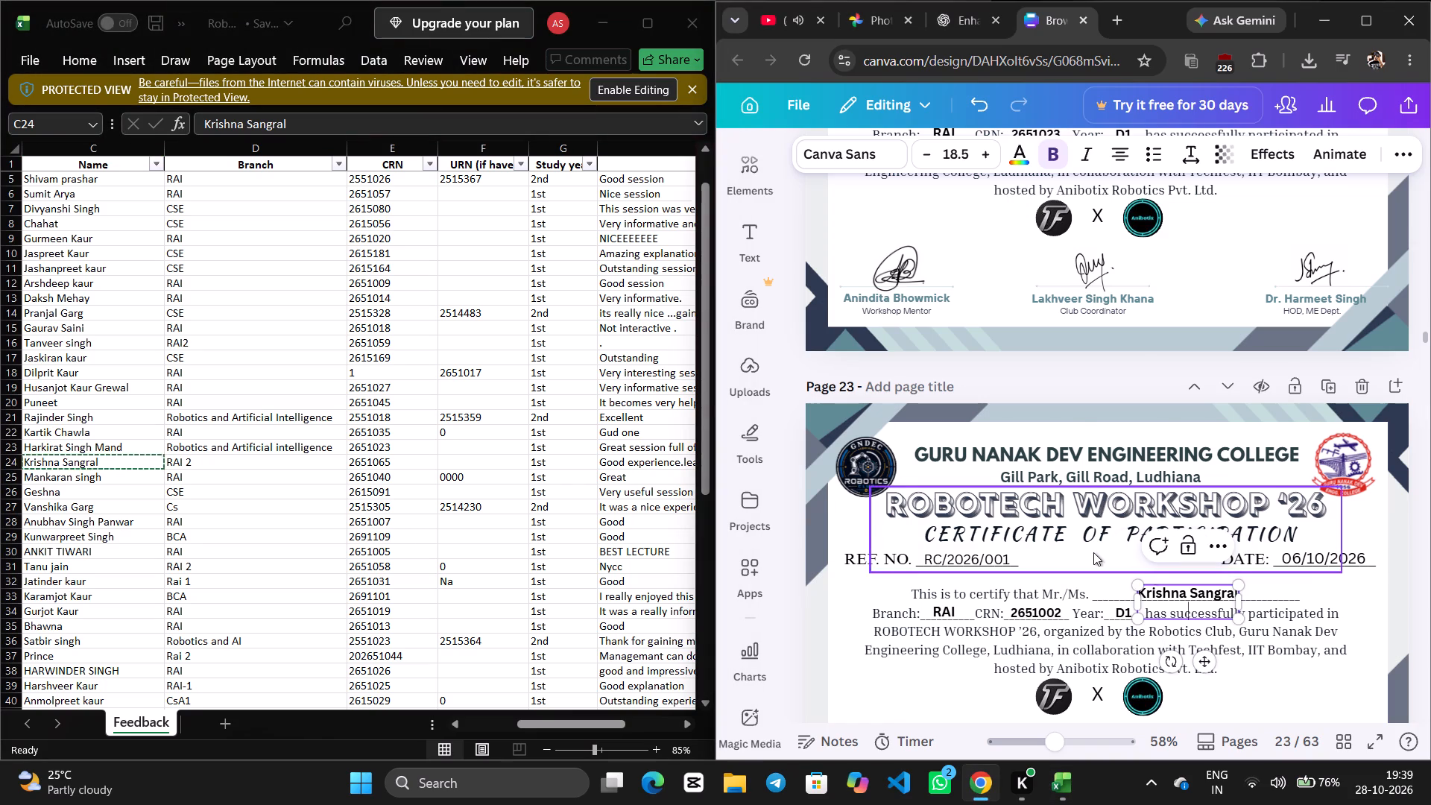
Replace the CRN on the page 23 certificate with the CRN copied from row 24 of the feedback workbook.
scroll(1090, 550, "down", 2)
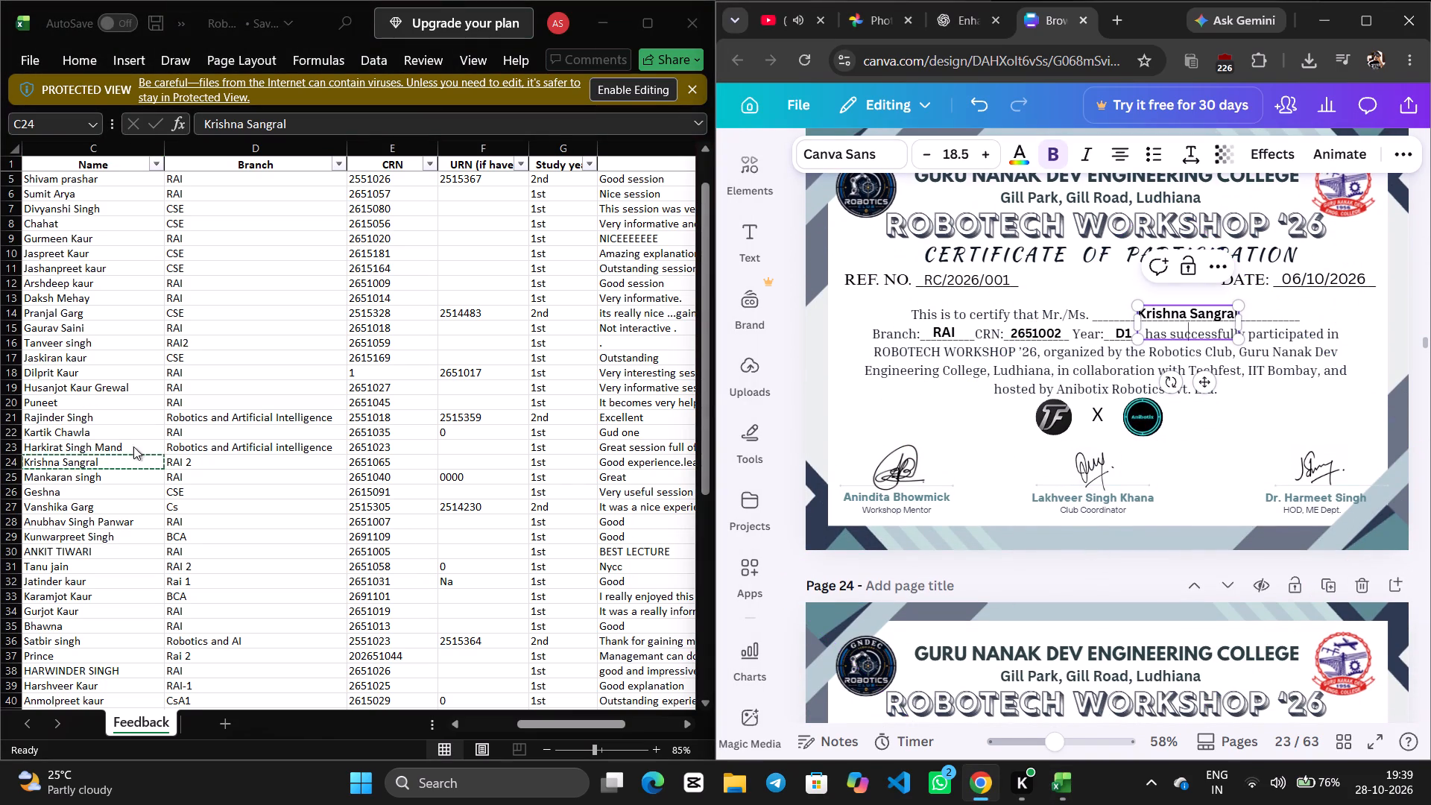
left_click(379, 462)
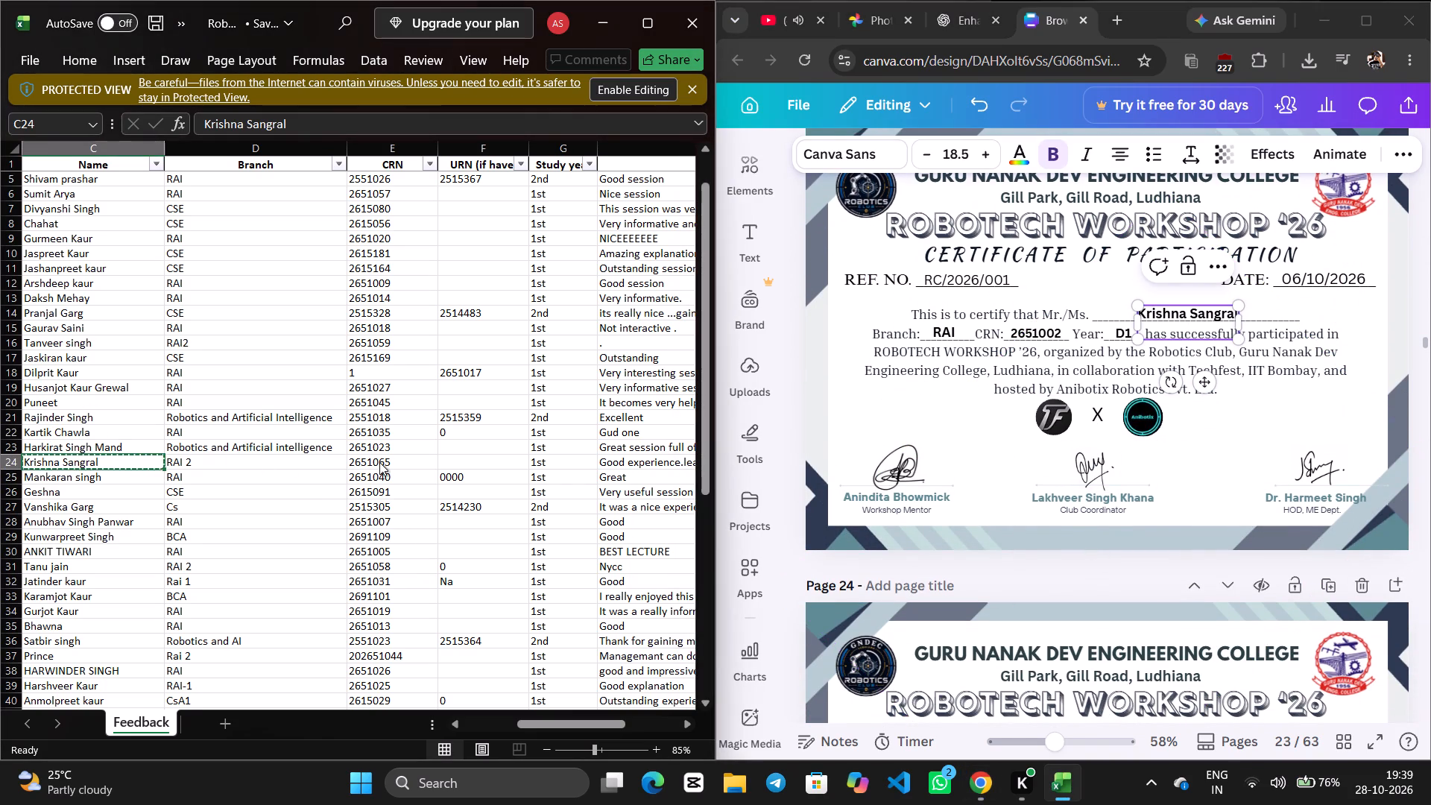
left_click(385, 461)
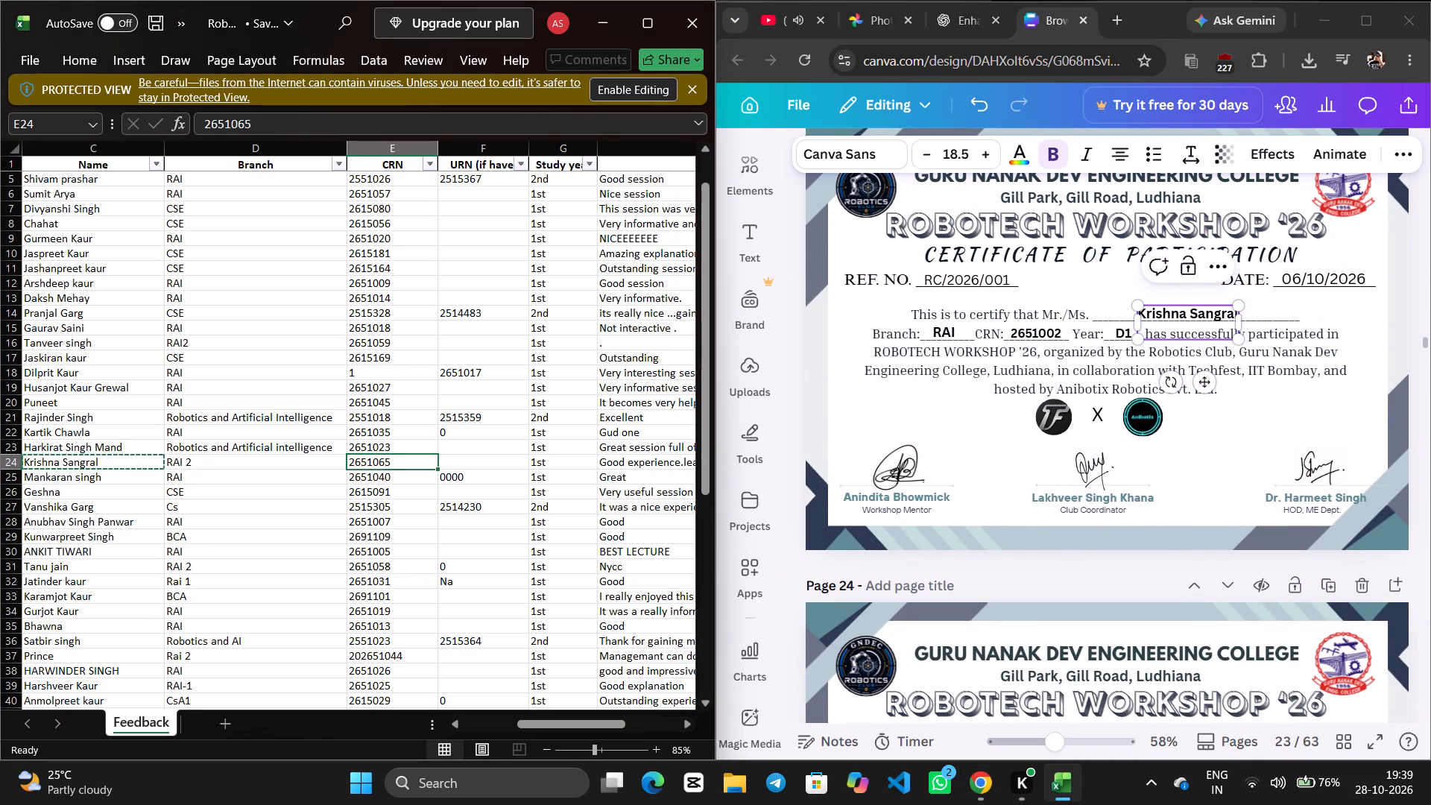
key("ctrl+c")
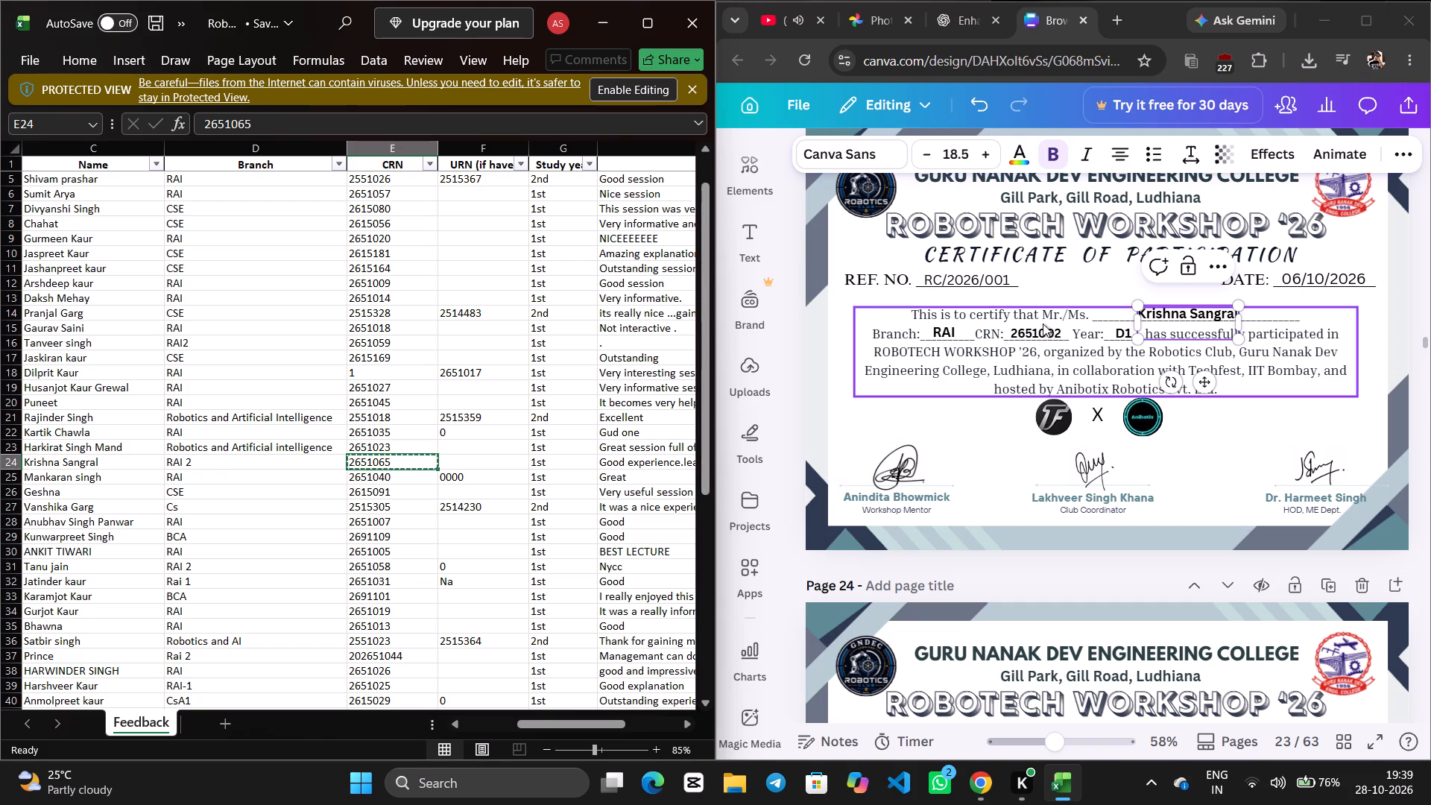
double_click(1043, 333)
key("ctrl+v")
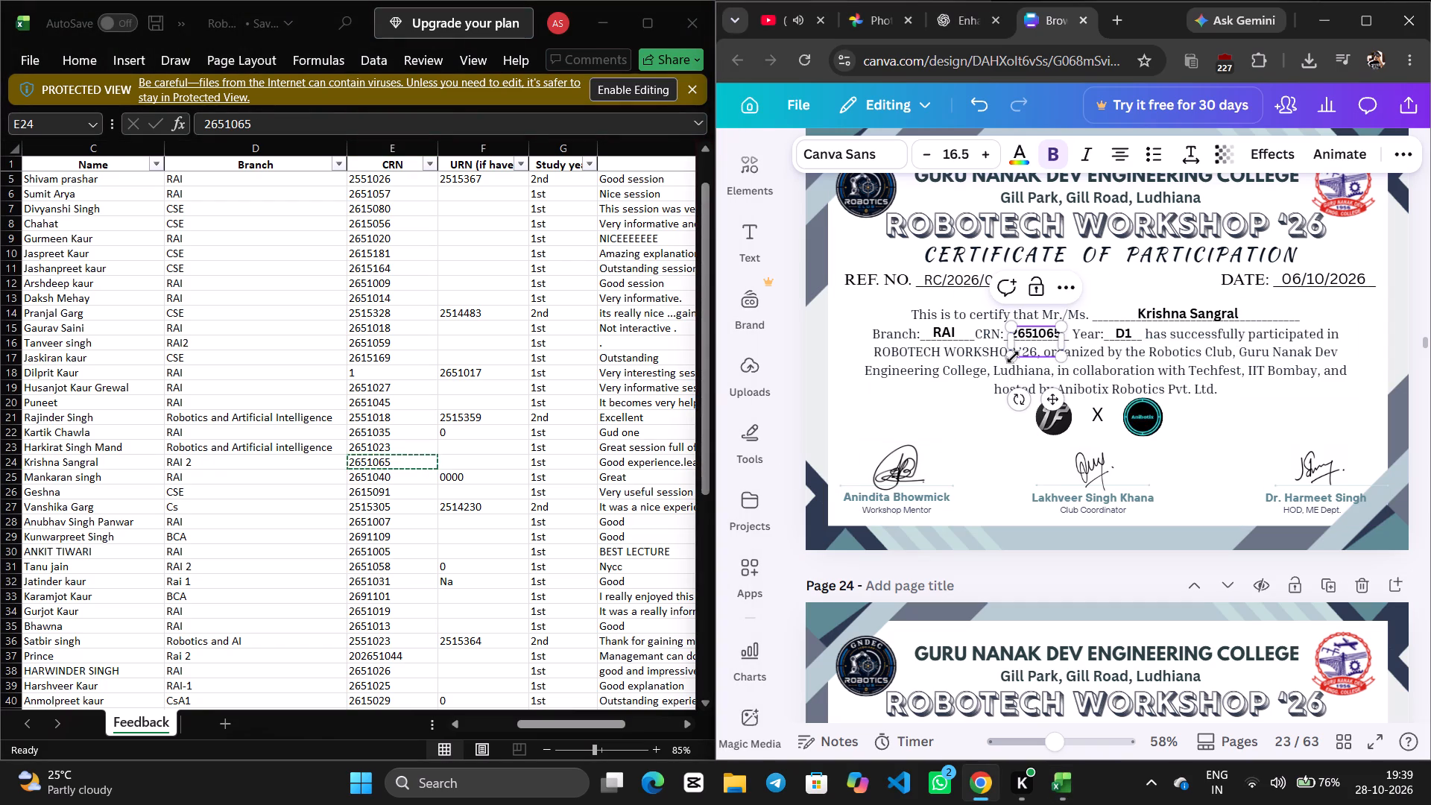
Replace the participant name on the page 24 certificate with the name copied from row 25 of the feedback workbook.
left_click(786, 389)
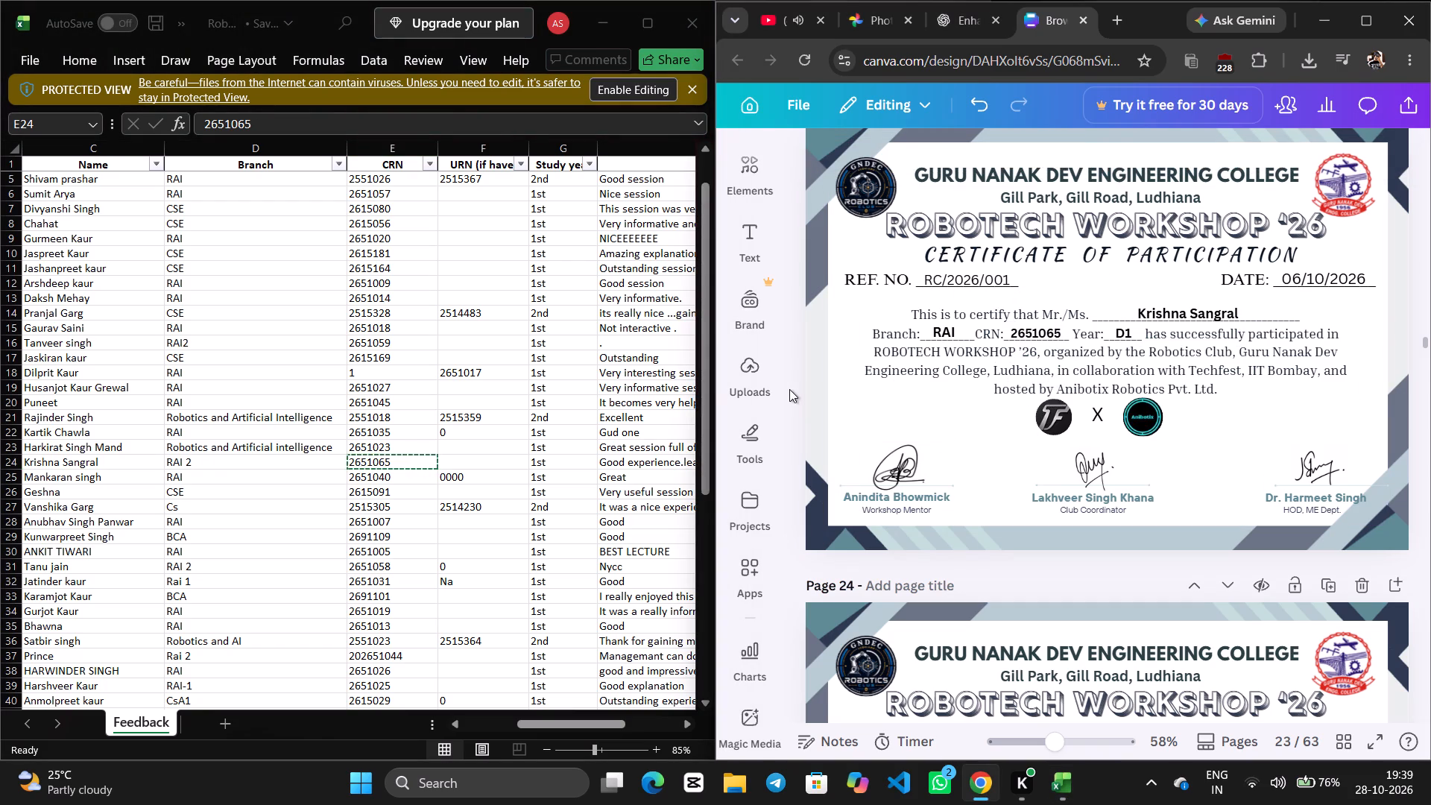
left_click(91, 482)
left_click(91, 482)
key("ctrl+c")
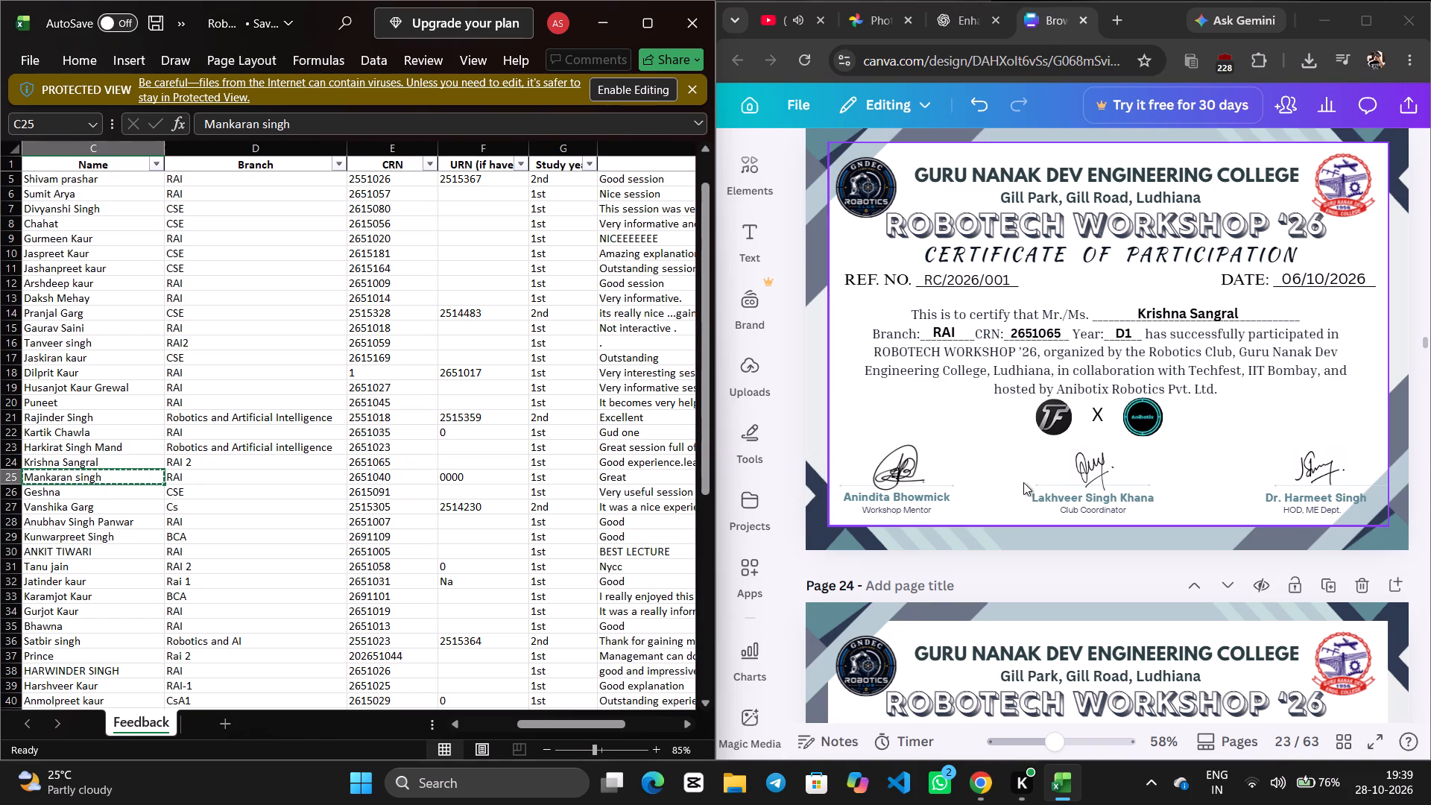
scroll(1024, 482, "down", 4)
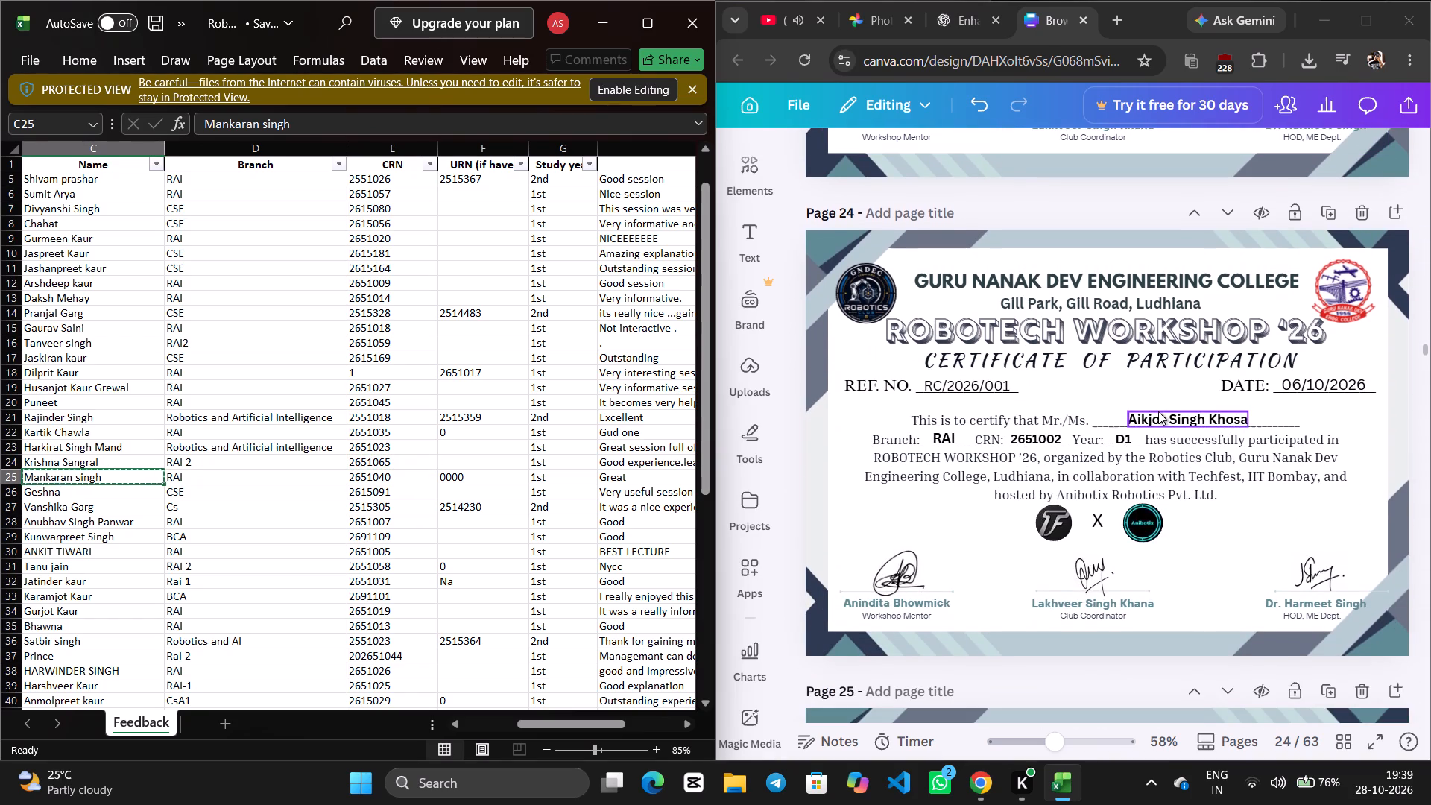
left_click(1158, 412)
double_click(1158, 412)
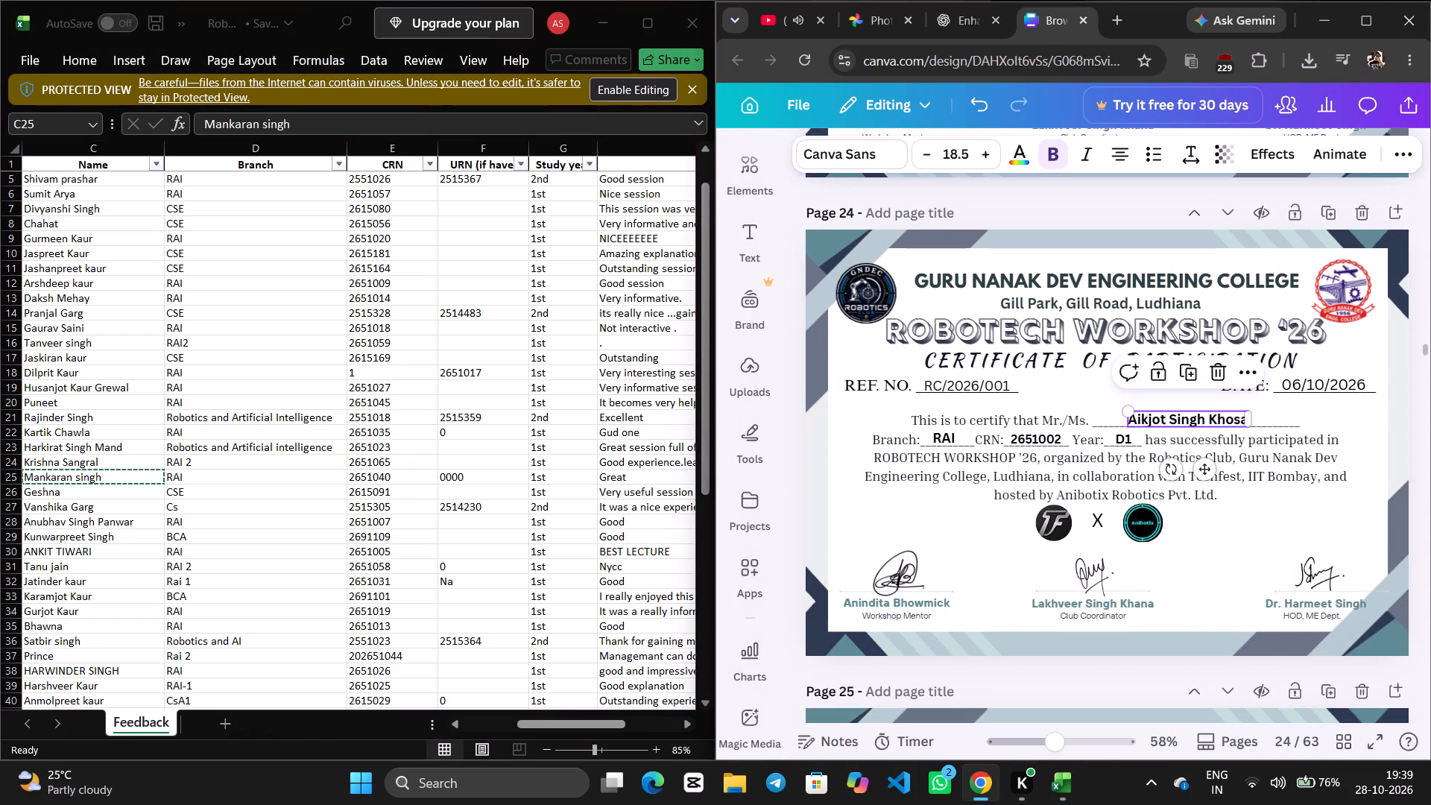
key("ctrl+v")
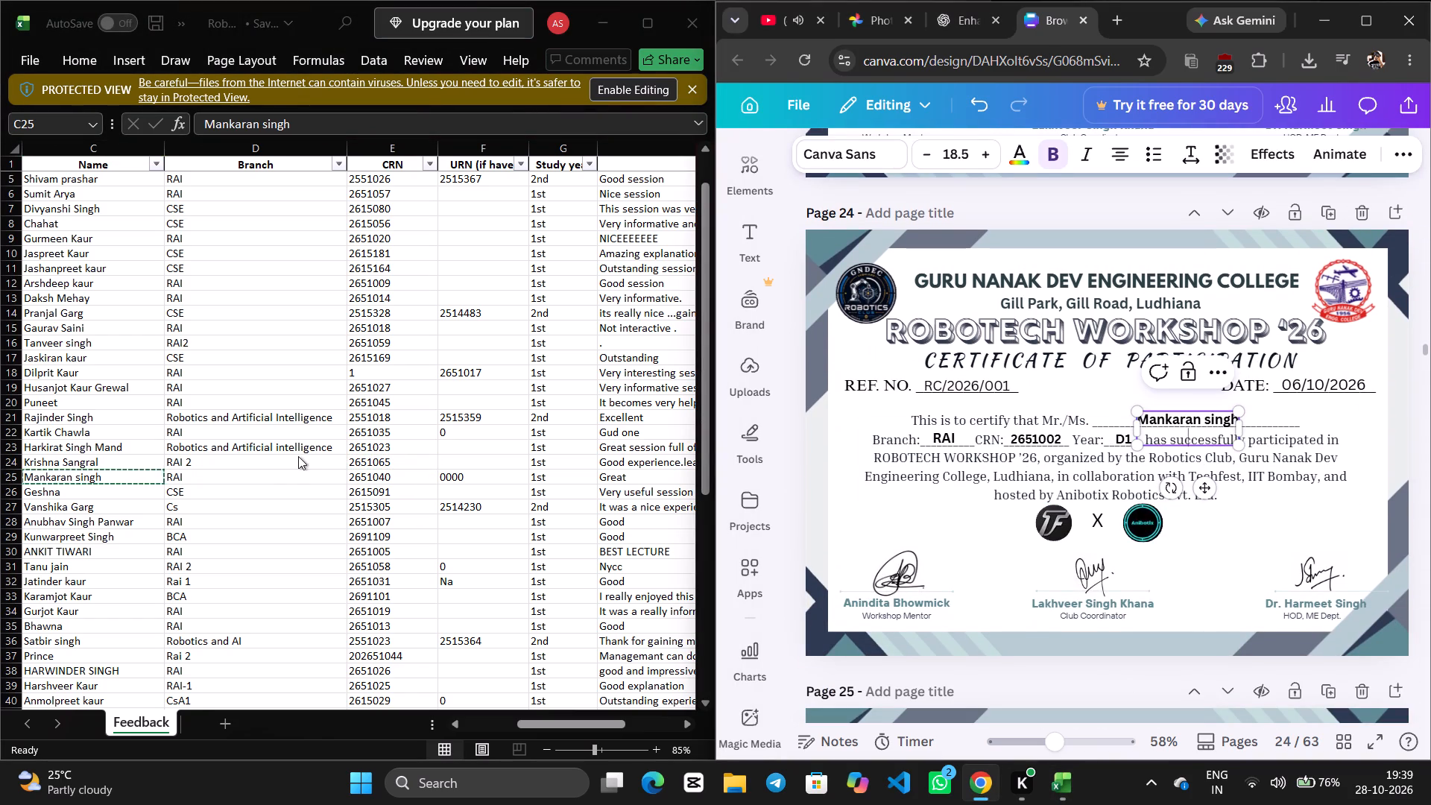
Select the CRN cell in row 25 of the feedback workbook.
left_click(394, 482)
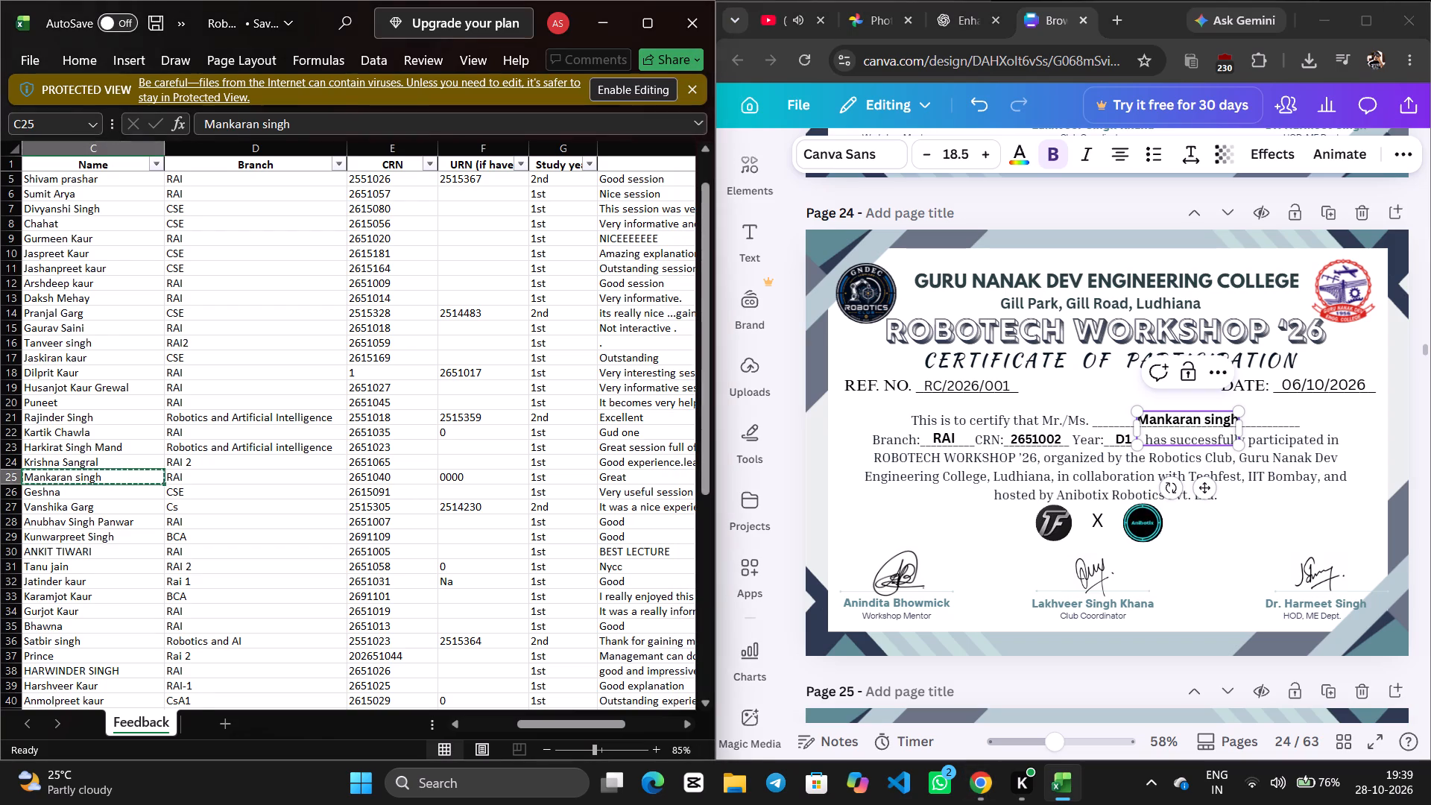
Replace the CRN on the page 24 certificate with the CRN copied from row 25 of the feedback workbook.
left_click(394, 479)
key("ctrl+c")
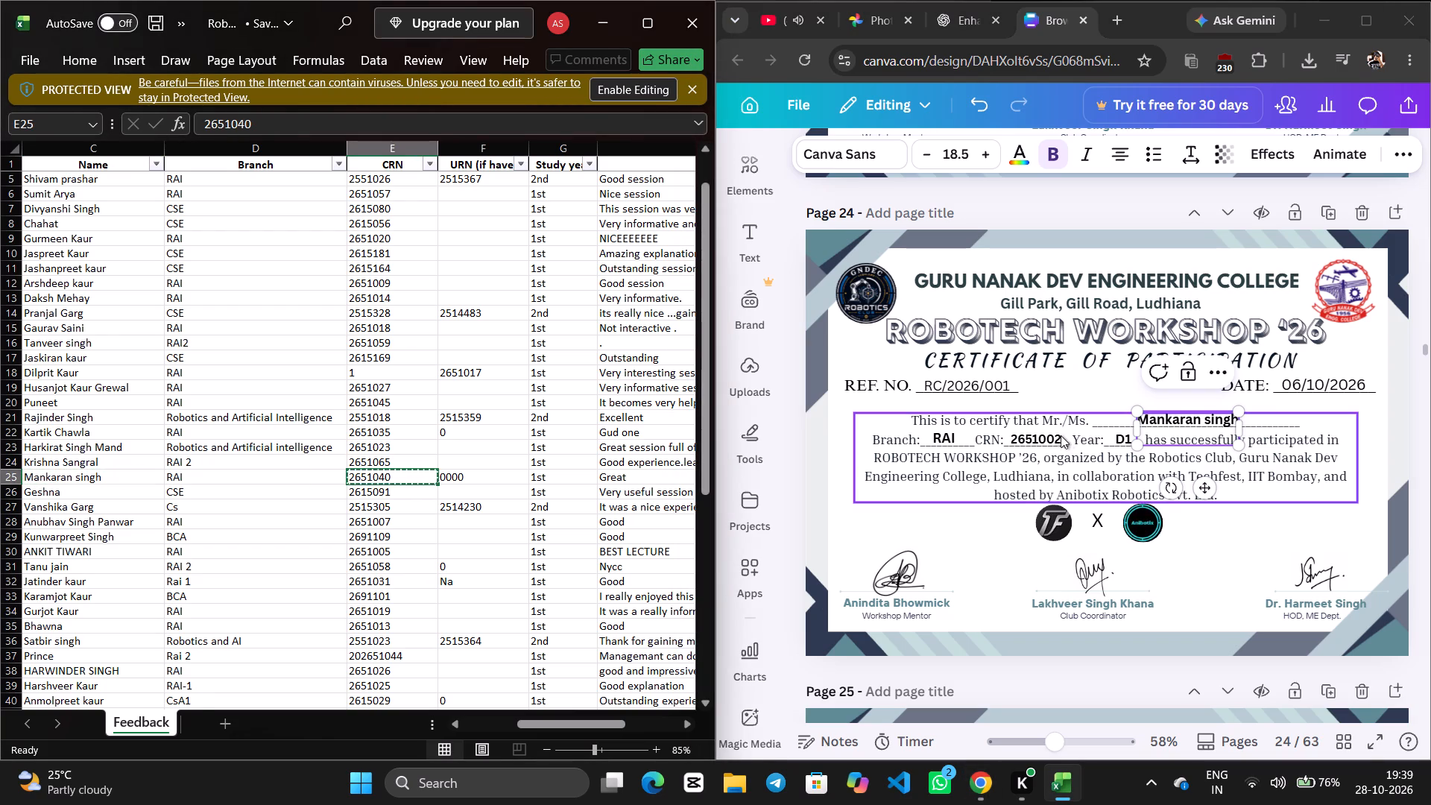
double_click(1049, 436)
key("ctrl+v")
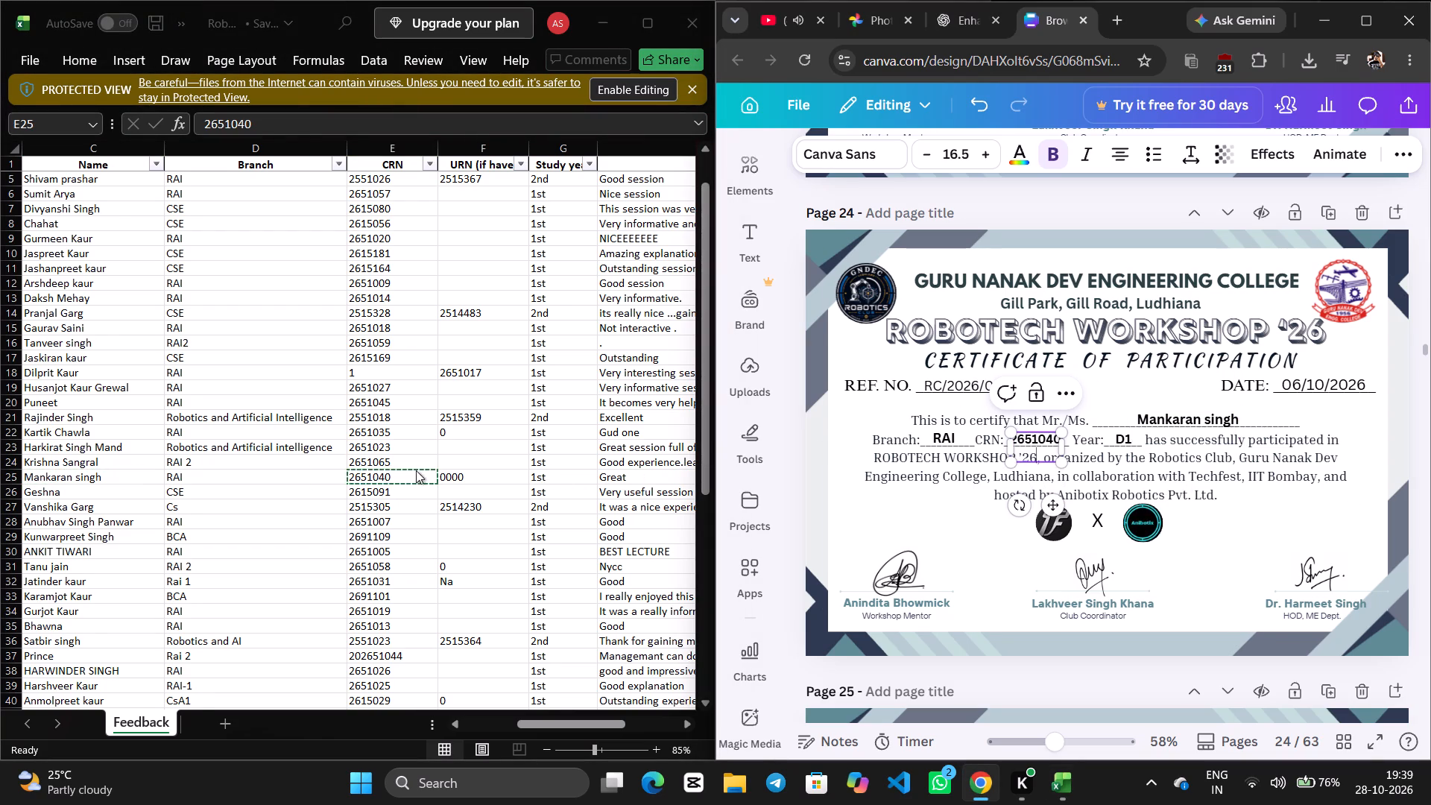
Replace the participant name on the page 25 certificate with the name copied from row 26 of the feedback workbook.
scroll(416, 470, "down", 1)
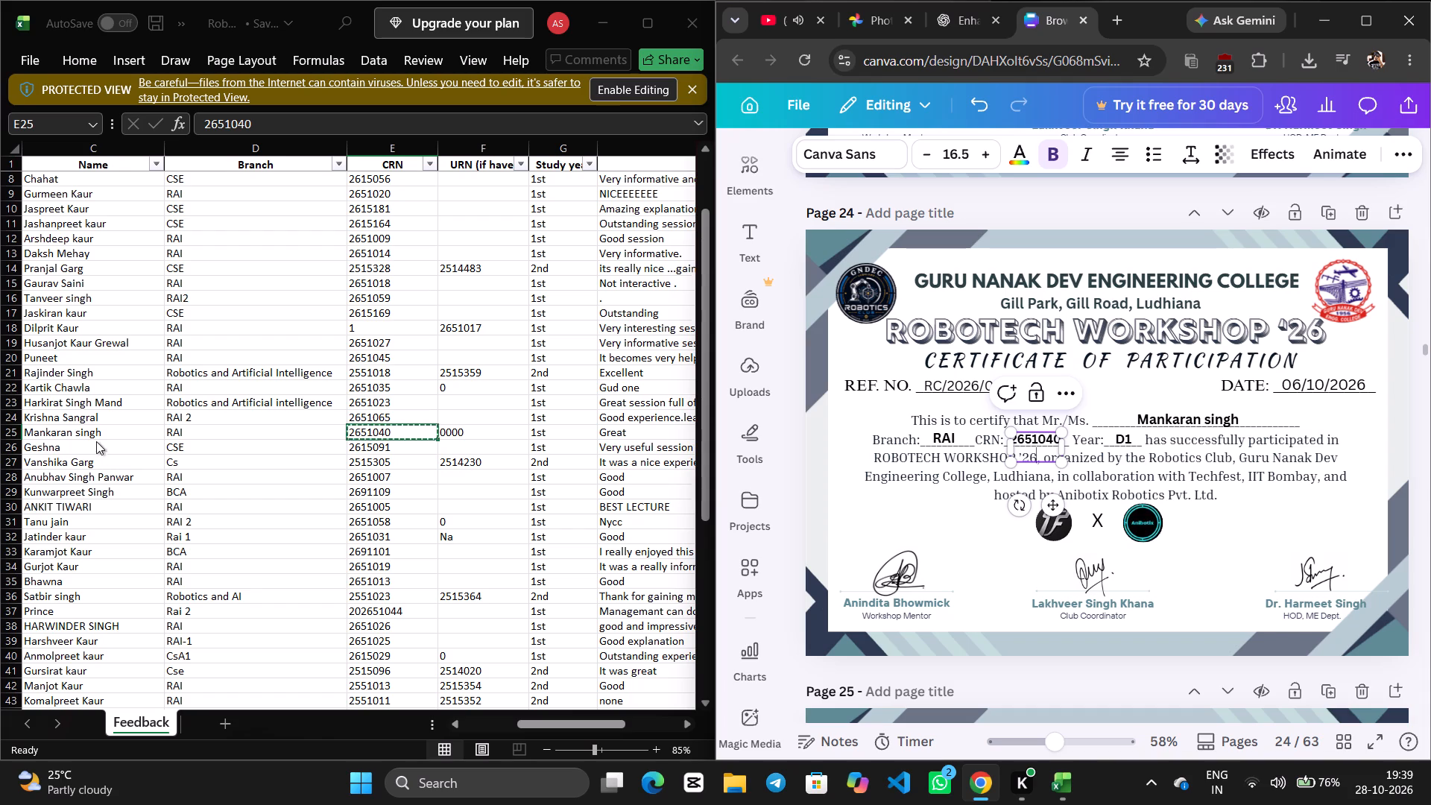
left_click(100, 449)
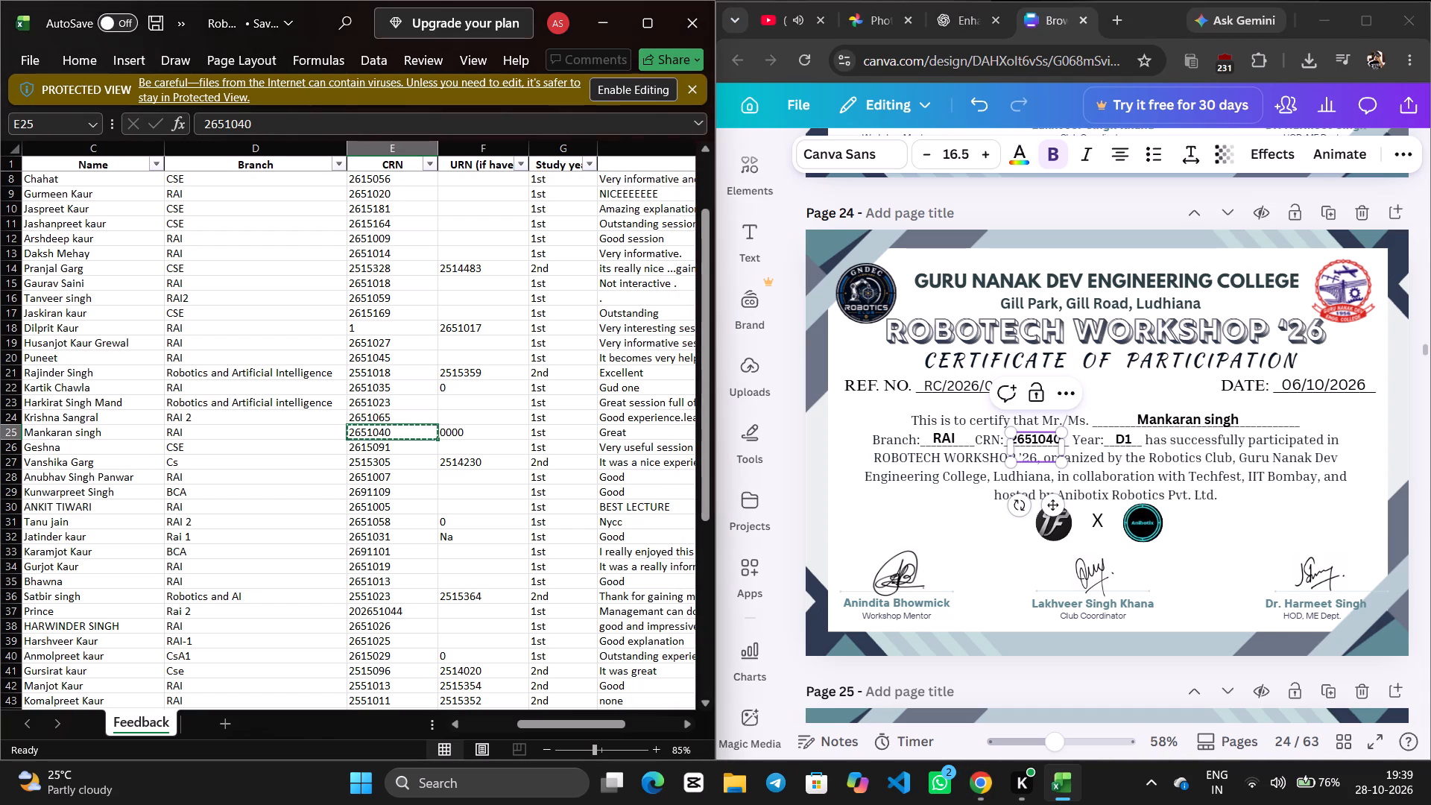
left_click(105, 453)
key("ctrl+c")
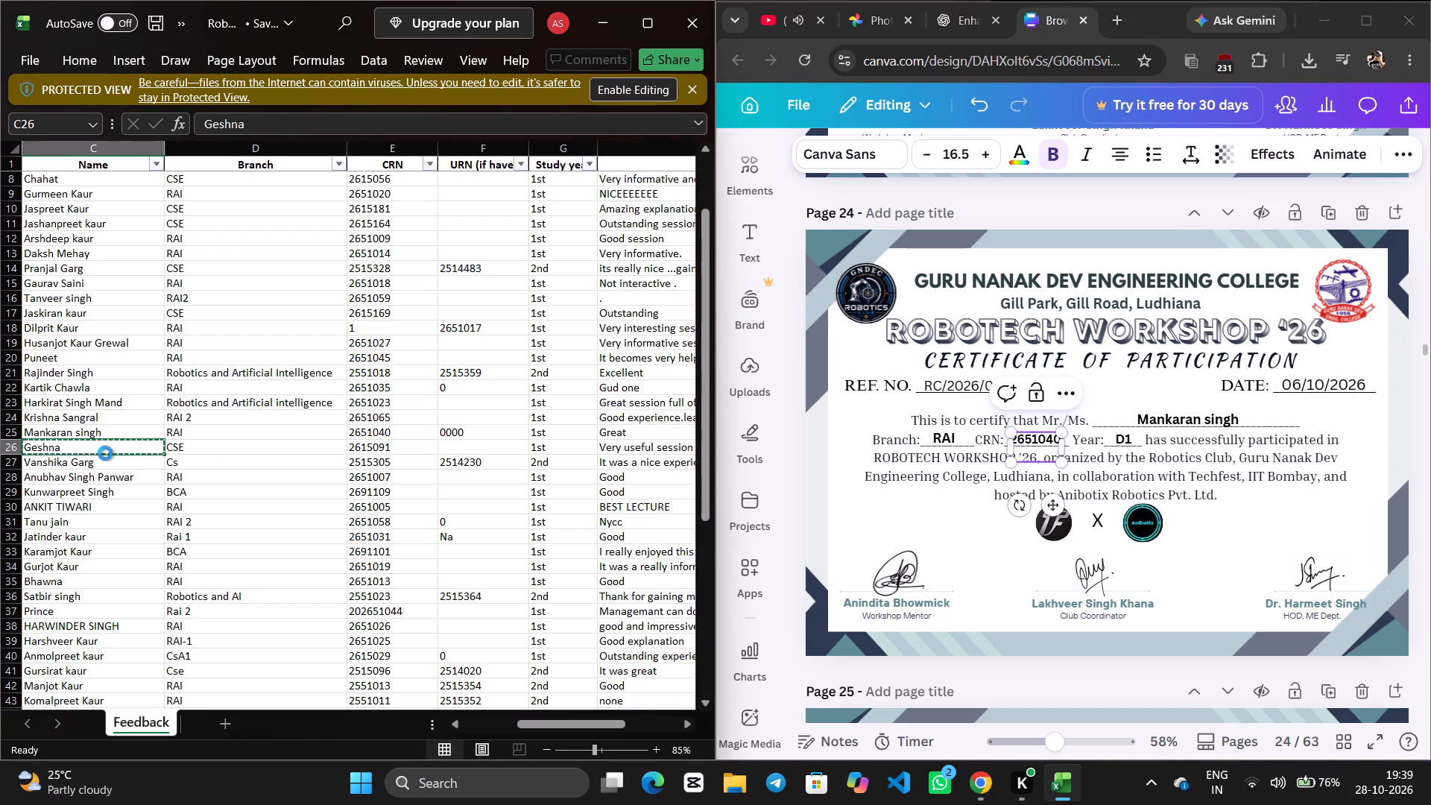
scroll(1032, 506, "down", 1)
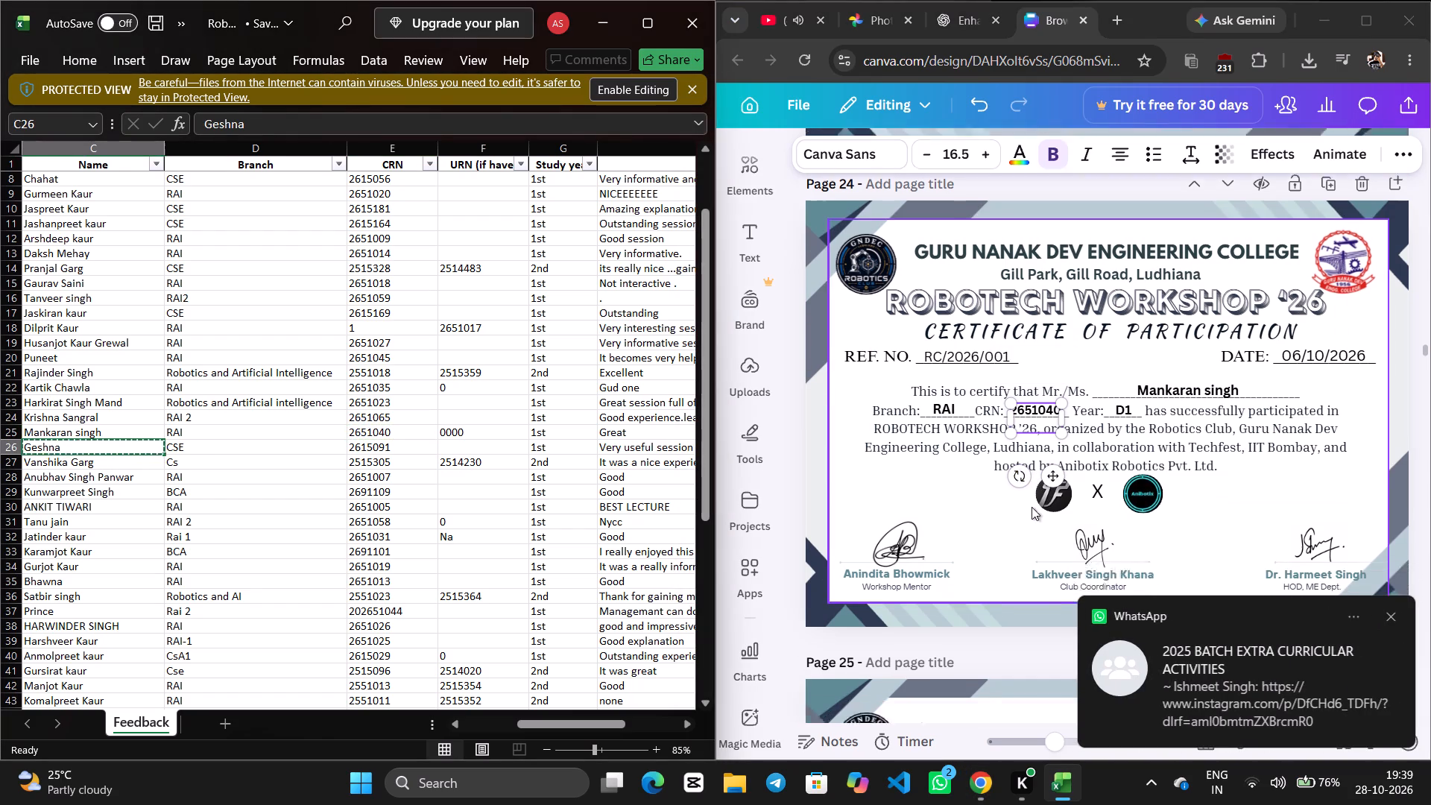
scroll(1032, 507, "down", 3)
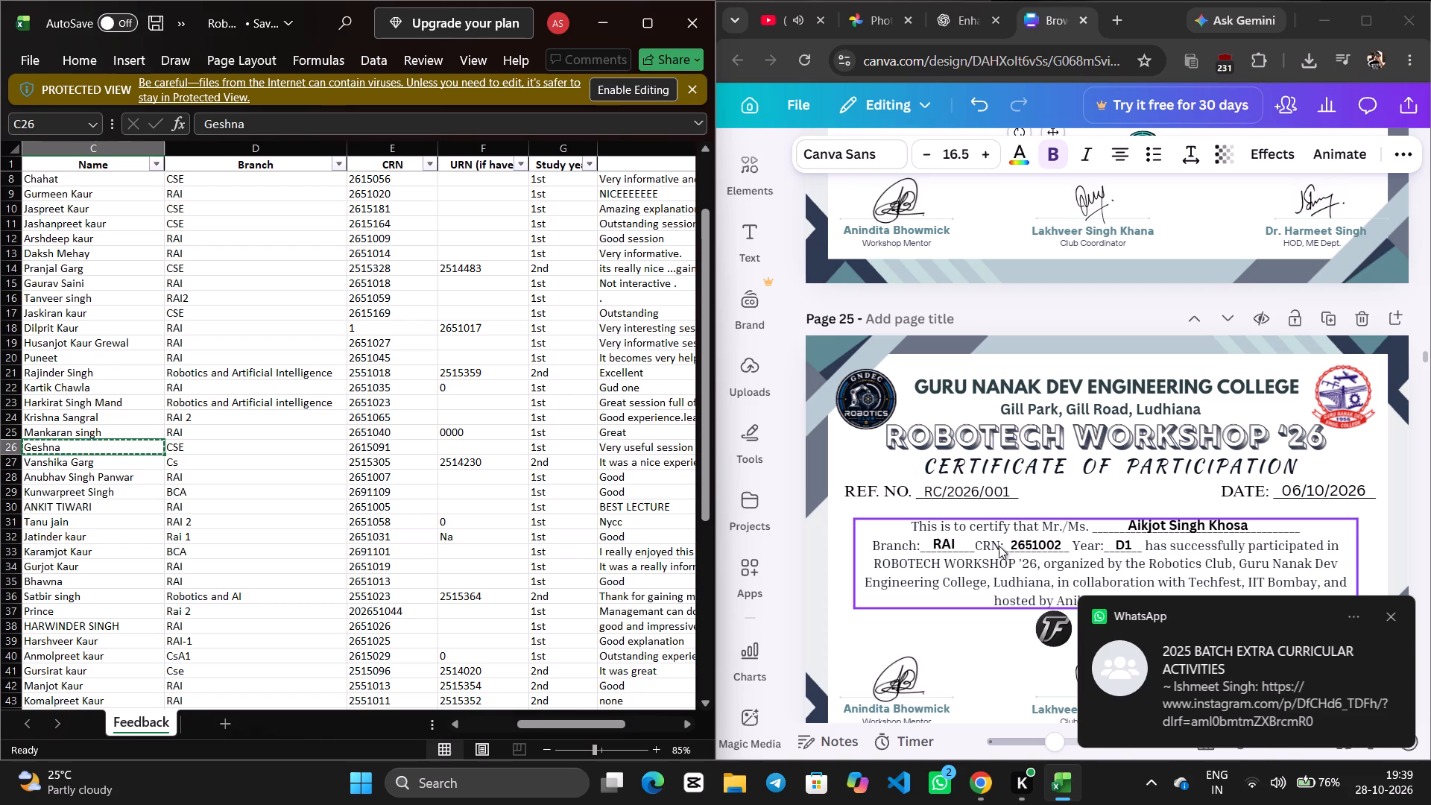
left_click(1169, 526)
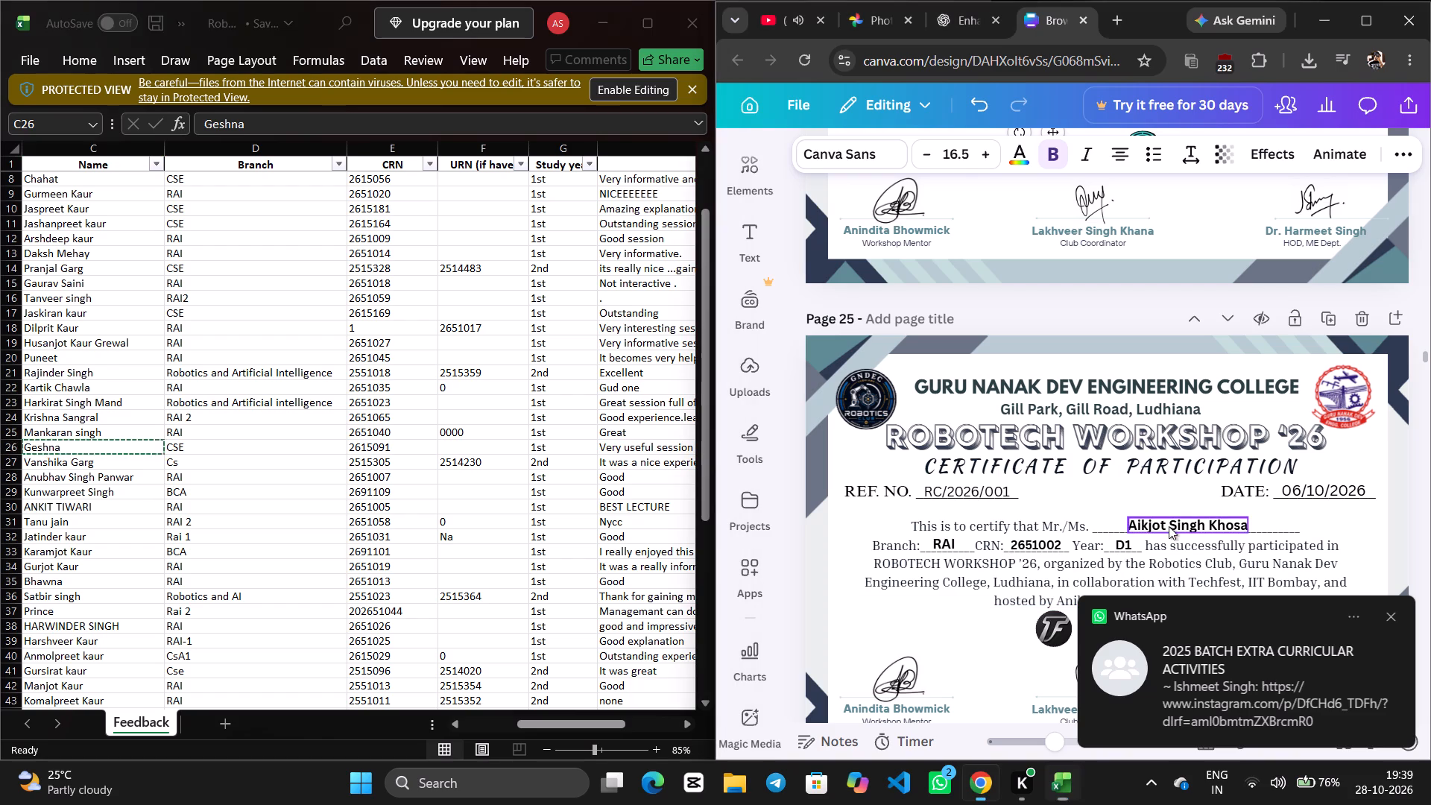
double_click(1169, 526)
key("ctrl+v")
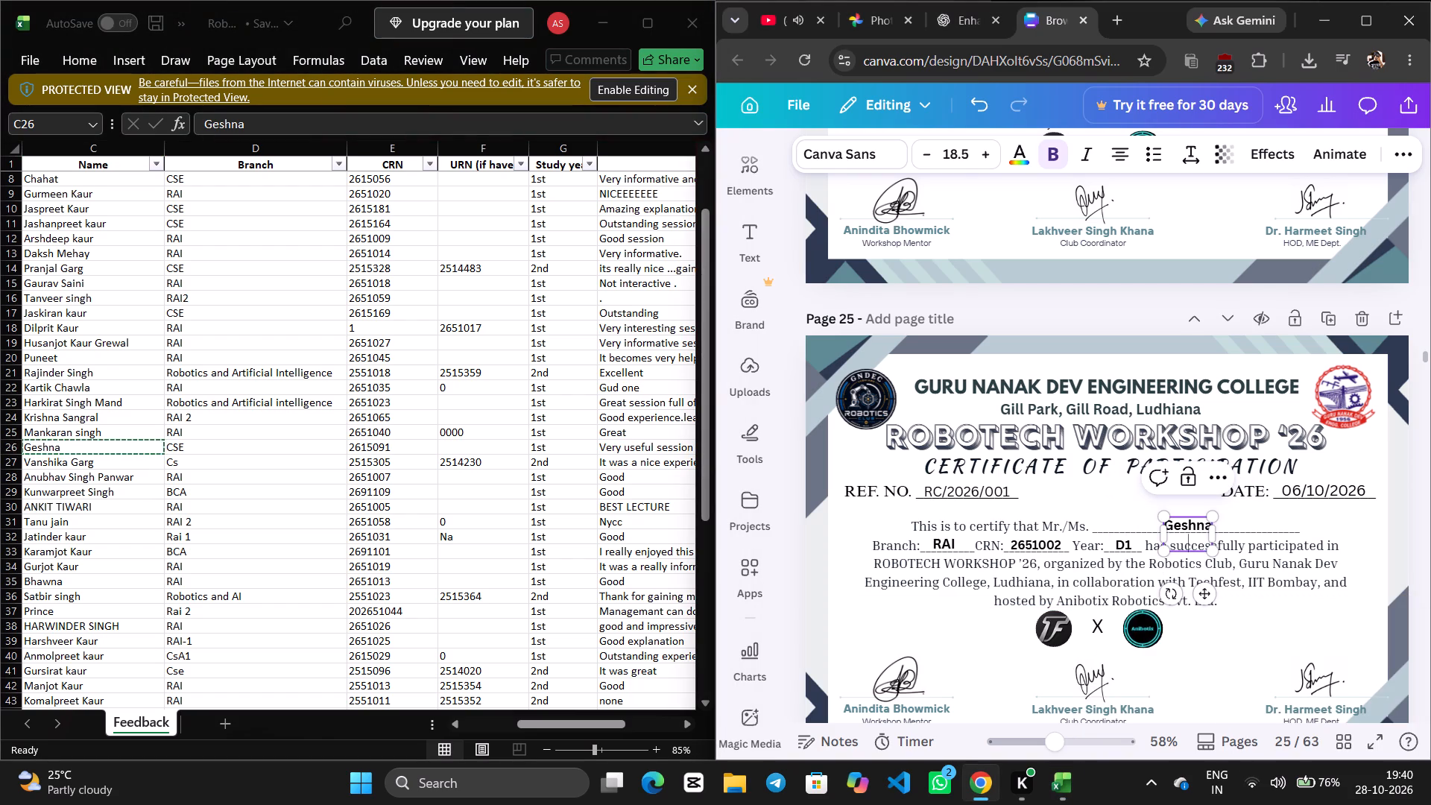
Replace the branch on the page 25 certificate with CSE, copied from row 26 of the feedback workbook.
left_click(186, 446)
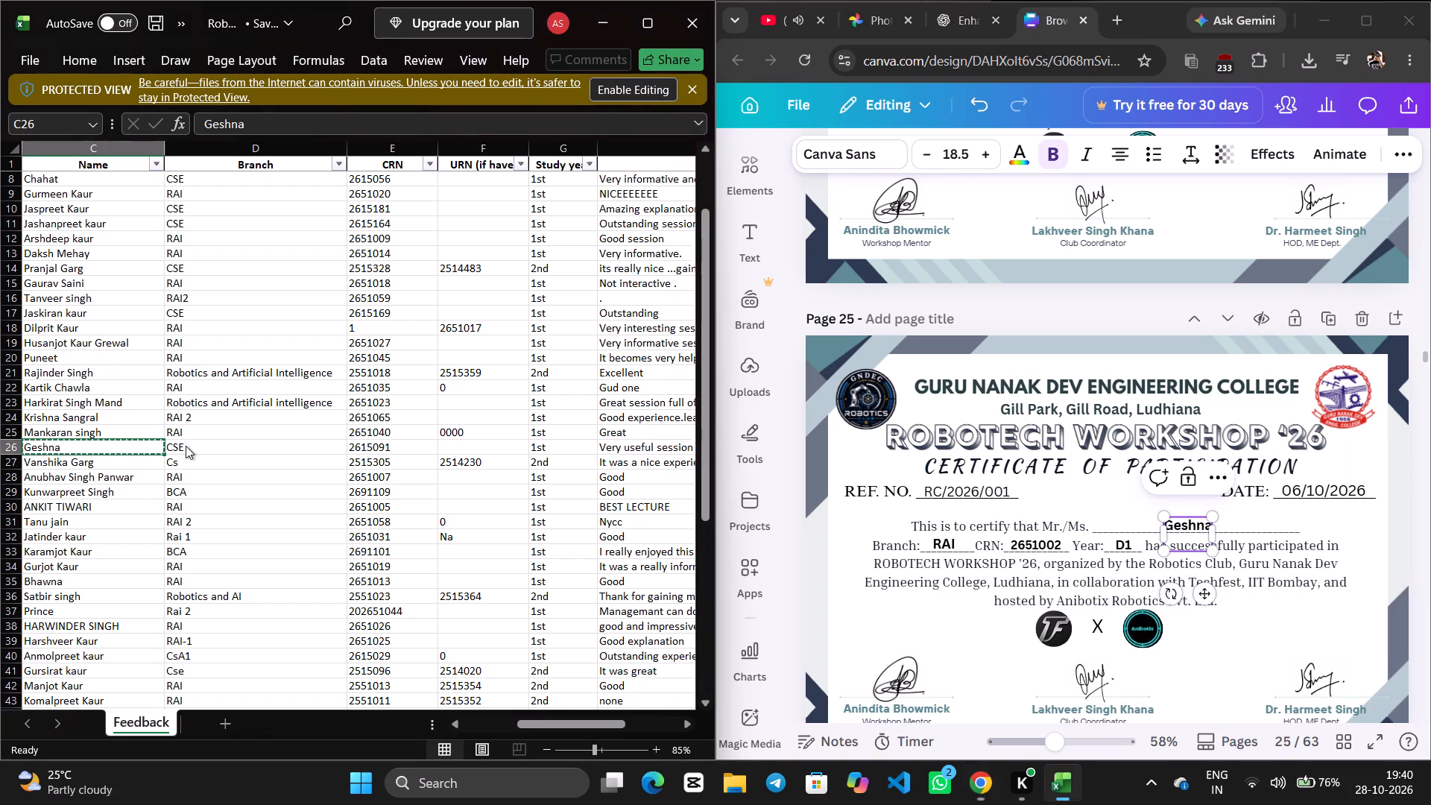
left_click(189, 447)
key("ctrl+c")
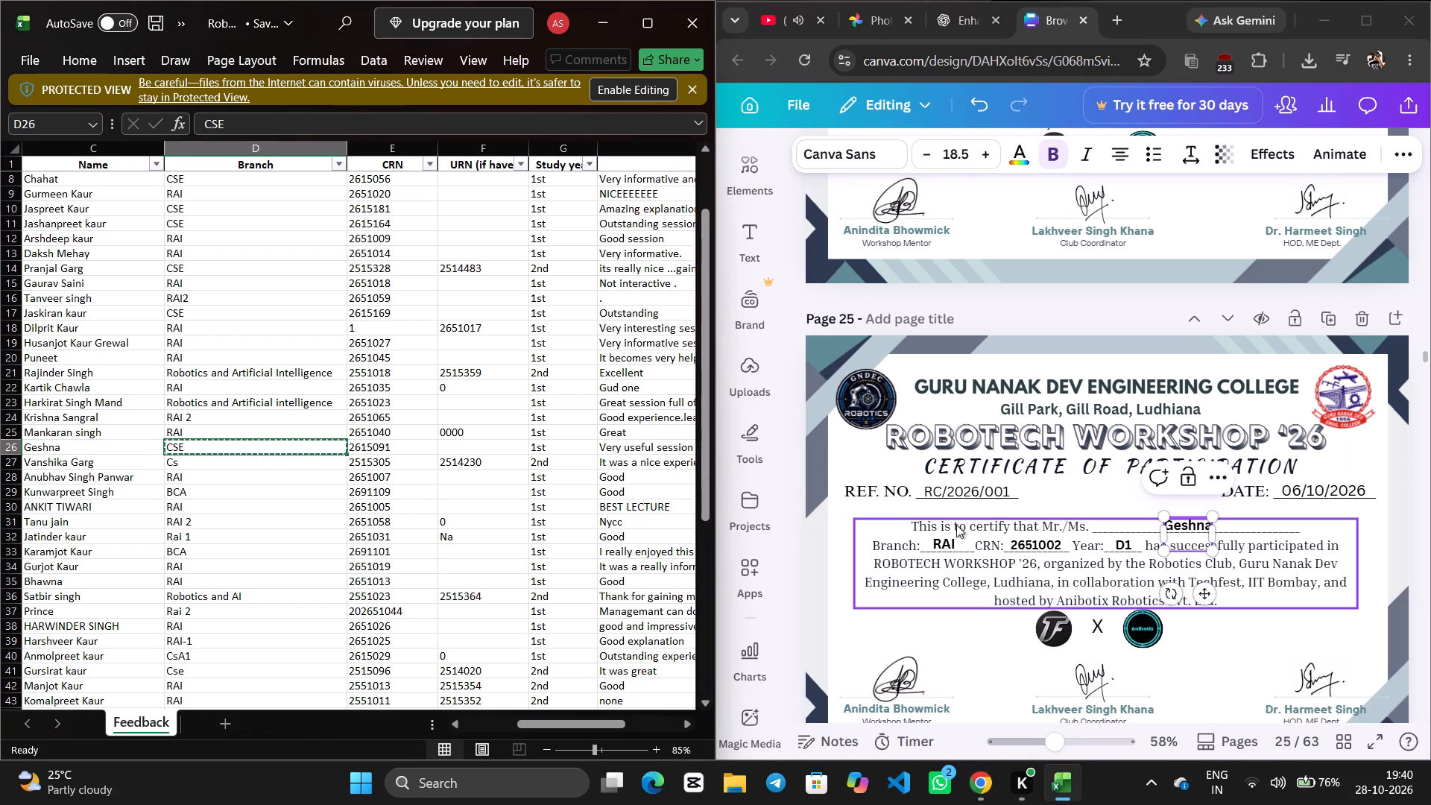
double_click(945, 543)
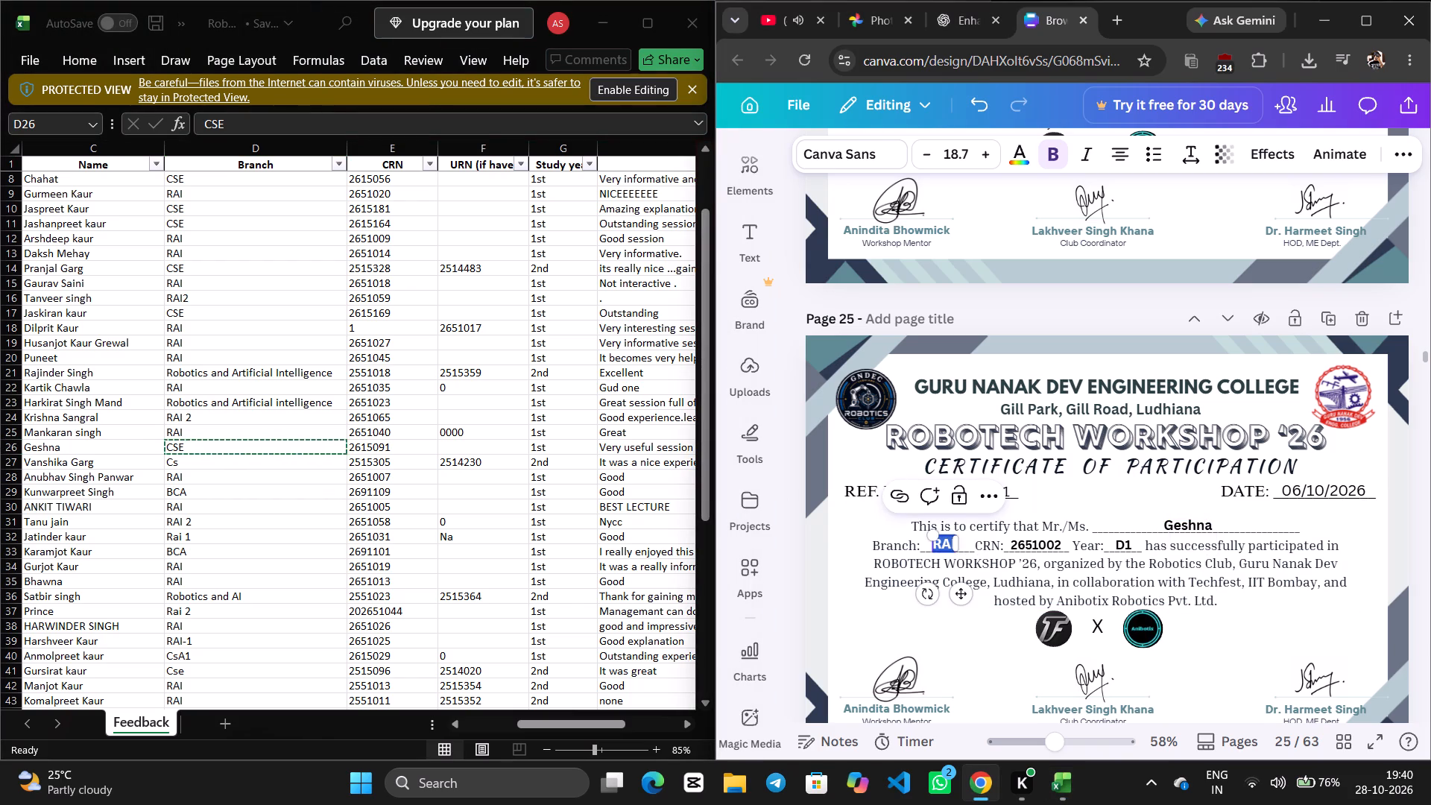
key("ctrl+v")
Replace the CRN on the page 25 certificate with the CRN copied from row 26 of the feedback workbook.
left_click(361, 447)
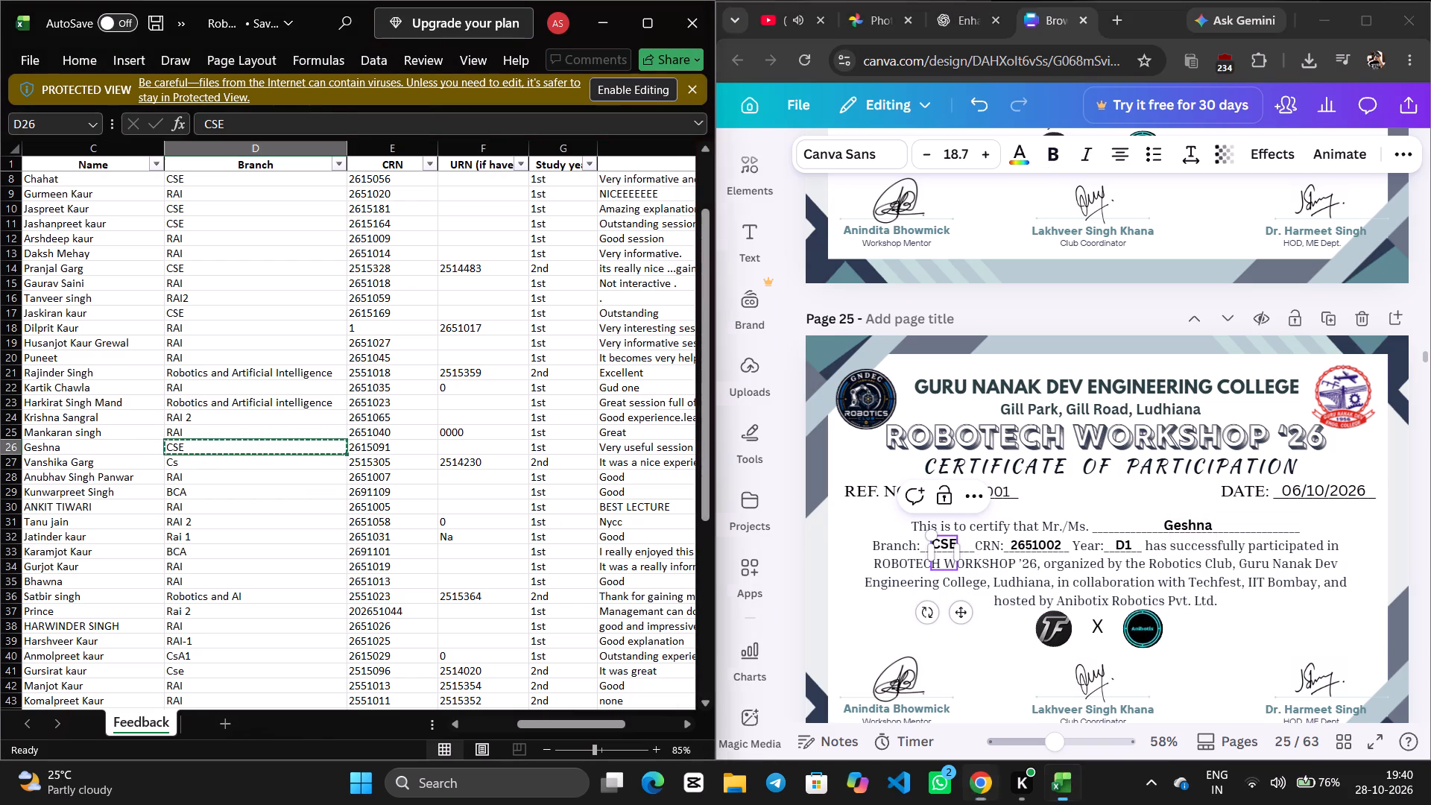
left_click(363, 447)
key("ctrl+c")
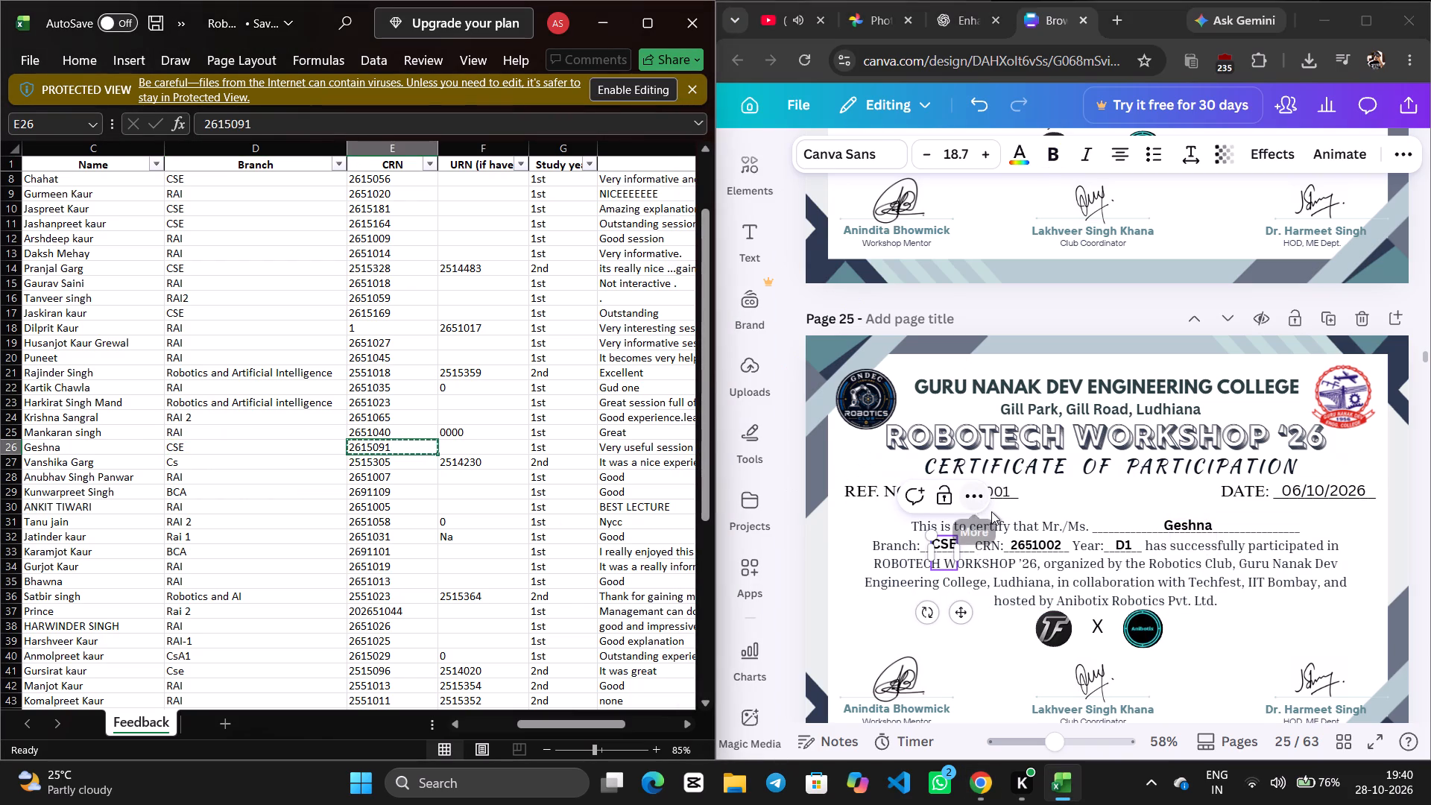
double_click(1034, 546)
key("ctrl+v")
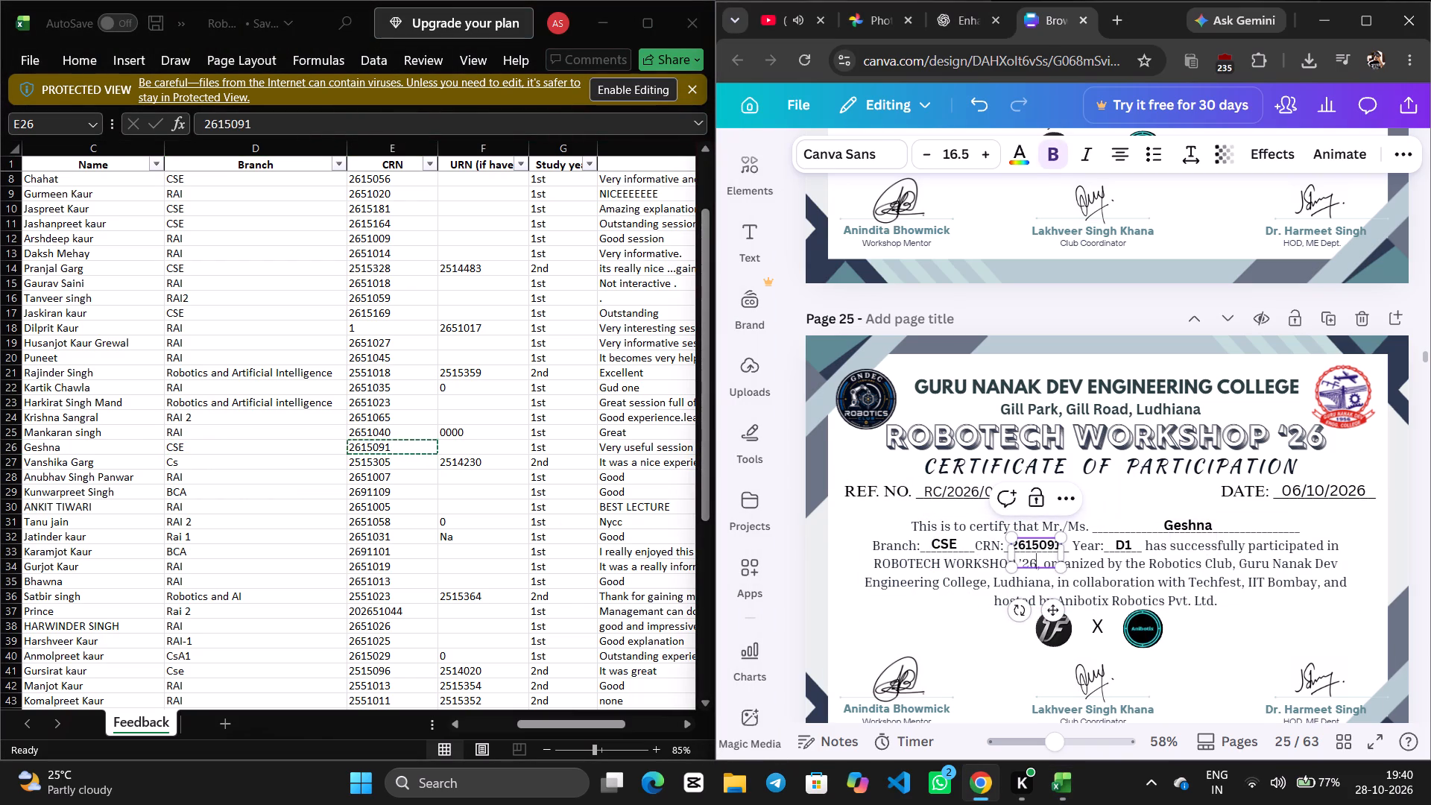
Replace the participant name on the page 26 certificate with the name copied from row 27 of the feedback workbook.
scroll(435, 482, "down", 1)
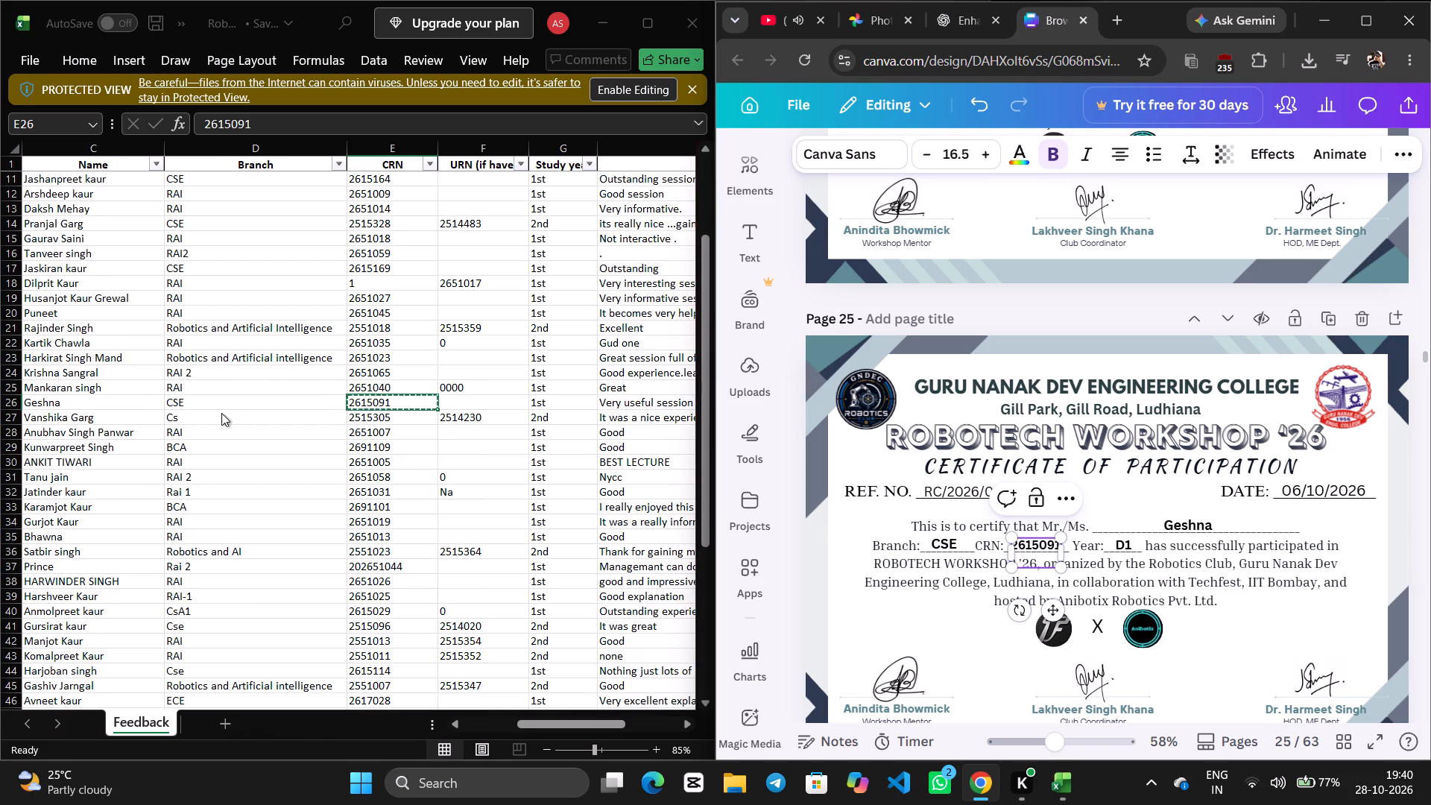
double_click(120, 420)
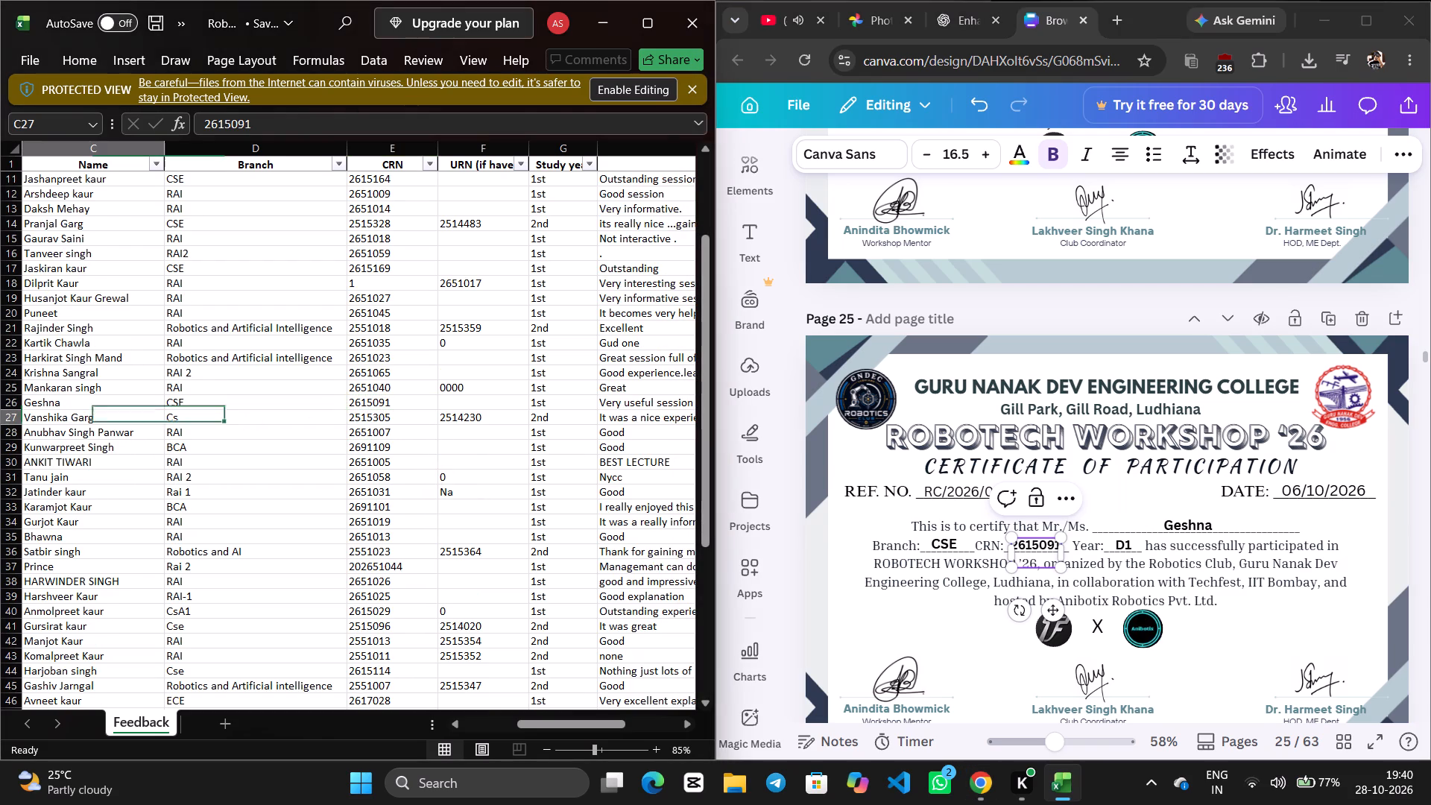
key("ctrl+c")
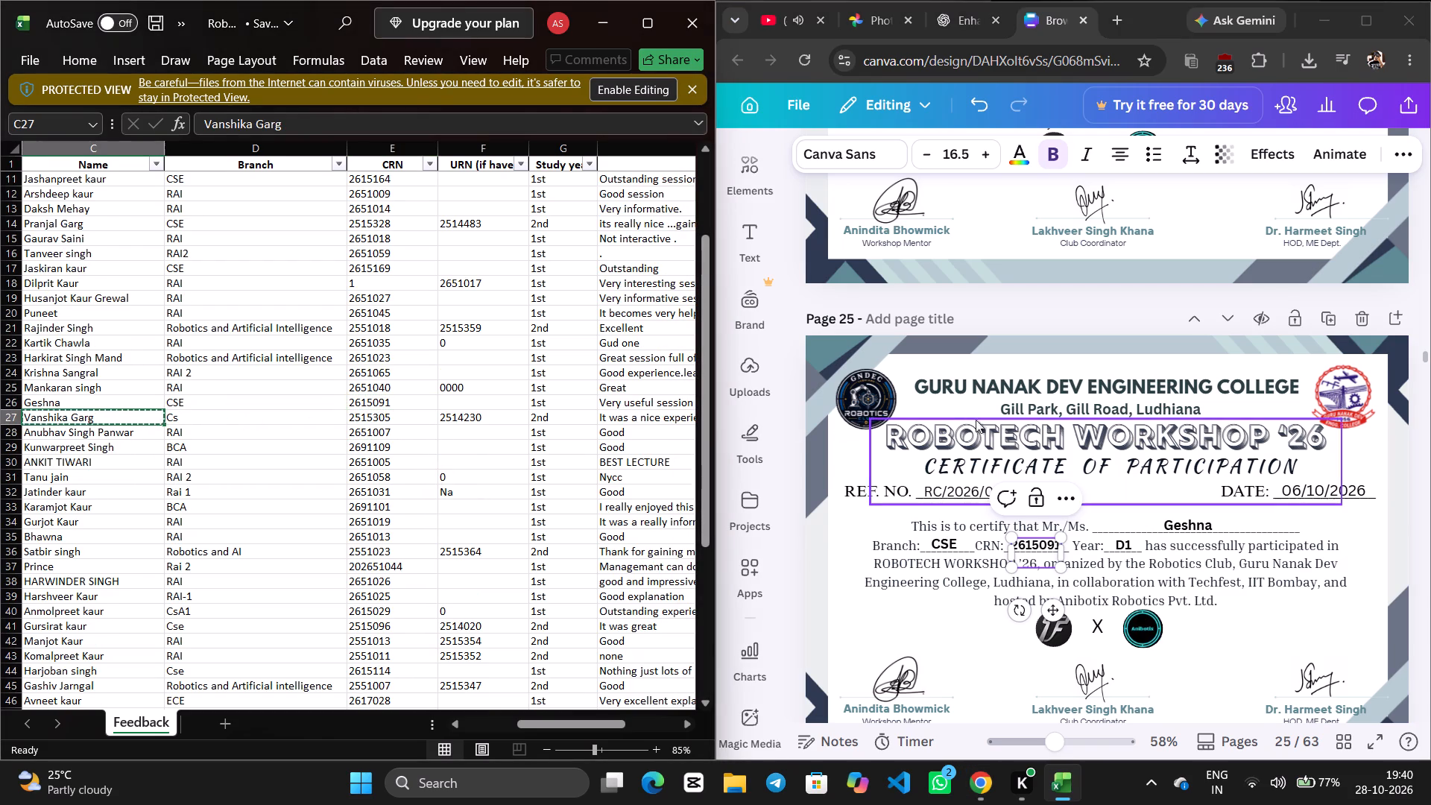
scroll(1002, 420, "down", 3)
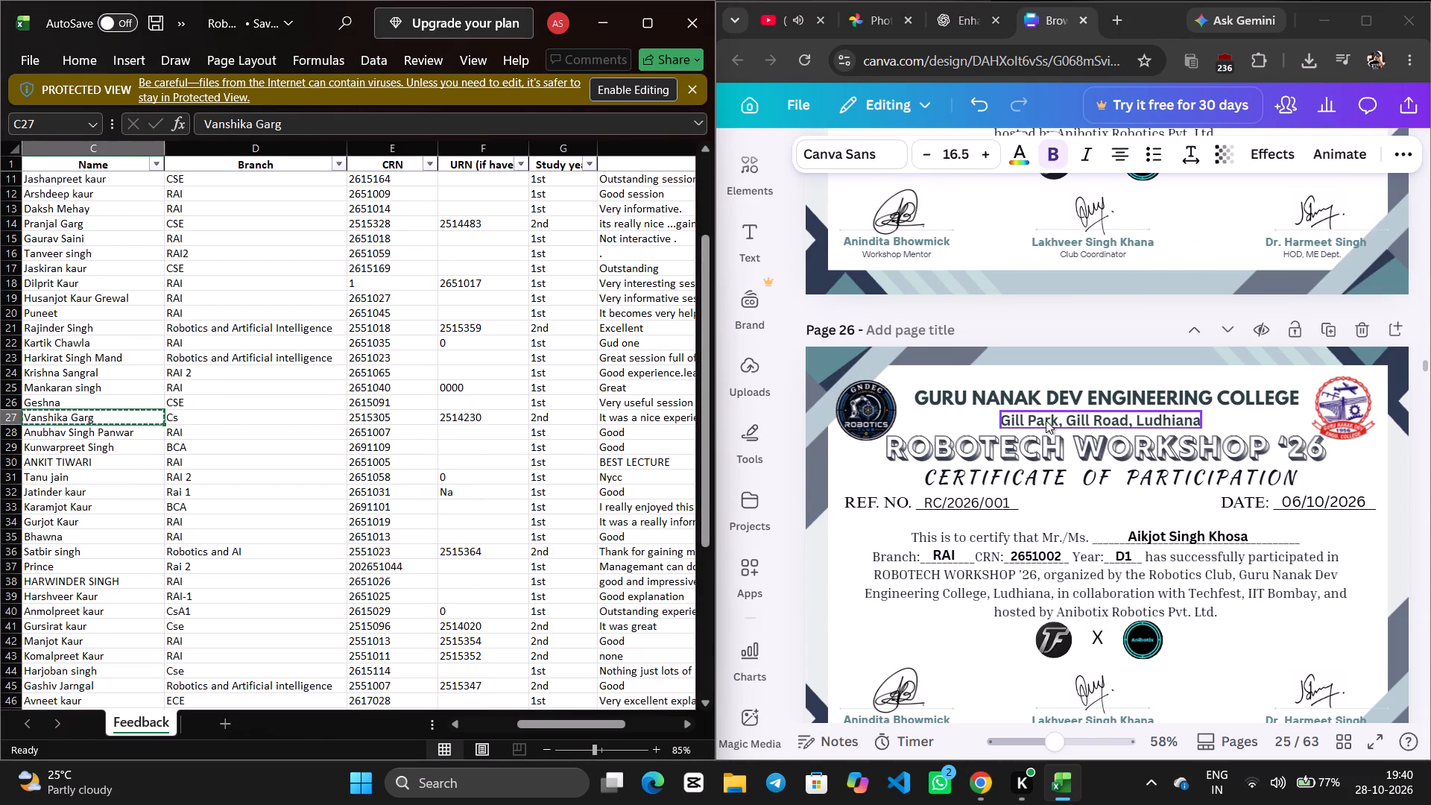
scroll(1046, 420, "down", 1)
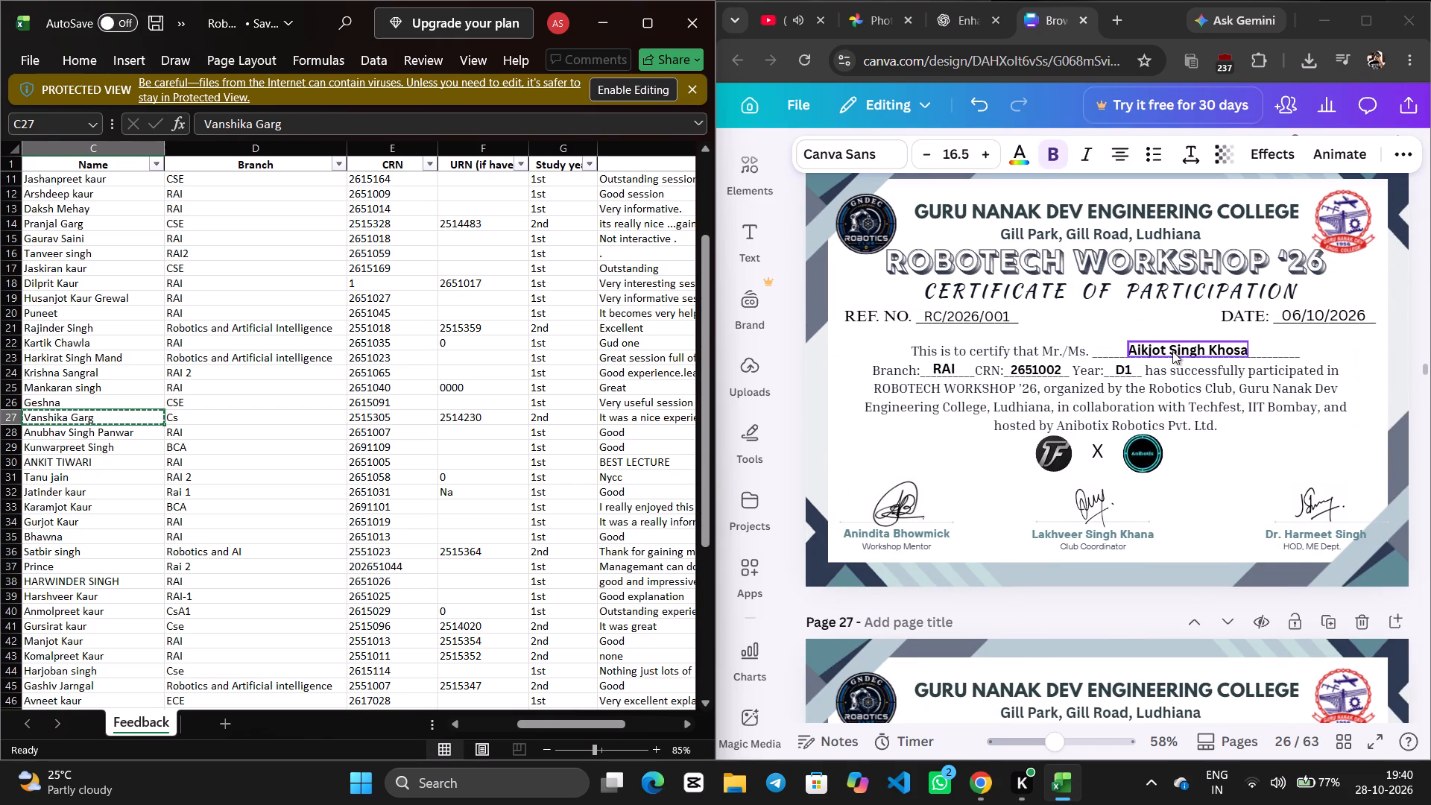
double_click(1173, 350)
key("ctrl+v")
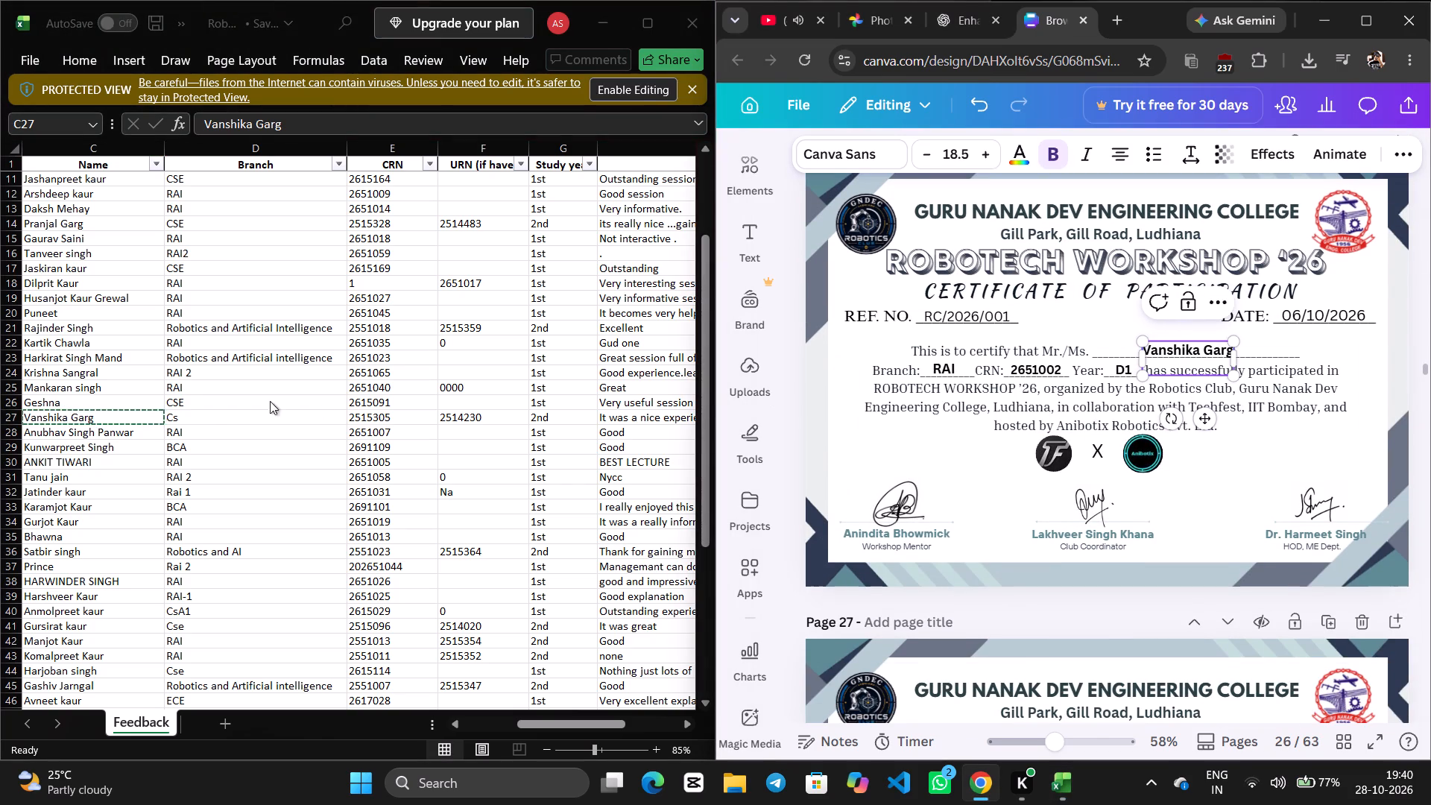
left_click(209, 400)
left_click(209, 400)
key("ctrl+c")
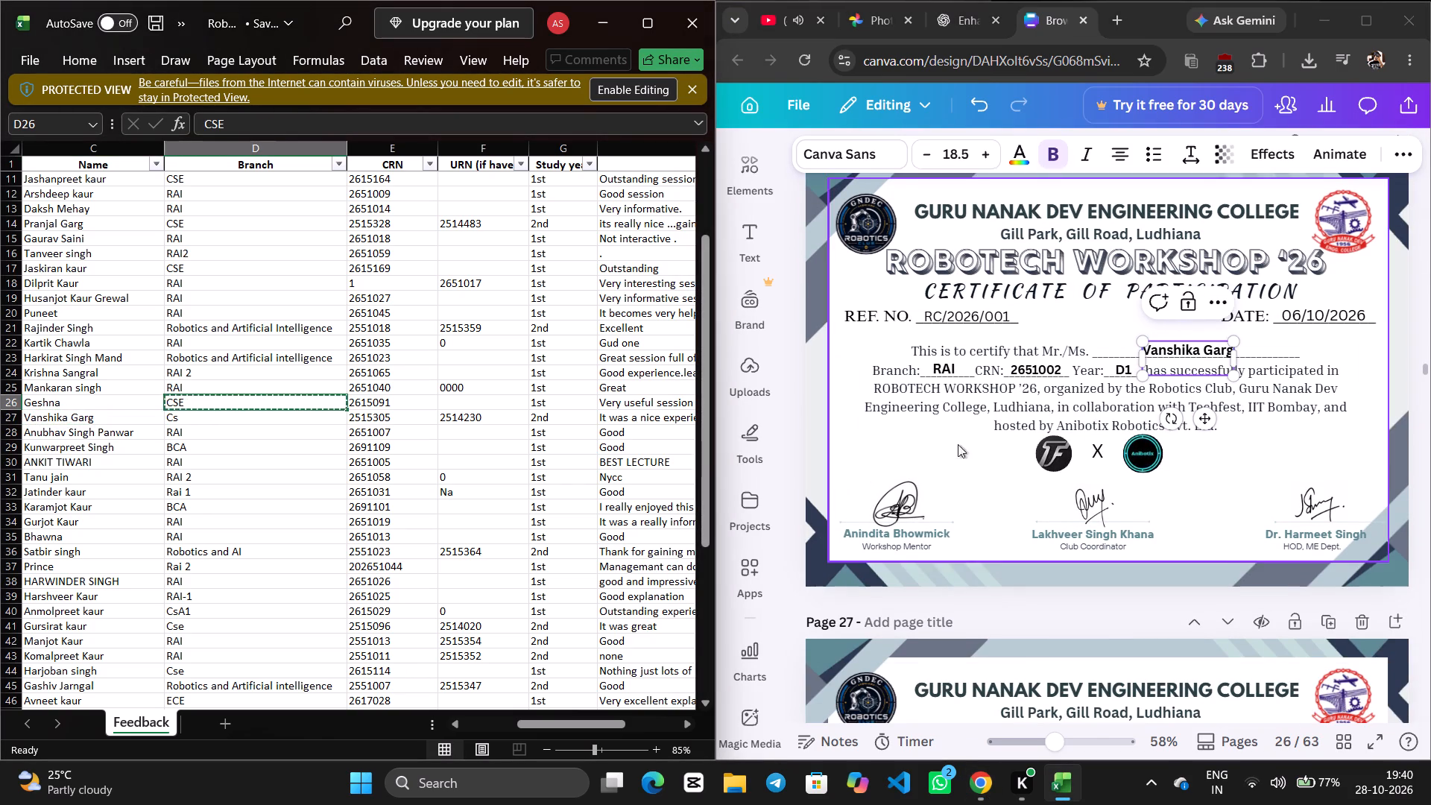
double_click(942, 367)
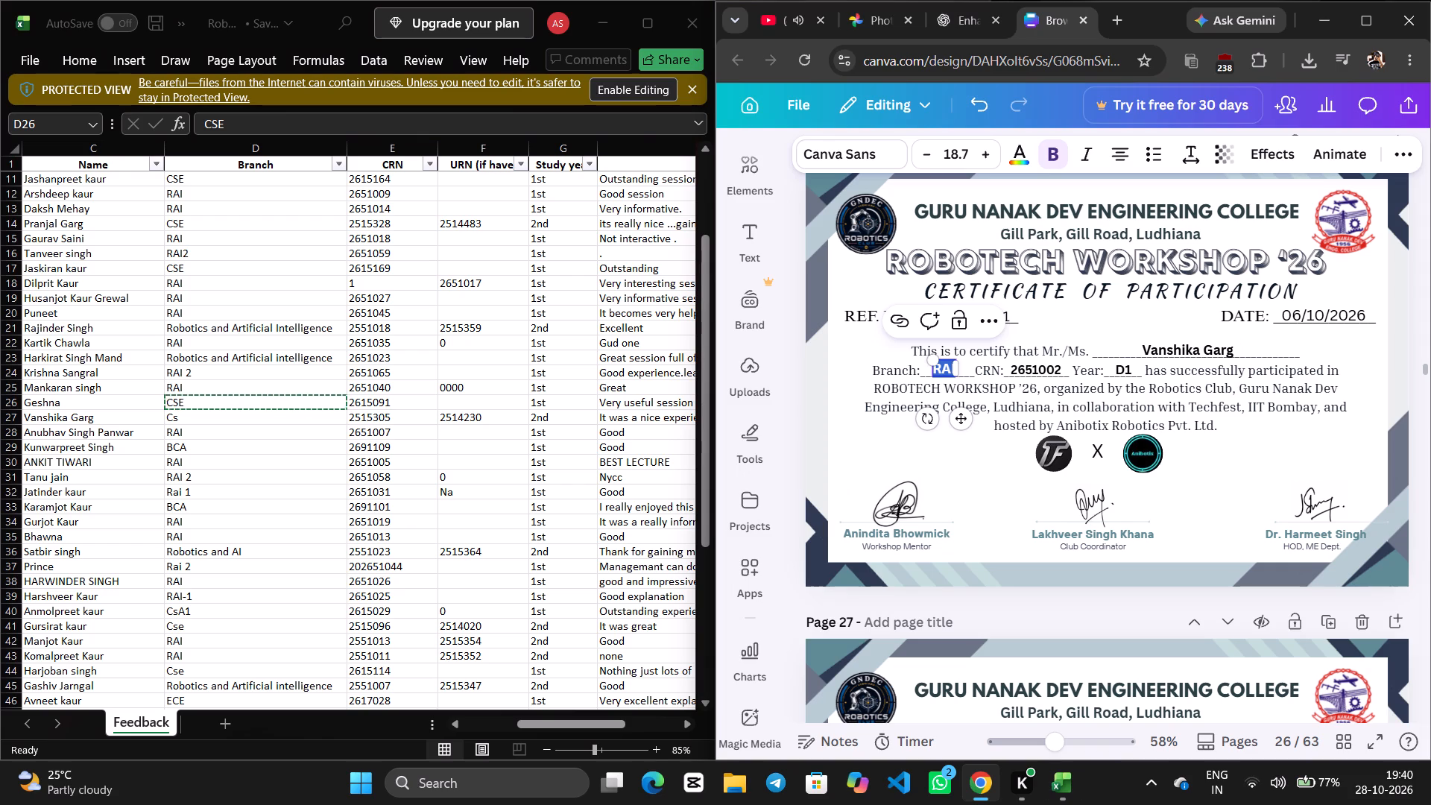
Replace the branch on the page 26 certificate with the branch copied from row 27 of the feedback workbook, capitalised as CS.
left_click(192, 415)
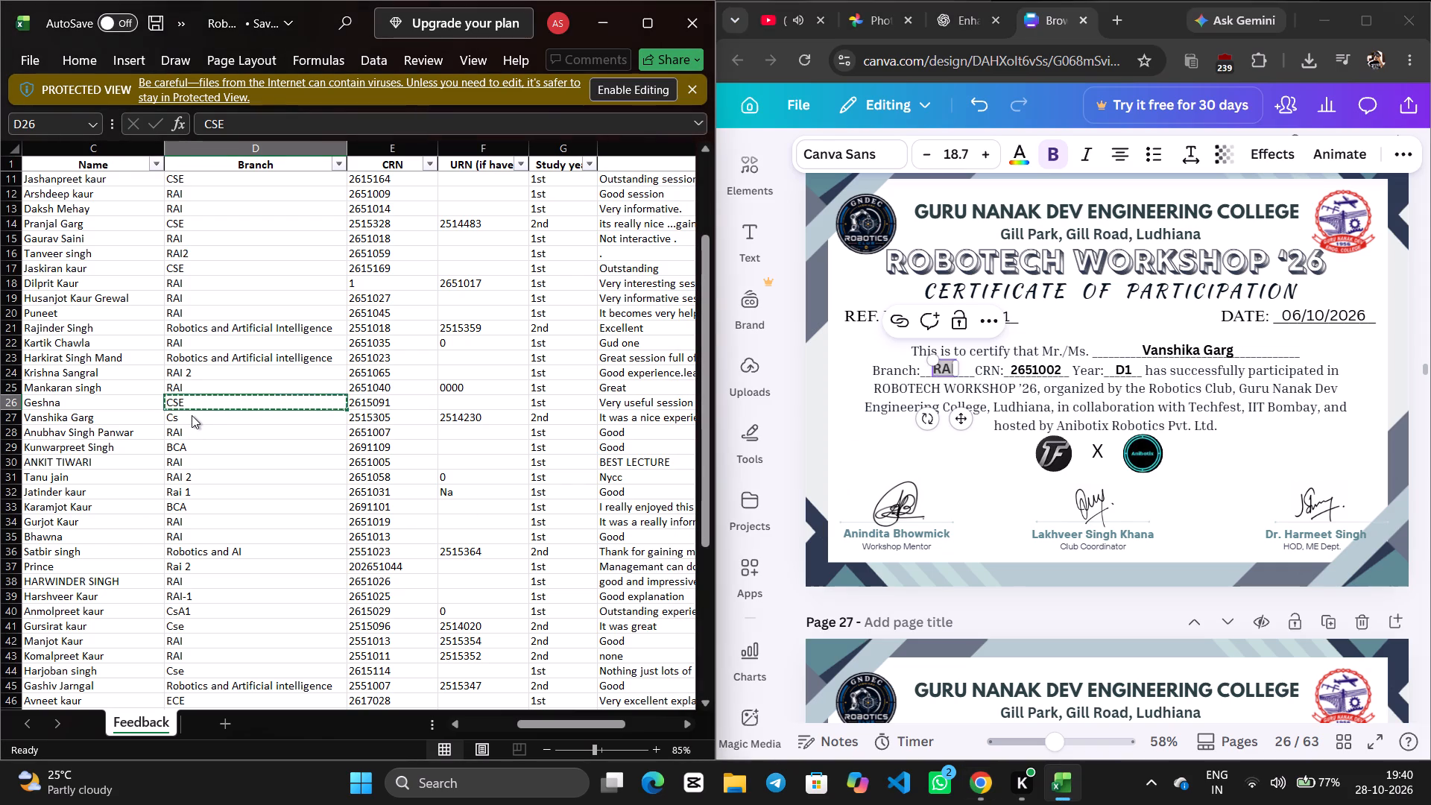
left_click(193, 419)
key("ctrl+c")
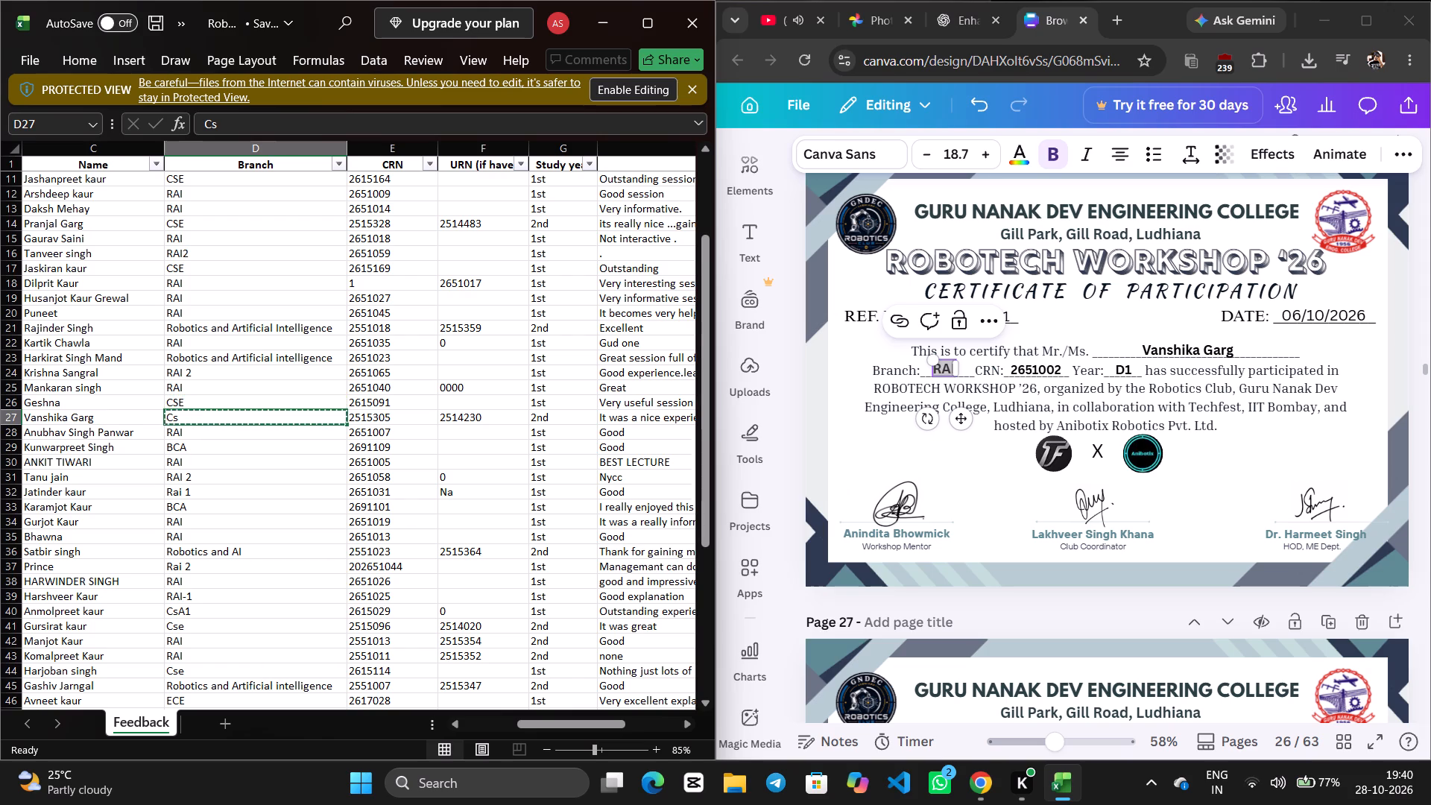
left_click(939, 373)
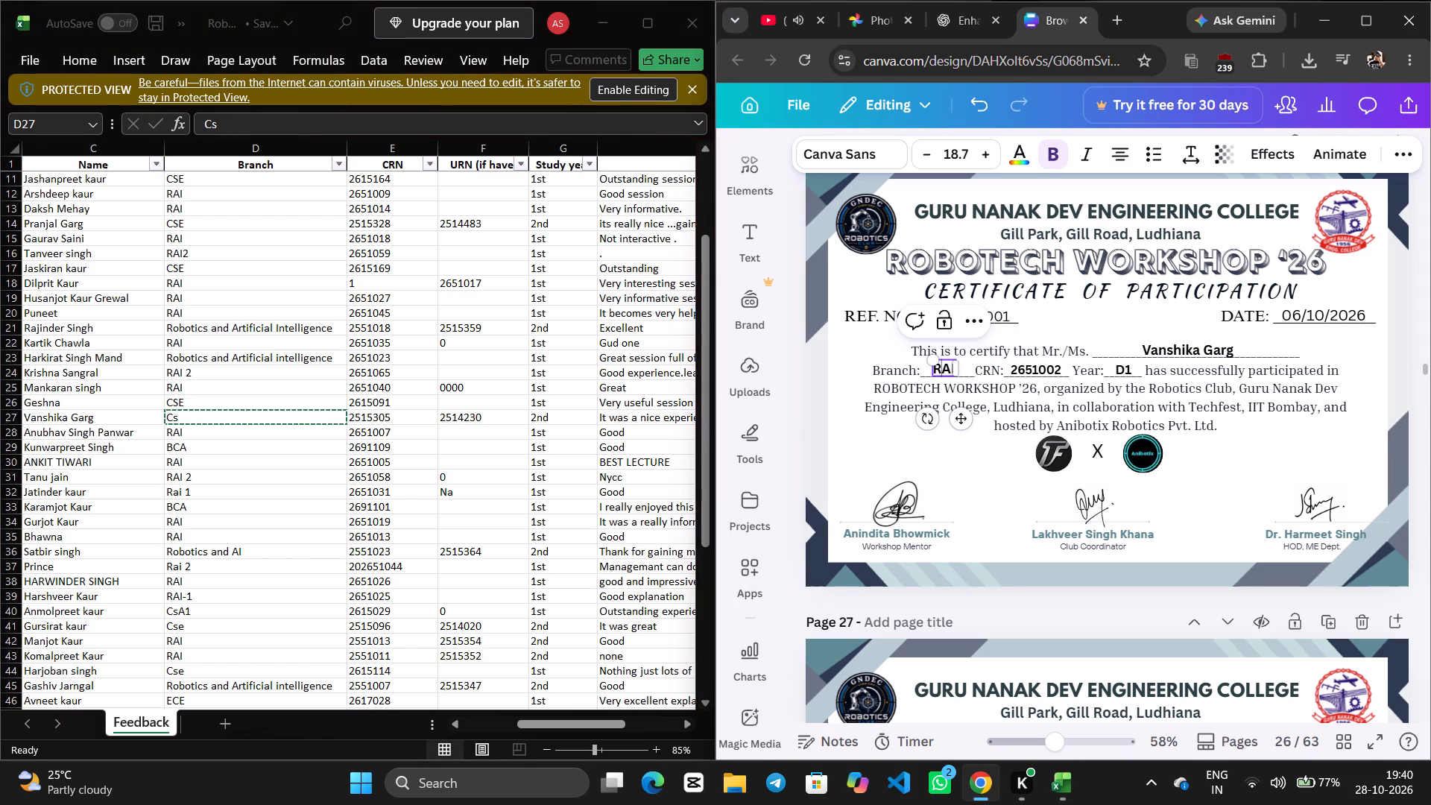
double_click(941, 369, "ctrl")
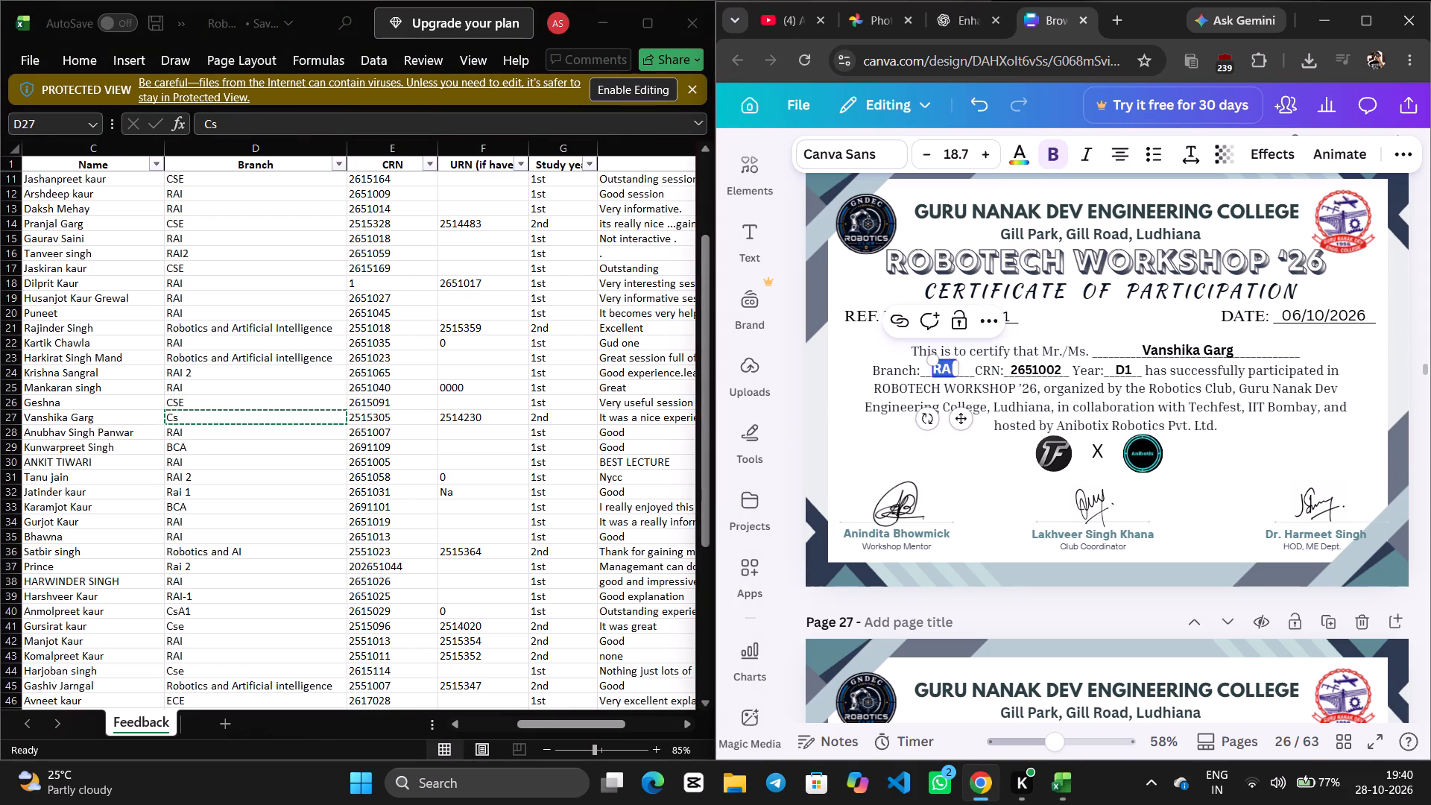
key("ctrl+v")
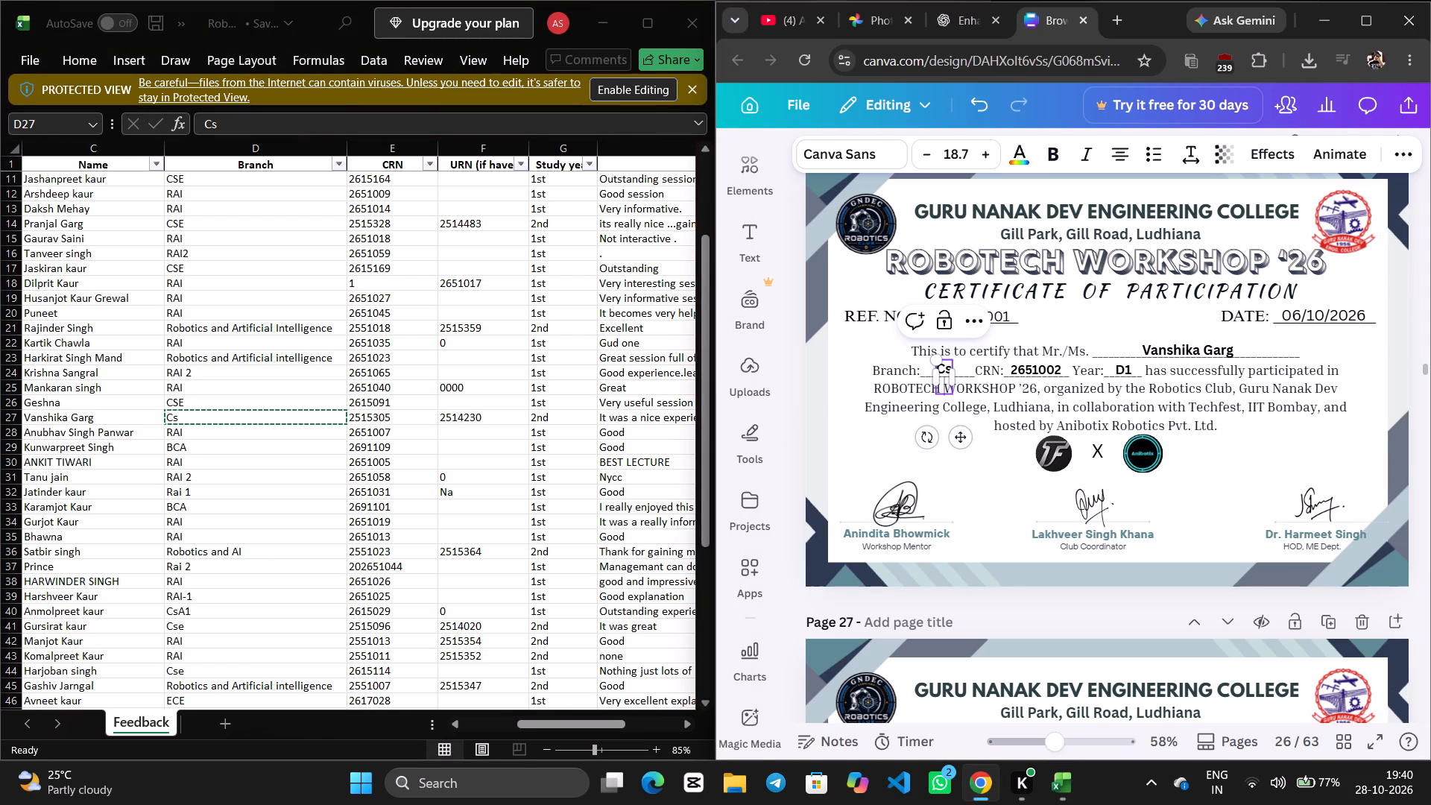
key("BackSpace")
key("BackSpace")
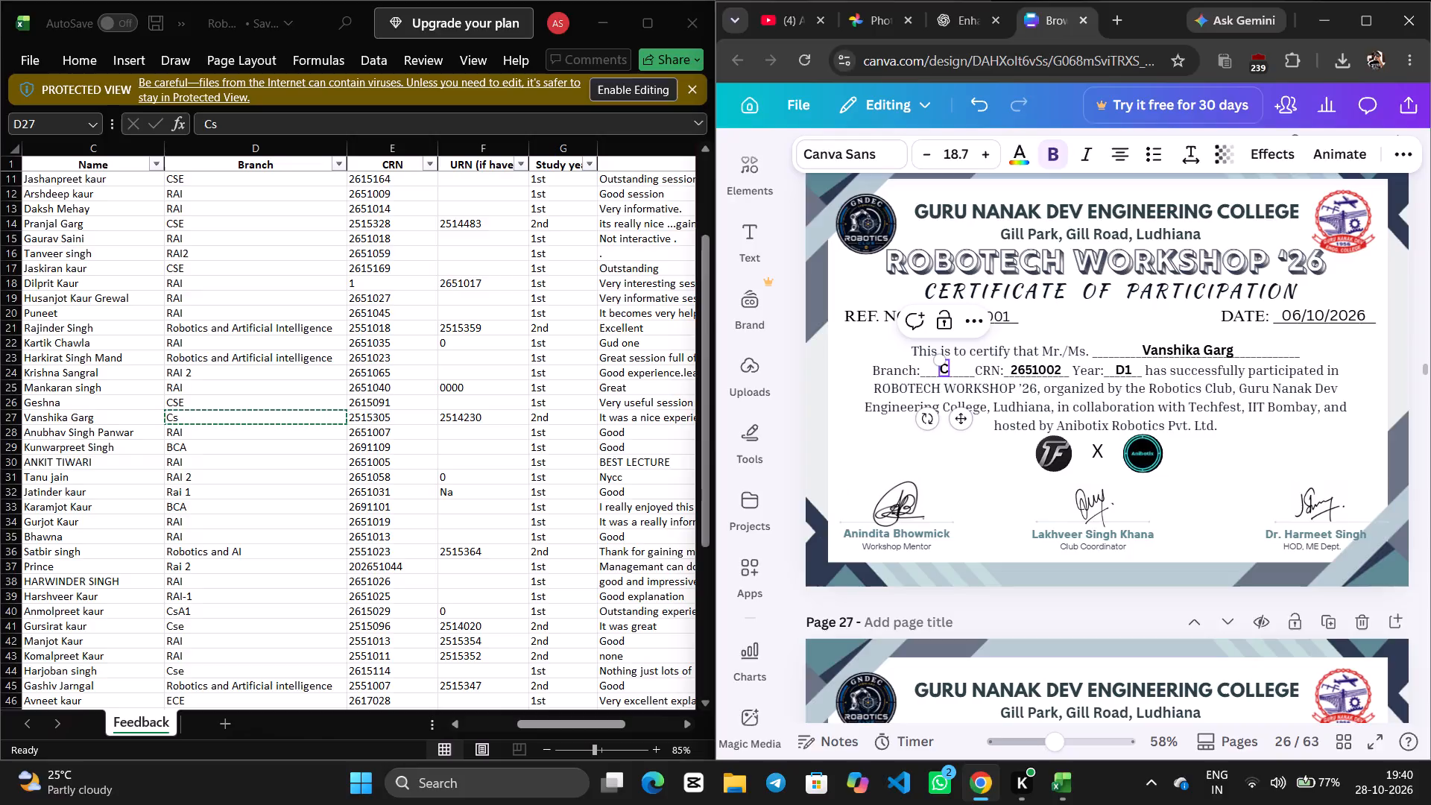
key("shift+s")
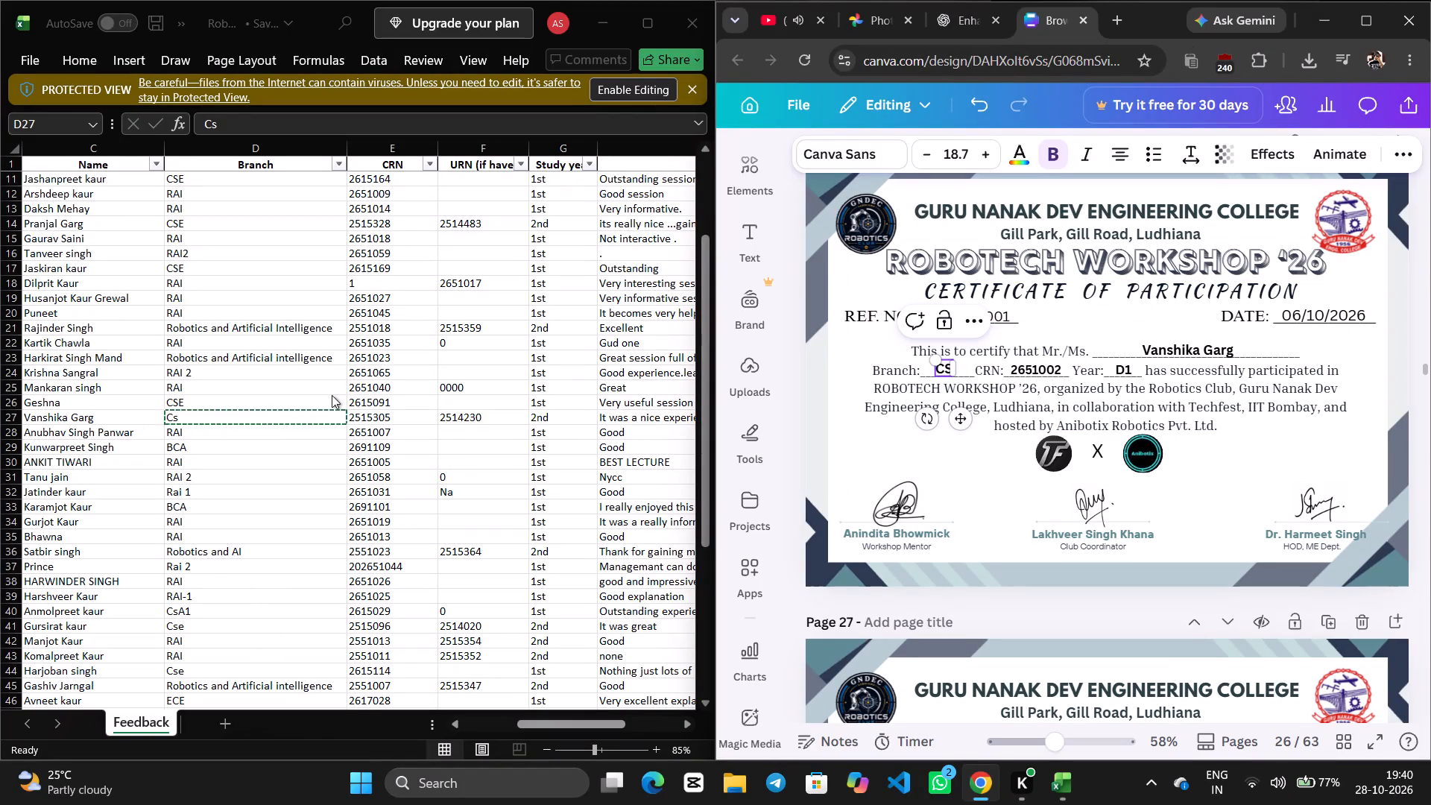
Replace the CRN on the page 26 certificate with the CRN copied from row 27 of the feedback workbook.
left_click(370, 416)
left_click(377, 416)
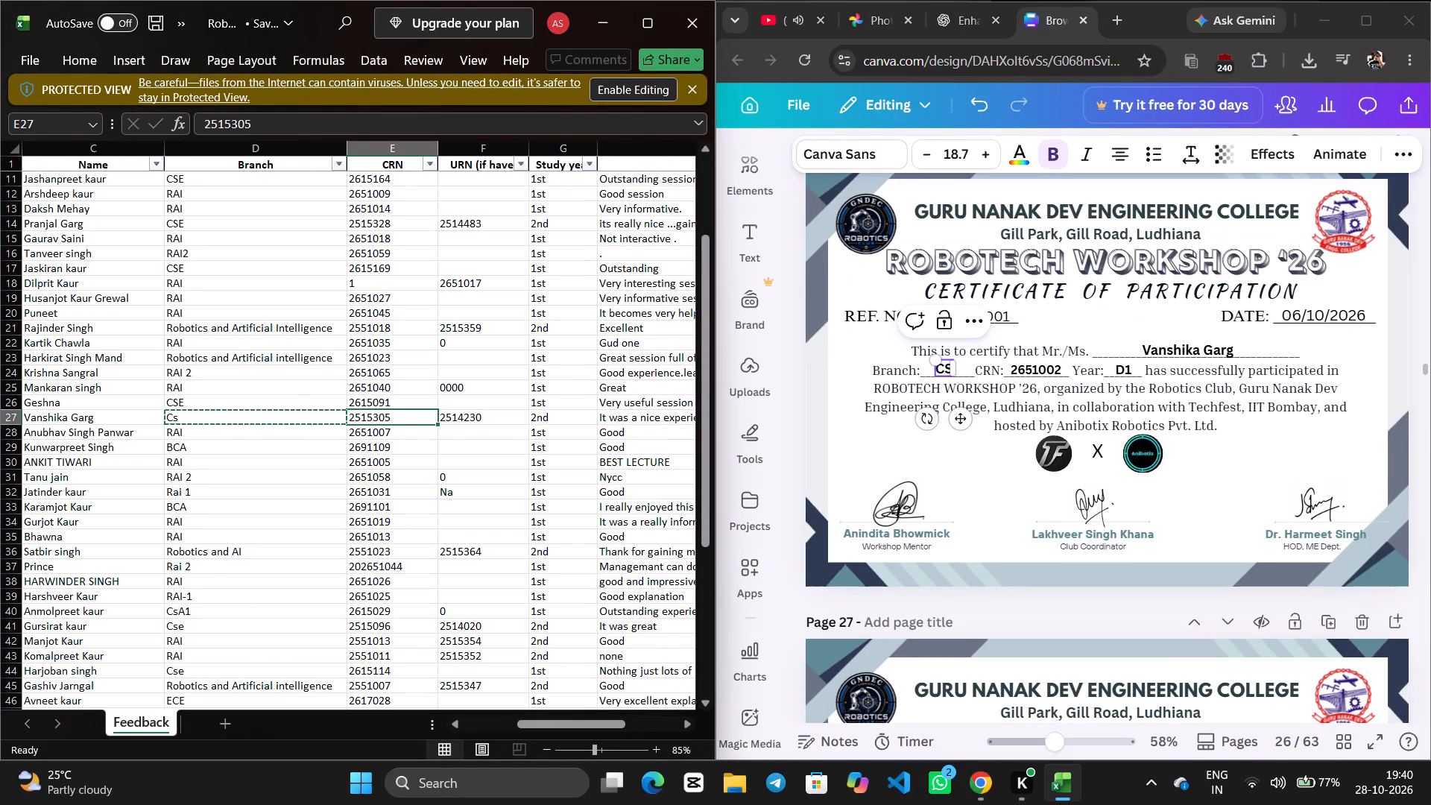
key("ctrl+c")
double_click(1049, 368)
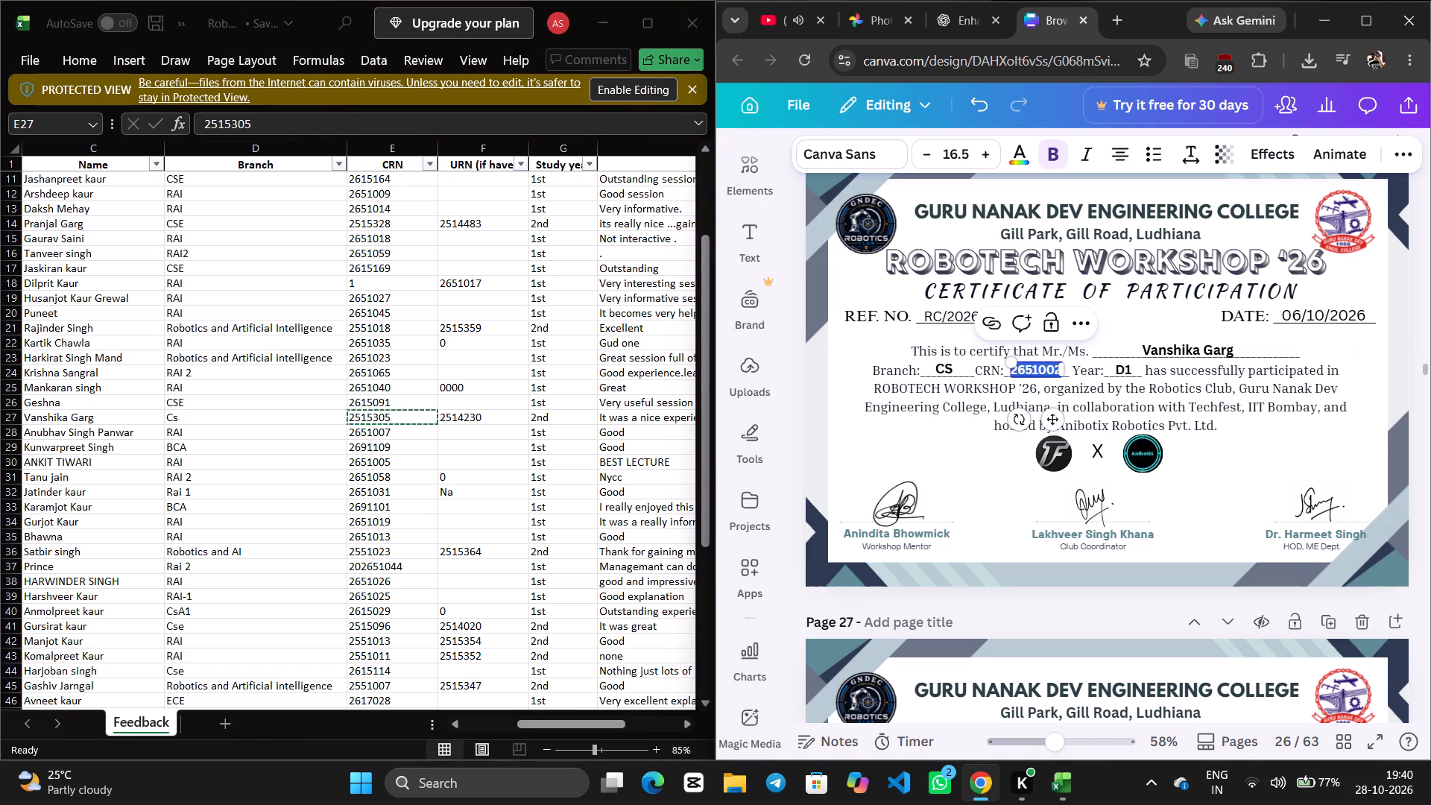
key("ctrl+v")
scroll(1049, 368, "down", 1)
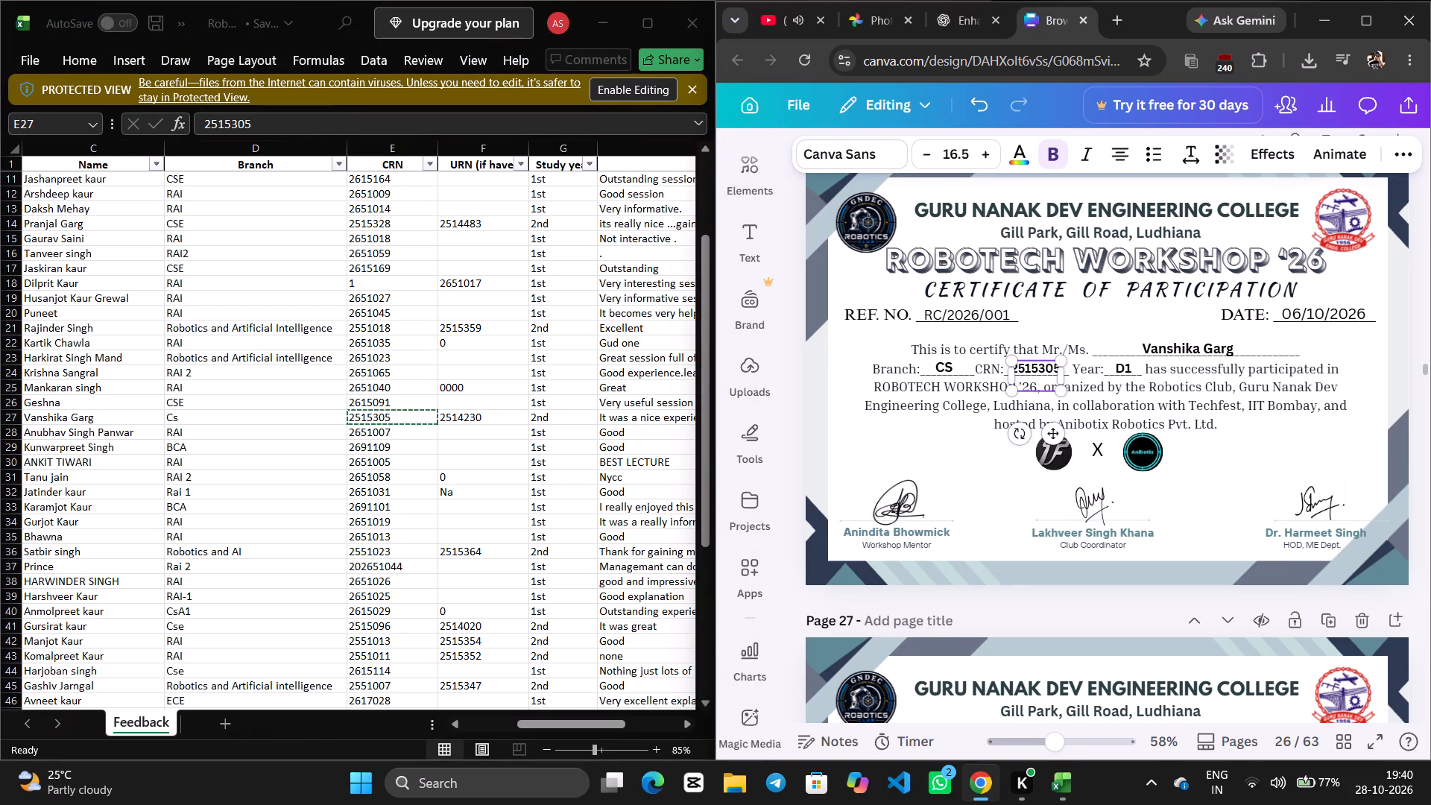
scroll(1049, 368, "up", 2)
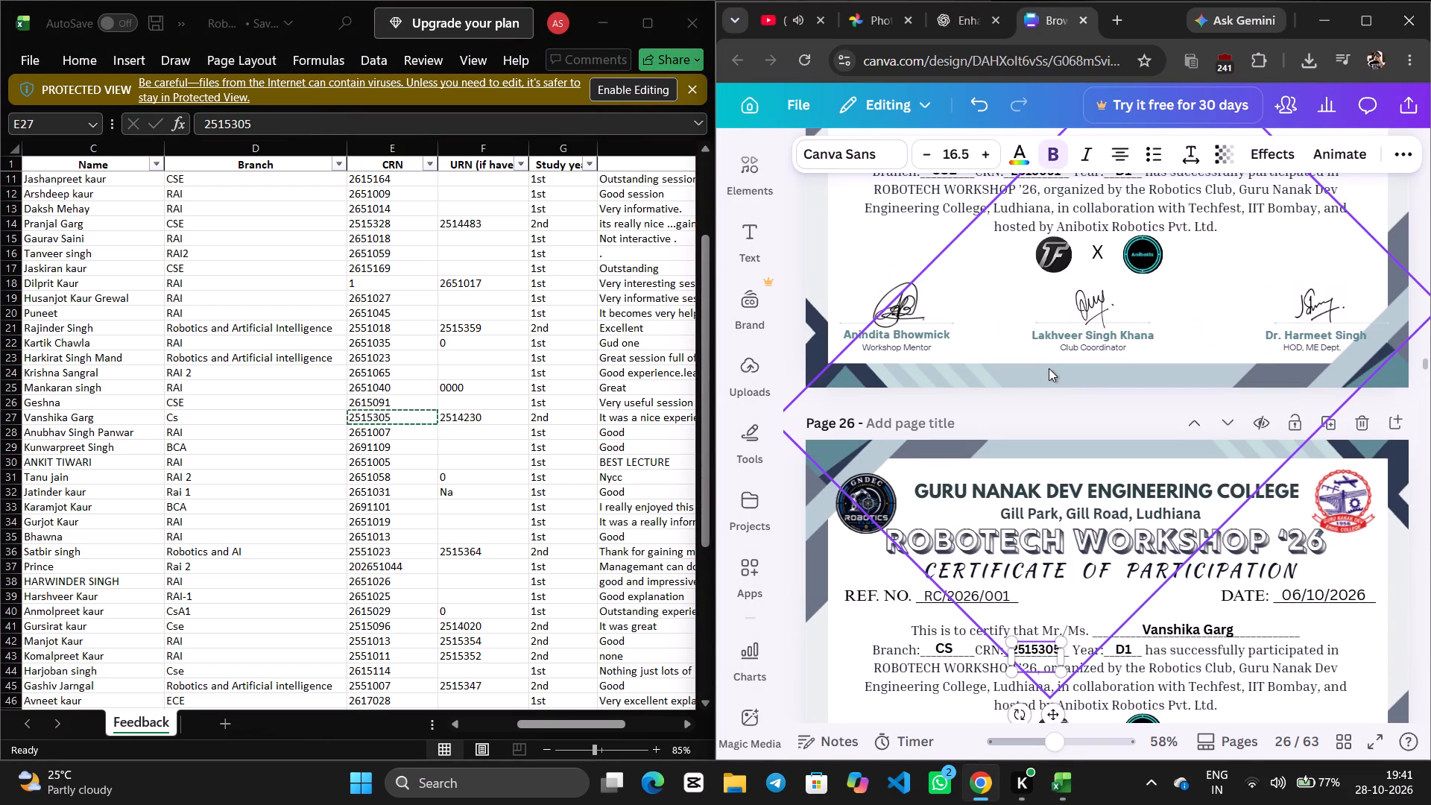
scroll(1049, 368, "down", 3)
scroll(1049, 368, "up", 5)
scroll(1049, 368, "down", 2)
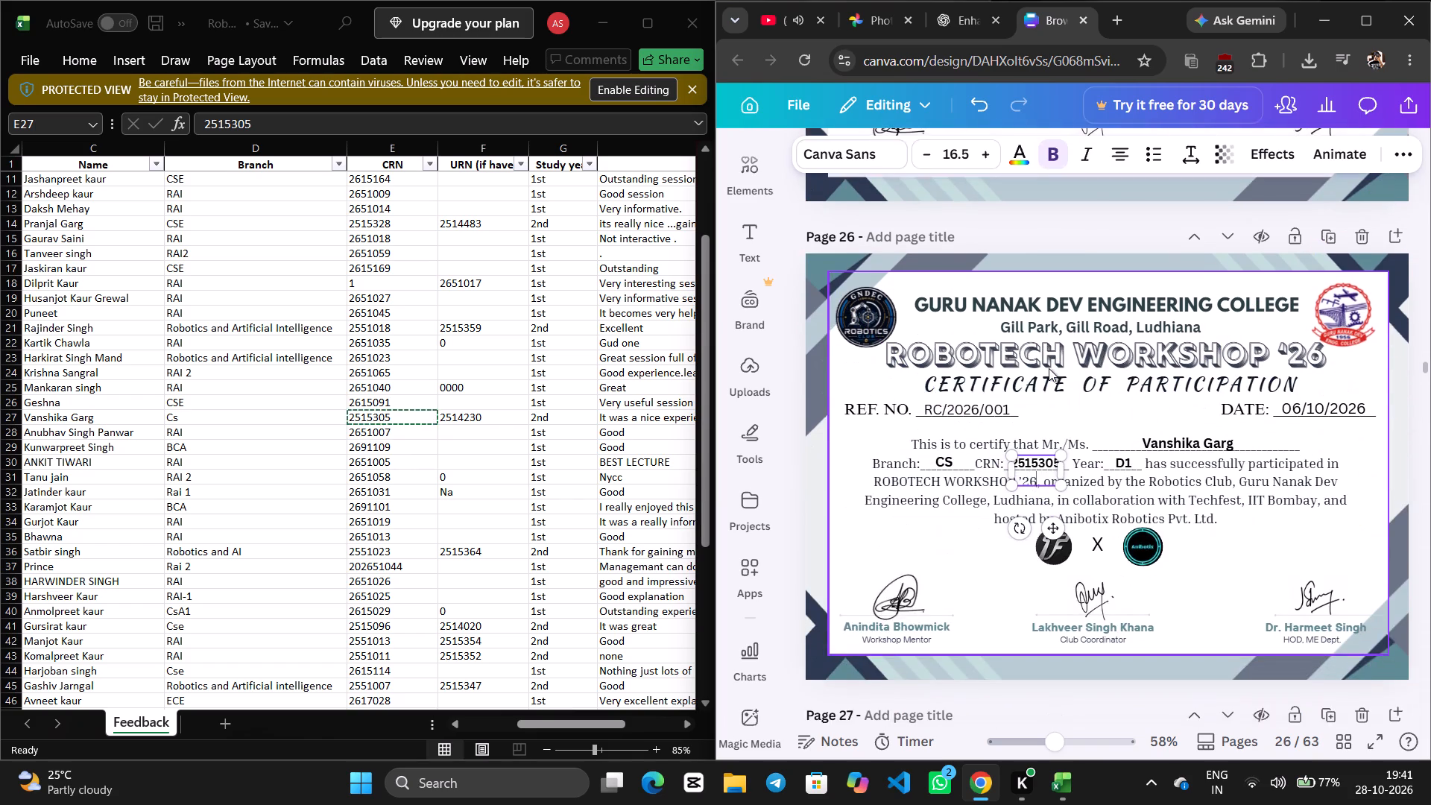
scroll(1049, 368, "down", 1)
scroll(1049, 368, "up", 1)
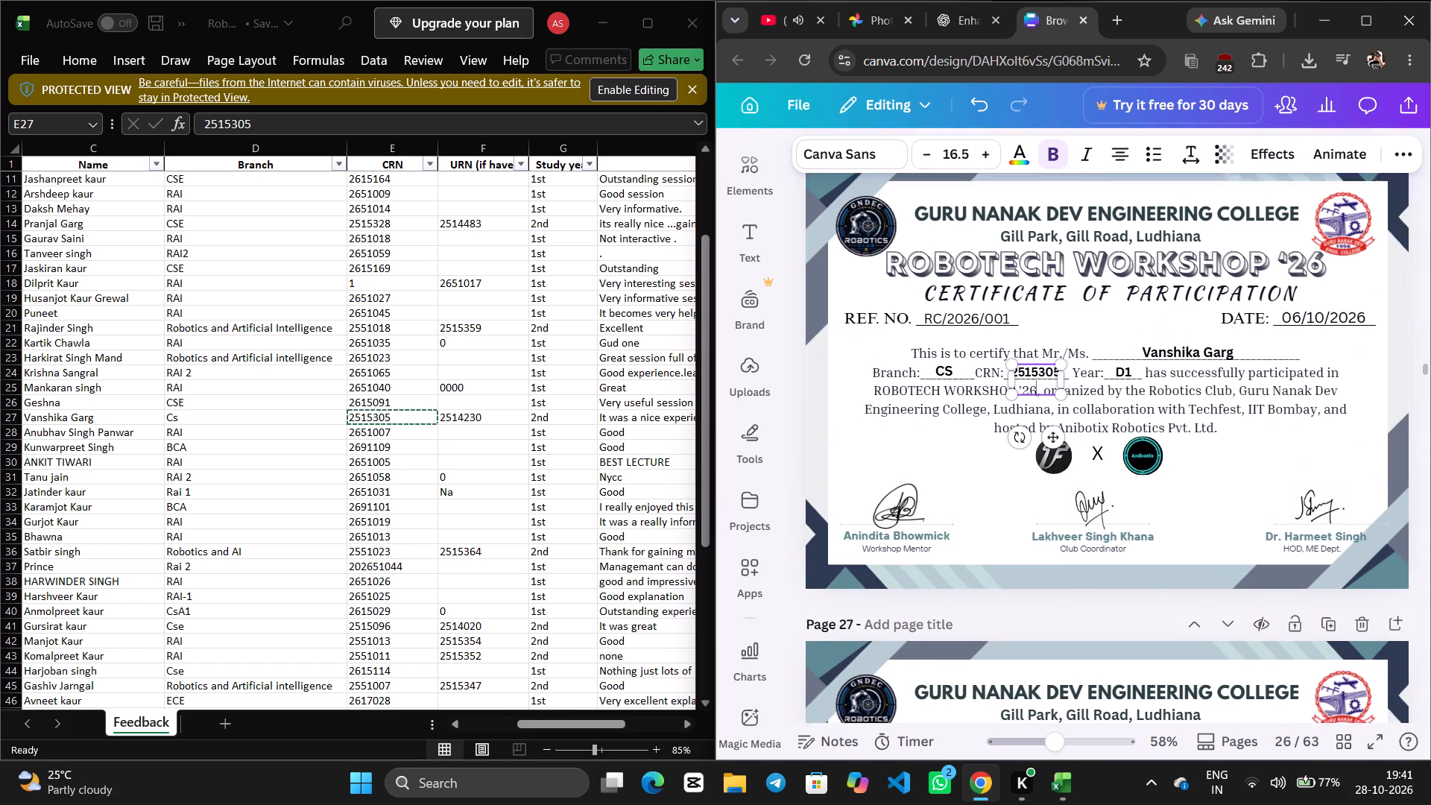
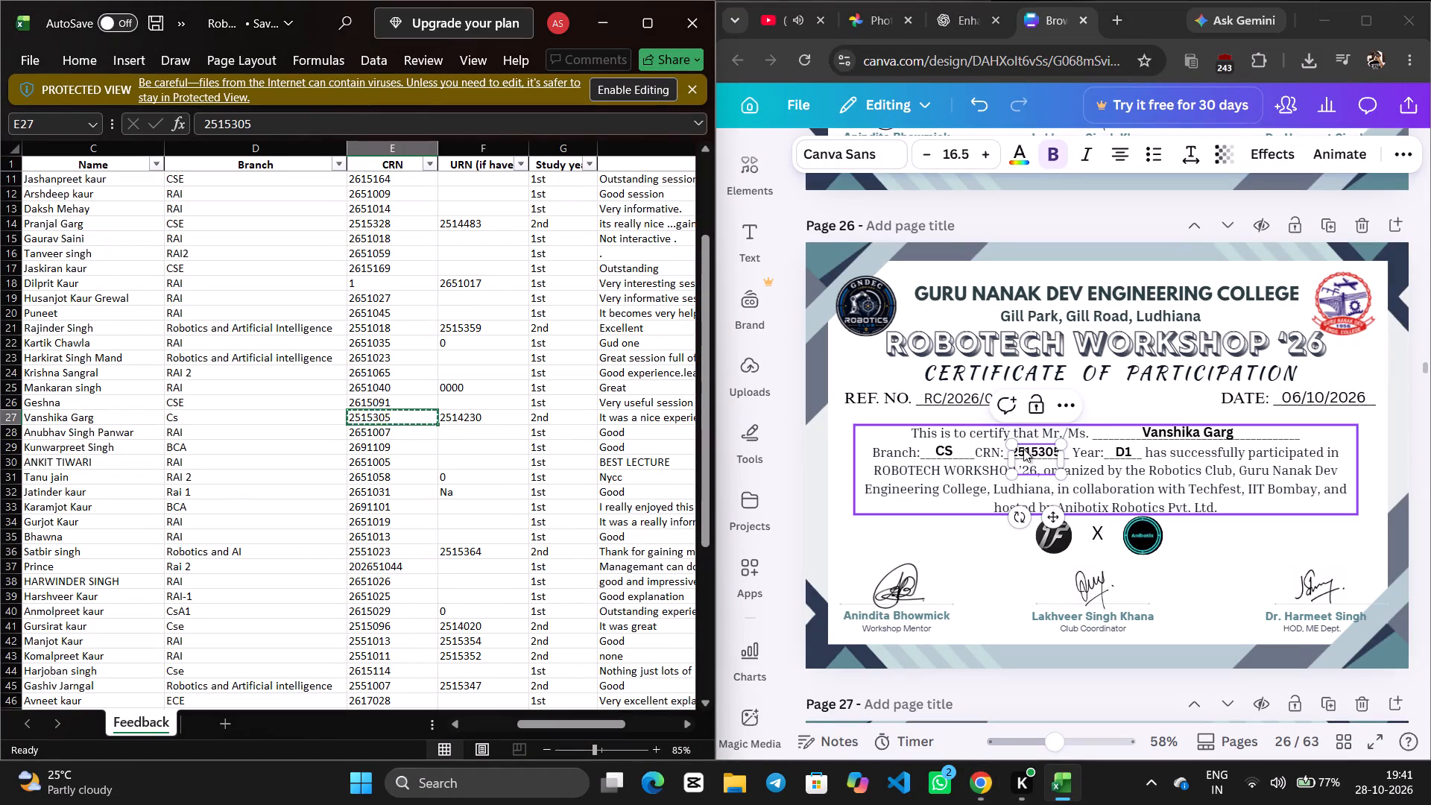
Replace the participant name on the page 27 certificate with the name copied from row 28 of the feedback workbook.
scroll(1354, 392, "down", 2)
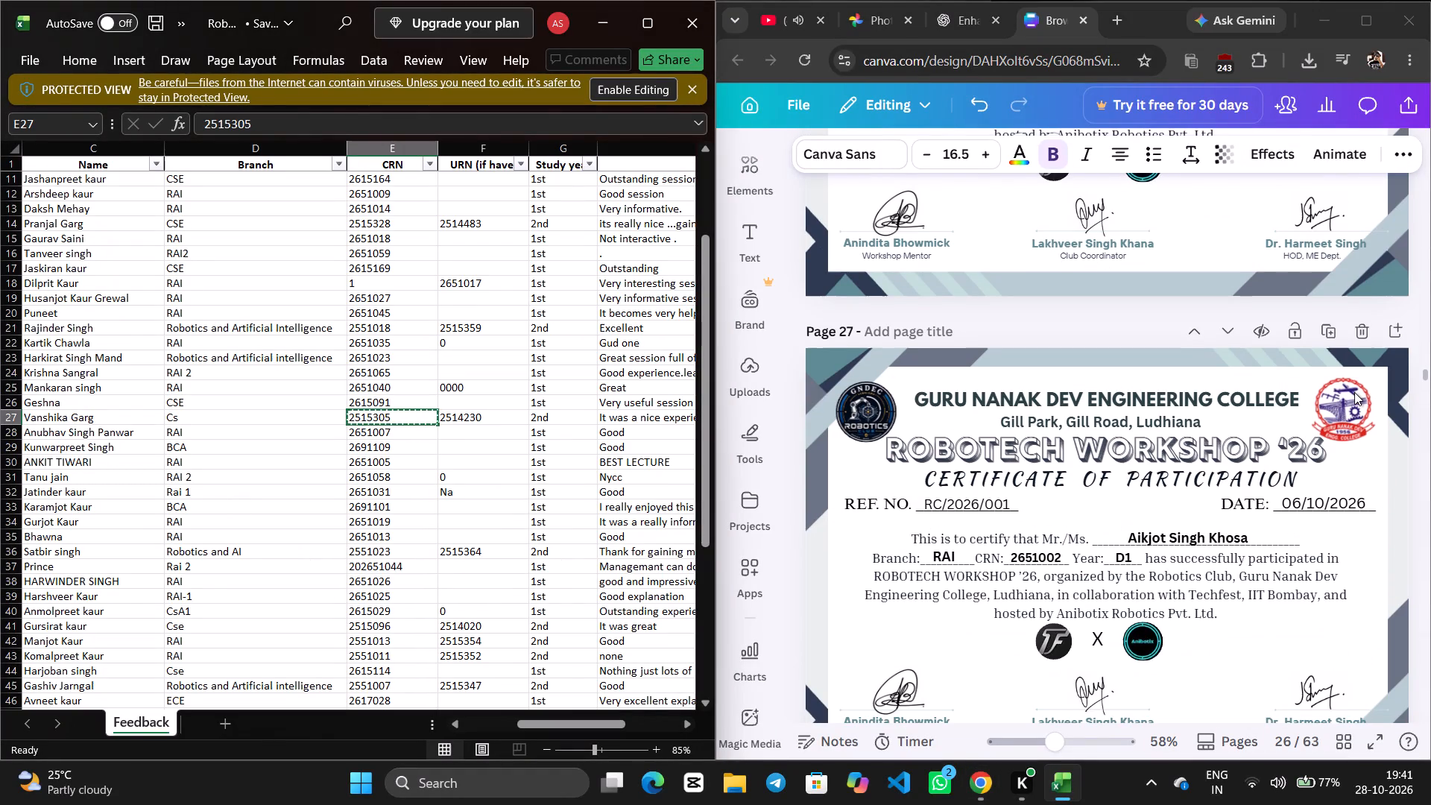
scroll(1354, 392, "down", 1)
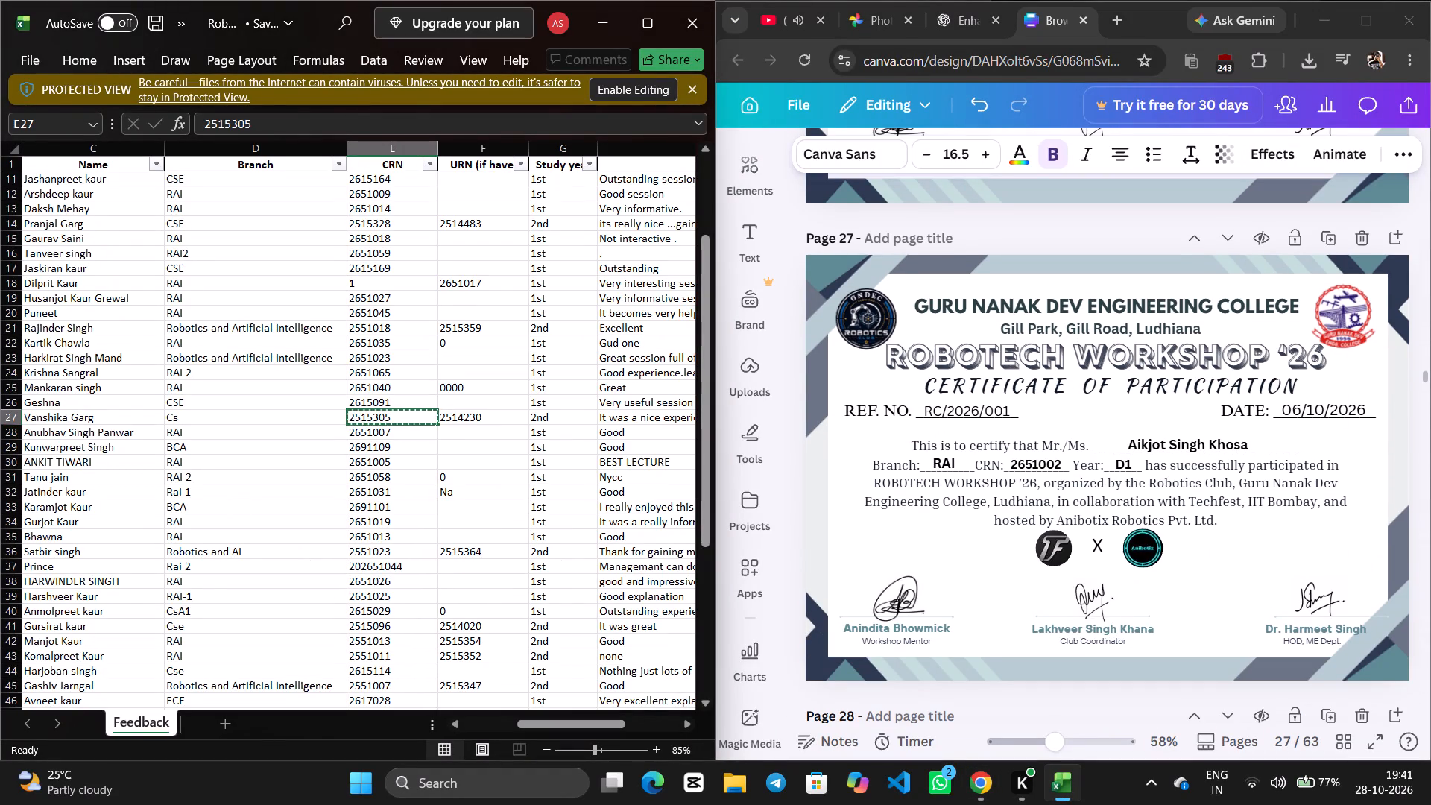
left_click(66, 435)
key("ctrl+c")
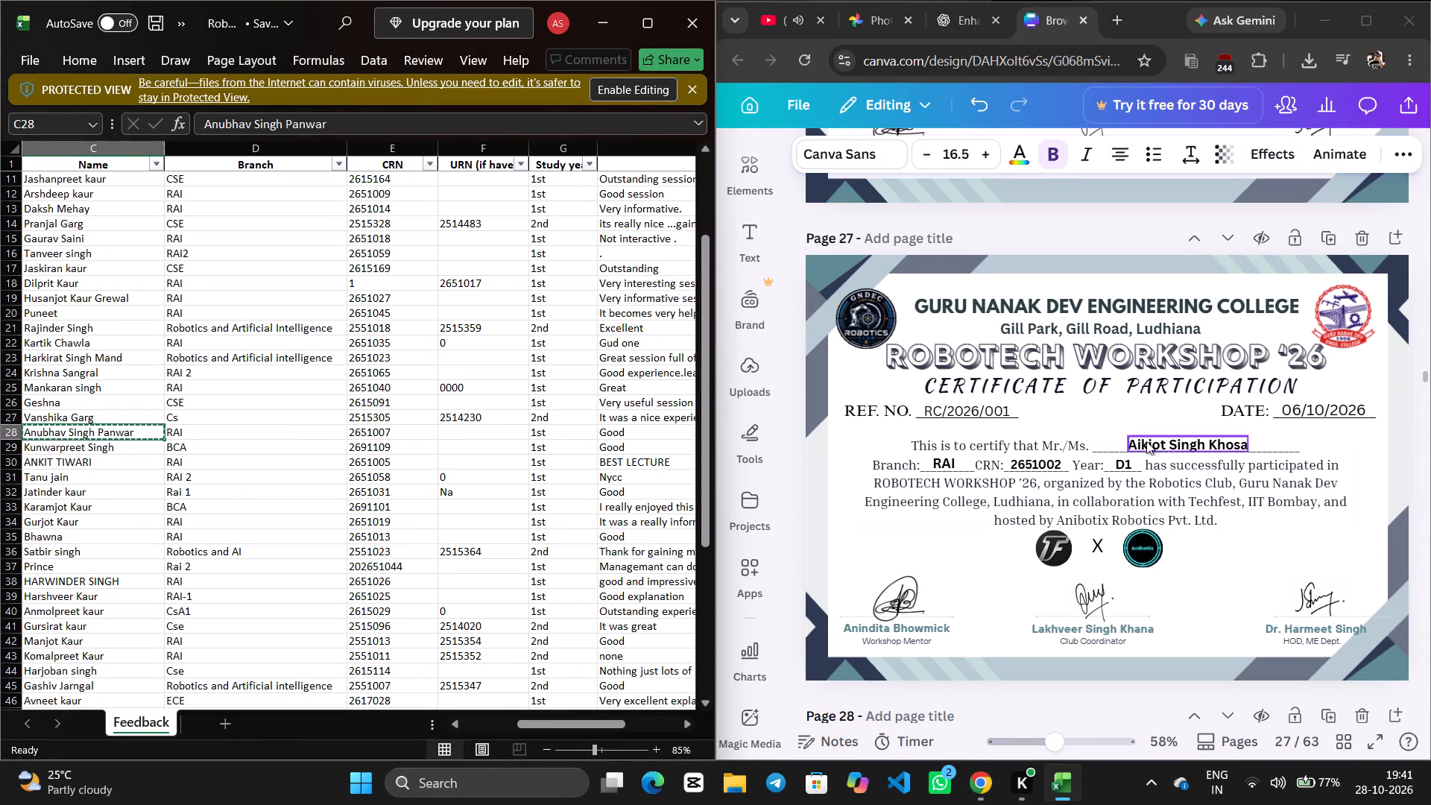
double_click(1160, 441)
key("ctrl+v")
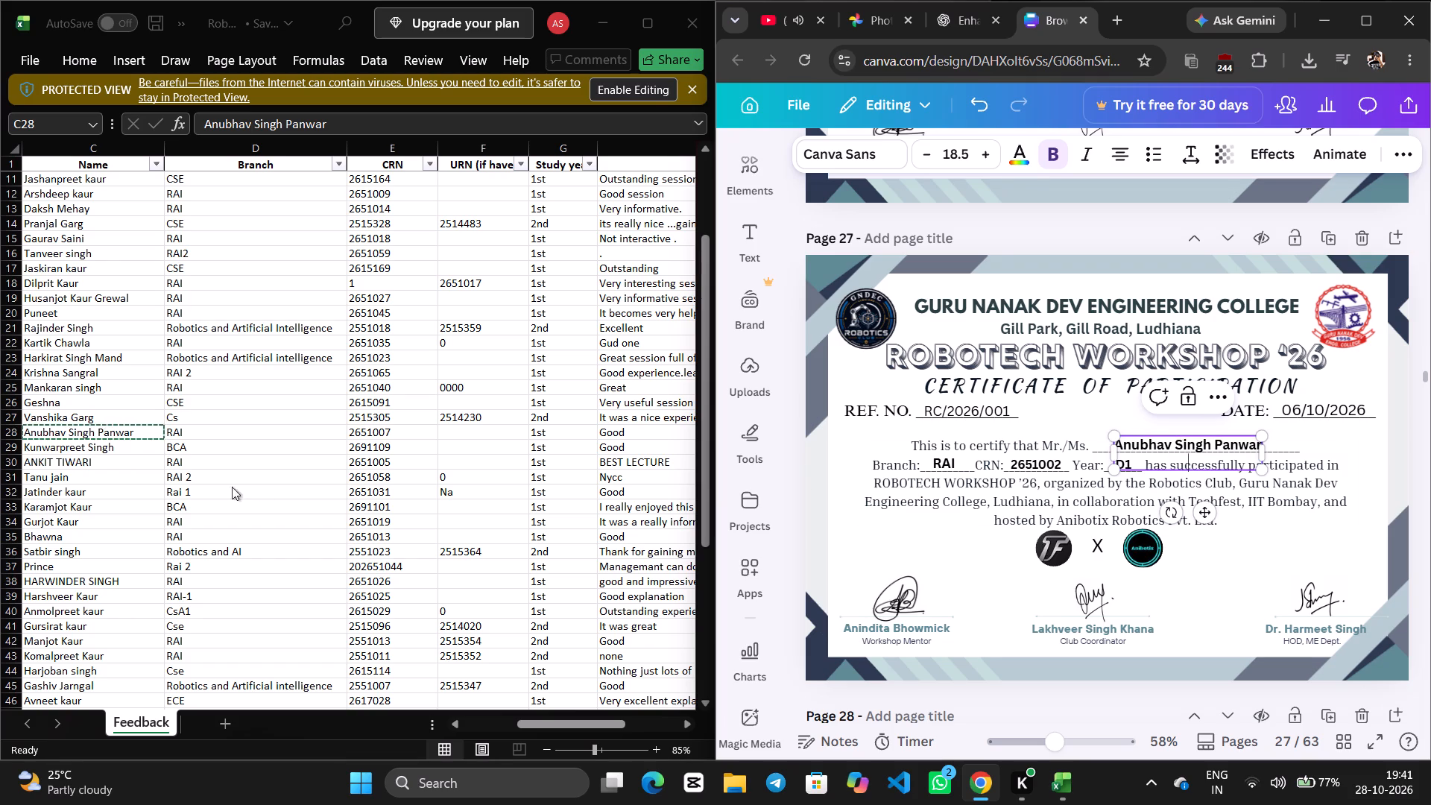
Replace the branch on the page 27 certificate with the branch RAI copied from row 28 of the feedback workbook.
left_click(228, 432)
left_click(228, 432)
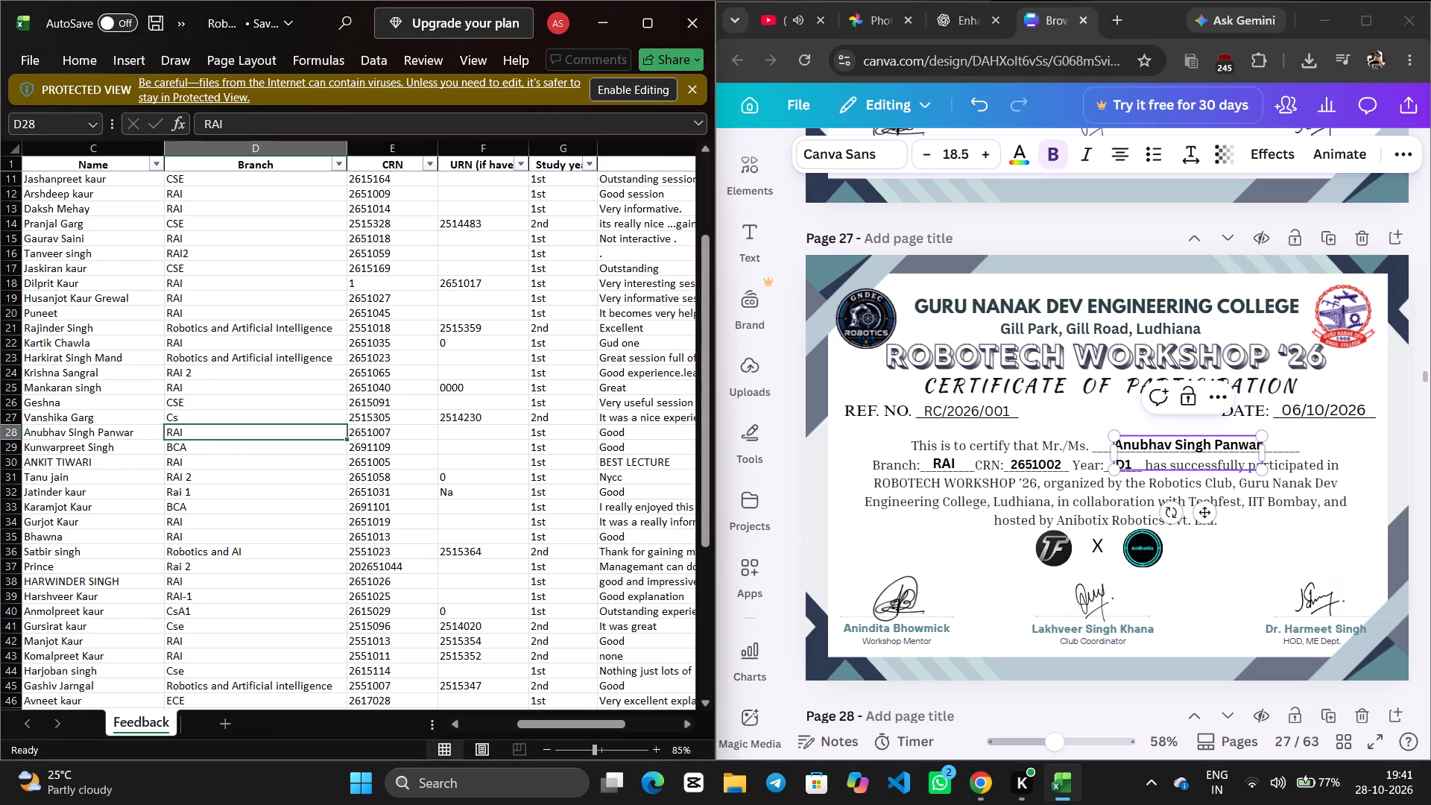
key("ctrl+c")
double_click(937, 469)
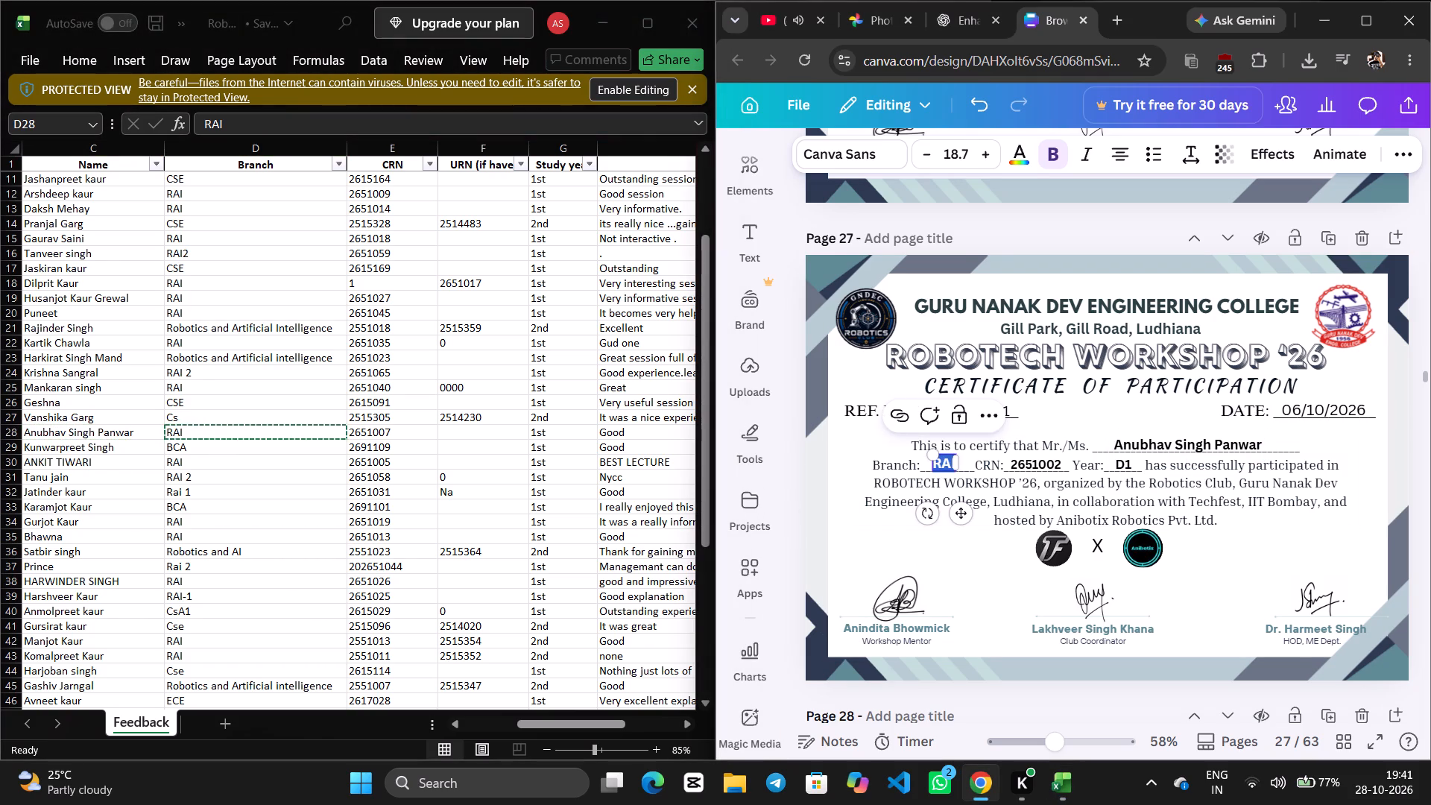
key("ctrl+v")
Replace the CRN on the page 27 certificate with the CRN copied from row 28 of the feedback workbook.
left_click(370, 435)
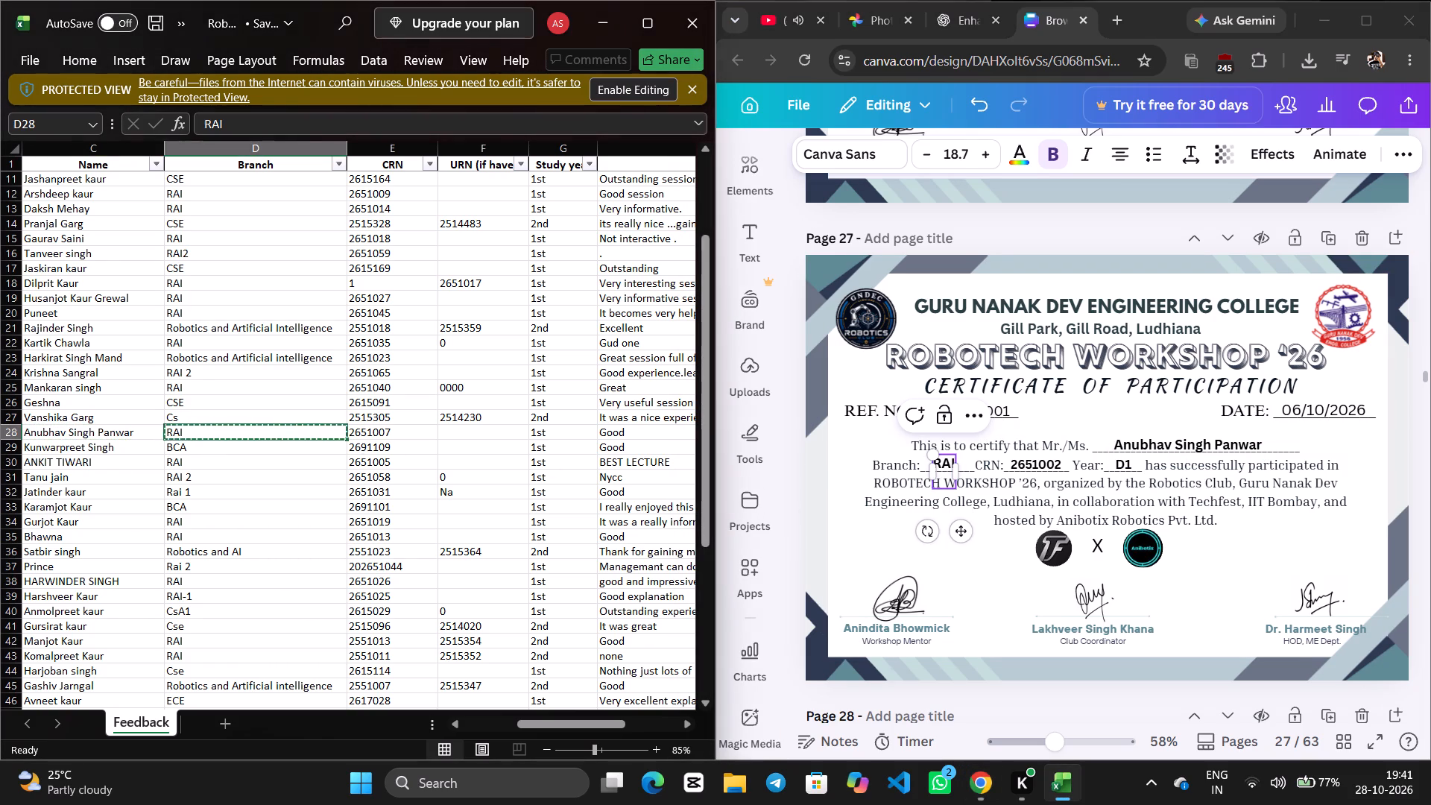
left_click(372, 434)
key("ctrl+c")
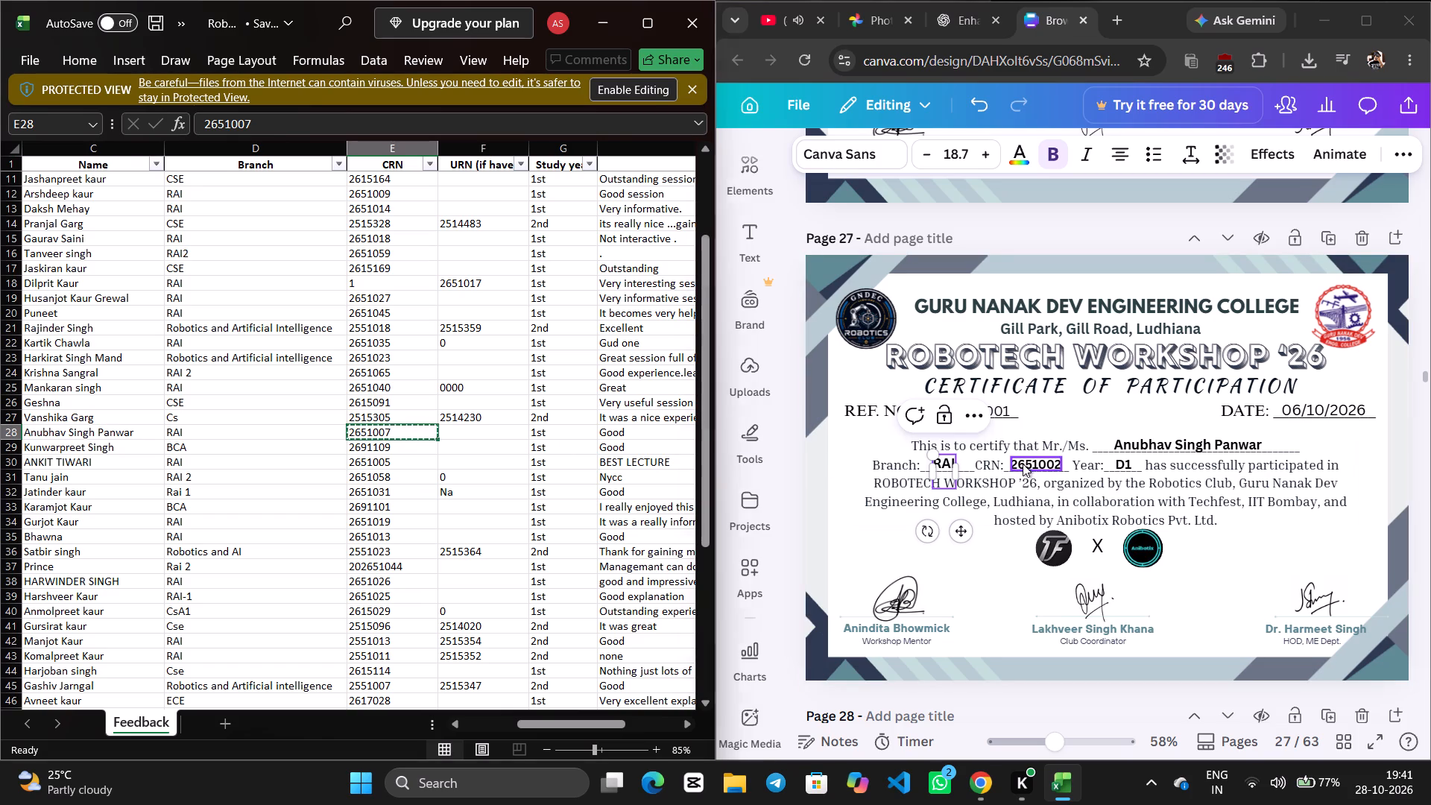
double_click(1023, 464)
key("ctrl+v")
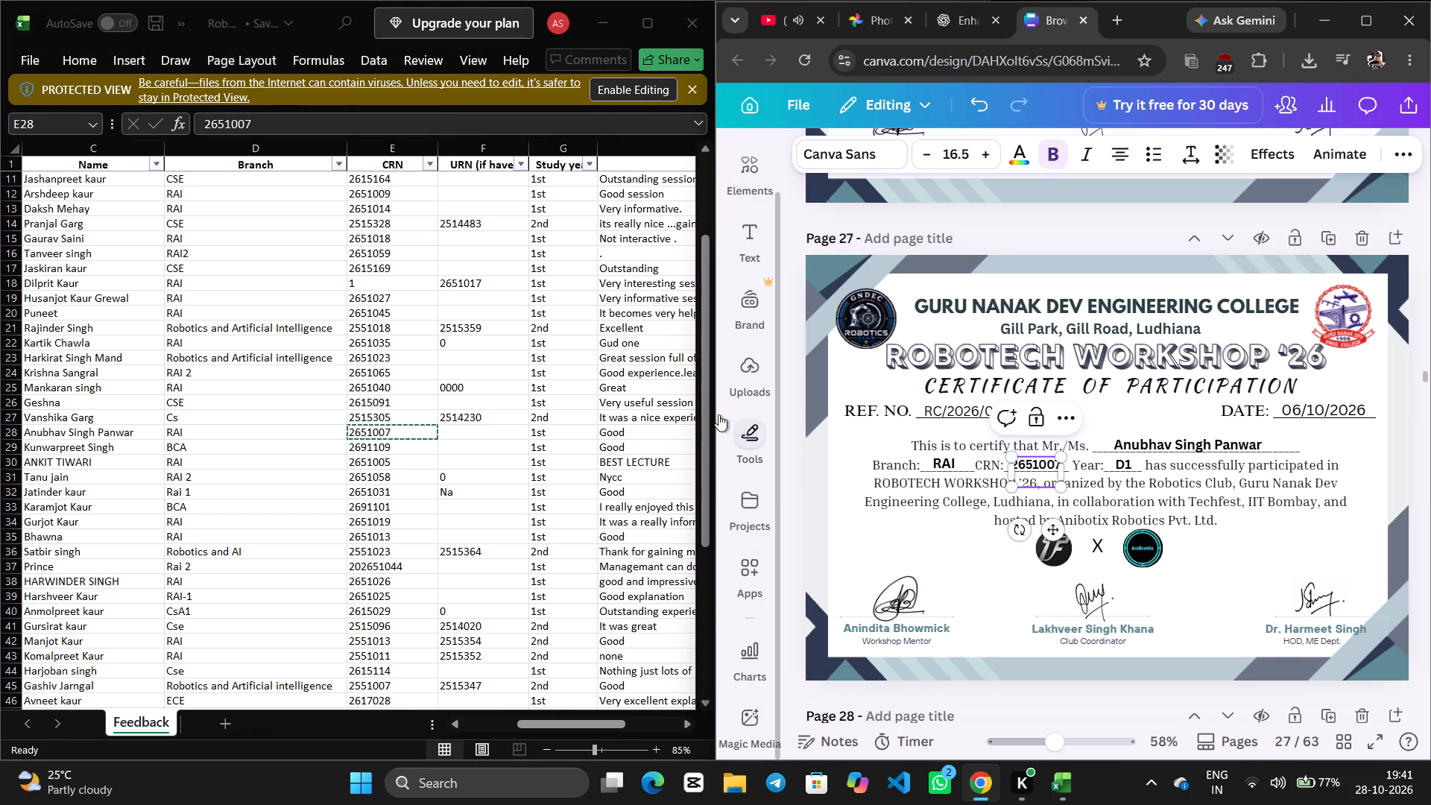
Set the year on the page 26 certificate to D2.
scroll(718, 414, "up", 2)
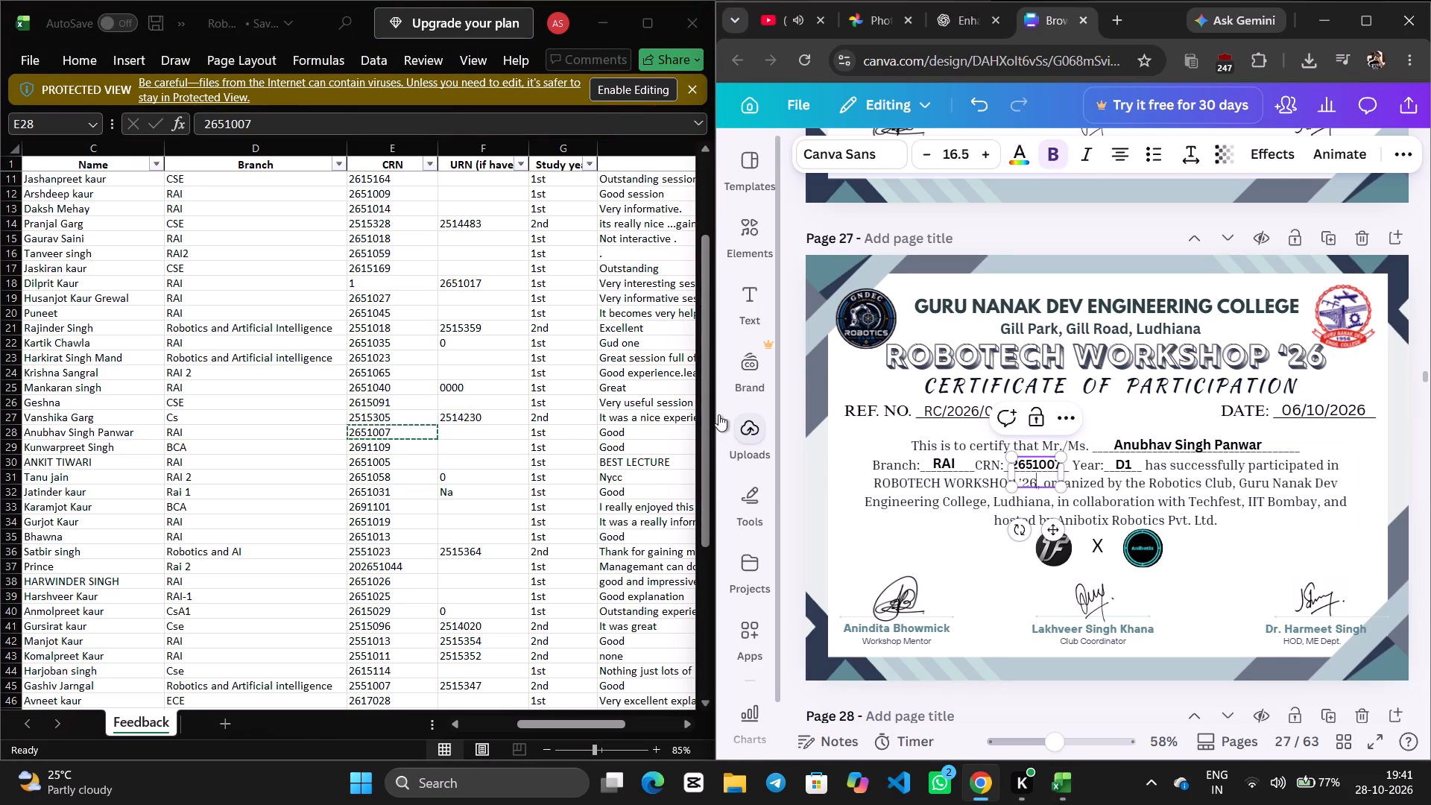
scroll(875, 397, "up", 3)
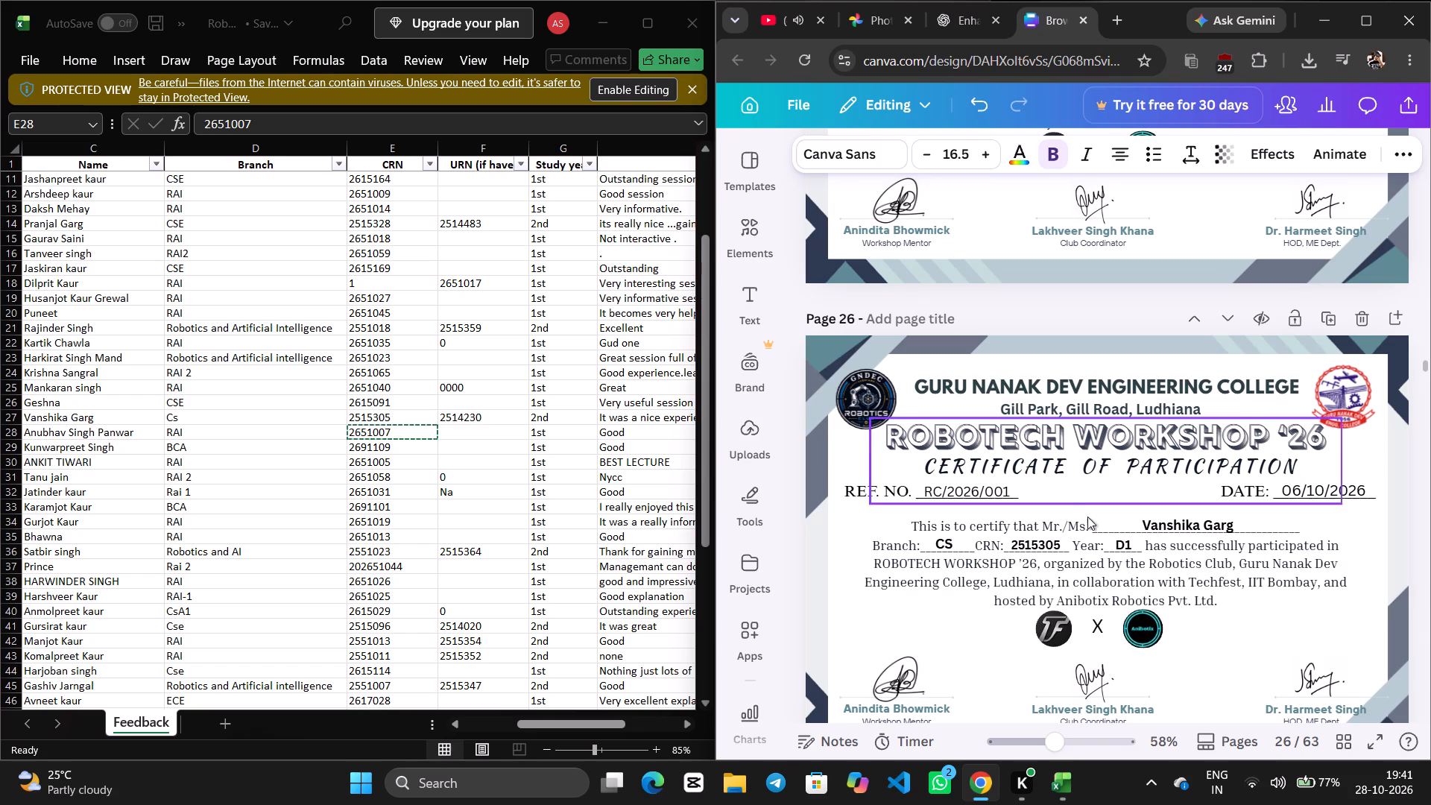
left_click(1132, 548)
left_click(1128, 548)
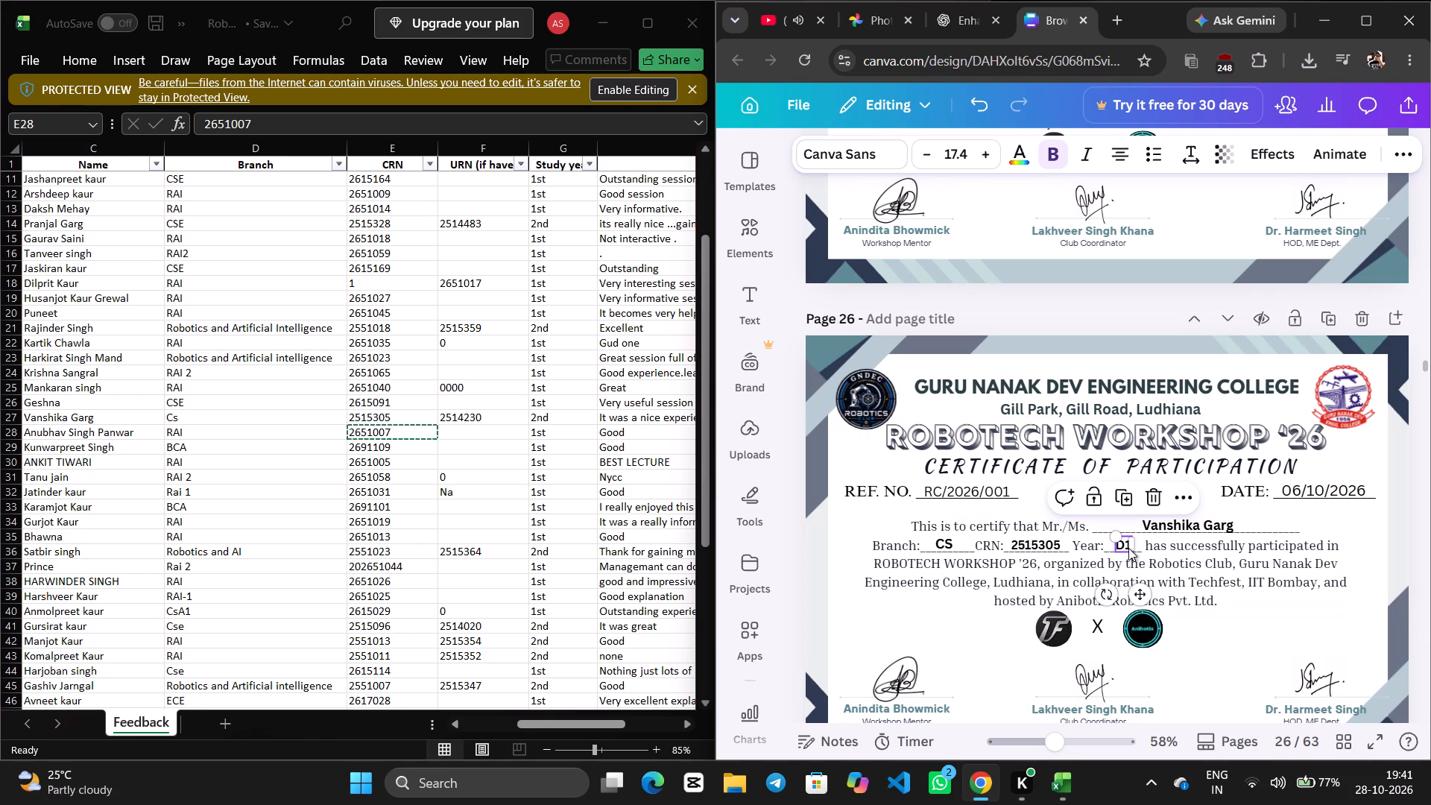
left_click(1126, 548)
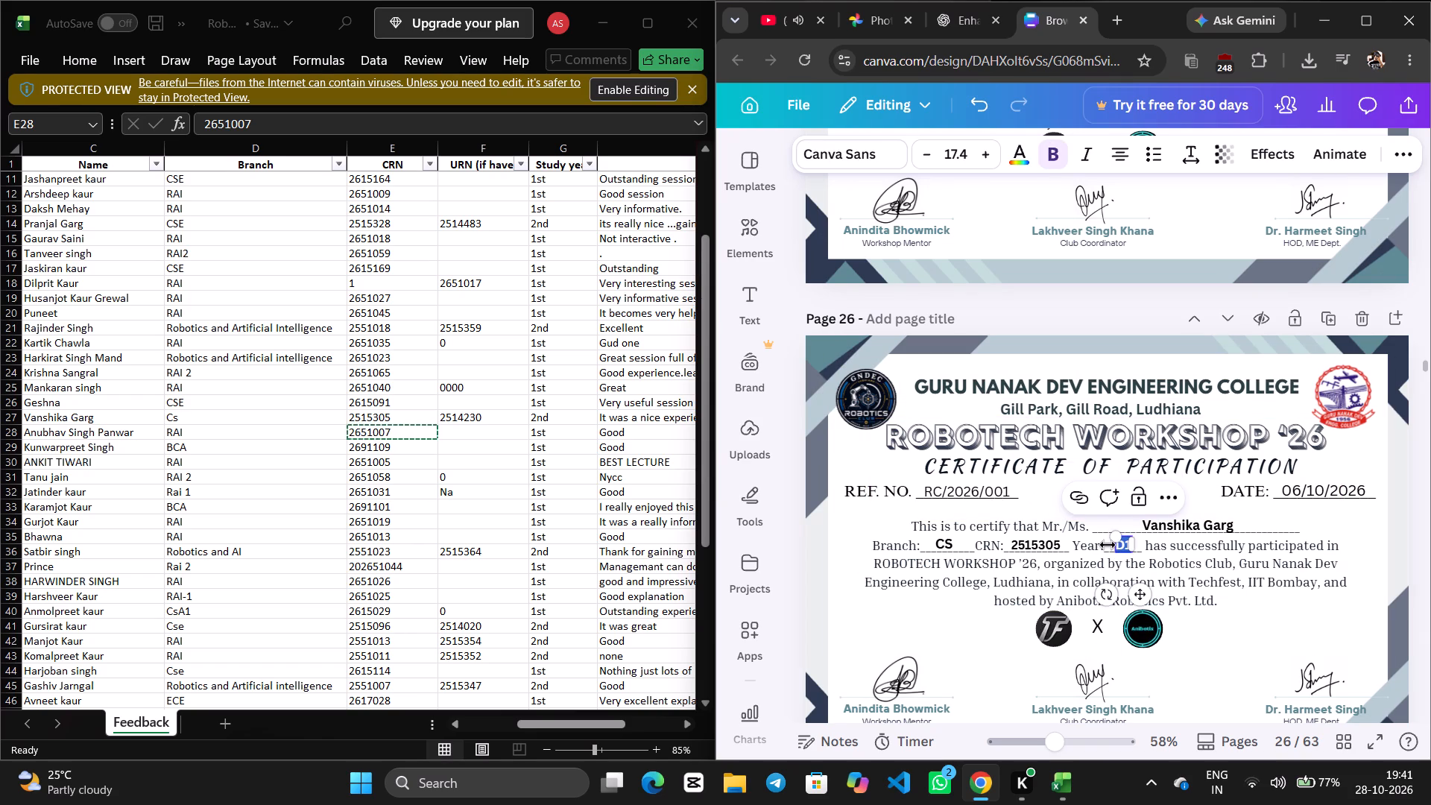
type("D2")
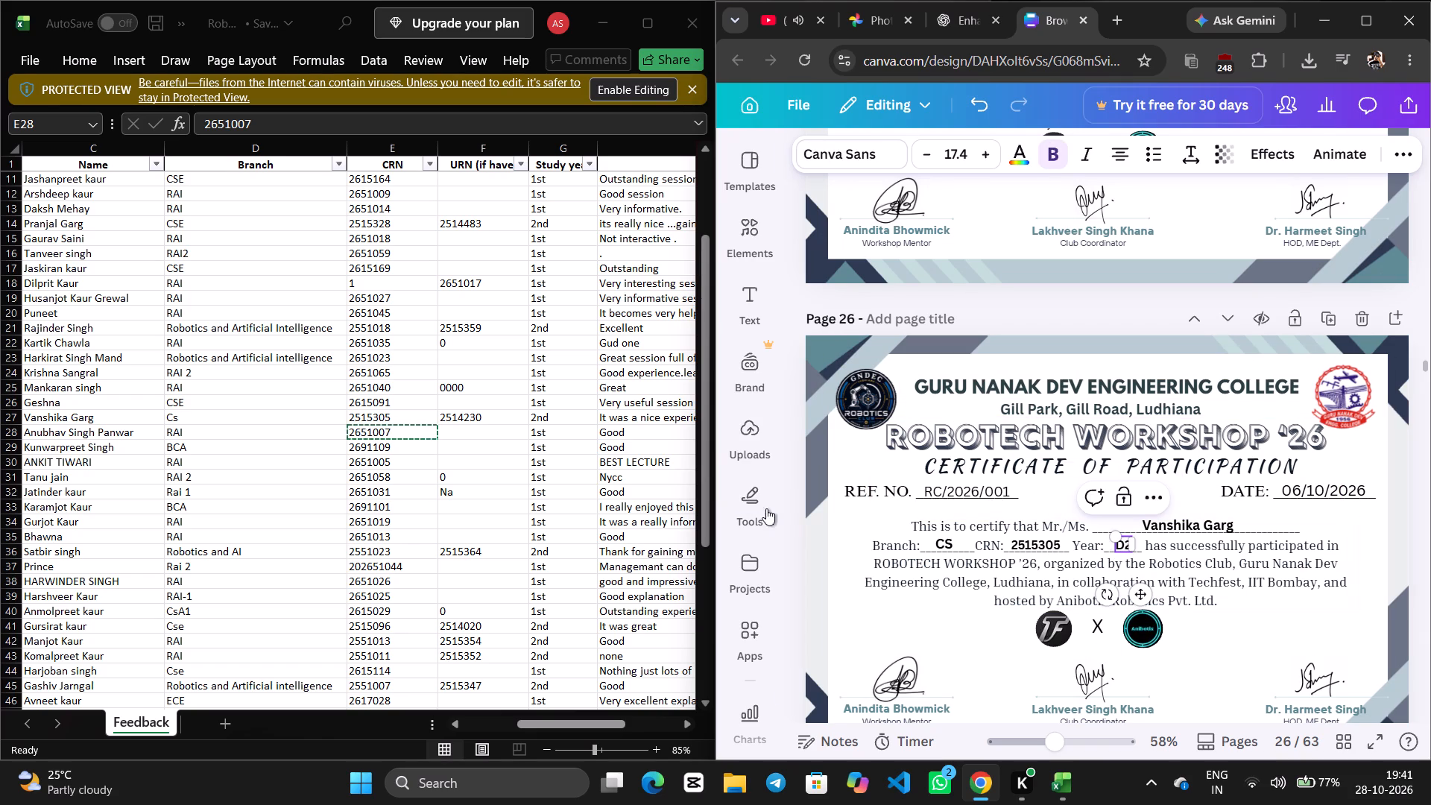
Replace the participant name on the page 28 certificate with the name copied from row 29 of the feedback workbook.
scroll(1017, 471, "down", 3)
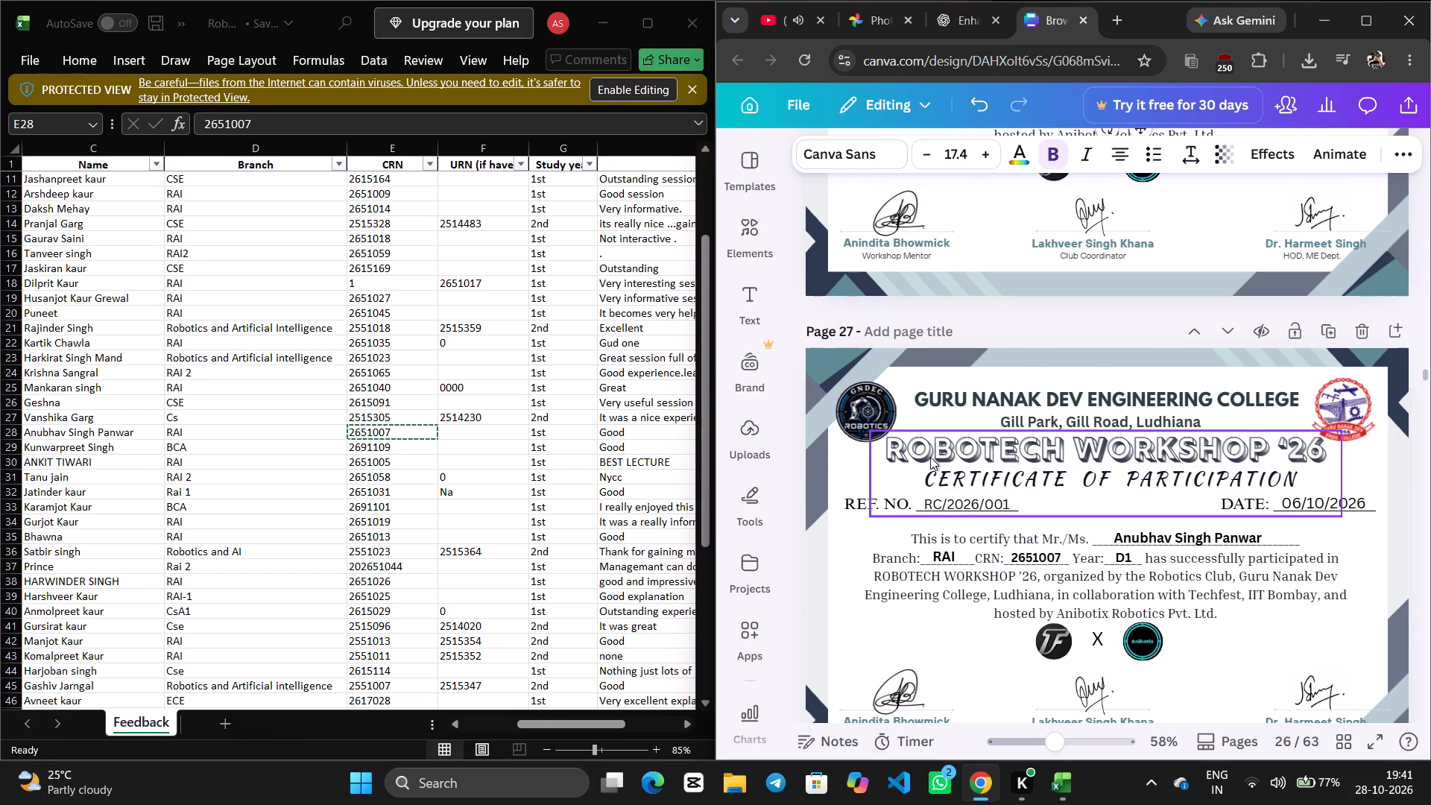
scroll(930, 457, "down", 3)
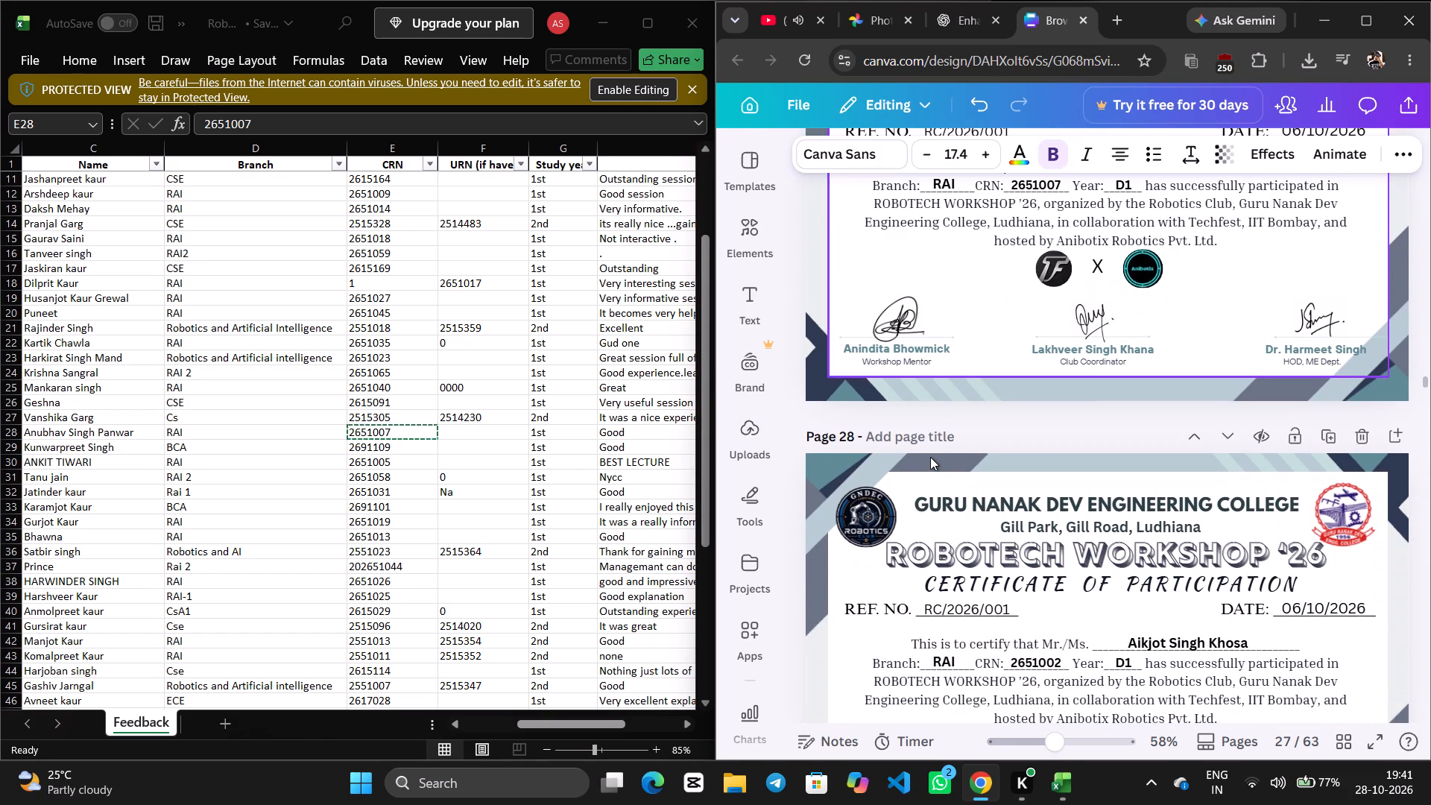
scroll(930, 457, "down", 2)
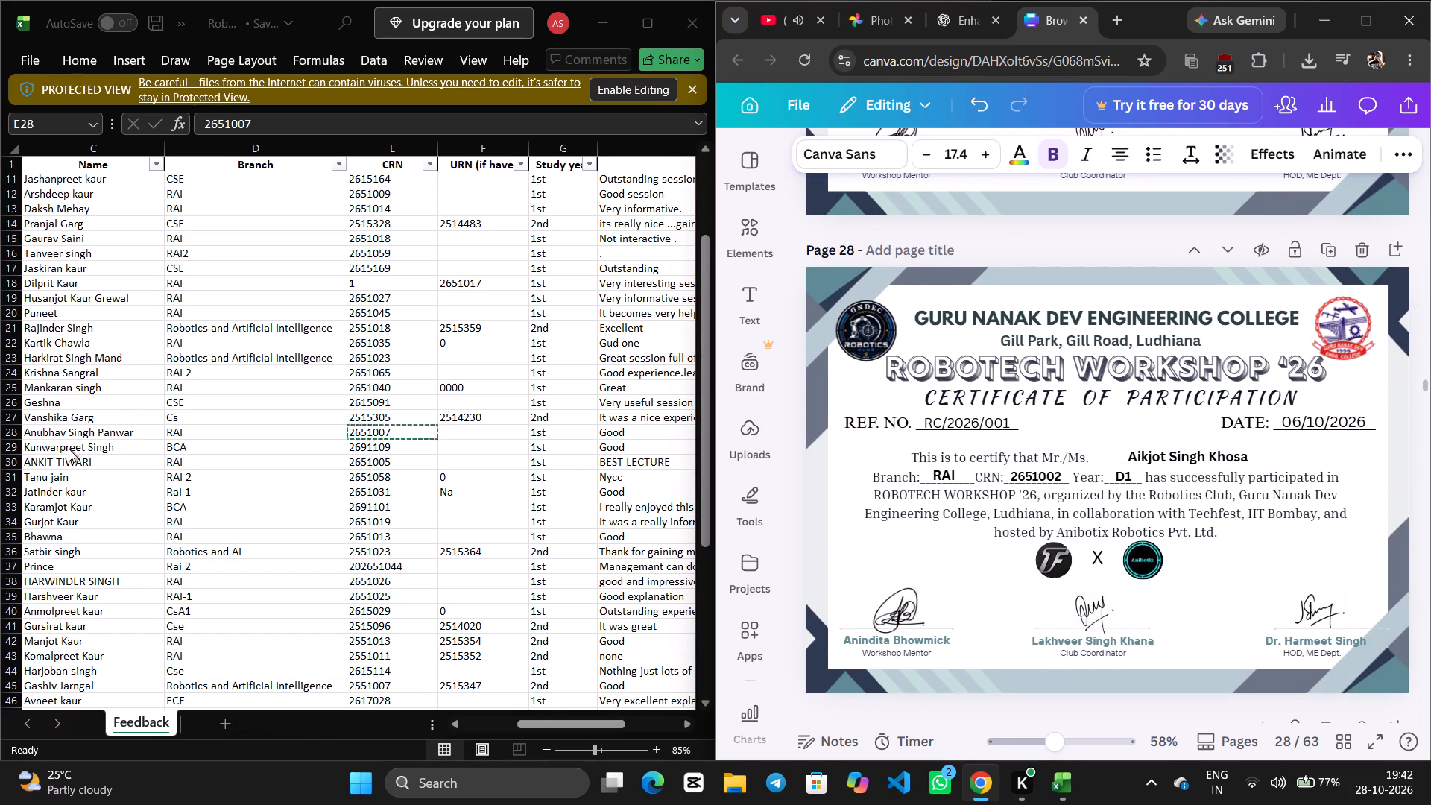
left_click(69, 449)
left_click(69, 449)
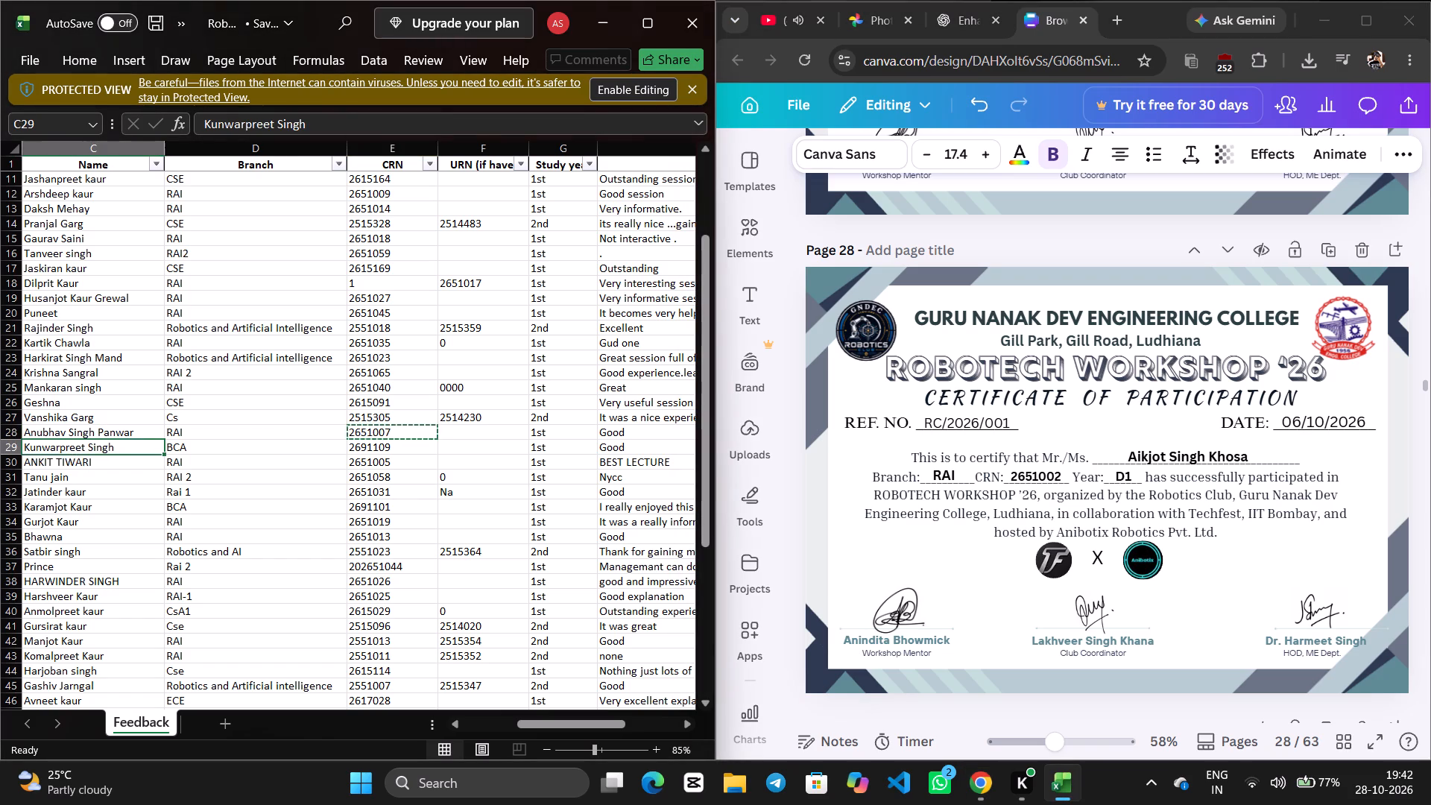
key("ctrl+c")
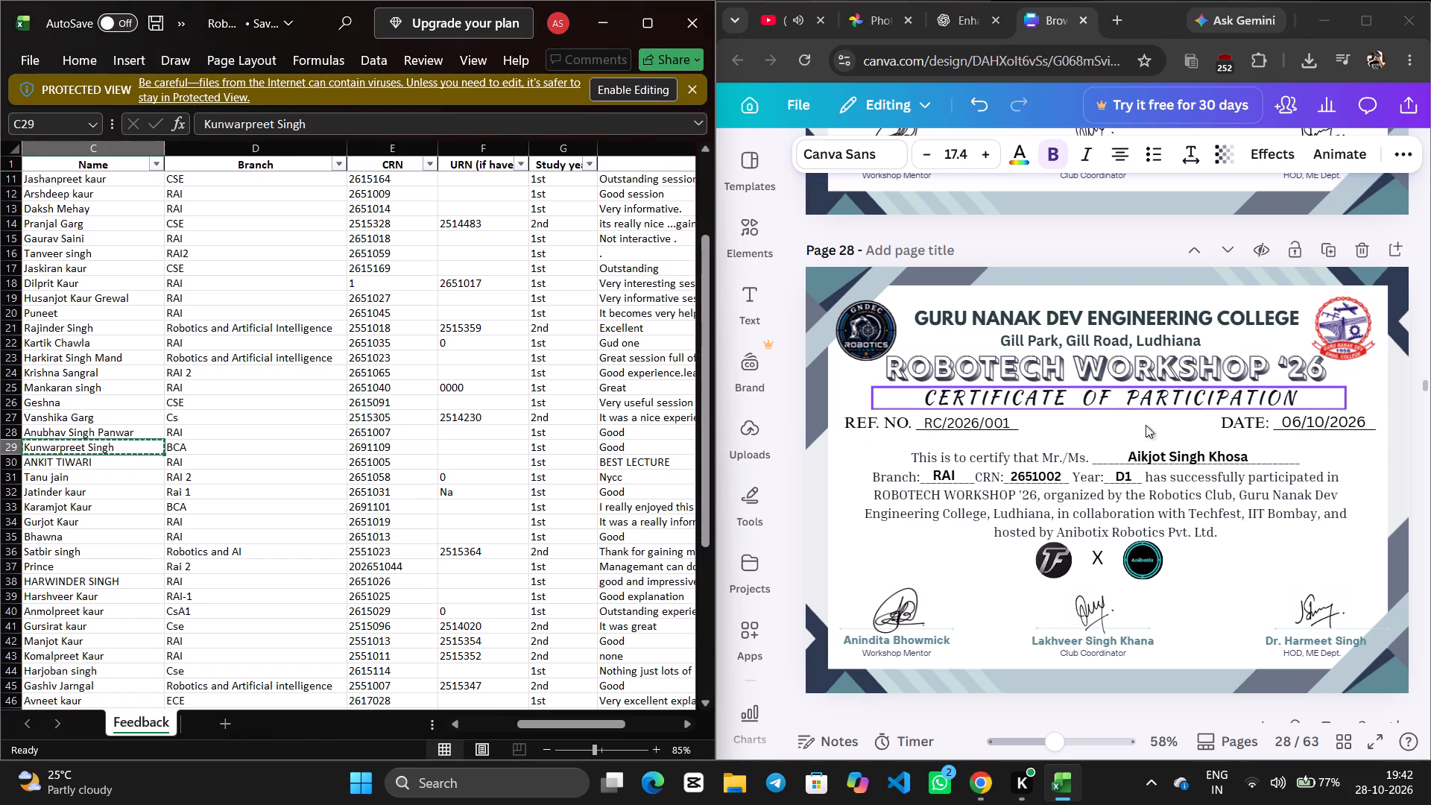
double_click(1160, 457)
key("ctrl+v")
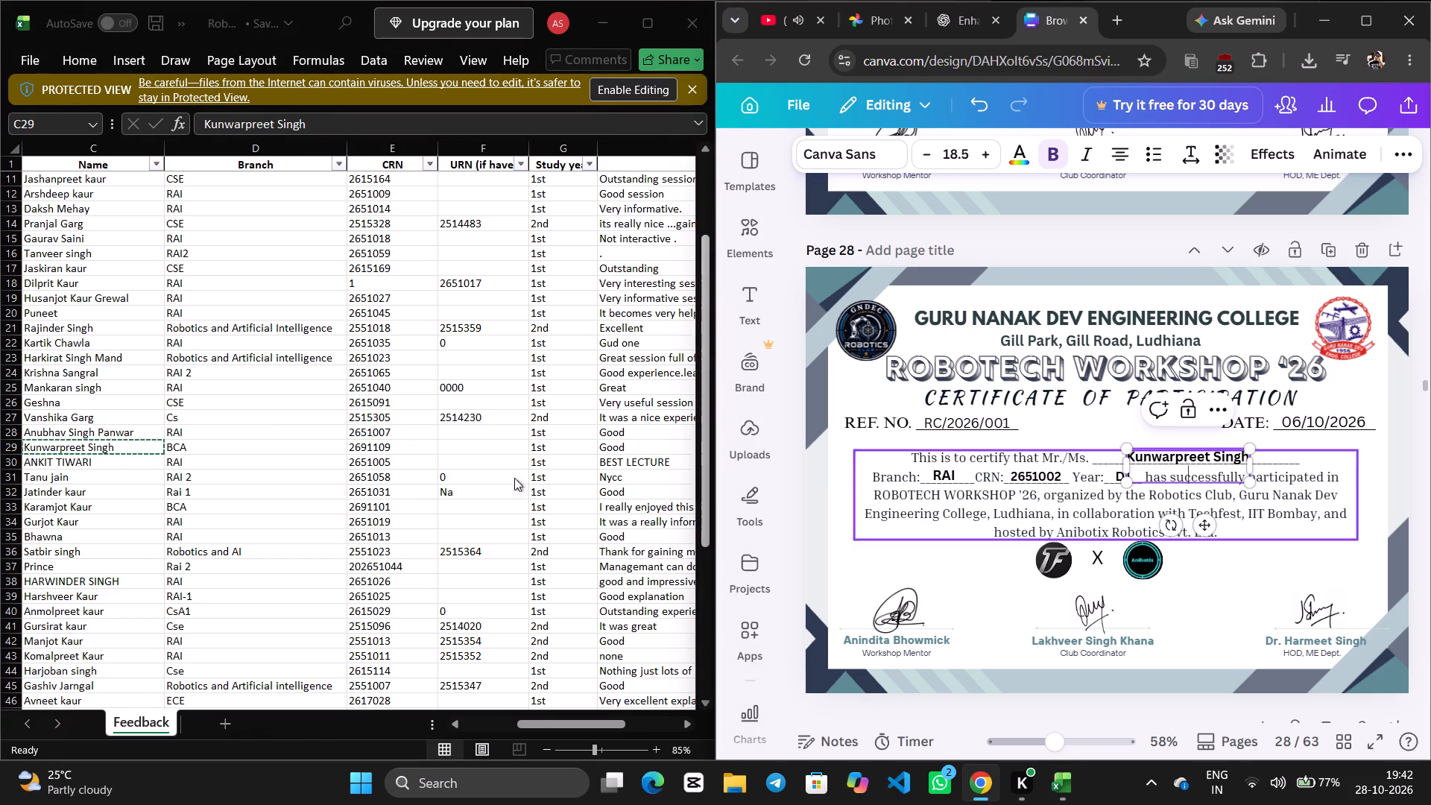
Replace the branch on the page 28 certificate with the branch BCA copied from row 29 of the feedback workbook.
left_click(177, 442)
left_click(183, 446)
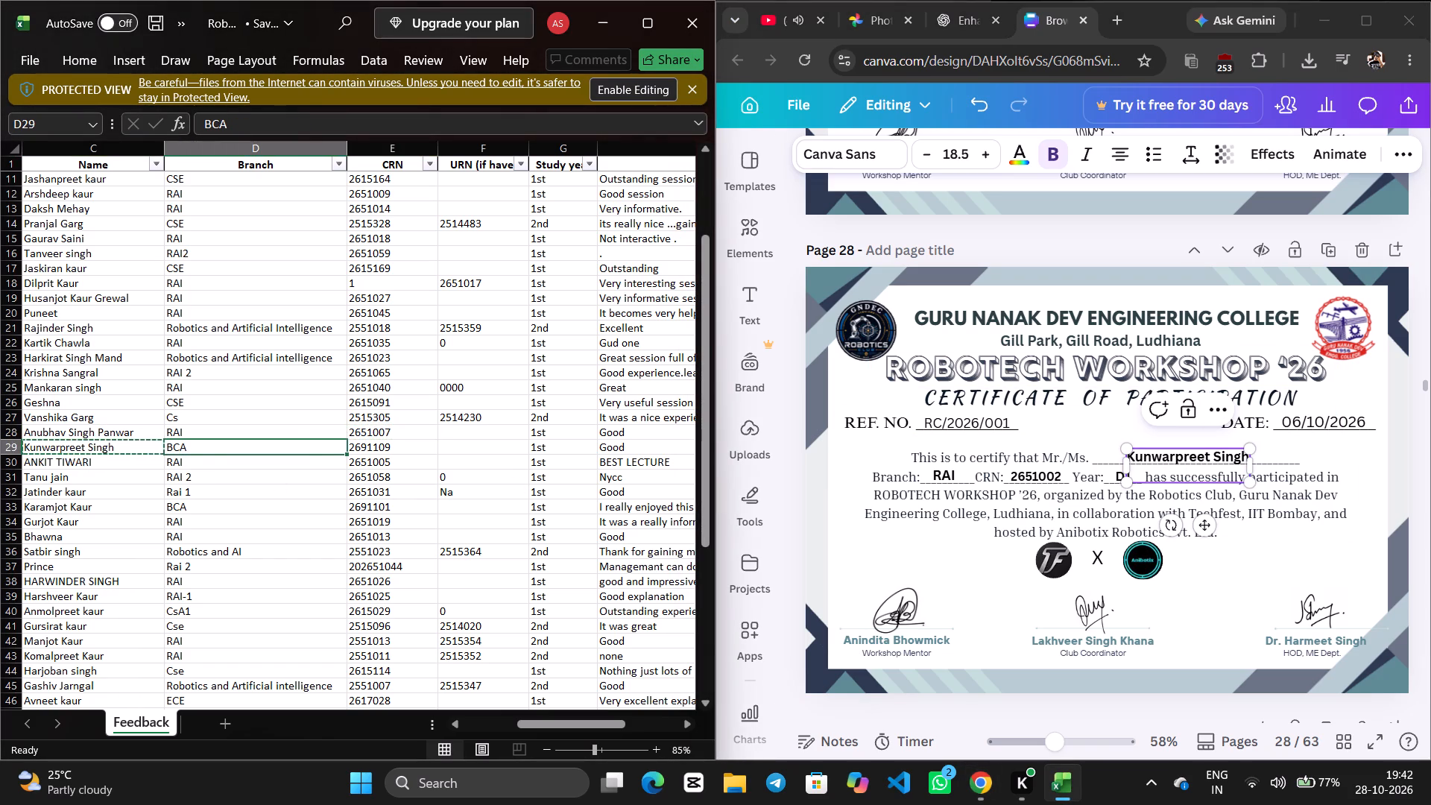
key("ctrl+c")
double_click(941, 474)
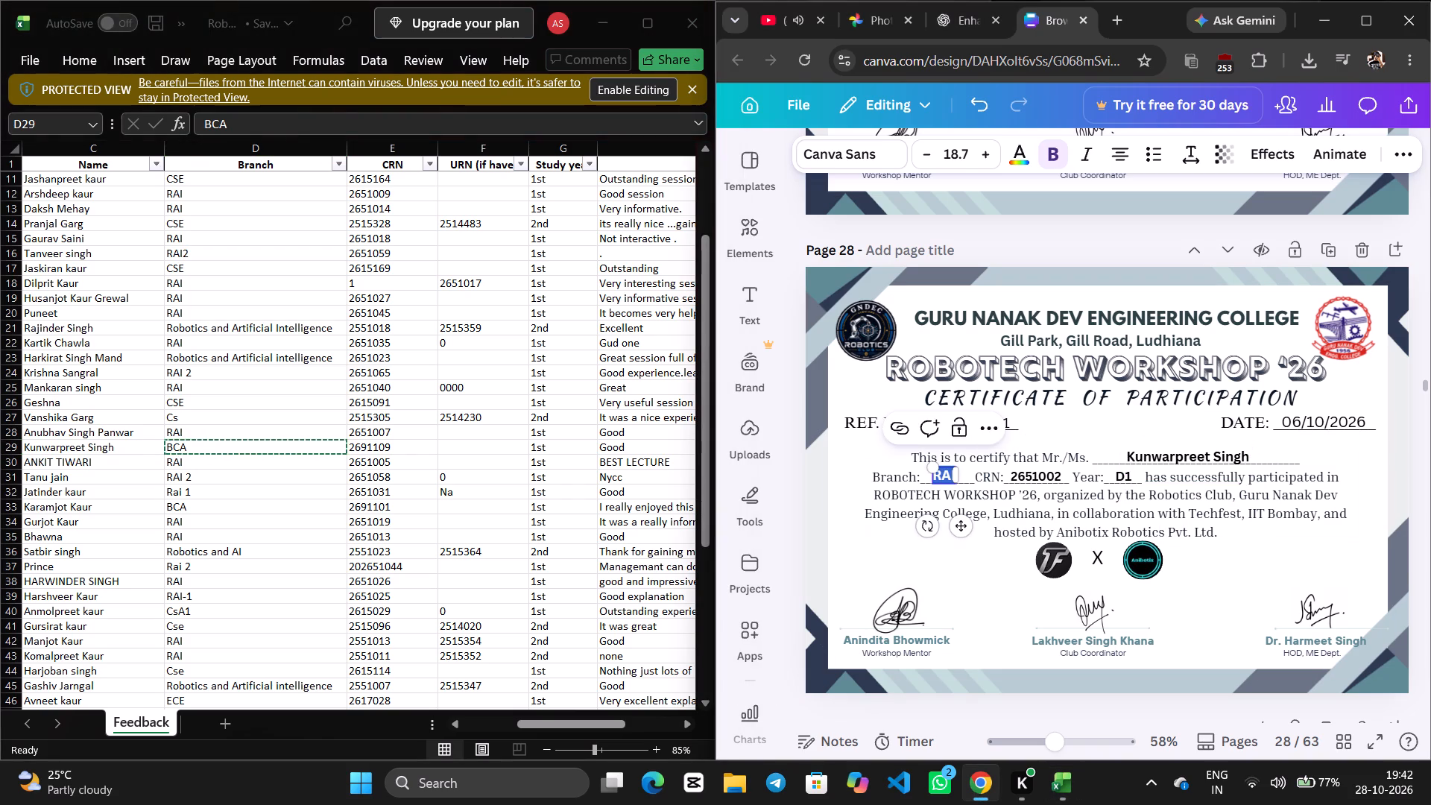
key("ctrl+v")
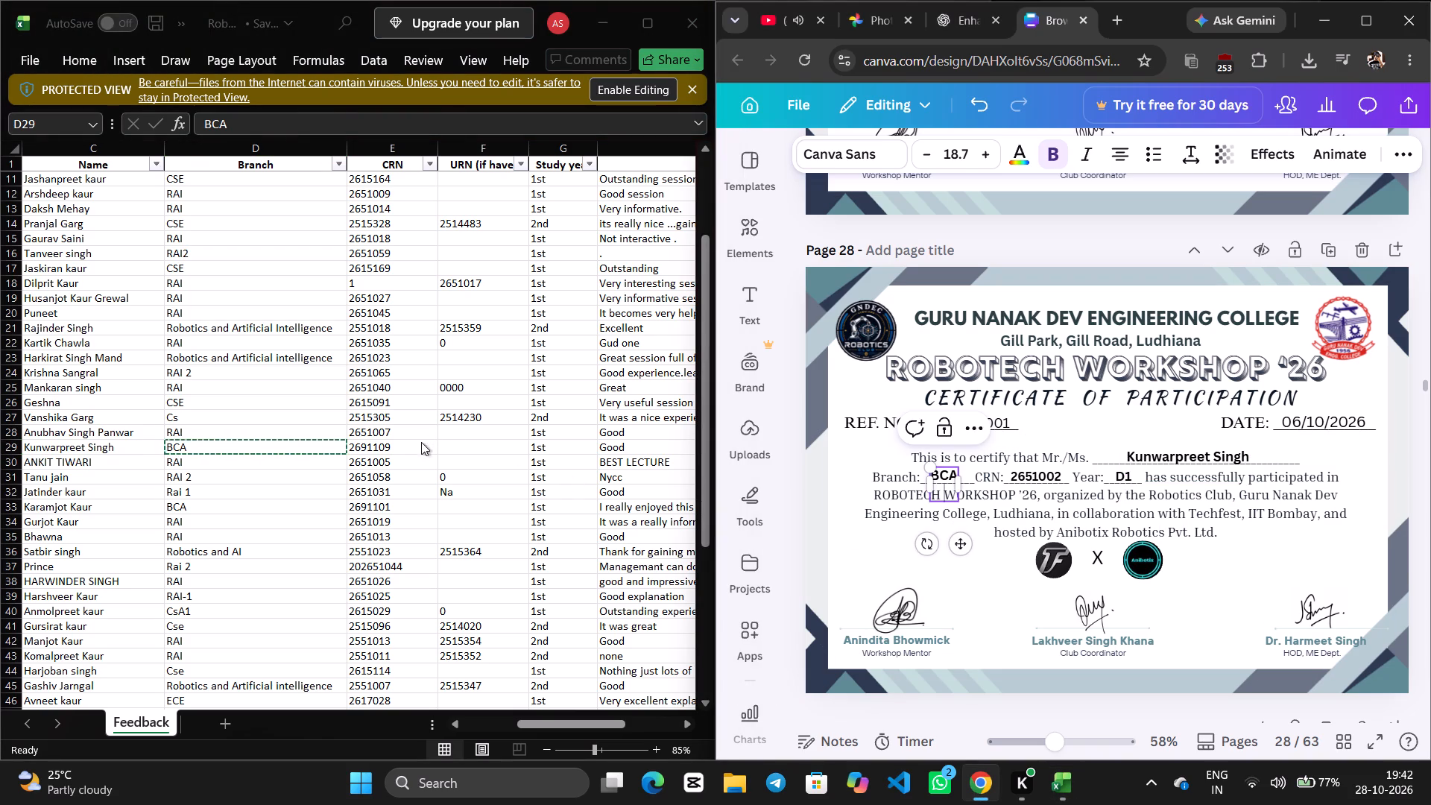
Replace the CRN on the page 28 certificate with the CRN copied from row 29 of the feedback workbook.
left_click(417, 446)
left_click(416, 446)
key("ctrl+c")
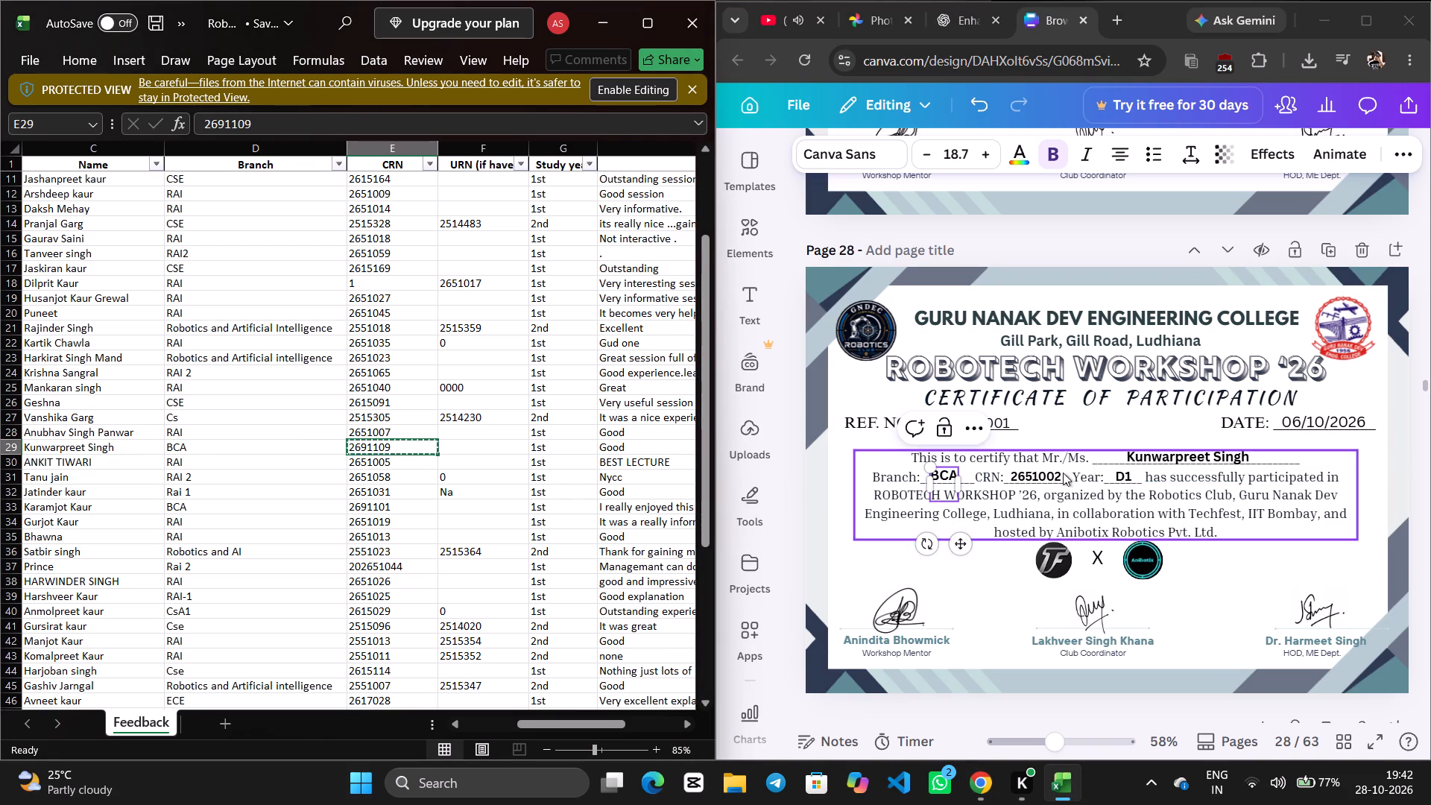
left_click(1046, 481)
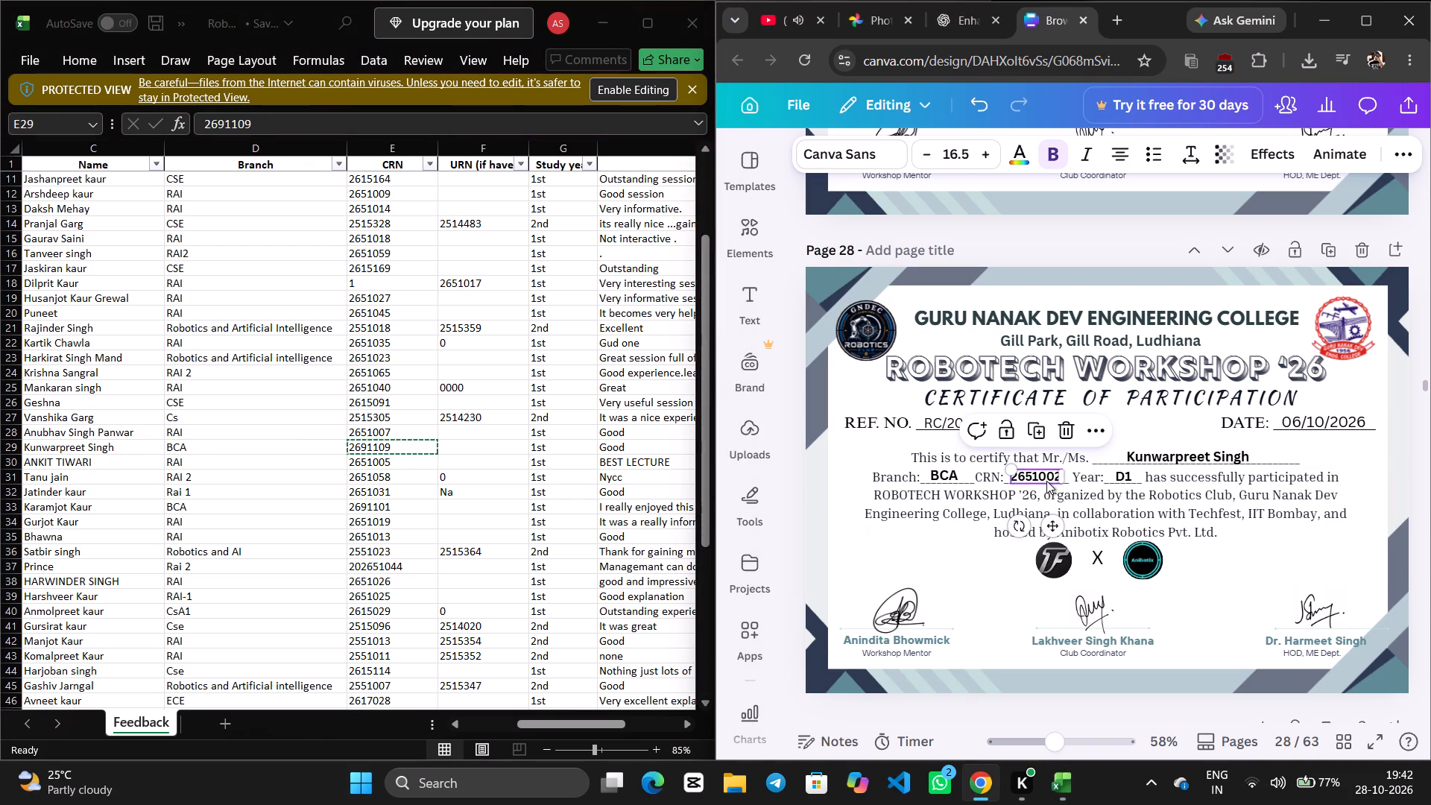
double_click(1046, 481, "ctrl")
double_click(1040, 475)
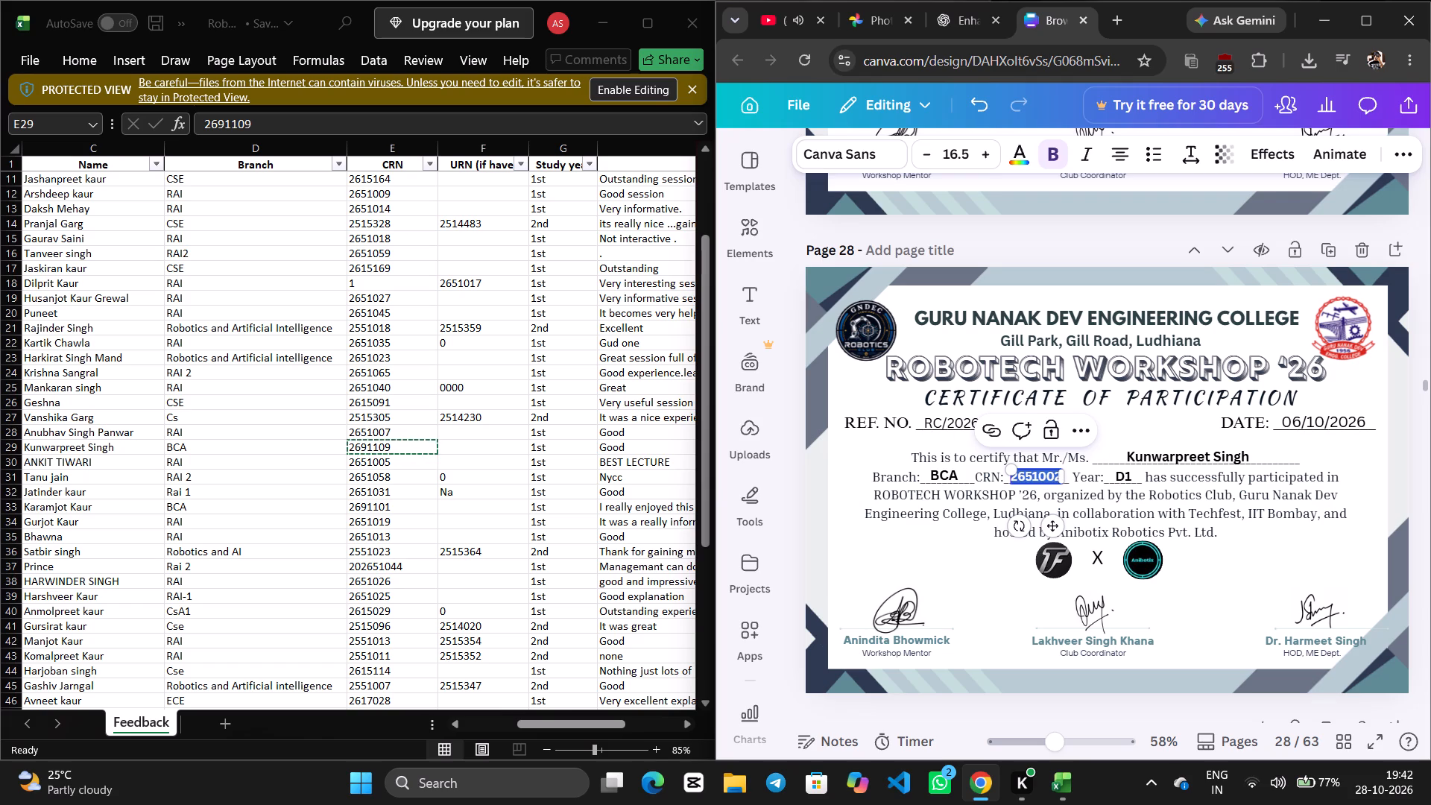
key("ctrl+v")
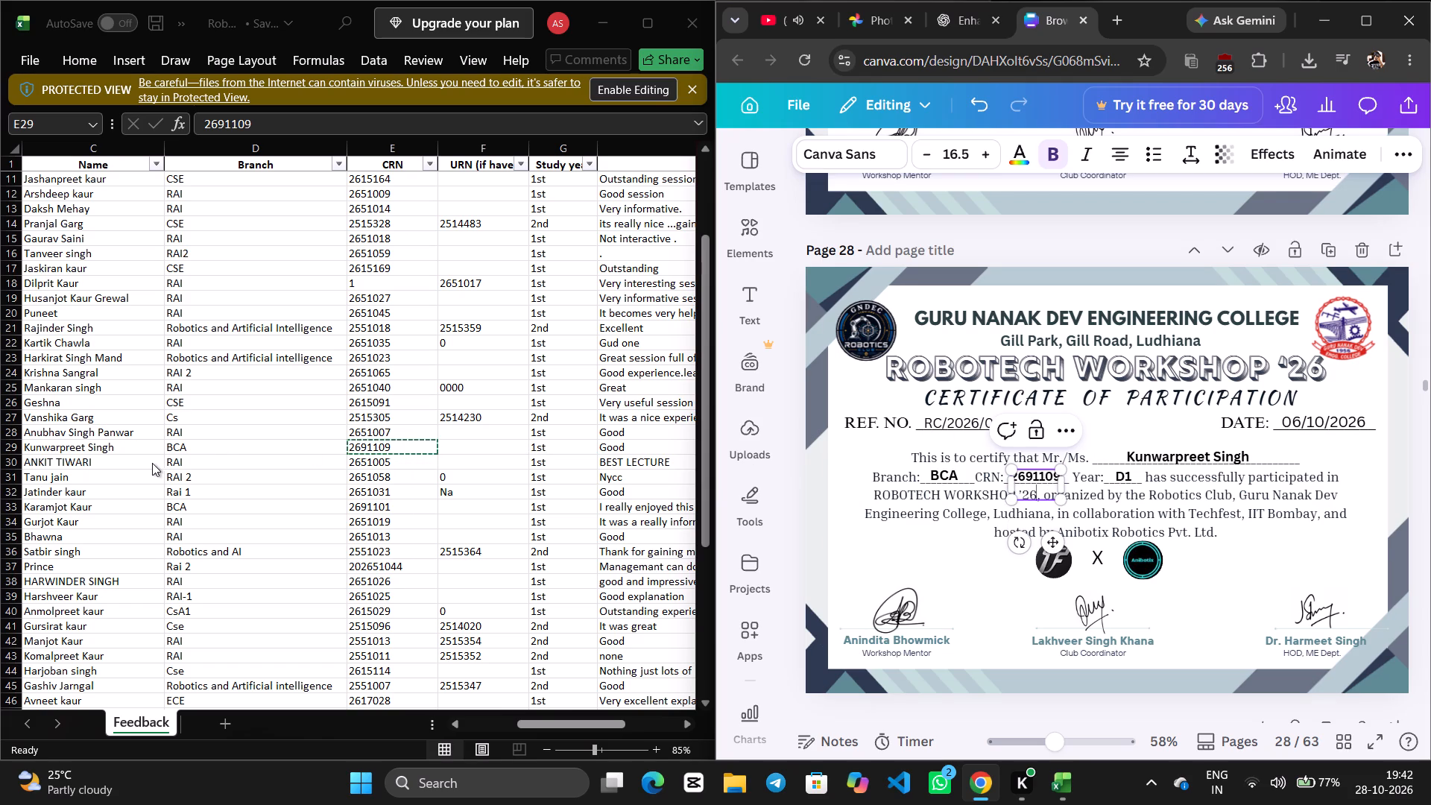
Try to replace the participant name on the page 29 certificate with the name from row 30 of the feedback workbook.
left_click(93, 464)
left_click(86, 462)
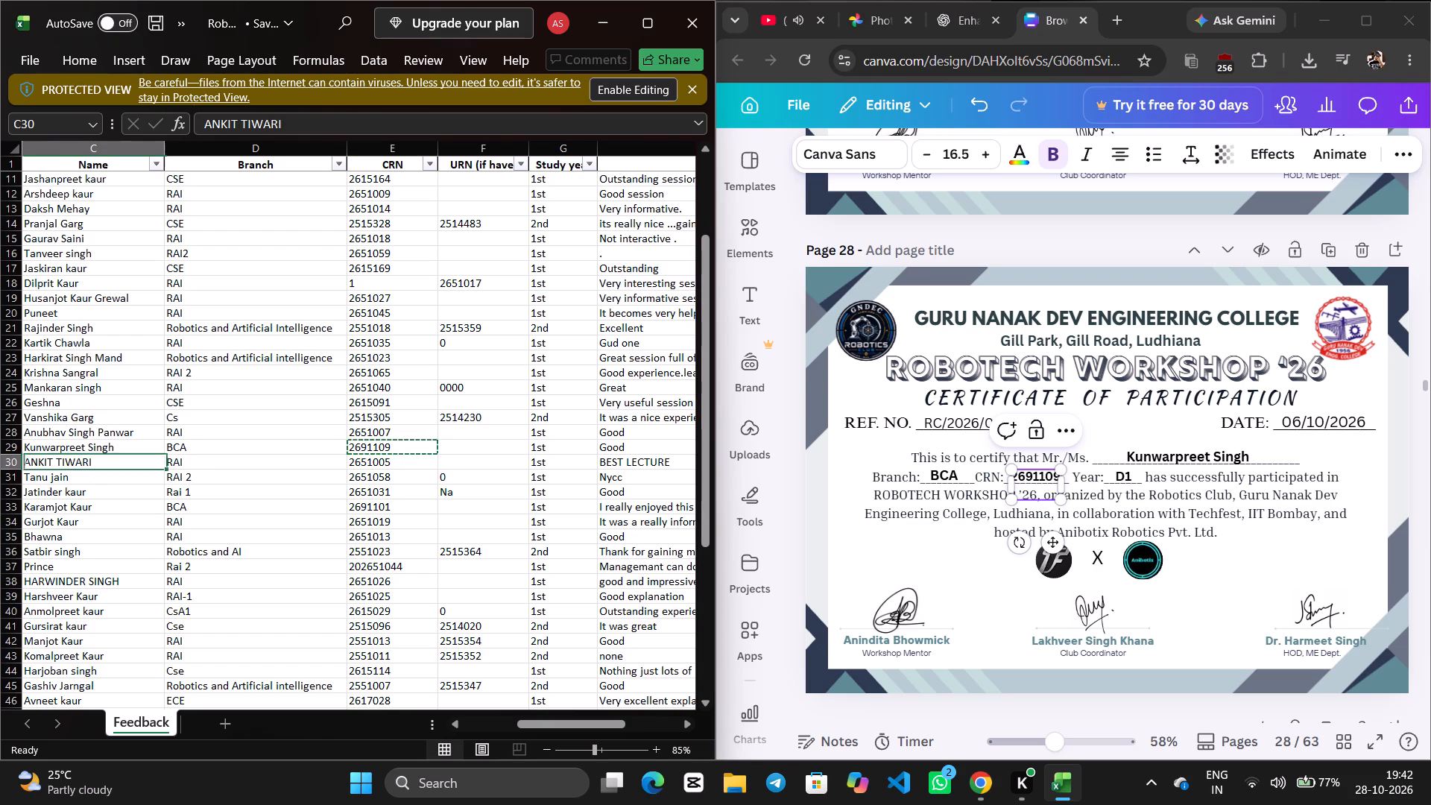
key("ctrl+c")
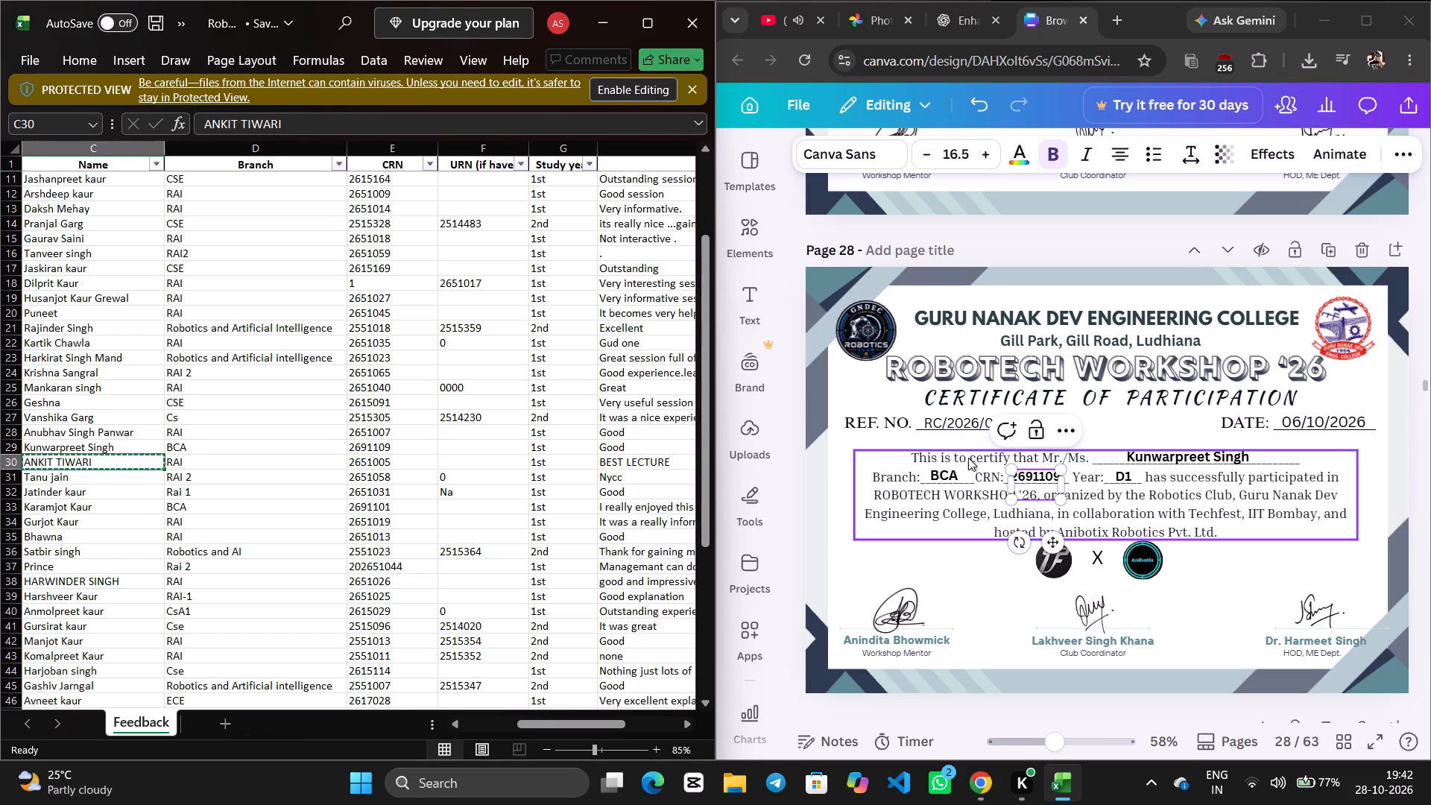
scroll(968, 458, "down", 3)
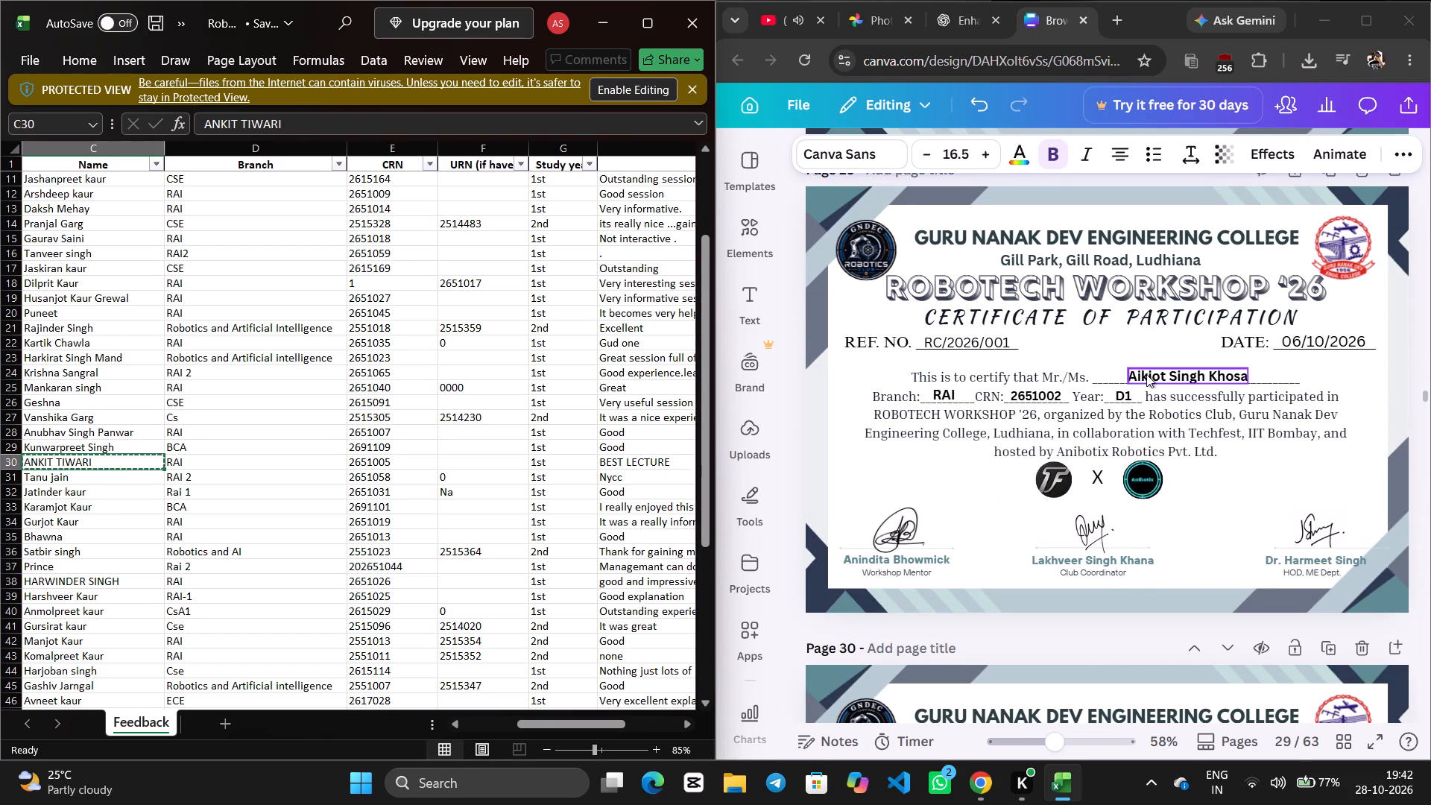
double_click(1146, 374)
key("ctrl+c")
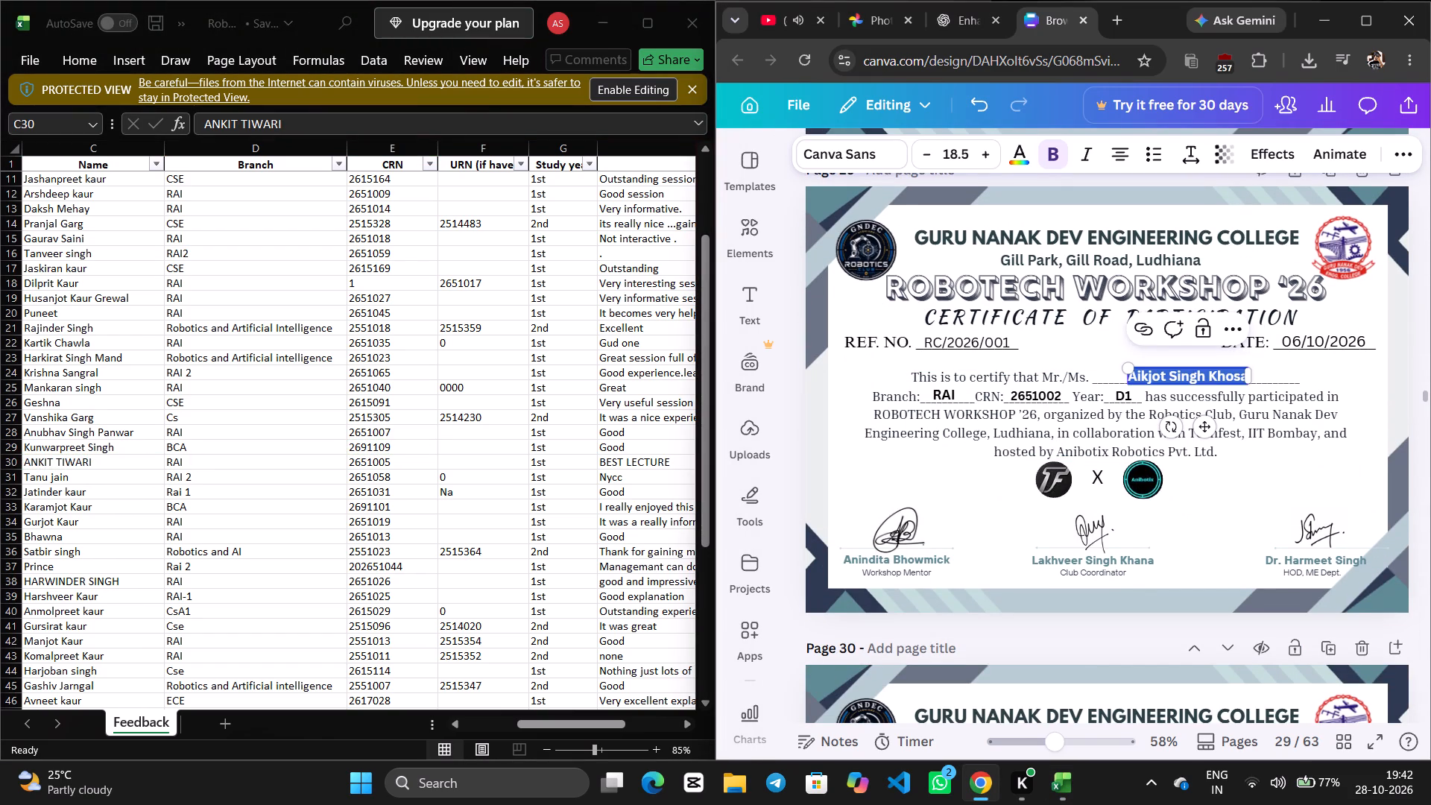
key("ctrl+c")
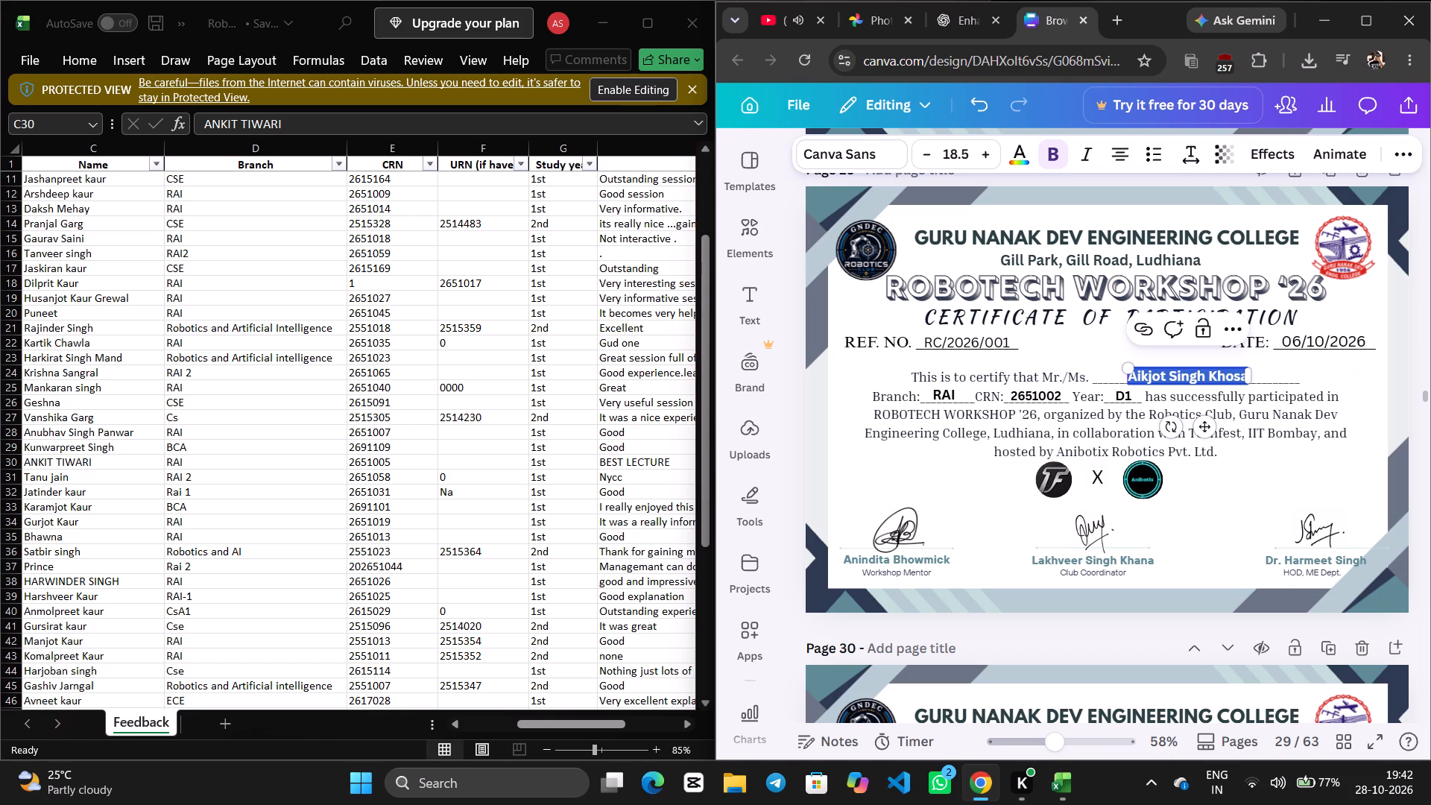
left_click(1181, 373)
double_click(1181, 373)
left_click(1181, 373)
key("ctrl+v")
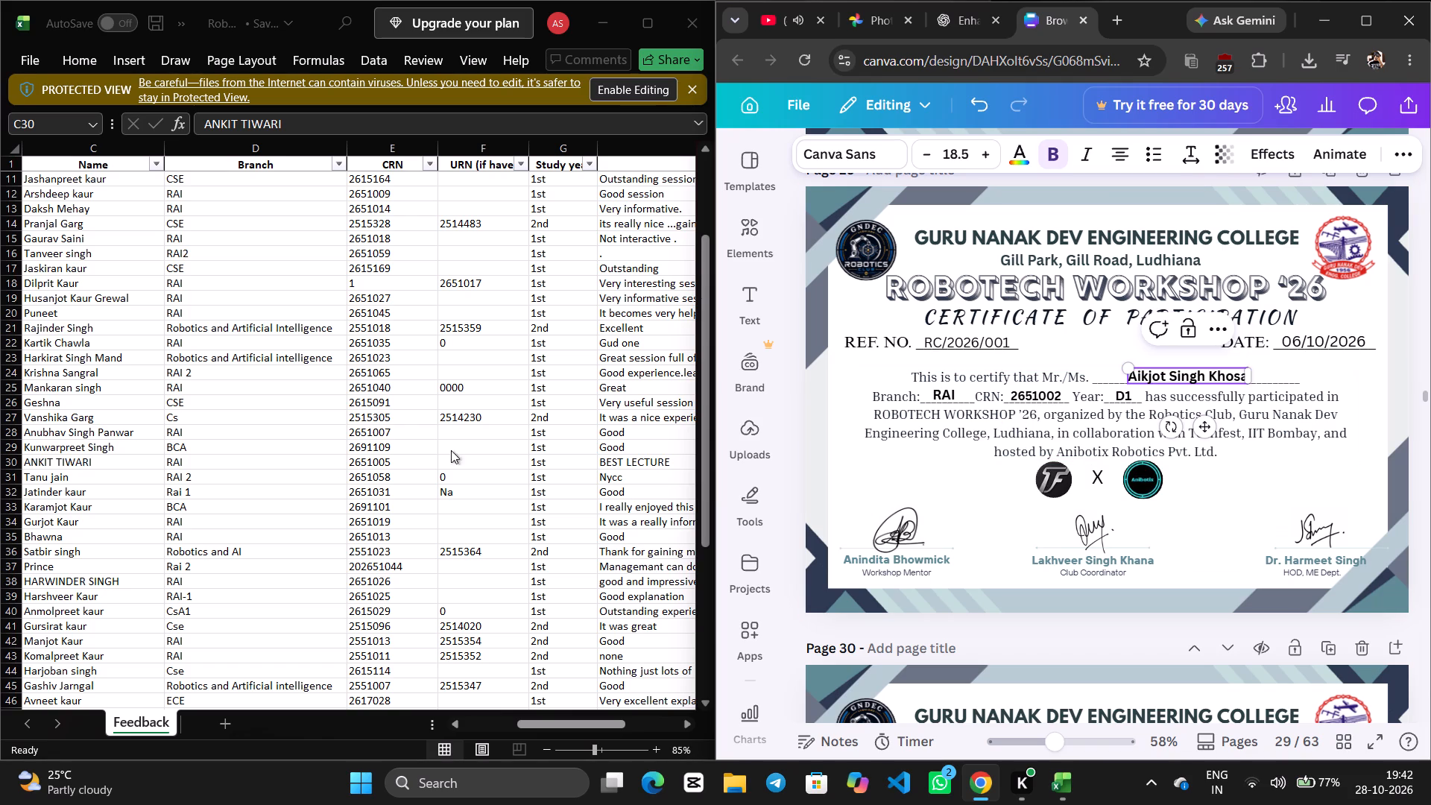
Replace the participant name on the page 29 certificate with the name copied from row 30 of the feedback workbook.
left_click(90, 464)
left_click(90, 464)
key("ctrl+c")
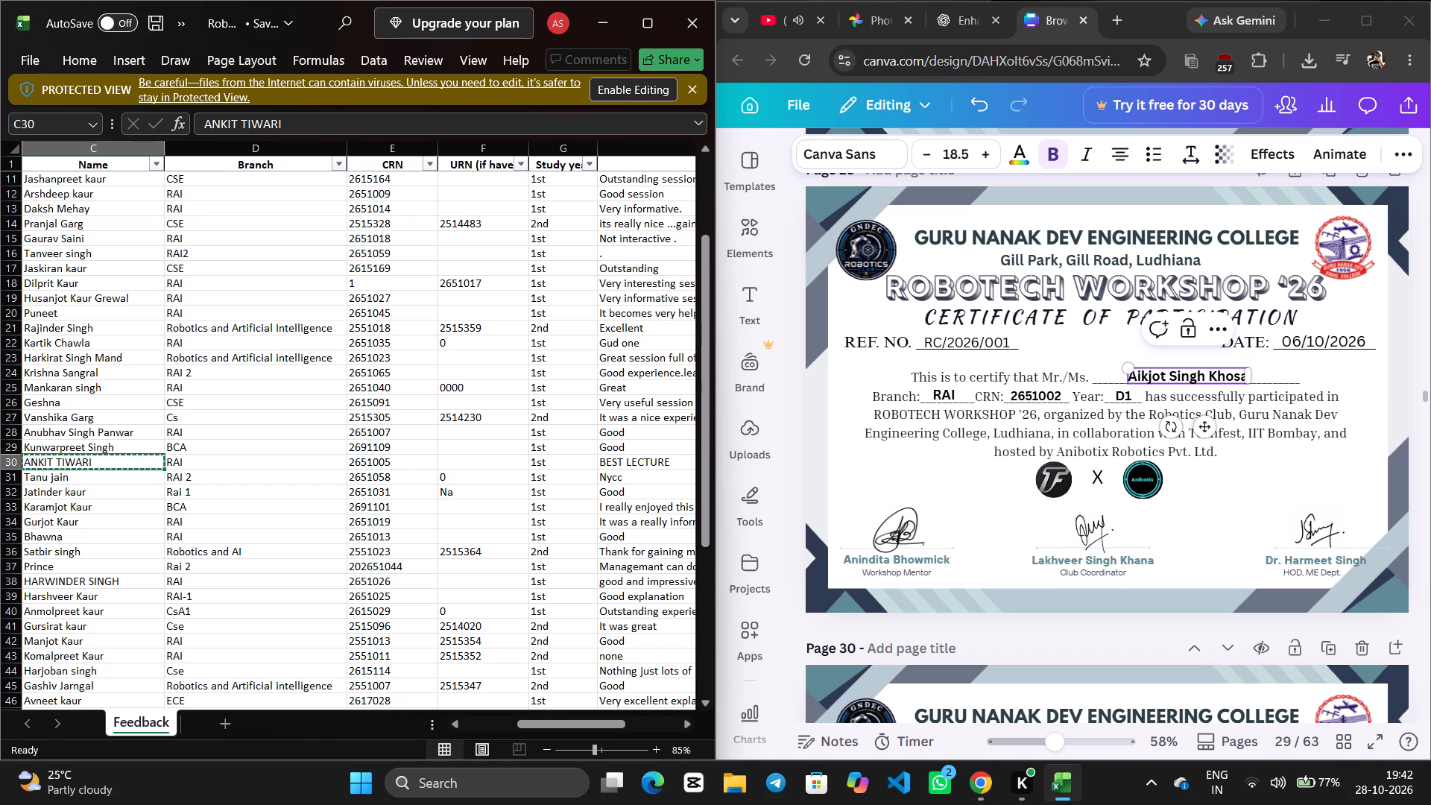
double_click(1177, 379)
left_click(1177, 379)
key("ctrl+v")
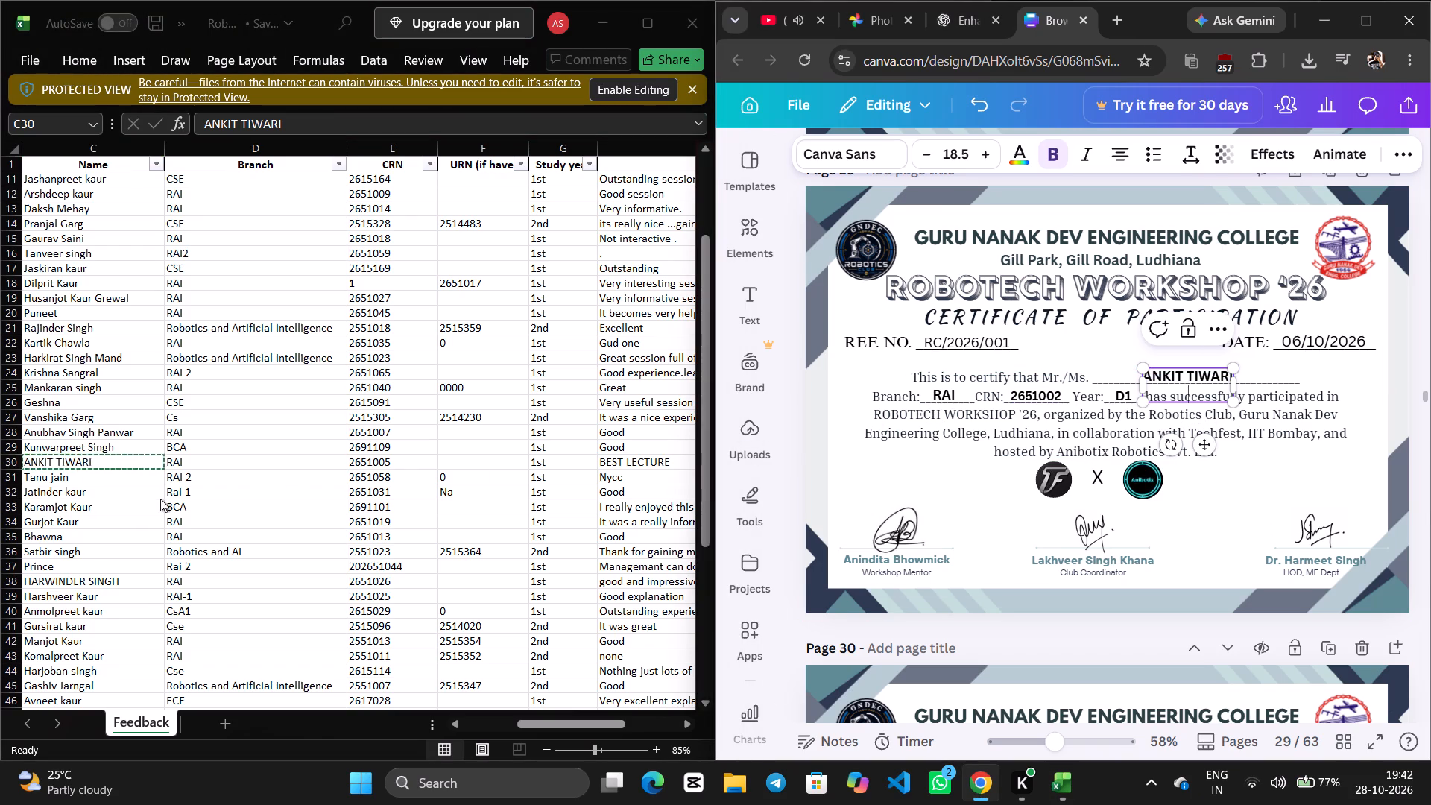
Replace the CRN on the page 29 certificate with the CRN copied from row 30 of the feedback workbook.
double_click(377, 461)
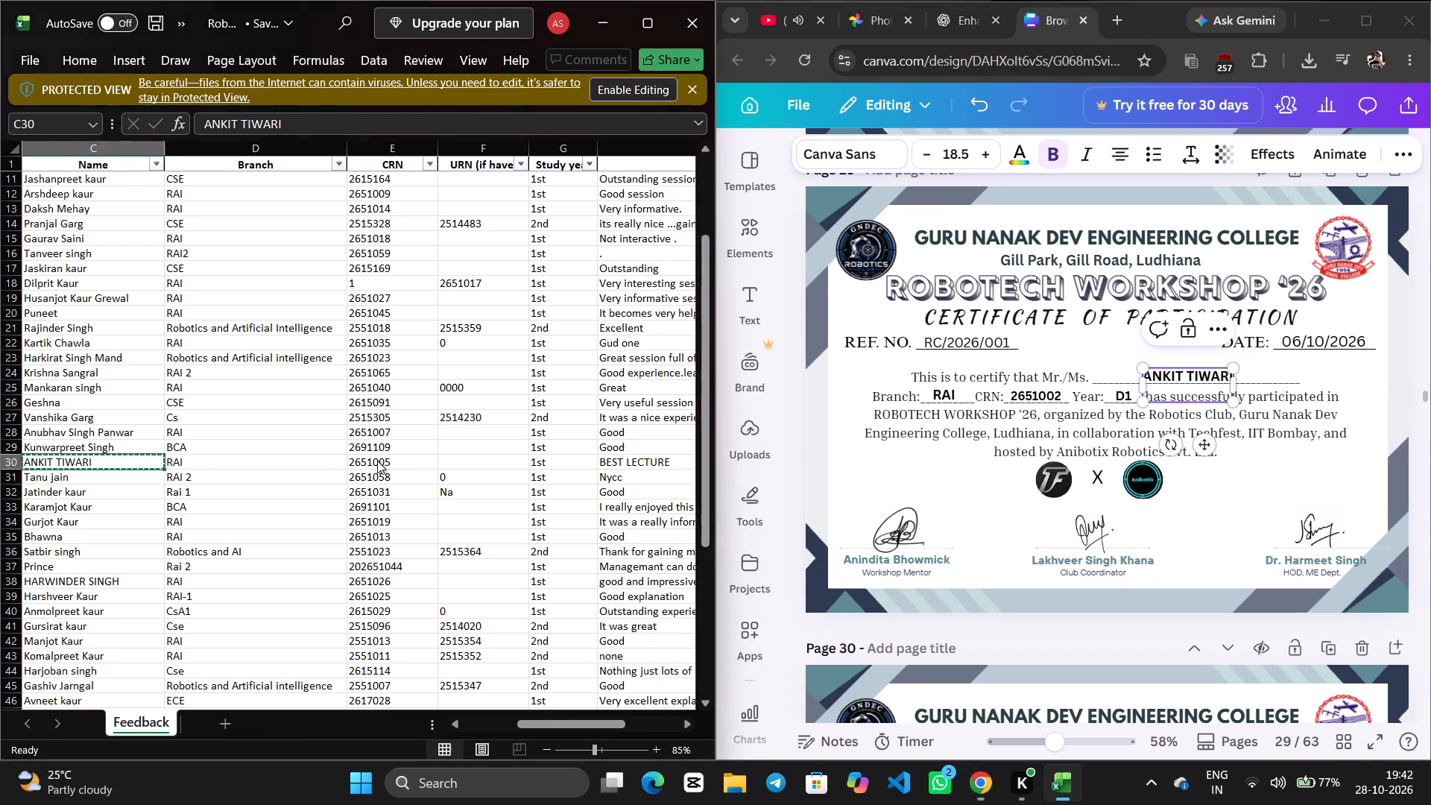
key("ctrl+c")
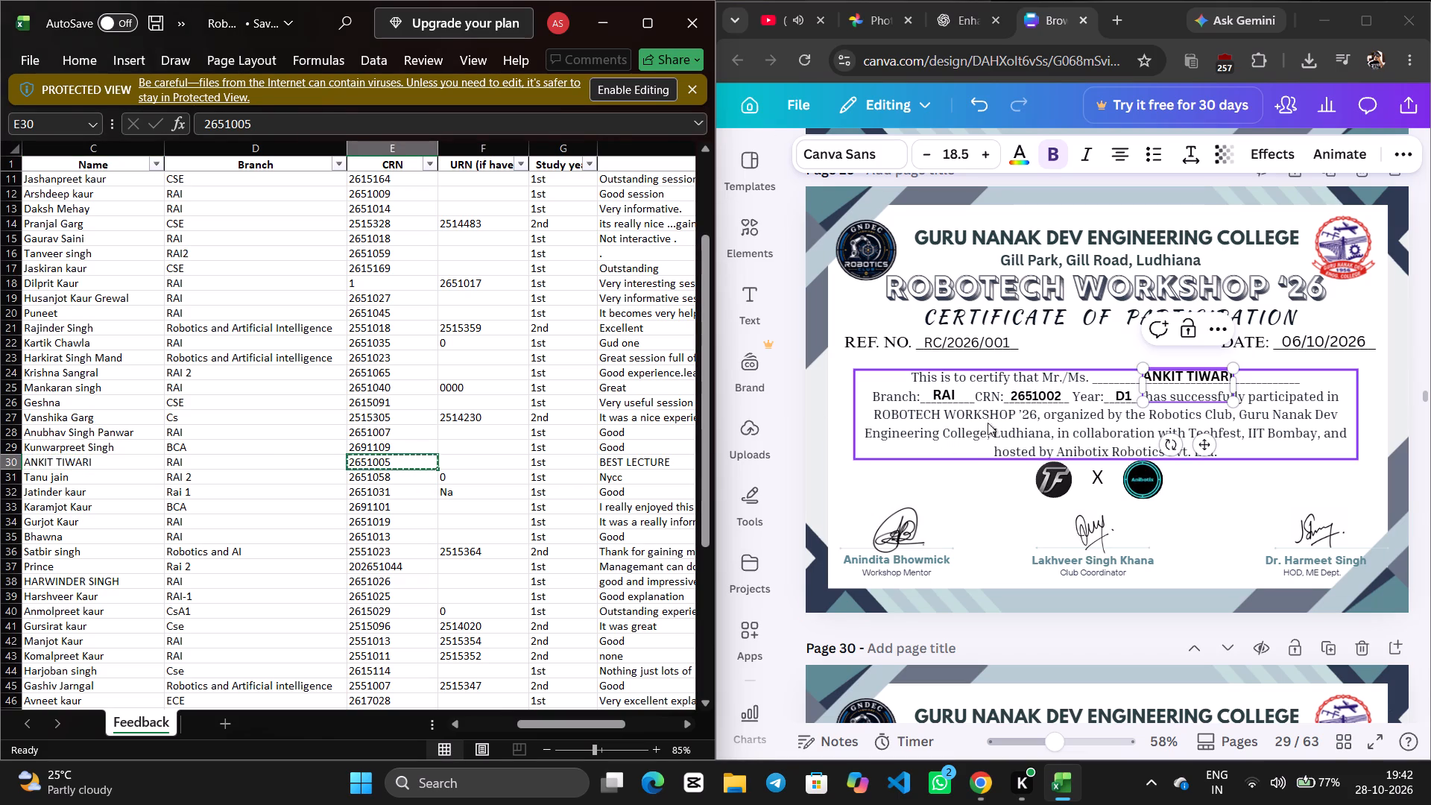
double_click(1027, 400)
key("ctrl+v")
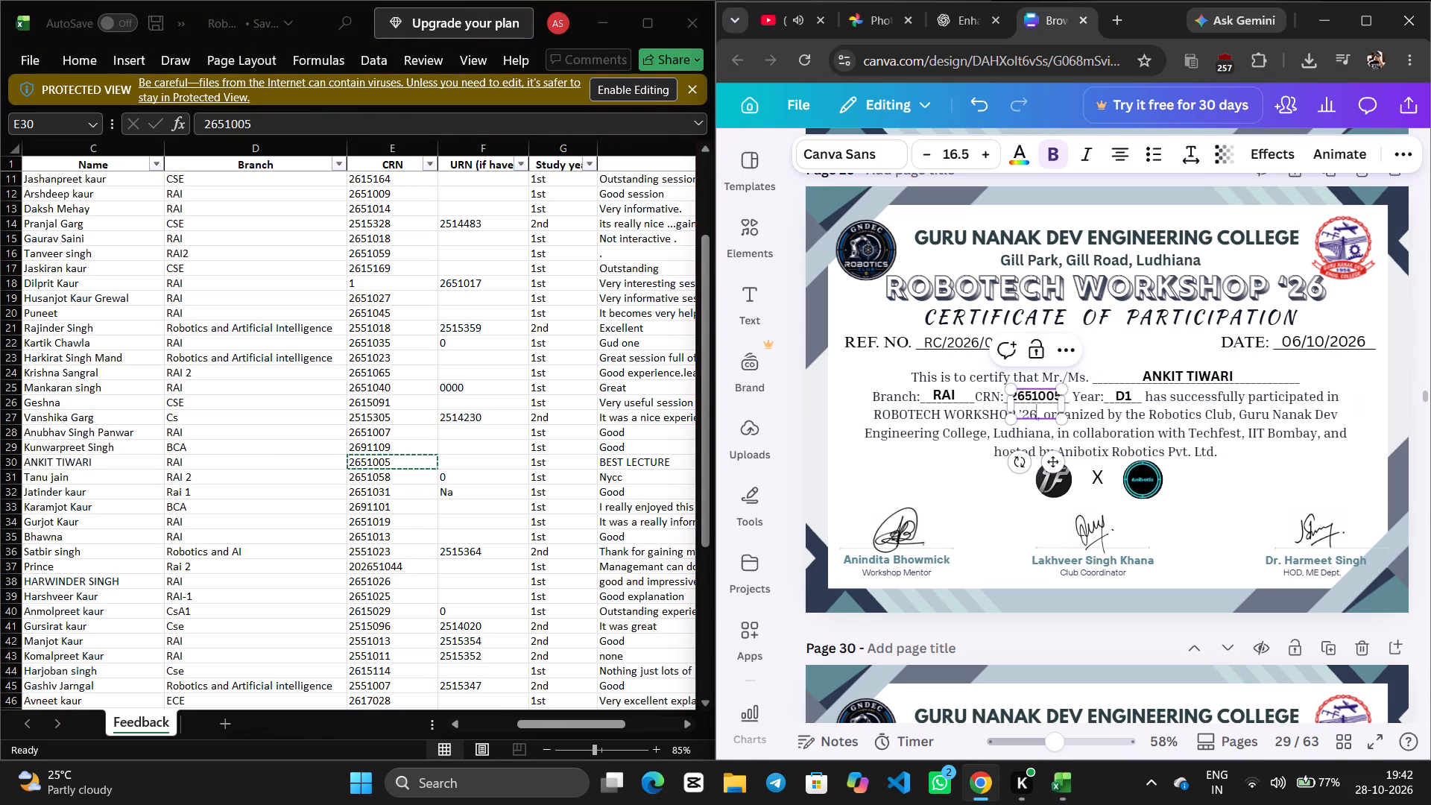
Replace the participant name on the page 30 certificate with the name copied from row 31 of the feedback workbook.
left_click(48, 481)
left_click(51, 476)
key("ctrl+c")
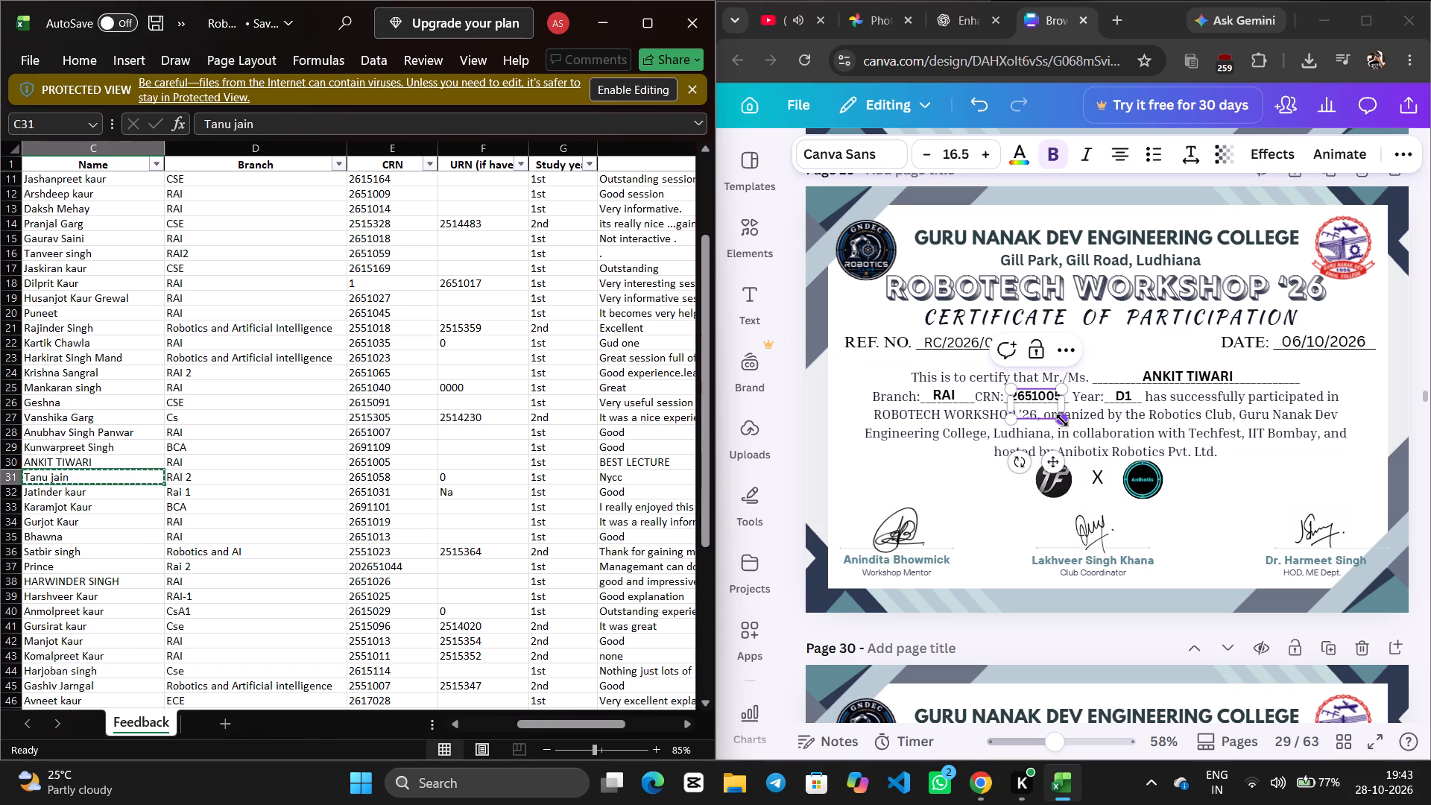
scroll(1062, 420, "down", 5)
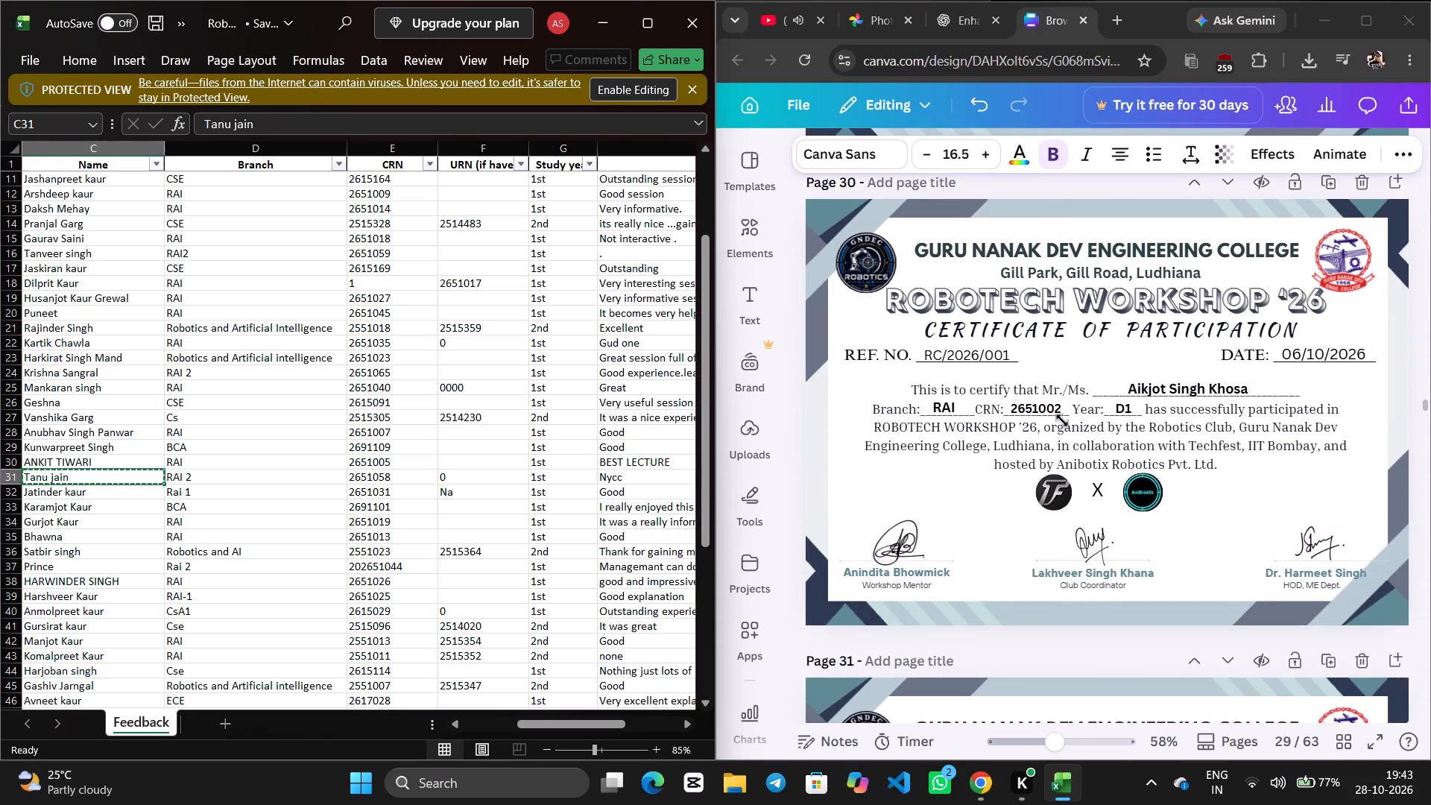
scroll(1062, 420, "up", 2)
scroll(1062, 420, "down", 1)
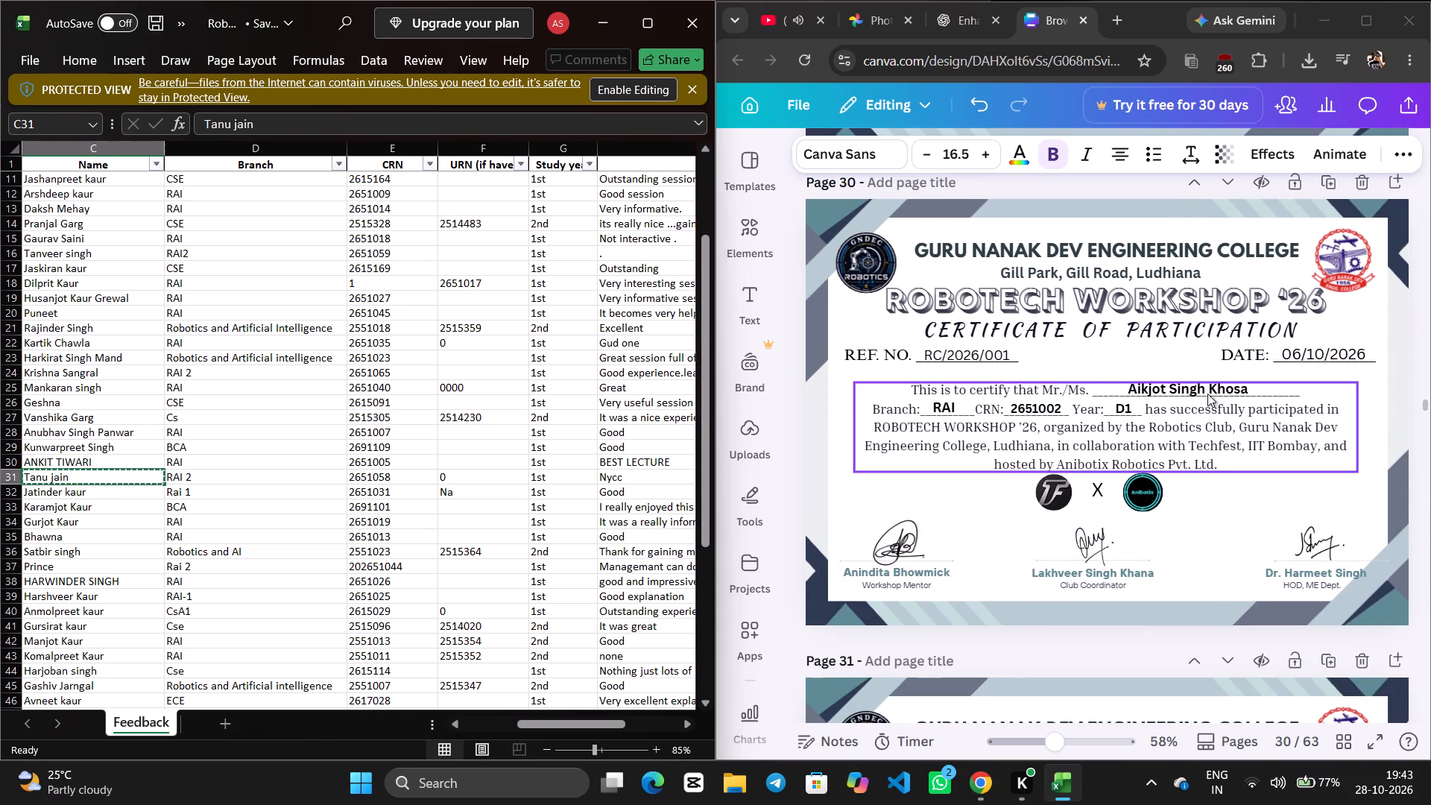
left_click(1210, 391)
left_click(1210, 391)
key("ctrl+v")
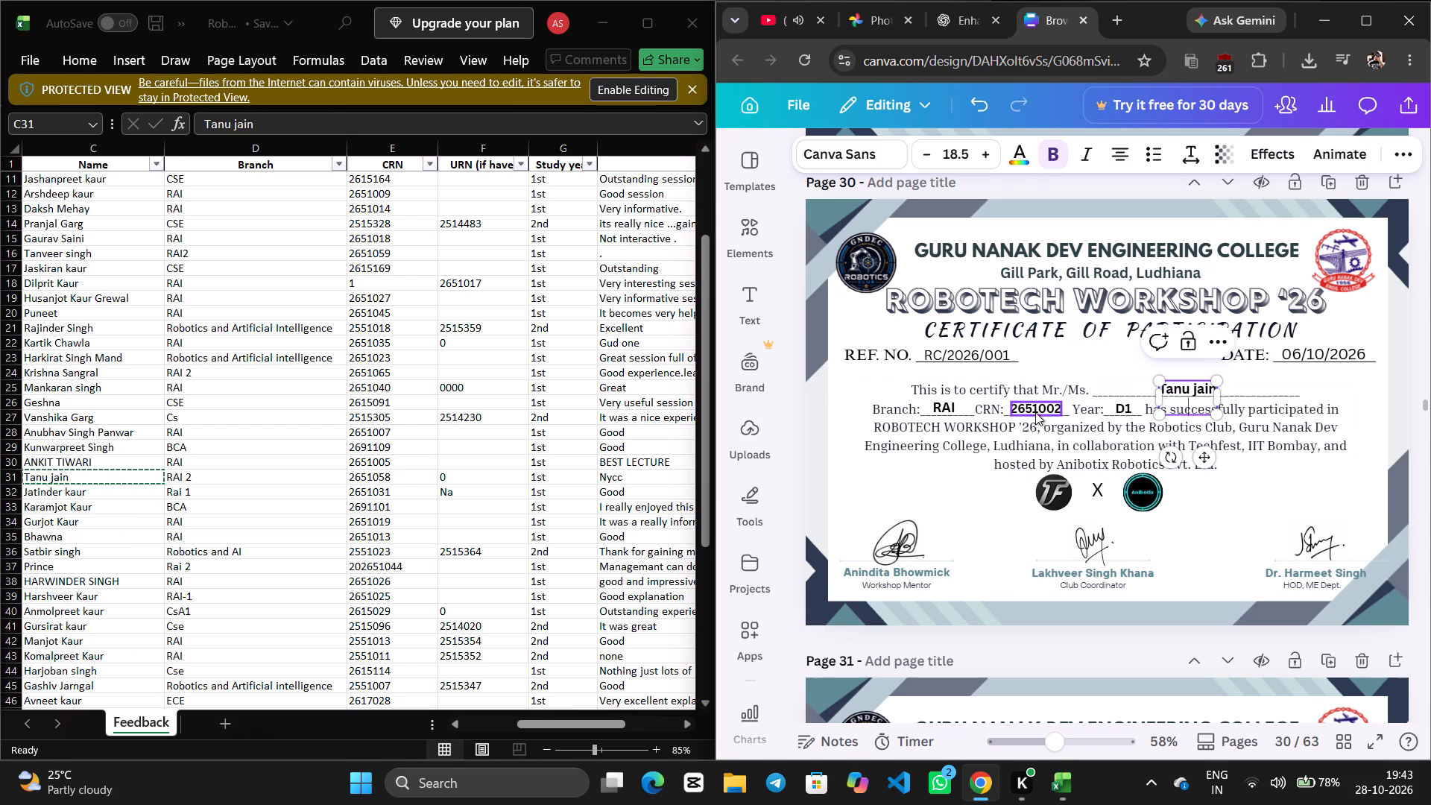
Replace the CRN on the page 30 certificate with the CRN copied from row 31 of the feedback workbook.
left_click(374, 477)
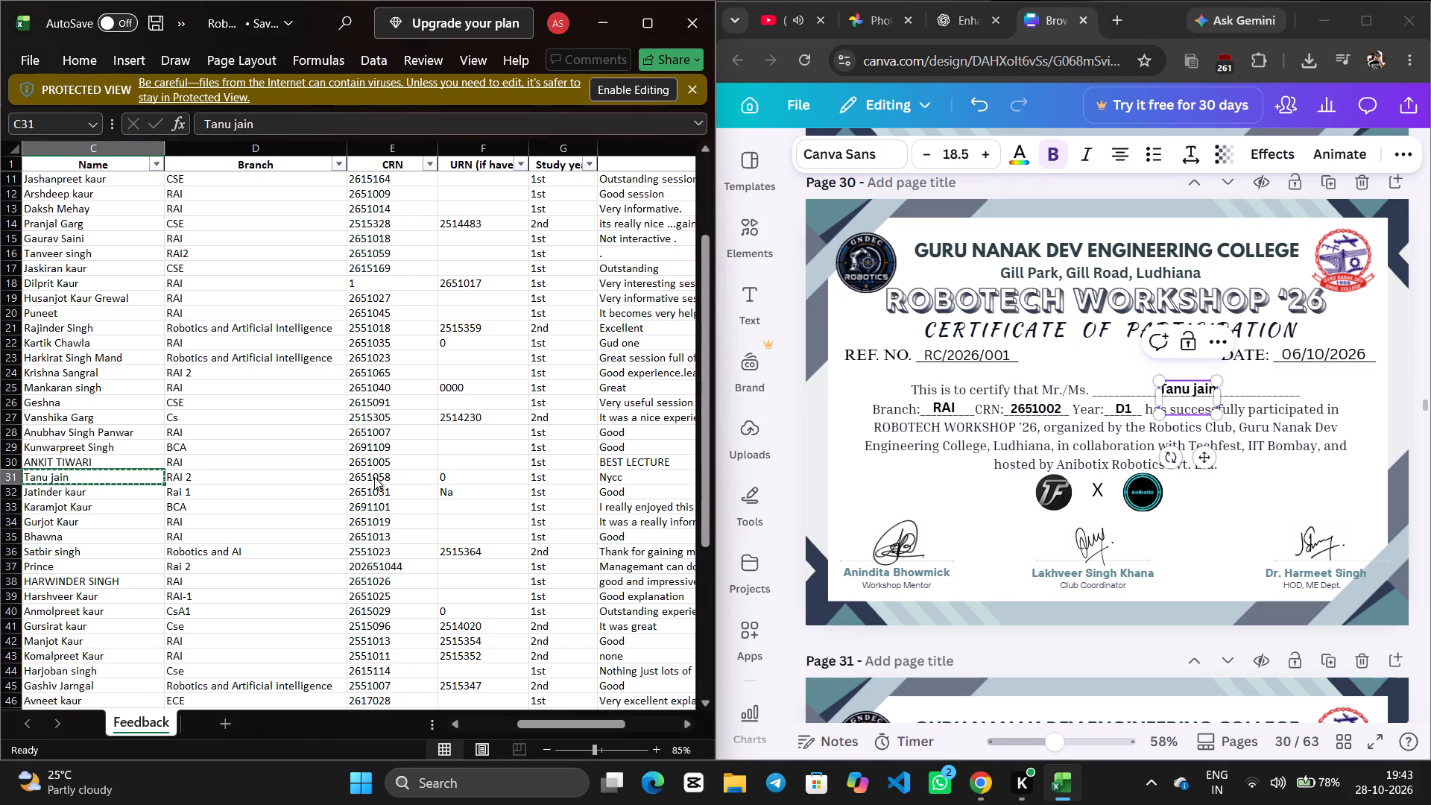
left_click(374, 477)
key("ctrl+c")
double_click(1023, 401)
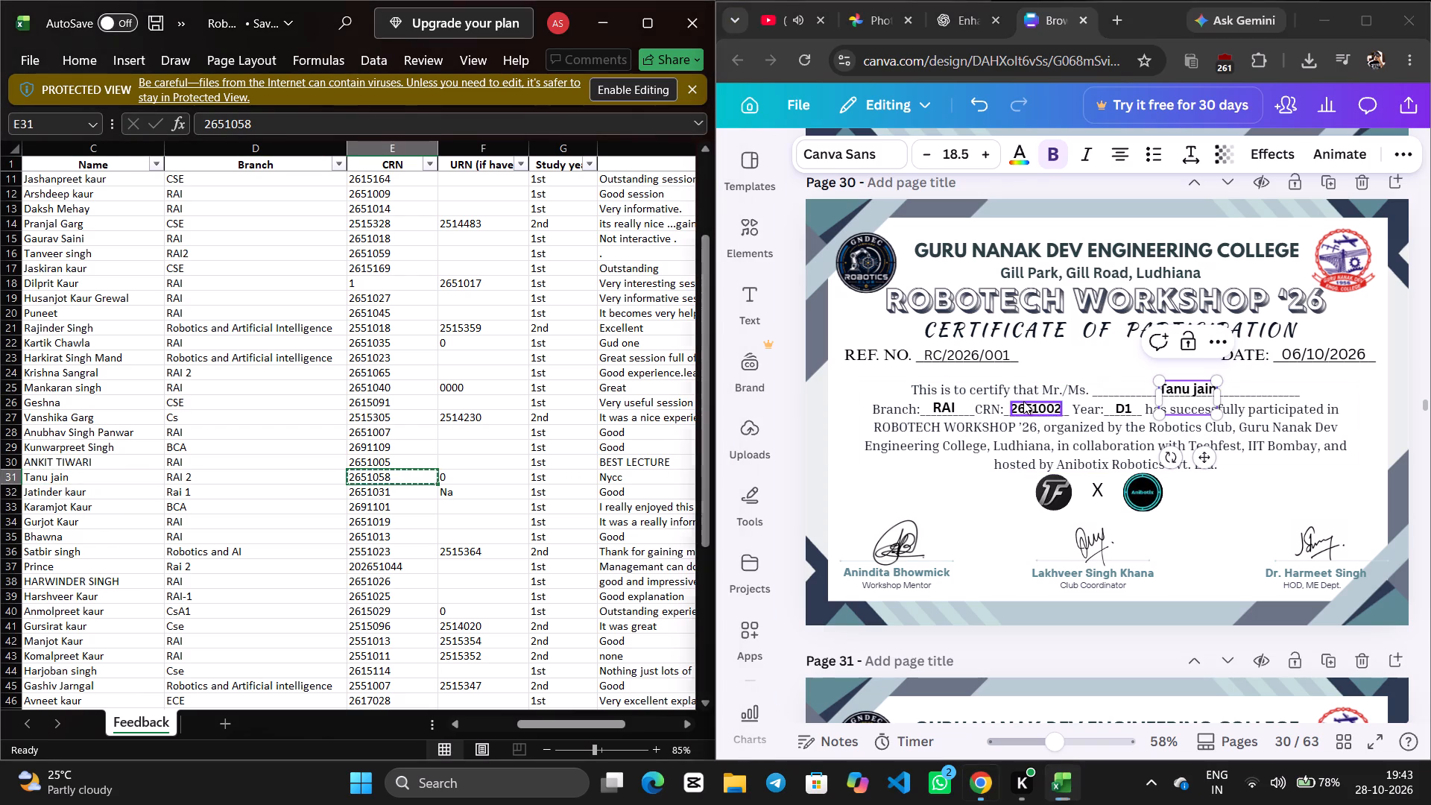
key("ctrl+v")
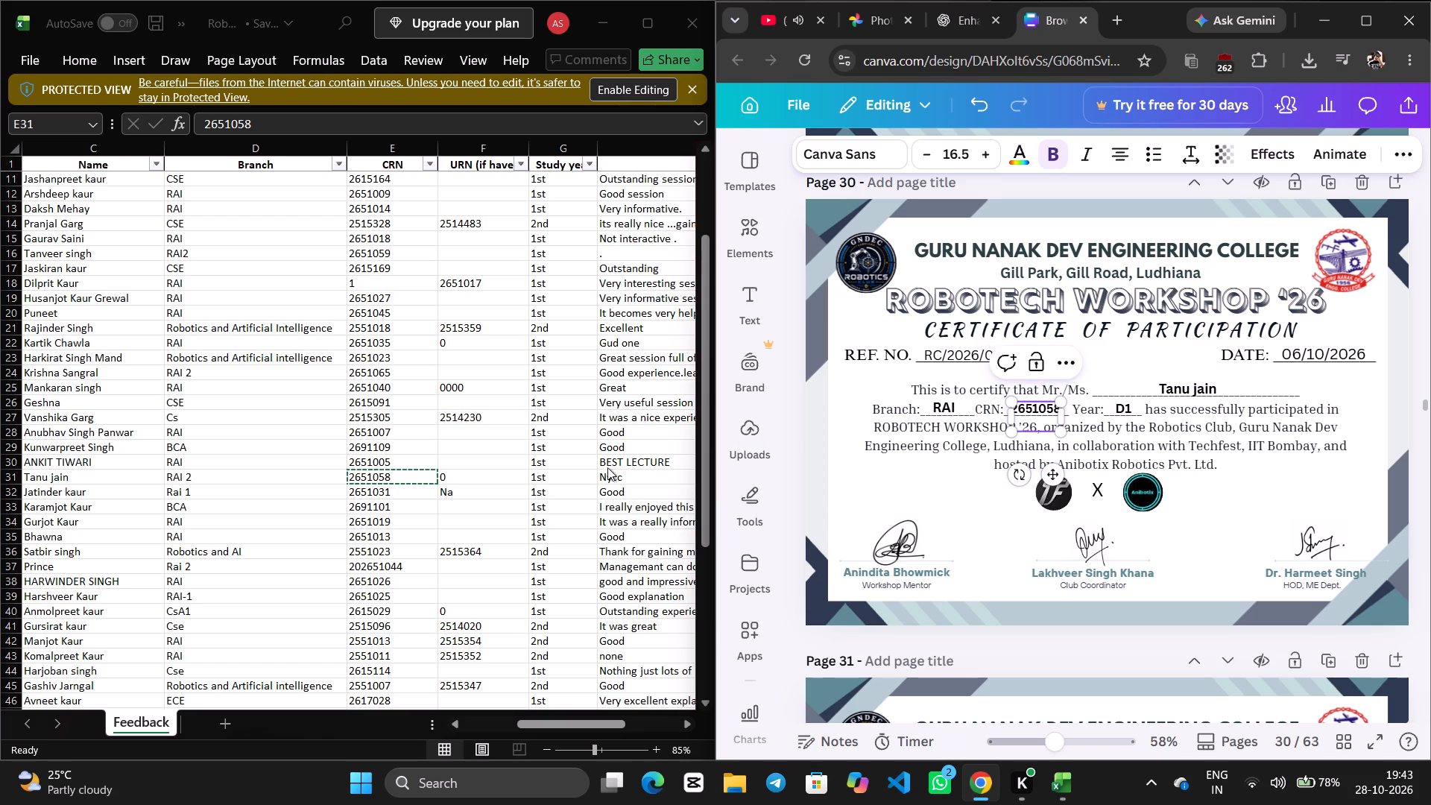
Replace the participant name on the page 31 certificate with the name copied from row 32 of the feedback workbook.
left_click(121, 489)
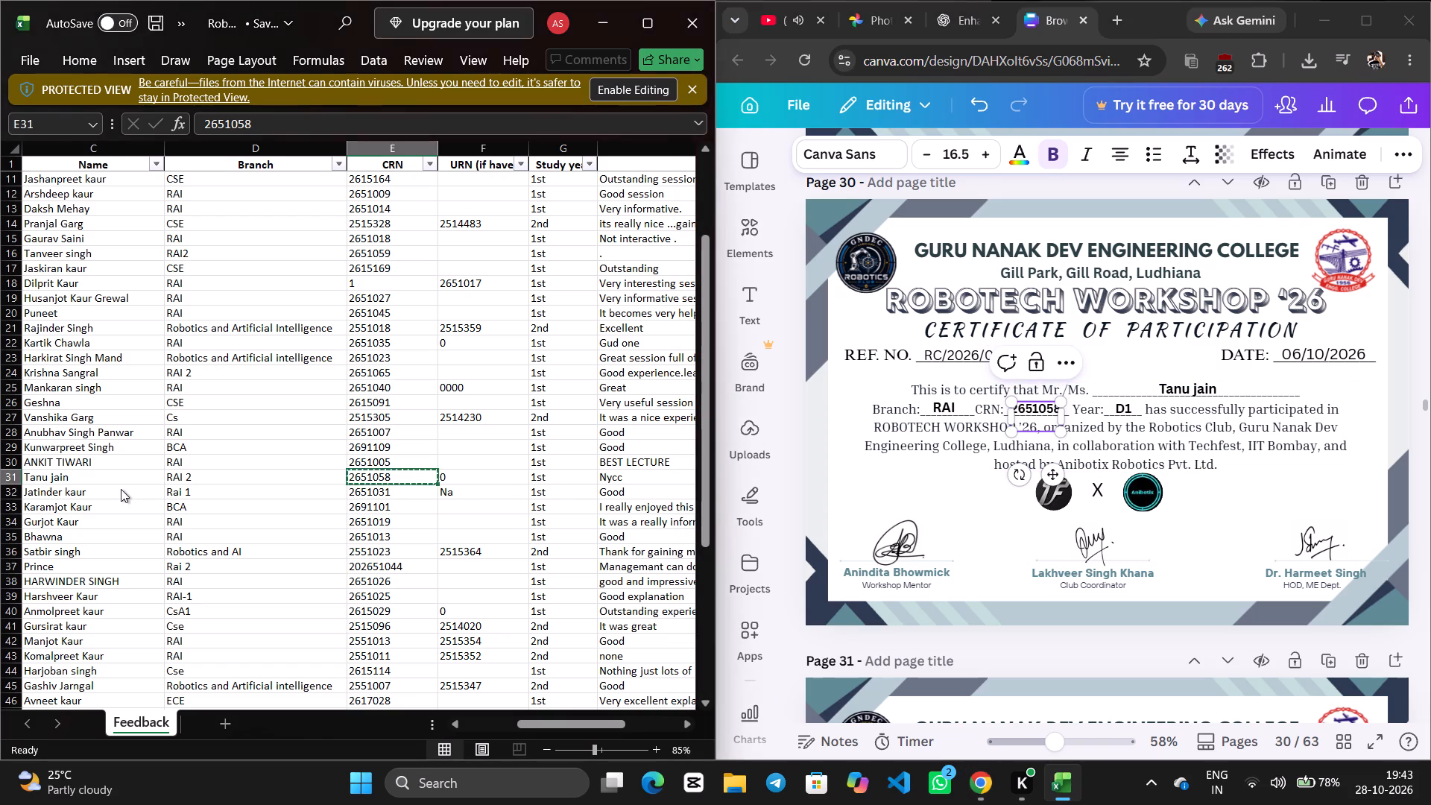
left_click(118, 489)
key("ctrl+c")
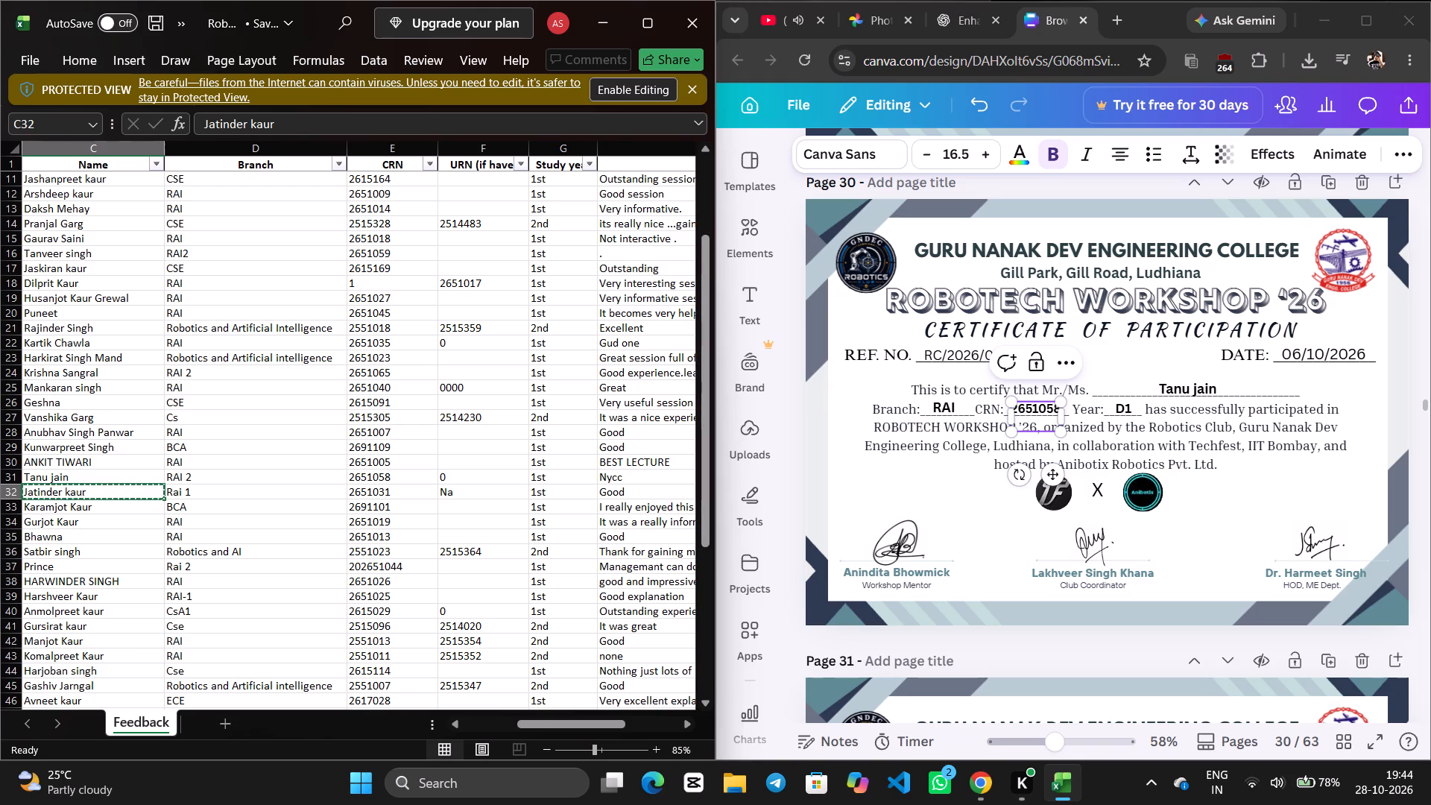
key("ctrl+c")
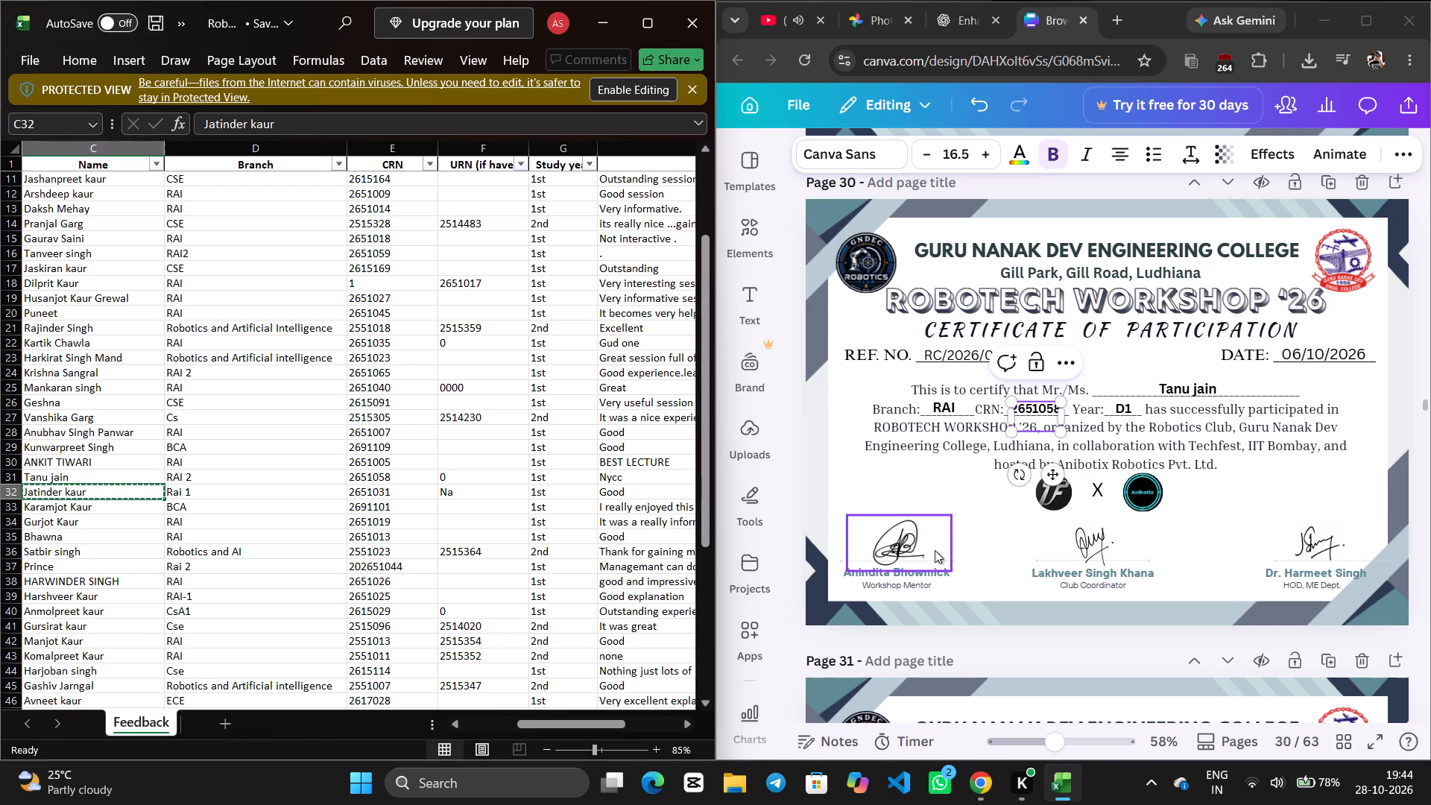
scroll(935, 550, "down", 4)
scroll(938, 551, "up", 1)
double_click(1225, 499)
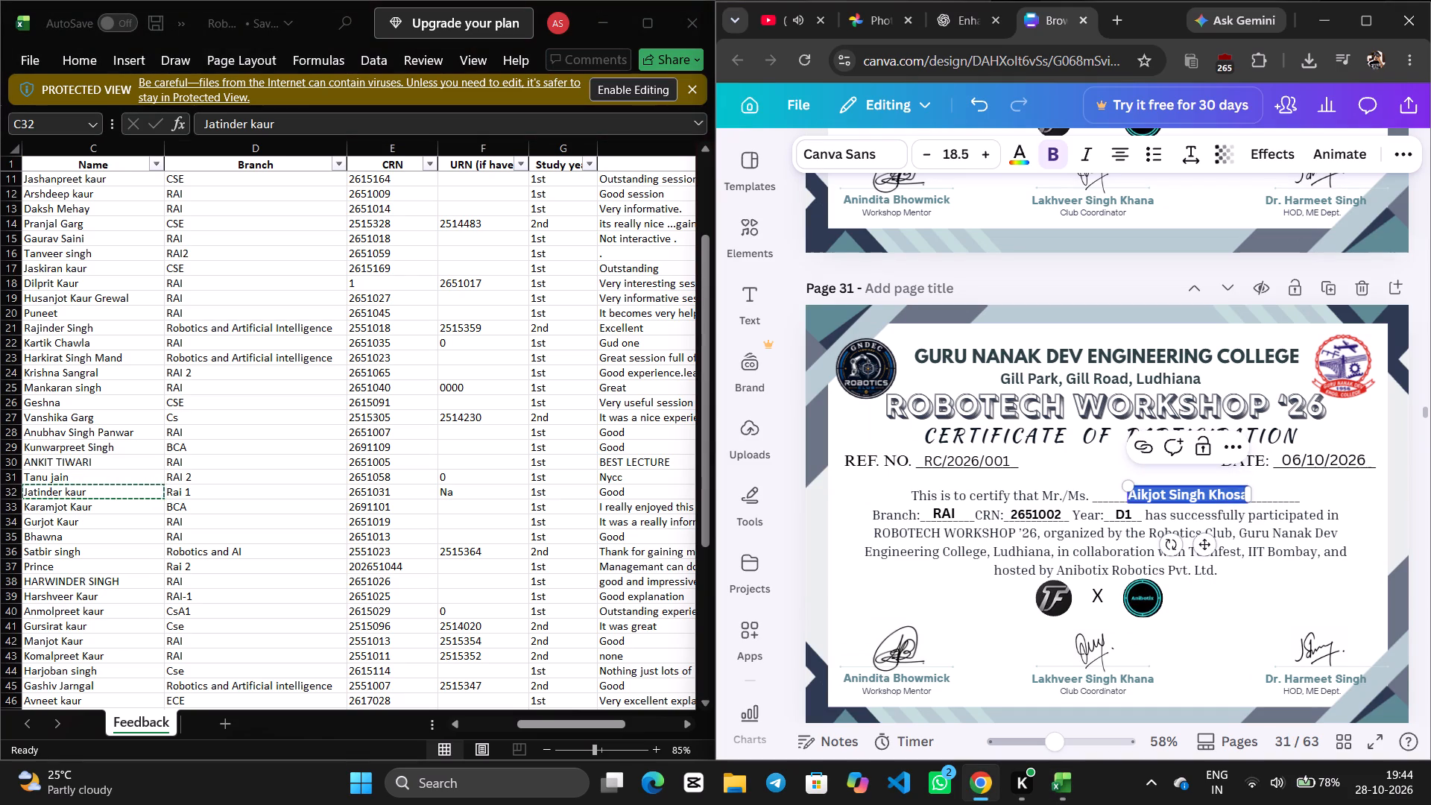
key("ctrl+v")
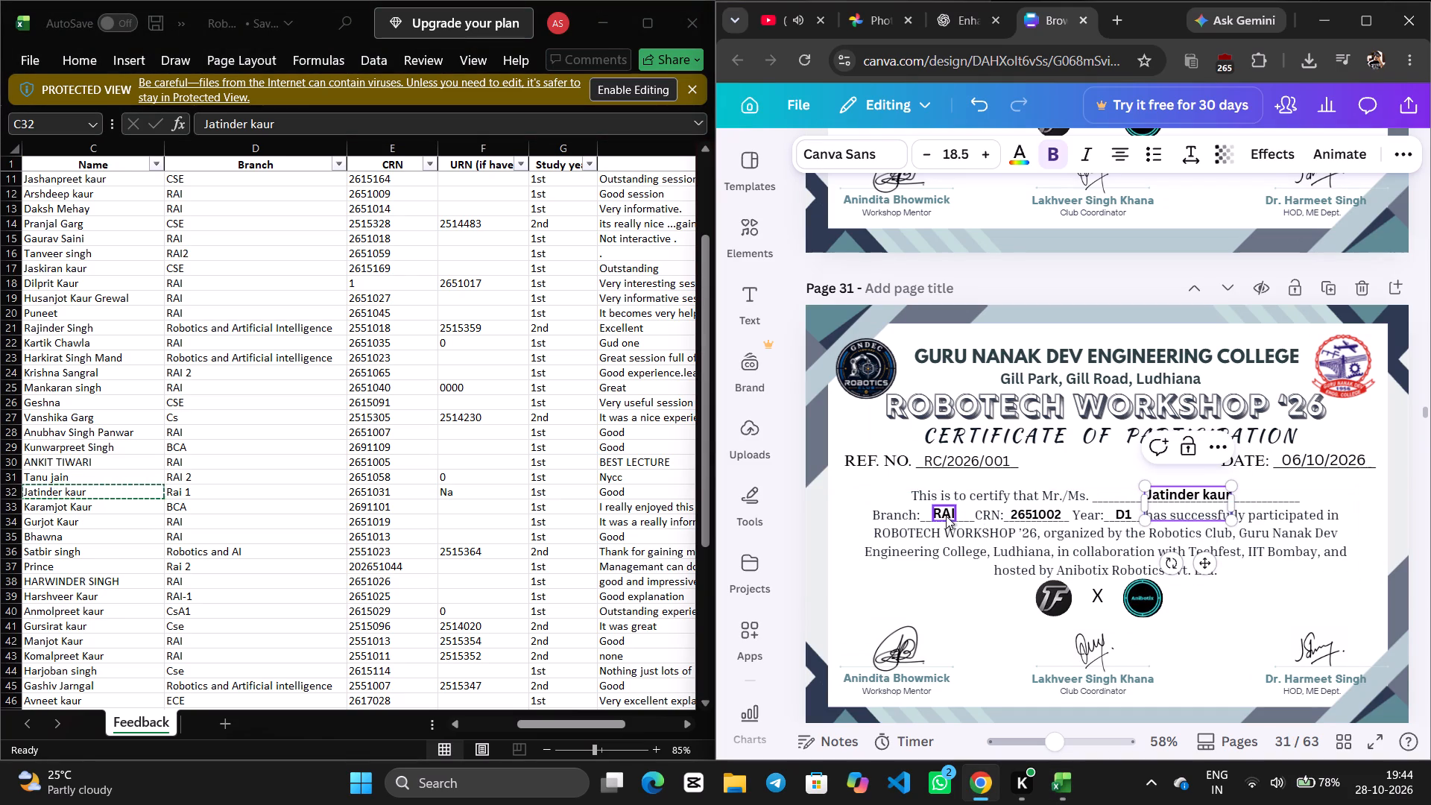
Replace the CRN on the page 31 certificate with the CRN copied from row 32 of the feedback workbook.
left_click(946, 516)
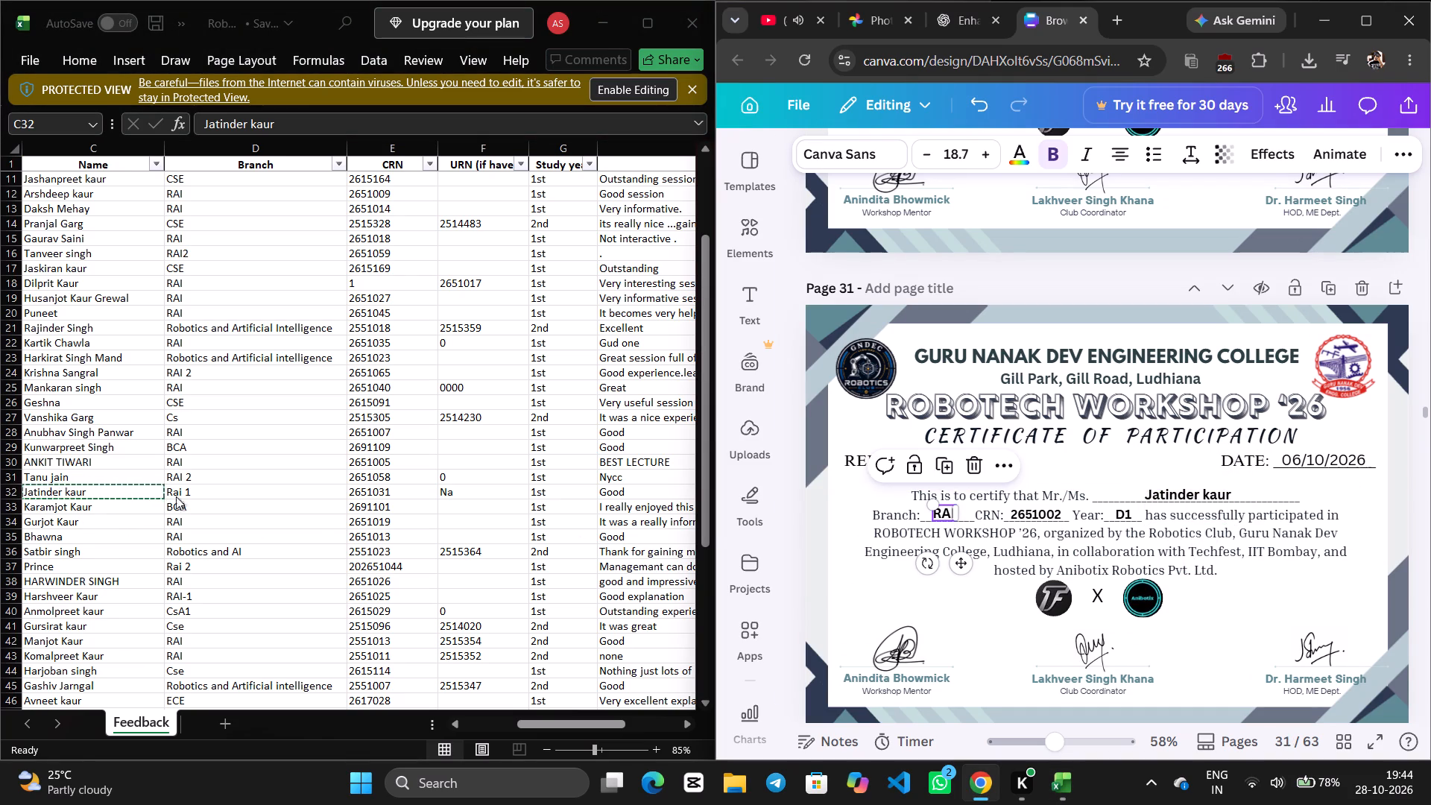
left_click(390, 493)
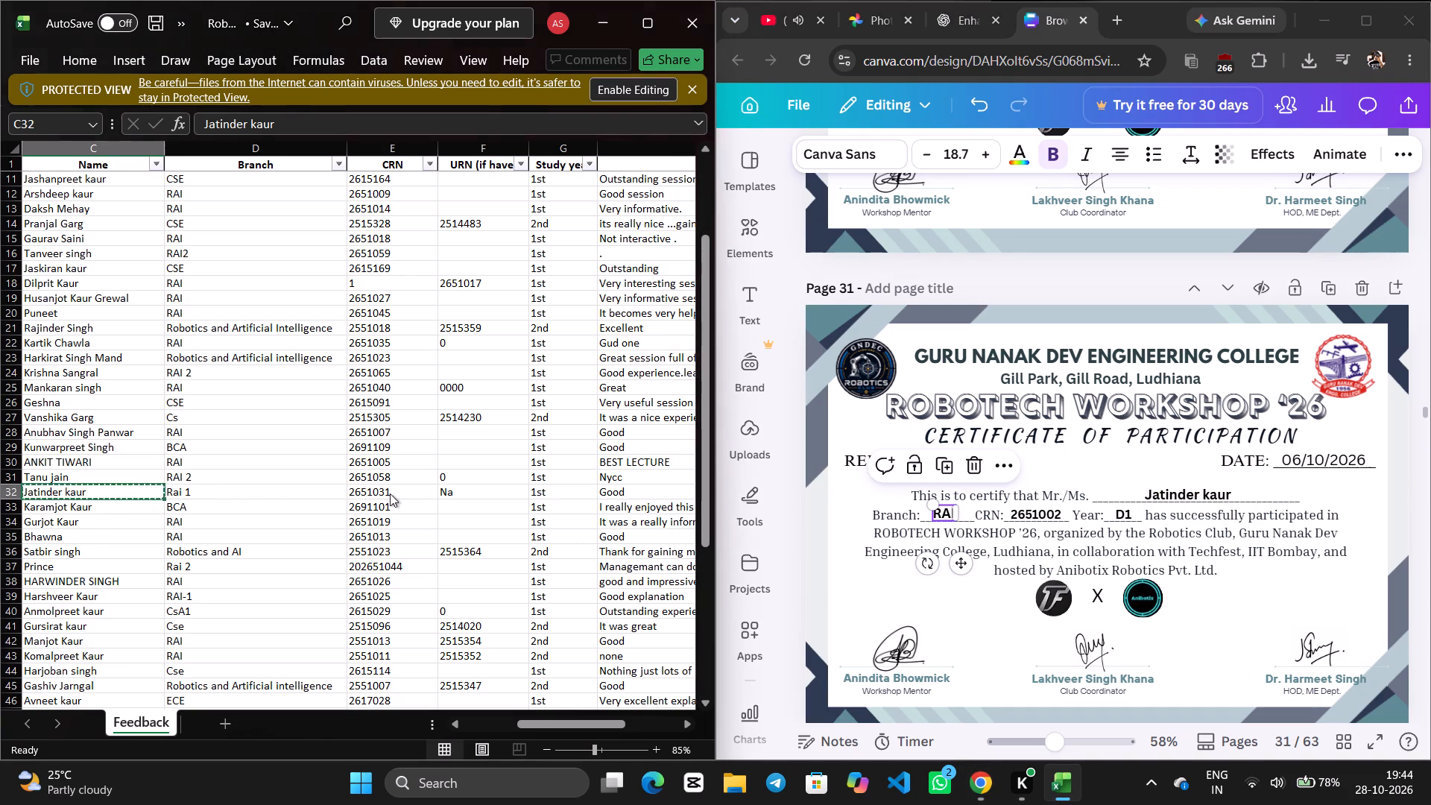
left_click(390, 493)
key("ctrl+c")
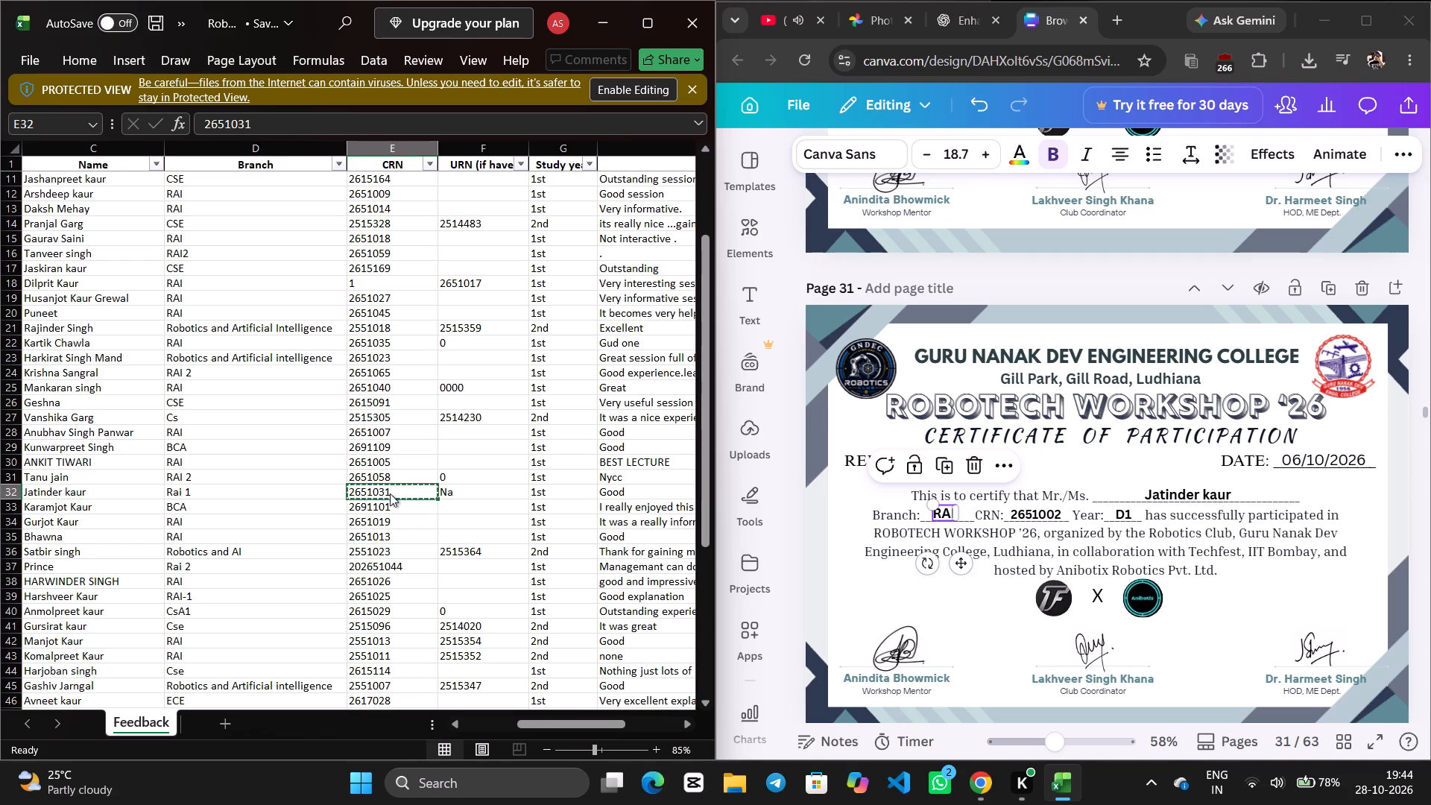
double_click(1040, 508)
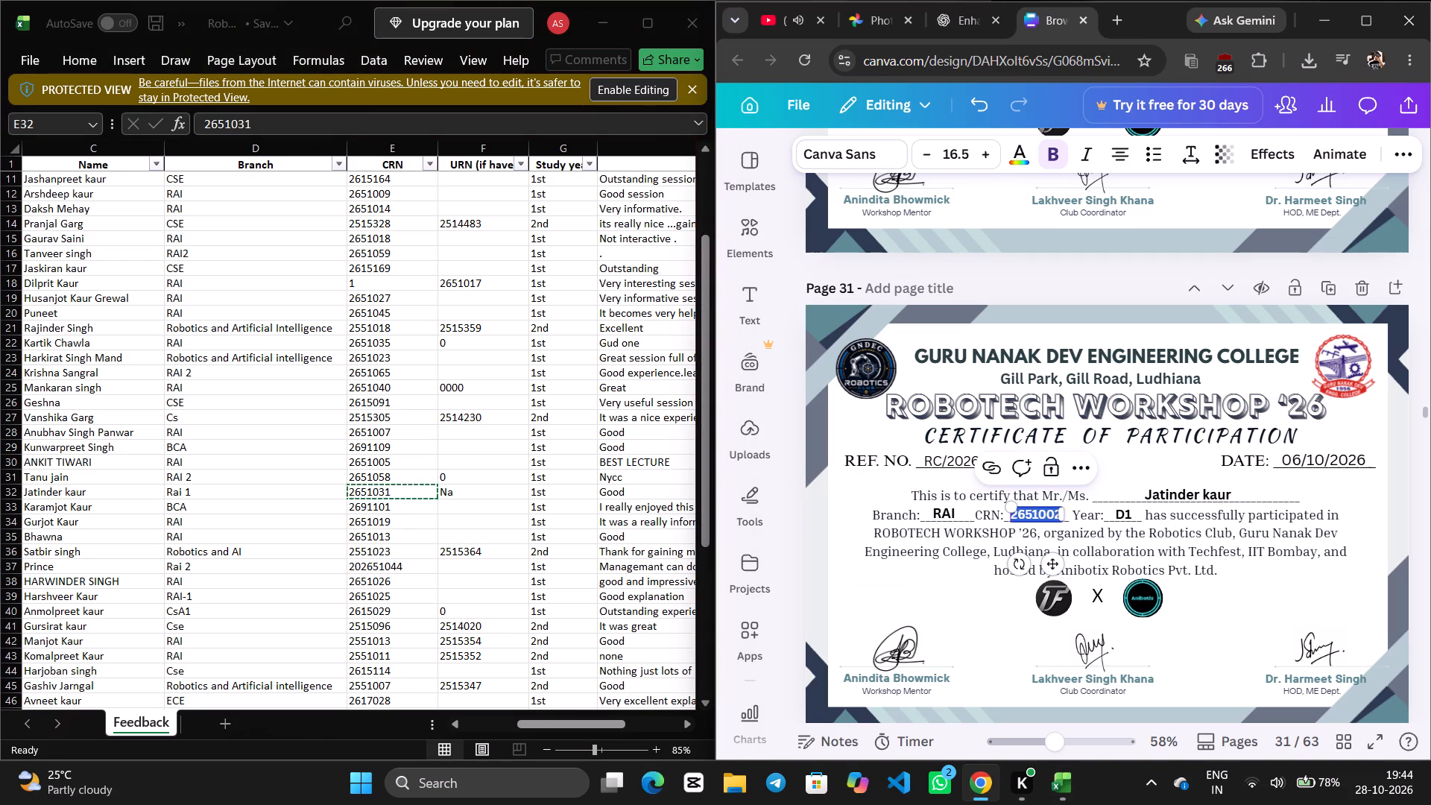
key("ctrl+v")
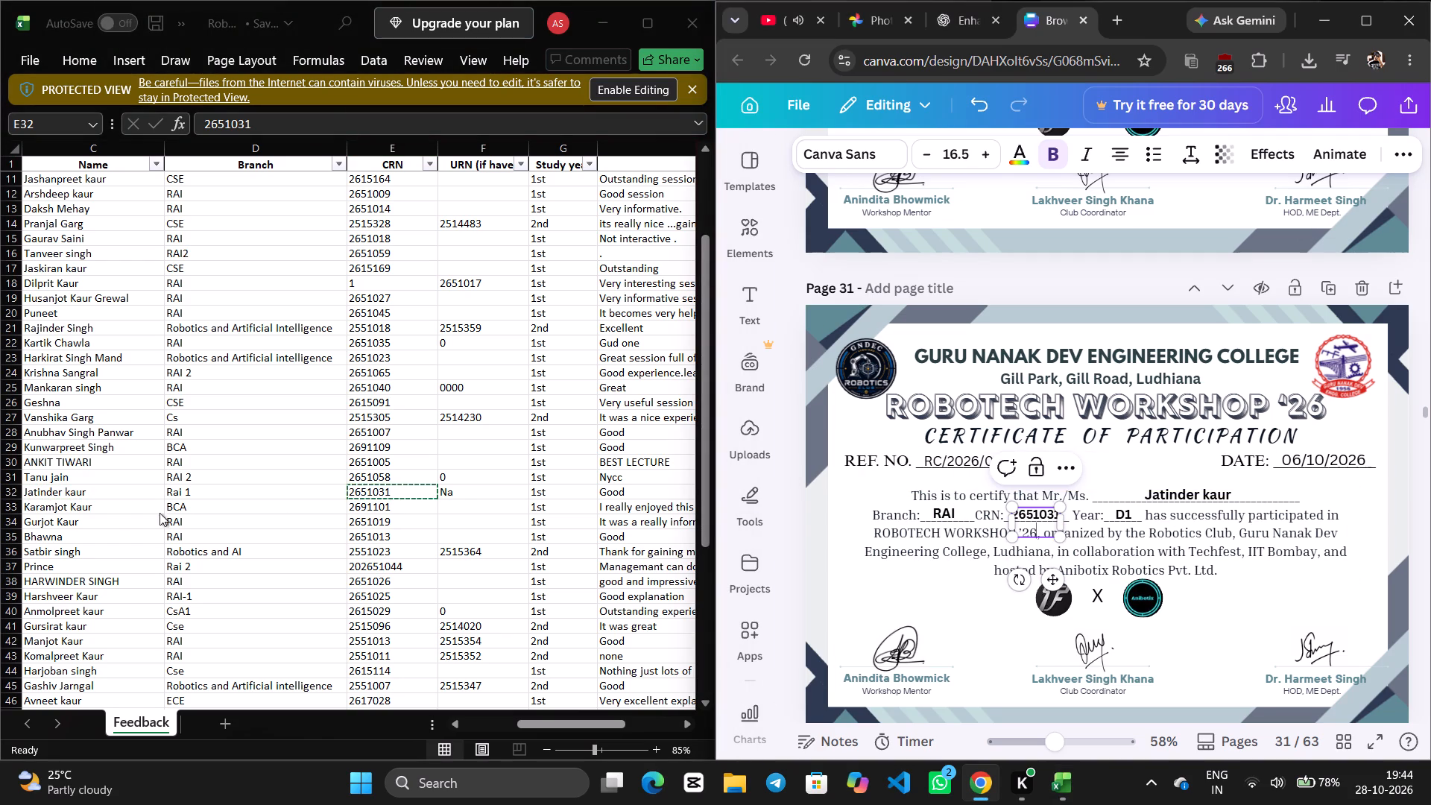
Replace the participant name on the page 32 certificate with the name copied from row 33 of the feedback workbook.
left_click(117, 506)
left_click(117, 506)
key("ctrl+c")
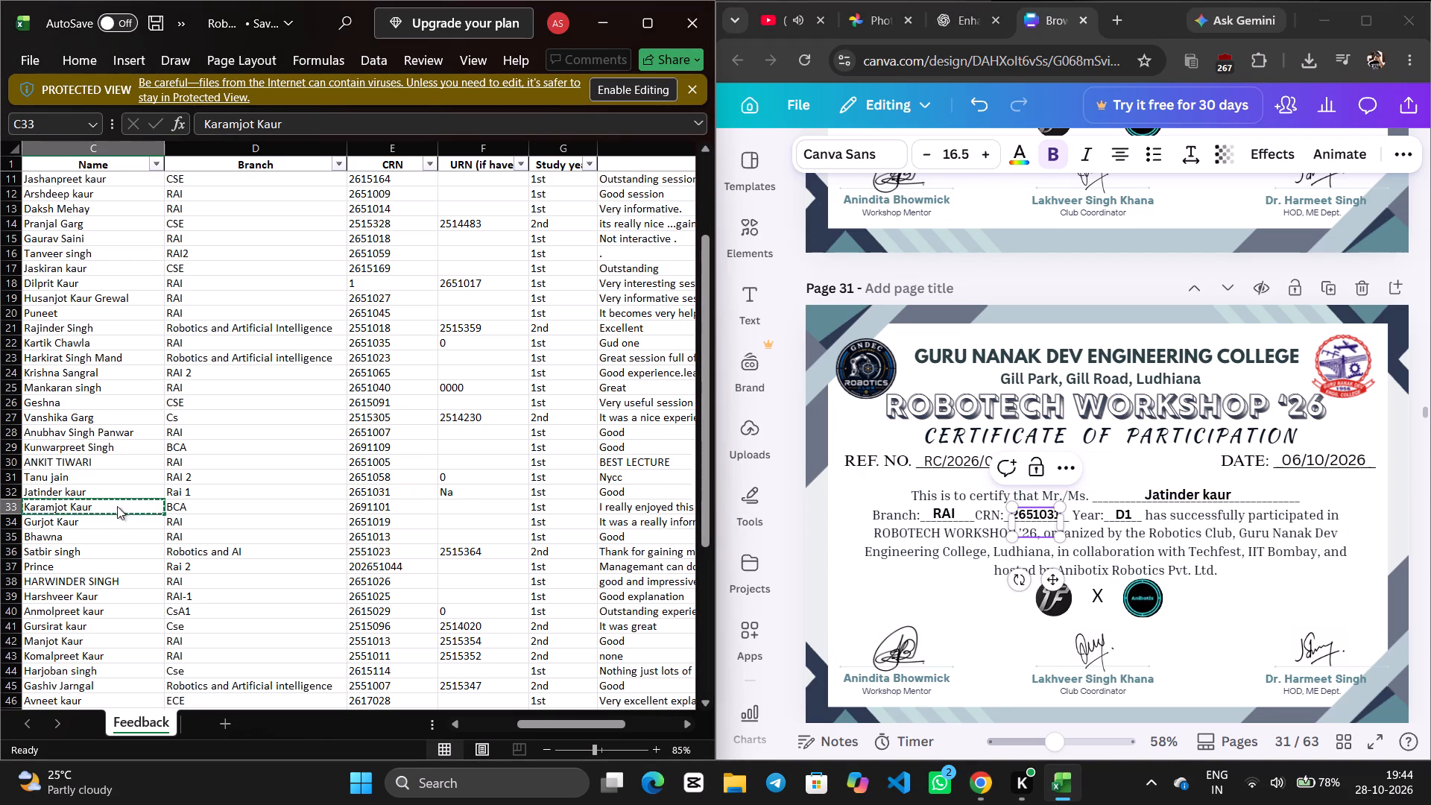
scroll(1107, 509, "down", 3)
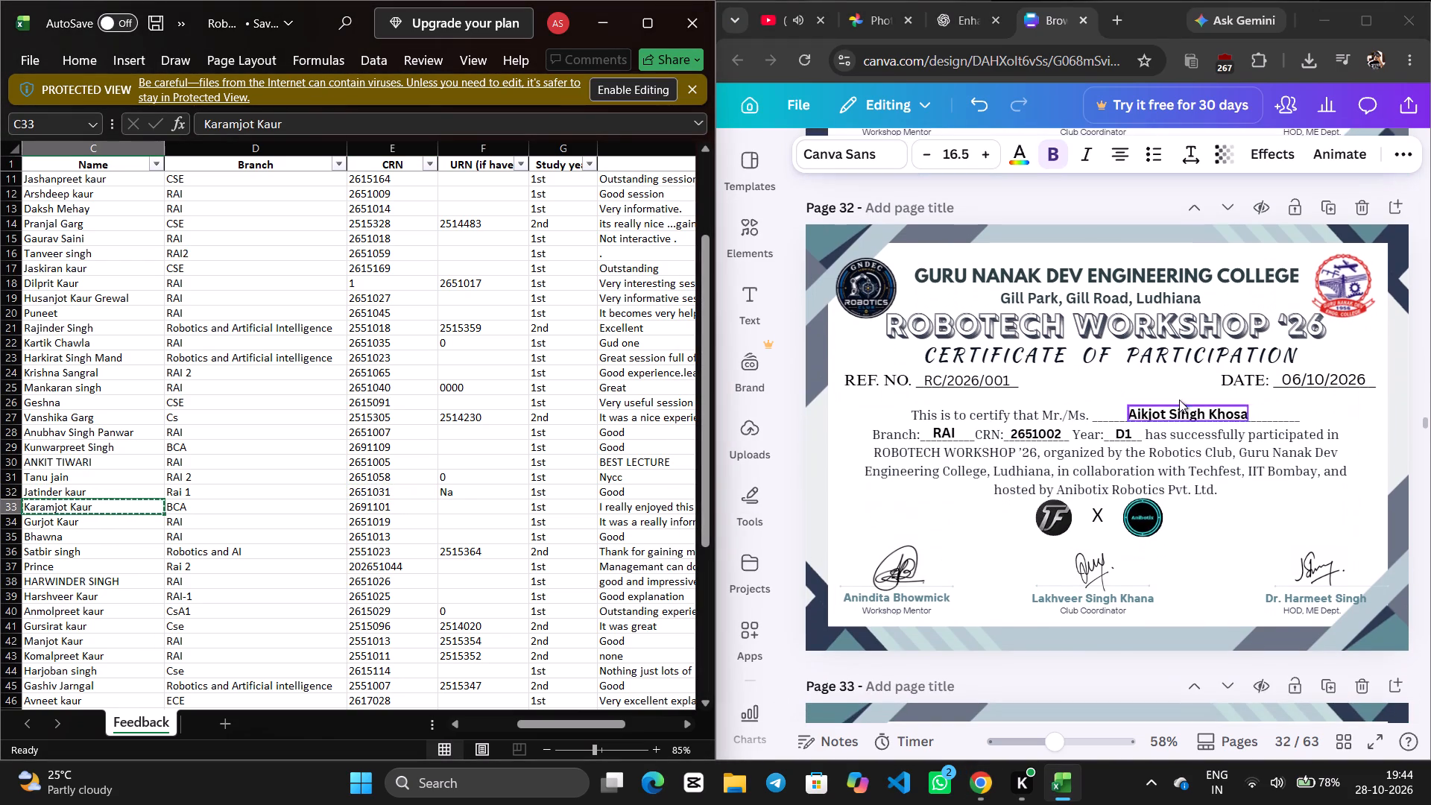
double_click(1186, 411)
key("ctrl+v")
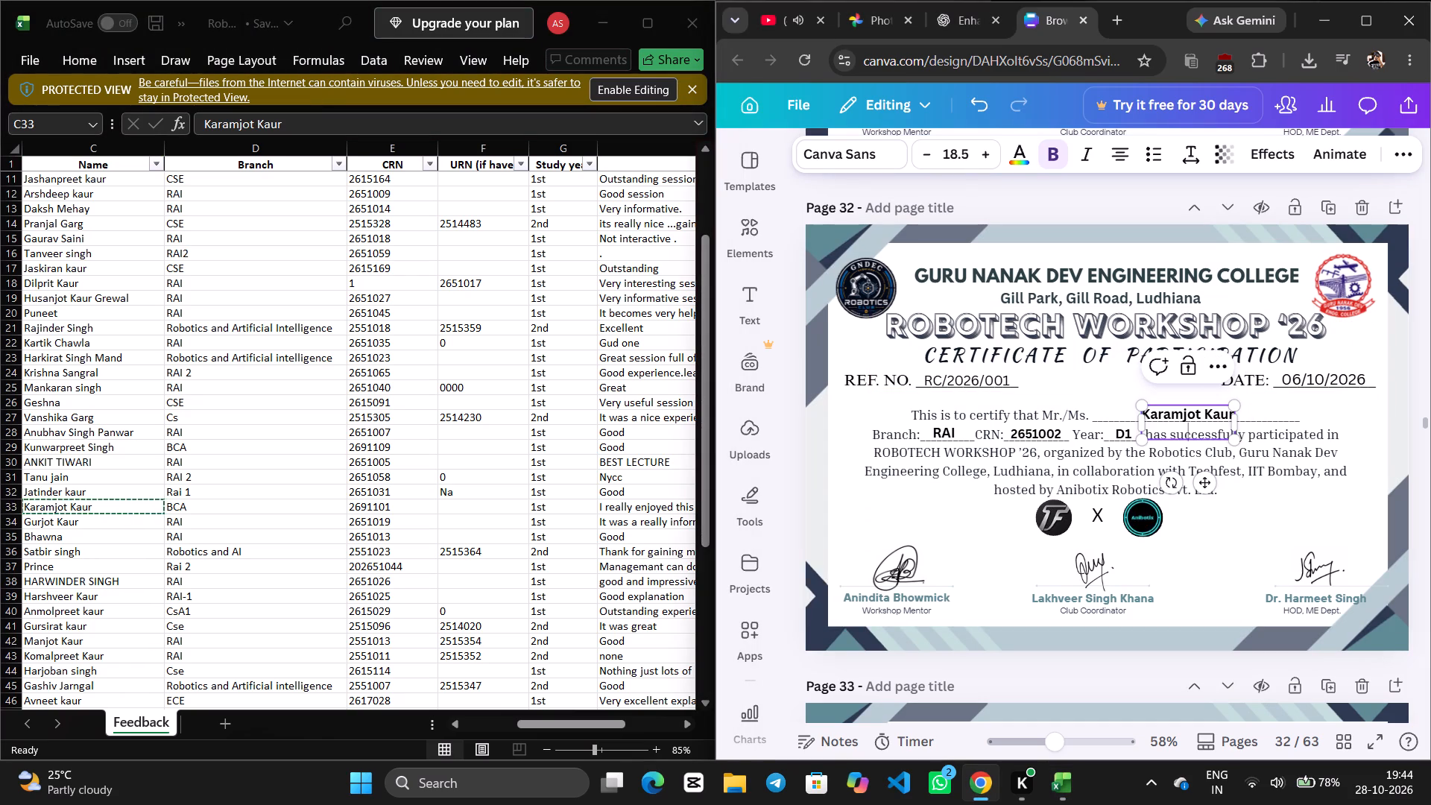
Replace the branch on the page 32 certificate with the branch BCA copied from row 33 of the feedback workbook.
left_click(265, 511)
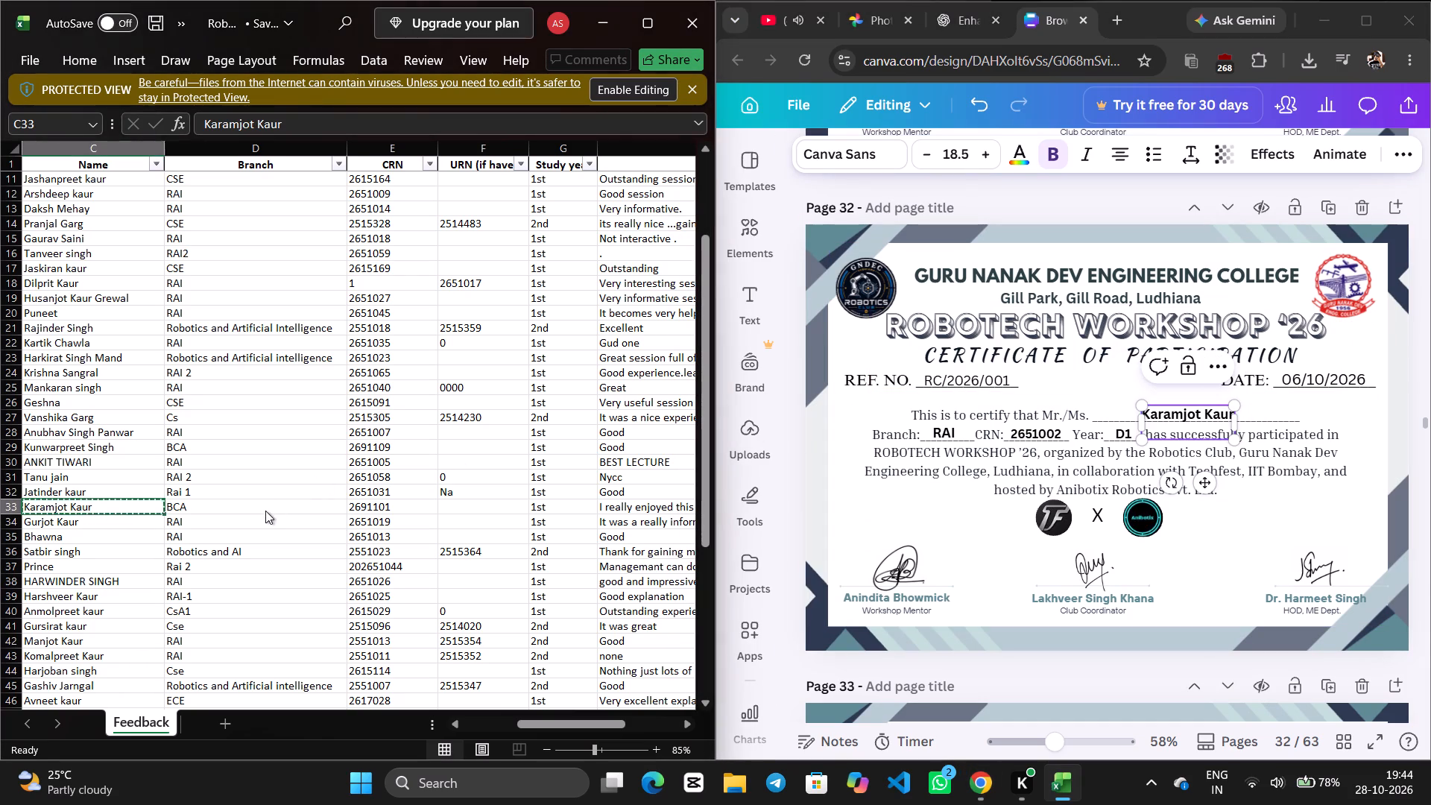
left_click(265, 511)
key("ctrl+c")
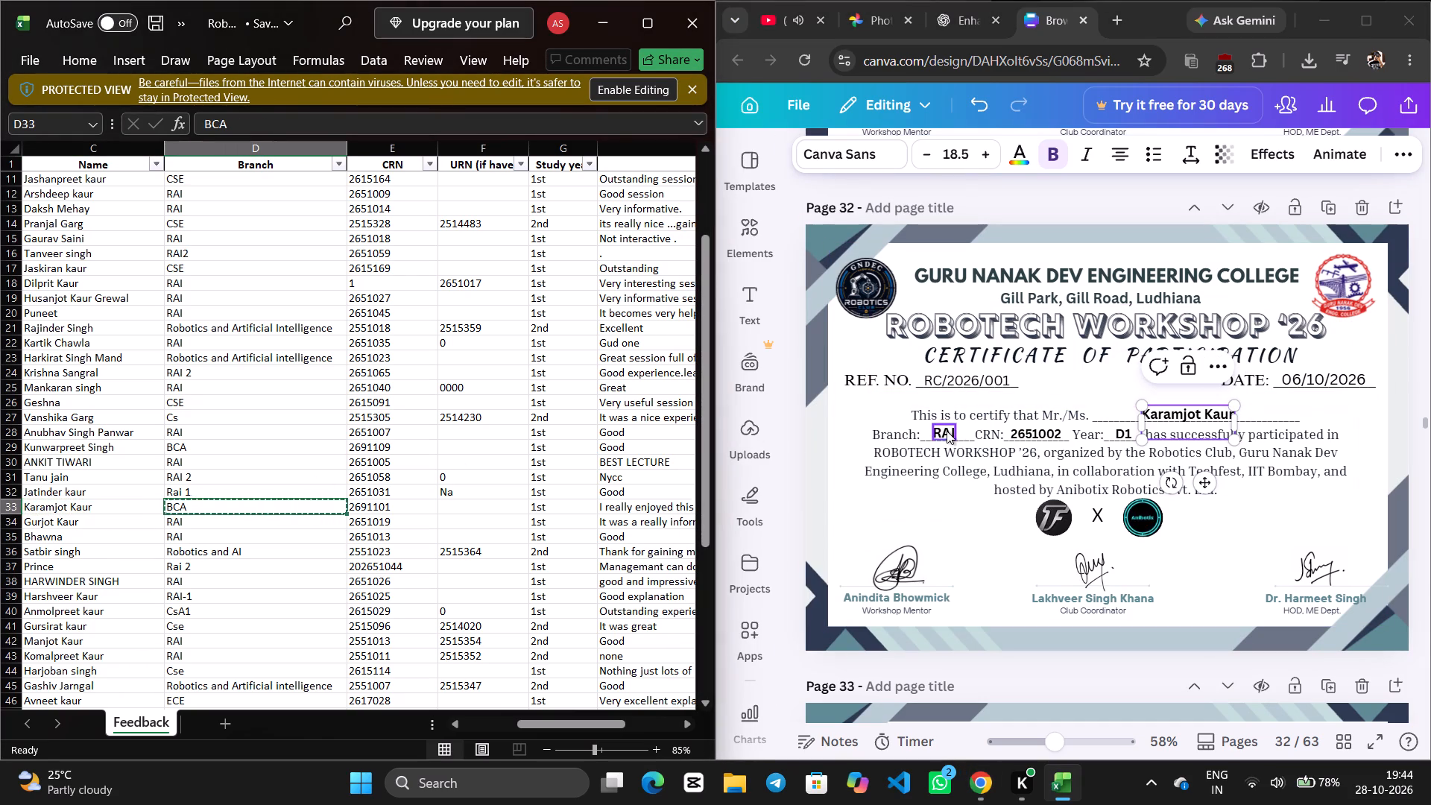
double_click(947, 431)
key("ctrl+v")
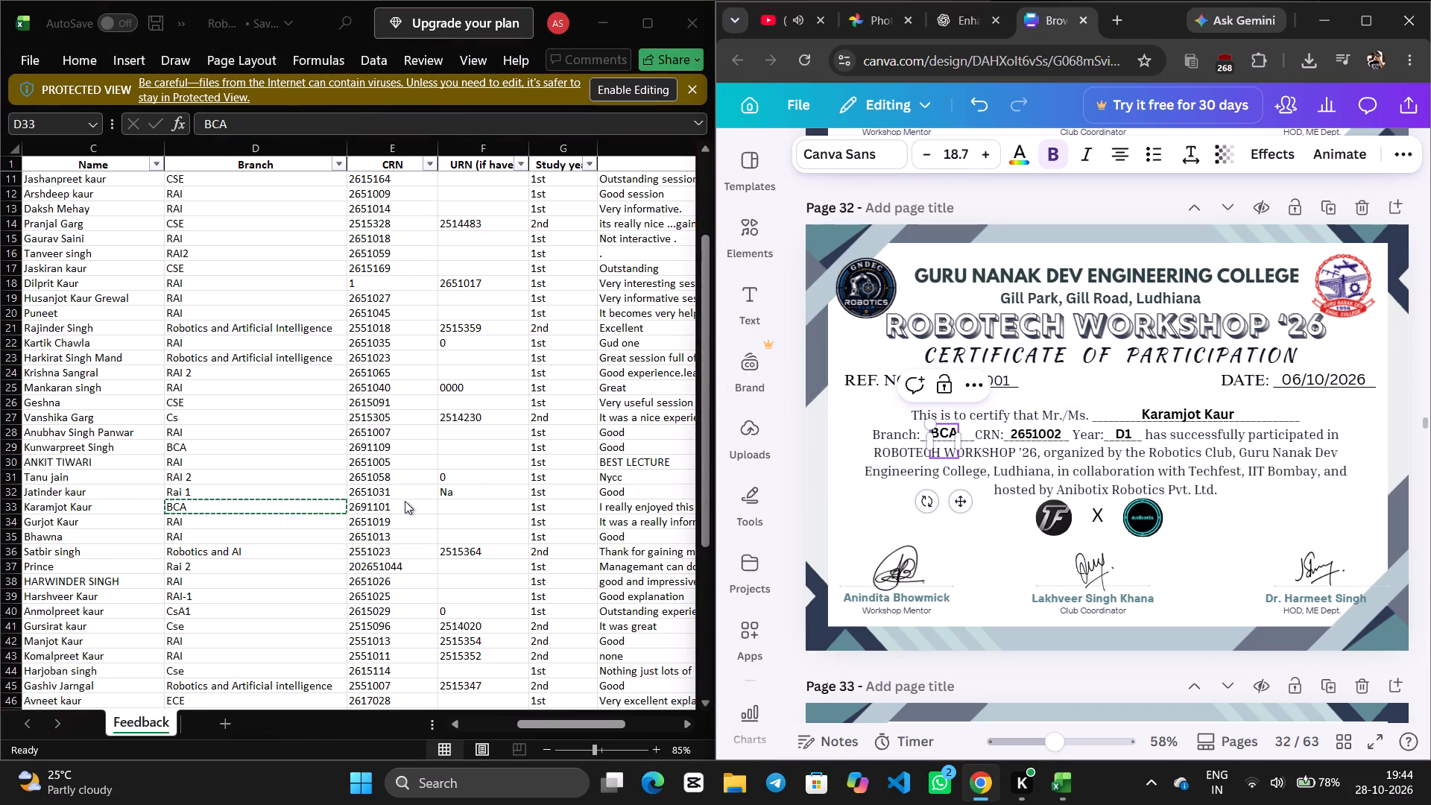
Replace the CRN on the page 32 certificate with the CRN copied from row 33 of the feedback workbook.
left_click(395, 506)
left_click(395, 506)
key("ctrl+c")
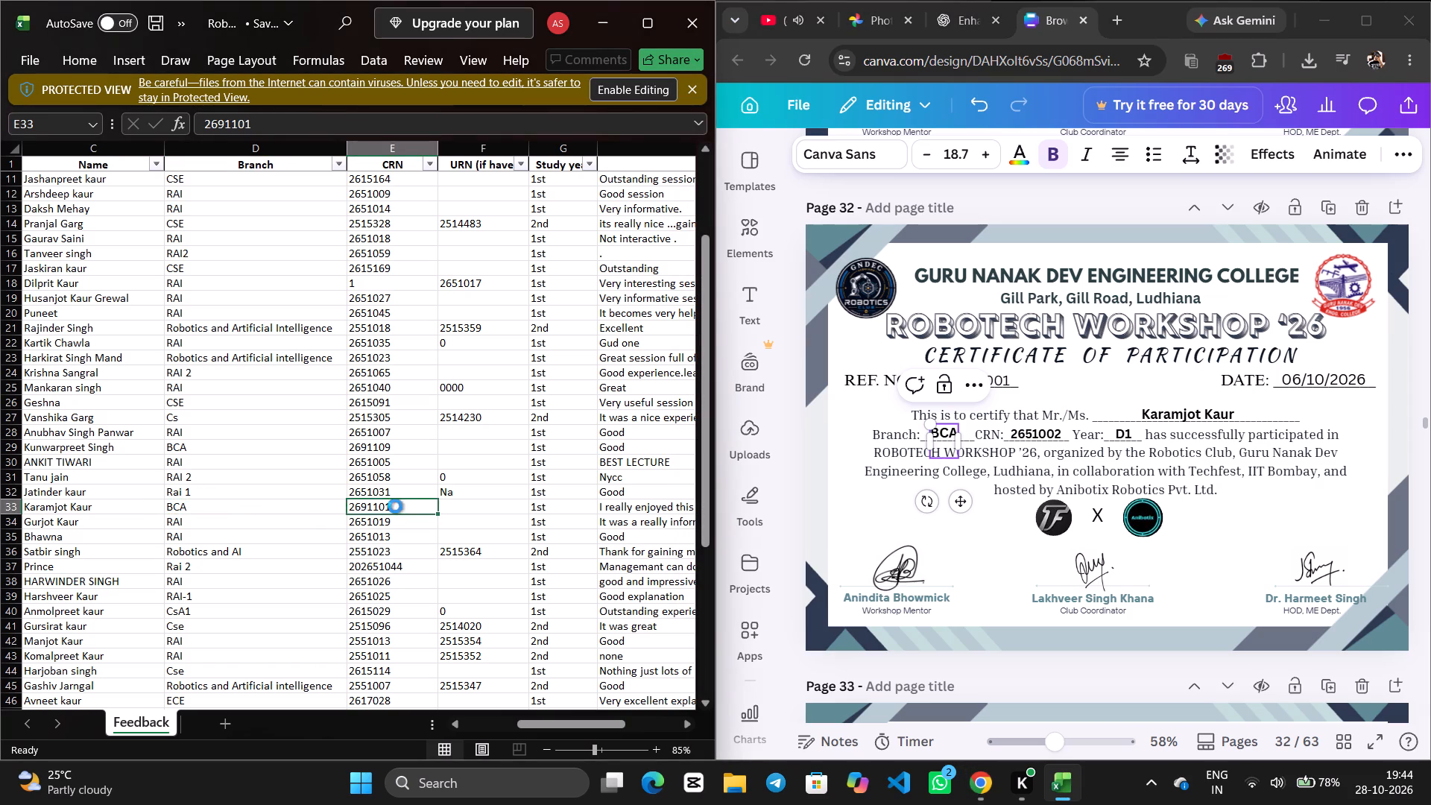
double_click(1030, 434)
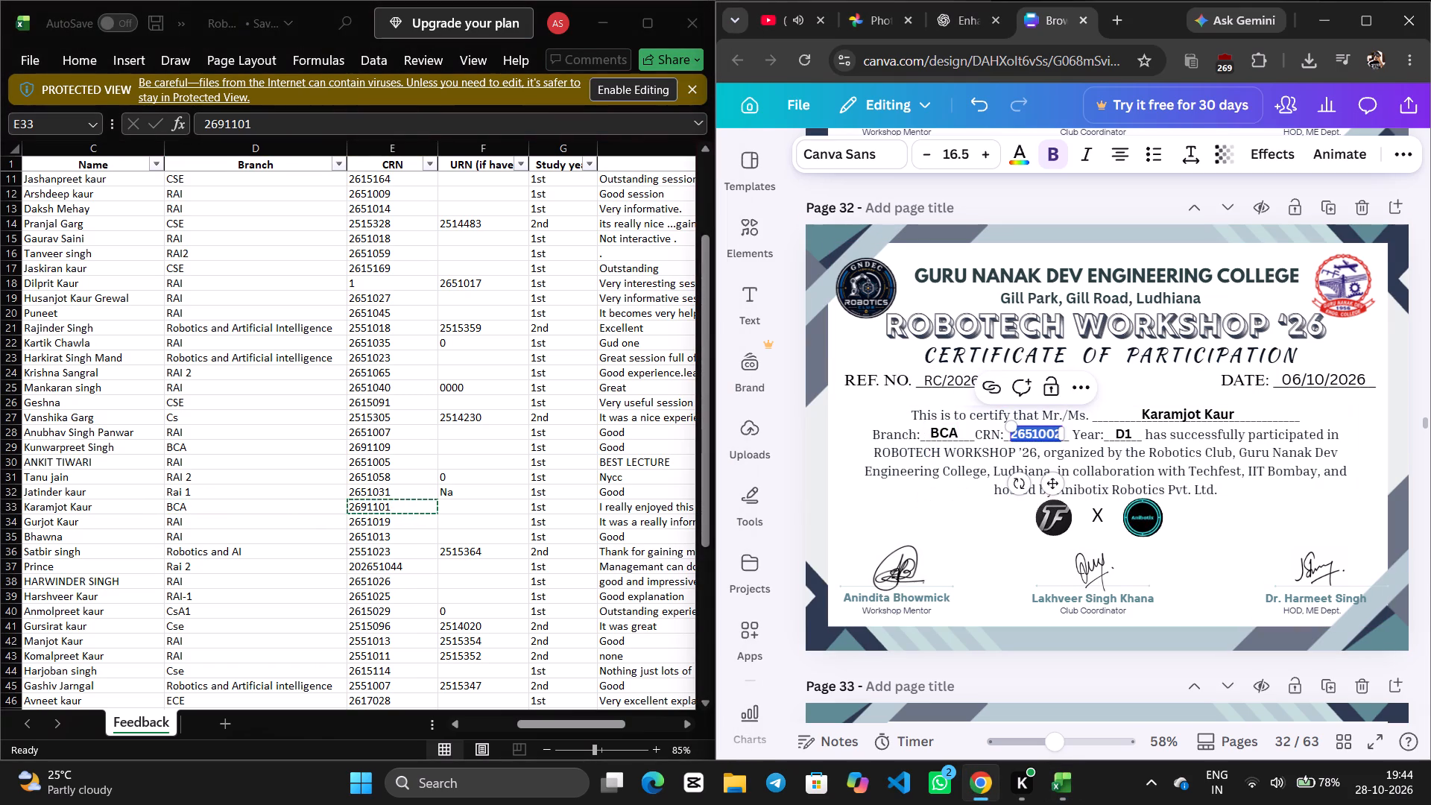
key("ctrl+v")
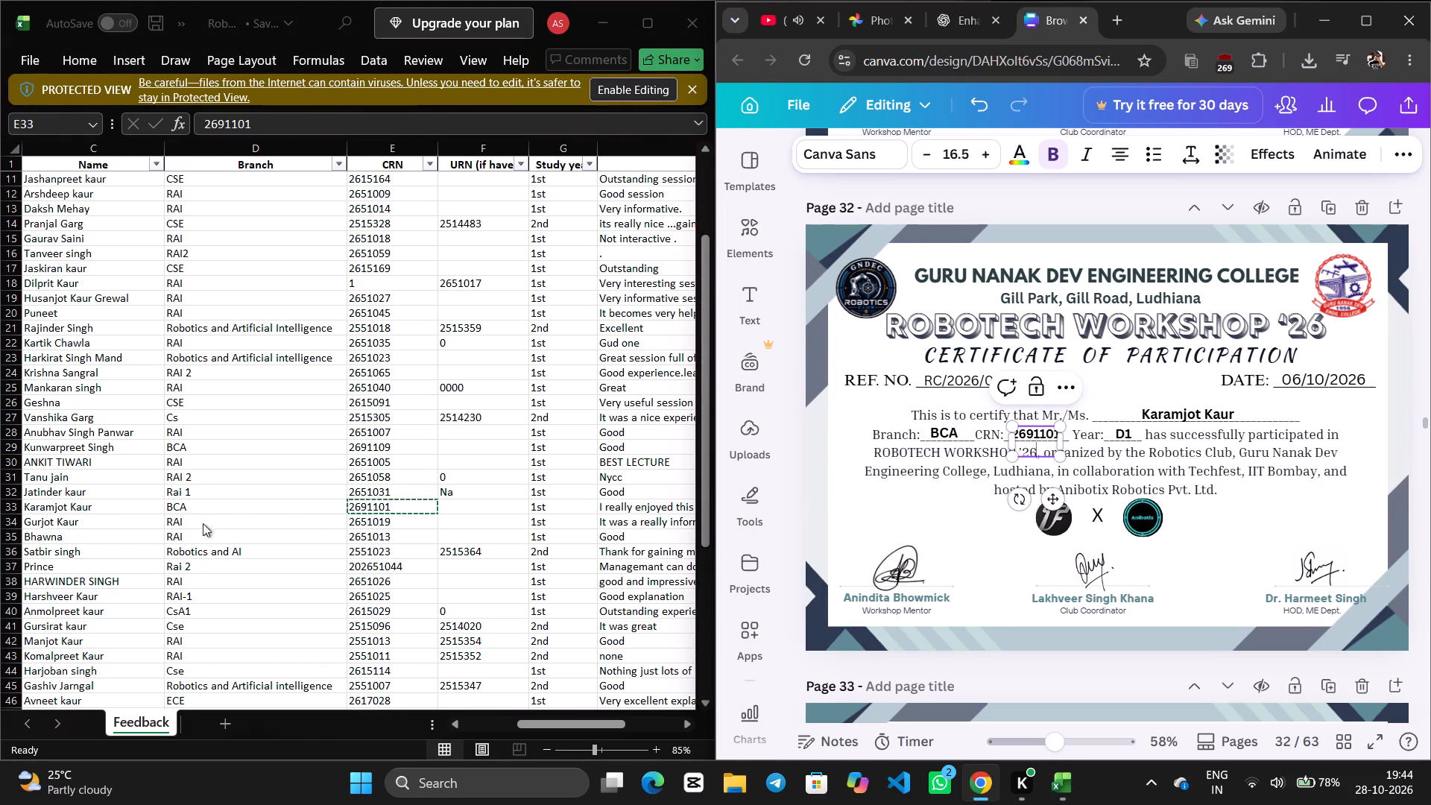
Replace the participant name on the page 33 certificate with the name copied from row 34 of the feedback workbook.
double_click(107, 524)
key("ctrl+c")
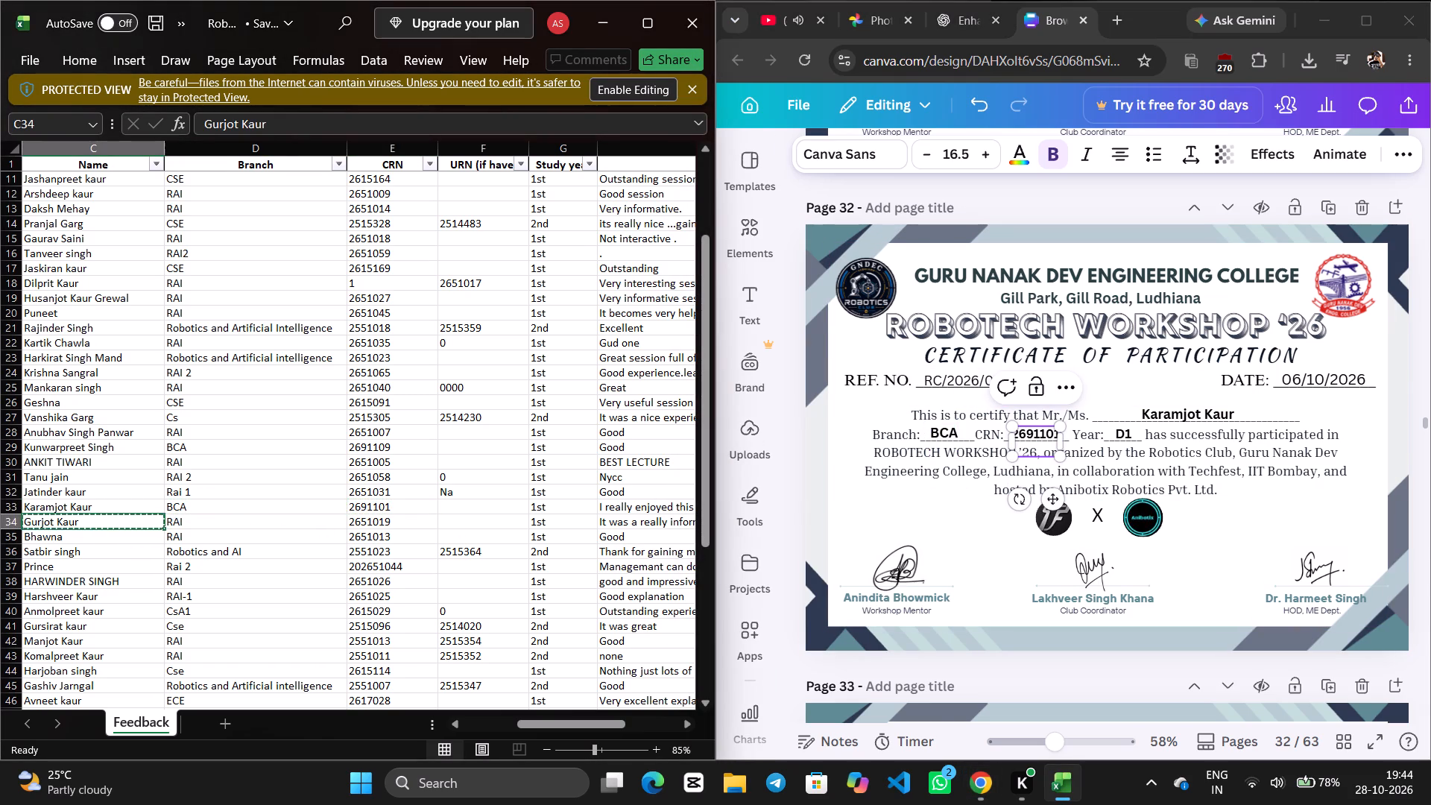
scroll(937, 533, "down", 4)
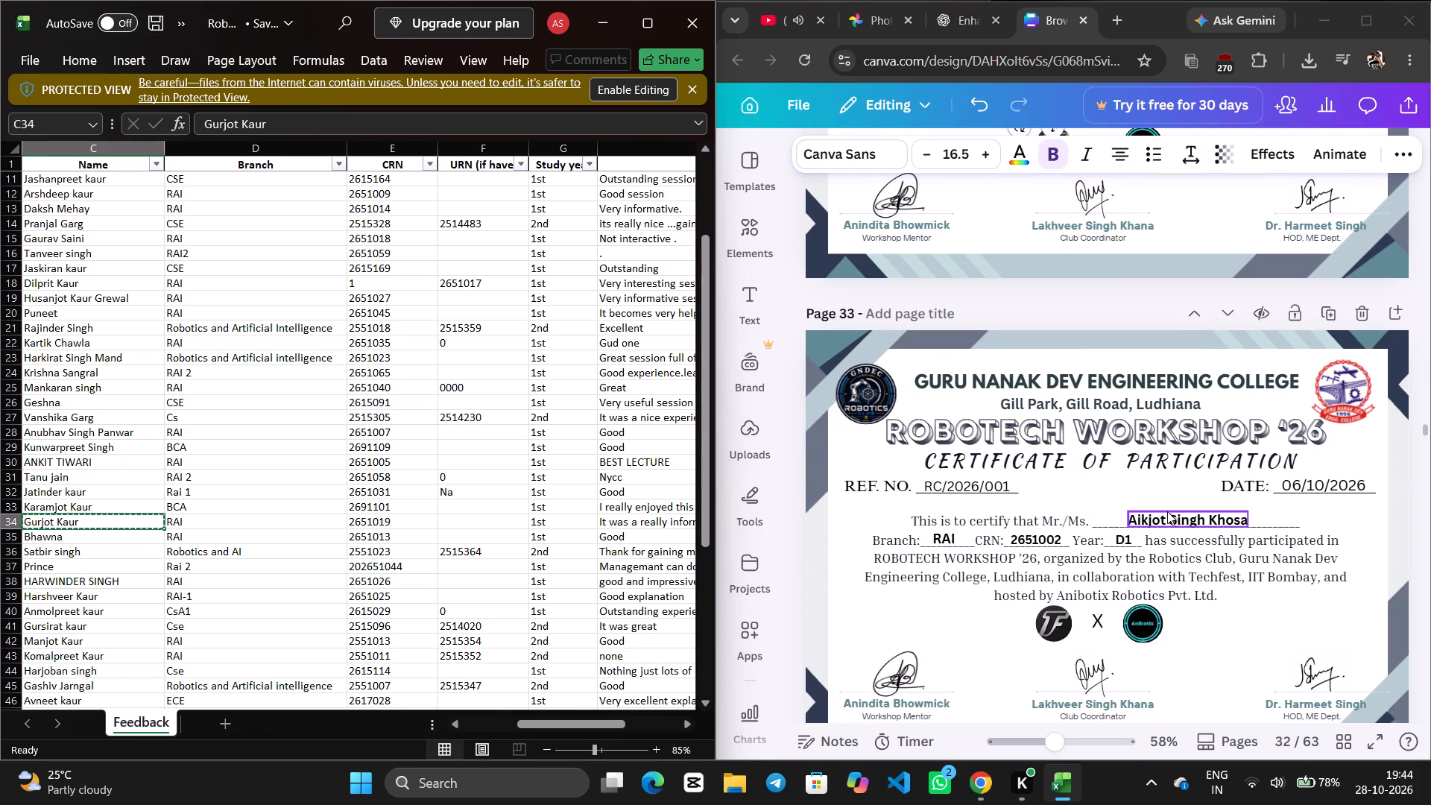
double_click(1167, 511)
key("ctrl+v")
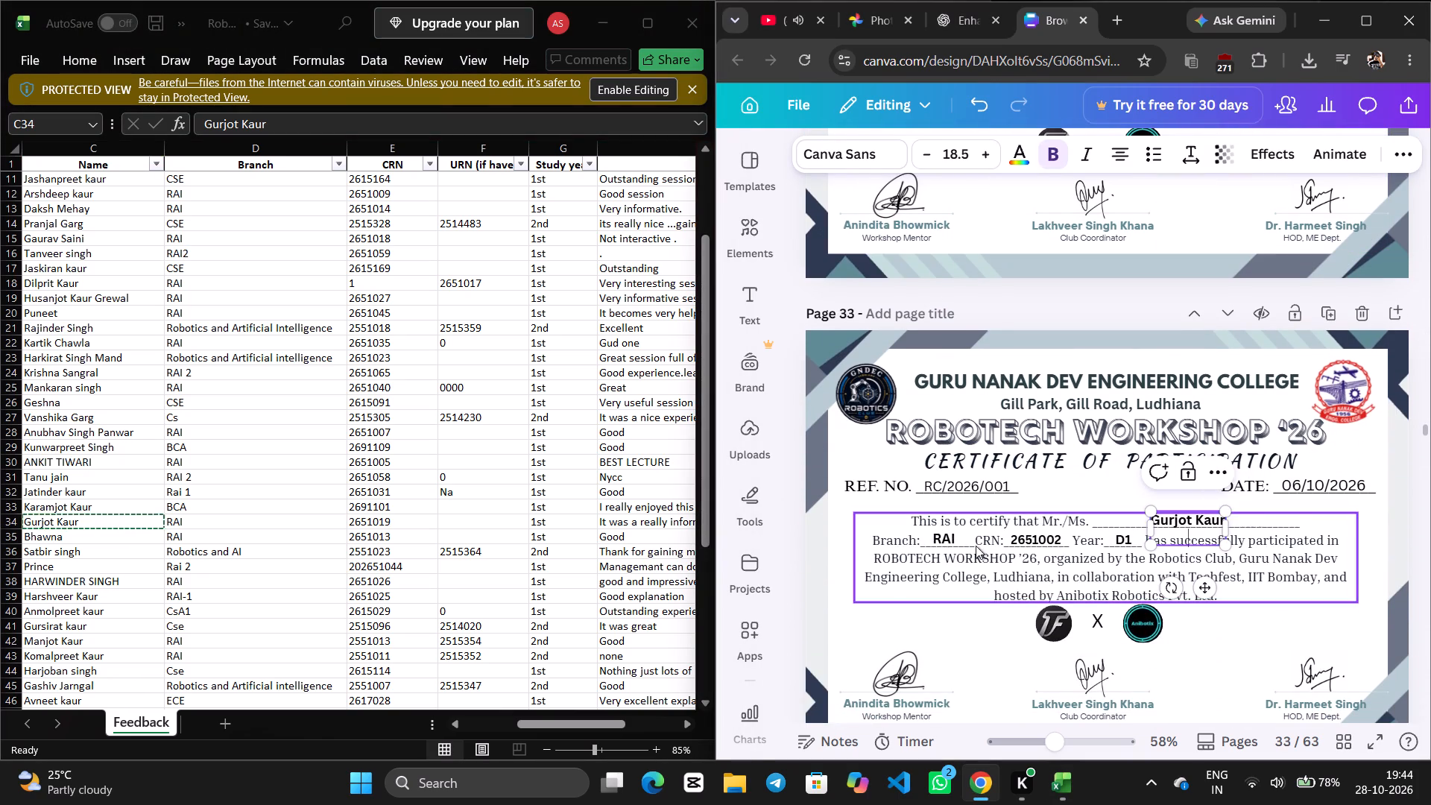
Replace the CRN on the page 33 certificate with the CRN copied from row 34 of the feedback workbook.
double_click(375, 520)
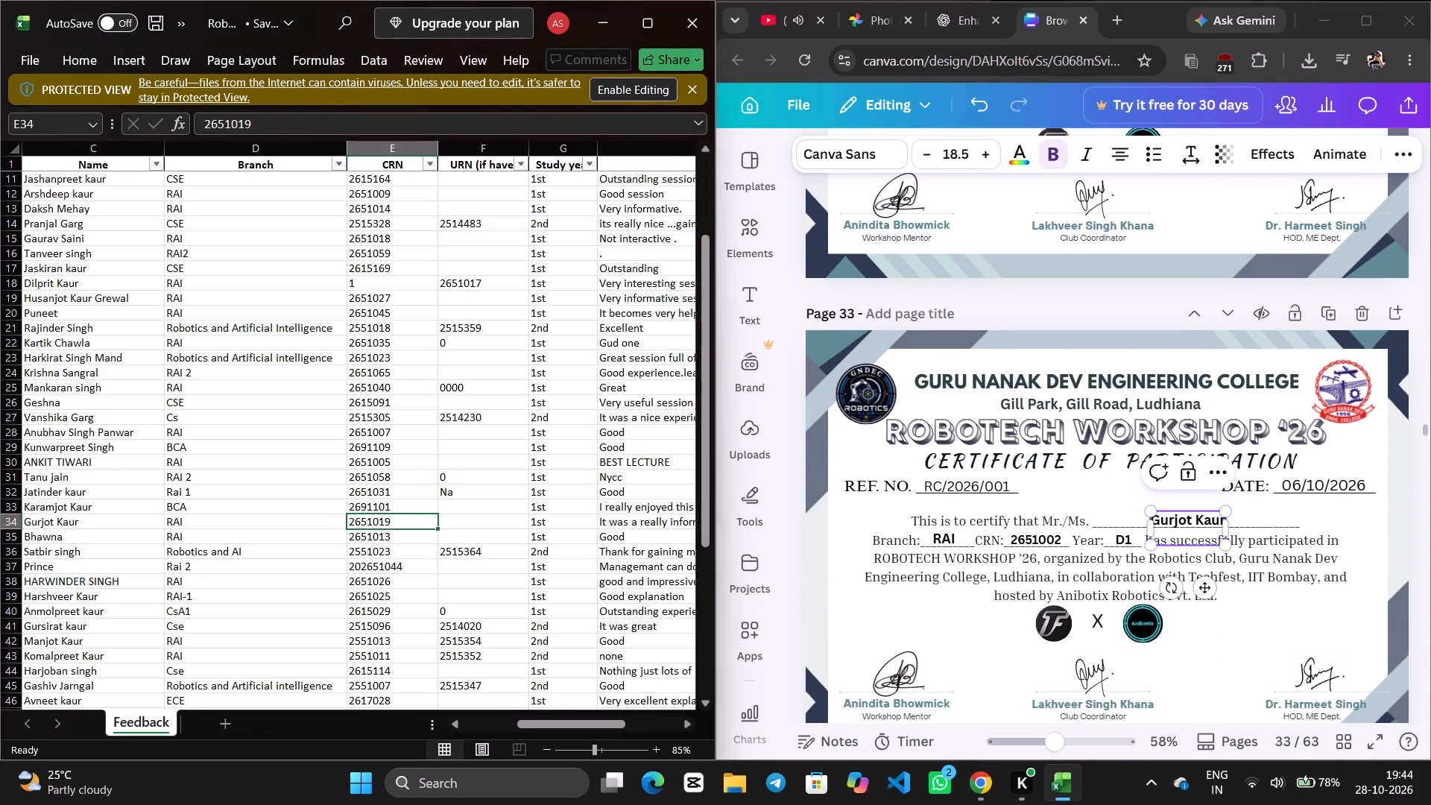
key("ctrl+c")
double_click(1051, 542)
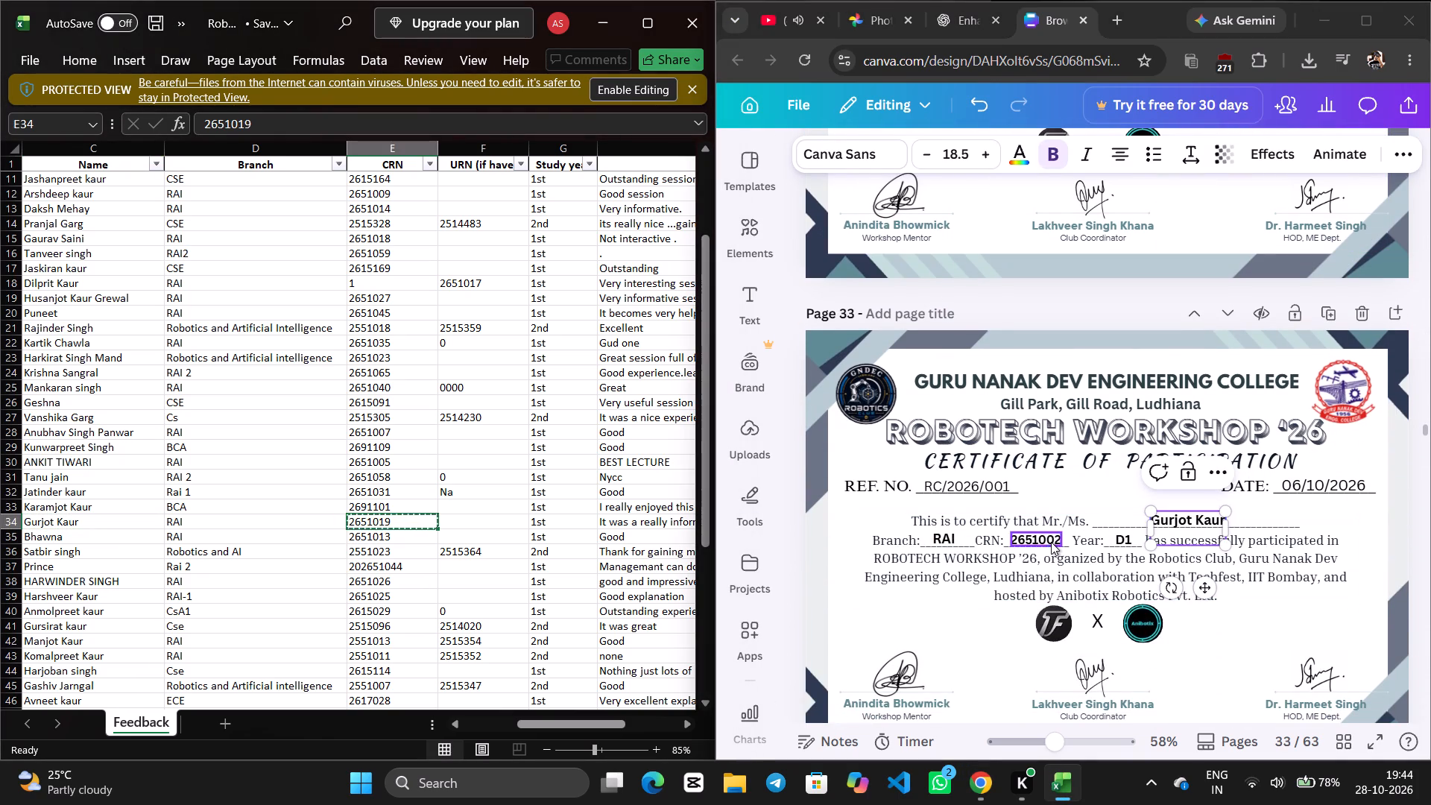
key("ctrl+v")
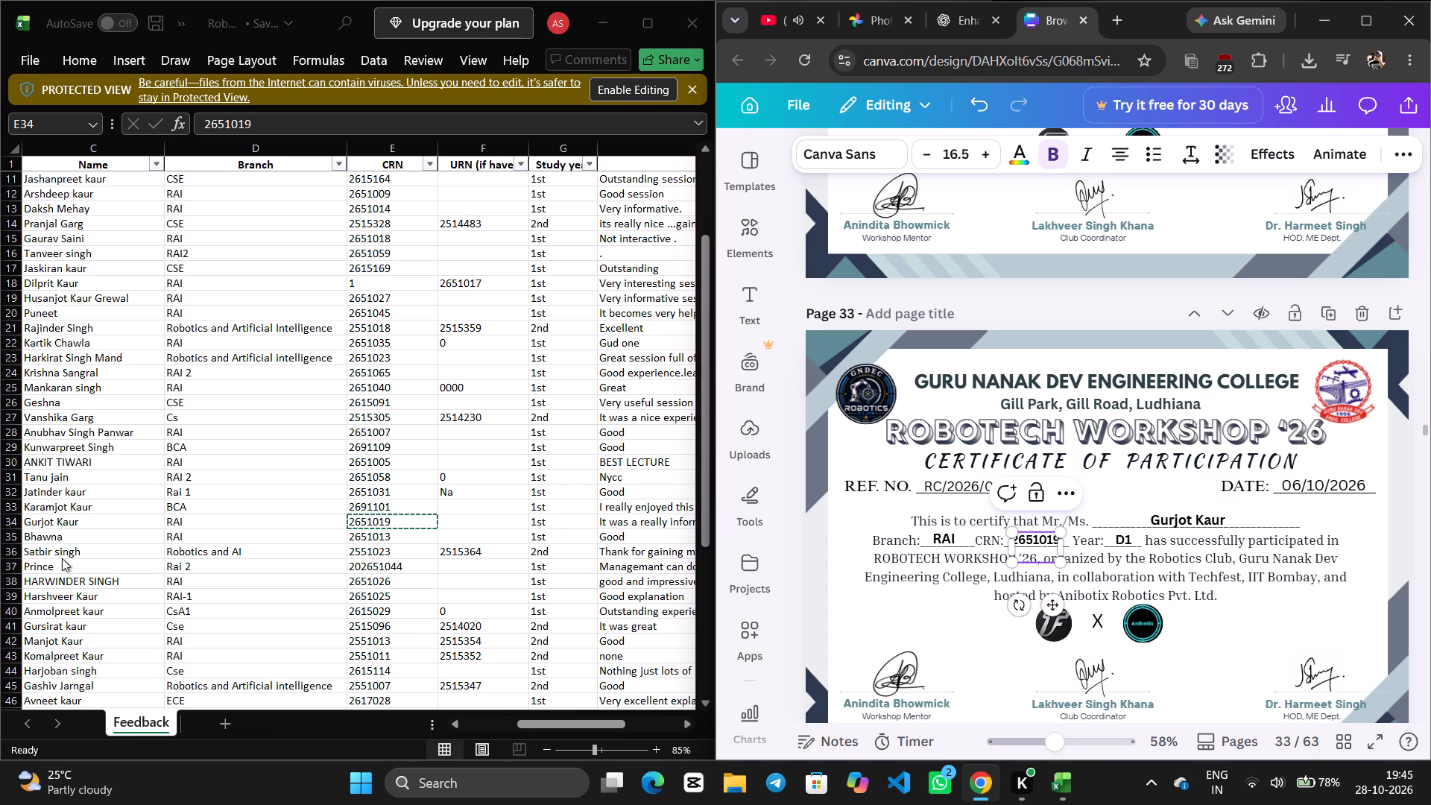
Replace the participant name on the page 34 certificate with the name copied from row 35 of the feedback workbook.
left_click(54, 538)
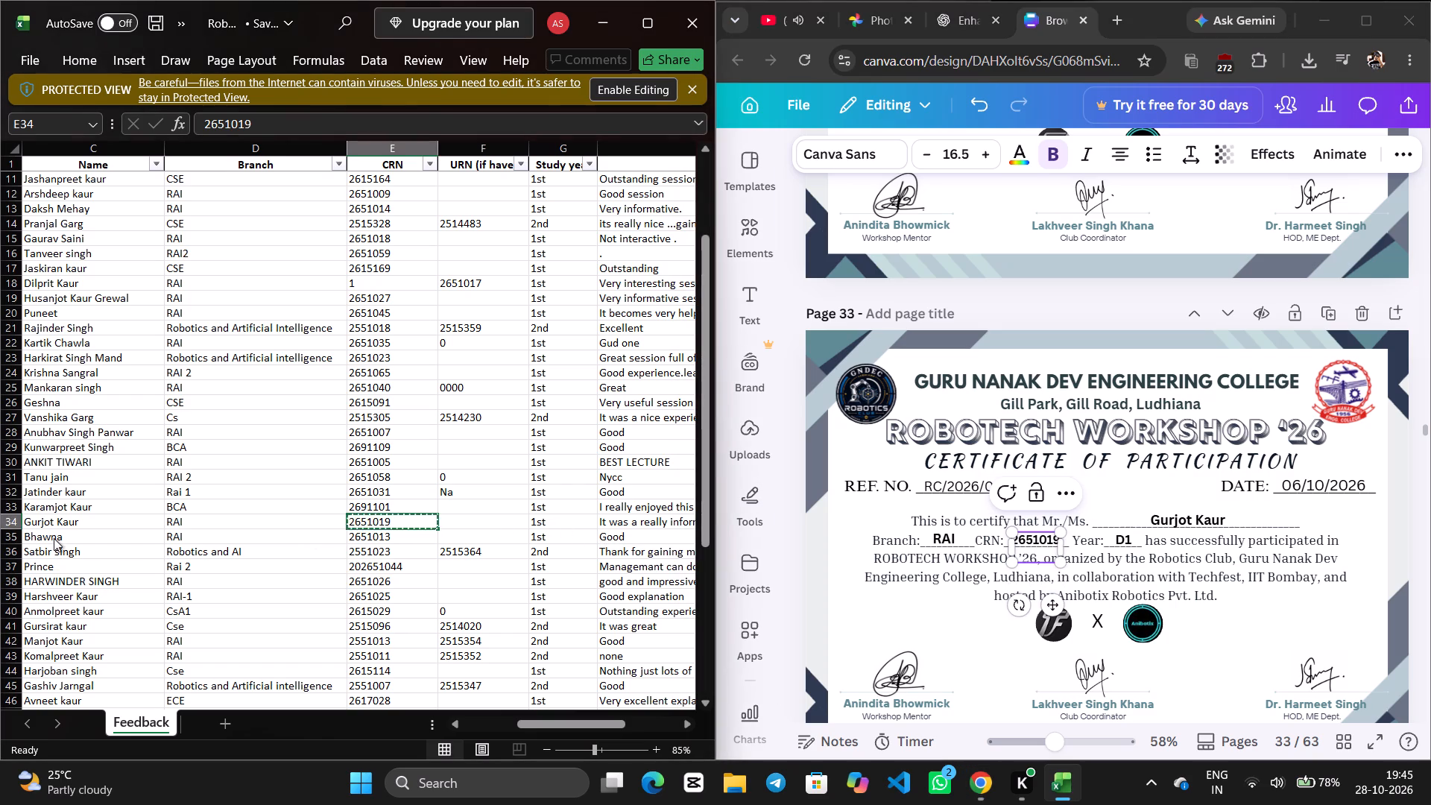
left_click(54, 538)
key("ctrl+c")
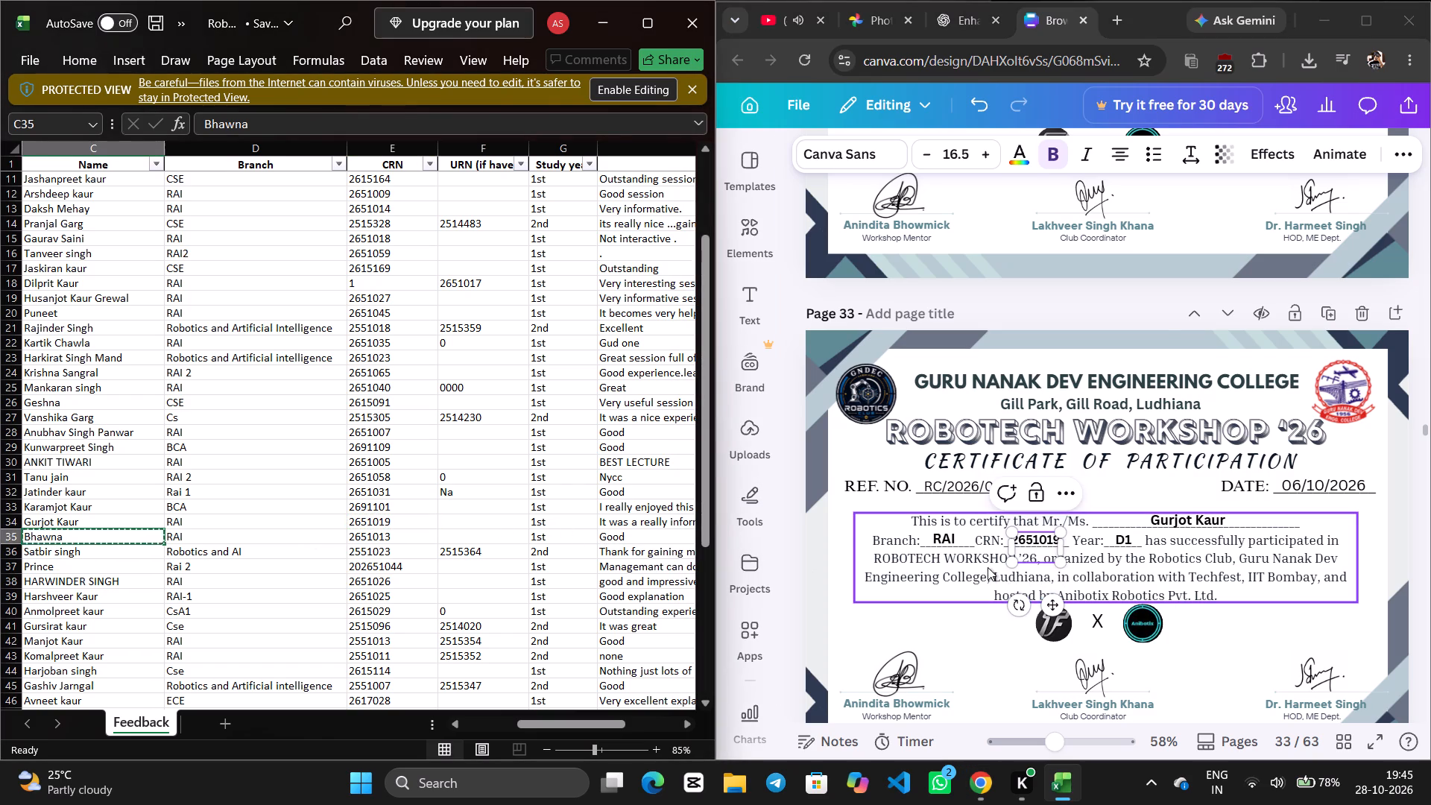
scroll(987, 569, "down", 3)
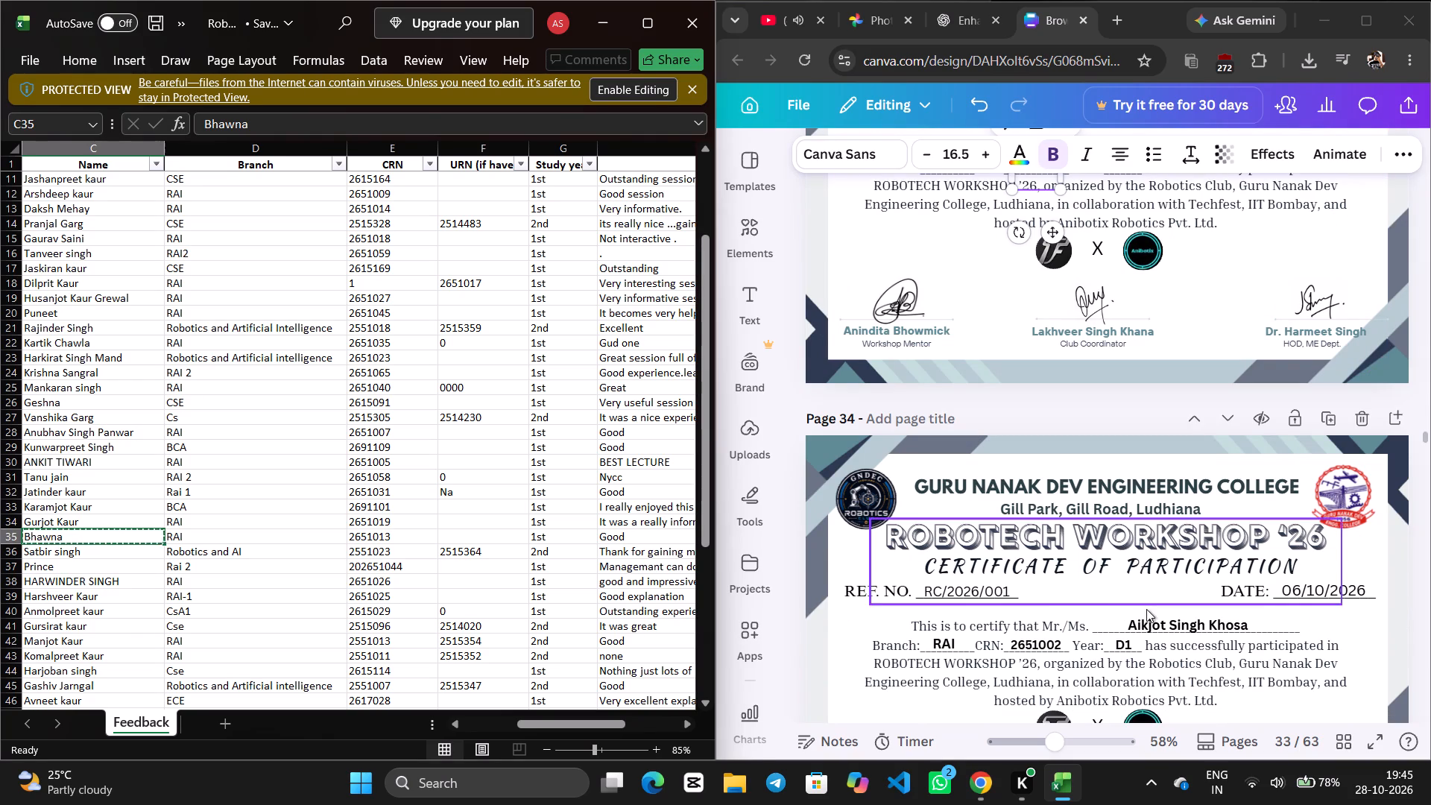
double_click(1158, 619)
key("ctrl+v")
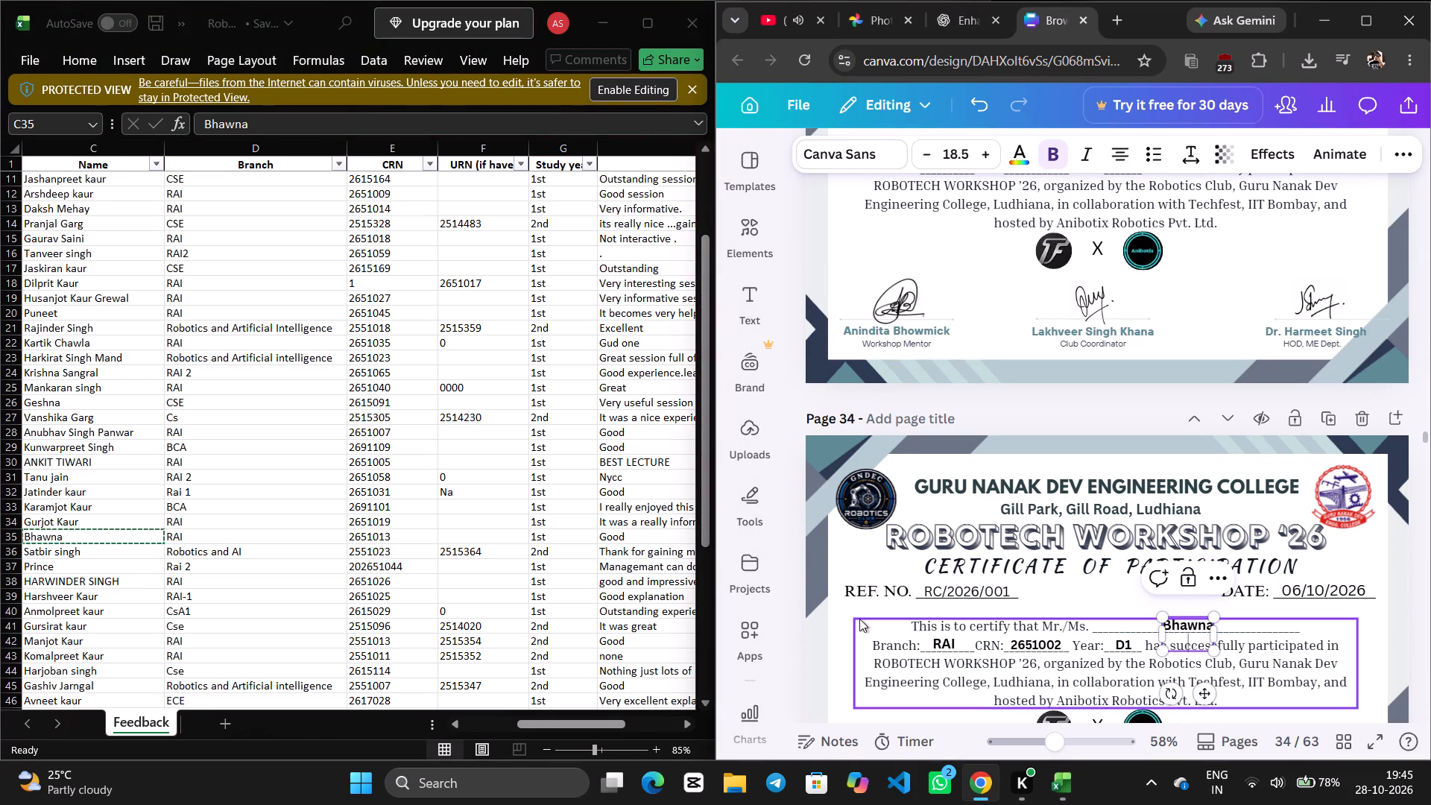
Replace the CRN on the page 34 certificate with the CRN copied from row 35 of the feedback workbook.
left_click(179, 540)
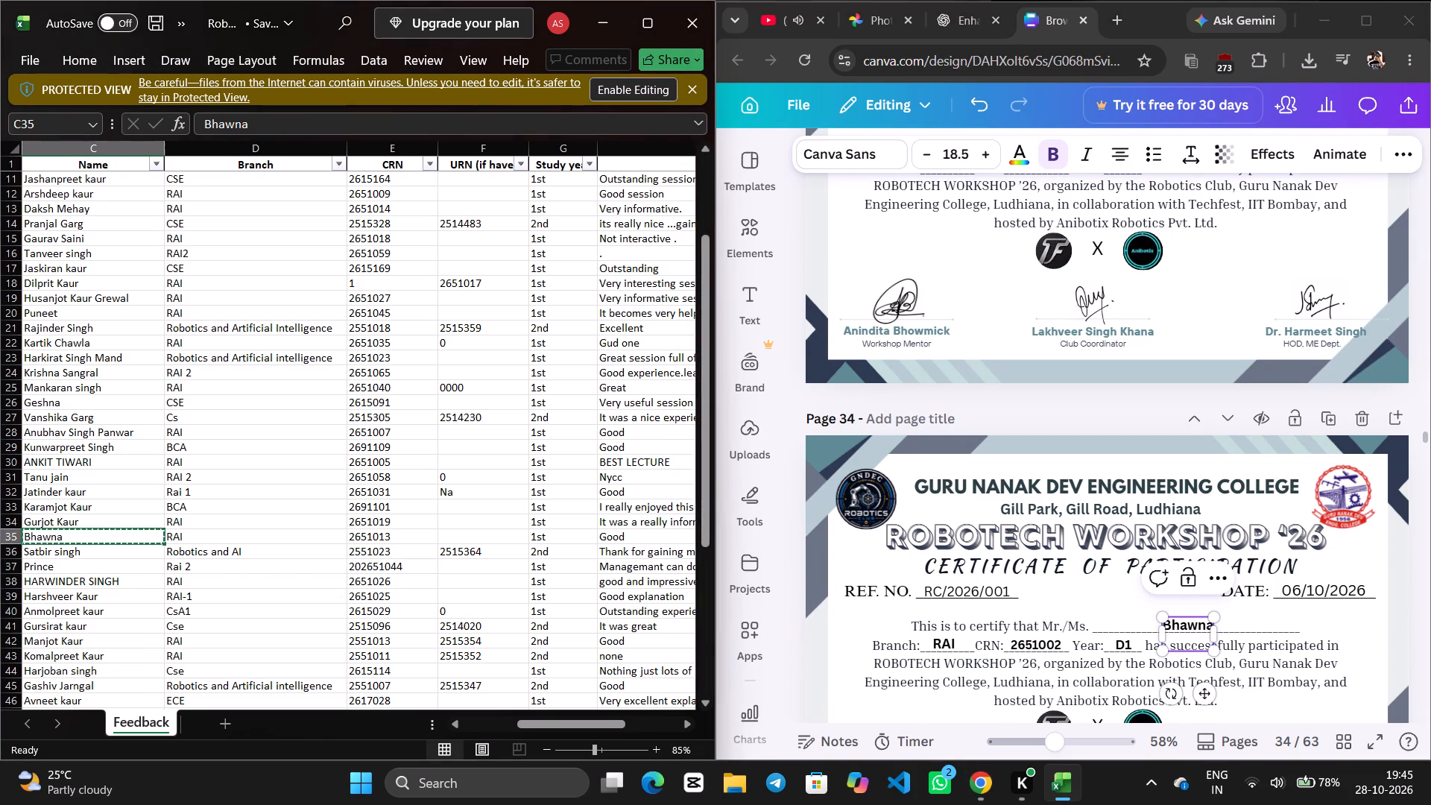
left_click(385, 540)
key("ctrl+c")
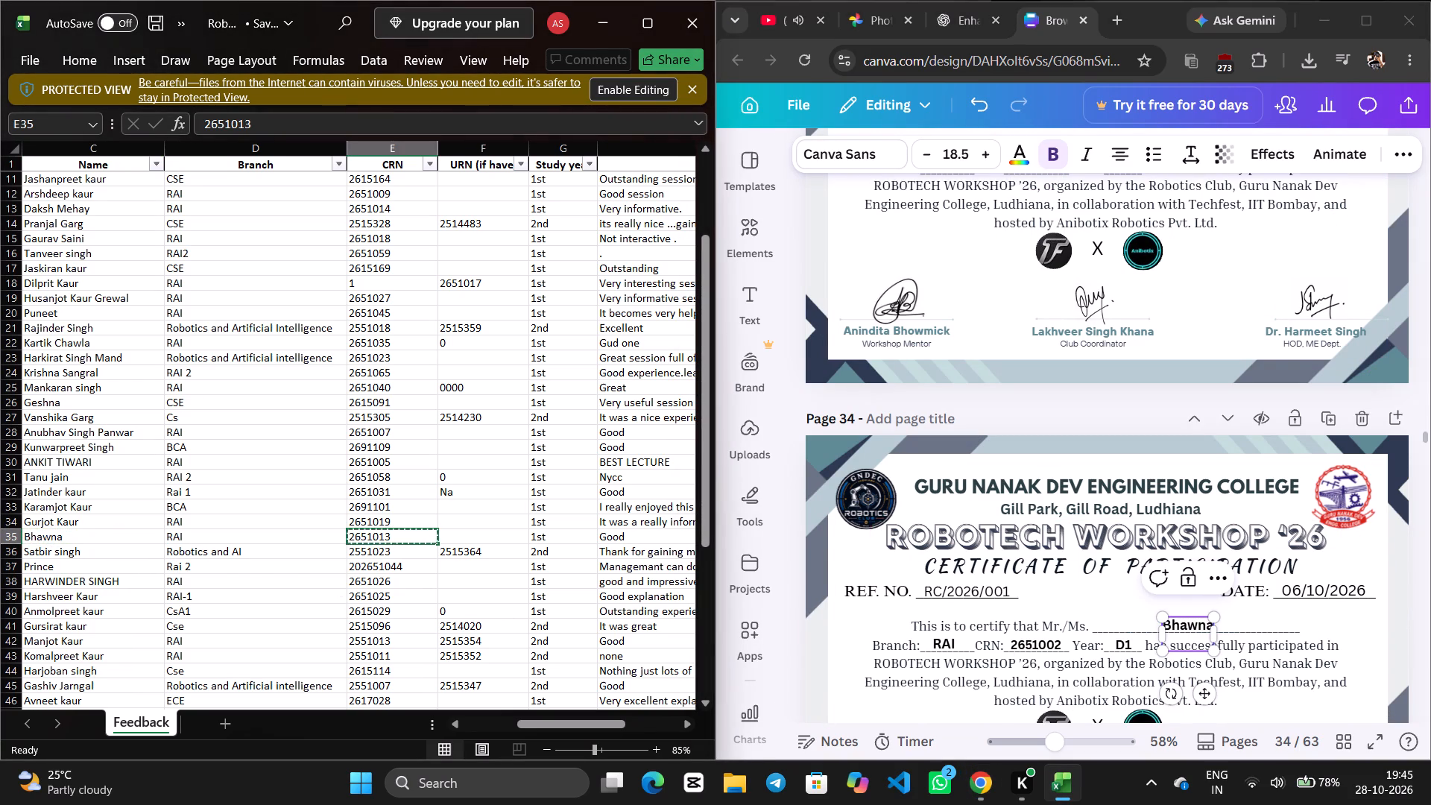
scroll(750, 525, "down", 2)
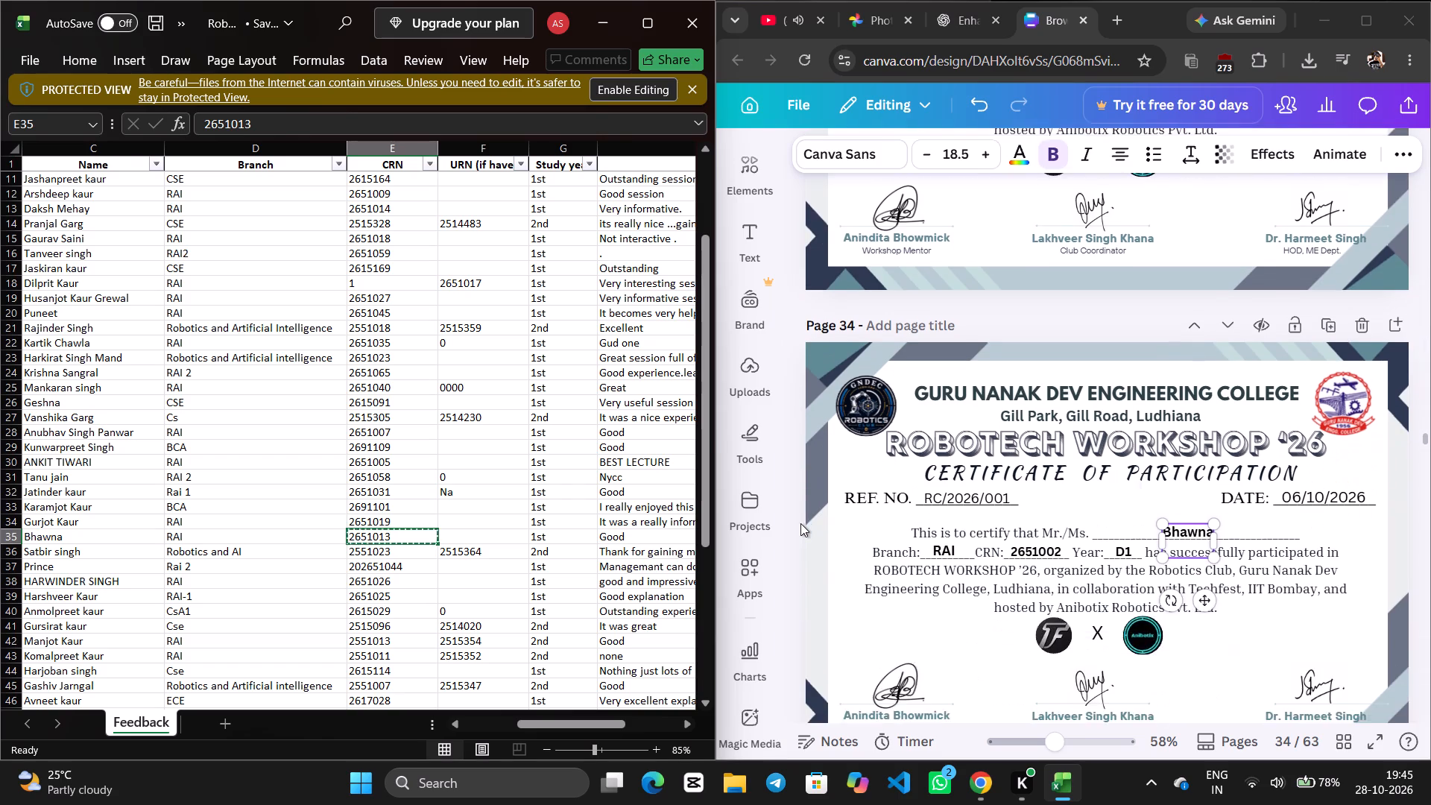
scroll(800, 523, "down", 2)
double_click(1046, 368)
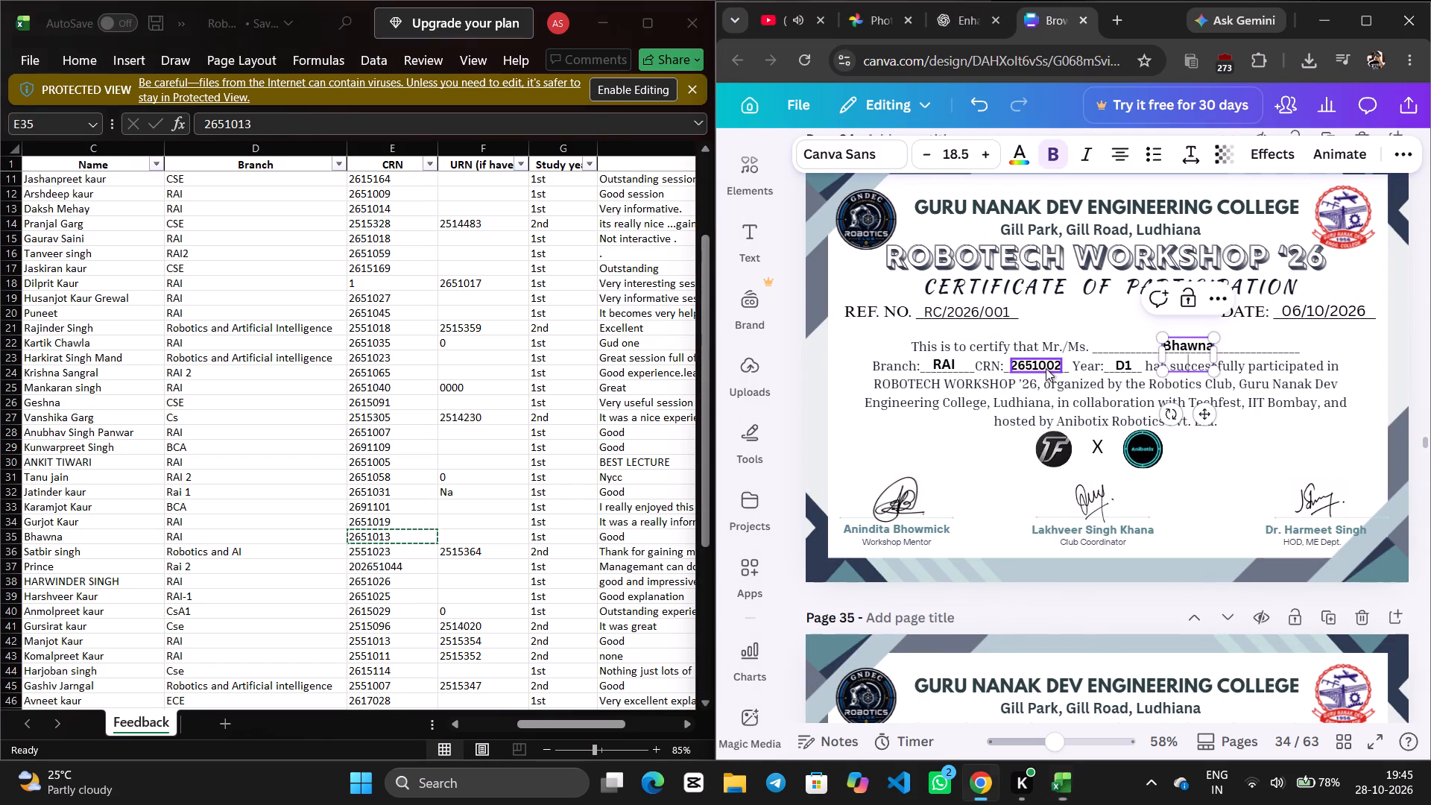
key("ctrl+v")
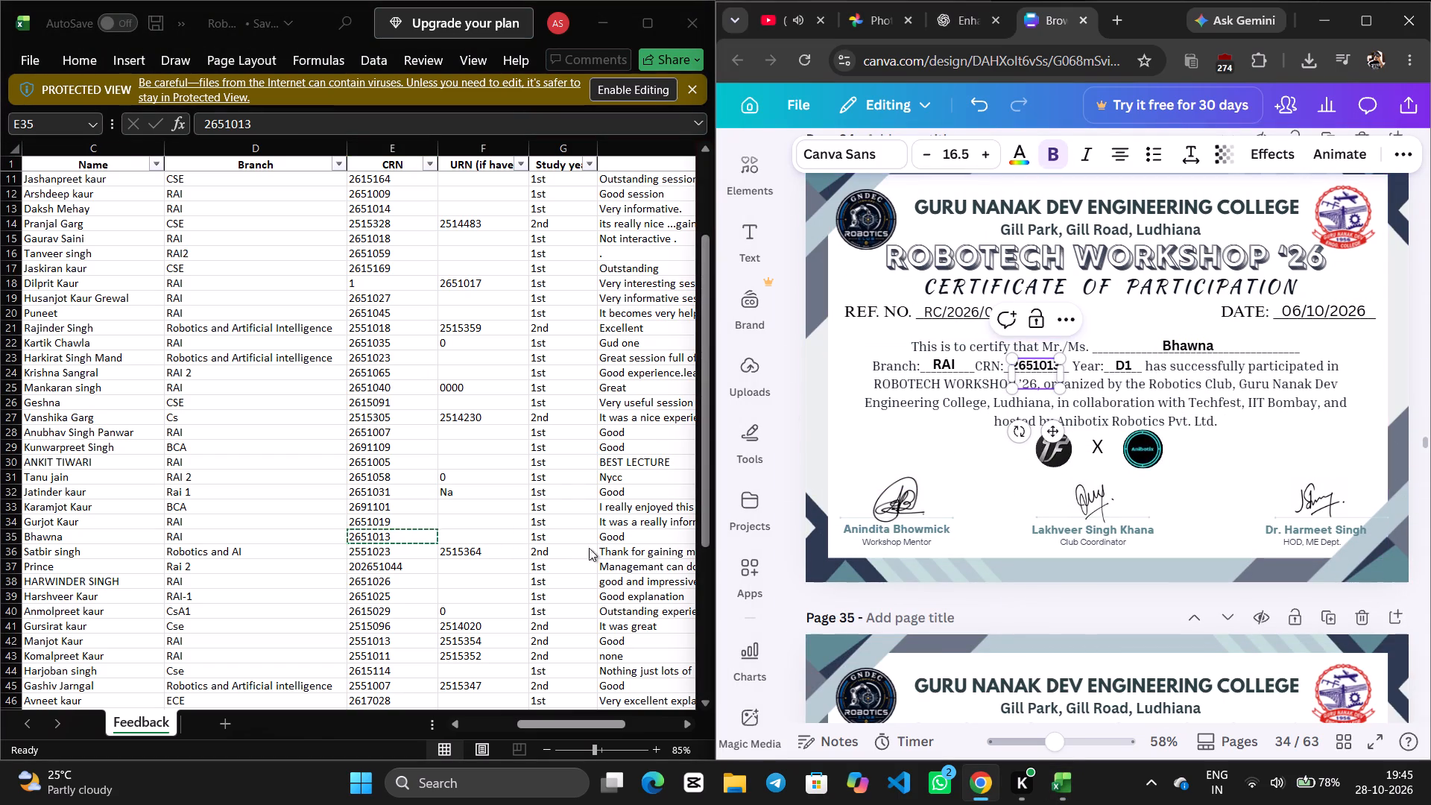
Replace the participant name on the page 35 certificate with the name copied from row 36 of the feedback workbook.
scroll(867, 507, "down", 3)
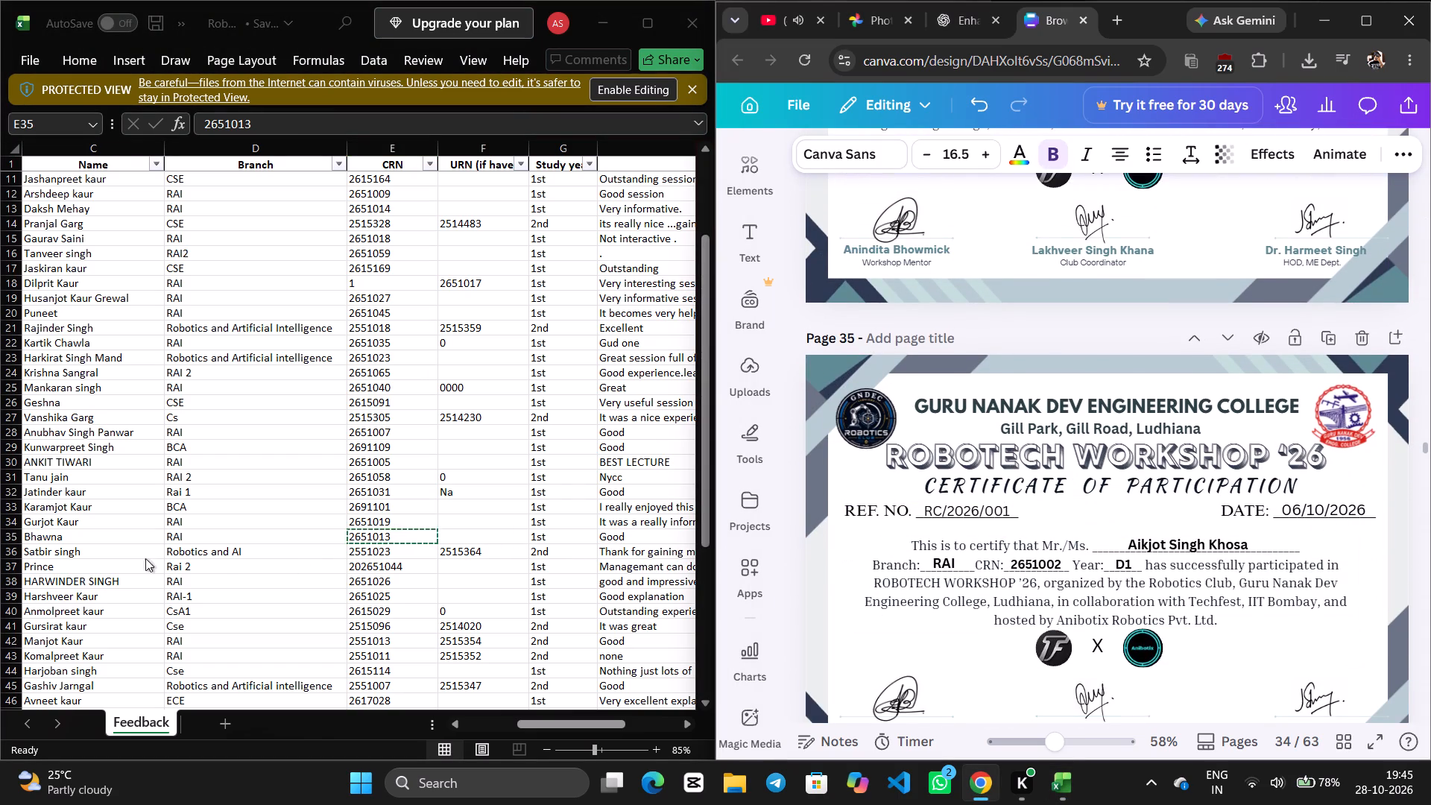
left_click(48, 550)
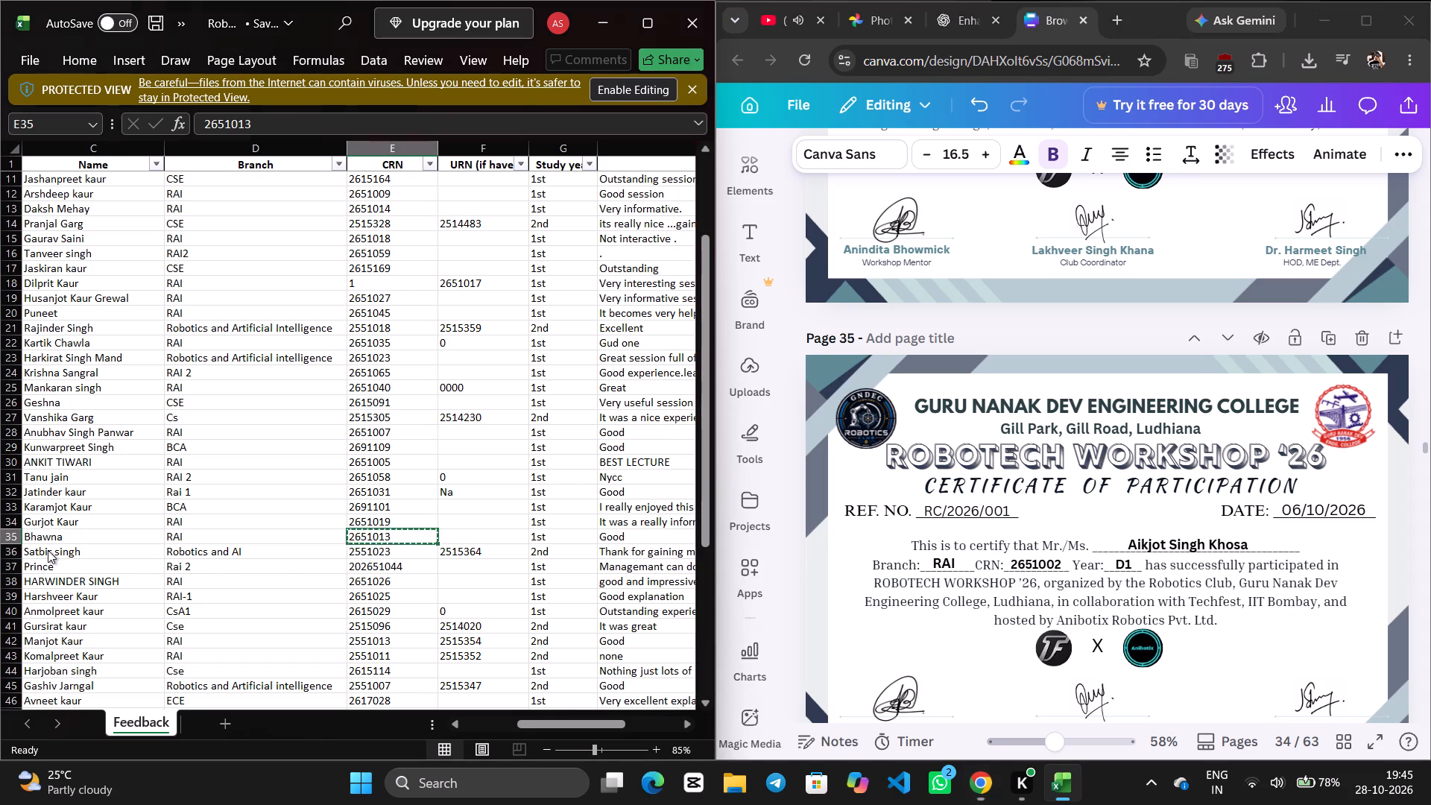
left_click(48, 552)
key("ctrl+c")
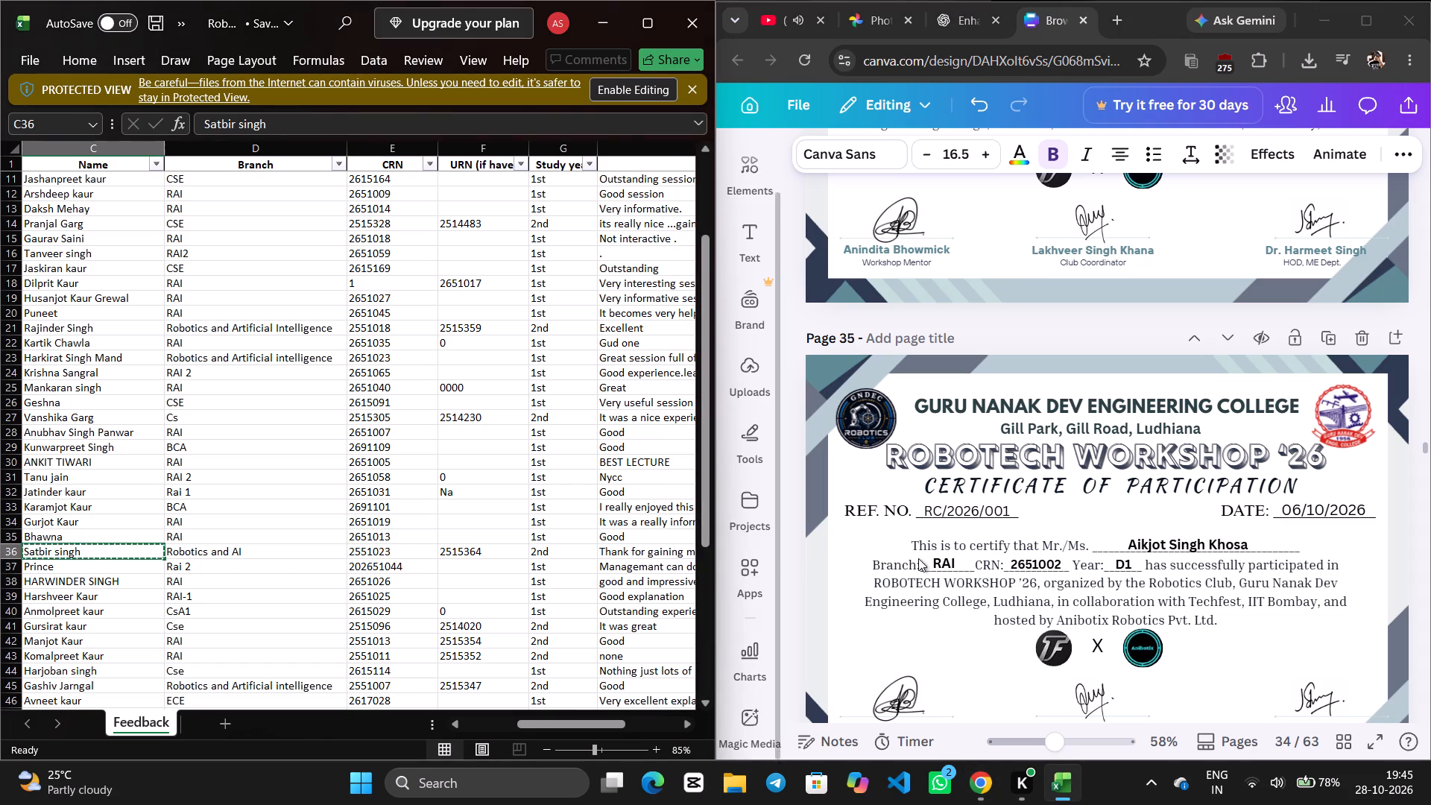
double_click(1189, 549)
key("ctrl+v")
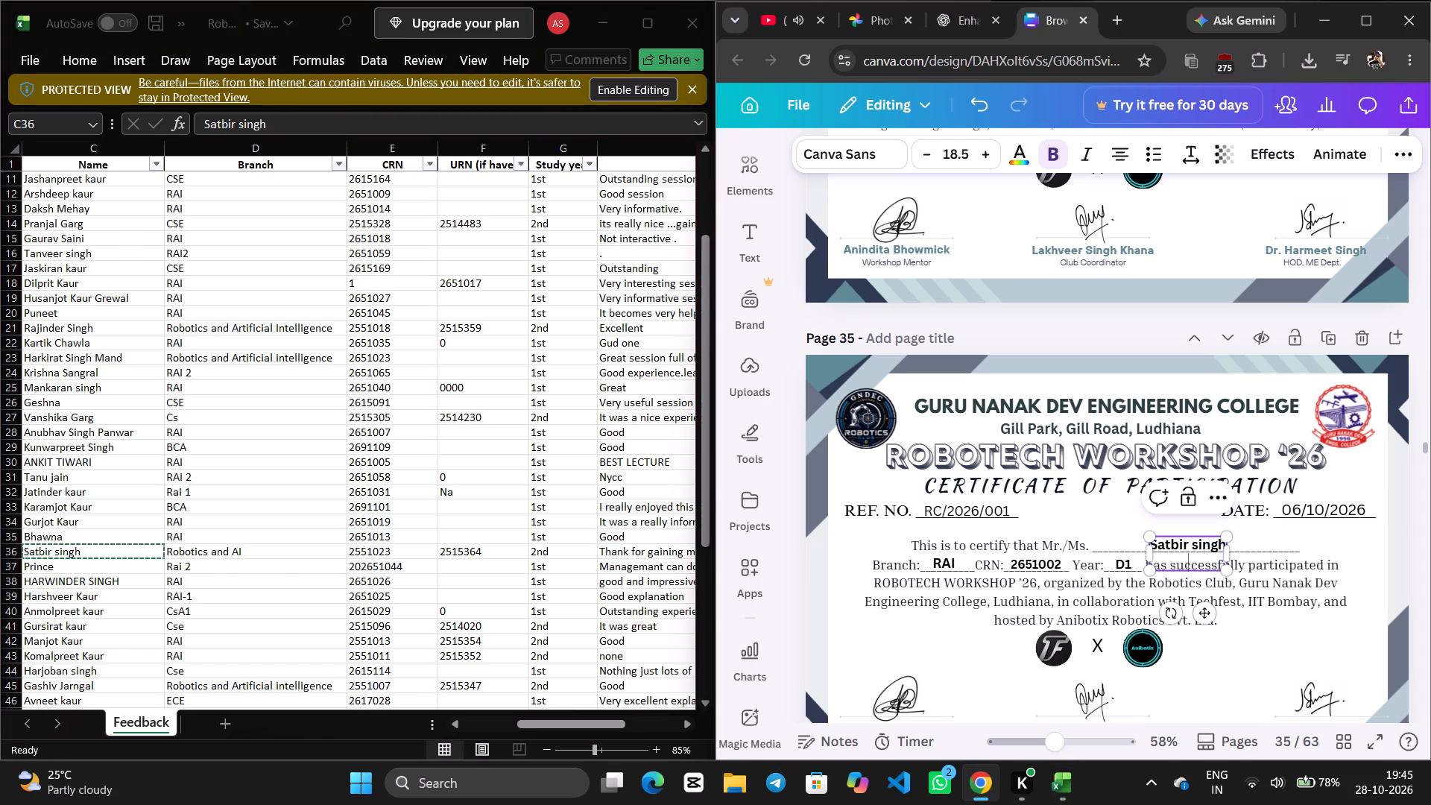
Replace the CRN on the page 35 certificate with the CRN copied from row 36 of the feedback workbook.
left_click(388, 552)
left_click(392, 550)
key("ctrl+c")
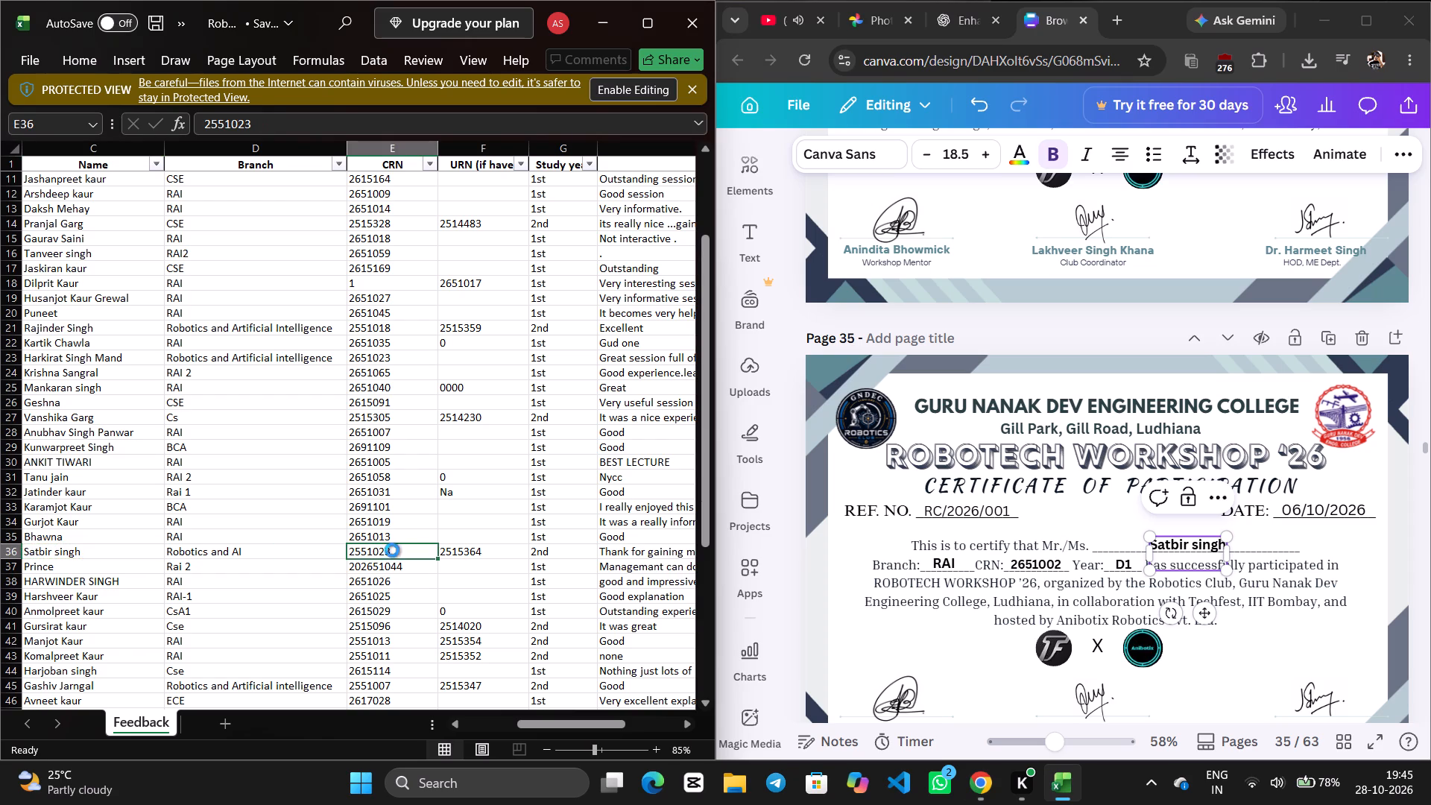
double_click(1029, 560)
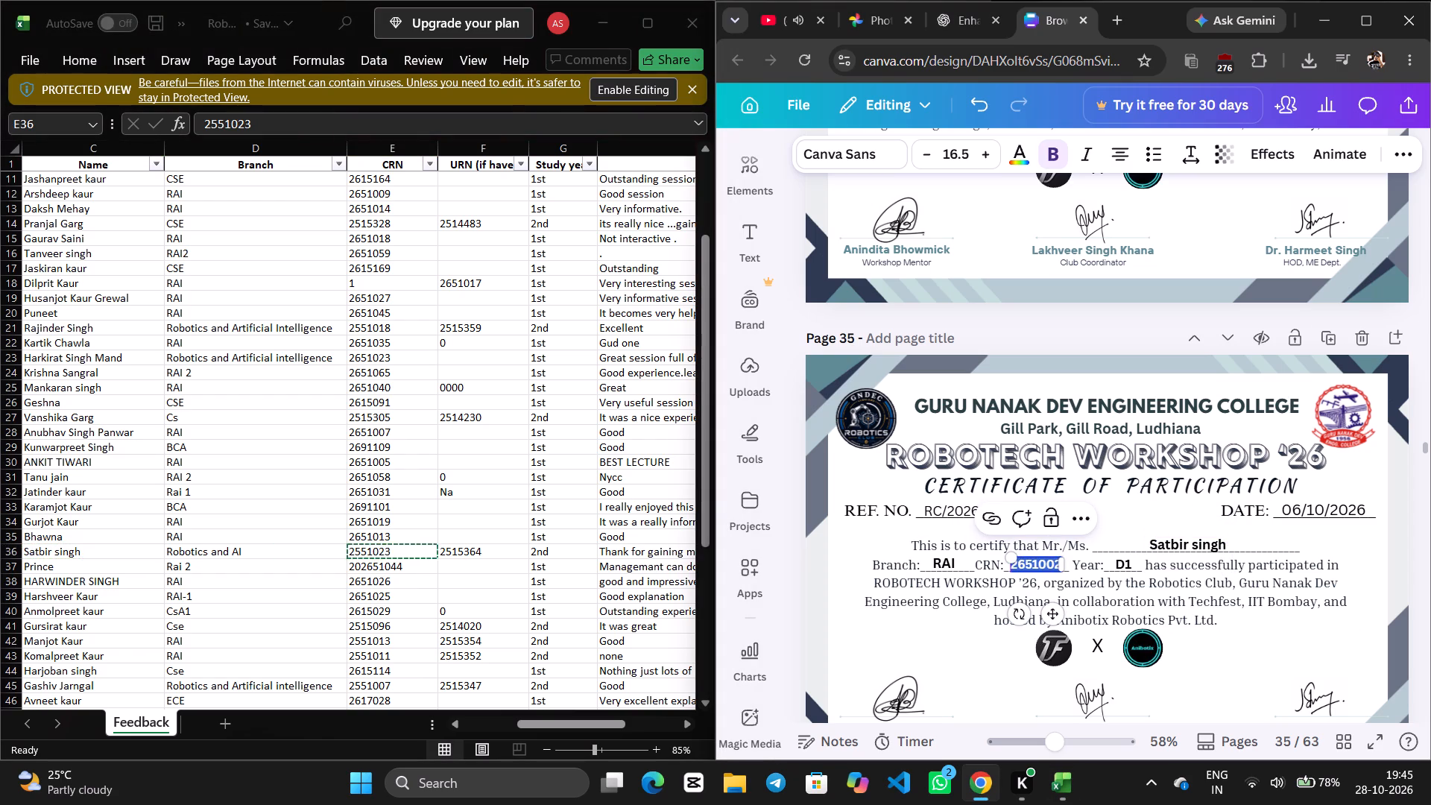
key("ctrl+v")
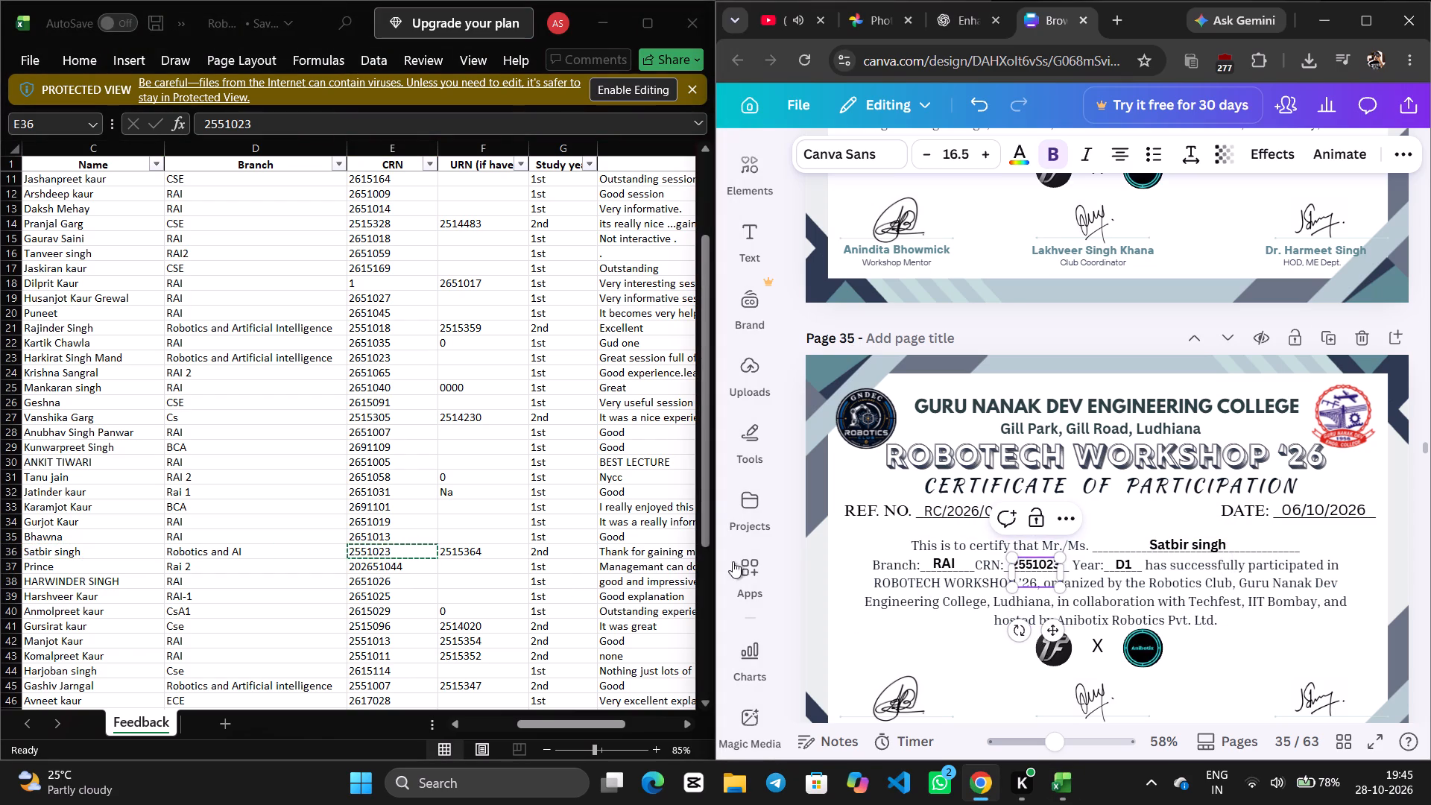
Set the year on the page 35 certificate to D2.
double_click(1125, 561)
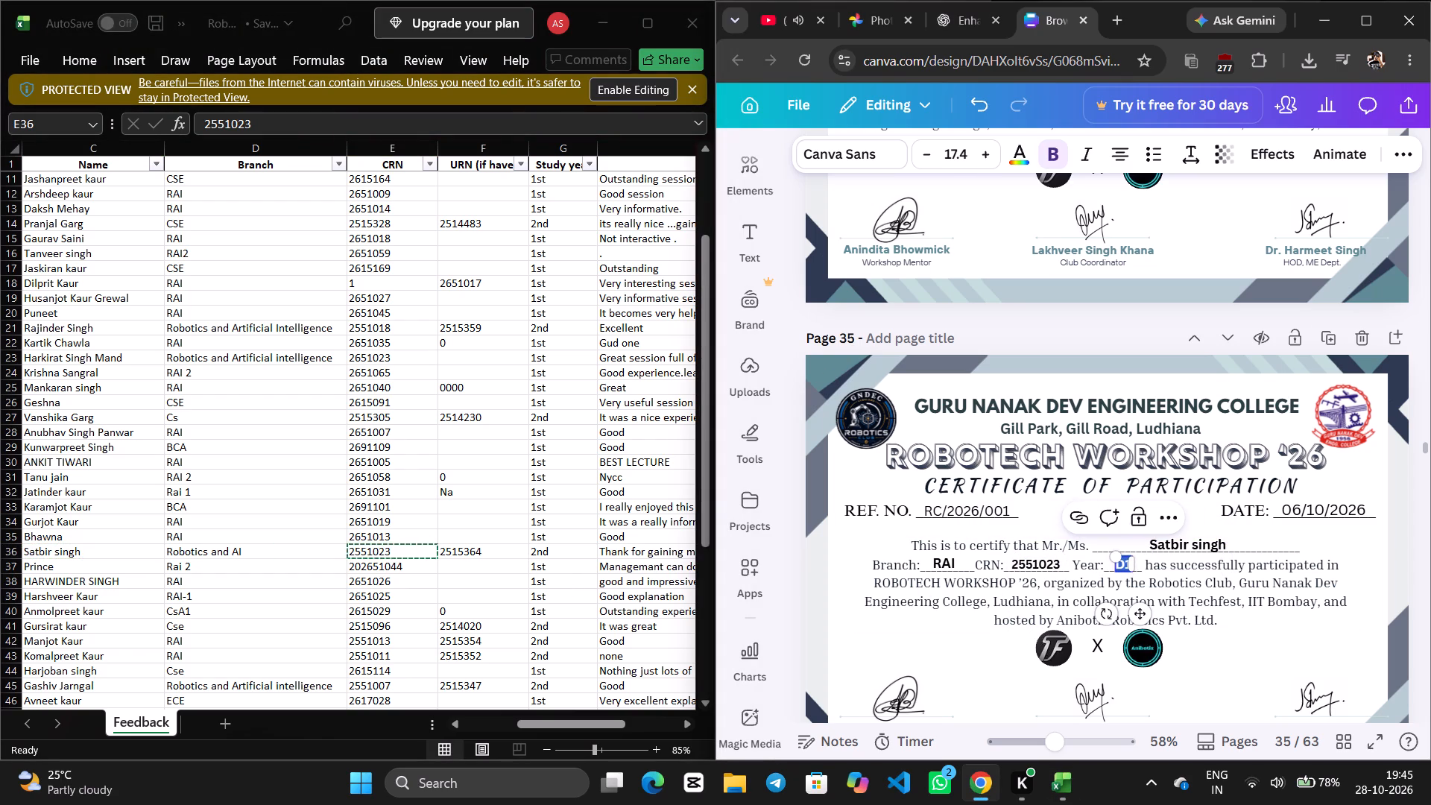
type("D@")
key("BackSpace")
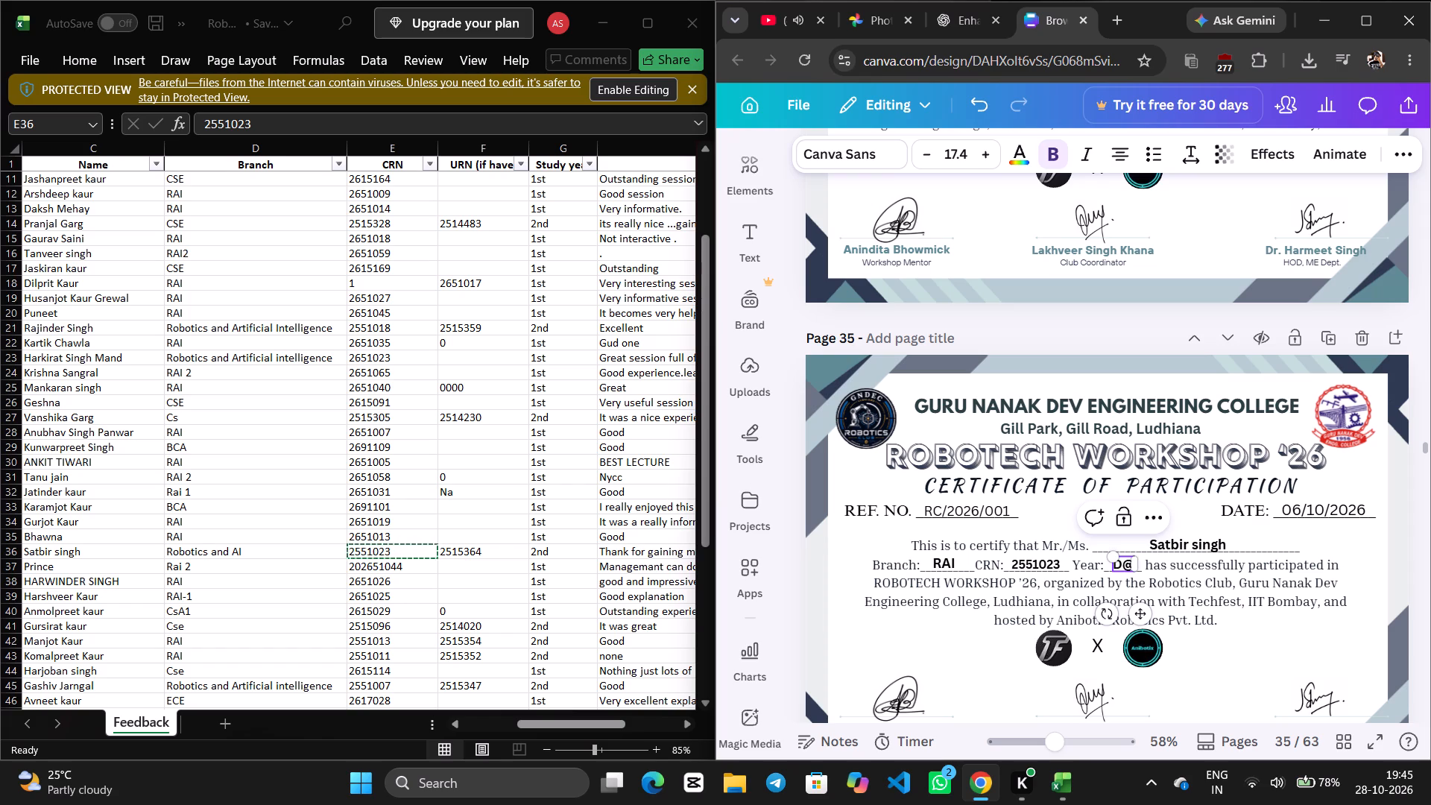
key("2")
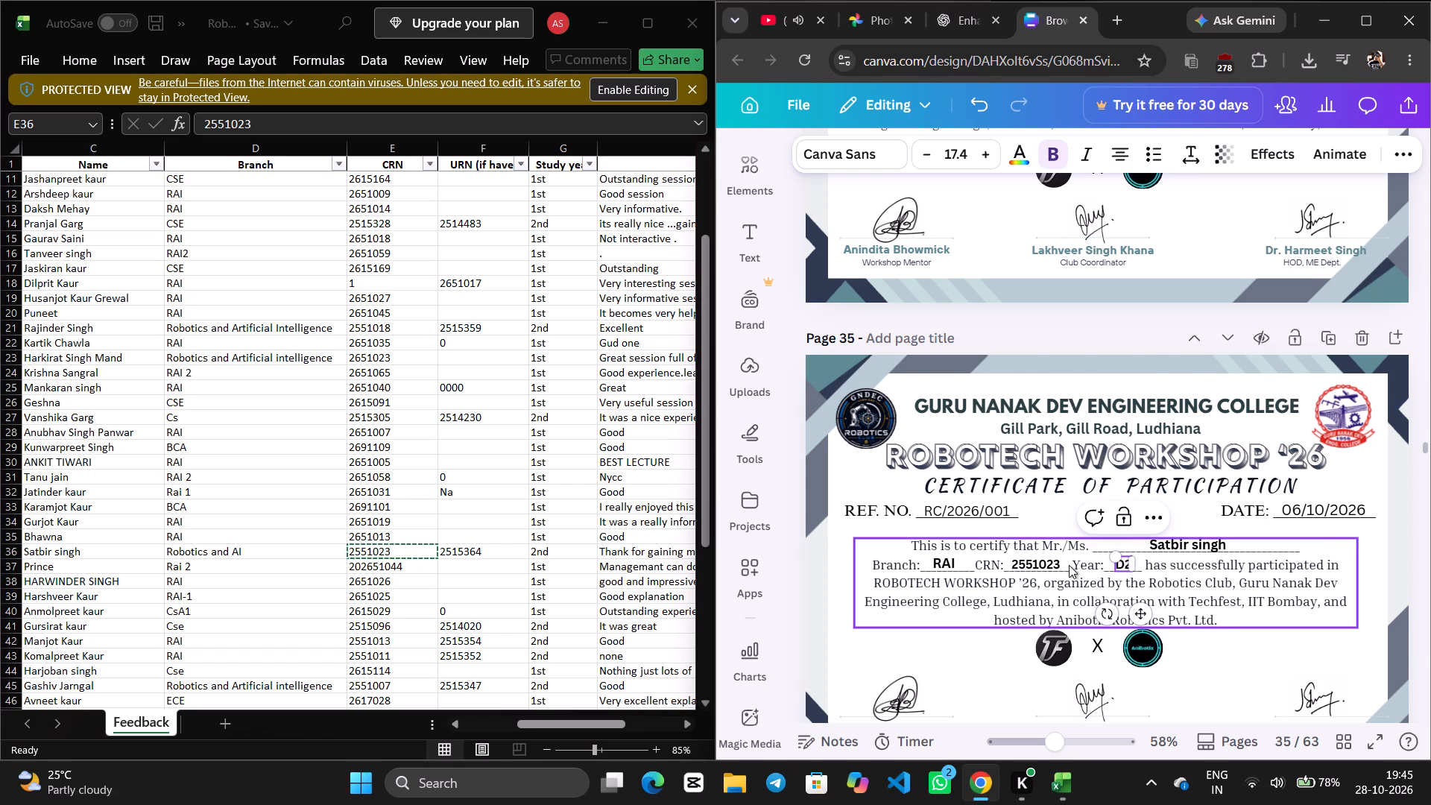
Replace the participant name on the page 36 certificate with the name copied from row 37 of the feedback workbook.
scroll(1069, 565, "down", 2)
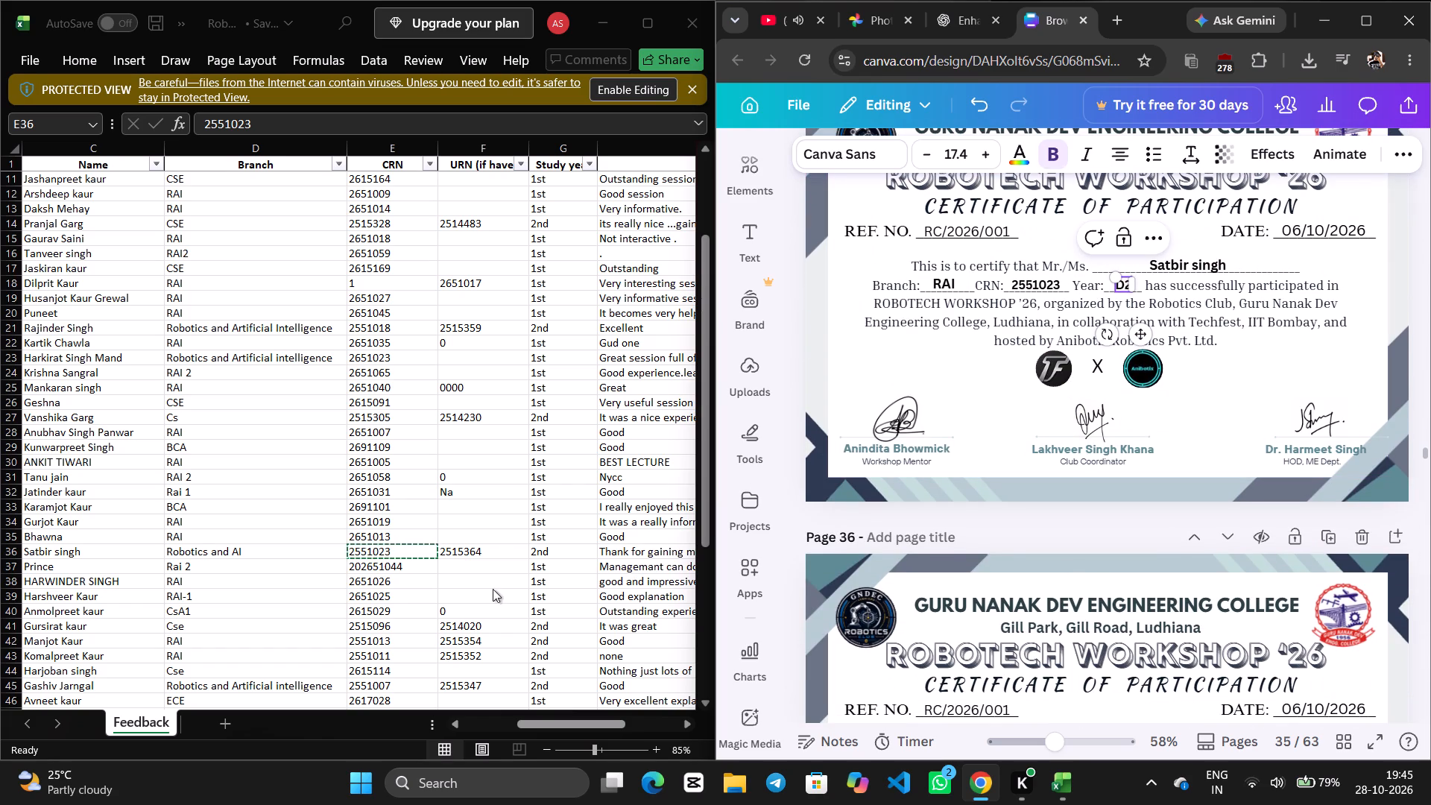
left_click(47, 570)
left_click(47, 571)
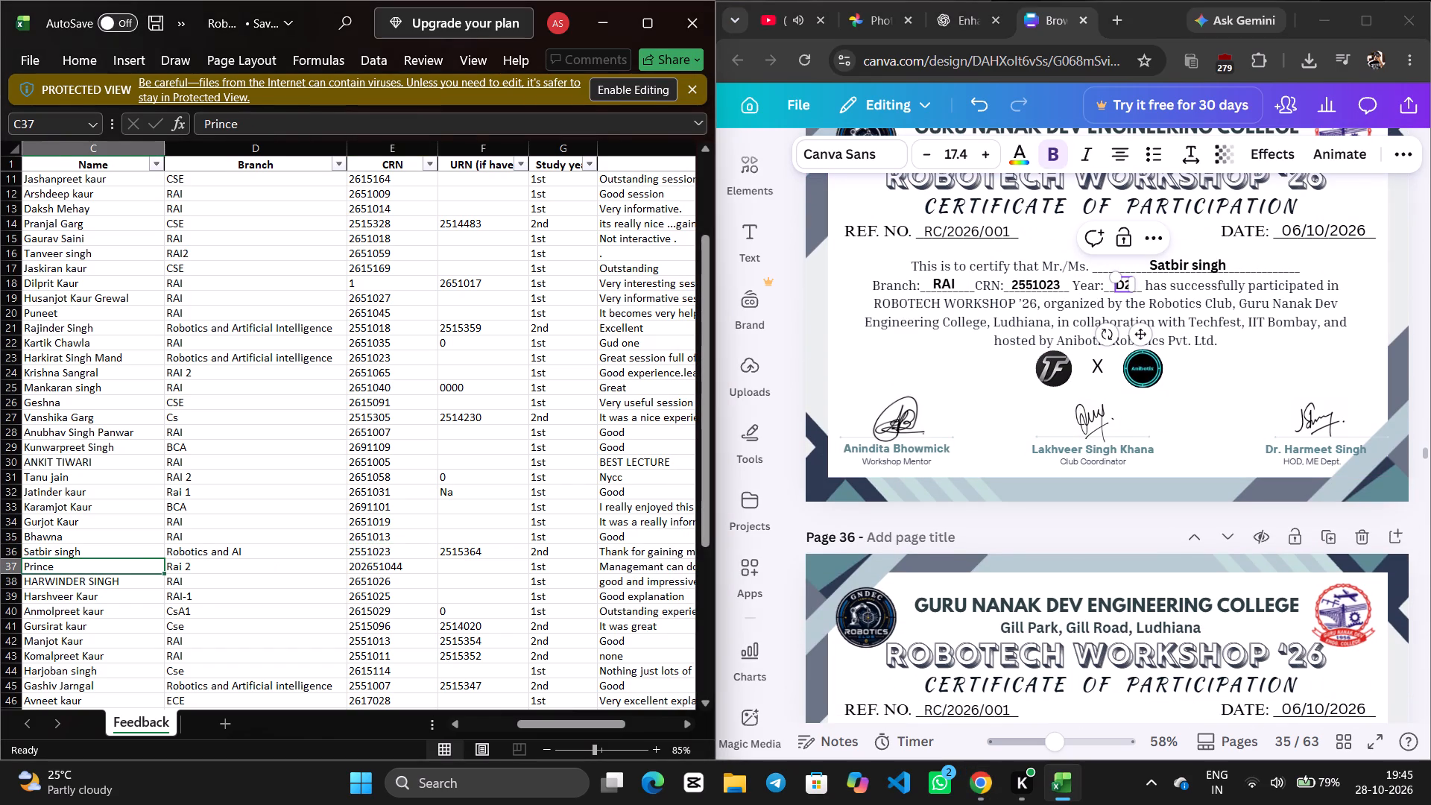
key("ctrl+c")
scroll(1016, 650, "down", 2)
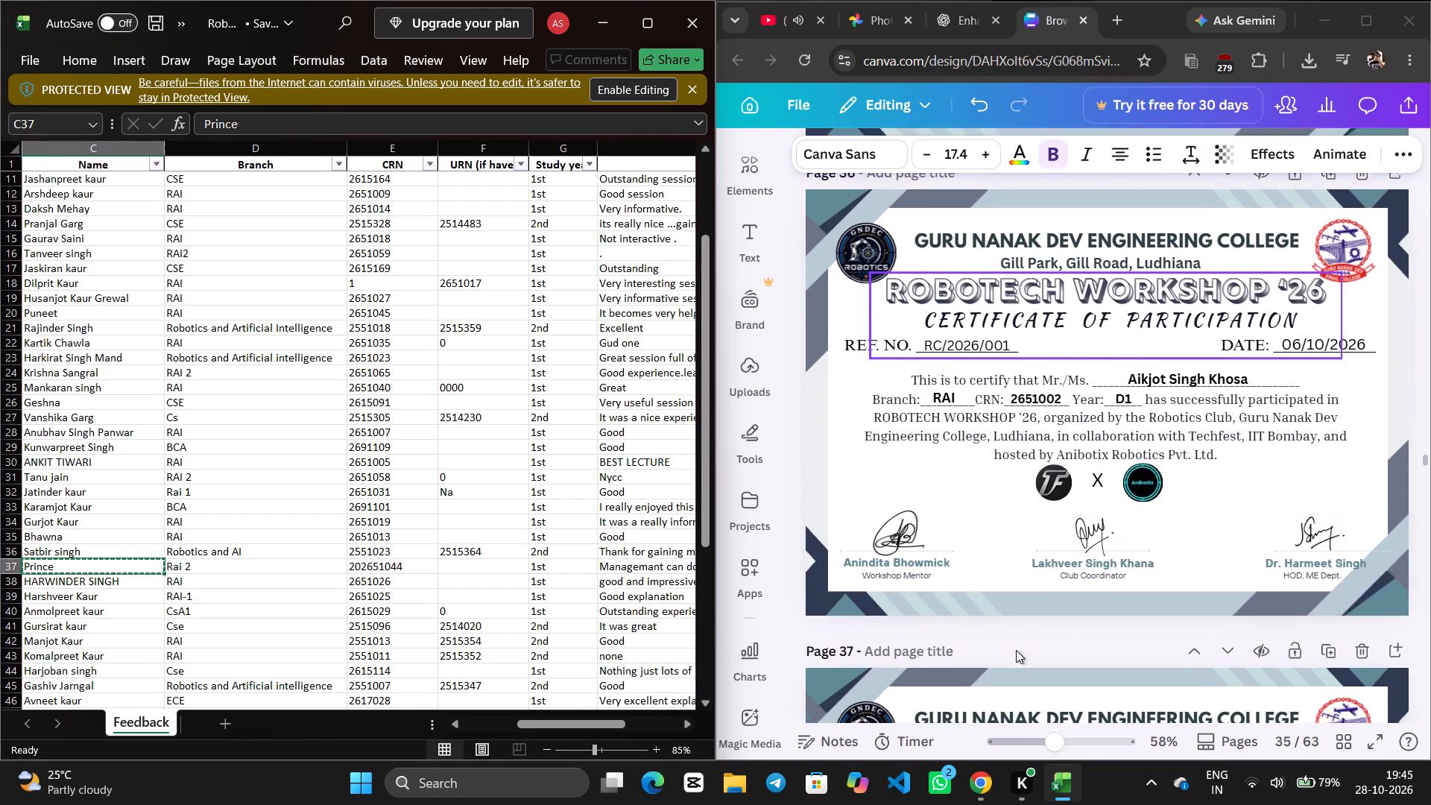
double_click(1182, 371)
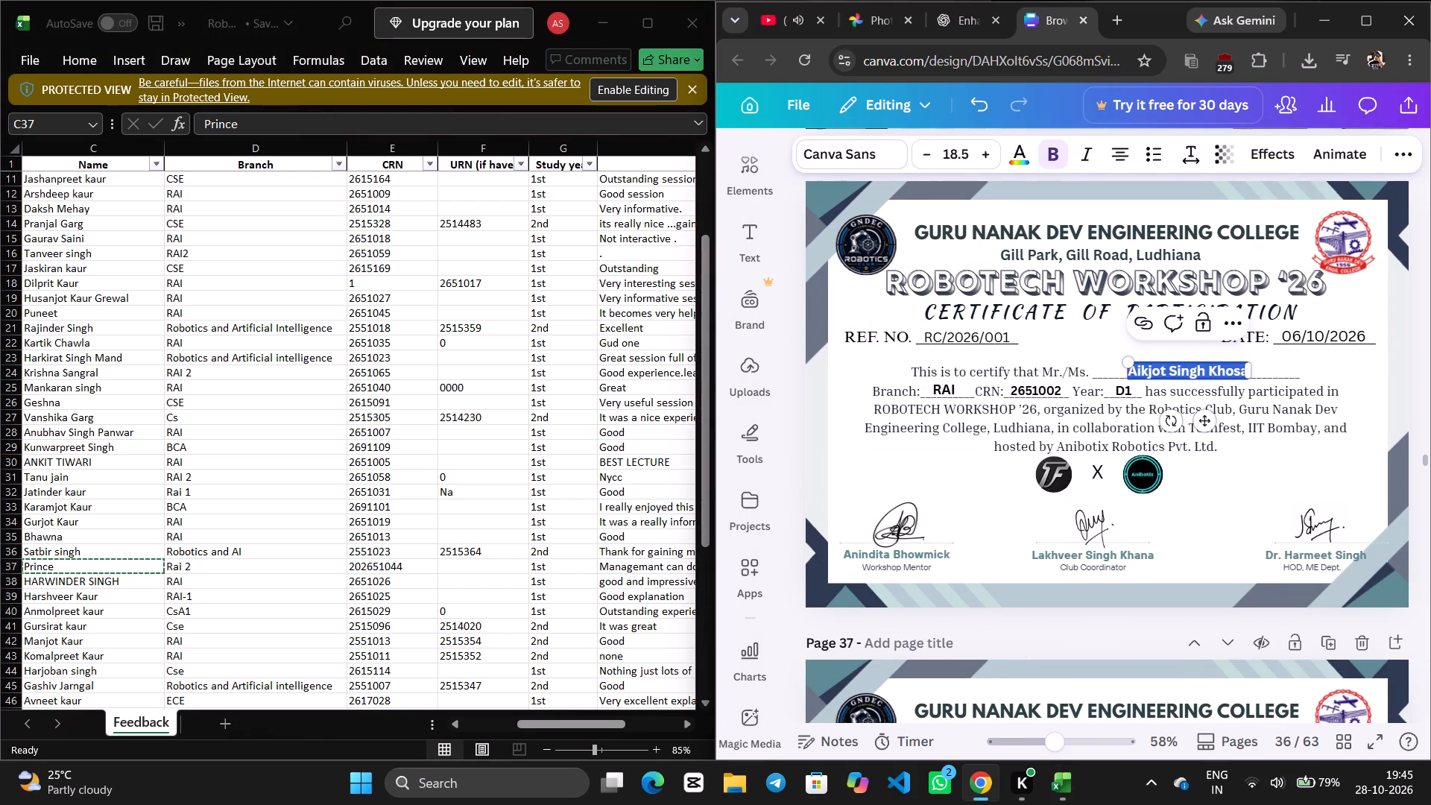
key("ctrl+v")
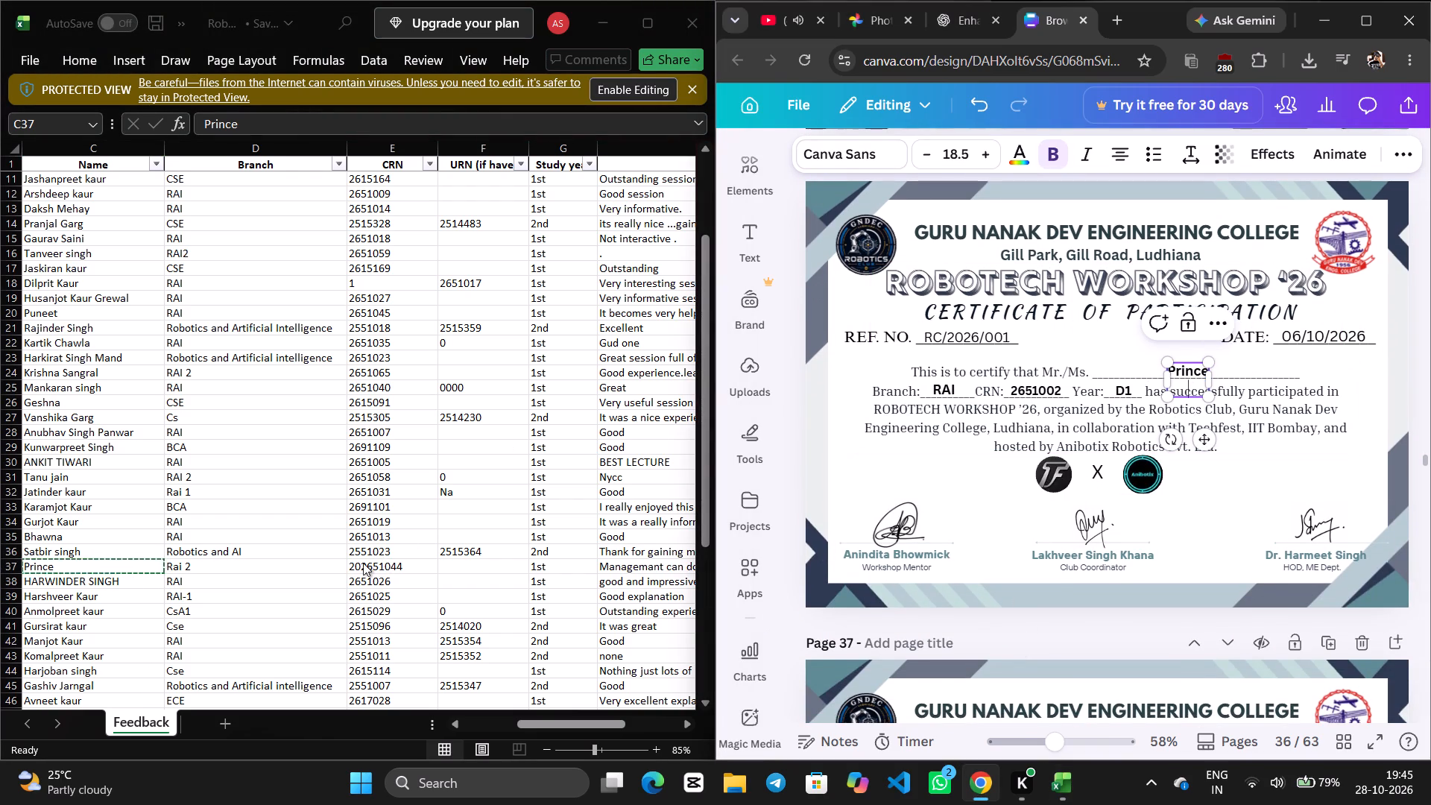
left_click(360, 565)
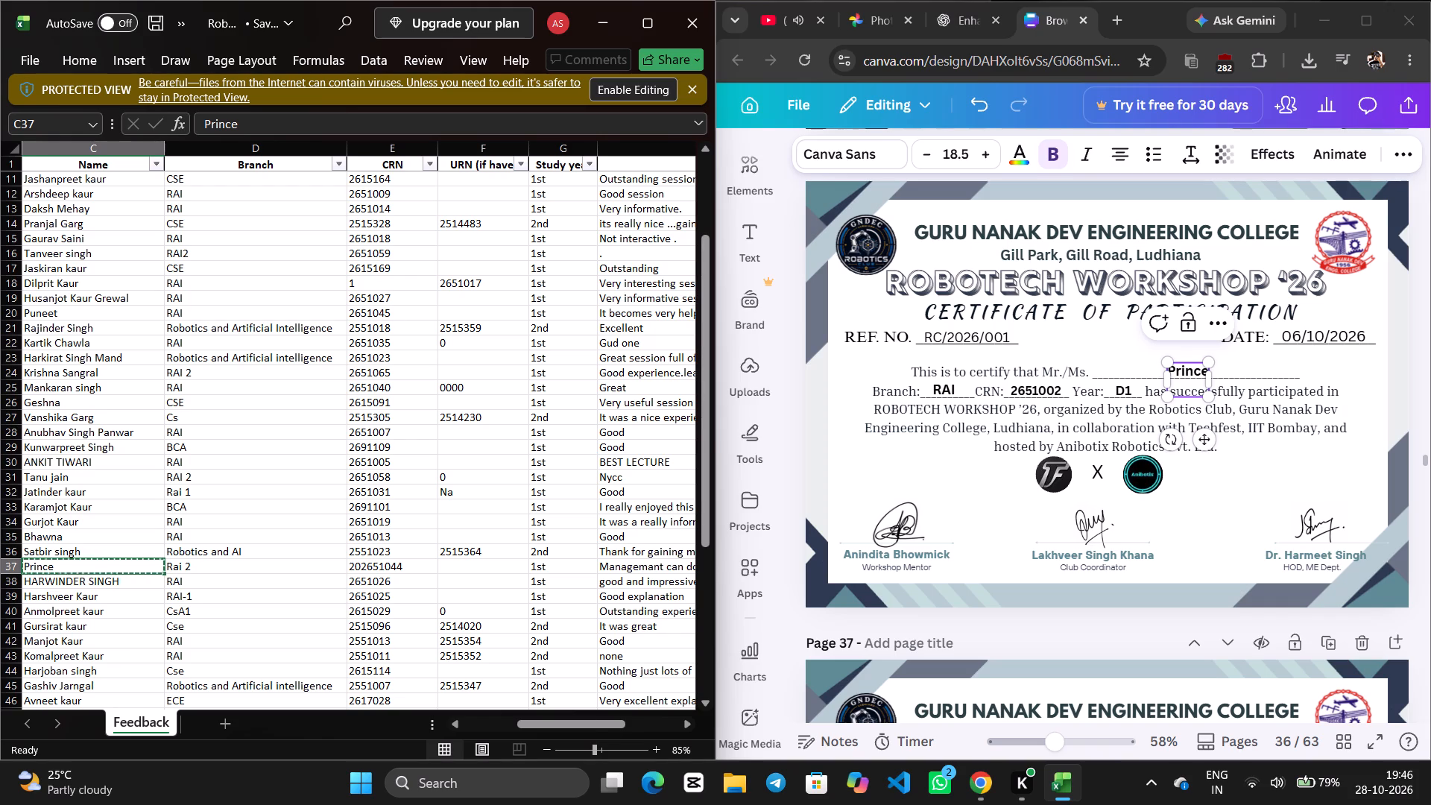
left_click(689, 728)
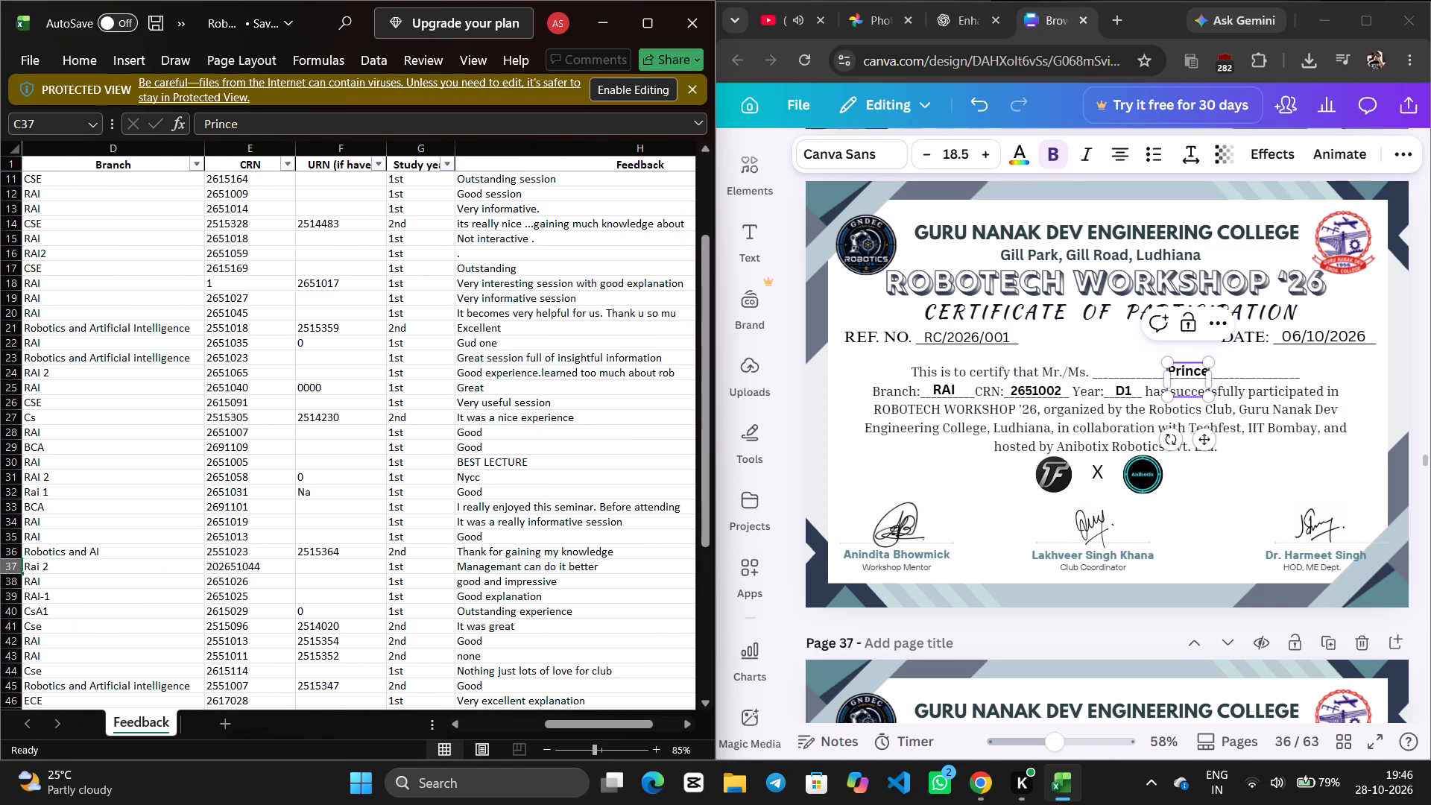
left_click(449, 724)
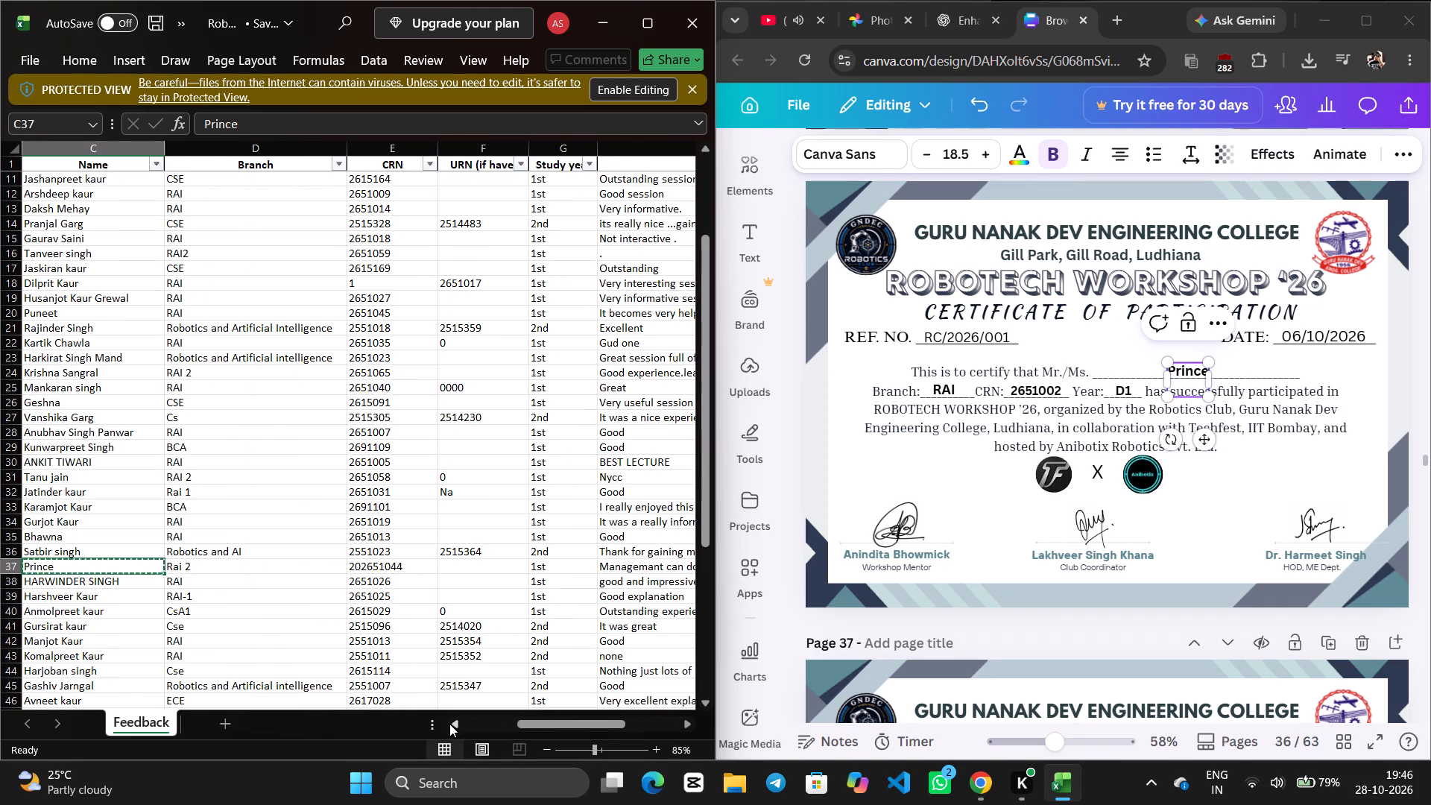
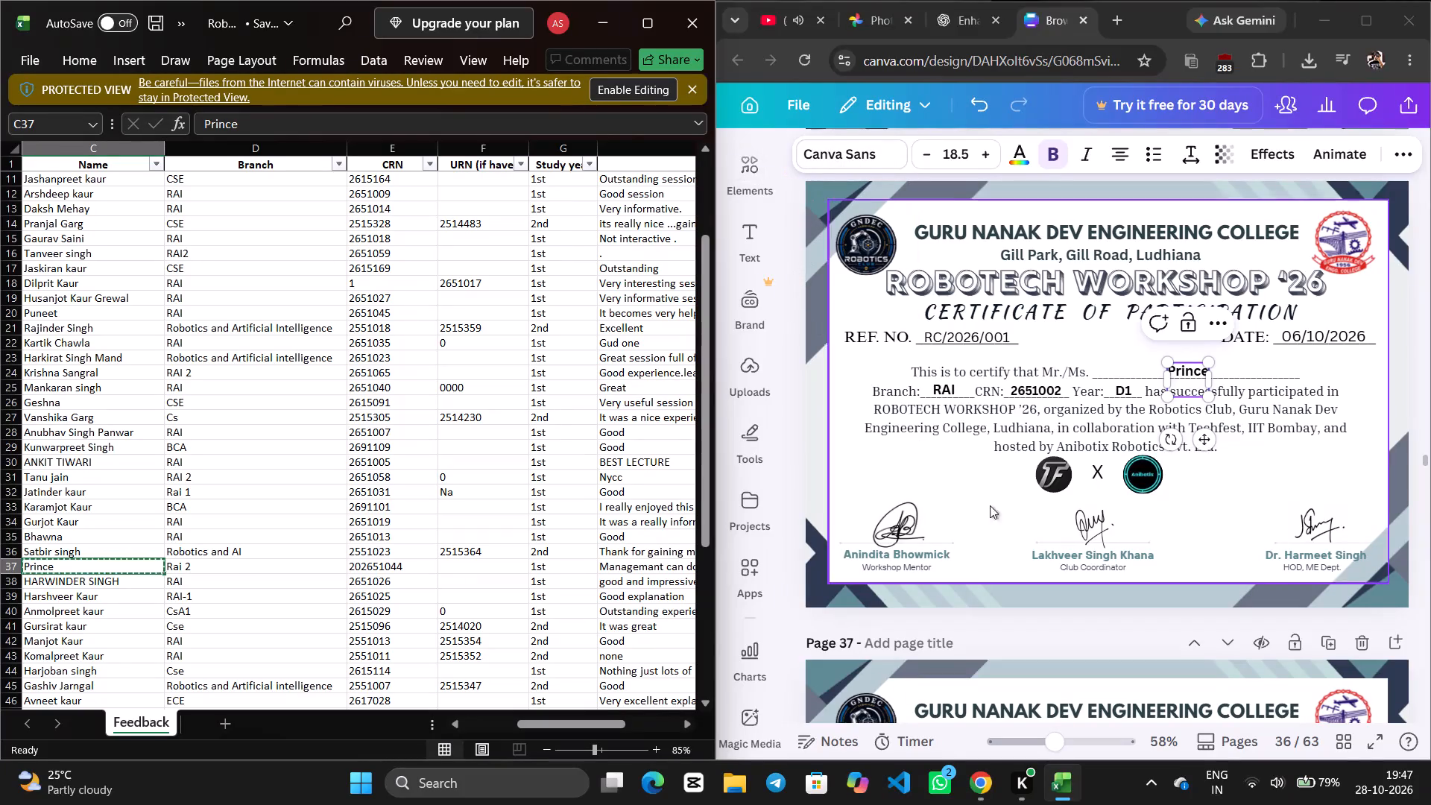
Replace the CRN on the page 36 certificate with the single digit 2.
double_click(1045, 397)
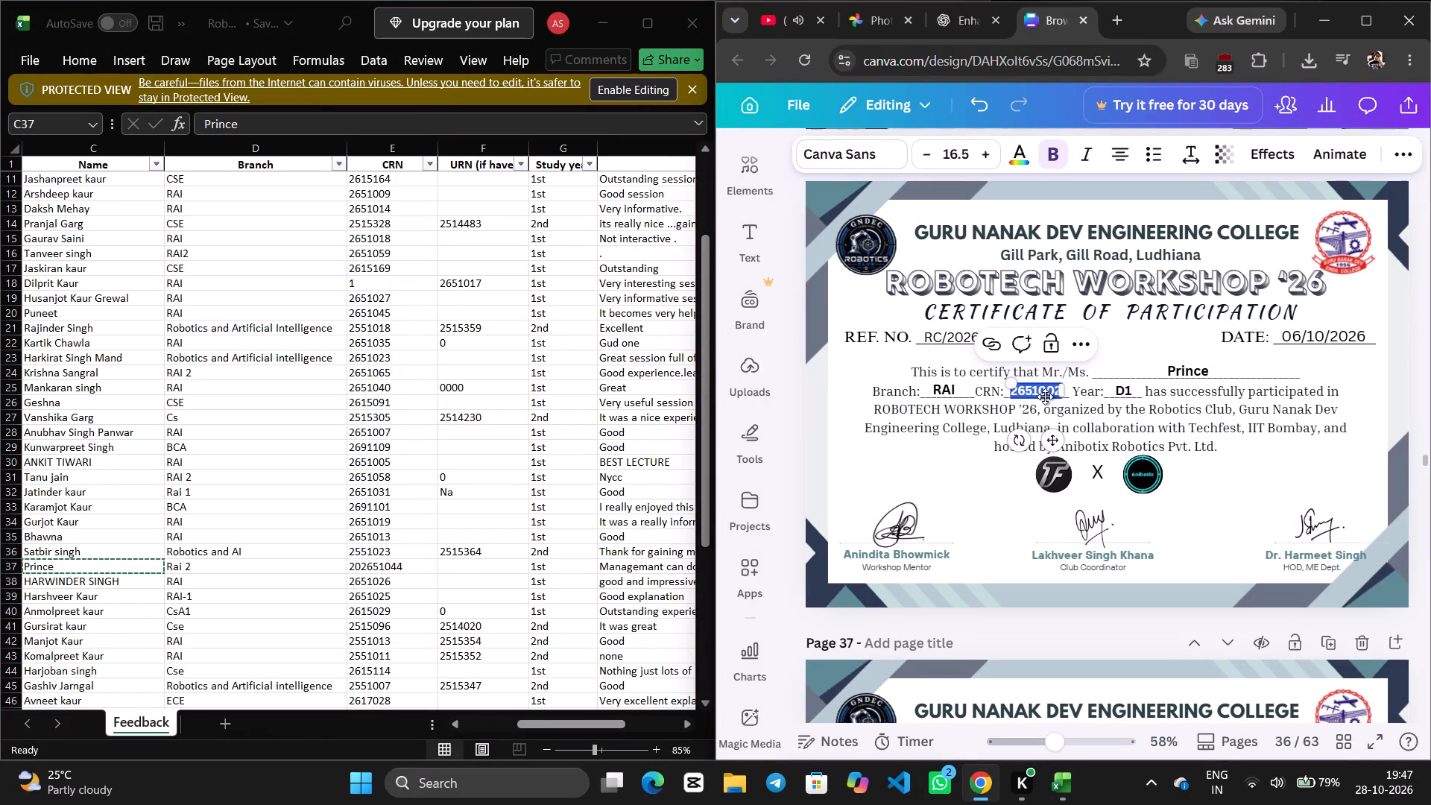
key("2")
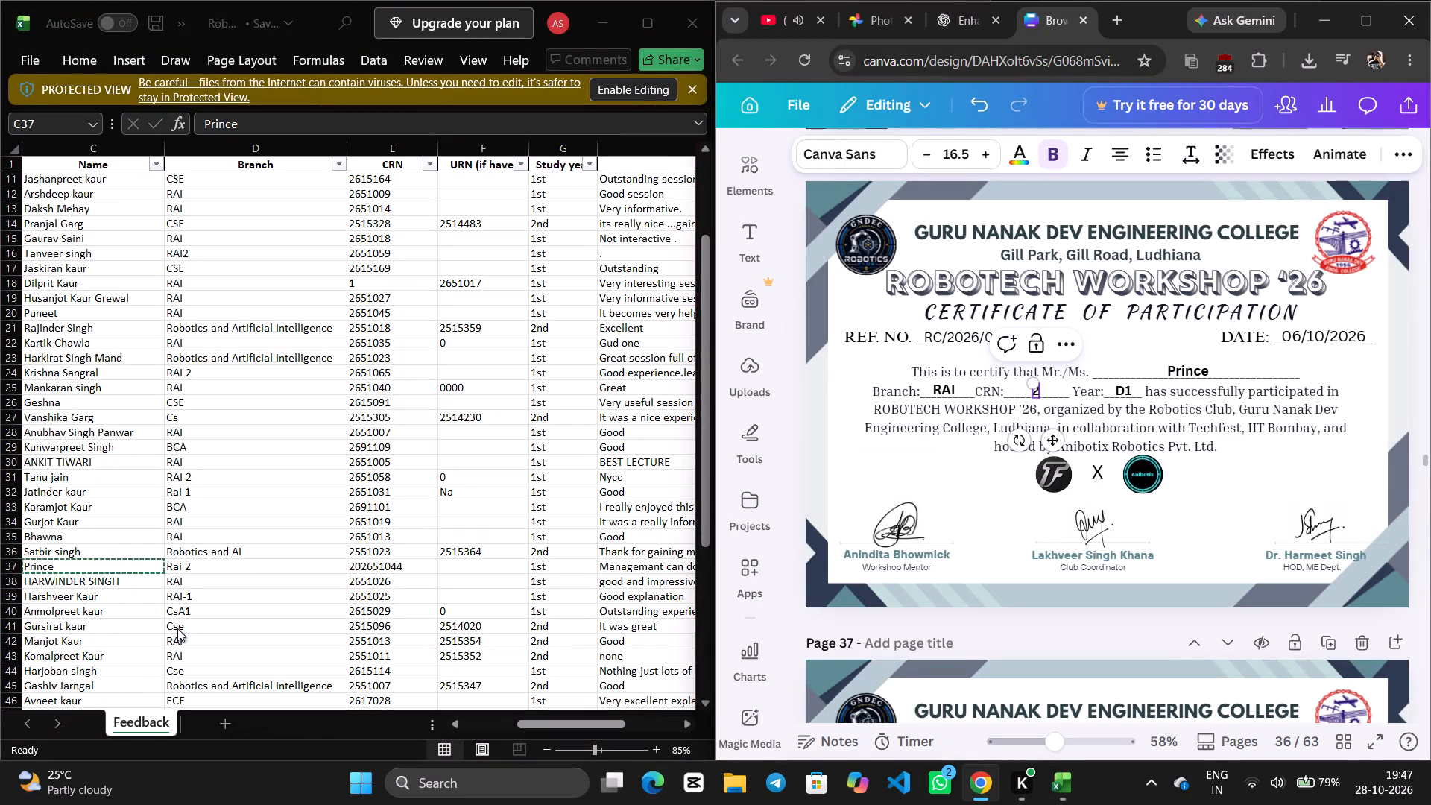
Replace the participant name on the page 37 certificate with the name copied from row 38 of the feedback workbook.
scroll(326, 506, "down", 1)
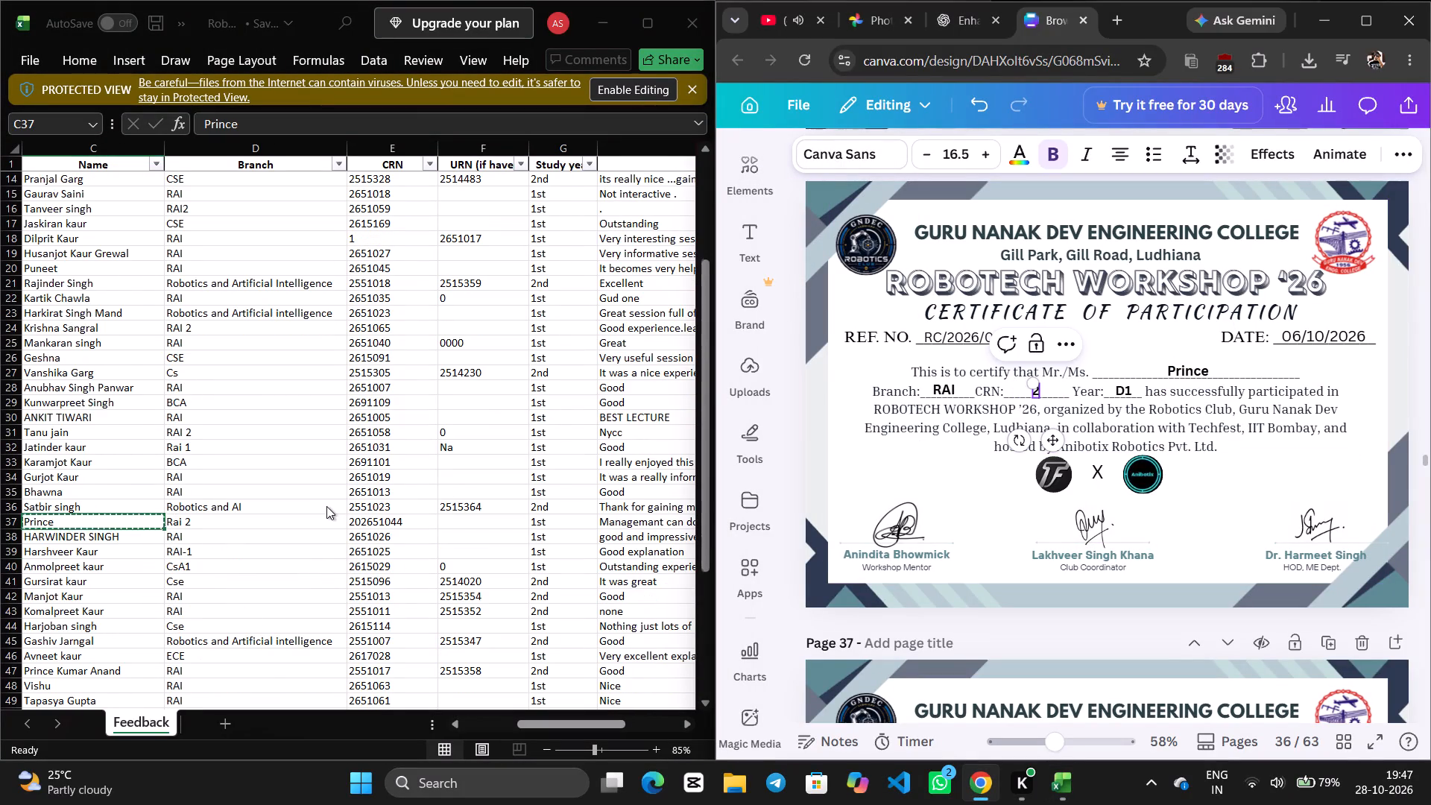
left_click(92, 537)
left_click(92, 537)
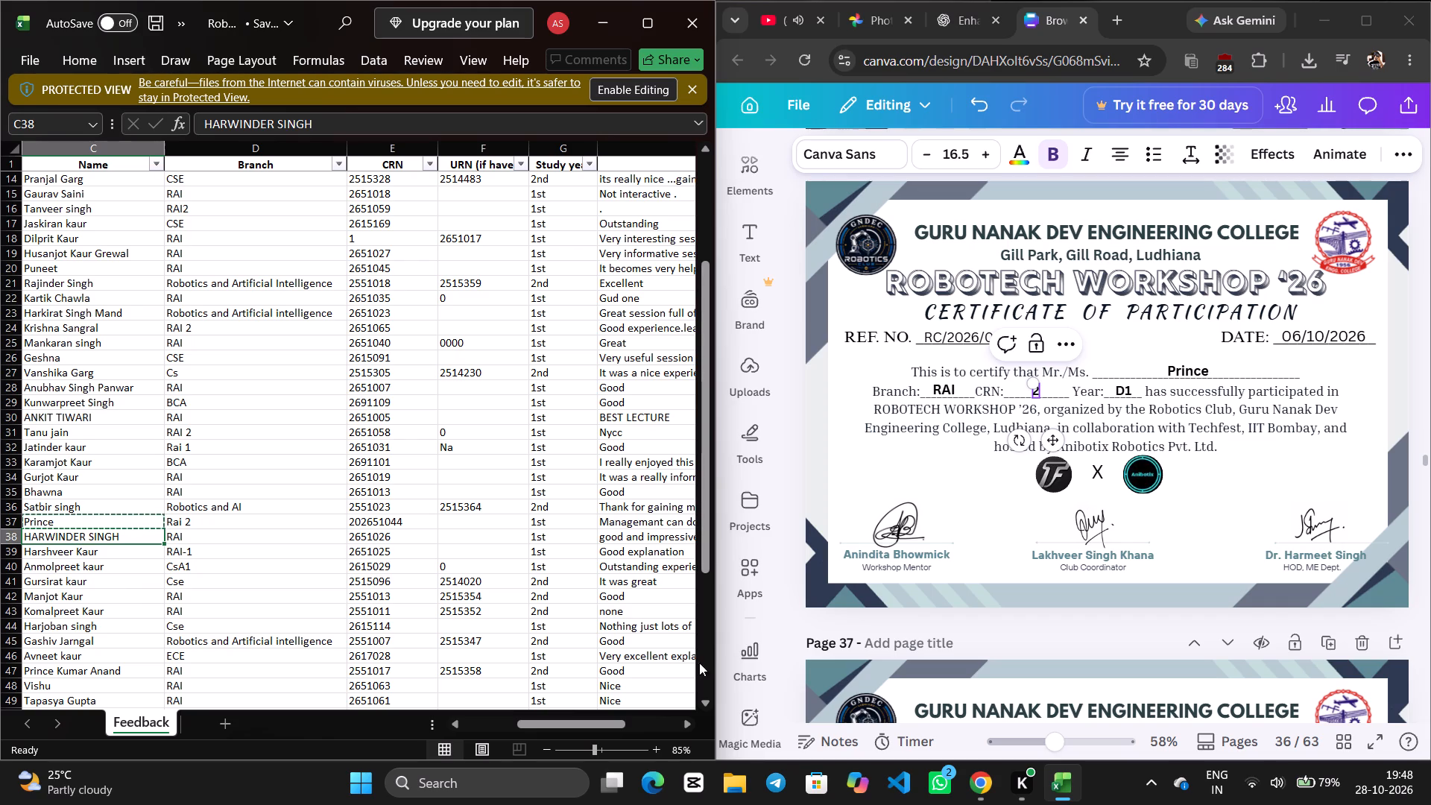
left_click(132, 537)
key("ctrl+c")
scroll(970, 523, "down", 3)
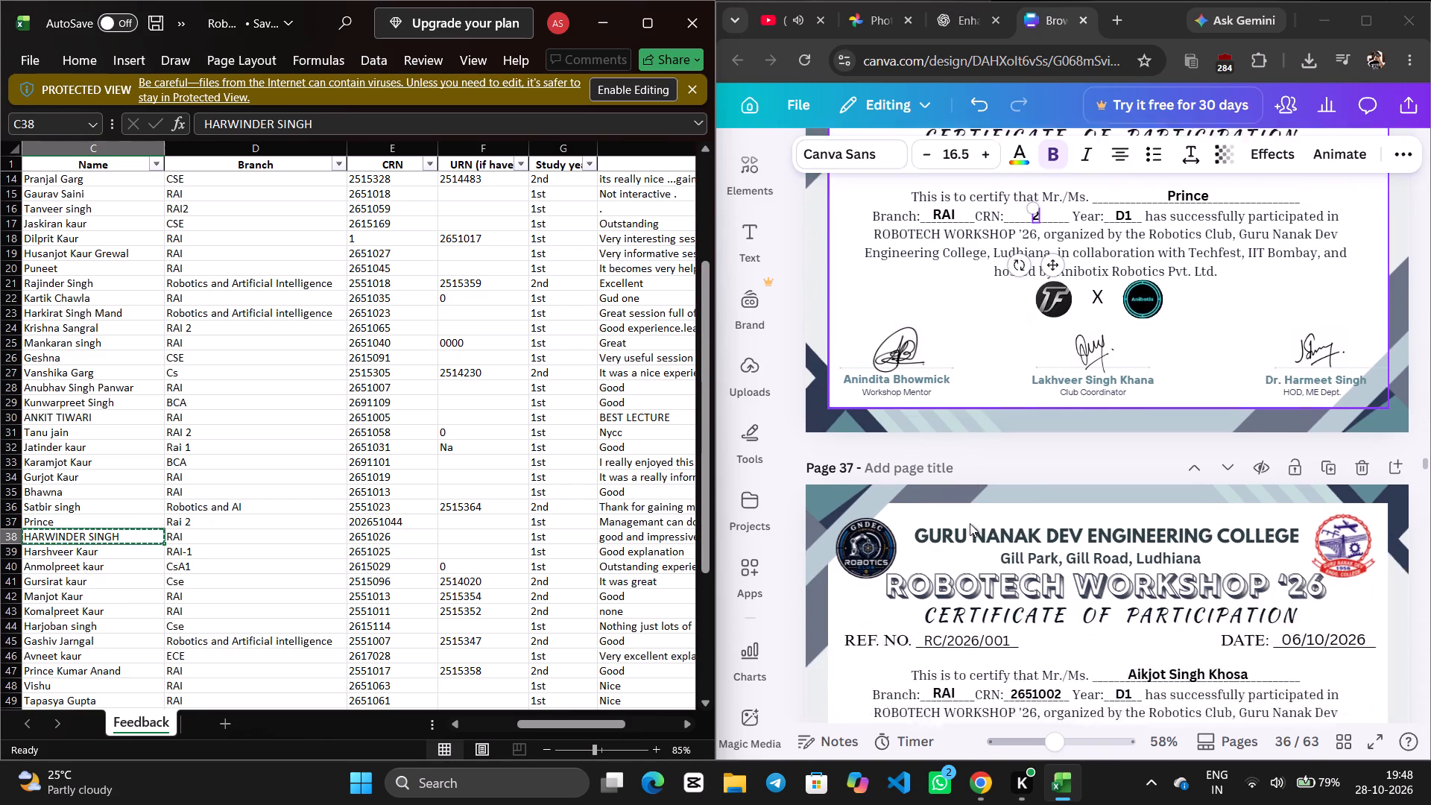
scroll(970, 523, "down", 1)
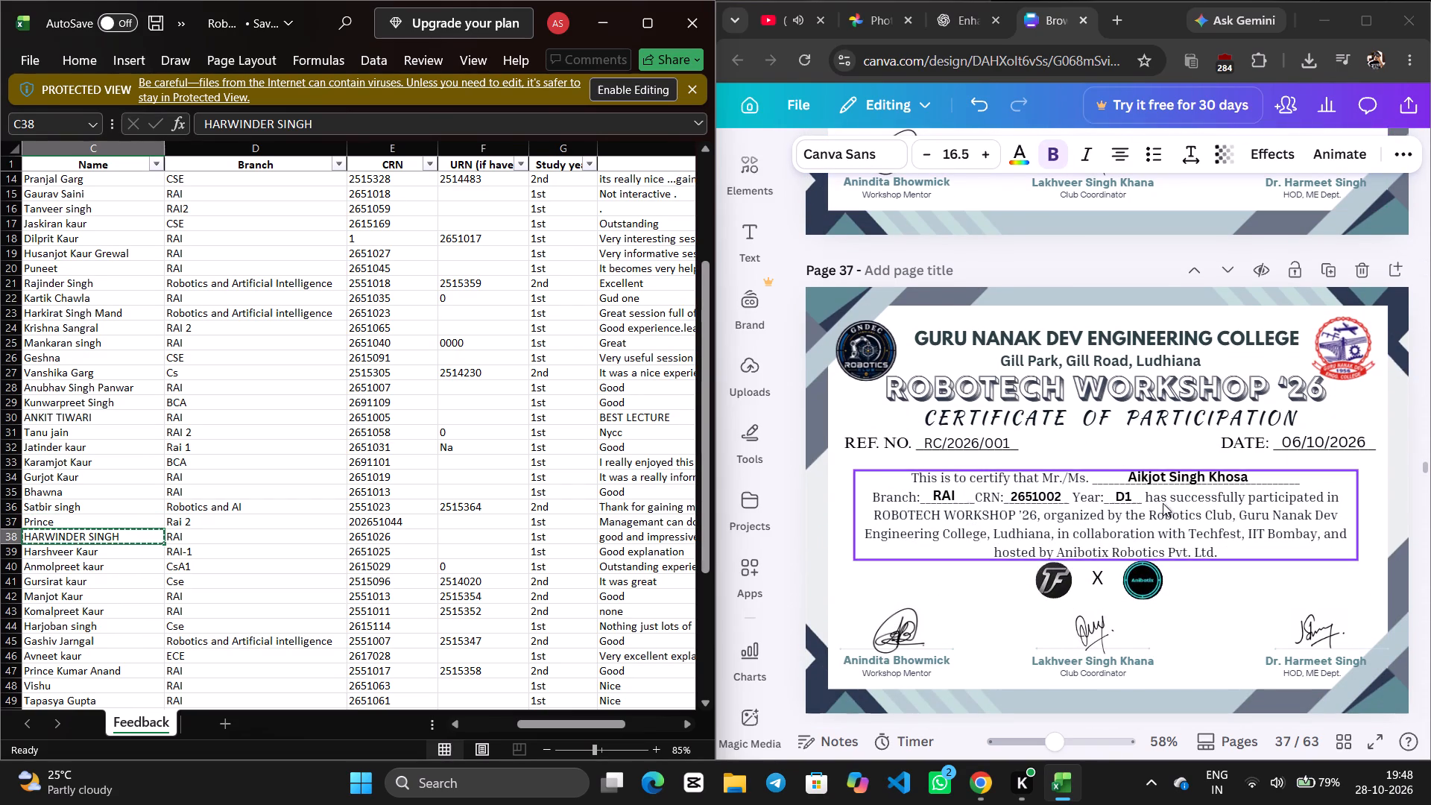
double_click(1214, 473)
key("ctrl+v")
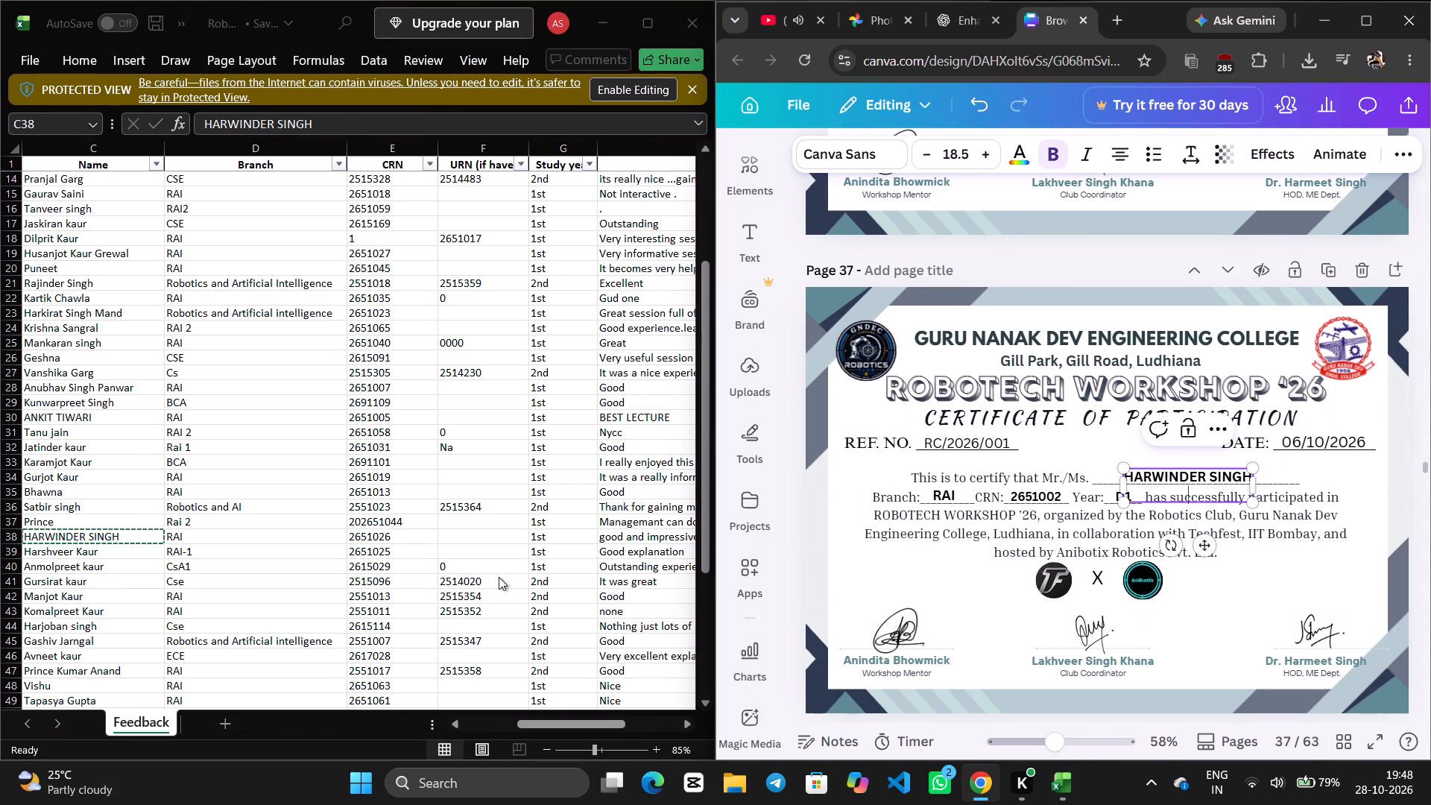
Replace the CRN on the page 37 certificate with the CRN copied from row 38 of the feedback workbook.
left_click(238, 531)
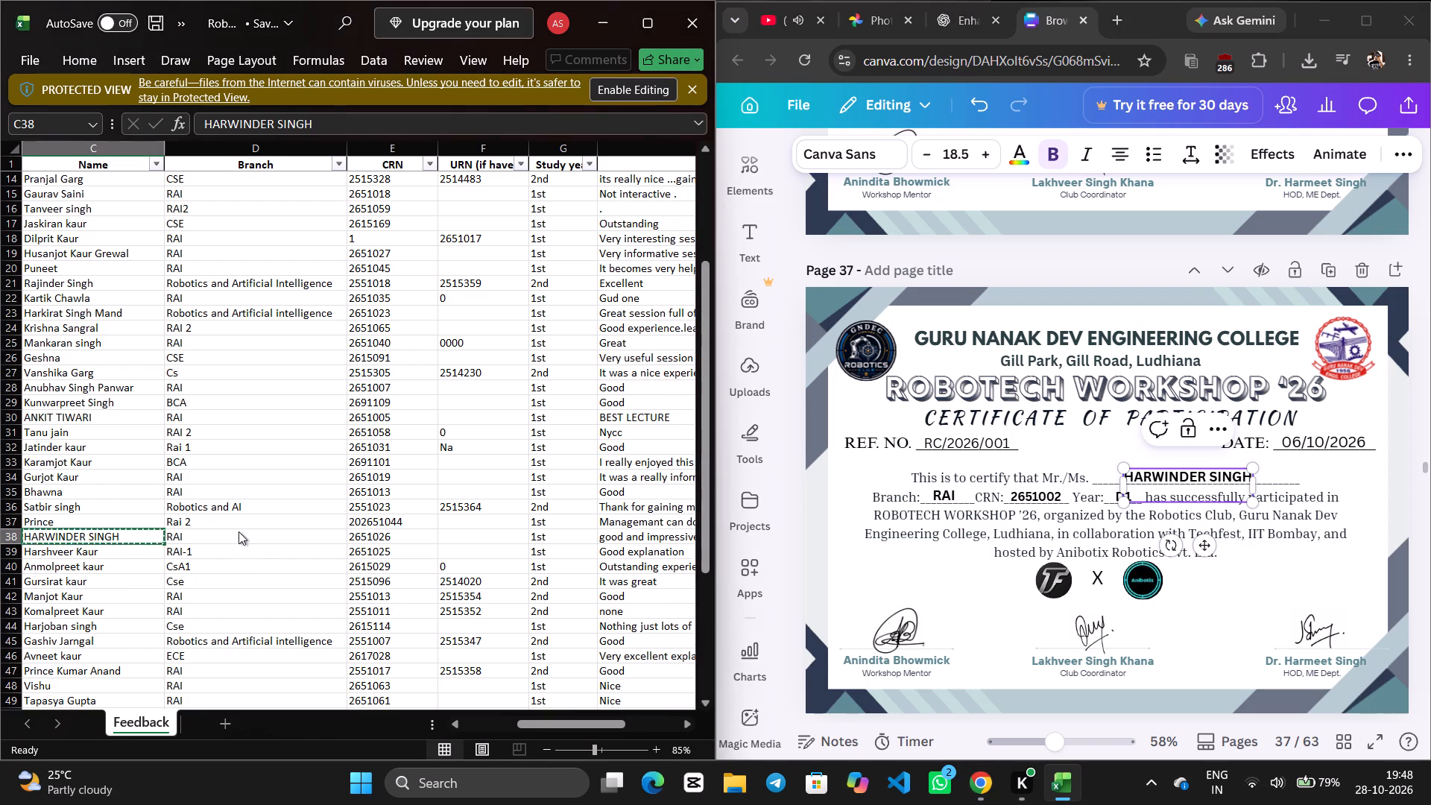
left_click(236, 536)
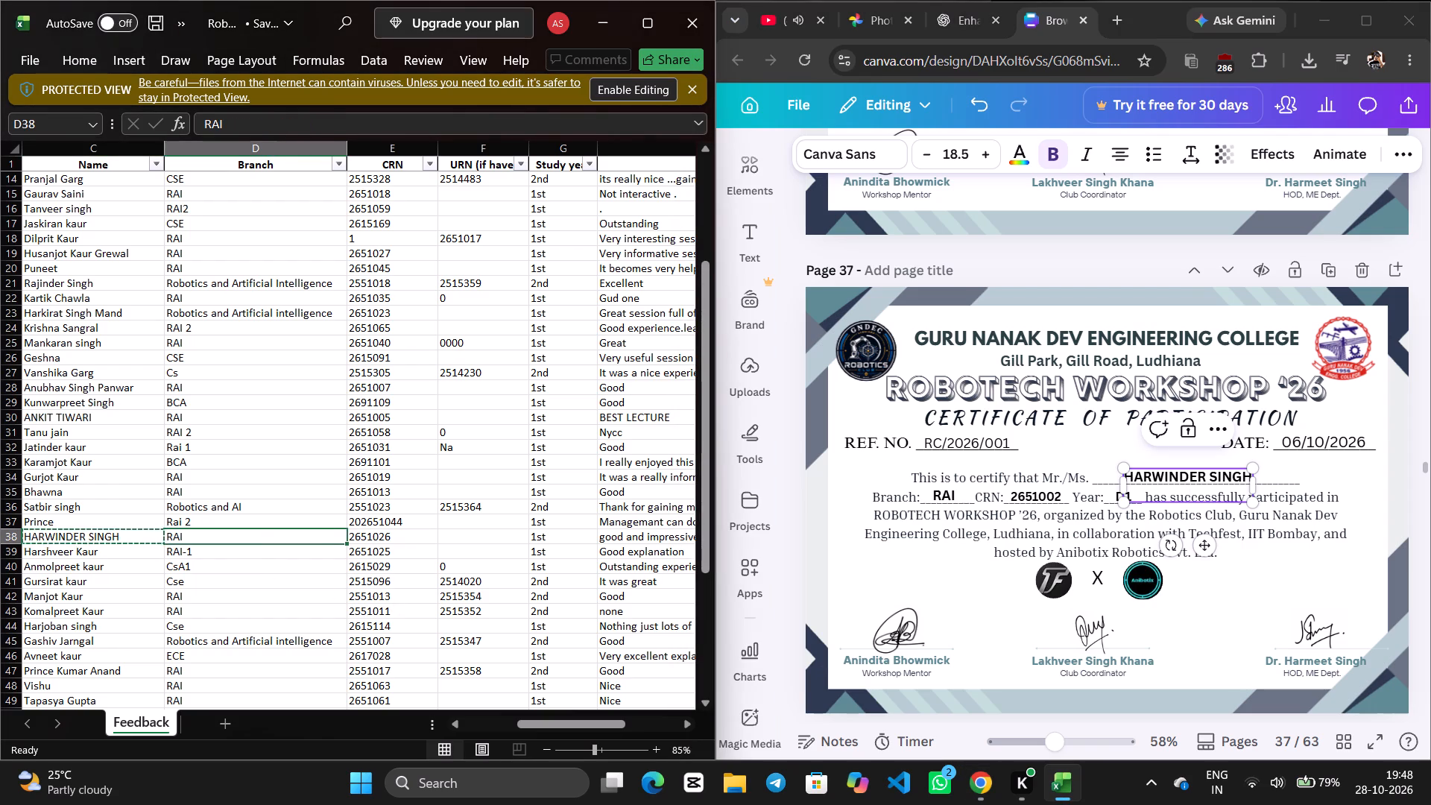
left_click(383, 538)
key("ctrl+c")
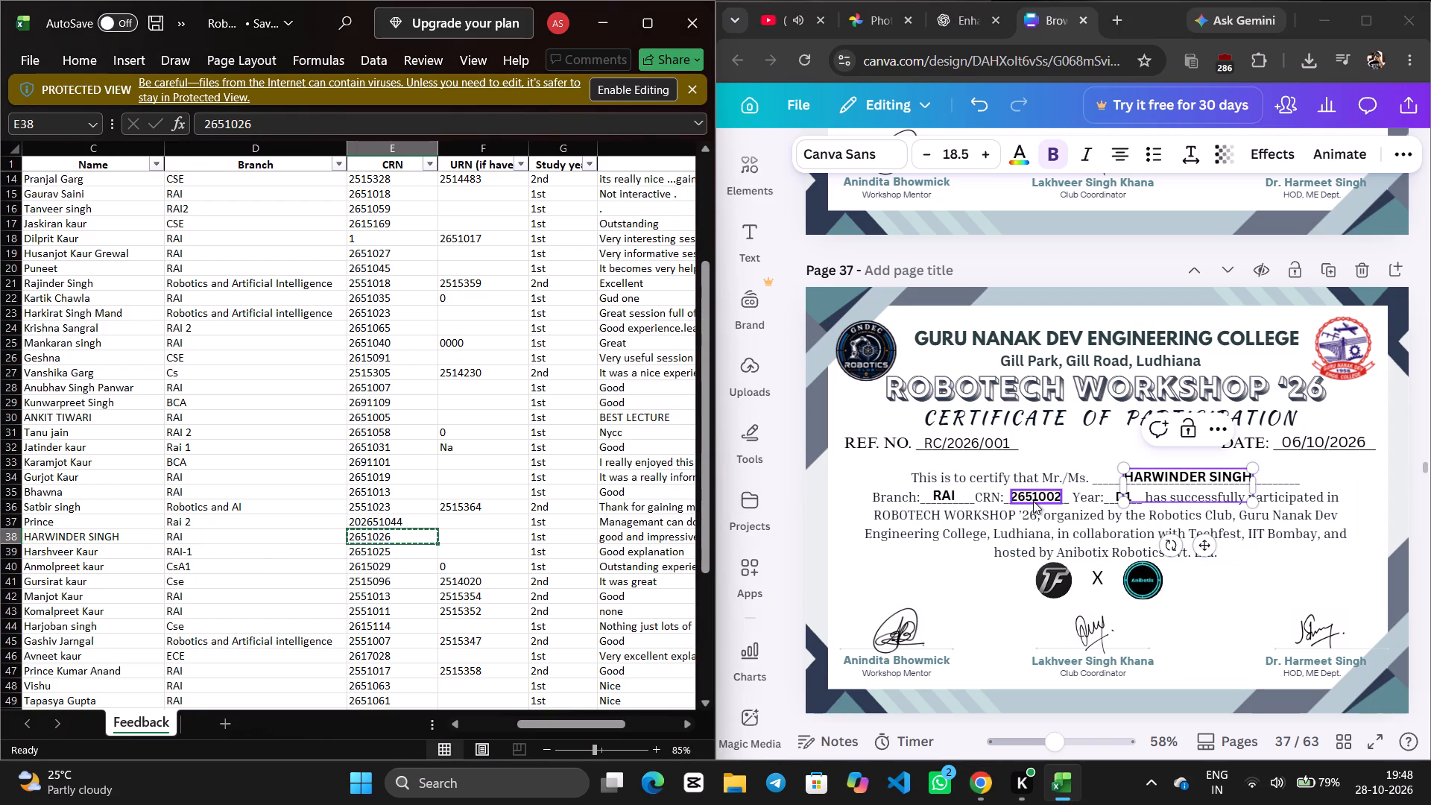
double_click(1033, 501)
key("ctrl+v")
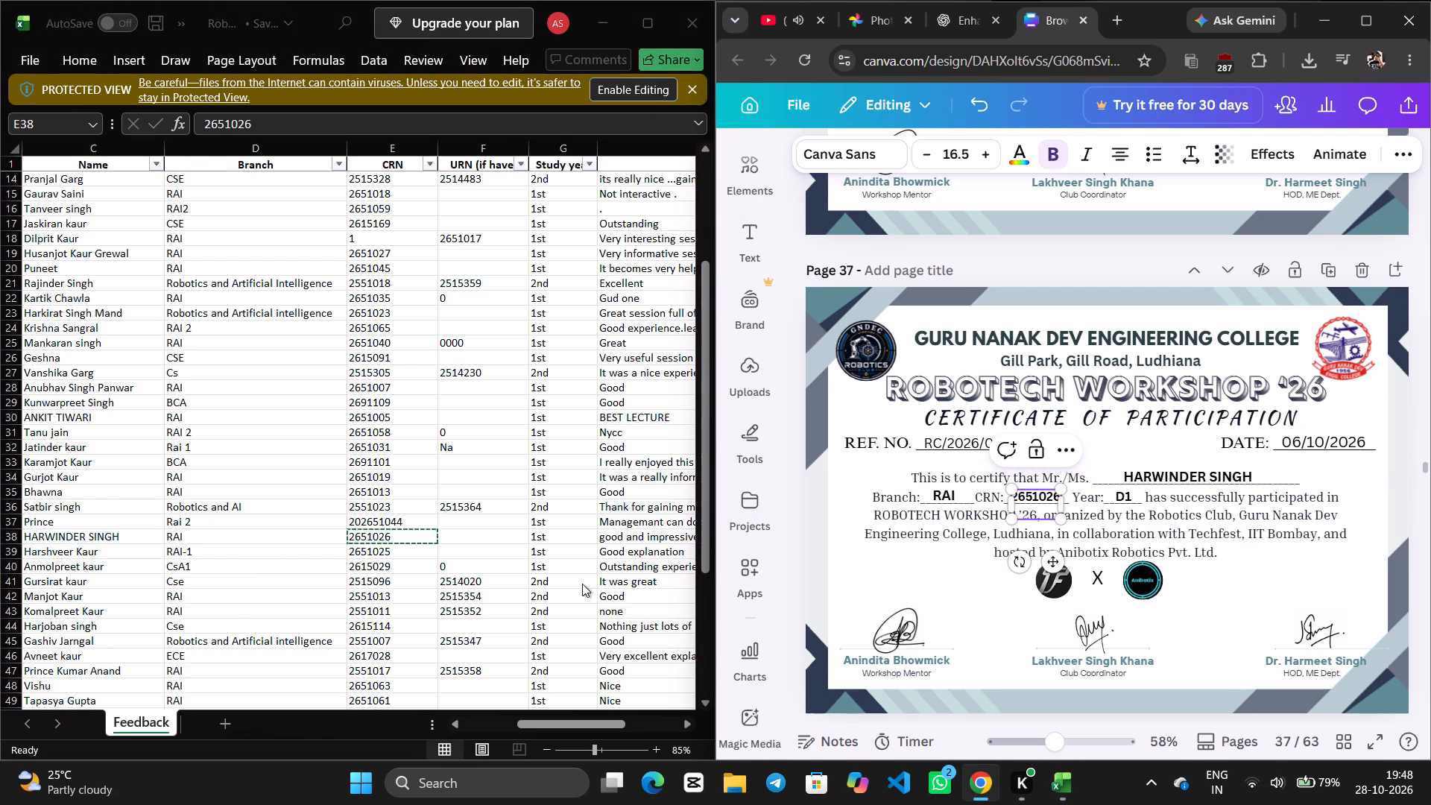
Replace the participant name on the page 38 certificate with the name copied from row 39 of the feedback workbook.
scroll(833, 575, "down", 5)
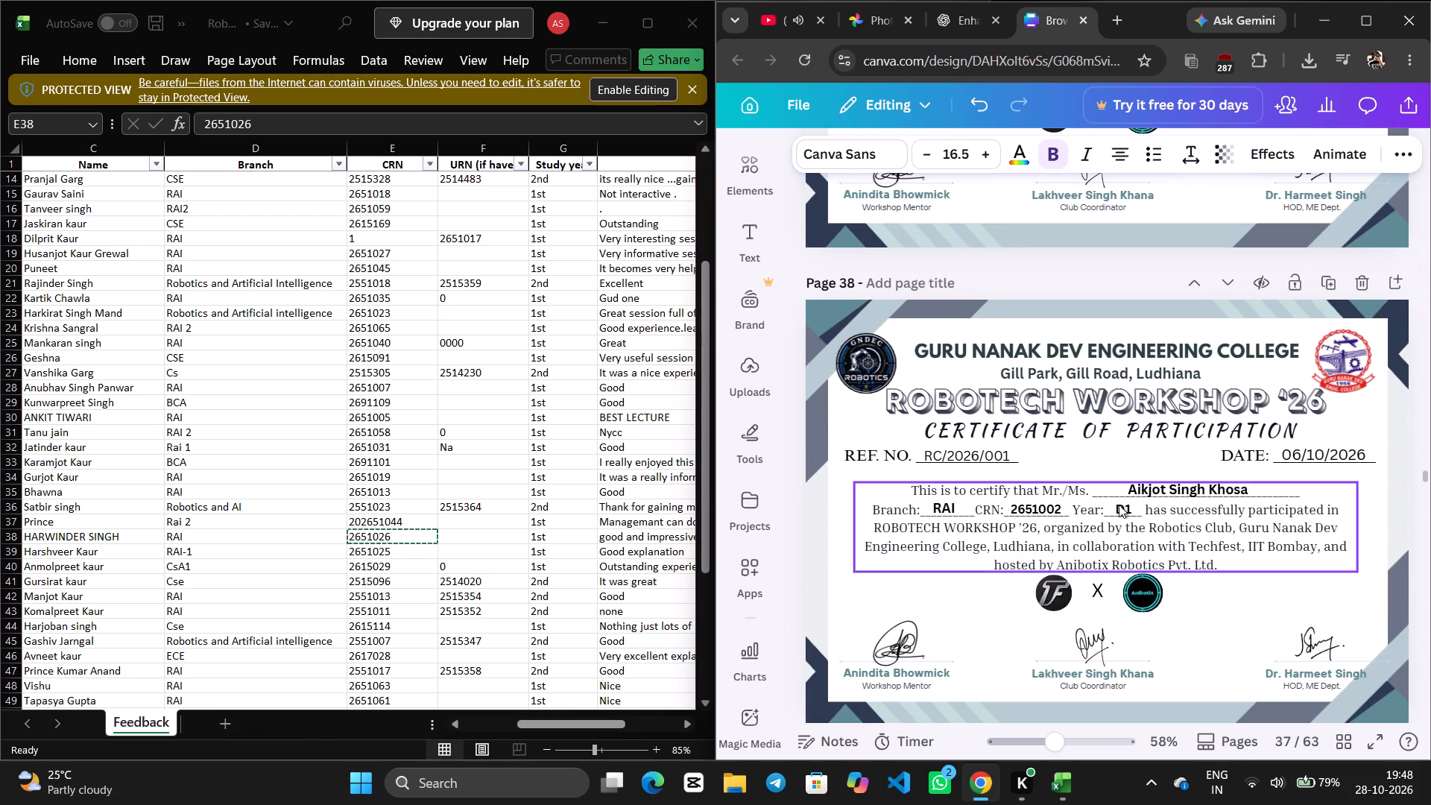
double_click(73, 553)
key("ctrl+c")
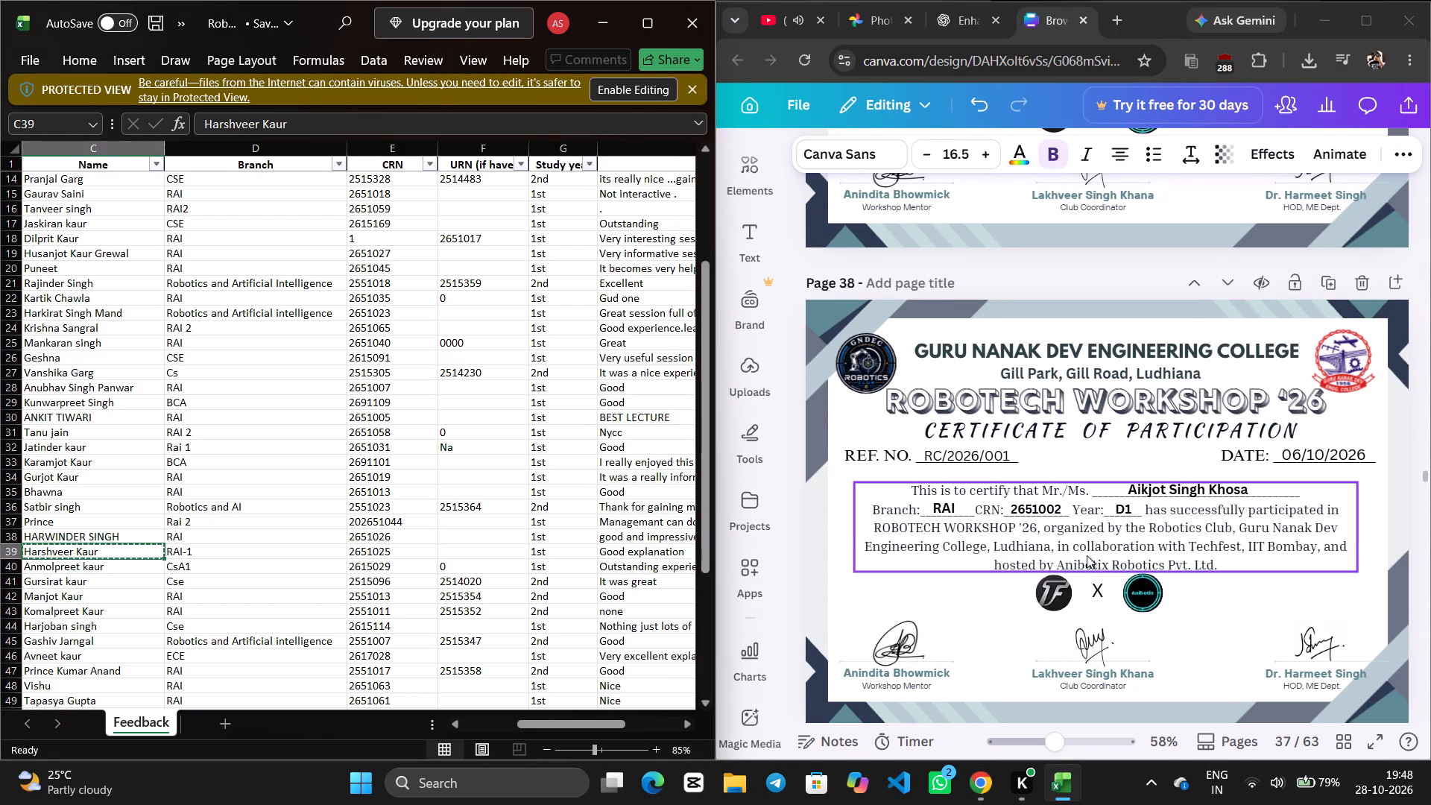
double_click(1188, 488)
key("ctrl+v")
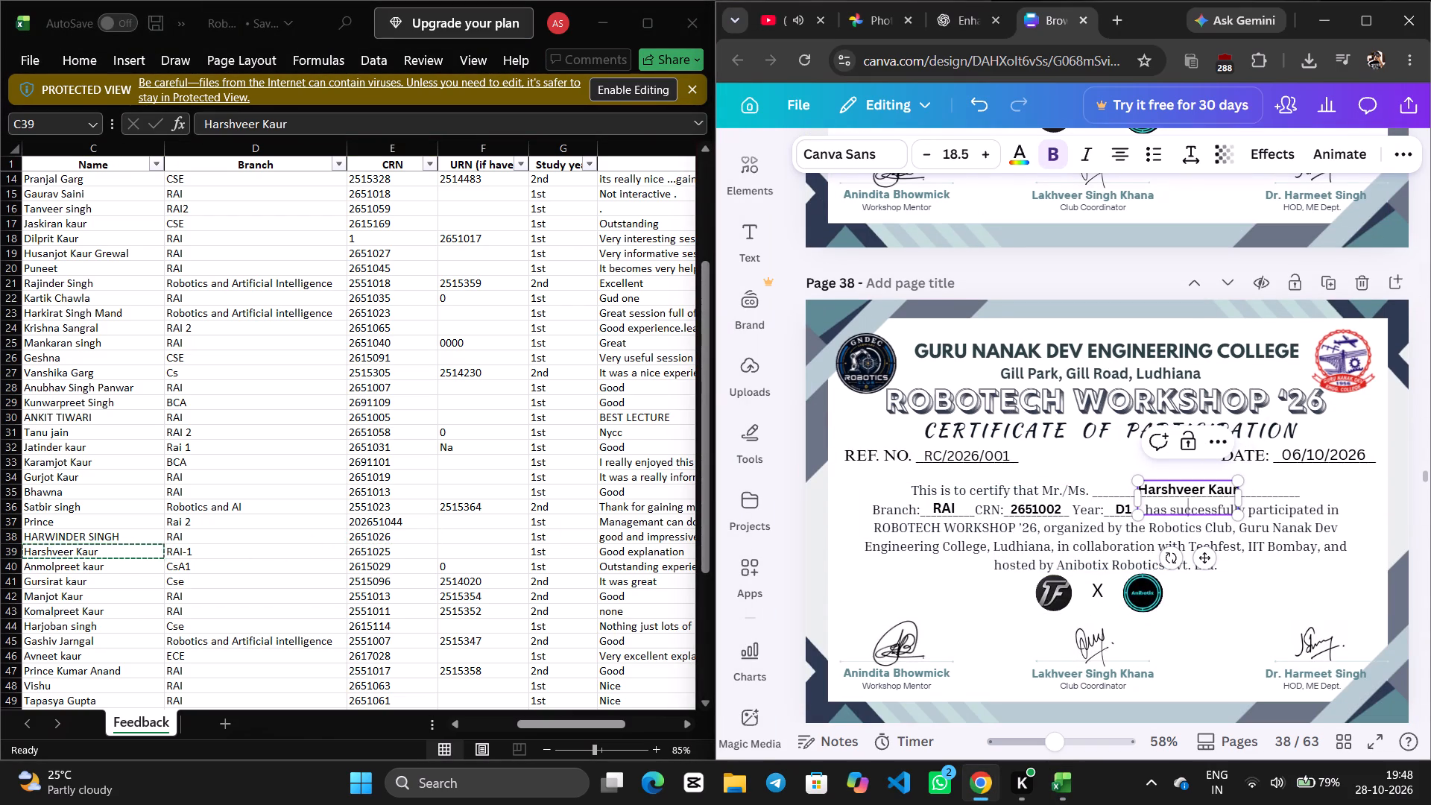
Replace the CRN on the page 38 certificate with the CRN copied from row 39 of the feedback workbook.
left_click(377, 553)
left_click(379, 552)
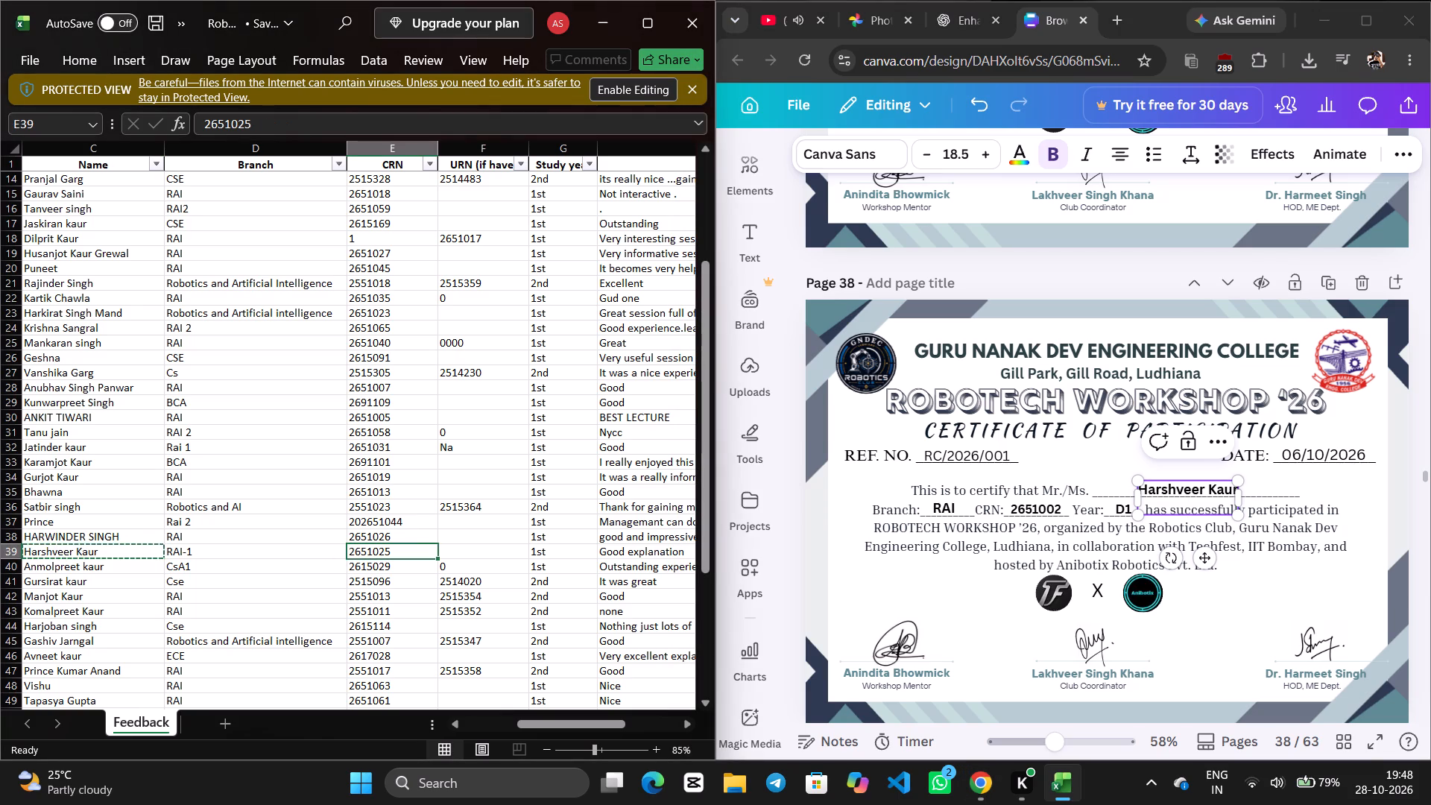
key("ctrl+c")
double_click(1031, 509)
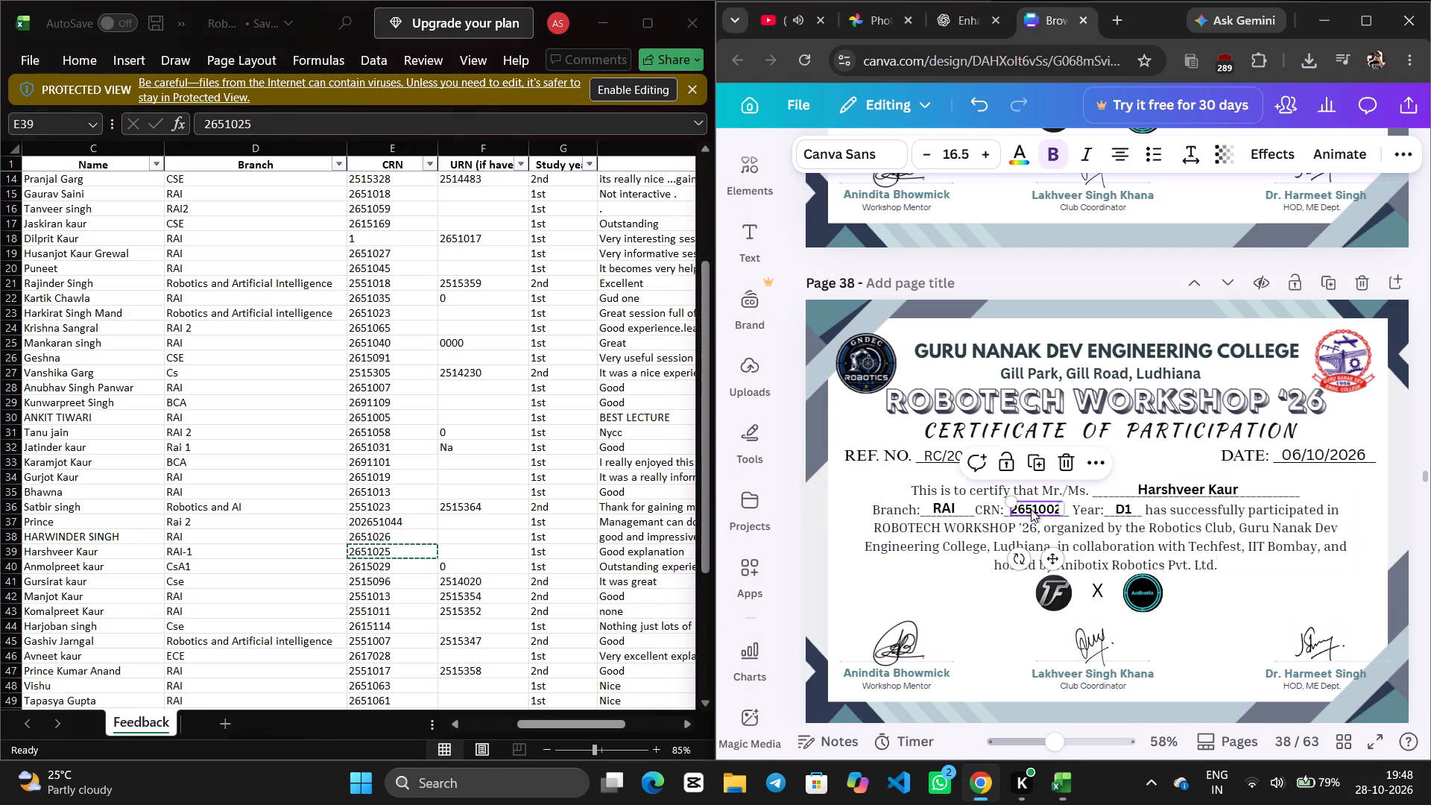
key("ctrl+v")
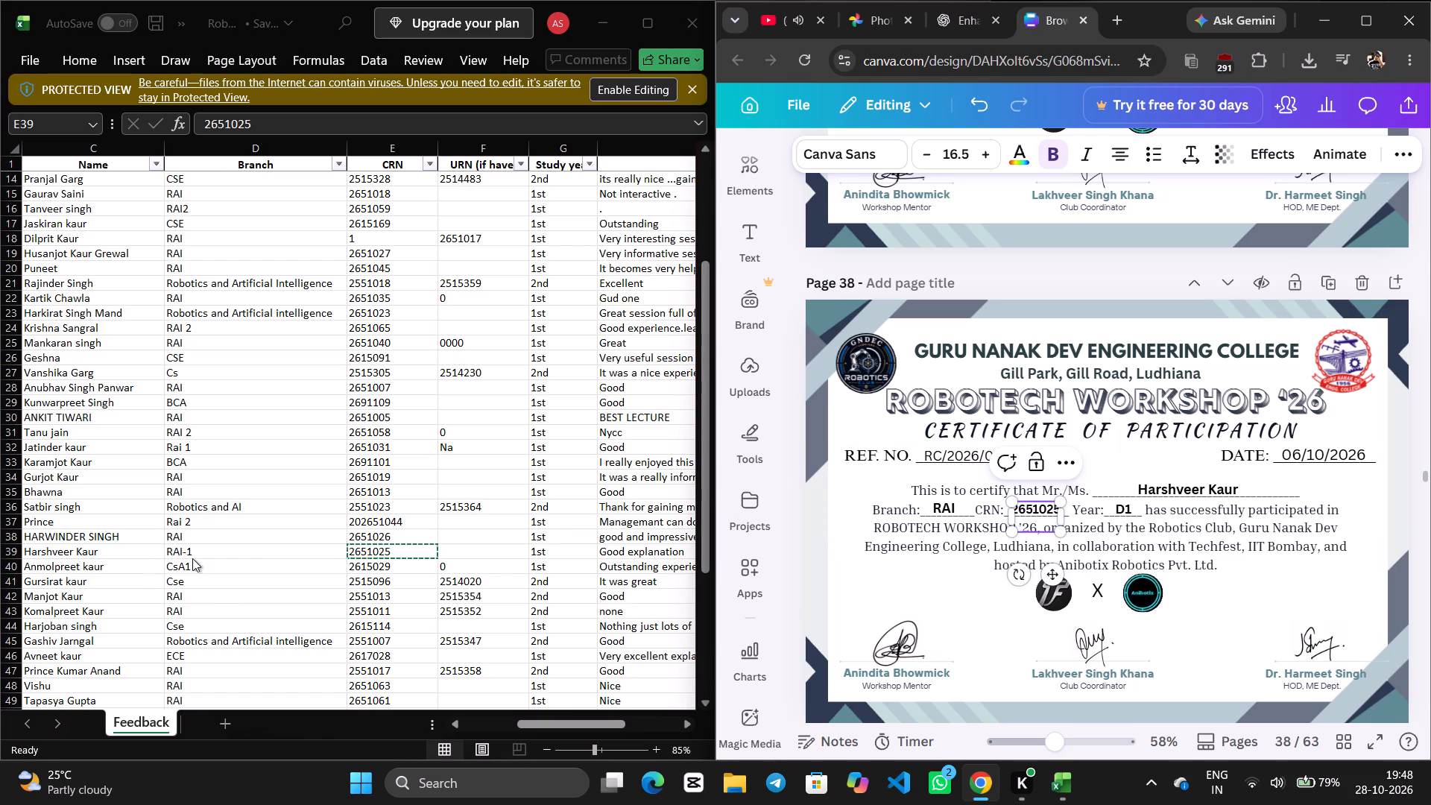
Replace the participant name on the page 39 certificate with the name copied from row 40 of the feedback workbook.
left_click(85, 569)
left_click(85, 569)
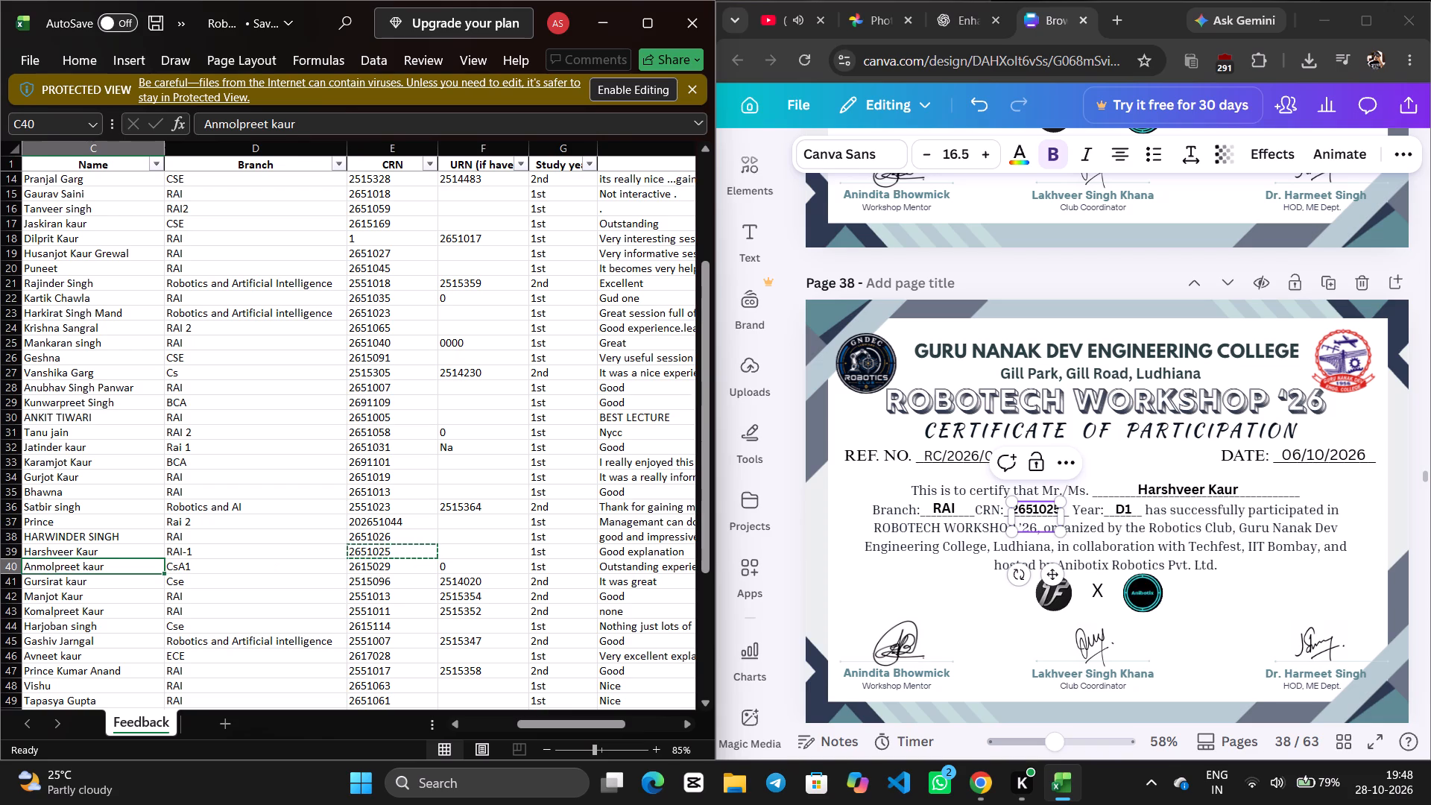
key("ctrl+c")
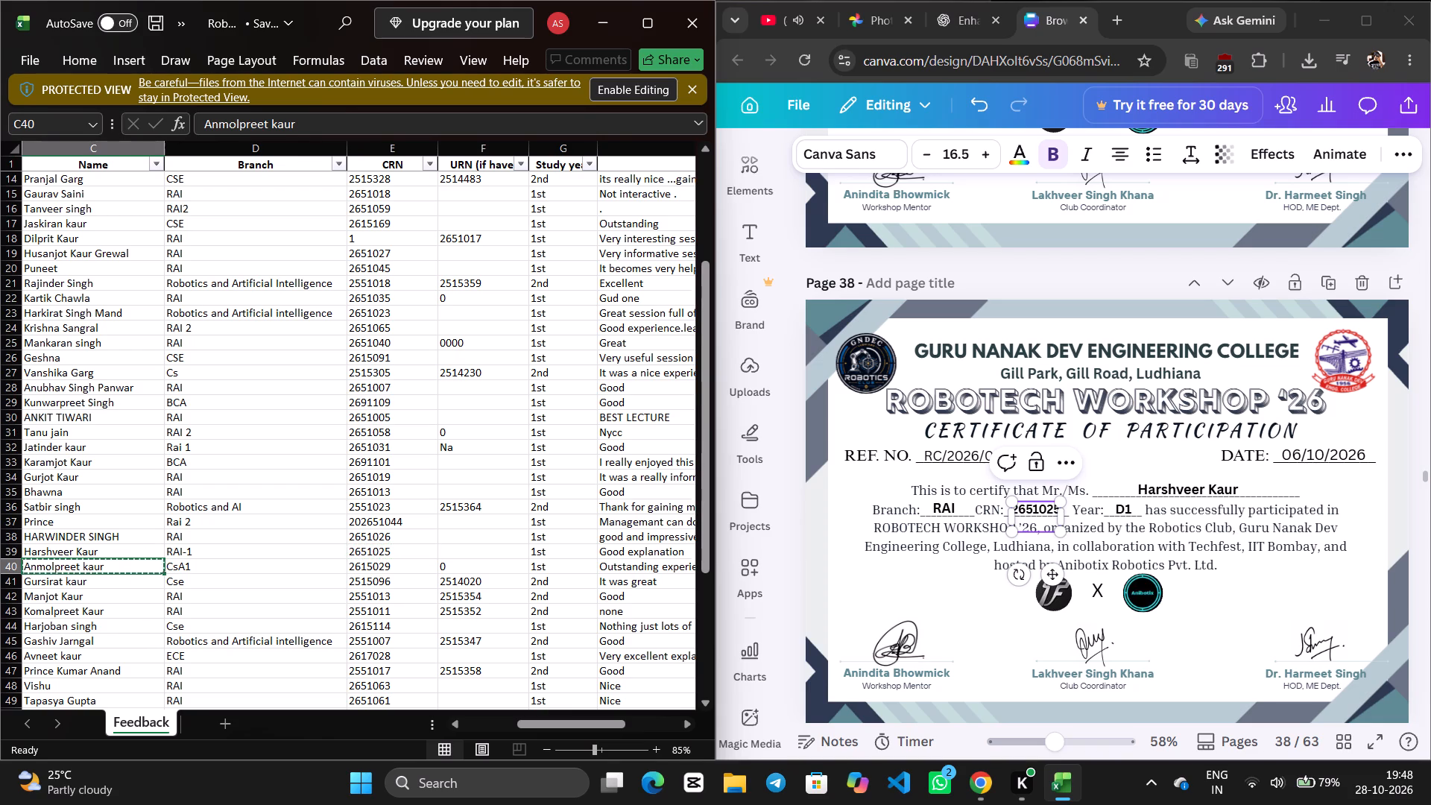
scroll(1043, 522, "down", 1)
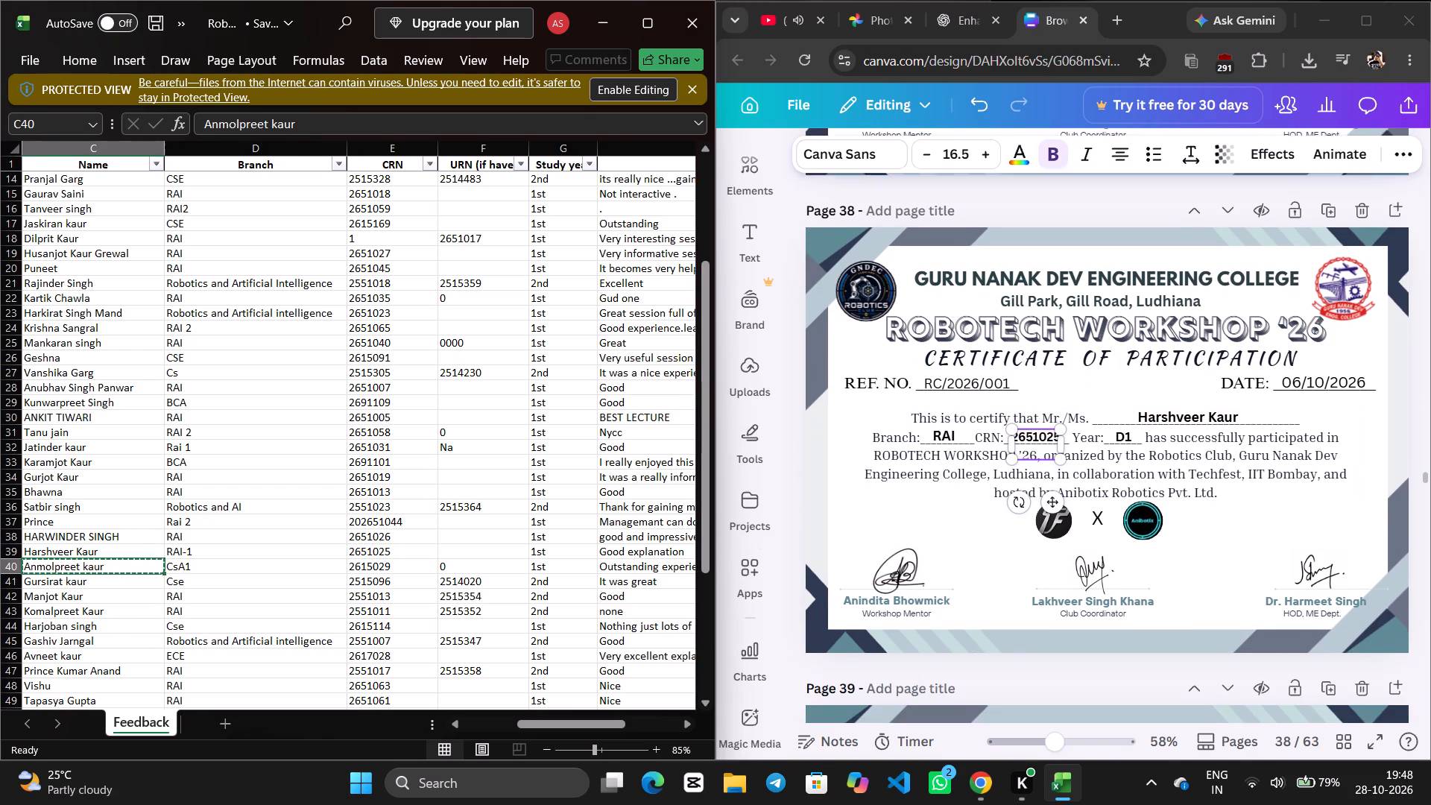
scroll(1043, 522, "down", 3)
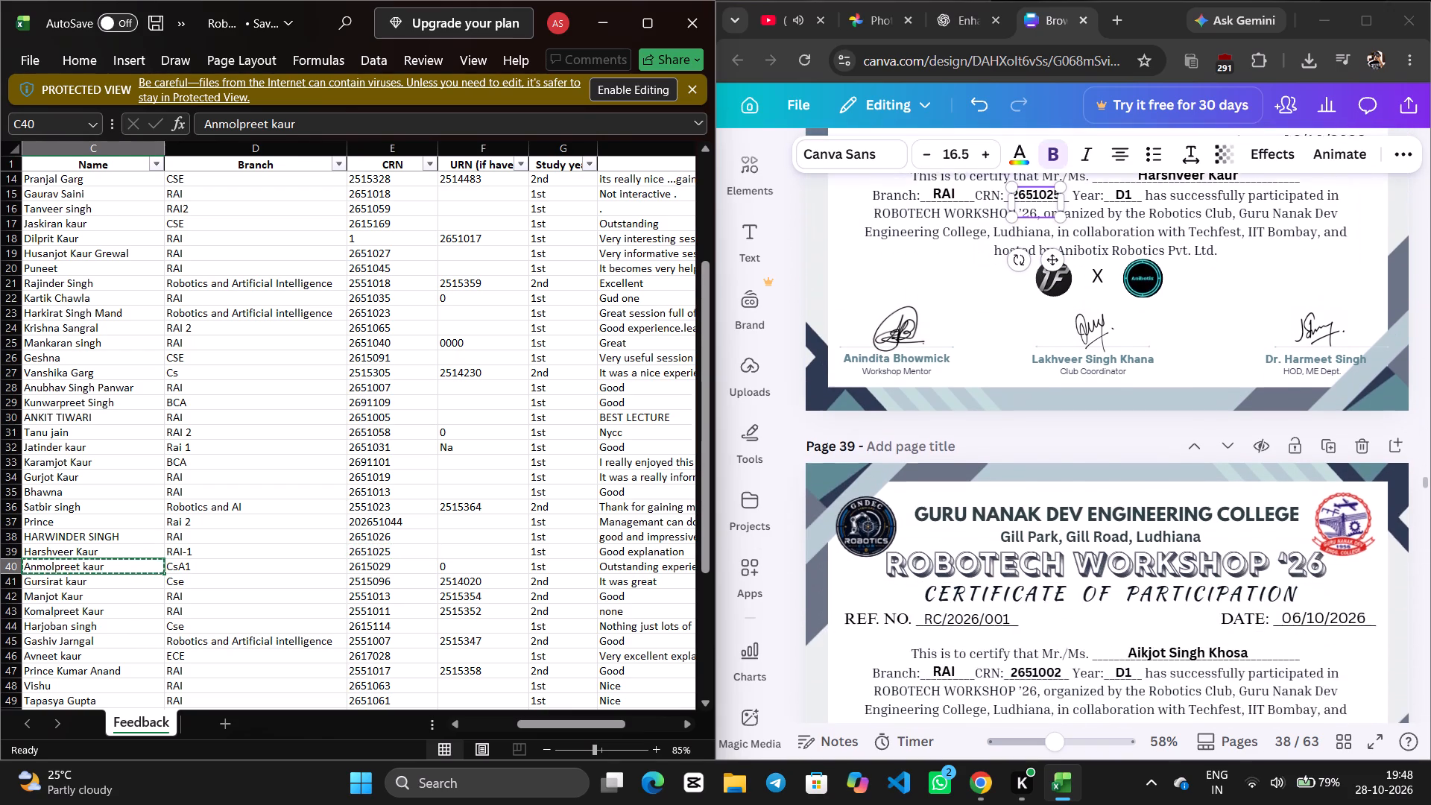
double_click(1148, 594)
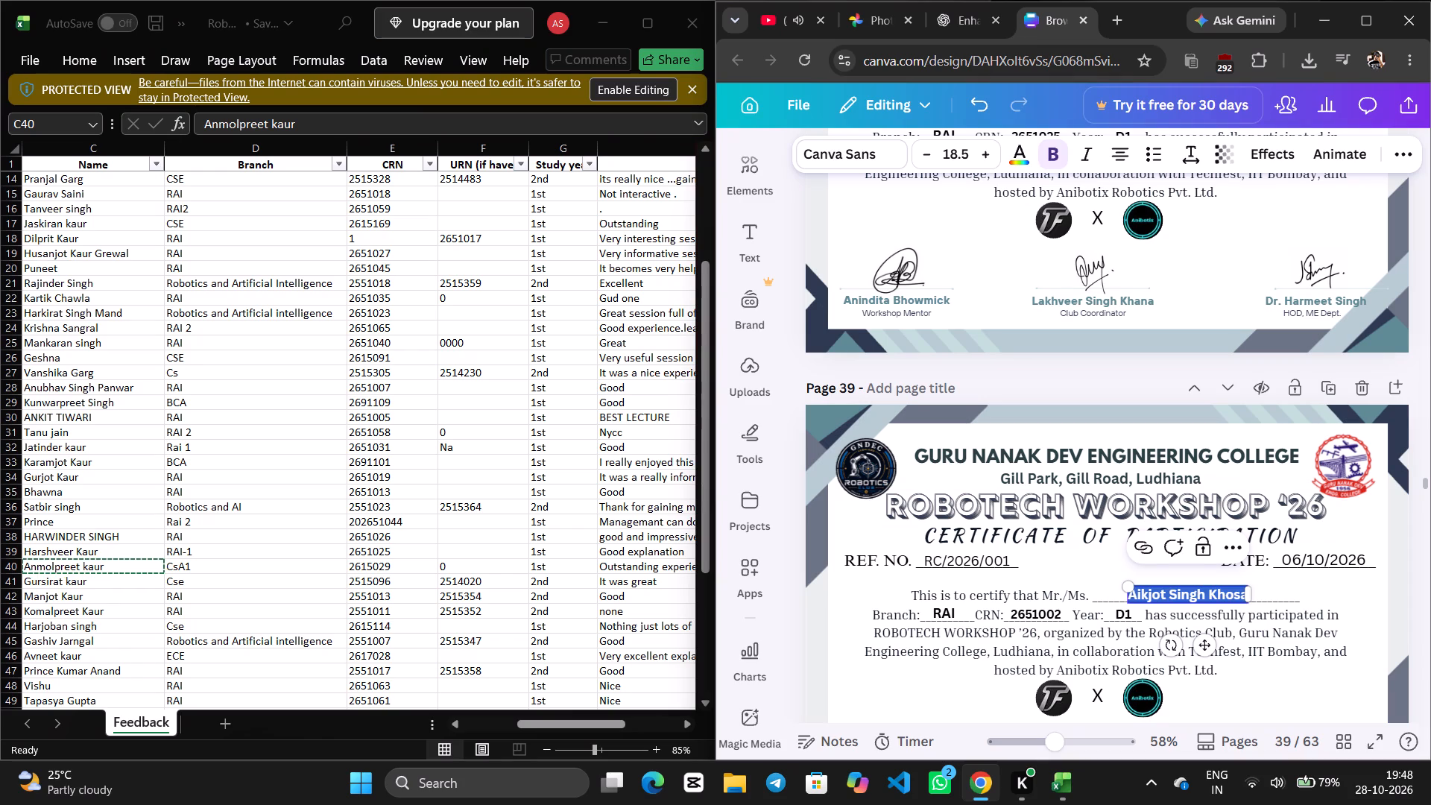
key("ctrl+v")
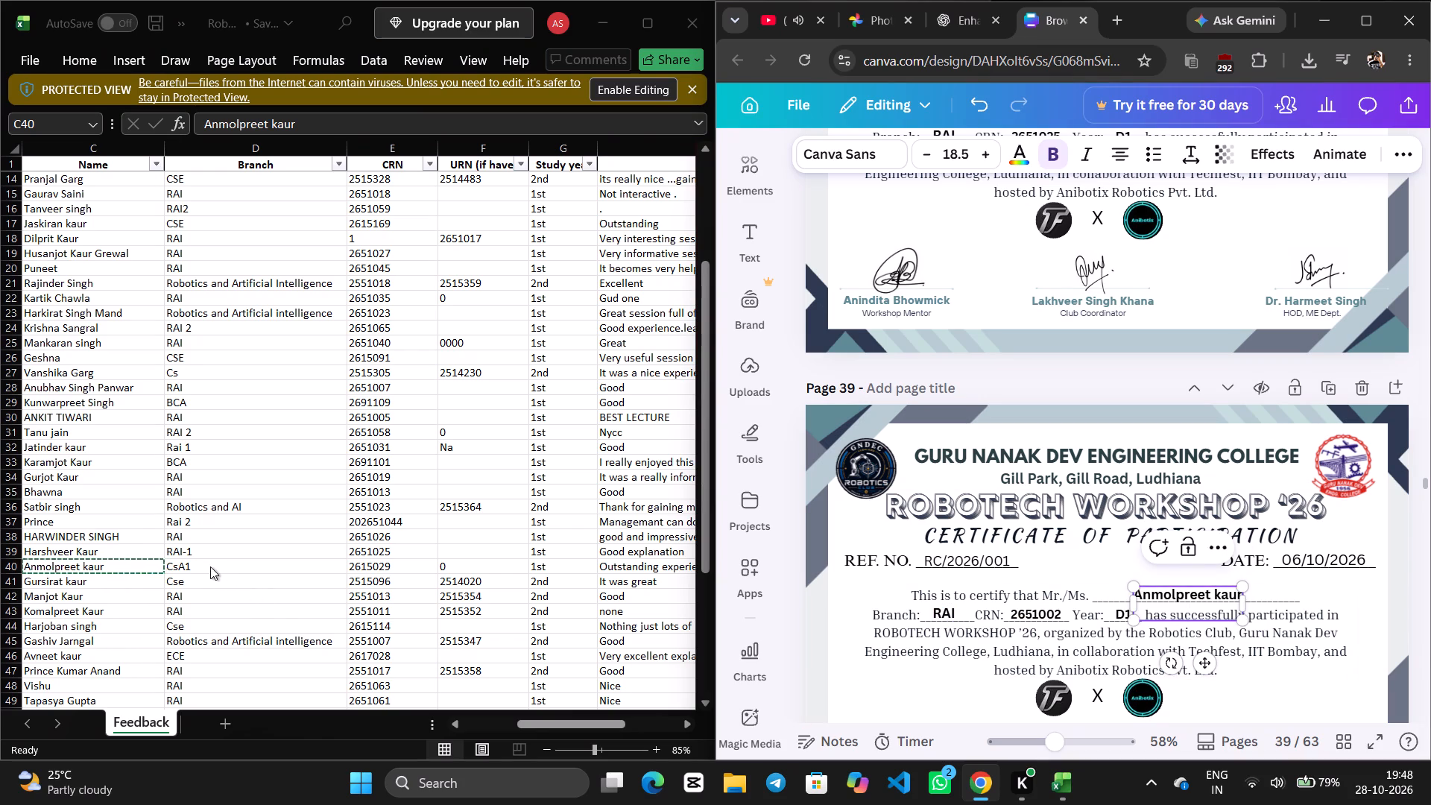
Set the branch on the page 39 certificate to CS.
left_click(207, 566)
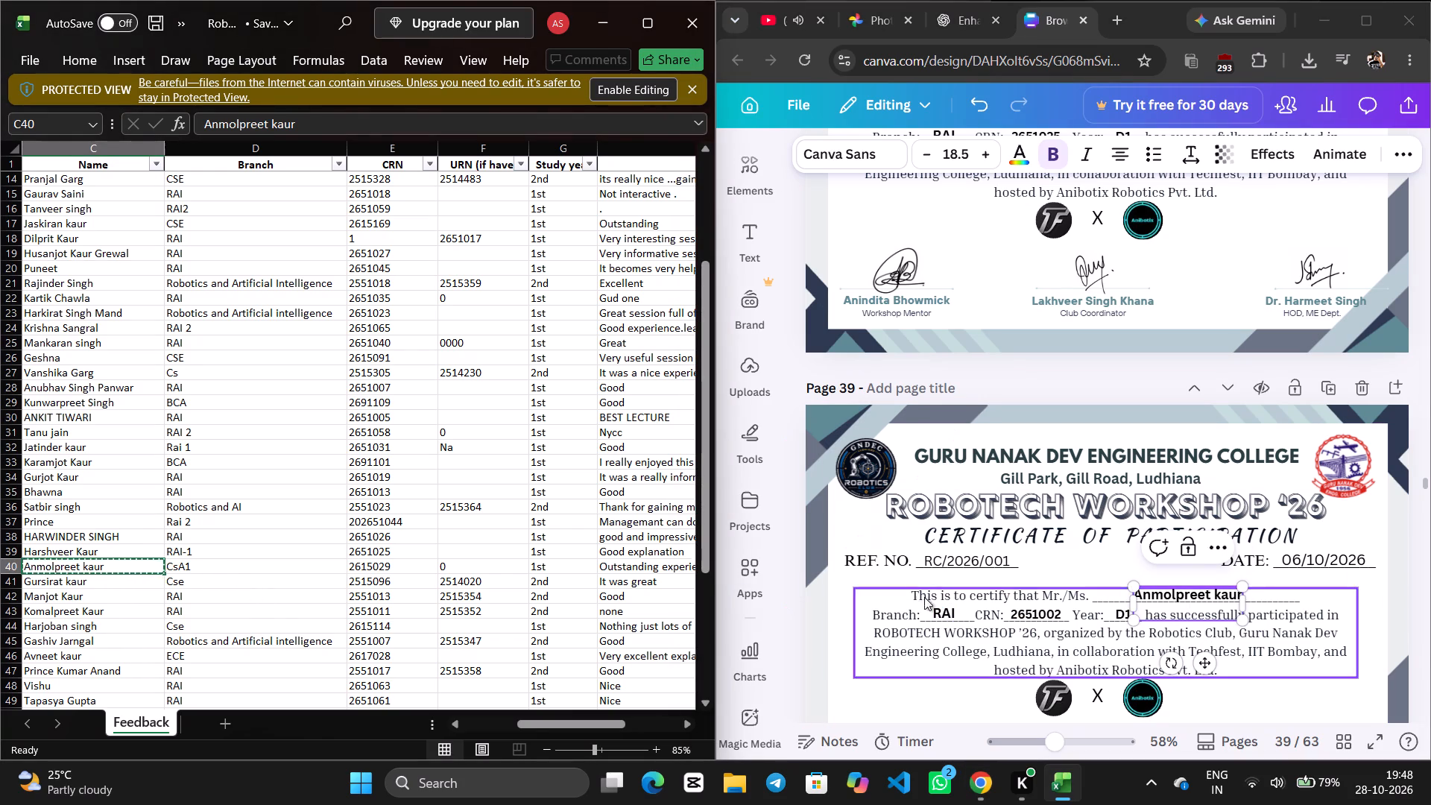
double_click(945, 610)
type("CS")
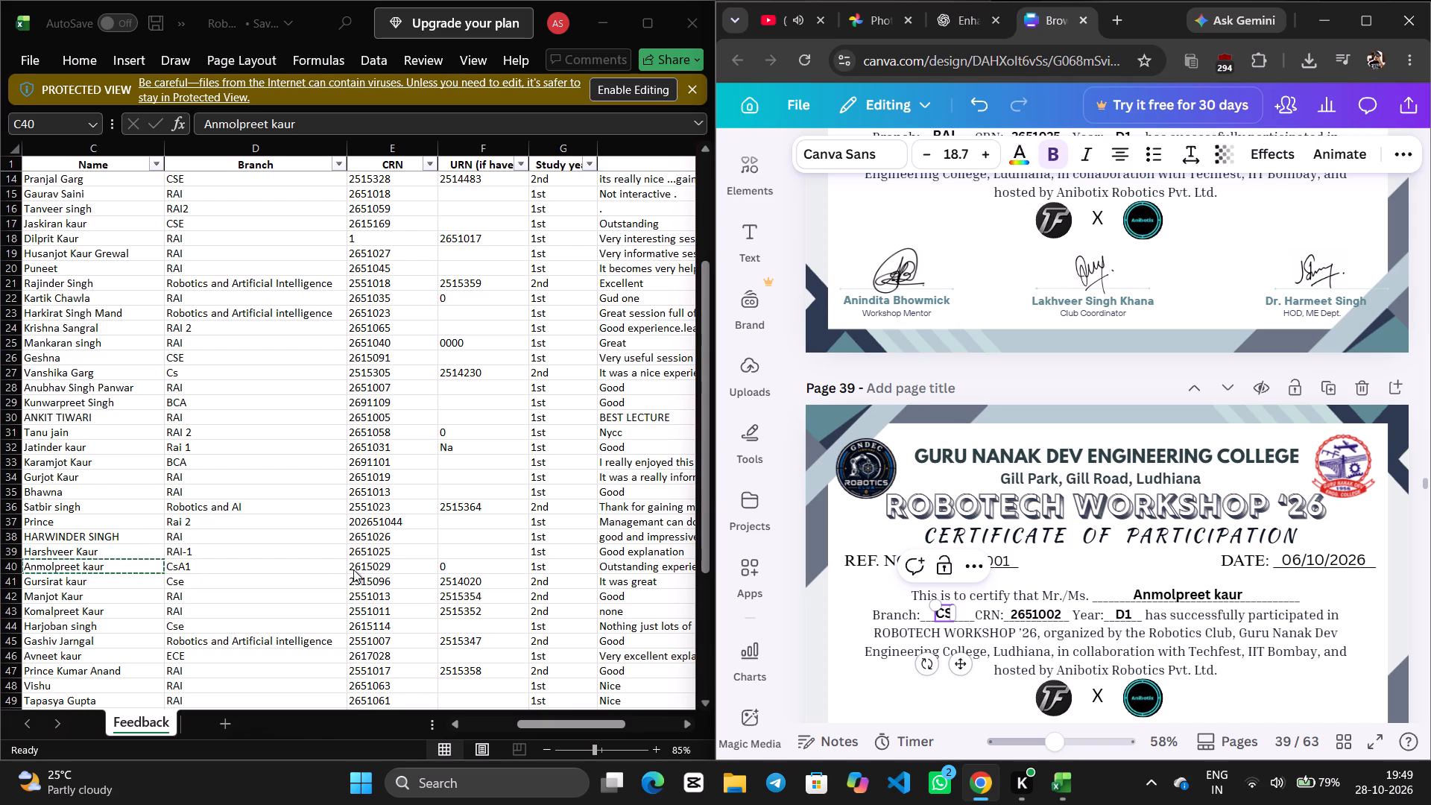
Replace the CRN on the page 39 certificate with the CRN copied from row 40 of the feedback workbook.
left_click(396, 562)
left_click(391, 568)
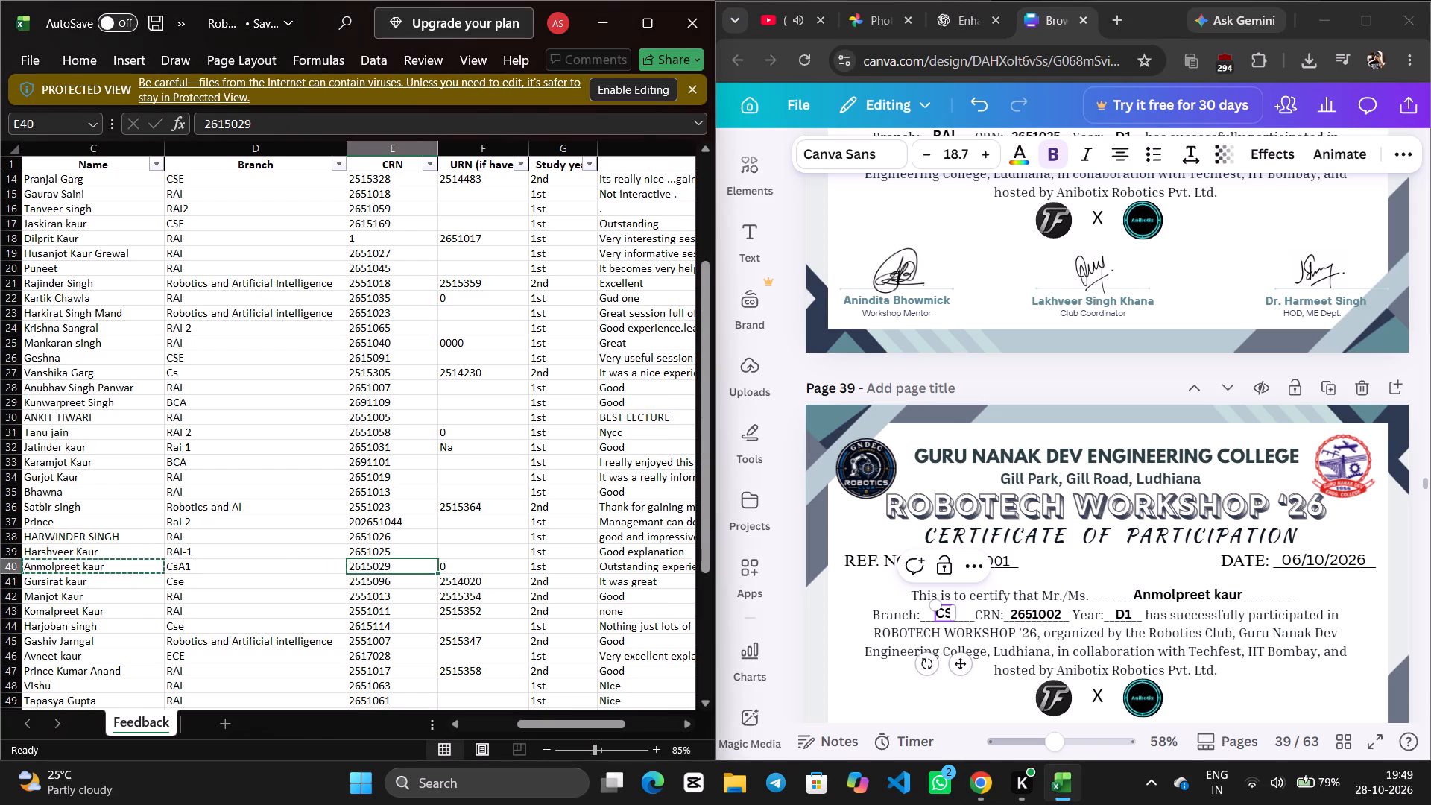
key("ctrl+c")
double_click(1027, 610)
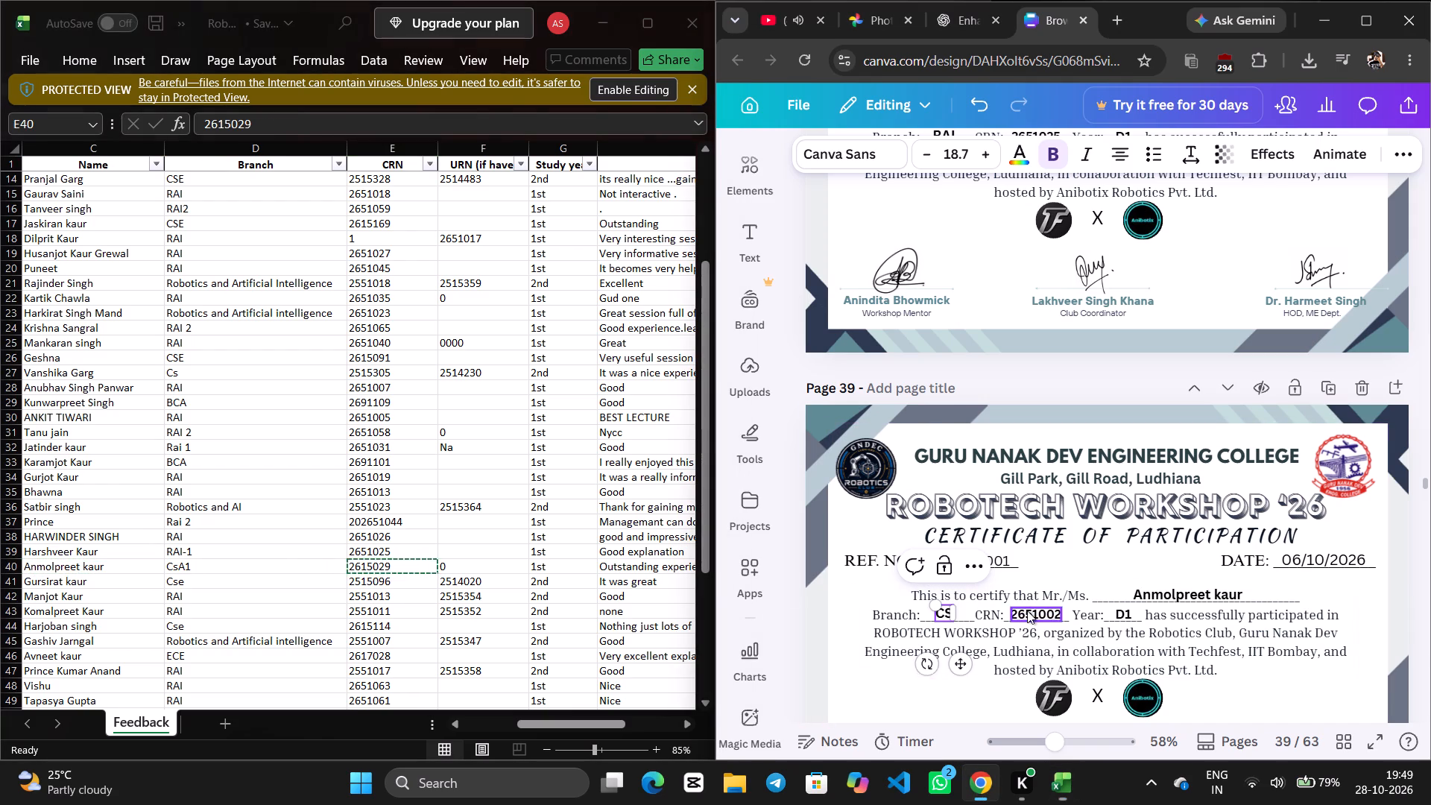
key("ctrl+v")
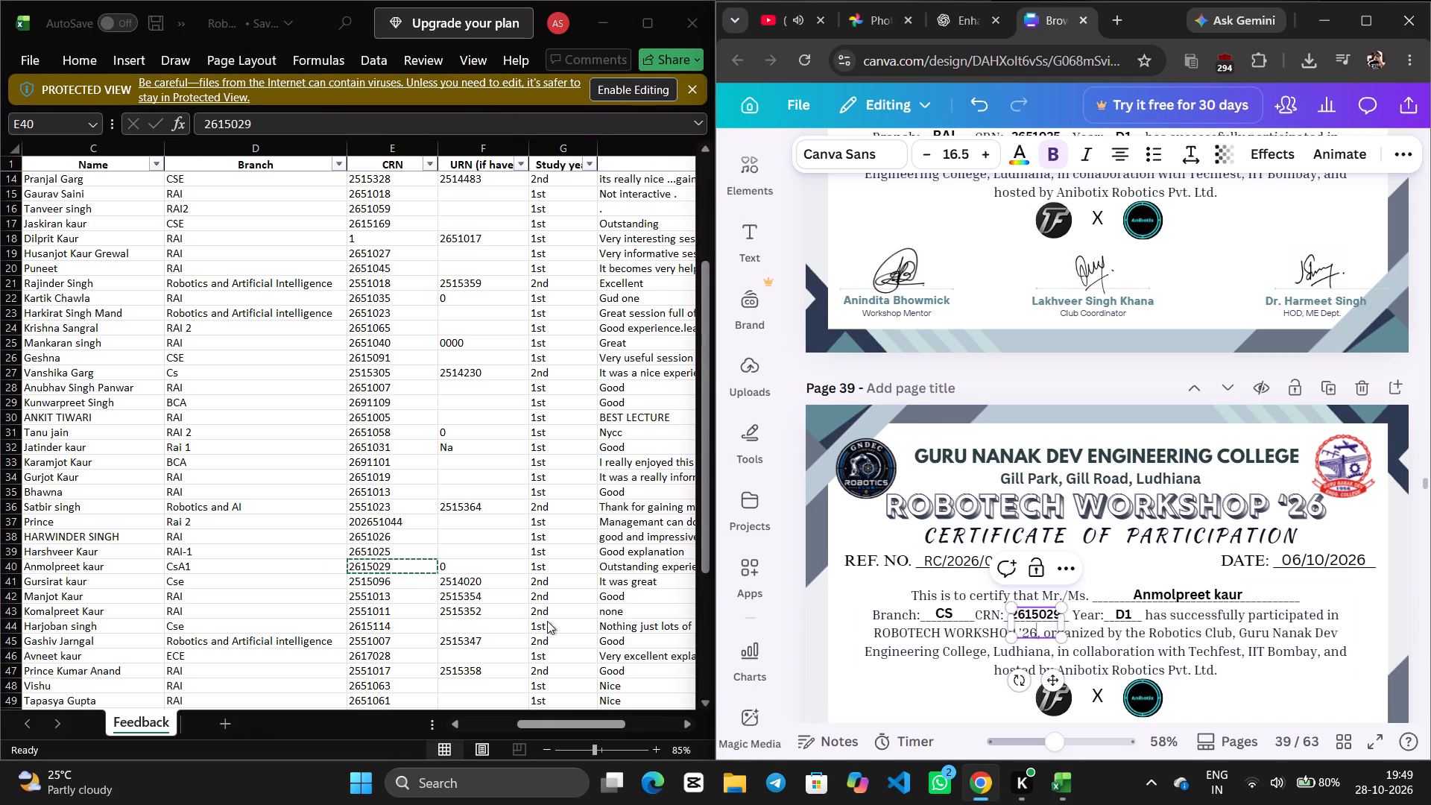
Replace the participant name on the page 40 certificate with the name copied from row 41 of the feedback workbook.
double_click(107, 582)
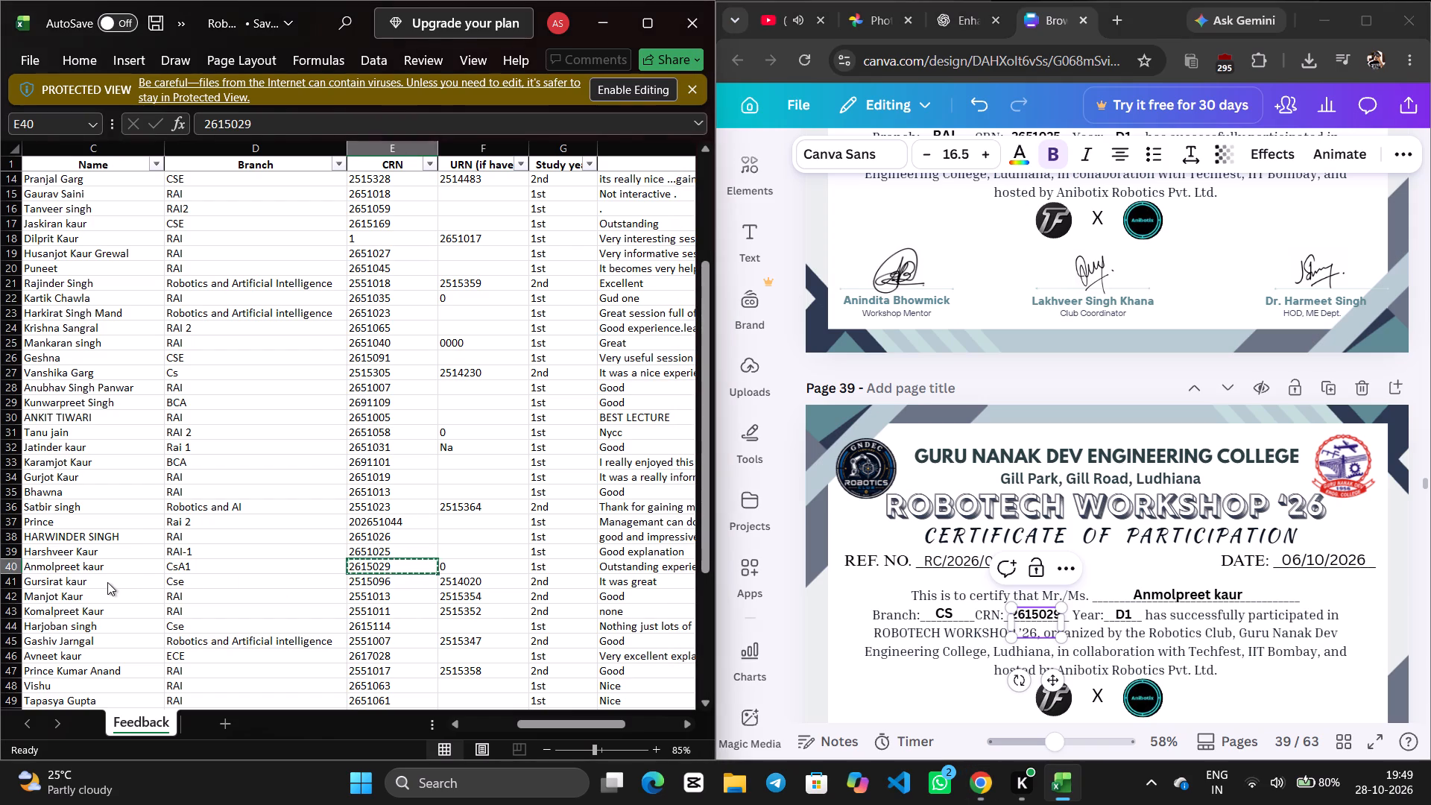
key("ctrl+c")
scroll(1011, 590, "down", 2)
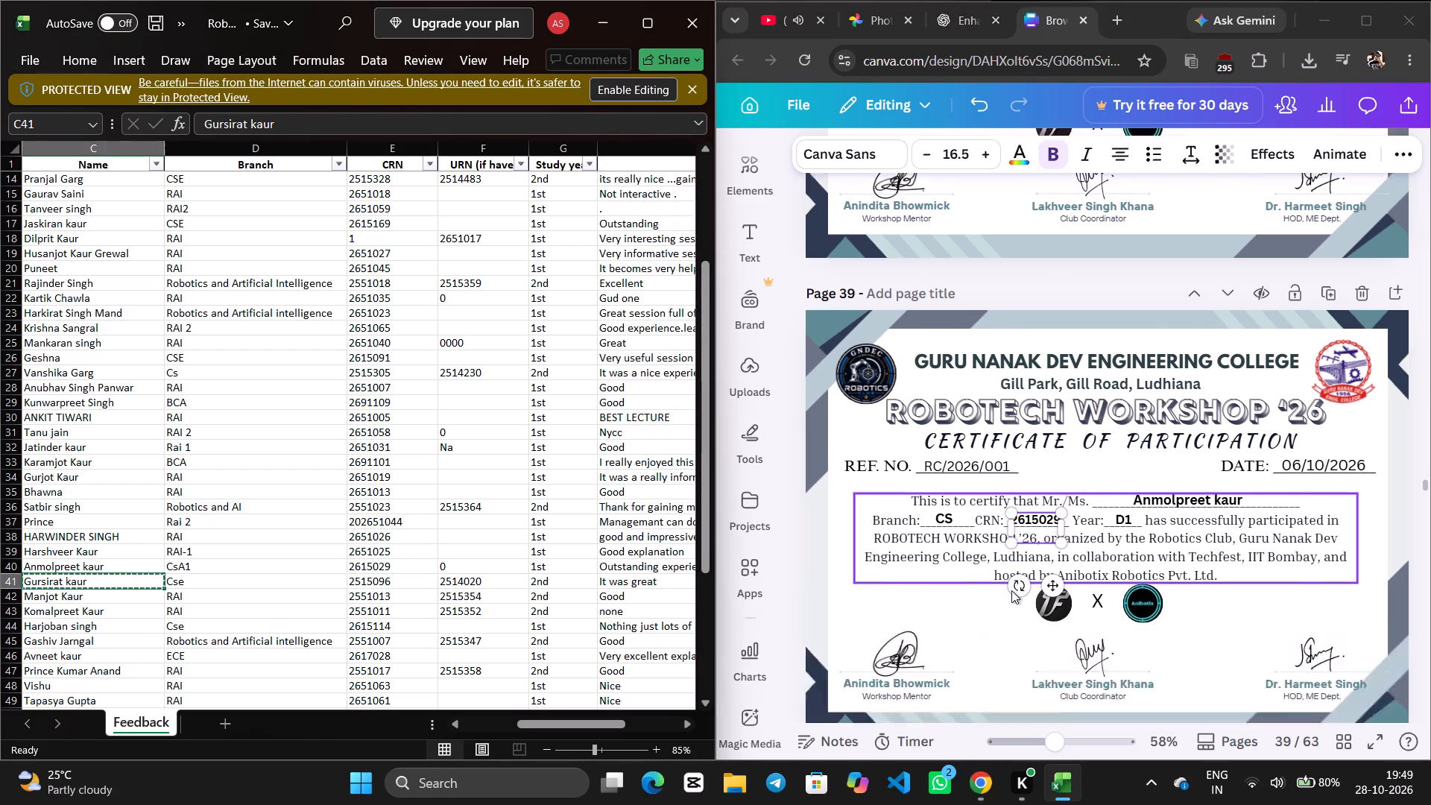
scroll(1011, 590, "down", 1)
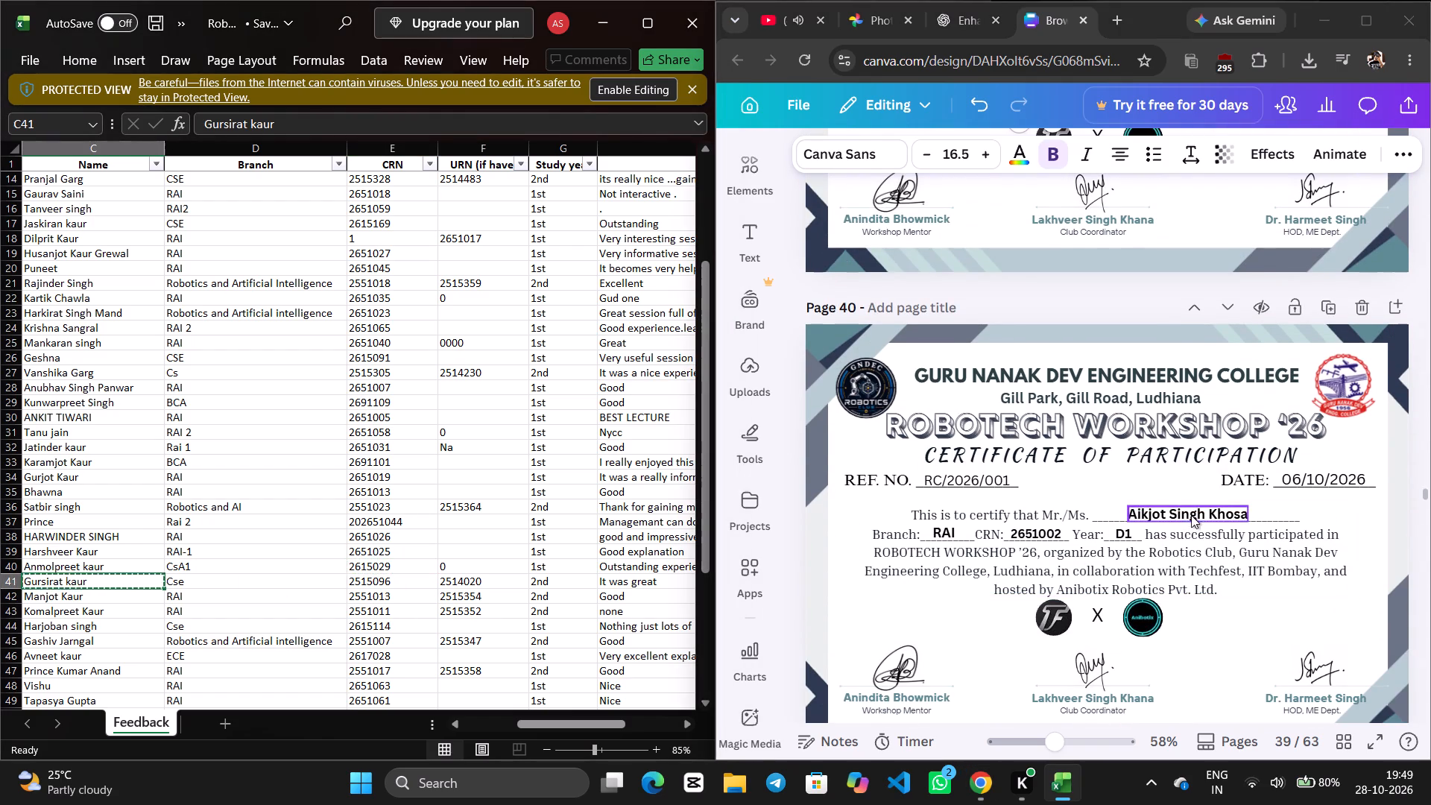
double_click(1191, 515)
key("ctrl+v")
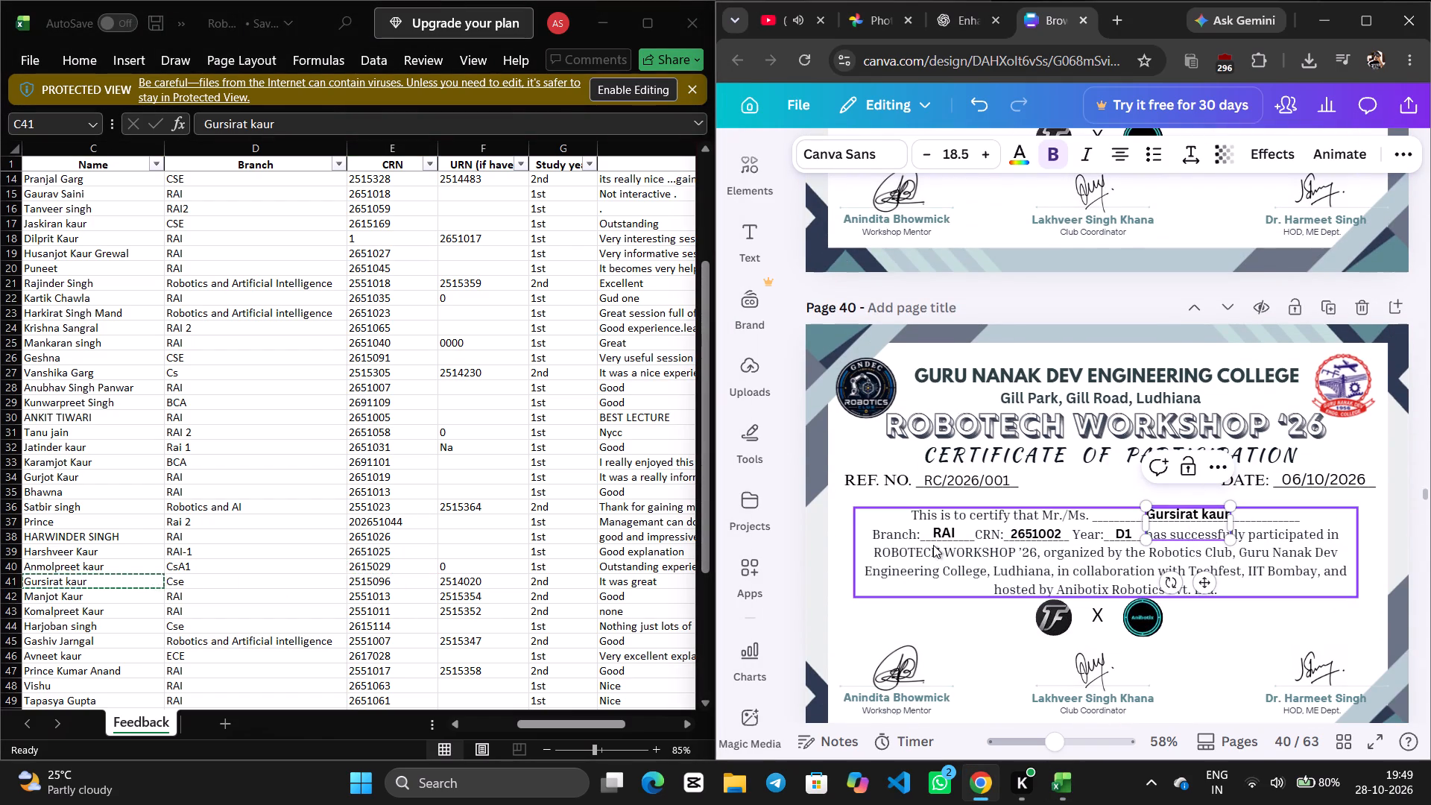
Set the branch on the page 40 certificate to CSE.
left_click(249, 579)
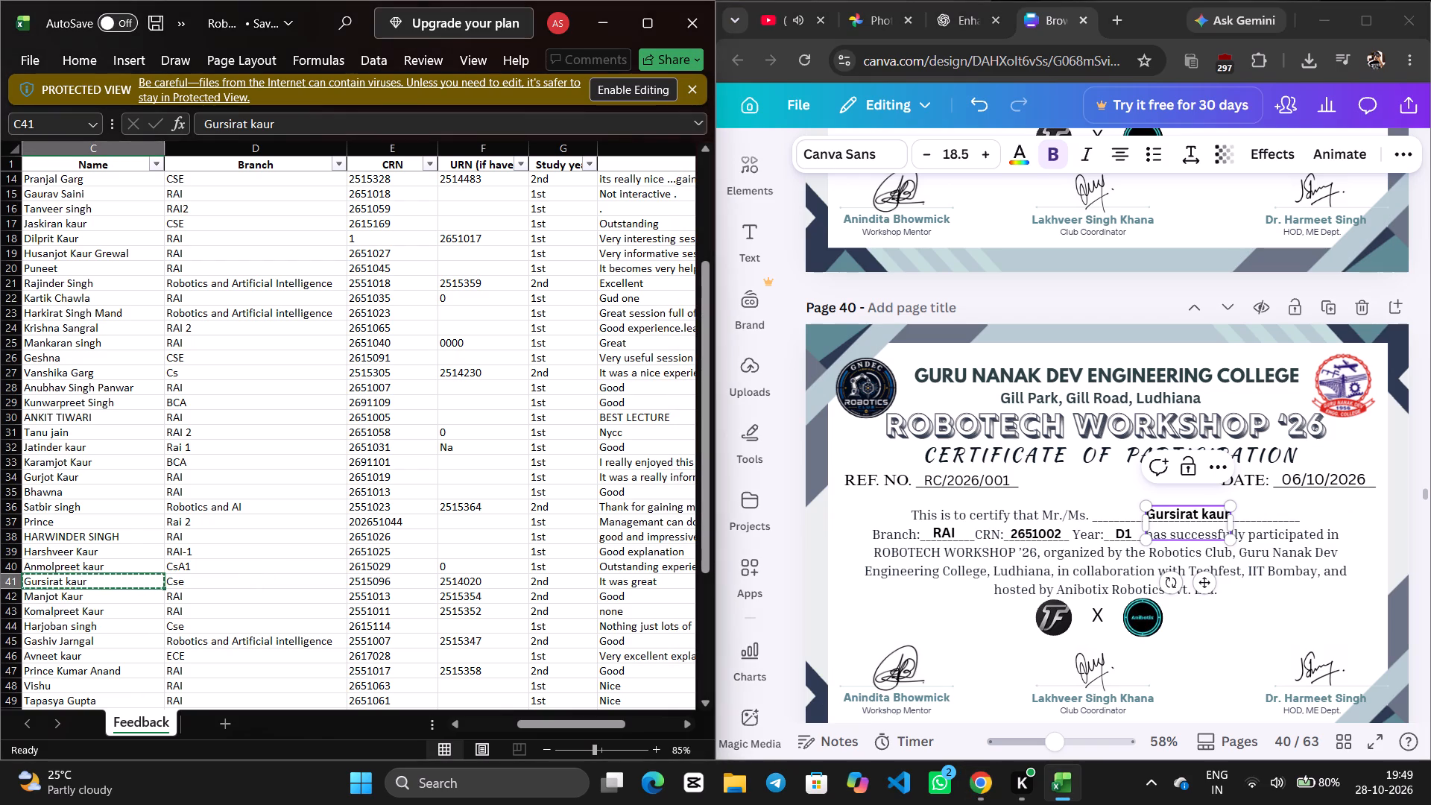
double_click(950, 530)
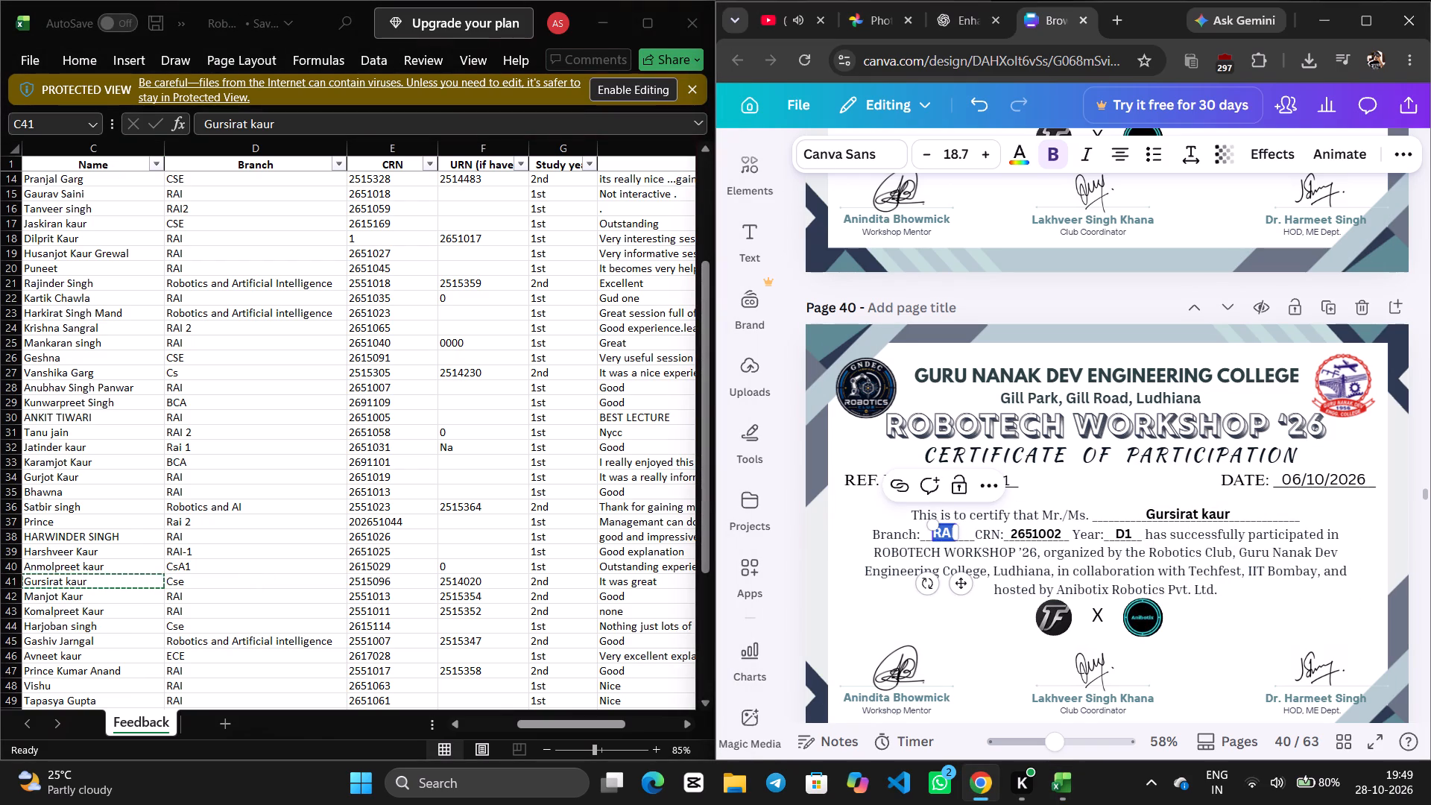
type("CSE")
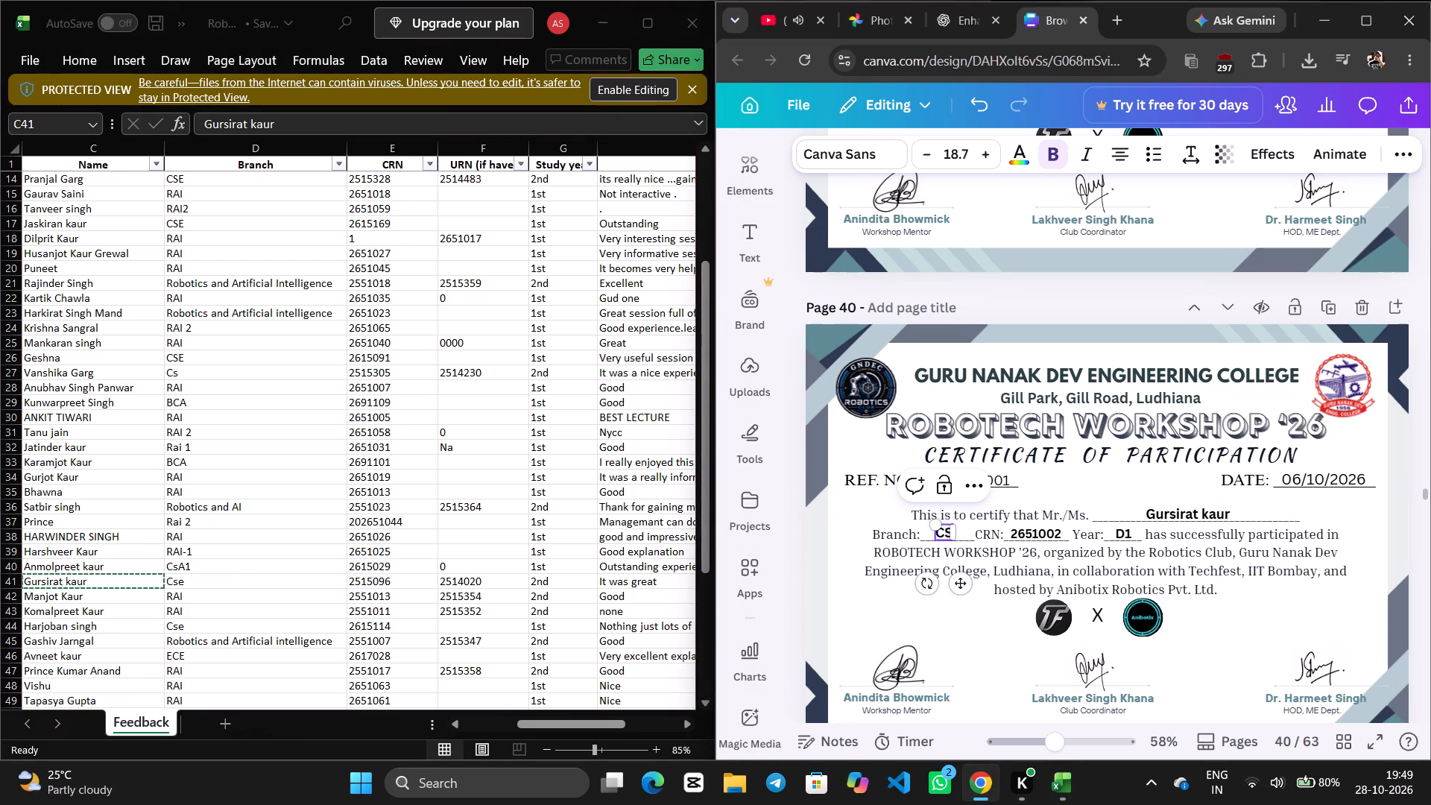
Replace the CRN on the page 40 certificate with the CRN copied from row 41 of the feedback workbook.
left_click(392, 584)
left_click(390, 581)
key("ctrl+c")
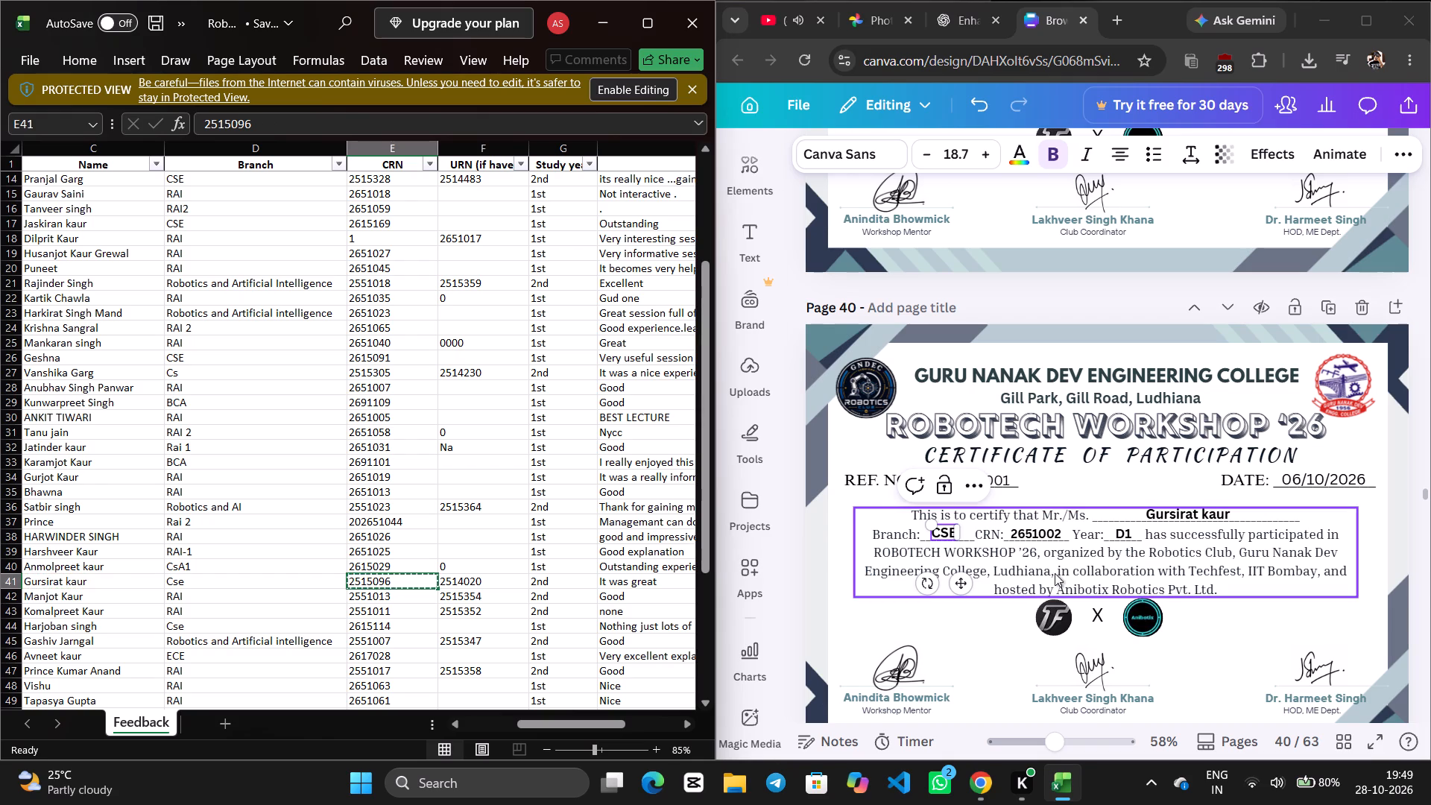
double_click(1029, 532)
key("ctrl+v")
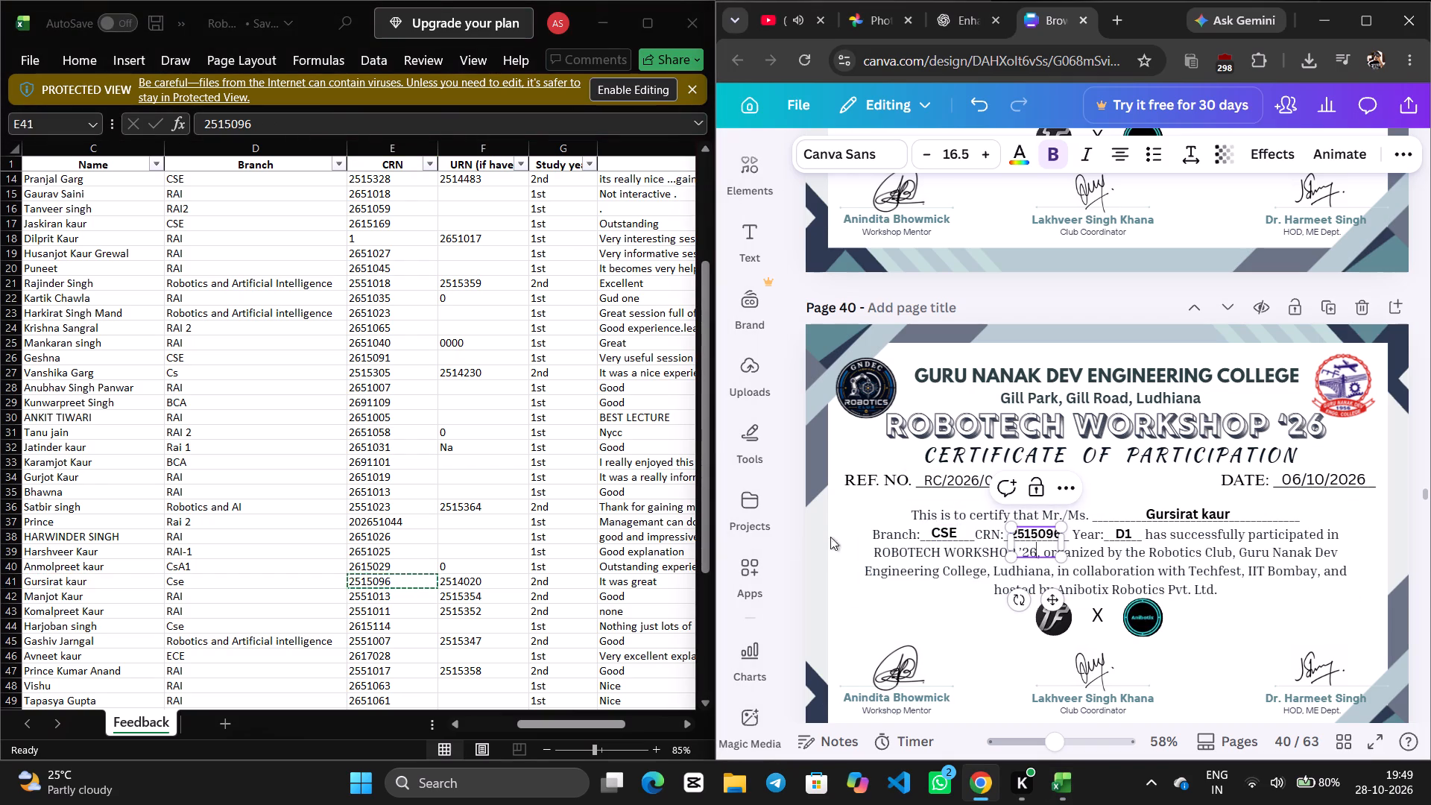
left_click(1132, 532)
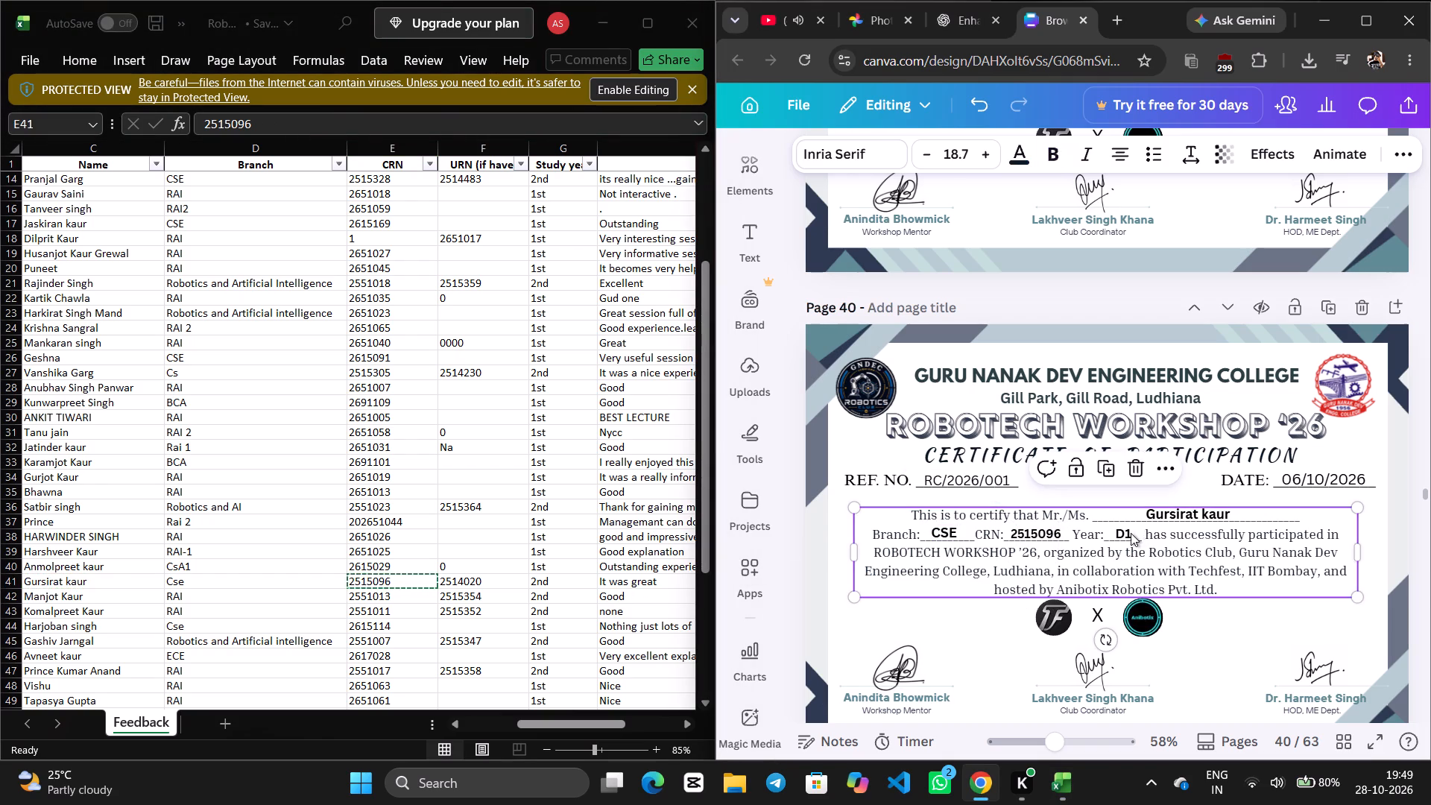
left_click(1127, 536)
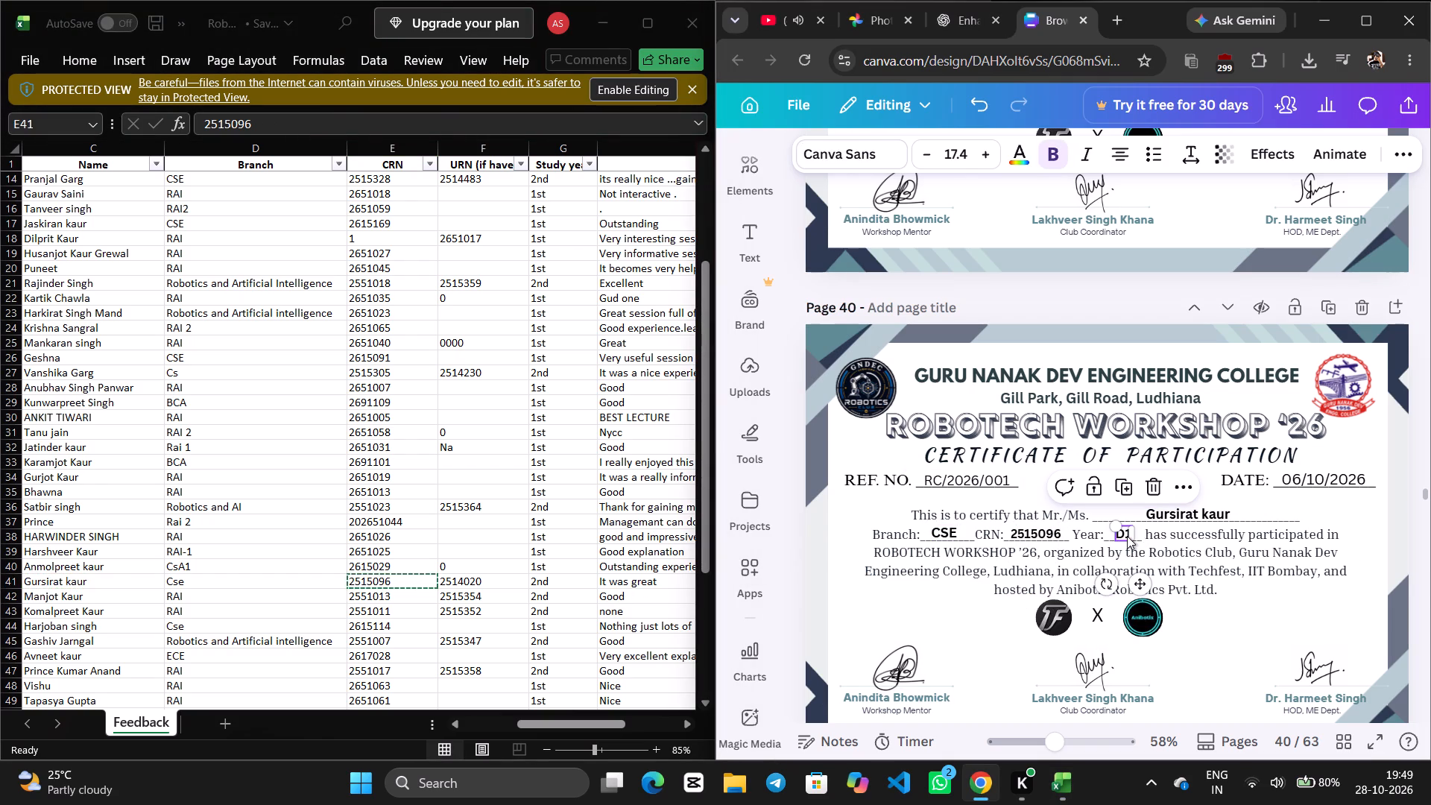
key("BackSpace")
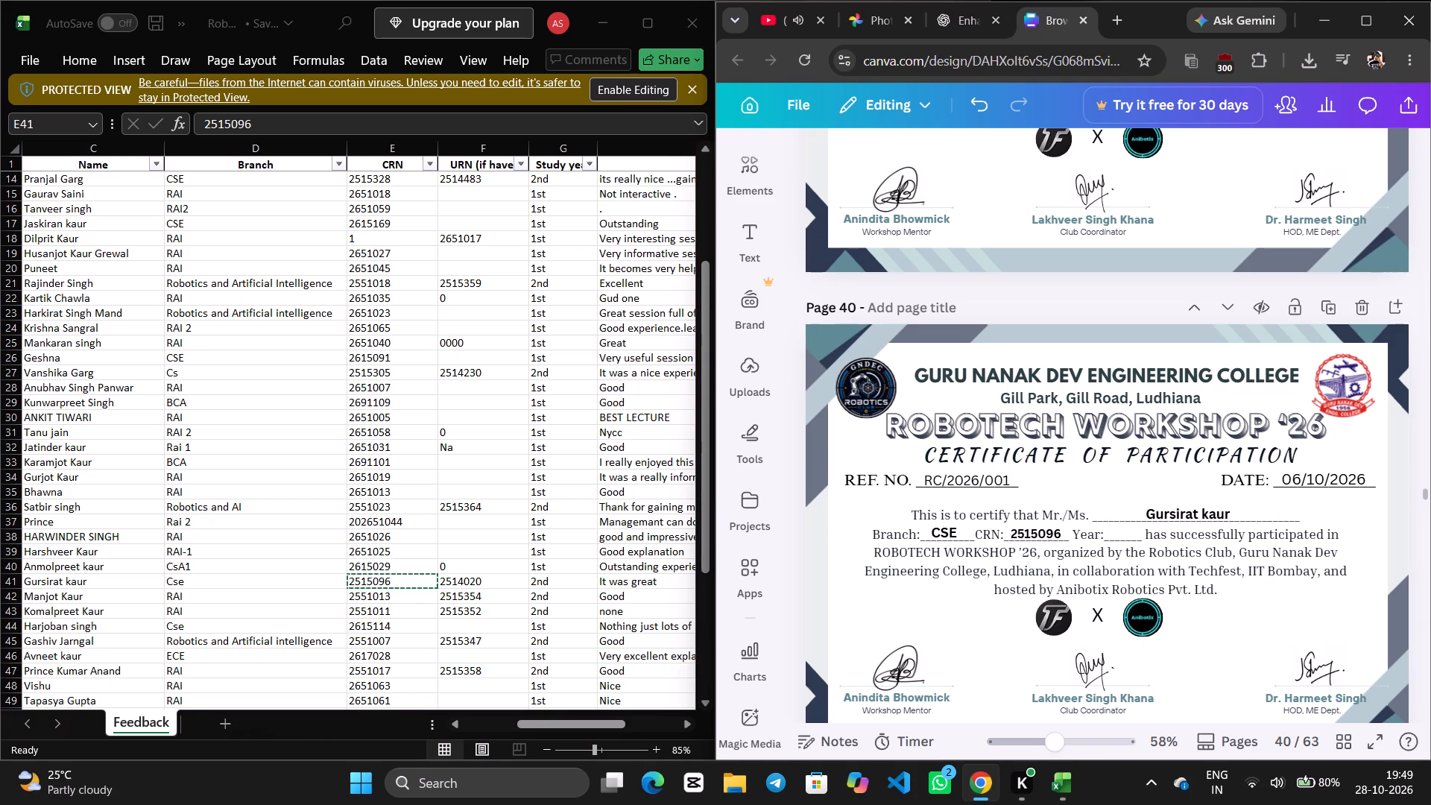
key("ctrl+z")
Set the year on the page 40 certificate to D2.
double_click(1122, 536)
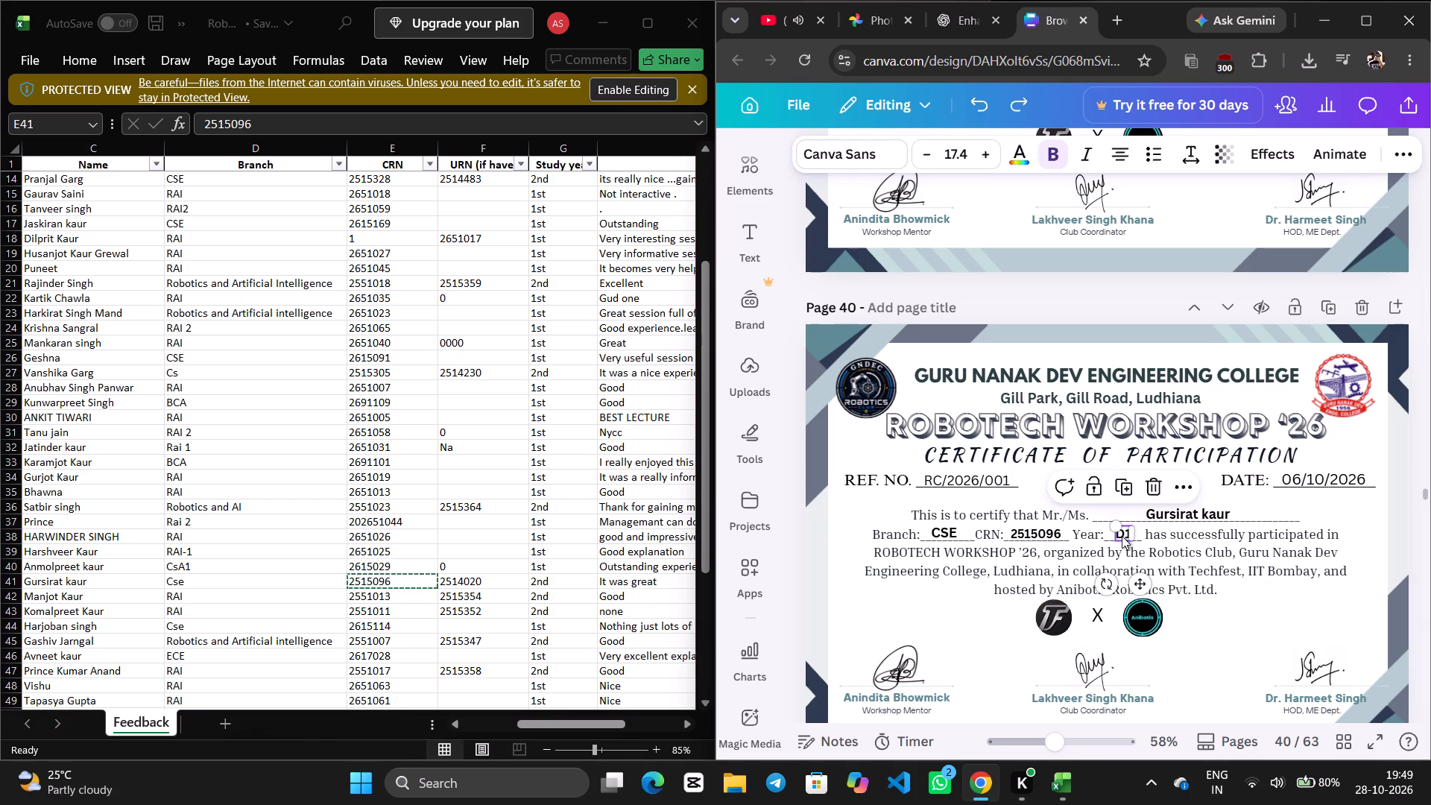
type("D2")
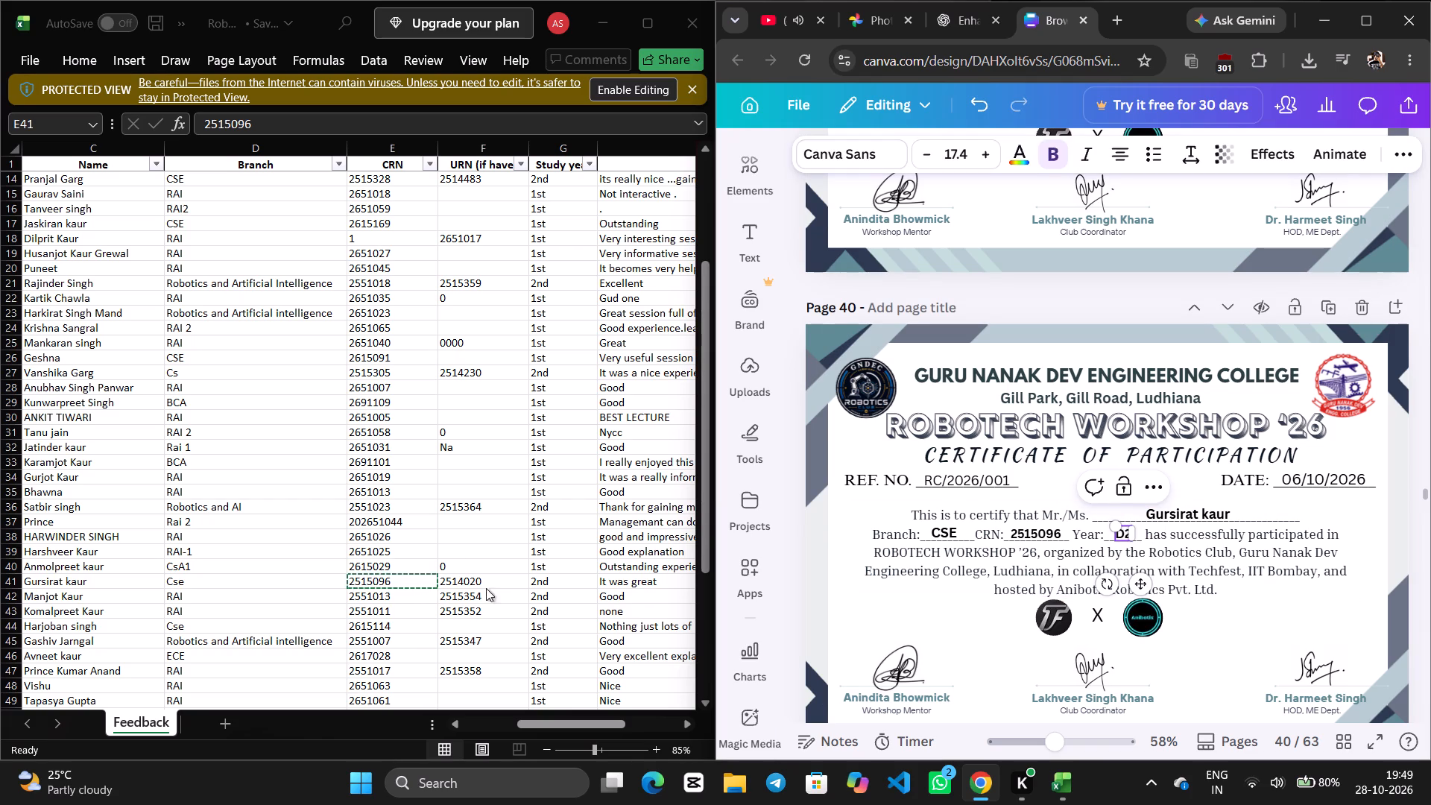
Replace the participant name on the page 41 certificate with the name copied from row 42 of the feedback workbook.
left_click(83, 598)
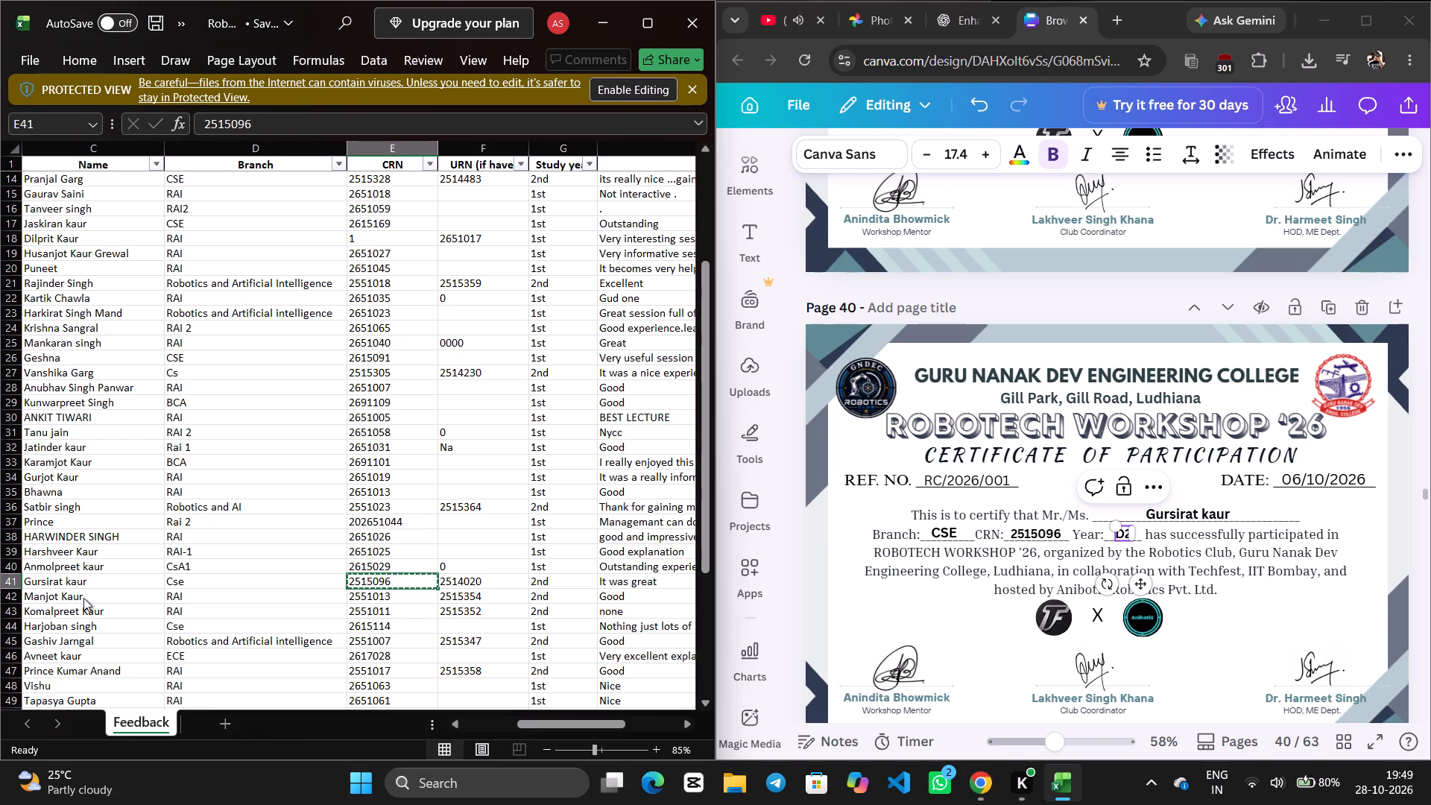
left_click(81, 598)
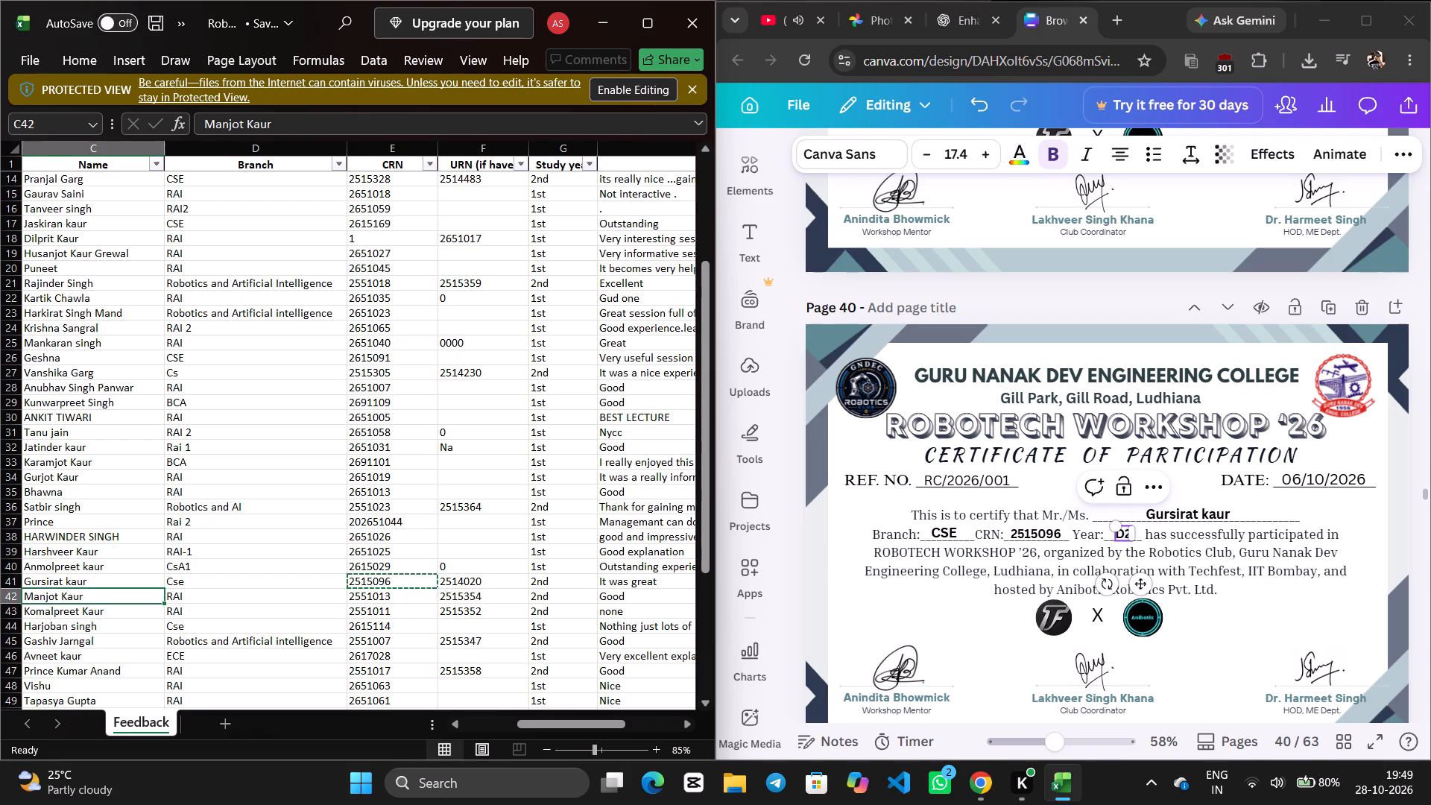
key("ctrl+c")
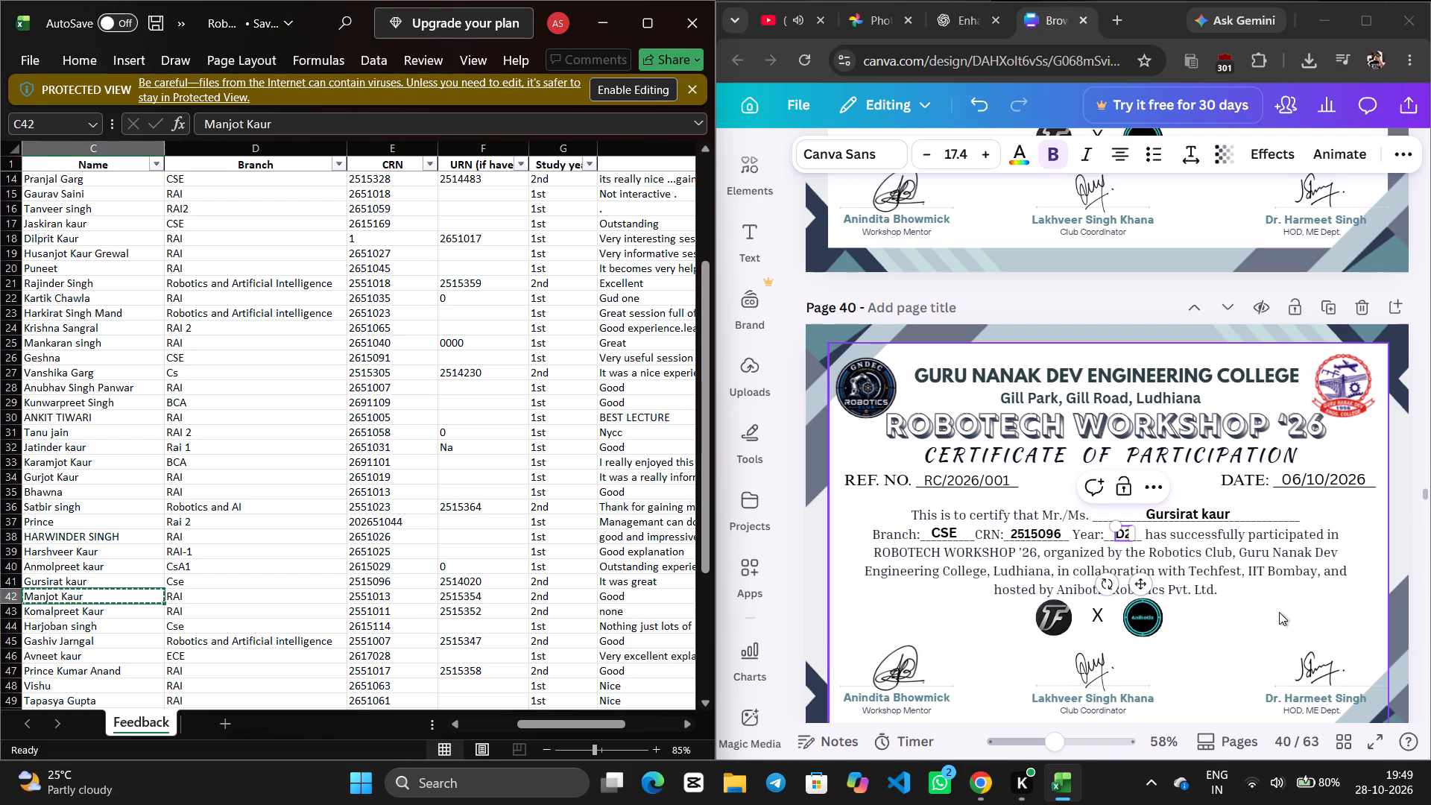
scroll(1280, 611, "down", 4)
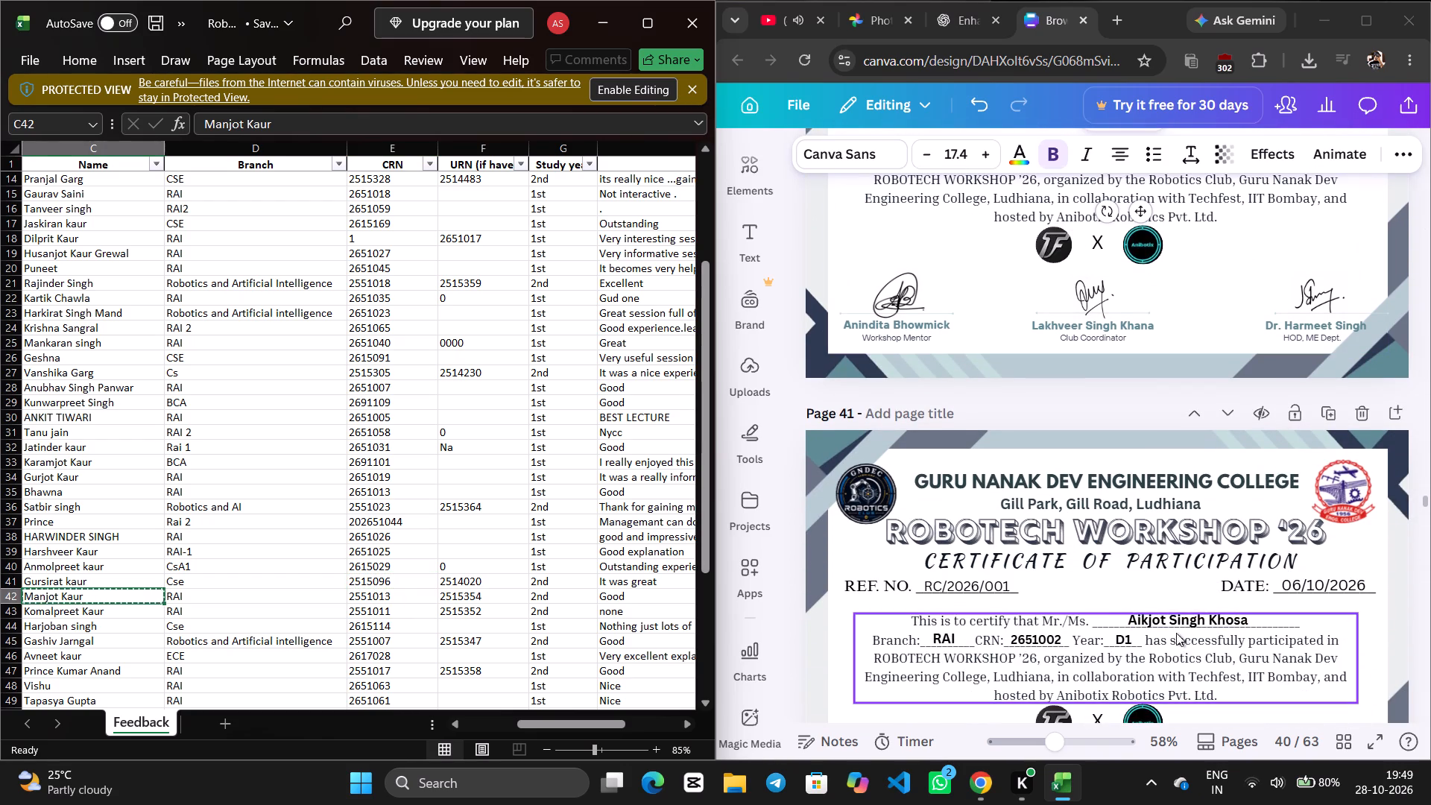
double_click(1172, 626)
key("ctrl+v")
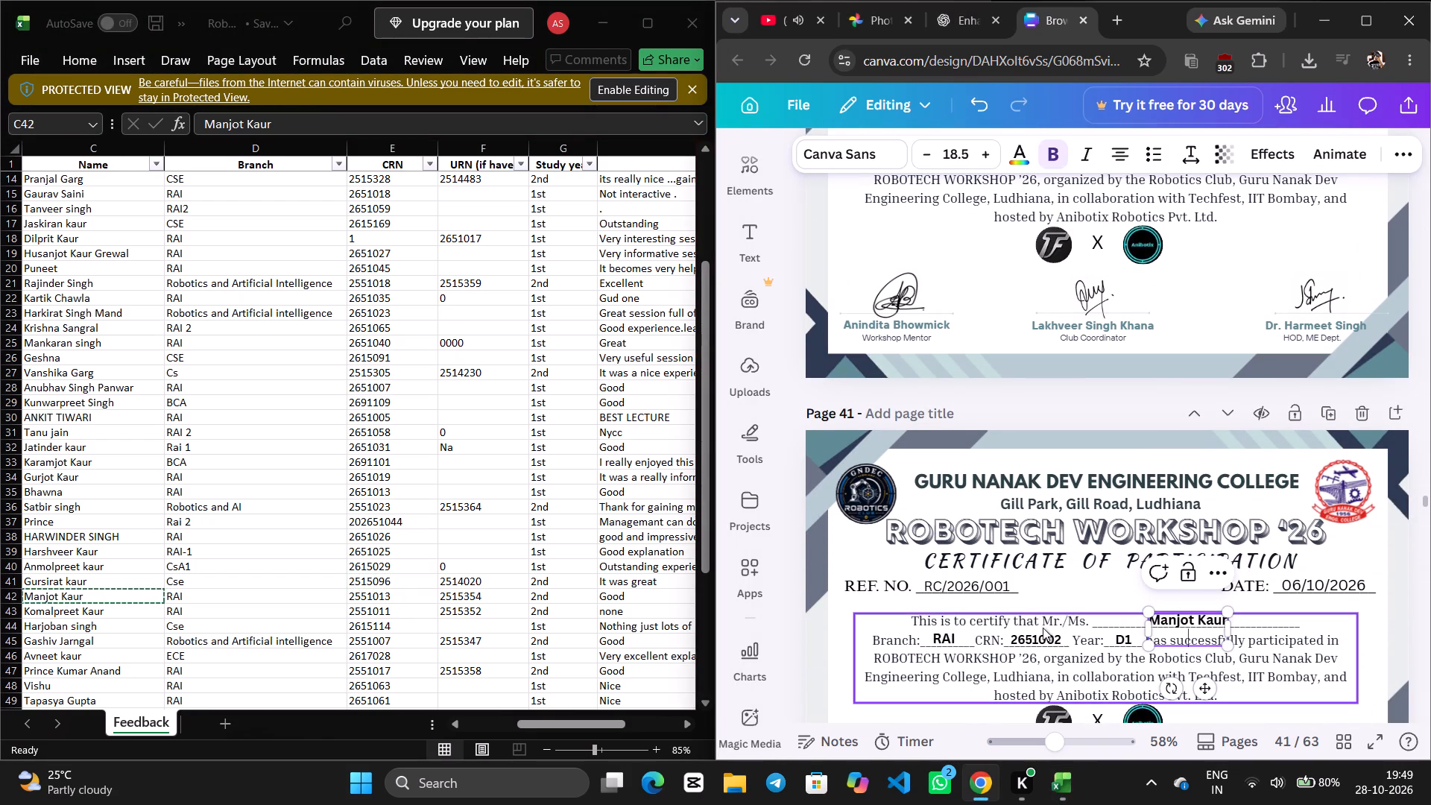
Replace the CRN on the page 41 certificate with the CRN copied from row 42 of the feedback workbook.
left_click(370, 599)
left_click(377, 597)
key("ctrl+c")
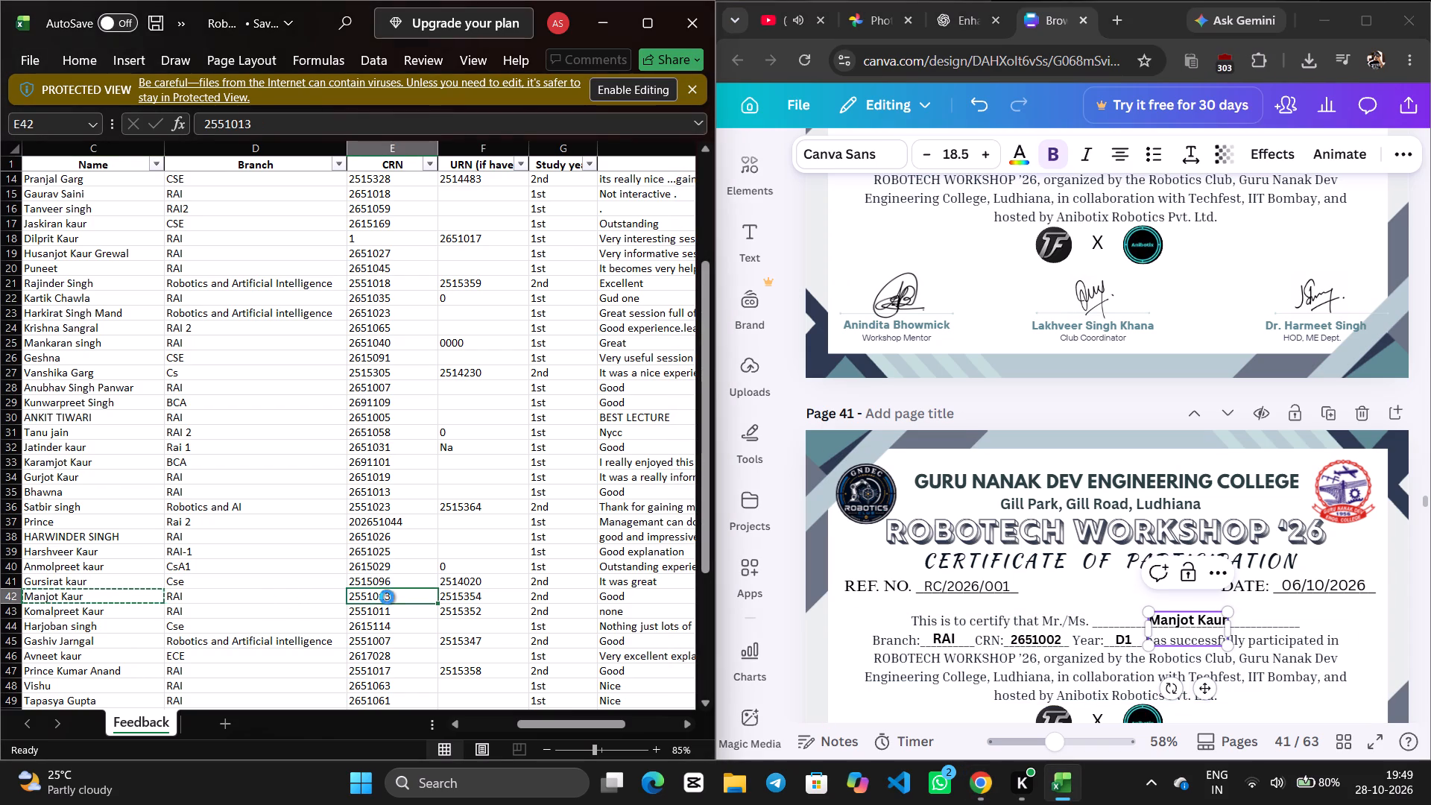
double_click(1044, 639)
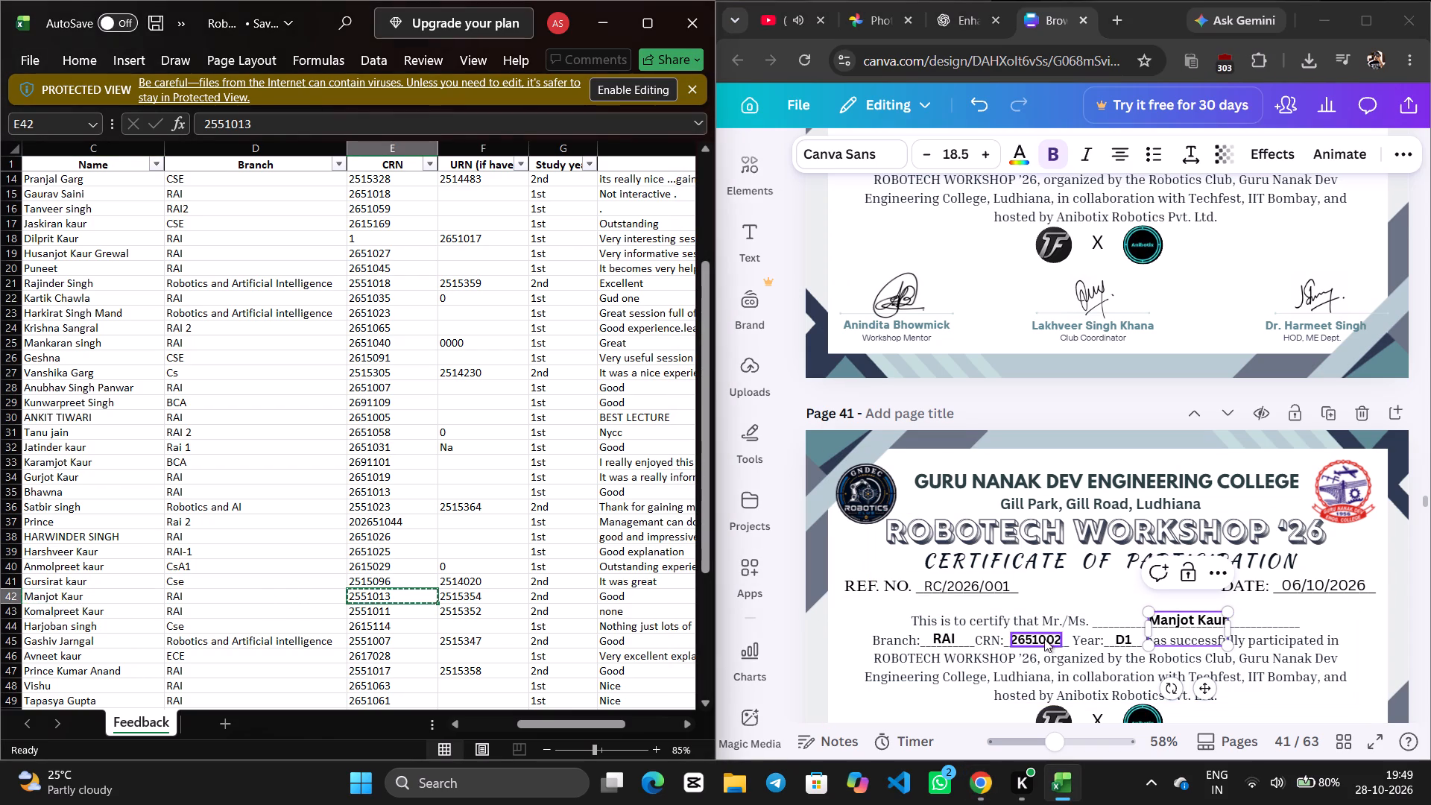
key("ctrl+v")
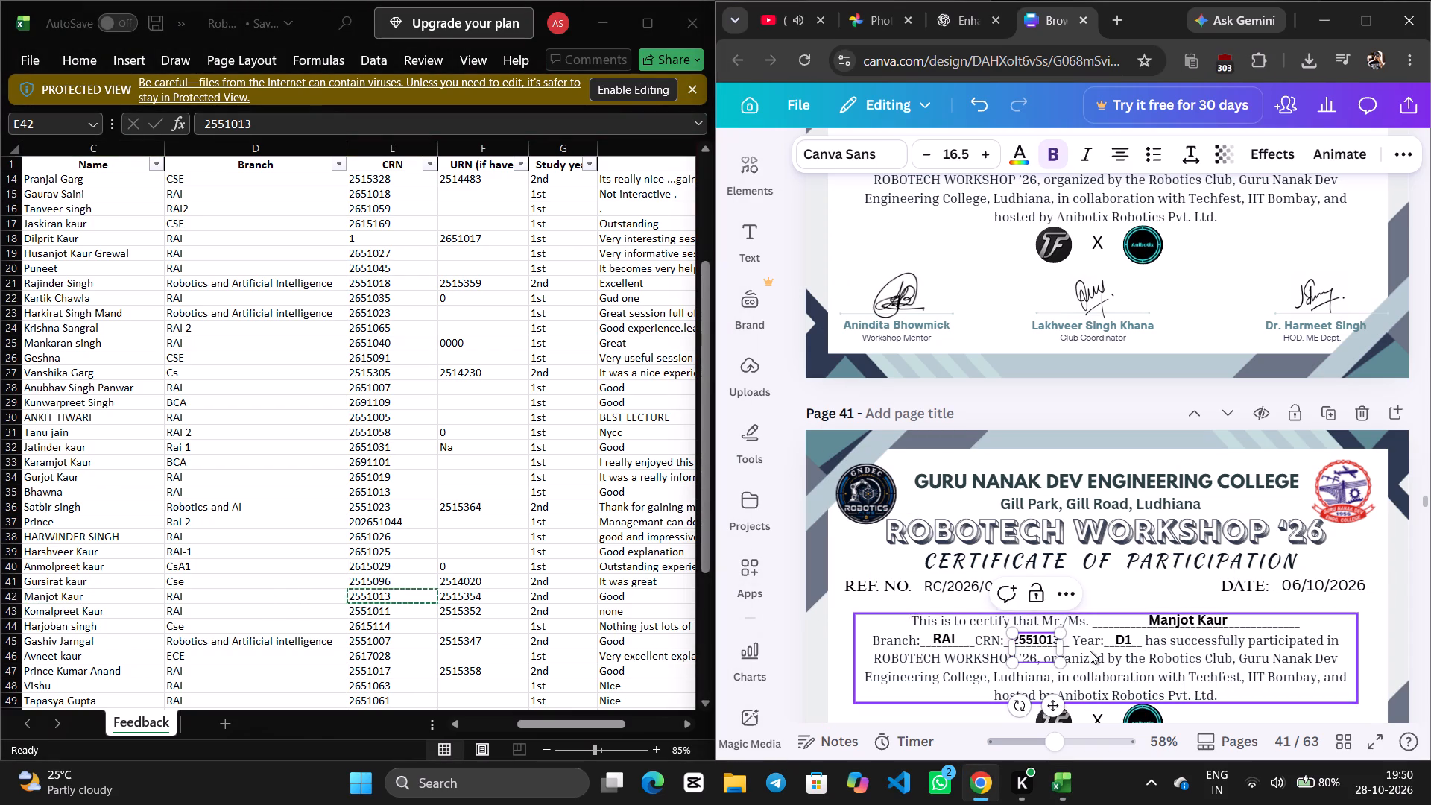
Set the year on the page 41 certificate to D2.
left_click(1121, 637)
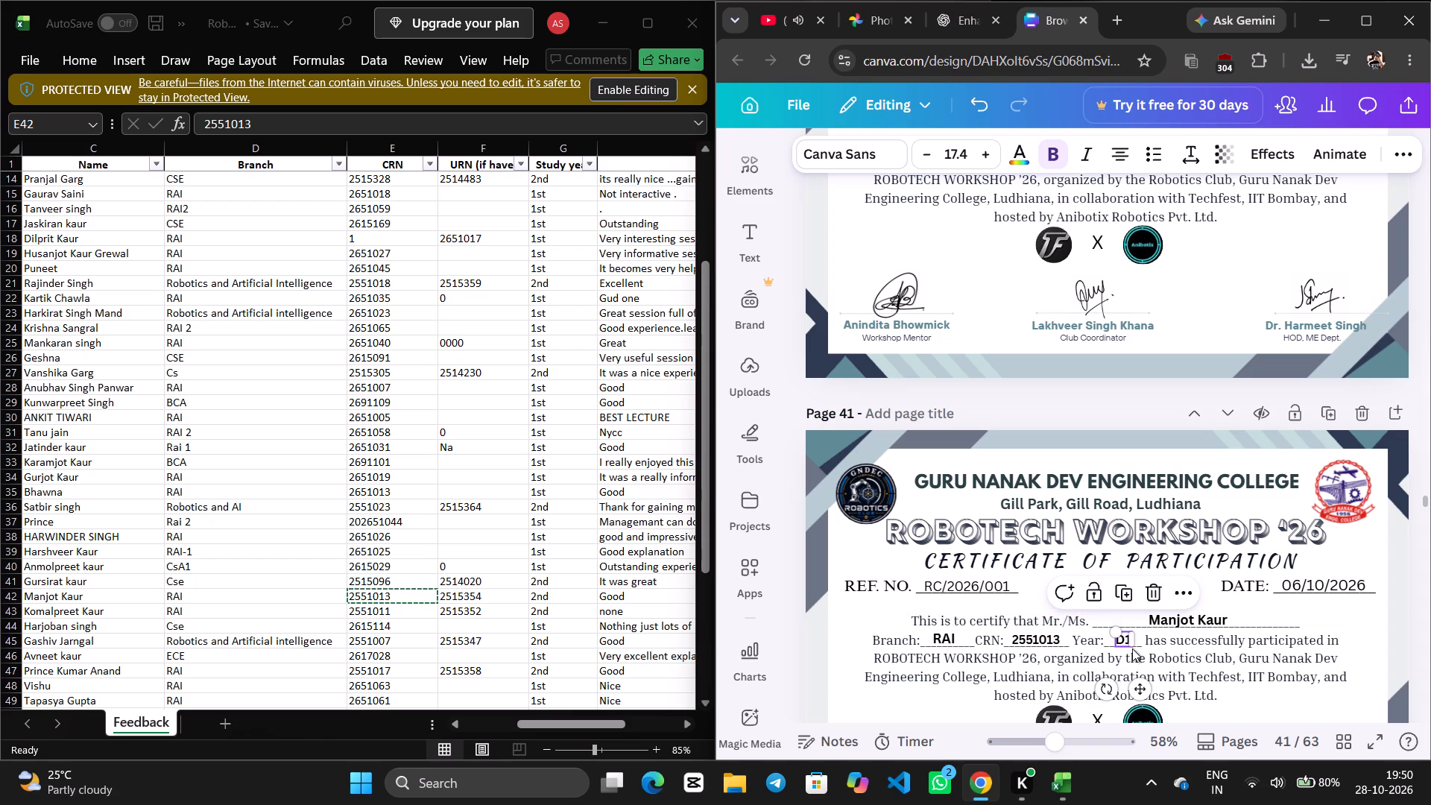
double_click(1125, 640)
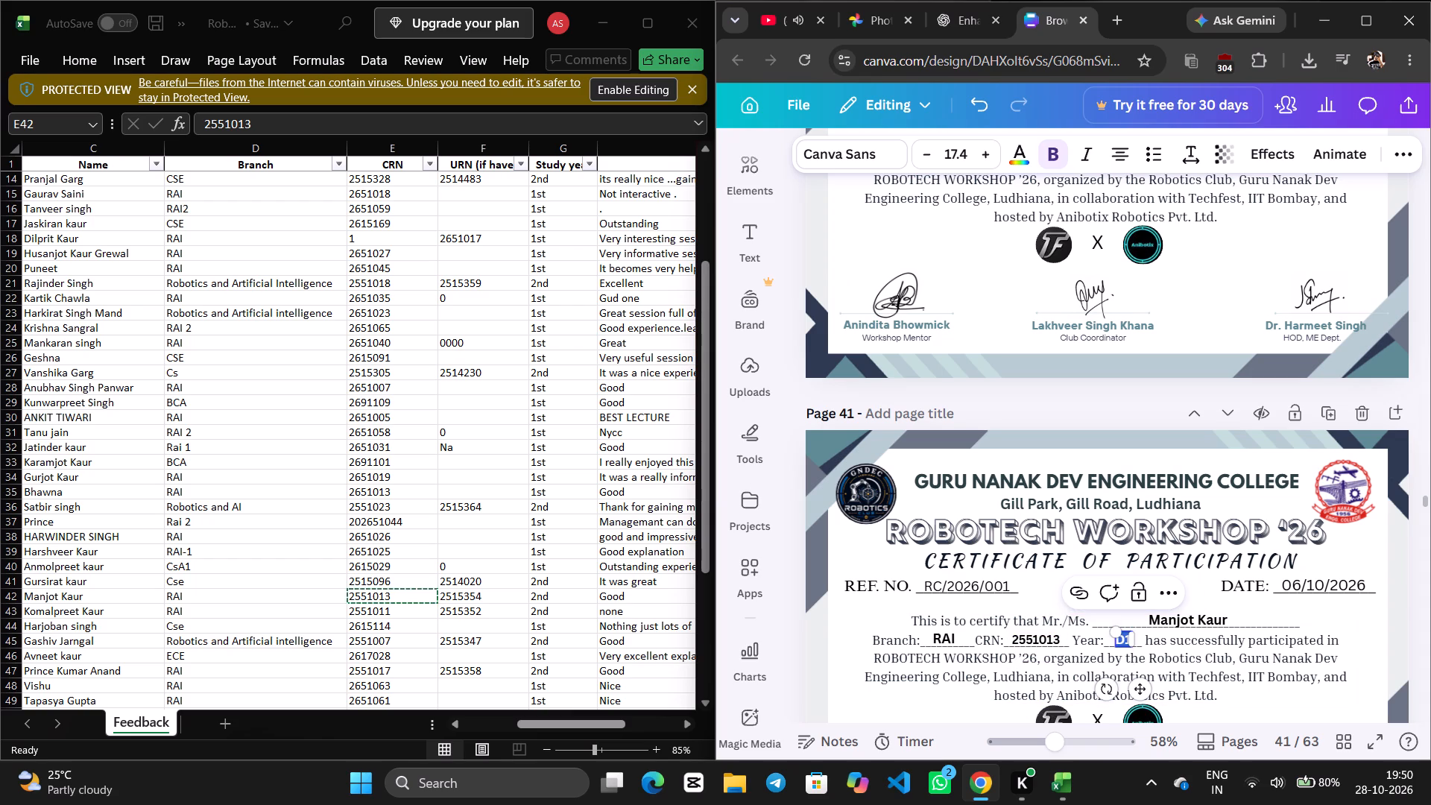
type("D2")
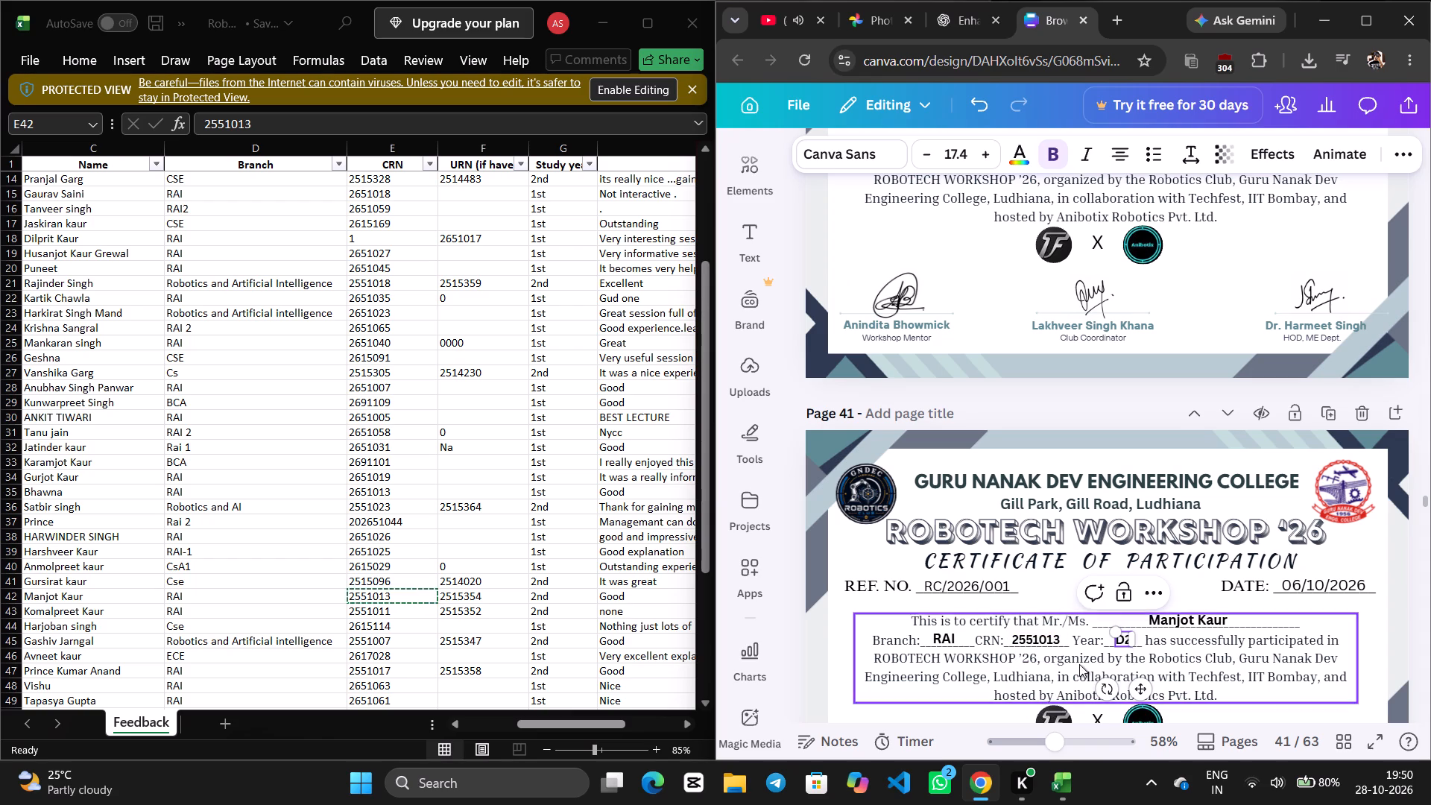
Replace the participant name on the page 42 certificate with the name copied from row 43 of the feedback workbook.
scroll(1029, 531, "down", 6)
scroll(1026, 522, "up", 2)
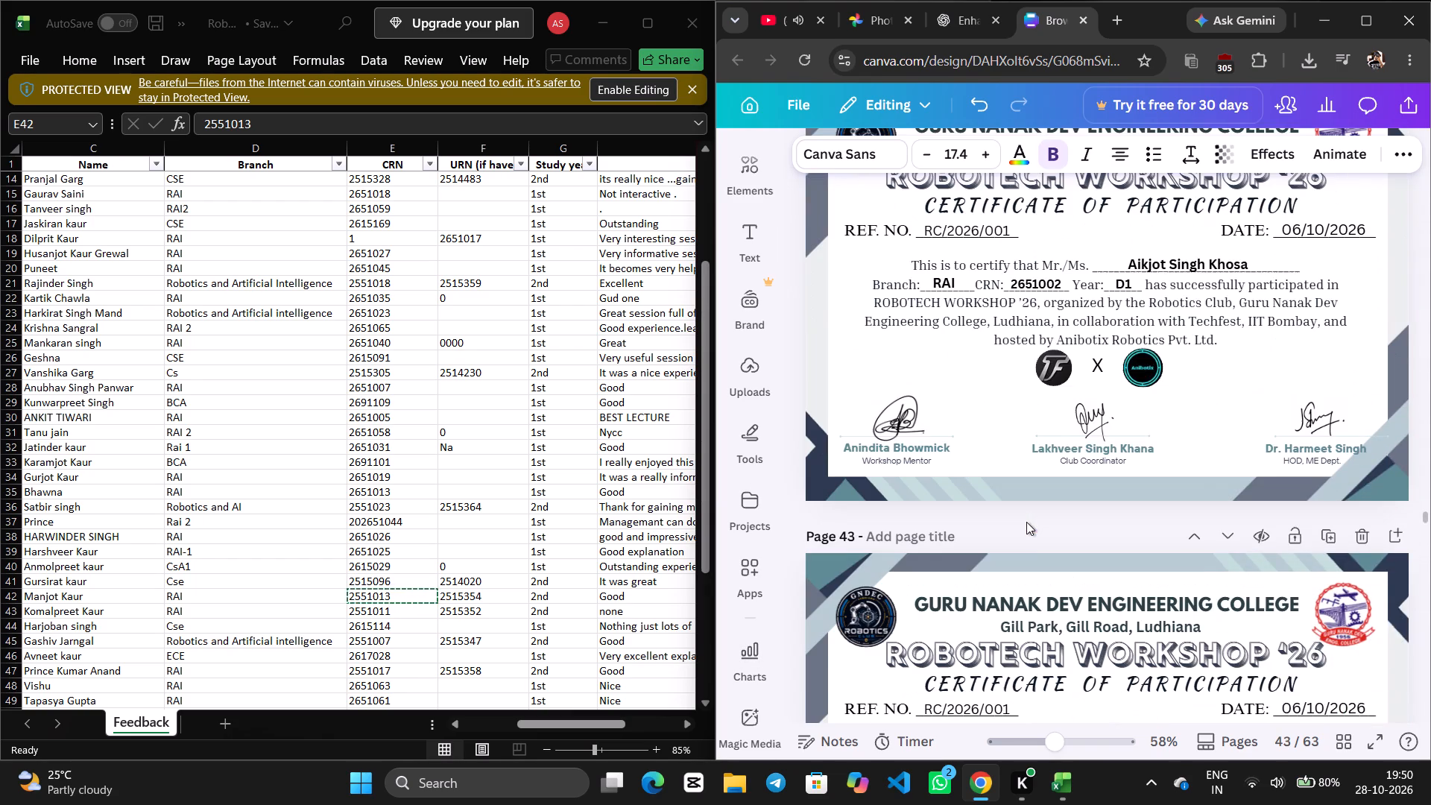
scroll(1026, 522, "down", 2)
scroll(1026, 522, "up", 7)
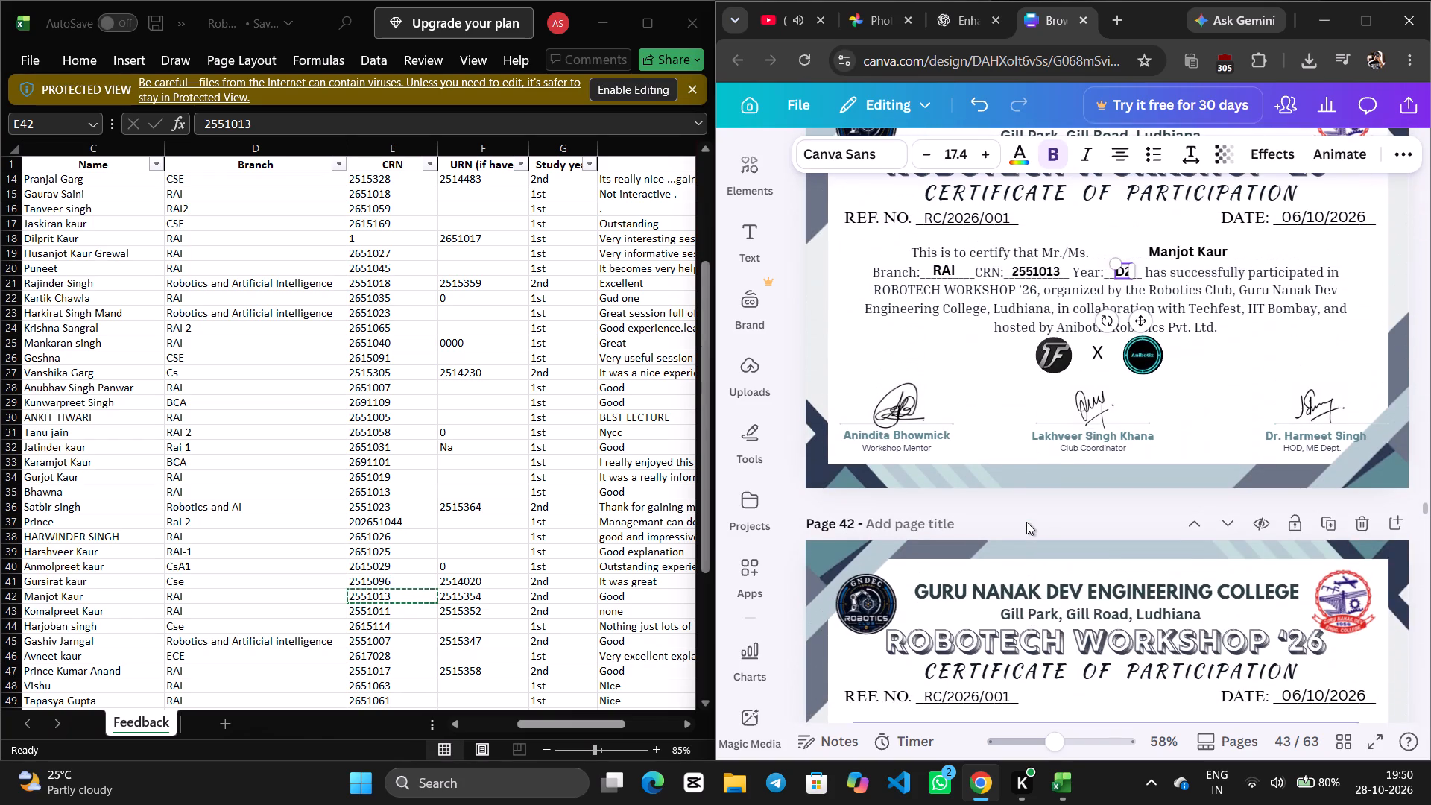
scroll(1025, 521, "down", 1)
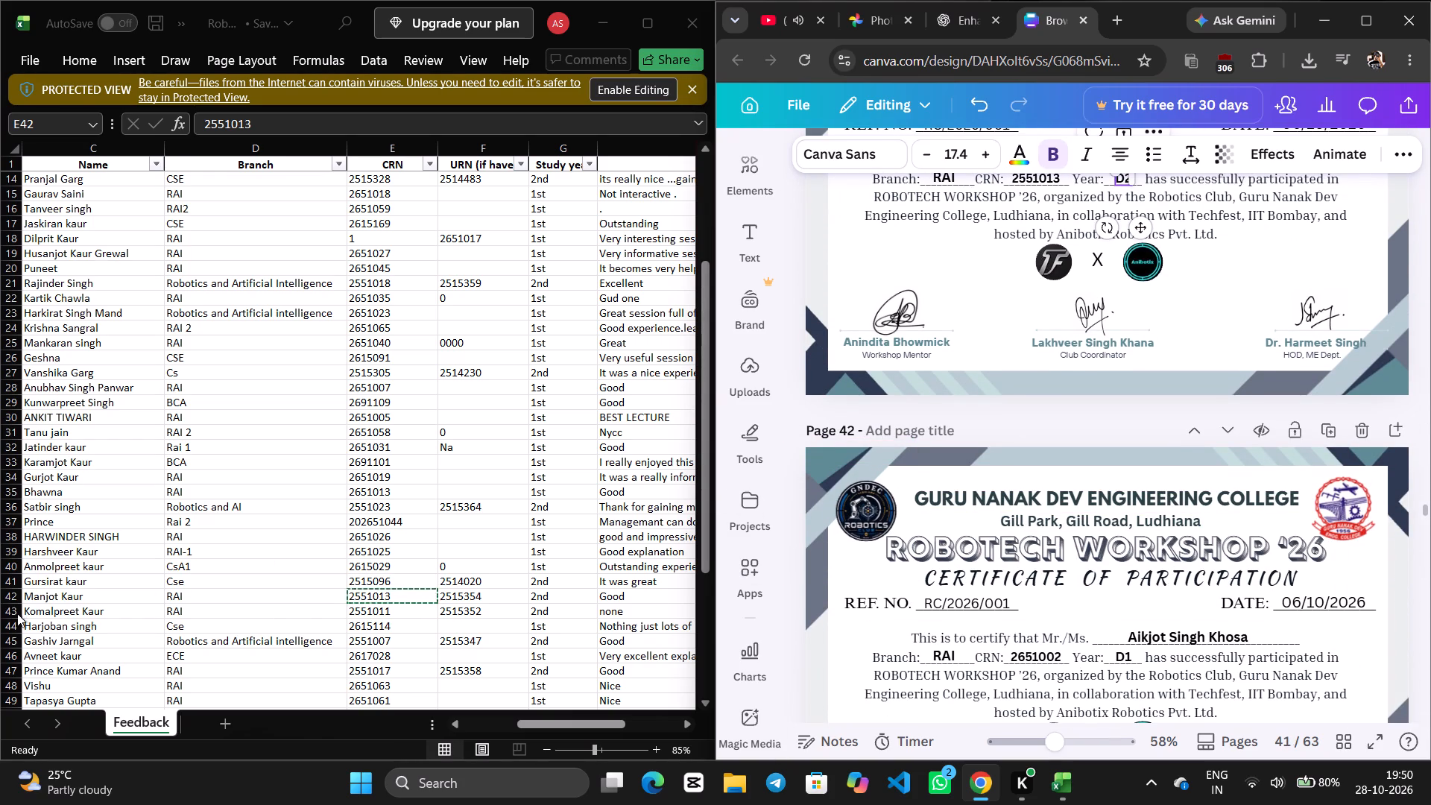
left_click(63, 610)
left_click(66, 612)
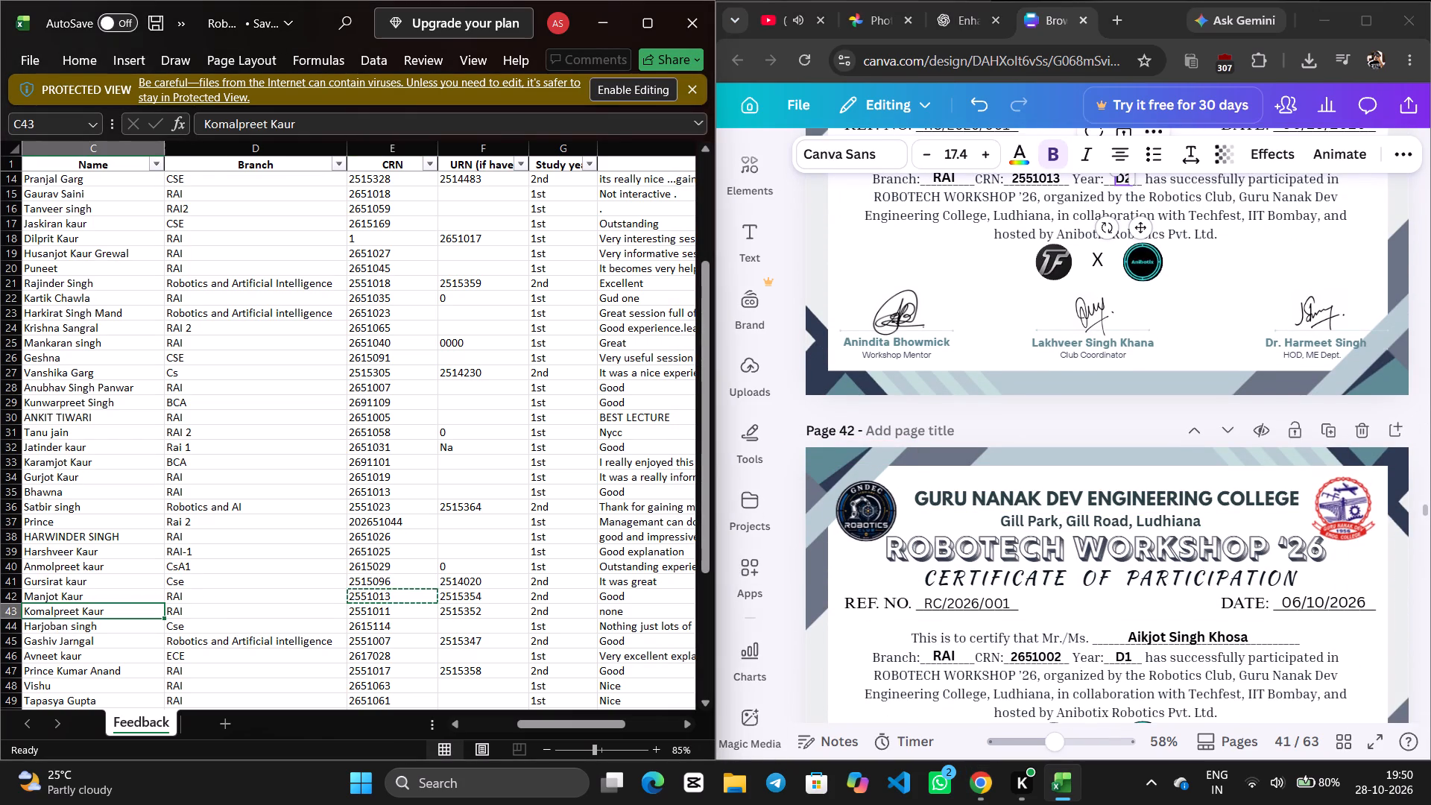
key("ctrl+c")
double_click(1160, 631)
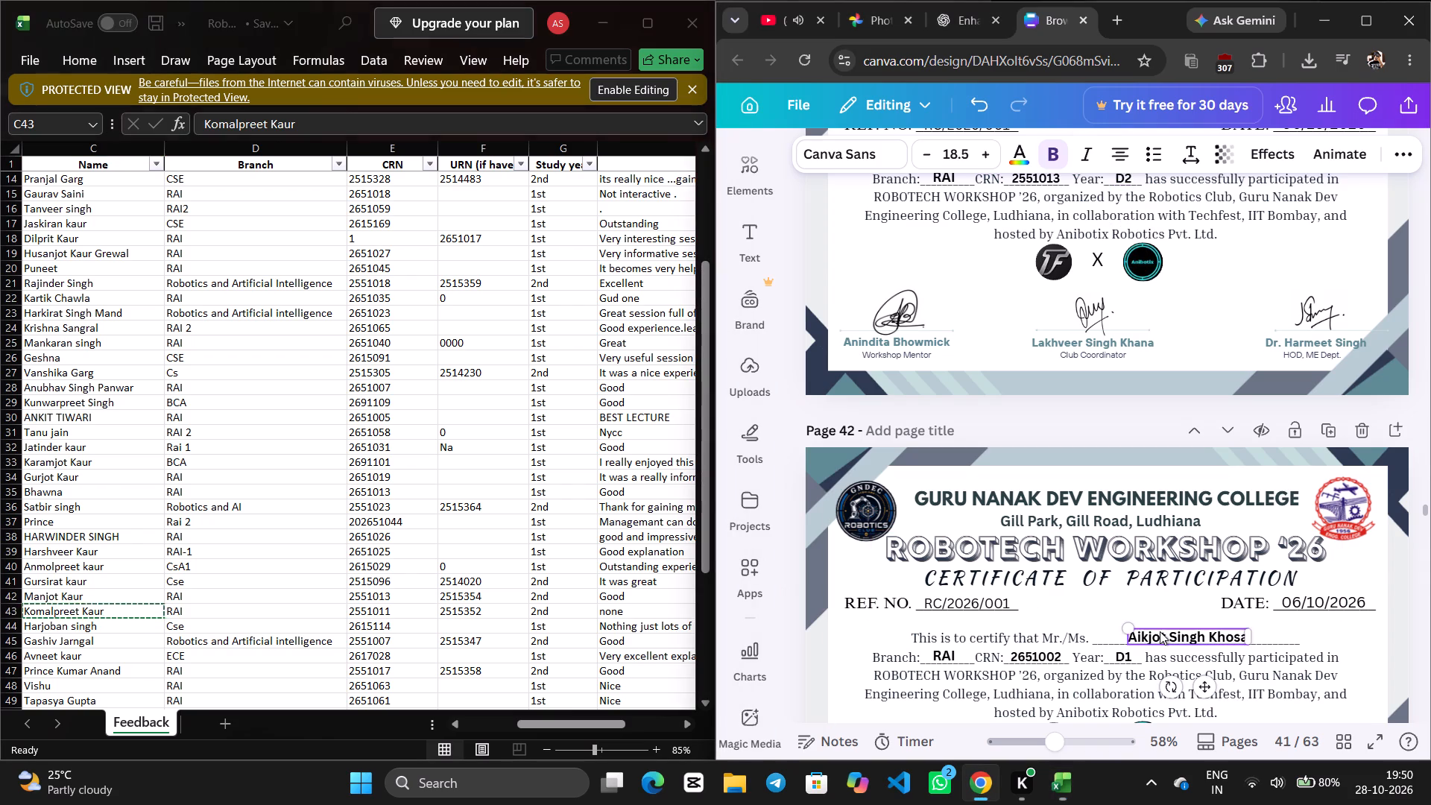
key("ctrl+v")
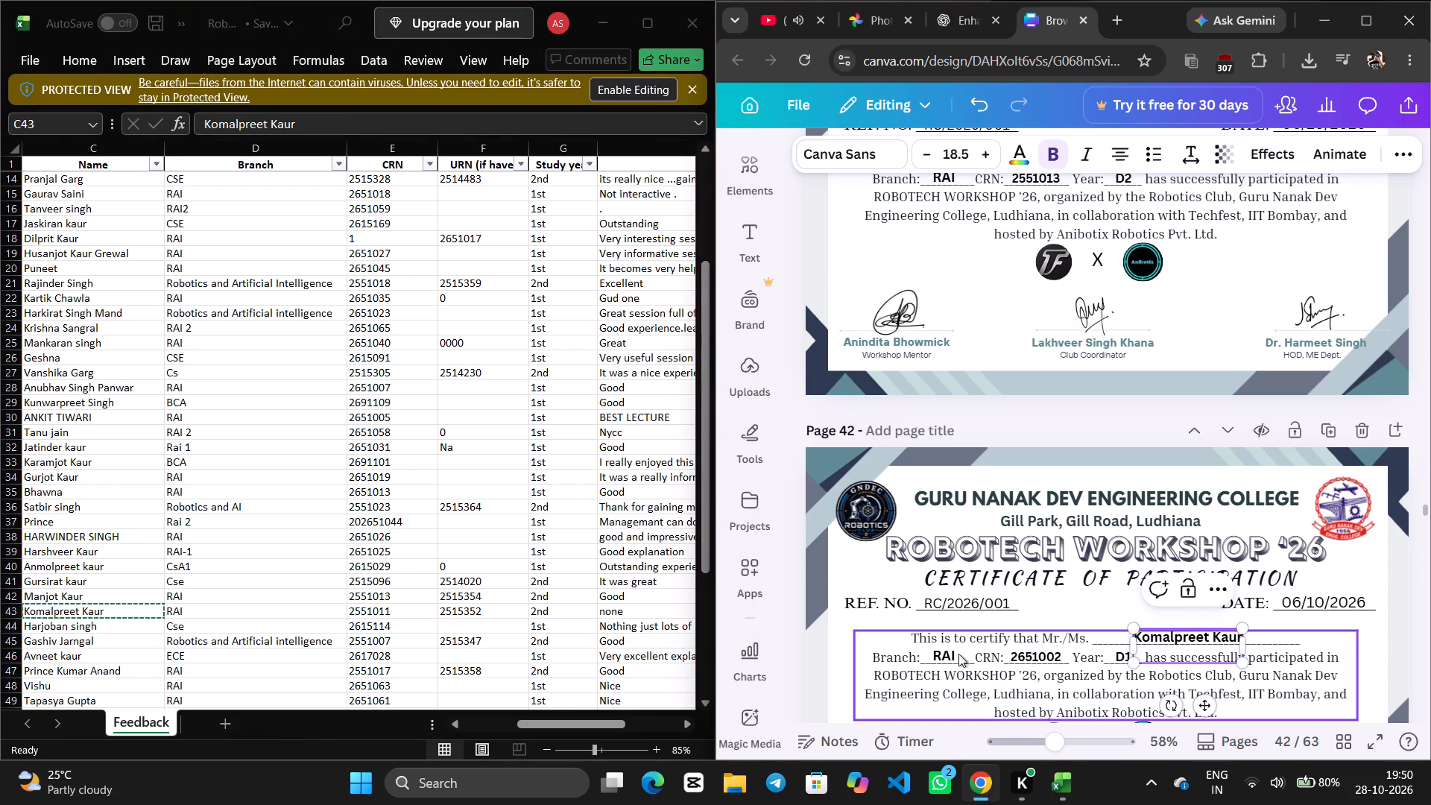
Replace the CRN on the page 42 certificate with the CRN copied from row 43 of the feedback workbook.
left_click(394, 606)
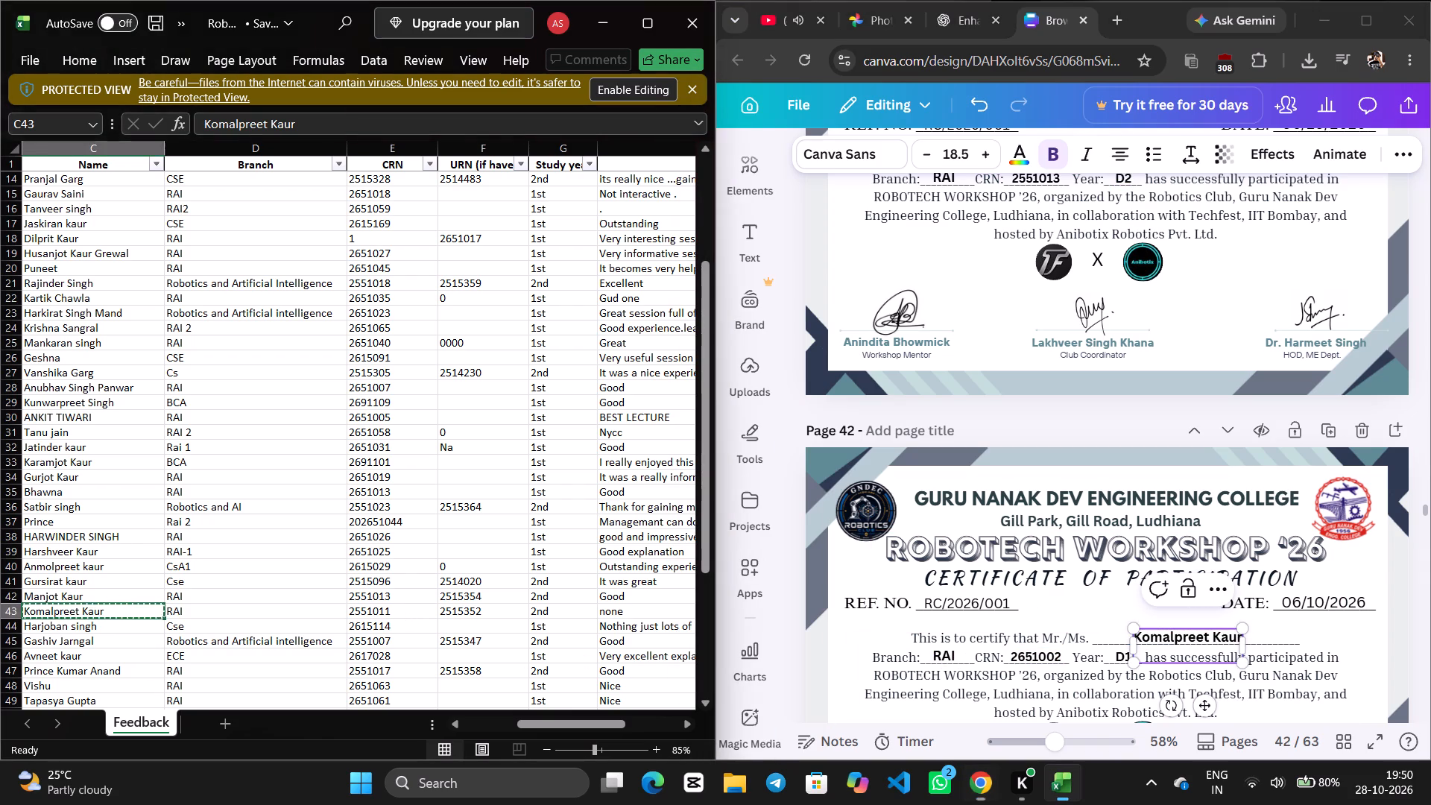
left_click(389, 612)
key("ctrl+c")
double_click(1044, 658)
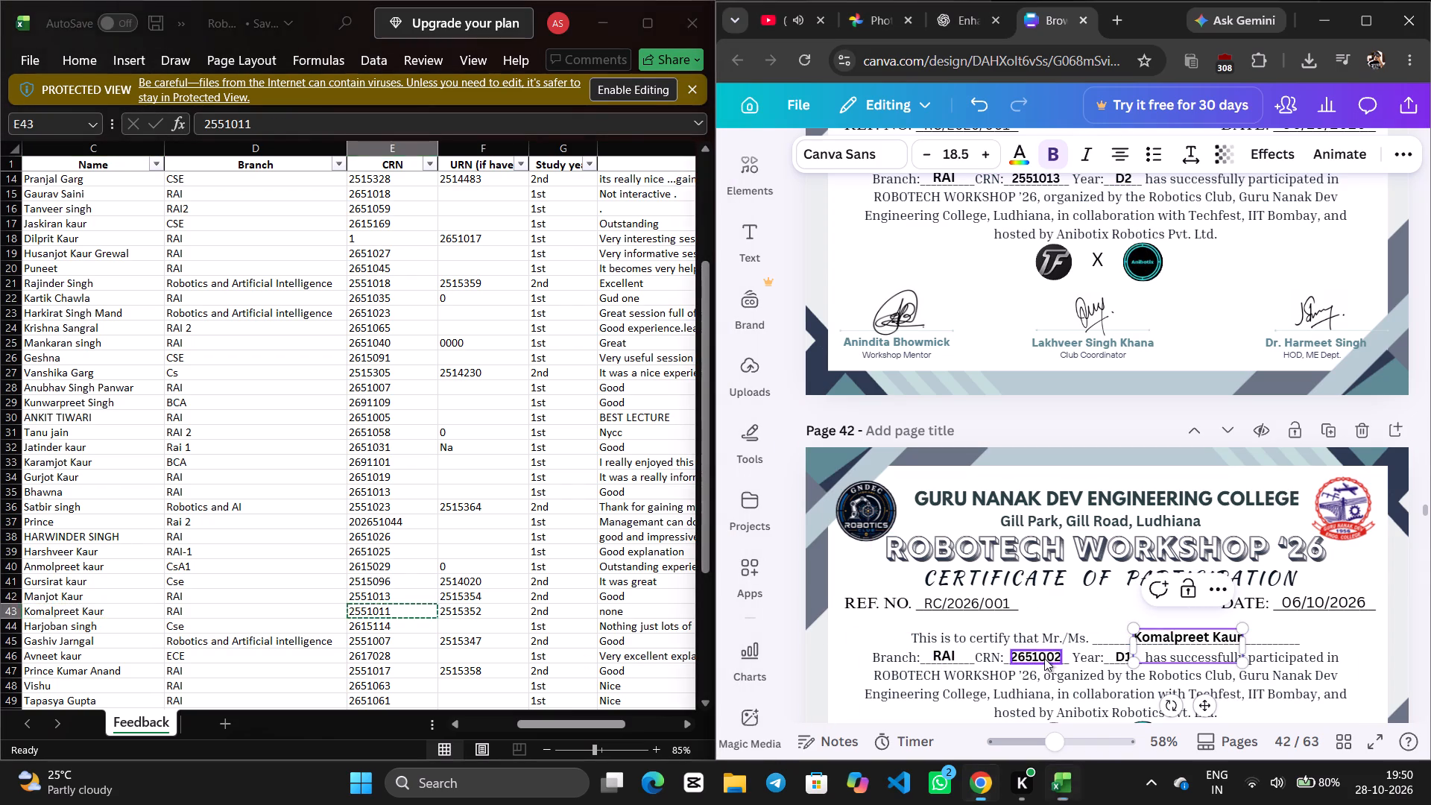
key("ctrl+v")
Set the year on the page 42 certificate to D2.
left_click(1123, 658)
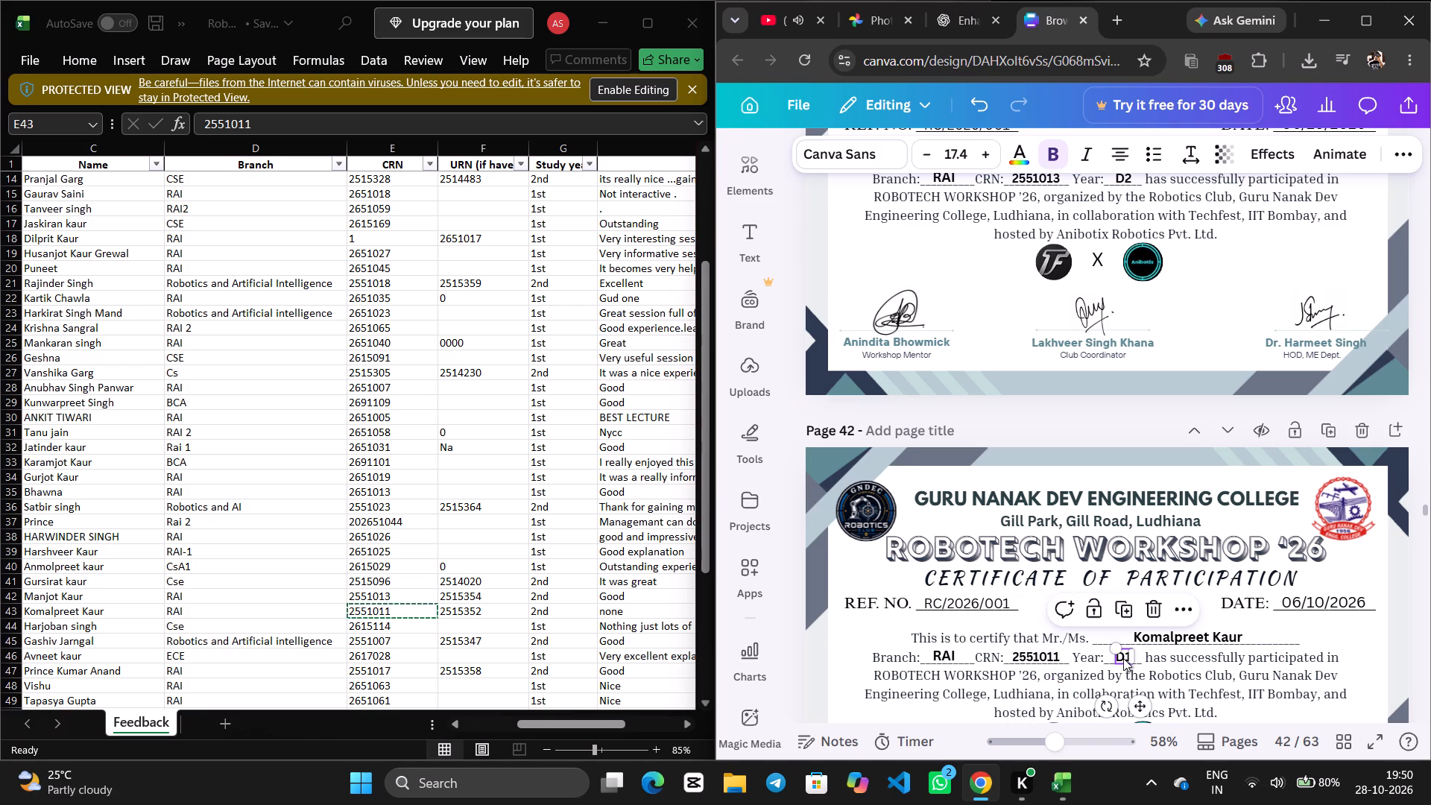
left_click(1123, 658)
type("D@")
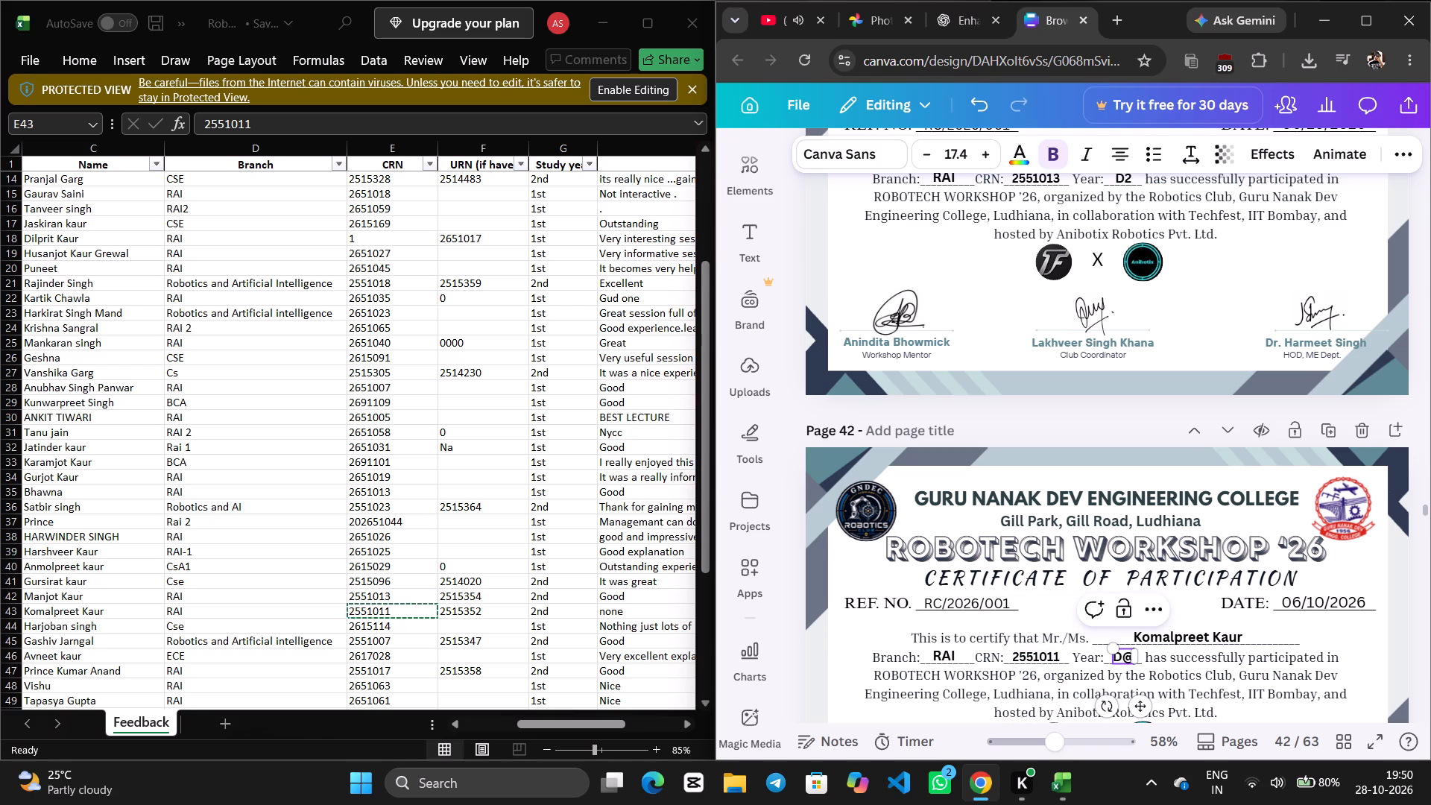
key("BackSpace")
key("2")
Replace the participant name on the page 44 certificate with the name copied from row 44 of the feedback workbook.
scroll(1119, 654, "down", 7)
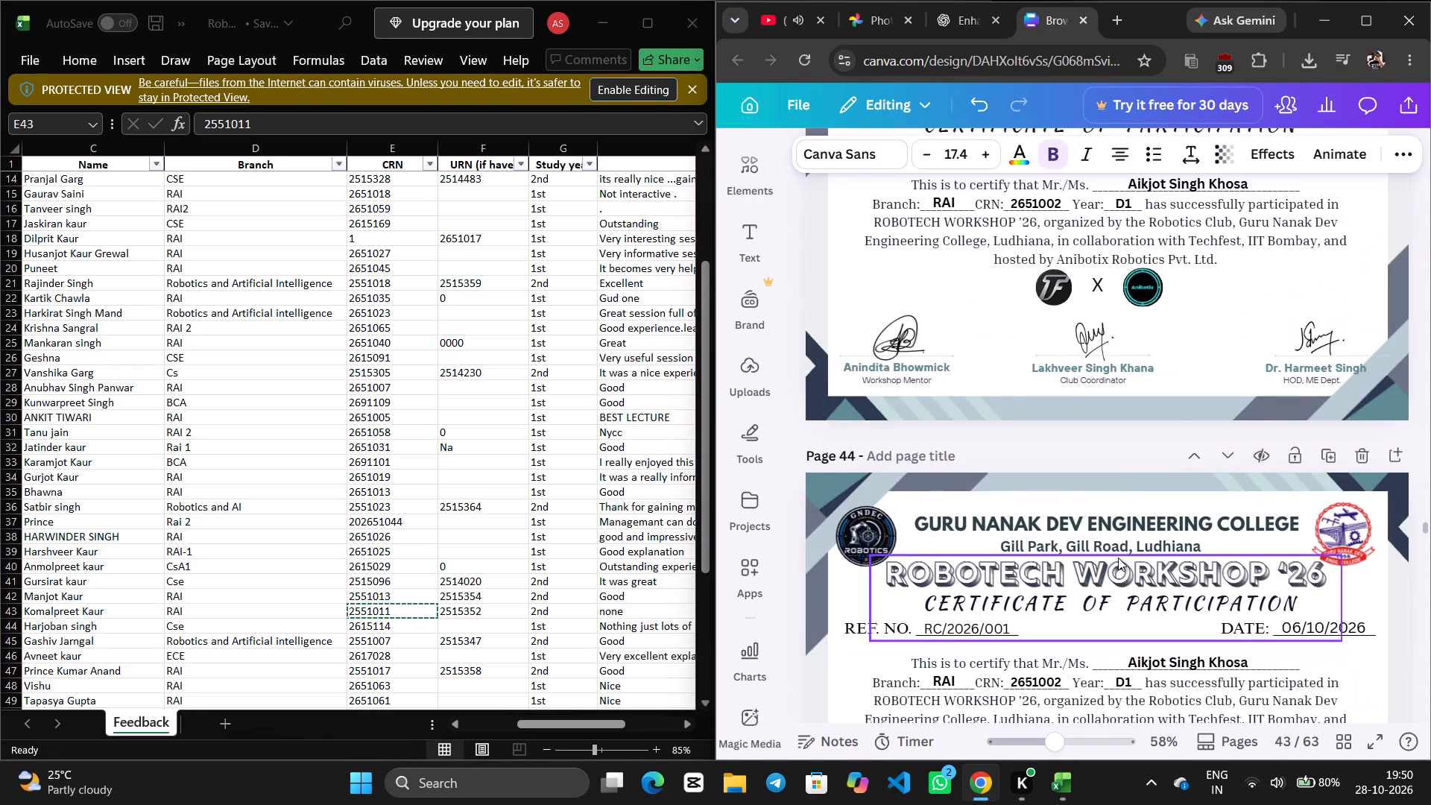
scroll(1118, 558, "down", 2)
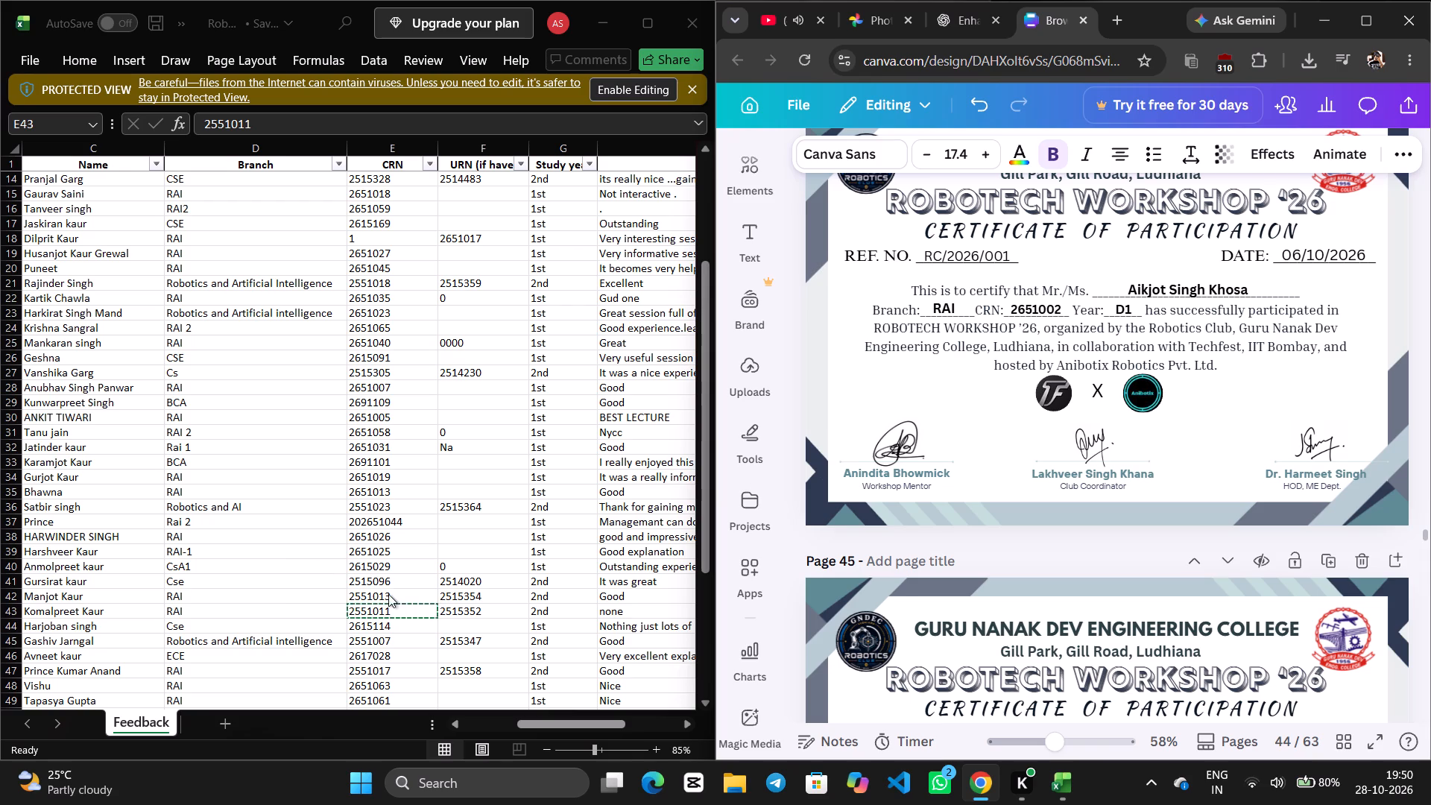
left_click(107, 629)
left_click(107, 629)
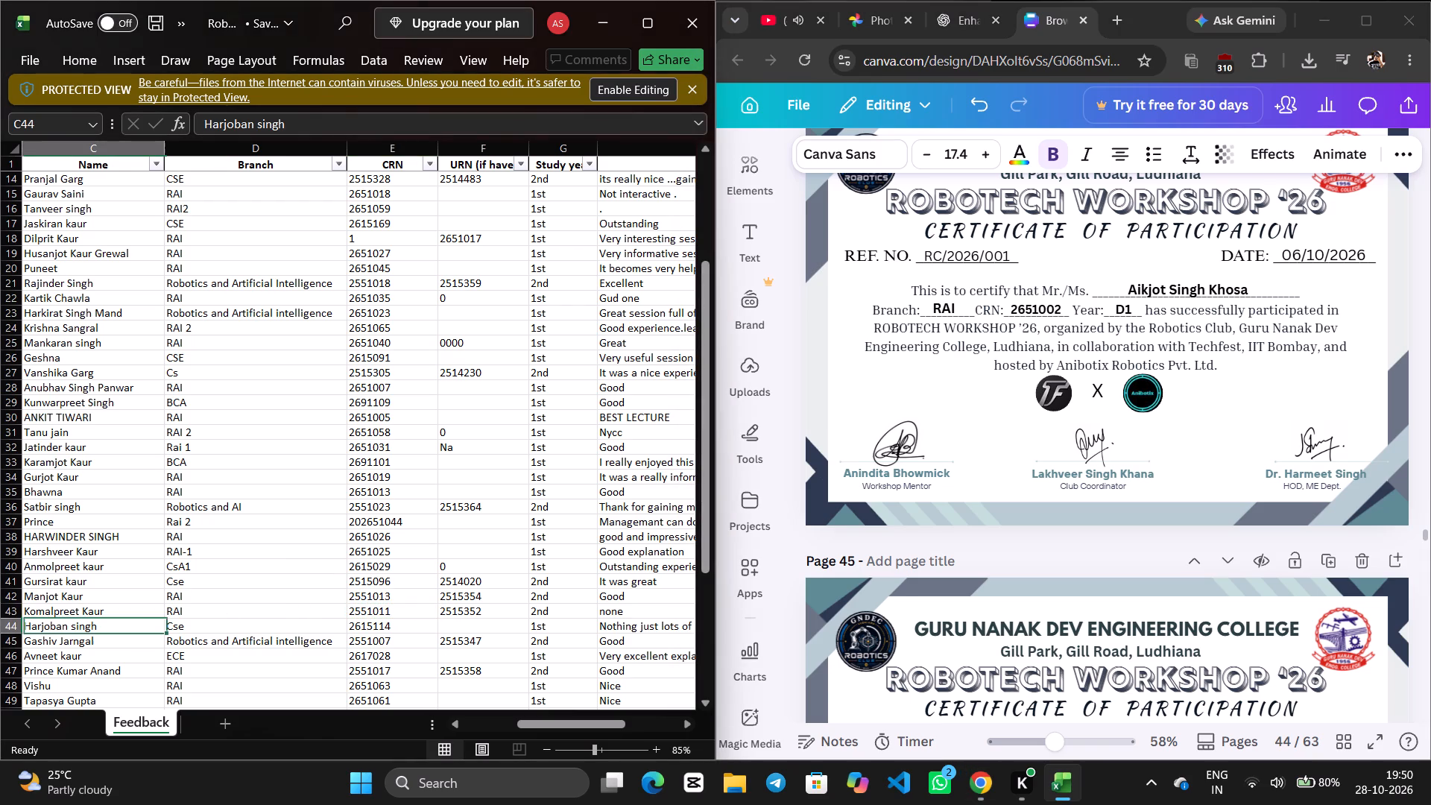
key("ctrl+c")
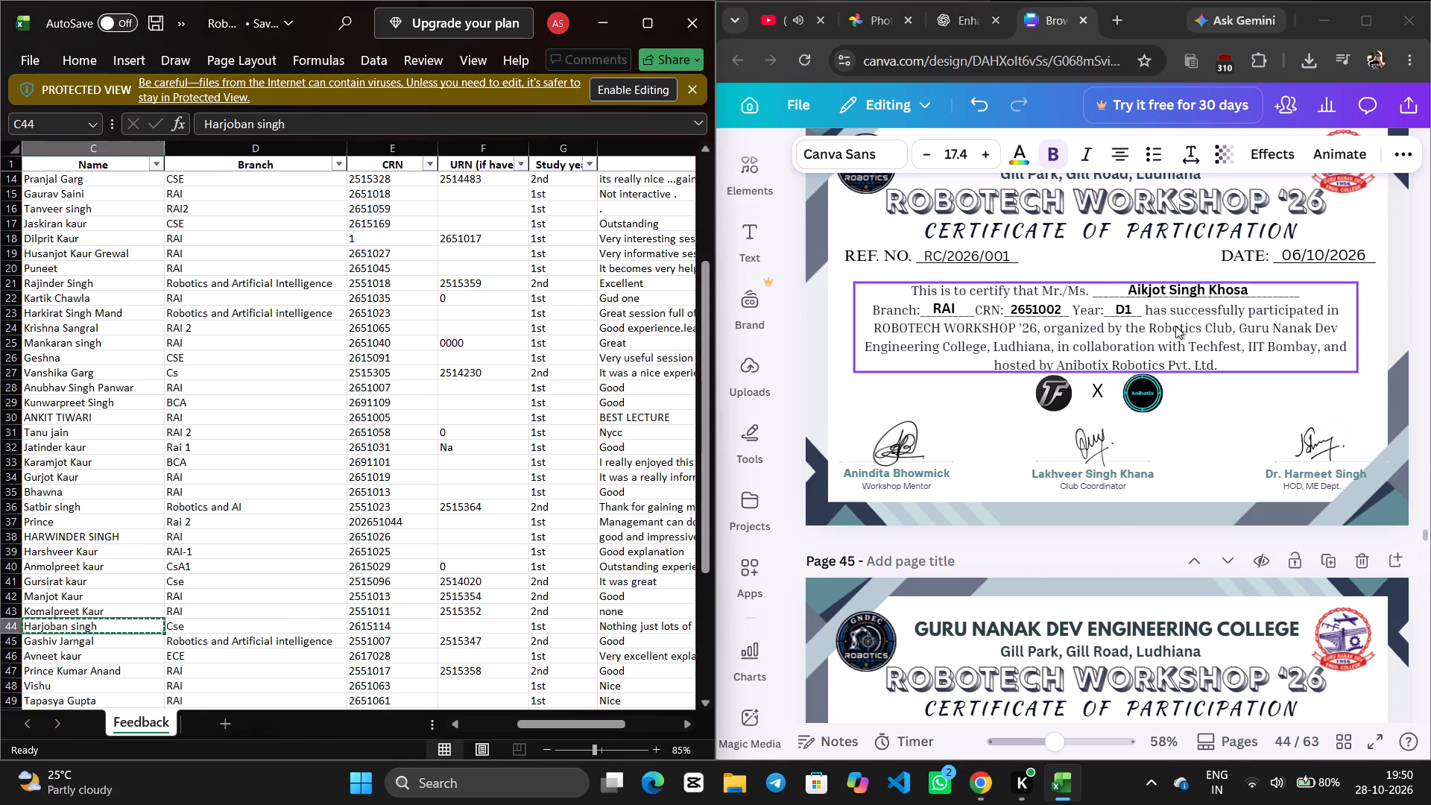
double_click(1182, 298)
key("ctrl+v")
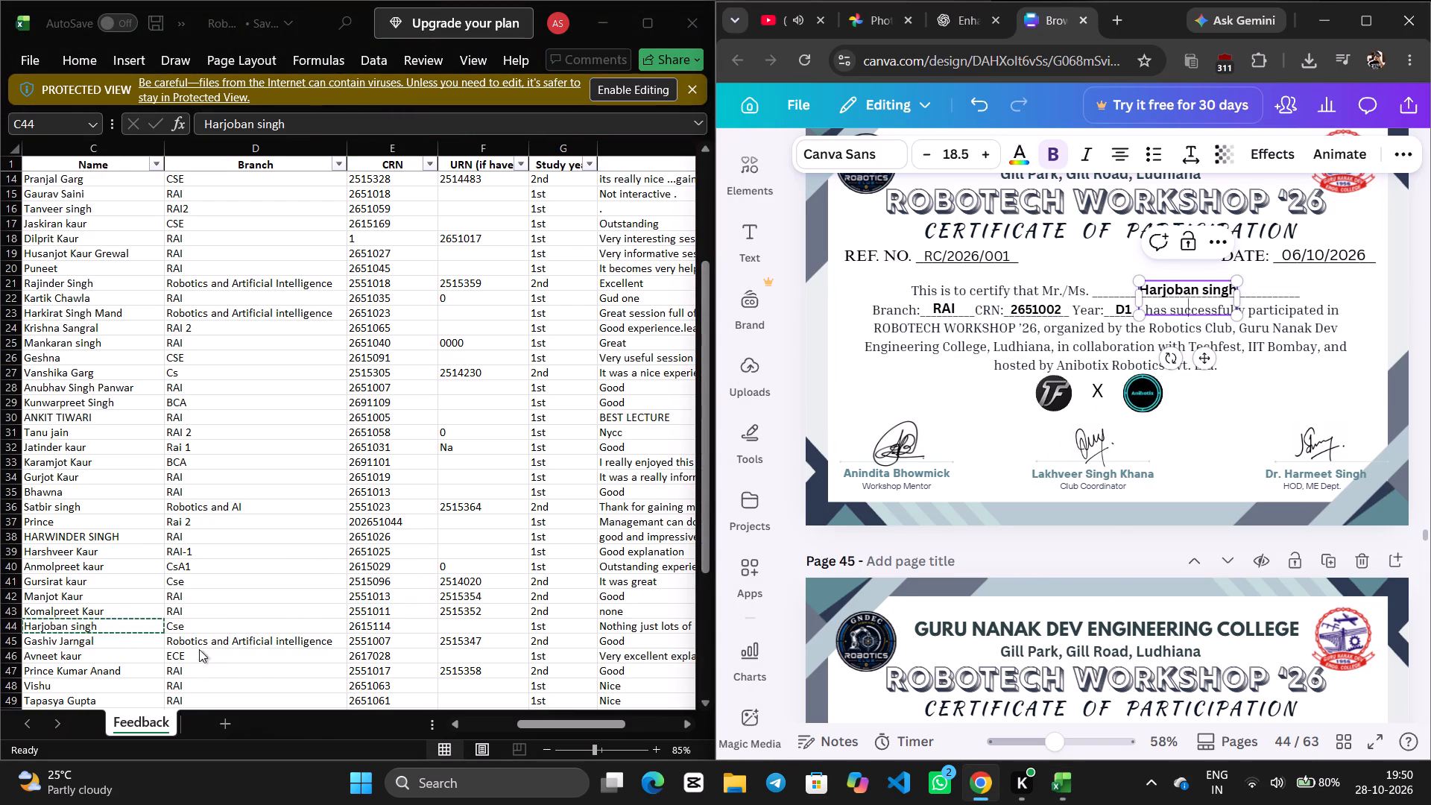
Set the branch on the page 44 certificate to CSE.
left_click(192, 628)
left_click(192, 628)
key("ctrl+c")
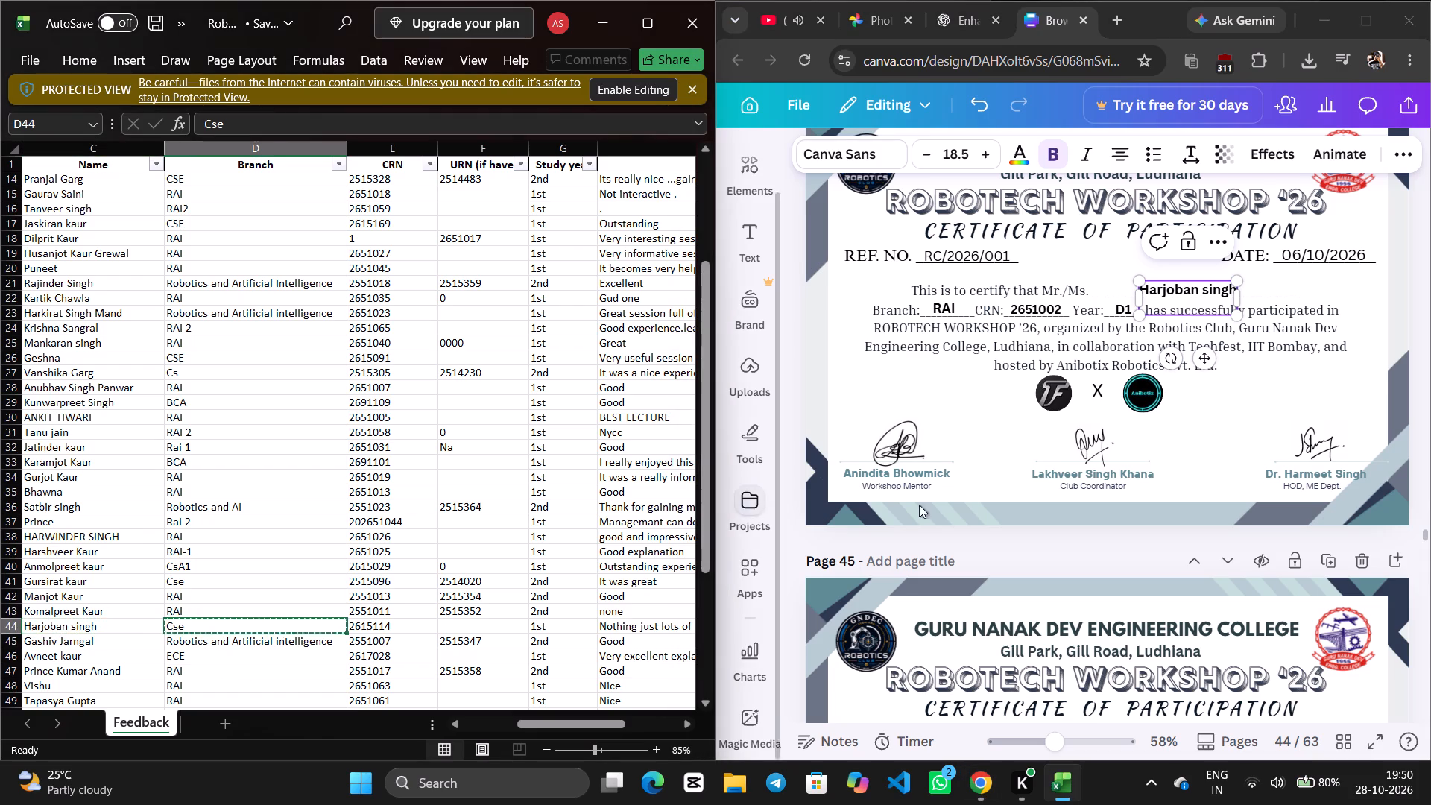
double_click(951, 316)
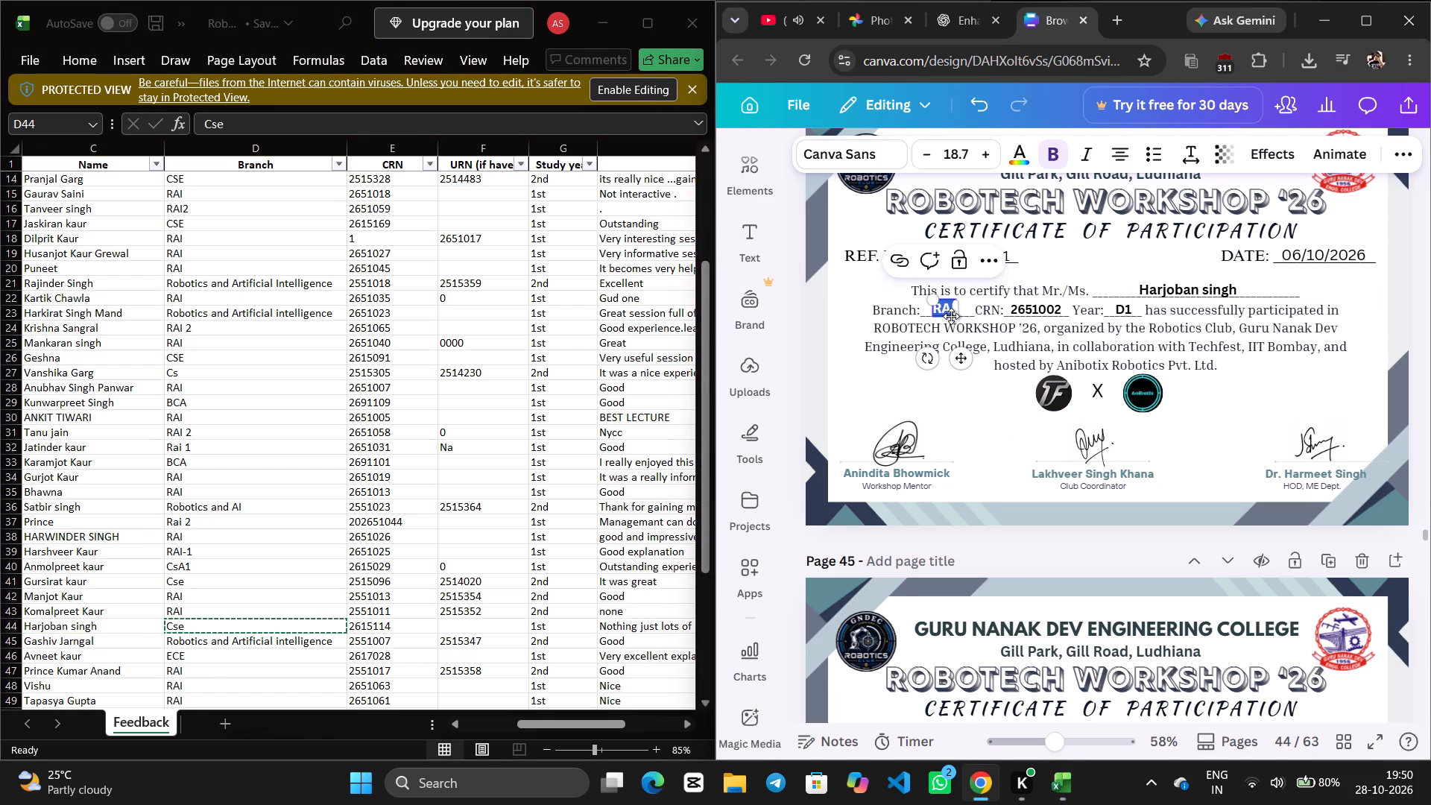
type("CSE")
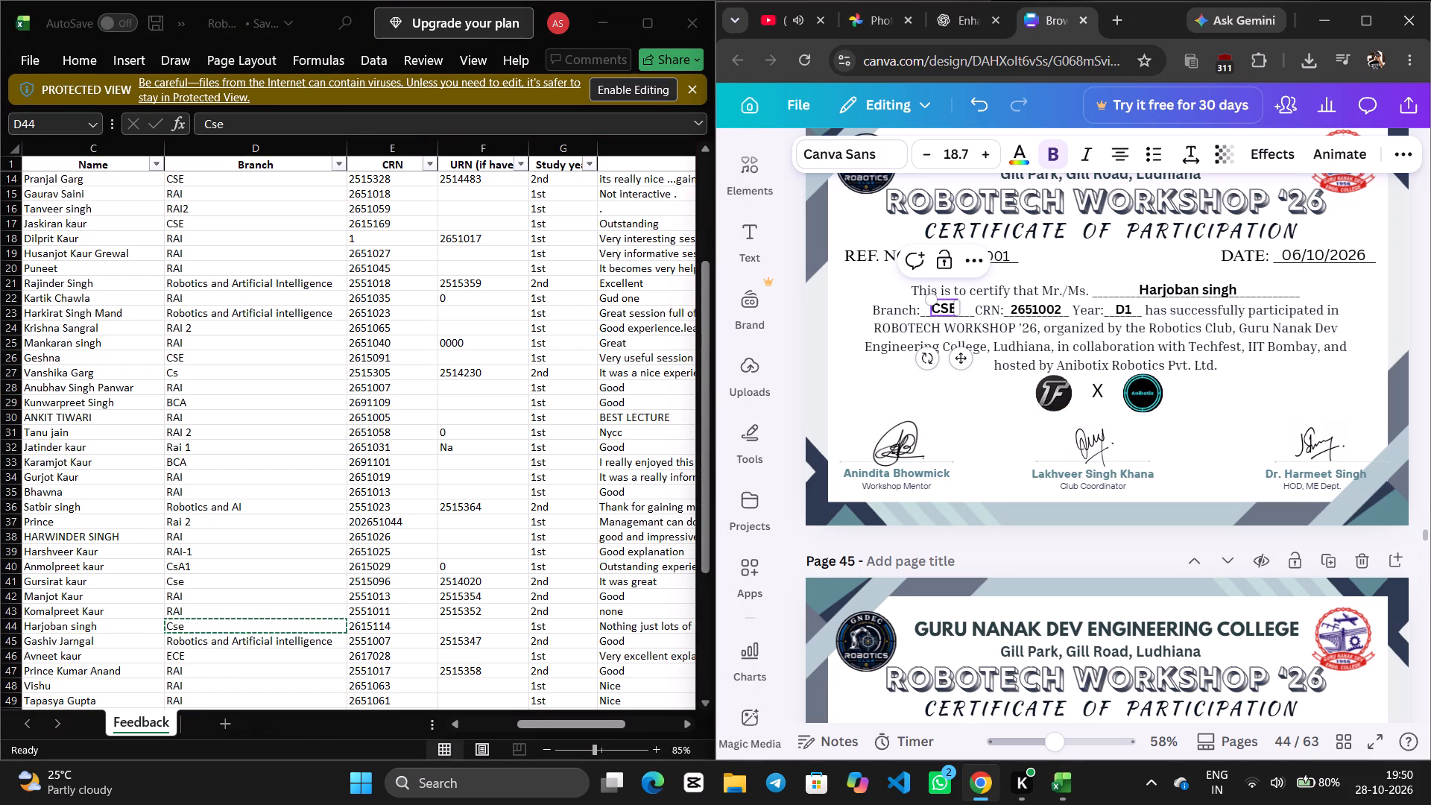
Replace the CRN on the page 44 certificate with the CRN copied from row 44 of the feedback workbook.
double_click(384, 628)
key("ctrl+c")
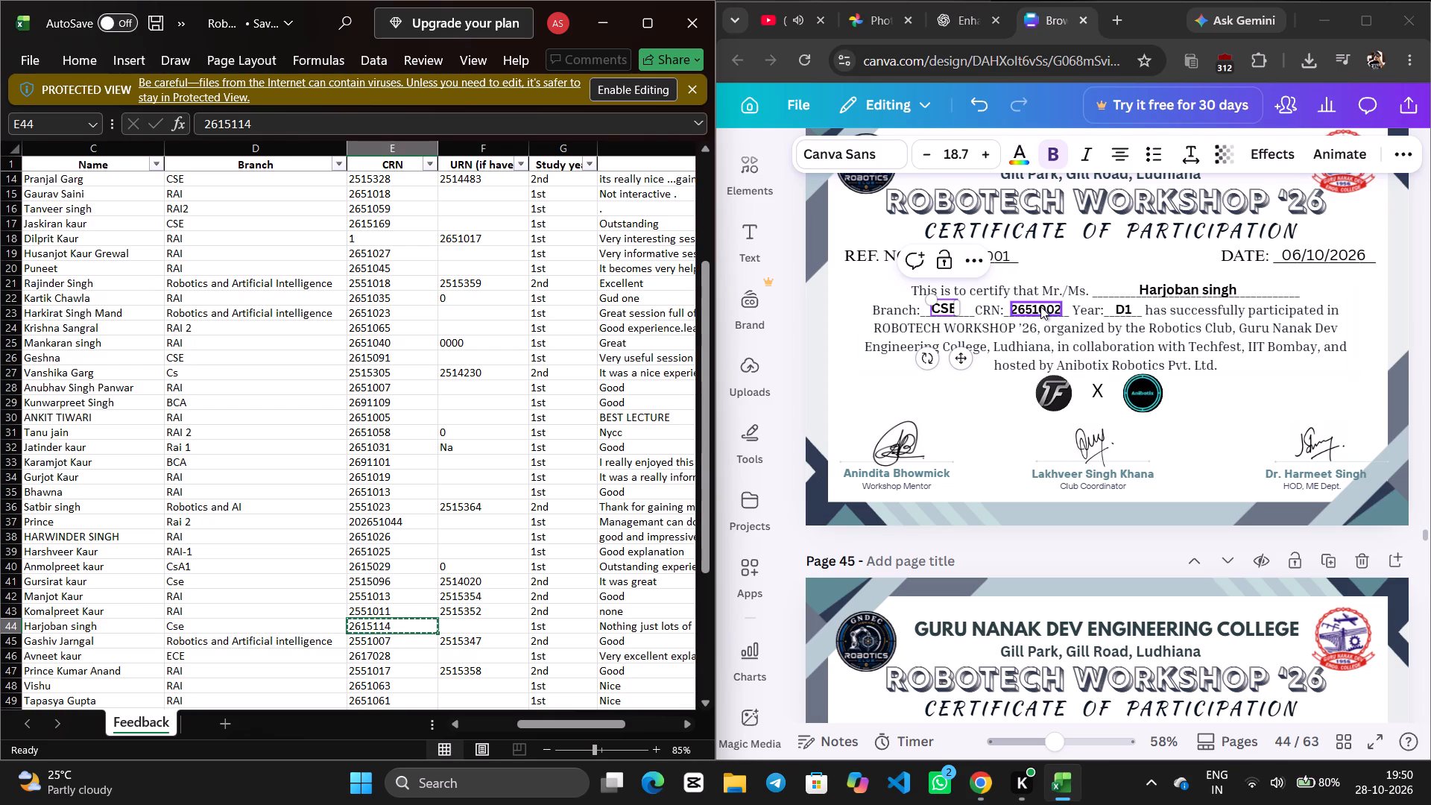
double_click(1040, 306)
key("ctrl+v")
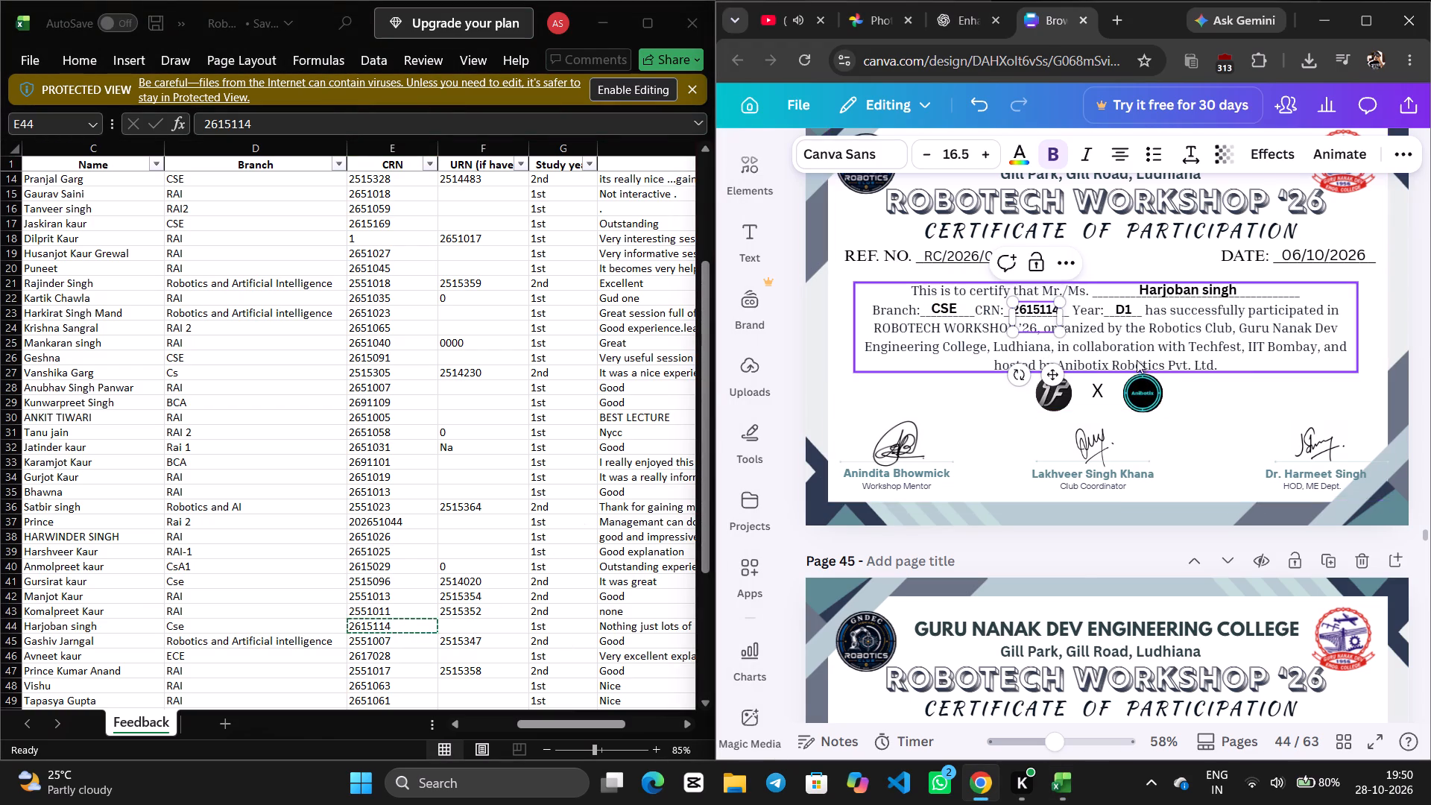
Check the certificates around pages 42 to 44 against the filling order to find any page that was skipped.
scroll(1139, 359, "up", 5)
scroll(1139, 359, "down", 1)
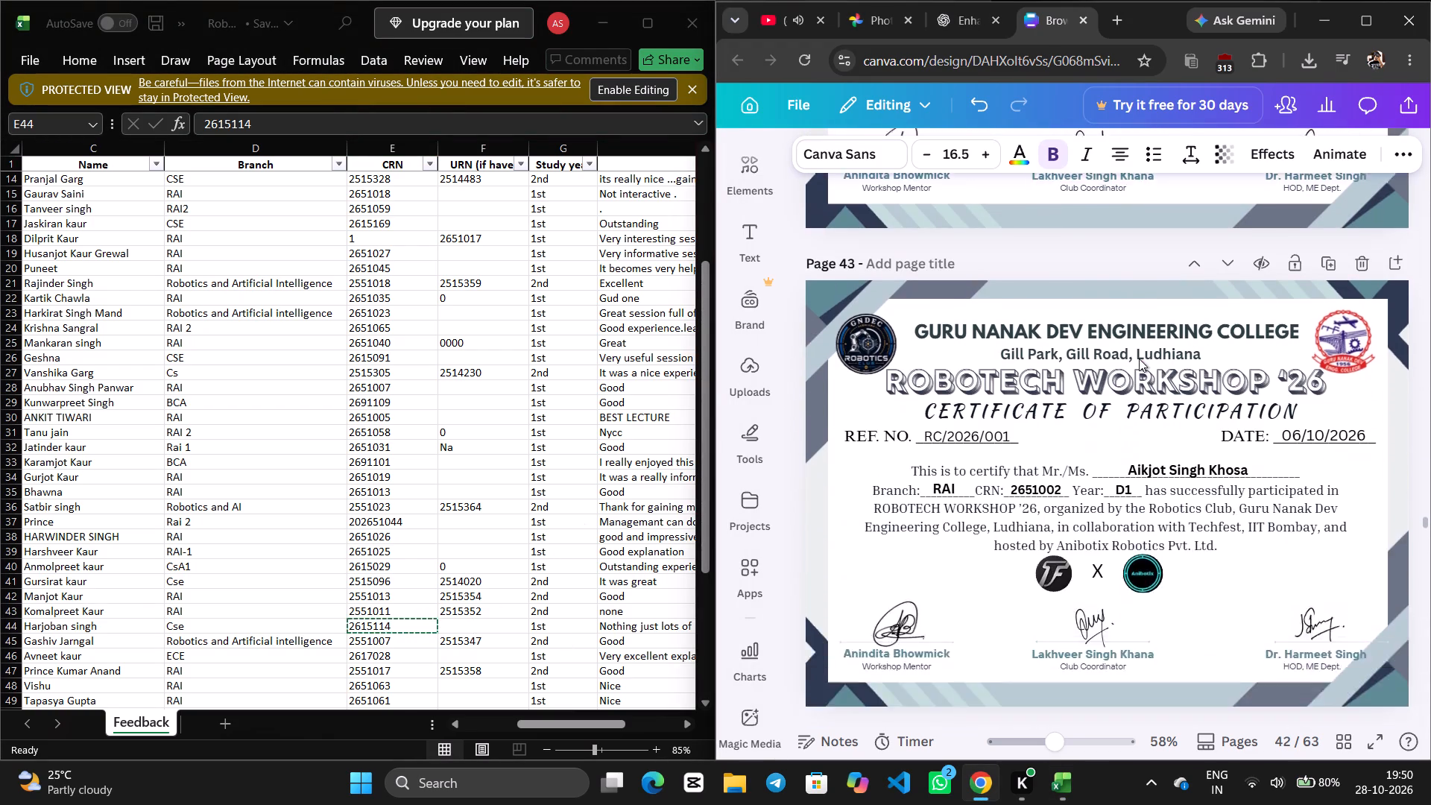
scroll(1139, 359, "down", 2)
scroll(1139, 359, "up", 8)
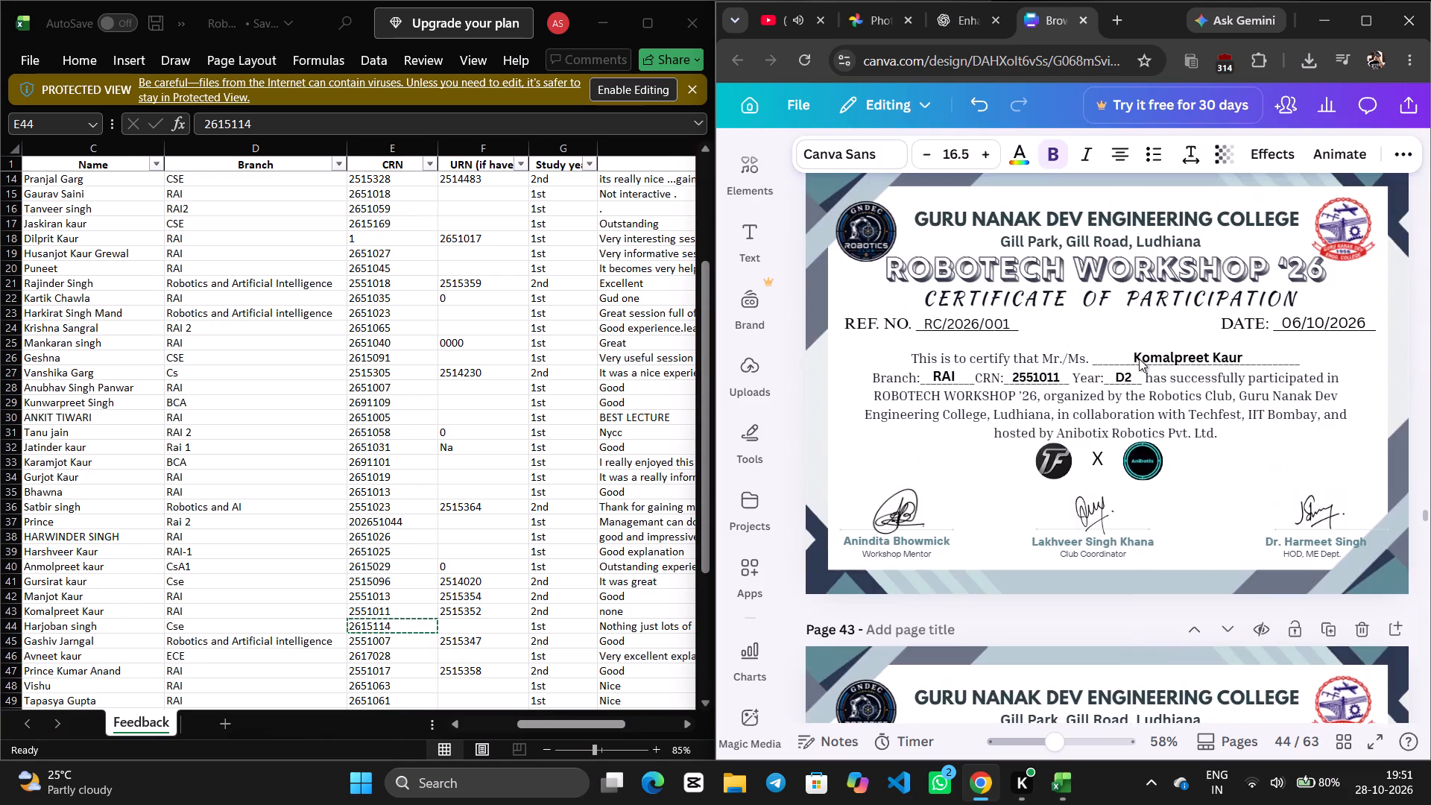
scroll(1139, 359, "up", 2)
scroll(1139, 359, "down", 1)
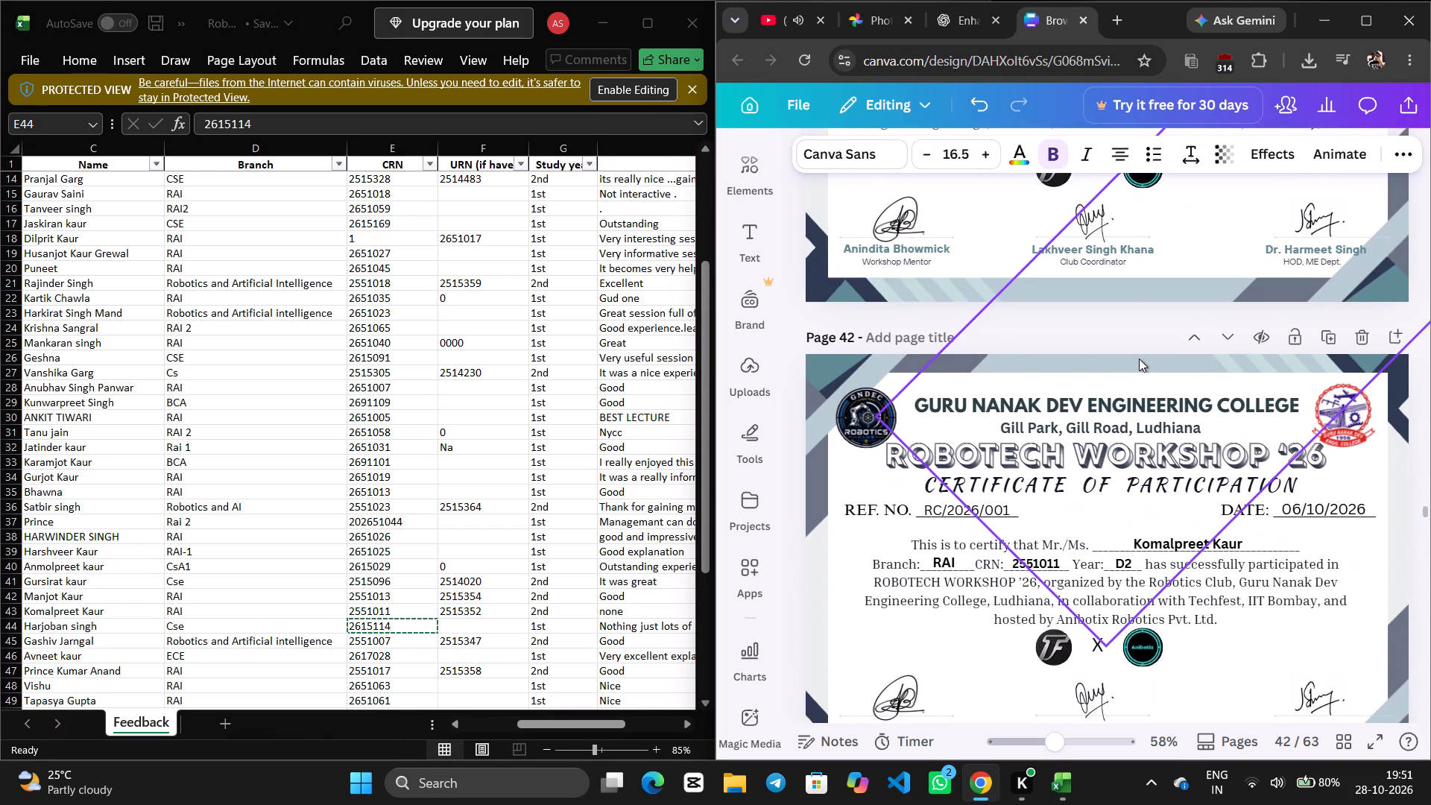
scroll(1139, 359, "down", 6)
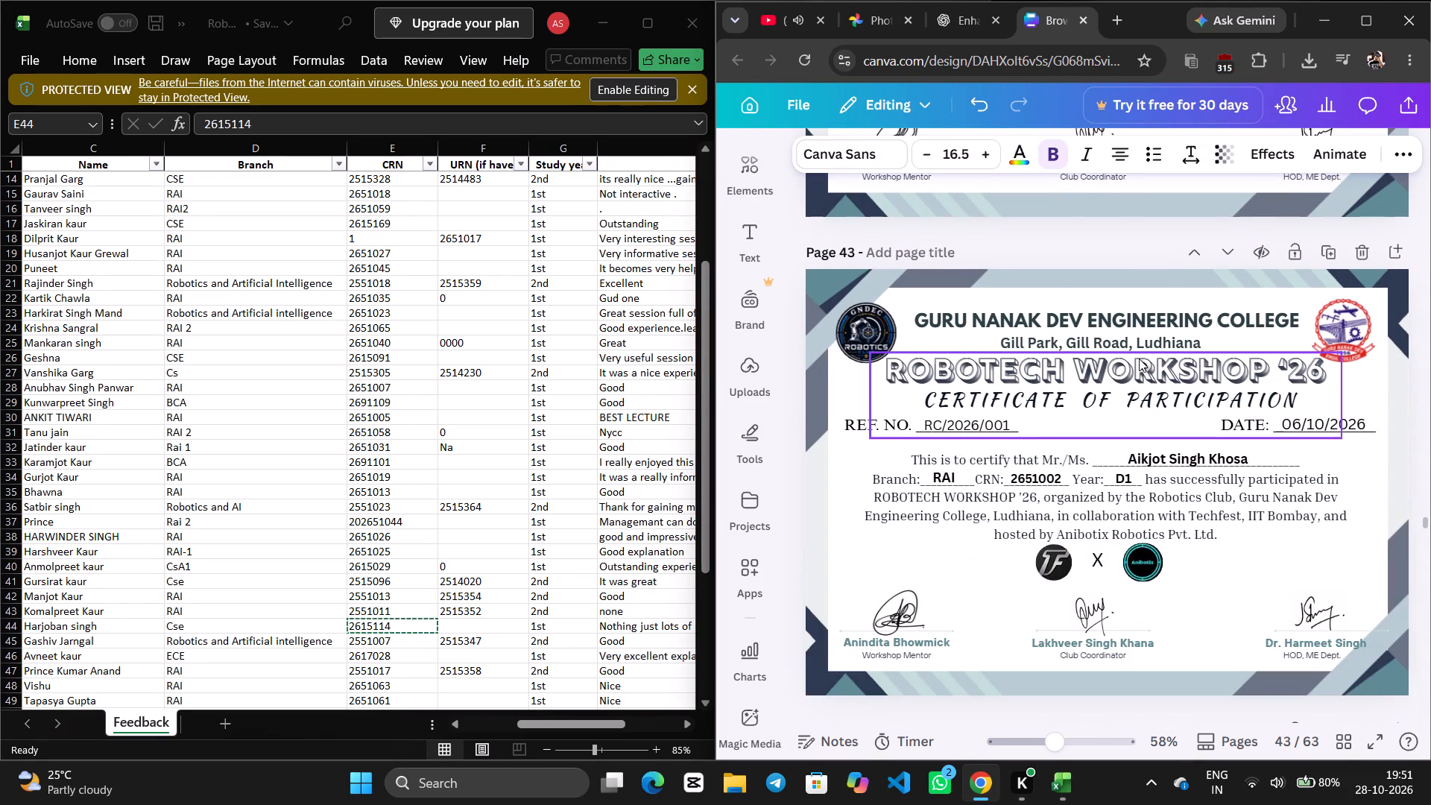
Replace the participant name on the page 43 certificate with the name copied from row 44 of the feedback workbook.
scroll(34, 581, "down", 1)
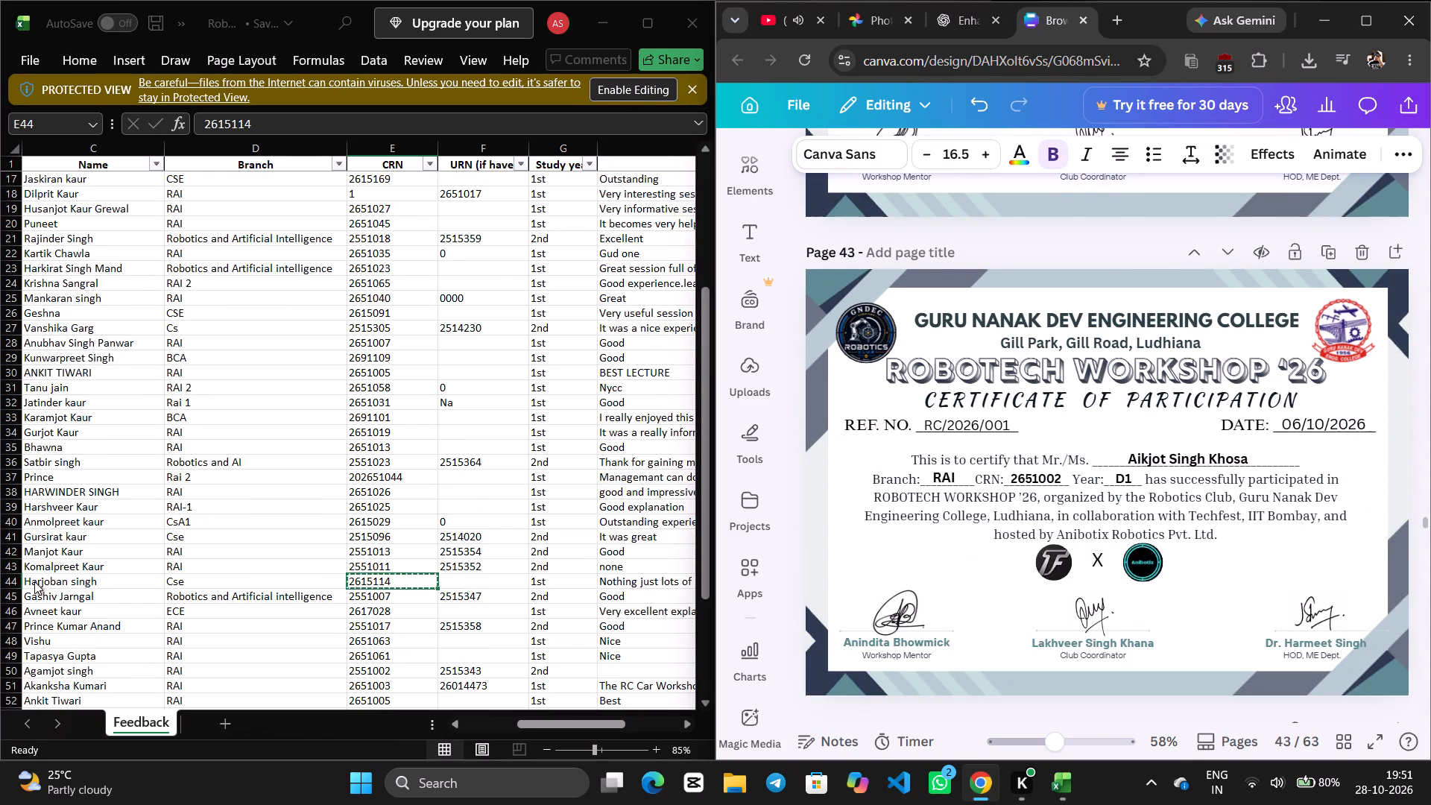
left_click(52, 579)
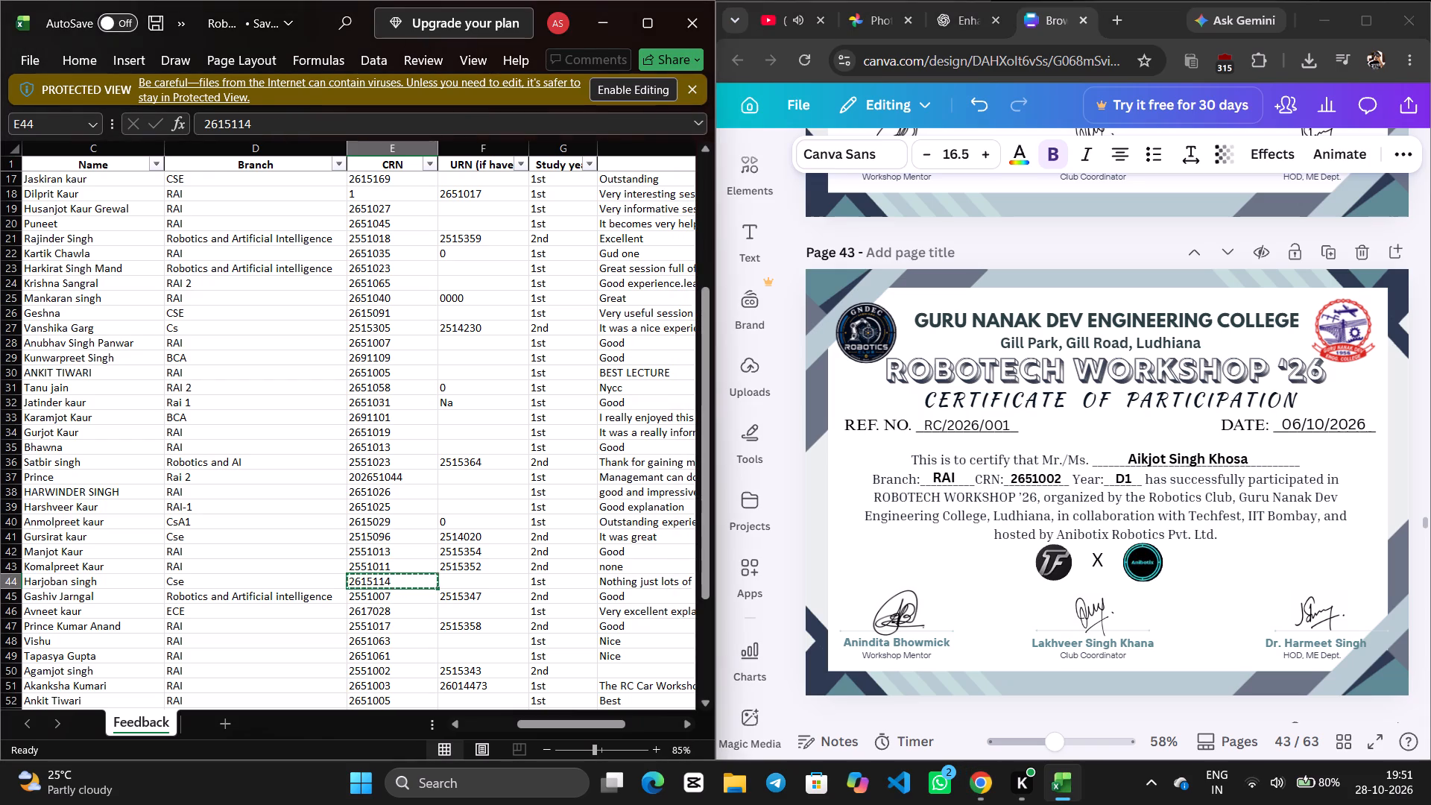
left_click(54, 581)
key("ctrl+c")
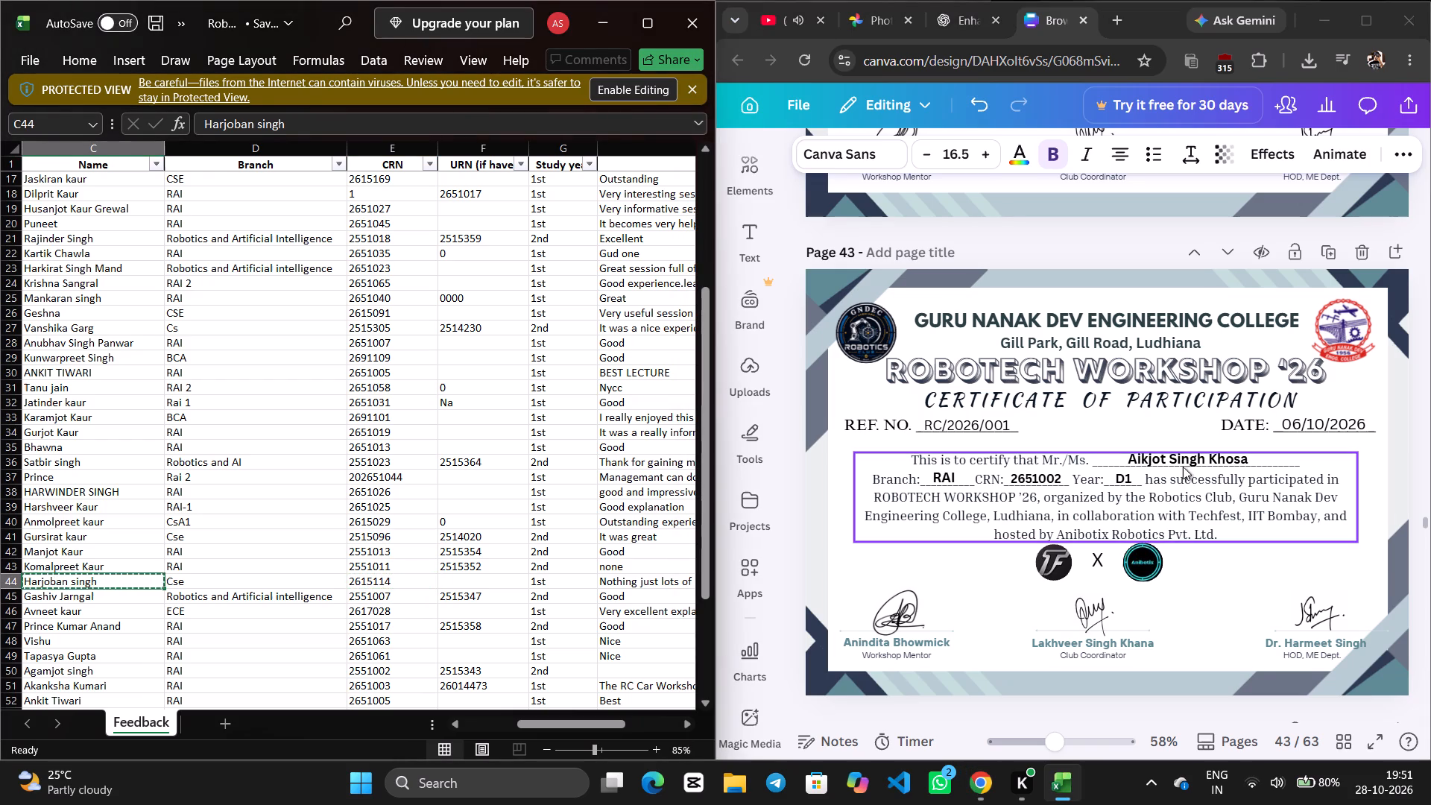
double_click(1185, 461)
key("ctrl+v")
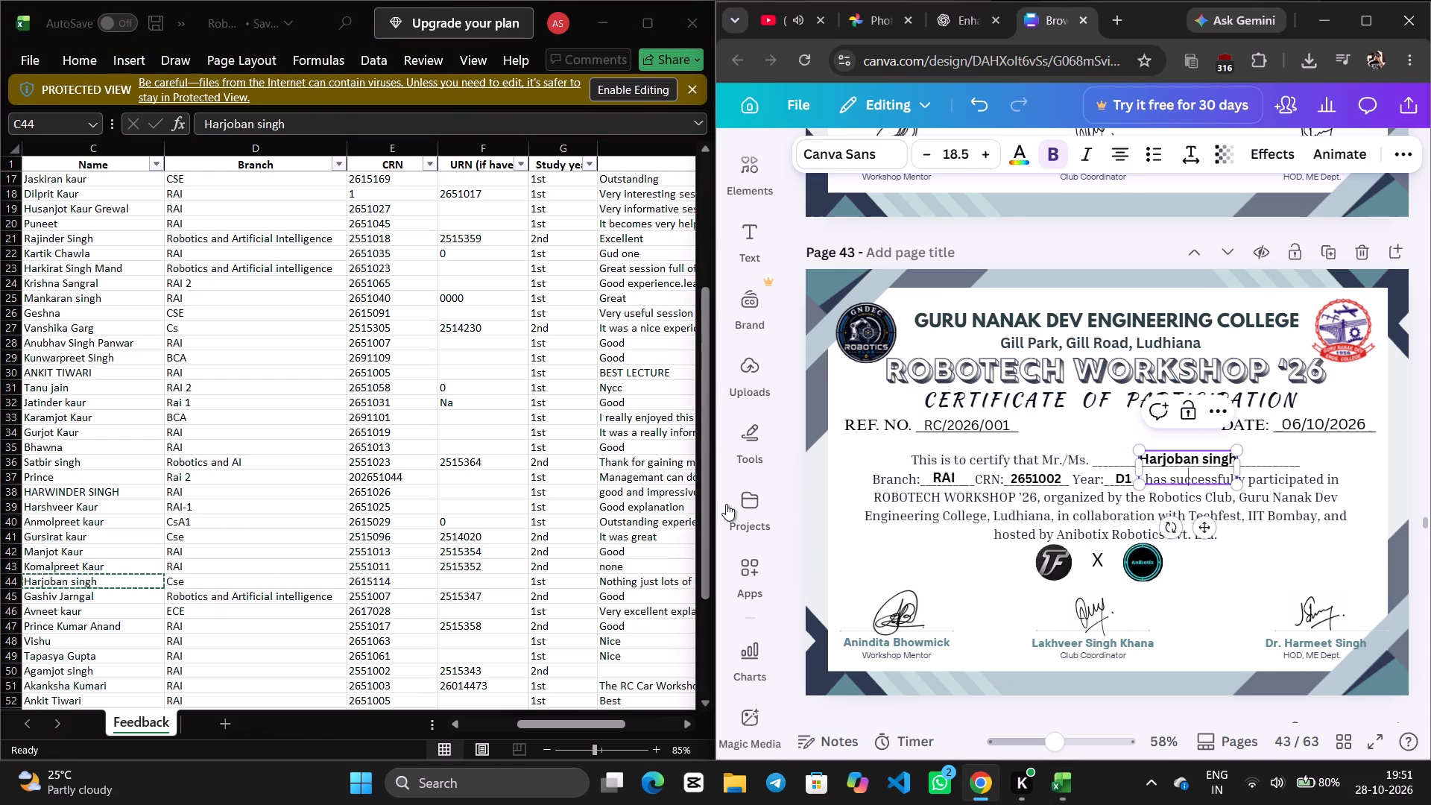
Set the branch on the page 43 certificate to CSE.
left_click(955, 479)
double_click(949, 479)
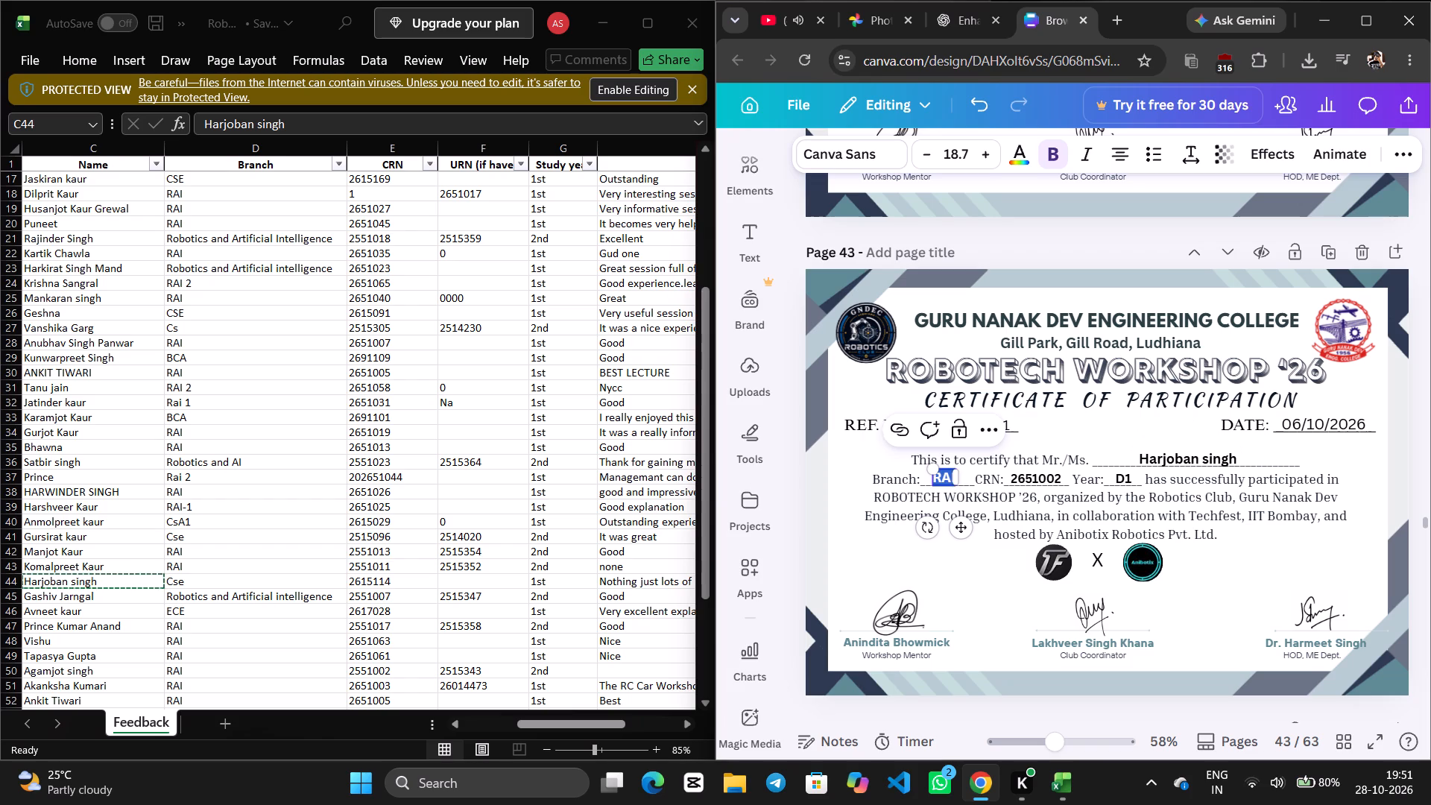
type("CSE")
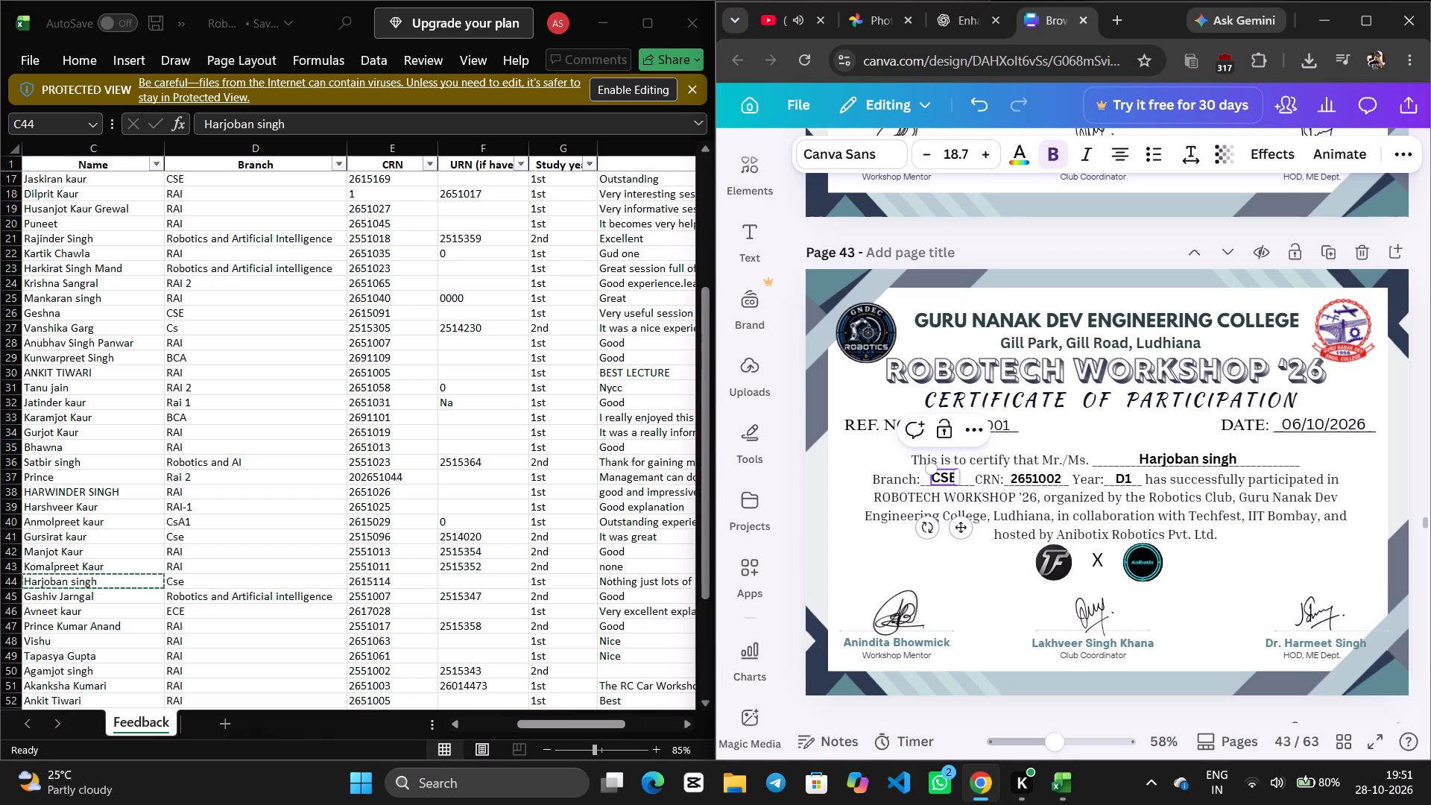
Replace the CRN on the page 43 certificate with the CRN copied from row 44 of the feedback workbook.
double_click(382, 581)
key("ctrl+c")
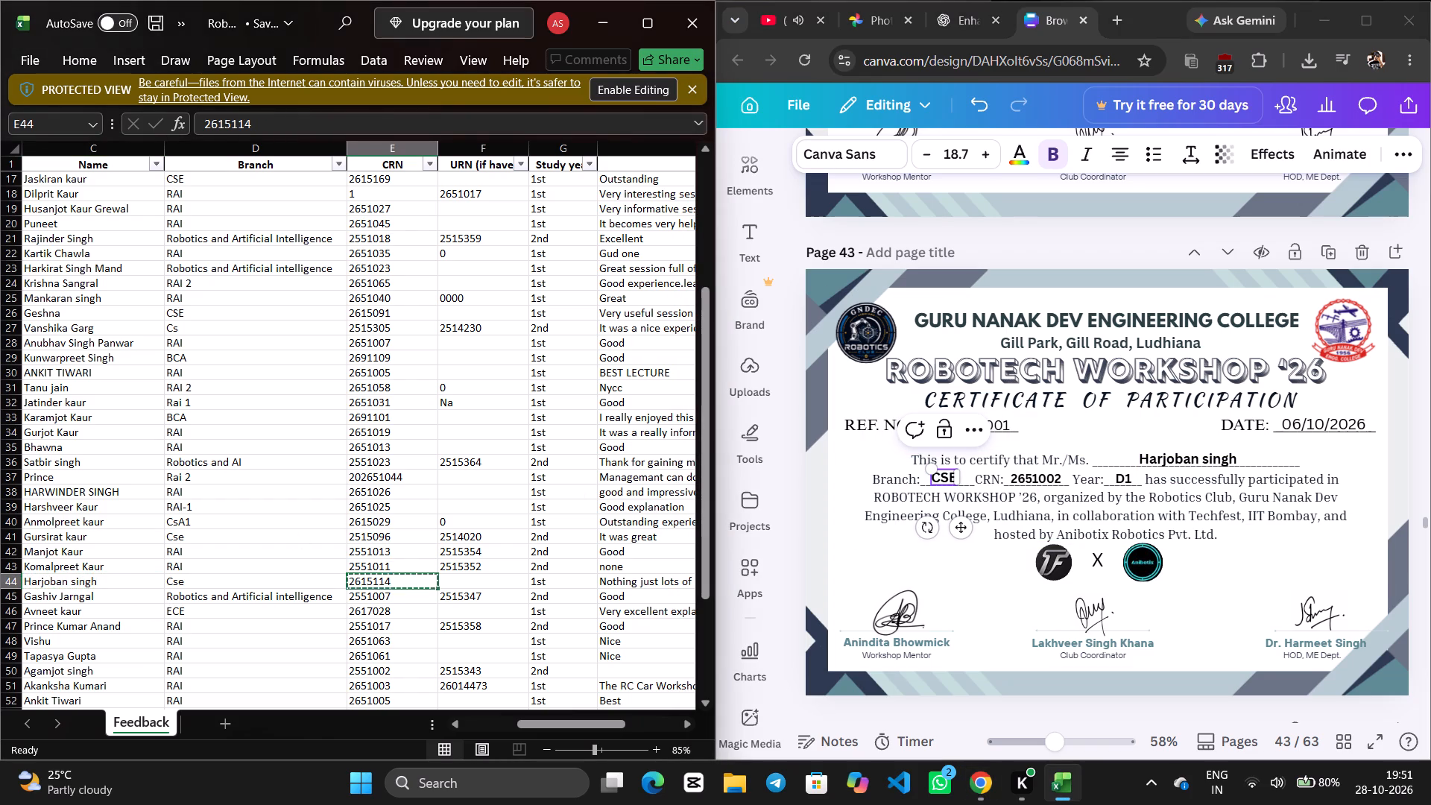
double_click(1039, 481)
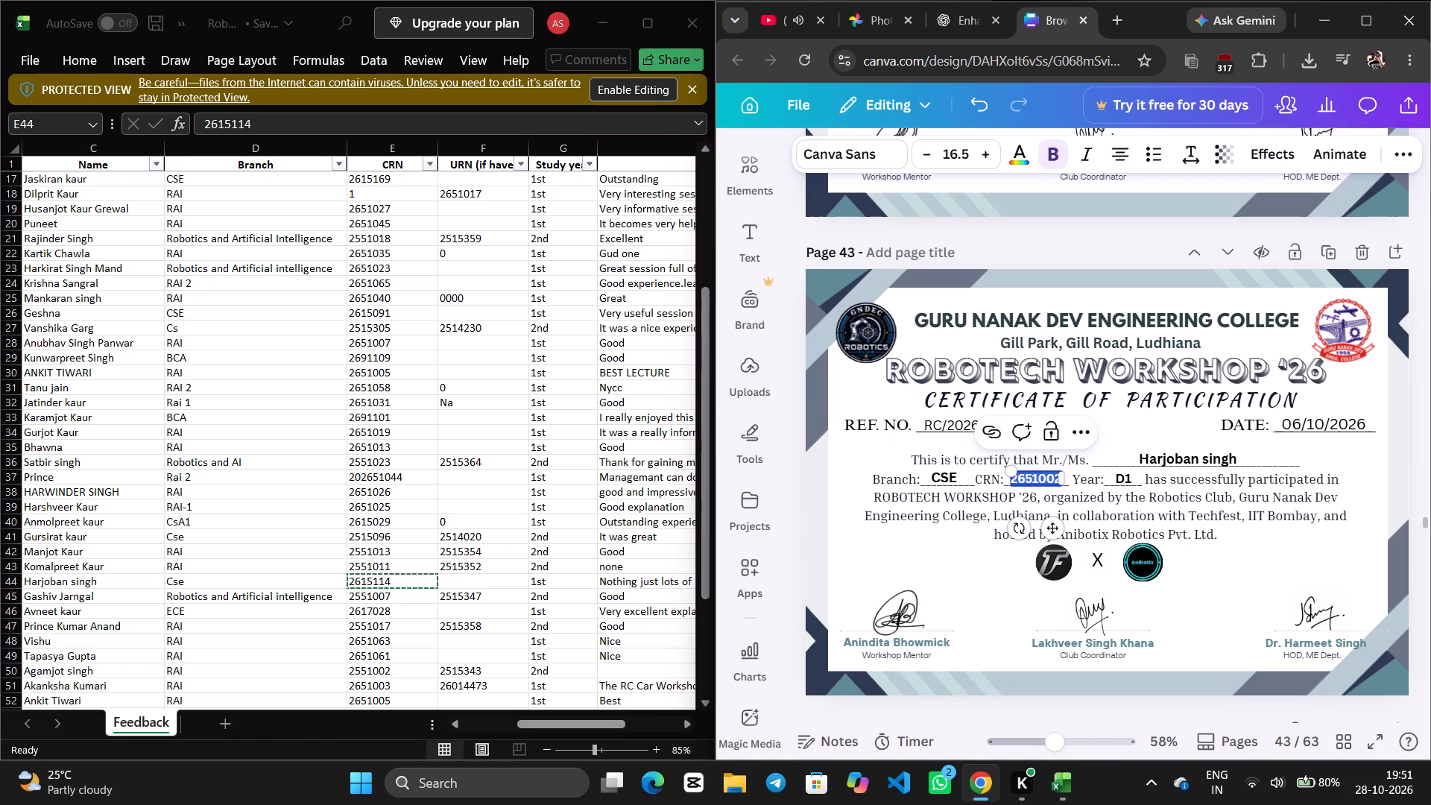
key("ctrl+v")
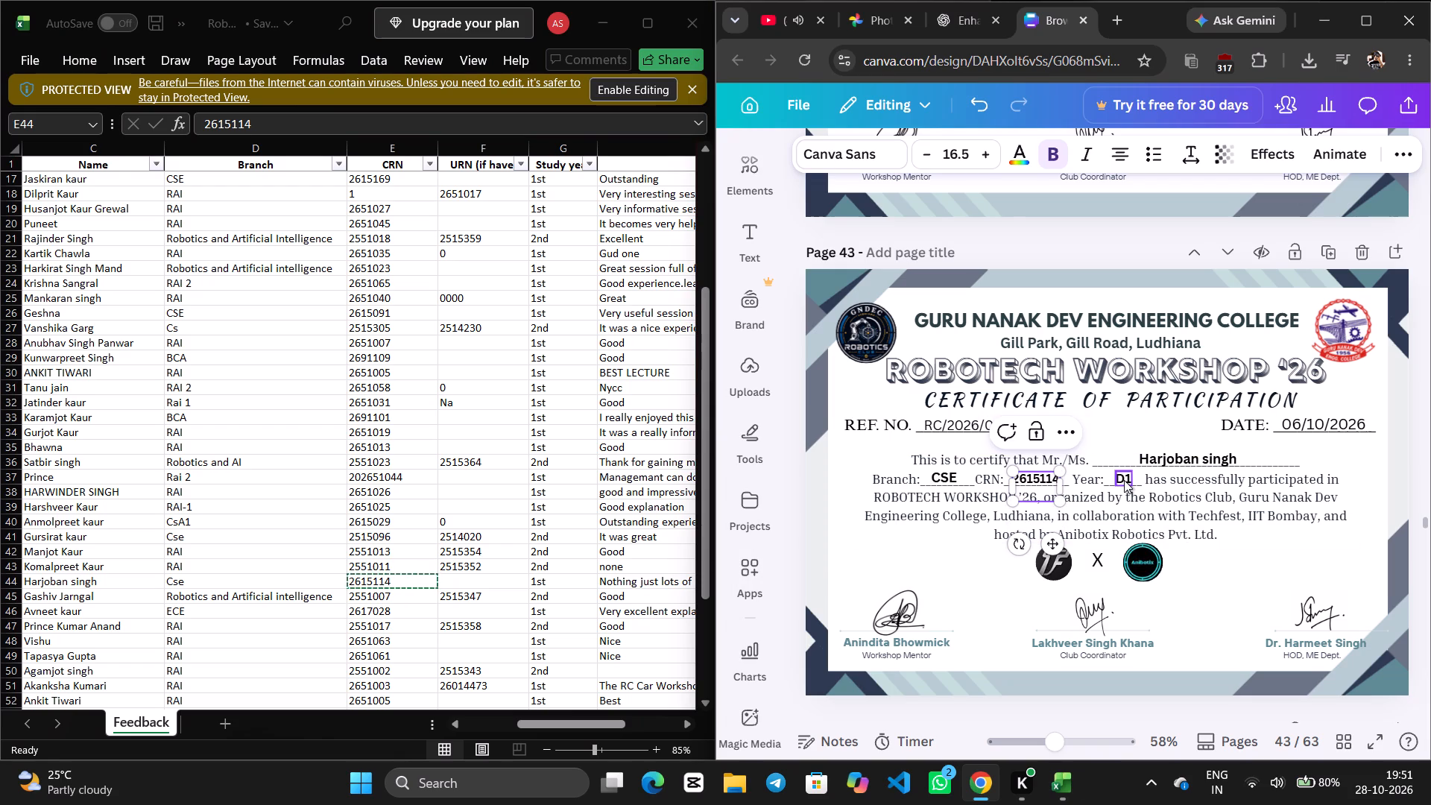
Copy the participant name from row 45 of the feedback workbook.
left_click(110, 598)
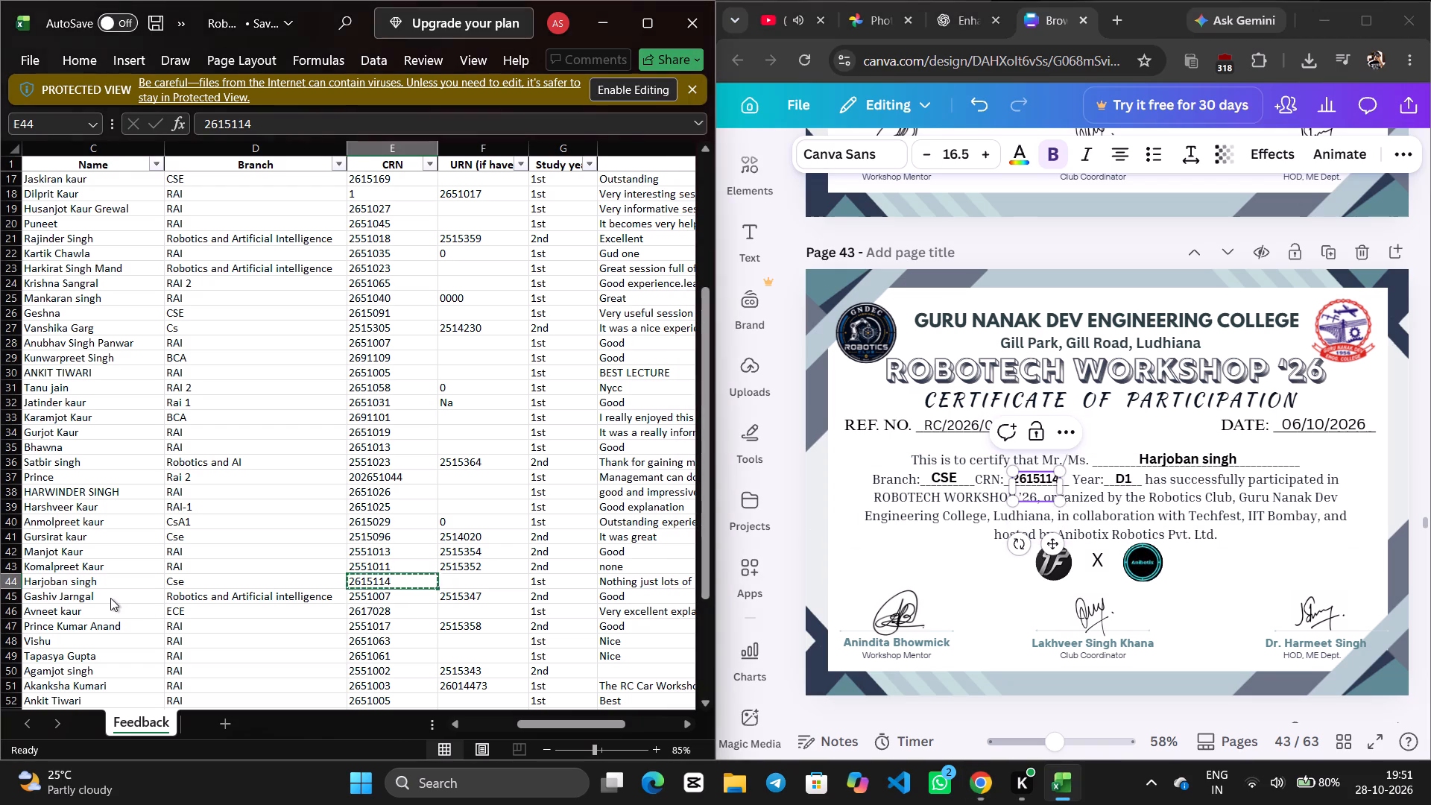
left_click(108, 598)
key("ctrl+c")
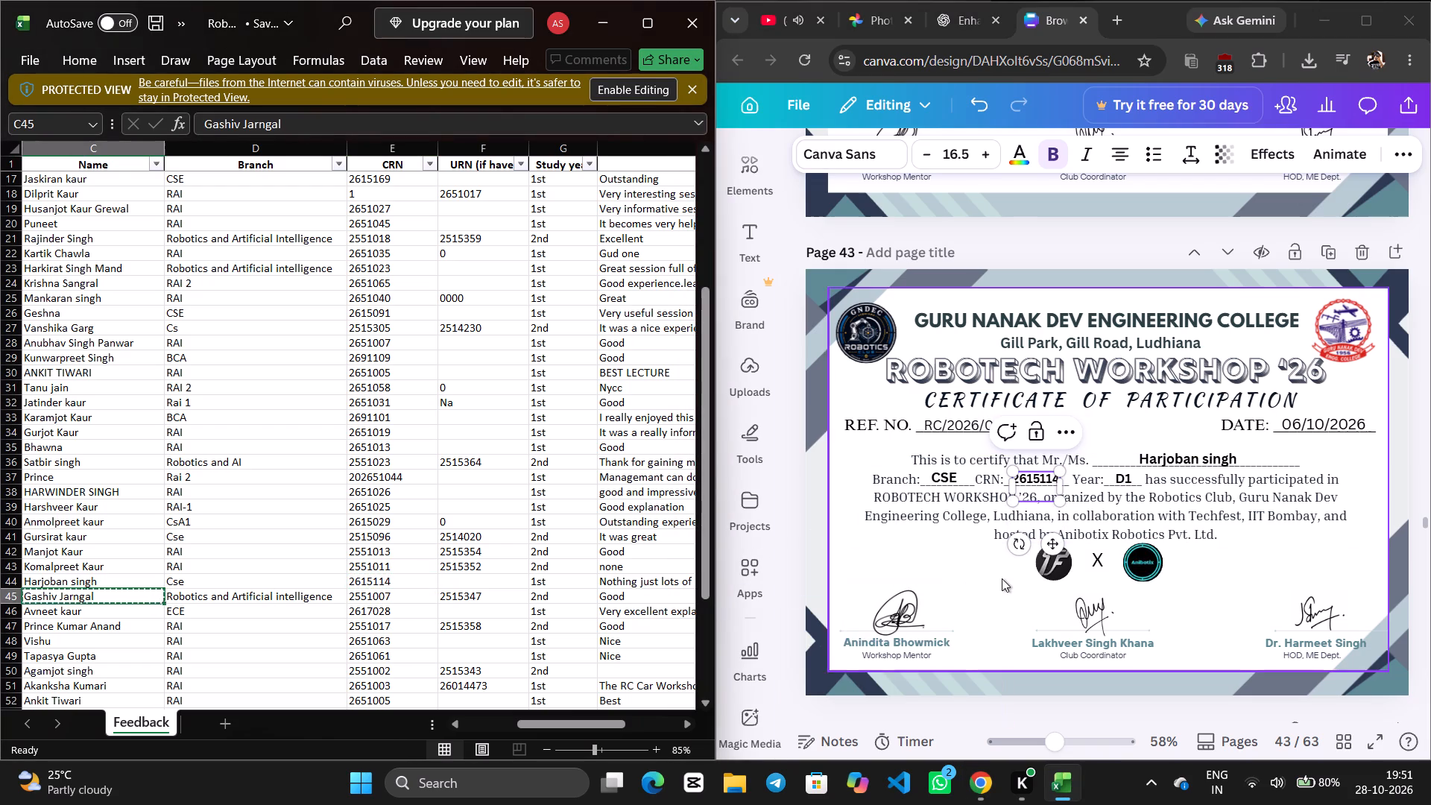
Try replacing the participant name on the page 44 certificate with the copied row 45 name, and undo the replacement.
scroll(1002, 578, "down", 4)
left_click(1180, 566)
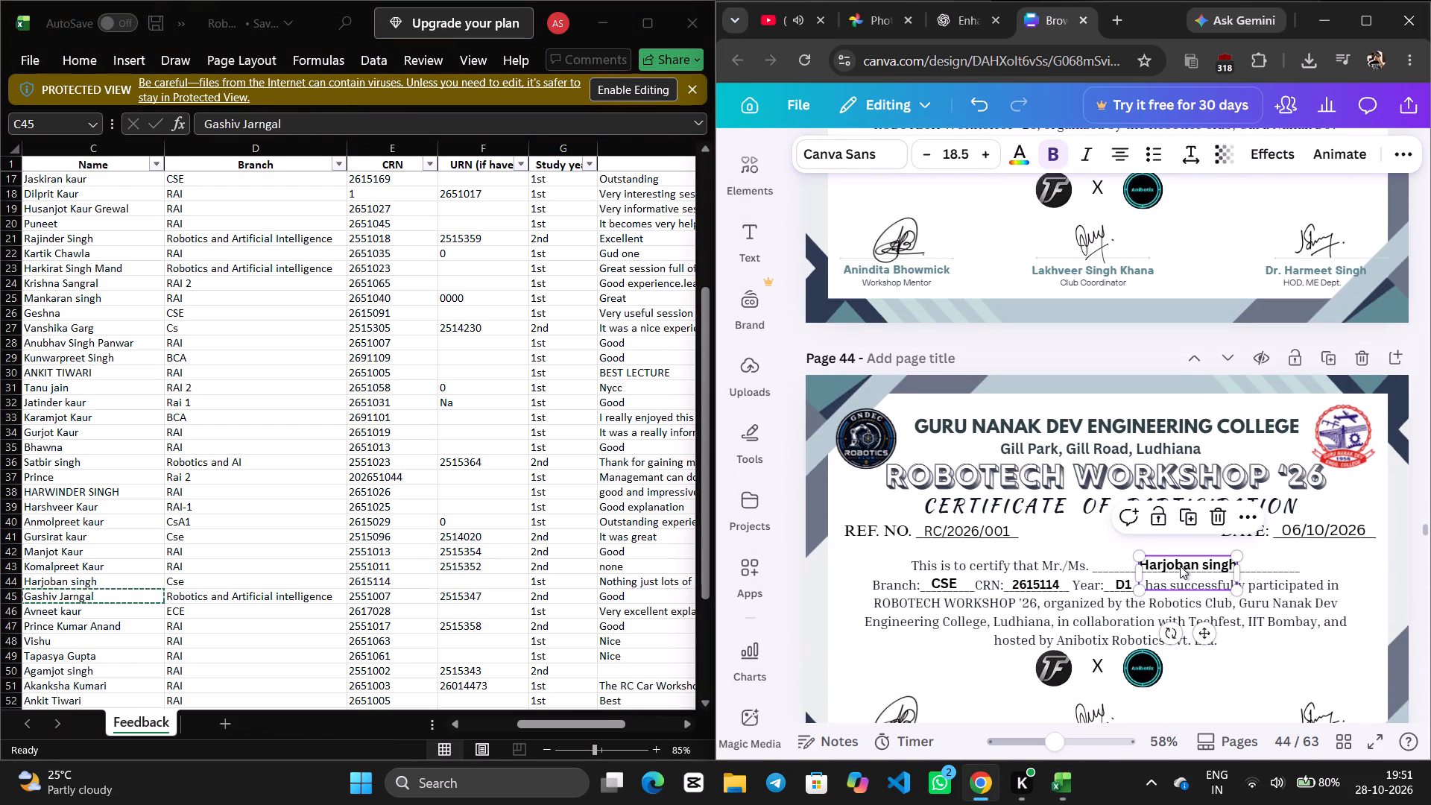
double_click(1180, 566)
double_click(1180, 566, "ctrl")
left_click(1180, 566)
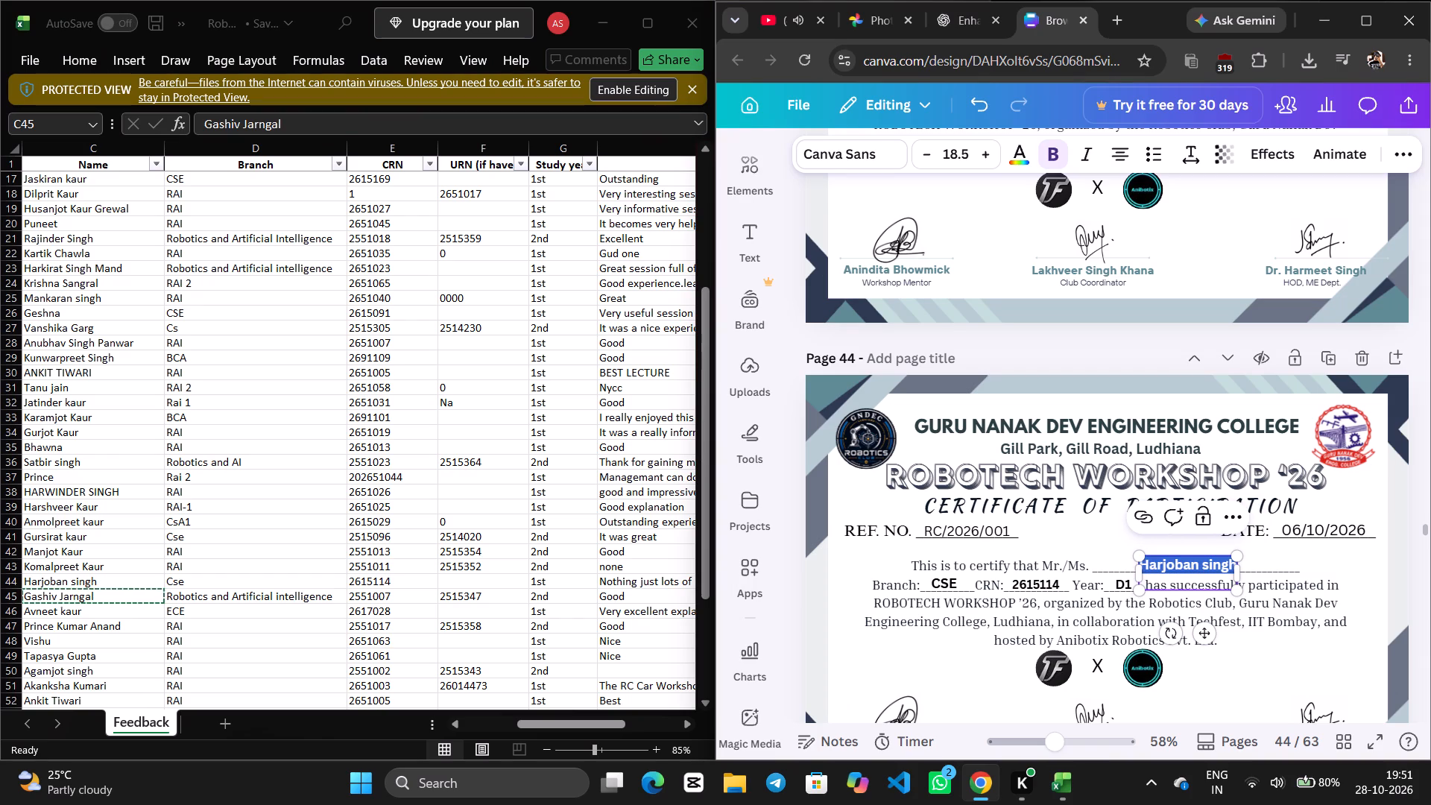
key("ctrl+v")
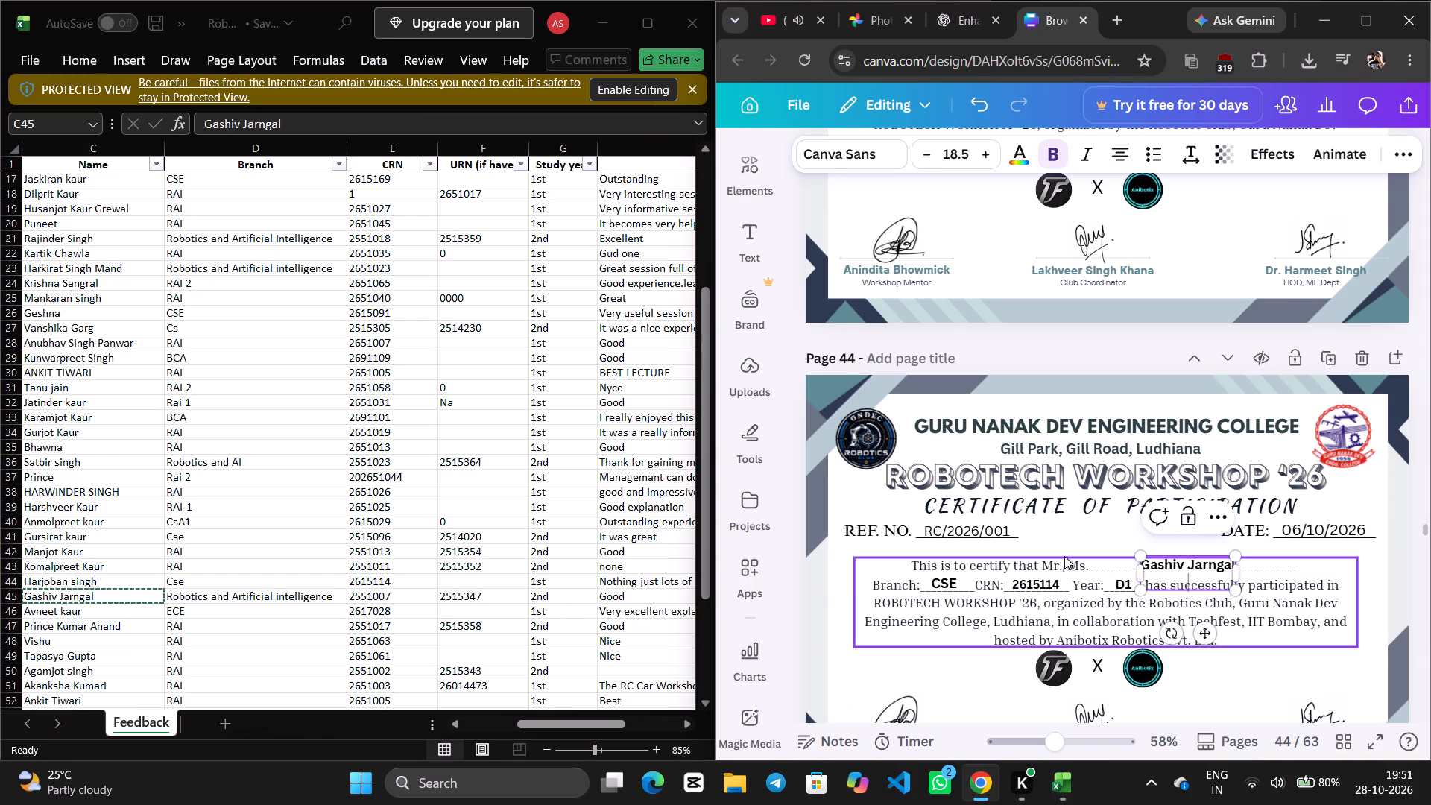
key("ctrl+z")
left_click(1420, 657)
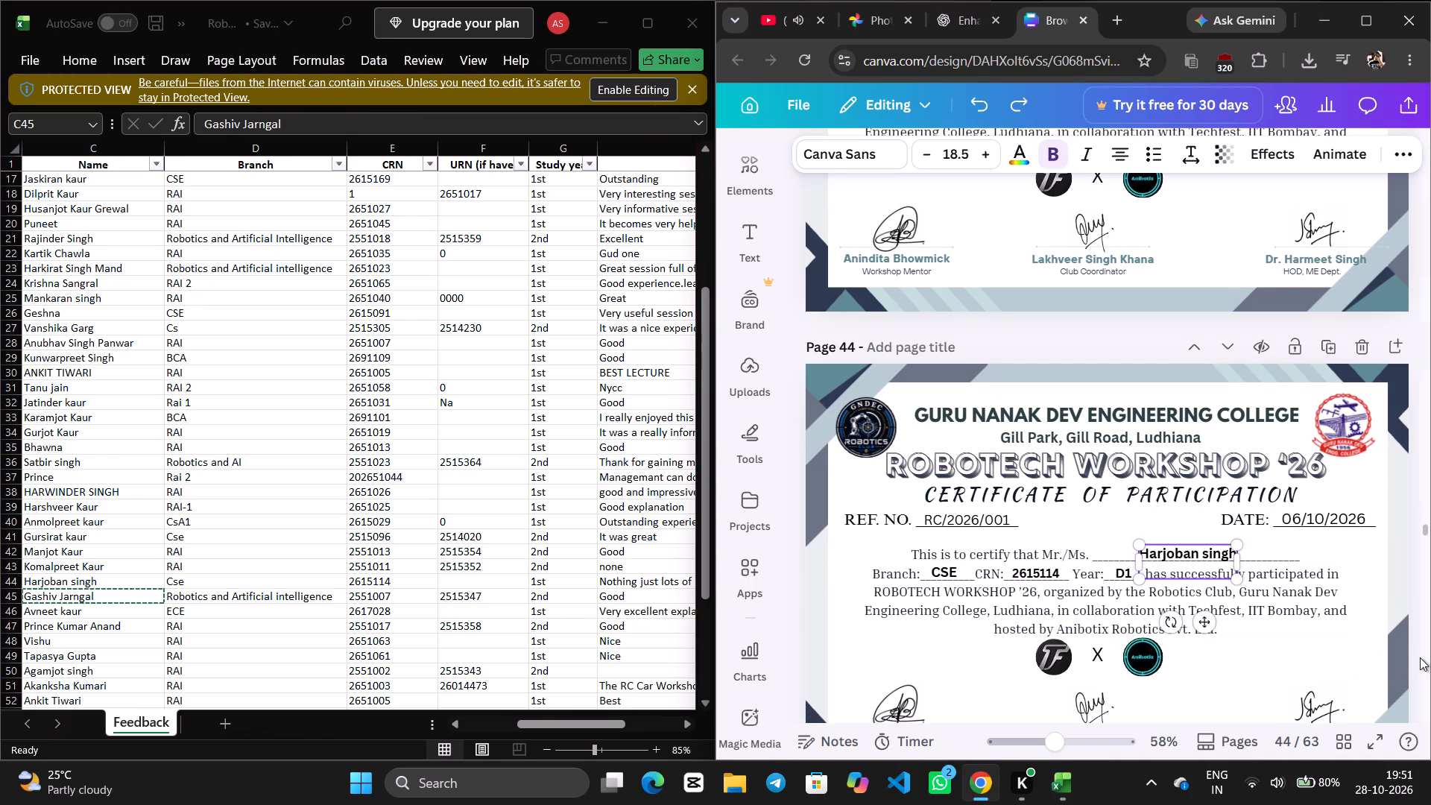
Replace the participant name on the page 45 certificate with the name copied from row 45.
scroll(1313, 657, "down", 5)
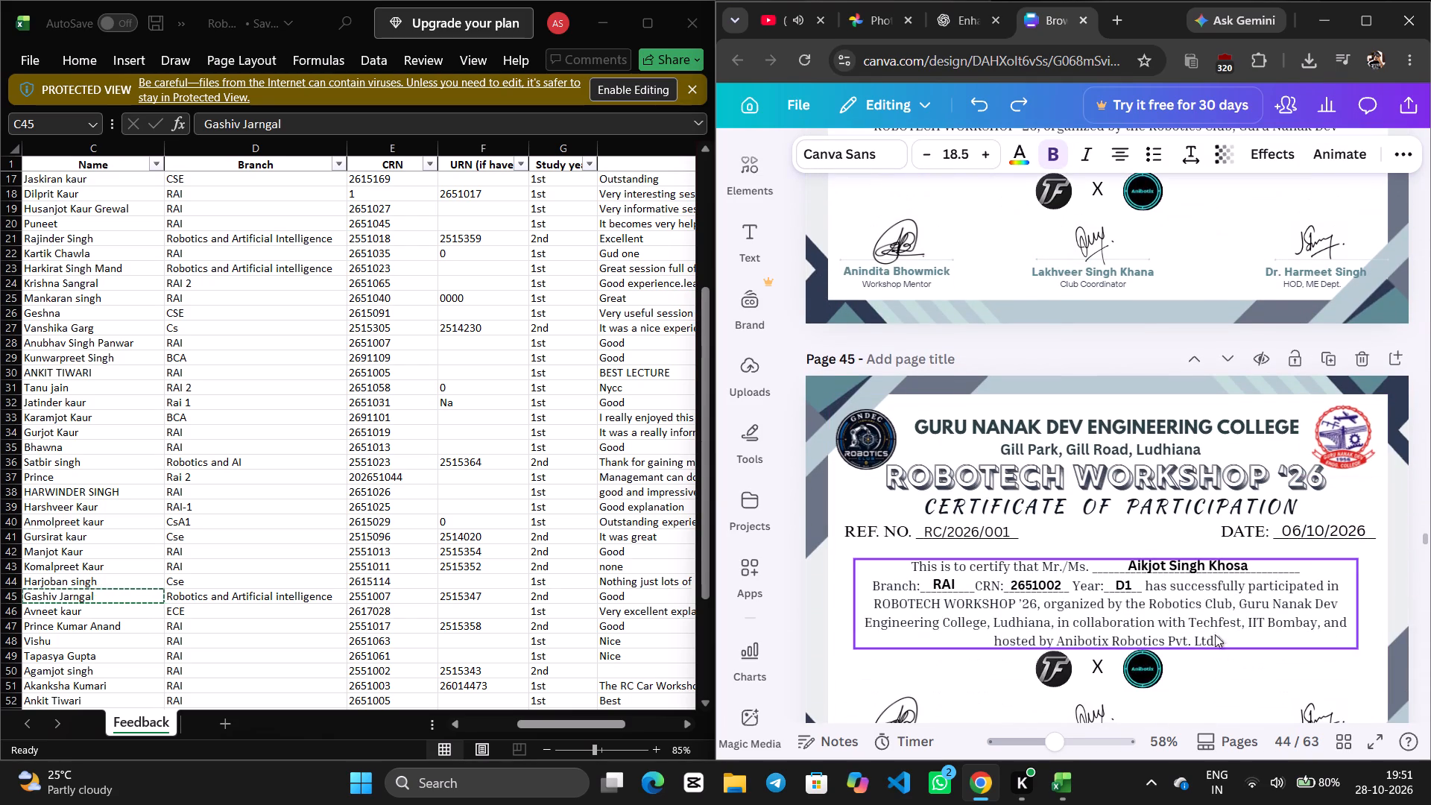
double_click(1187, 572)
key("ctrl+v")
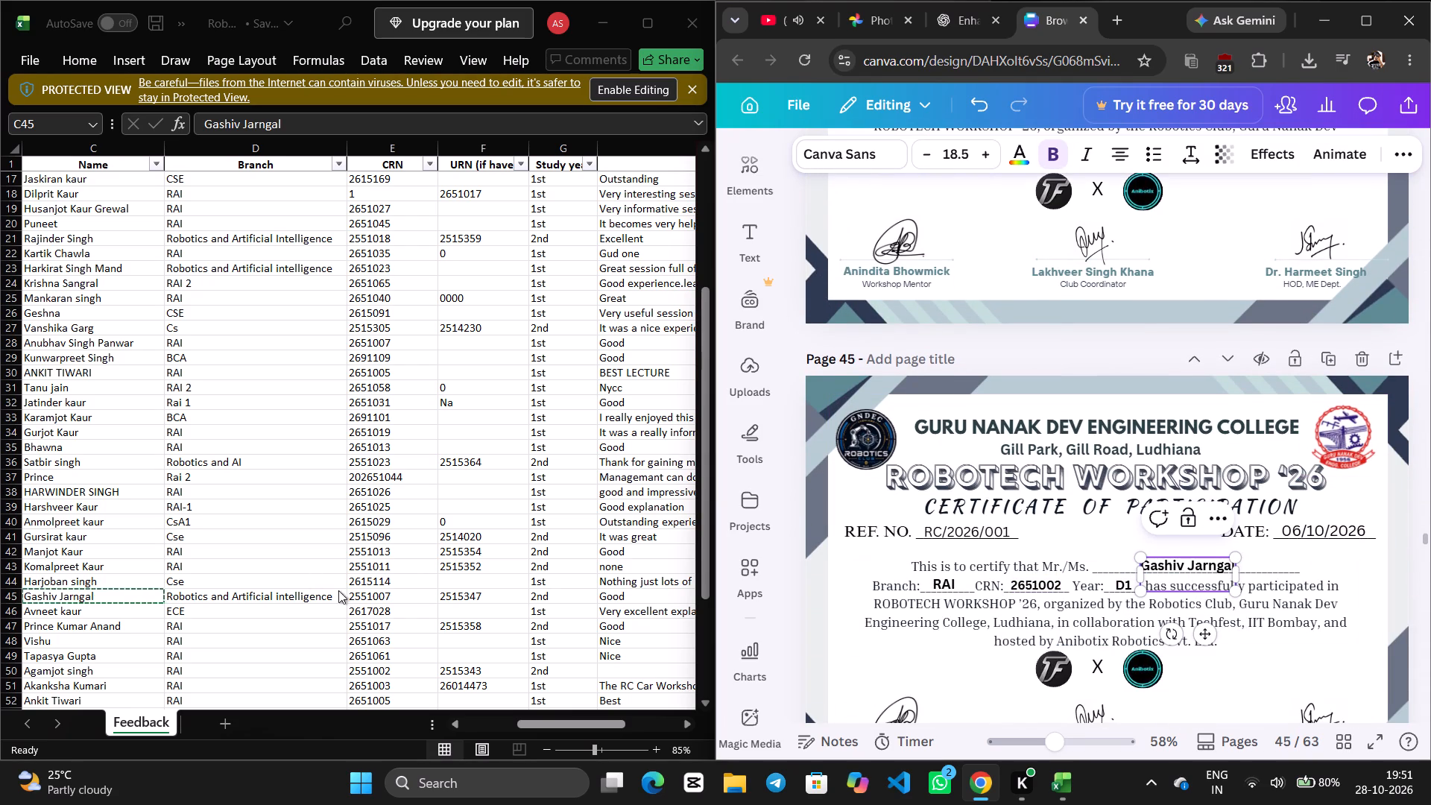
Replace the CRN on the page 45 certificate with the CRN copied from row 45 of the feedback workbook.
double_click(367, 593)
key("ctrl+c")
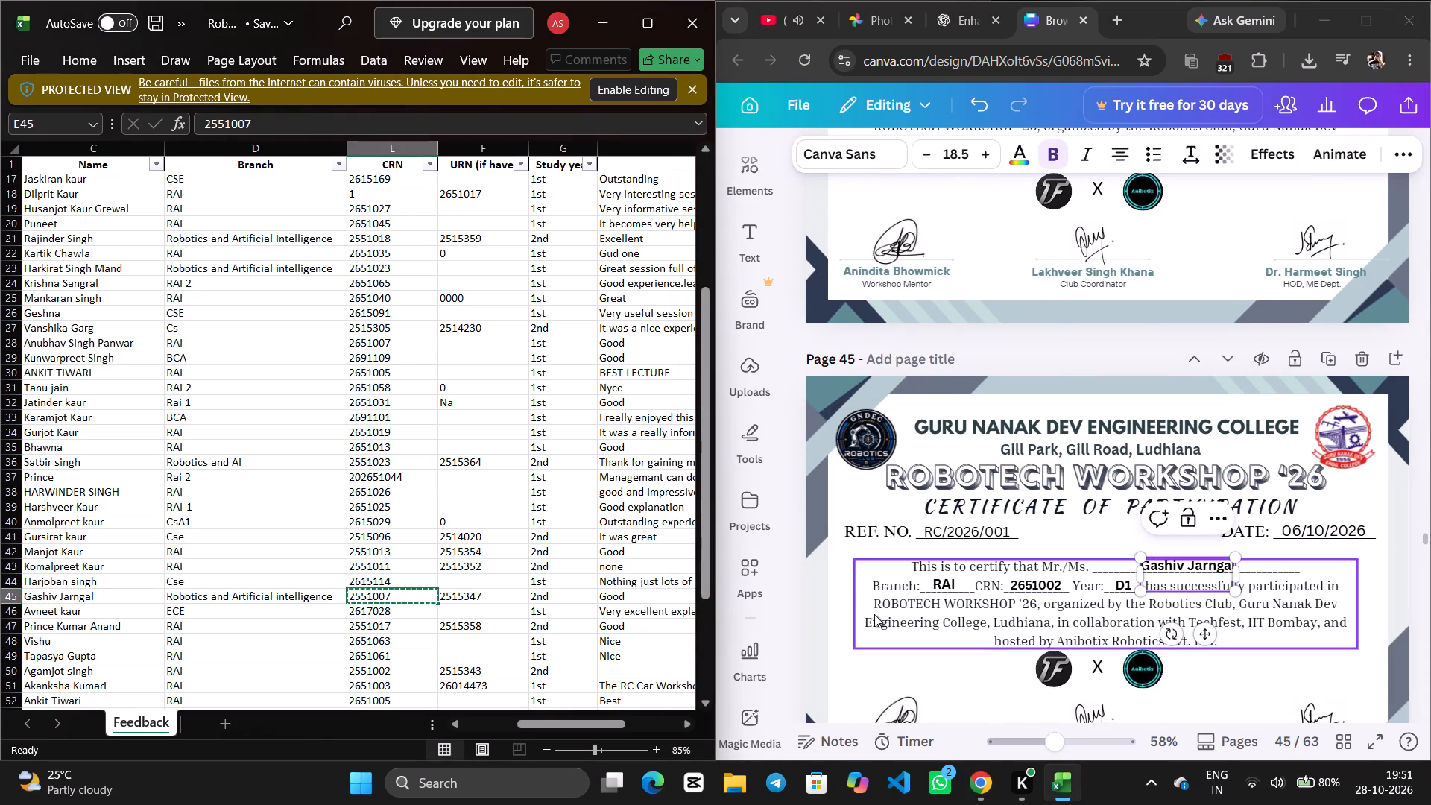
double_click(1029, 581)
key("ctrl+v")
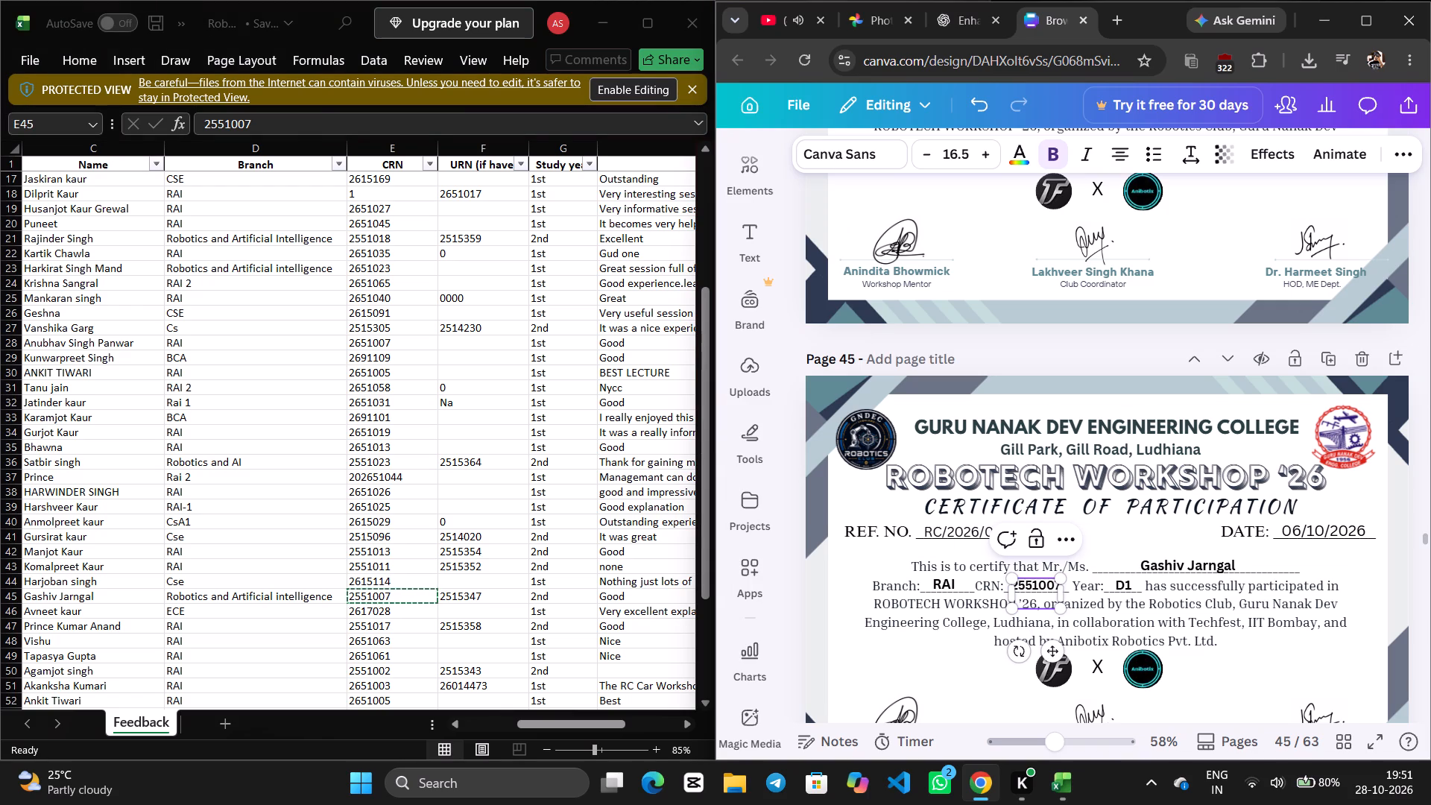
Replace the CRN on the page 44 certificate with the CRN copied from row 45 of the feedback workbook.
scroll(976, 446, "up", 2)
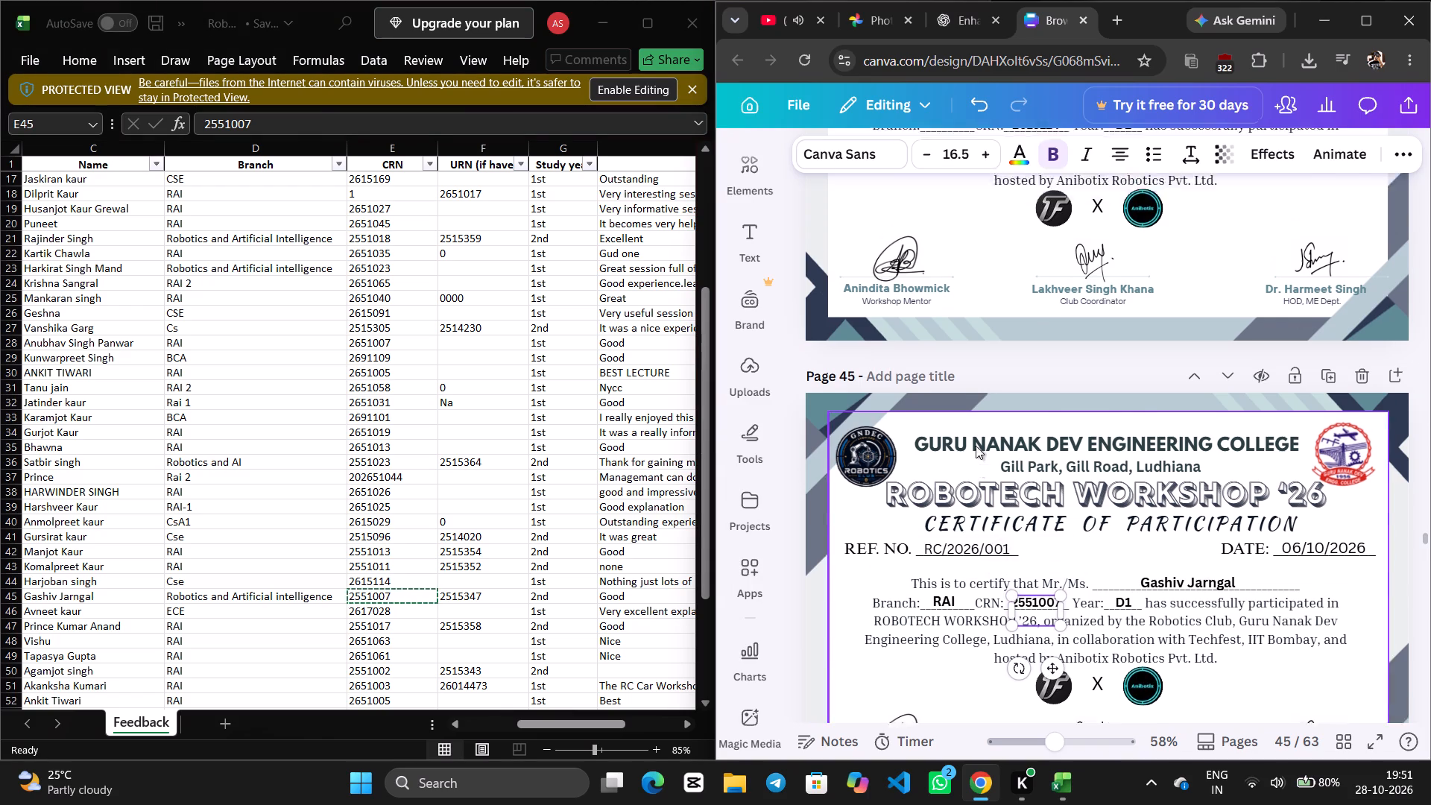
scroll(976, 446, "up", 7)
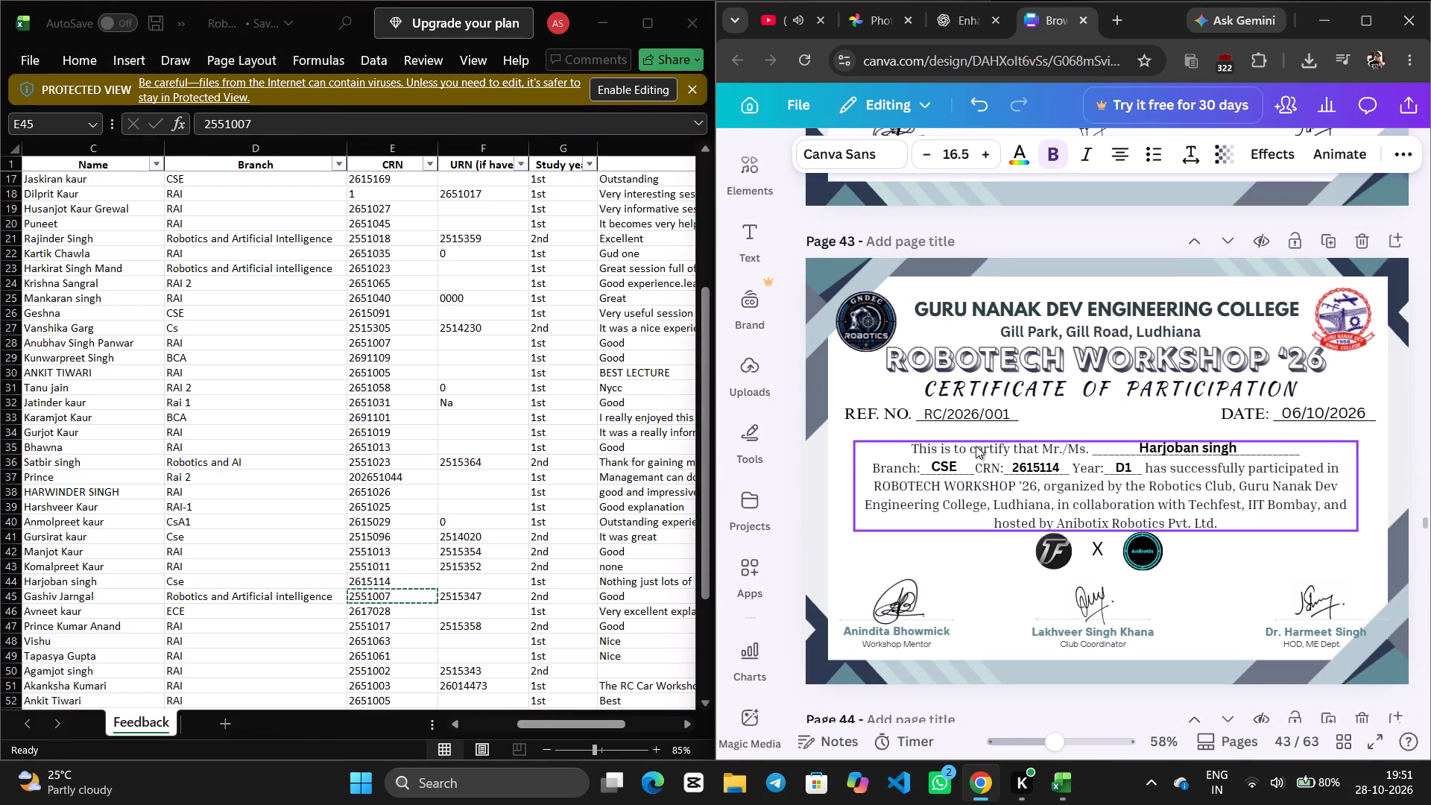
scroll(976, 446, "down", 1)
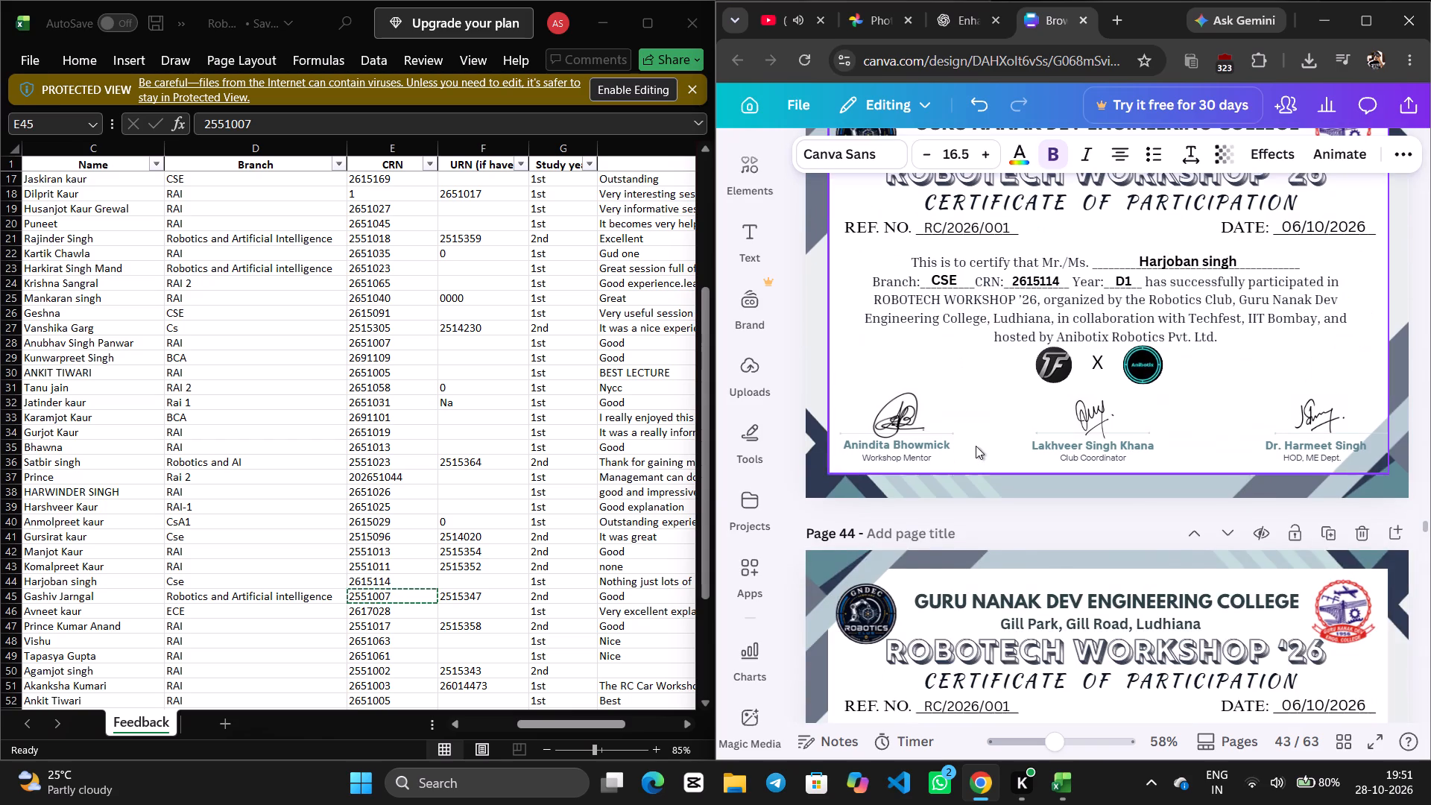
scroll(976, 446, "down", 1)
scroll(976, 446, "up", 1)
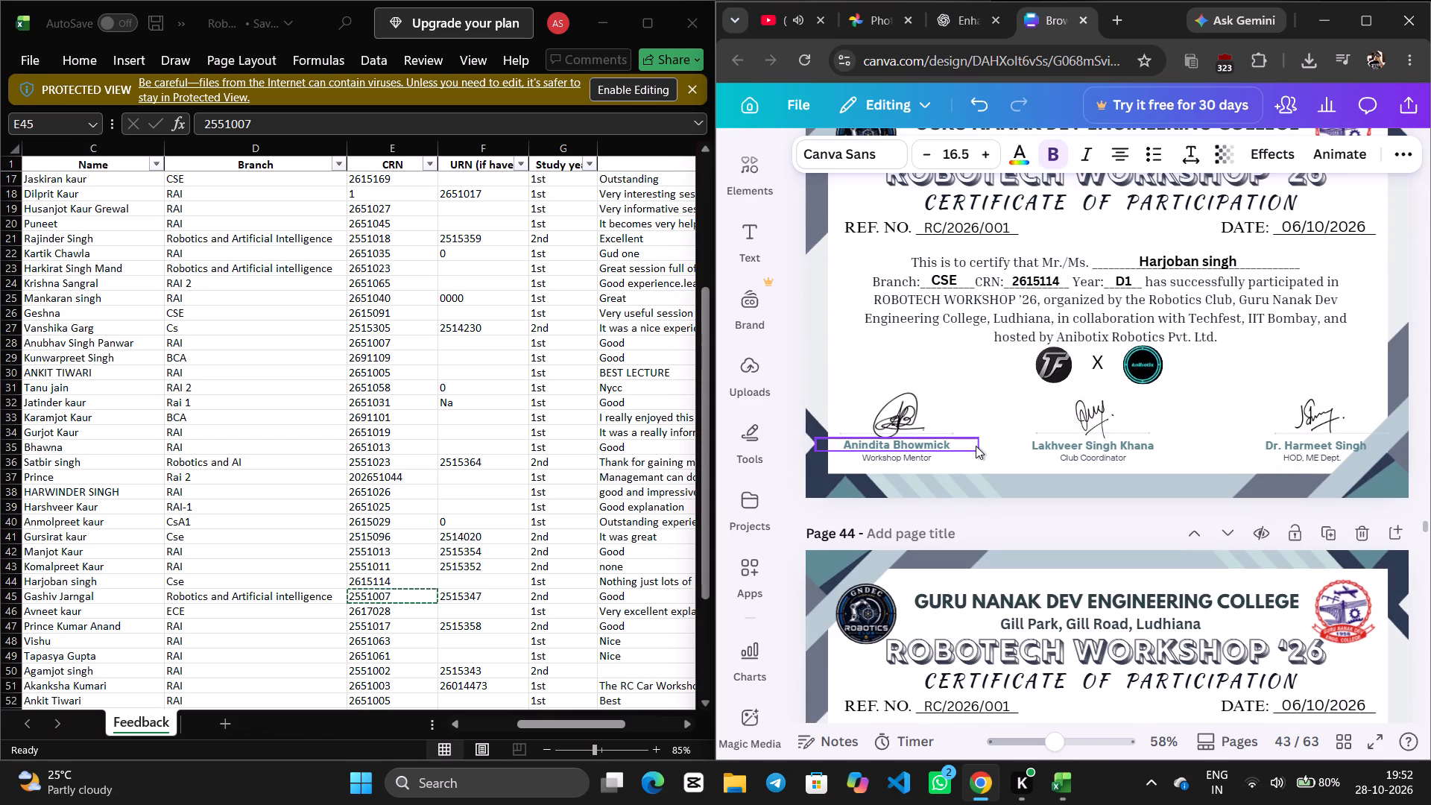
scroll(976, 446, "down", 1)
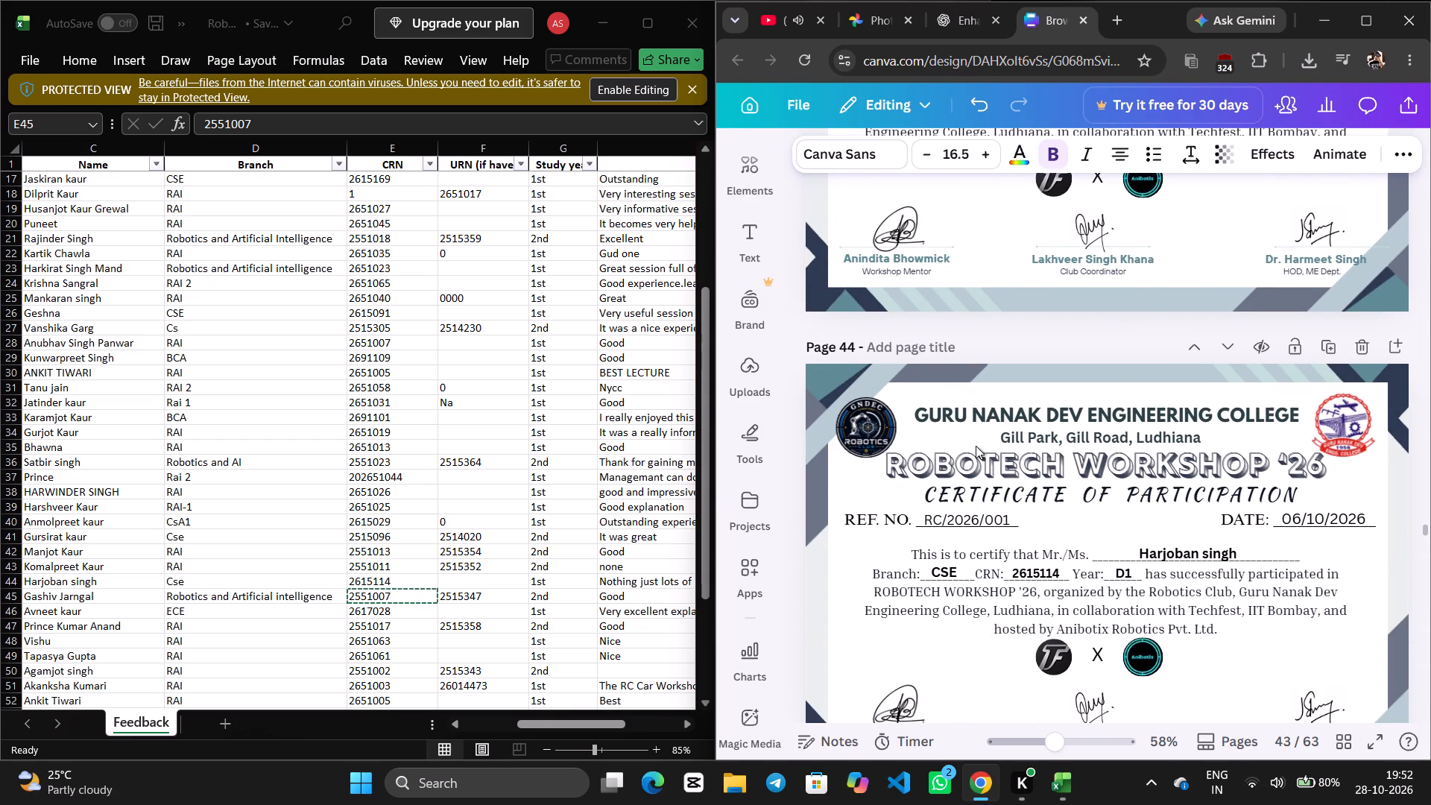
scroll(976, 446, "down", 1)
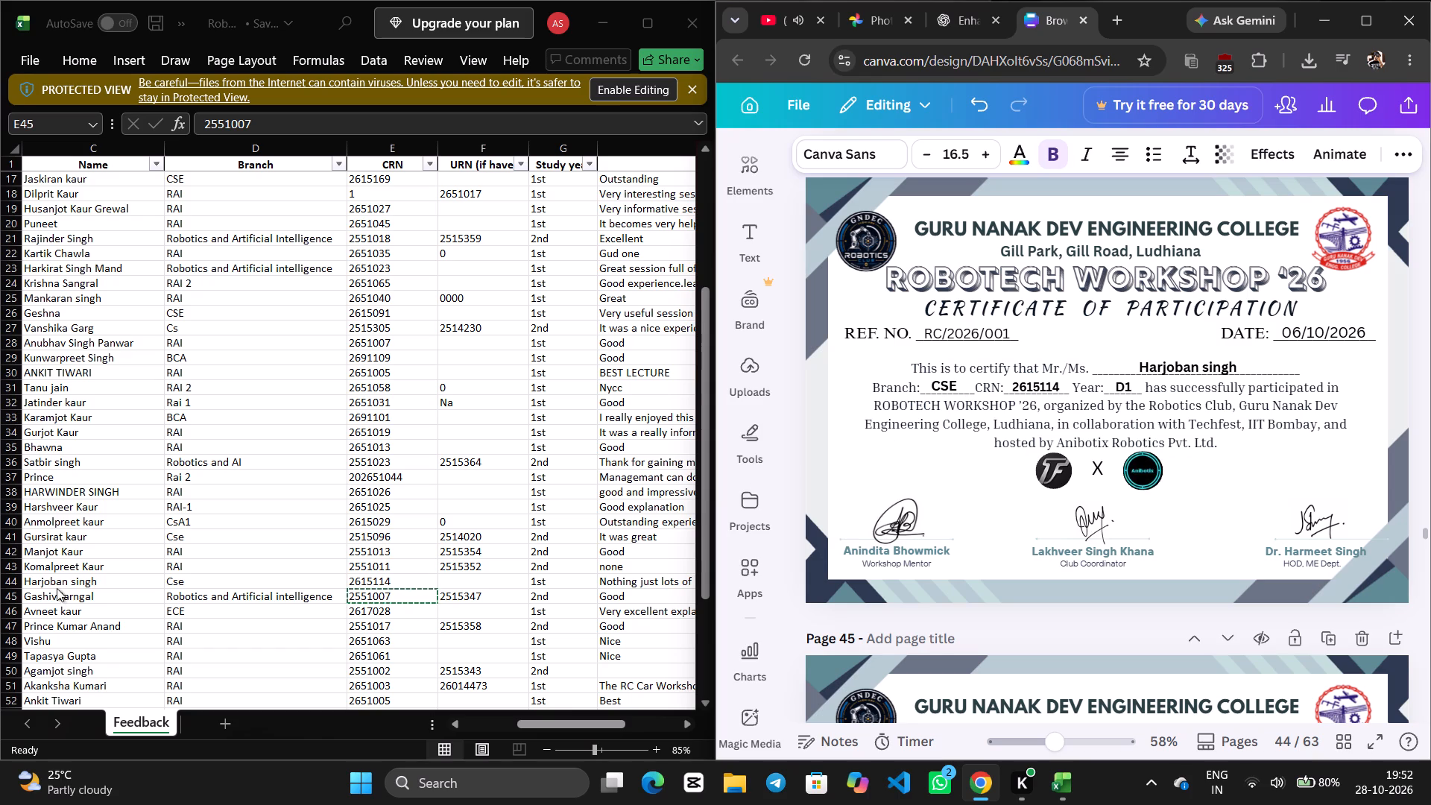
double_click(1020, 385)
double_click(1020, 385)
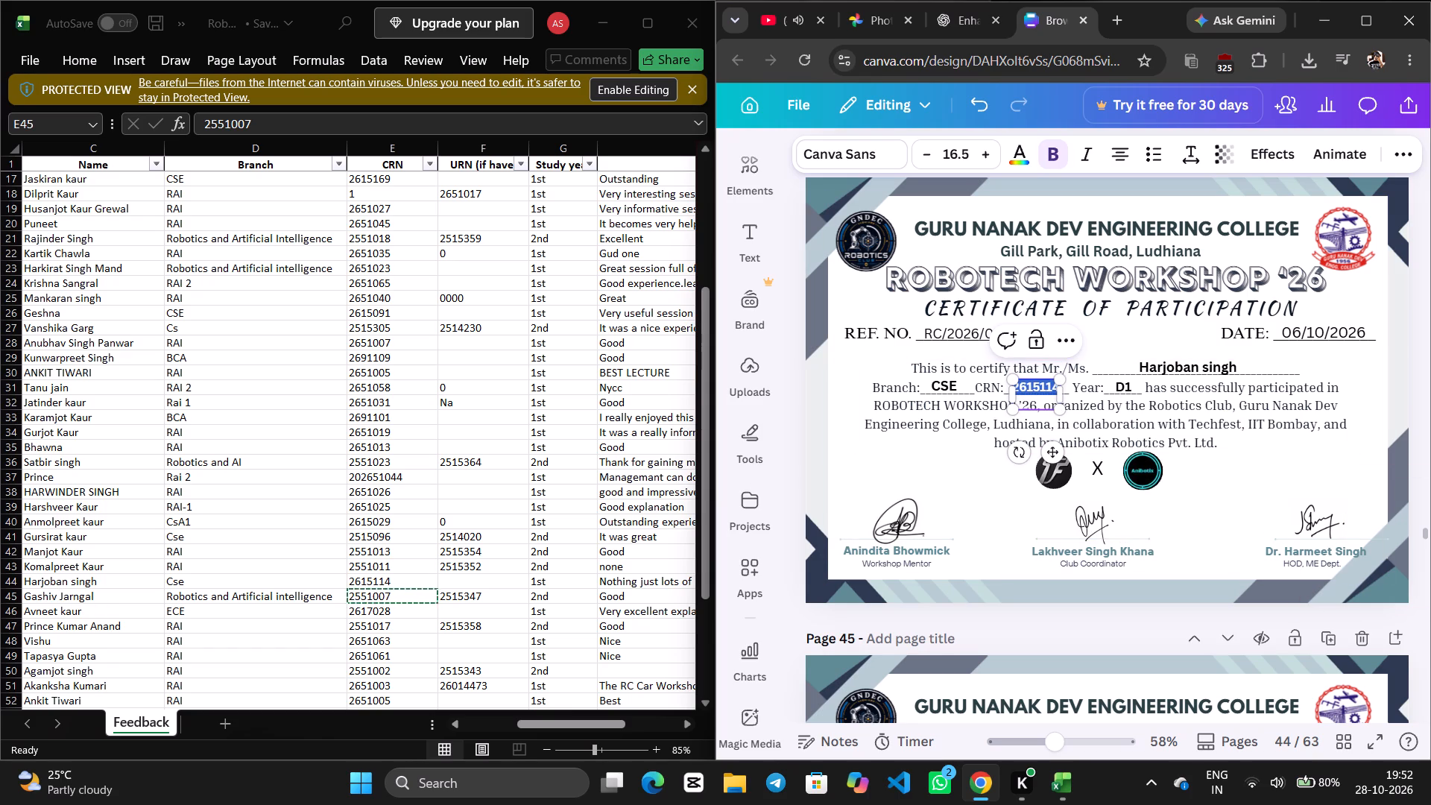
key("ctrl+v")
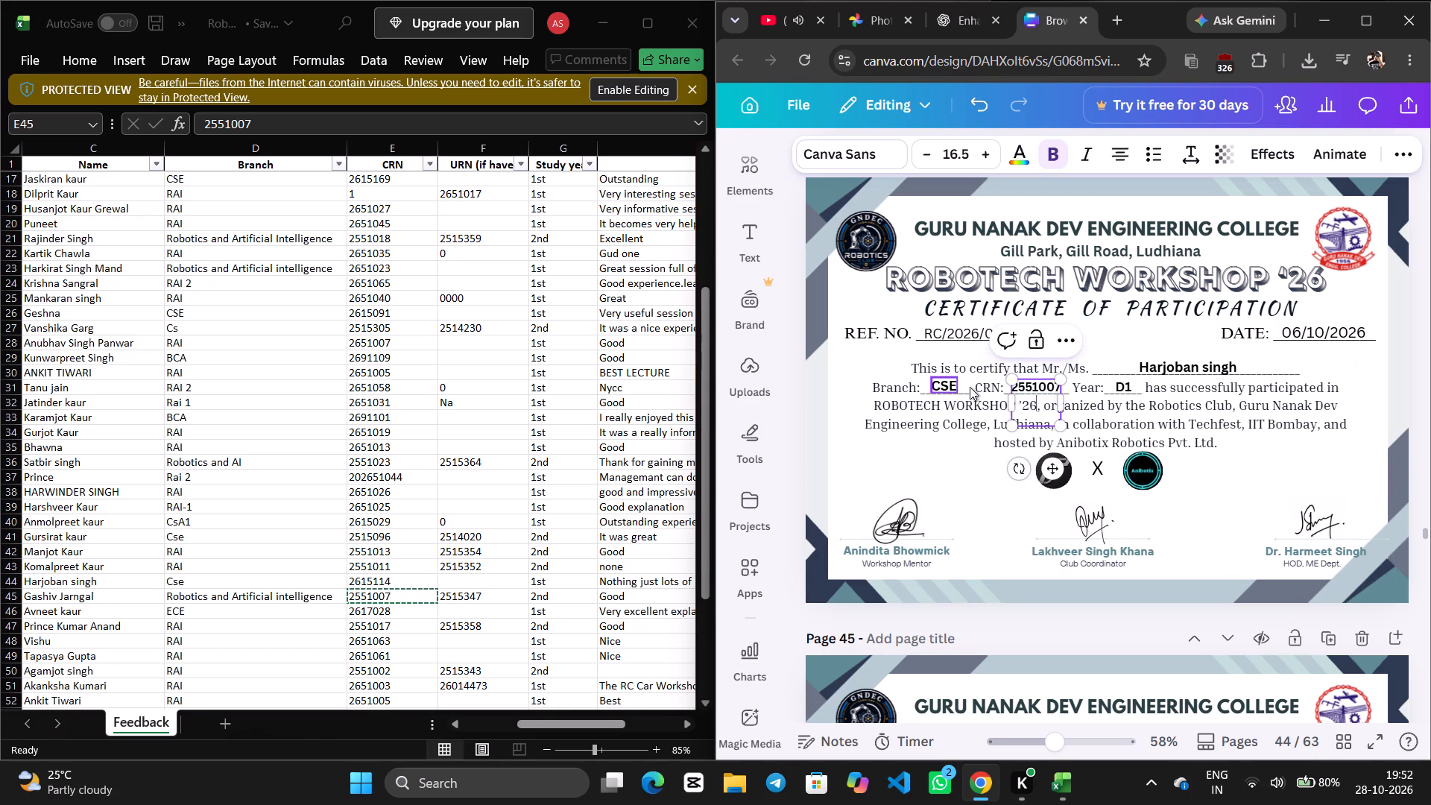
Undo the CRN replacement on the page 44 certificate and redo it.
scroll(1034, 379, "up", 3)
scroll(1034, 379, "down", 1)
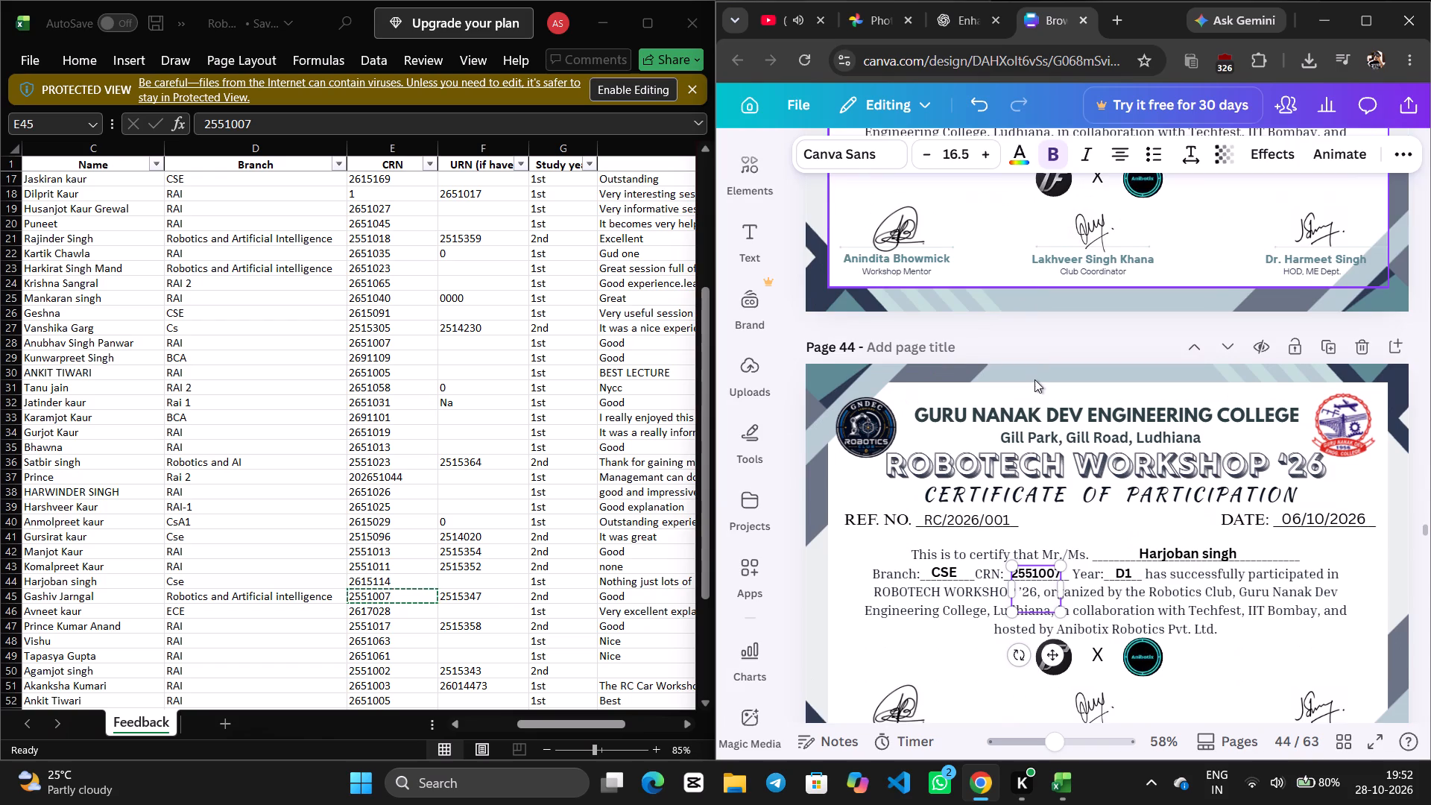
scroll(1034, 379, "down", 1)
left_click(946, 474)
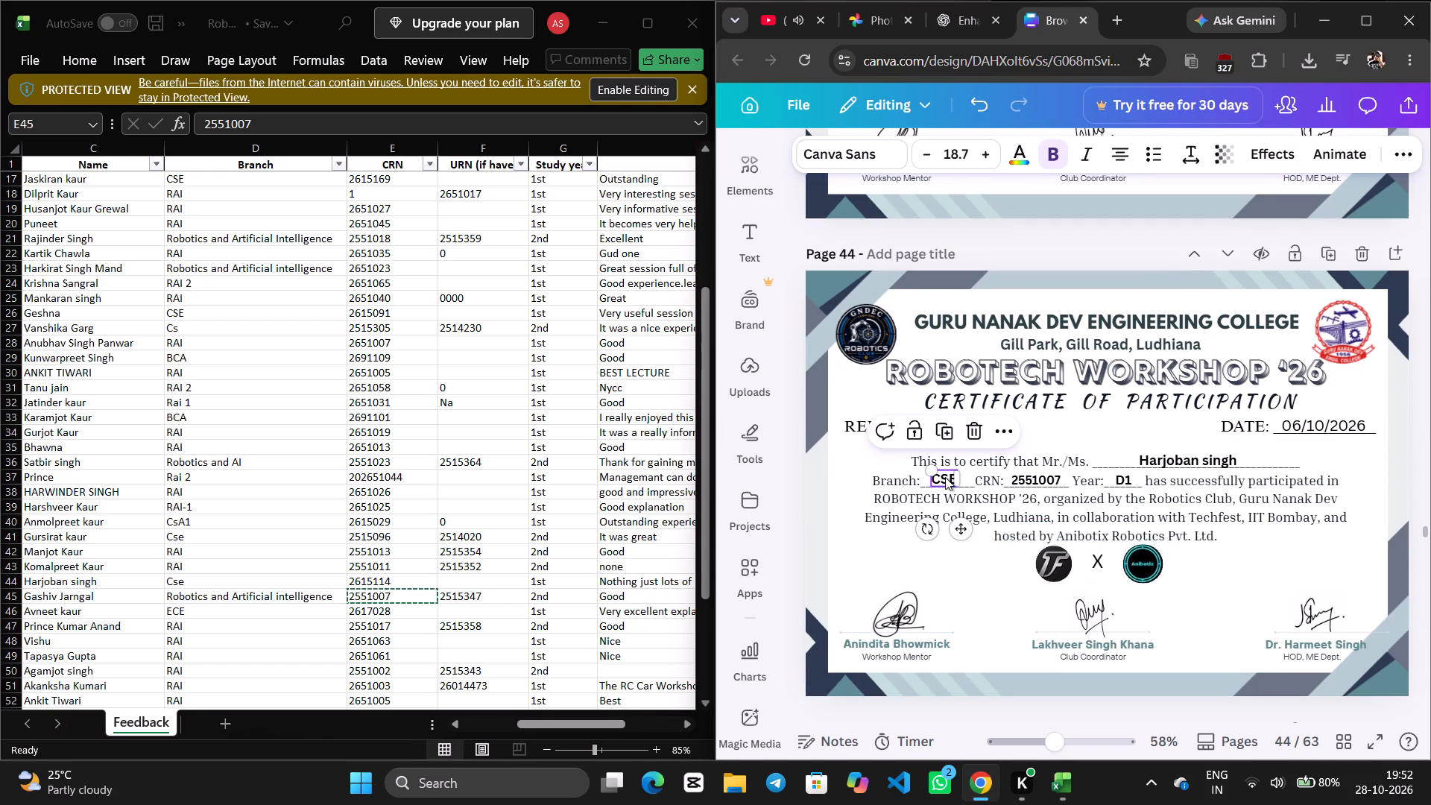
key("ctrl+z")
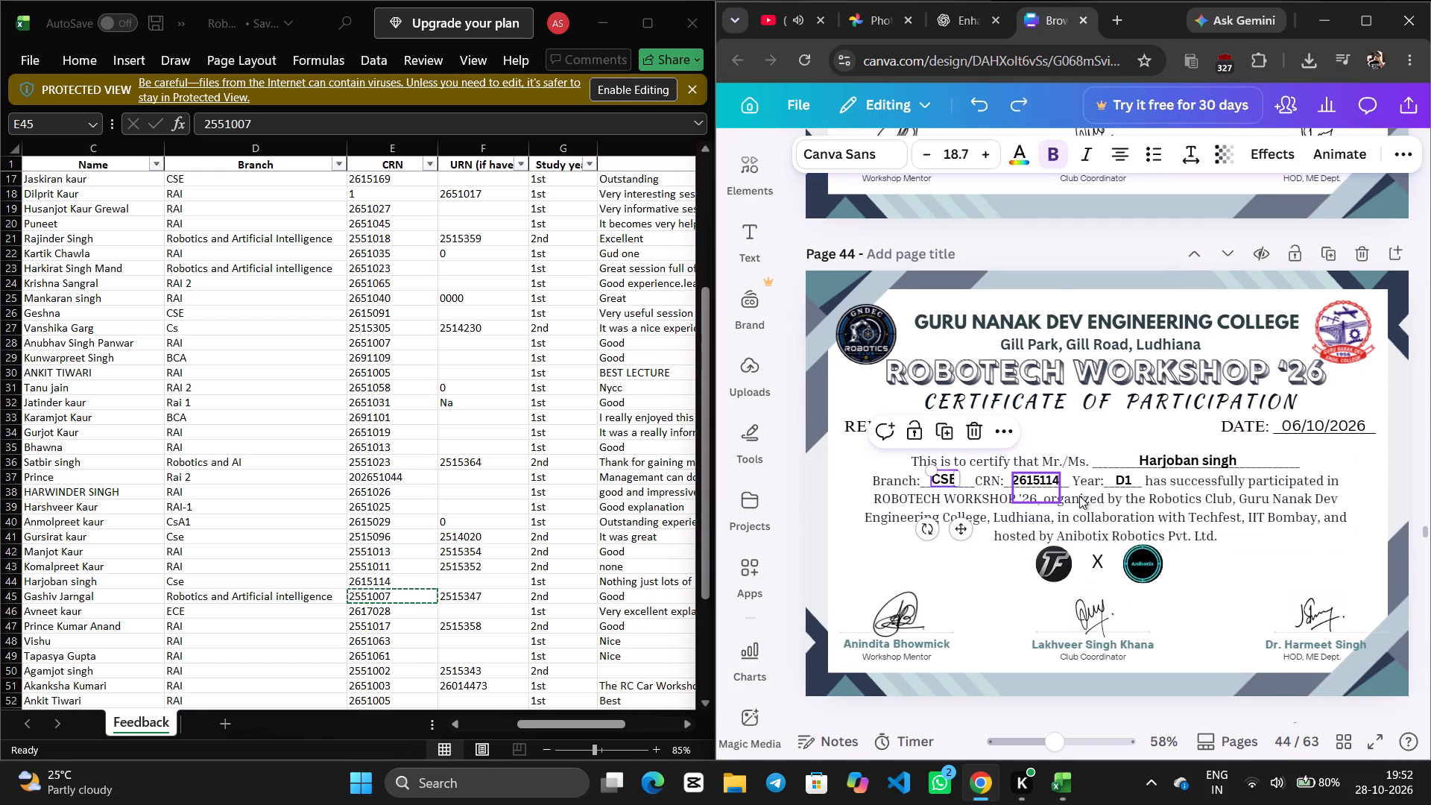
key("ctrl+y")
Set the branch to RAI and the year to D2 on the page 44 certificate.
double_click(942, 480)
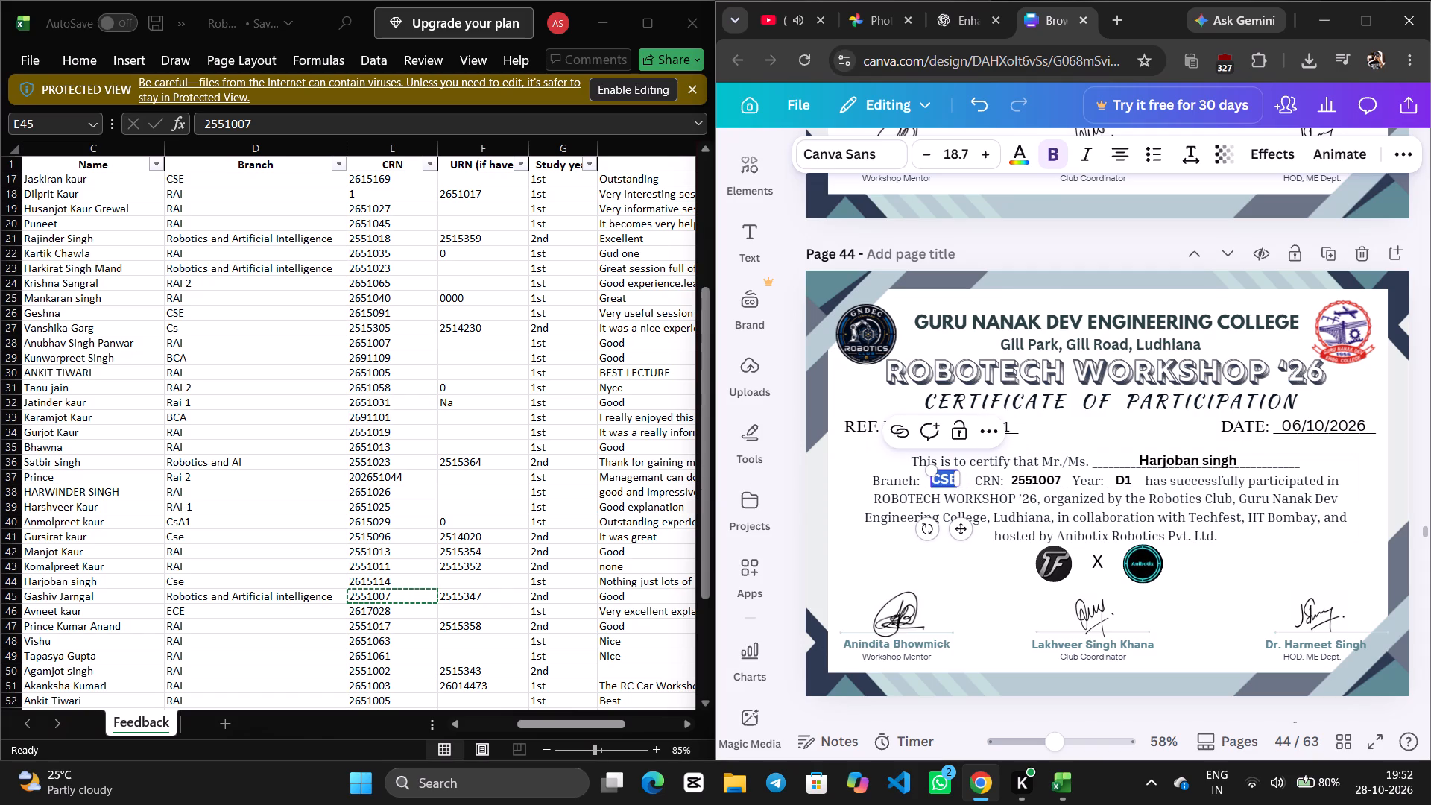
type("RAI")
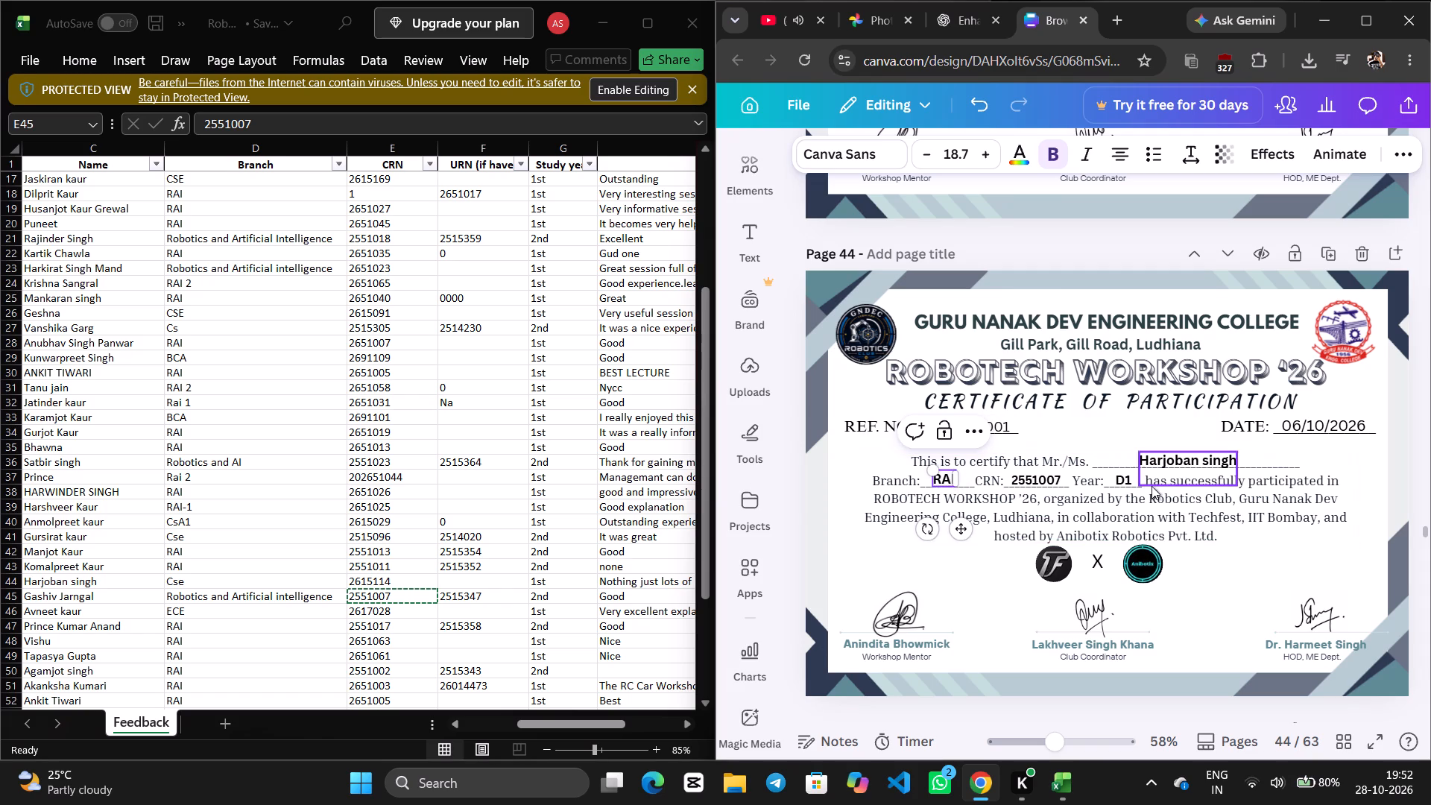
double_click(1129, 481)
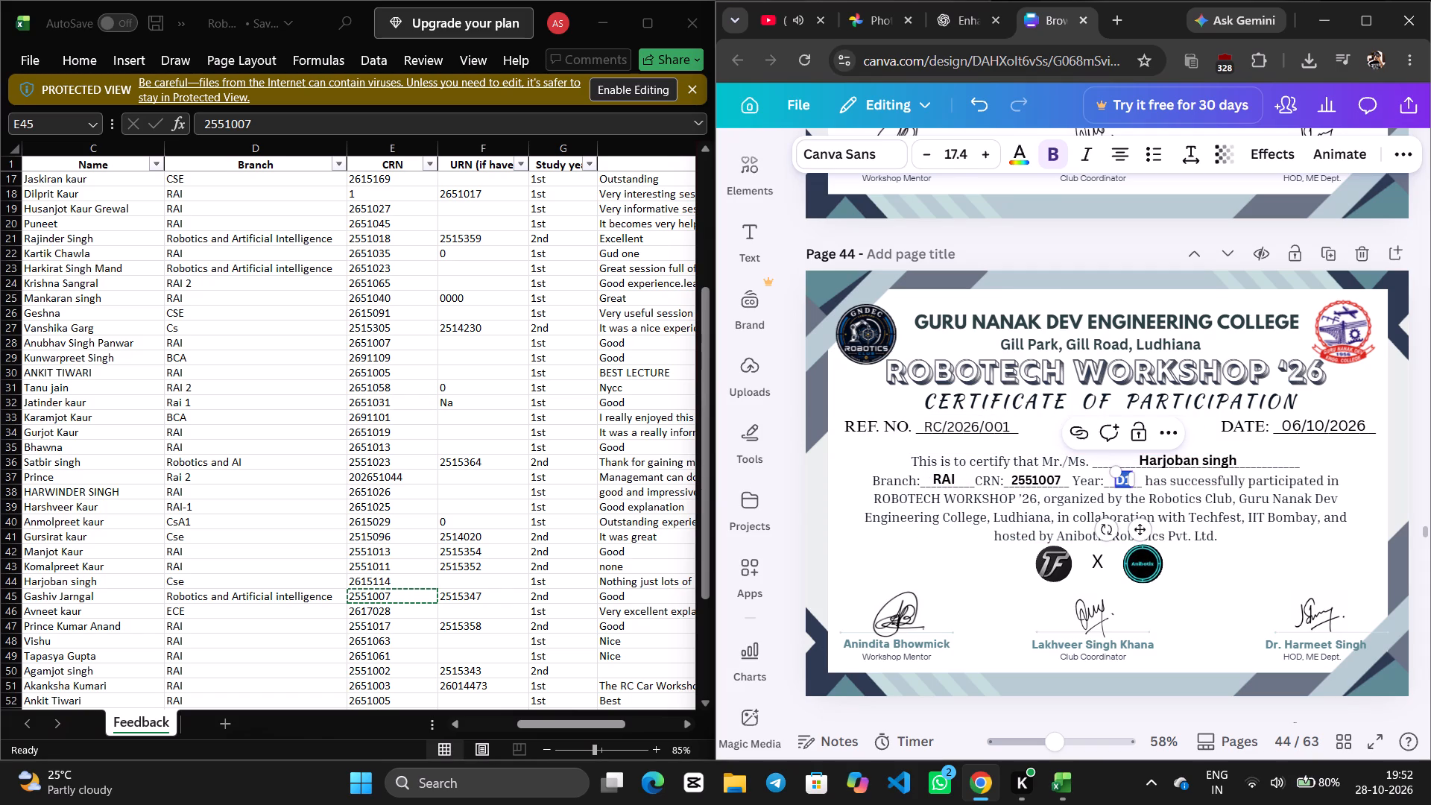
type("D2")
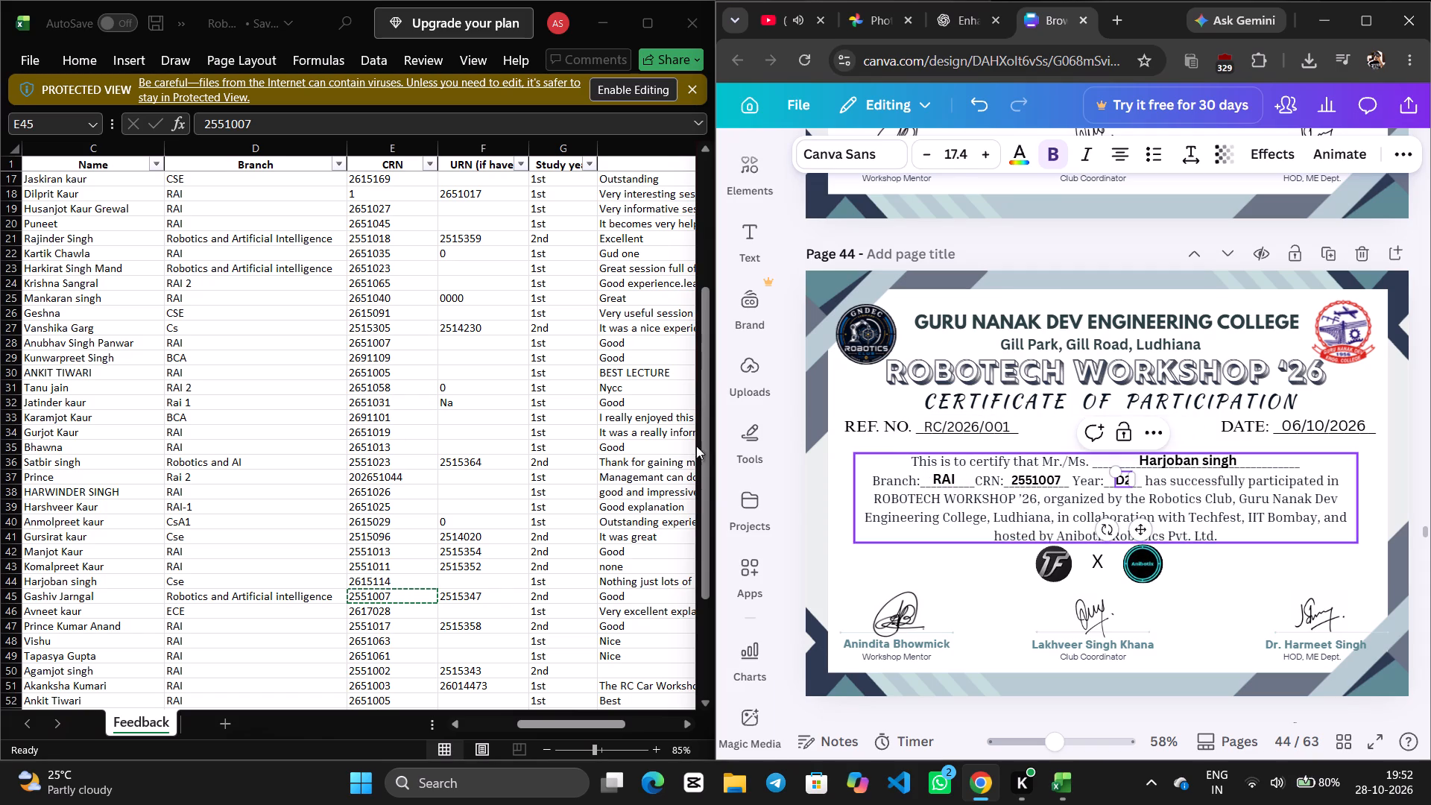
Replace the participant name on the page 44 certificate with the name from row 45 of the feedback workbook.
double_click(54, 596)
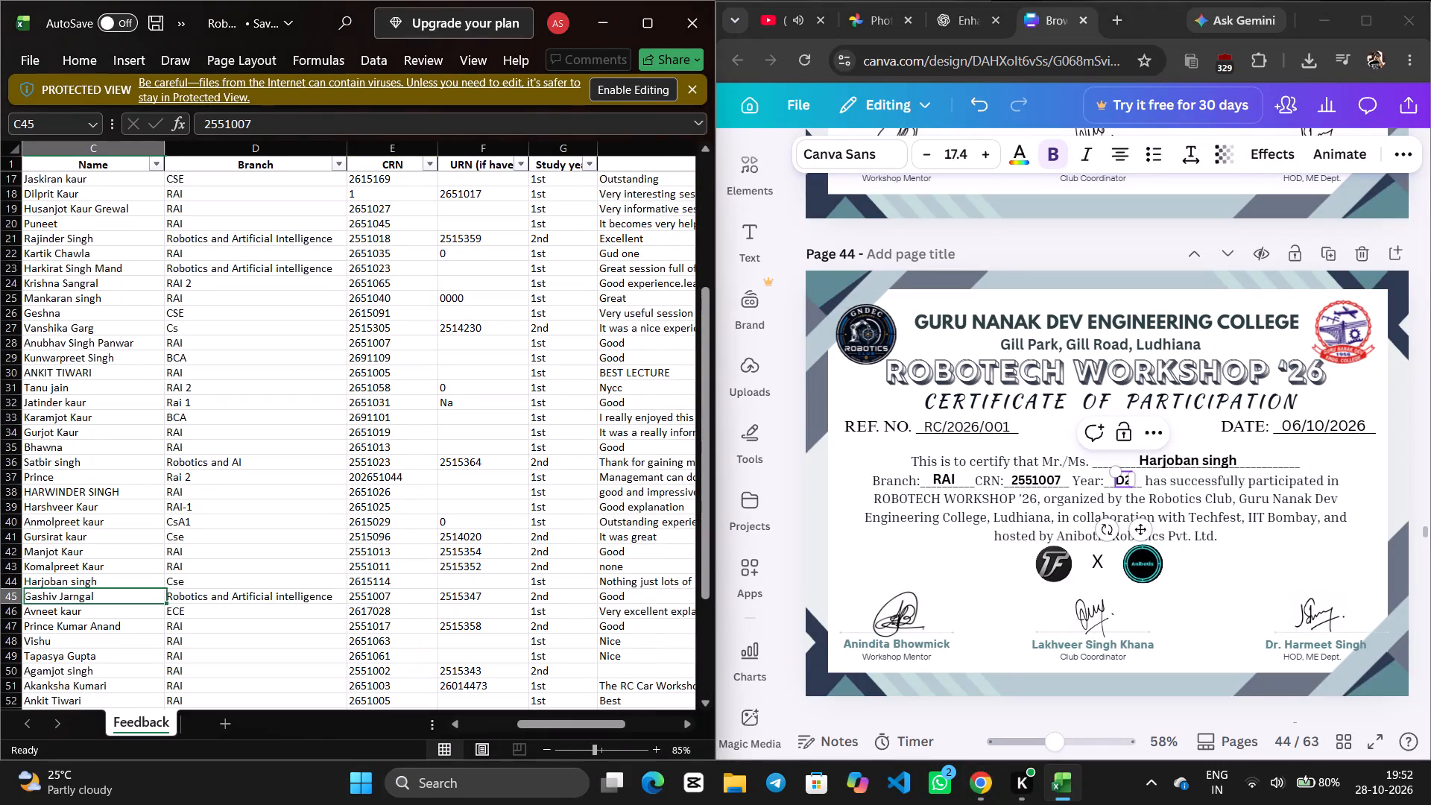
key("ctrl+c")
double_click(1184, 462)
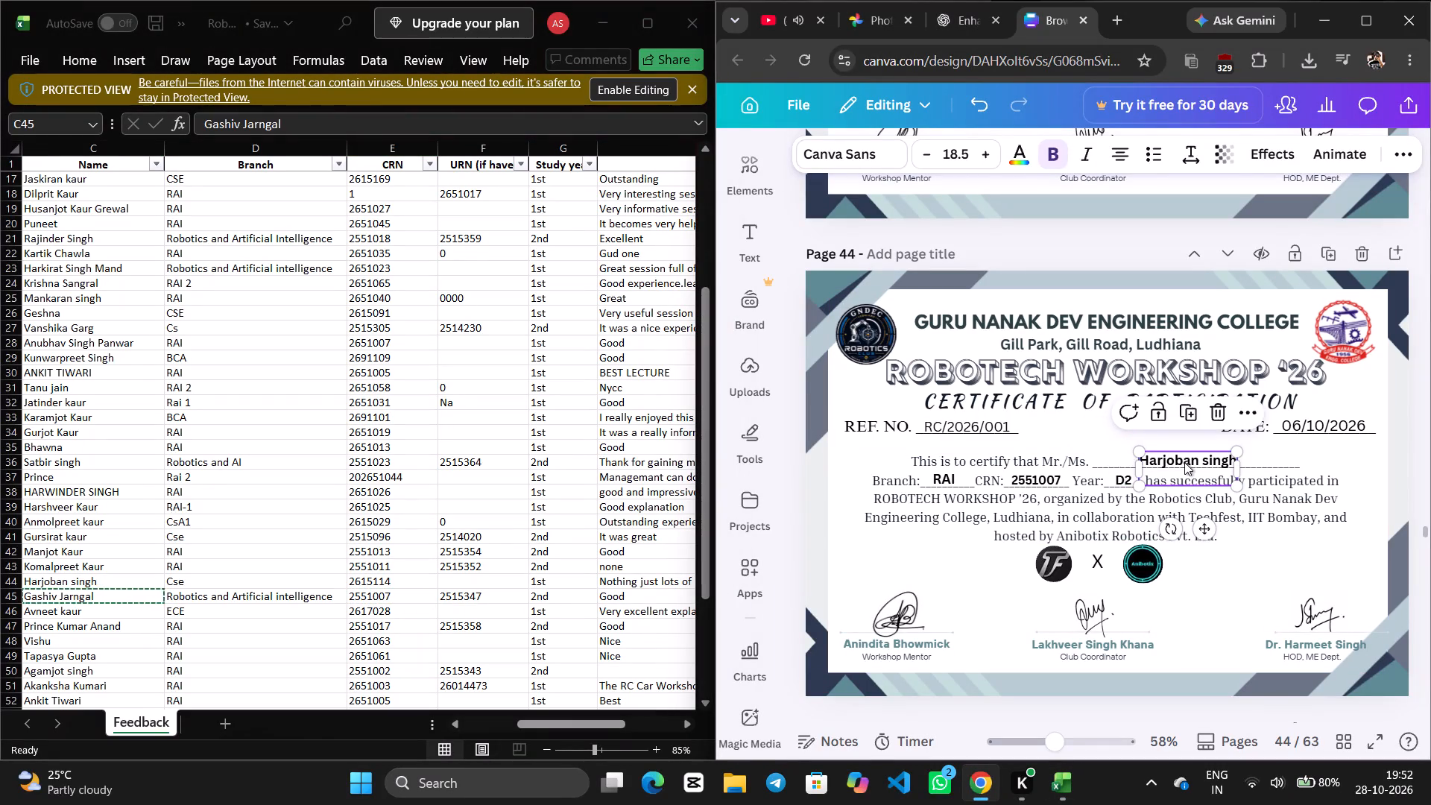
left_click(1184, 462)
key("ctrl+v")
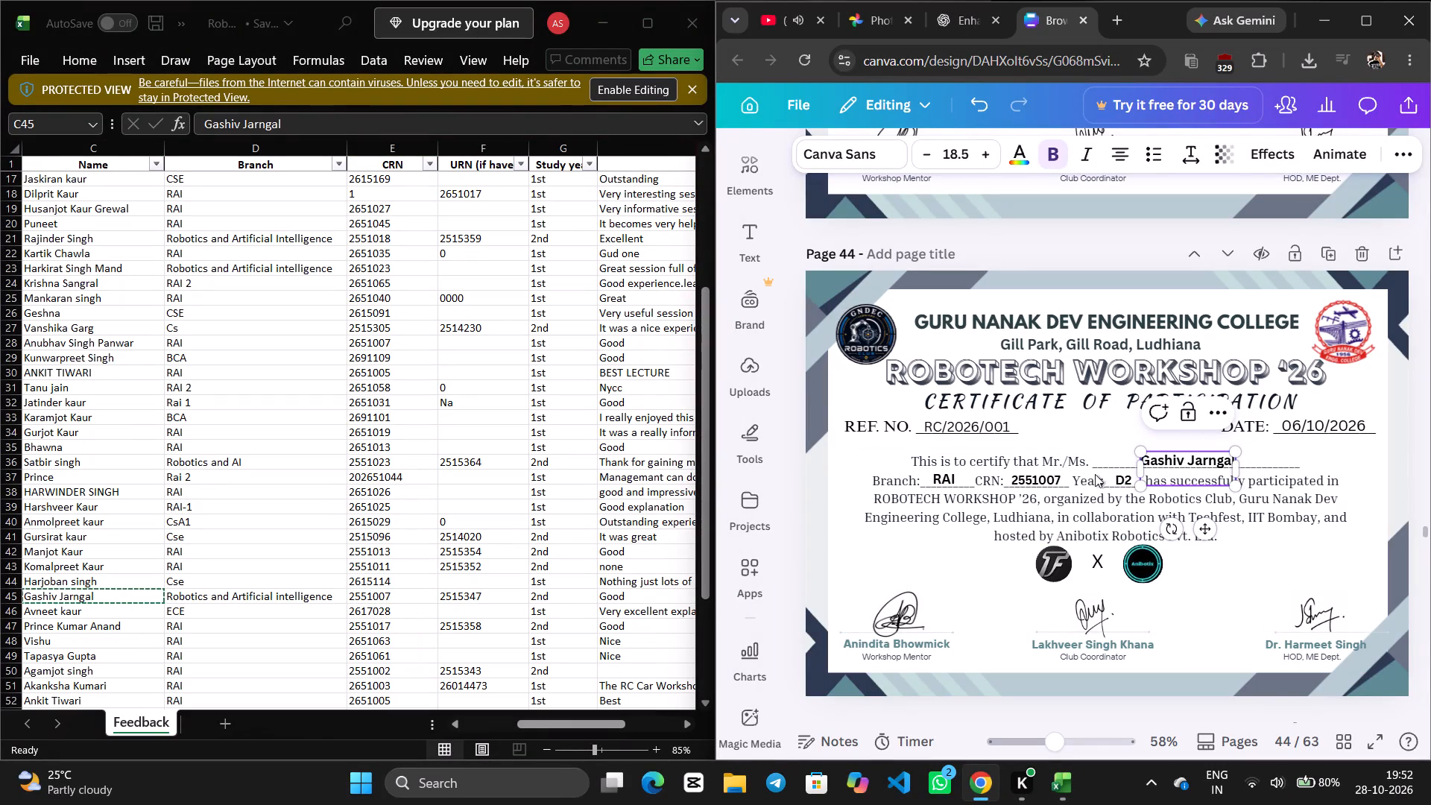
Replace the participant name on the page 45 certificate with the name from row 46 of the feedback workbook.
scroll(789, 514, "down", 3)
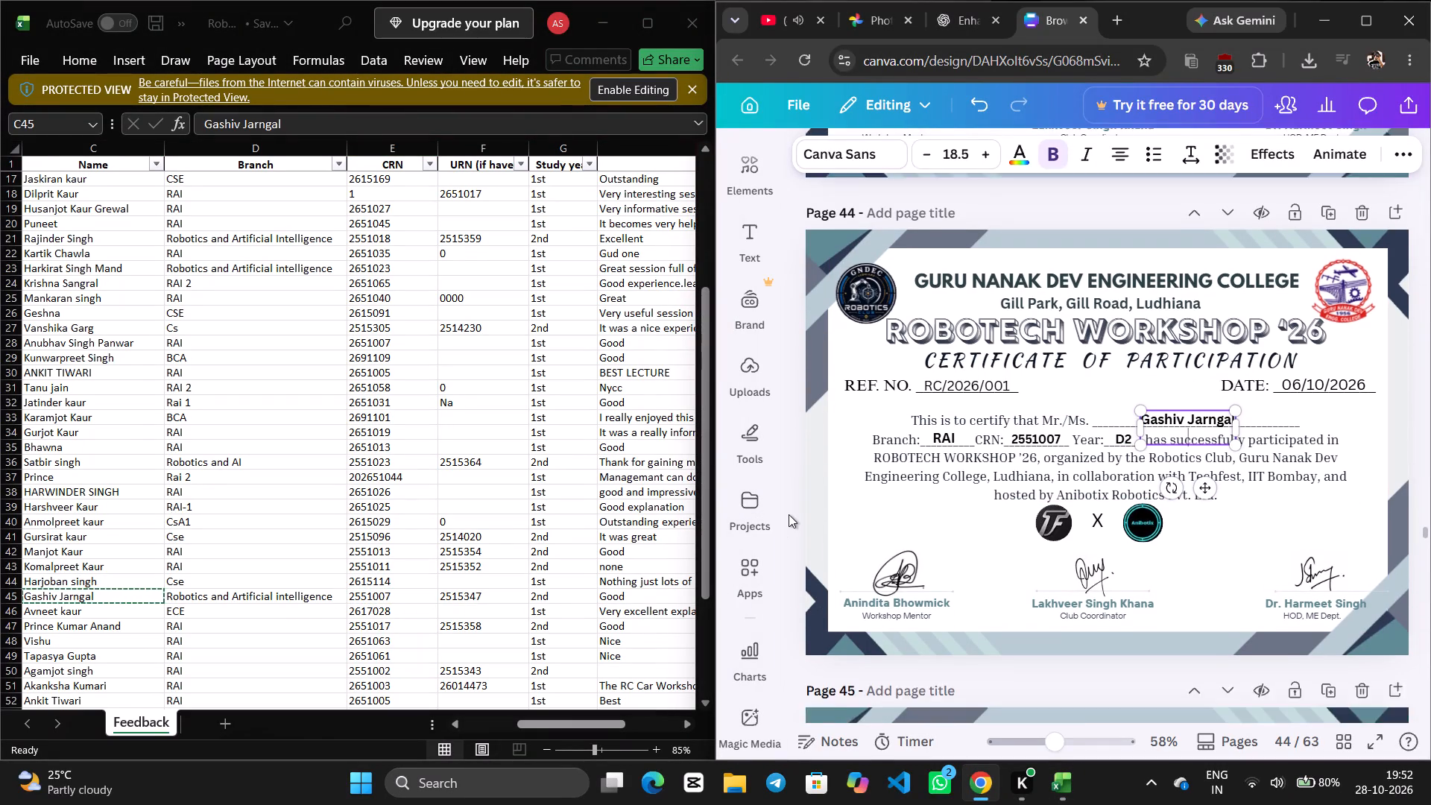
scroll(789, 514, "down", 3)
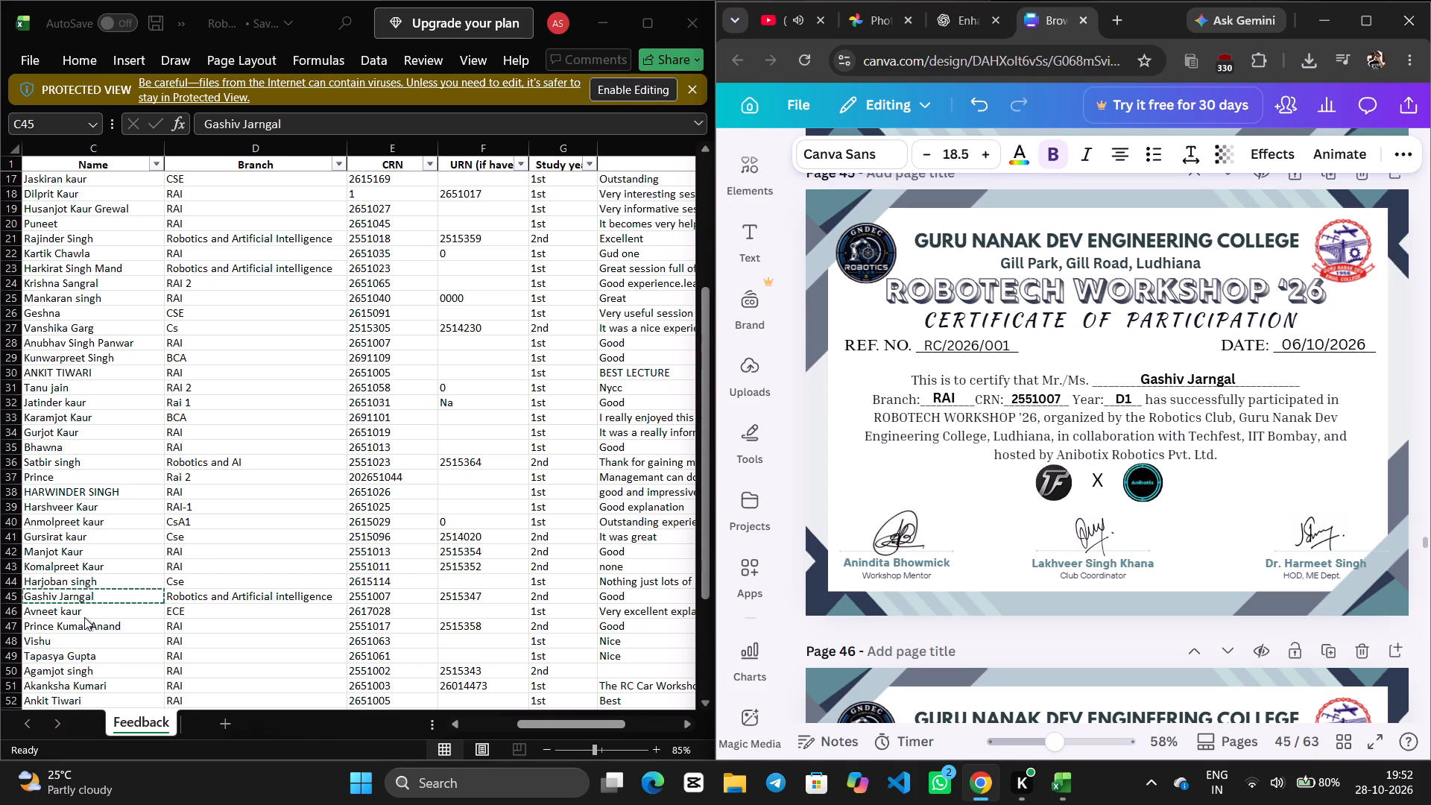
left_click(84, 617)
left_click(84, 617)
key("ctrl+c")
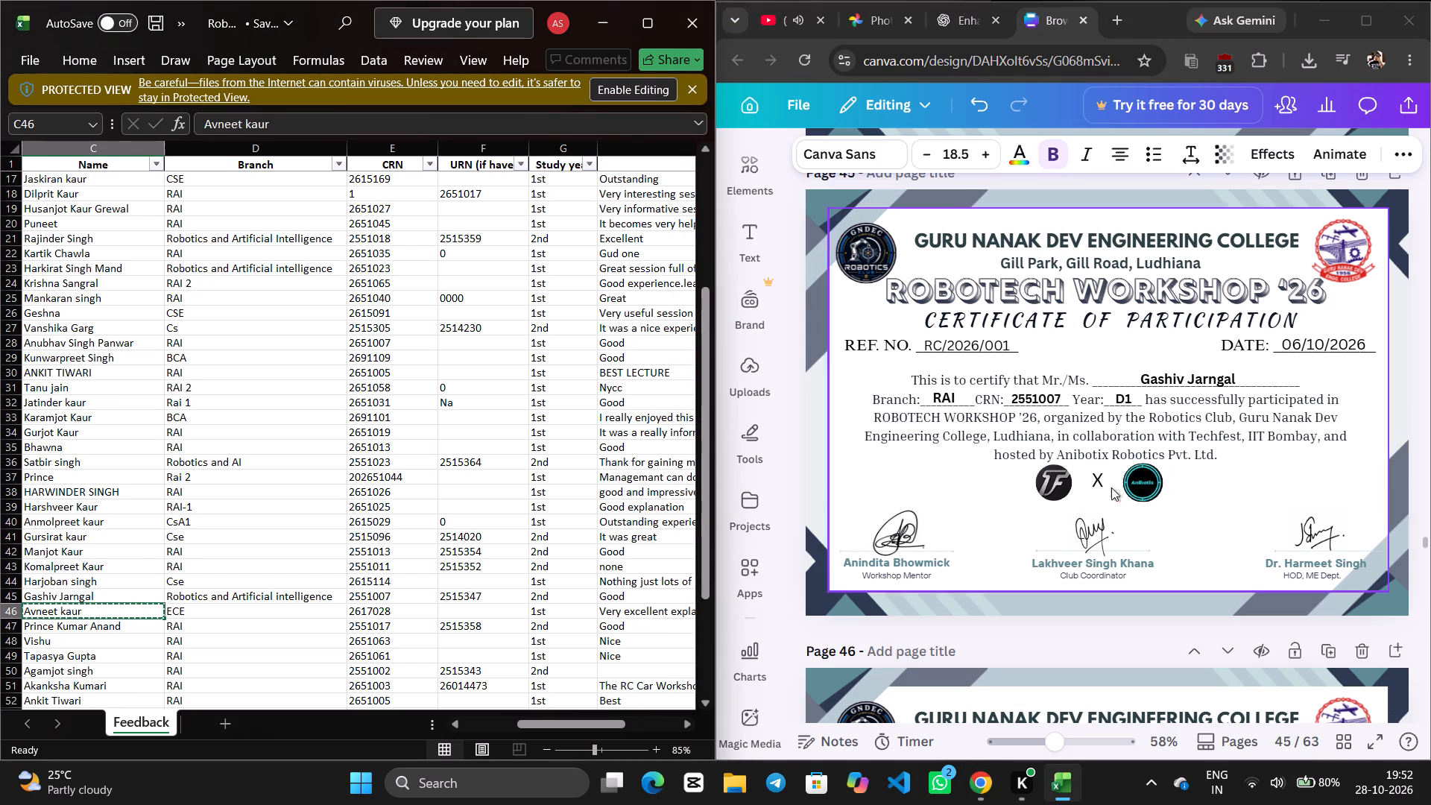
double_click(1193, 385)
double_click(1193, 385)
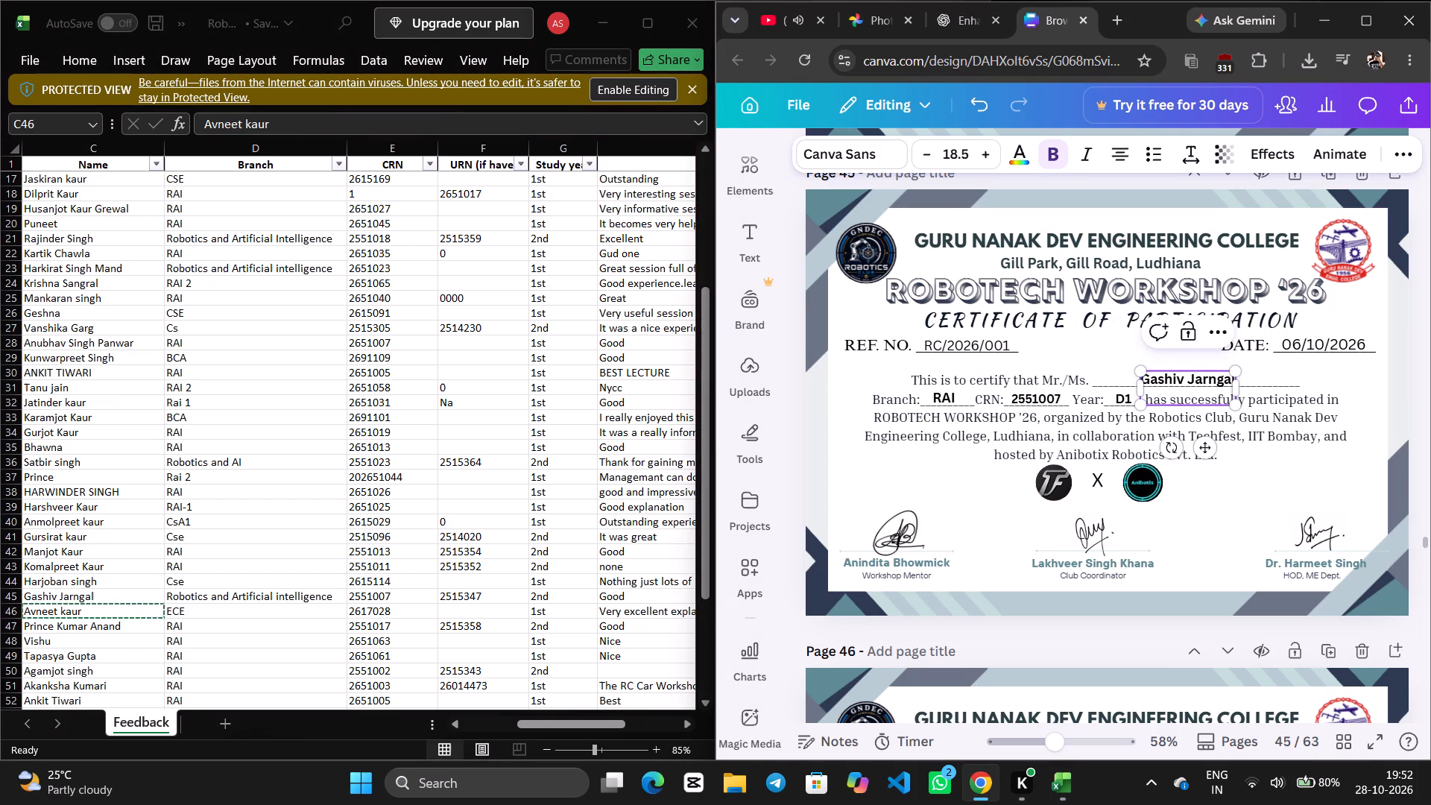
left_click(1193, 385)
key("ctrl+v")
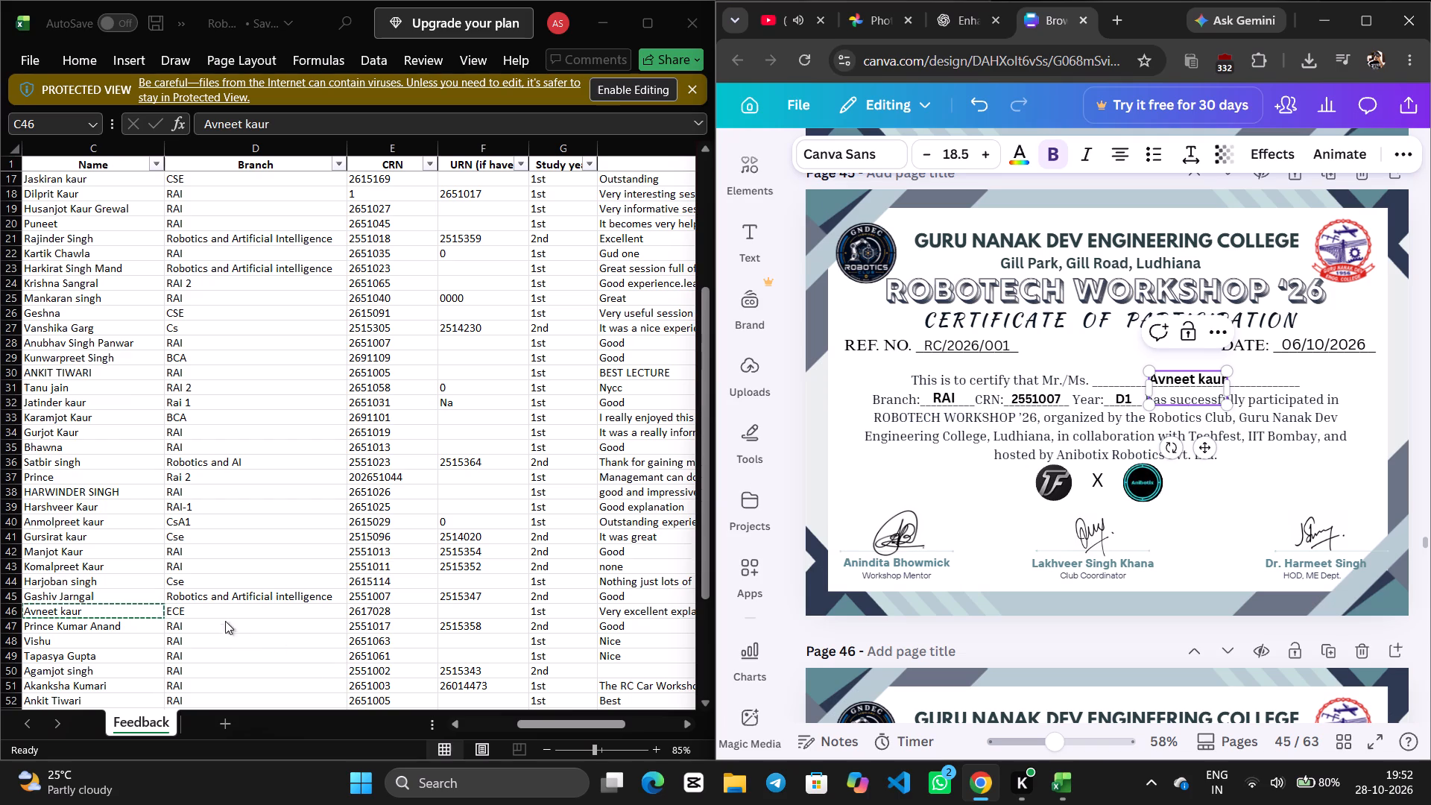
Replace the branch on the page 45 certificate with ECE, copied from row 46 of the feedback workbook.
left_click(200, 609)
left_click(199, 610)
key("ctrl+c")
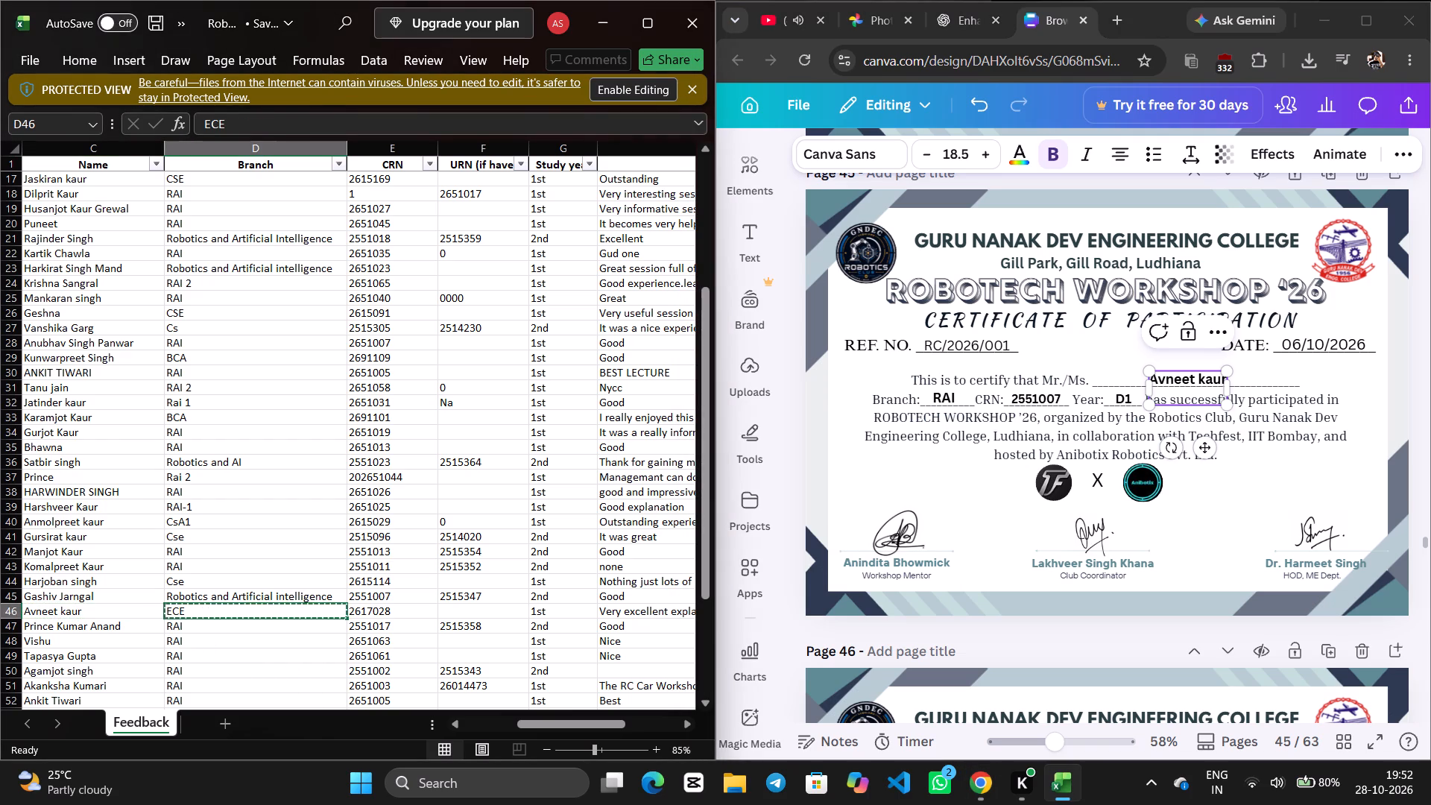
double_click(942, 400)
key("ctrl+v")
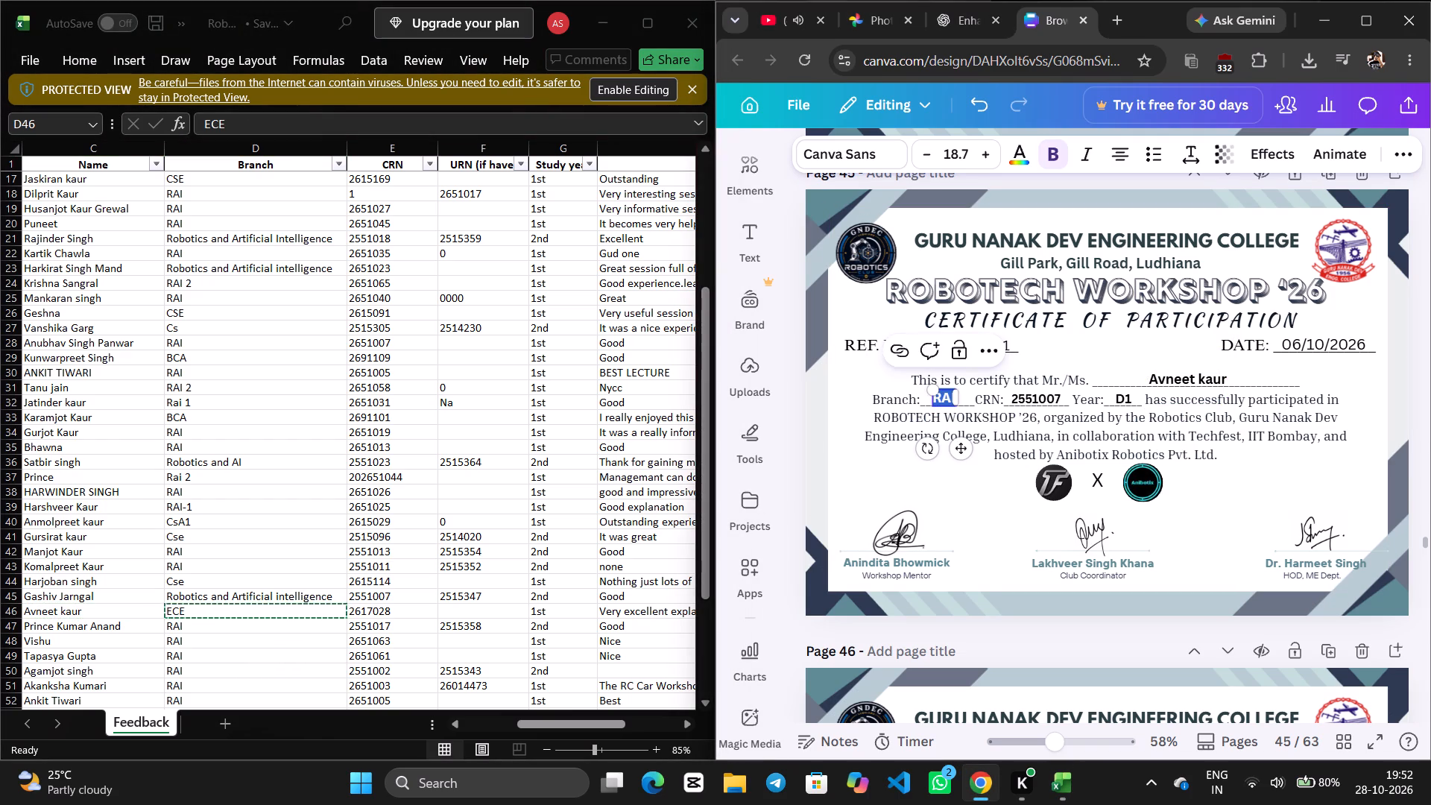
Replace the CRN on the page 45 certificate with the CRN from row 46 of the feedback workbook.
double_click(370, 610)
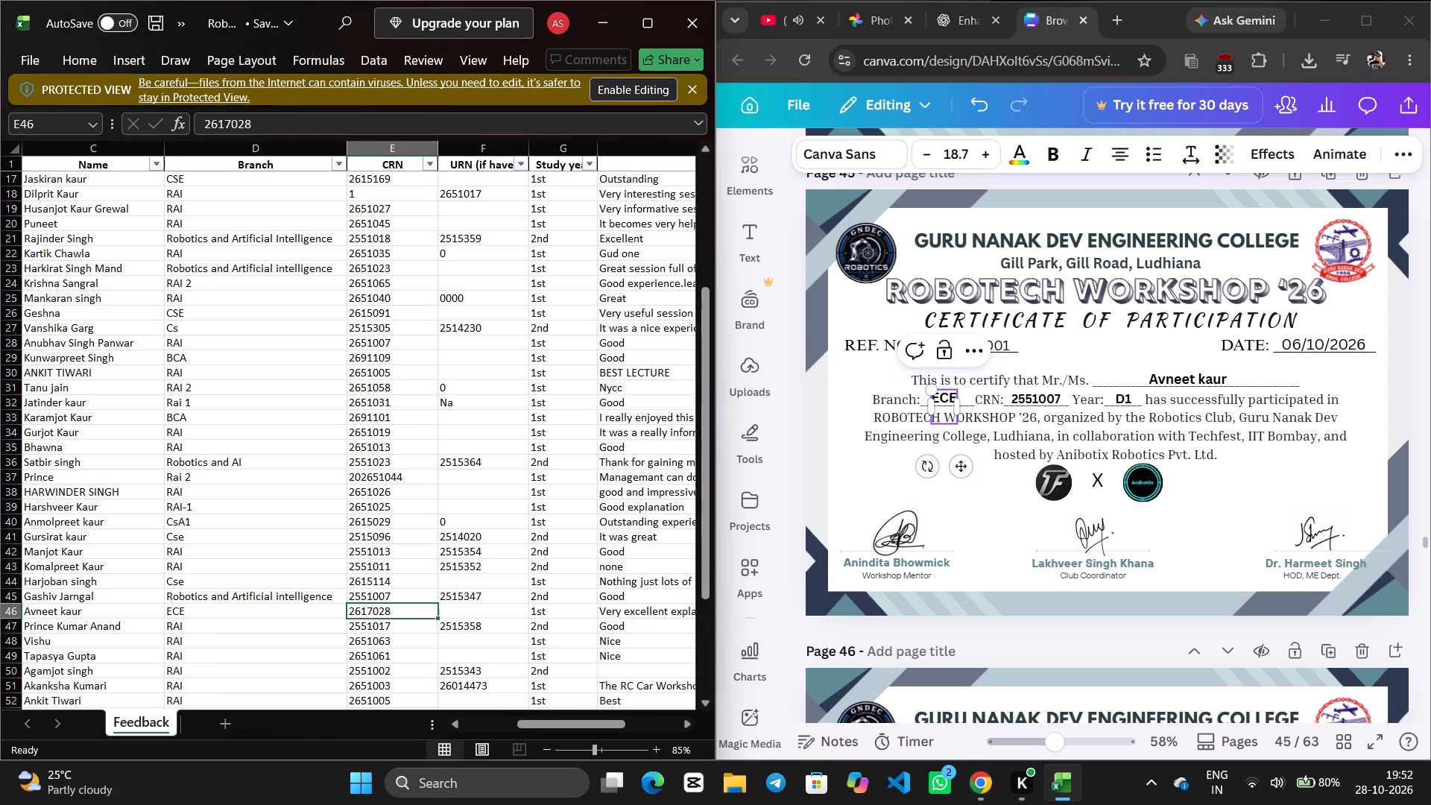
key("ctrl+c")
left_click(1049, 411)
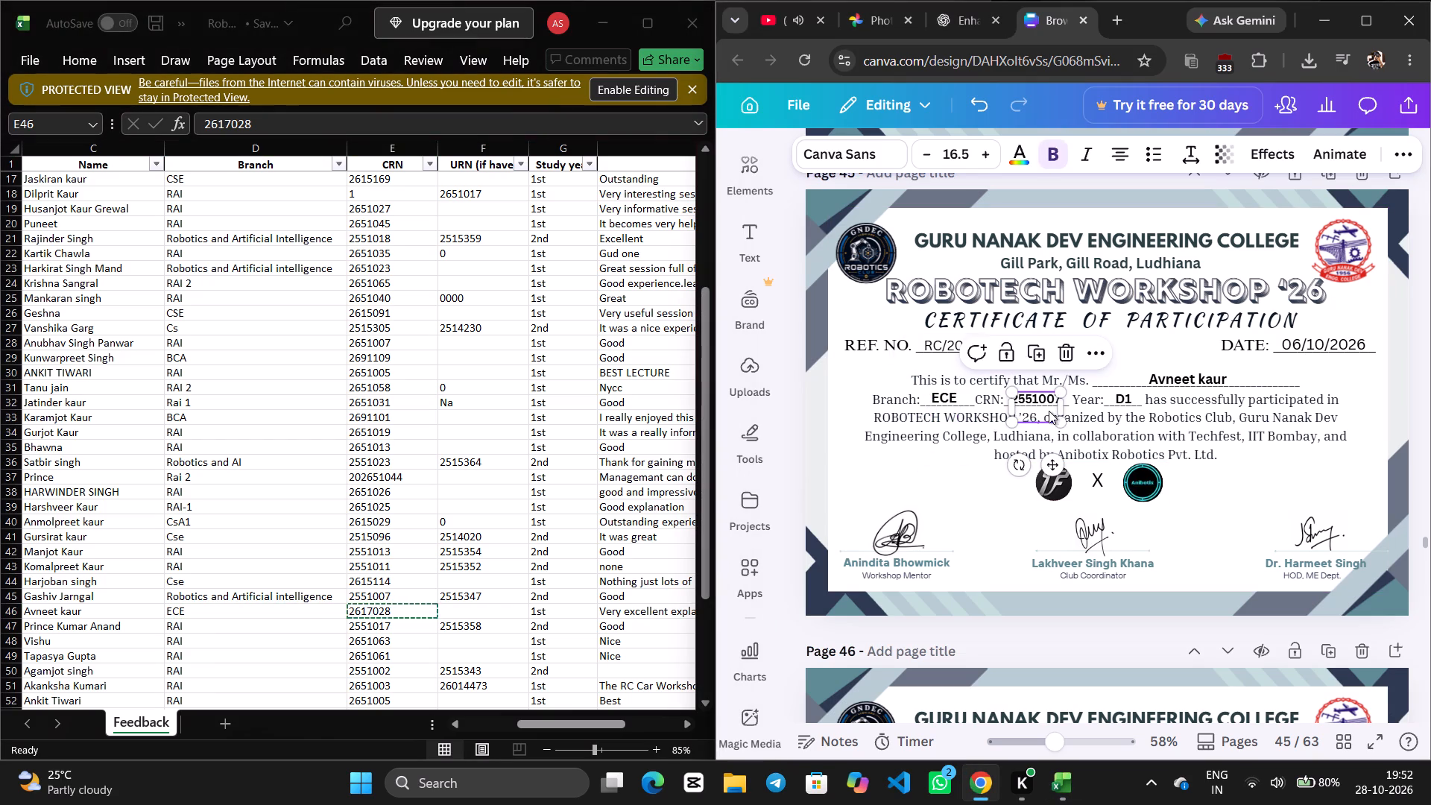
left_click(1049, 411)
double_click(1049, 411)
double_click(1049, 411)
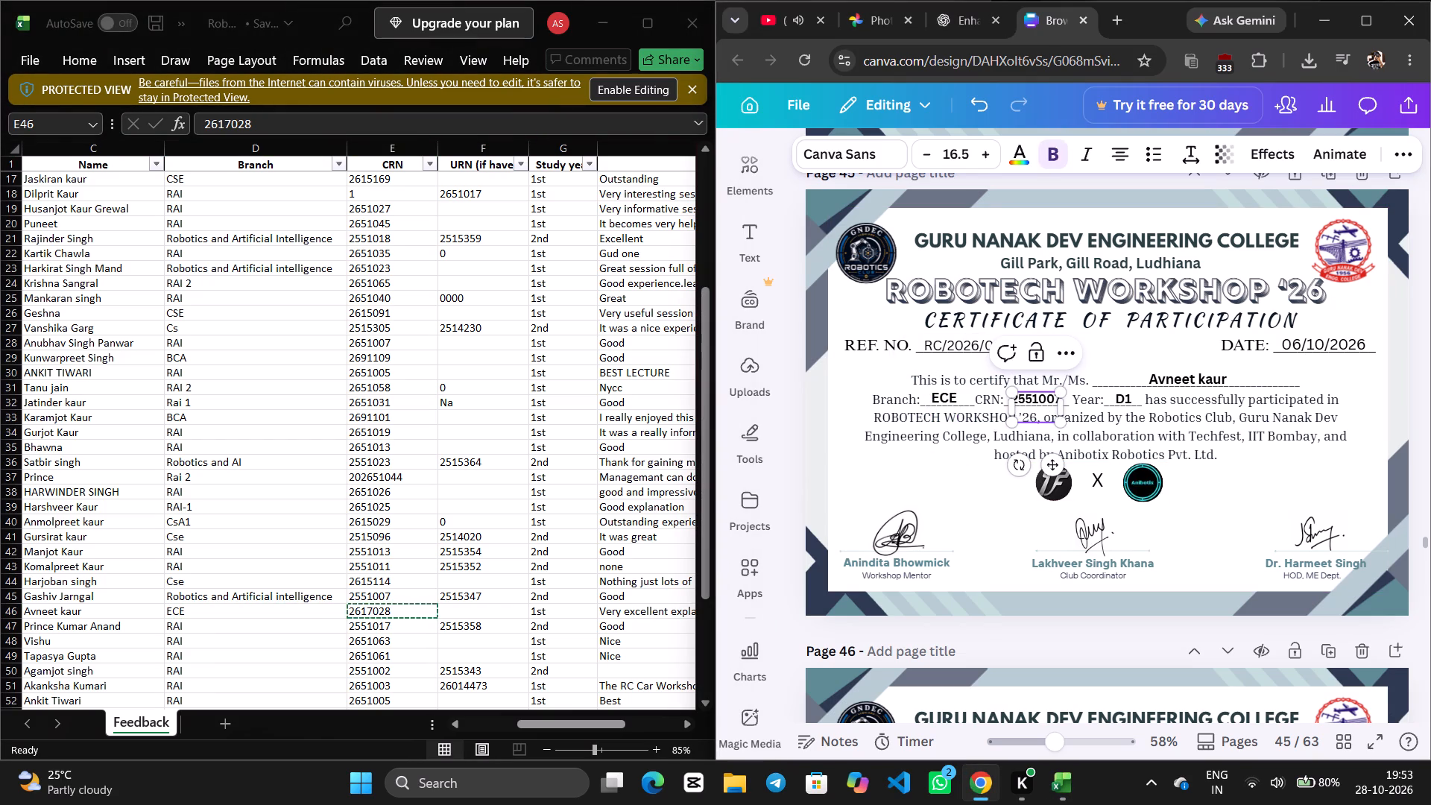
triple_click(1043, 402)
key("ctrl+v")
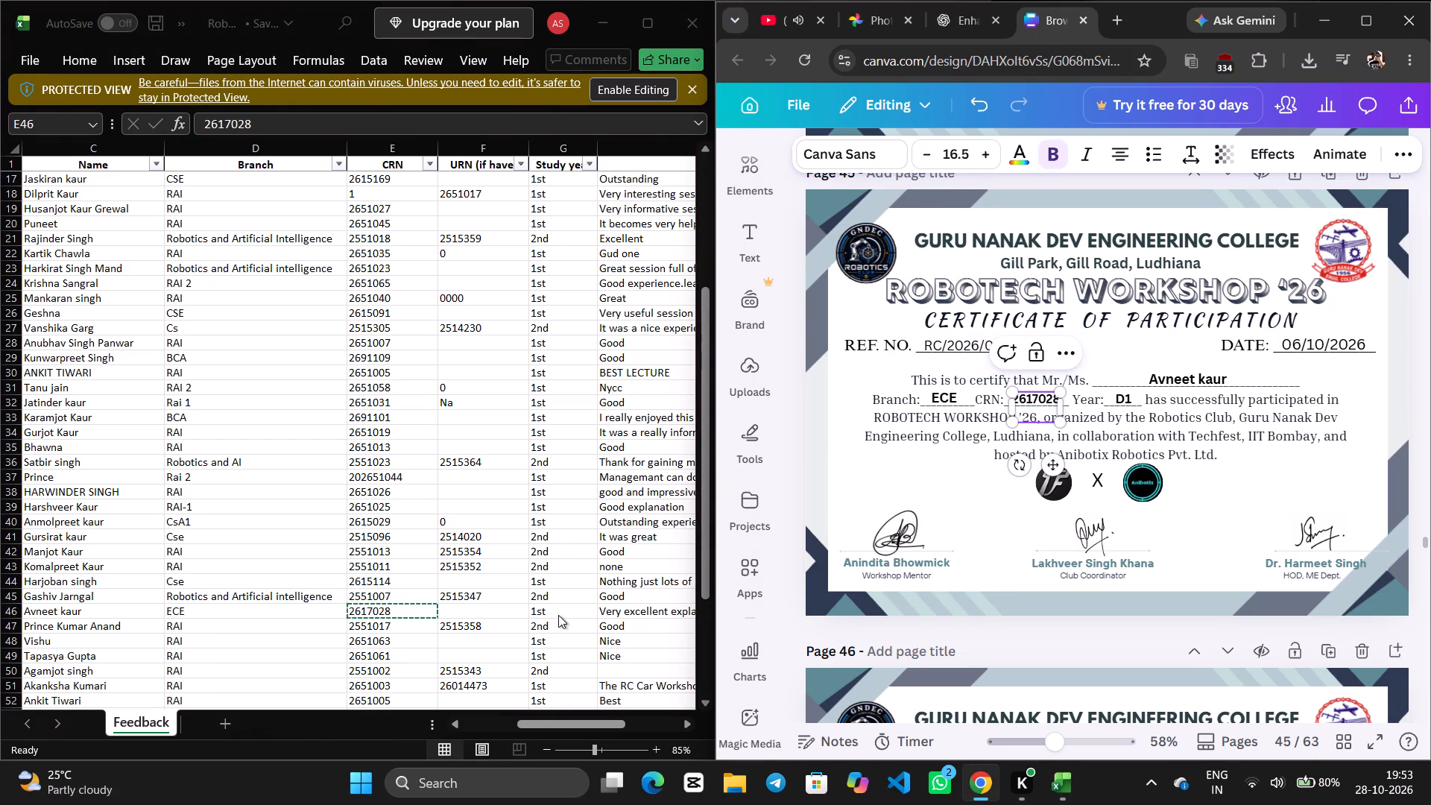
Replace the participant name on the page 46 certificate with the name from row 47 of the feedback workbook.
scroll(859, 540, "down", 1)
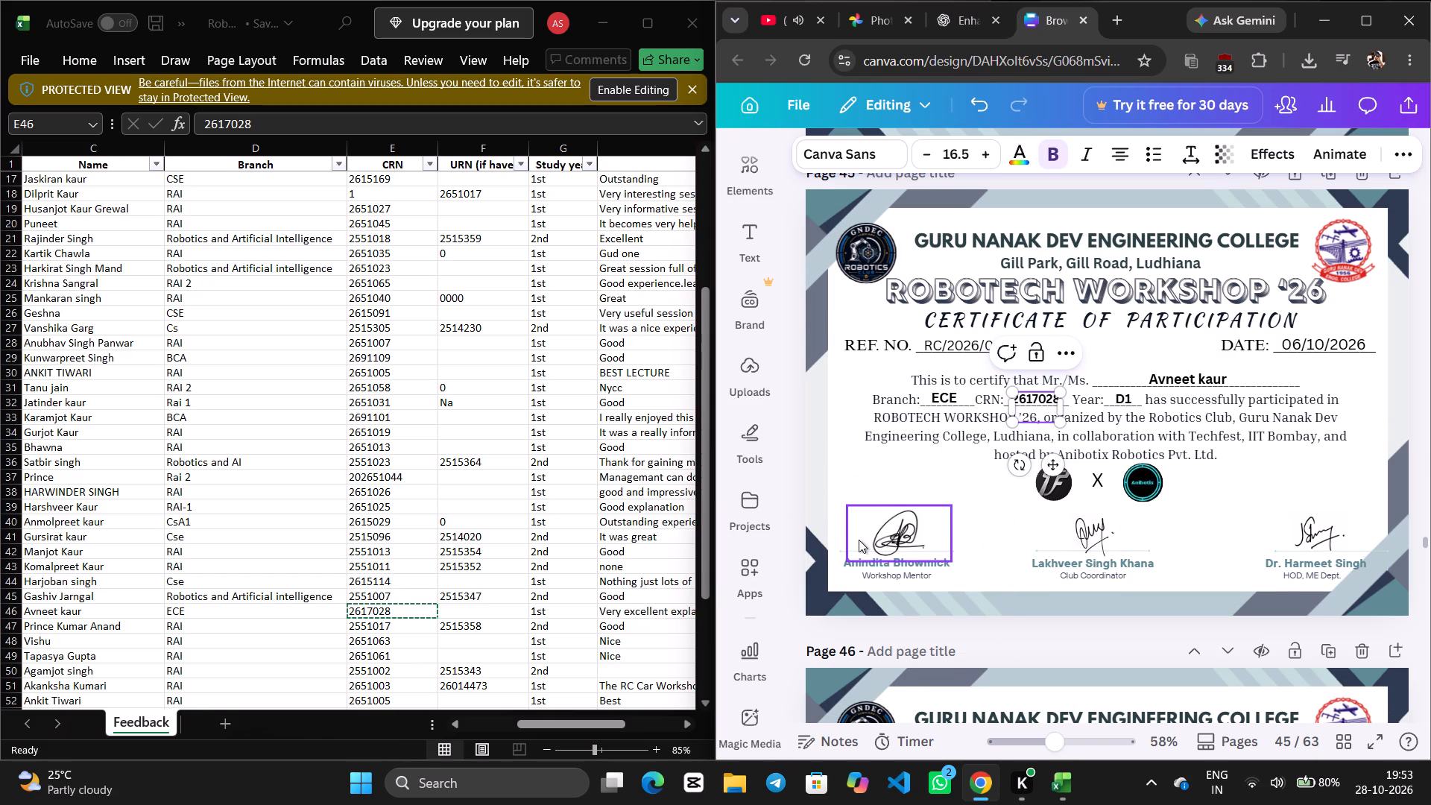
scroll(859, 540, "down", 3)
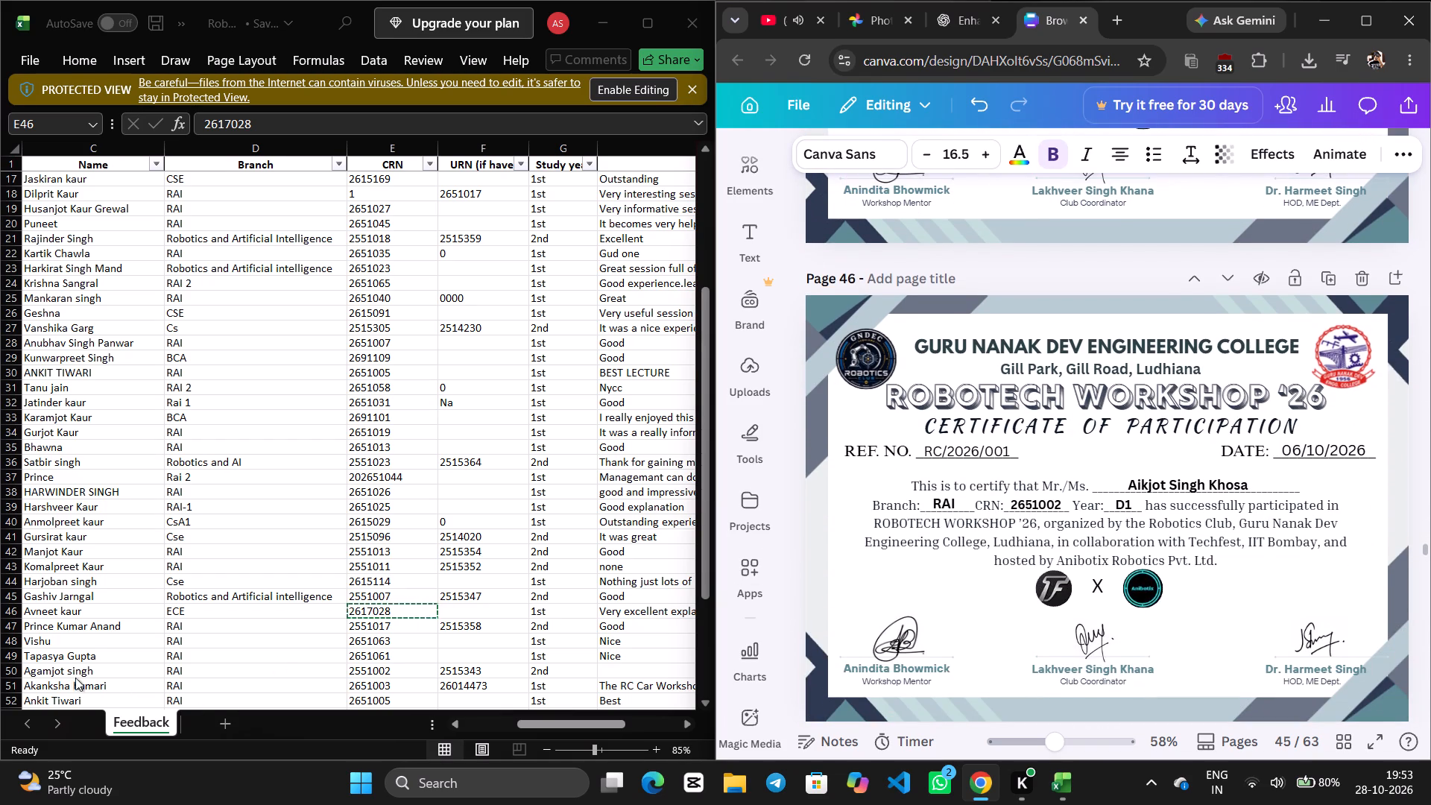
double_click(62, 626)
key("ctrl+c")
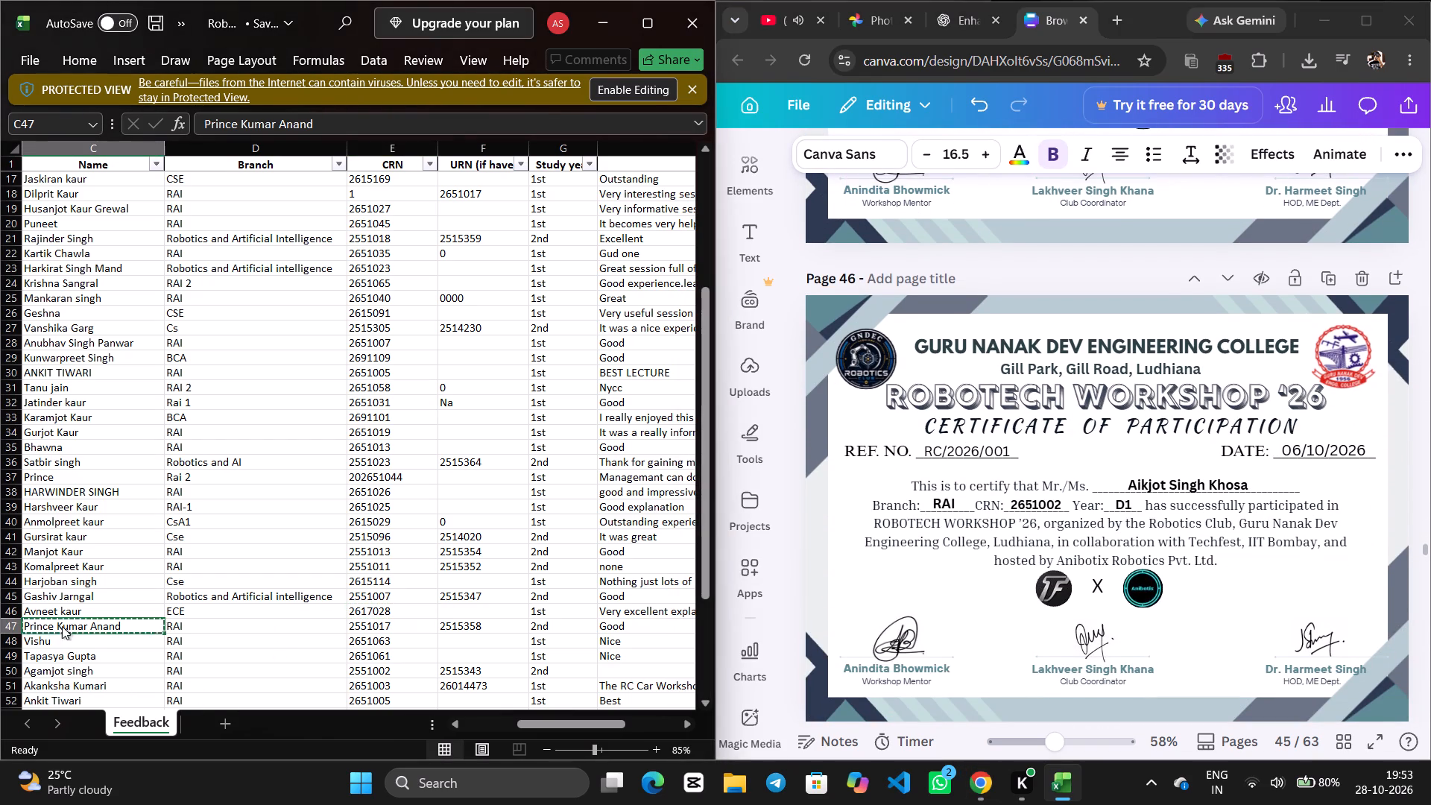
double_click(1178, 486)
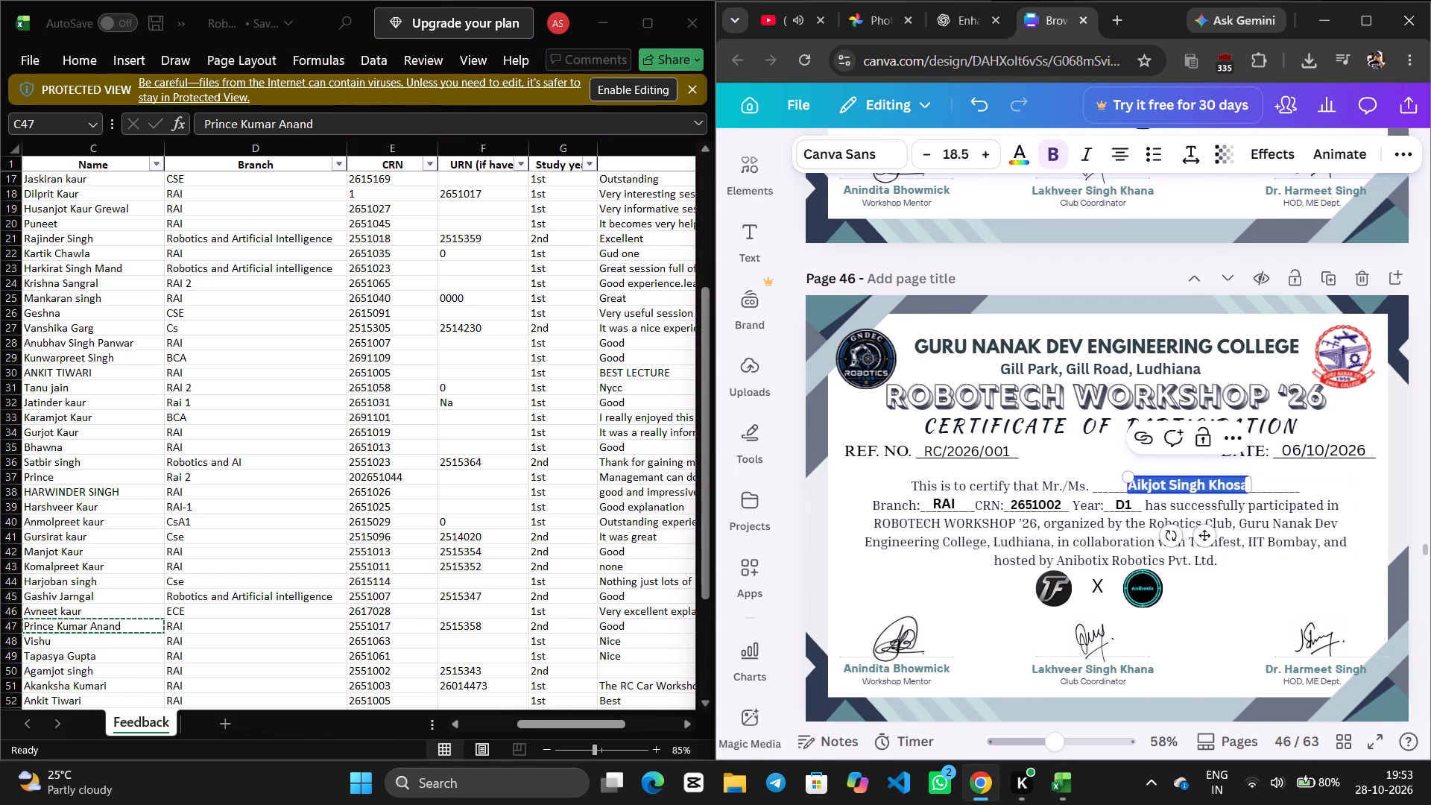
key("ctrl+v")
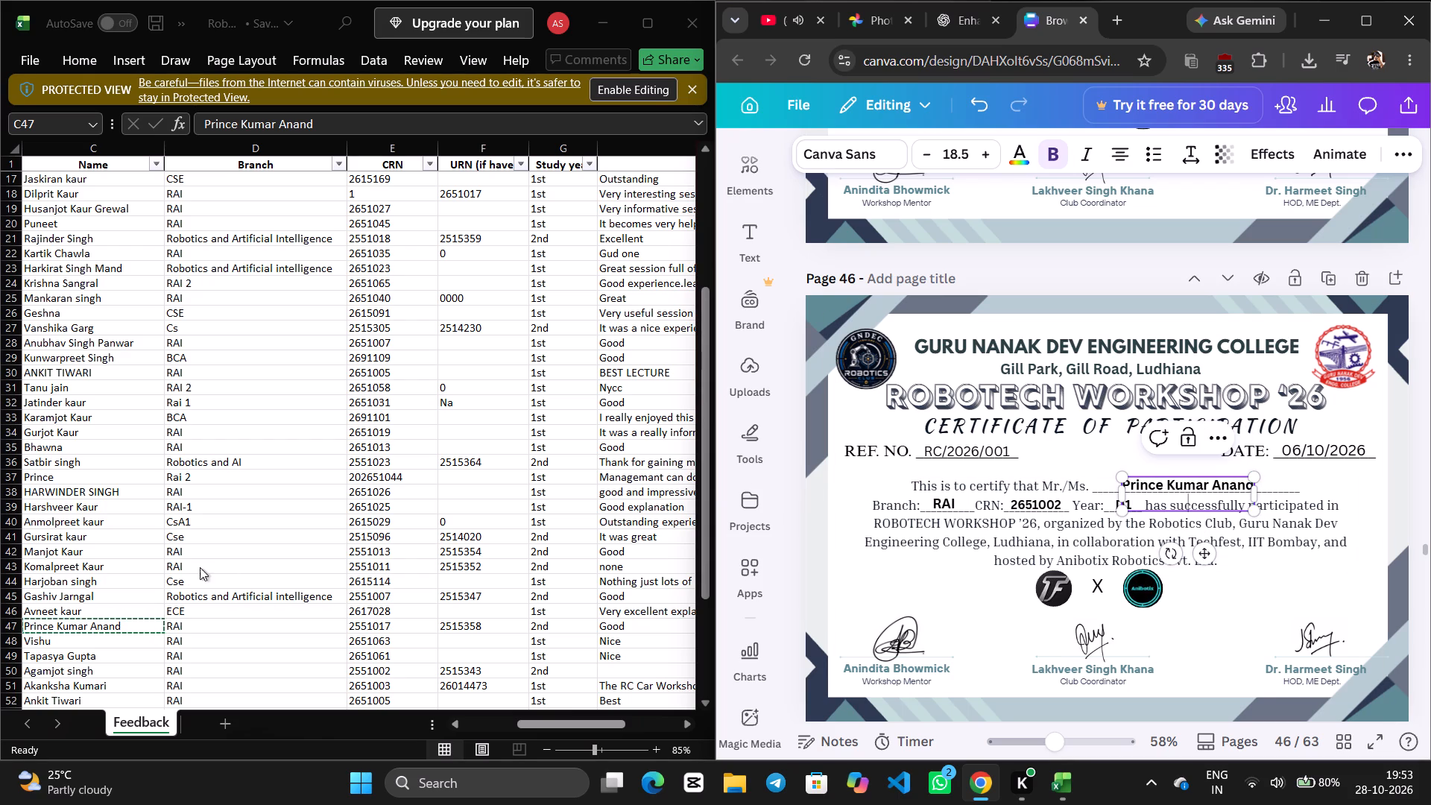
Replace the CRN on the page 46 certificate with the CRN from row 47 of the feedback workbook.
double_click(195, 629)
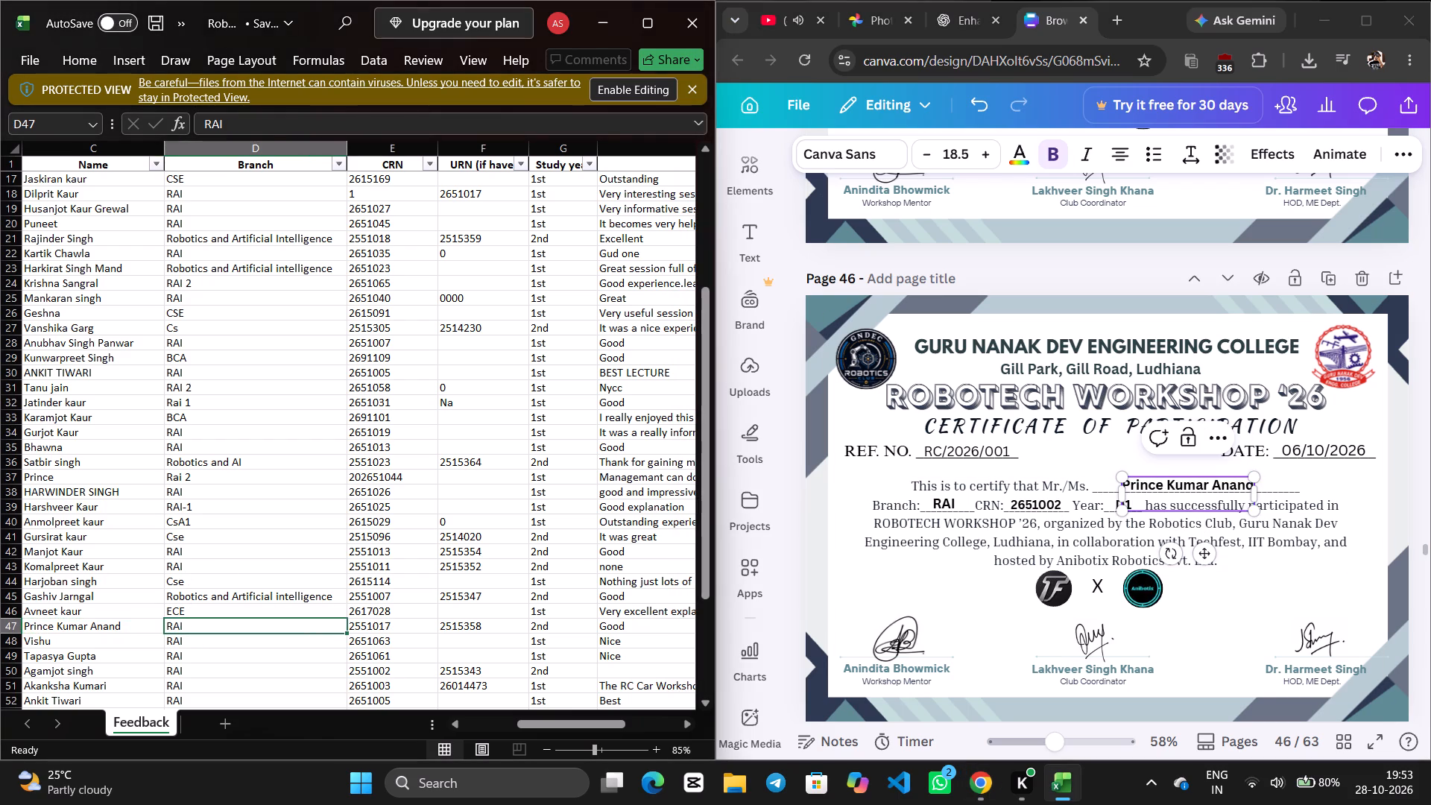
left_click(387, 631)
key("ctrl+c")
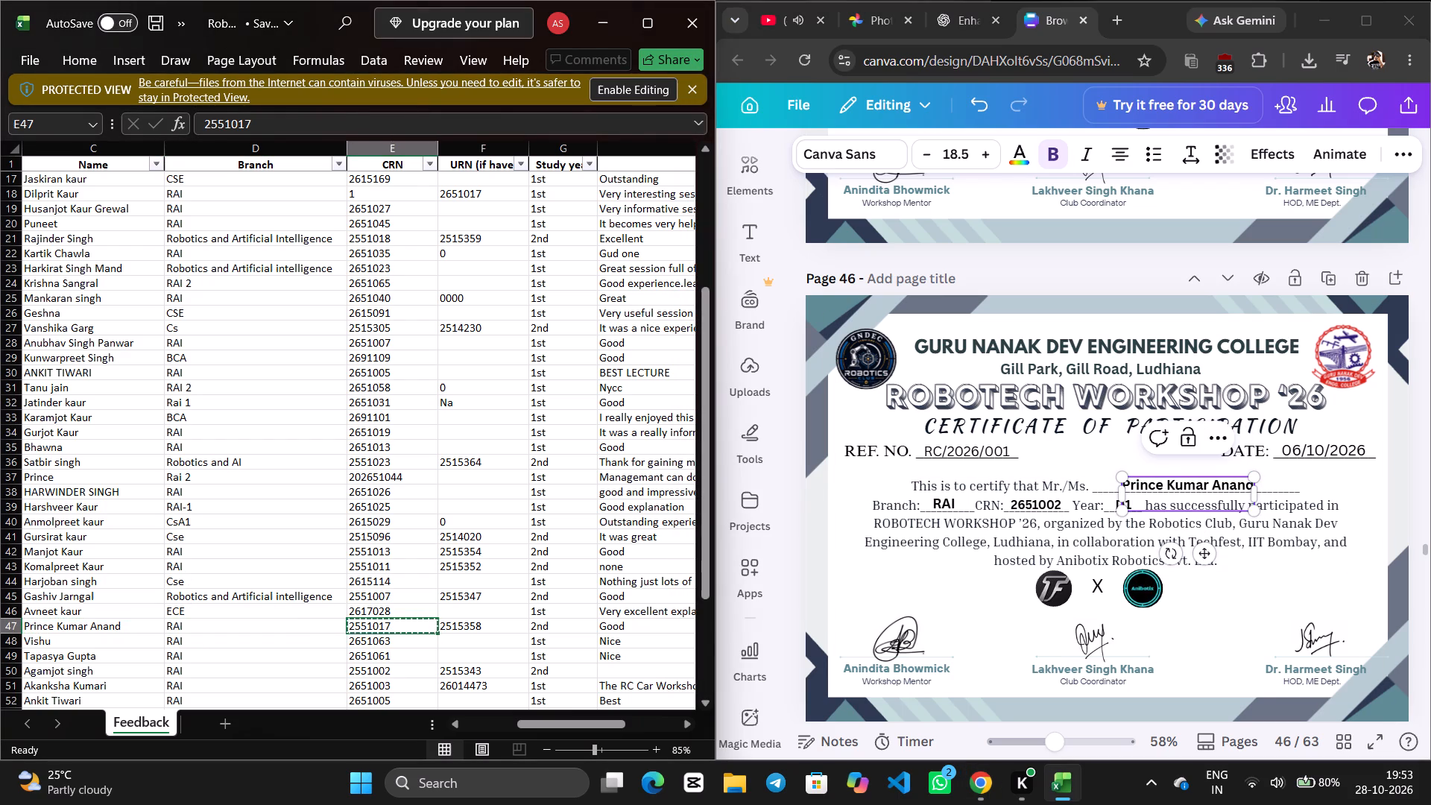
double_click(1056, 506)
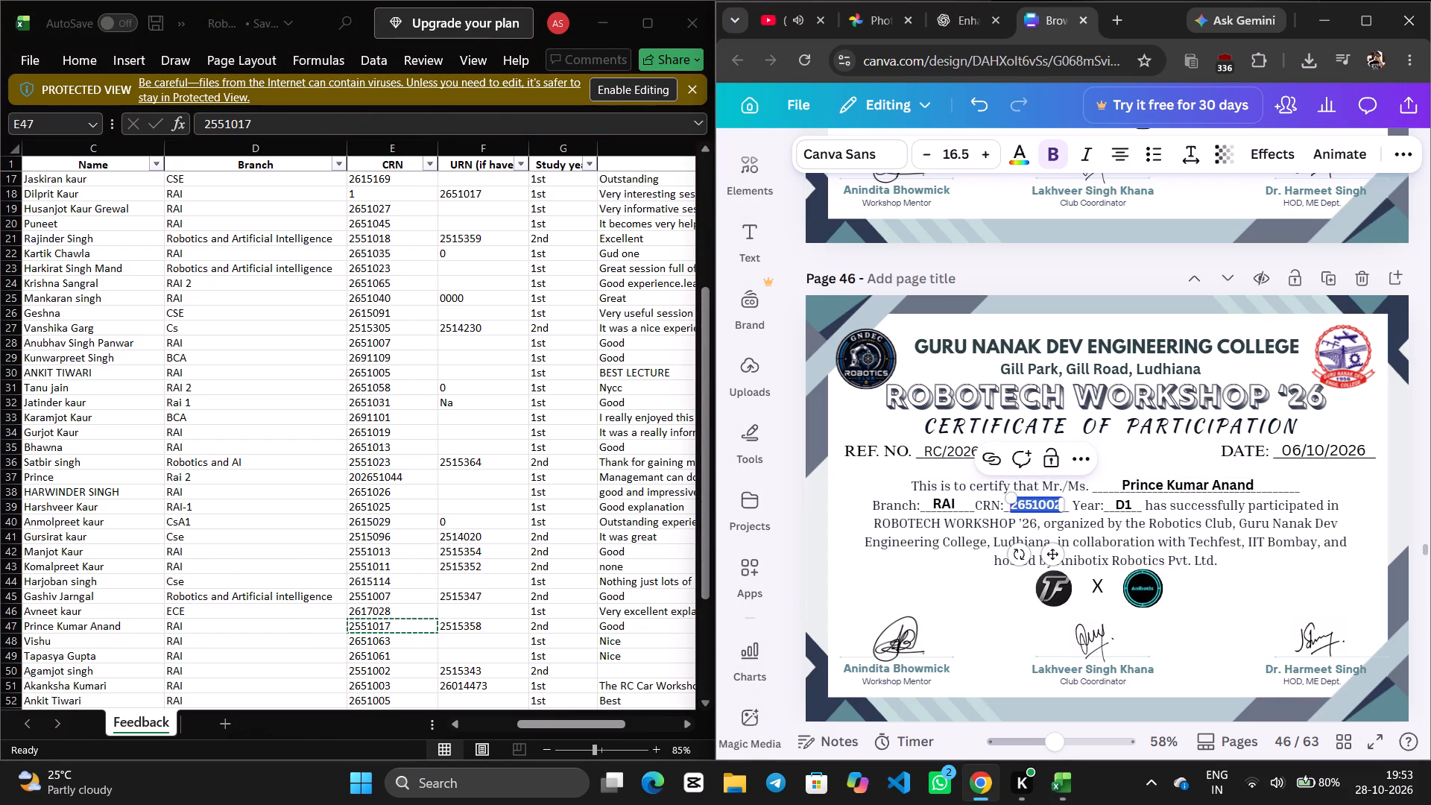
key("ctrl+v")
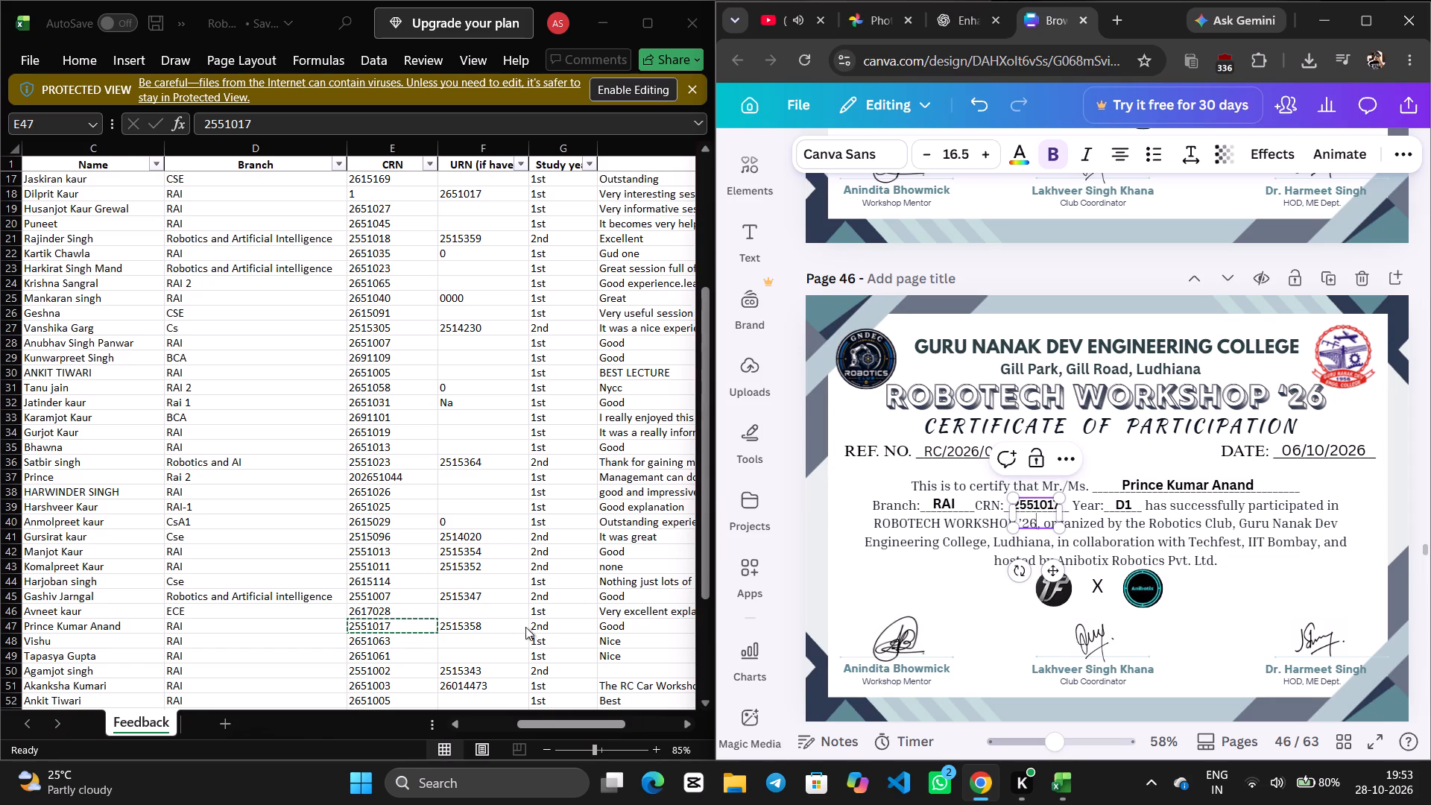
Change the year on the page 46 certificate to D2.
left_click(1128, 507)
double_click(1128, 507)
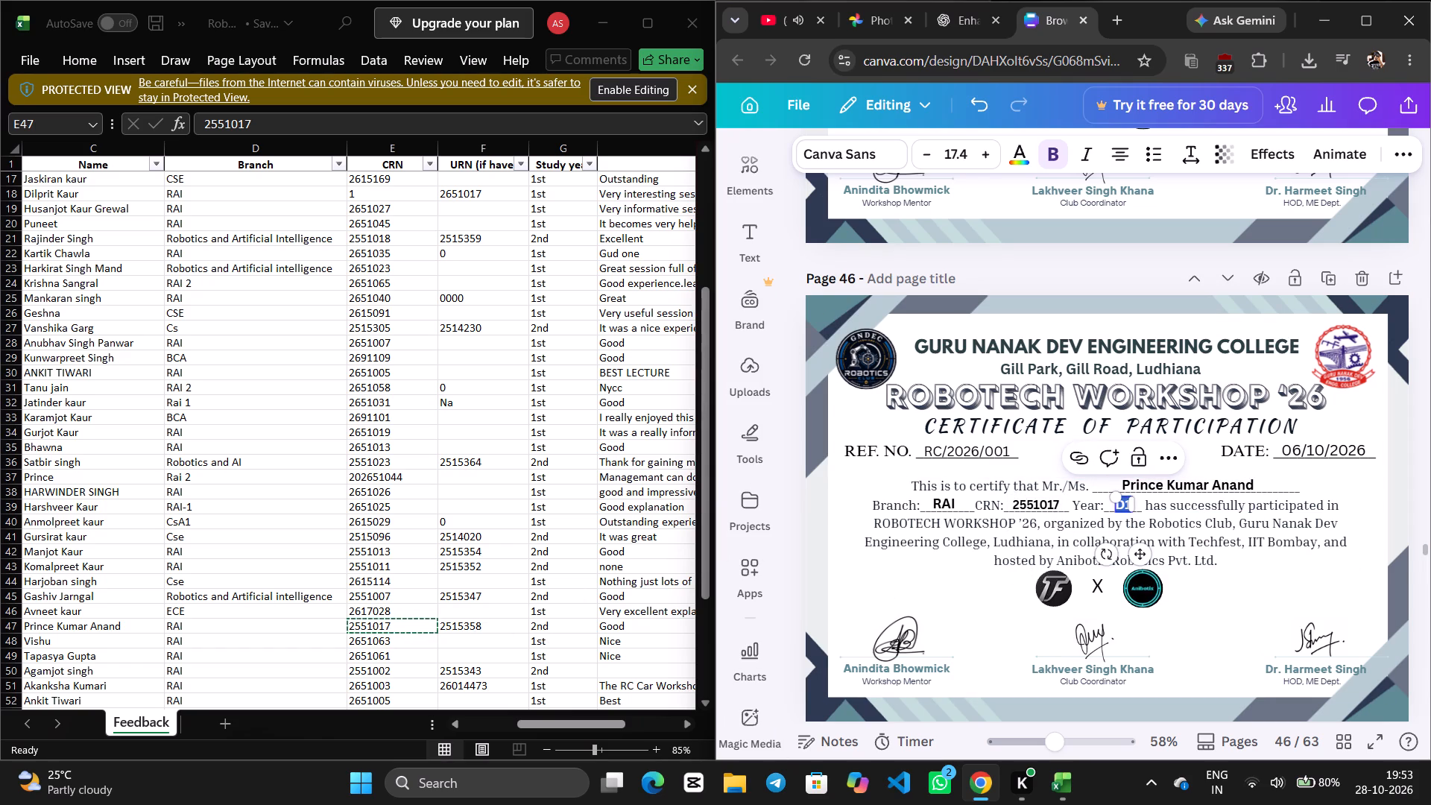
type("D2")
Replace the participant name on the page 47 certificate with the name from row 48 of the feedback workbook.
scroll(1103, 534, "down", 4)
scroll(1116, 372, "up", 3)
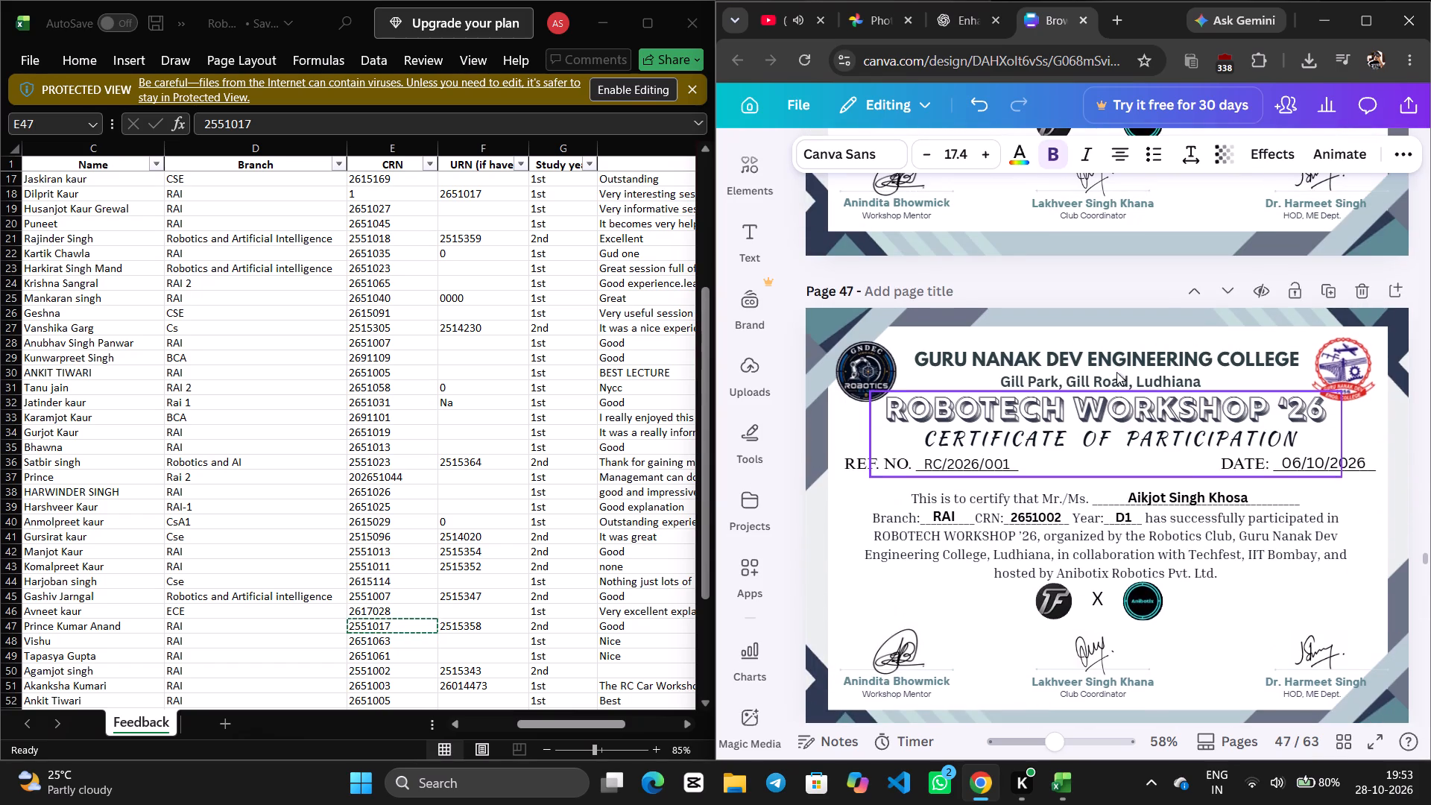
double_click(48, 644)
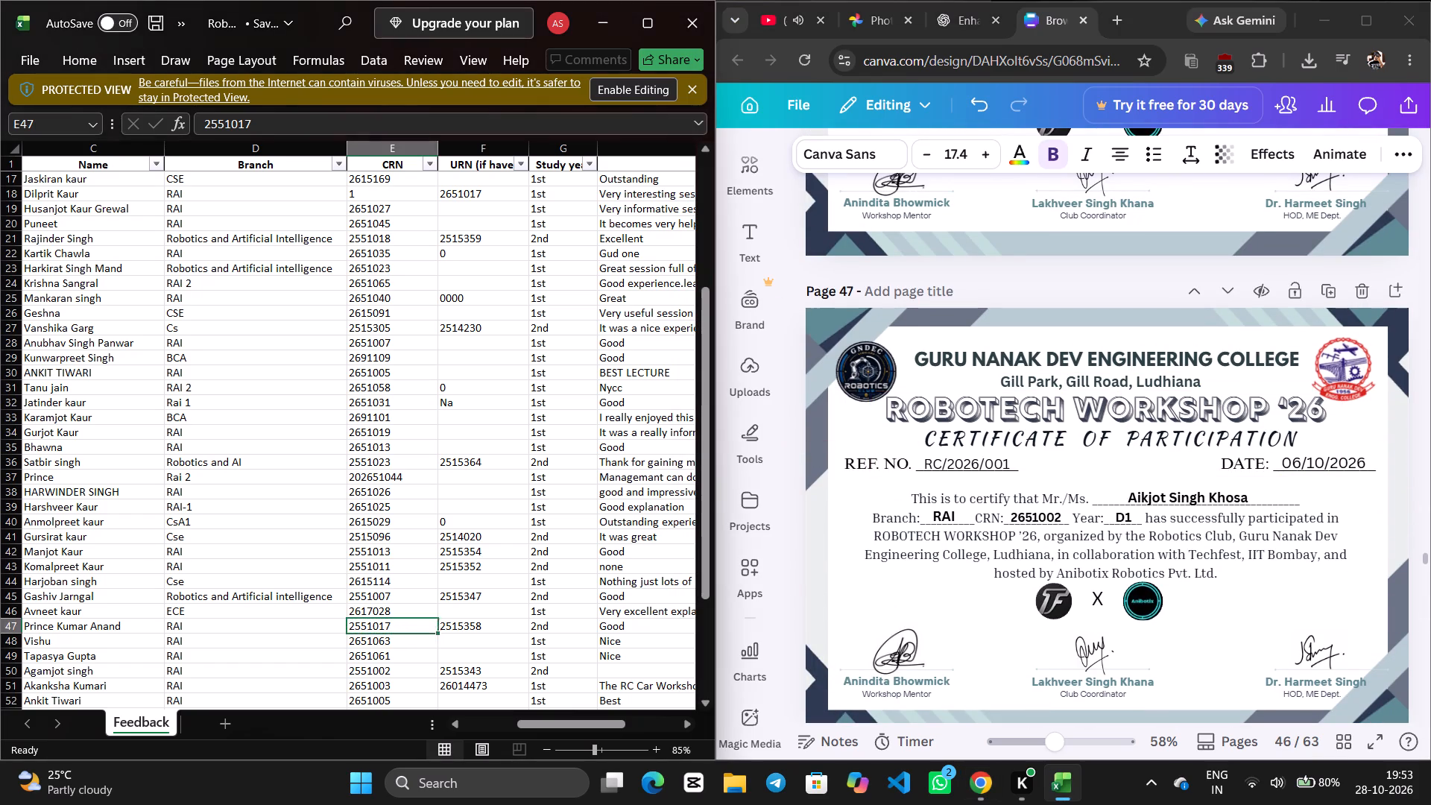
key("ctrl+c")
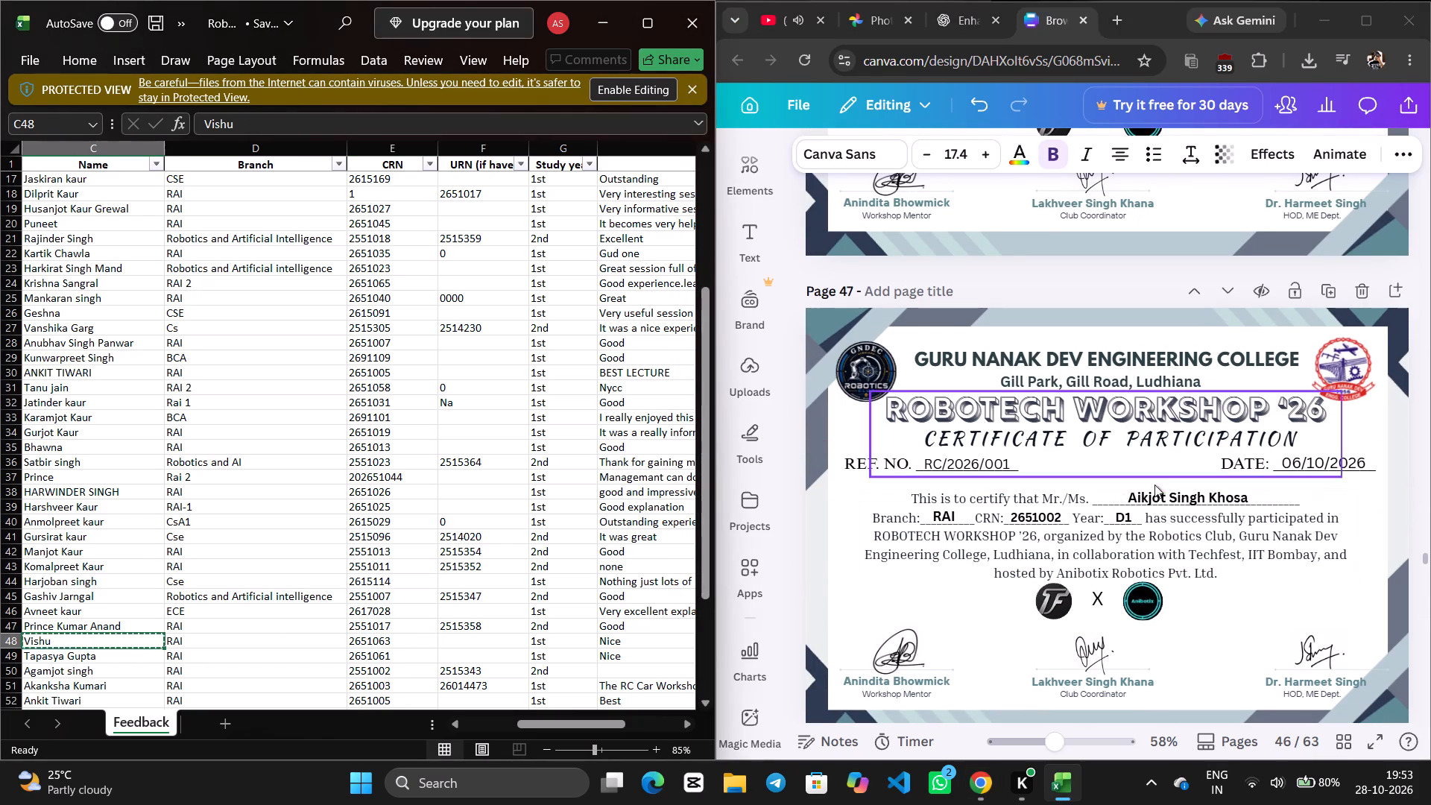
double_click(1164, 494)
key("ctrl+v")
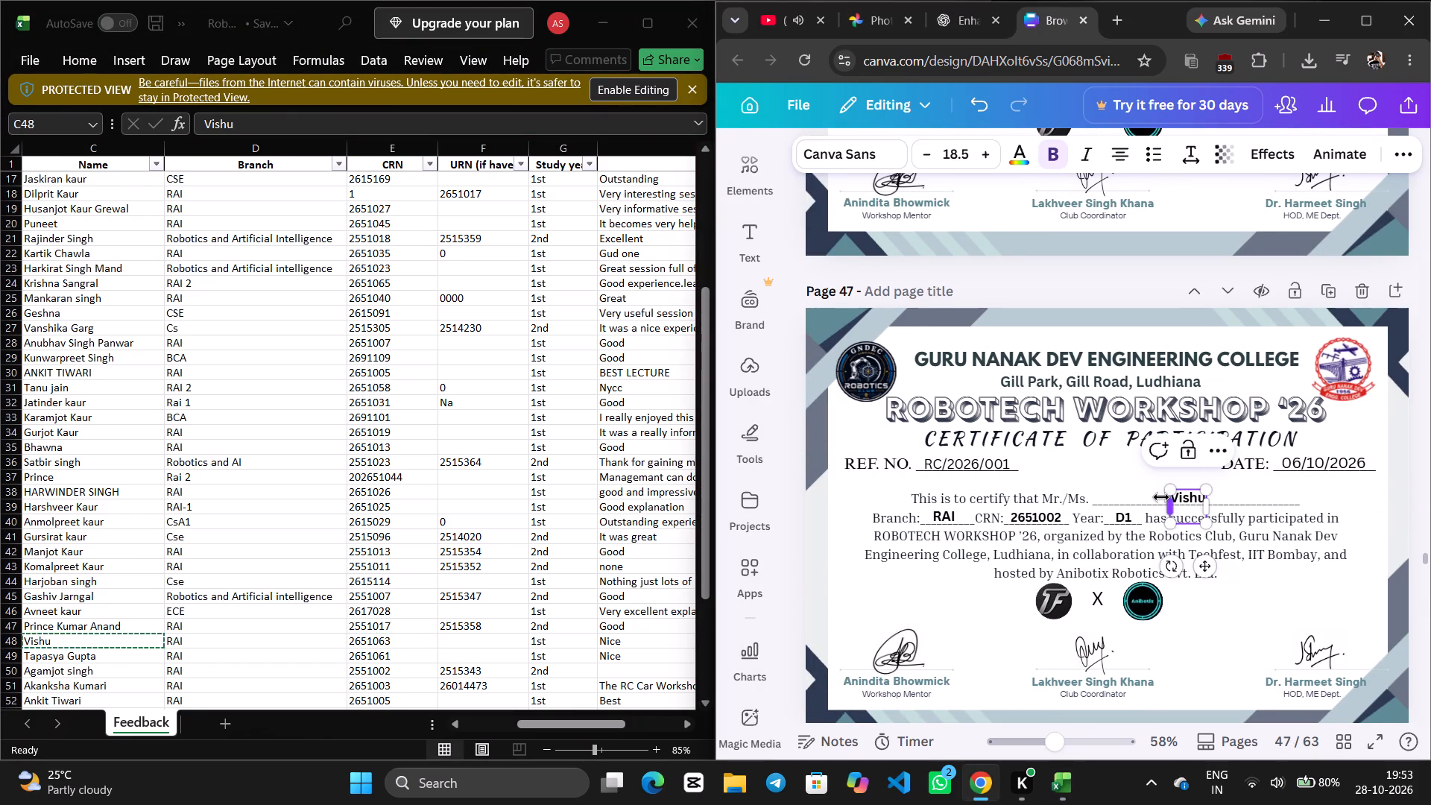
Replace the CRN on the page 47 certificate with the CRN from row 48 of the feedback workbook.
scroll(1161, 497, "down", 1)
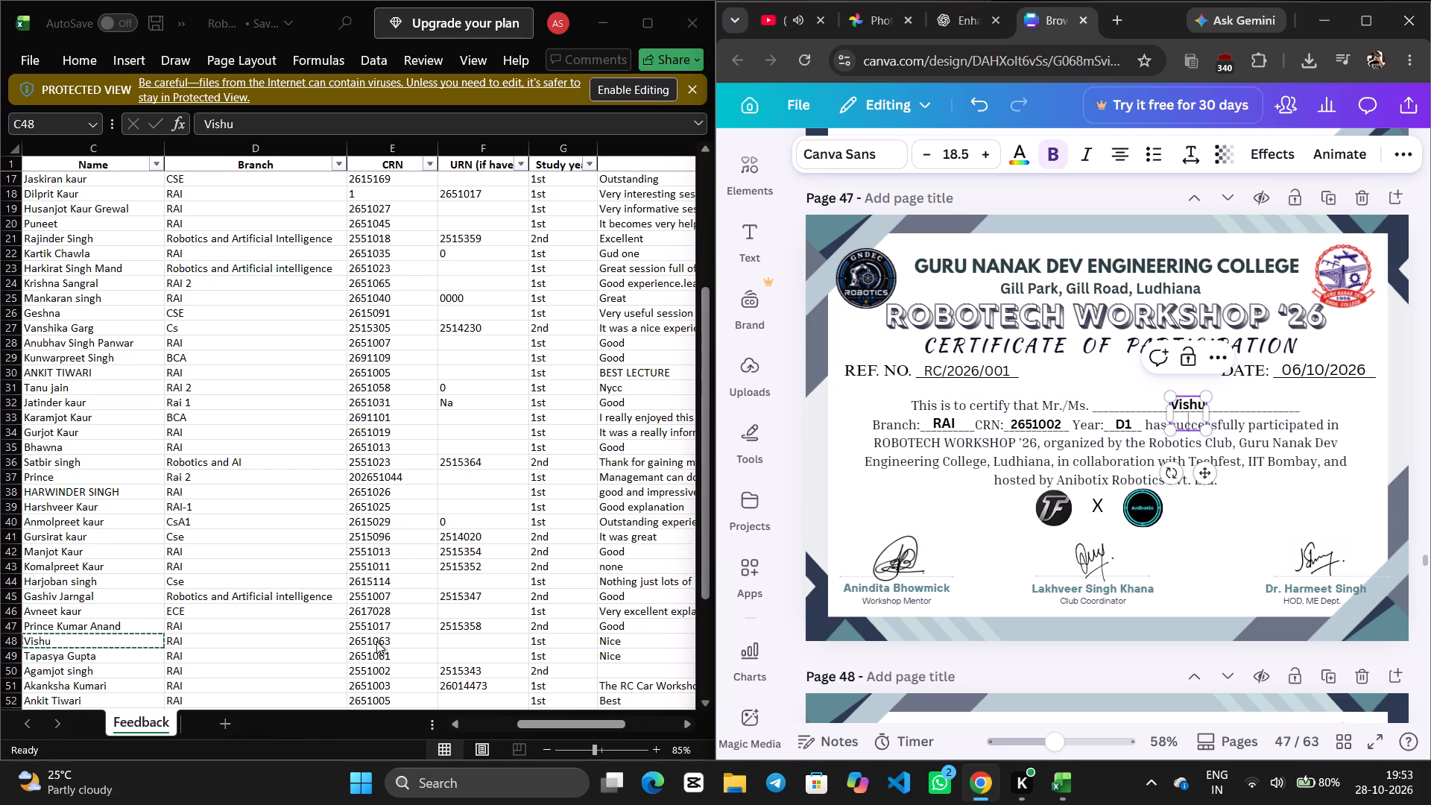
left_click(376, 641)
left_click(376, 641)
key("ctrl+c")
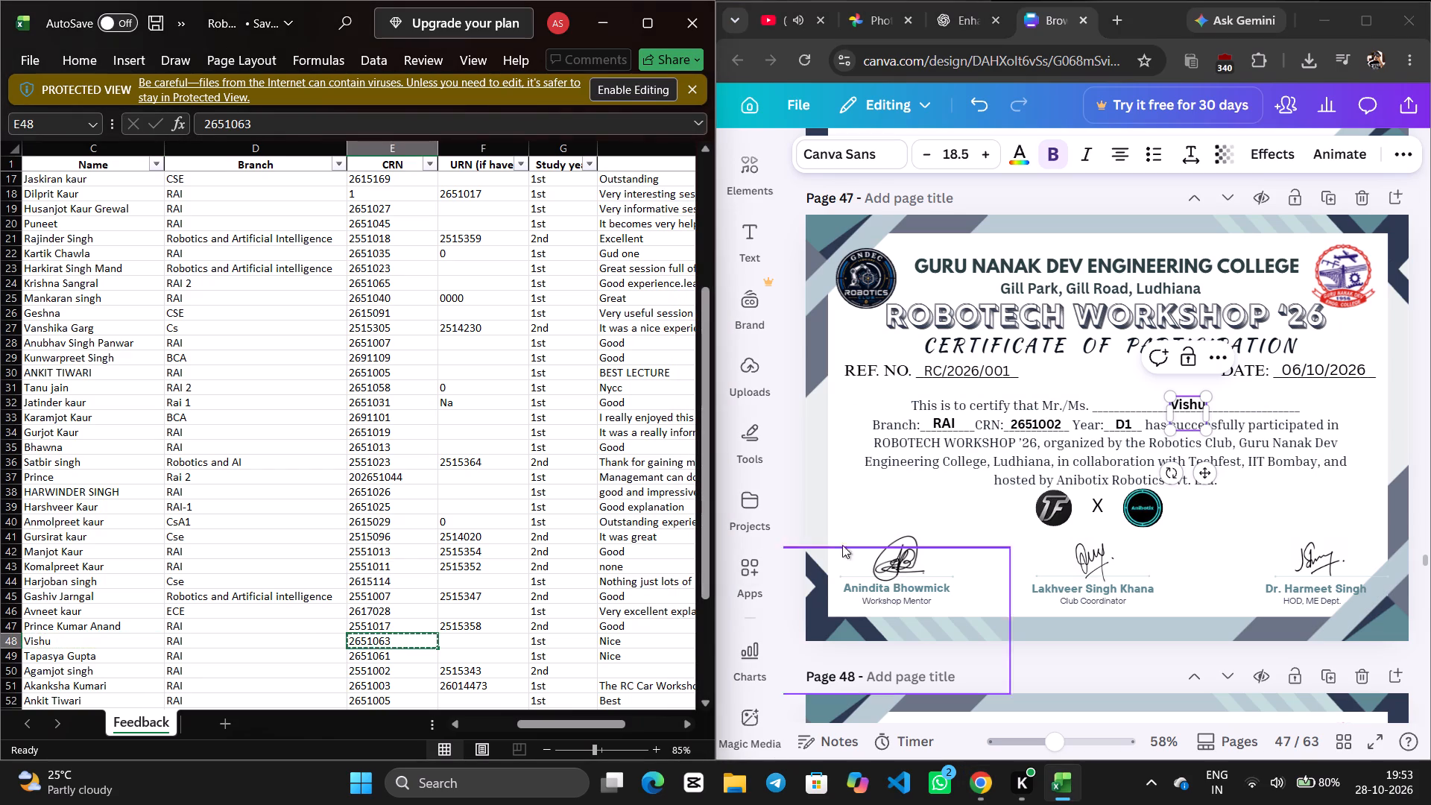
double_click(1052, 426)
key("ctrl+v")
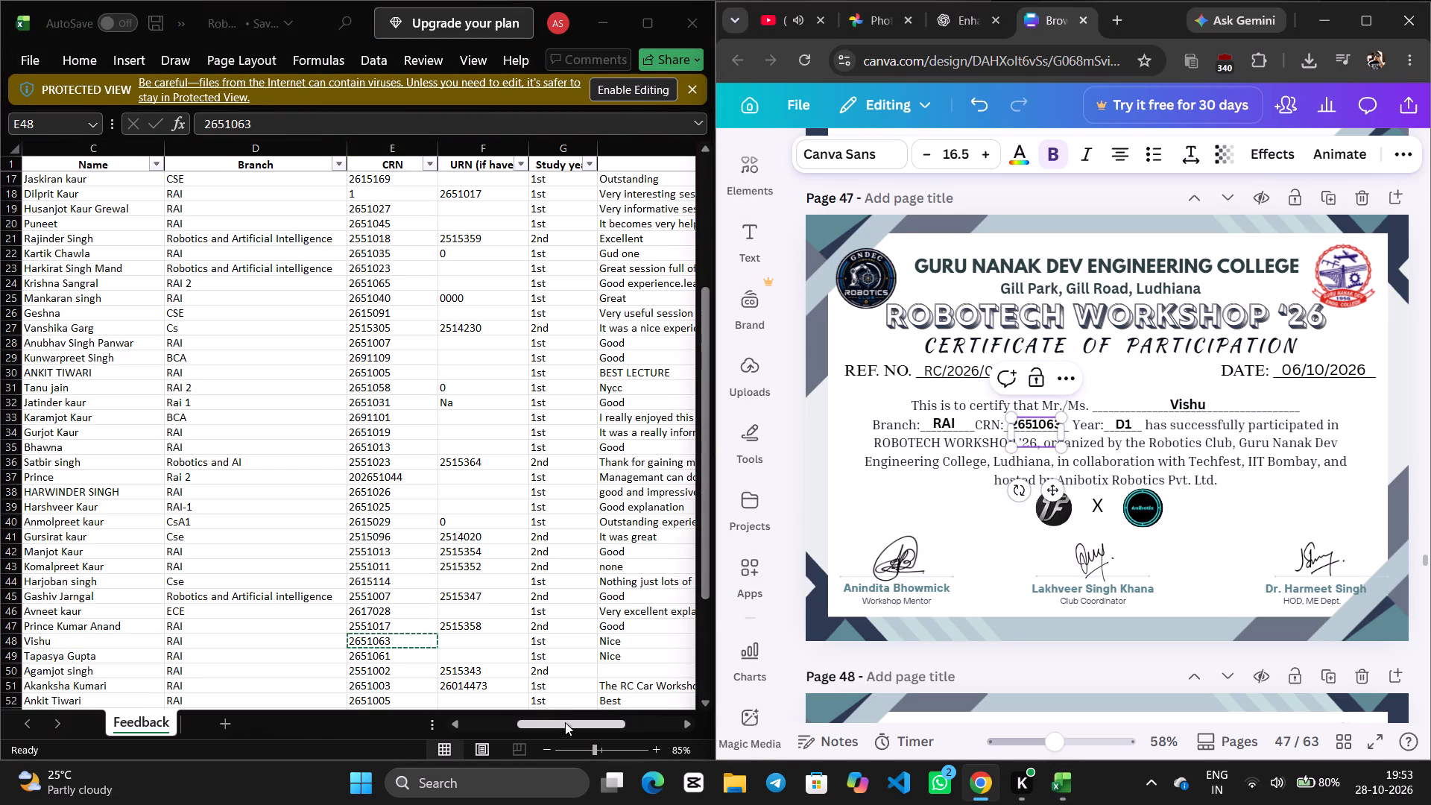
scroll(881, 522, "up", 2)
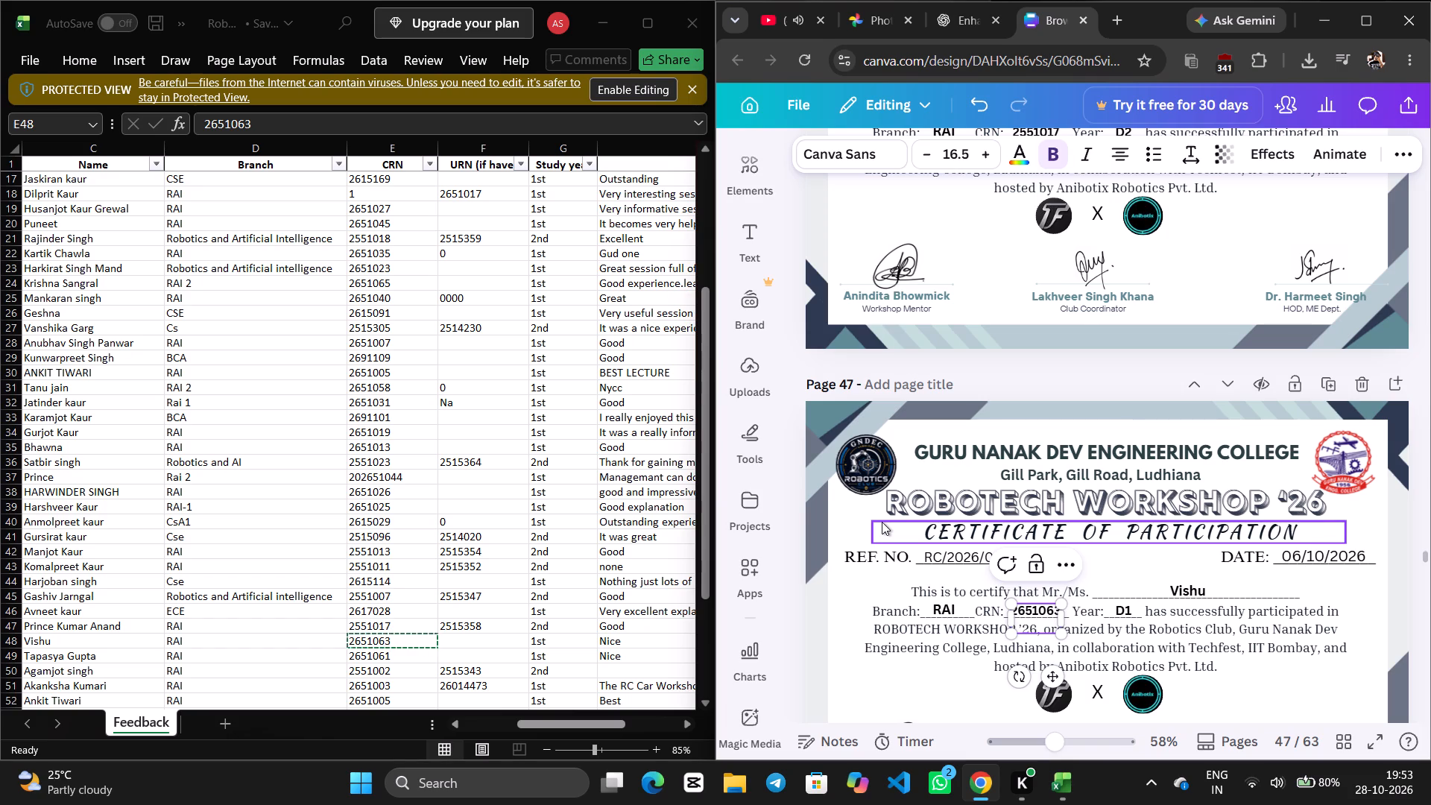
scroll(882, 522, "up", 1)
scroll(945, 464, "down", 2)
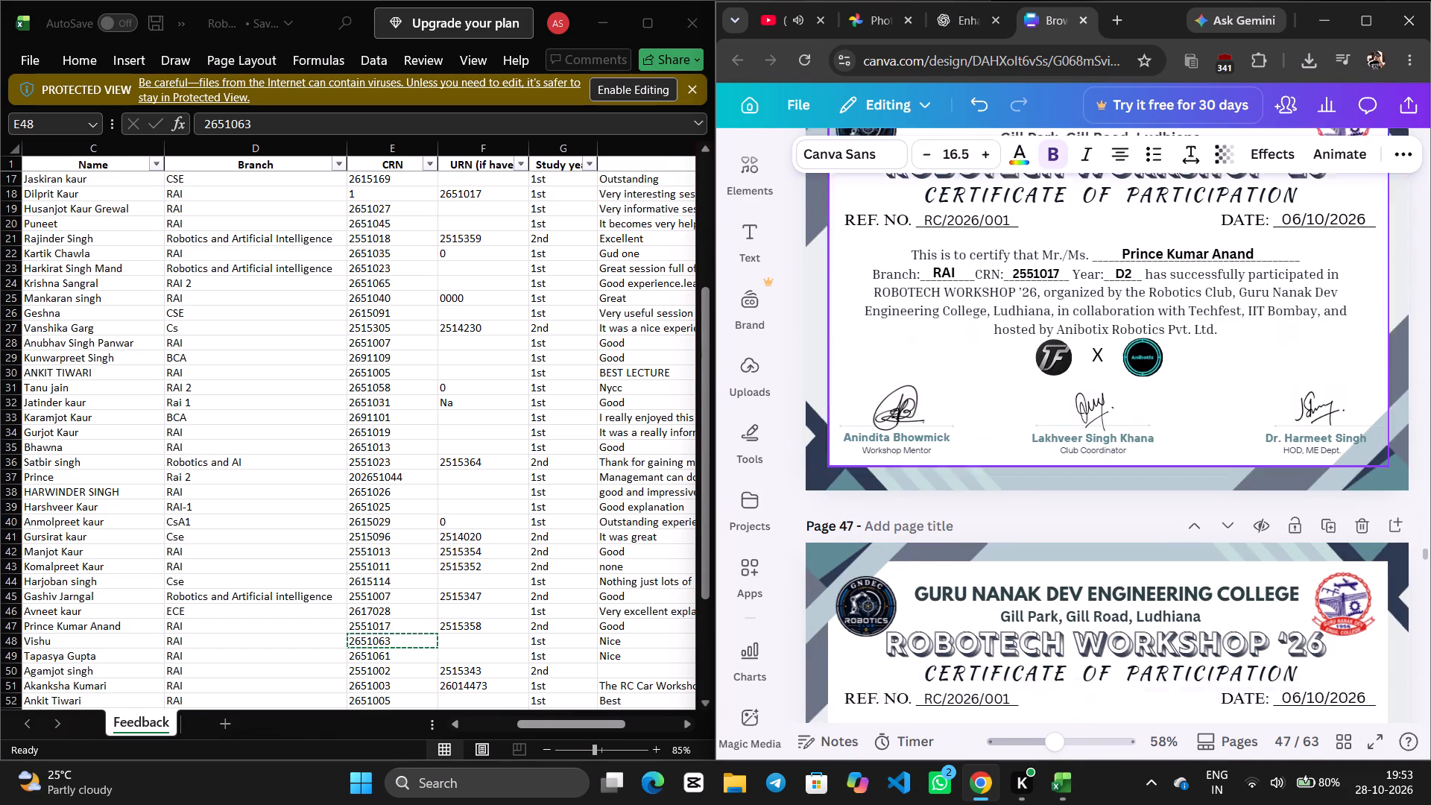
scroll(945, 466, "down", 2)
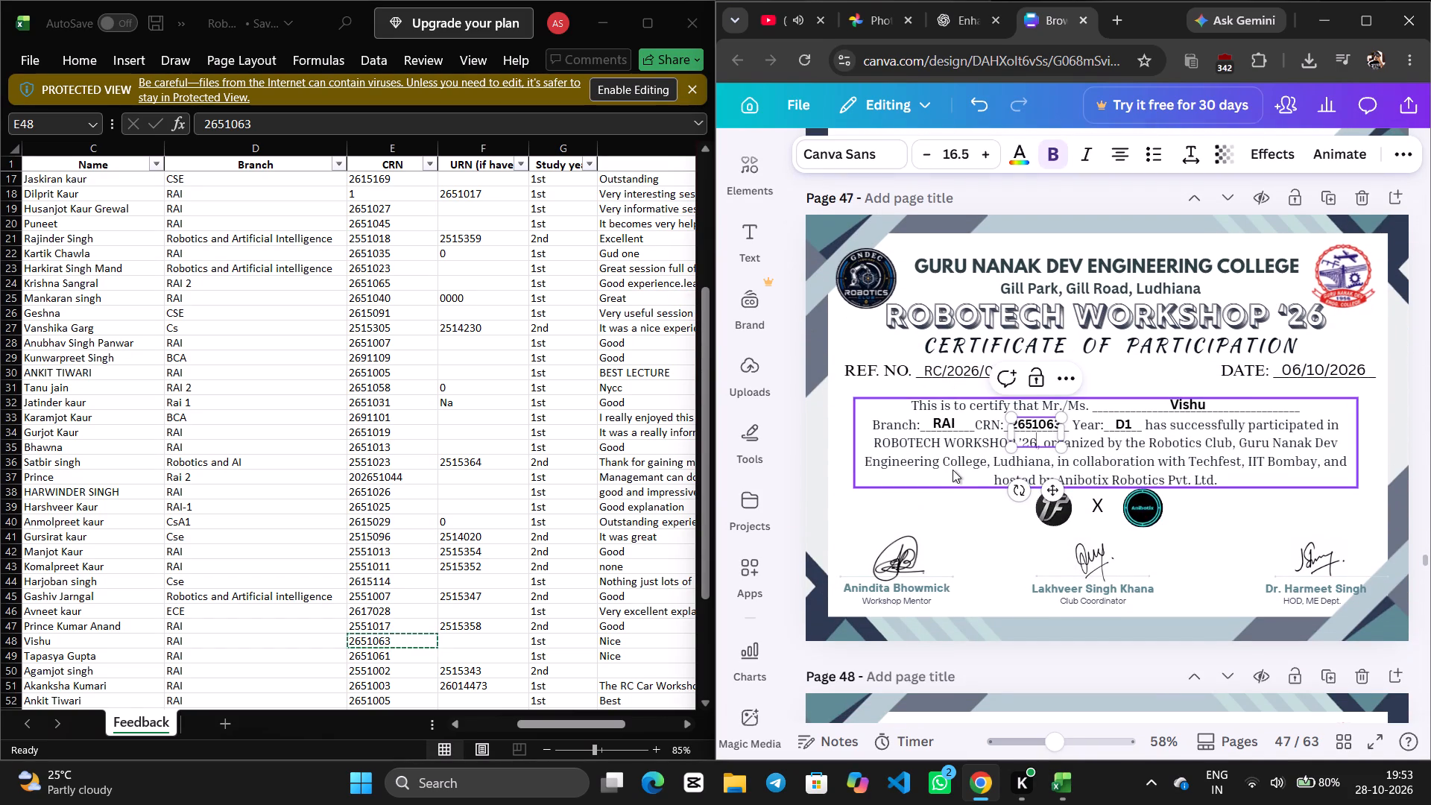
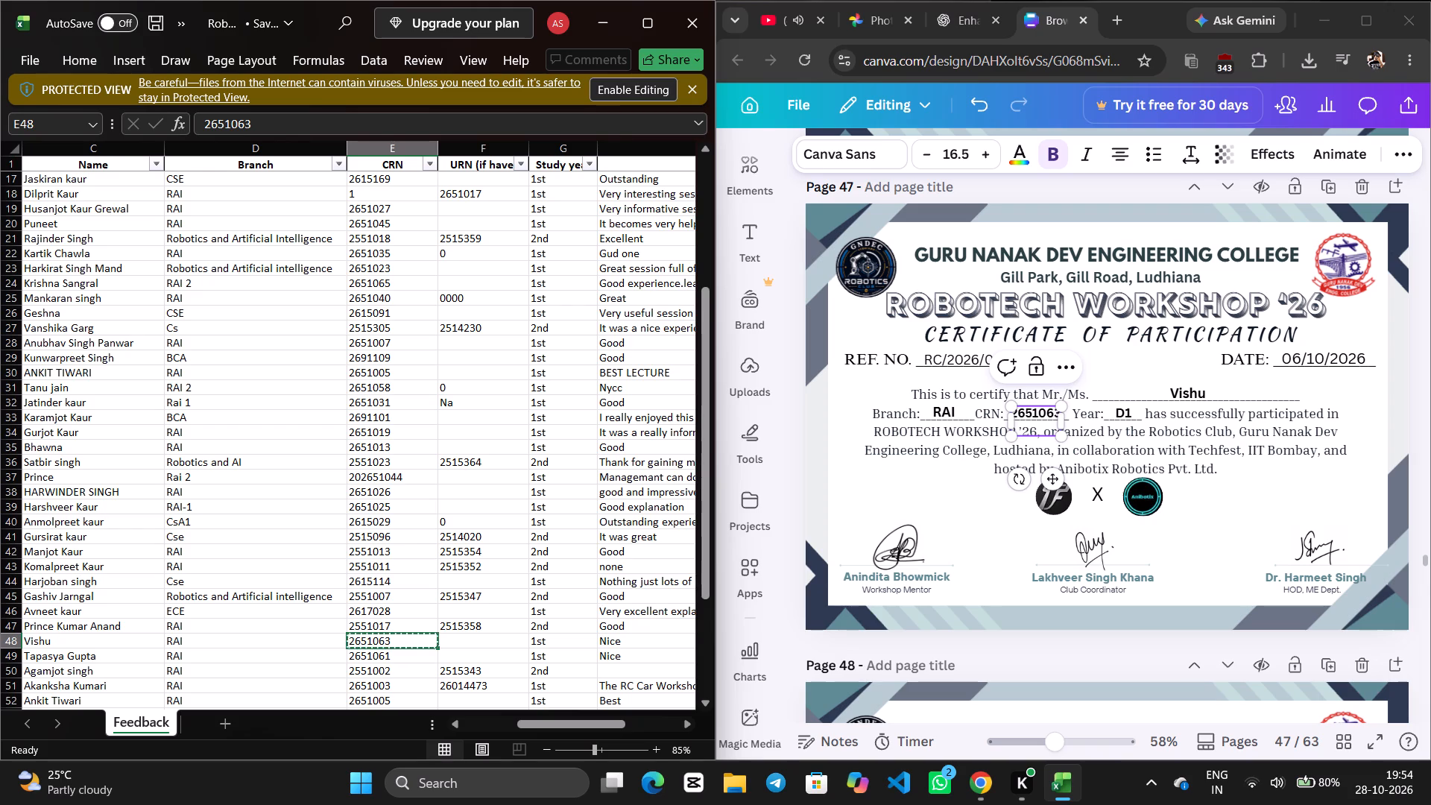
Replace the participant name on the page 48 certificate with the name from row 49 of the feedback workbook.
scroll(207, 613, "down", 1)
left_click(87, 616)
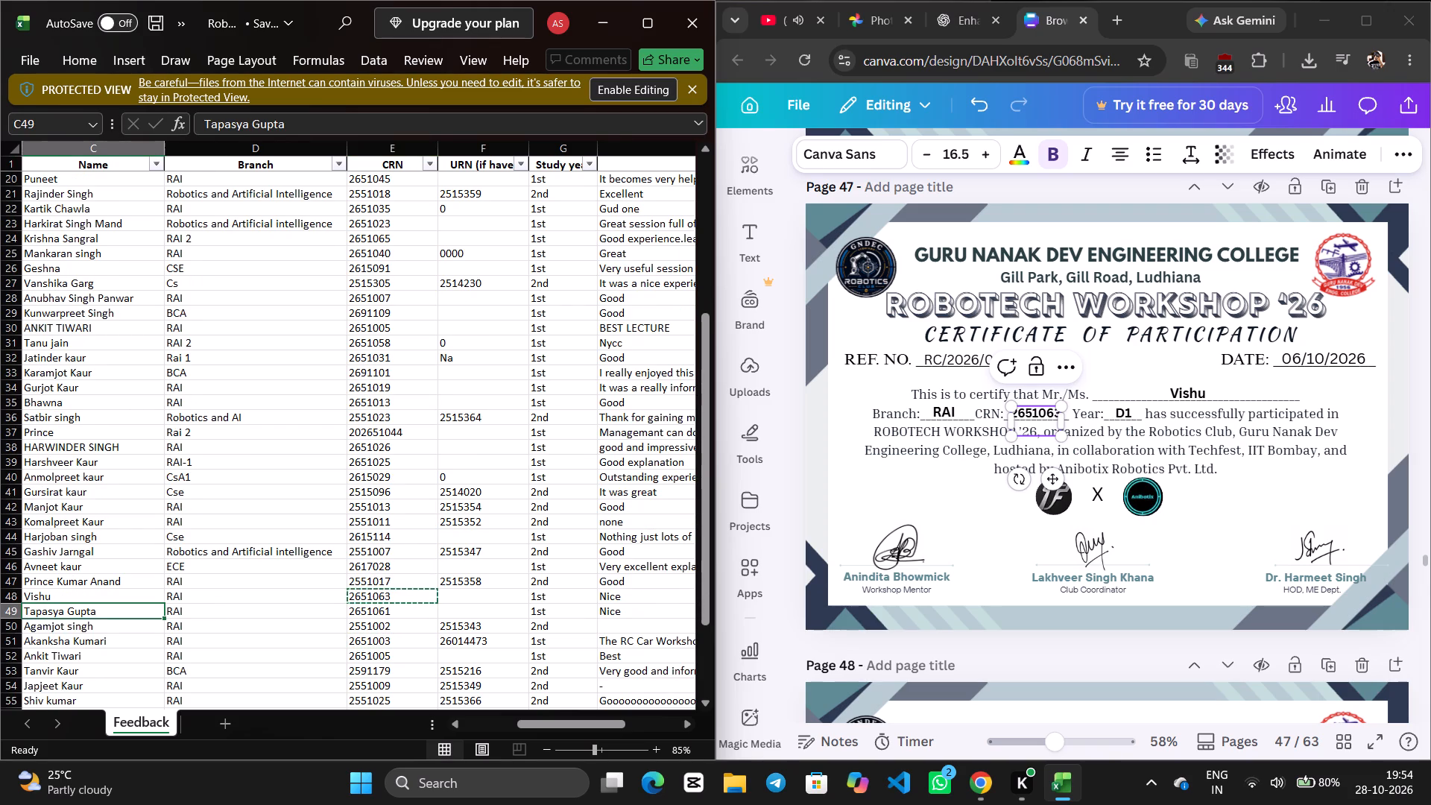
key("ctrl+c")
scroll(1229, 558, "down", 2)
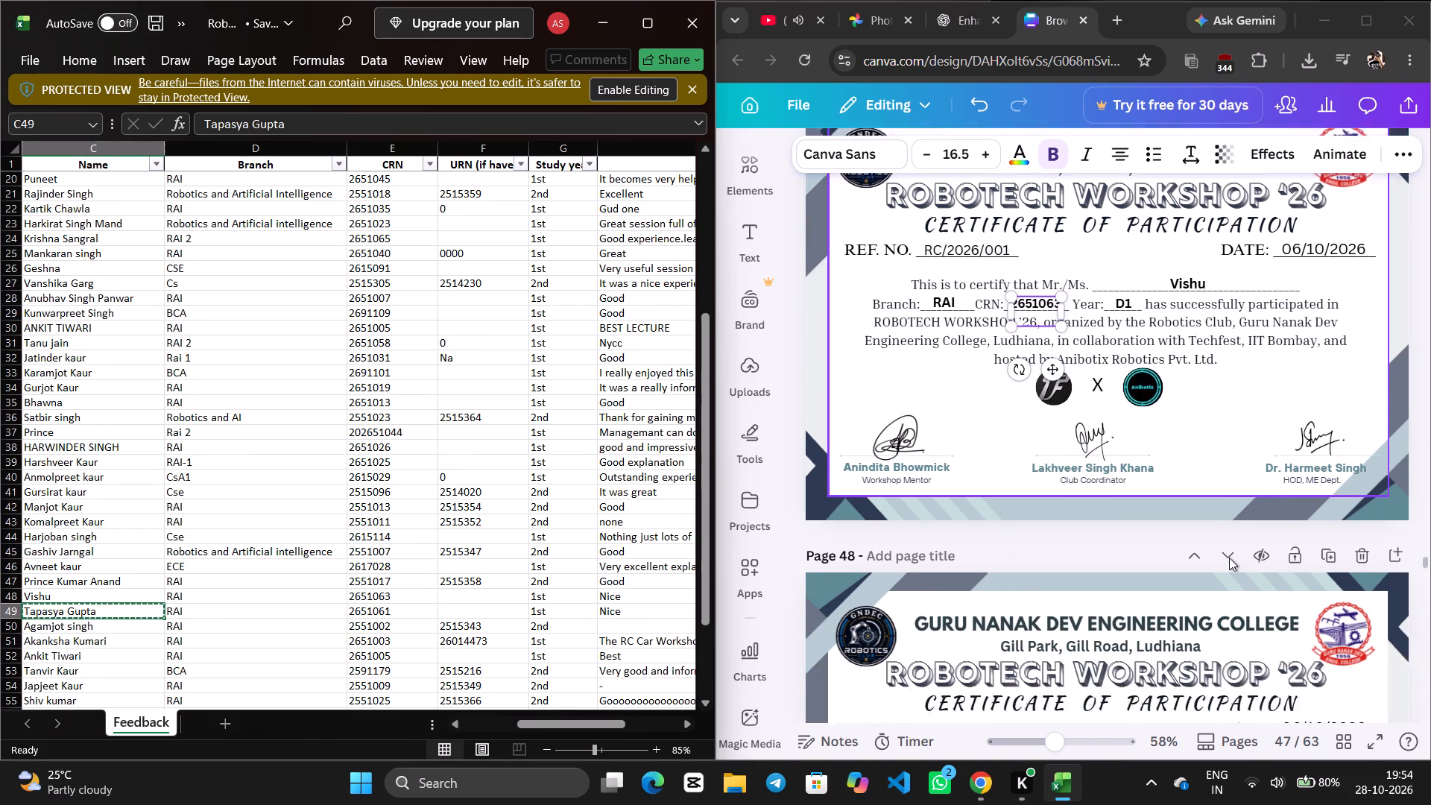
scroll(1229, 559, "down", 1)
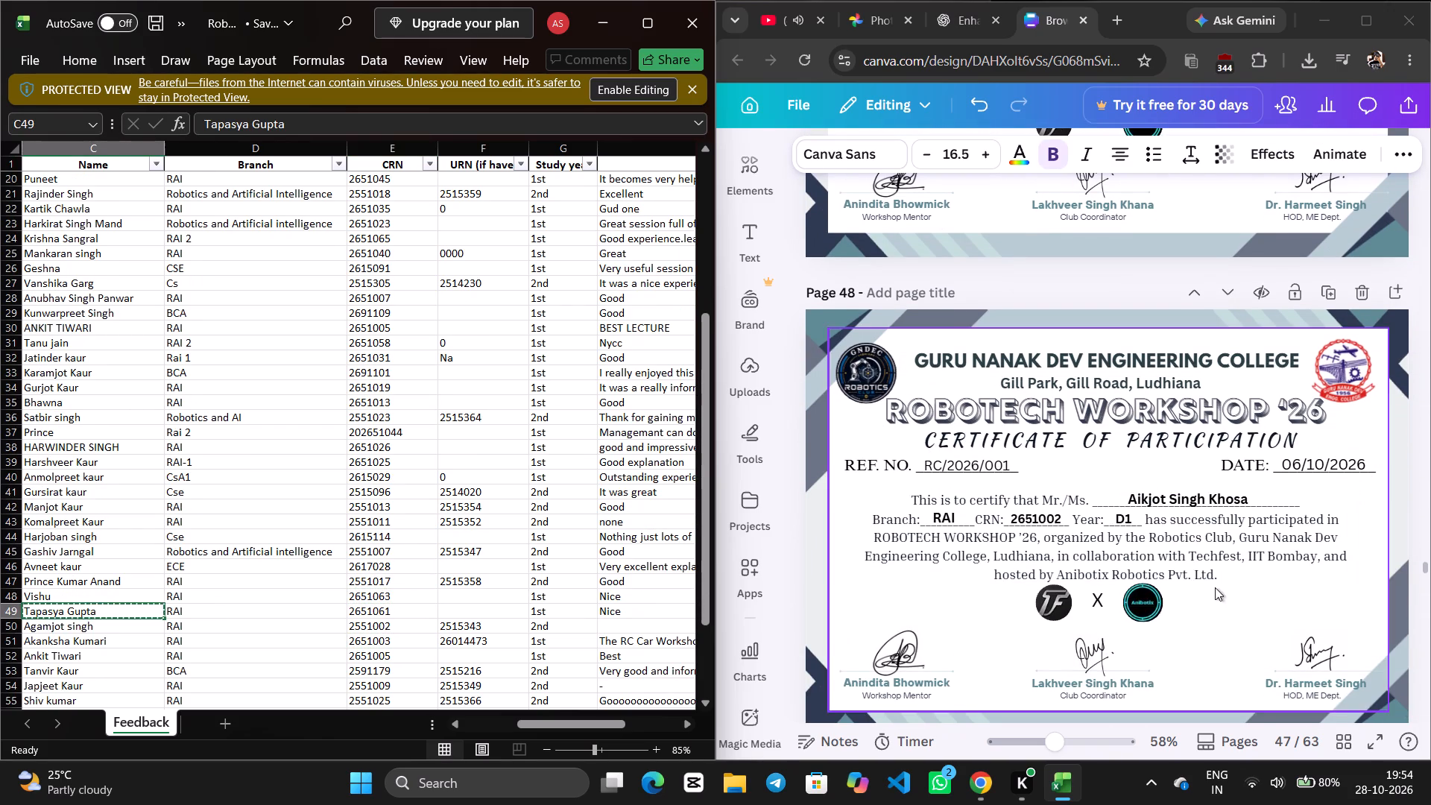
double_click(1189, 502)
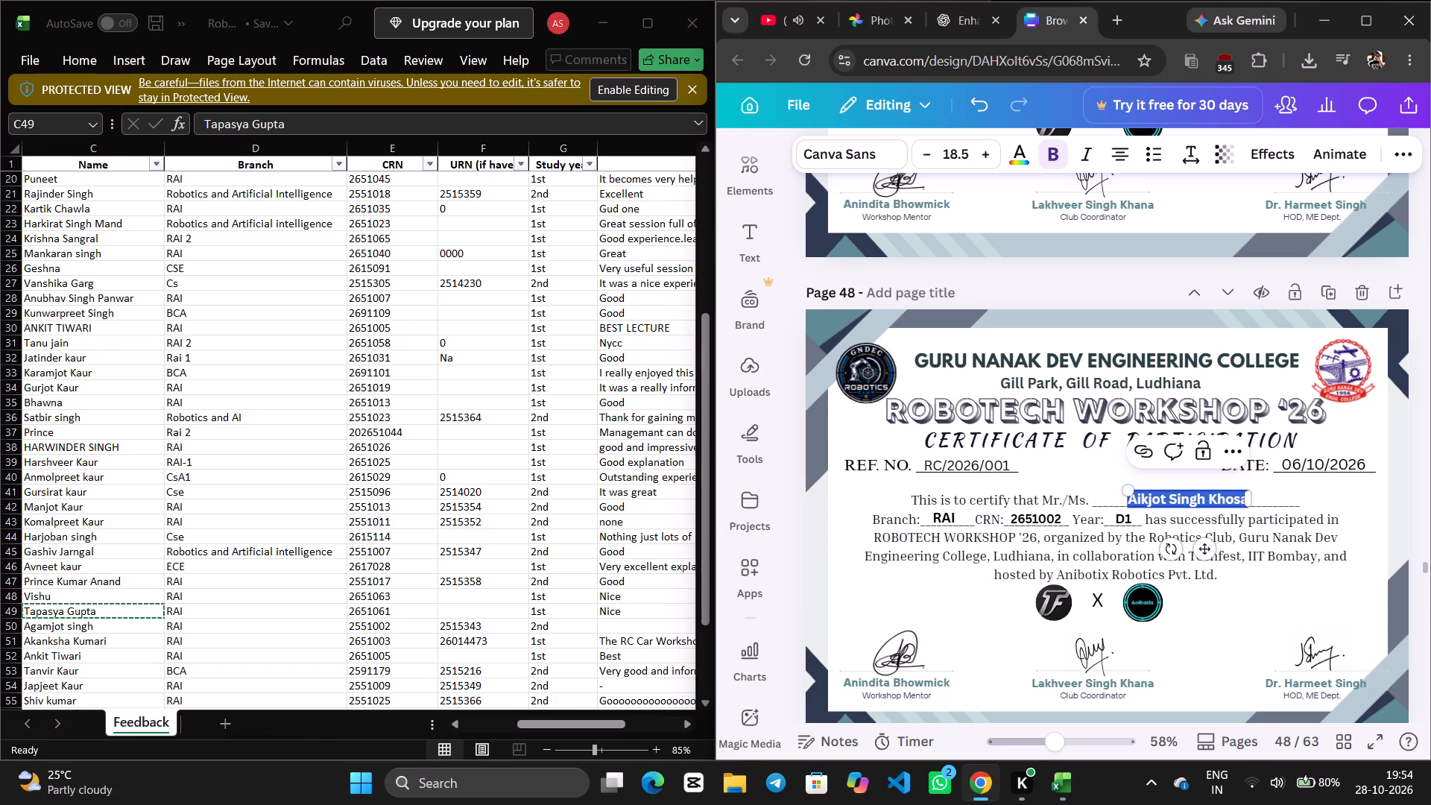
key("ctrl+v")
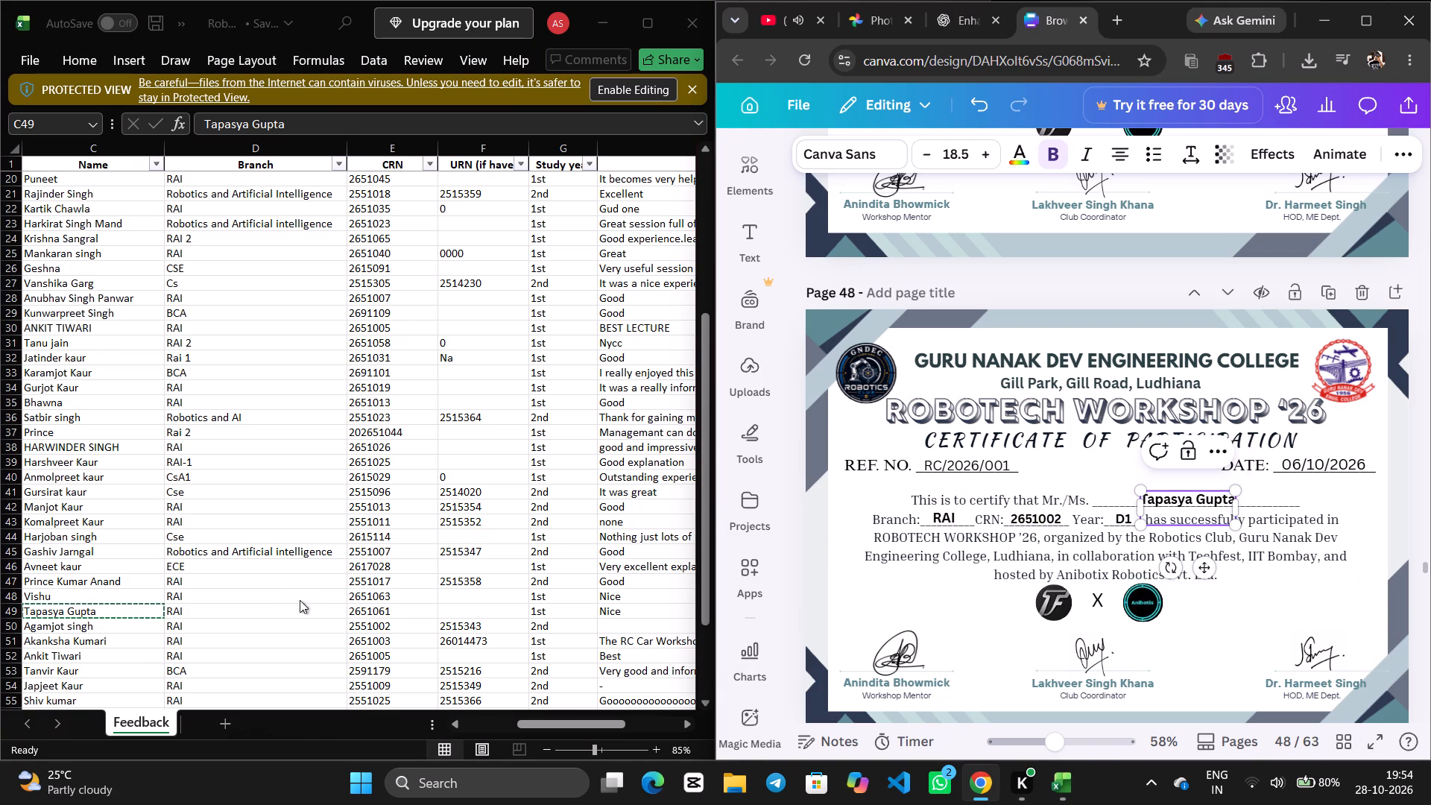
Replace the CRN on the page 48 certificate with the CRN from row 49 of the feedback workbook.
left_click(373, 612)
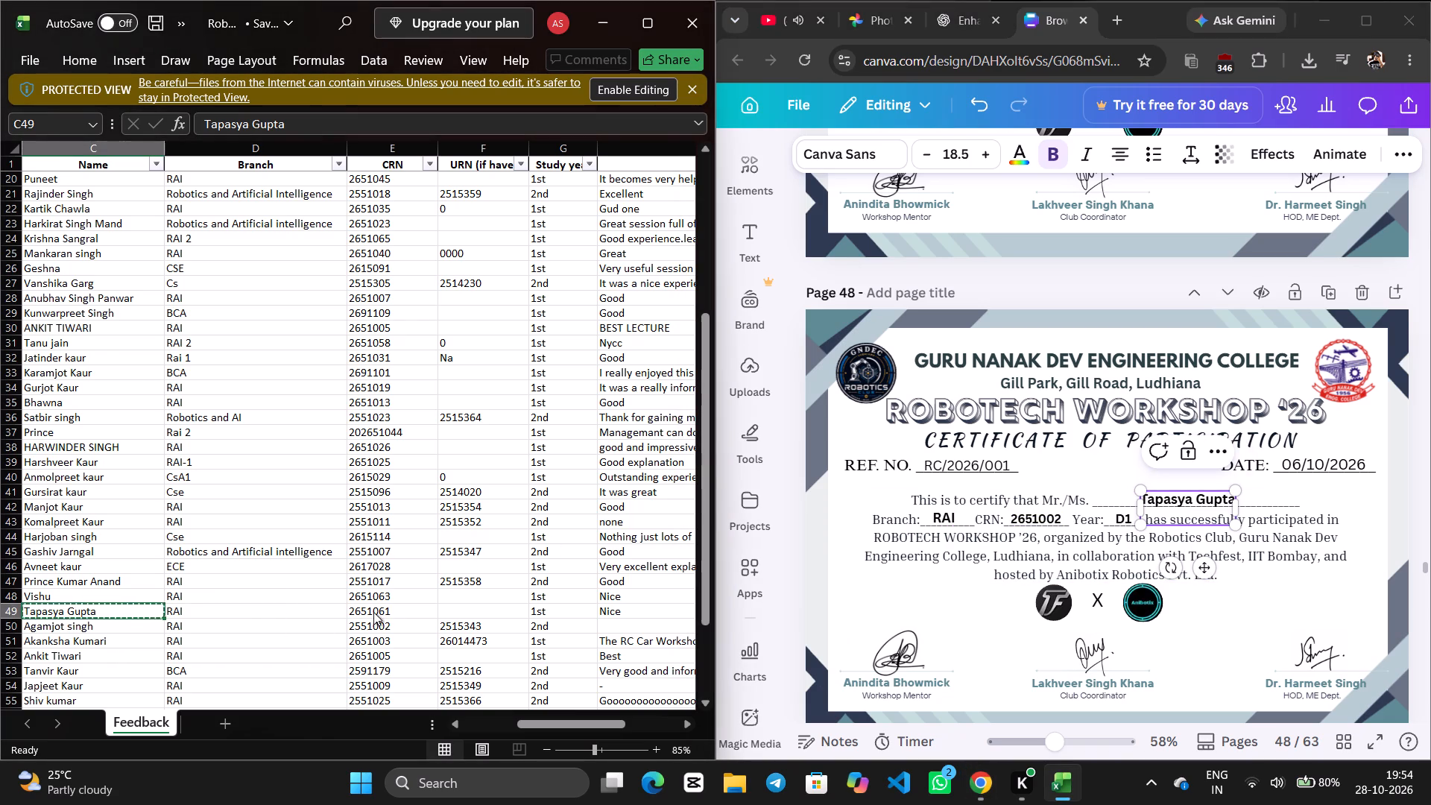
left_click(373, 612)
key("ctrl+c")
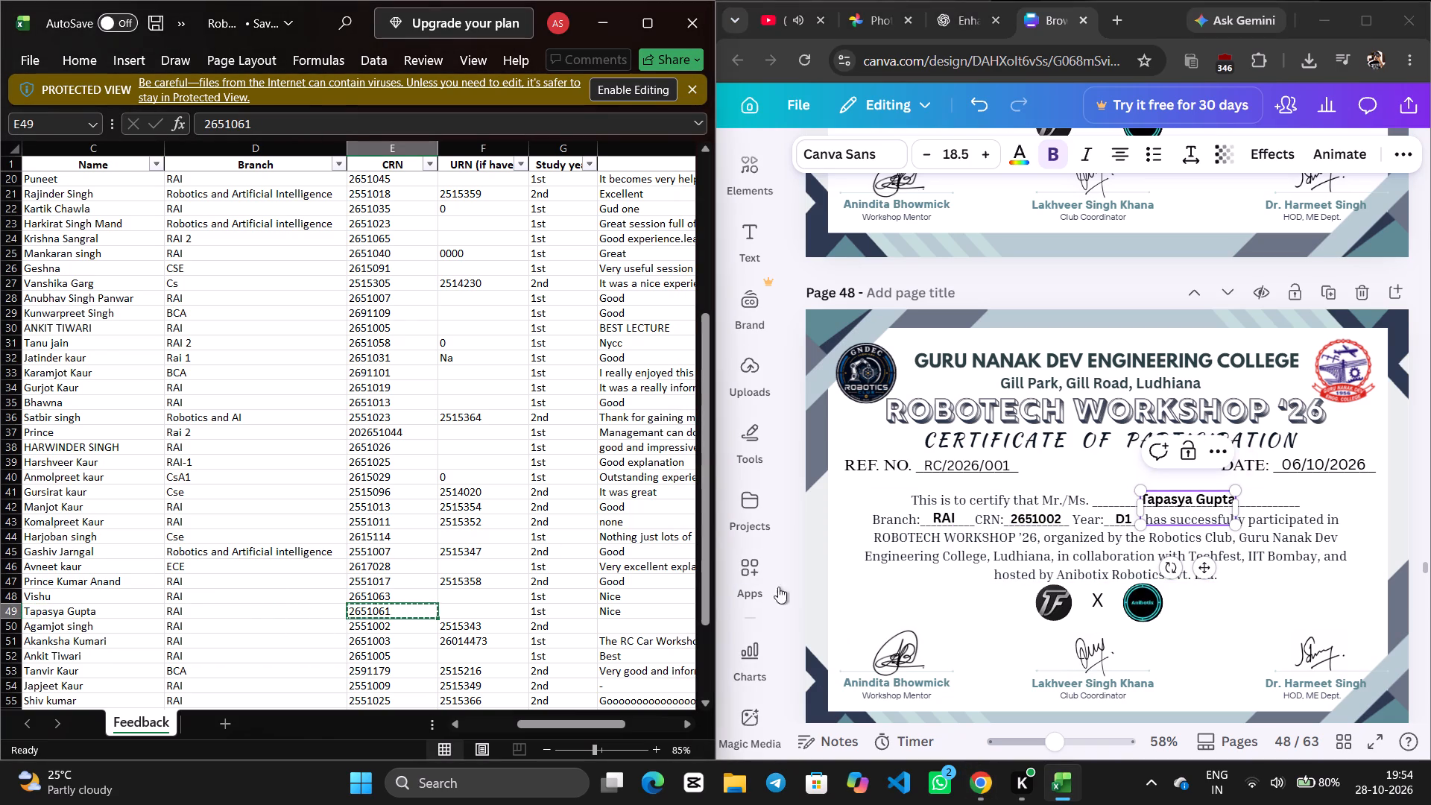
double_click(1051, 517)
key("ctrl+v")
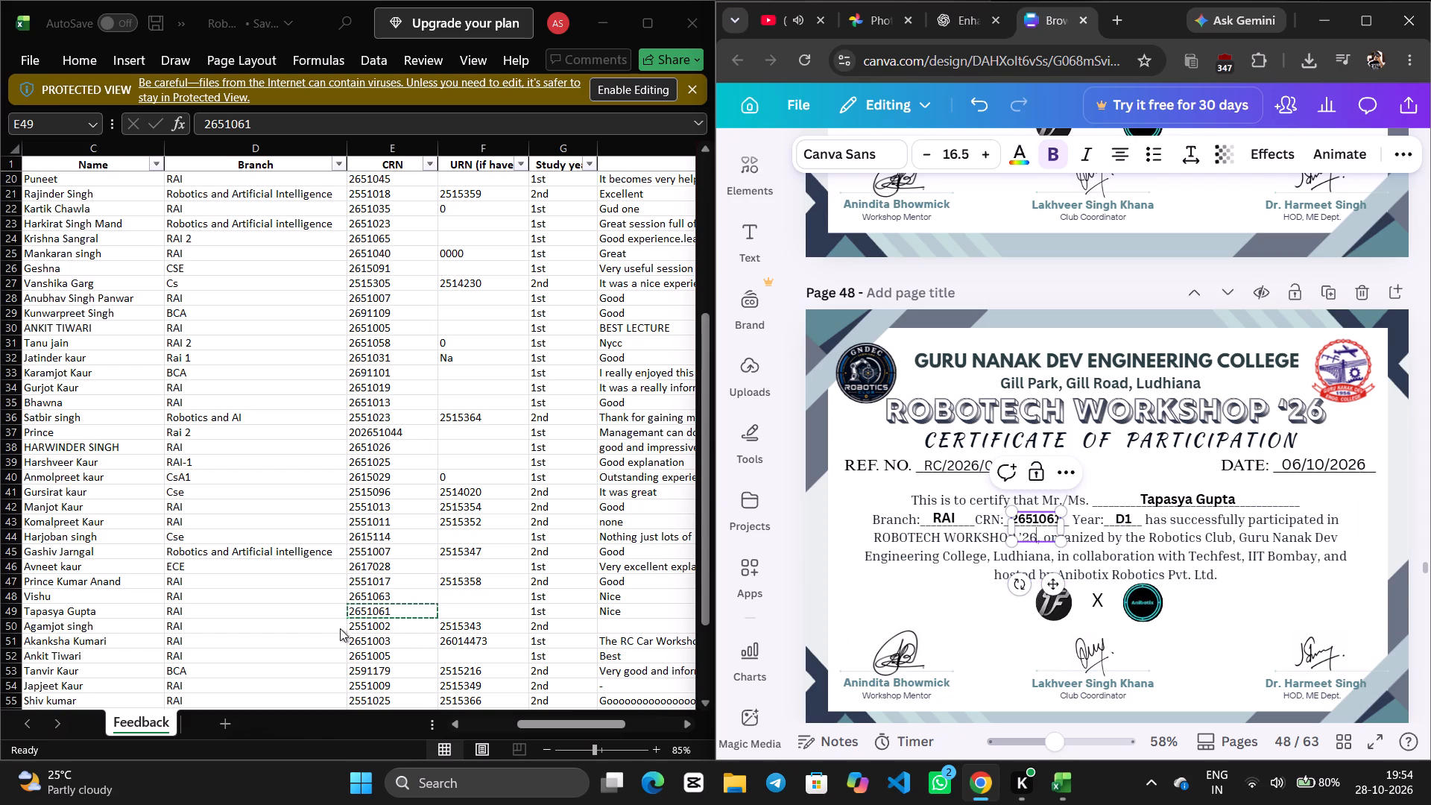
Replace the participant name on the page 49 certificate with the name from row 50 of the feedback workbook.
double_click(110, 631)
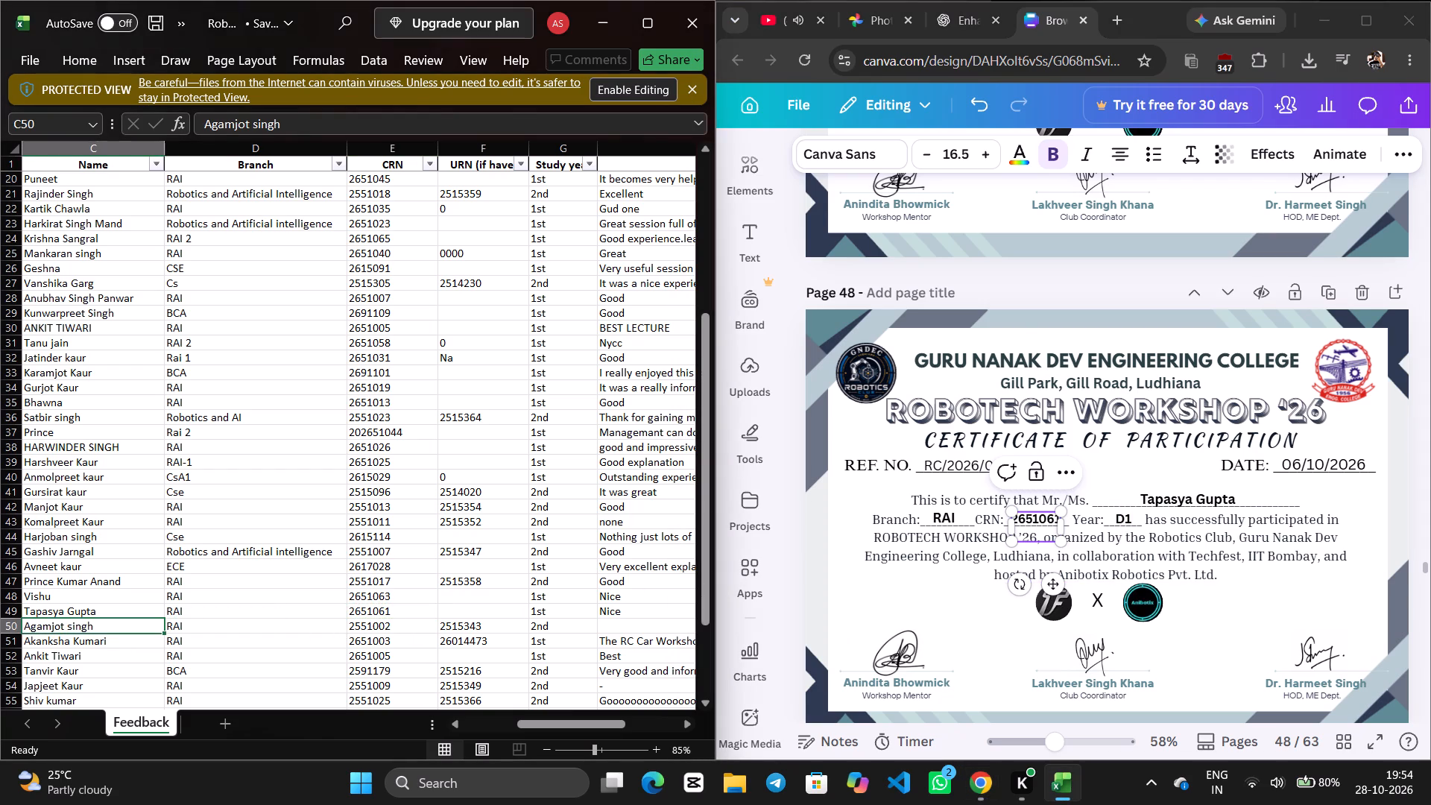
key("ctrl+c")
scroll(1208, 587, "down", 4)
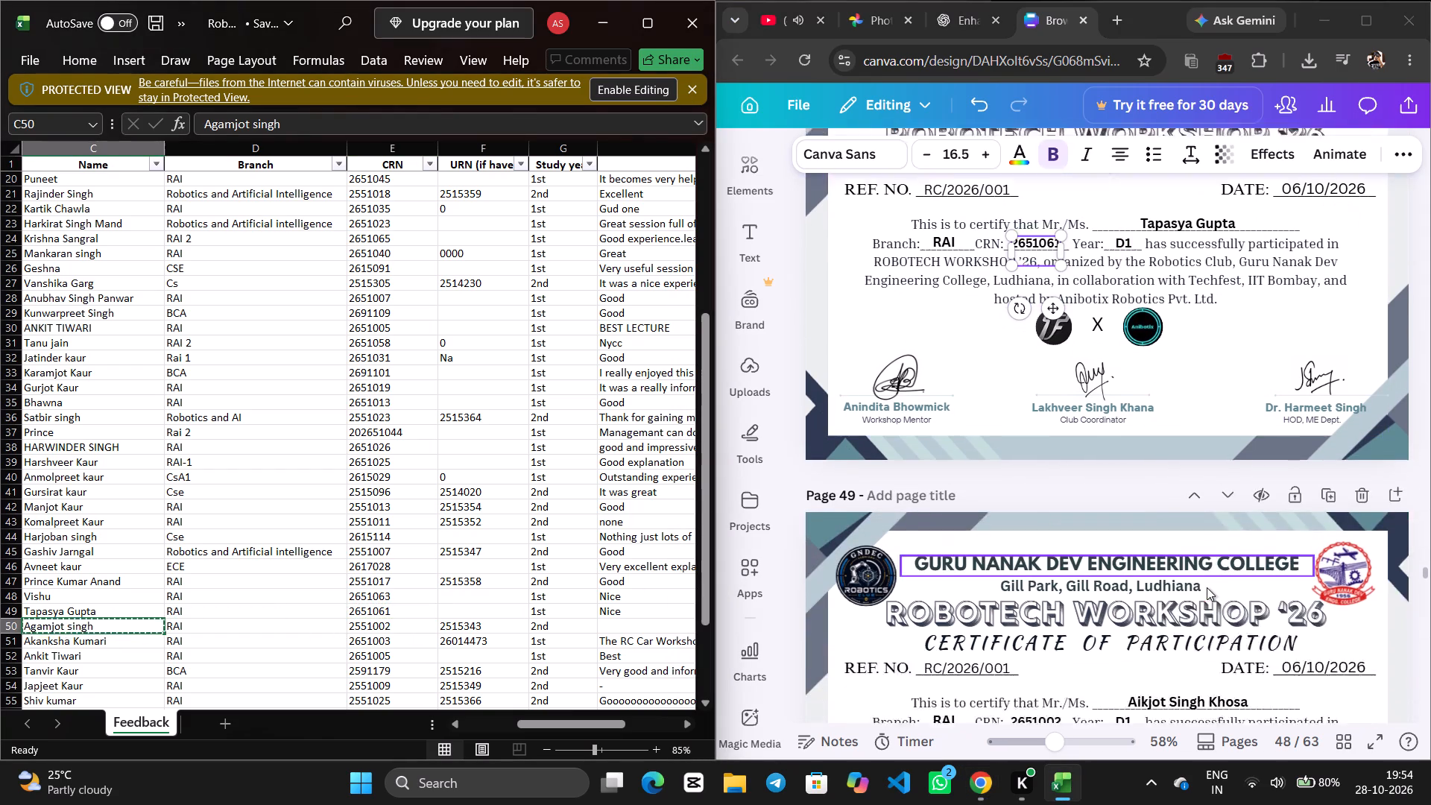
double_click(1200, 607)
key("ctrl+v")
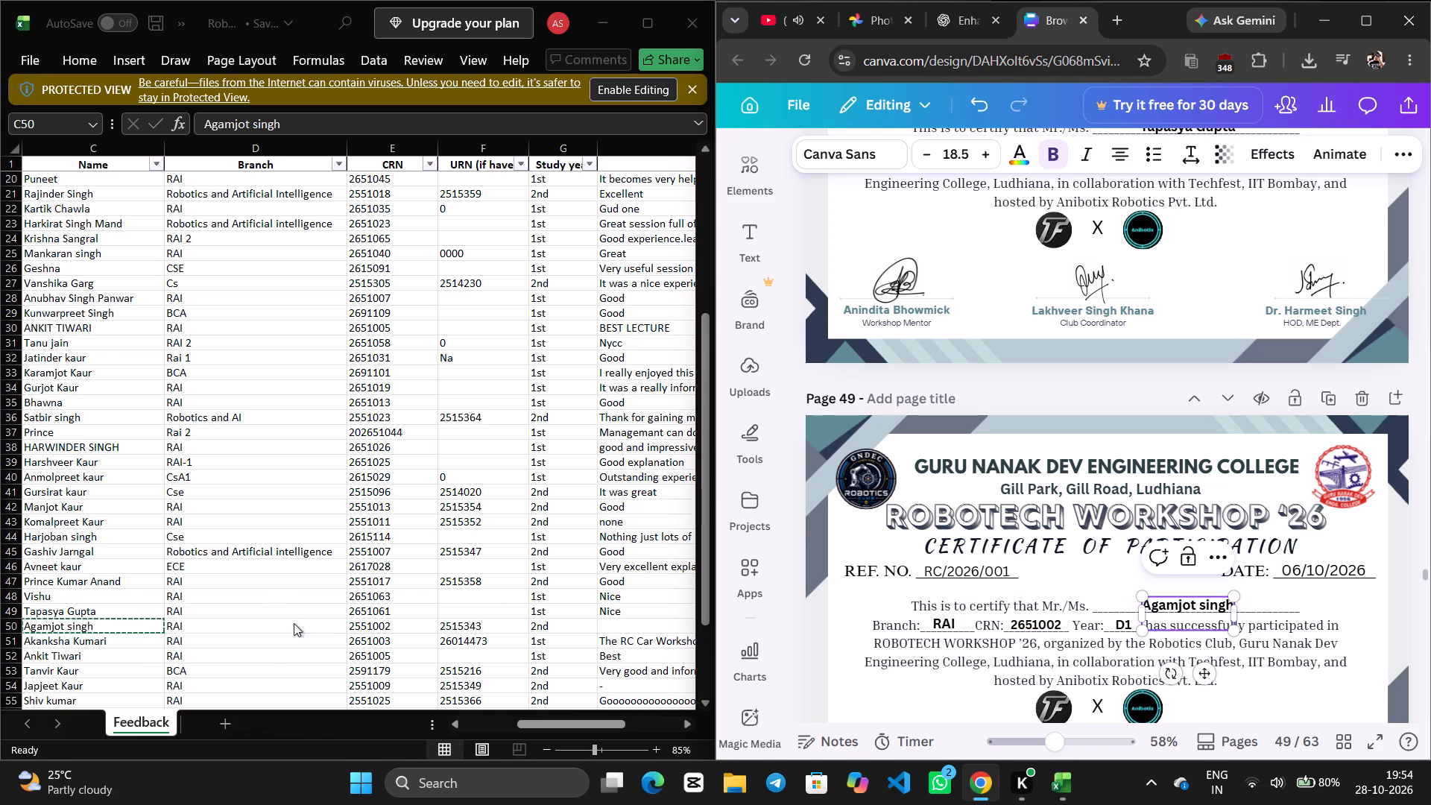
Replace the CRN on the page 49 certificate with the CRN from row 50 of the feedback workbook.
double_click(393, 625)
key("ctrl+c")
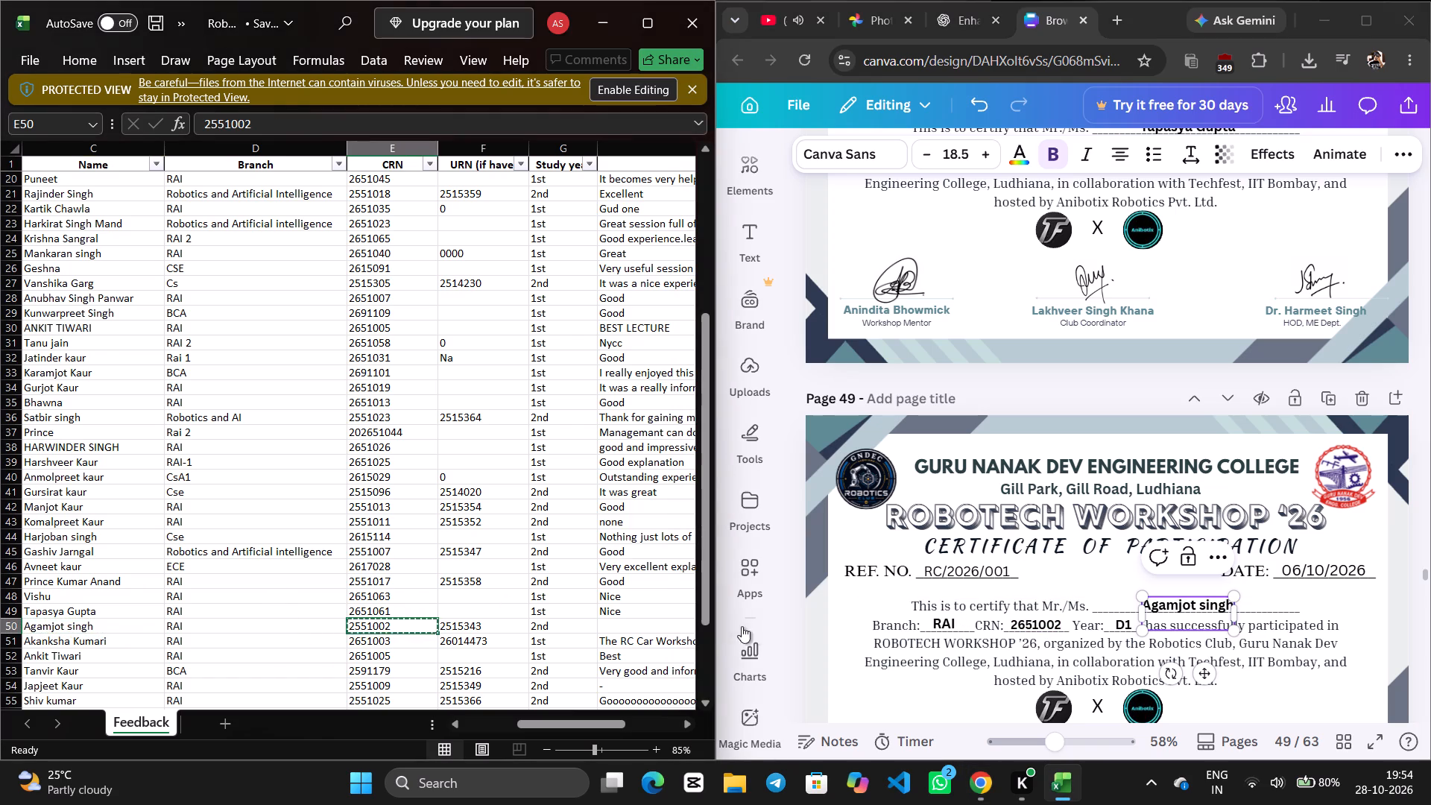
double_click(1046, 623)
key("ctrl+v")
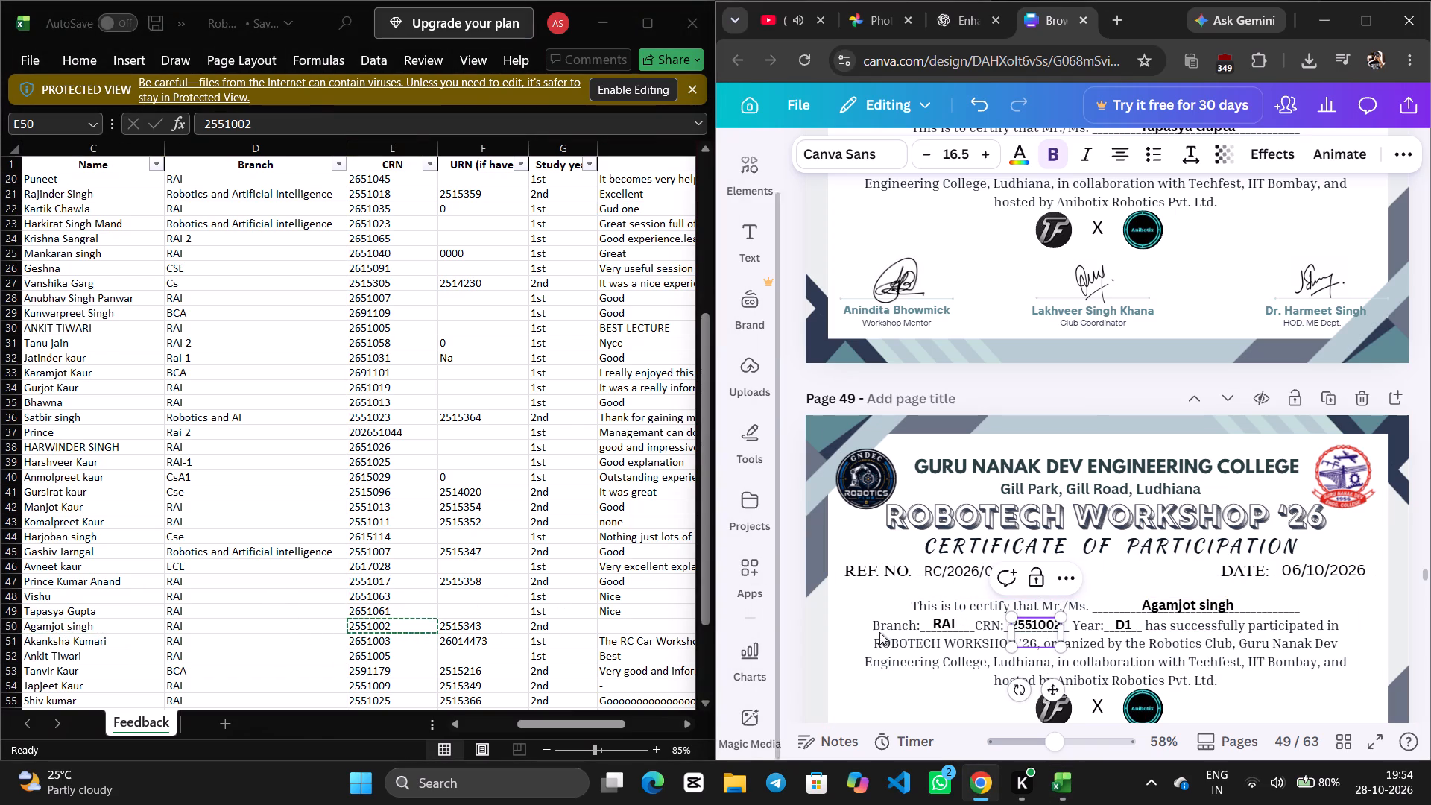
Change the year on the page 49 certificate to D2.
left_click(1128, 622)
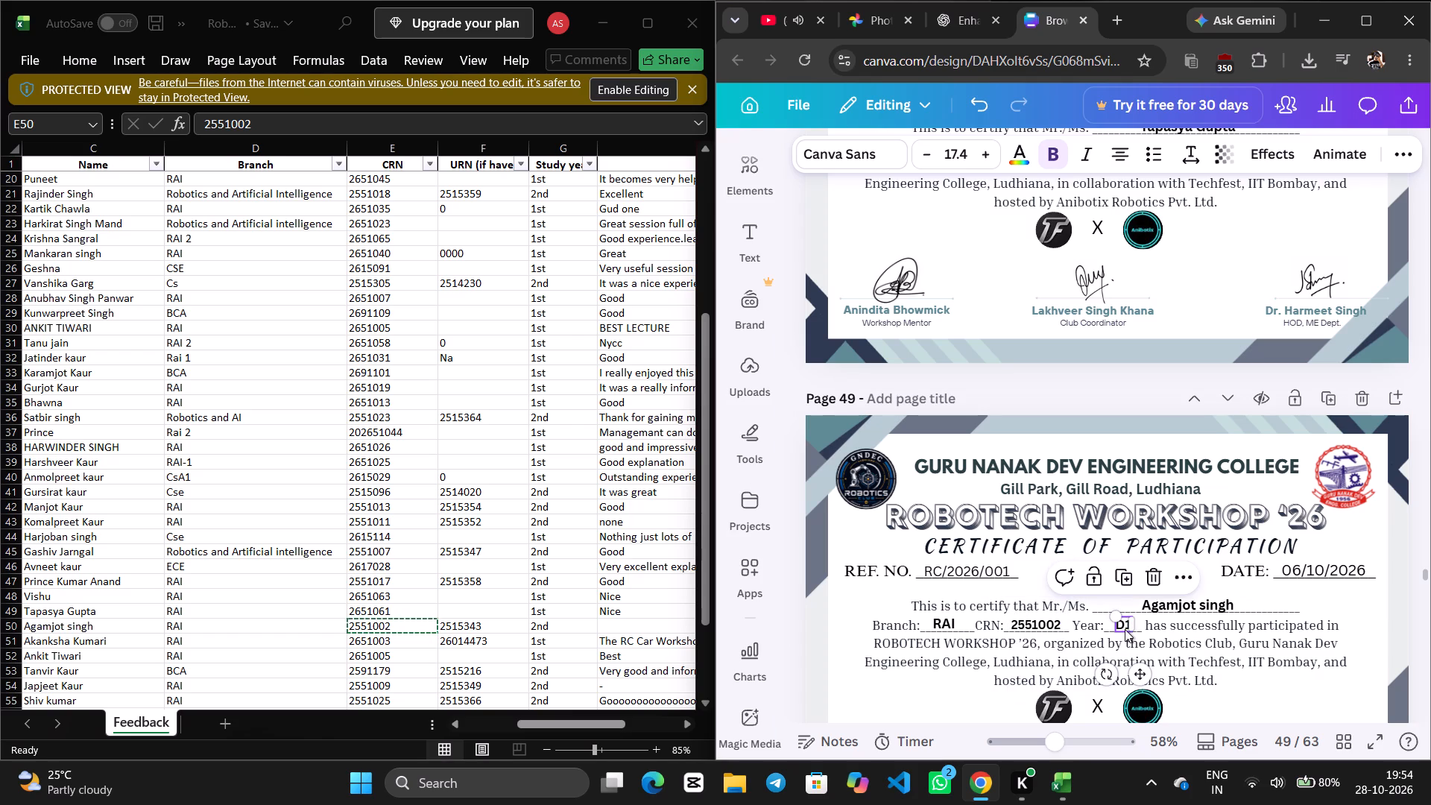
type("D2")
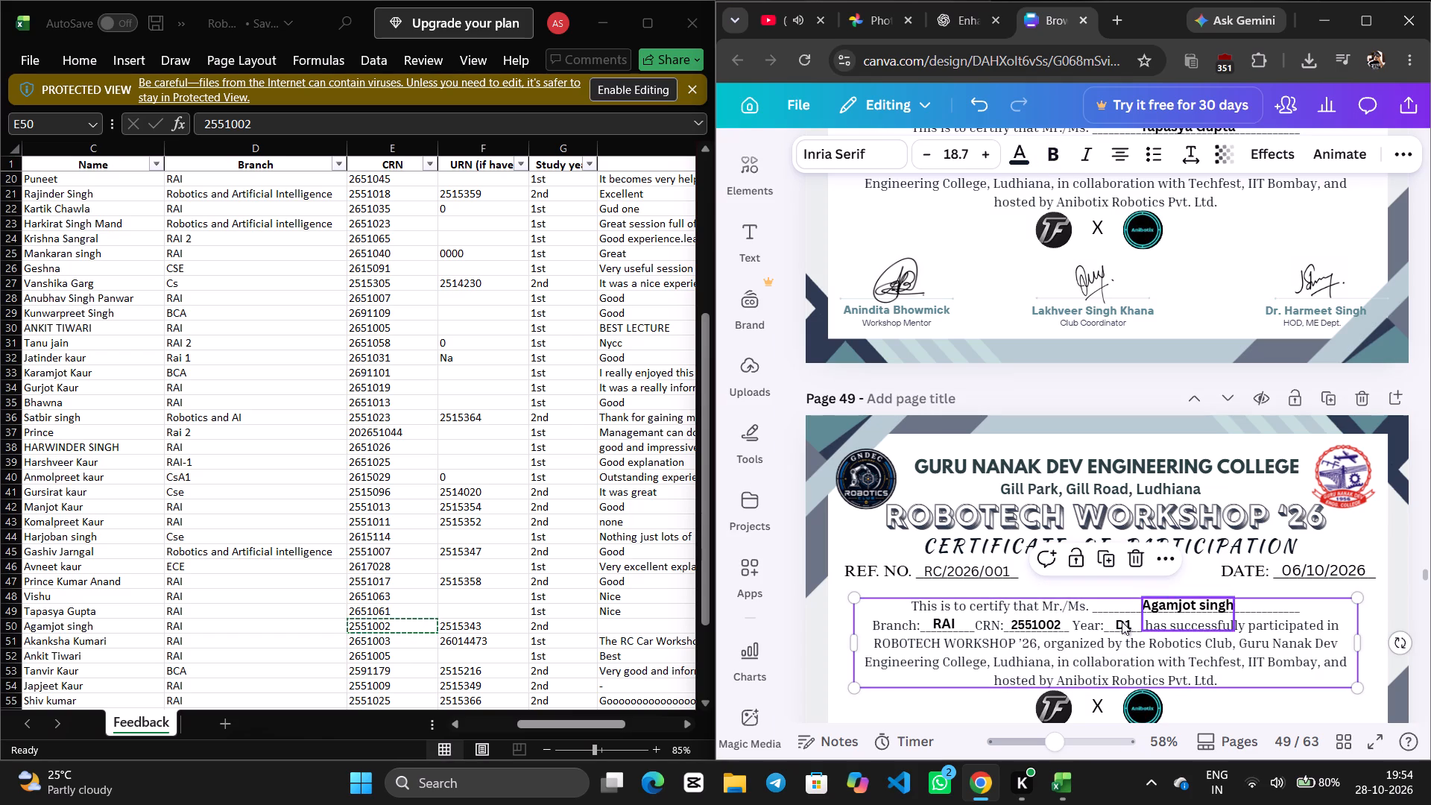
double_click(1122, 622)
type("D2")
Replace the participant name on the page 50 certificate with the name from row 51 of the feedback workbook.
scroll(1226, 654, "down", 2)
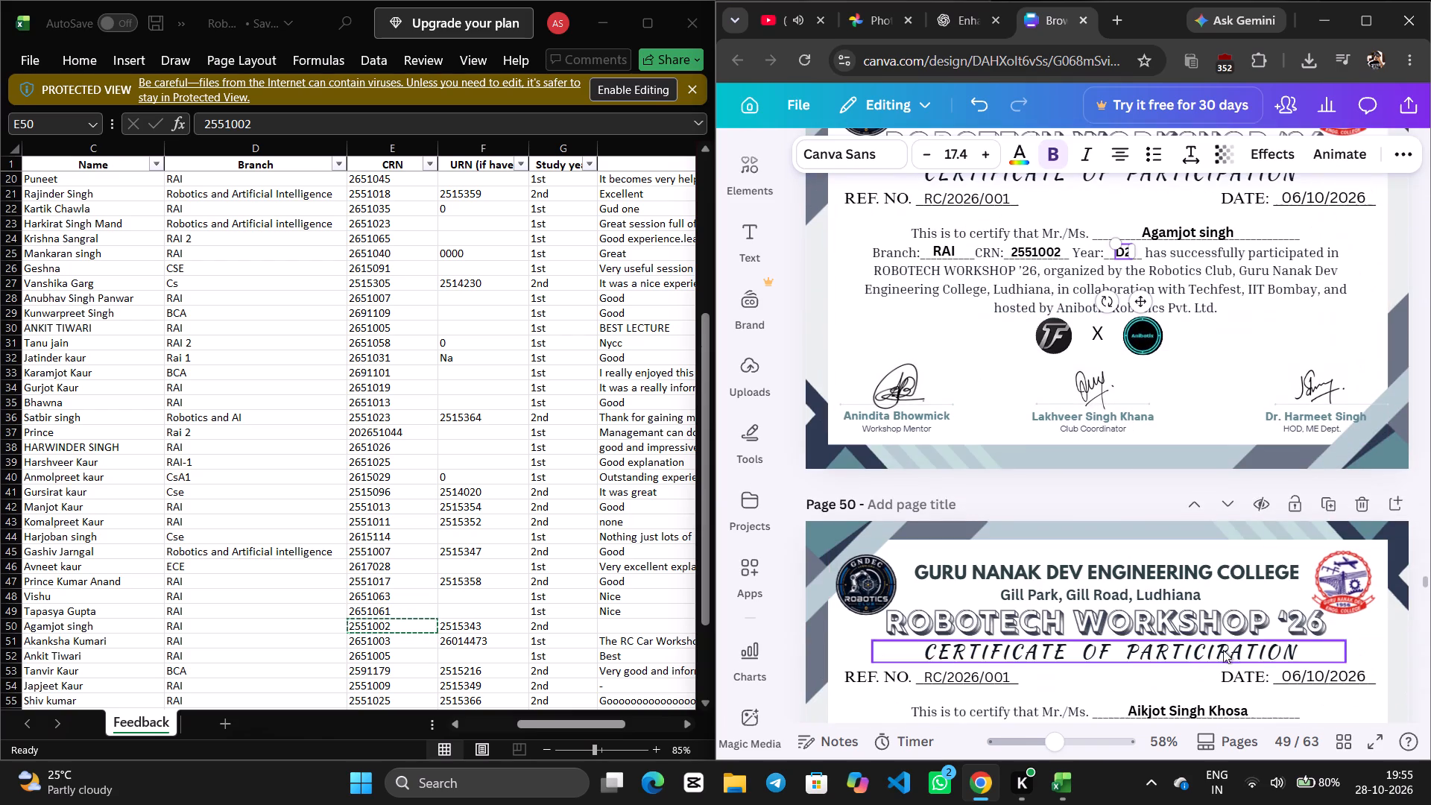
scroll(1178, 442, "down", 1)
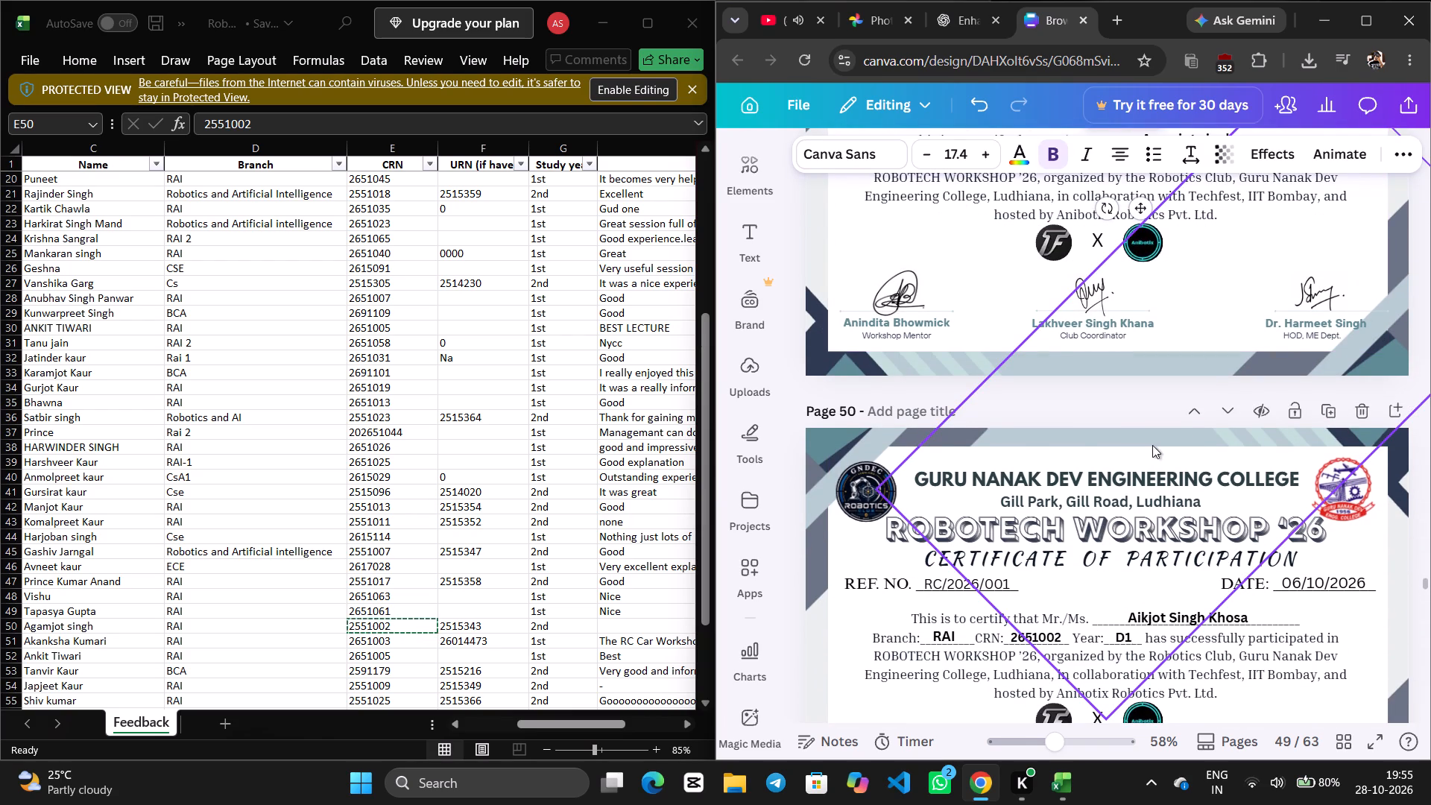
scroll(1152, 445, "down", 1)
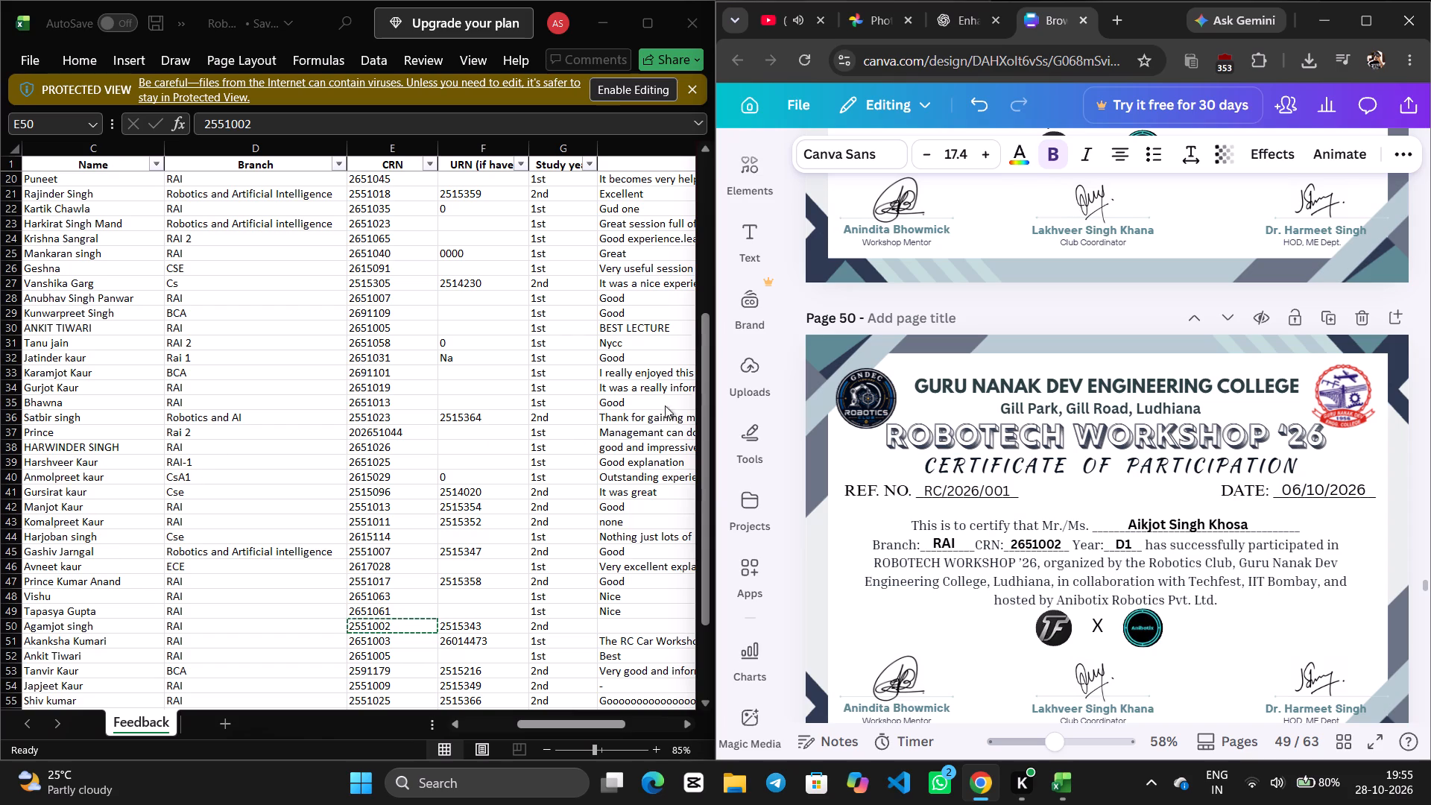
left_click(72, 645)
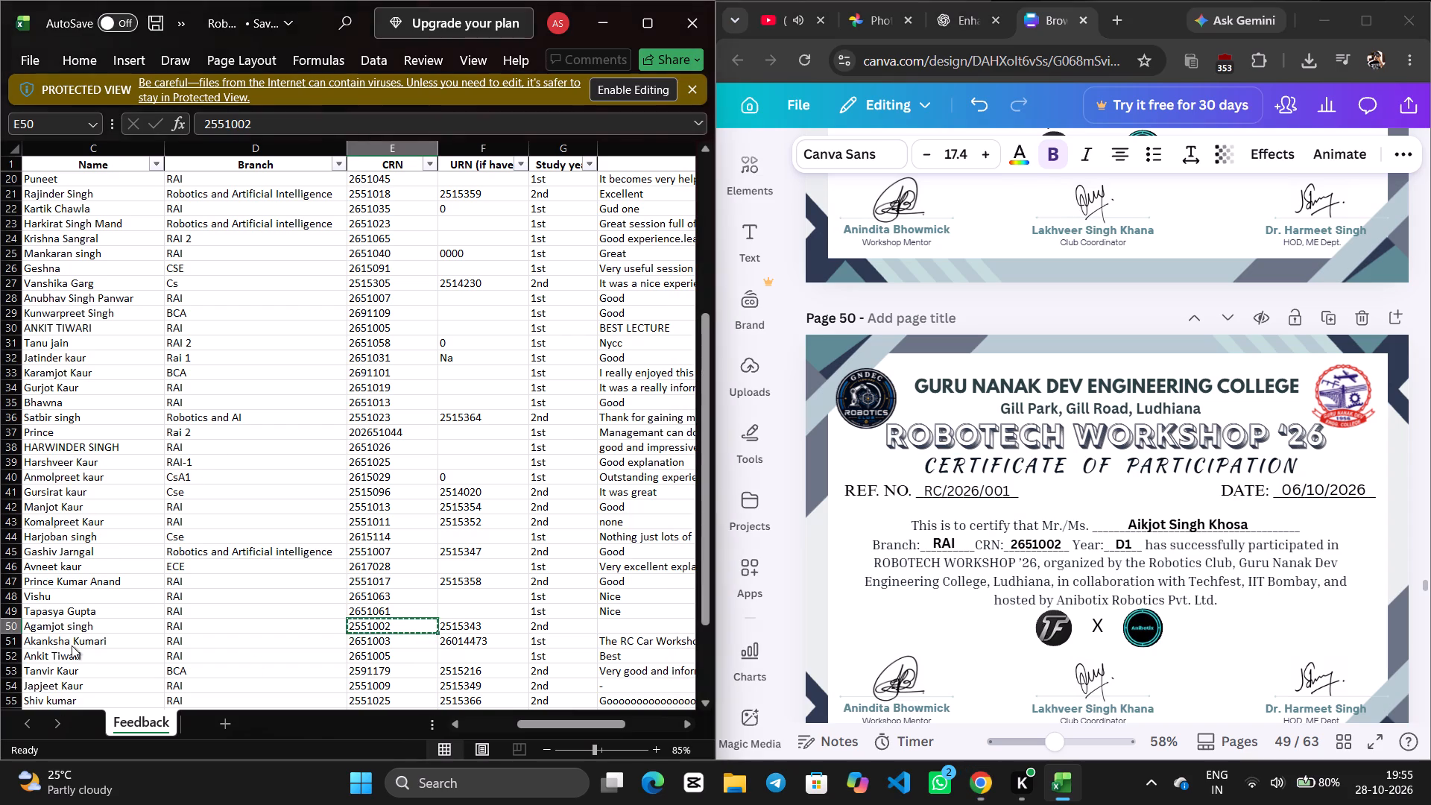
left_click(78, 640)
key("ctrl+c")
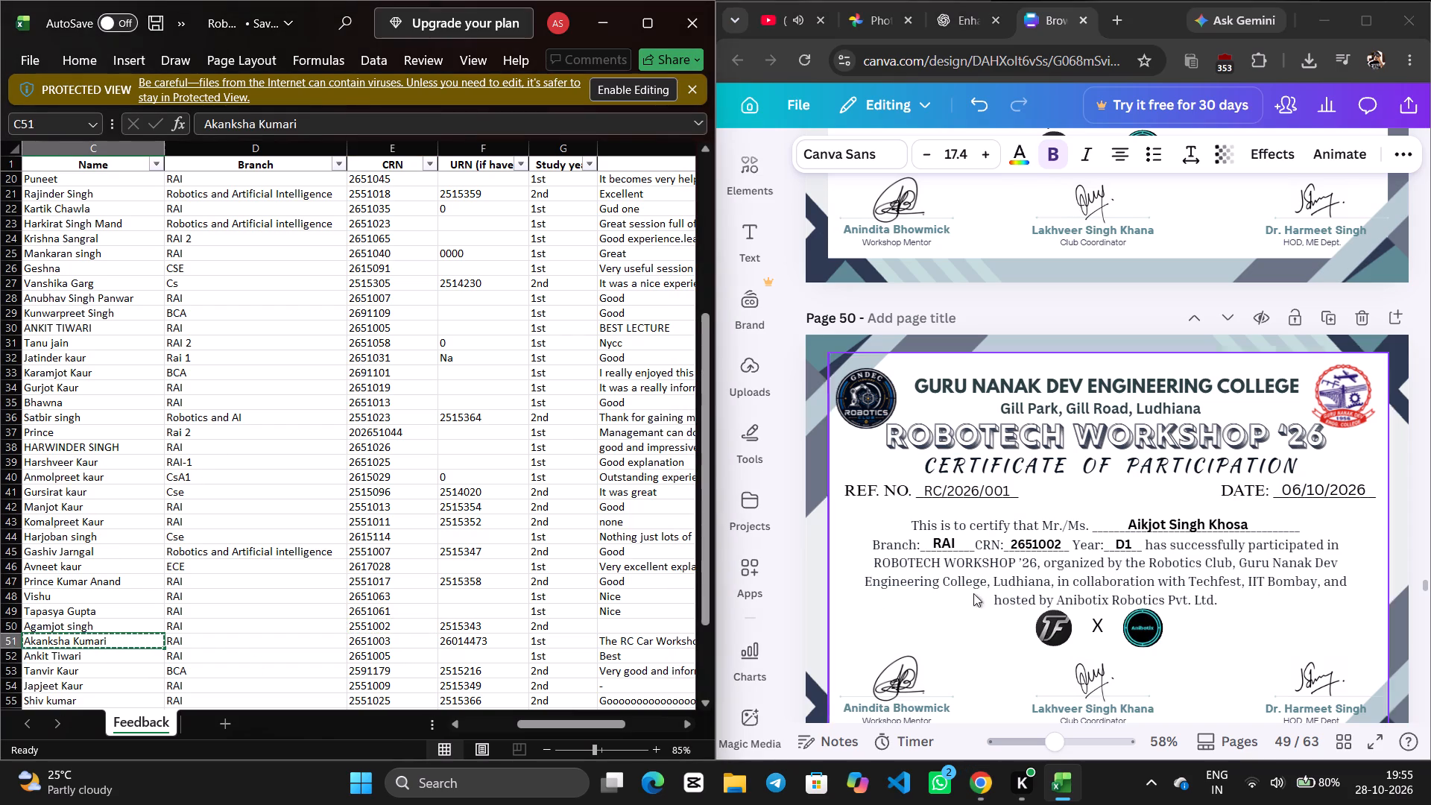
double_click(1207, 526)
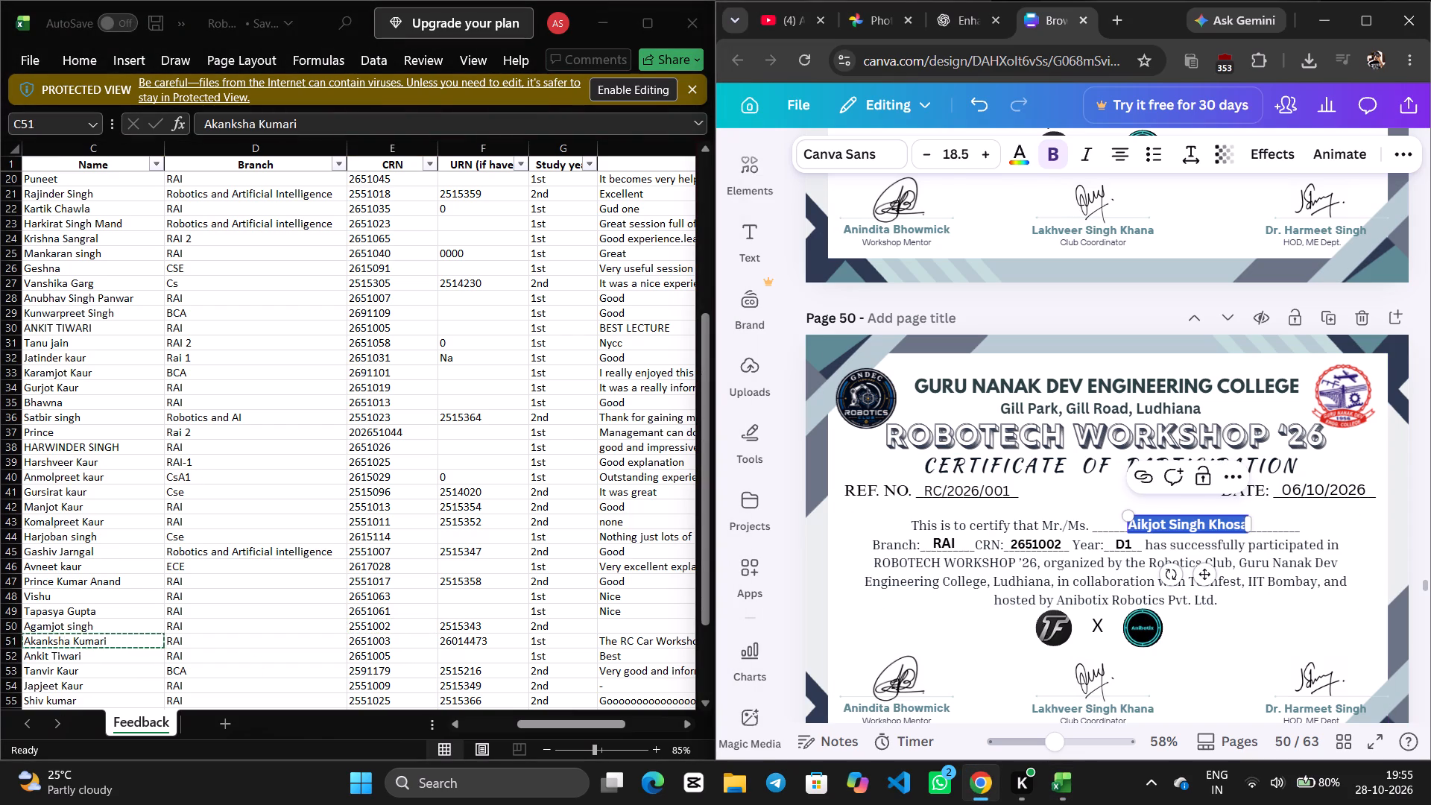
key("ctrl+v")
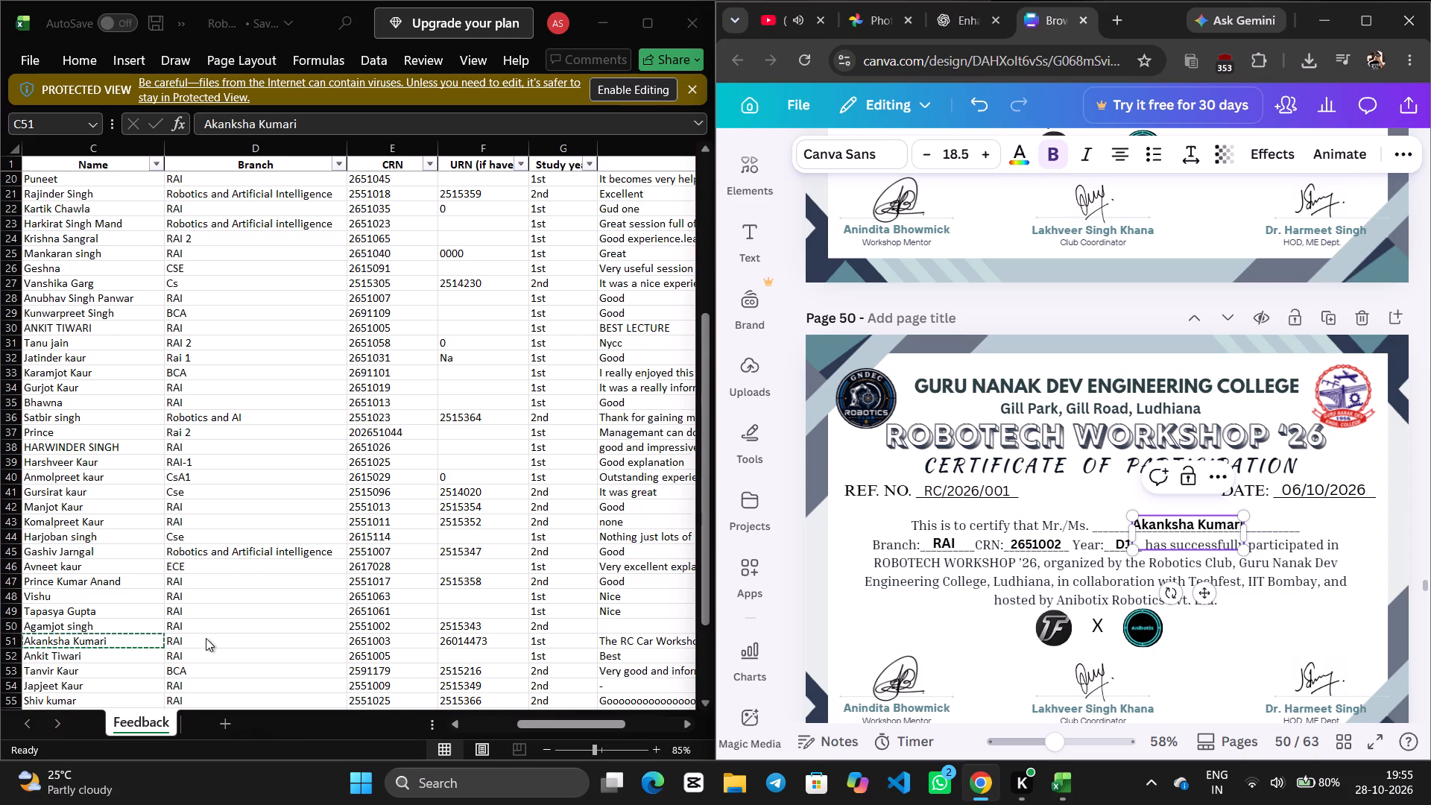
Replace the CRN on the page 50 certificate with the CRN from row 51 of the feedback workbook.
left_click(206, 638)
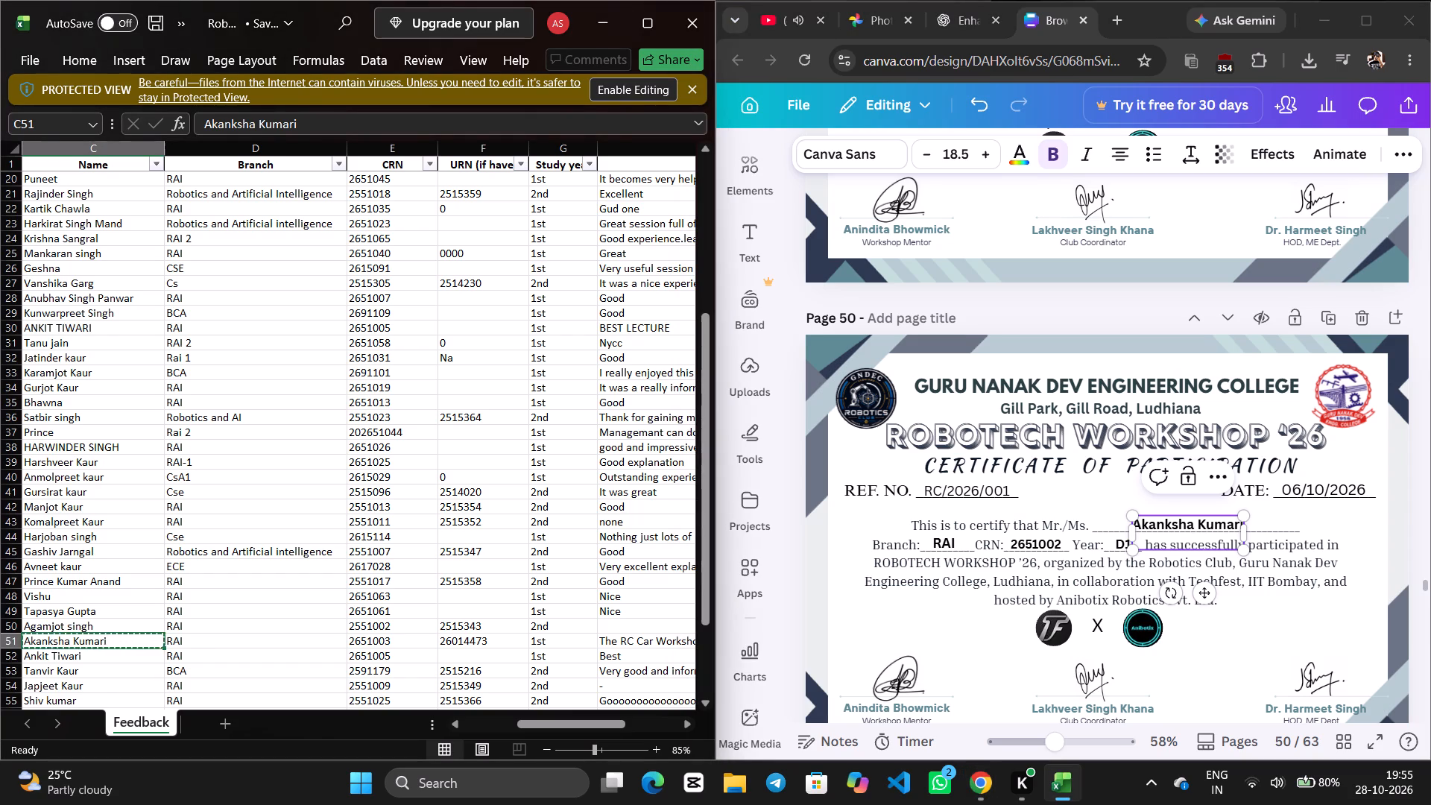
left_click(390, 646)
key("ctrl+c")
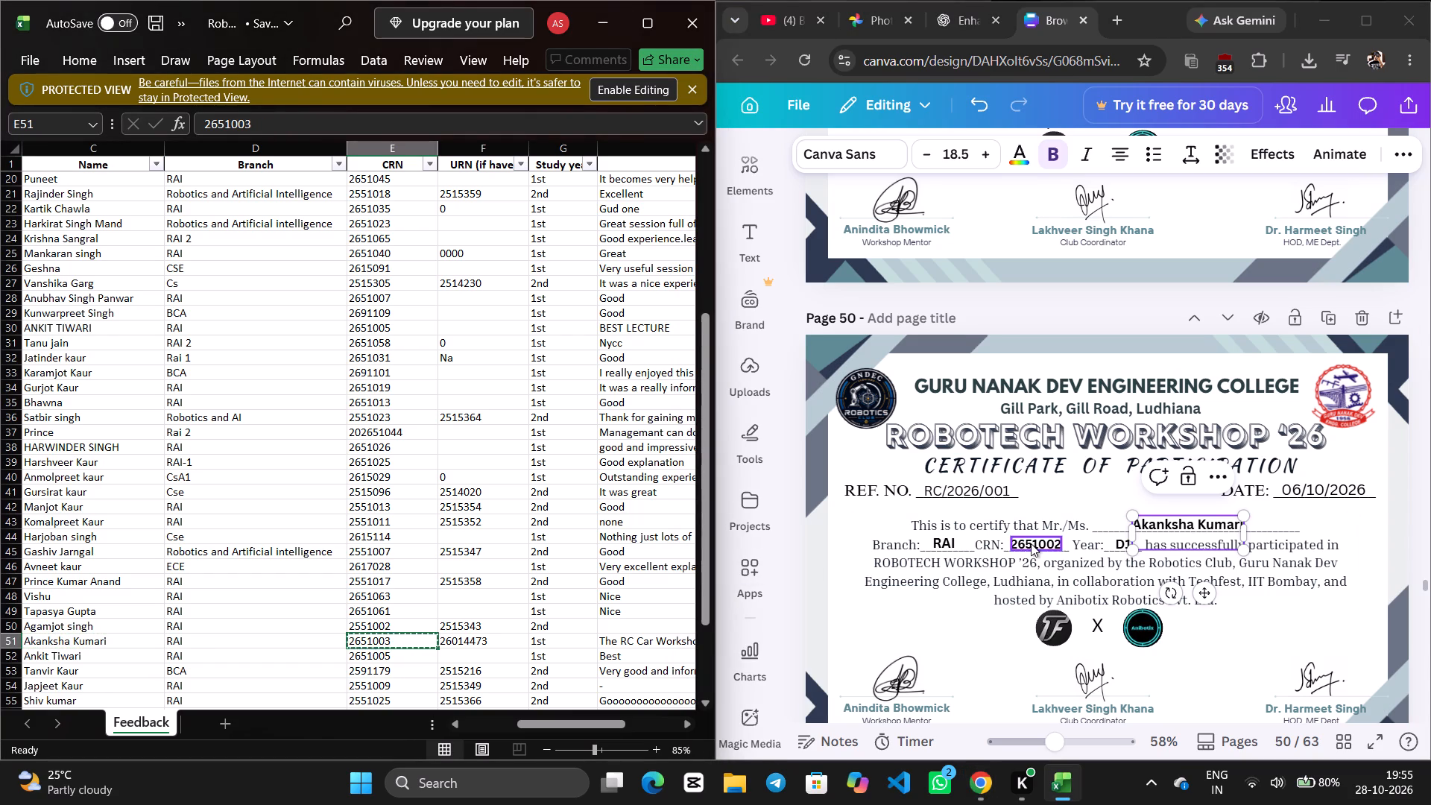
double_click(1036, 543)
key("ctrl+v")
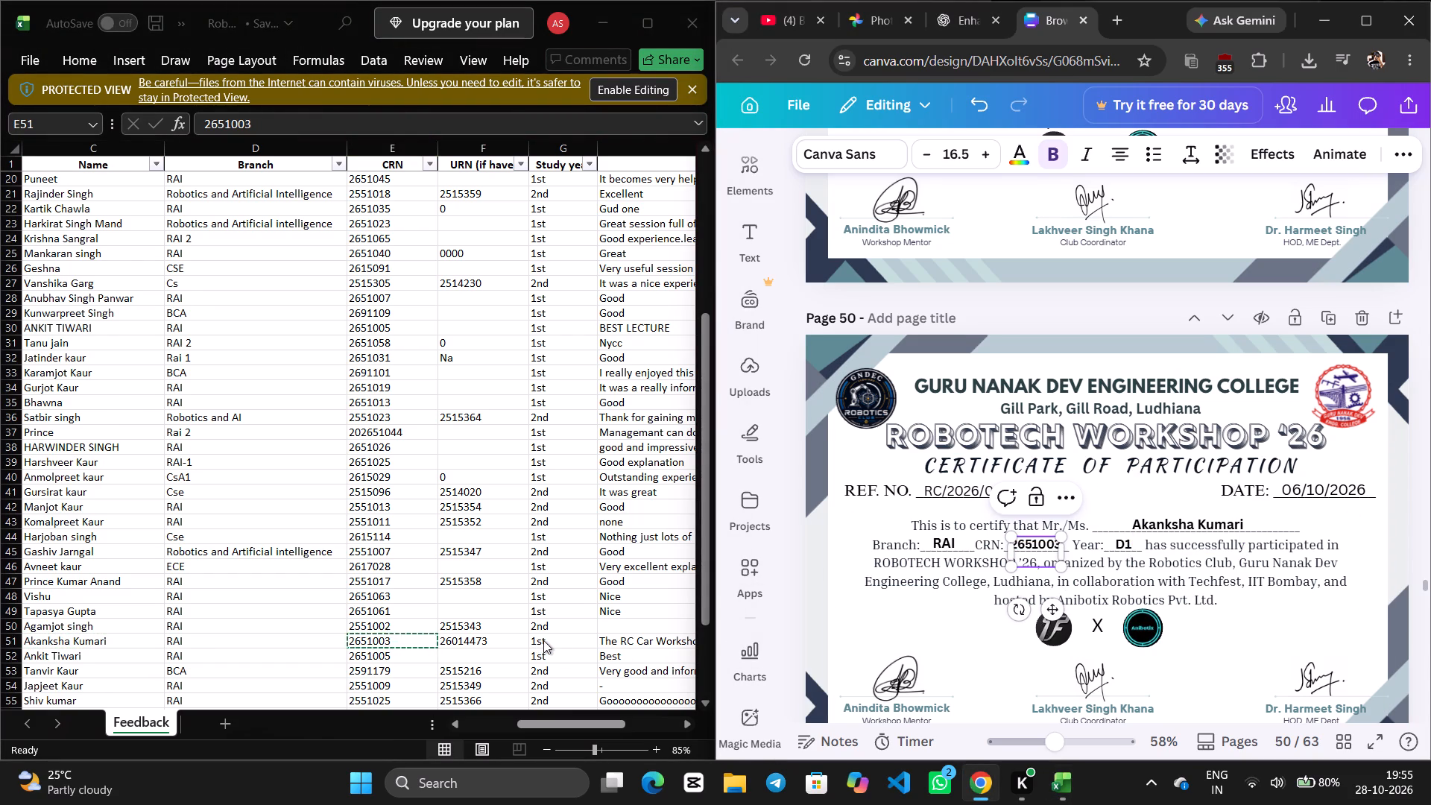
Replace the participant name on the page 51 certificate with the name from row 52 of the feedback workbook.
scroll(543, 640, "down", 1)
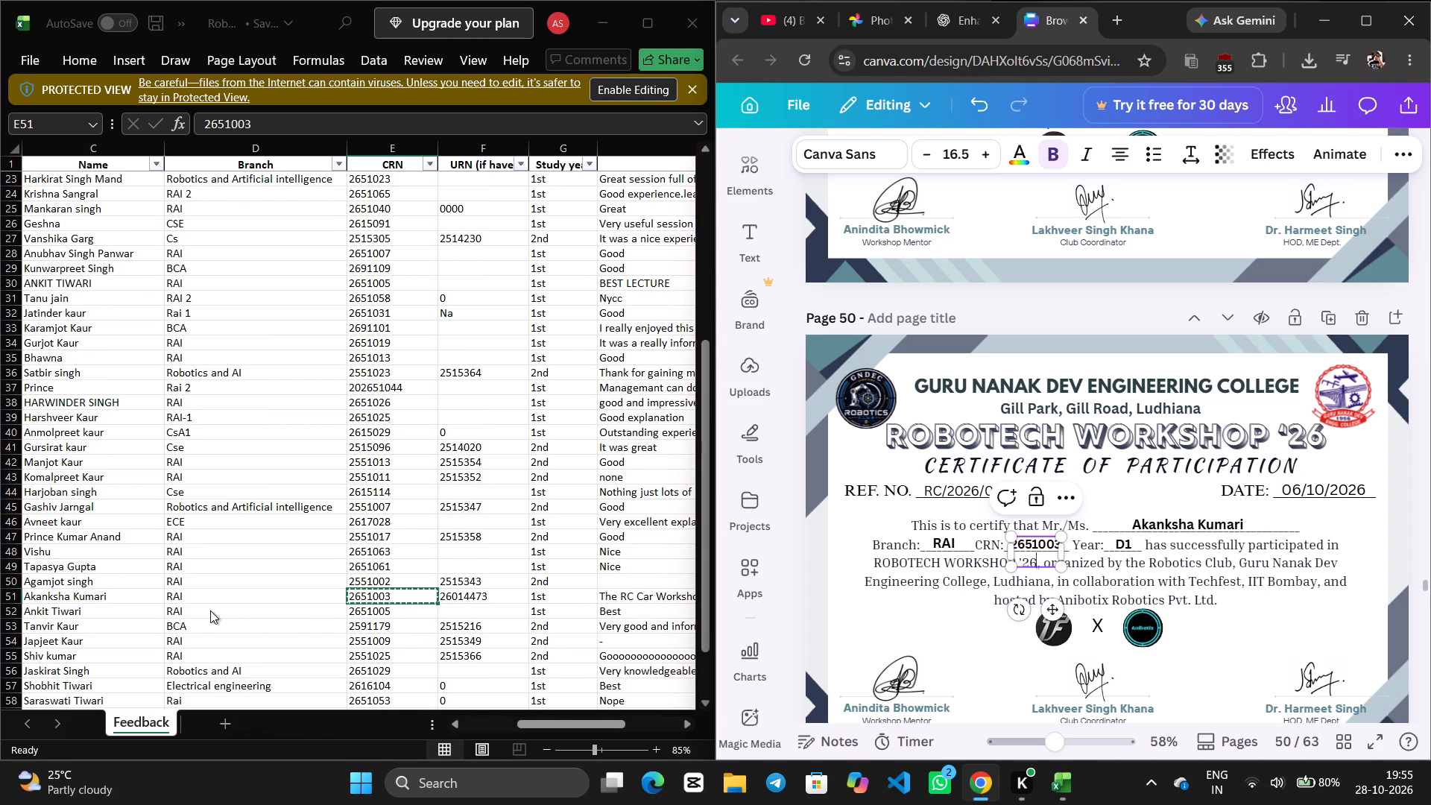
left_click(112, 613)
left_click(112, 613)
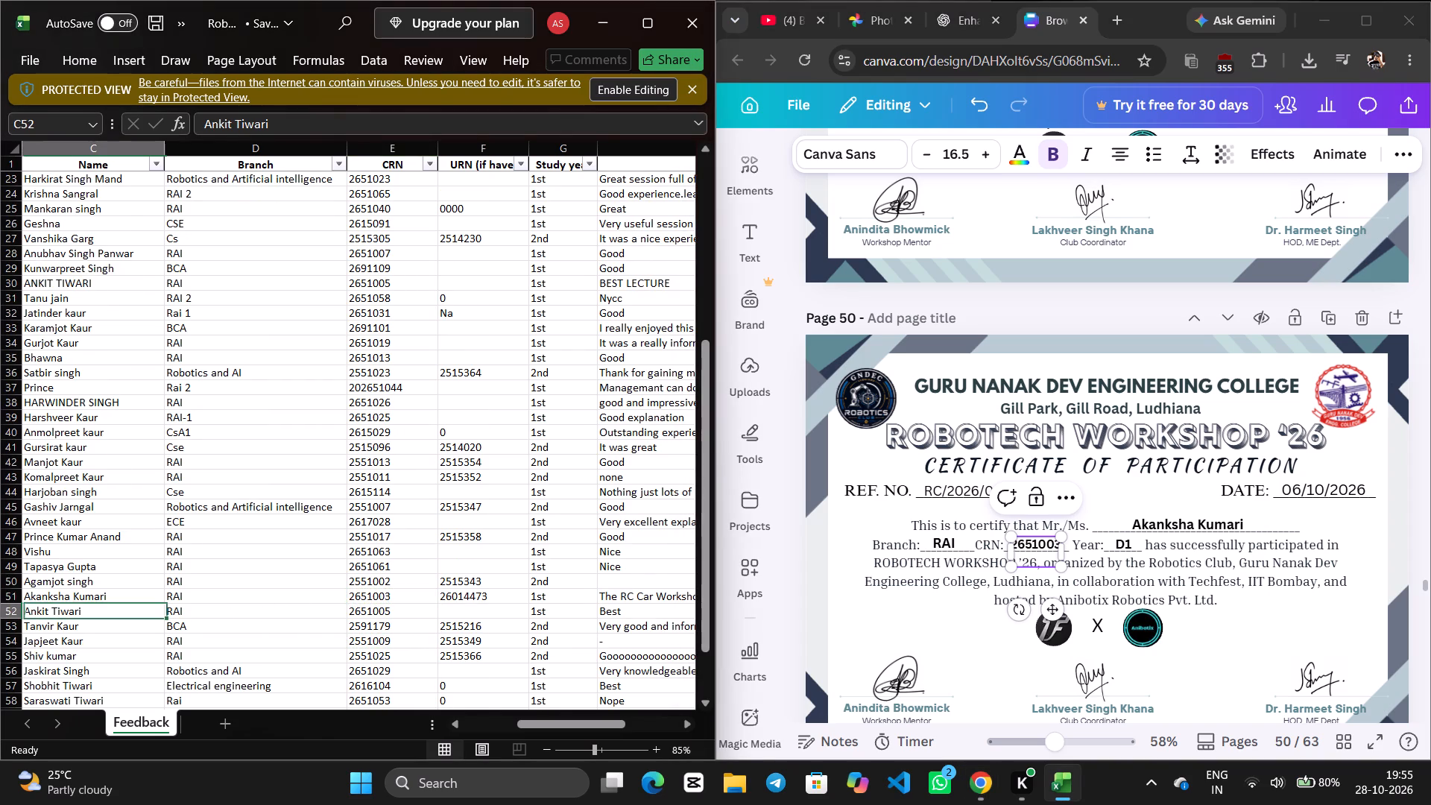
key("ctrl+c")
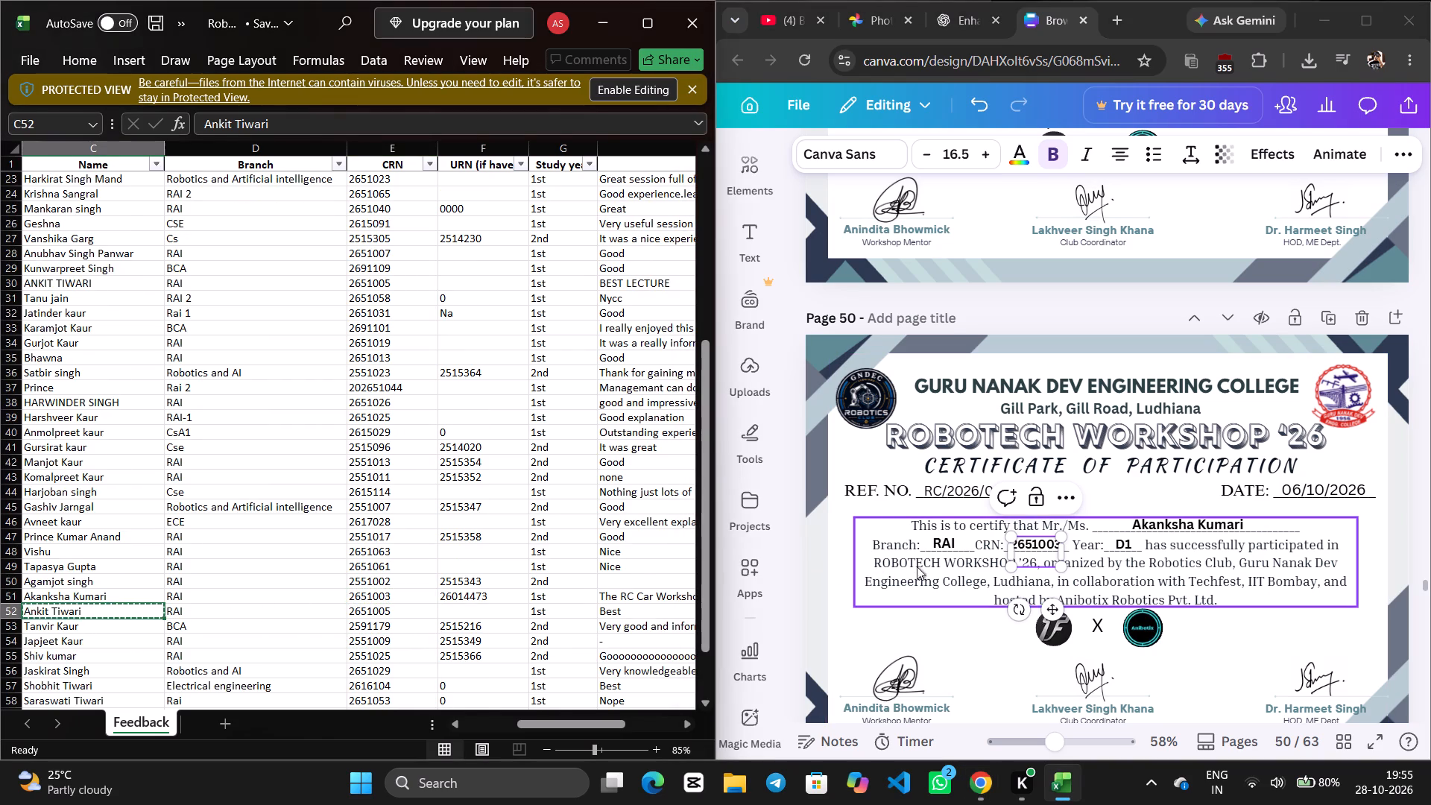
scroll(1011, 561, "down", 1)
scroll(1160, 524, "down", 1)
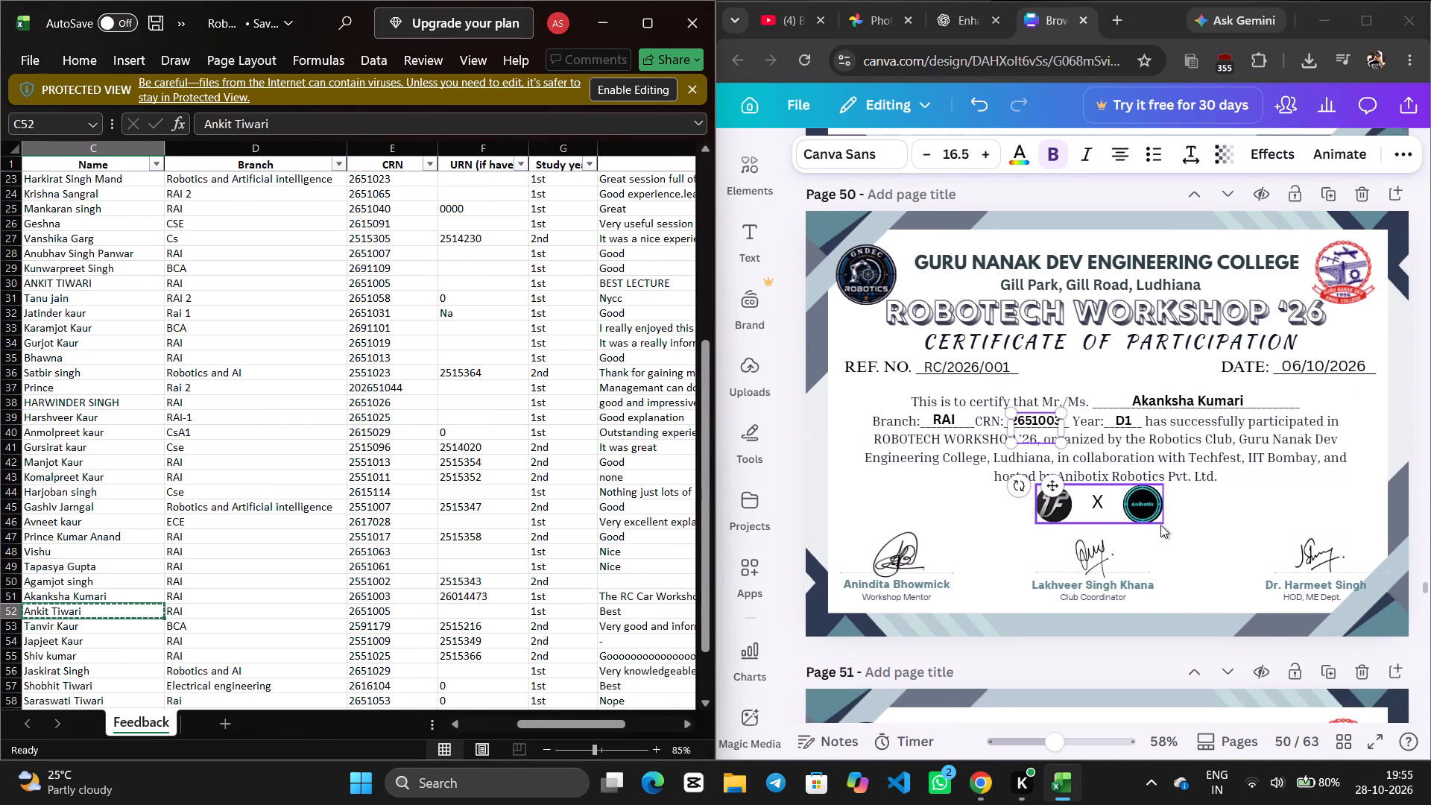
scroll(1160, 525, "down", 2)
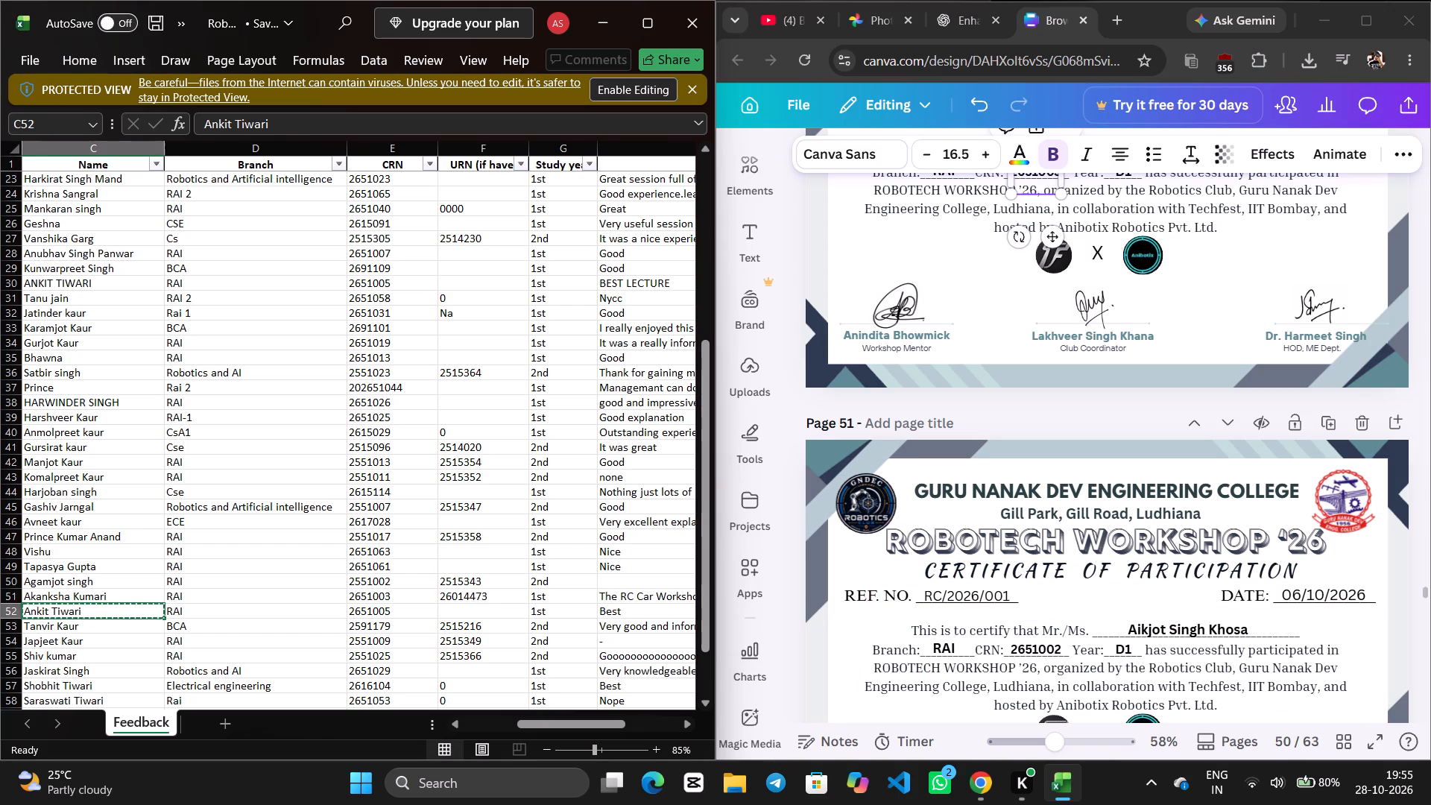
double_click(1166, 628)
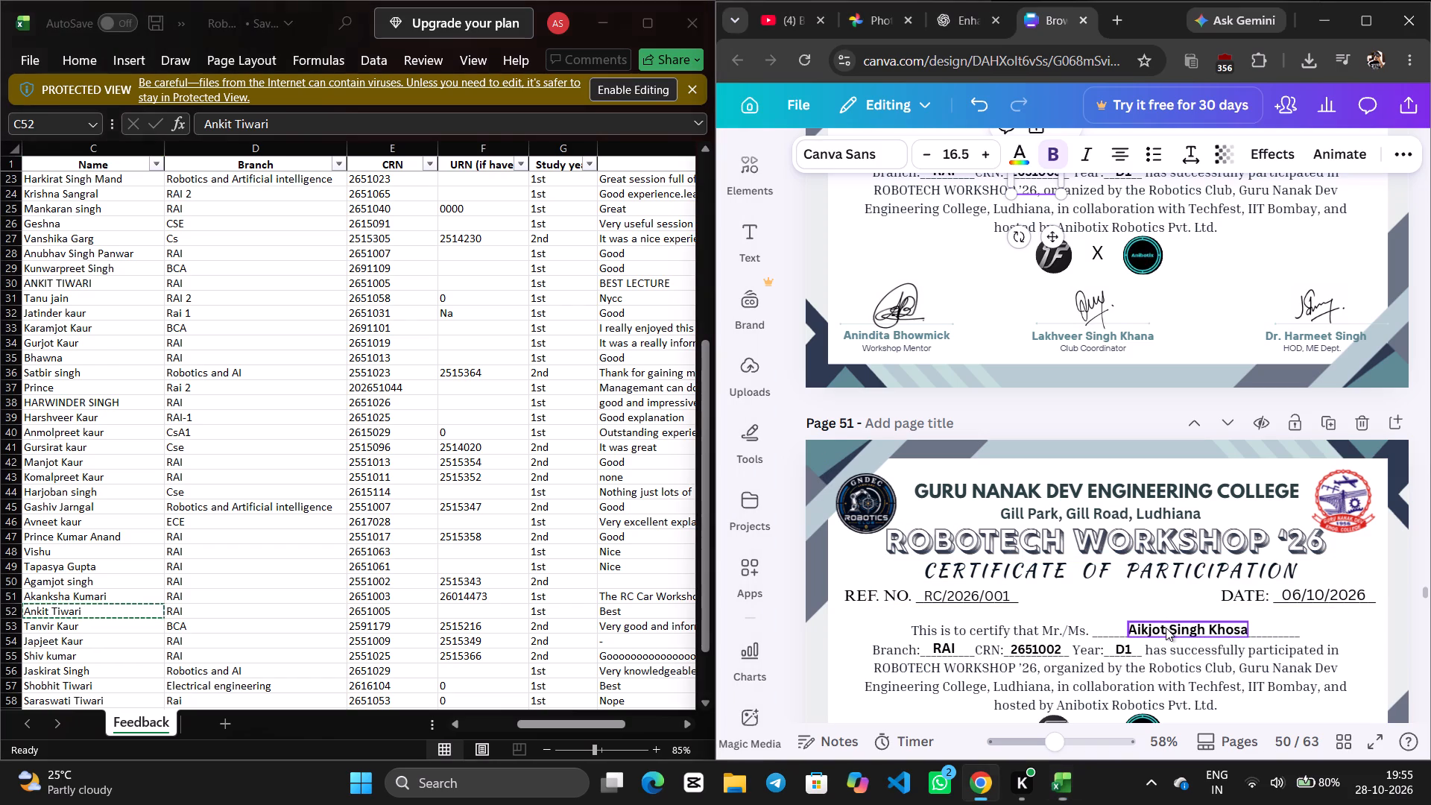
key("ctrl+v")
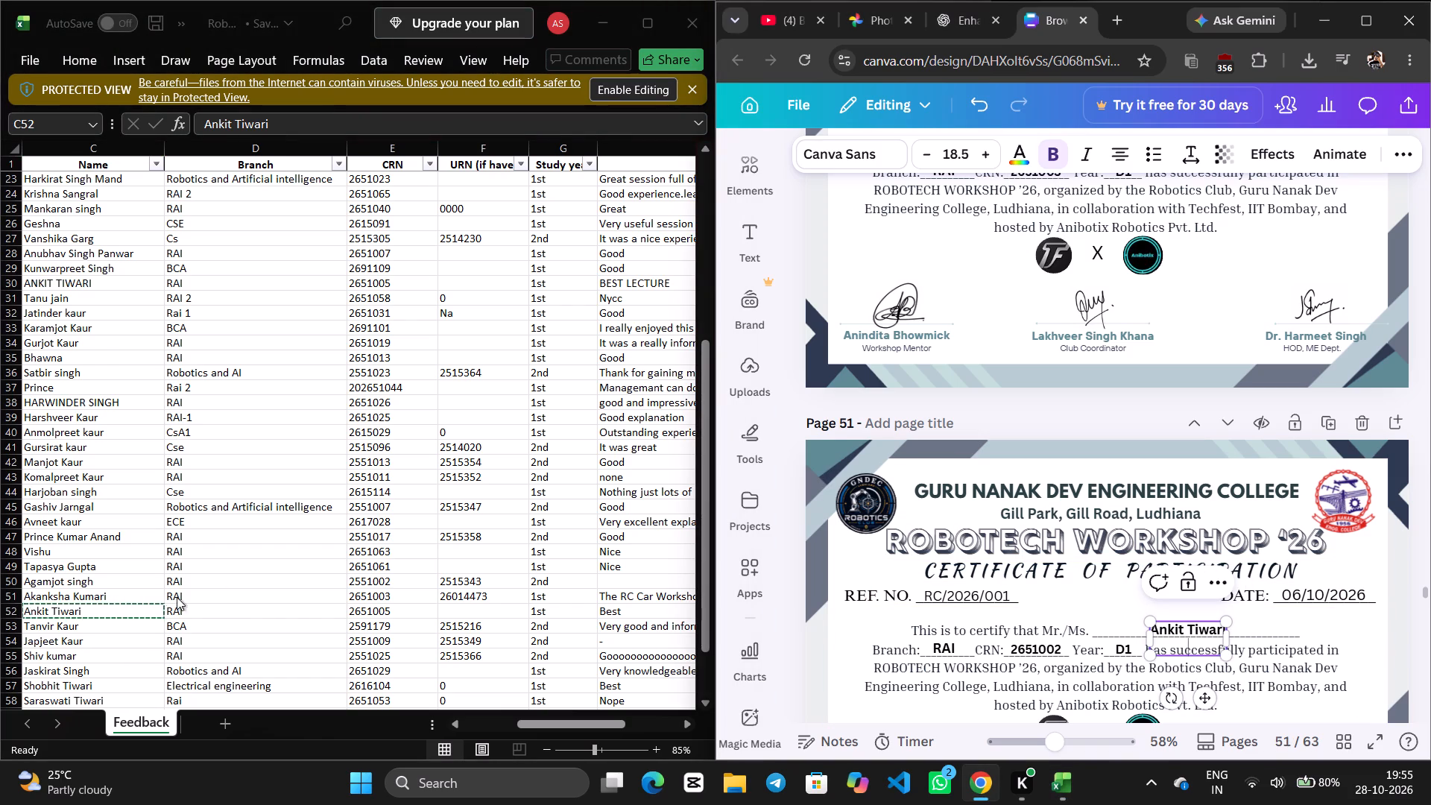
Replace the CRN on the page 51 certificate with the CRN from row 52 of the feedback workbook.
double_click(373, 611)
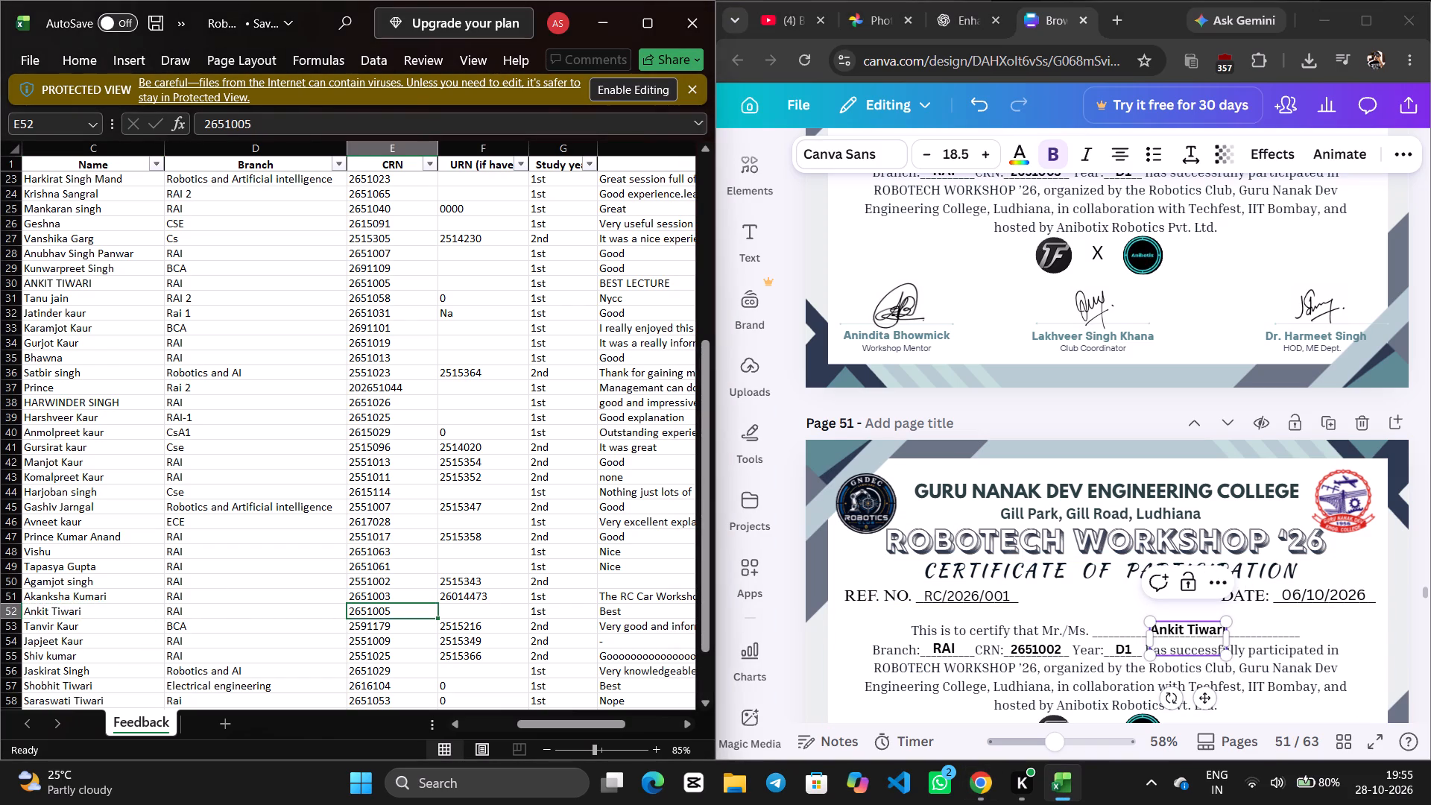
key("ctrl+c")
scroll(1103, 596, "down", 1)
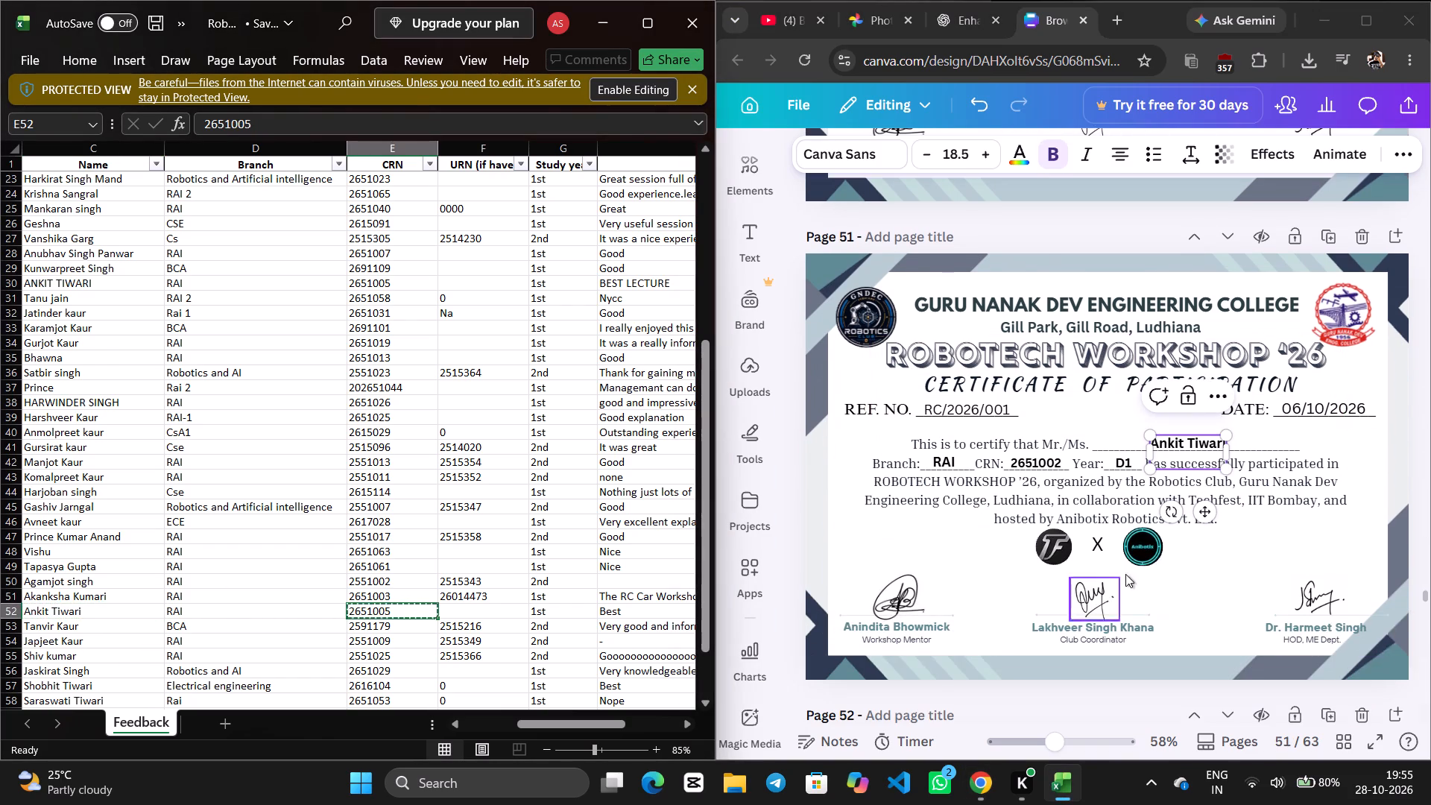
double_click(1034, 461)
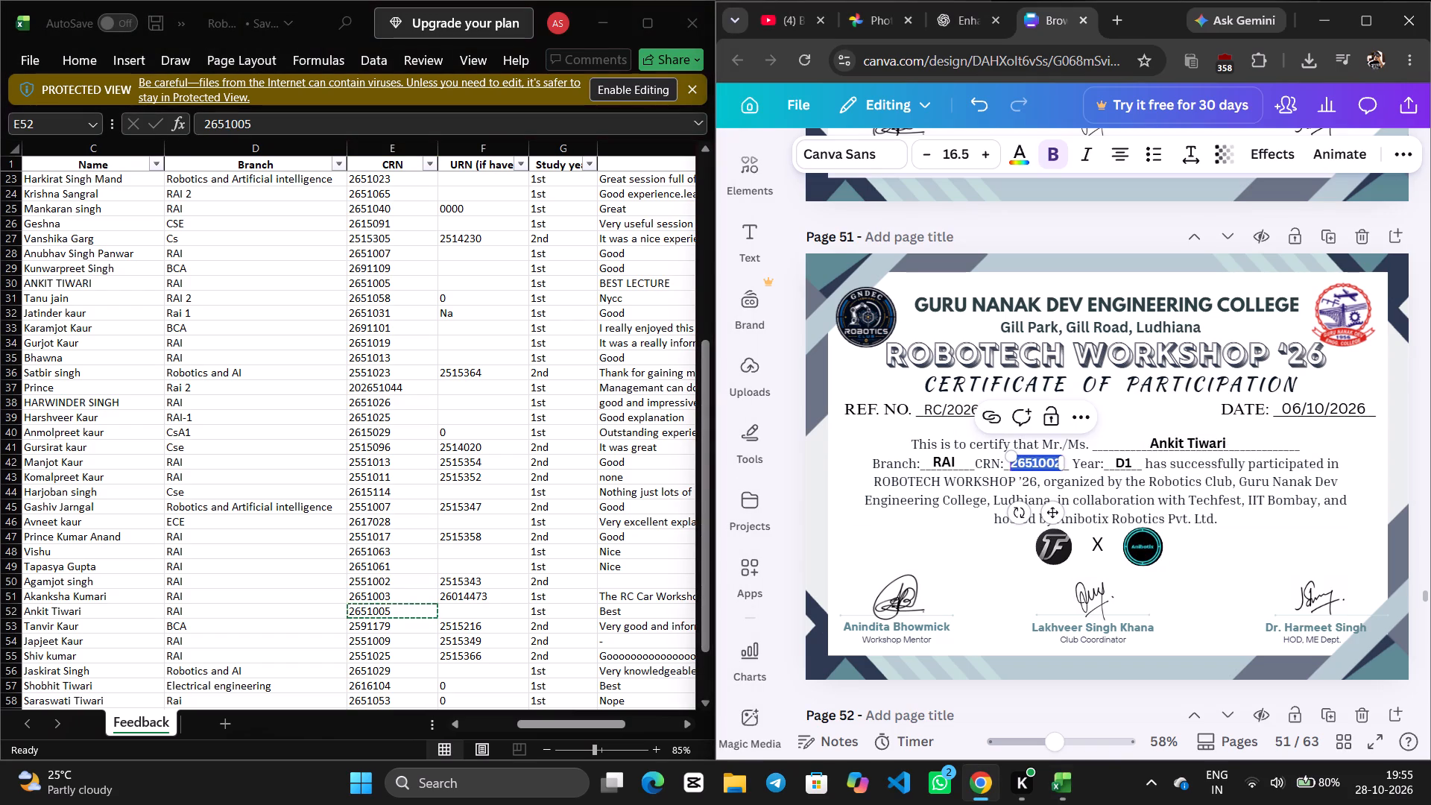
key("ctrl+v")
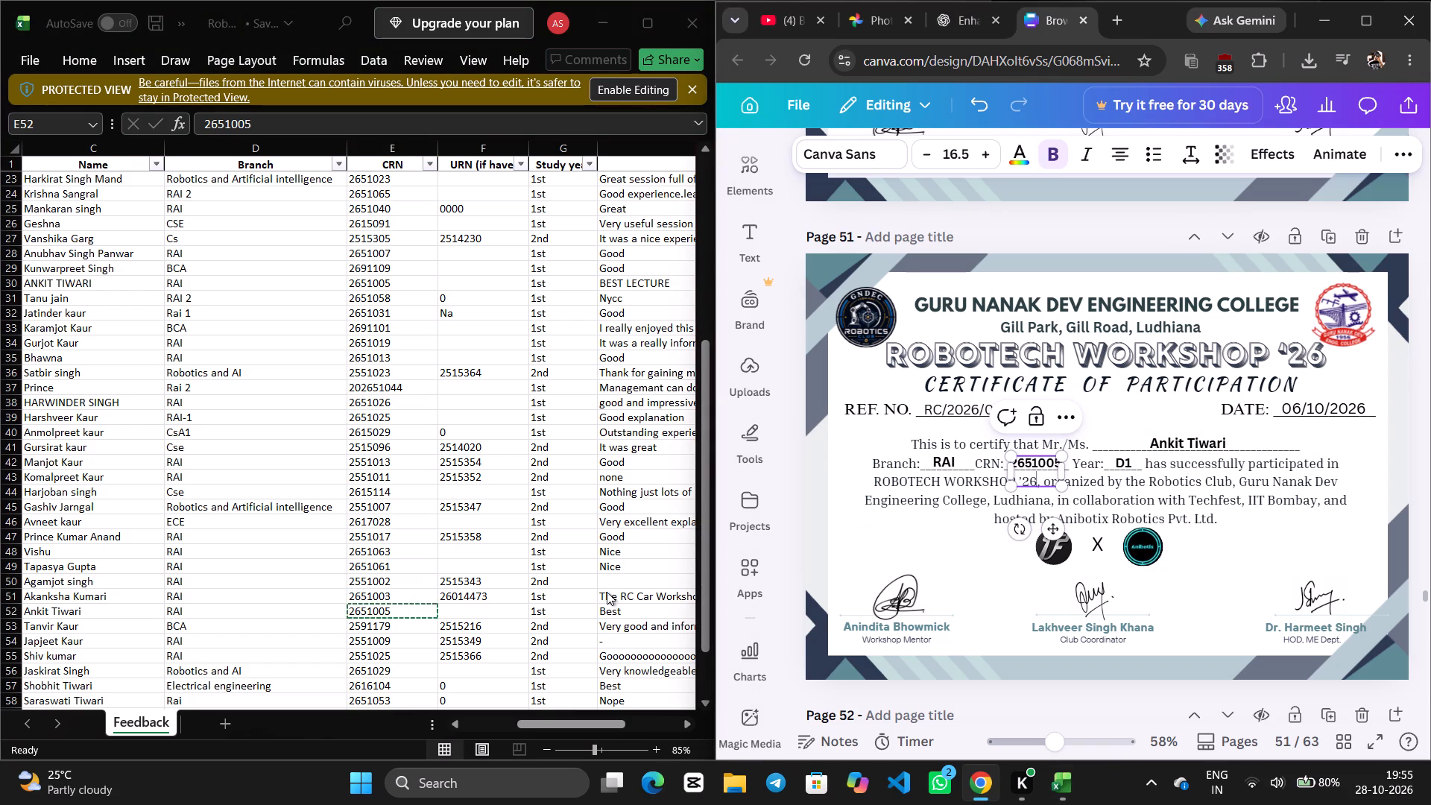
Replace the participant name on the page 52 certificate with the name from row 53 of the feedback workbook.
scroll(529, 641, "down", 1)
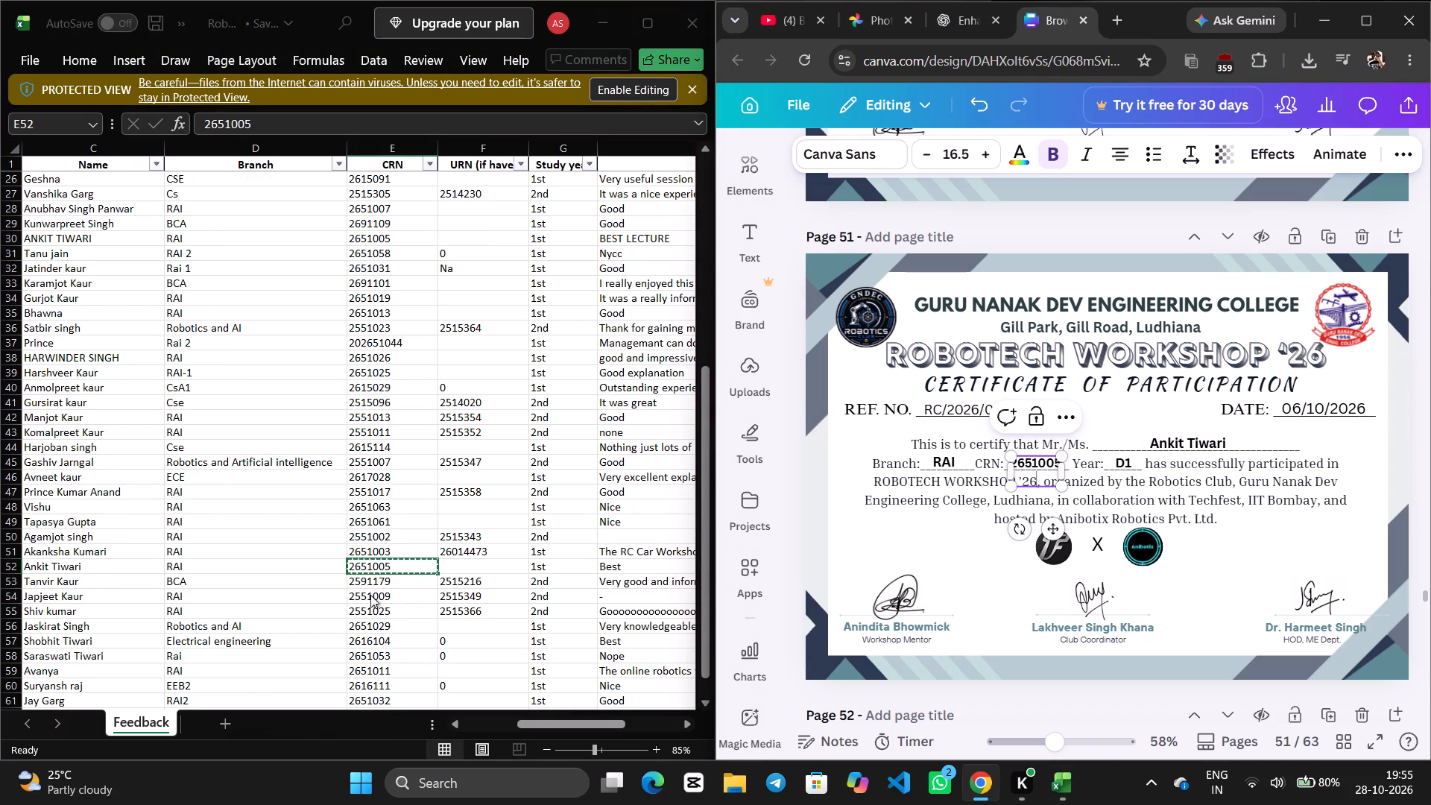
double_click(91, 578)
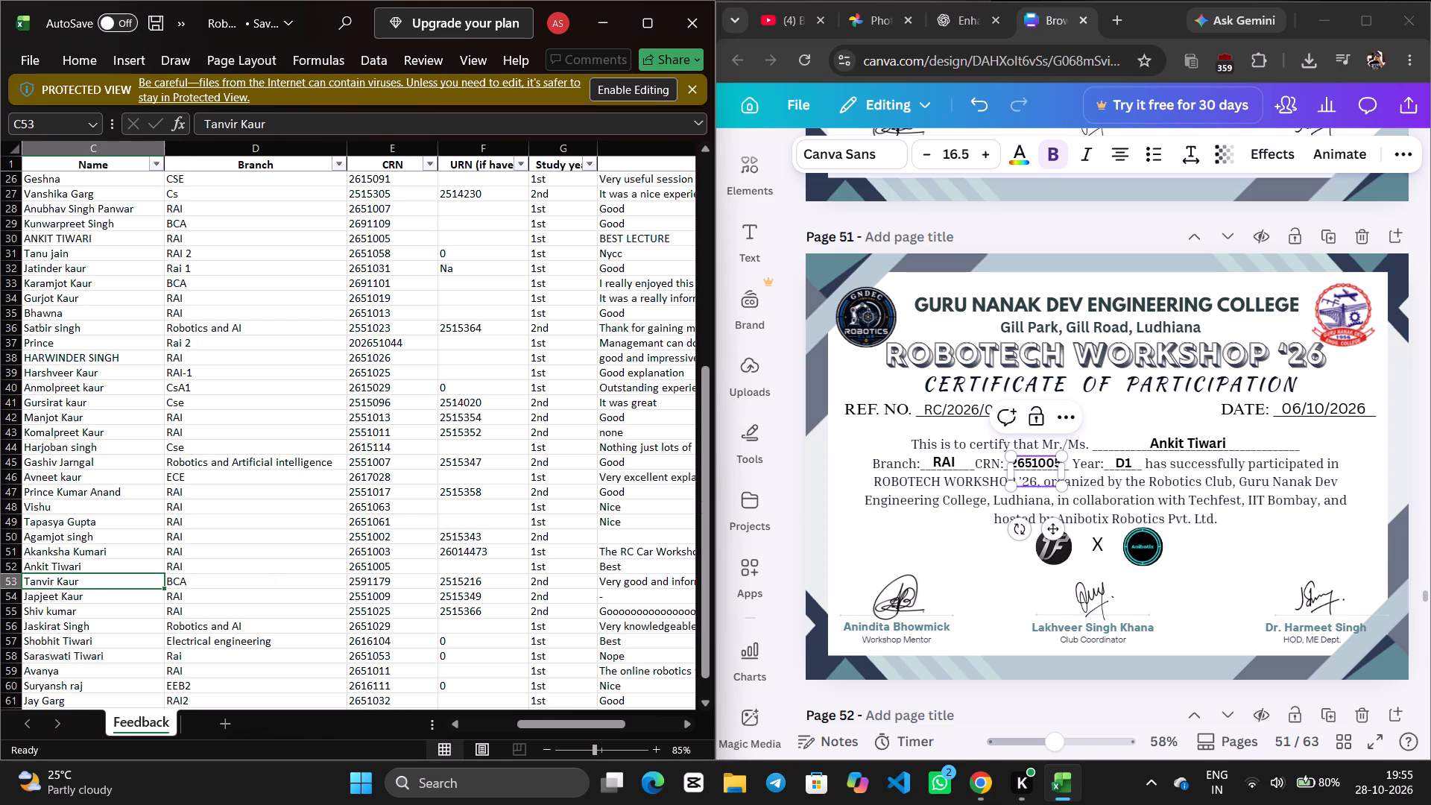
key("ctrl+c")
scroll(1094, 521, "down", 2)
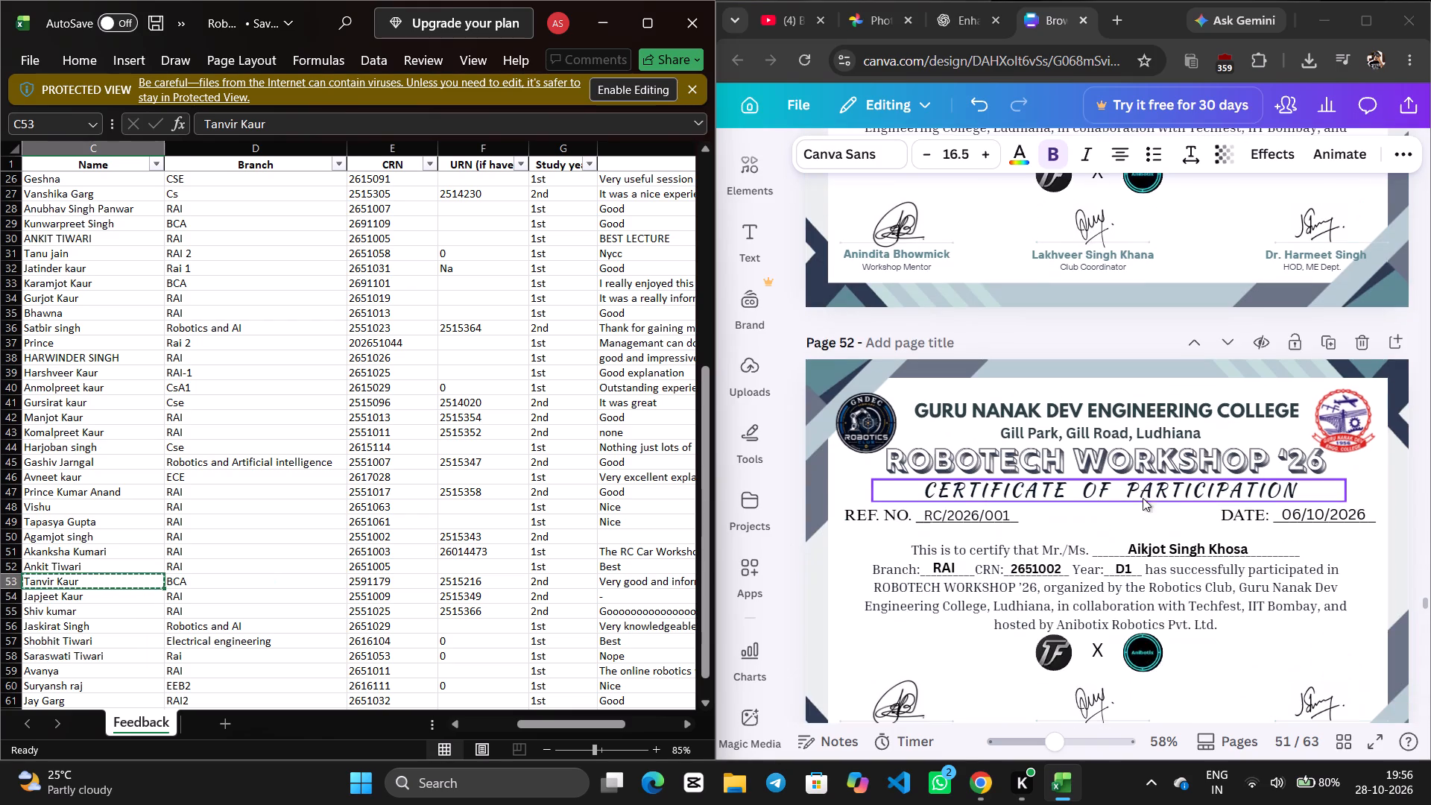
double_click(1211, 542)
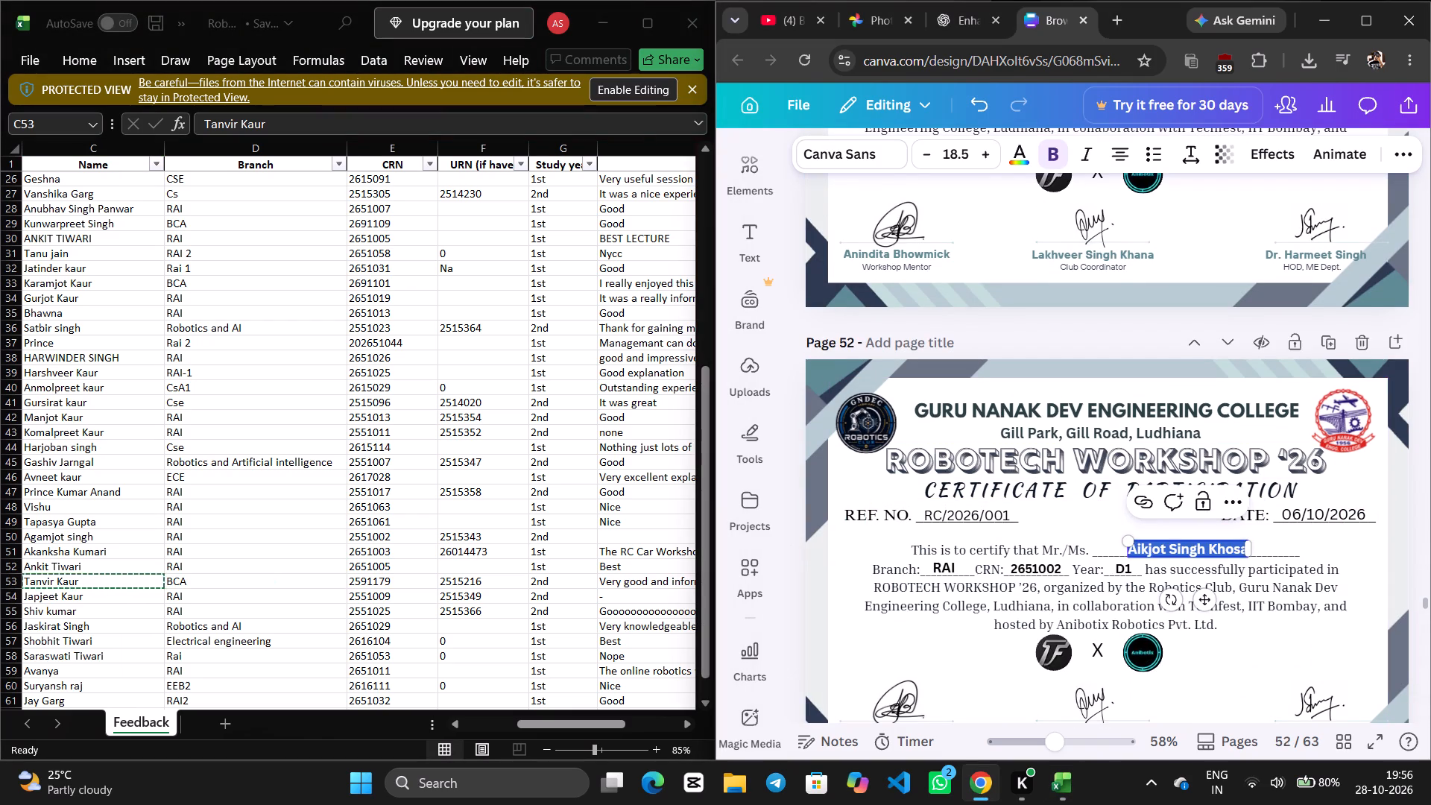
key("ctrl+v")
Replace the branch on the page 52 certificate with BCA, copied from row 53 of the feedback workbook.
left_click(243, 575)
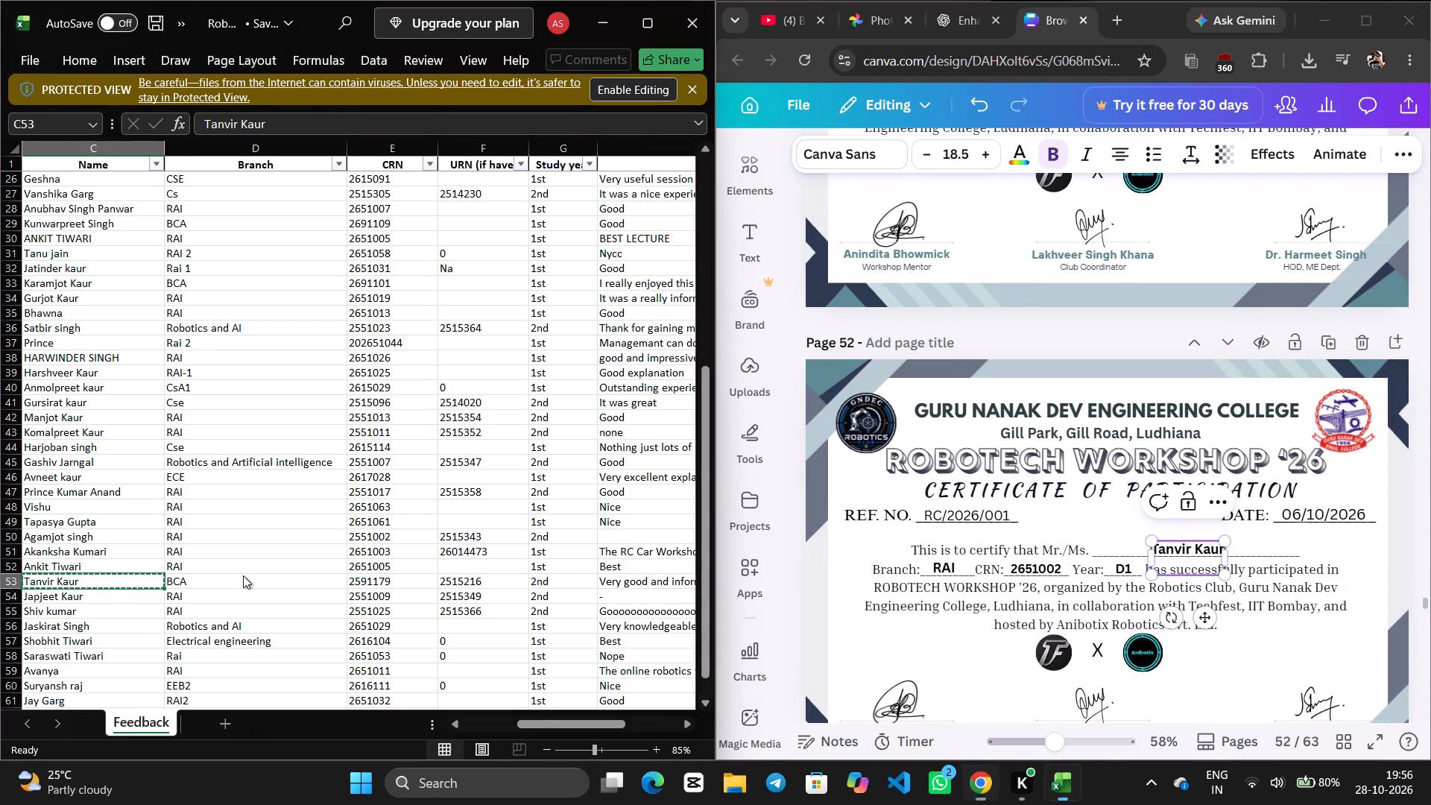
left_click(238, 580)
key("ctrl+c")
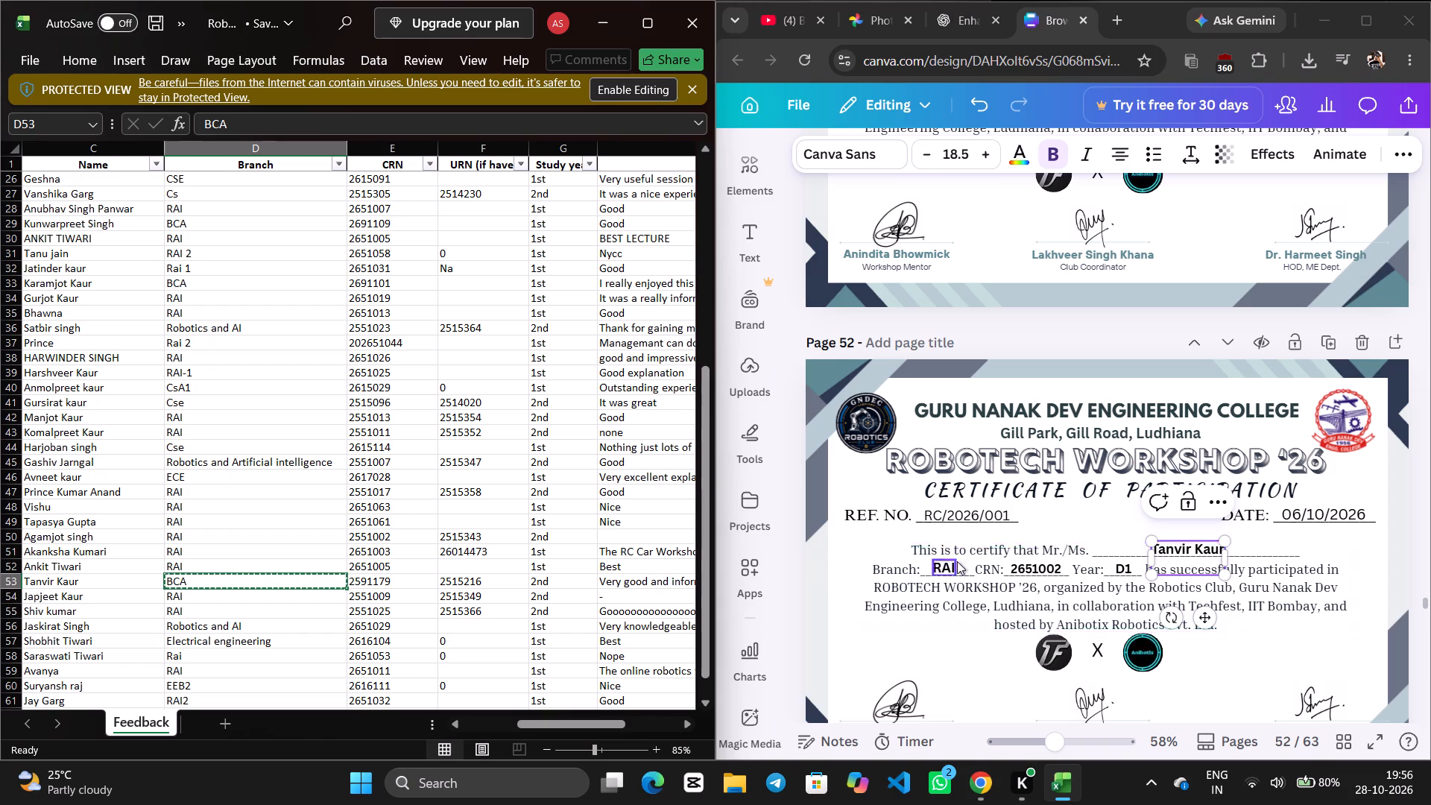
double_click(939, 569)
key("ctrl+v")
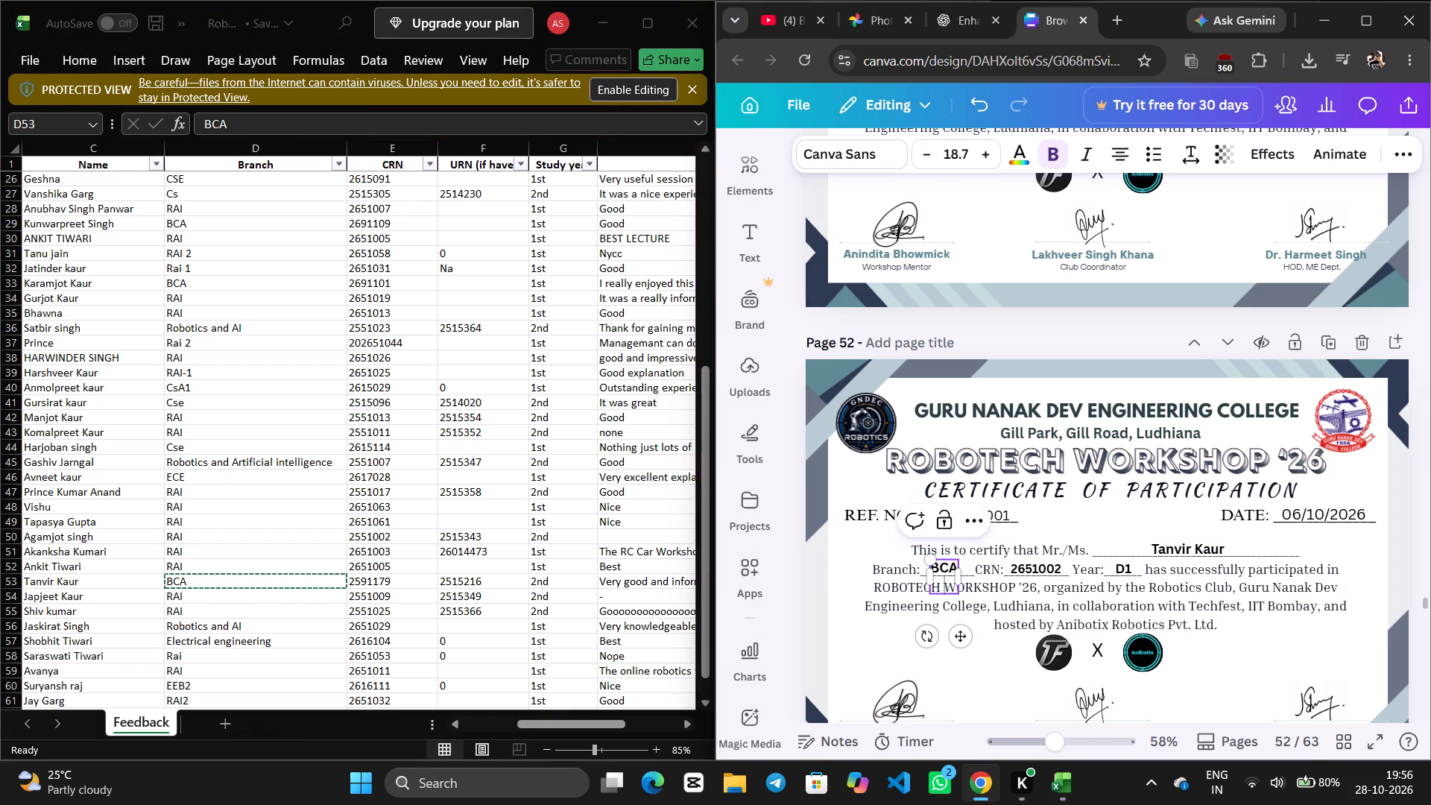
Replace the CRN on the page 52 certificate with the CRN from row 53 of the feedback workbook.
double_click(380, 584)
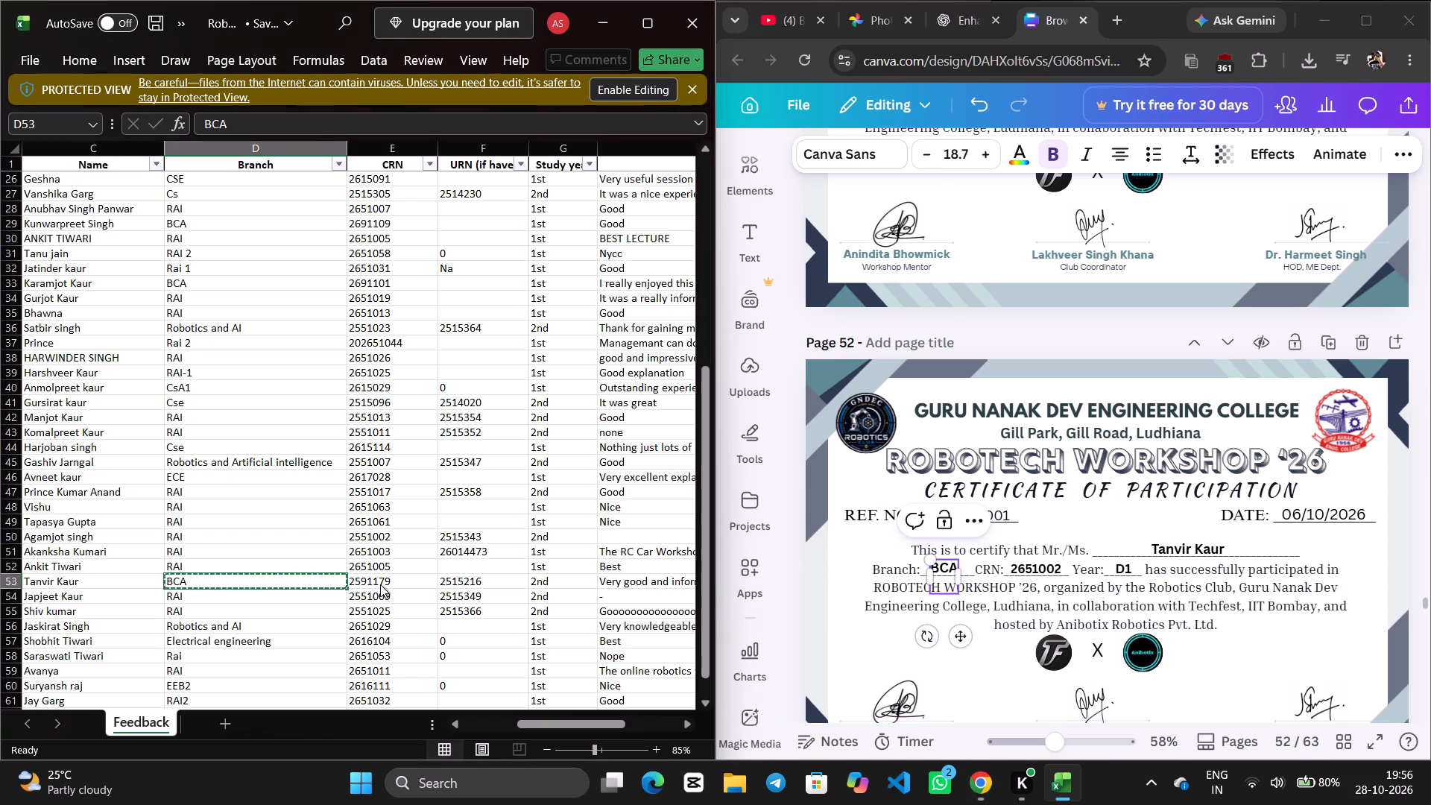
key("ctrl+c")
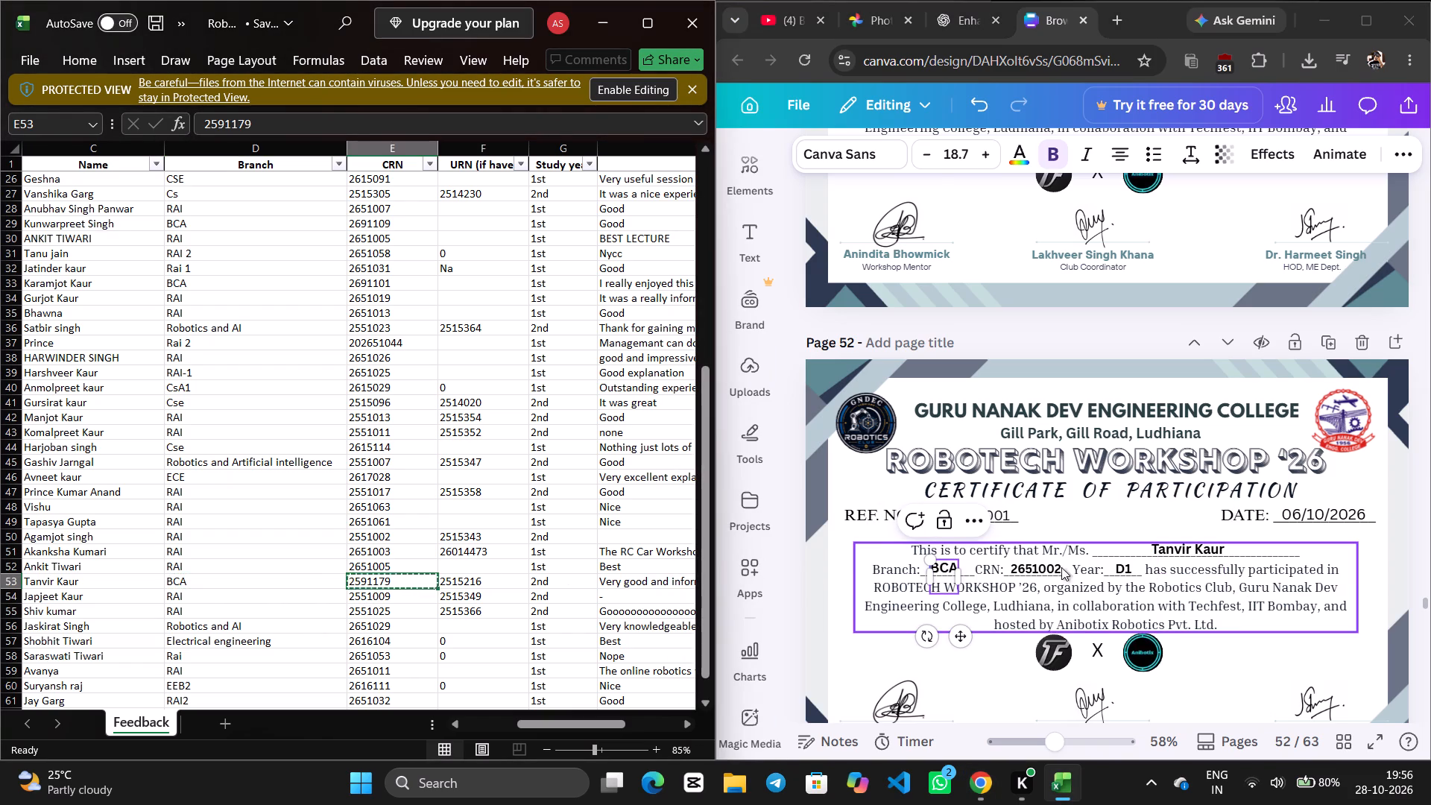
double_click(1034, 563)
key("ctrl+v")
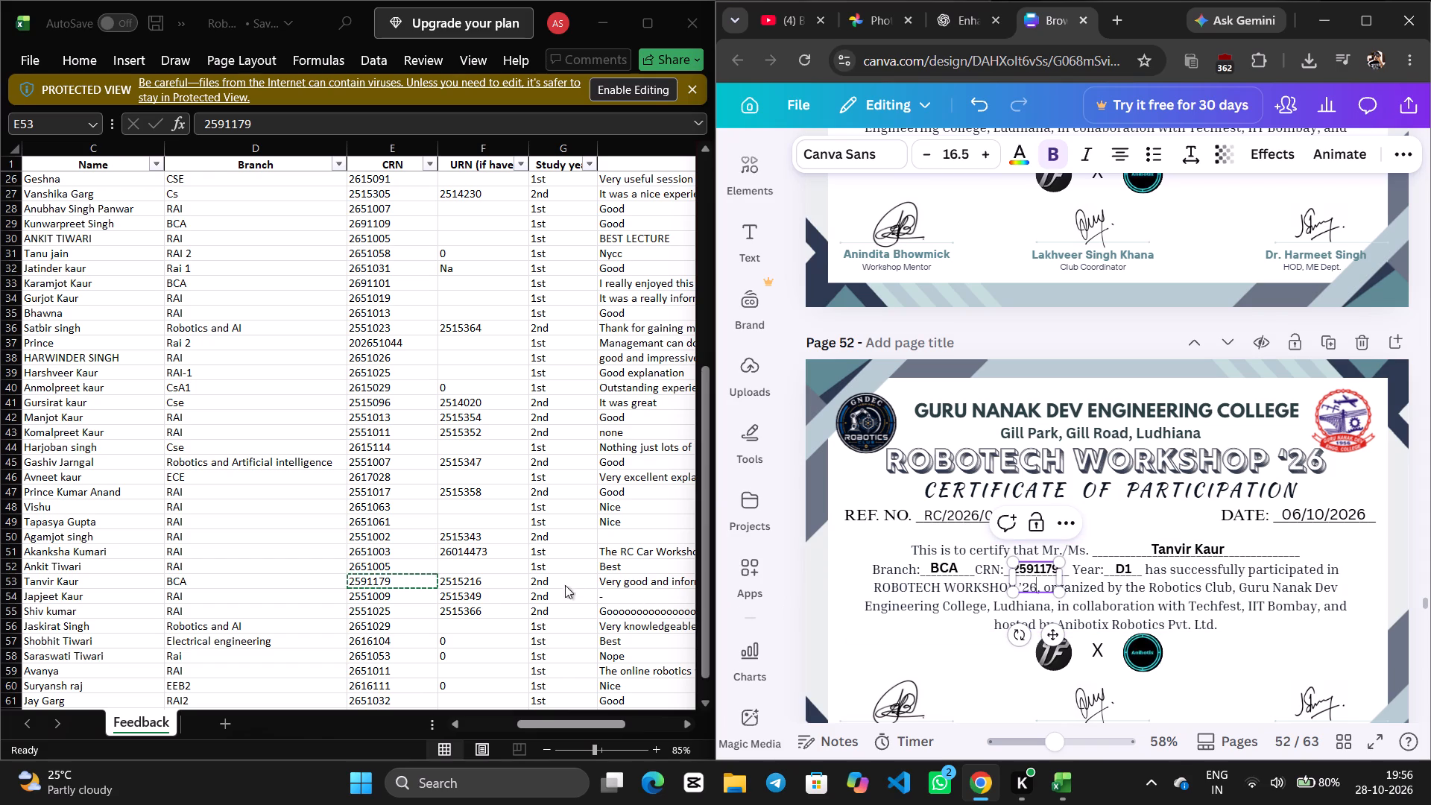
Change the year on the page 52 certificate to D2.
double_click(1127, 566)
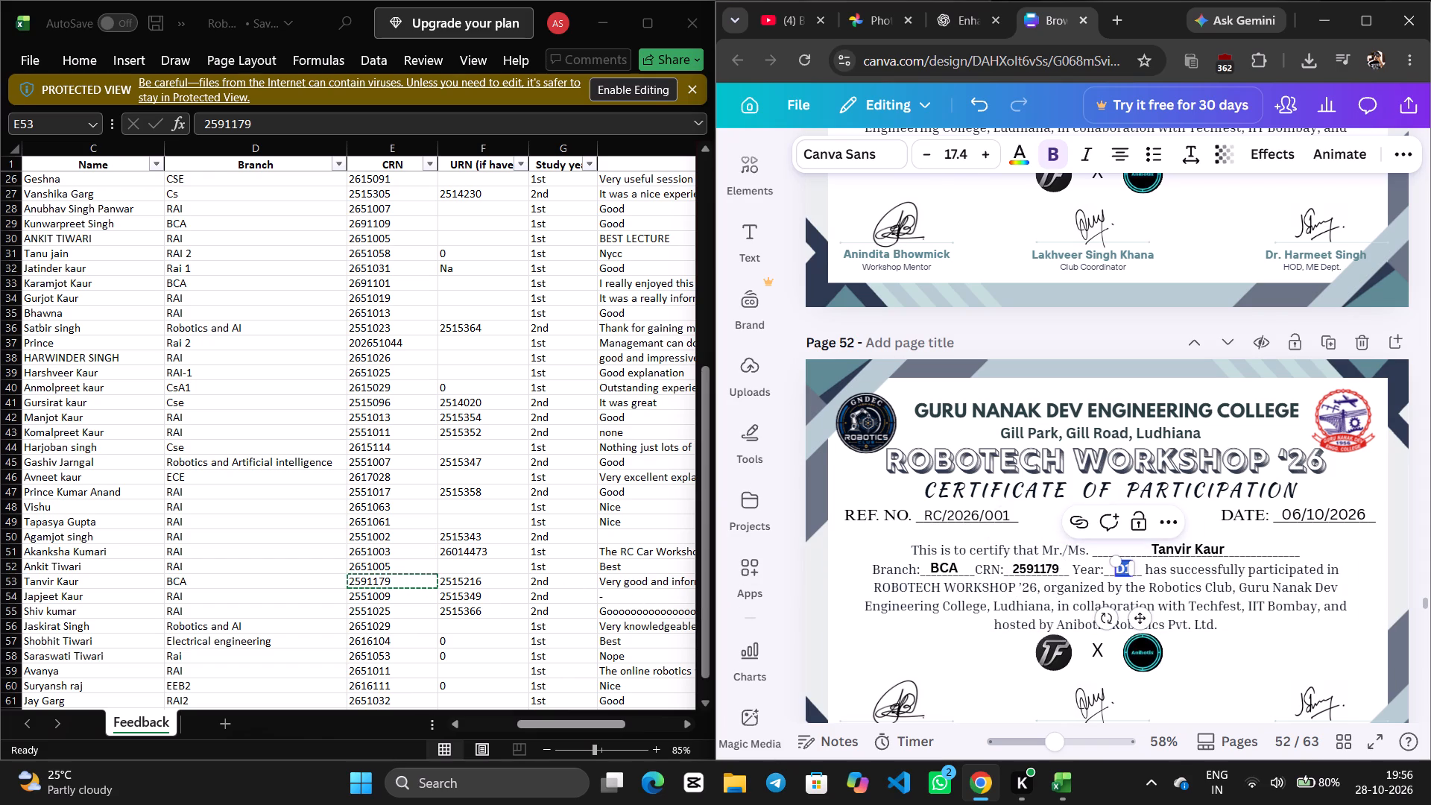
type("D2")
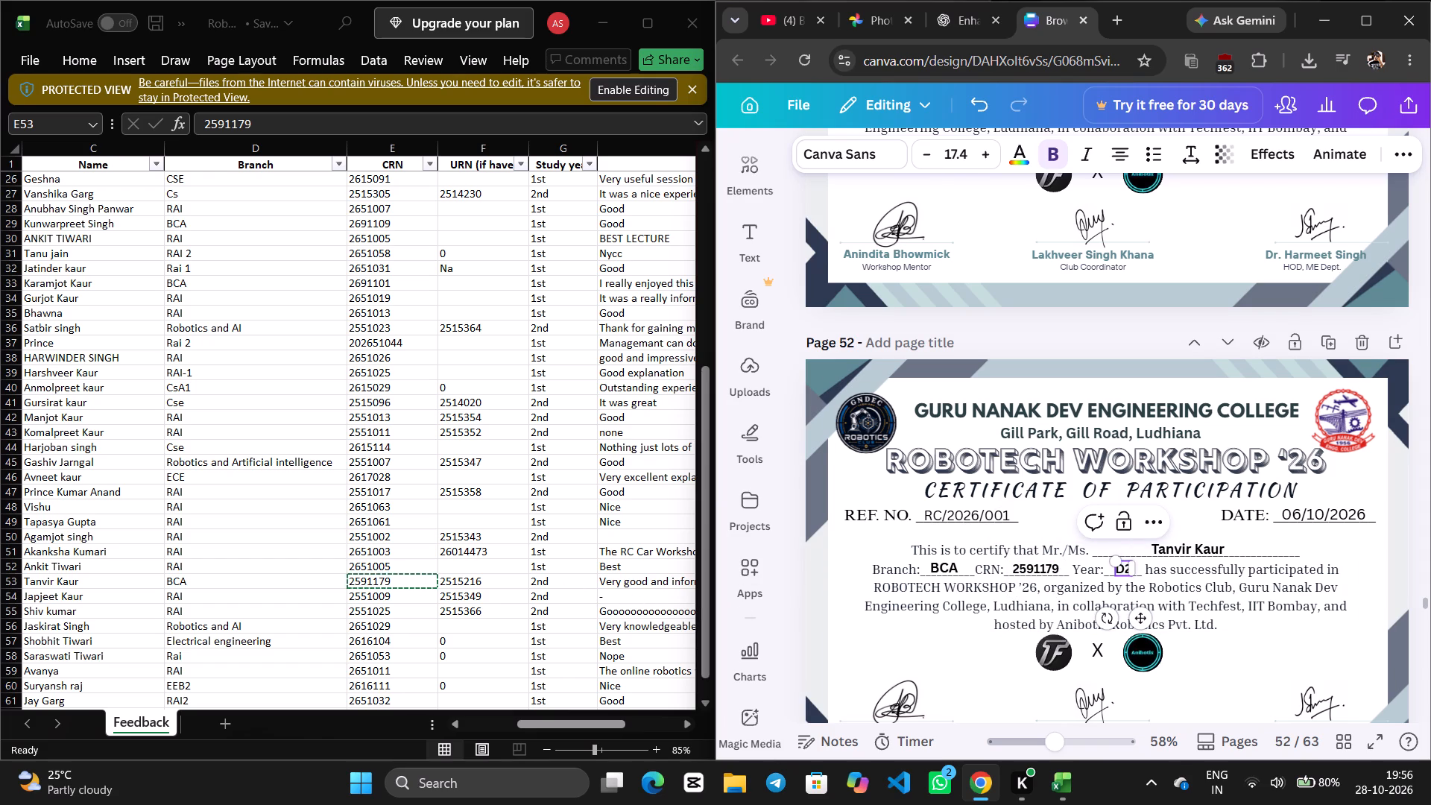
Replace the participant name on the page 53 certificate with the name from row 54 of the feedback workbook.
scroll(1127, 566, "down", 4)
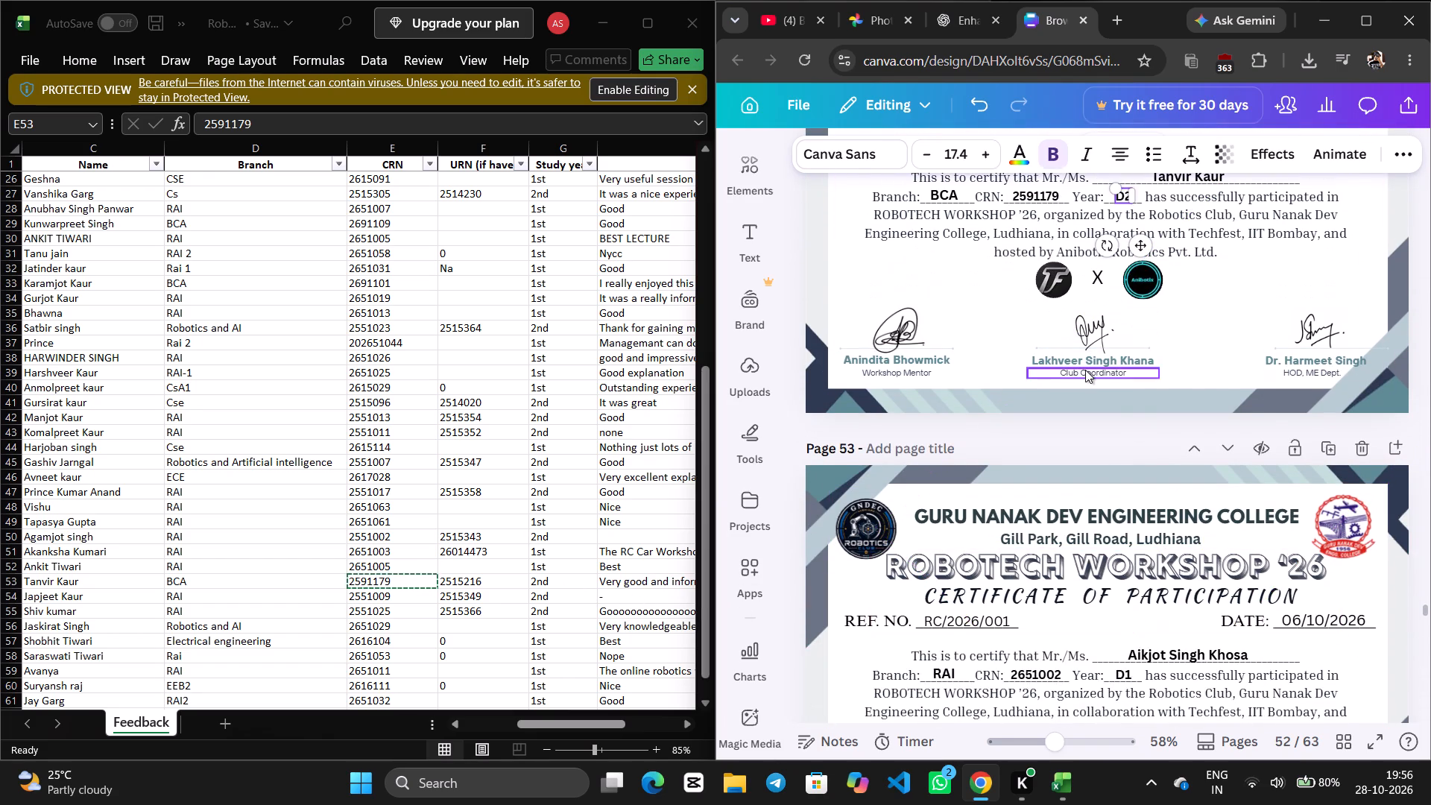
scroll(1085, 370, "down", 2)
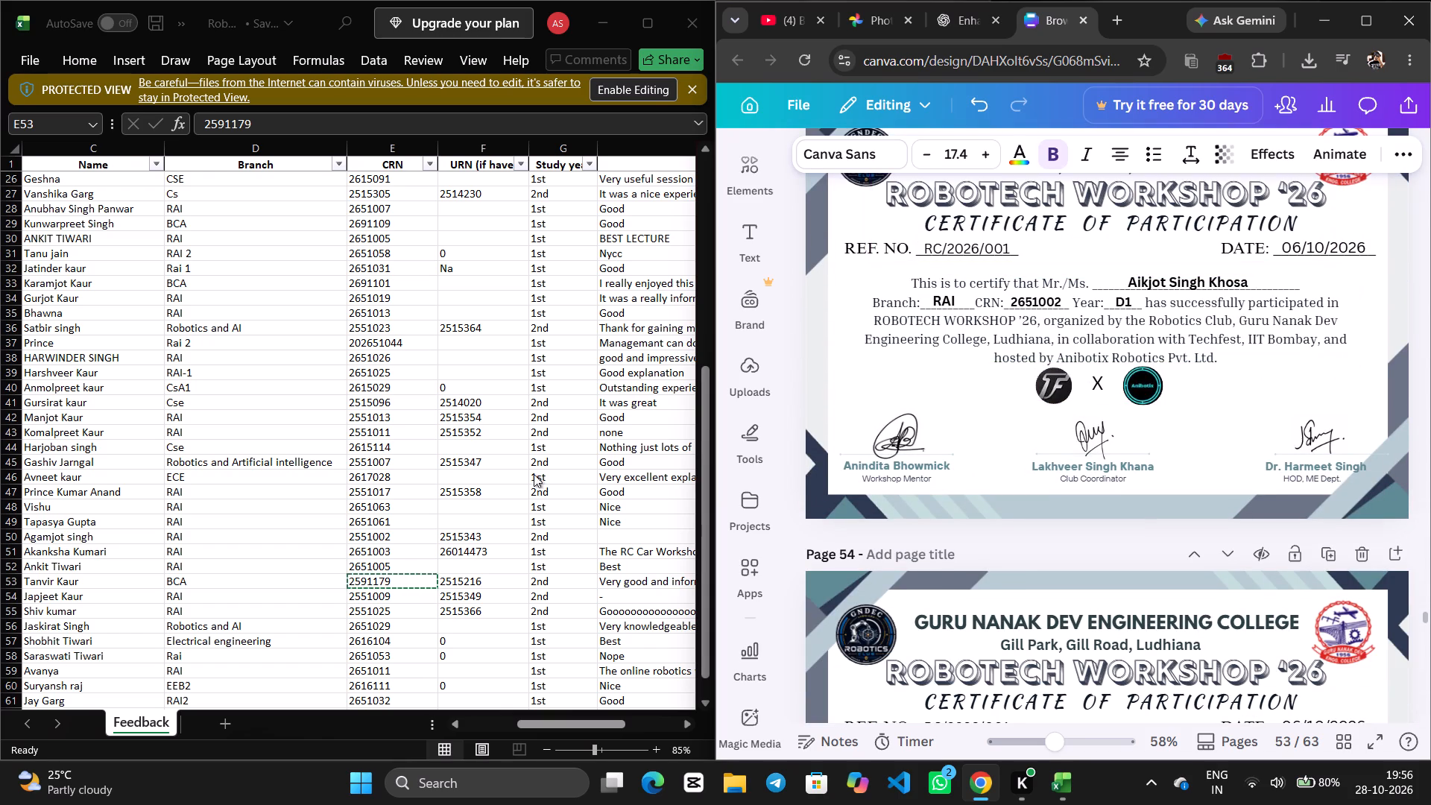
left_click(106, 598)
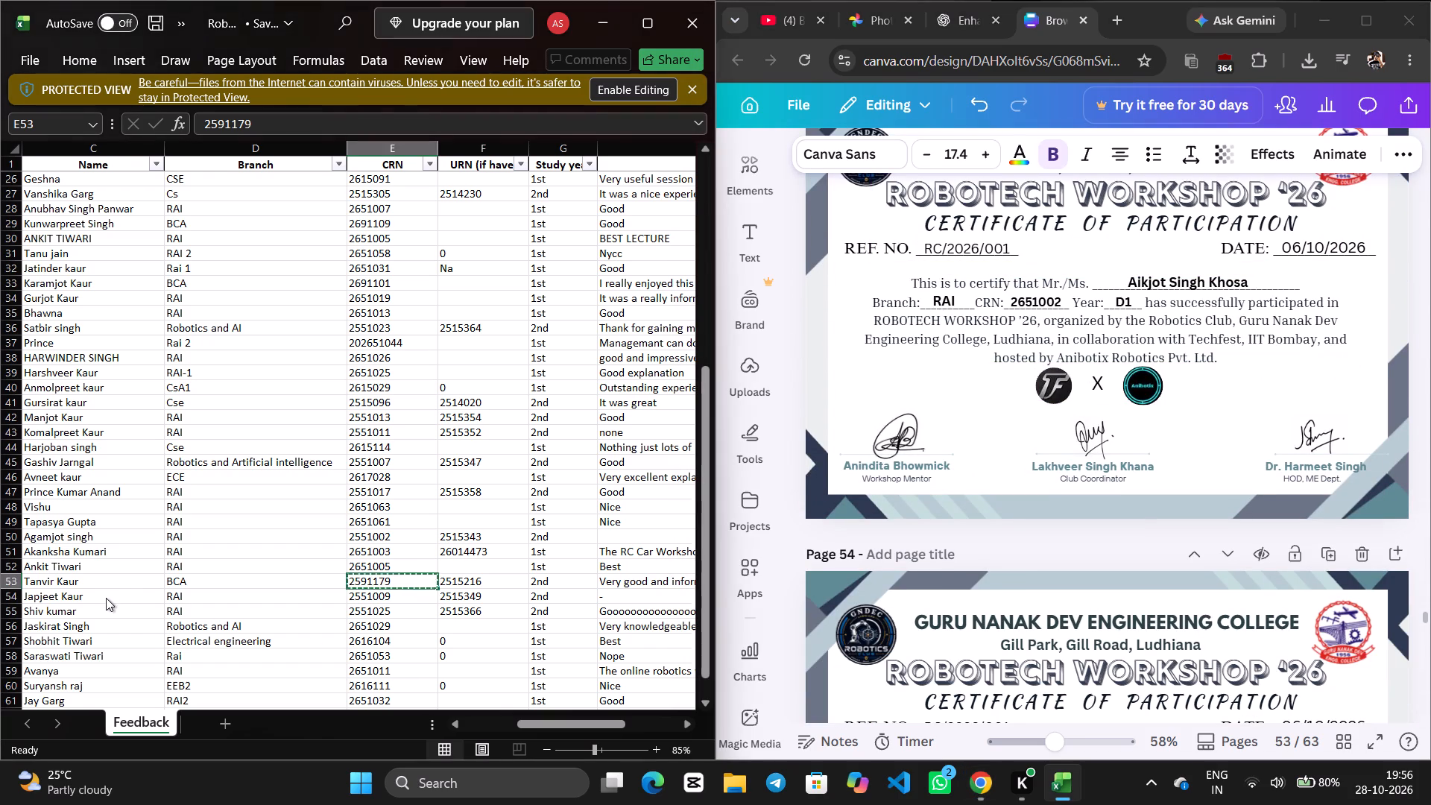
left_click(106, 598)
key("ctrl+c")
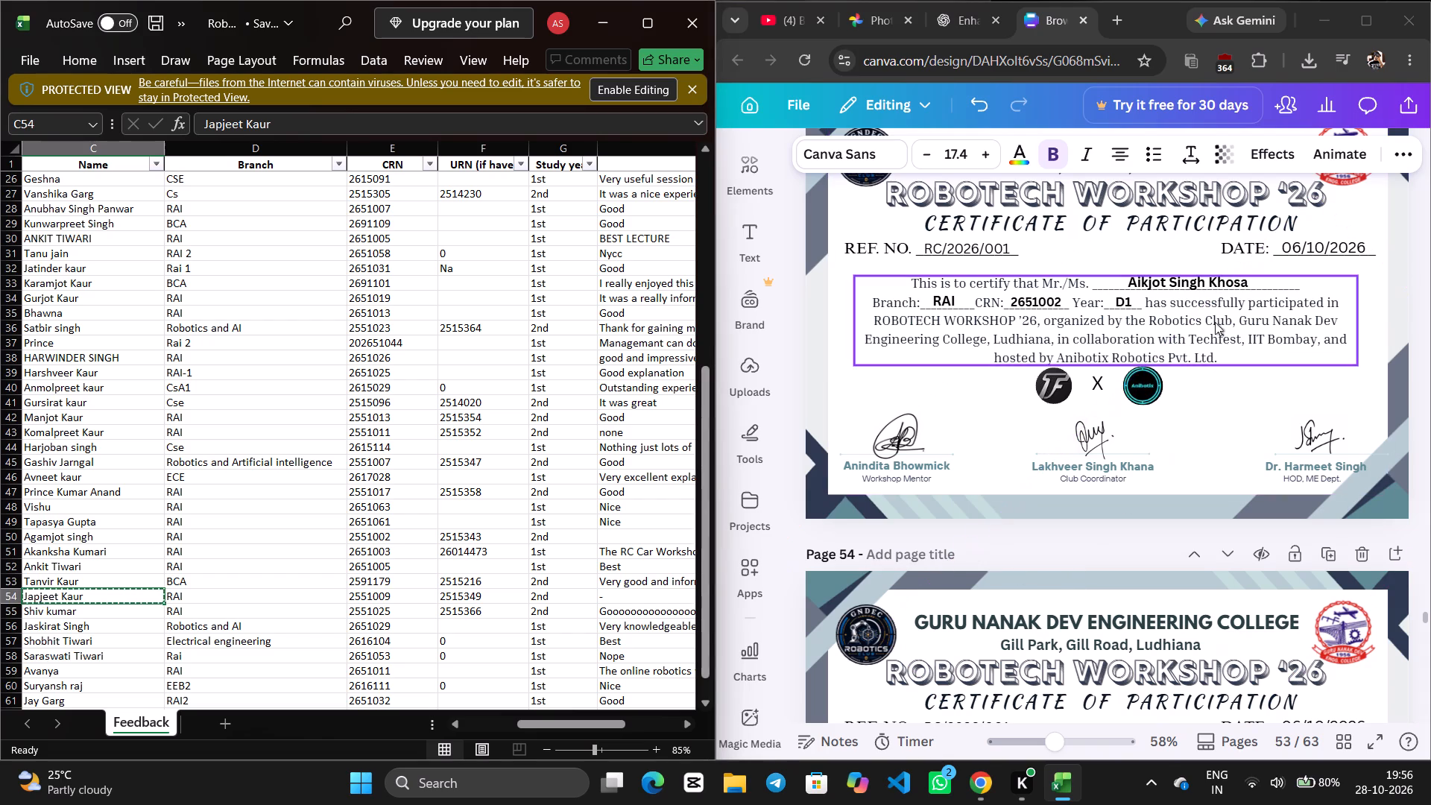
double_click(1186, 280)
key("ctrl+v")
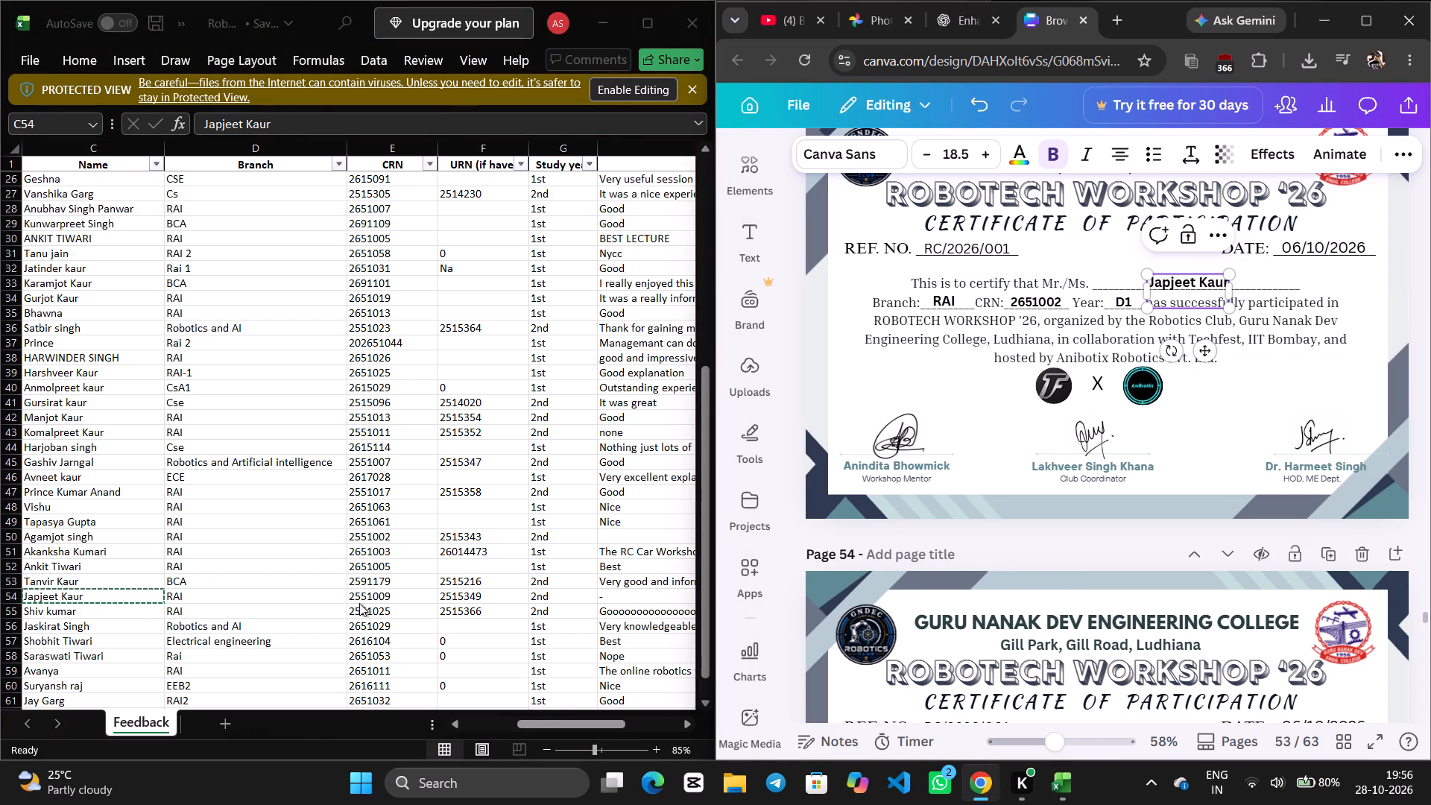
Replace the CRN on the page 53 certificate with the CRN from row 54 of the feedback workbook.
left_click(381, 593)
left_click(381, 593)
key("ctrl+c")
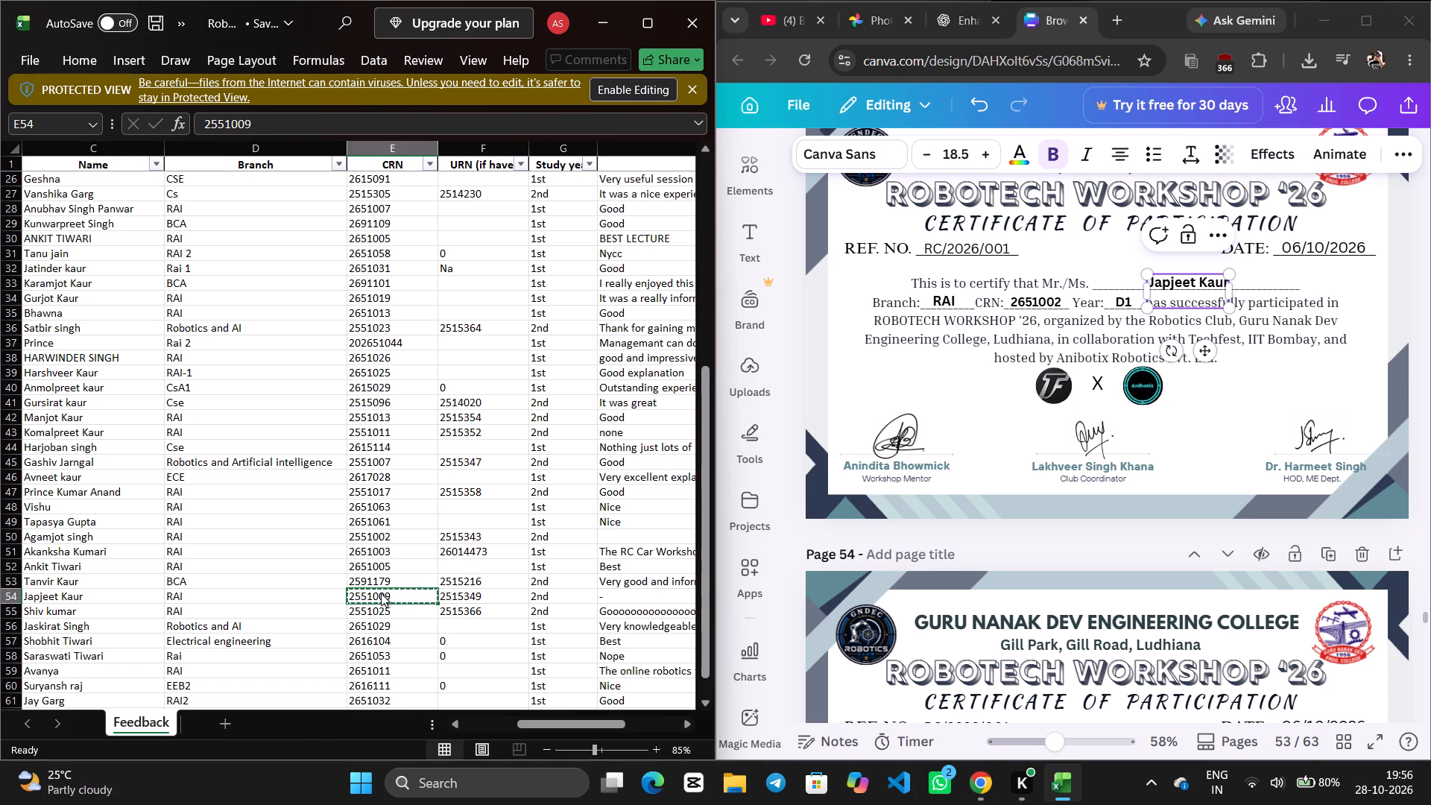
double_click(1025, 293)
key("ctrl+v")
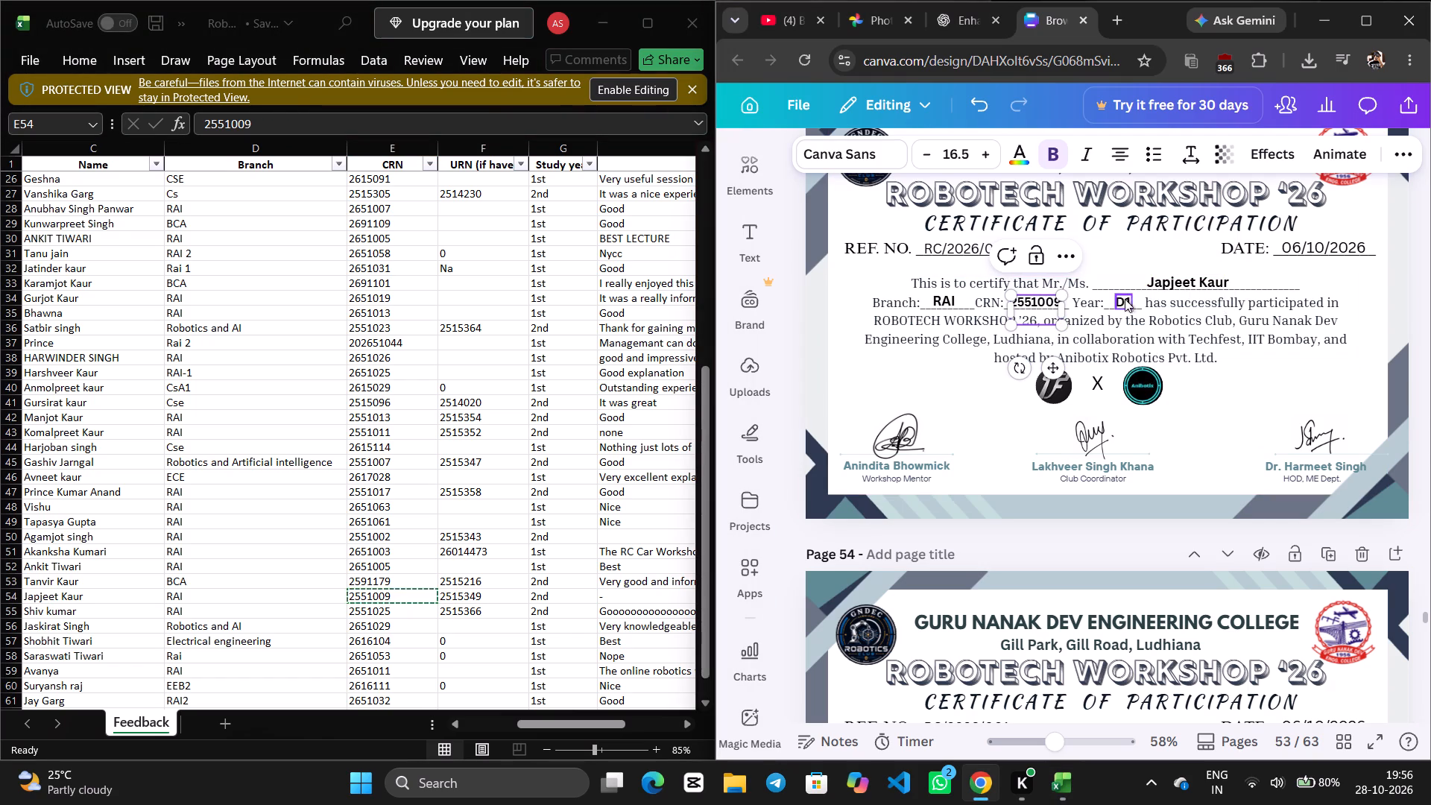
Change the year on the page 53 certificate to D2.
left_click(1127, 297)
double_click(1131, 302)
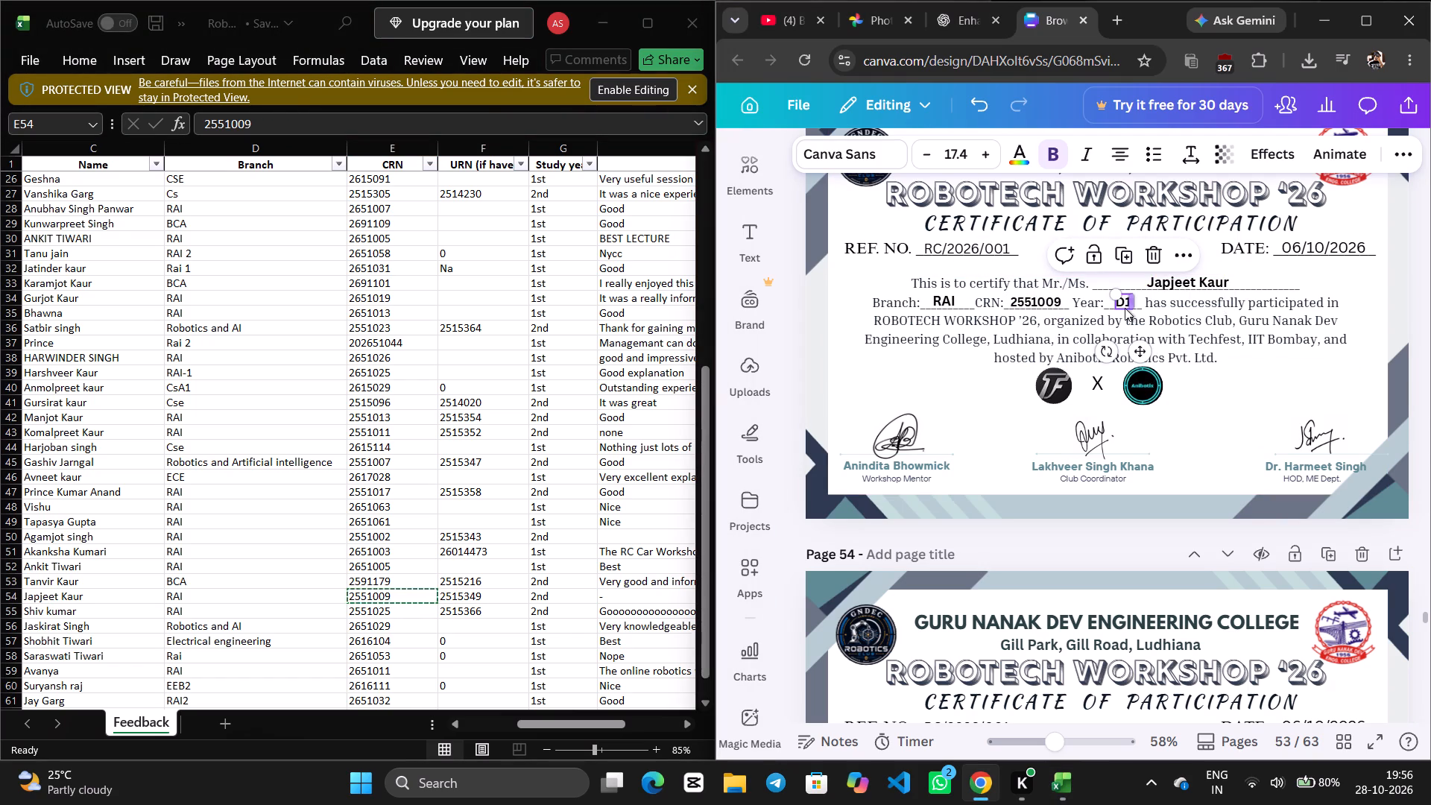
left_click(1125, 308)
left_click(1124, 308)
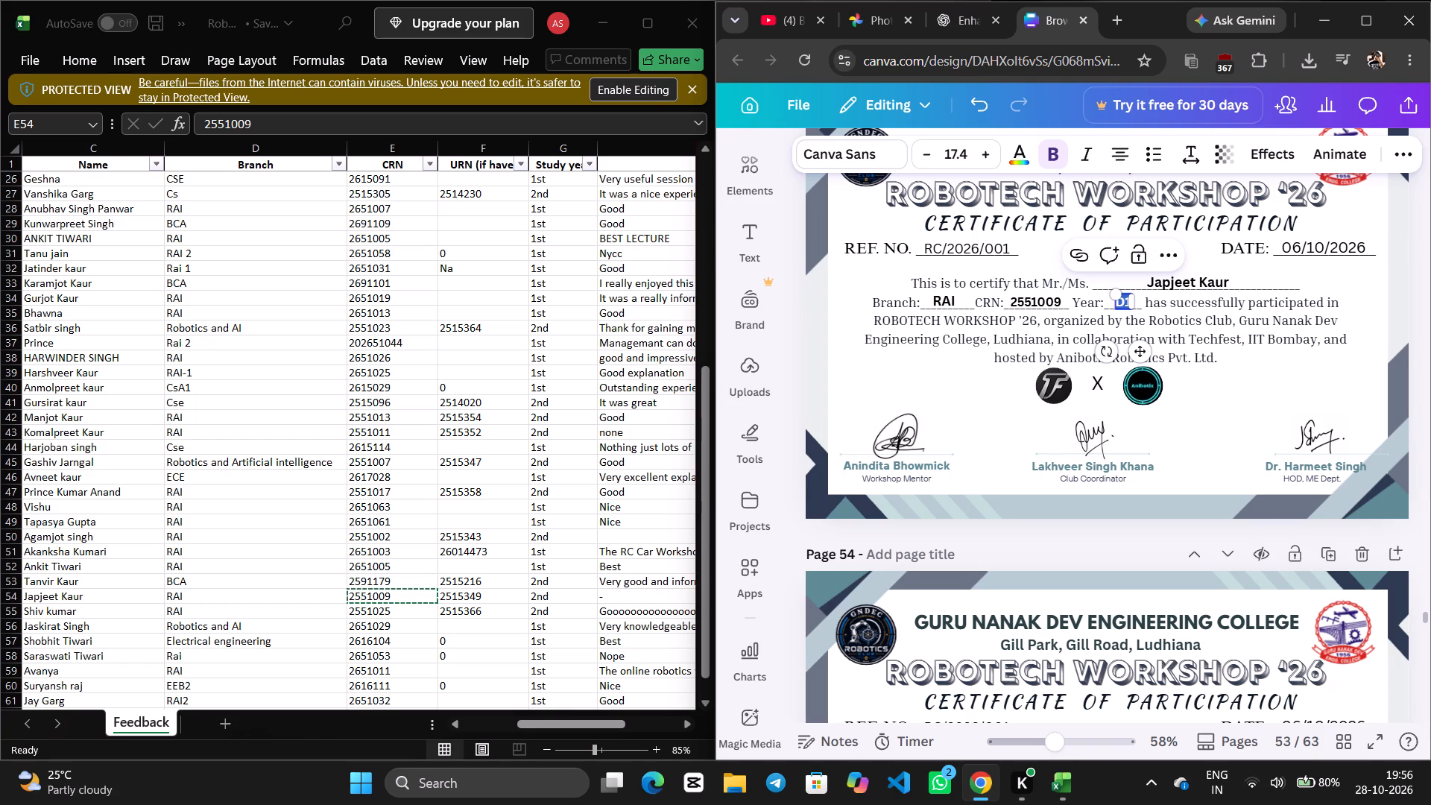
type("D2")
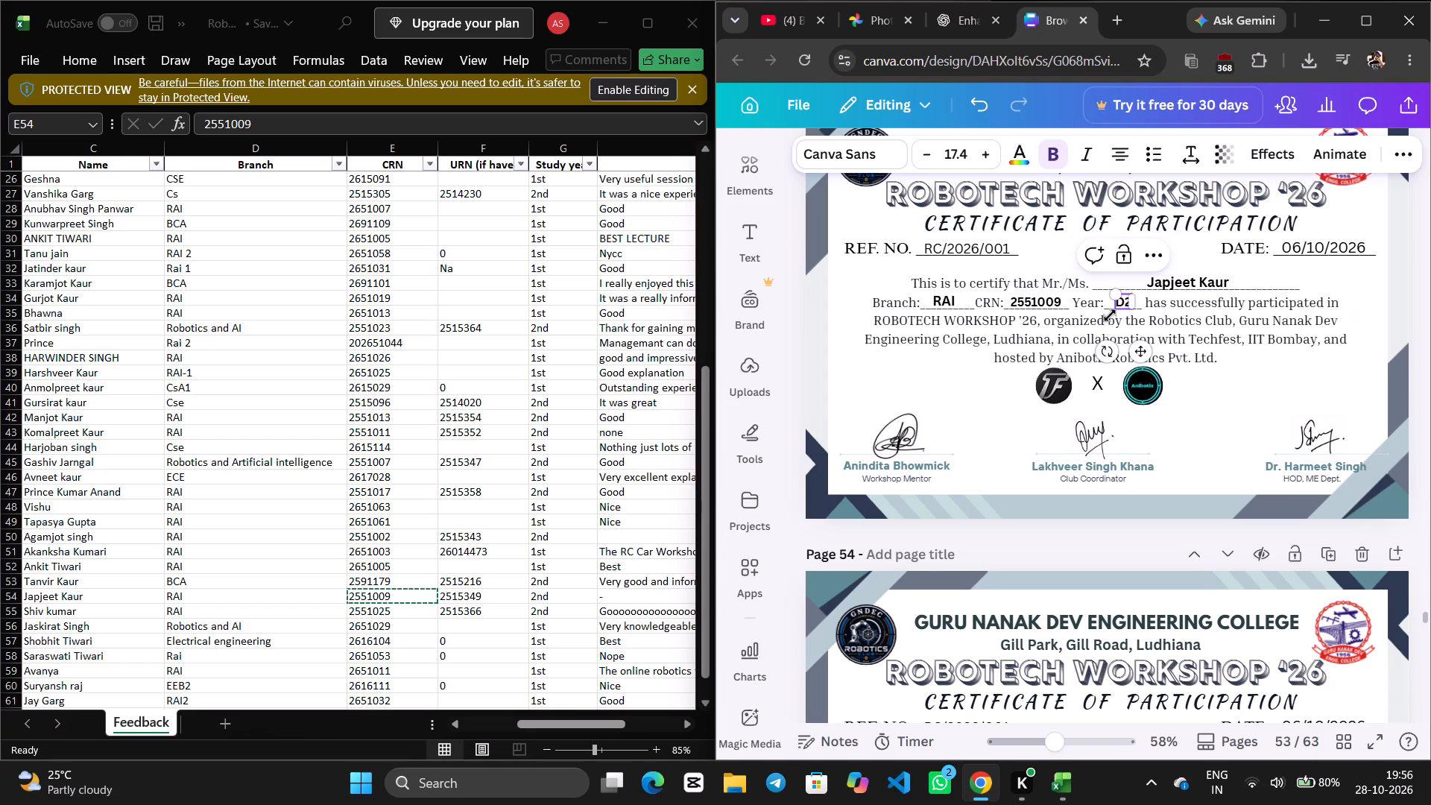
Replace the participant name on the page 54 certificate with the name from row 55 of the feedback workbook.
scroll(1110, 315, "down", 4)
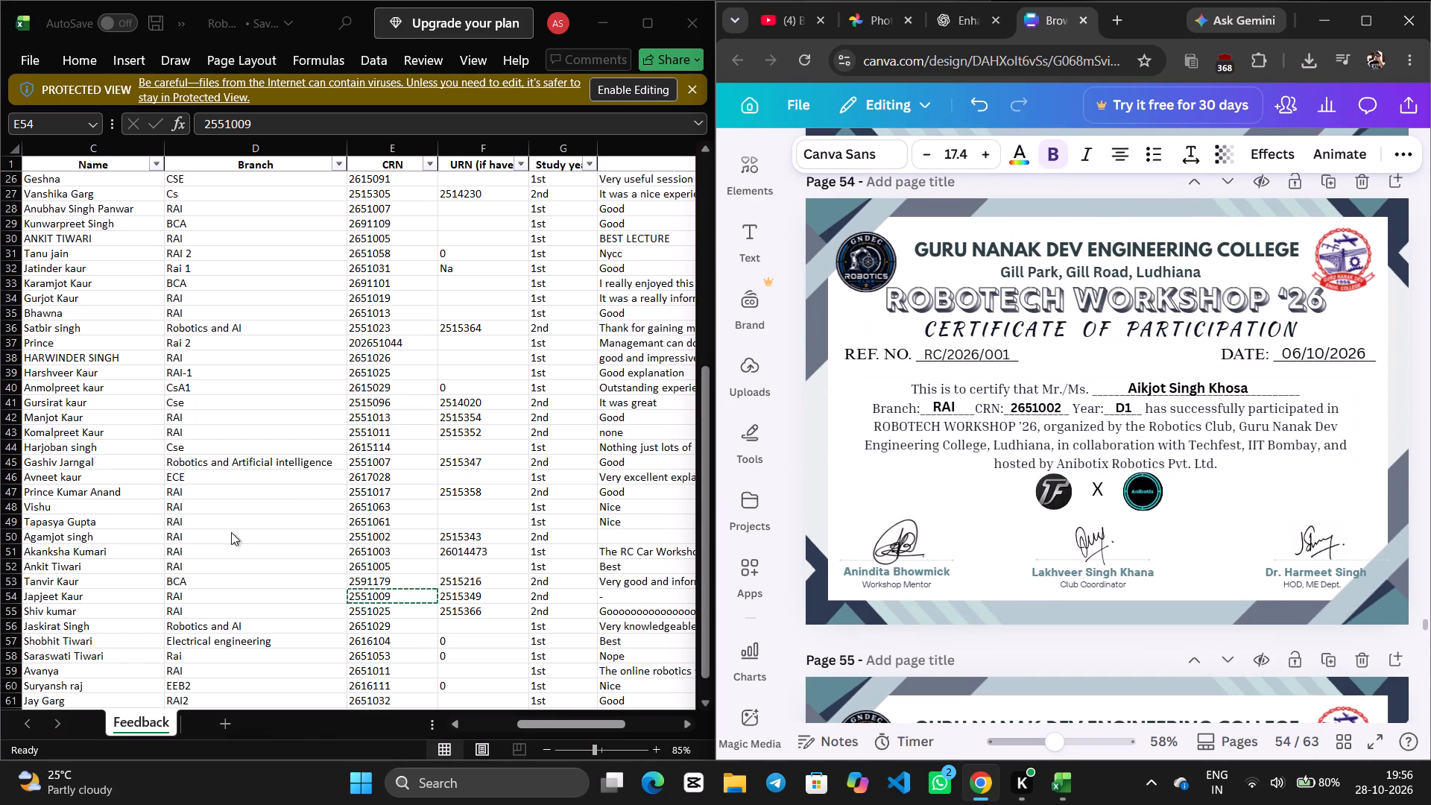
left_click(66, 613)
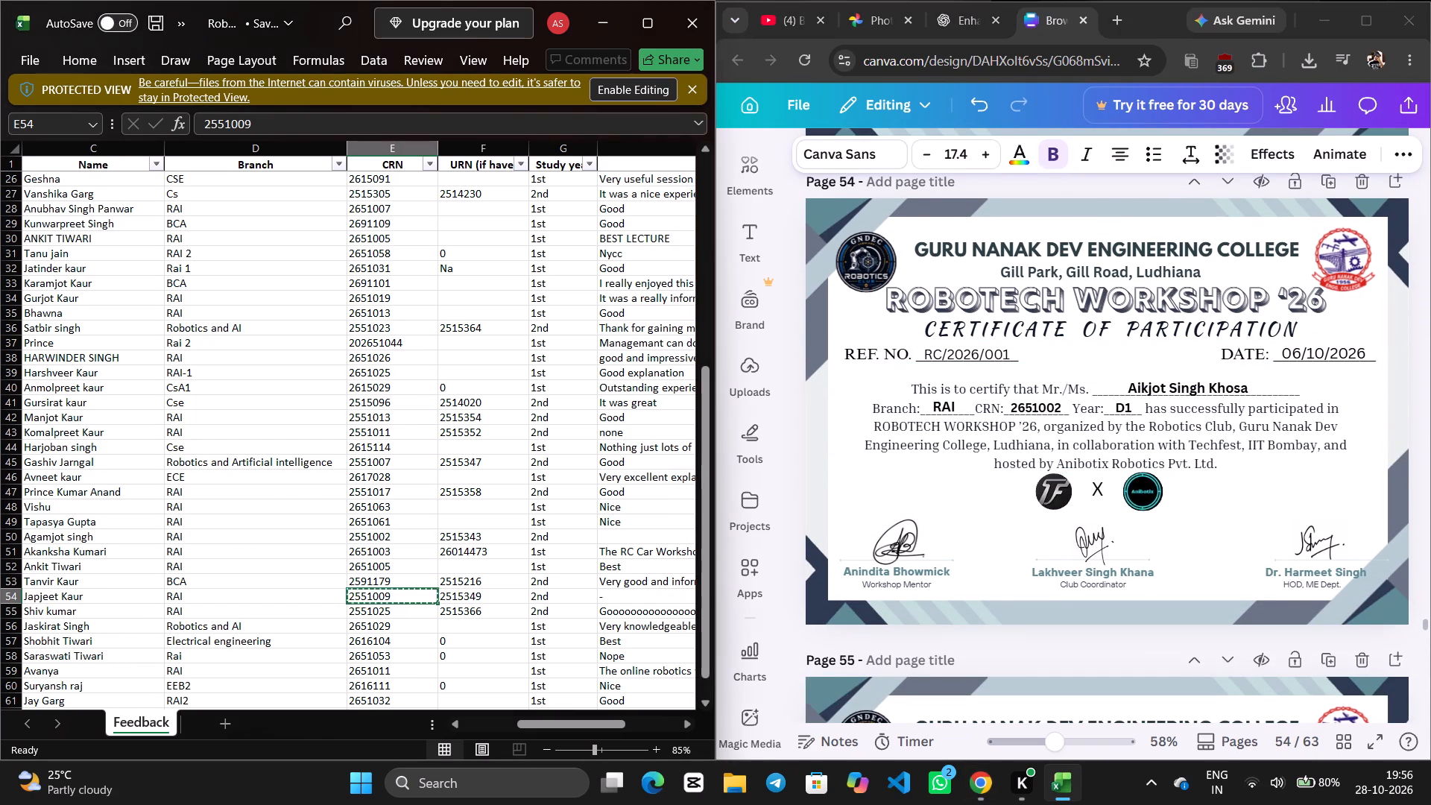
left_click(60, 611)
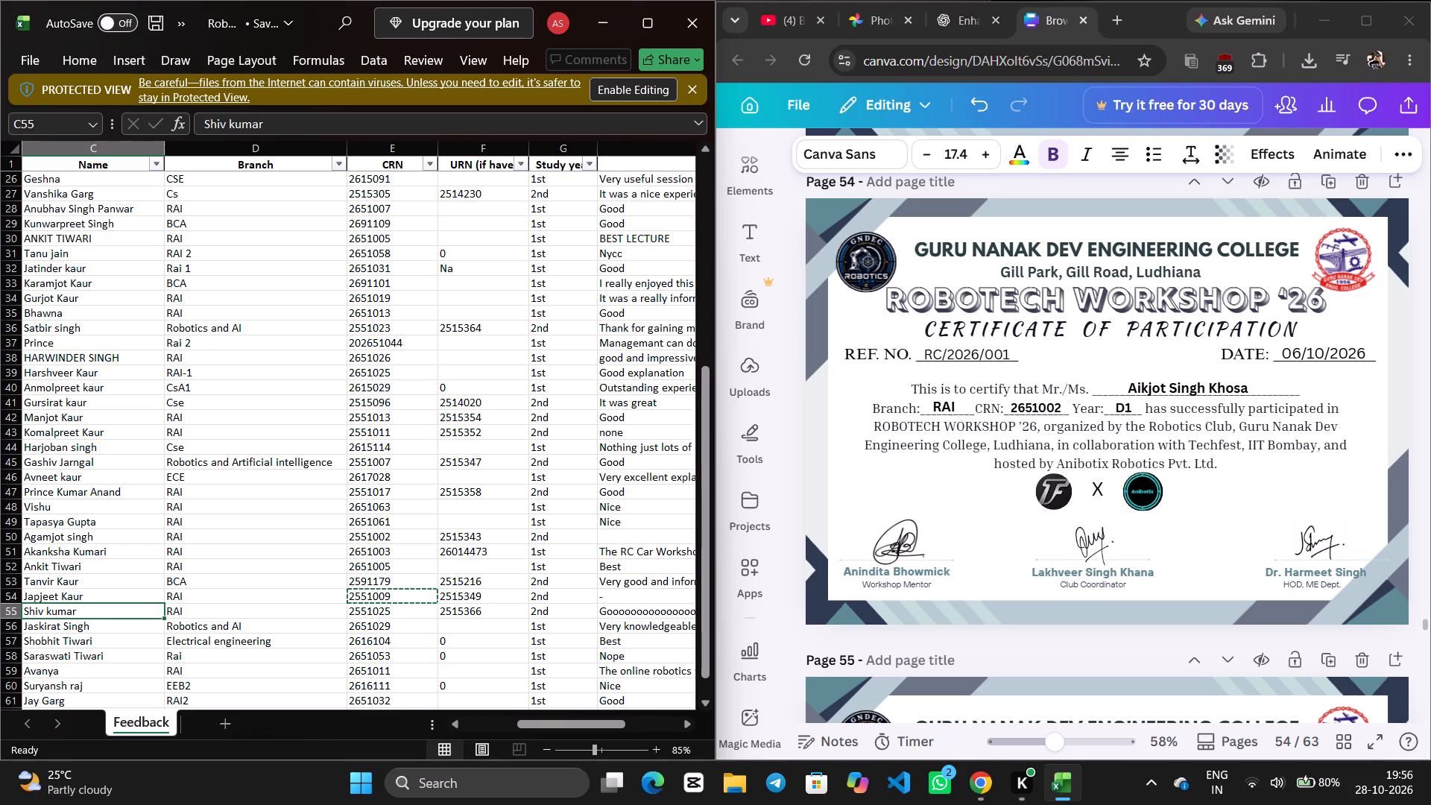
key("ctrl+c")
scroll(1046, 484, "down", 1)
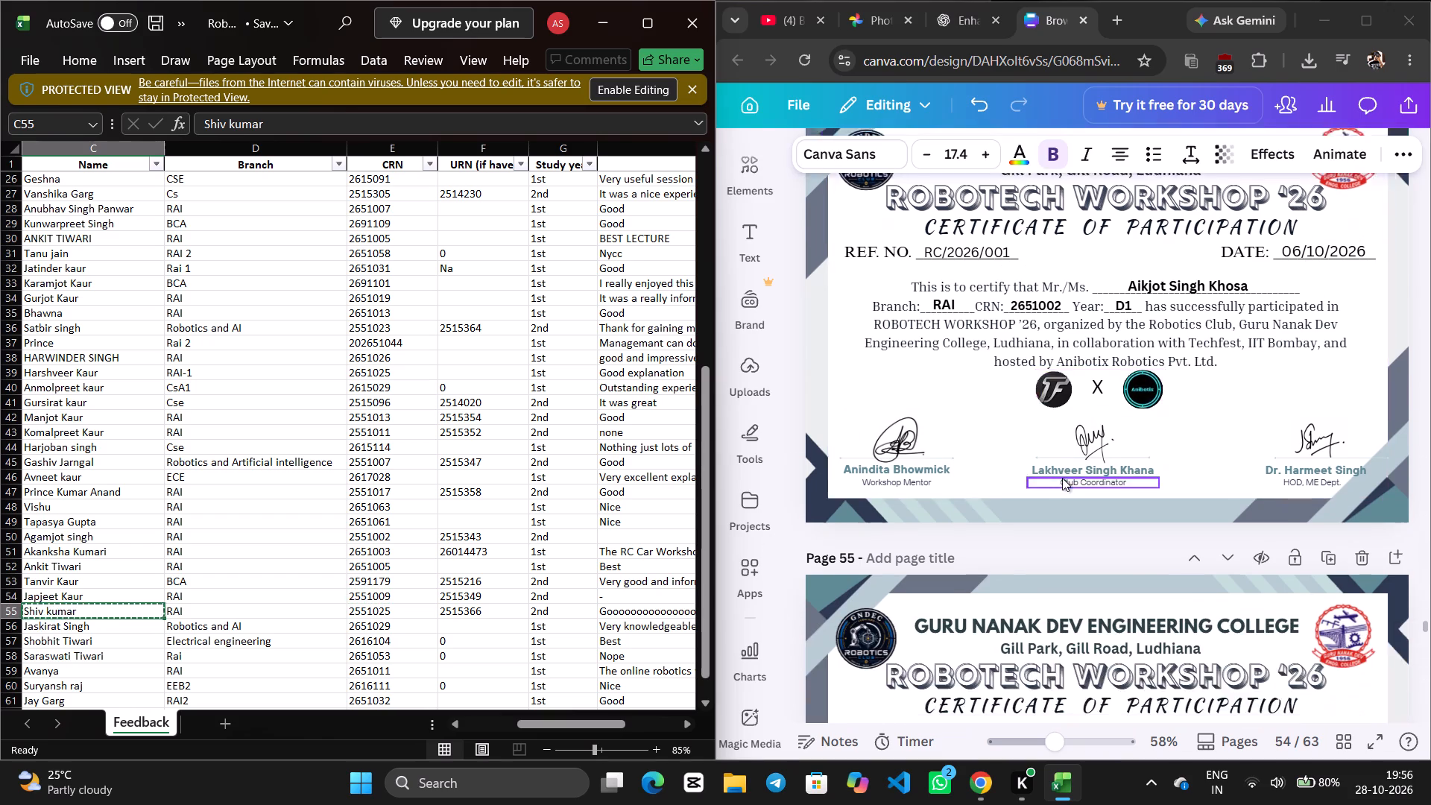
scroll(1062, 478, "down", 1)
scroll(1062, 476, "up", 3)
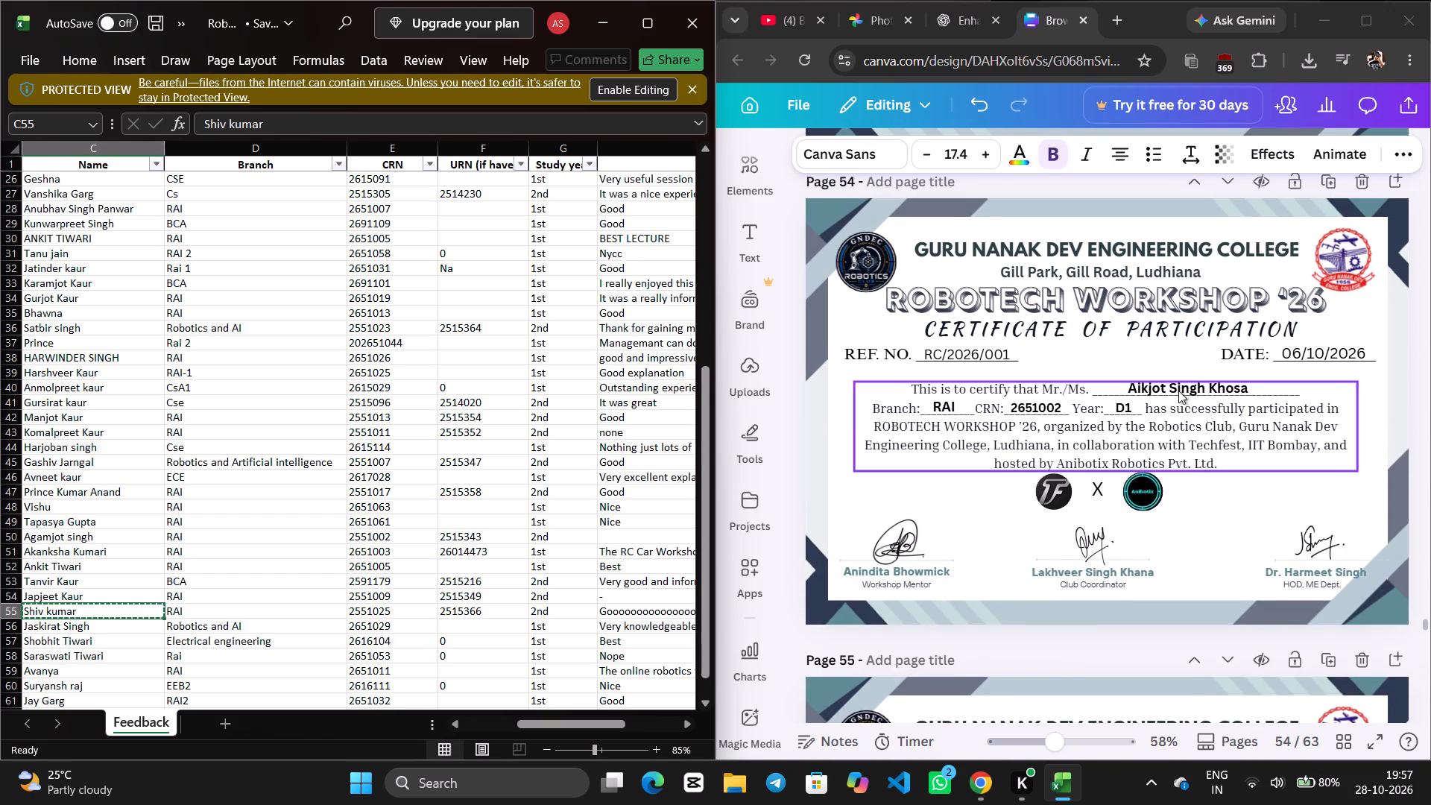
double_click(1207, 385)
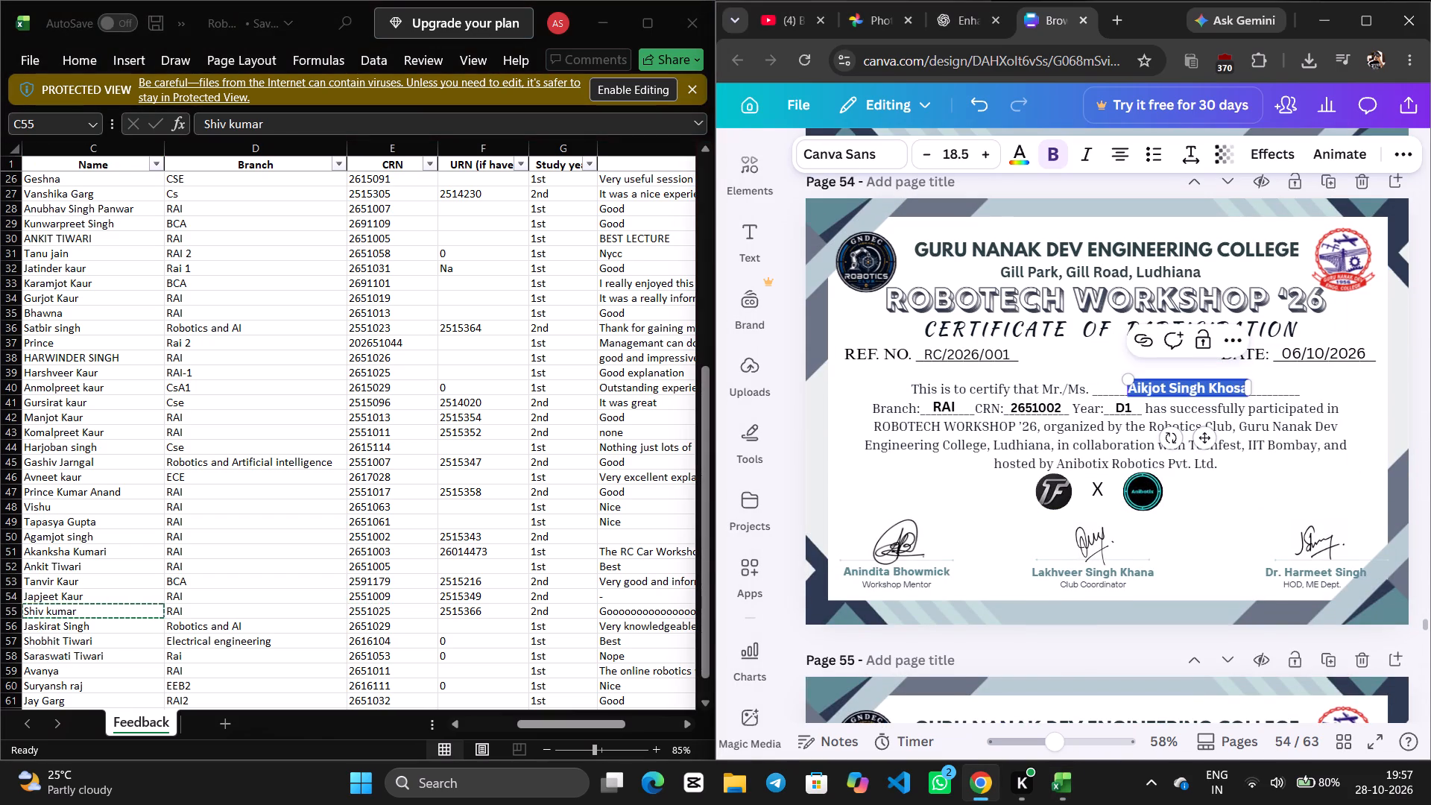
key("ctrl+v")
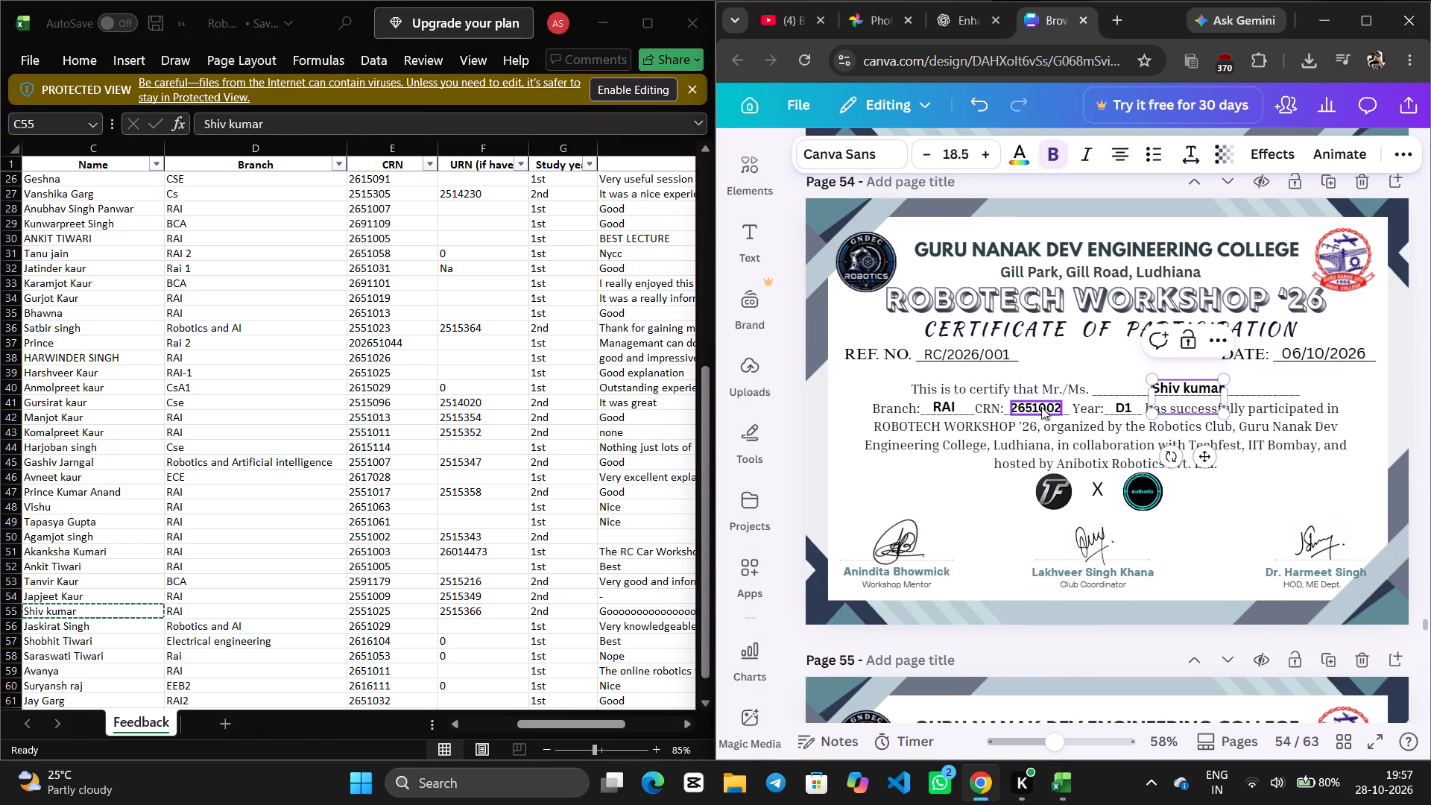
Replace the CRN on the page 54 certificate with the CRN from row 55 of the feedback workbook.
double_click(362, 610)
key("ctrl+c")
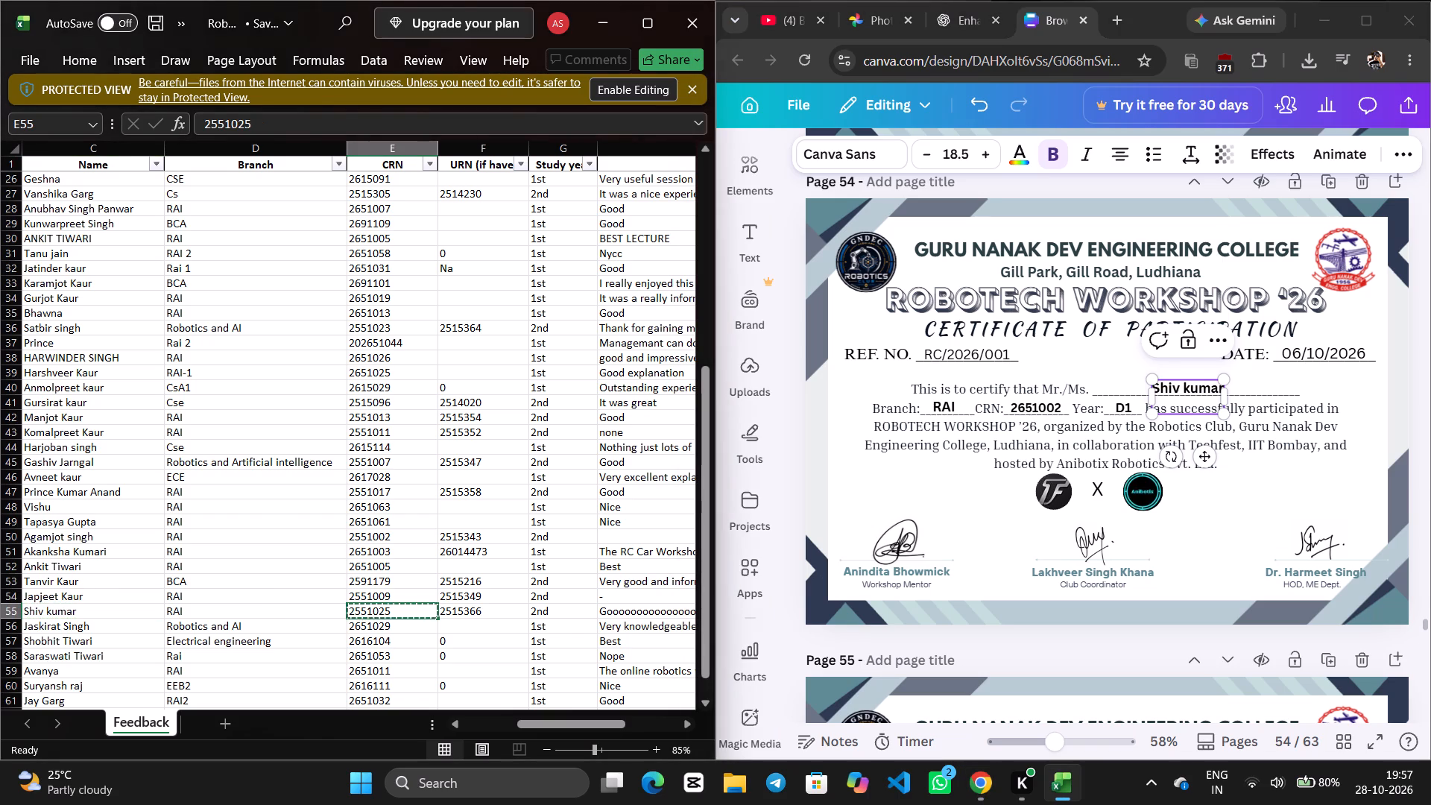
double_click(1046, 405)
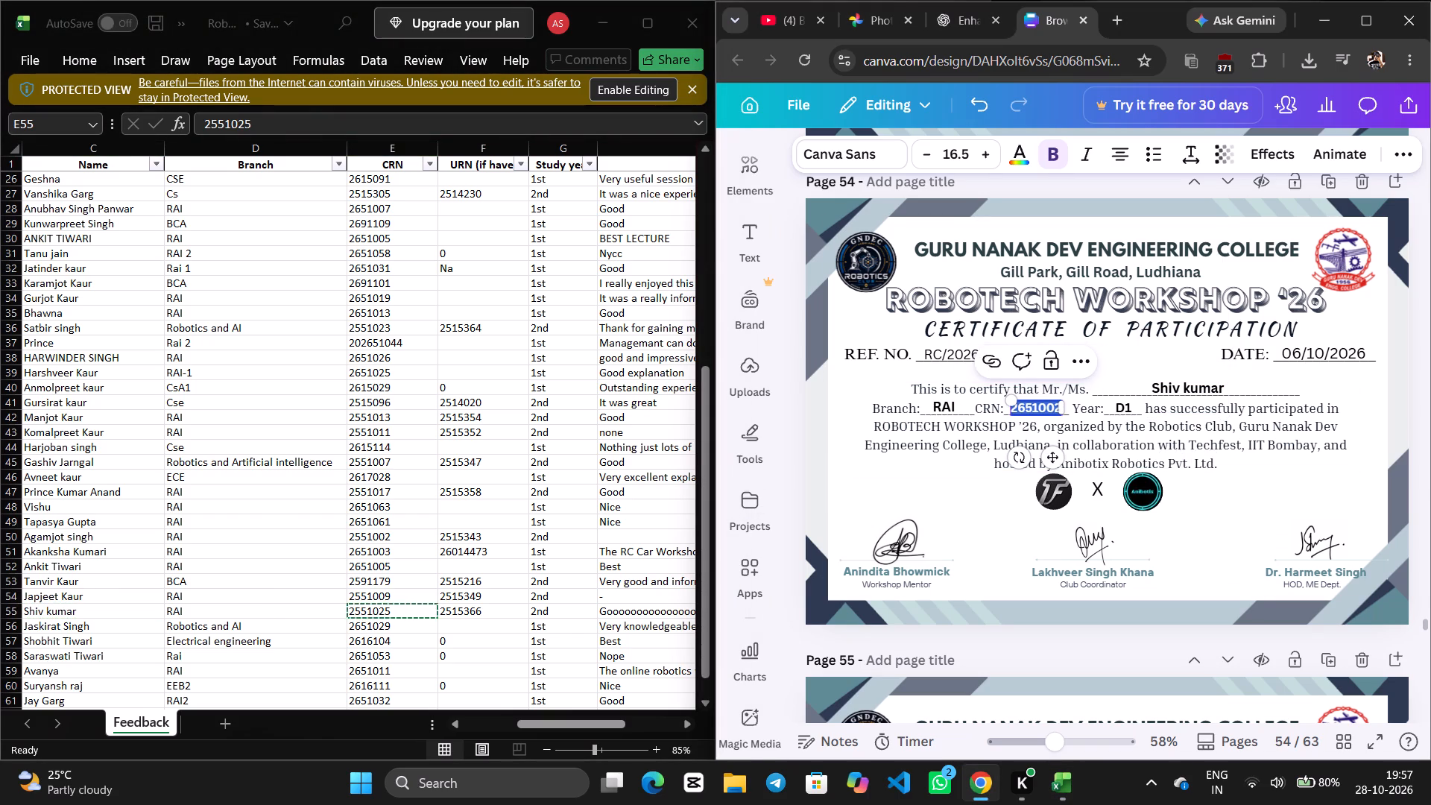
key("ctrl+v")
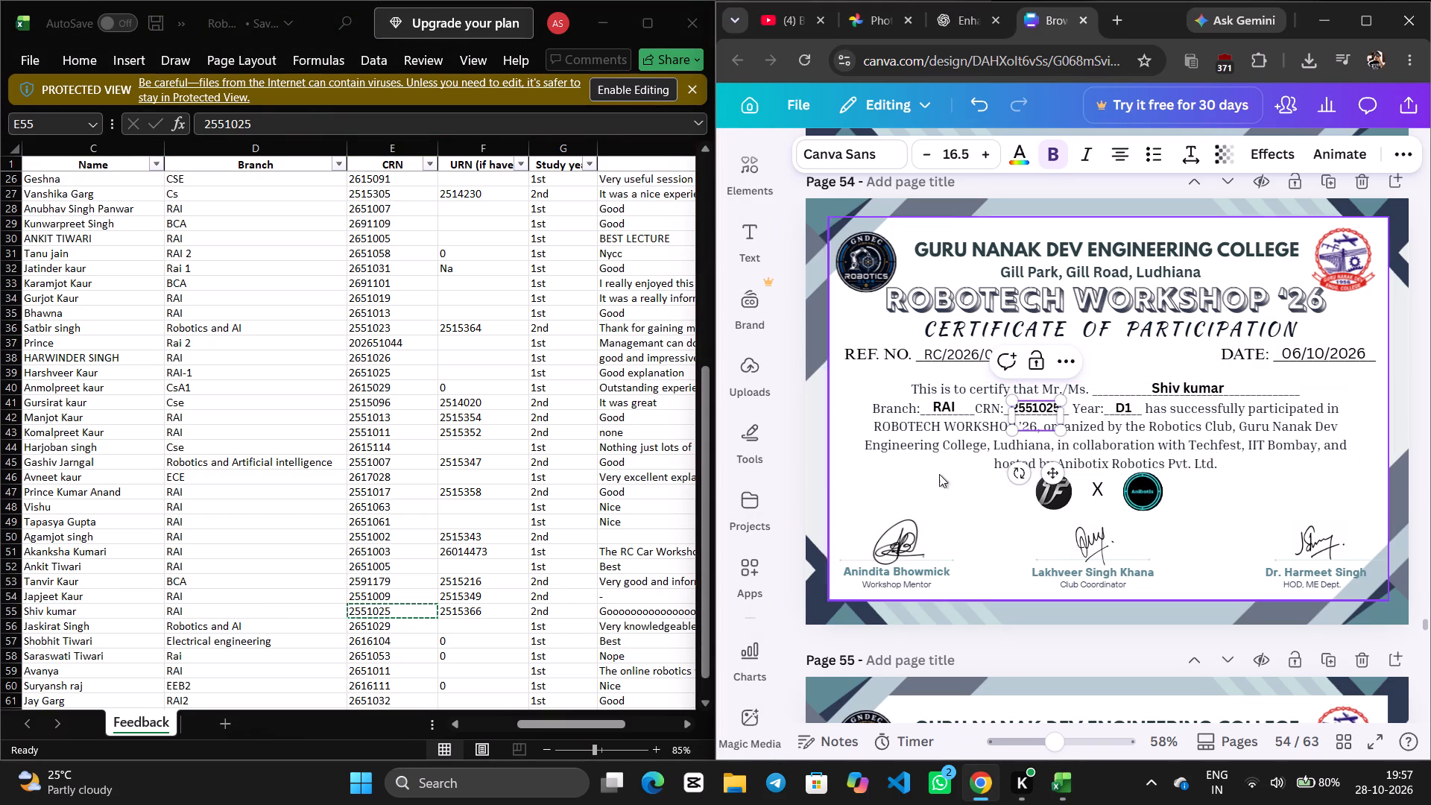
Change the year on the page 54 certificate to D2.
double_click(1126, 413)
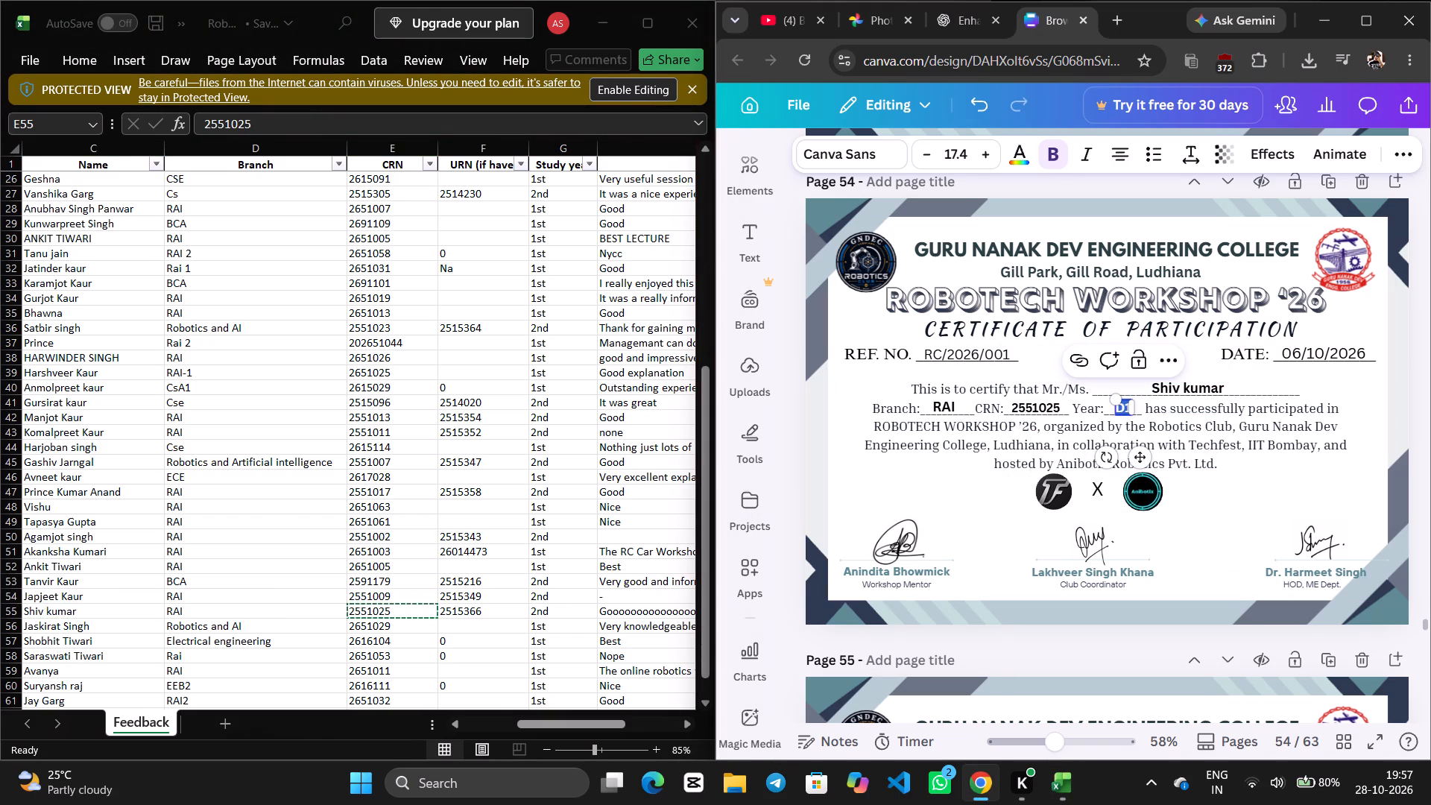
type("D2")
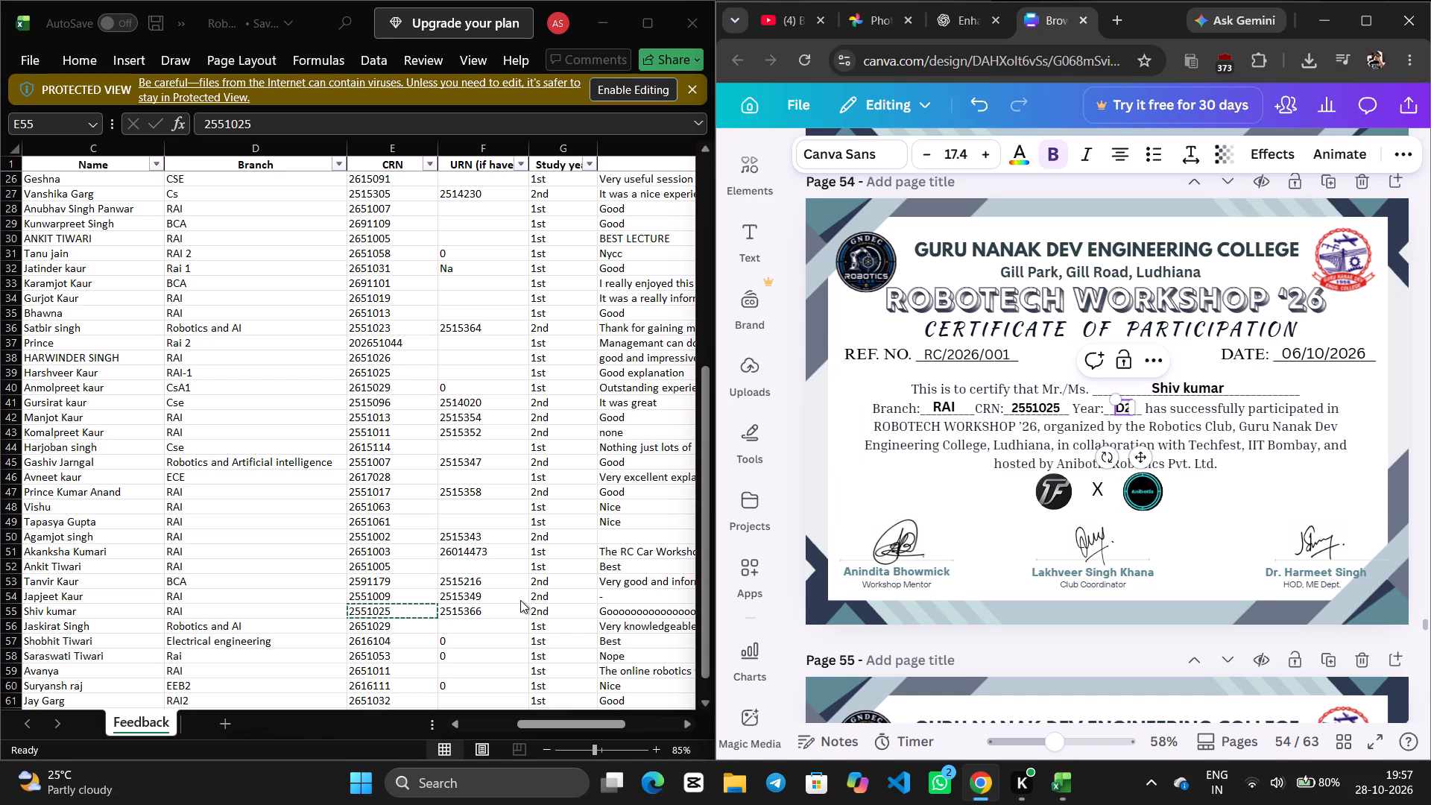
Replace the participant name on the page 55 certificate with the name from row 56 of the feedback workbook.
left_click(64, 630)
left_click(60, 628)
key("ctrl+c")
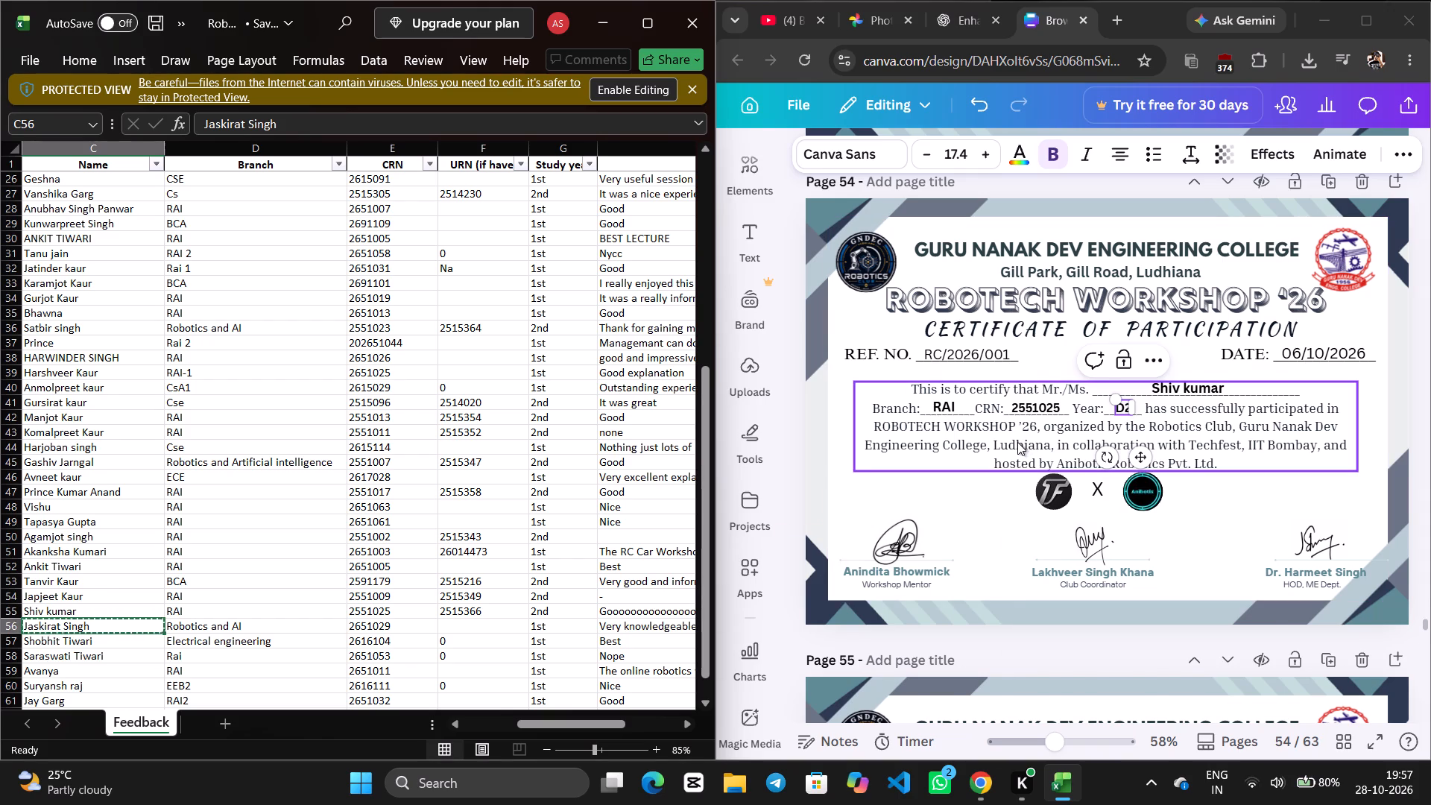
scroll(1017, 442, "down", 2)
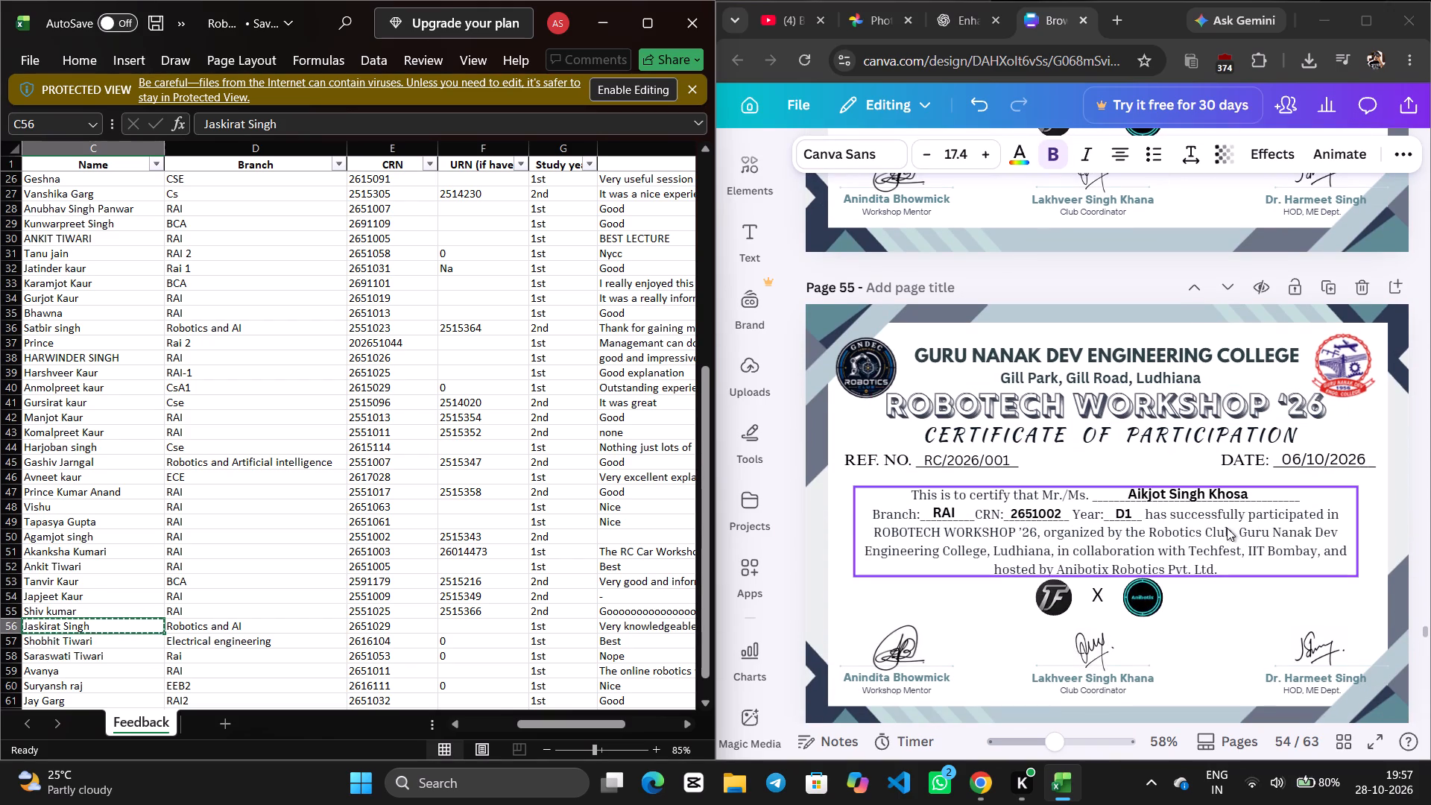
double_click(1203, 499)
key("ctrl+v")
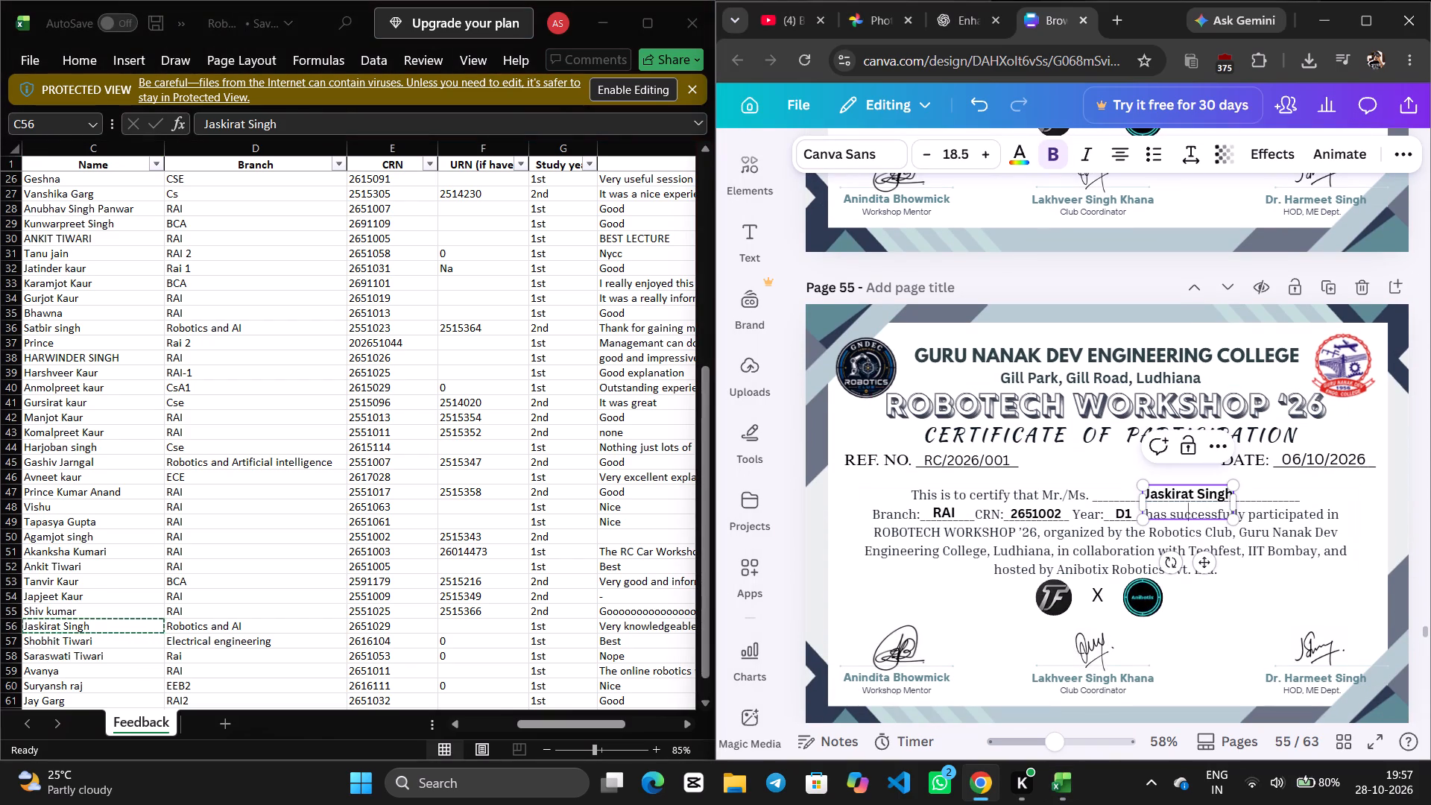
Replace the CRN on the page 55 certificate with the CRN from row 56 of the feedback workbook.
left_click(371, 622)
left_click(375, 628)
key("ctrl+c")
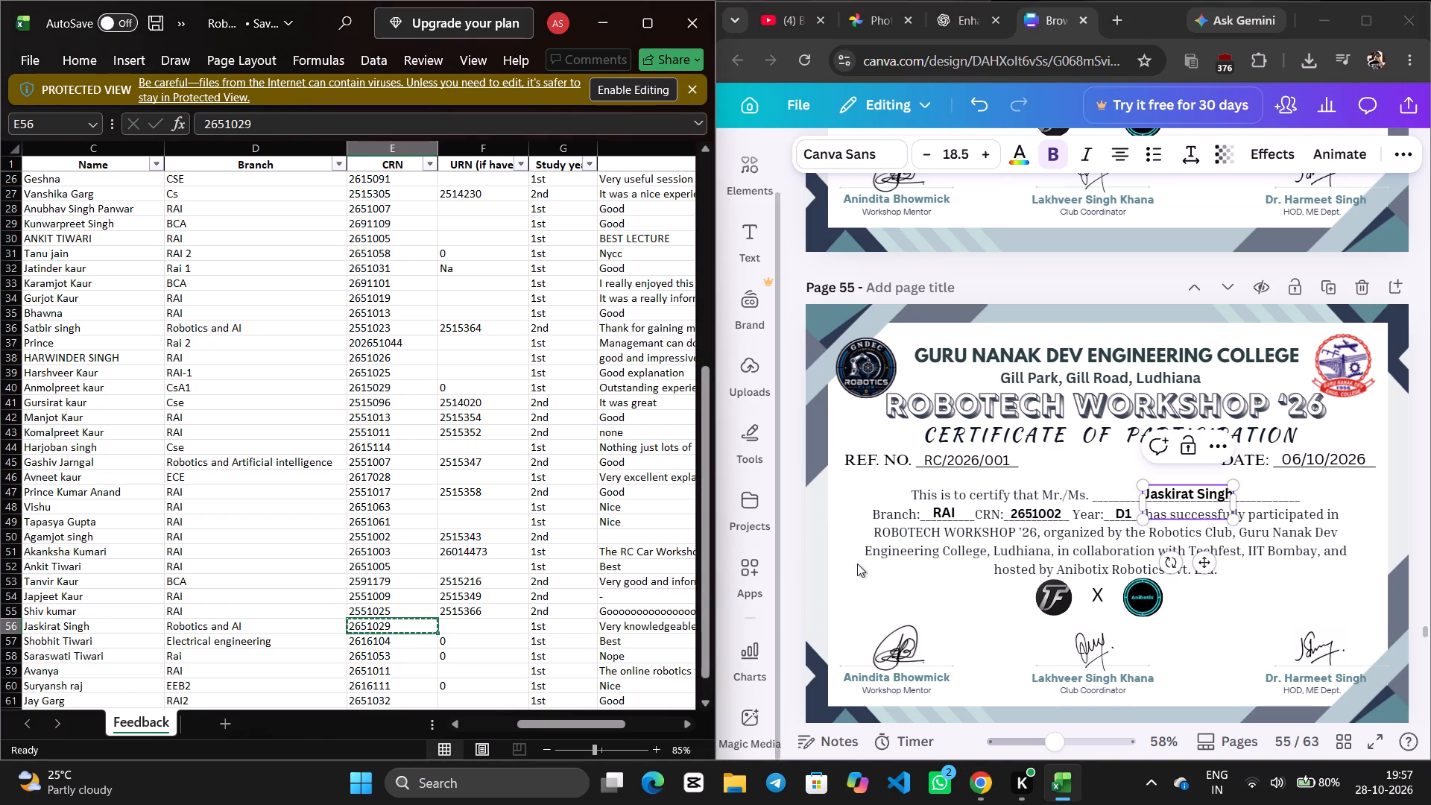
double_click(1053, 516)
key("ctrl+v")
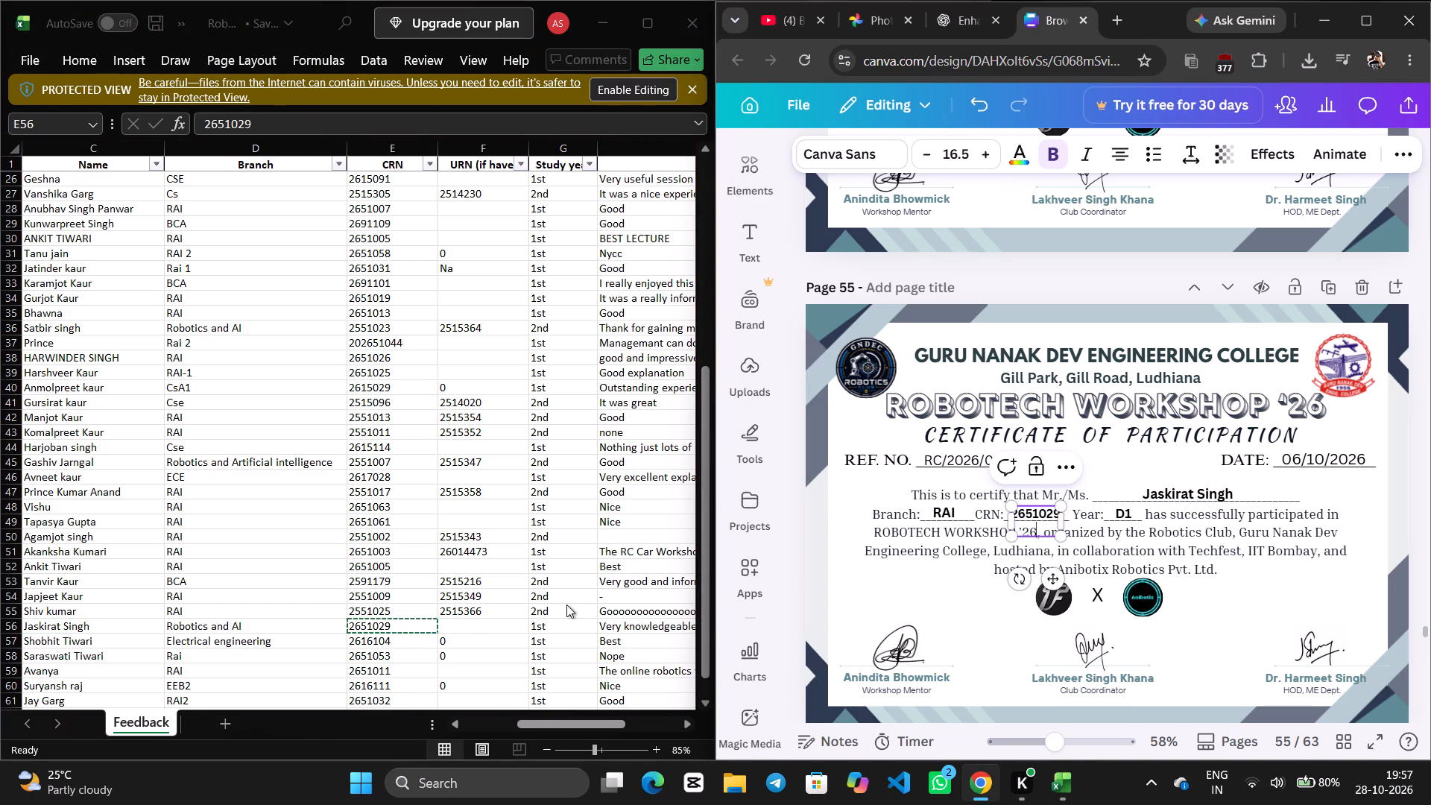
Replace the participant name on the page 56 certificate with the name from row 57 of the feedback workbook.
scroll(566, 604, "down", 1)
scroll(913, 488, "up", 2)
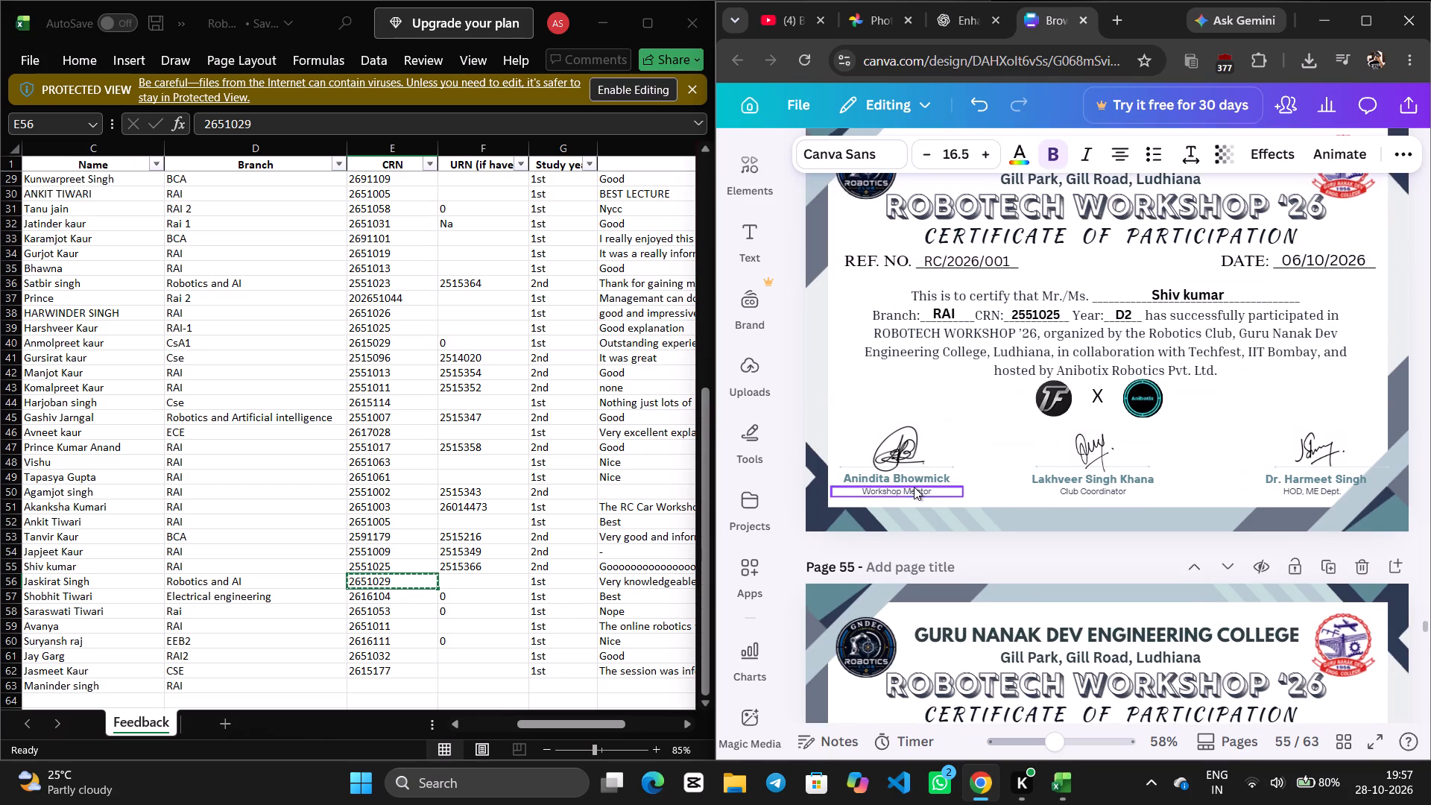
scroll(914, 487, "down", 4)
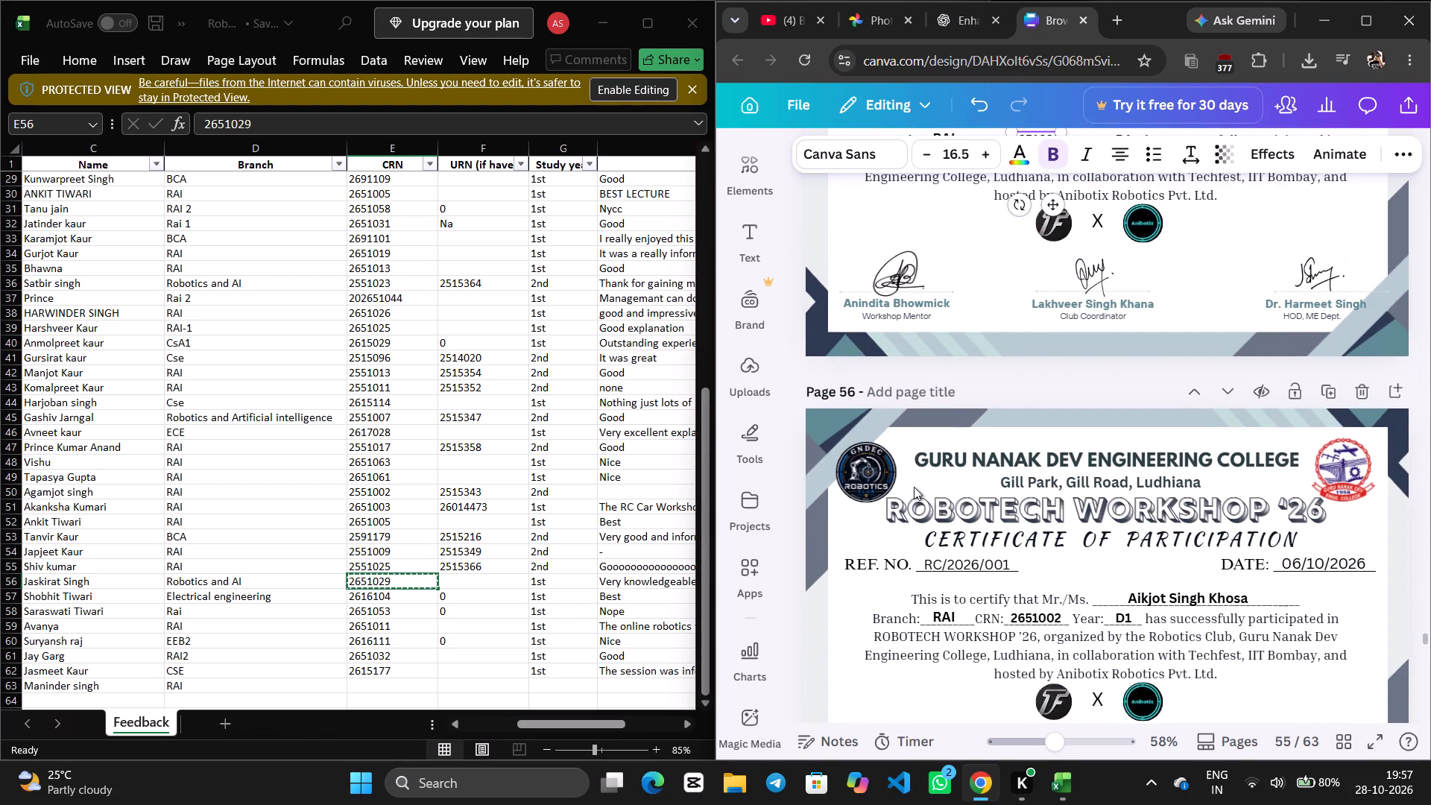
double_click(63, 597)
key("ctrl+c")
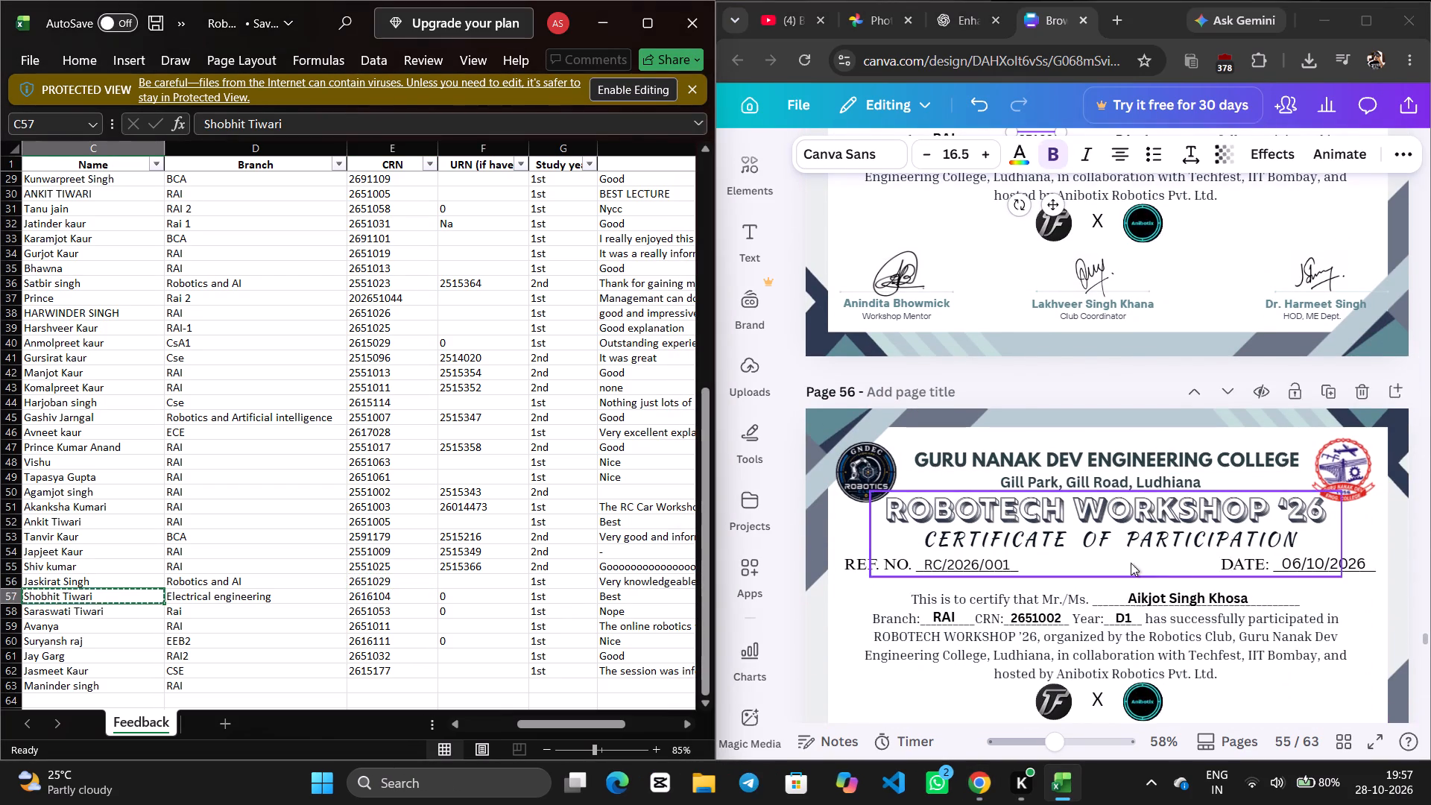
double_click(1206, 599)
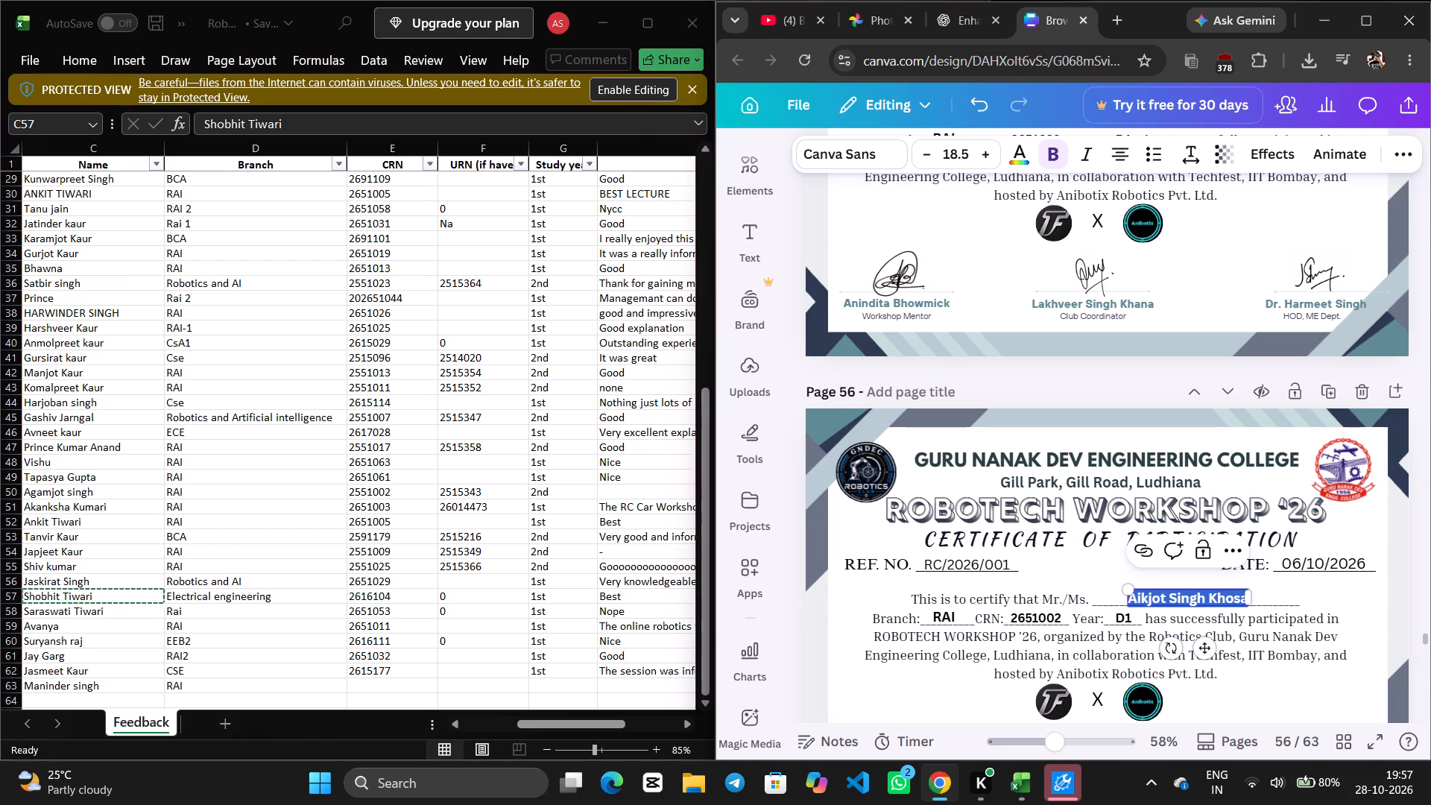
key("ctrl+v")
Change the branch on the page 56 certificate to EE, matching the branch in row 57 of the feedback workbook.
scroll(1178, 613, "down", 1)
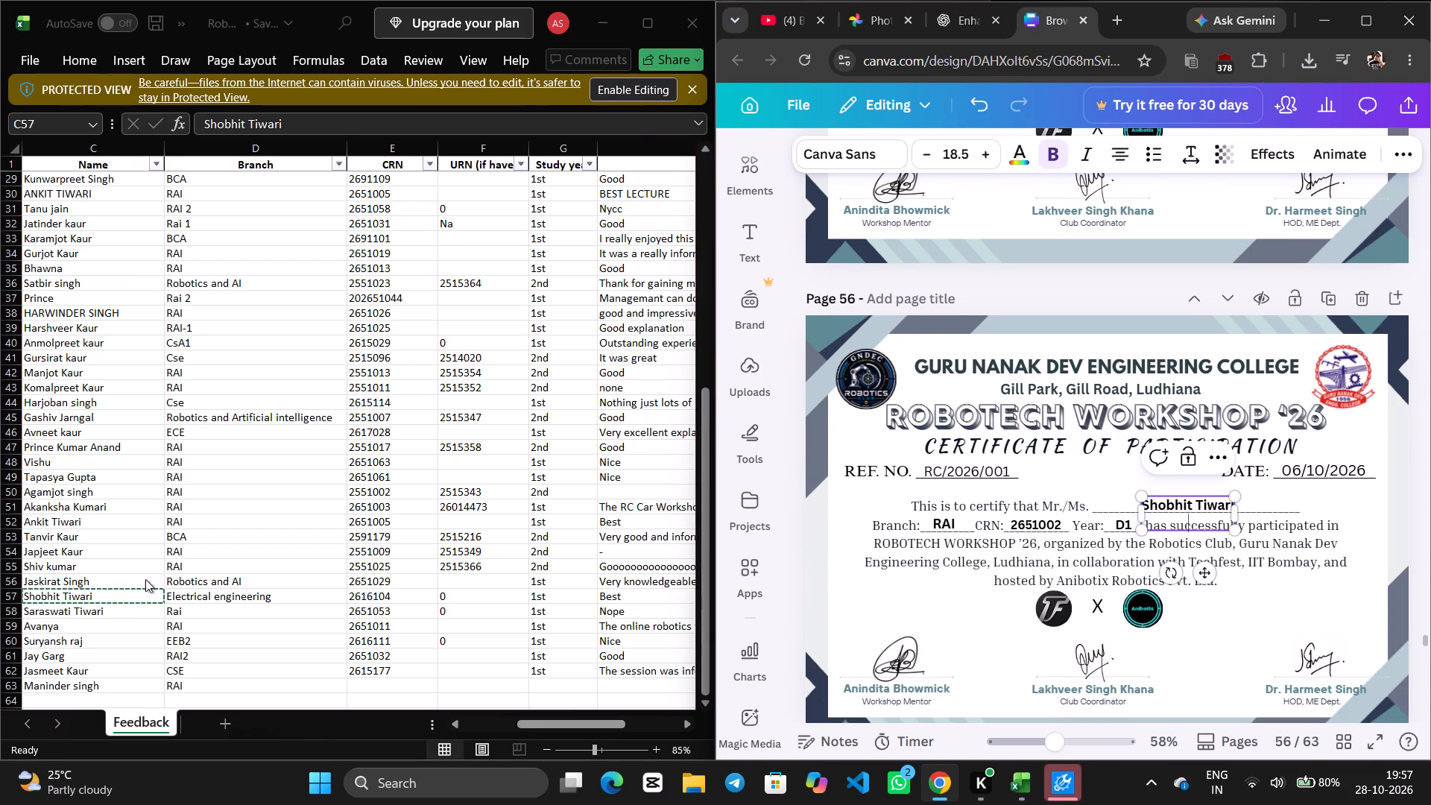
left_click(192, 596)
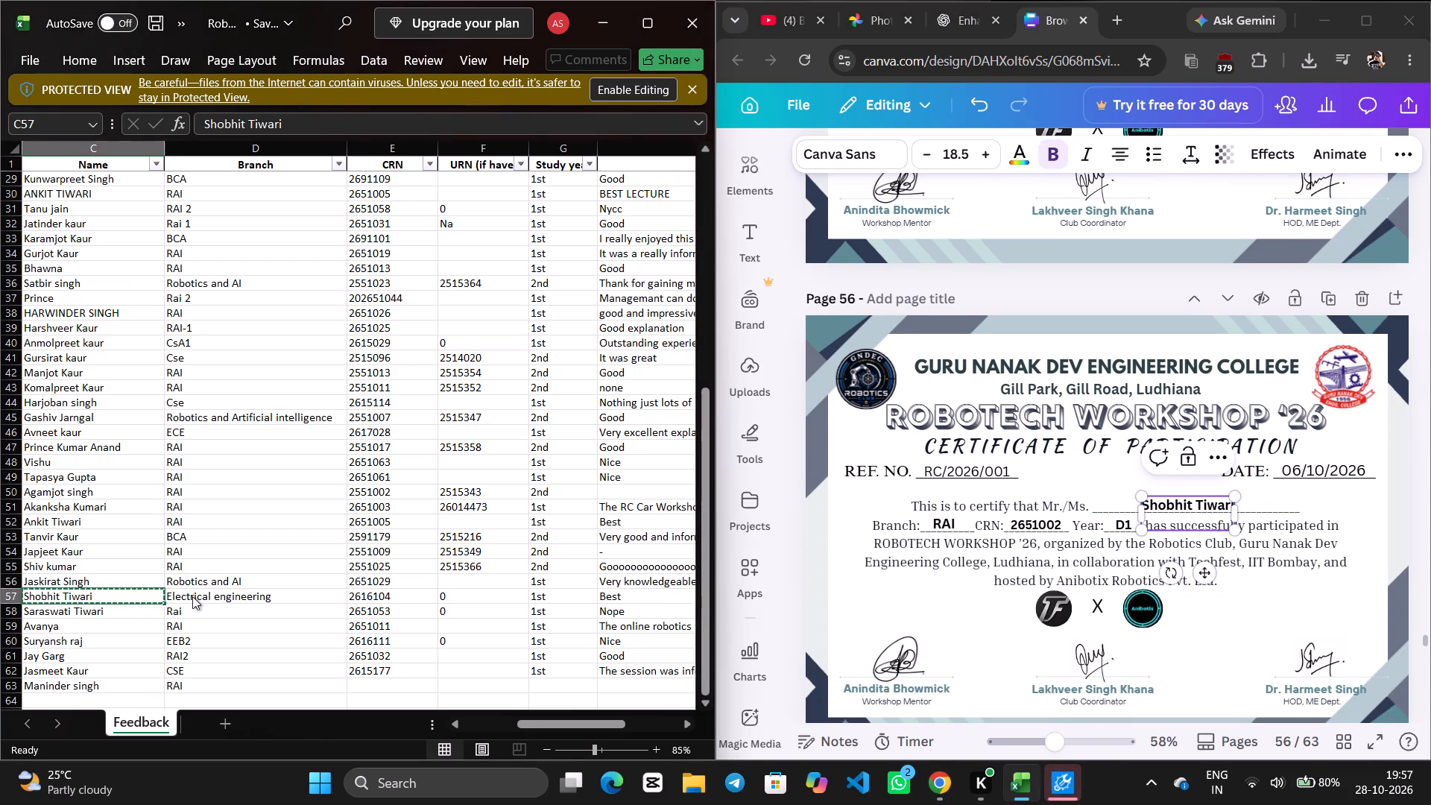
left_click(192, 596)
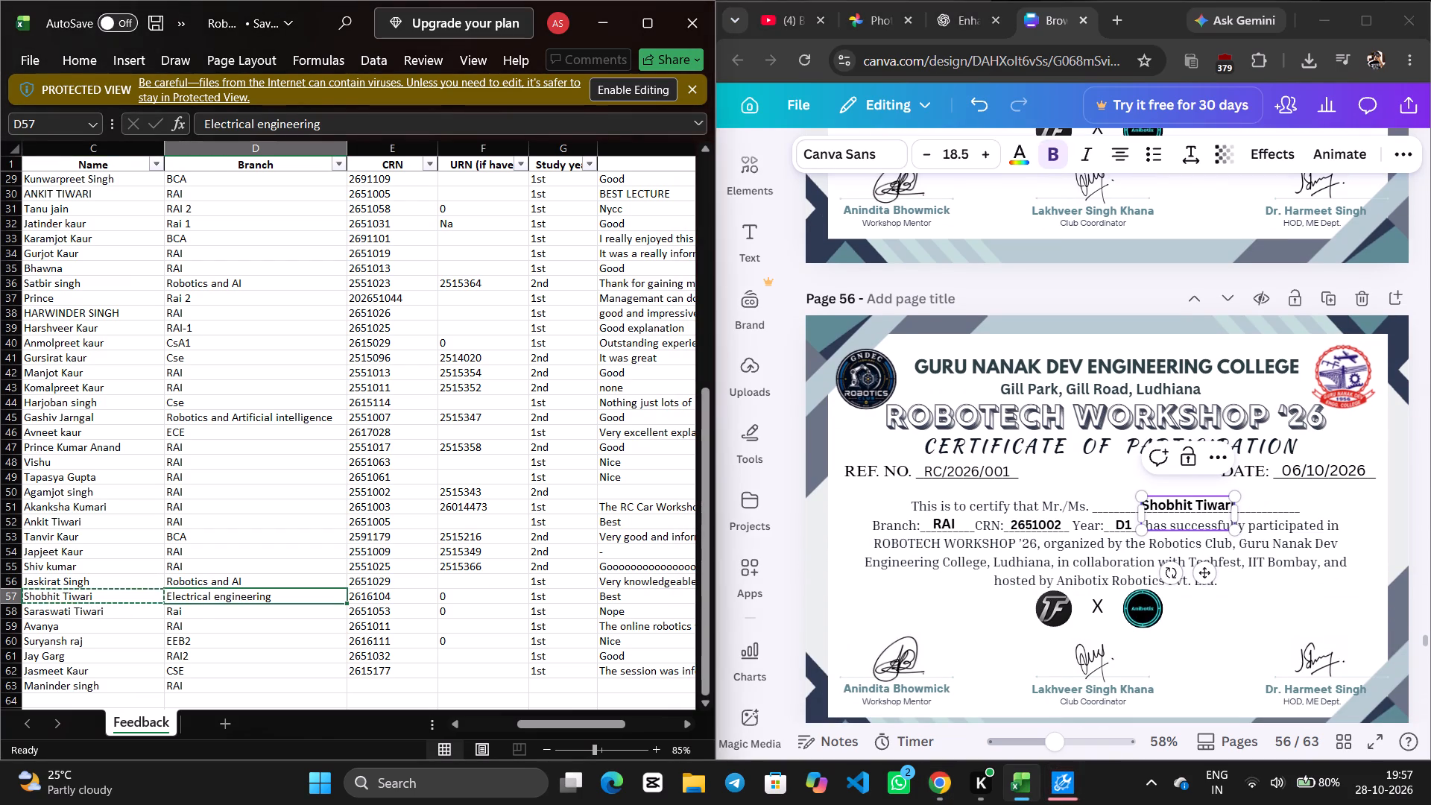
double_click(951, 526)
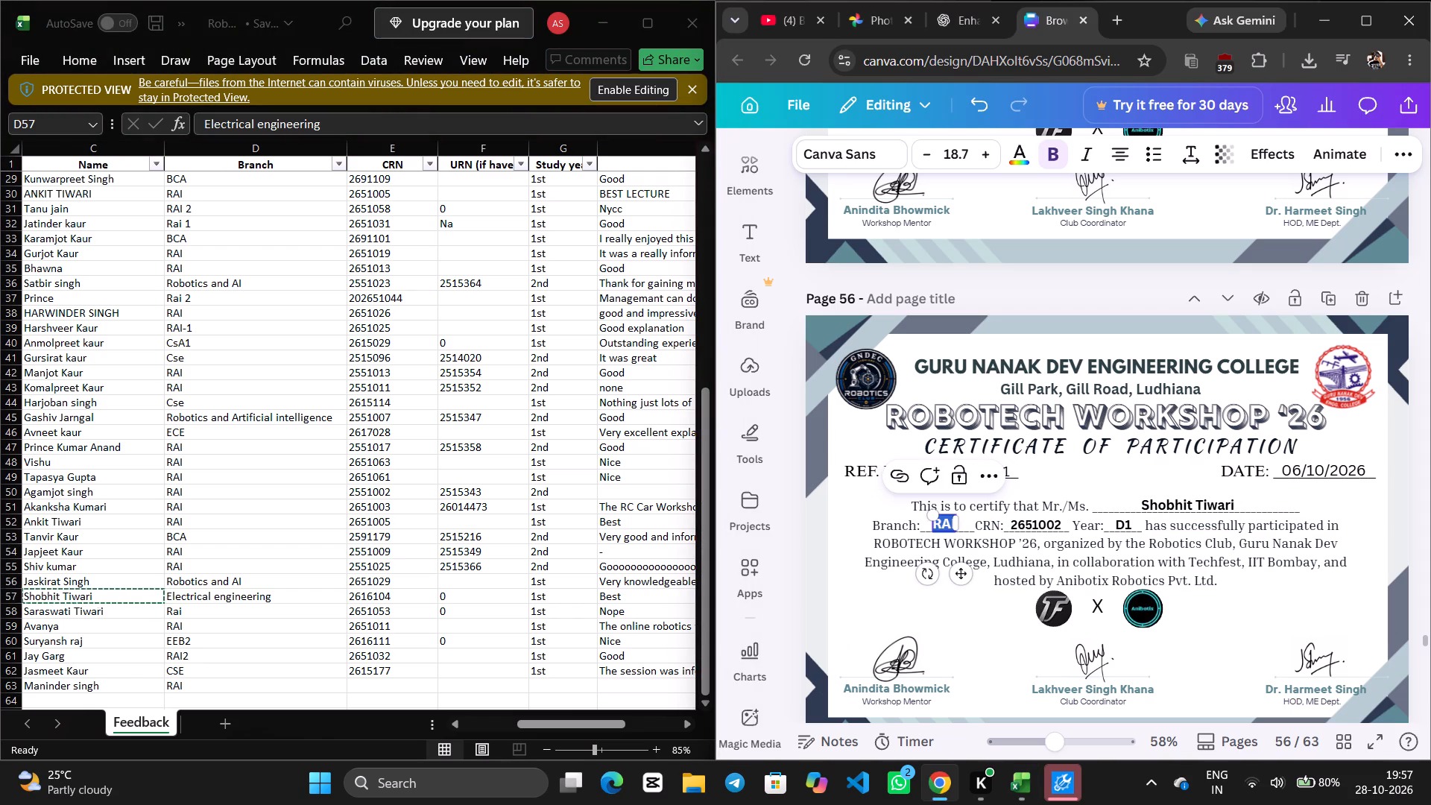
type("EE")
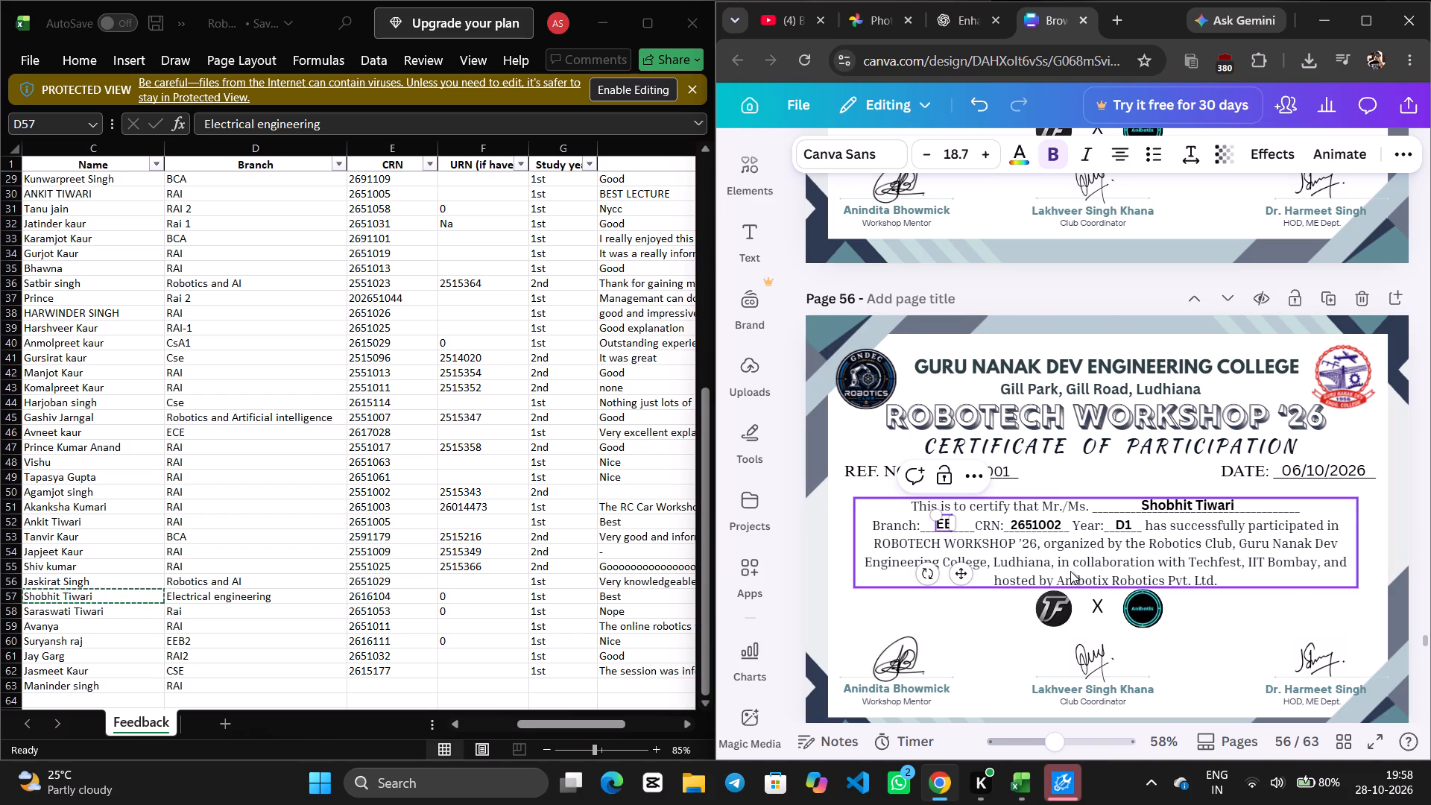
Replace the CRN on the page 56 certificate with the CRN from row 57 of the feedback workbook.
scroll(1070, 571, "down", 1)
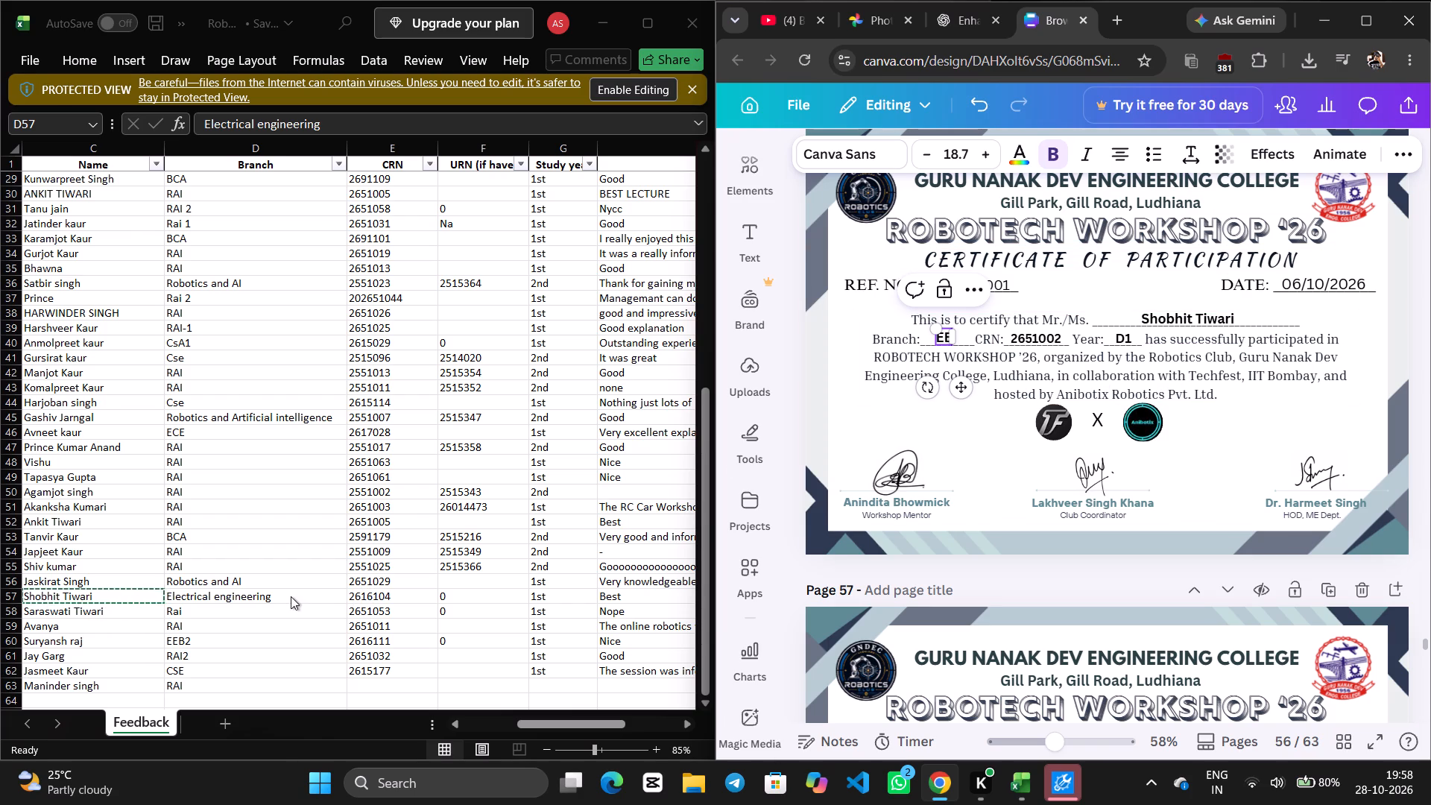
left_click(371, 604)
left_click(381, 599)
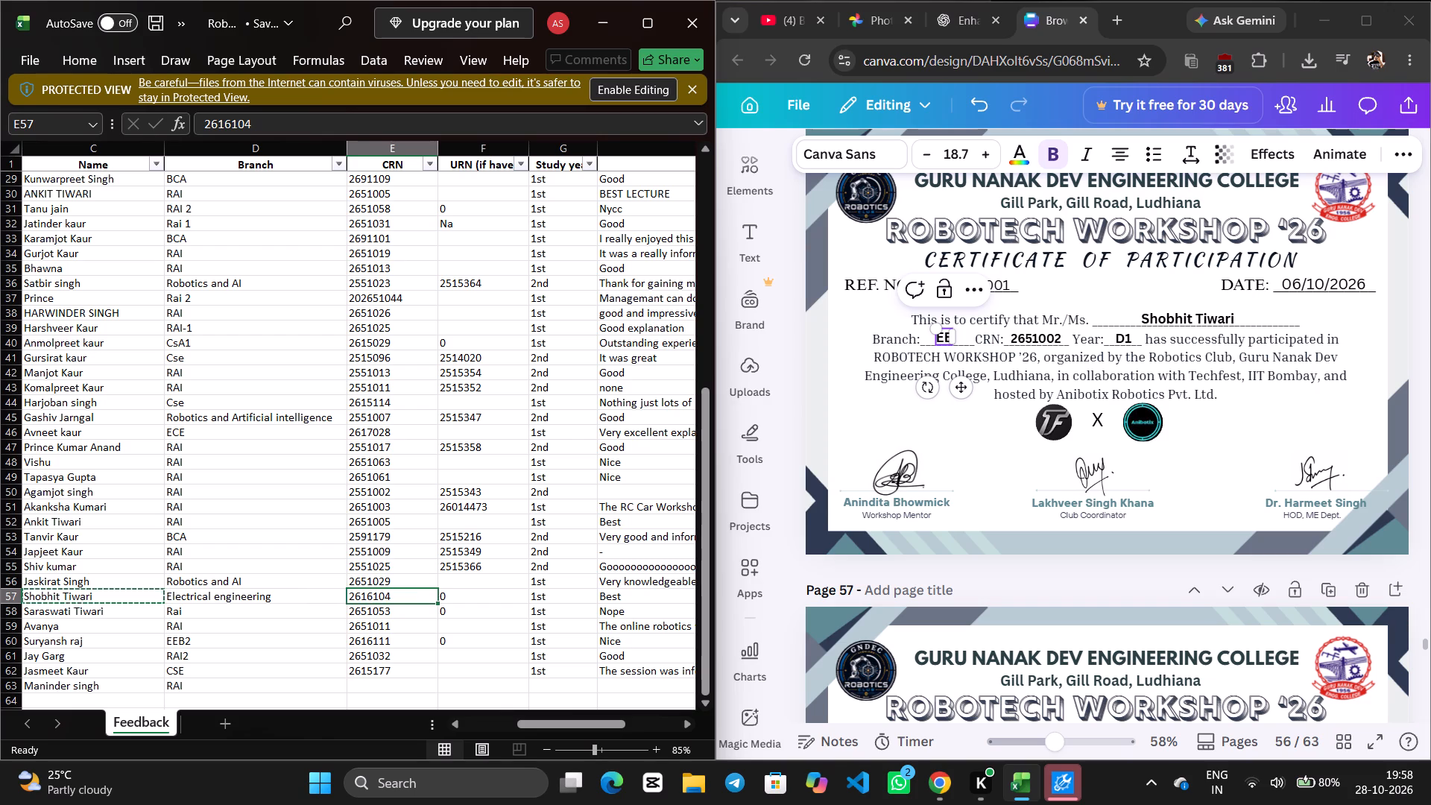
key("ctrl+c")
double_click(1039, 338)
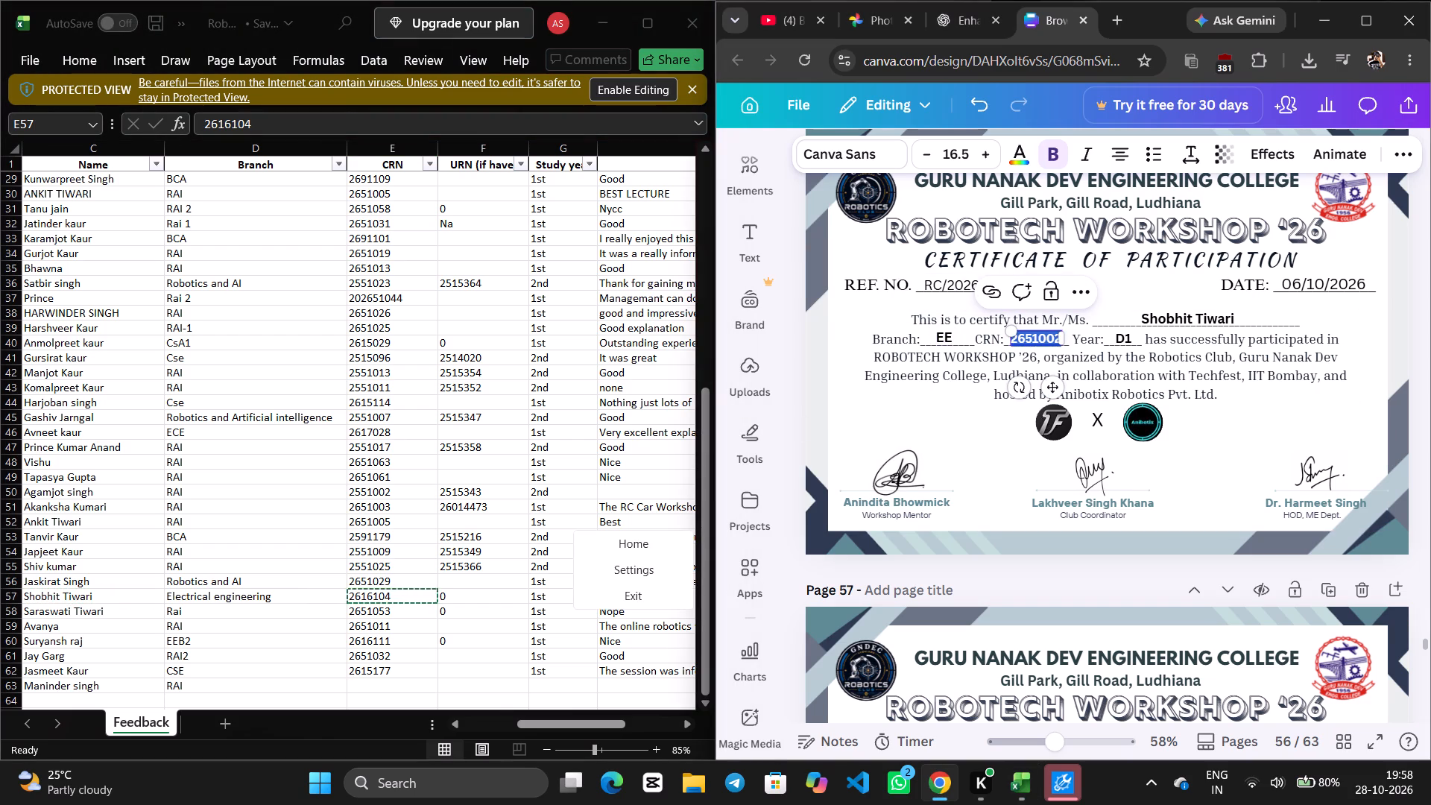
key("ctrl+v")
Replace the participant name on the page 57 certificate with the name from row 58 of the feedback workbook.
double_click(87, 615)
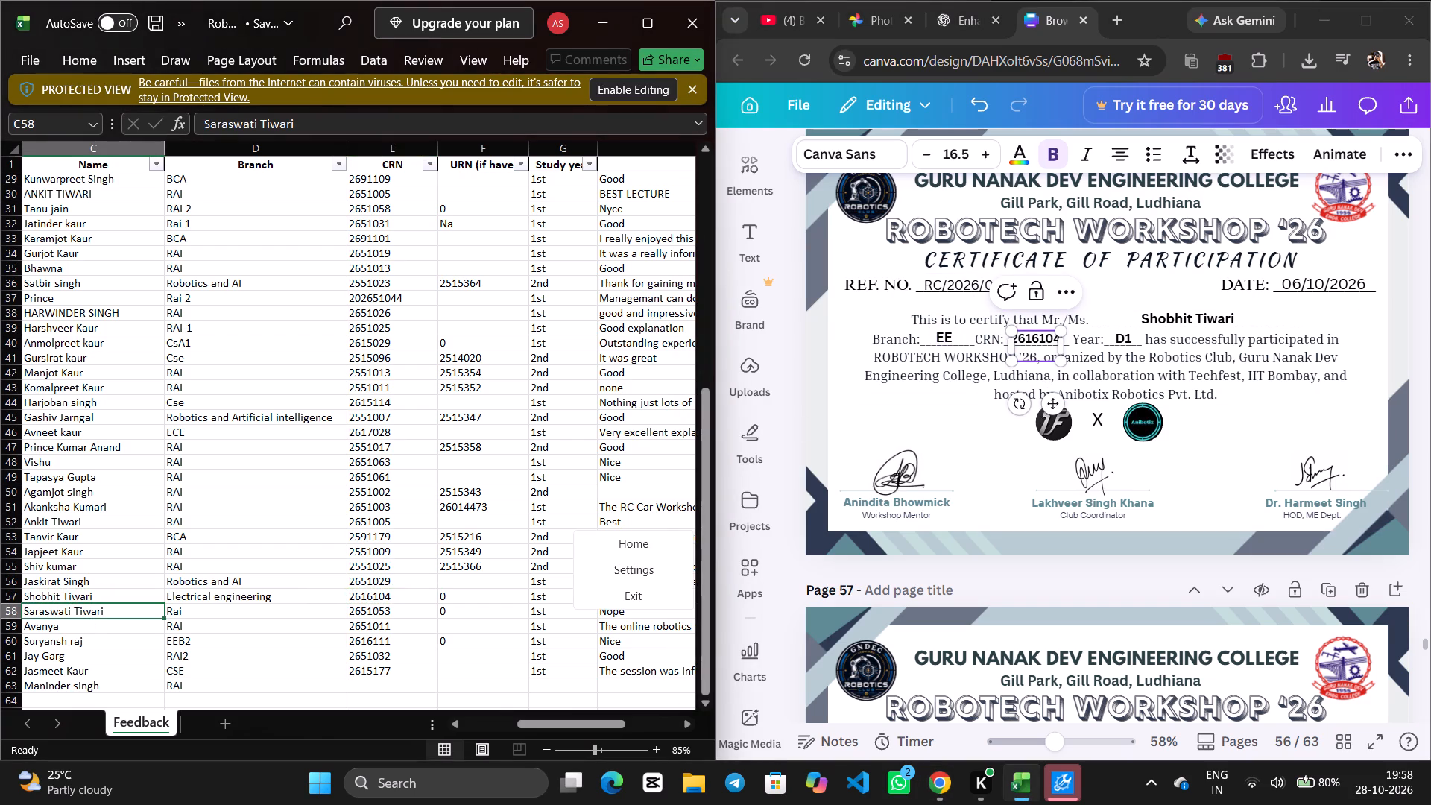
key("ctrl+c")
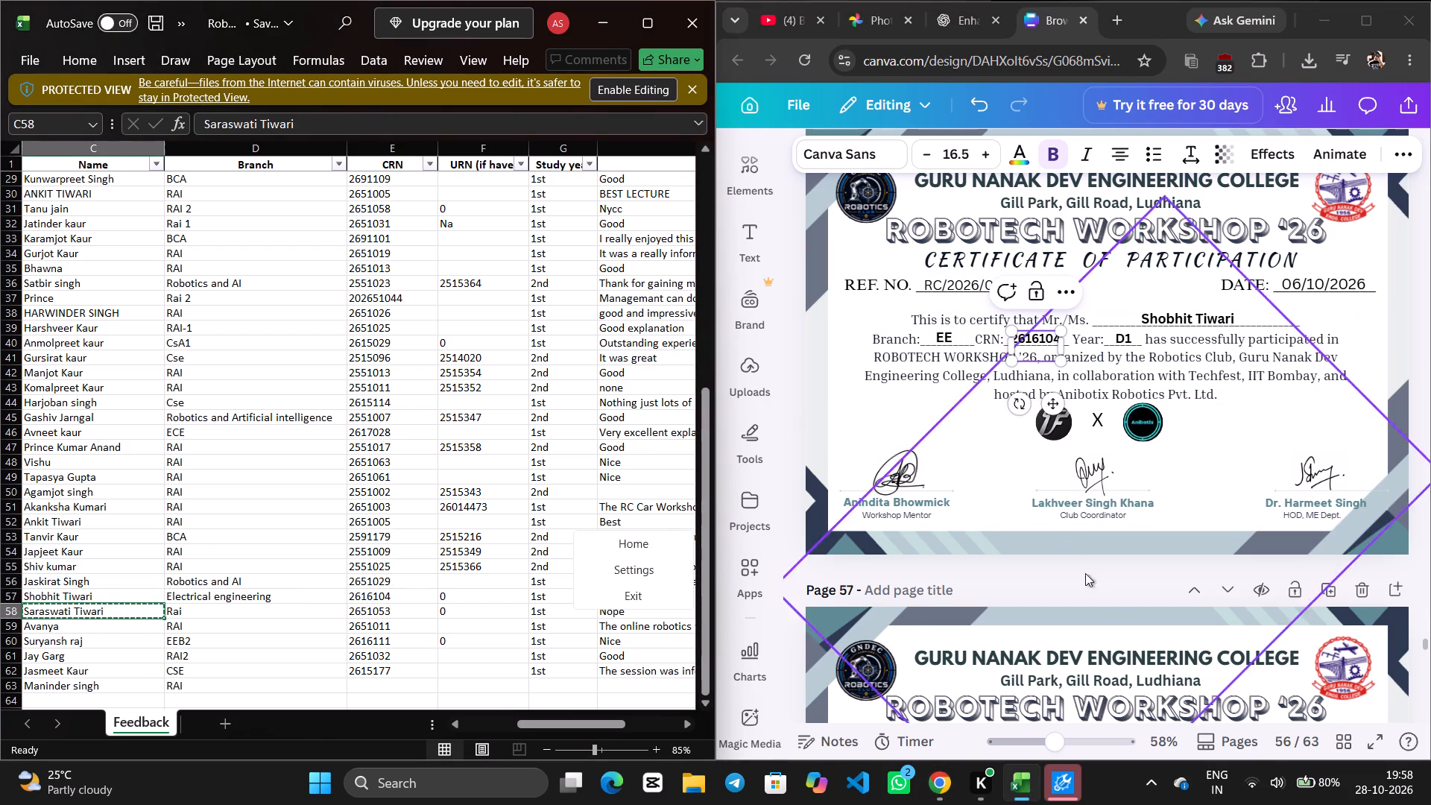
scroll(1117, 622, "down", 3)
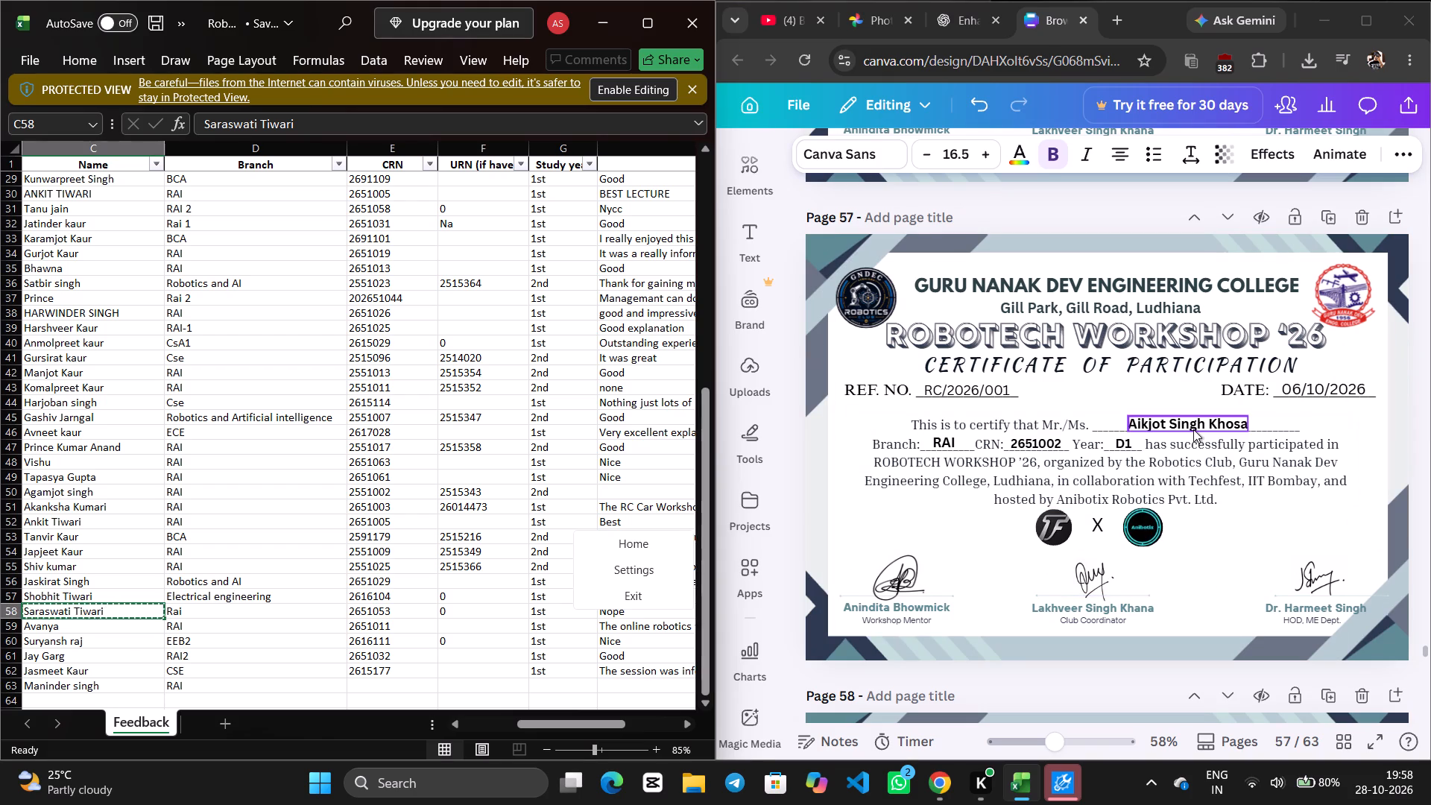
double_click(1193, 429)
key("ctrl+v")
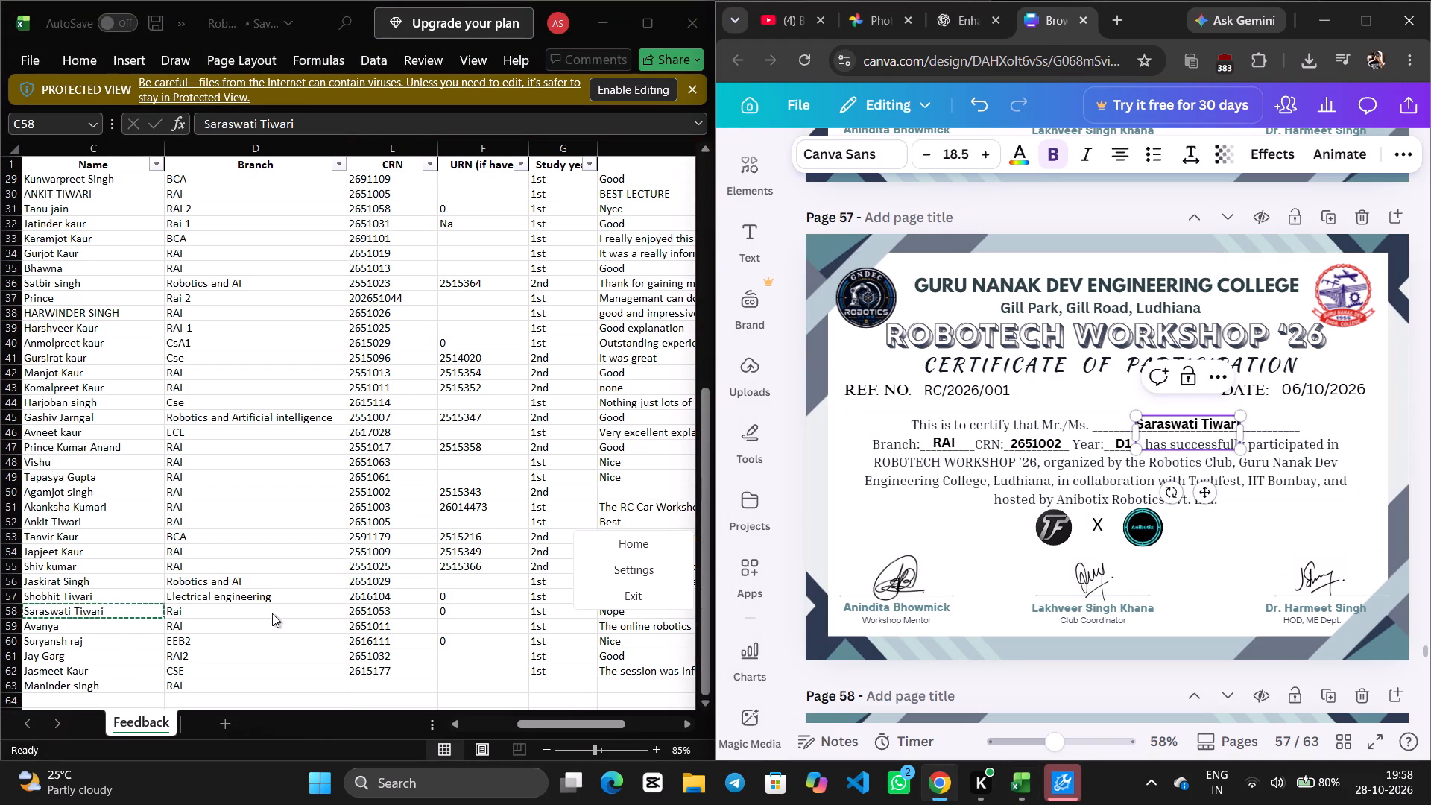
Replace the CRN on the page 57 certificate with the CRN from row 58 of the feedback workbook.
double_click(400, 609)
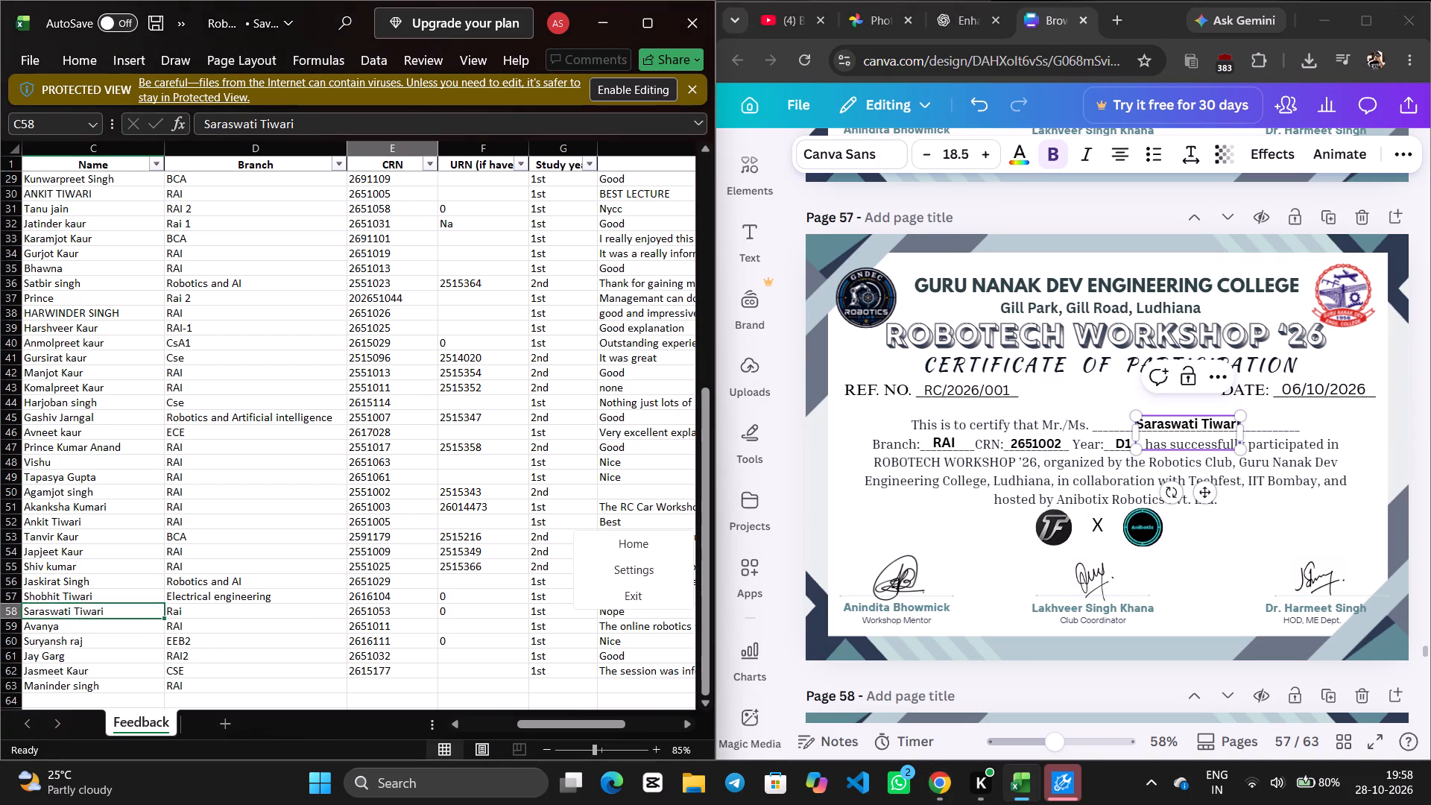
key("ctrl+c")
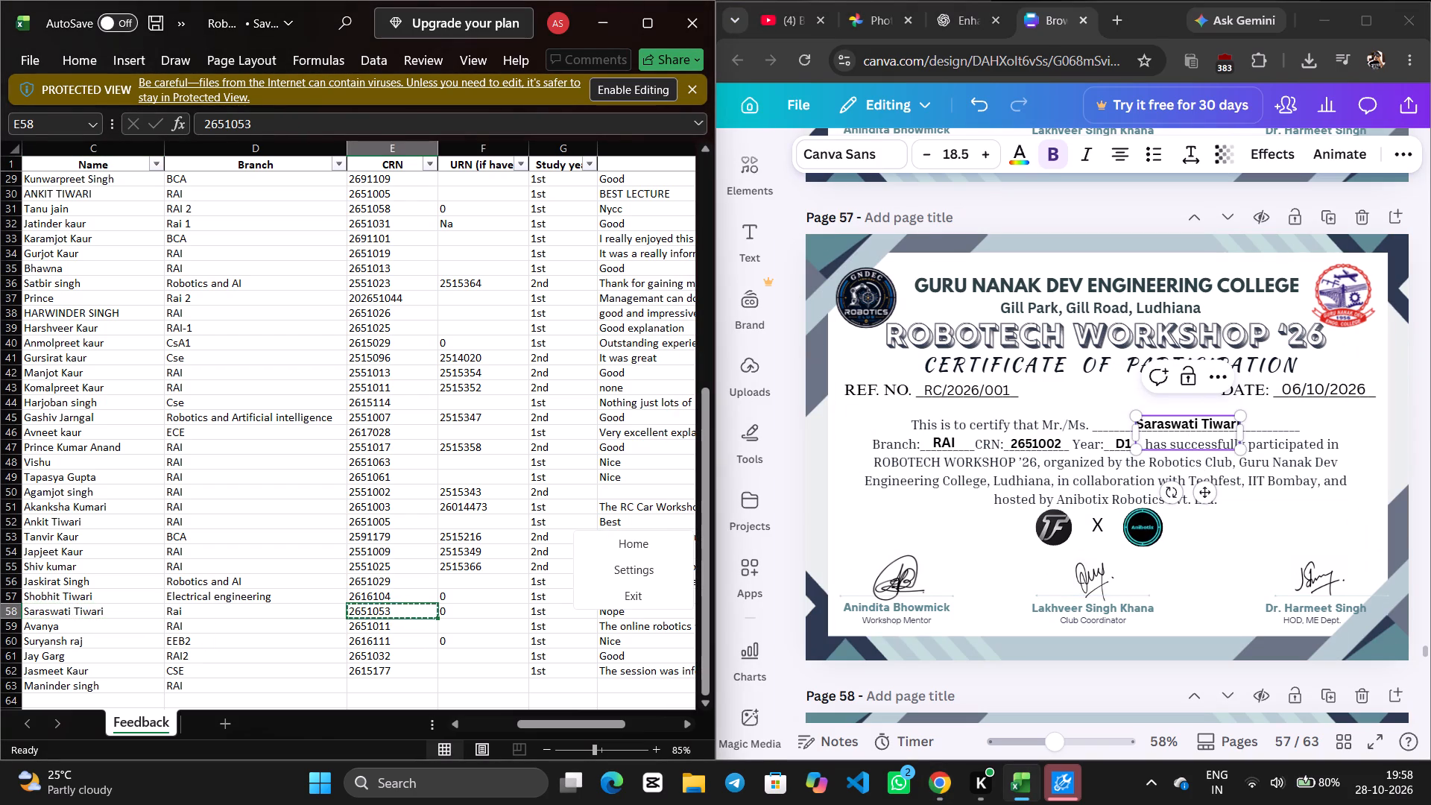
double_click(1036, 443)
key("ctrl+v")
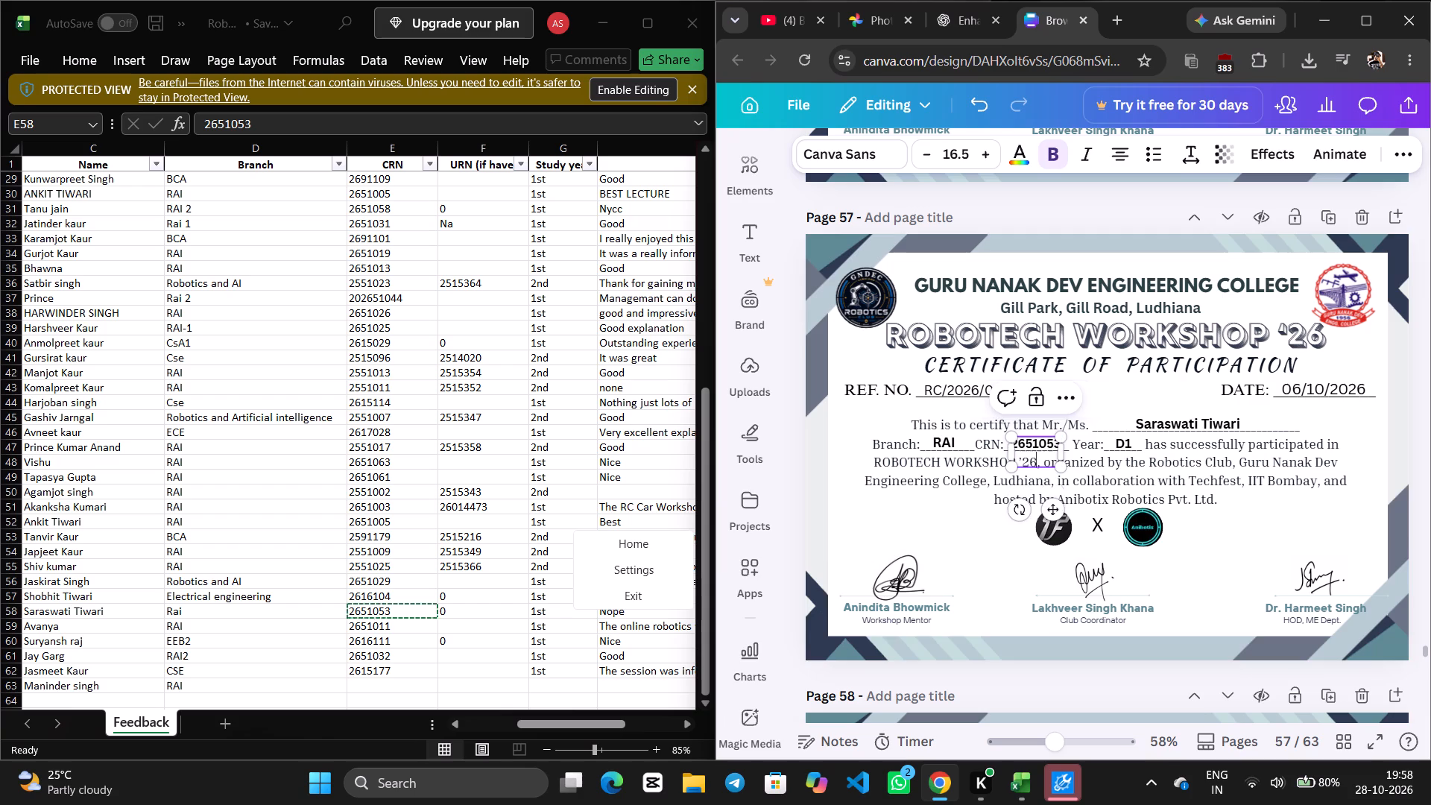
Replace the participant name on the page 58 certificate with the name from row 59 of the feedback workbook.
left_click(71, 626)
left_click(71, 626)
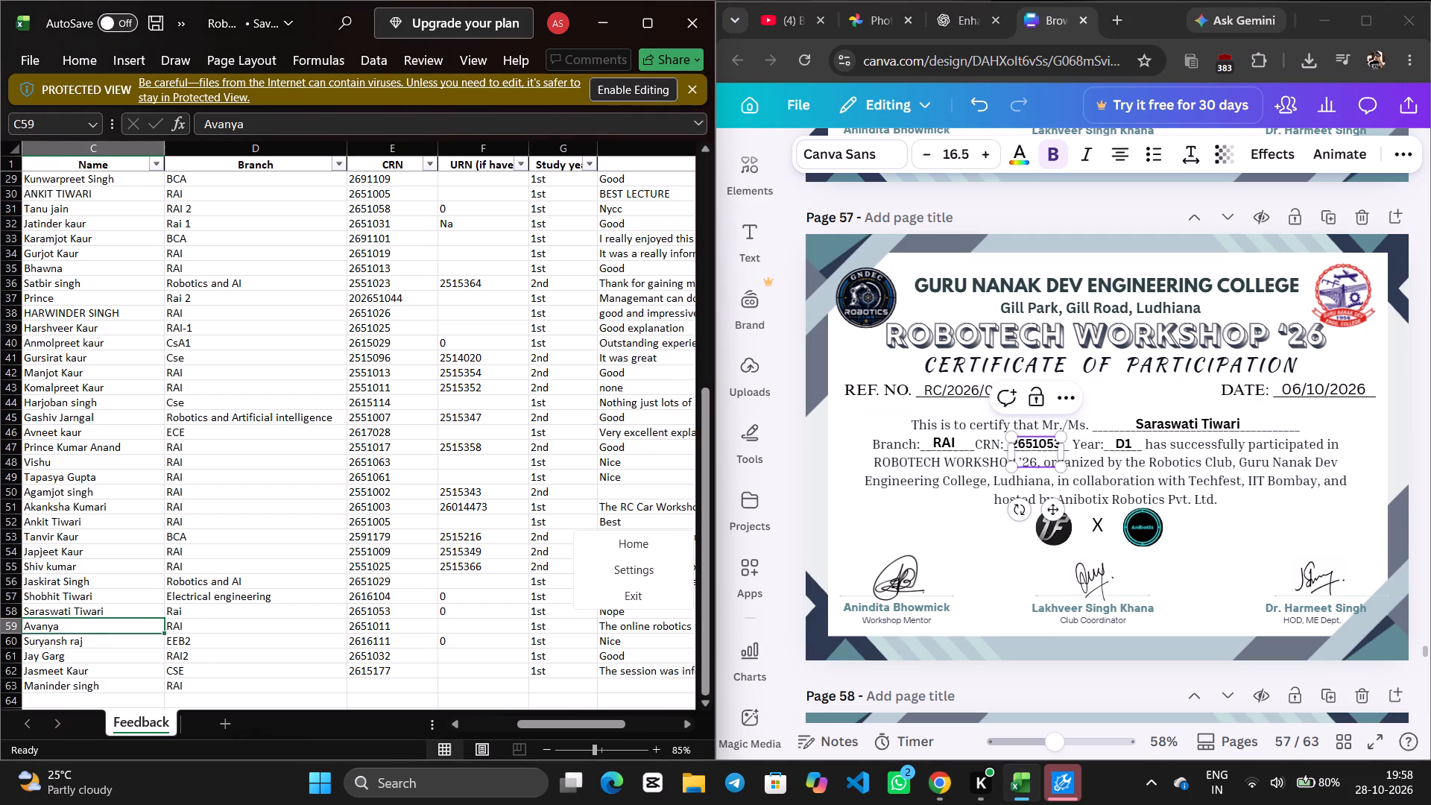
key("ctrl+c")
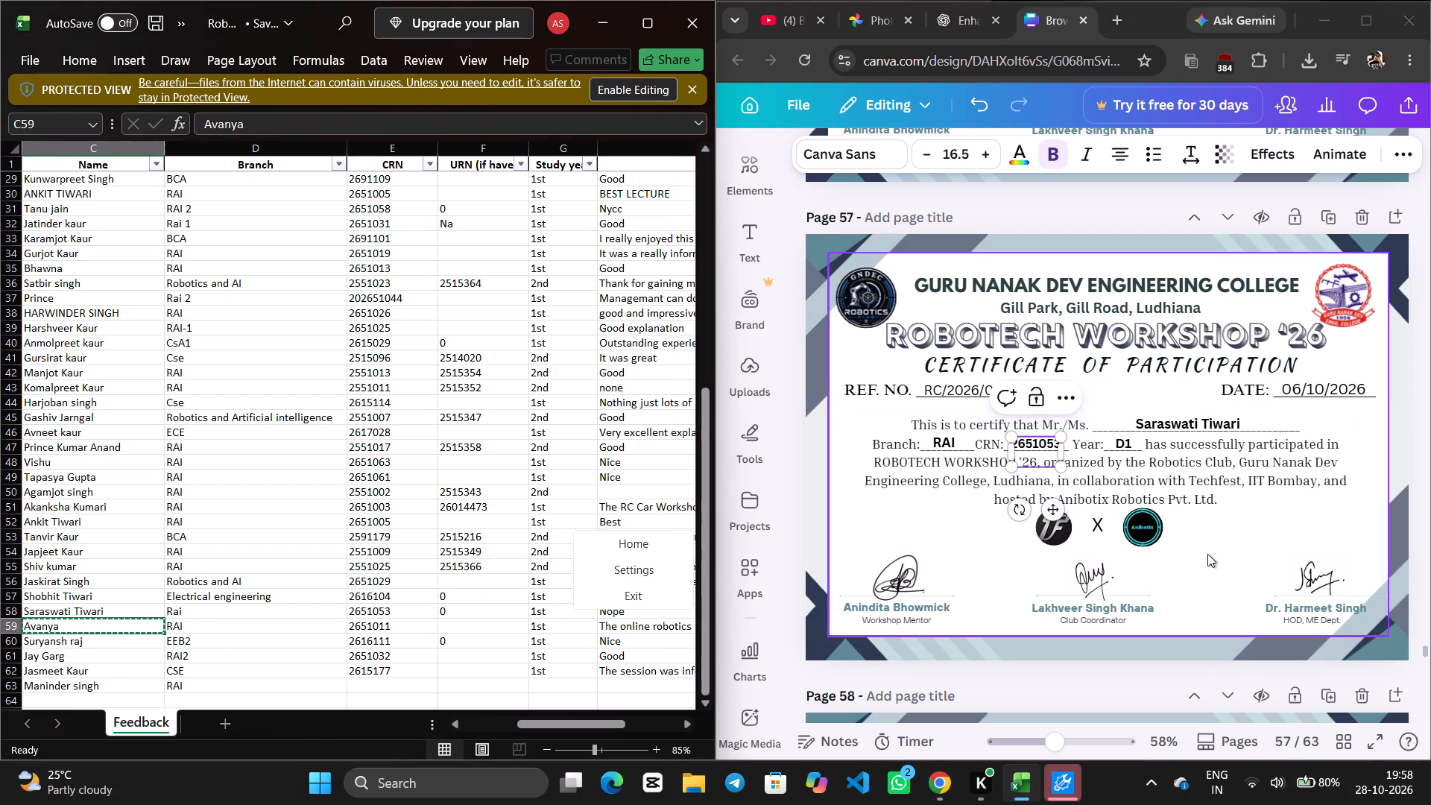
scroll(1207, 554, "down", 3)
double_click(1204, 617)
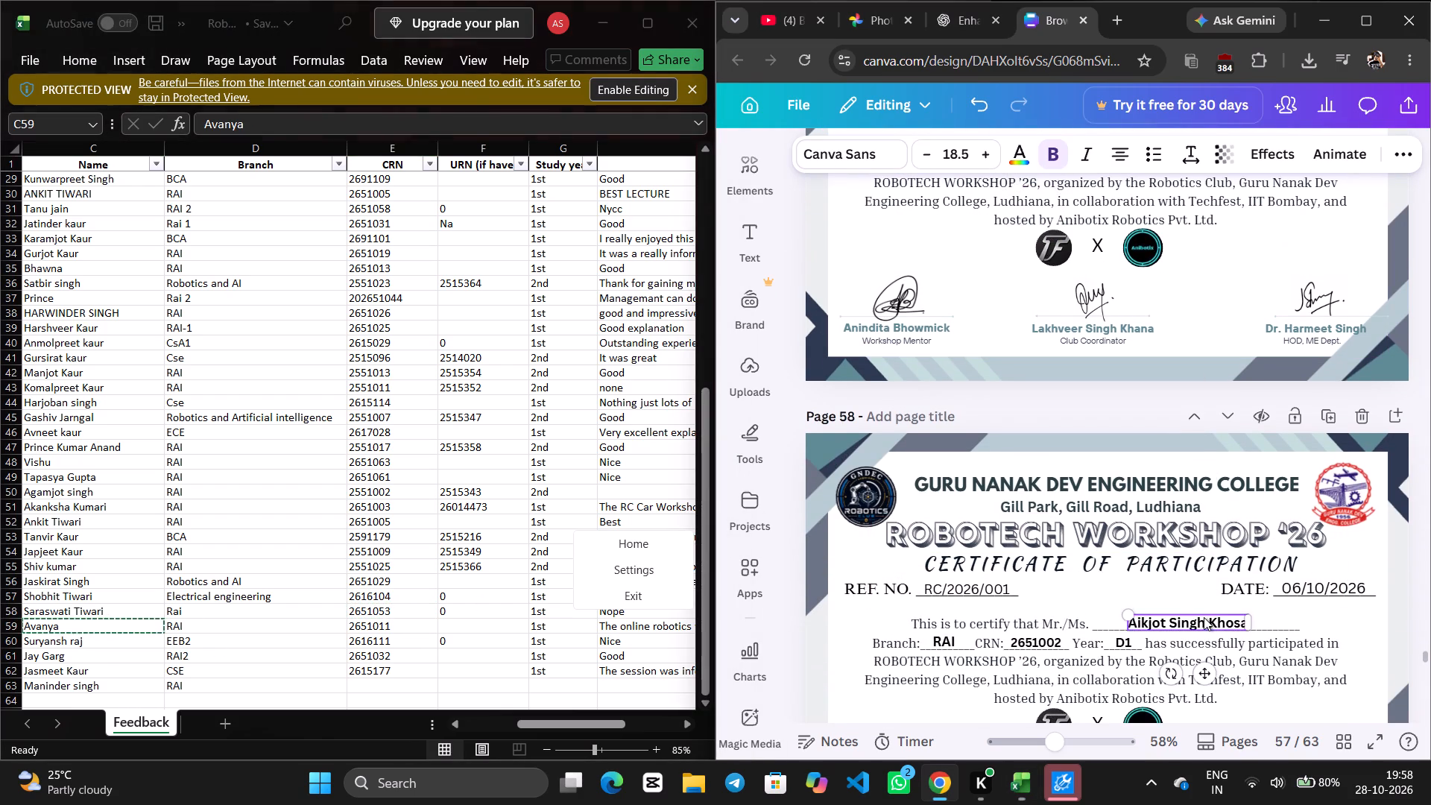
key("ctrl+v")
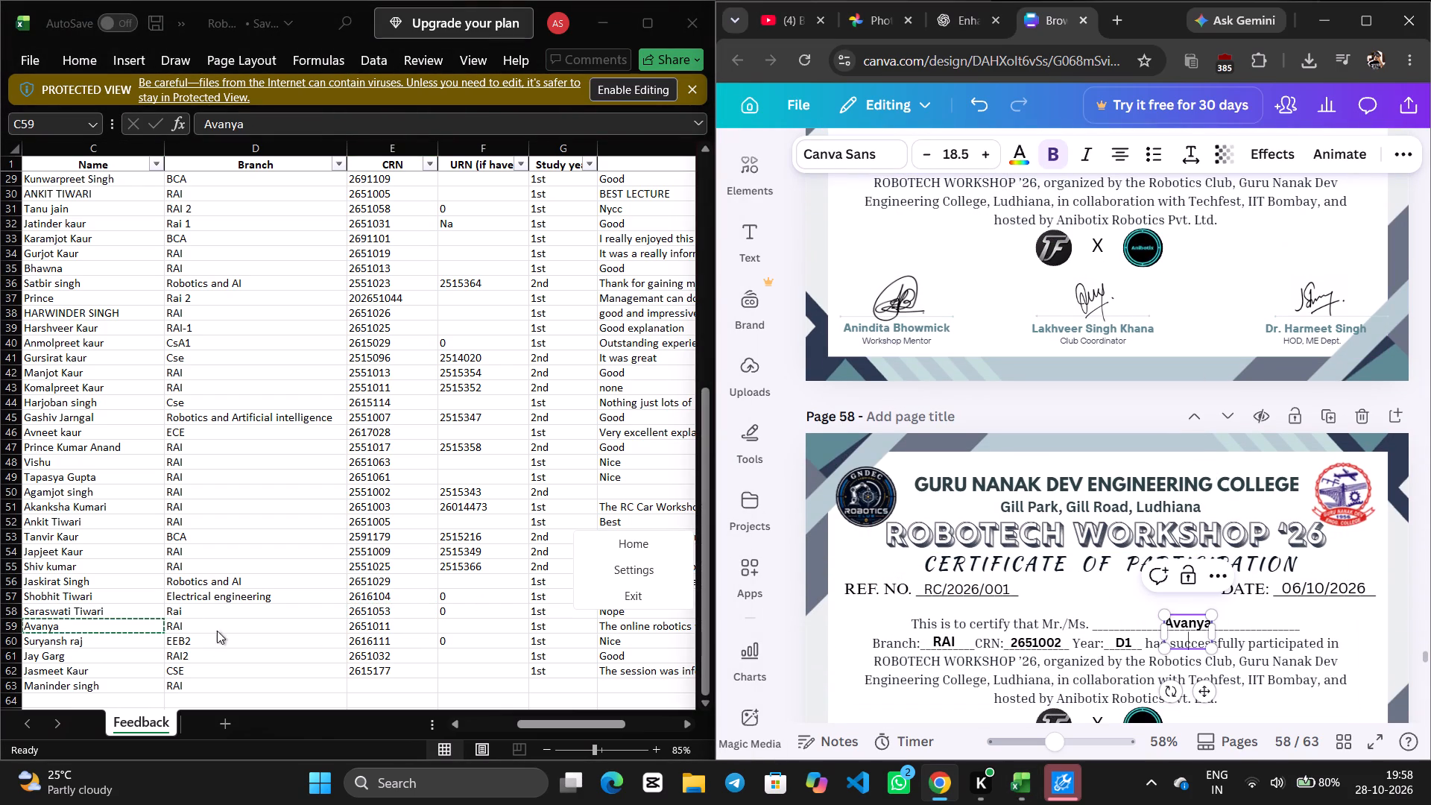
Replace the CRN on the page 58 certificate with the CRN from row 59 of the feedback workbook.
left_click(372, 622)
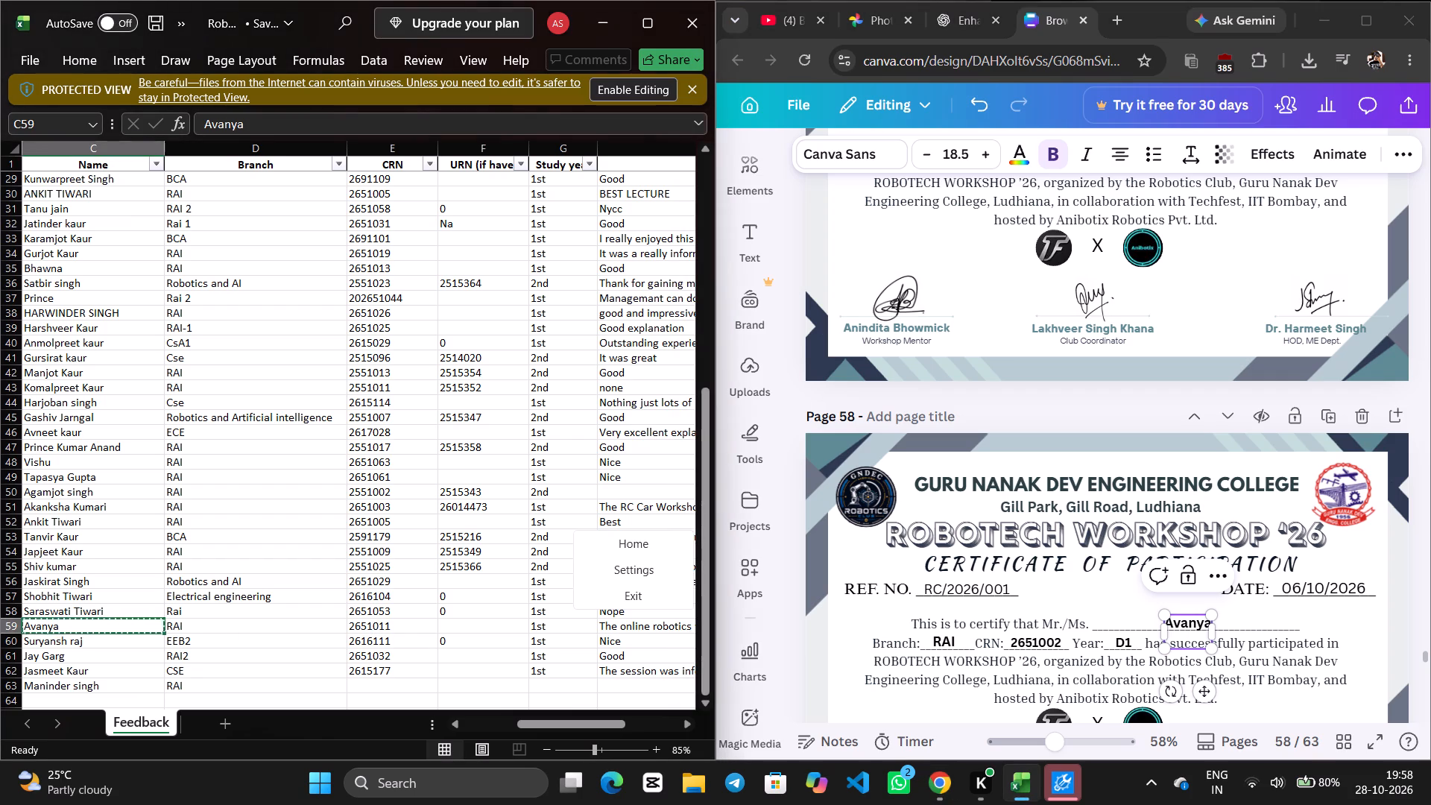
left_click(372, 626)
key("ctrl+c")
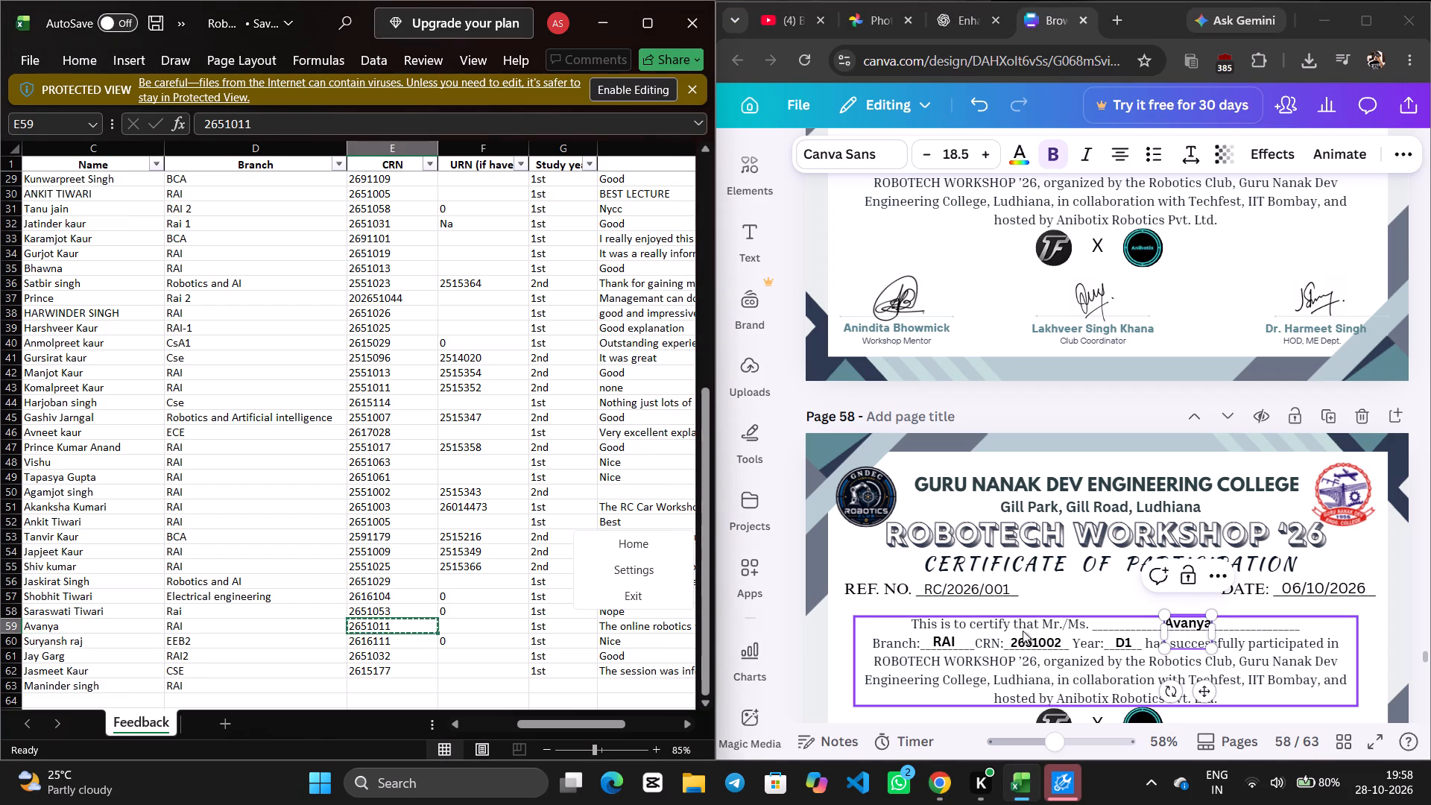
double_click(1023, 640)
key("ctrl+v")
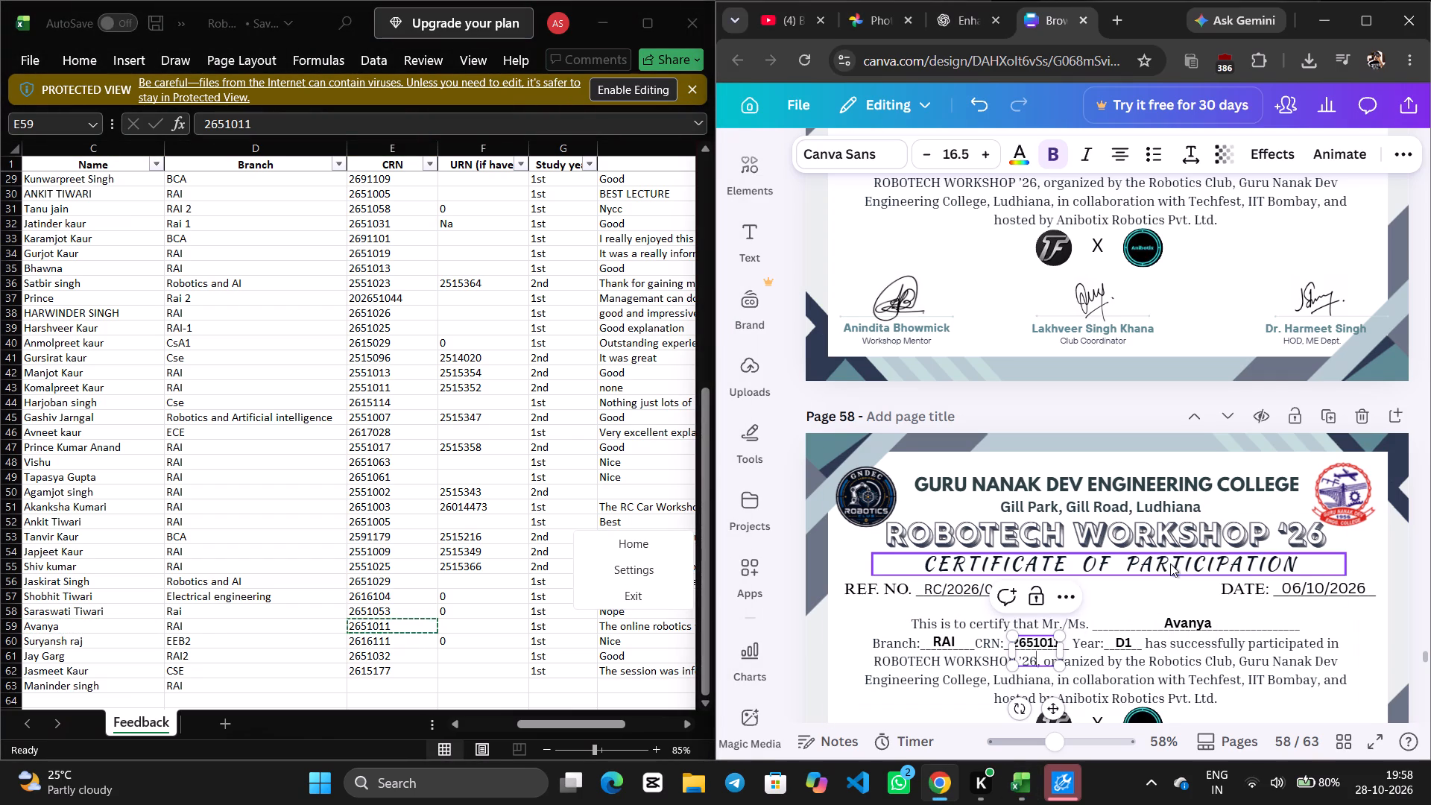
Replace the participant name on the page 59 certificate with the name from row 60 of the feedback workbook.
scroll(1156, 551, "up", 1)
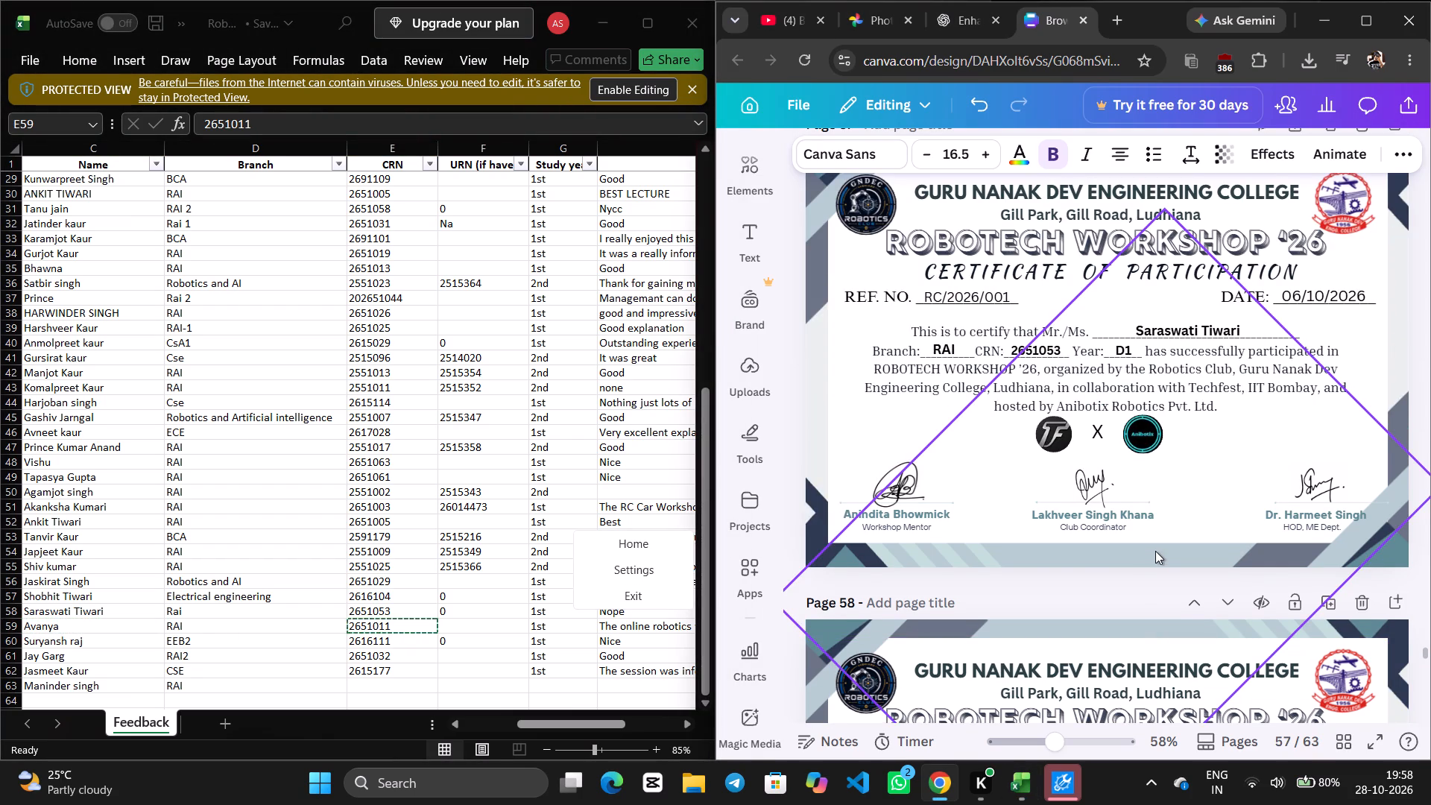
scroll(1155, 551, "down", 3)
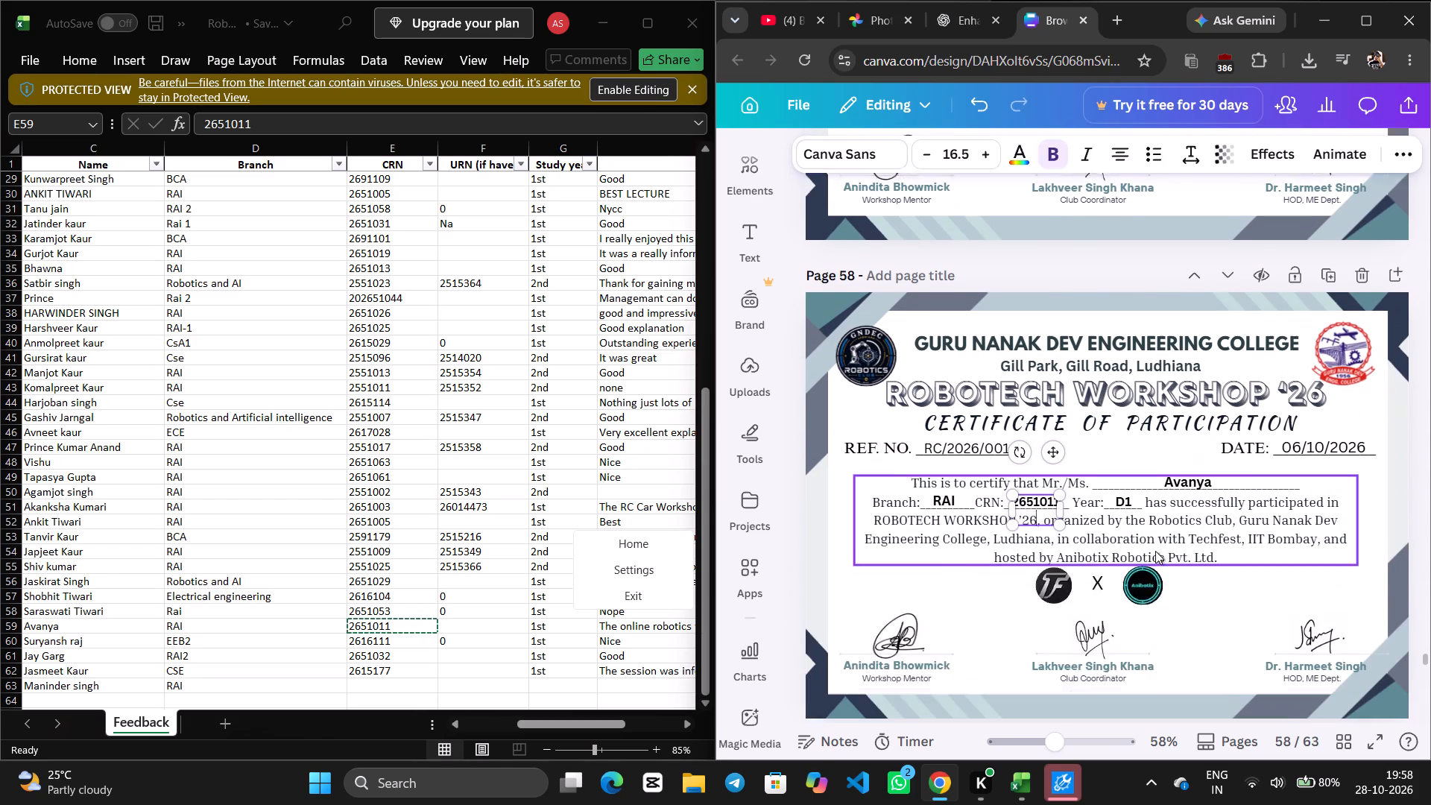
scroll(1155, 551, "down", 3)
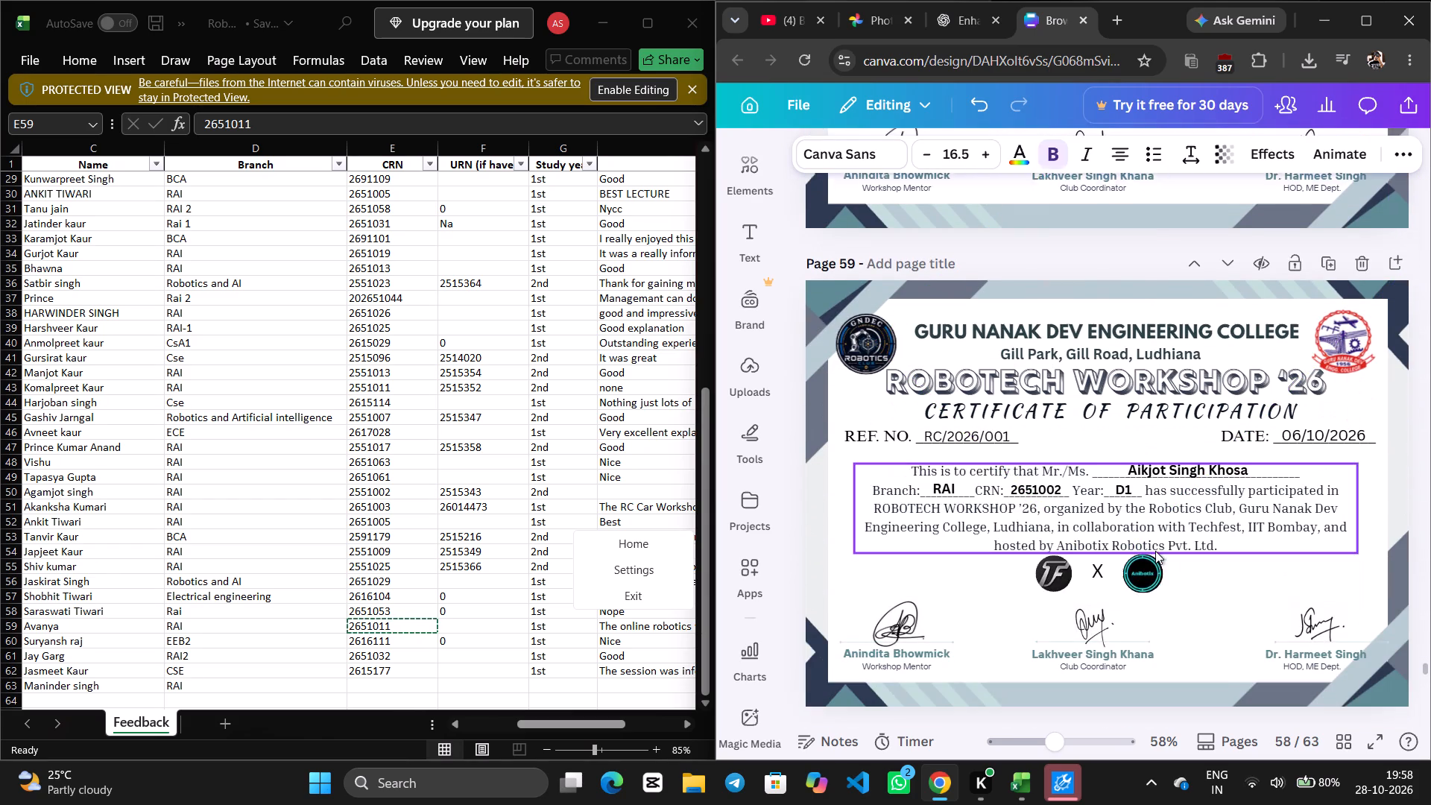
left_click(60, 640)
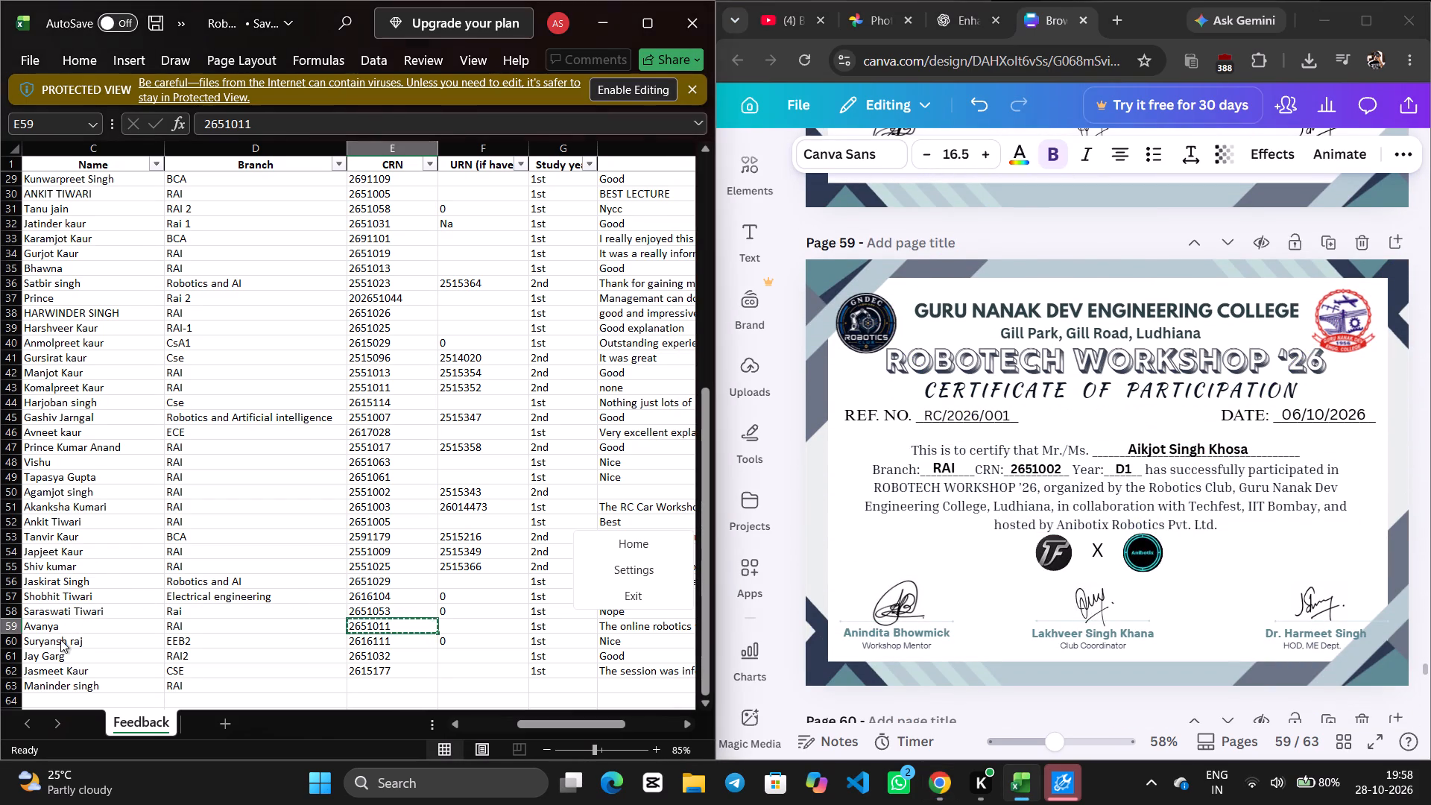
left_click(60, 640)
key("ctrl+c")
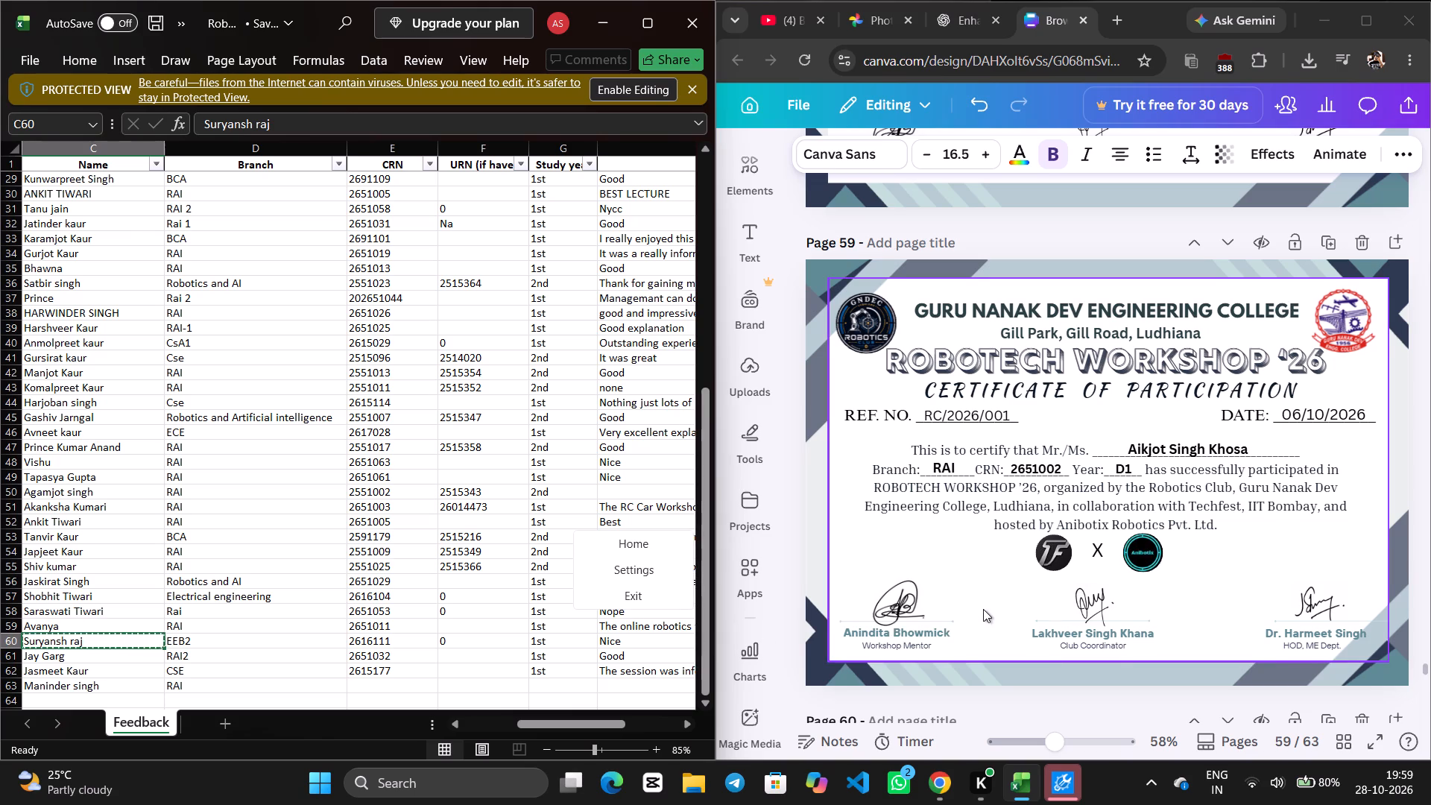
scroll(983, 609, "down", 1)
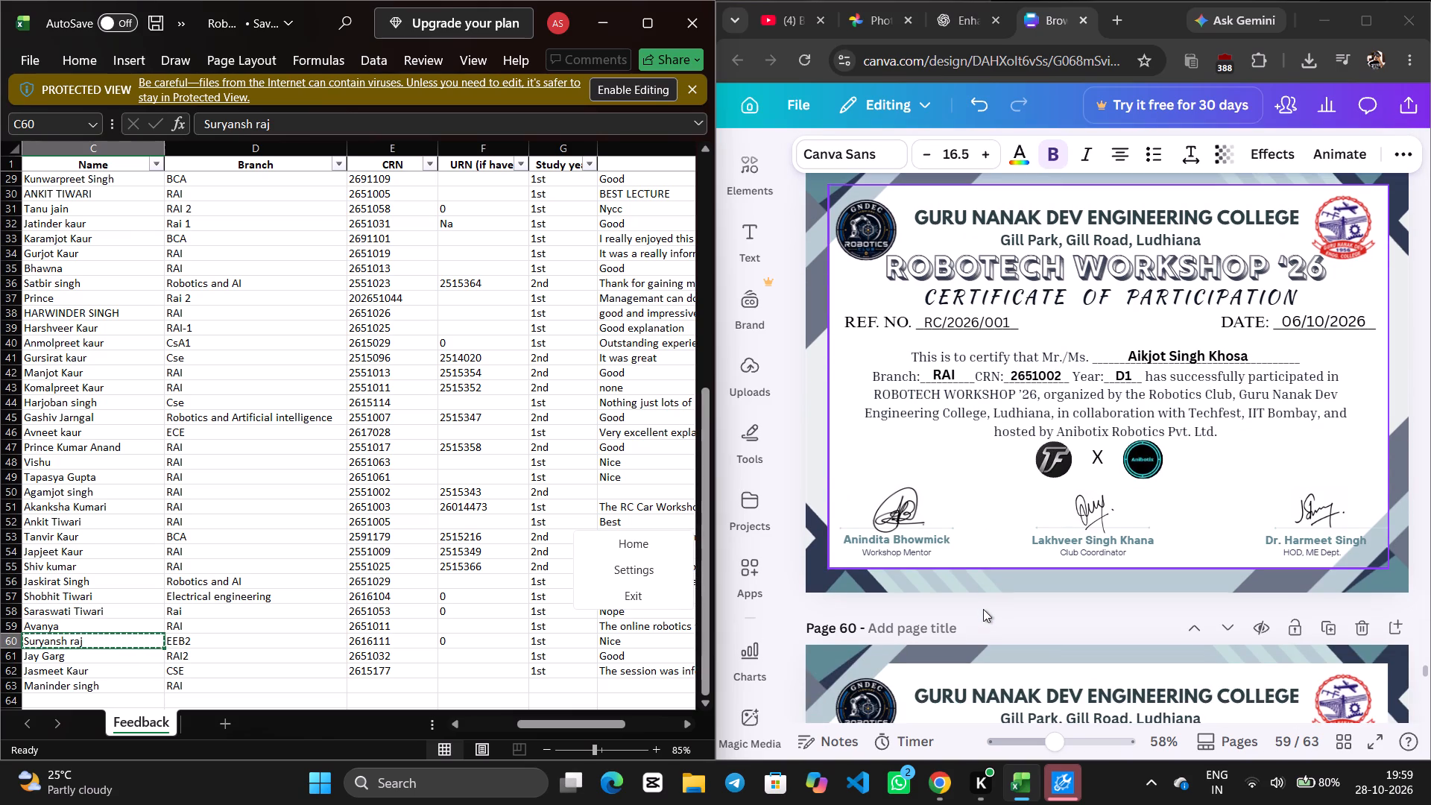
scroll(983, 609, "up", 1)
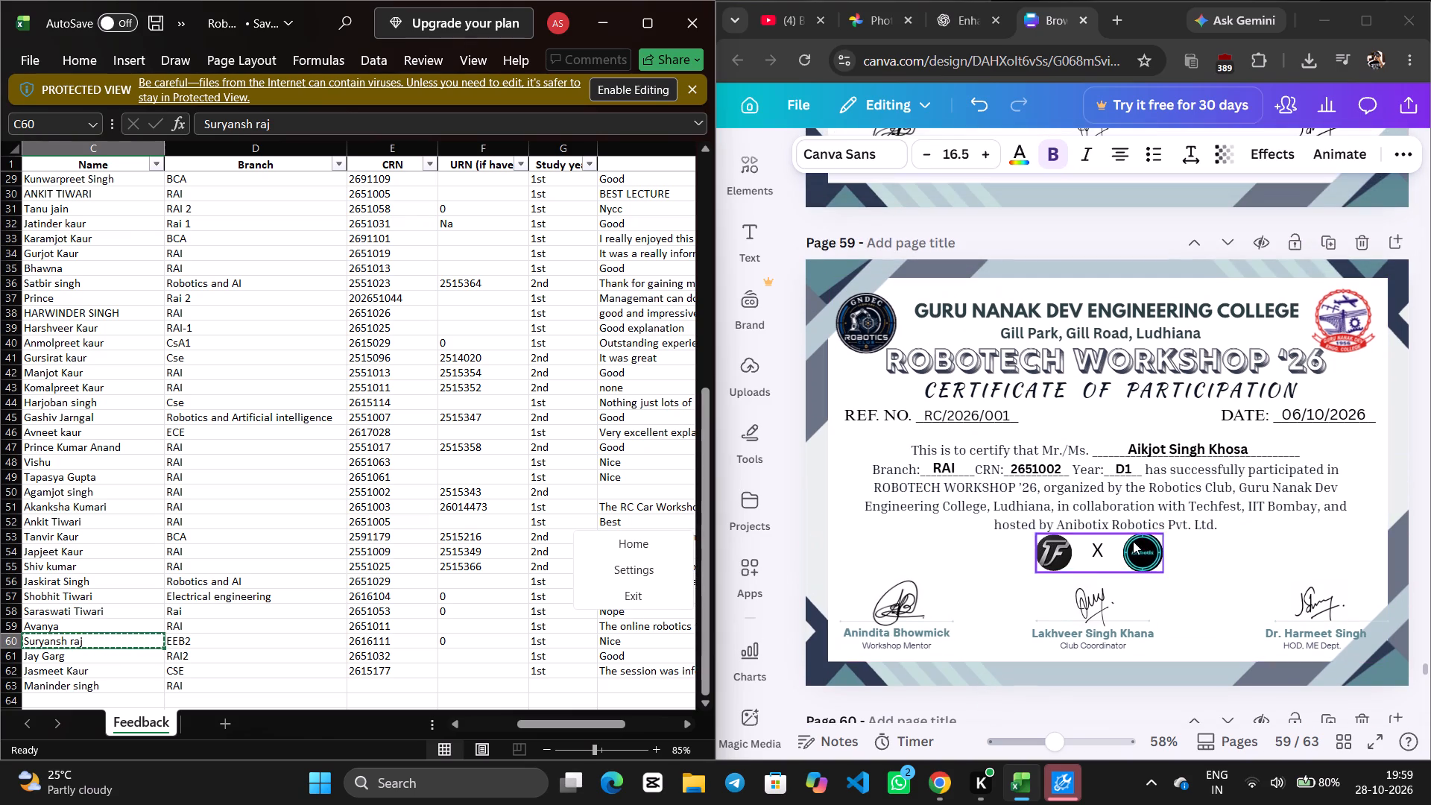
double_click(1187, 455)
key("ctrl+v")
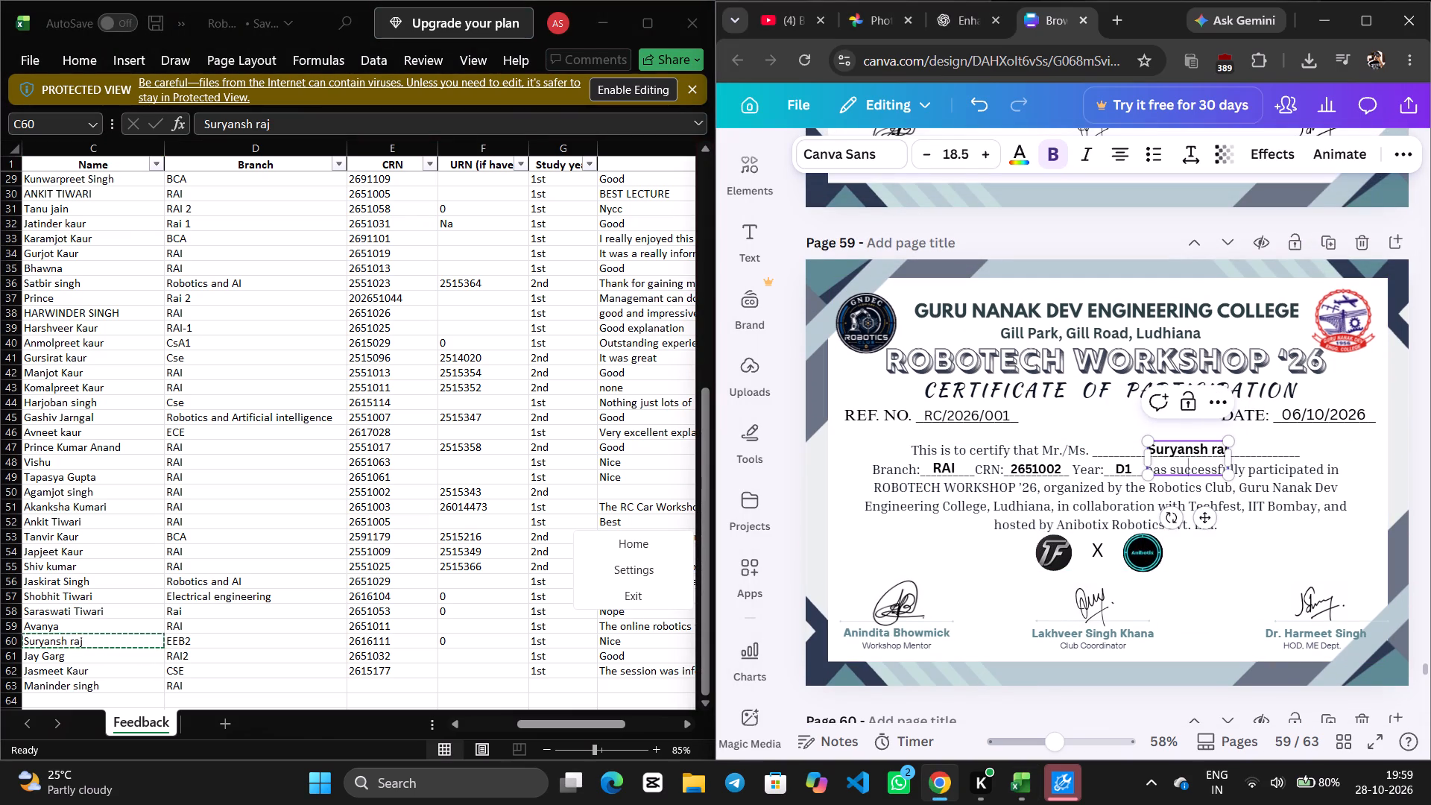
Change the branch on the page 59 certificate to EE.
double_click(943, 469)
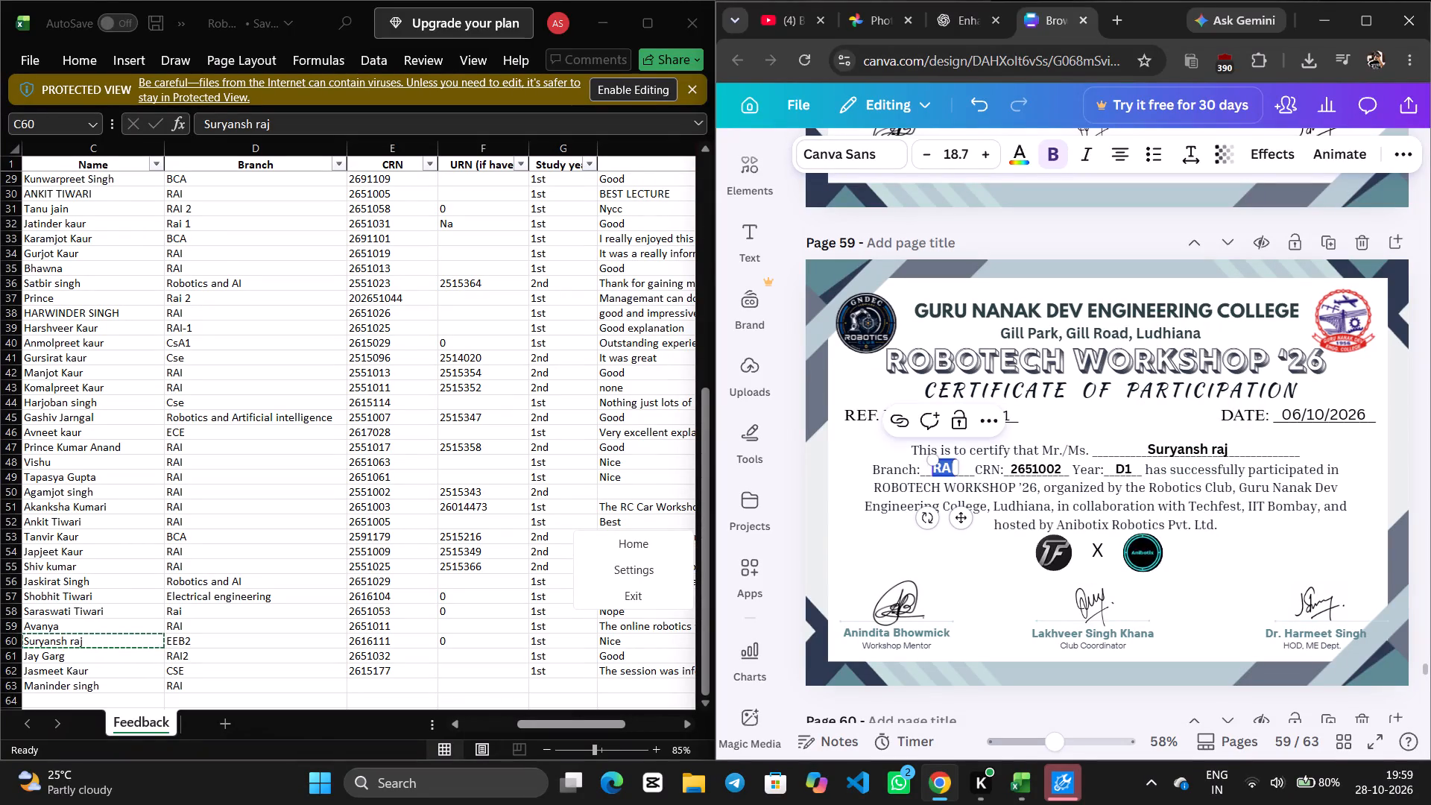
type("EE")
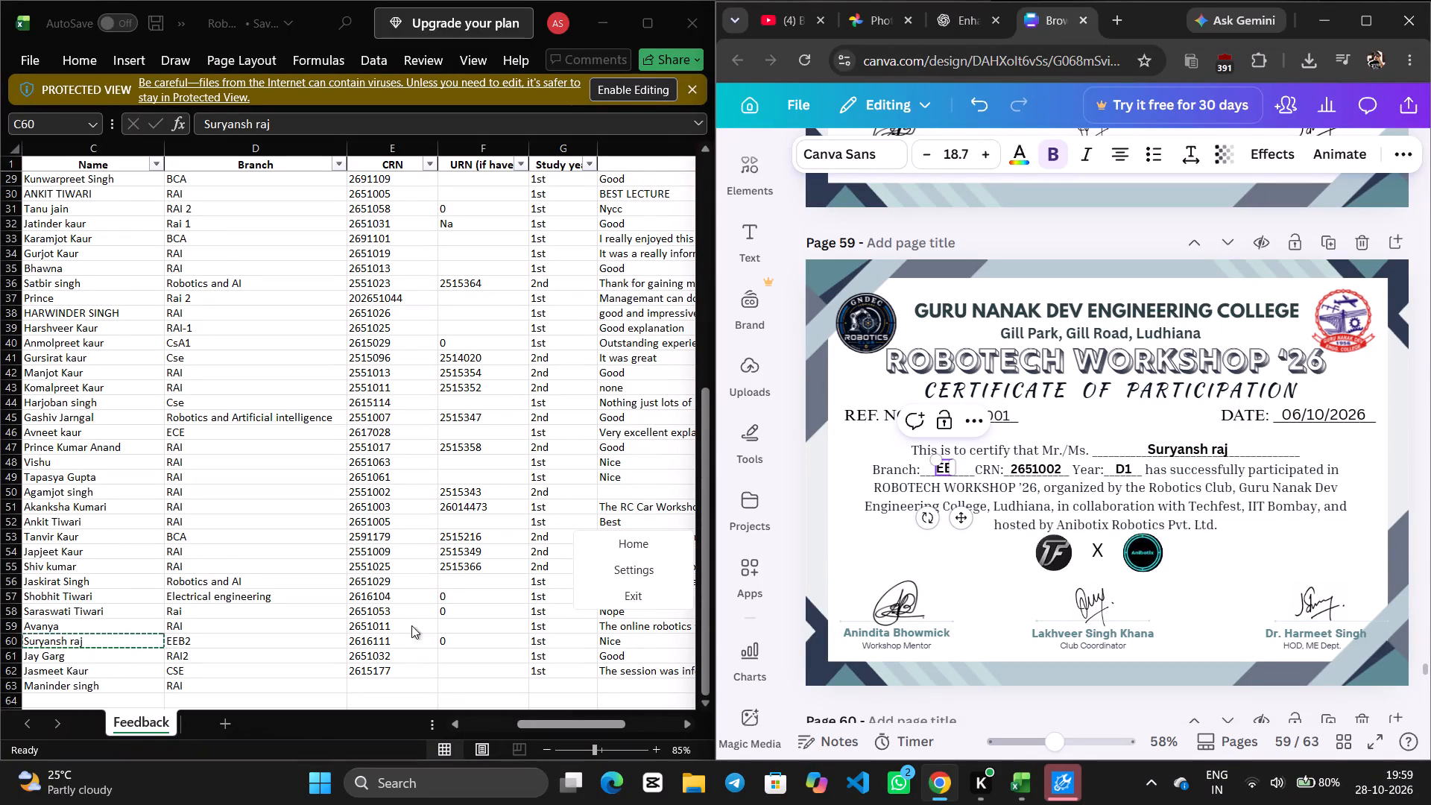
Replace the CRN on the page 59 certificate with the CRN from row 60 of the feedback workbook.
left_click(385, 640)
left_click(377, 643)
key("ctrl+c")
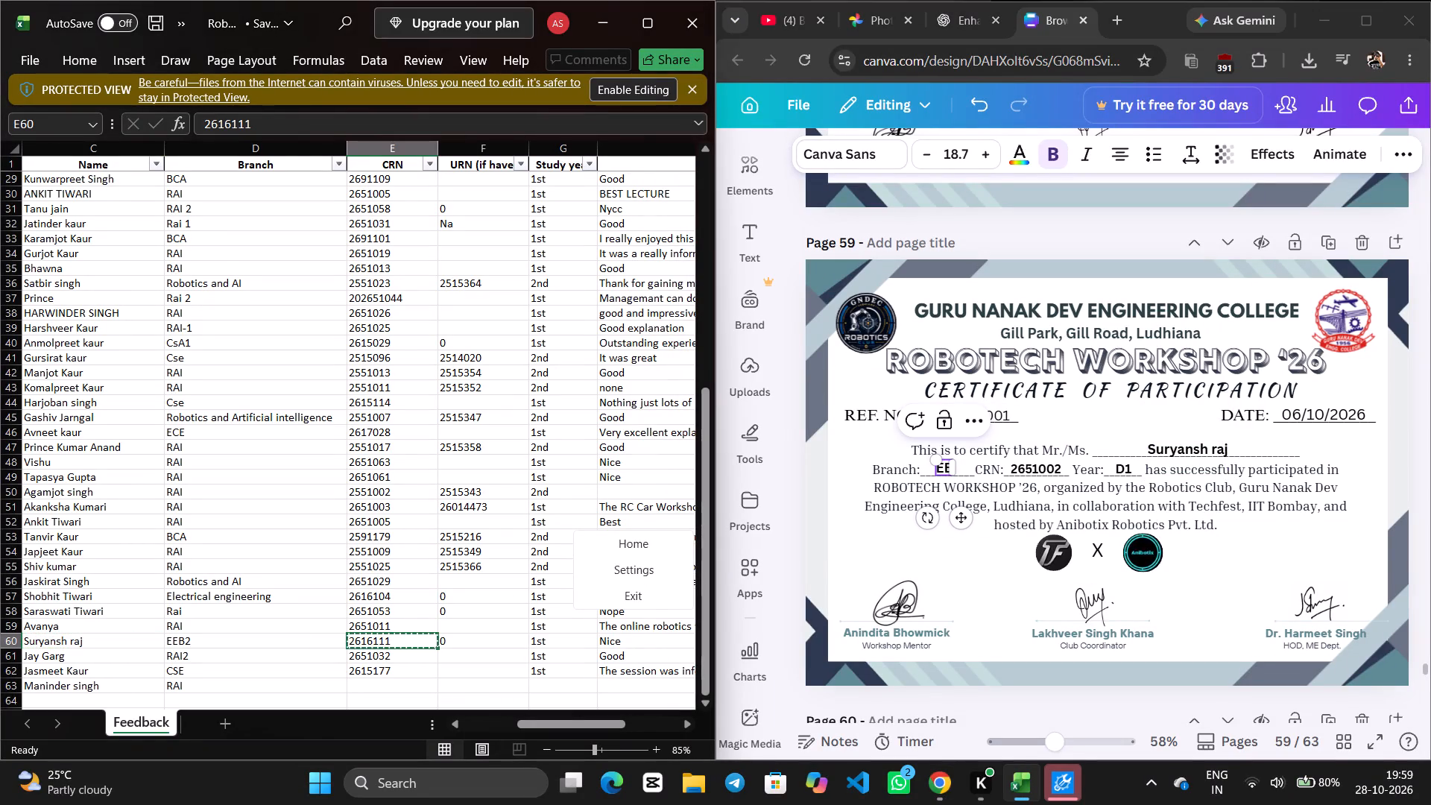
double_click(1046, 472)
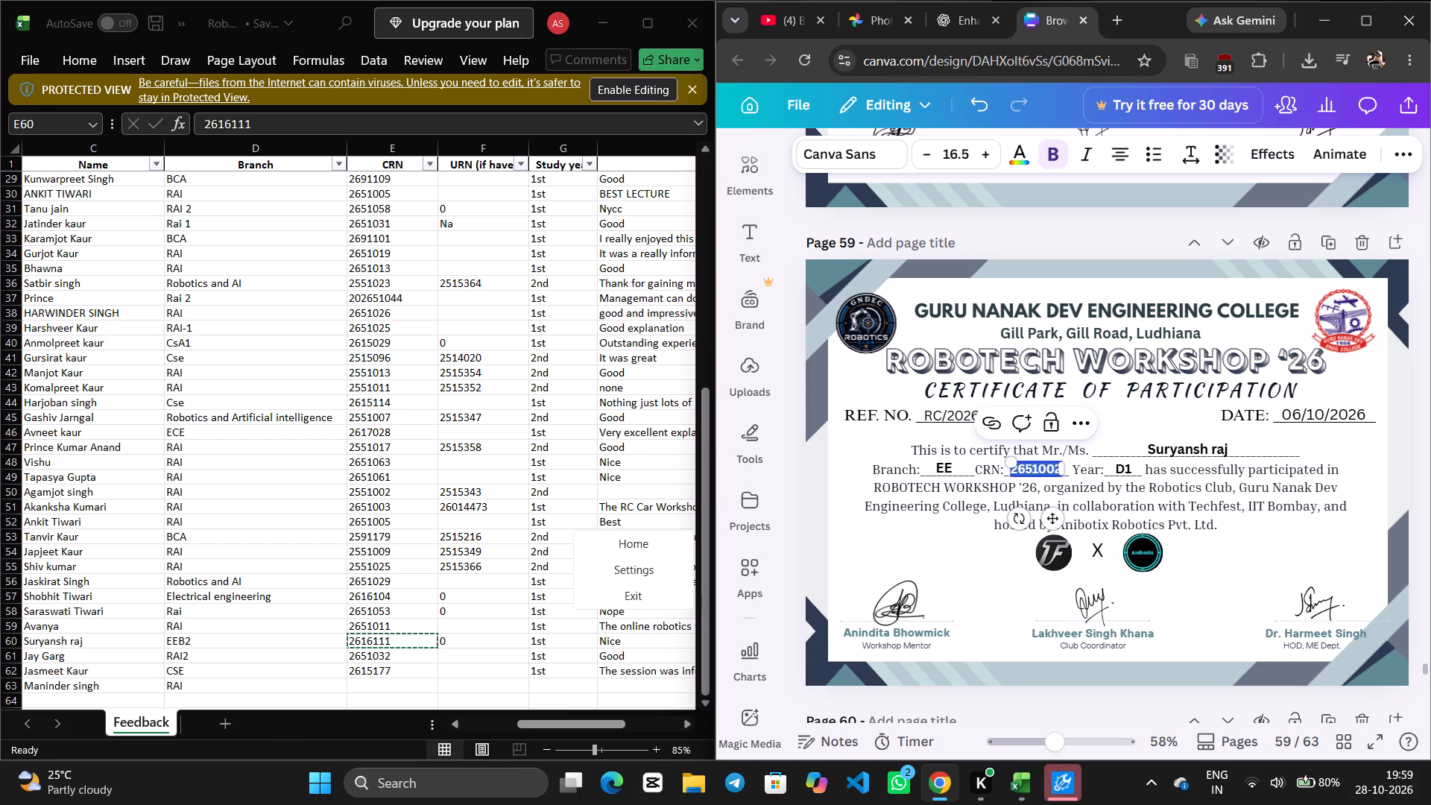
key("ctrl+v")
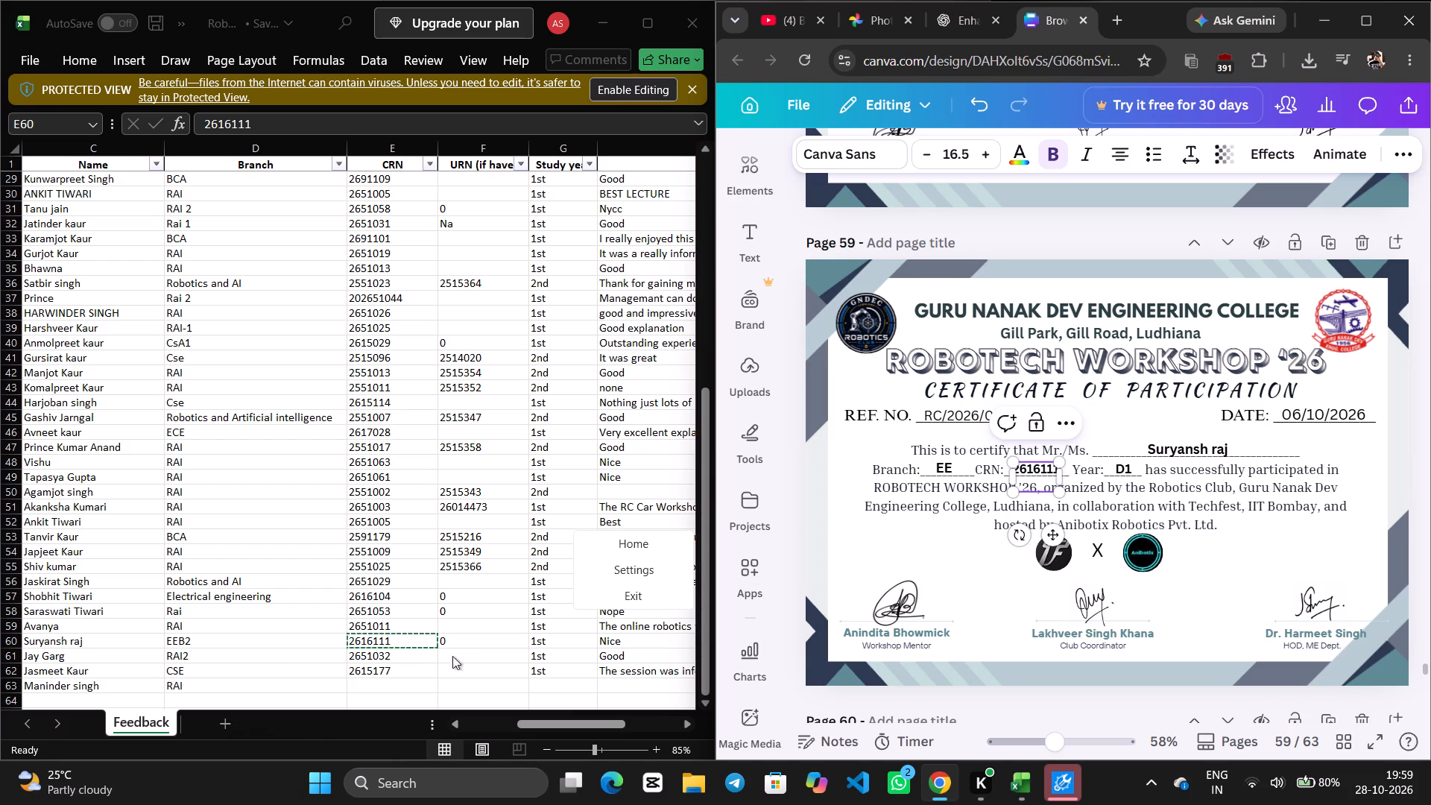
Replace the participant name on the page 60 certificate with the name from row 61 of the feedback workbook.
double_click(85, 659)
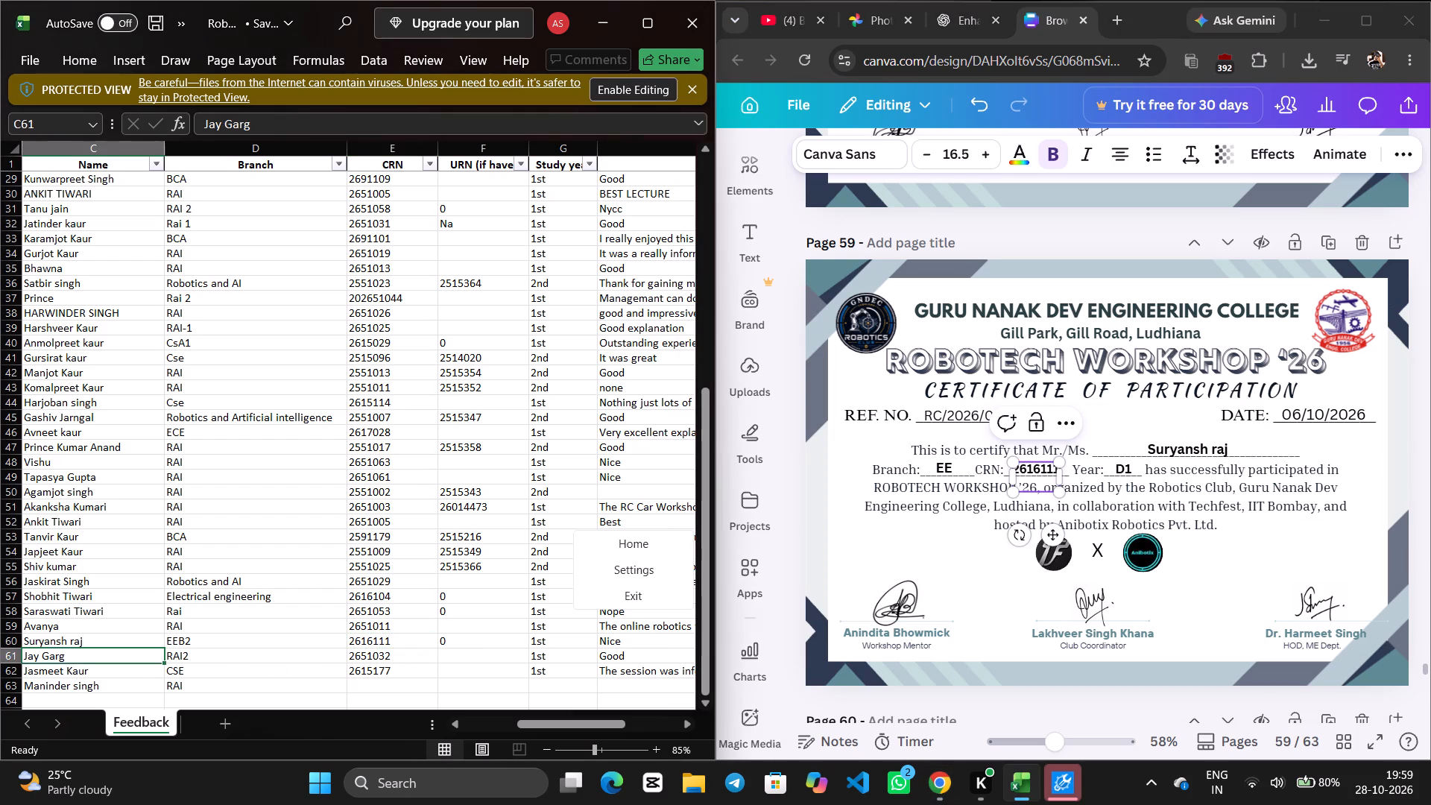
key("ctrl+c")
scroll(1020, 569, "down", 1)
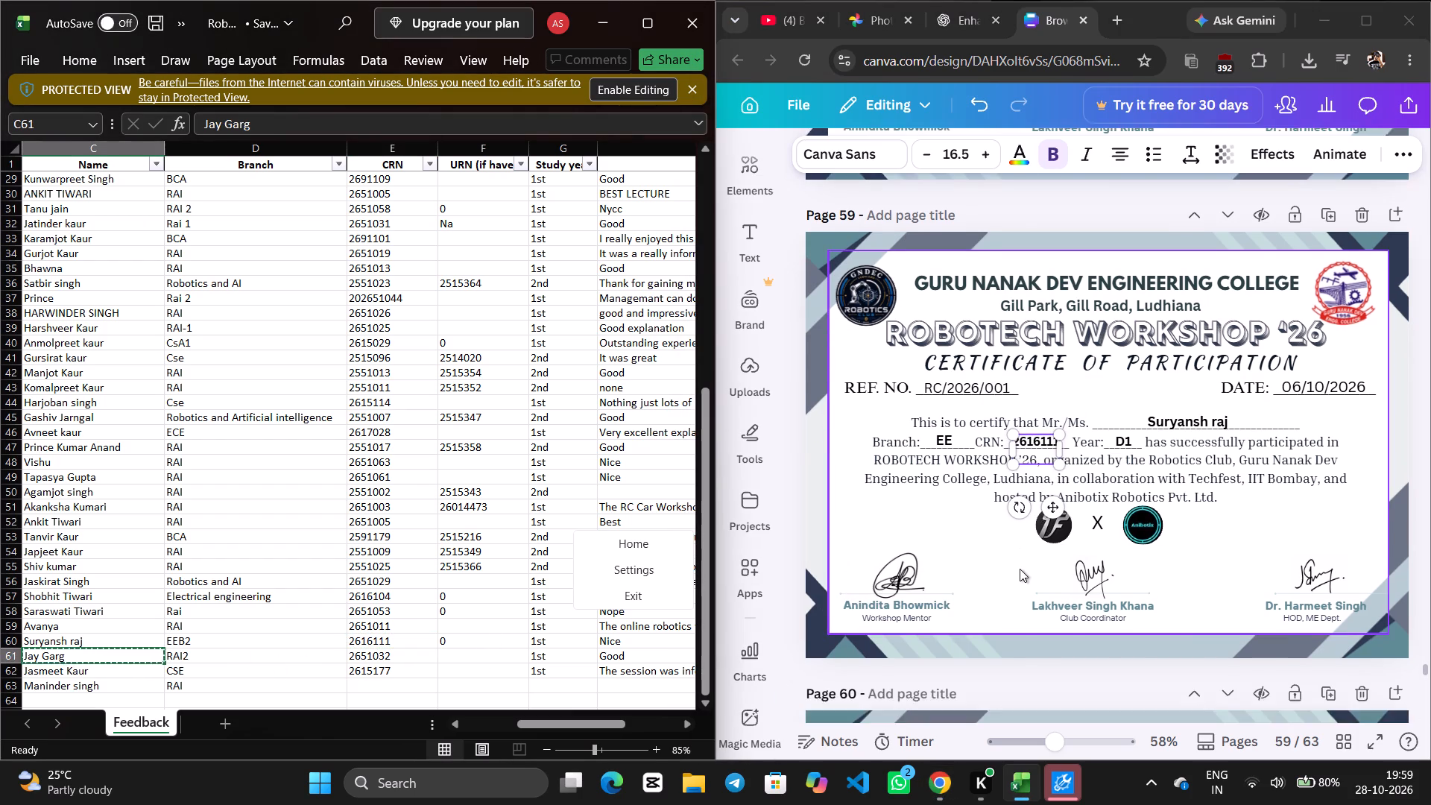
scroll(1020, 569, "down", 3)
double_click(1192, 555)
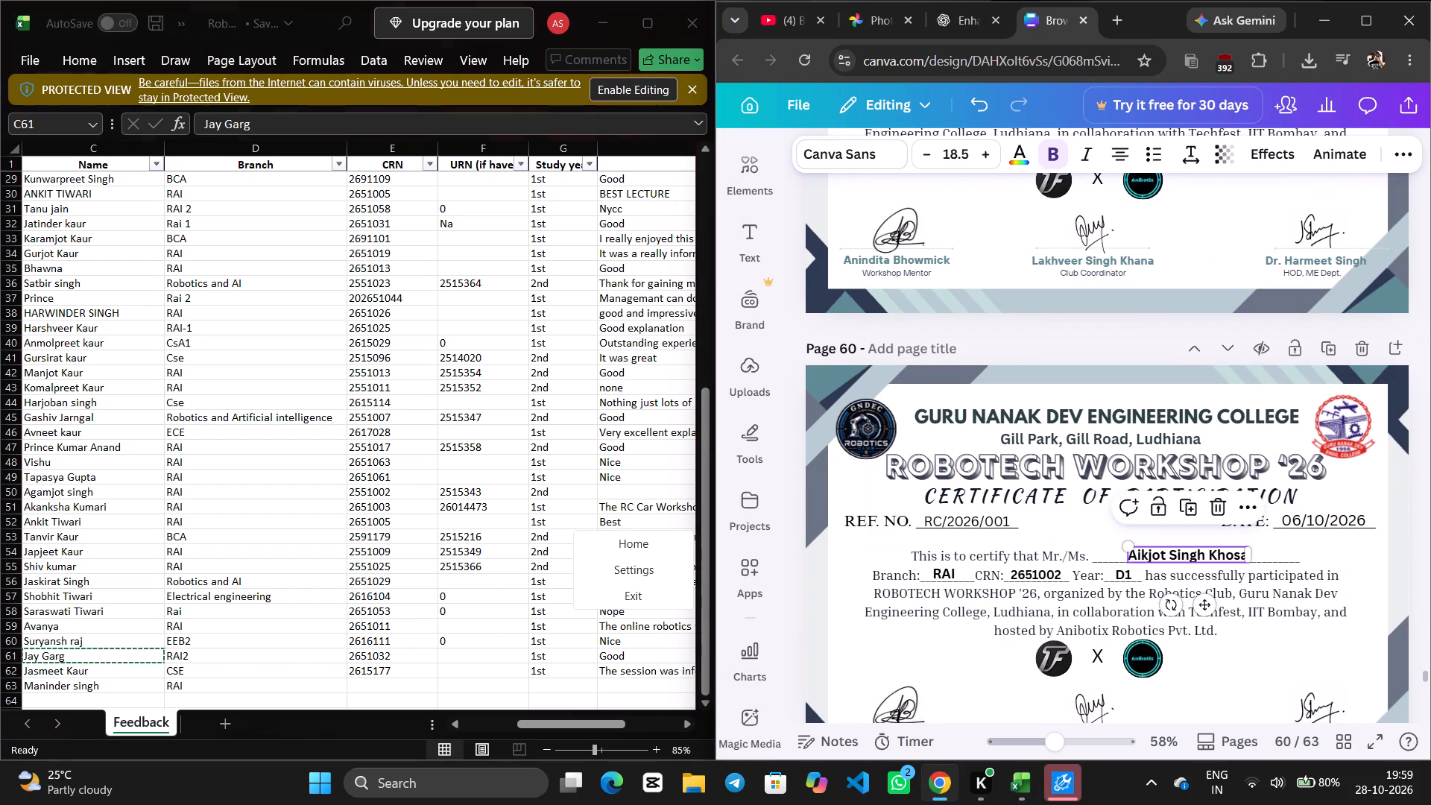
key("ctrl+v")
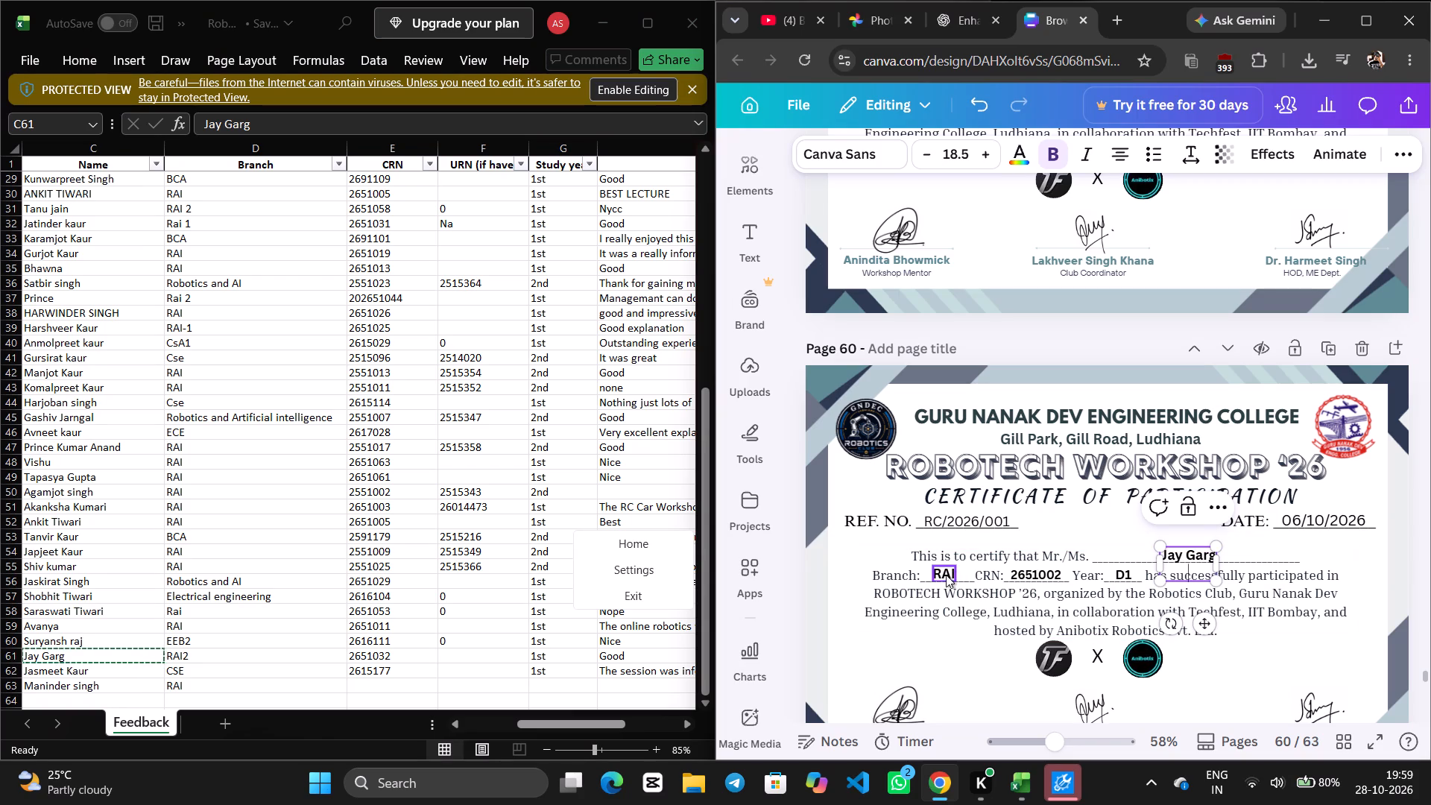
Replace the CRN on the page 60 certificate with the CRN from row 61 of the feedback workbook.
double_click(364, 651)
key("ctrl+c")
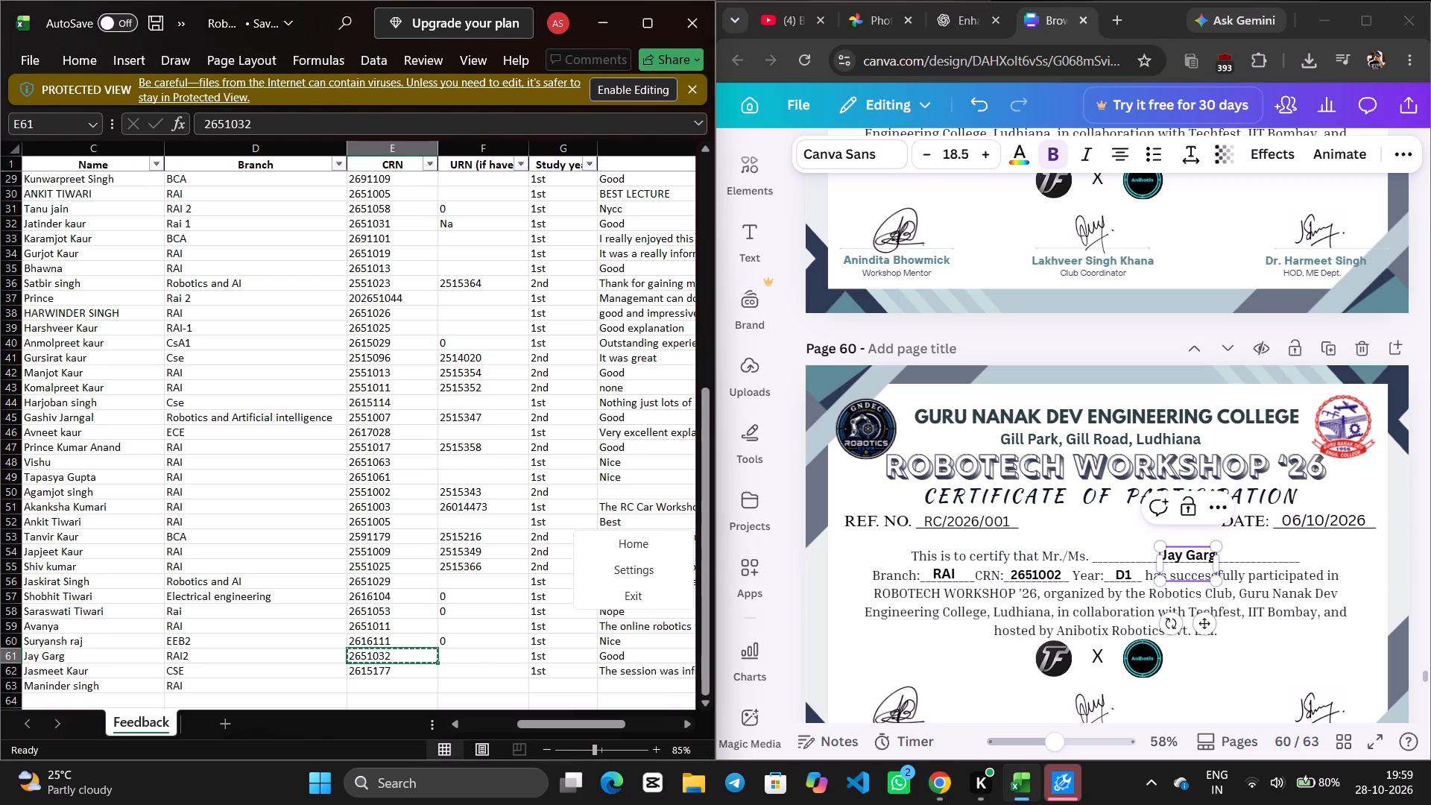
double_click(1043, 573)
key("ctrl+v")
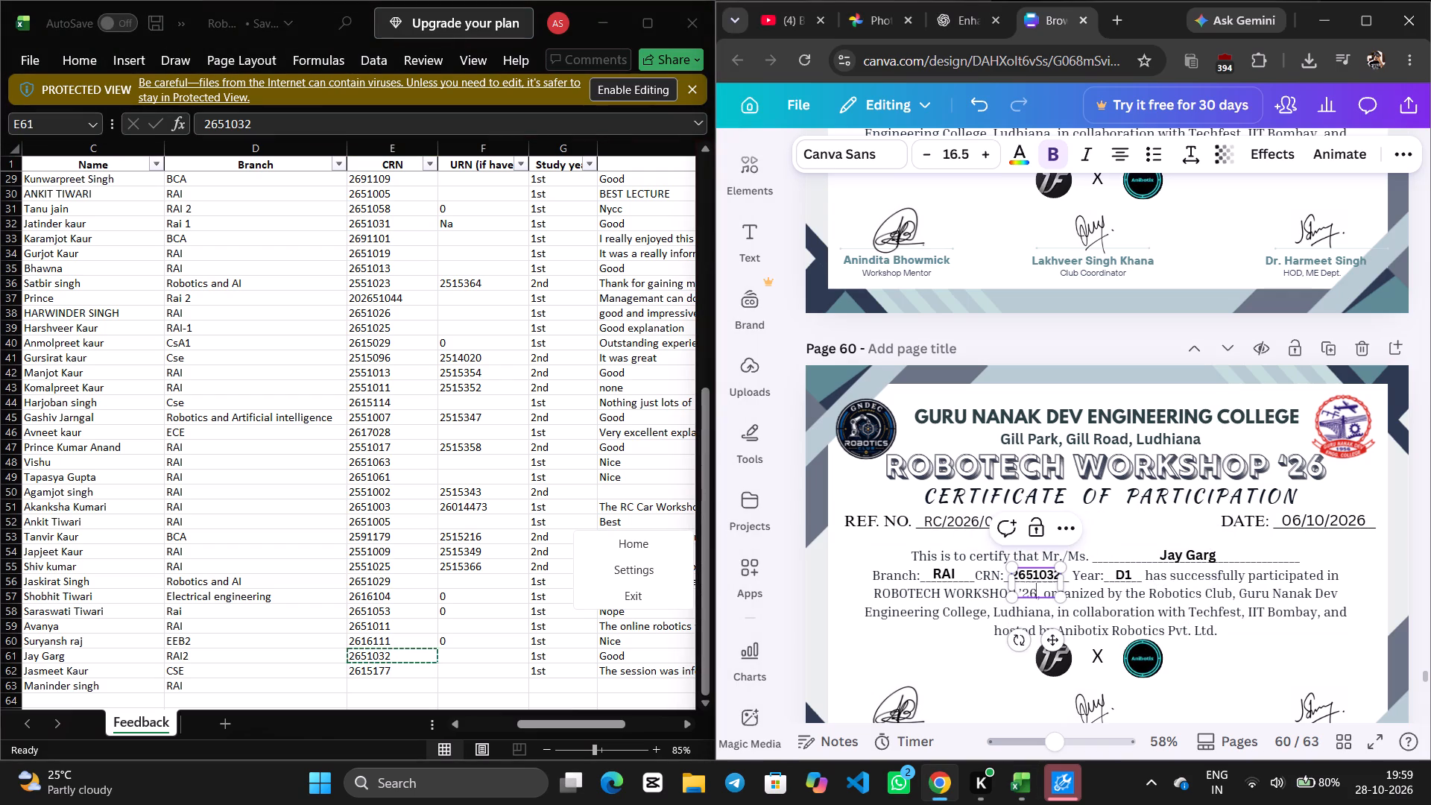
Replace the participant name on the page 61 certificate with the name from row 62 of the feedback workbook.
scroll(561, 637, "down", 1)
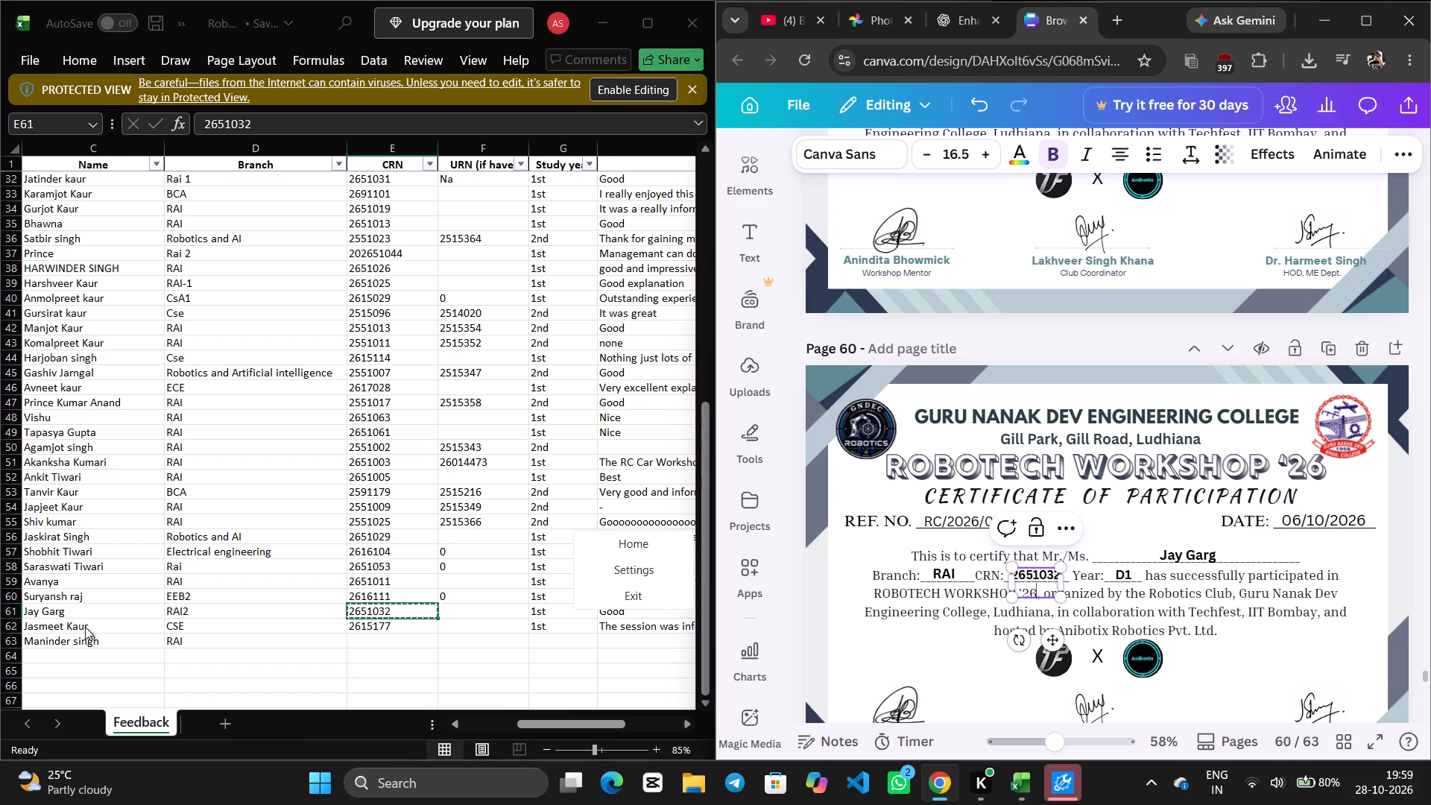
left_click(85, 627)
left_click(85, 627)
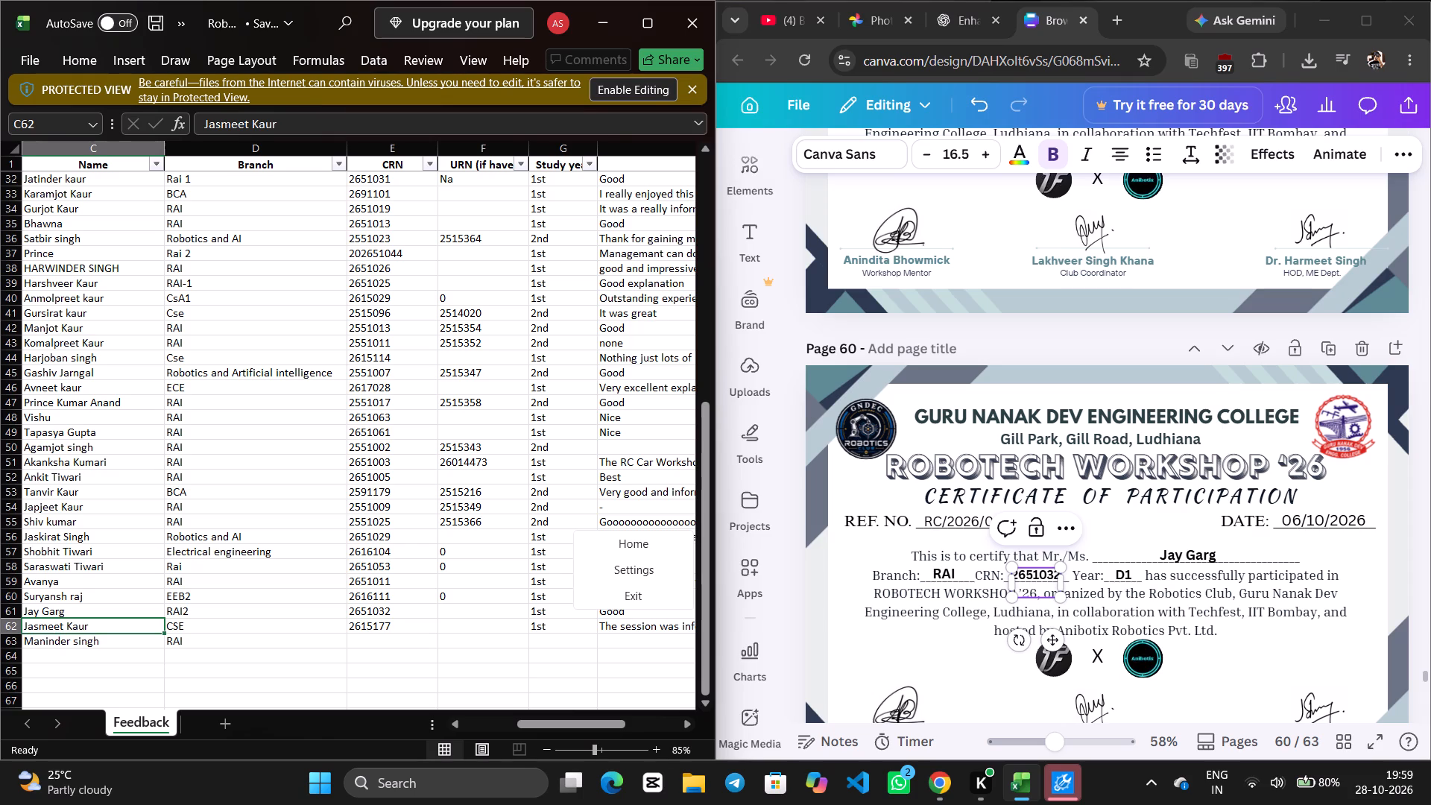
key("ctrl+c")
scroll(1128, 512, "down", 3)
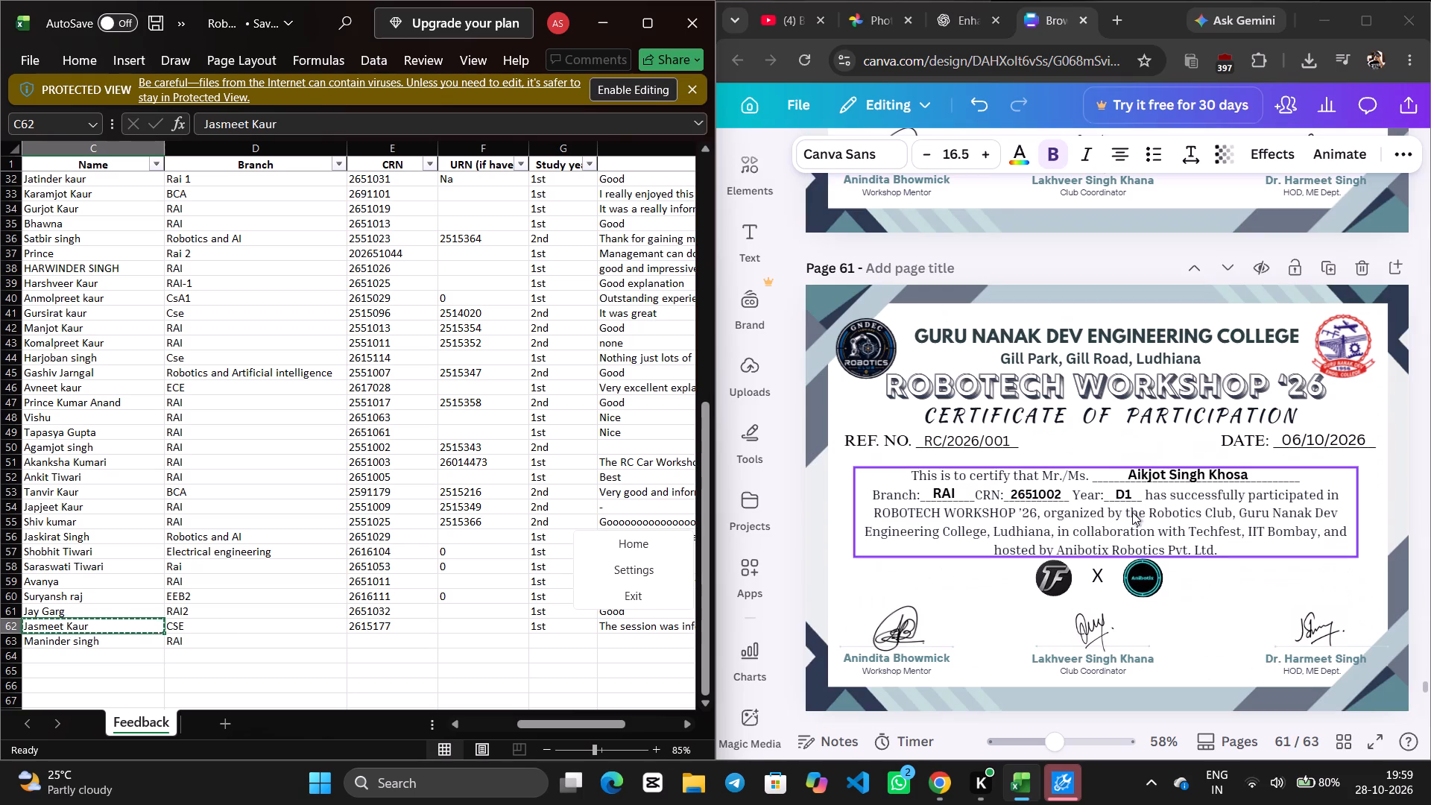
scroll(1133, 512, "down", 2)
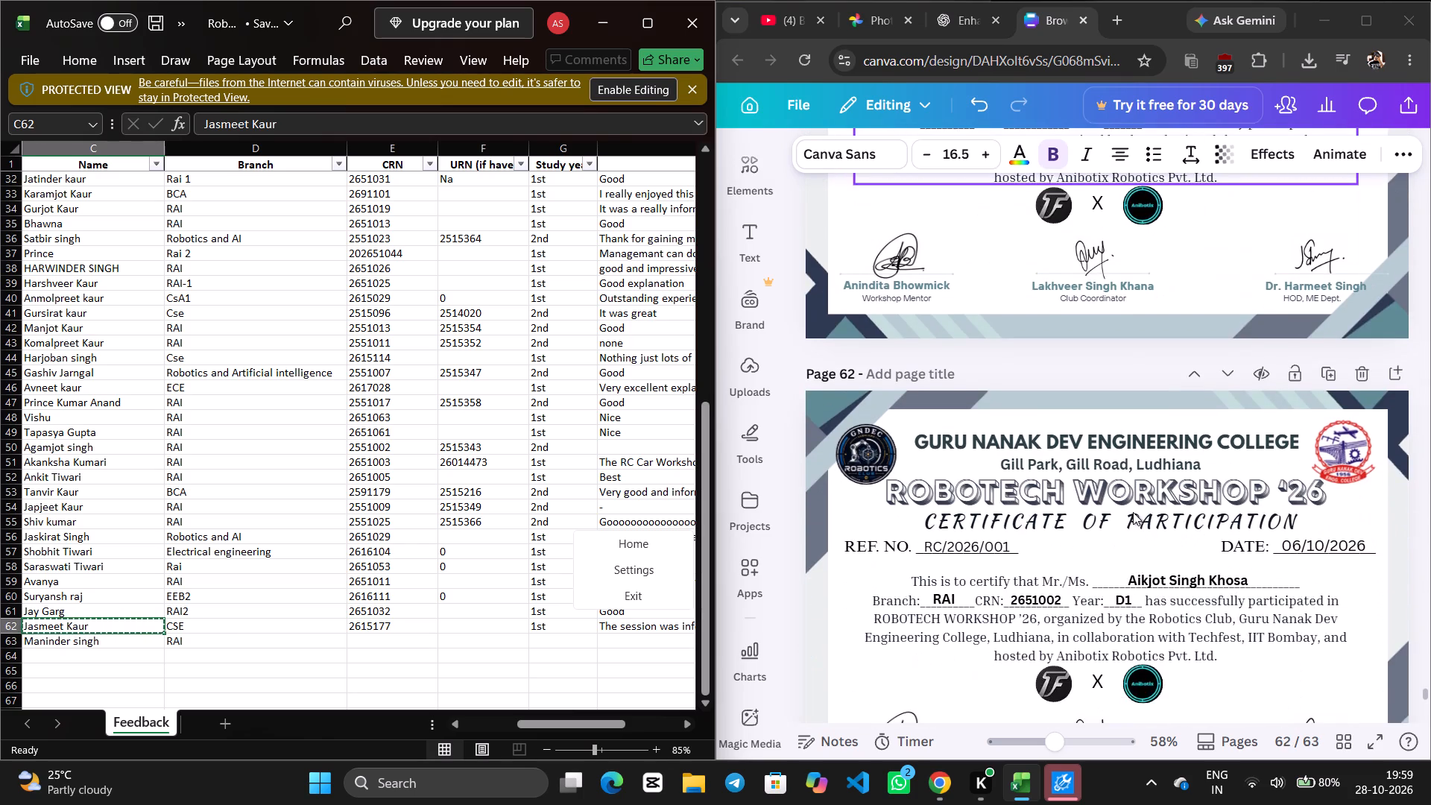
scroll(1133, 512, "up", 5)
scroll(1133, 512, "down", 1)
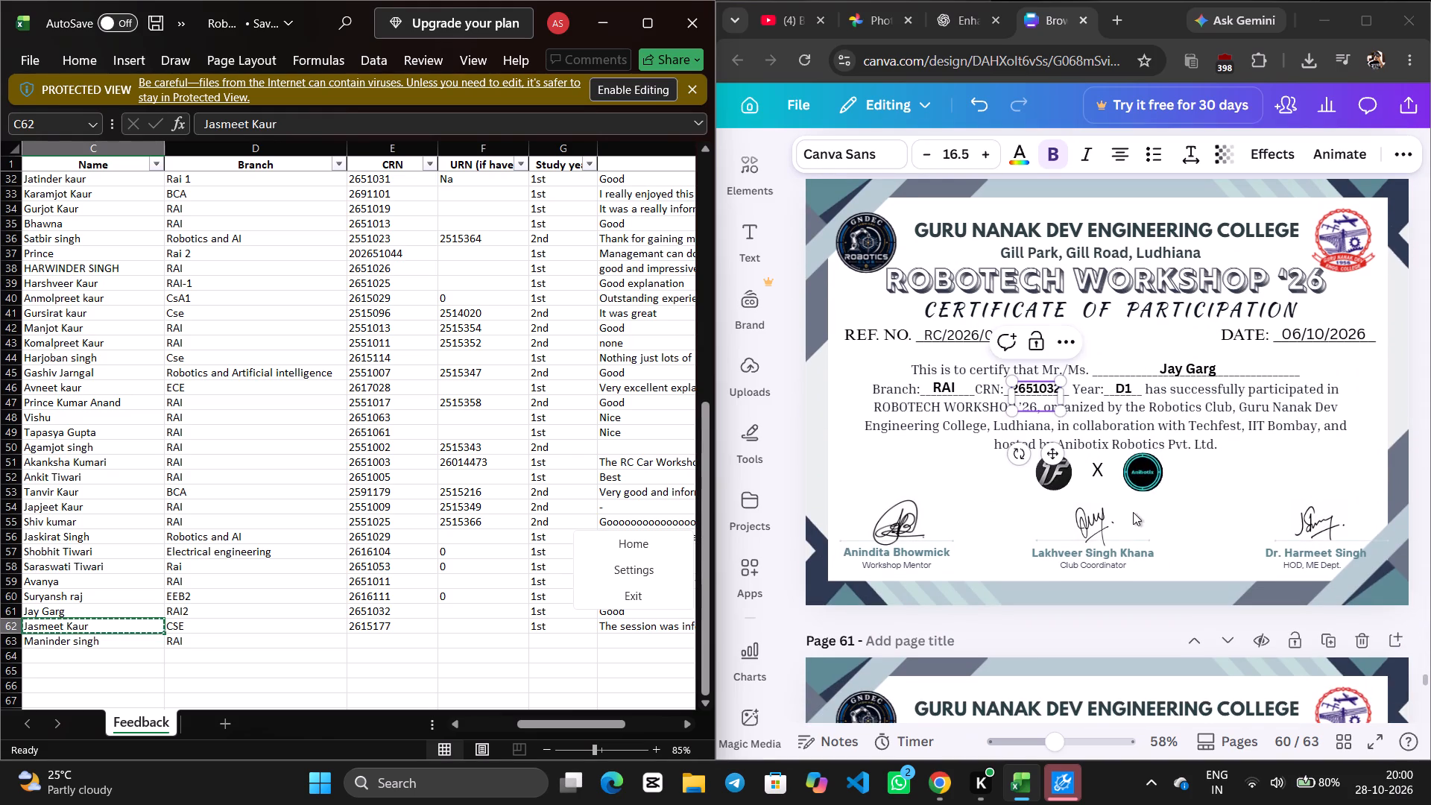
scroll(1133, 512, "down", 2)
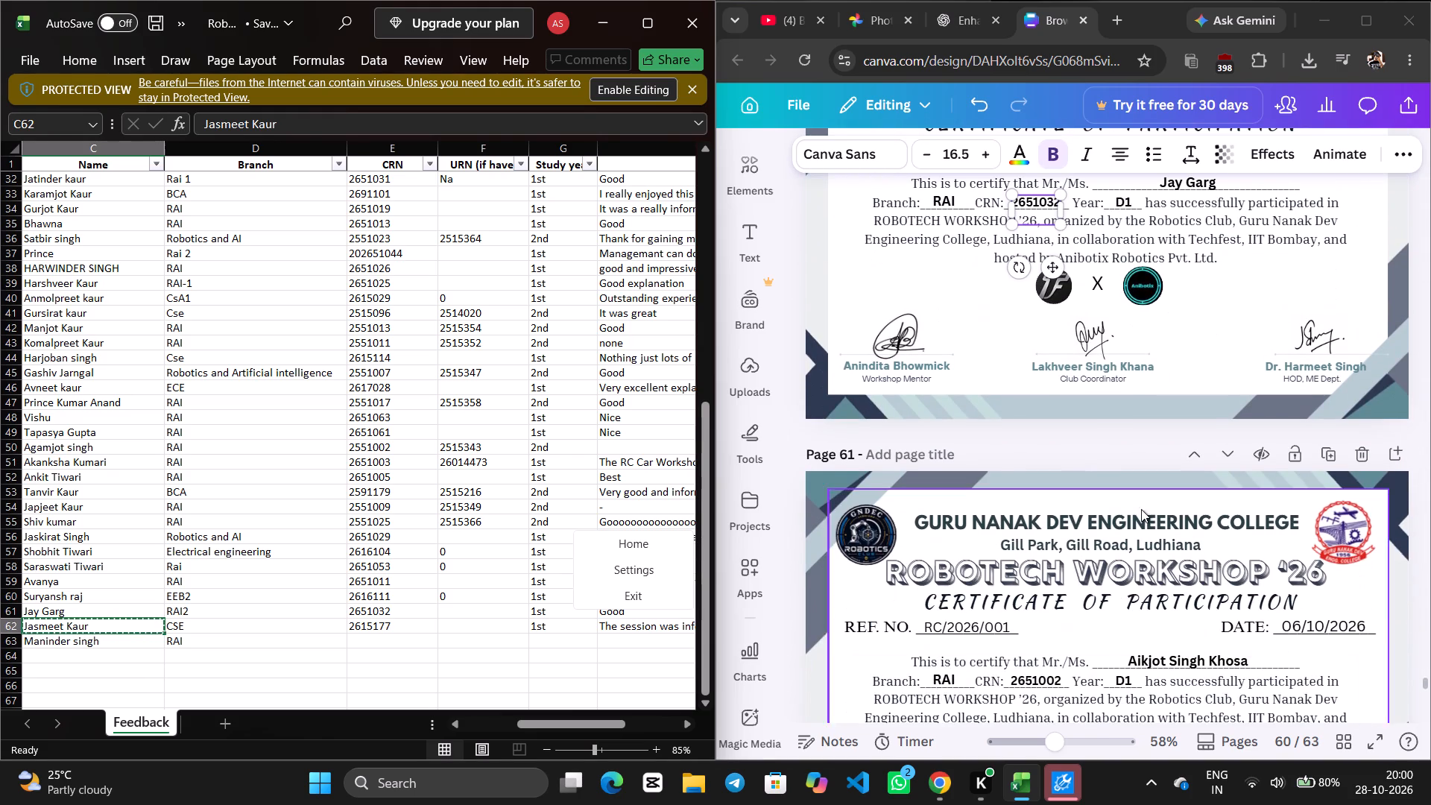
double_click(1170, 655)
key("ctrl+v")
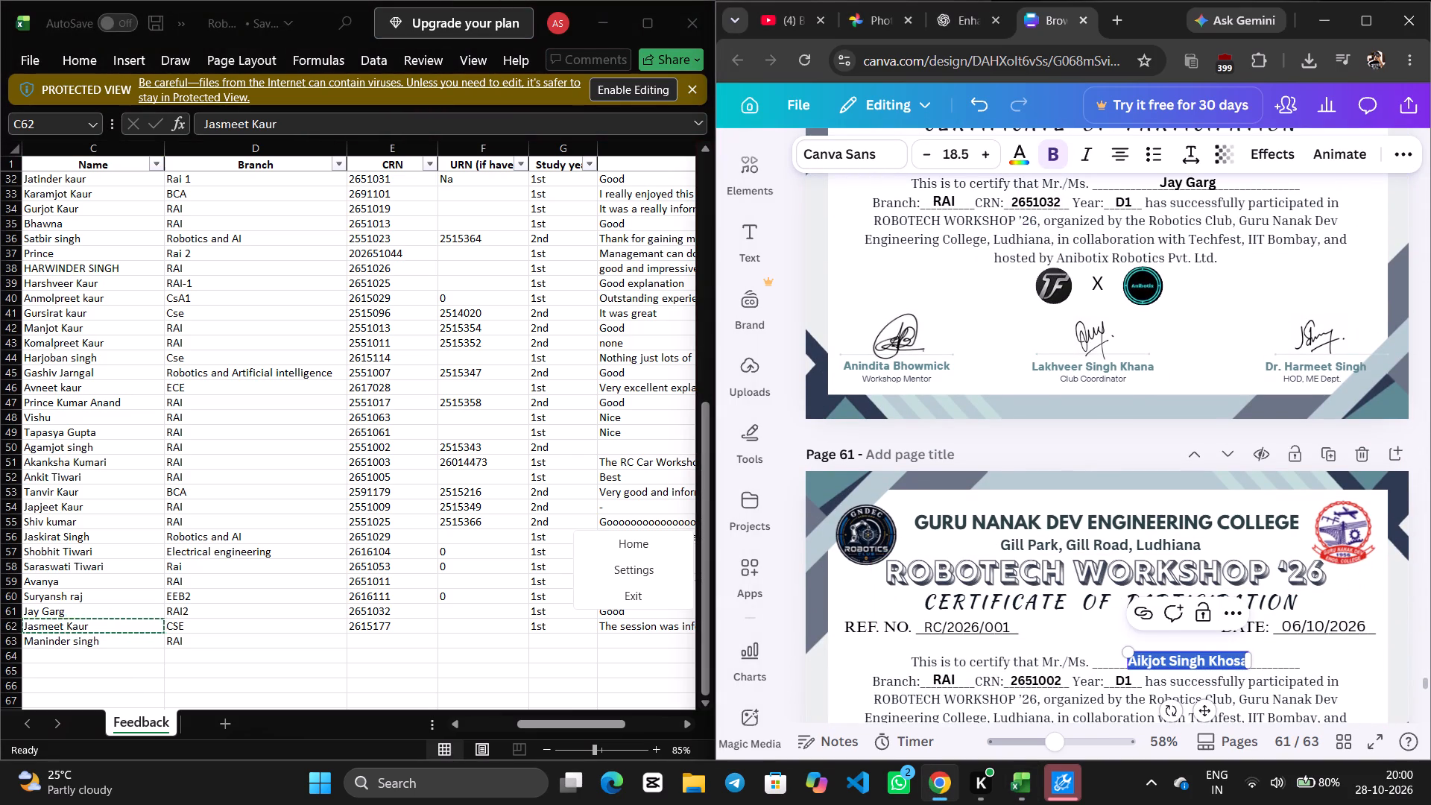
Replace the branch on the page 61 certificate with CSE, copied from row 62 of the feedback workbook.
left_click(215, 628)
left_click(215, 628)
key("ctrl+c")
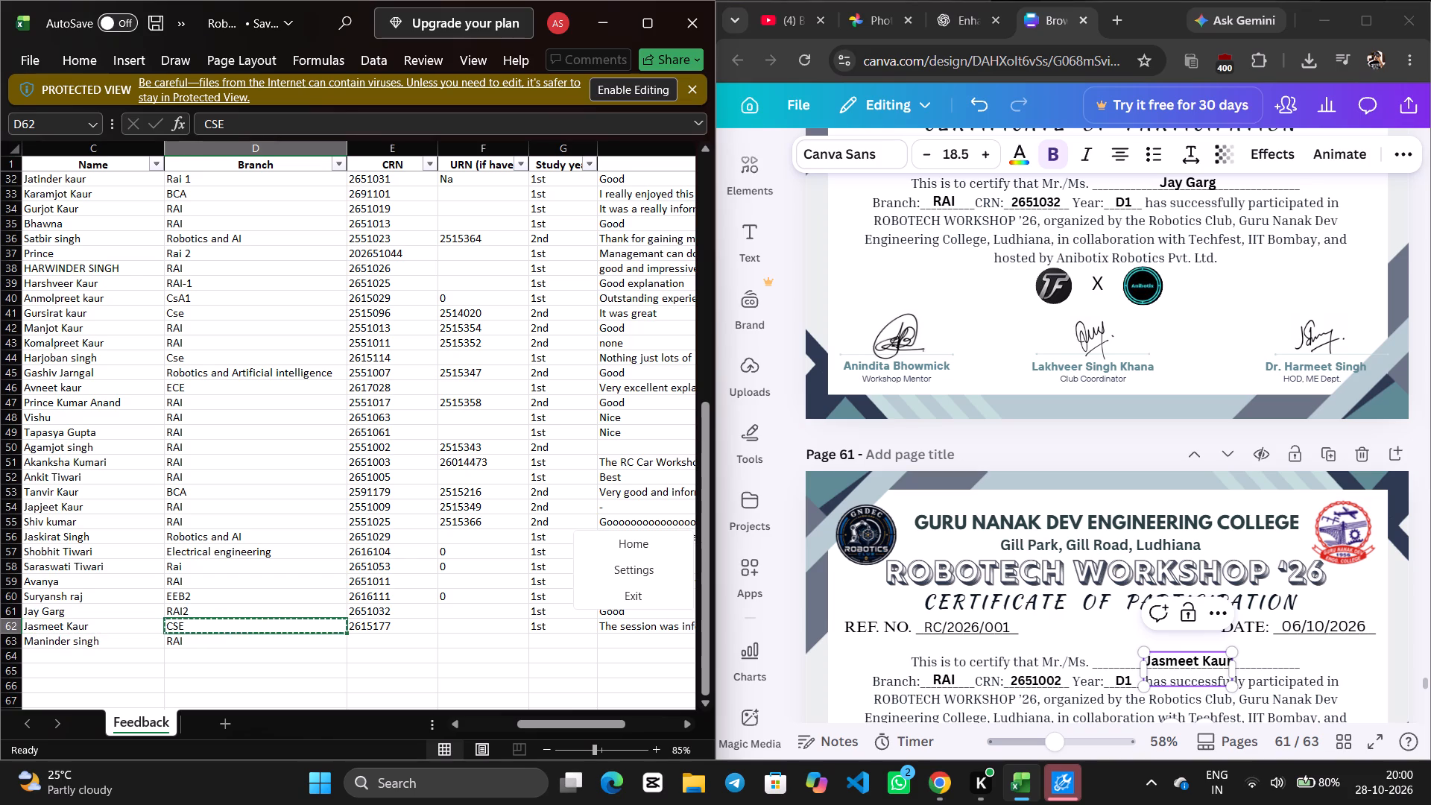
double_click(943, 684)
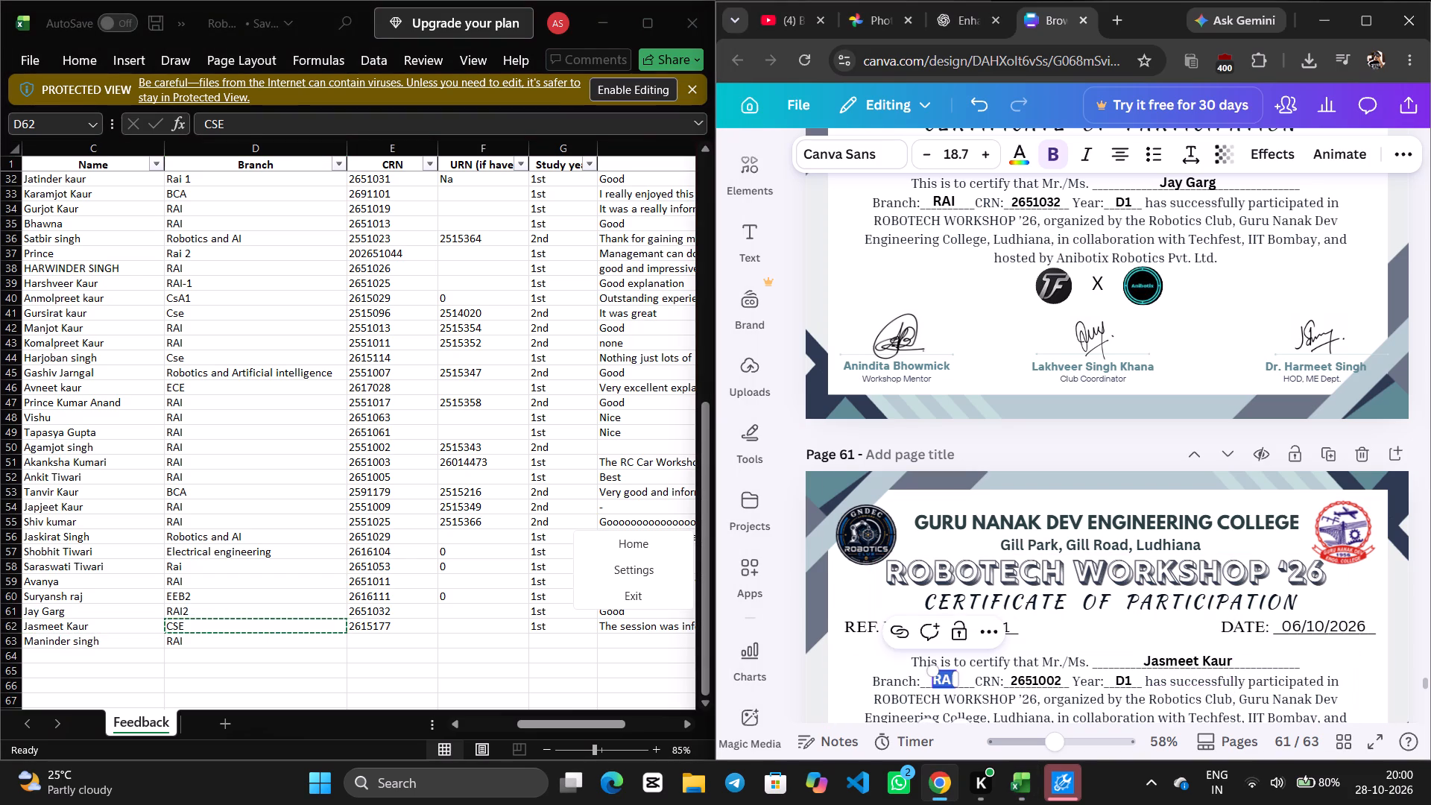
key("ctrl+v")
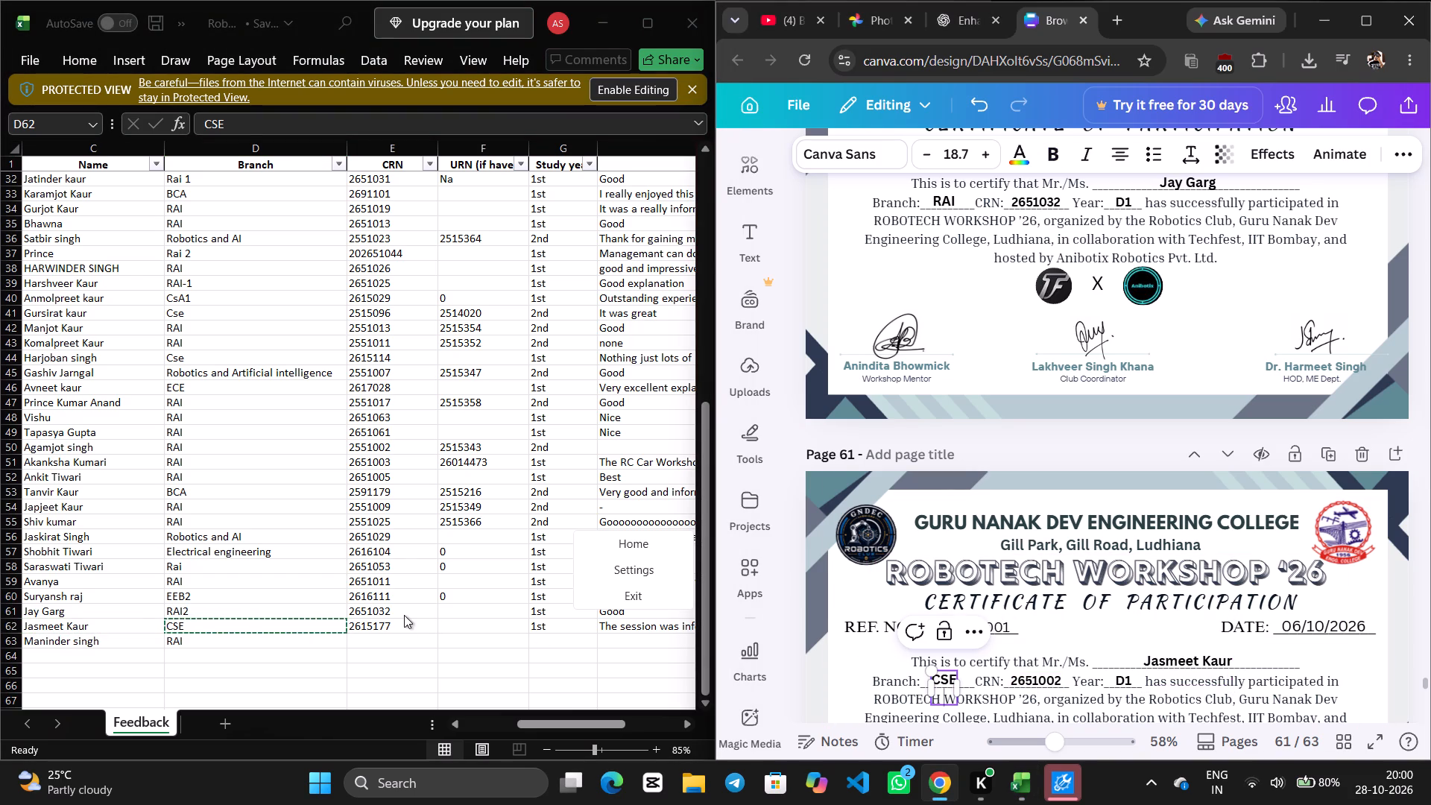
Replace the CRN on the page 61 certificate with the CRN from row 62 of the feedback workbook.
double_click(401, 622)
key("ctrl+c")
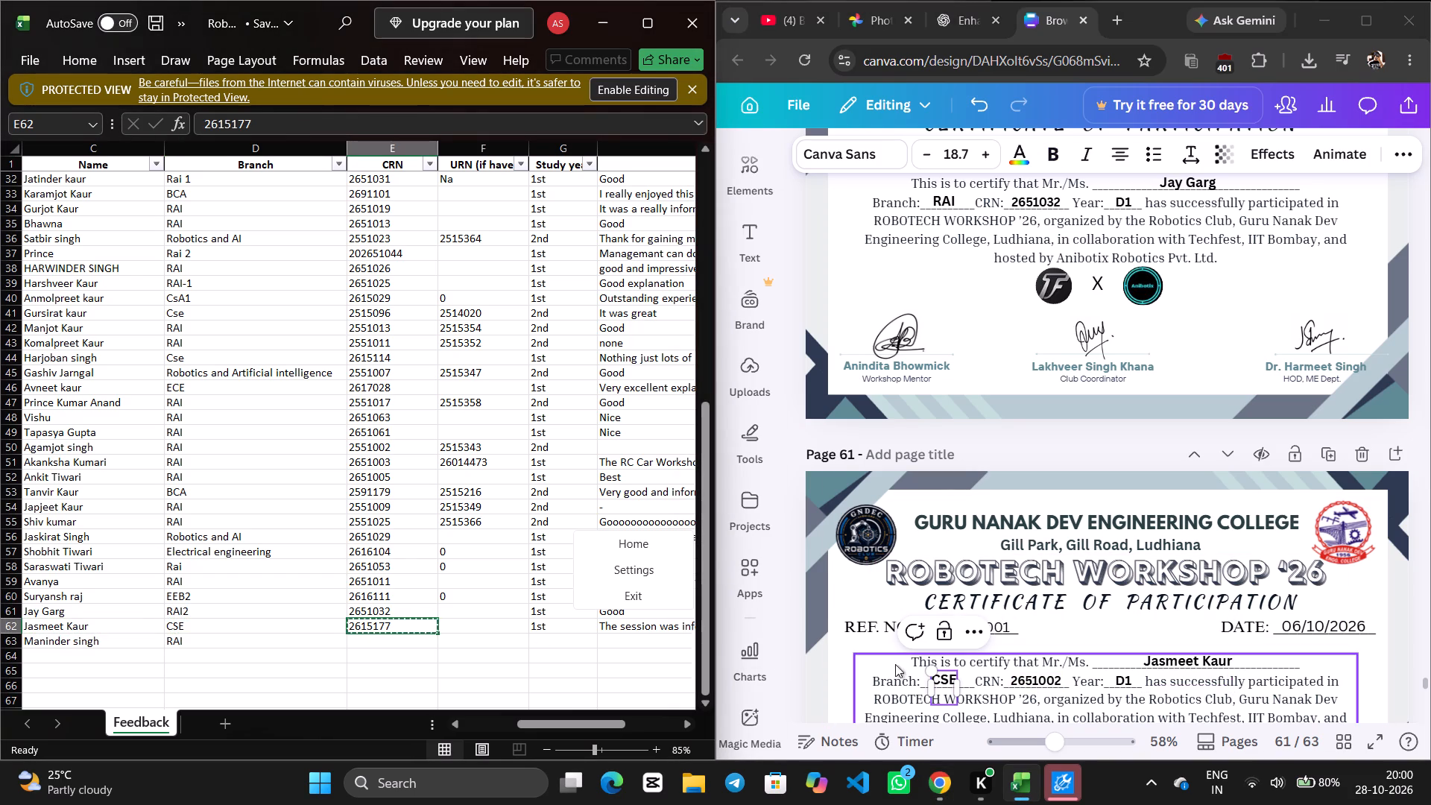
double_click(1052, 684)
key("ctrl+v")
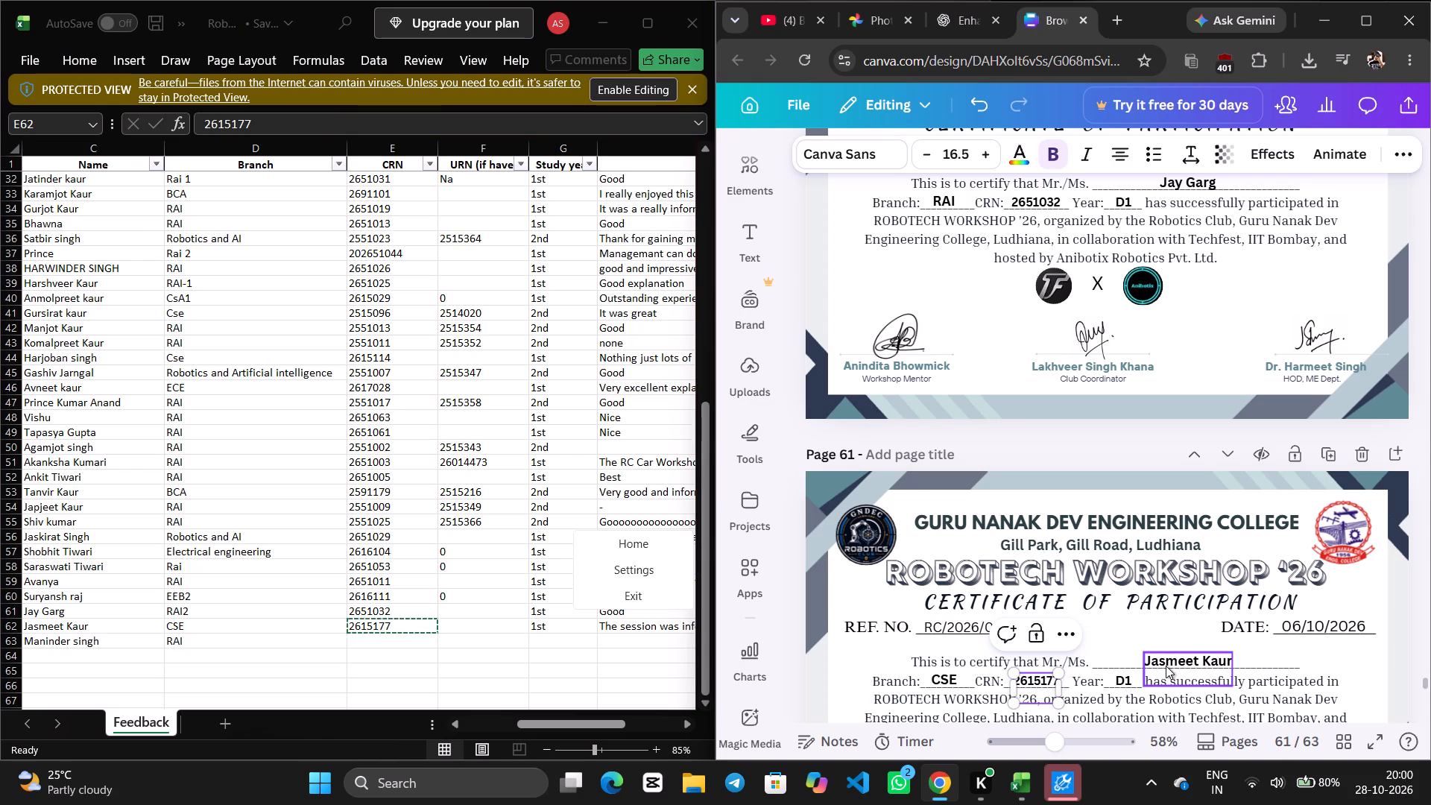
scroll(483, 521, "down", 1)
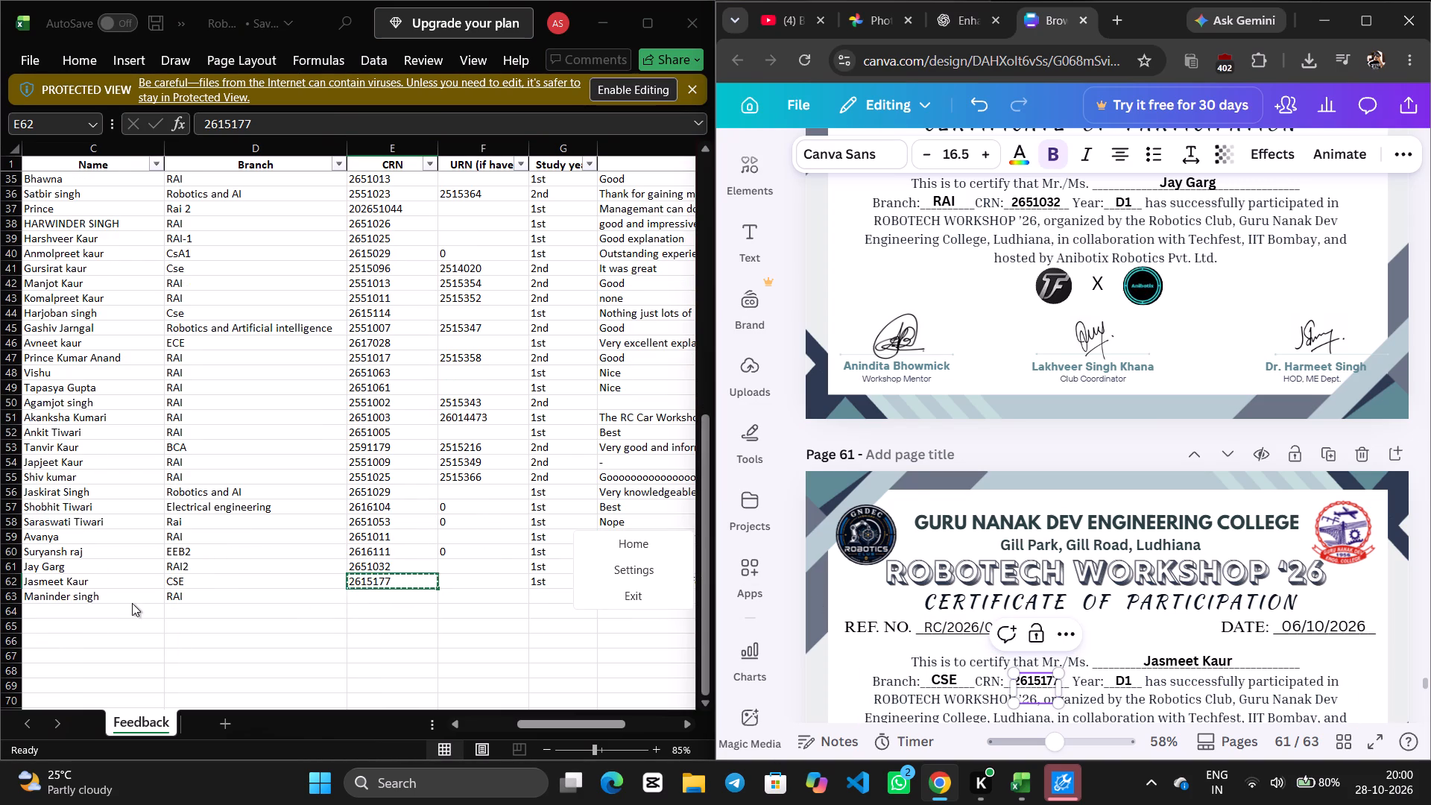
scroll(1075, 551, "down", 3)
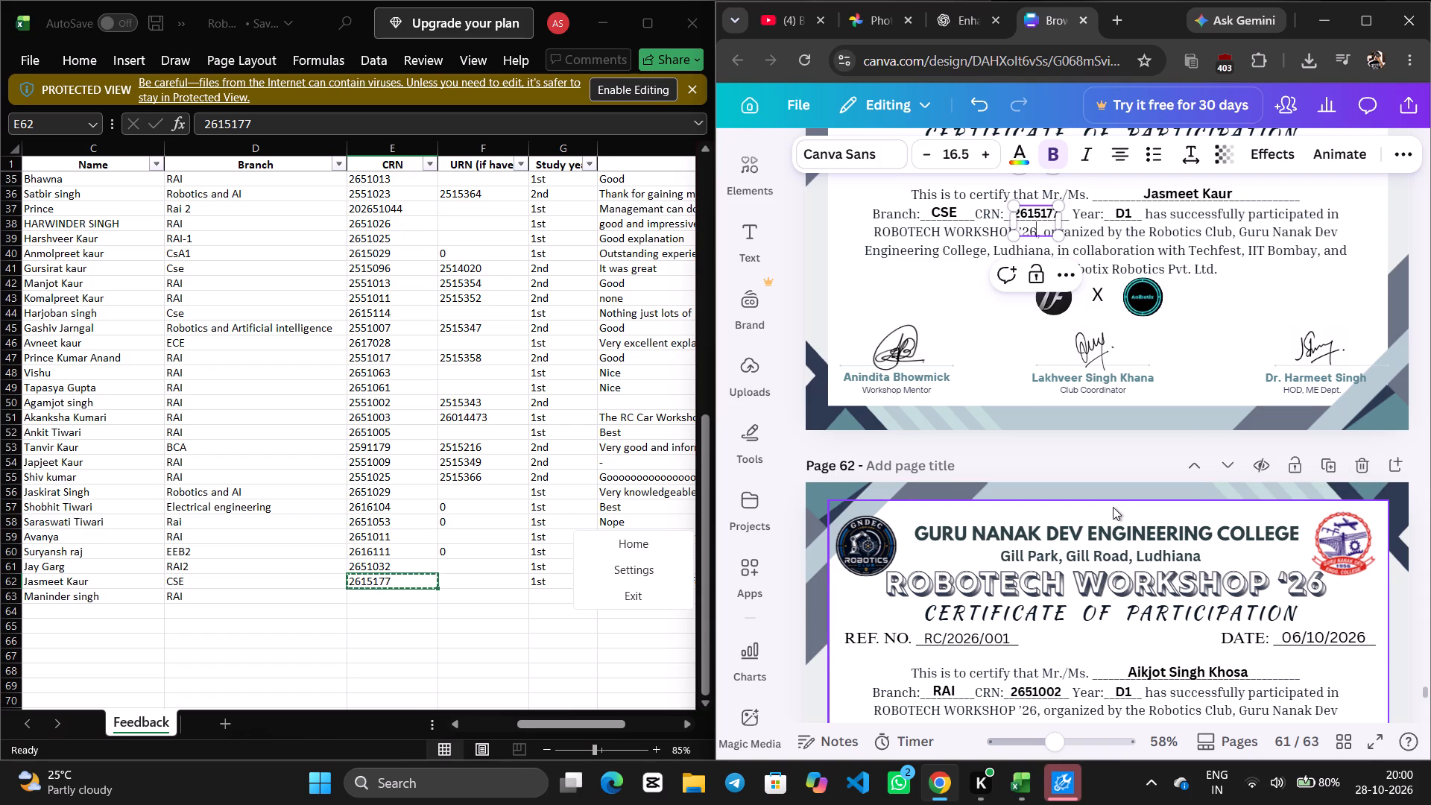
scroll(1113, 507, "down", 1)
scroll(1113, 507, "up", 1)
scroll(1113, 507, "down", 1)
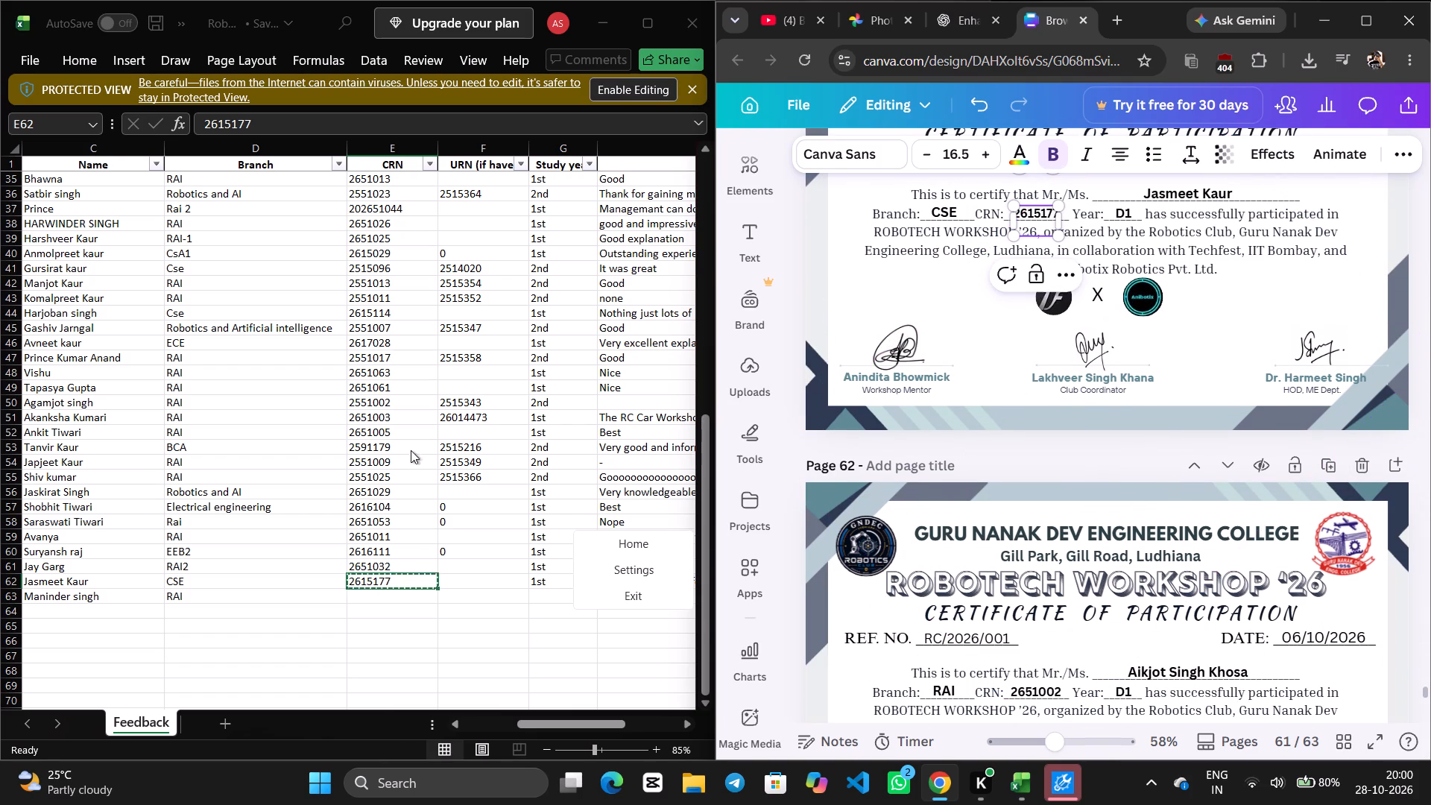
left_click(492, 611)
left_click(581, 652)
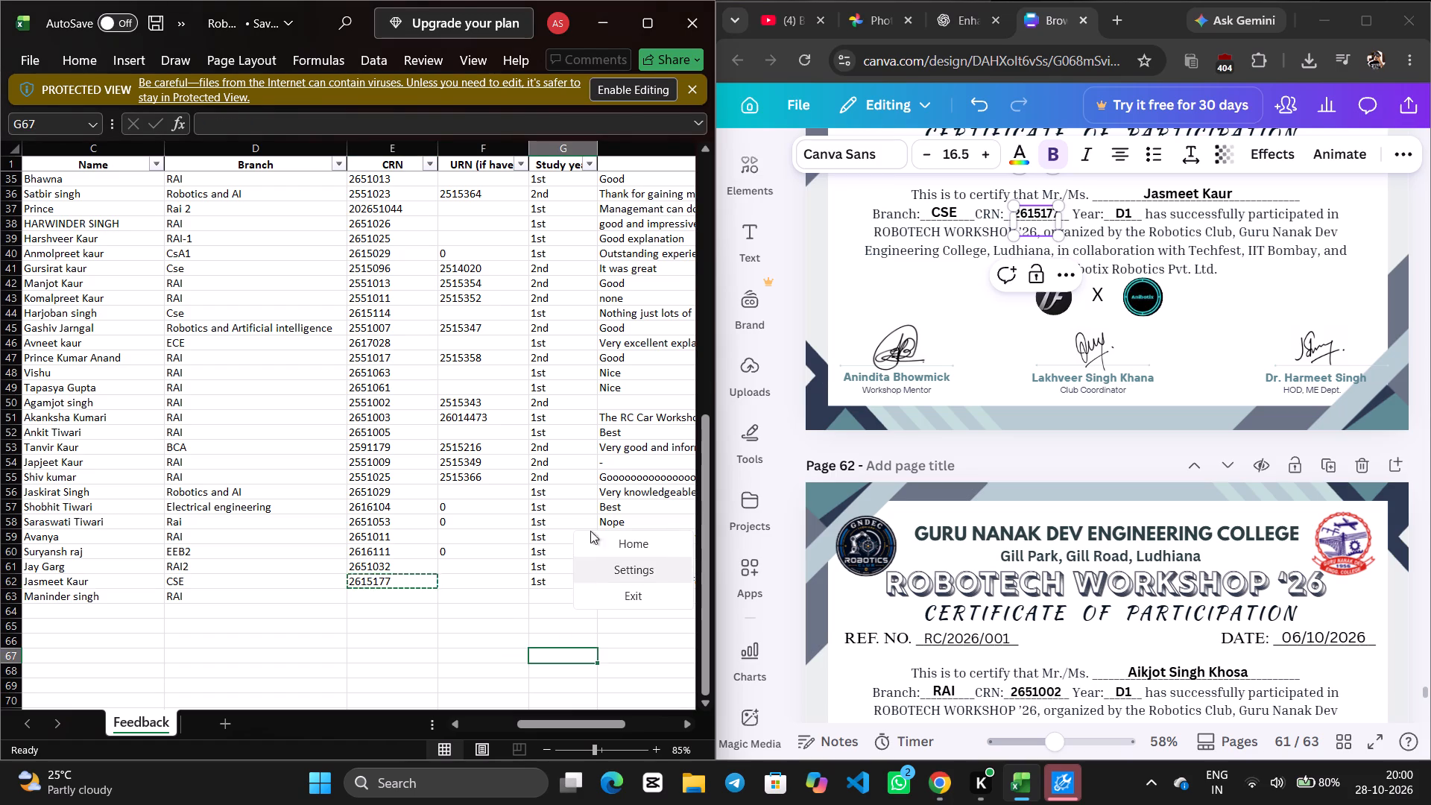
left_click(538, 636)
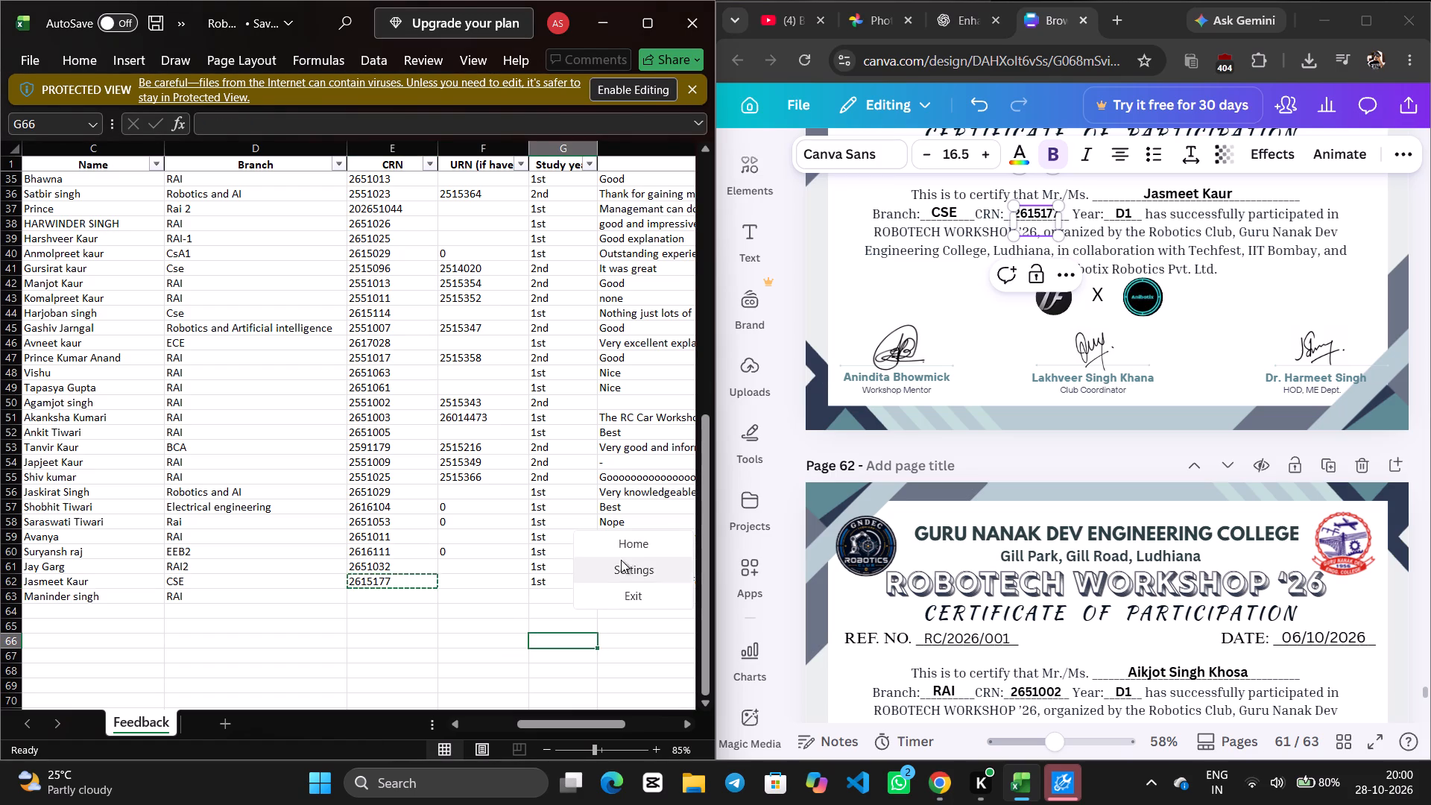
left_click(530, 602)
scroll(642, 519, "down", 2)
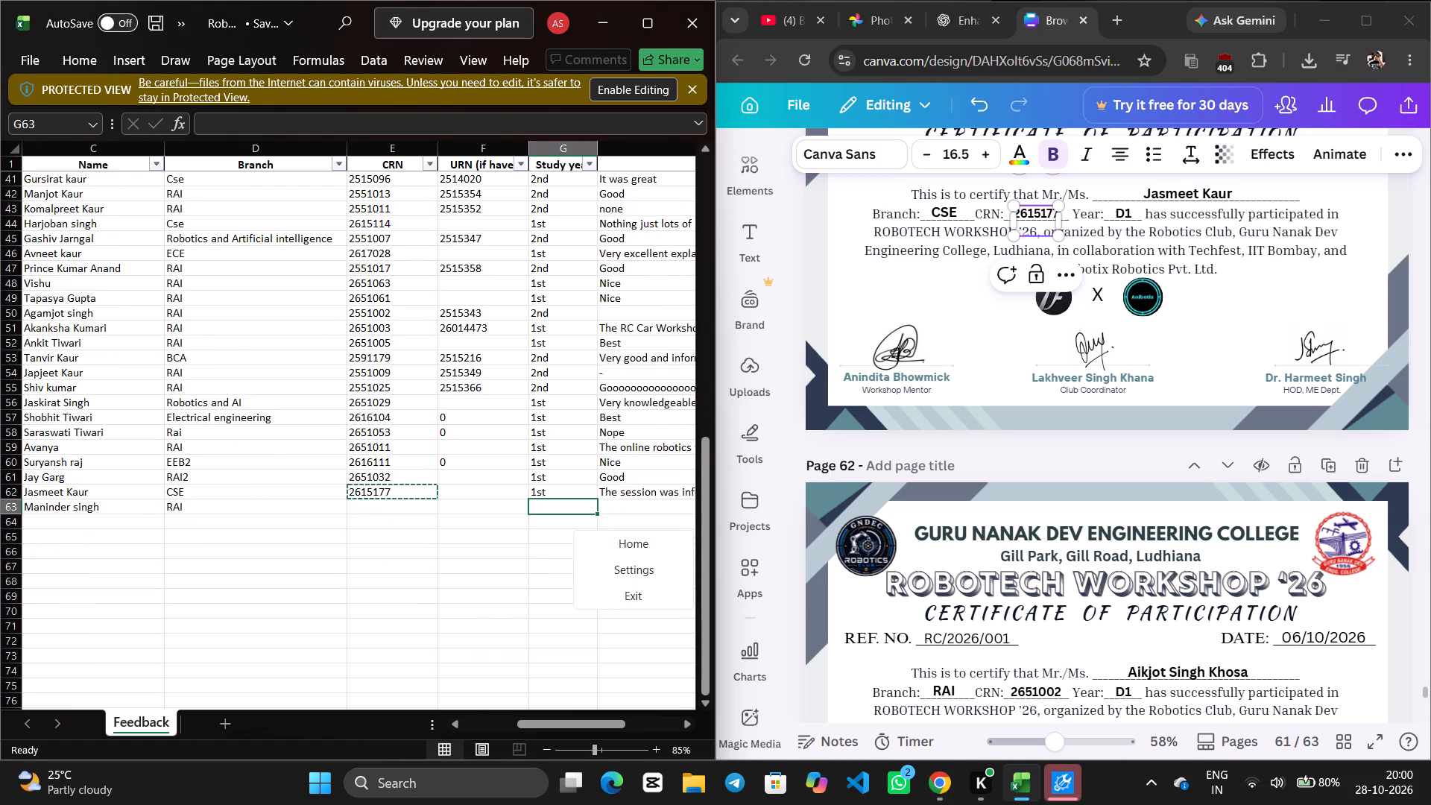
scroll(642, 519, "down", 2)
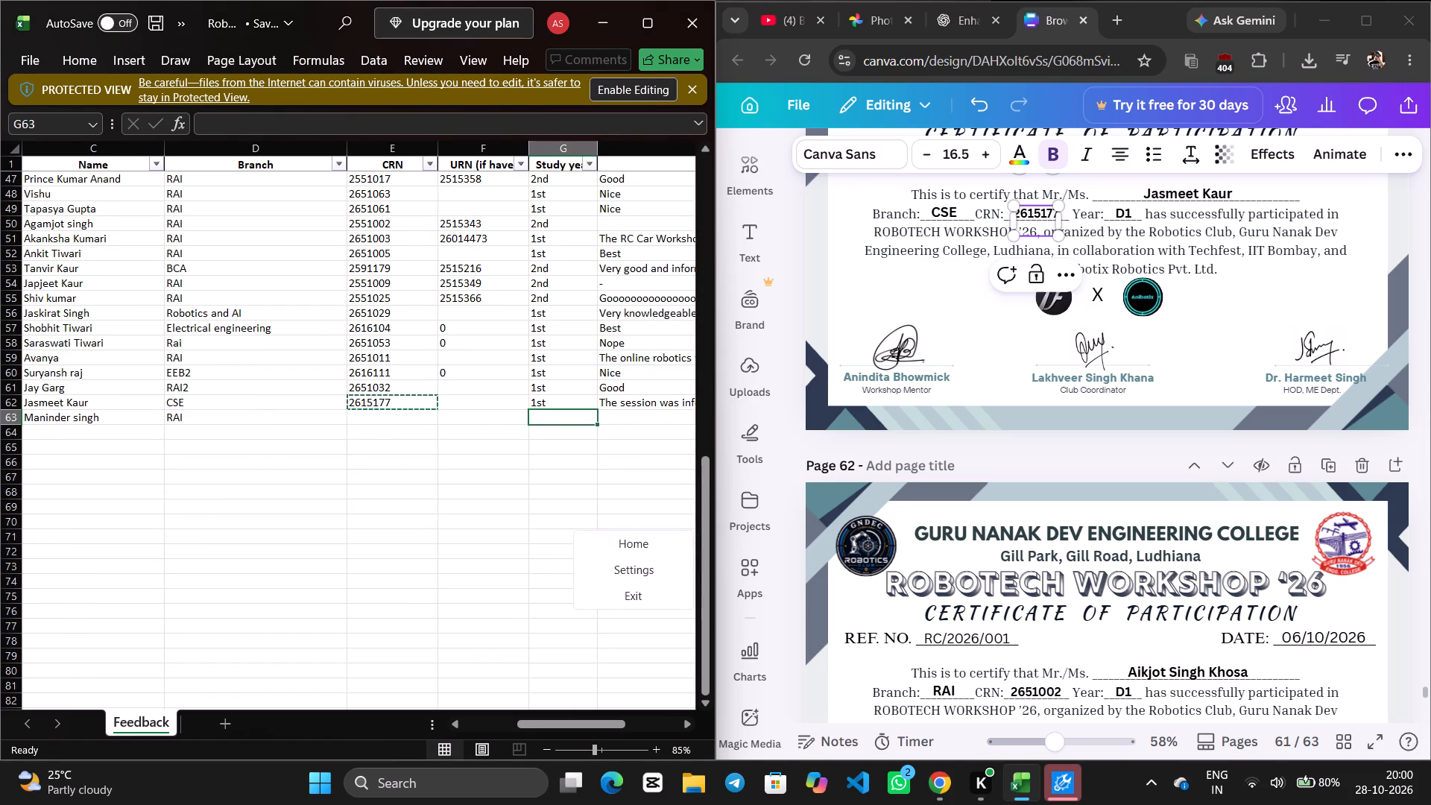
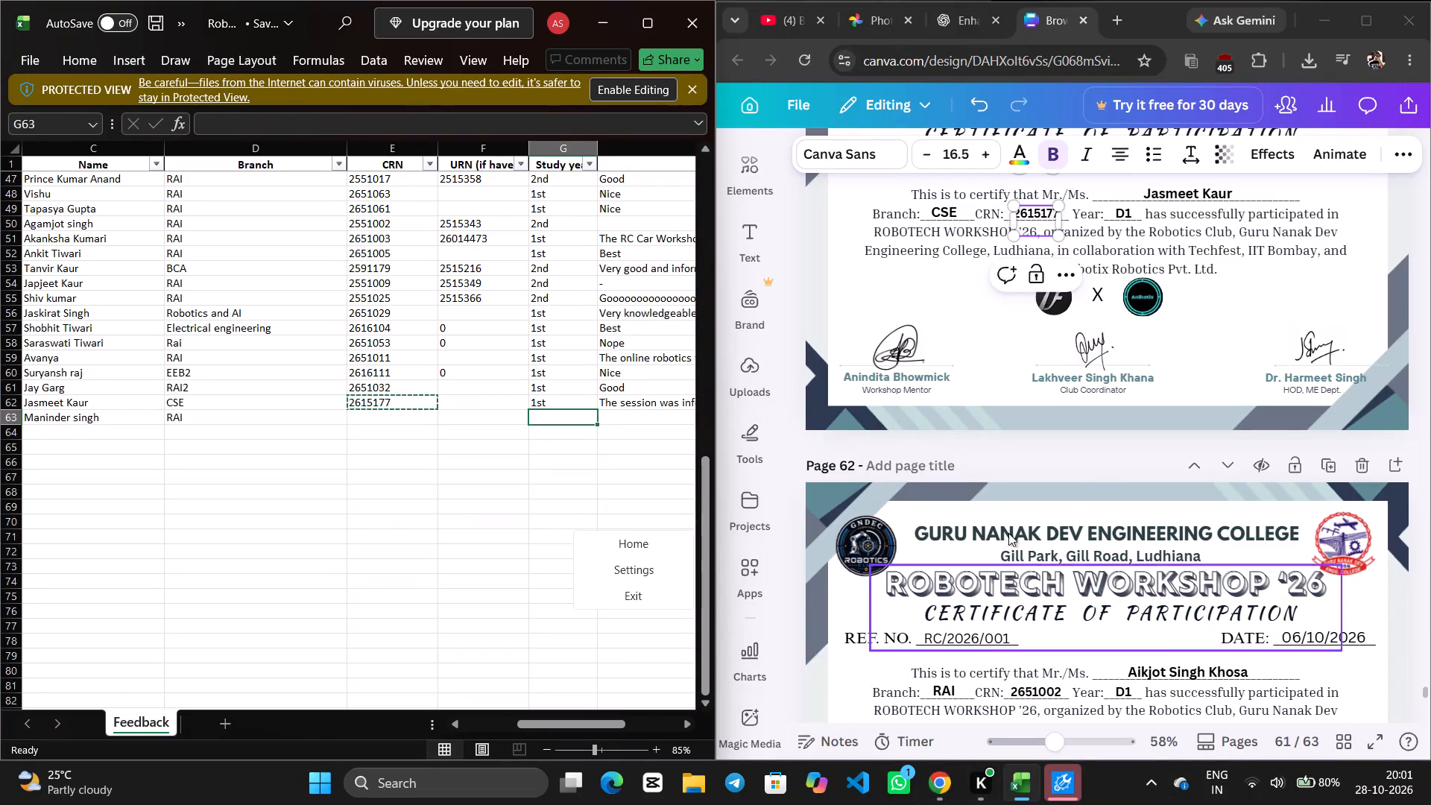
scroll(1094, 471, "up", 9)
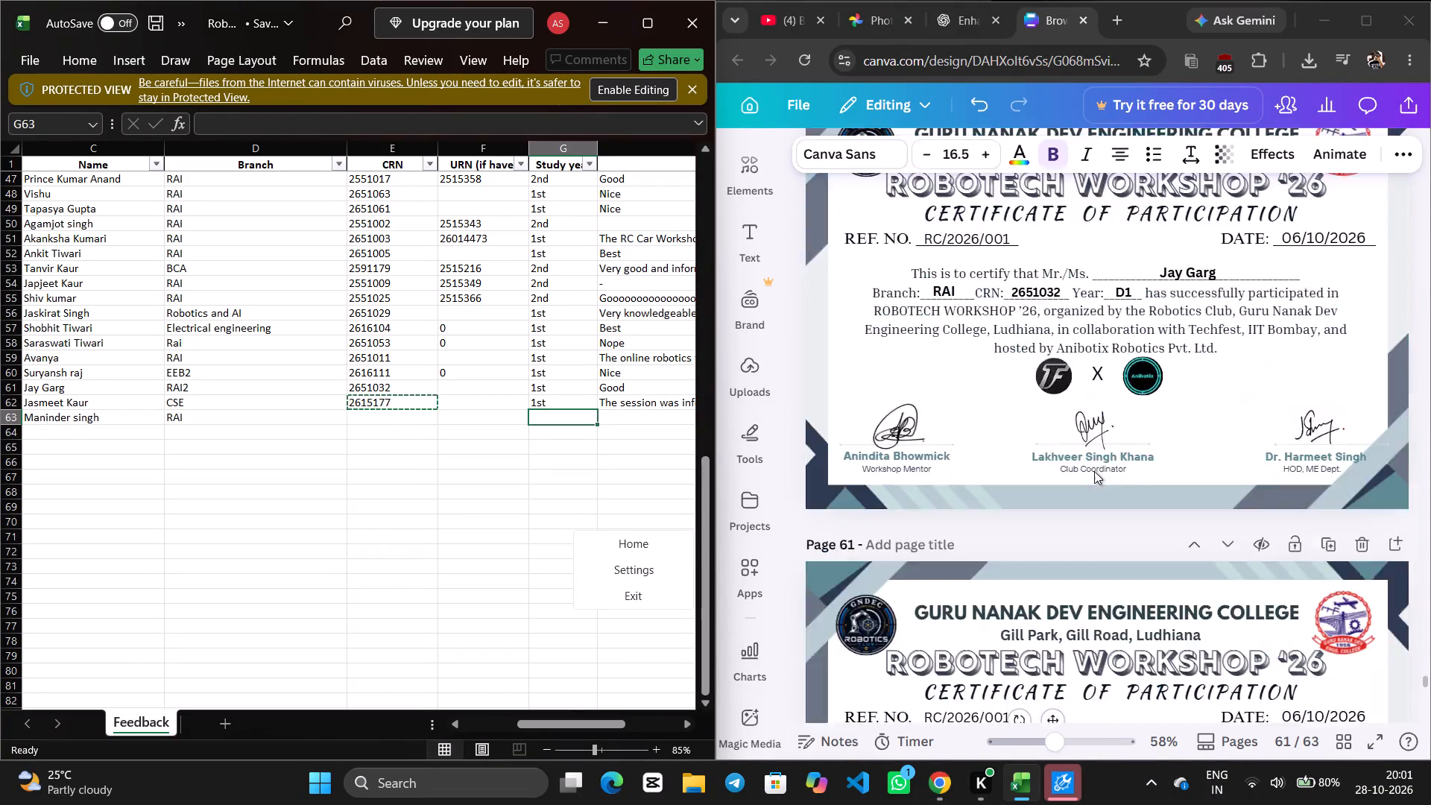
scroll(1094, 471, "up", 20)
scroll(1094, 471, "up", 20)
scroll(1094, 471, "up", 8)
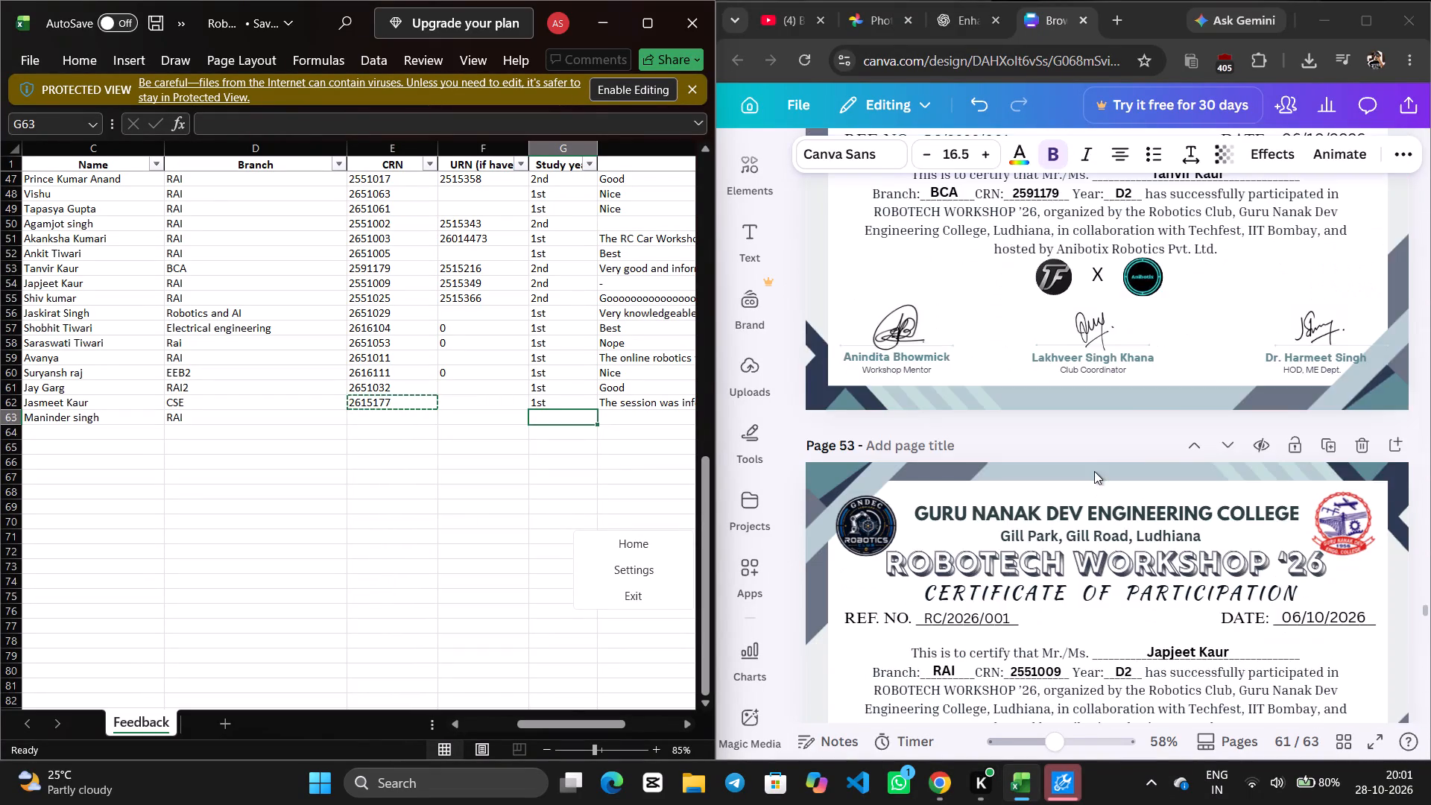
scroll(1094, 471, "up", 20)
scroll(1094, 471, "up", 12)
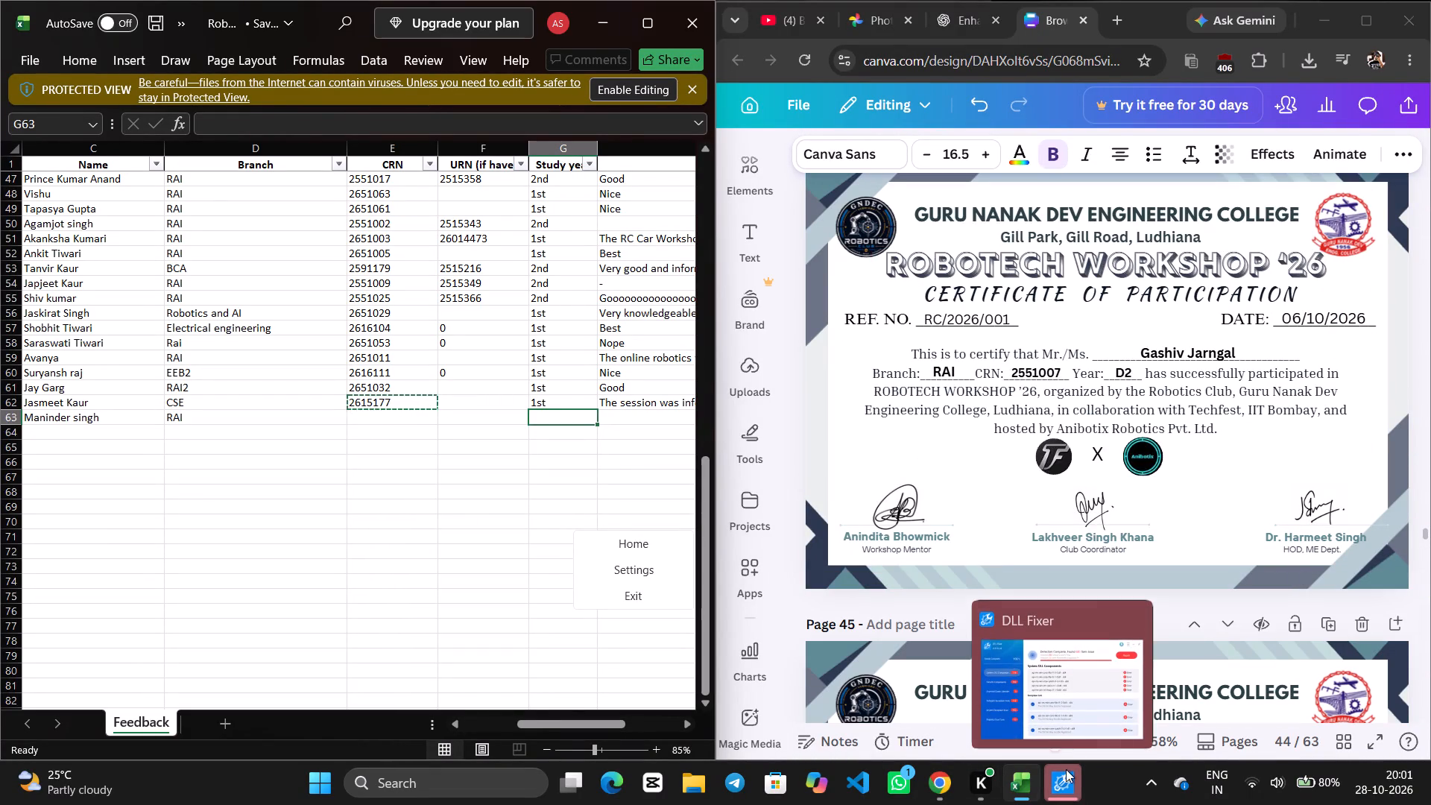
Switch to DLL Fixer, dismiss its new-user trial offer and close the program without running a repair.
left_click(1135, 617)
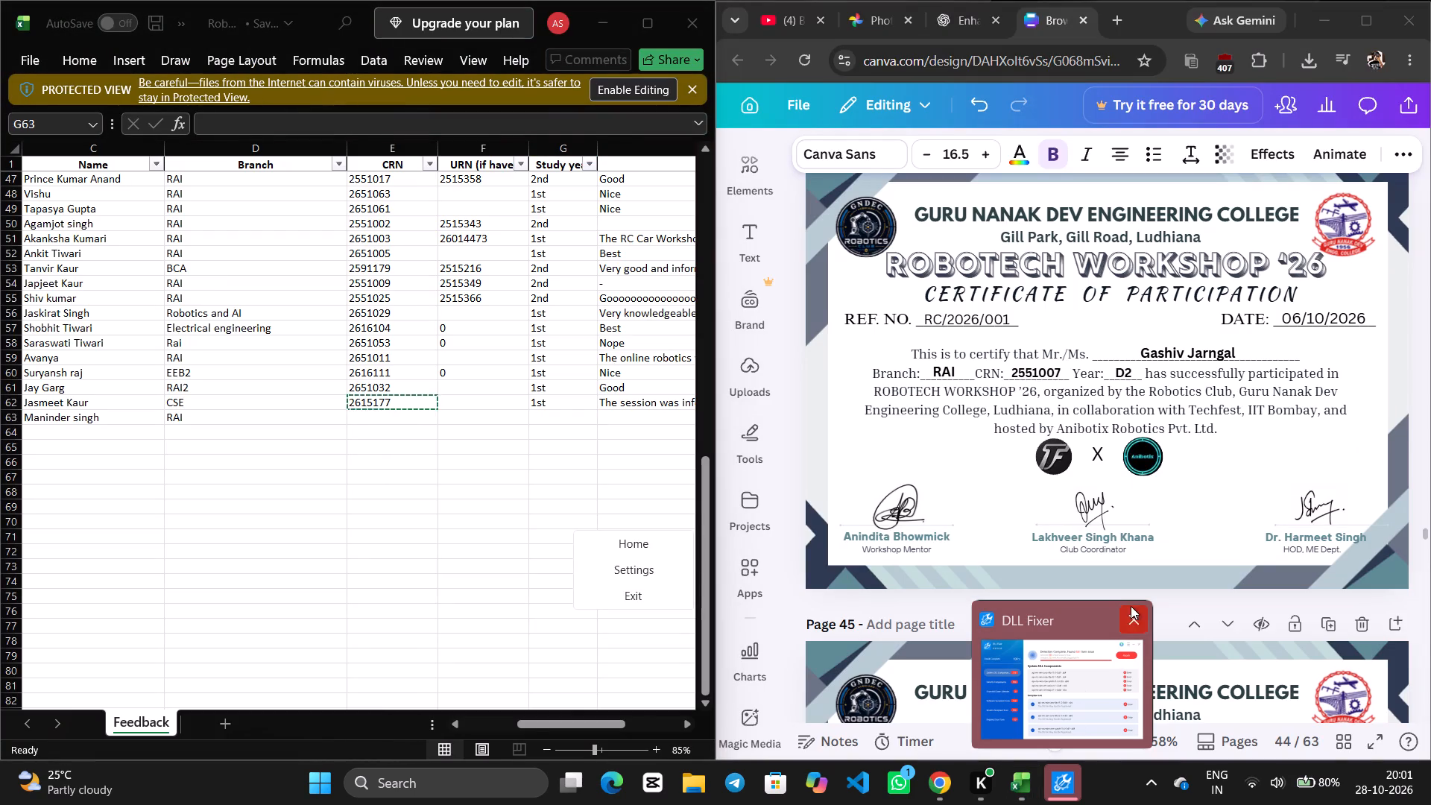
left_click(1130, 616)
left_click(1067, 786)
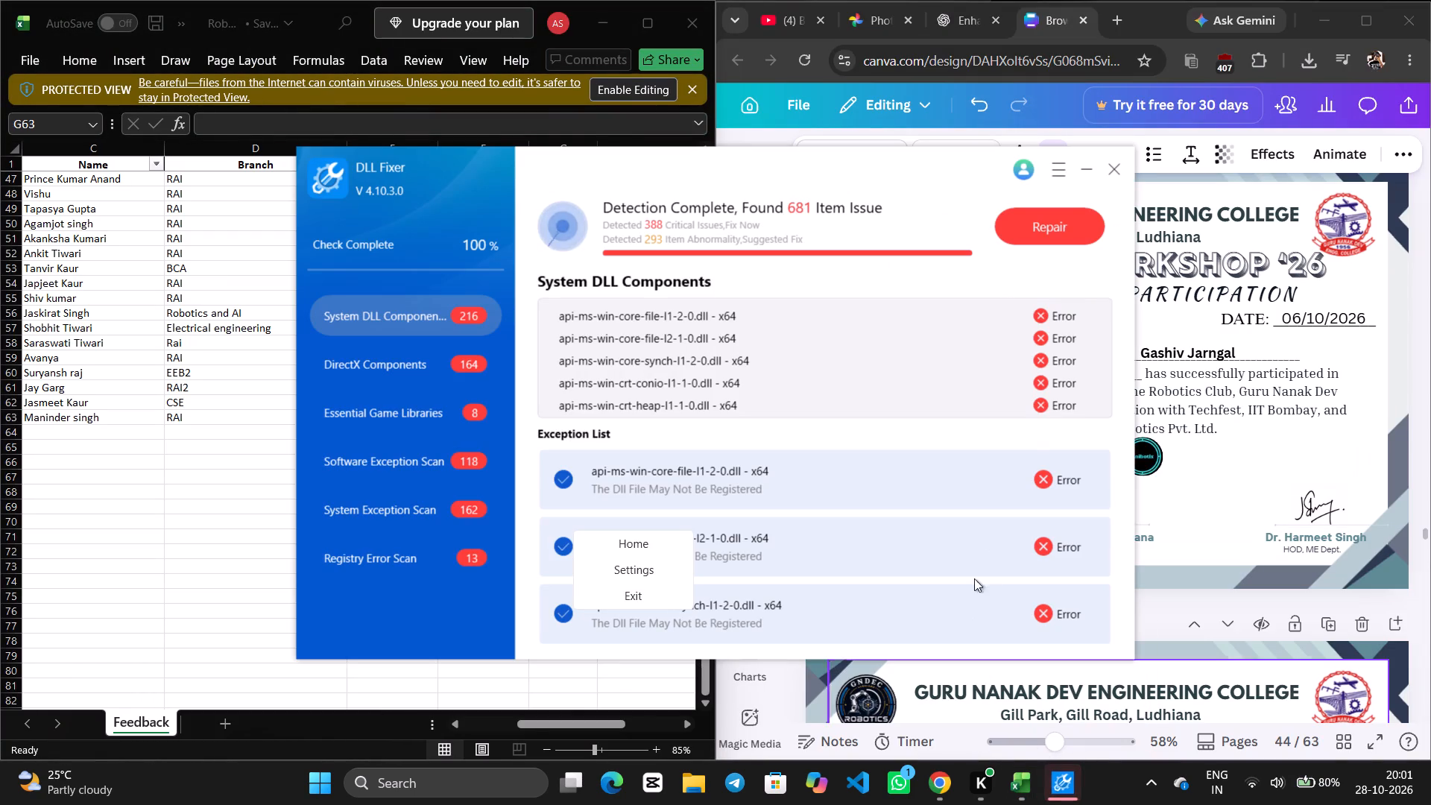
left_click(1116, 167)
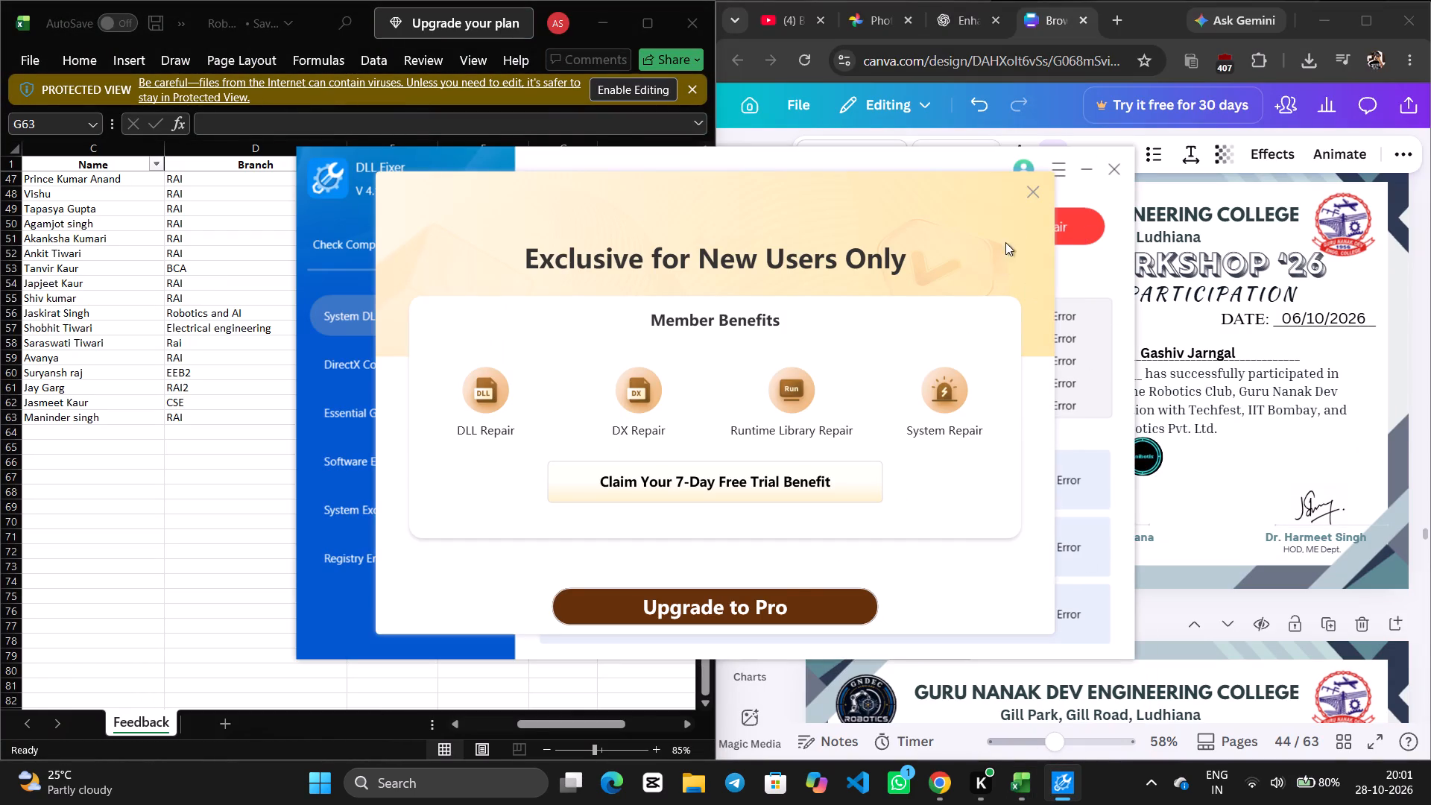
left_click(1034, 192)
left_click(1118, 172)
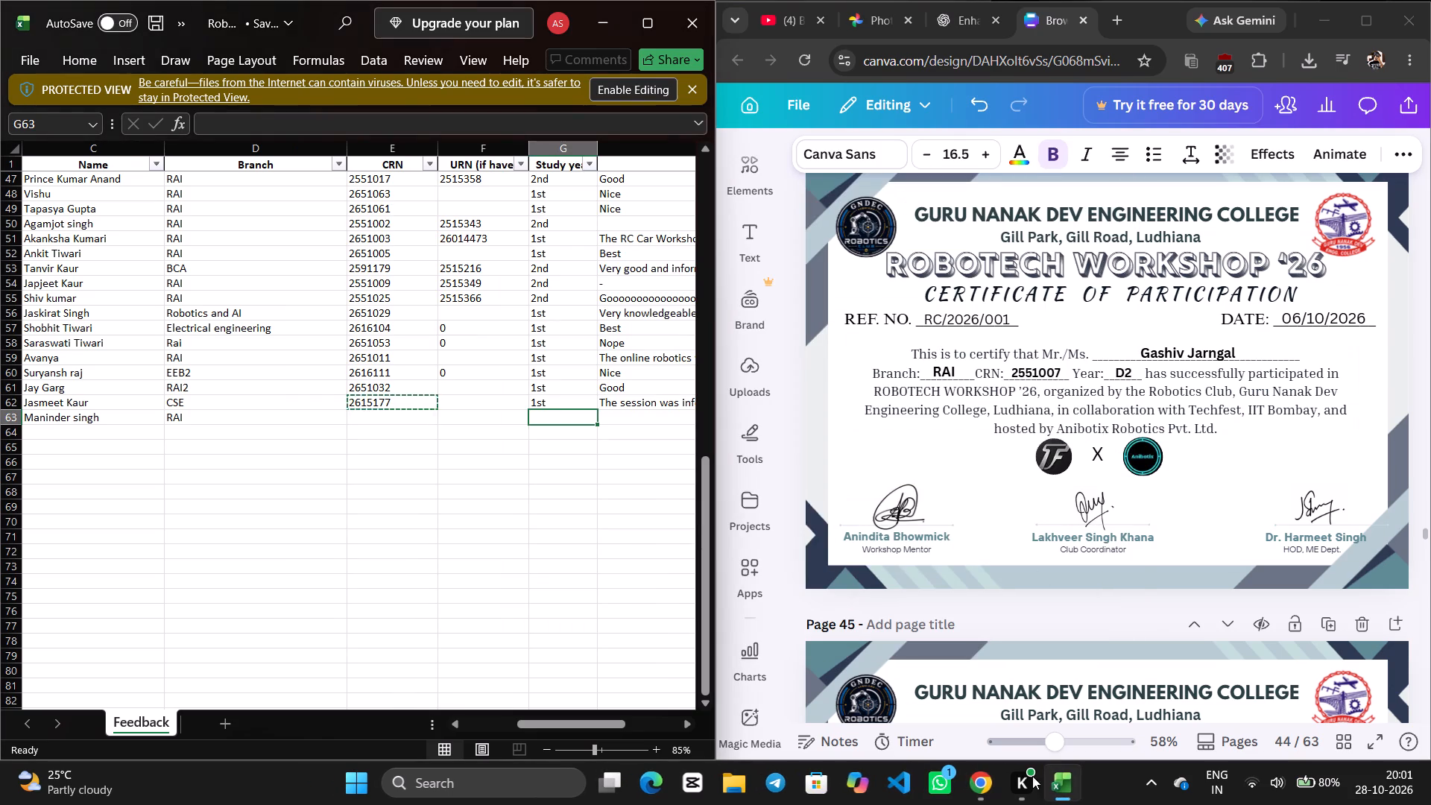
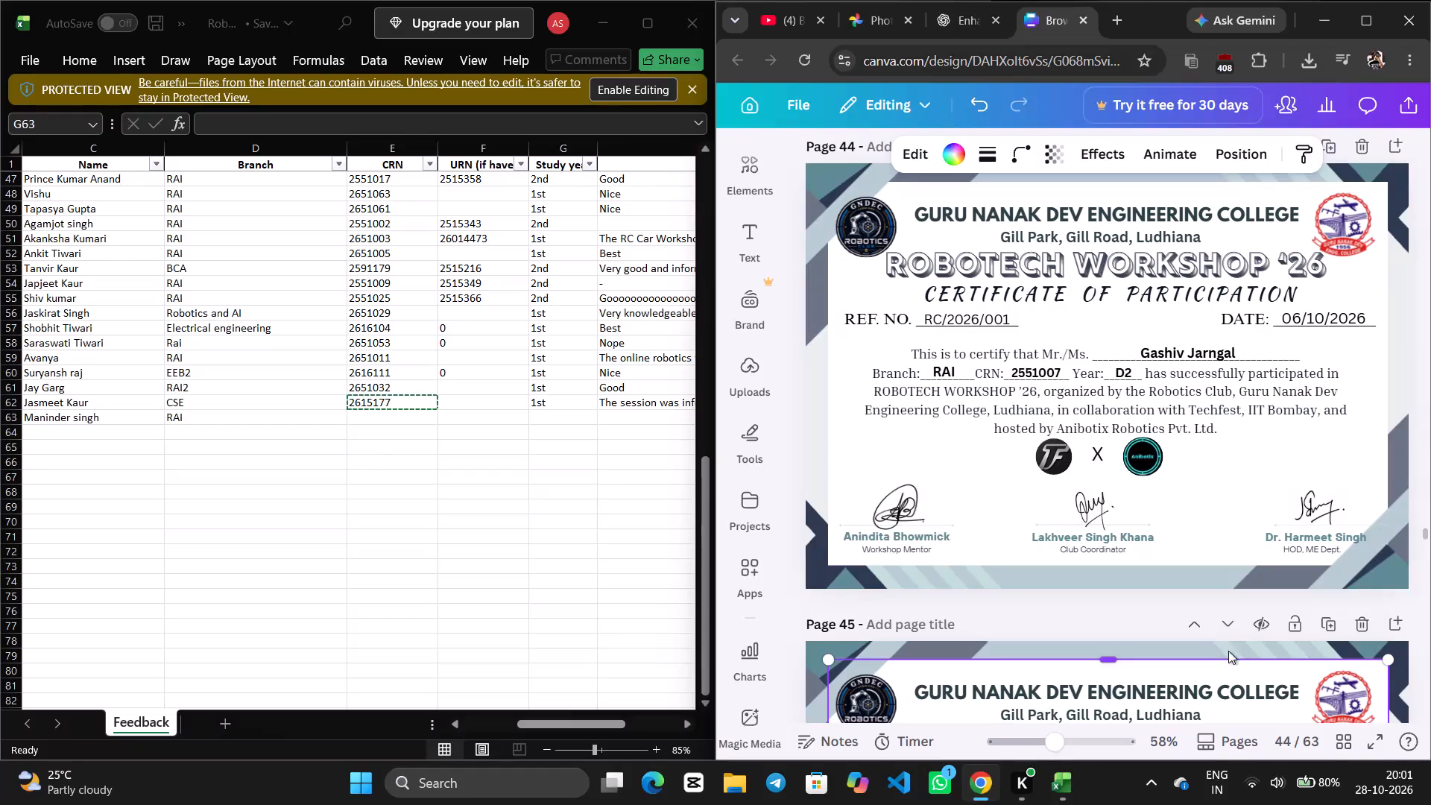
Review the participant certificates around pages 44 to 50 and back through the earlier pages to page 1.
left_click(1123, 611)
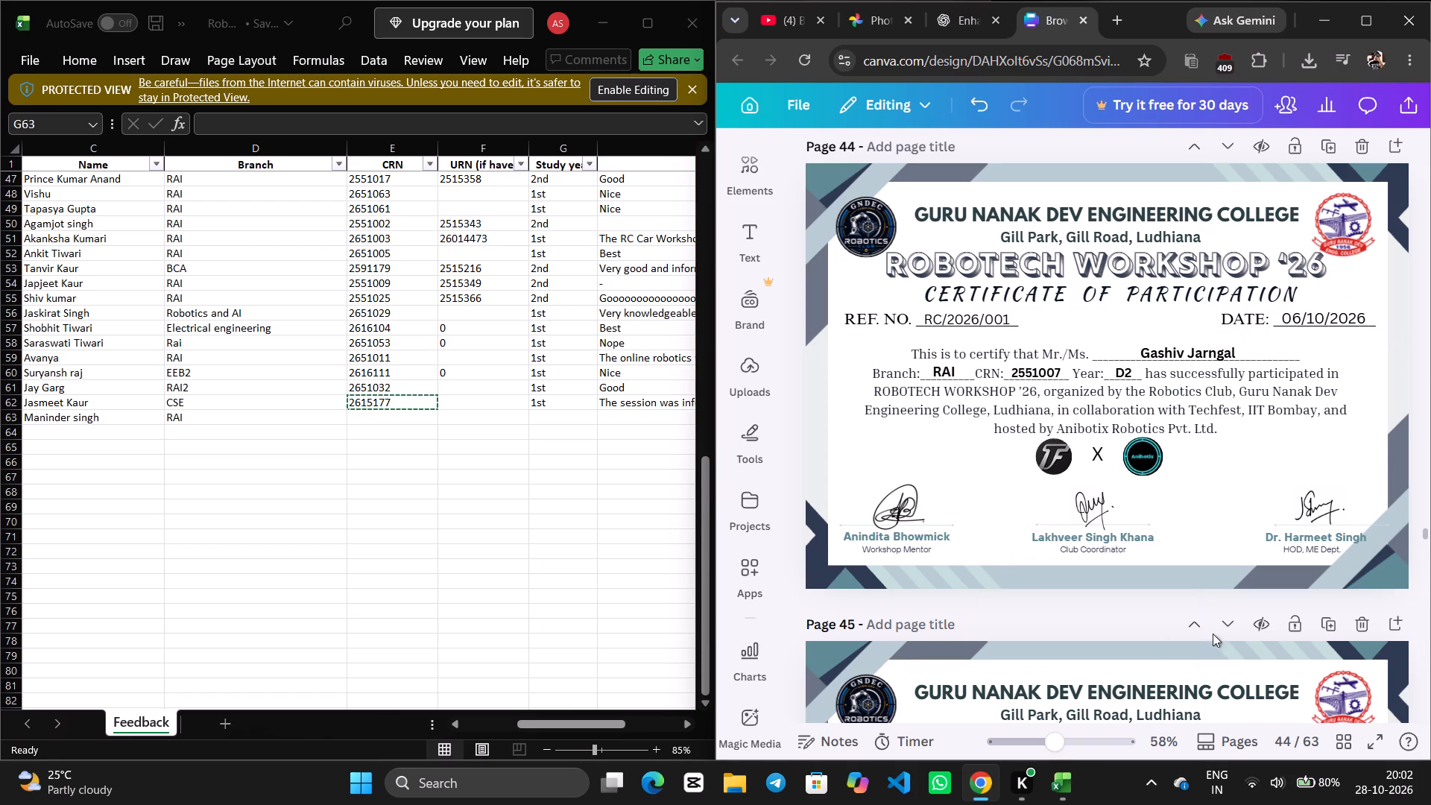
scroll(1145, 581, "down", 10)
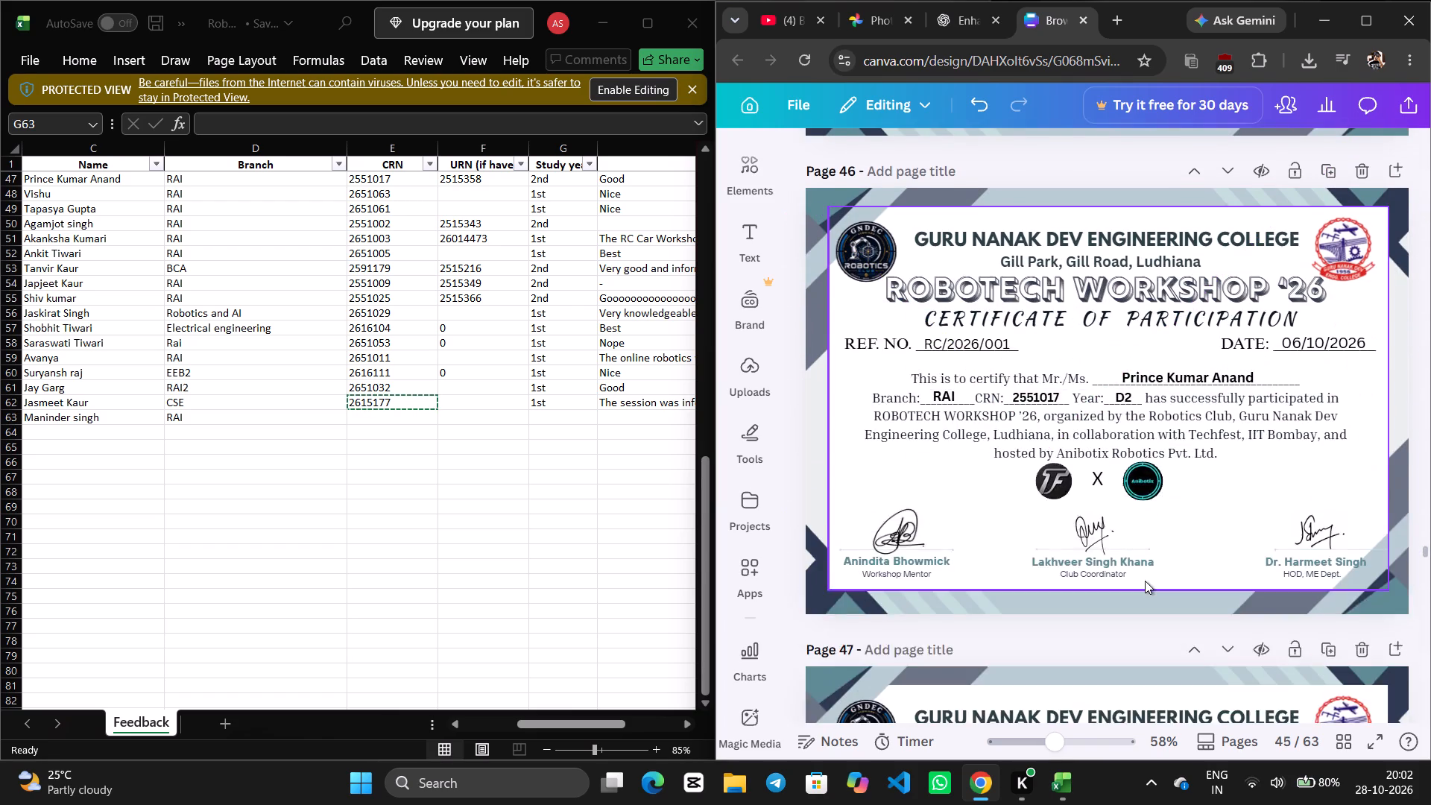
scroll(1145, 581, "up", 3)
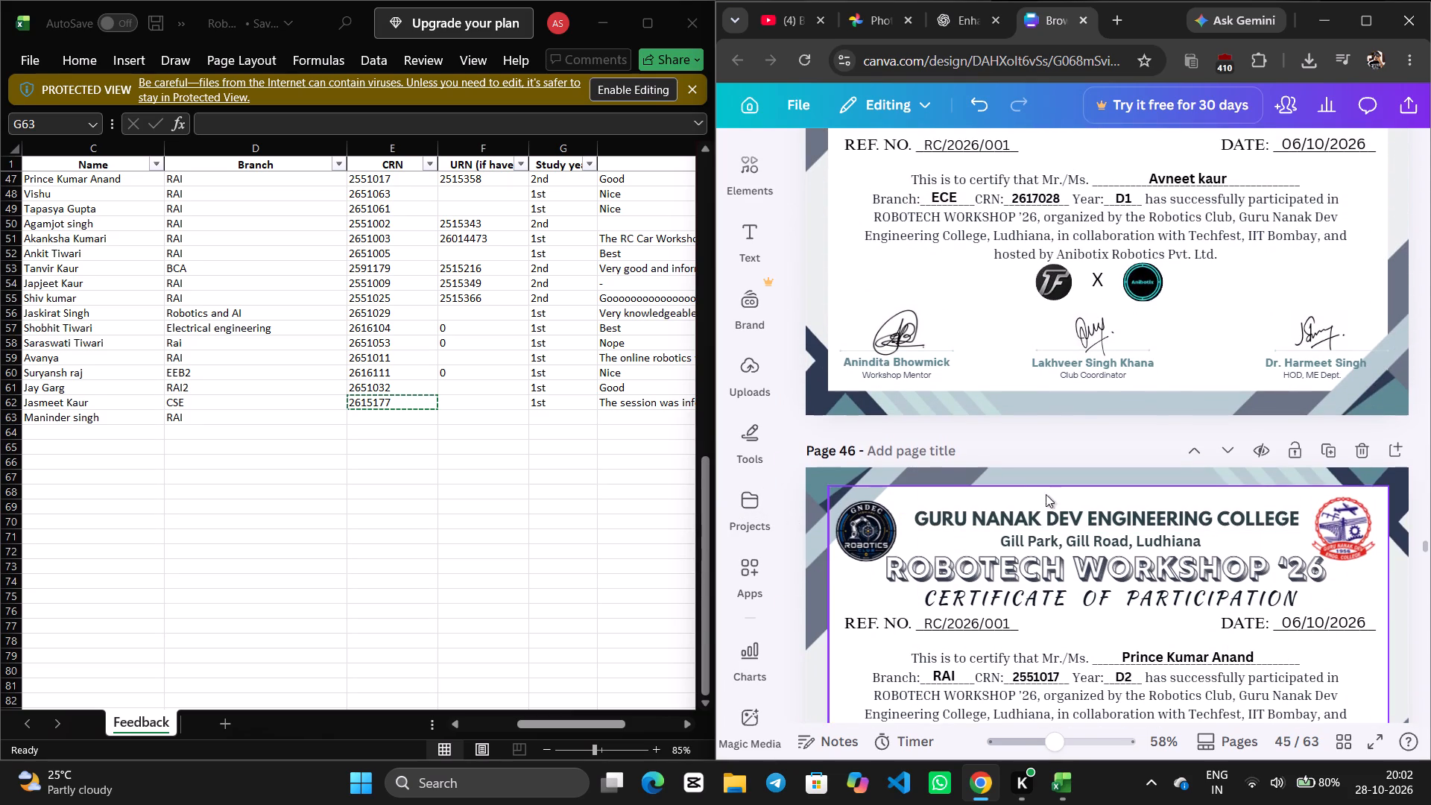
scroll(1040, 530, "down", 5)
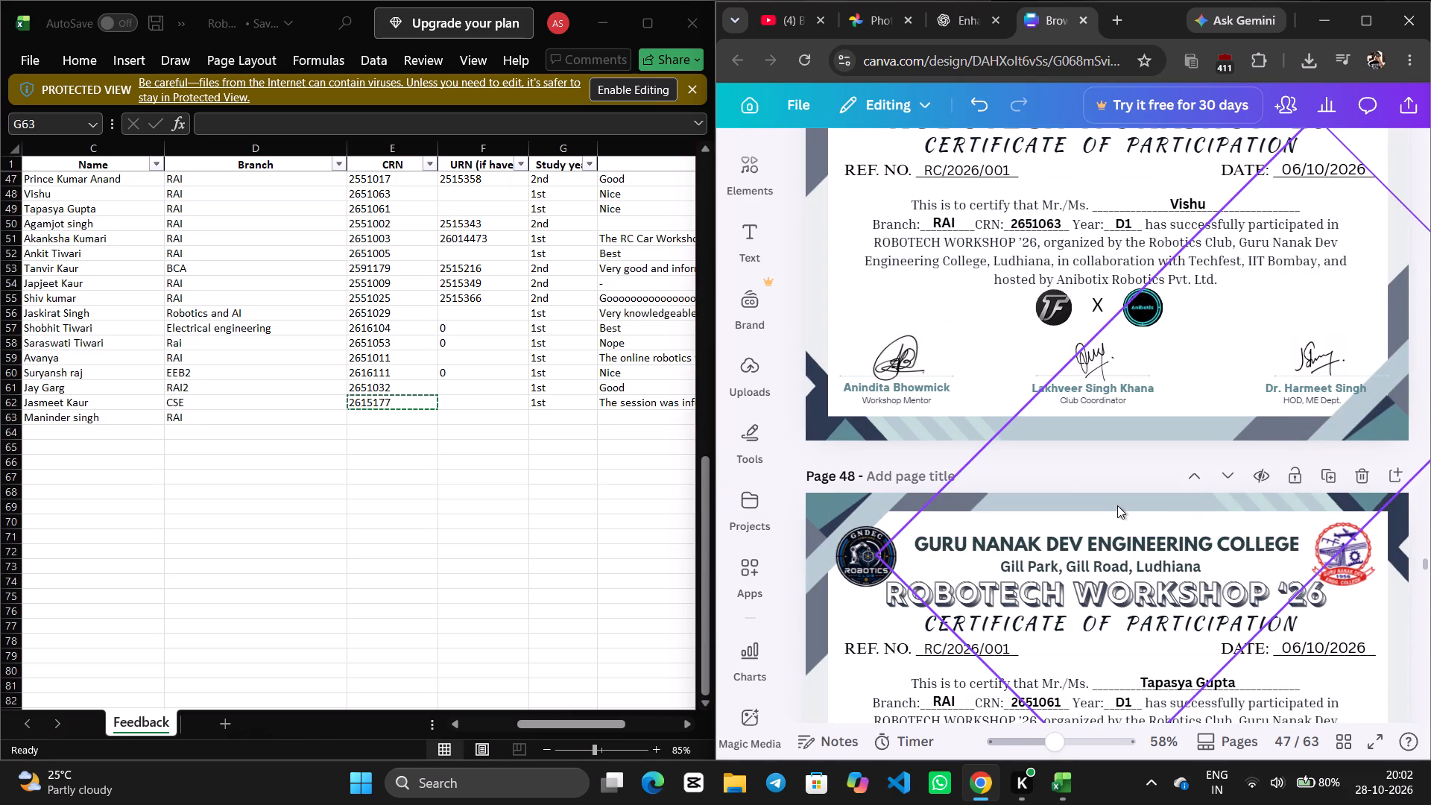
scroll(1039, 558, "down", 5)
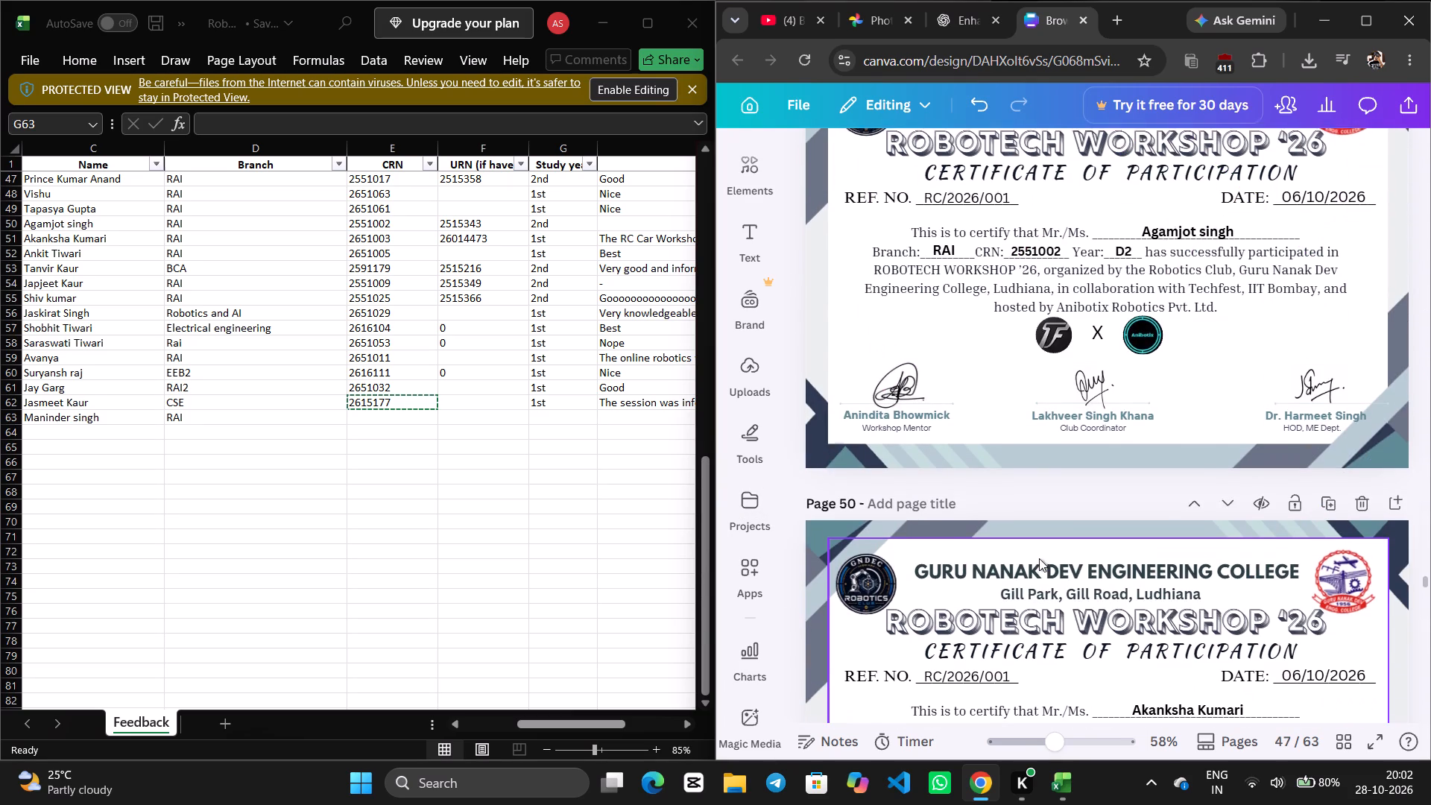
scroll(1039, 558, "up", 16)
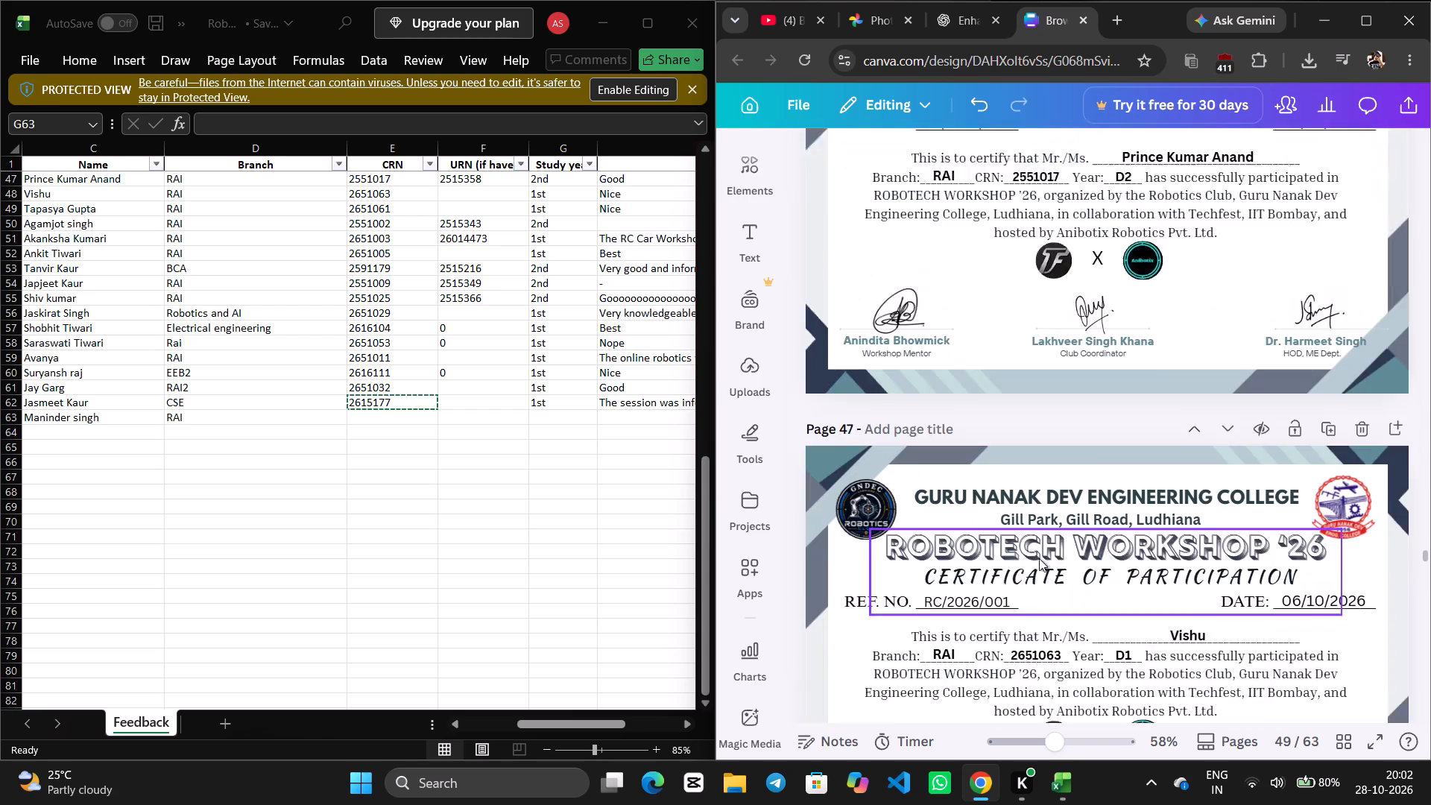
scroll(1039, 558, "up", 20)
scroll(1039, 558, "up", 20)
scroll(1039, 558, "up", 5)
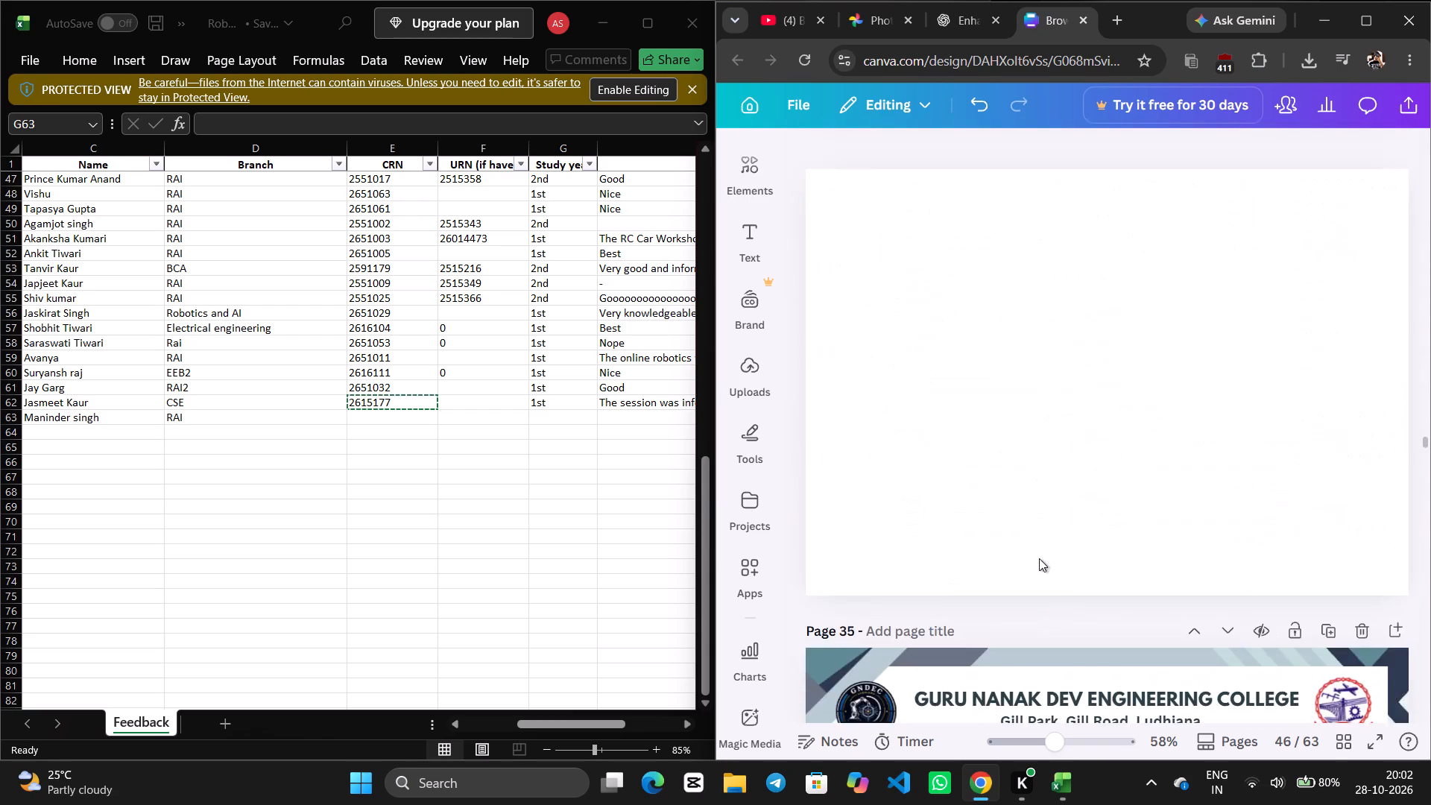
scroll(1039, 558, "up", 20)
scroll(1039, 558, "up", 20)
scroll(1039, 558, "up", 9)
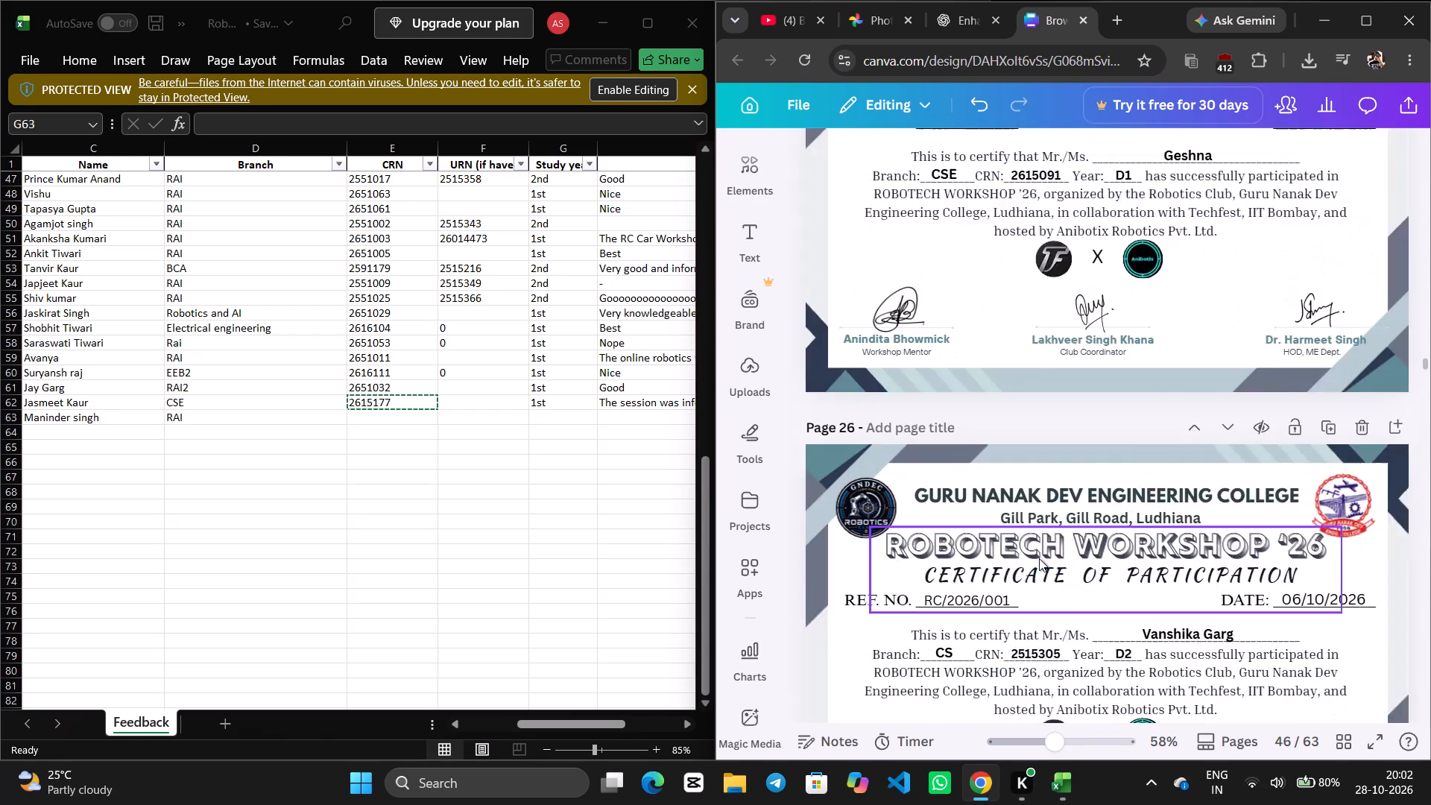
scroll(1039, 558, "up", 11)
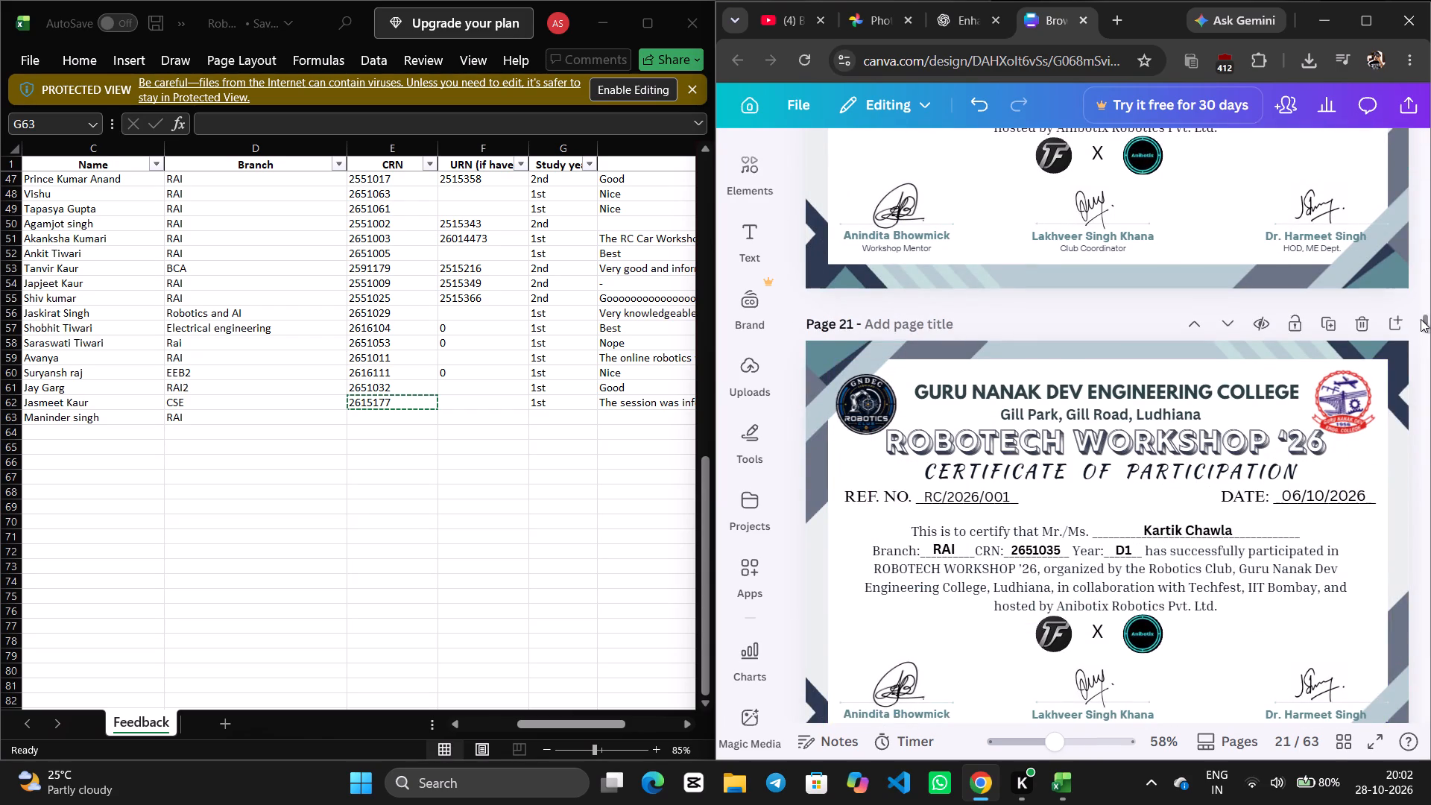
left_click_drag(1430, 325, 1412, 125)
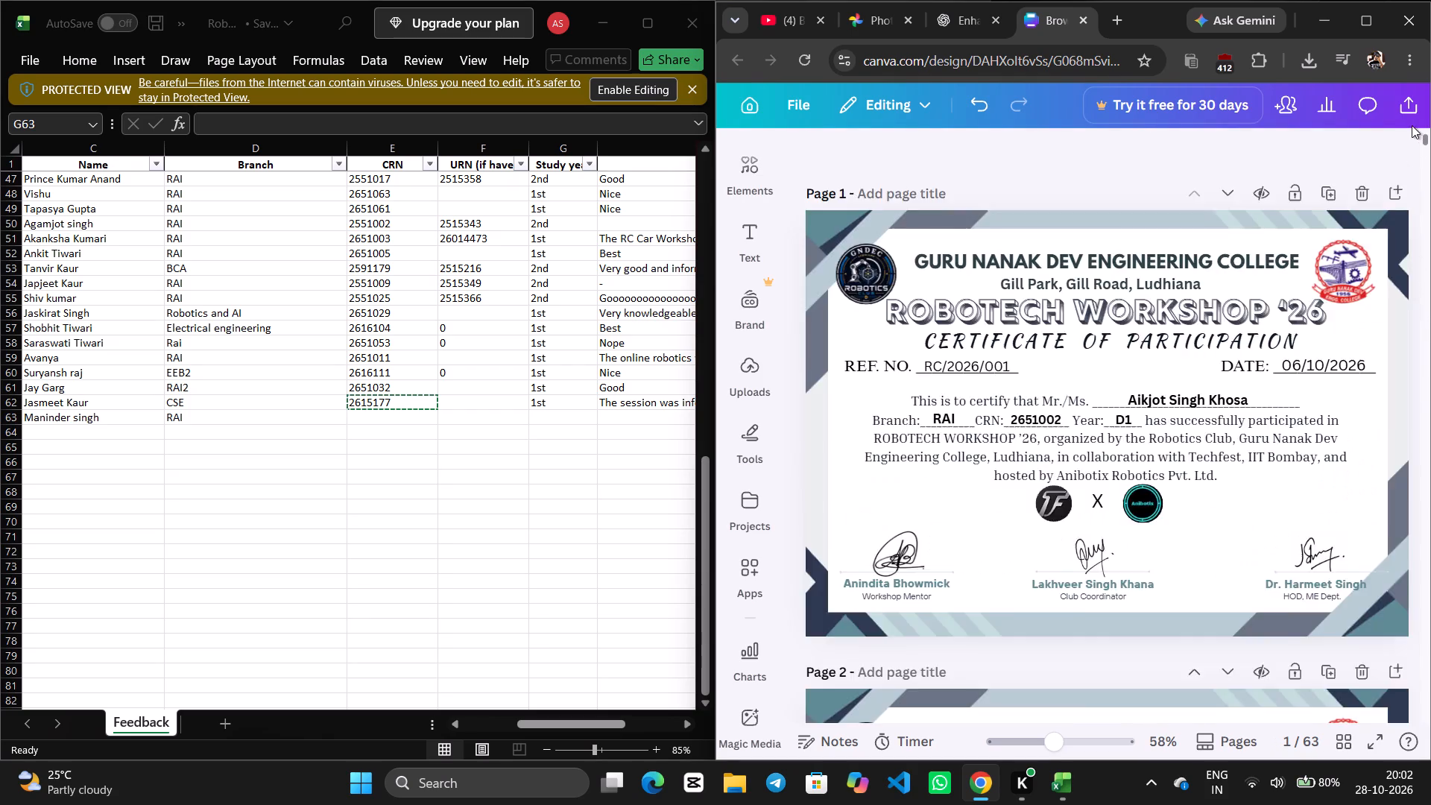
Delete page 63, the surplus certificate at the end of the design.
left_click_drag(1412, 125, 1422, 804)
scroll(1137, 472, "down", 6)
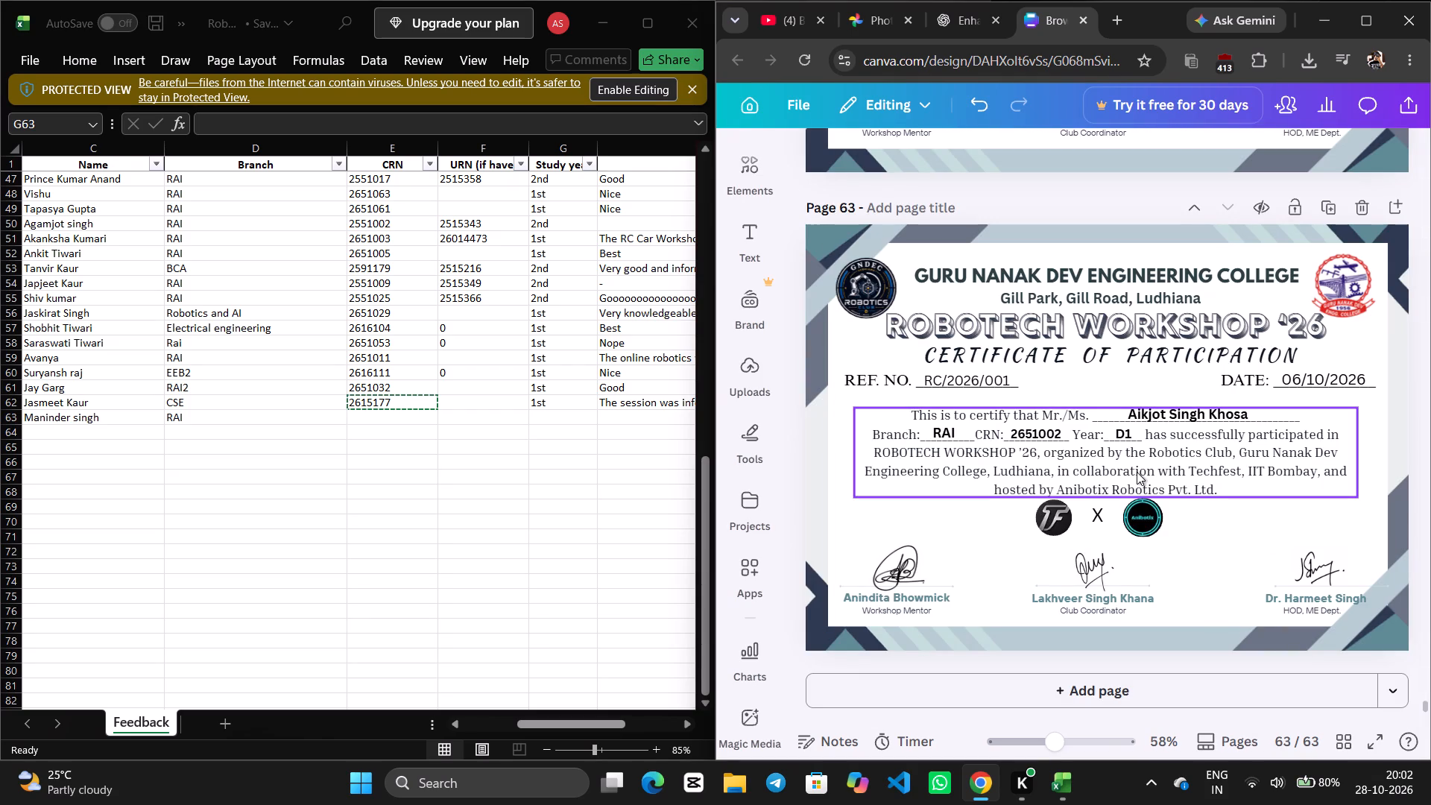
left_click(1362, 206)
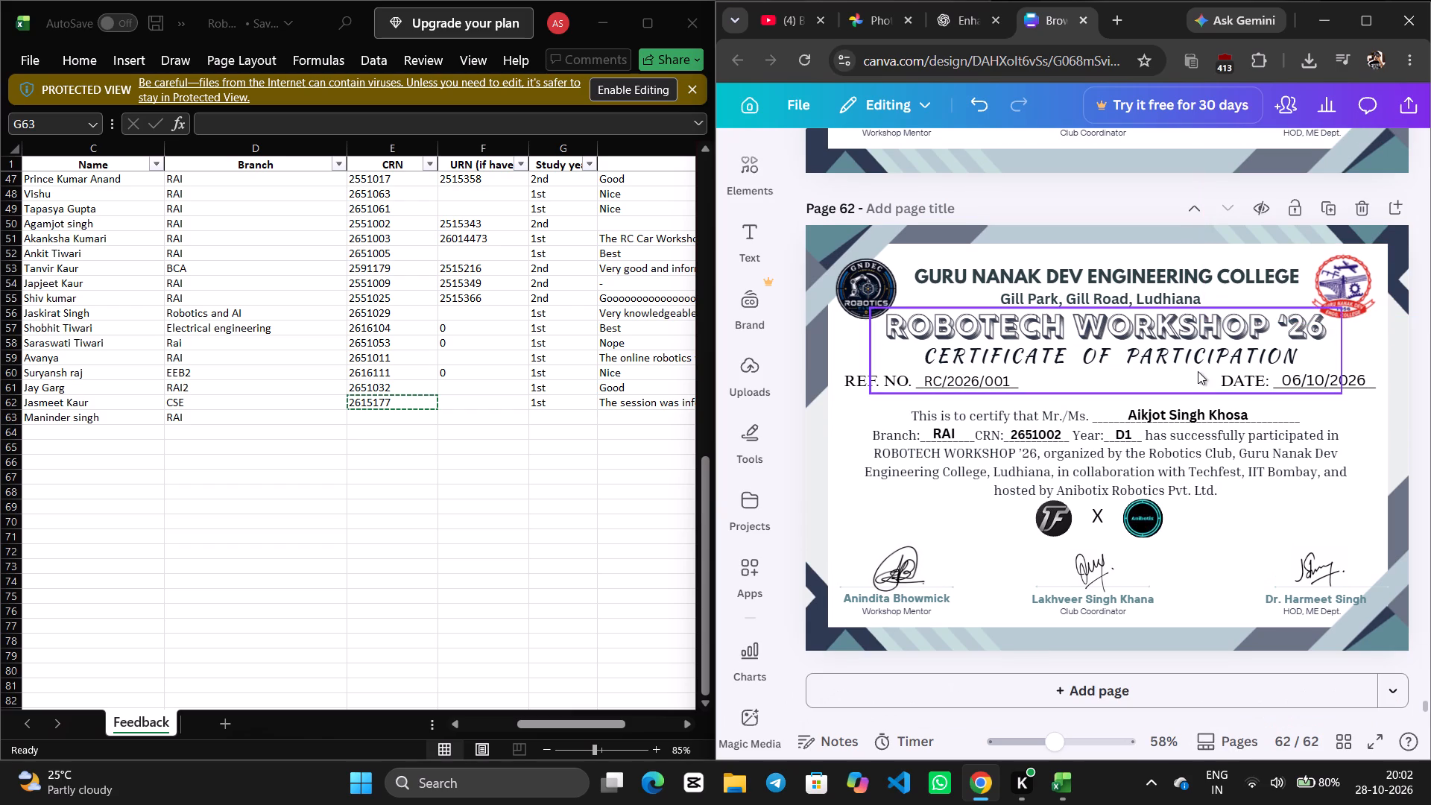
Check the last two certificates, pages 61 and 62, against the feedback sheet and dismiss the WhatsApp notification.
scroll(1197, 373, "down", 5)
scroll(1195, 377, "up", 3)
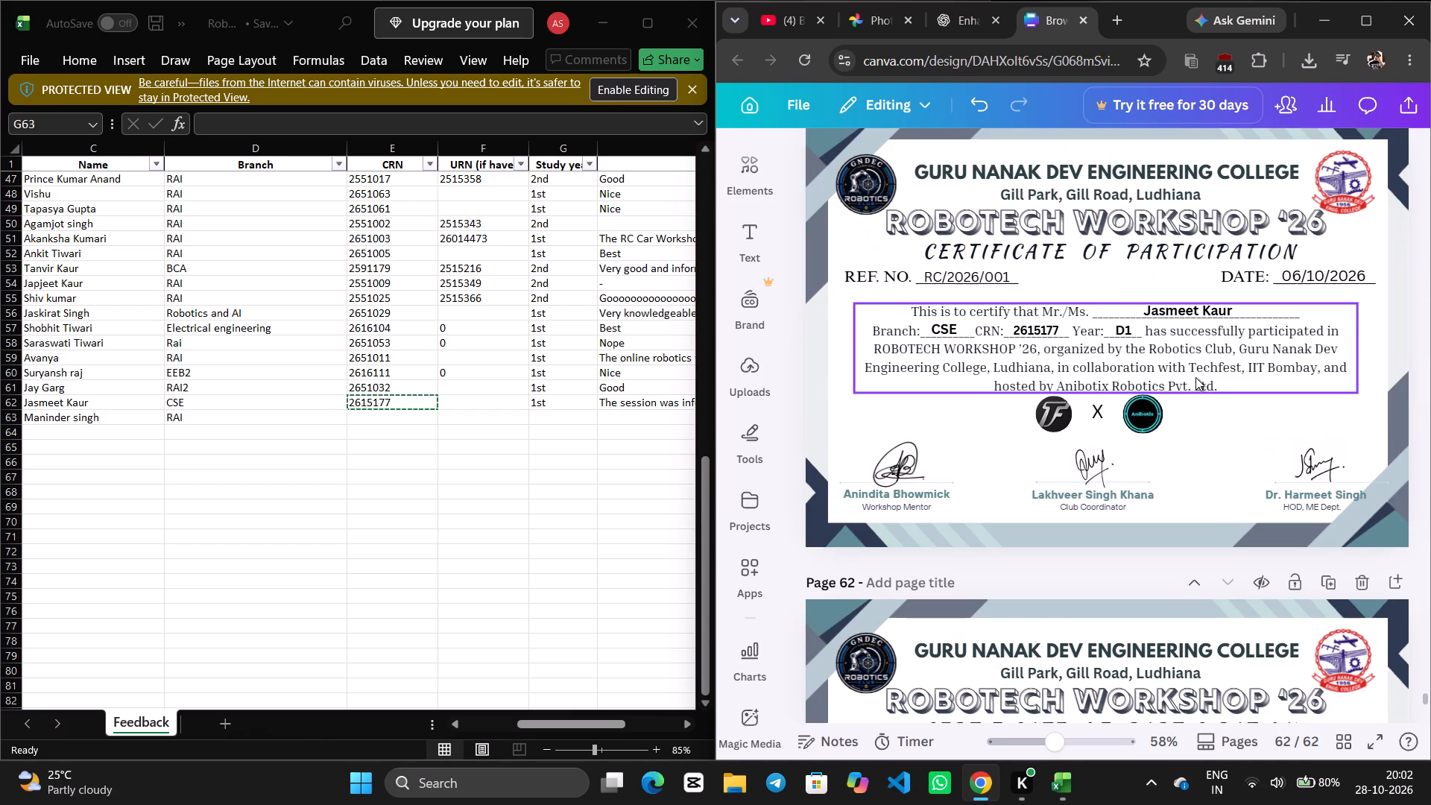
scroll(1195, 377, "down", 1)
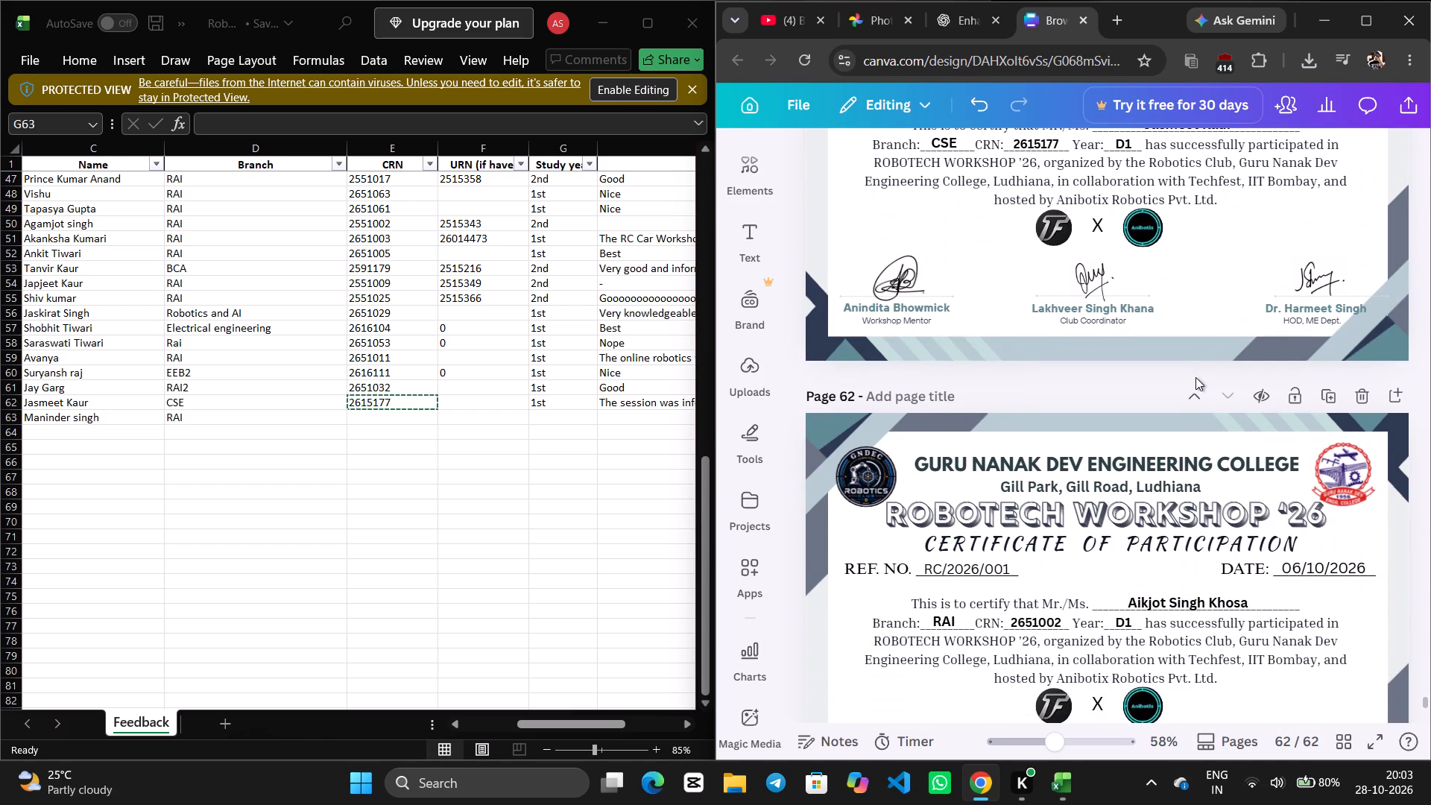
scroll(1195, 377, "down", 10)
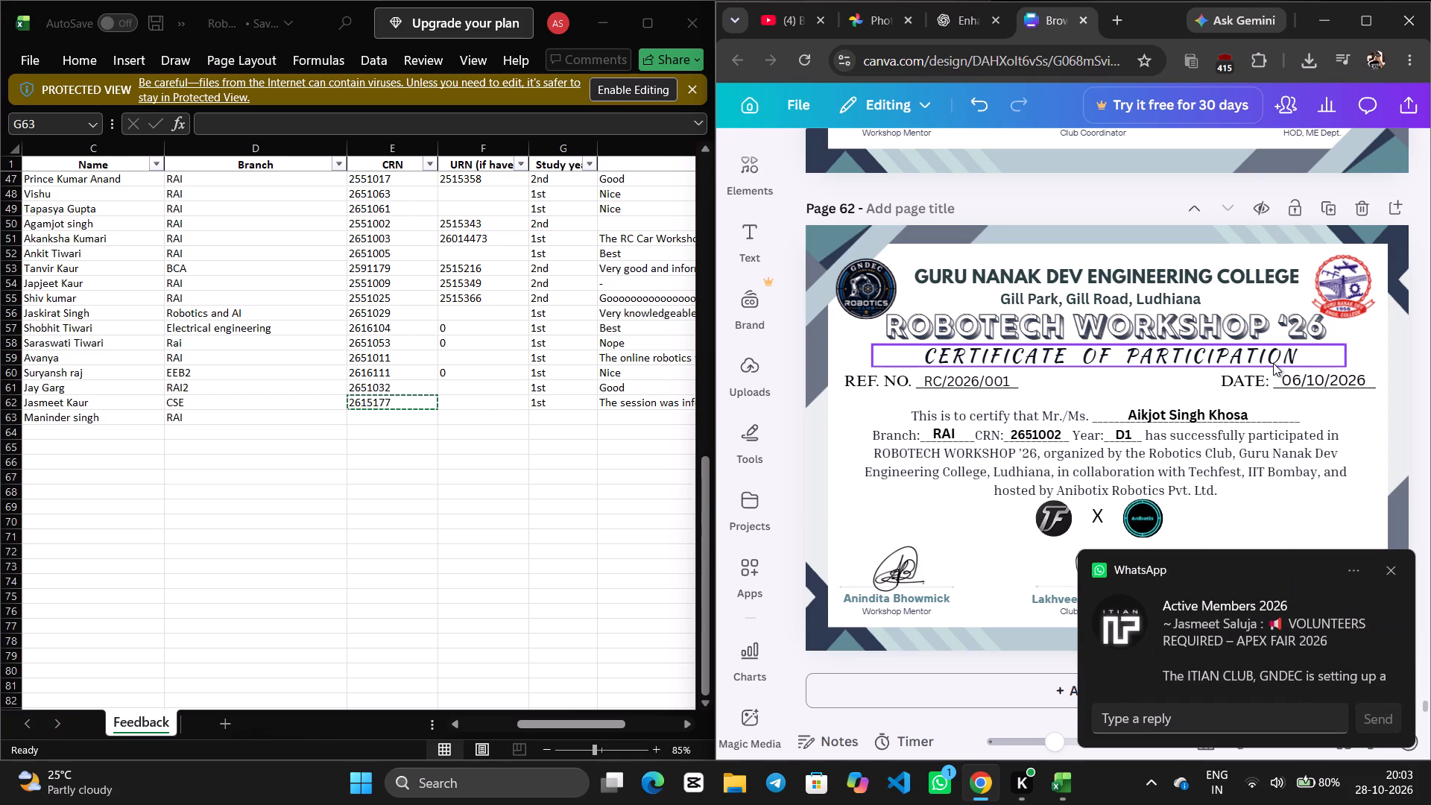
left_click(1391, 575)
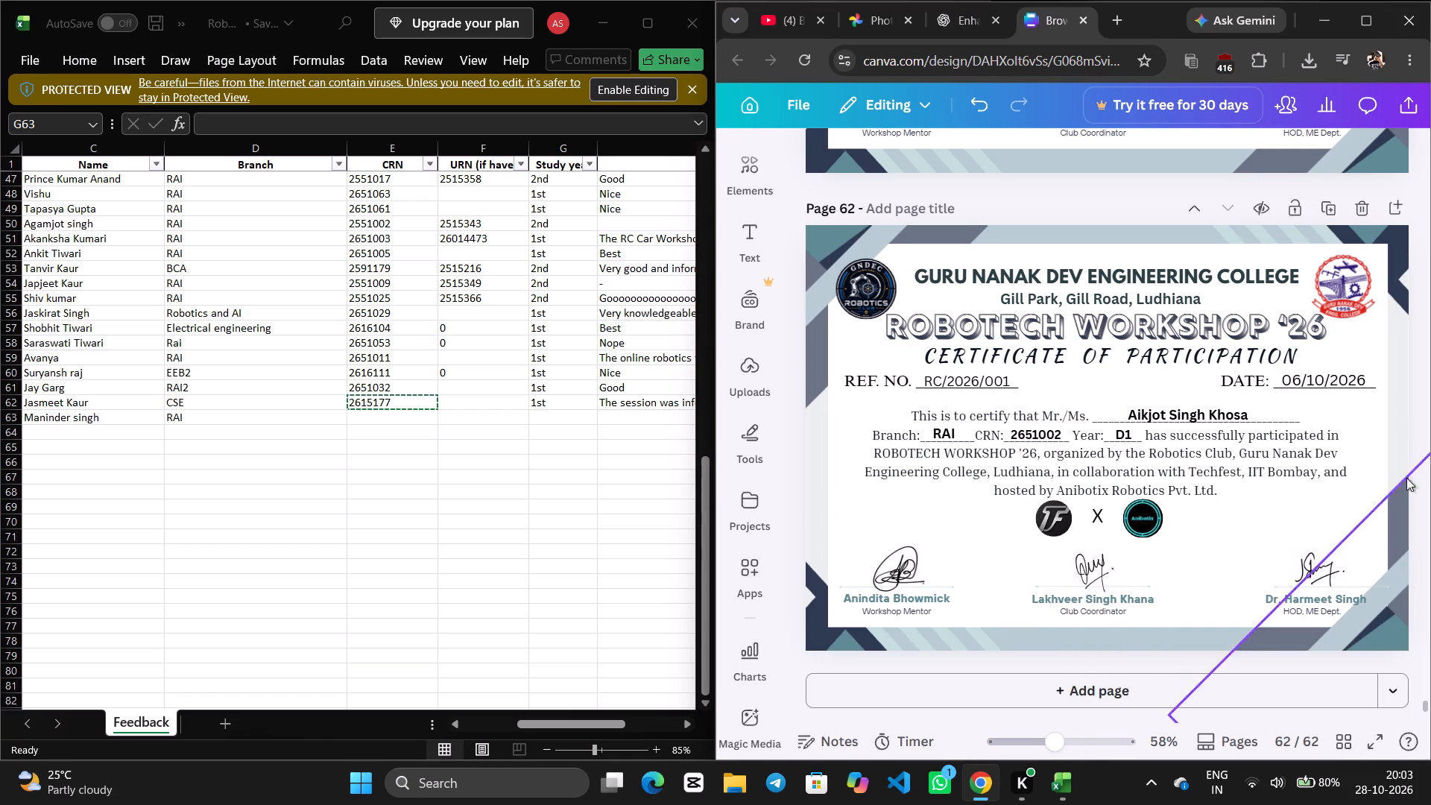
Look back through the certificates from page 62 to the first page of the design.
scroll(1331, 329, "down", 2)
scroll(1331, 329, "up", 5)
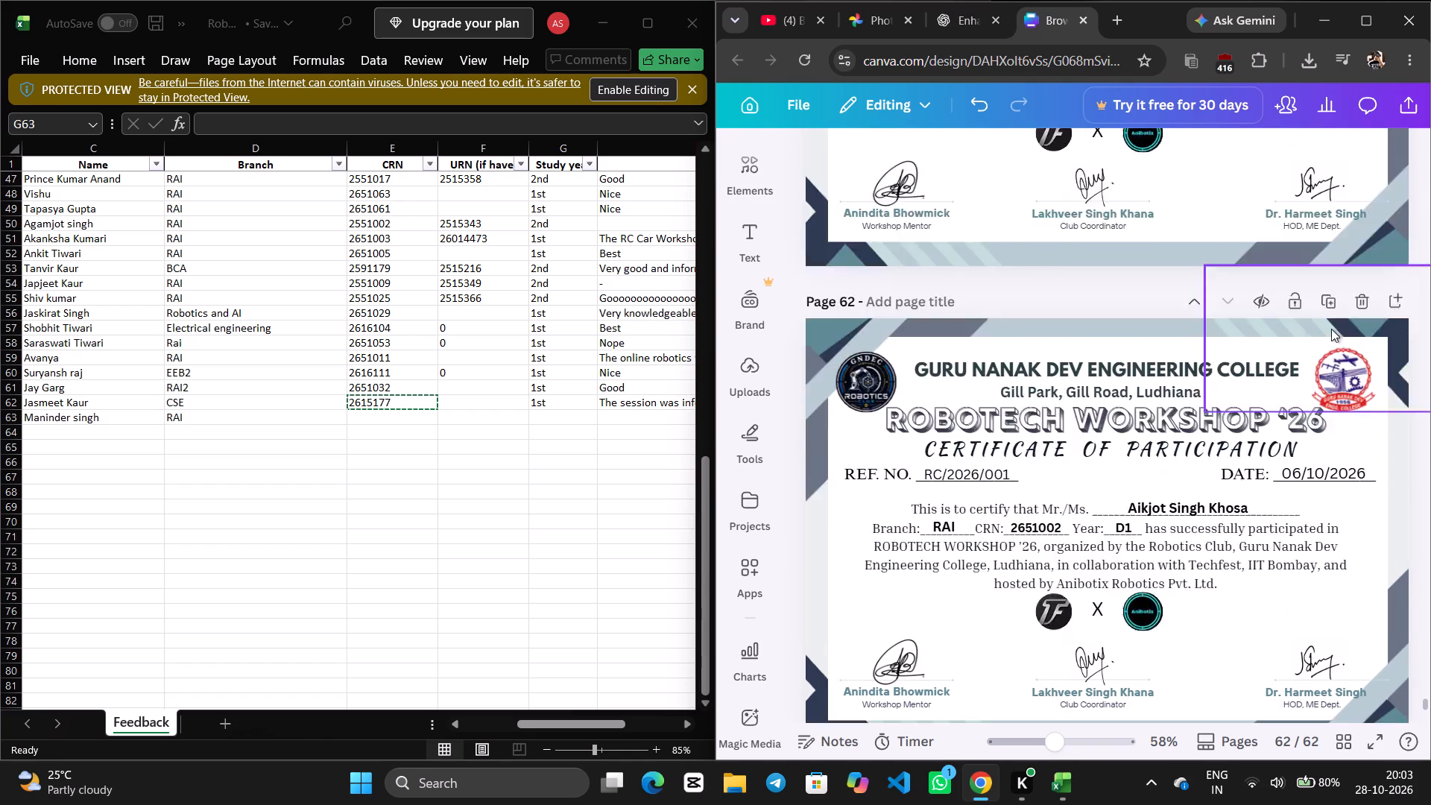
scroll(1331, 329, "up", 20)
scroll(1331, 329, "up", 20)
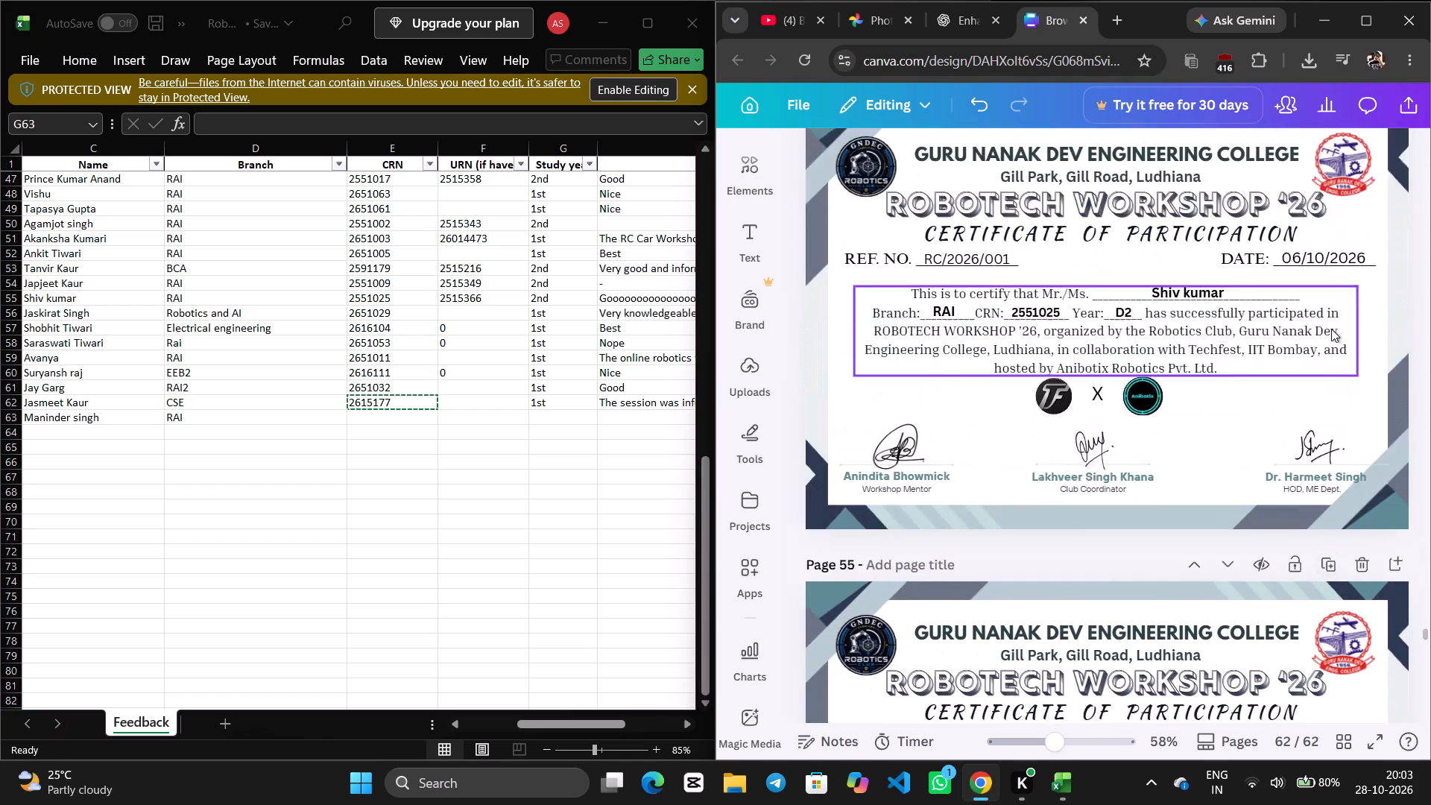
scroll(1331, 329, "up", 20)
scroll(1331, 329, "up", 20)
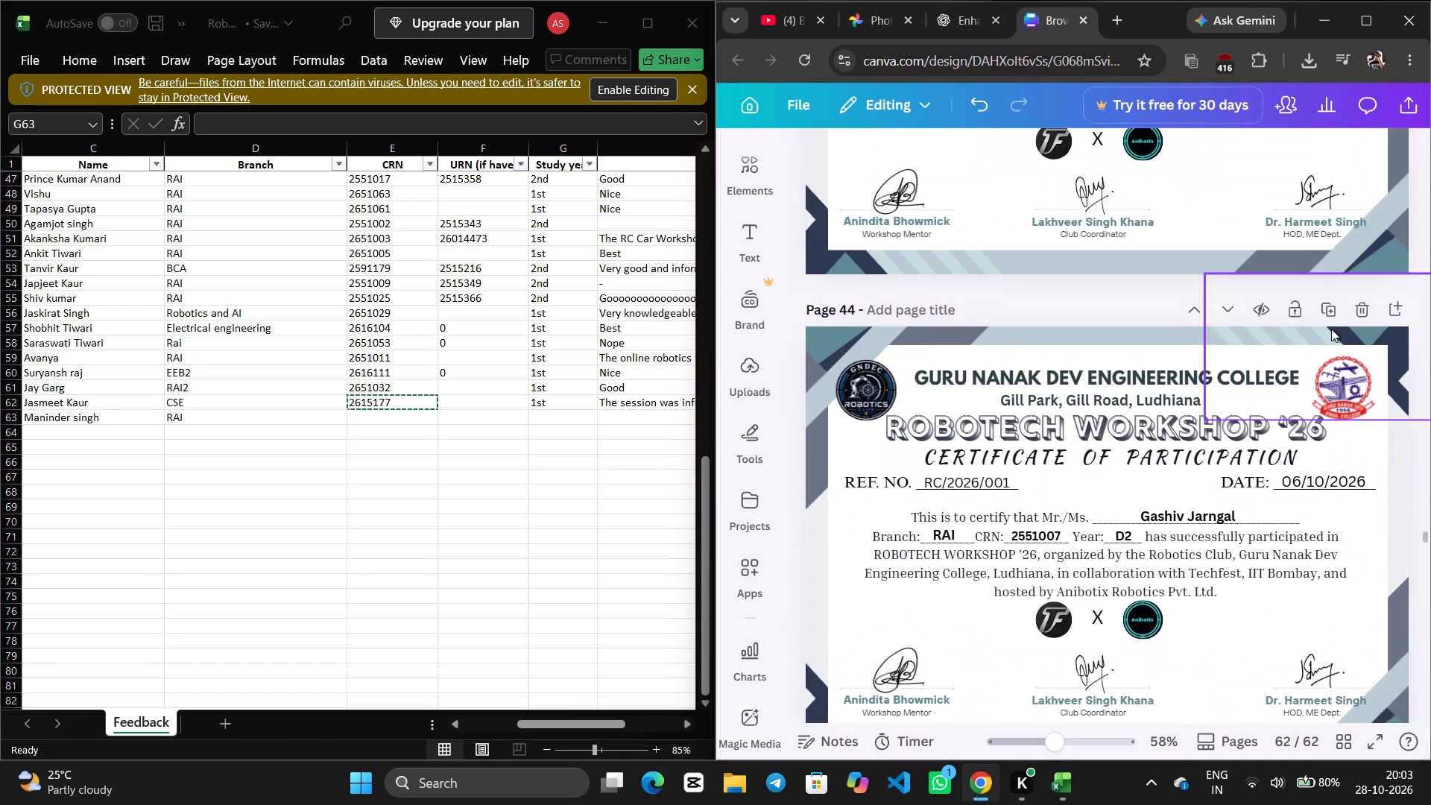
scroll(1331, 329, "up", 2)
scroll(1331, 329, "up", 20)
scroll(1331, 329, "up", 20)
scroll(1331, 329, "up", 6)
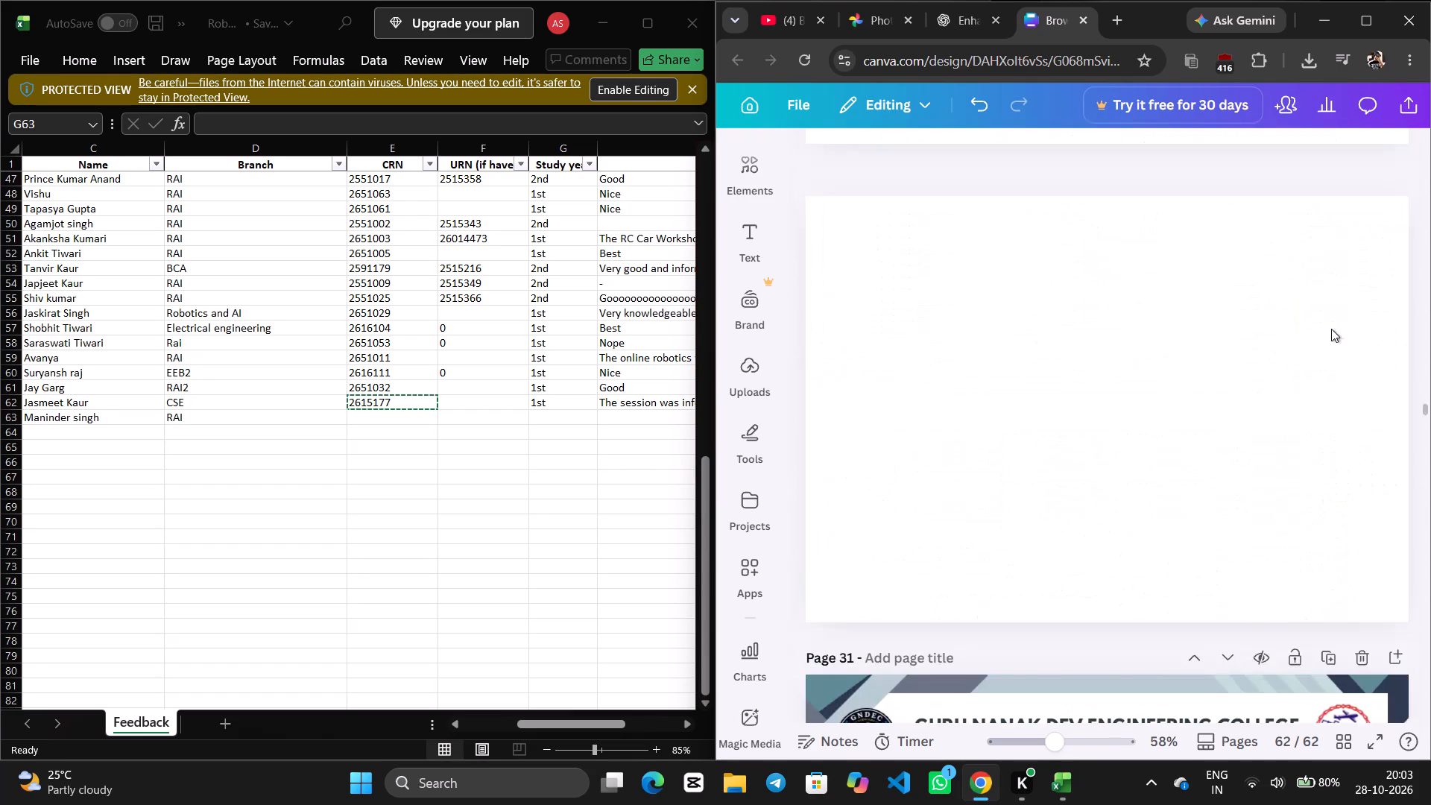
scroll(1331, 329, "up", 16)
left_click_drag(1421, 365, 1393, 121)
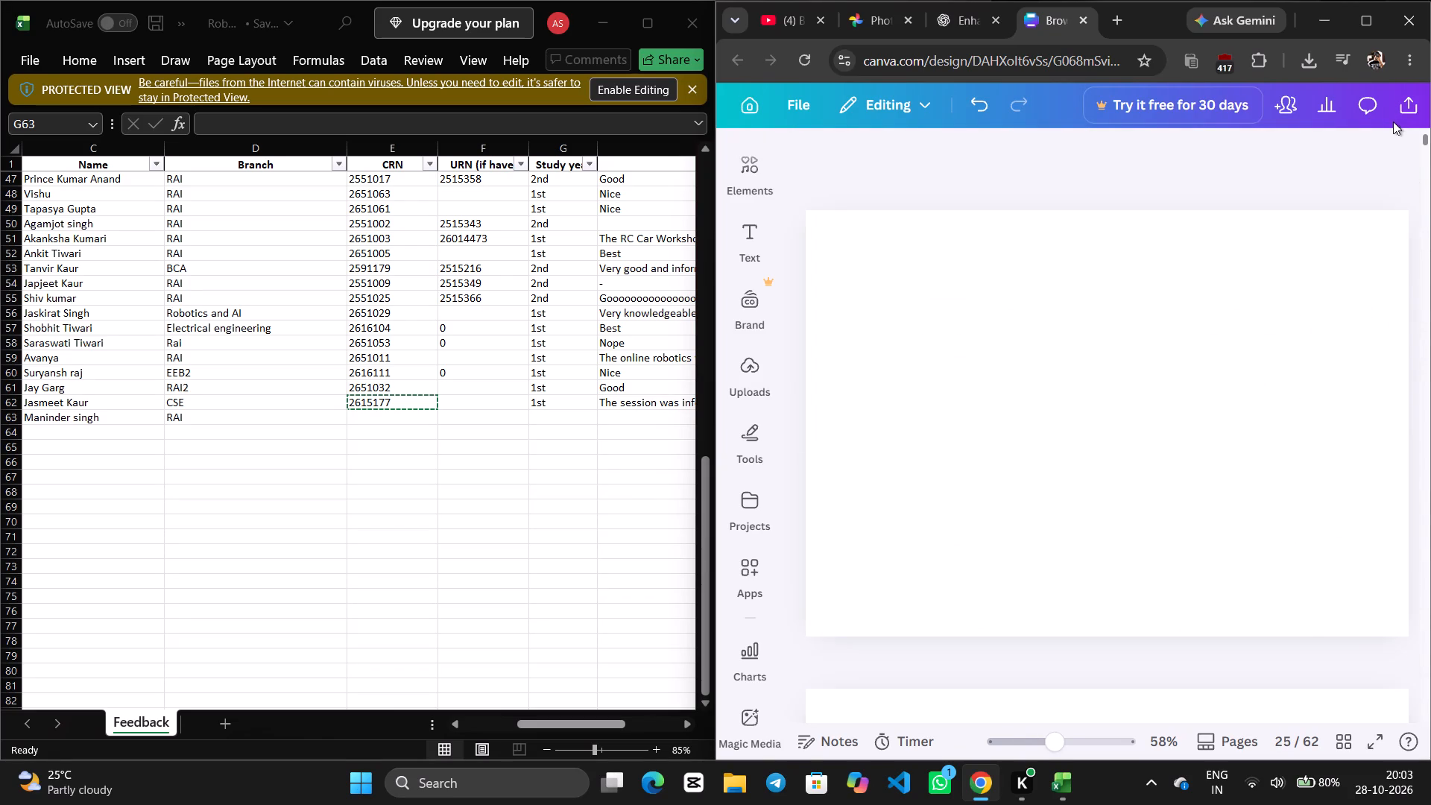
Compare the certificate on page 1 with the one on the last page, checking for a repeated participant.
left_click_drag(1393, 121, 1412, 138)
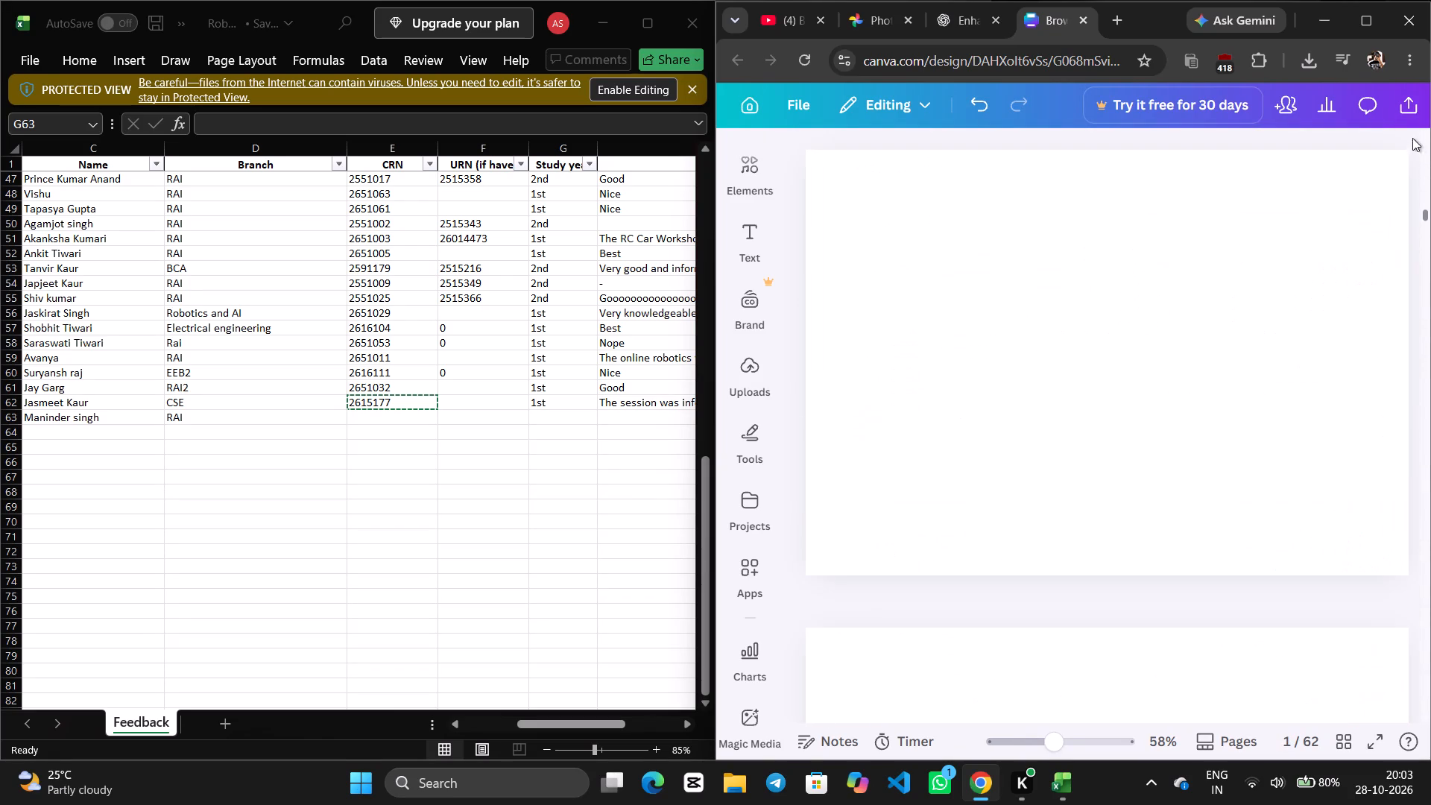
left_click_drag(1412, 138, 1427, 530)
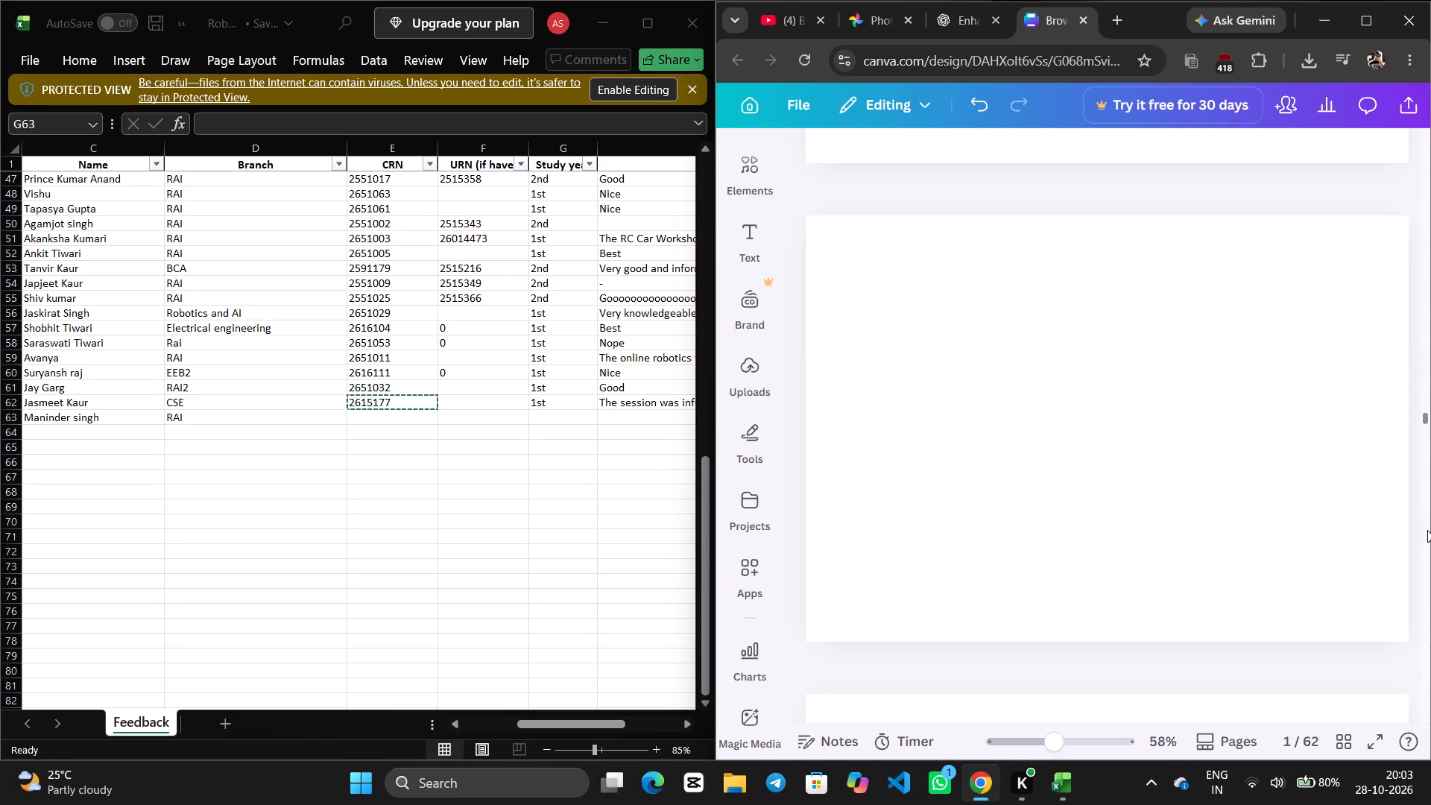
left_click_drag(1427, 530, 1430, 804)
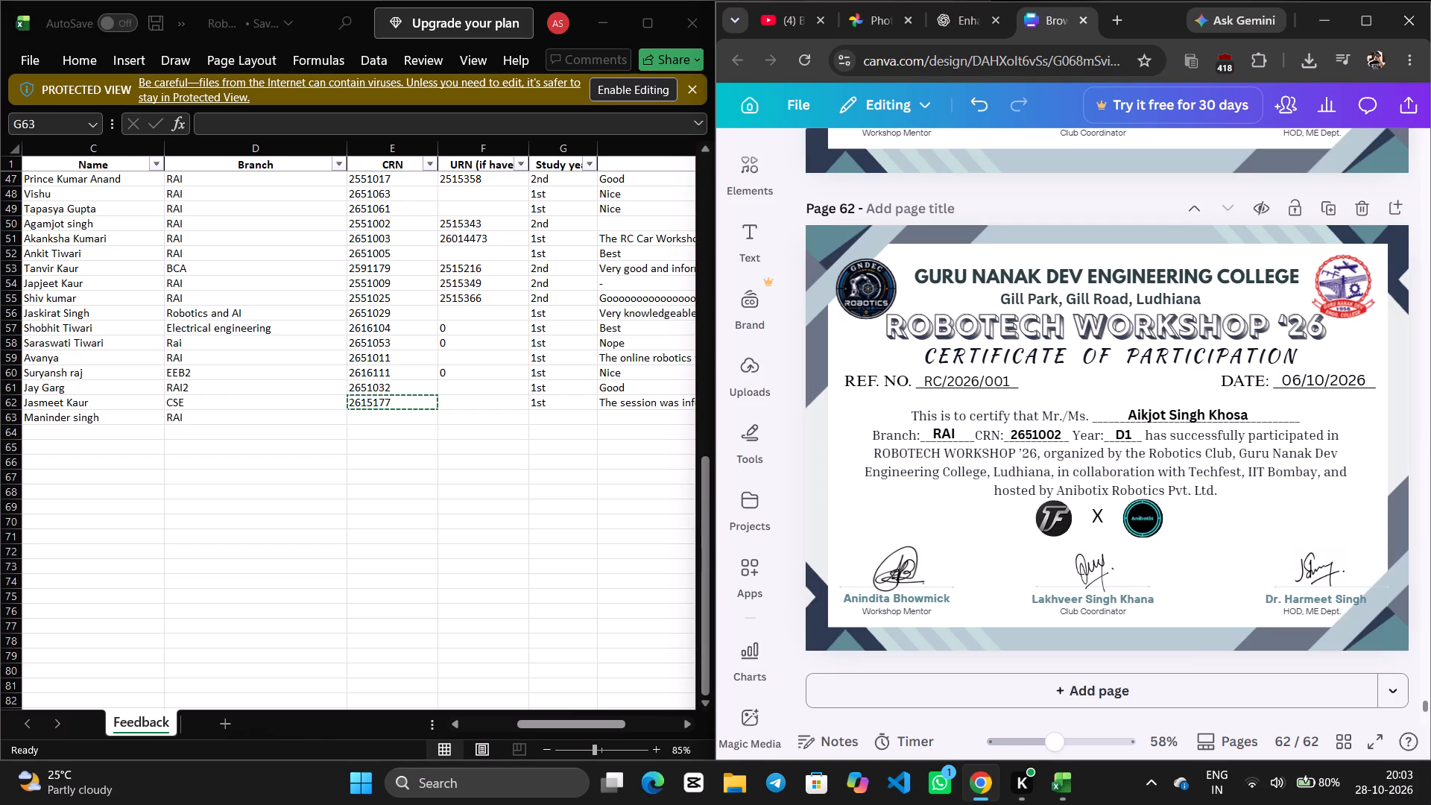
left_click_drag(1430, 804, 1398, 96)
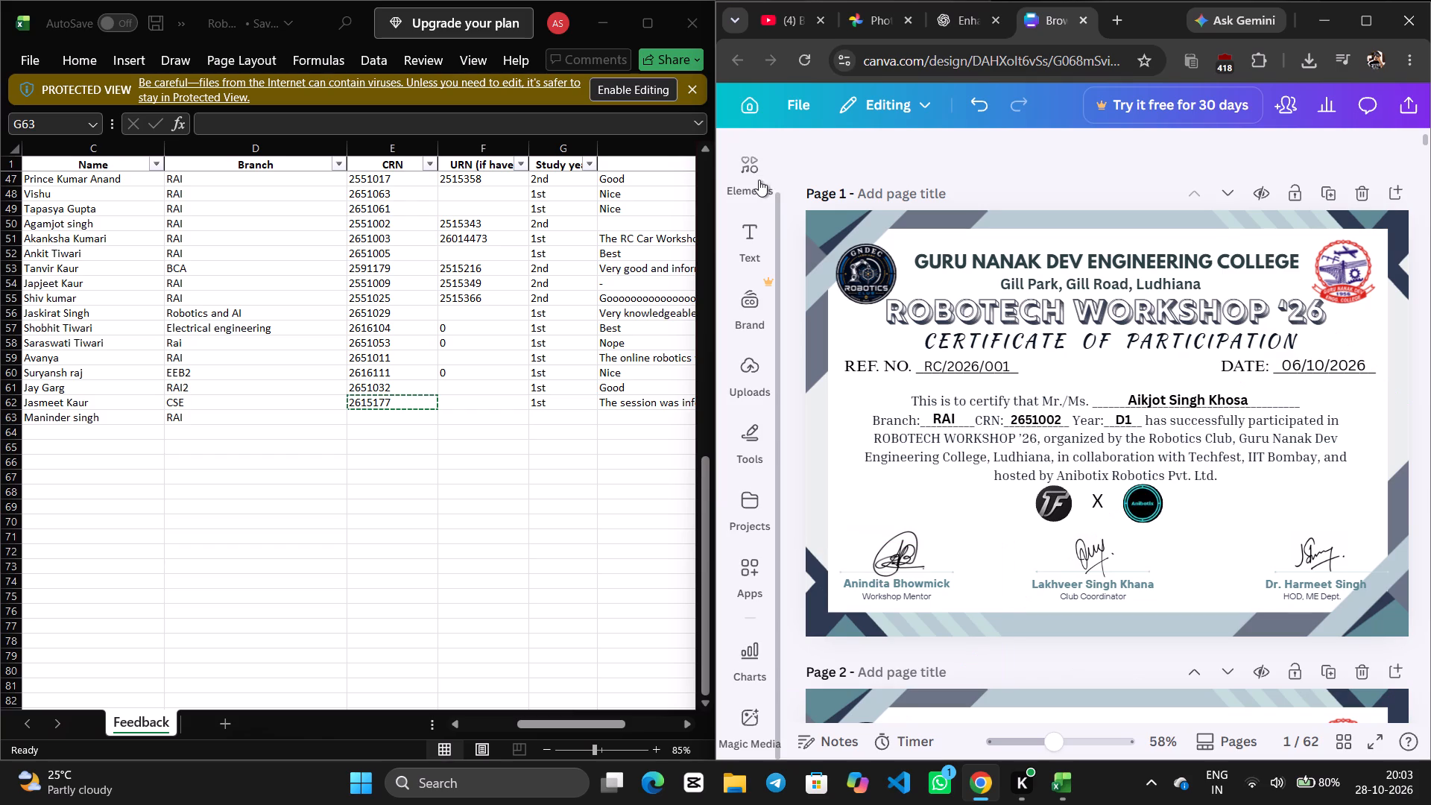
left_click_drag(1430, 139, 1430, 154)
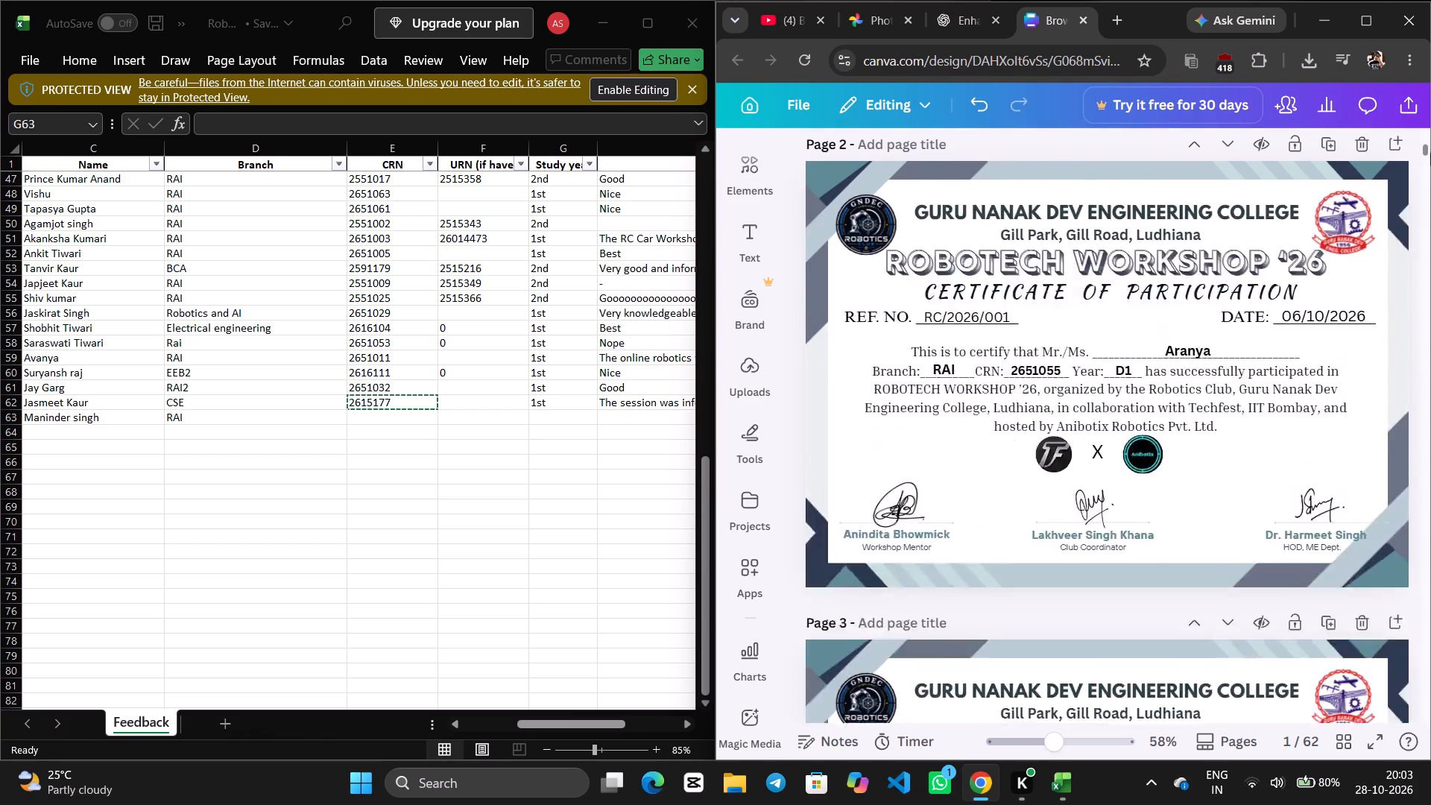
left_click_drag(1430, 154, 1420, 227)
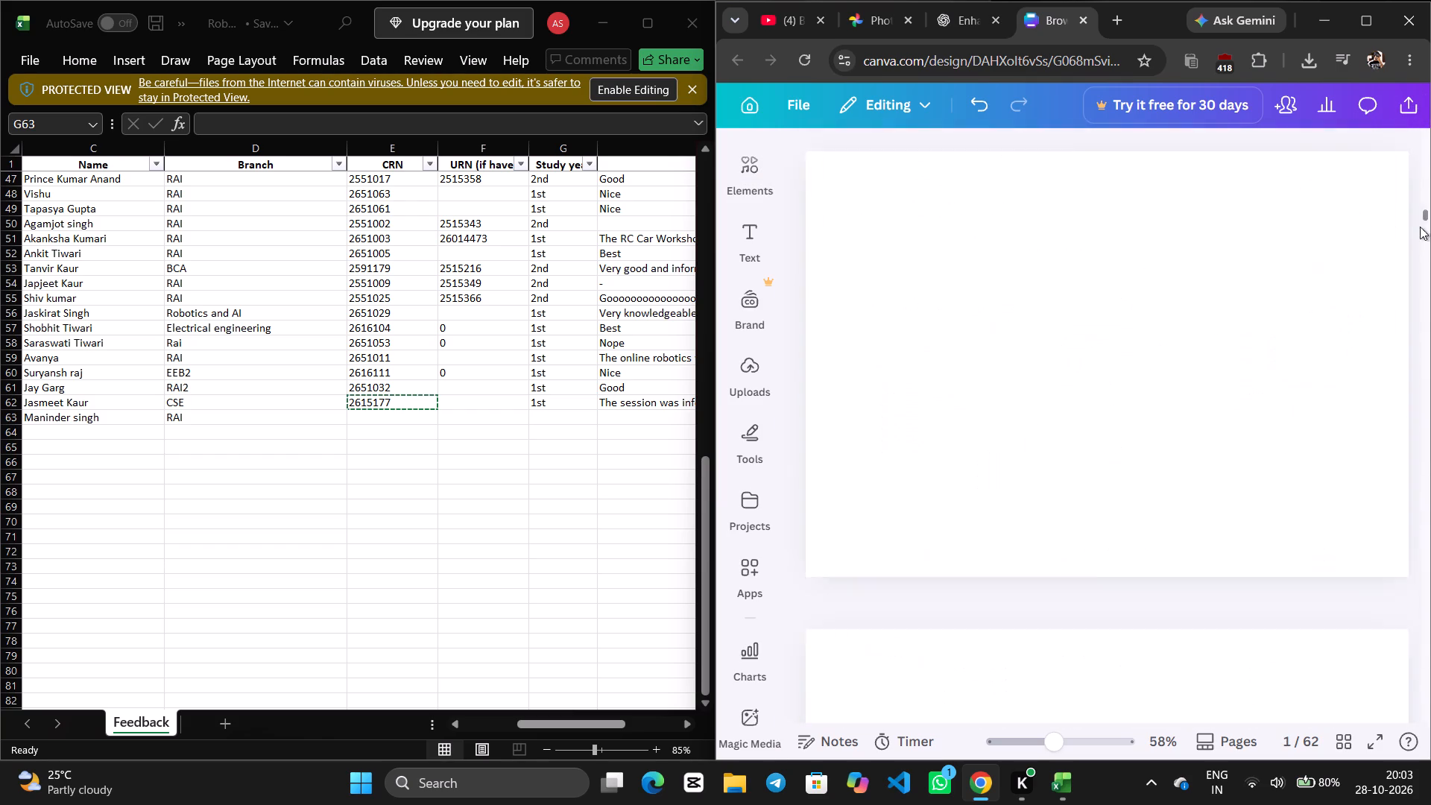
left_click_drag(1420, 227, 1426, 804)
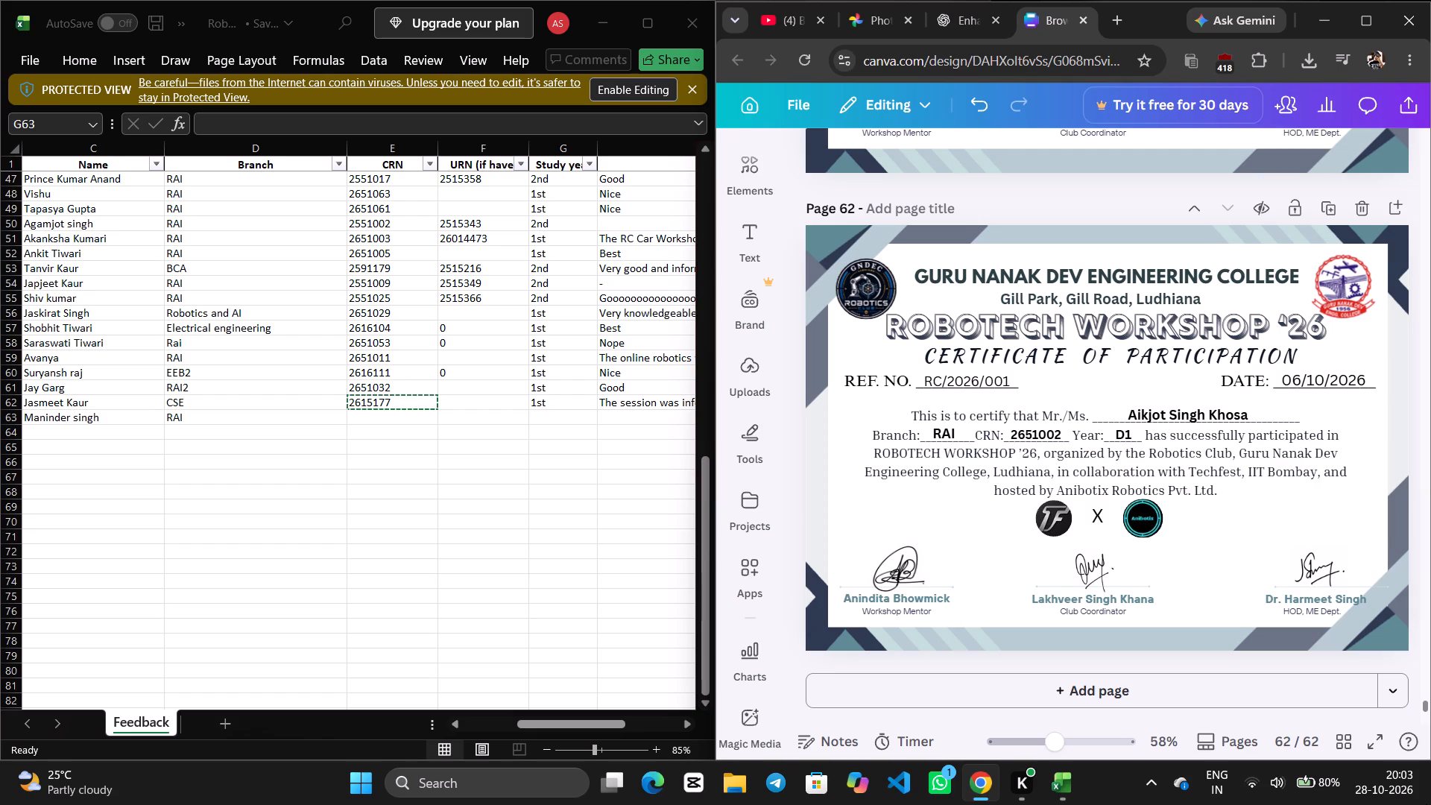
left_click_drag(1426, 804, 1266, 251)
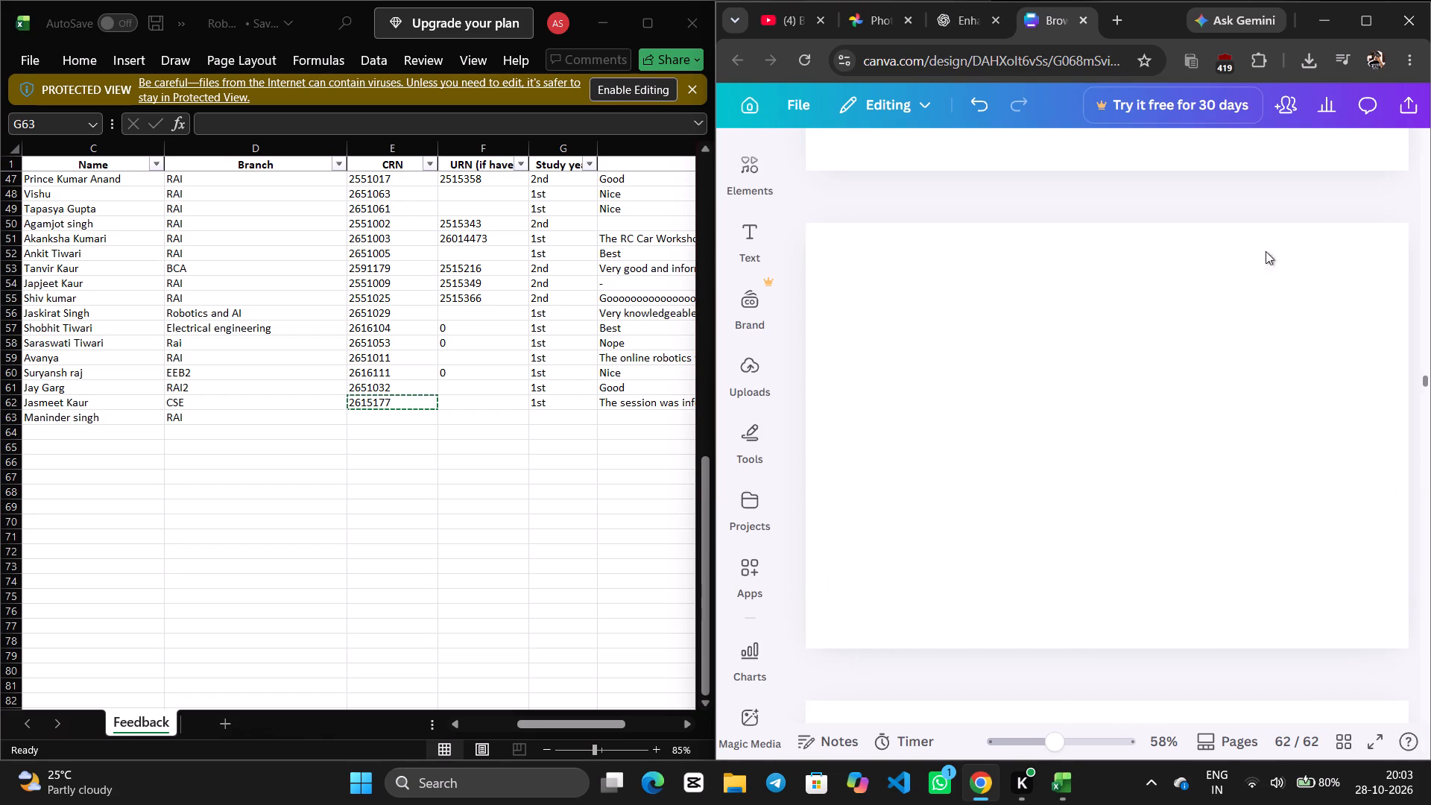
left_click_drag(1266, 251, 1200, 63)
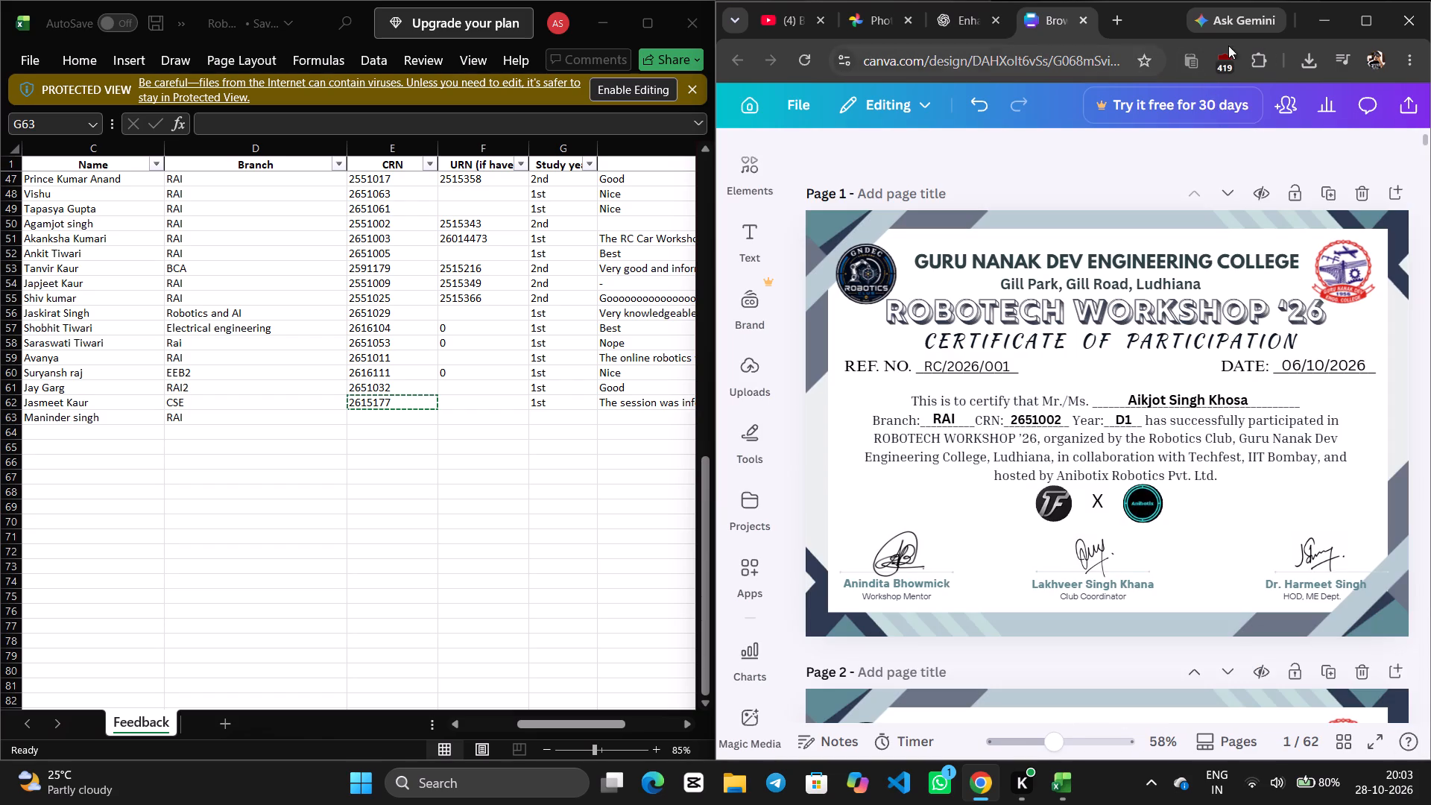
scroll(1145, 287, "down", 2)
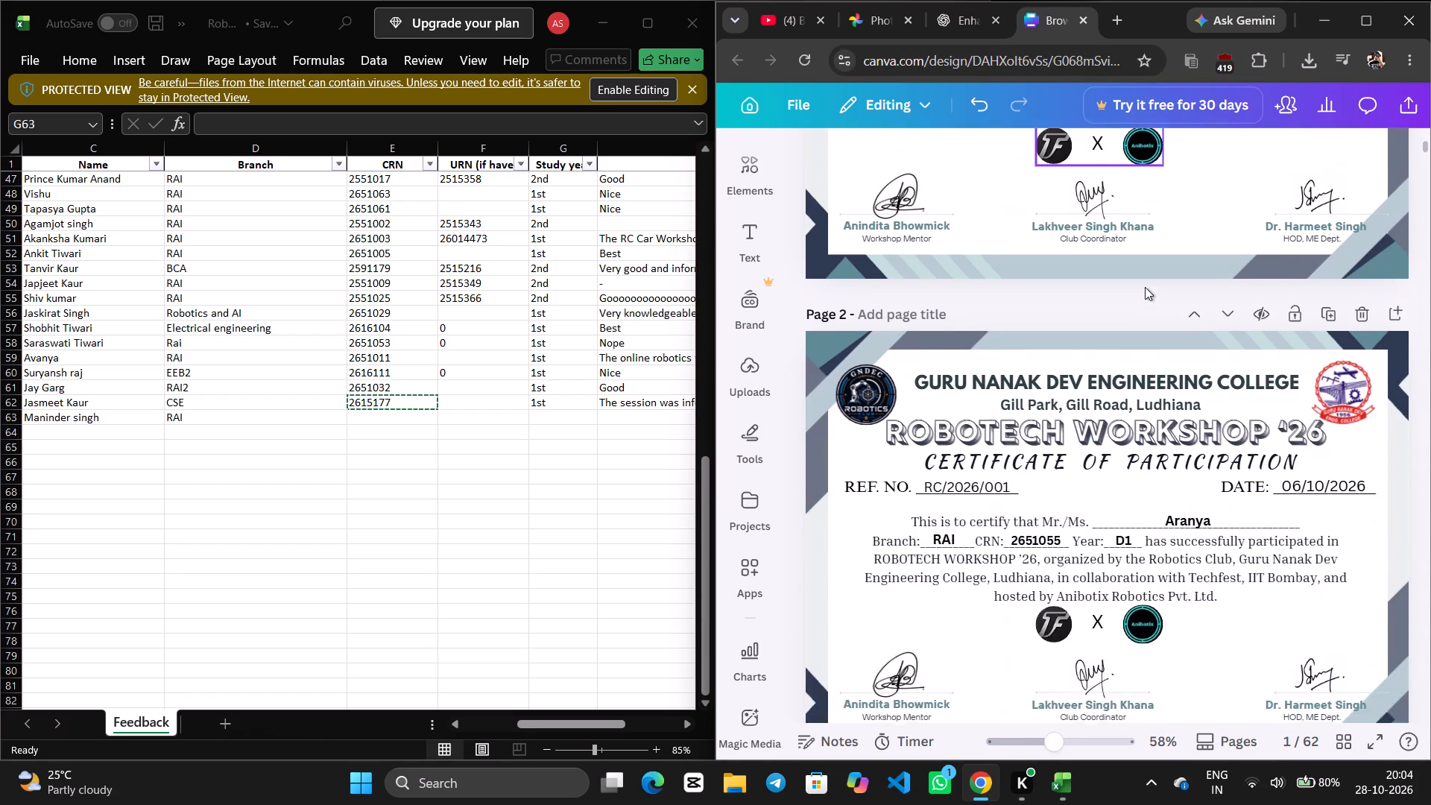
scroll(1145, 287, "down", 3)
scroll(1145, 287, "up", 7)
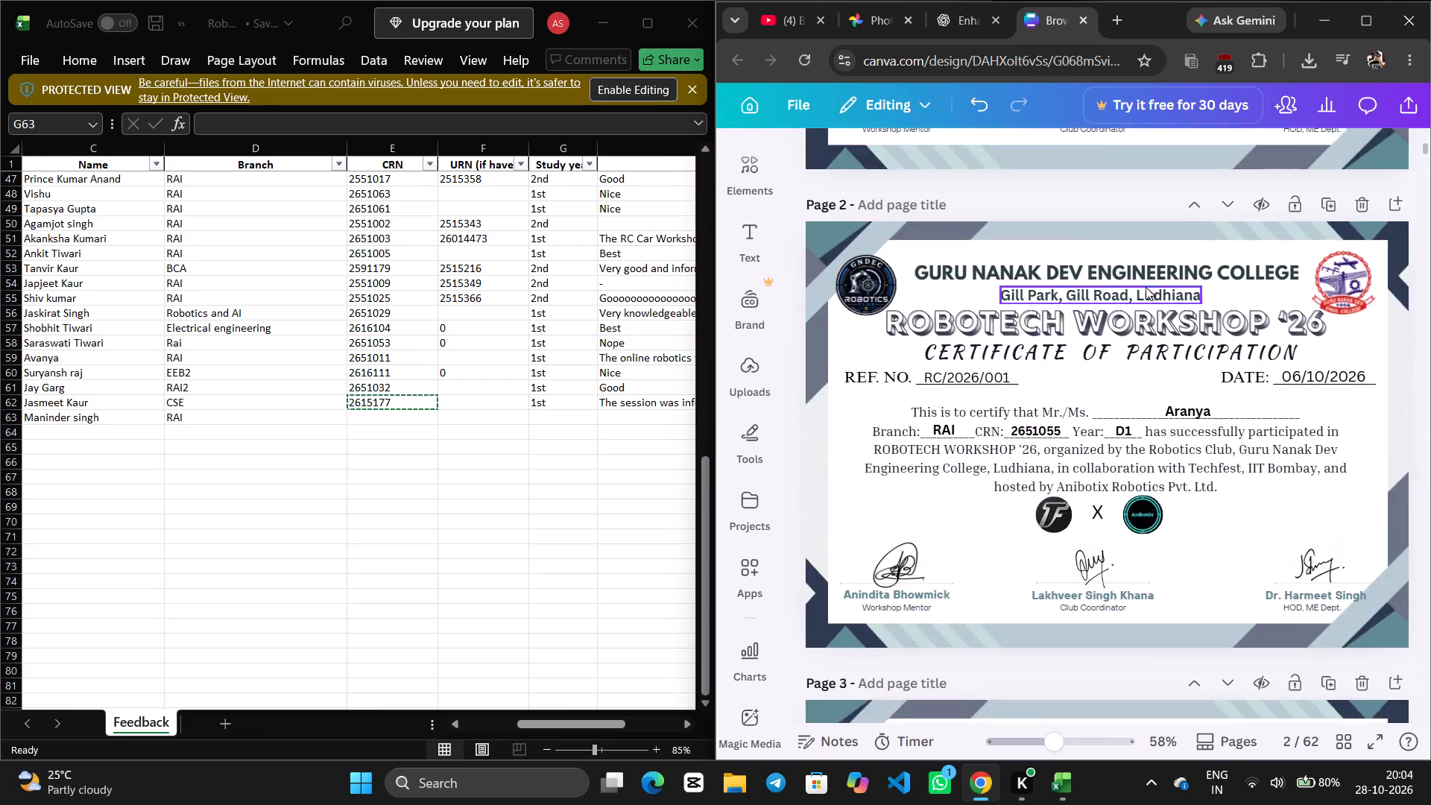
scroll(1146, 287, "up", 7)
Search the design for the CRN on the page 1 certificate, go to its next occurrence, and close the search.
left_click(1042, 426)
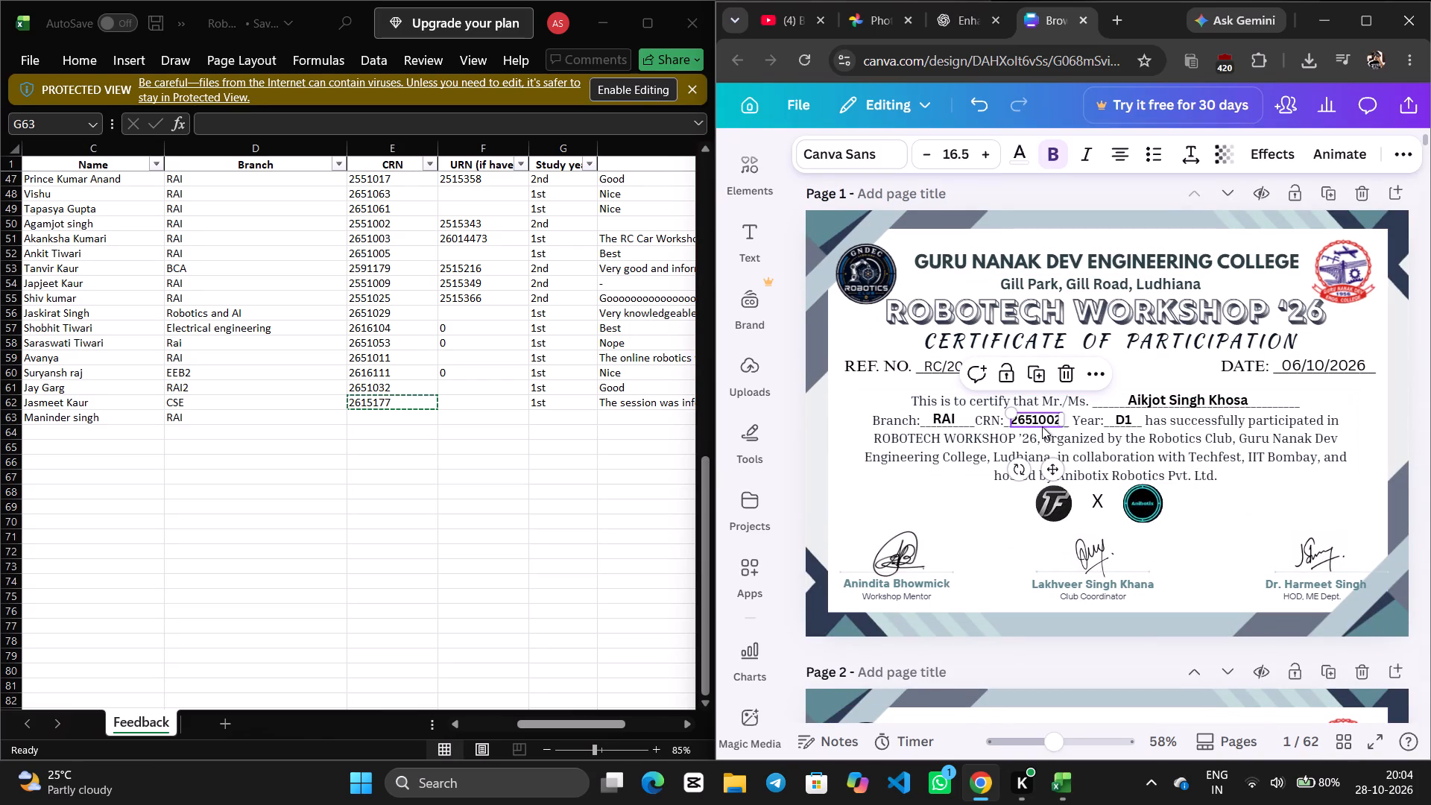
key("ctrl+c")
double_click(1043, 420)
key("ctrl+c")
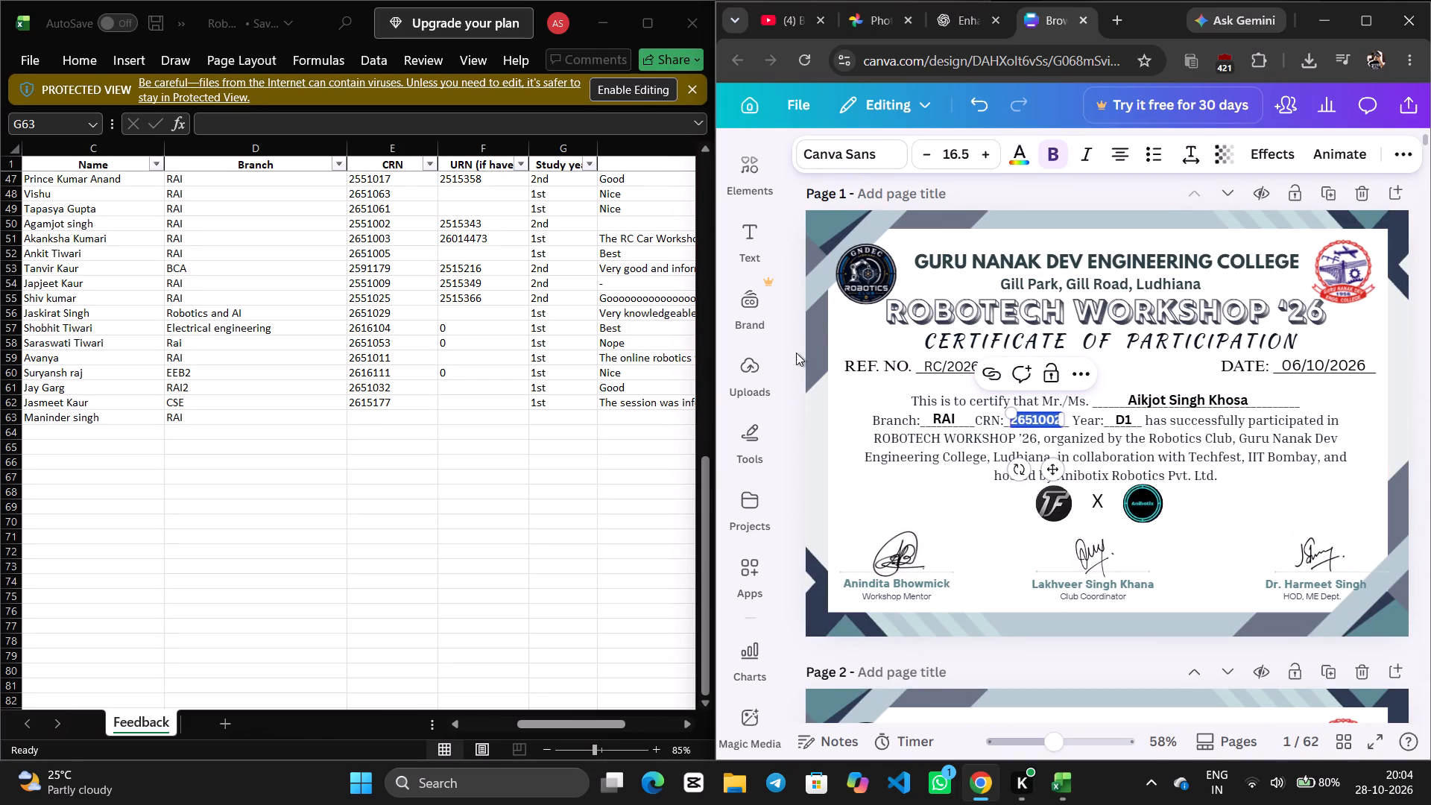
left_click(796, 353)
key("ctrl+f")
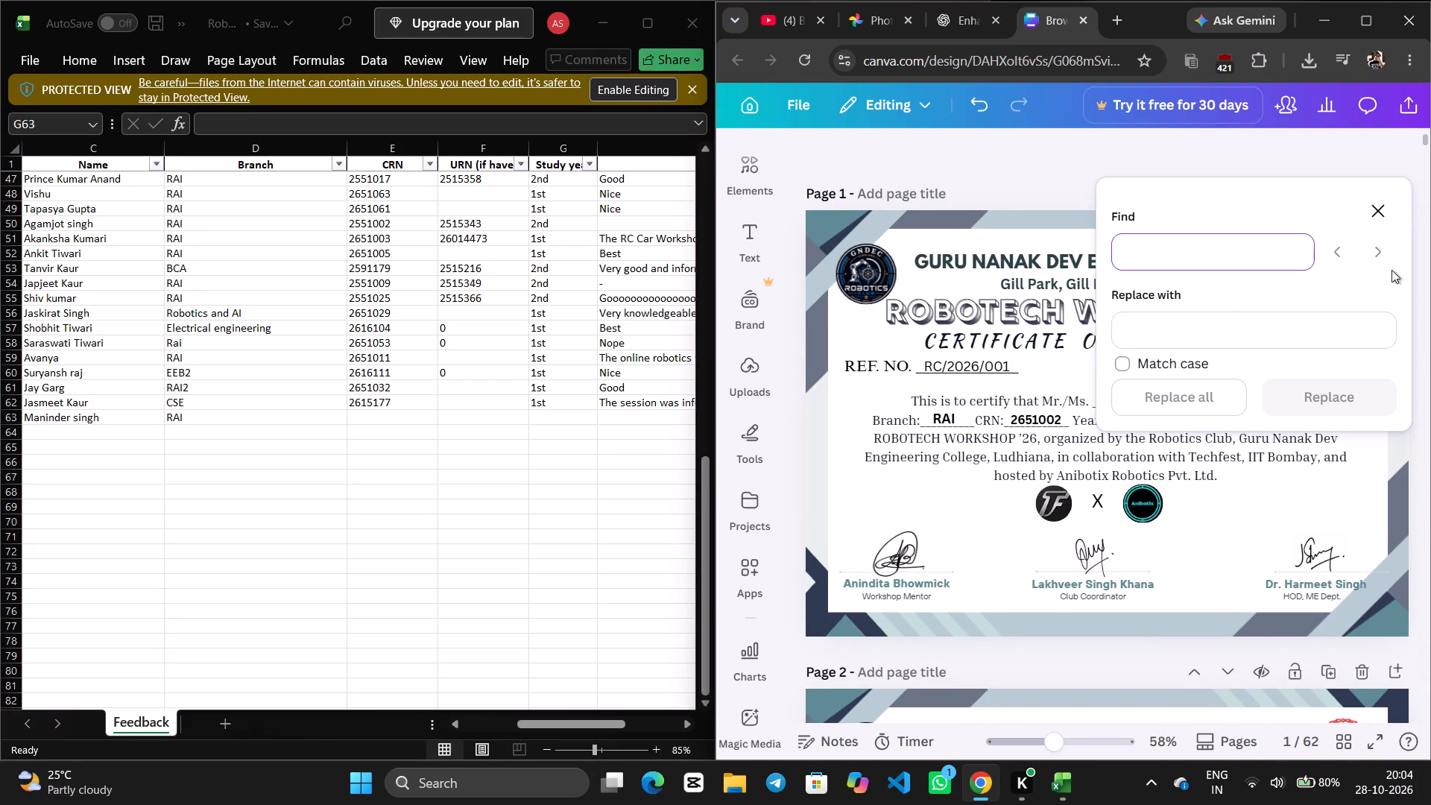
key("ctrl+v")
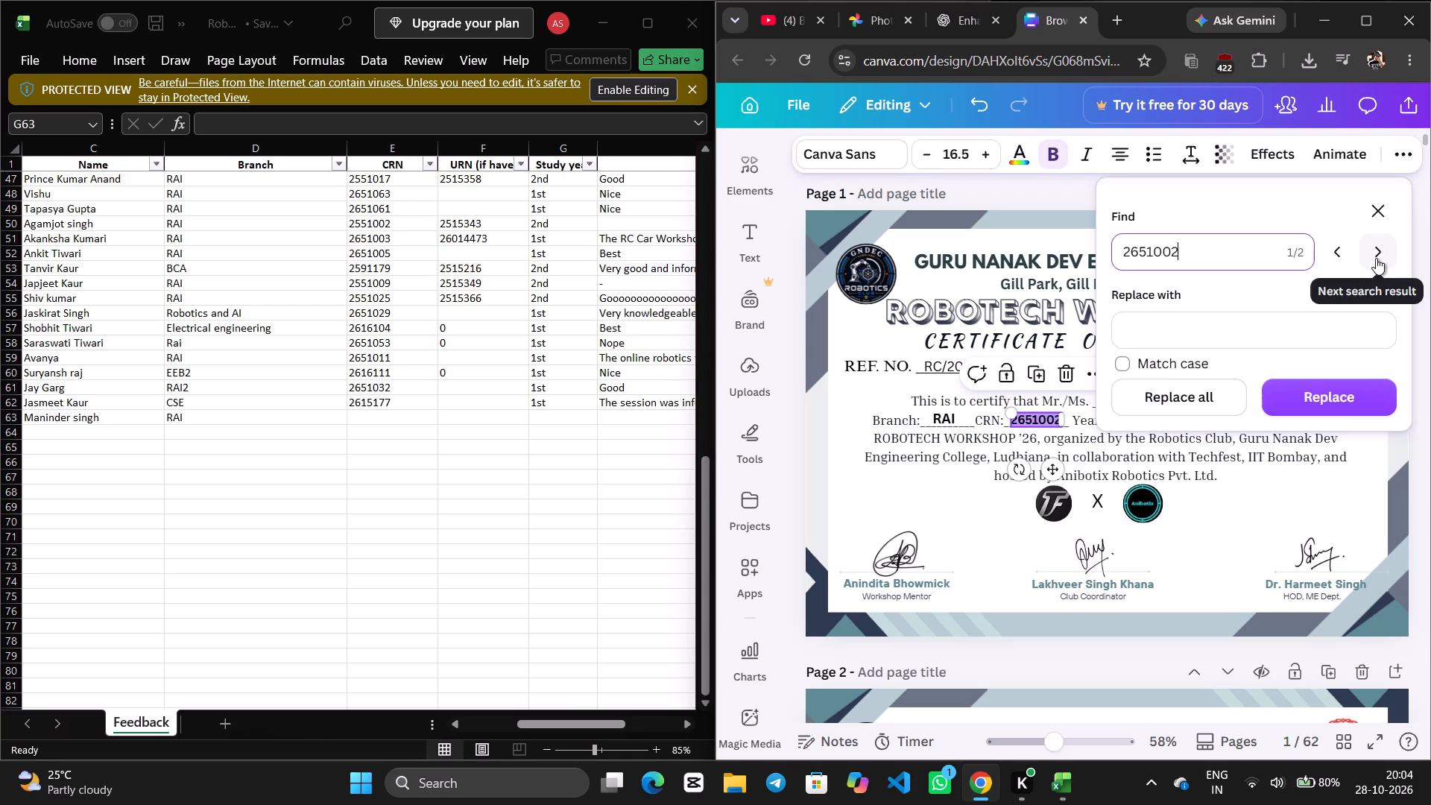
left_click(1369, 258)
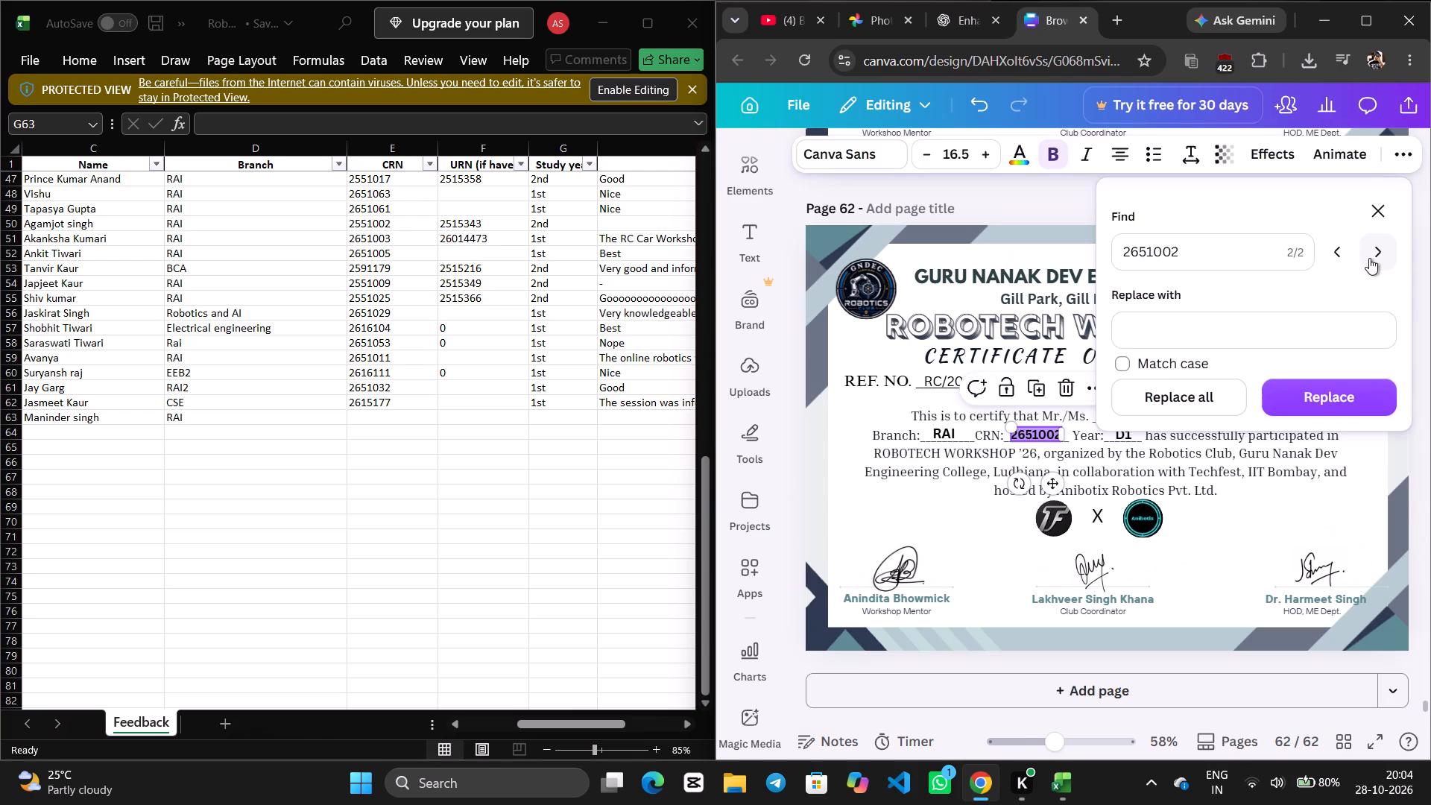
left_click(1375, 210)
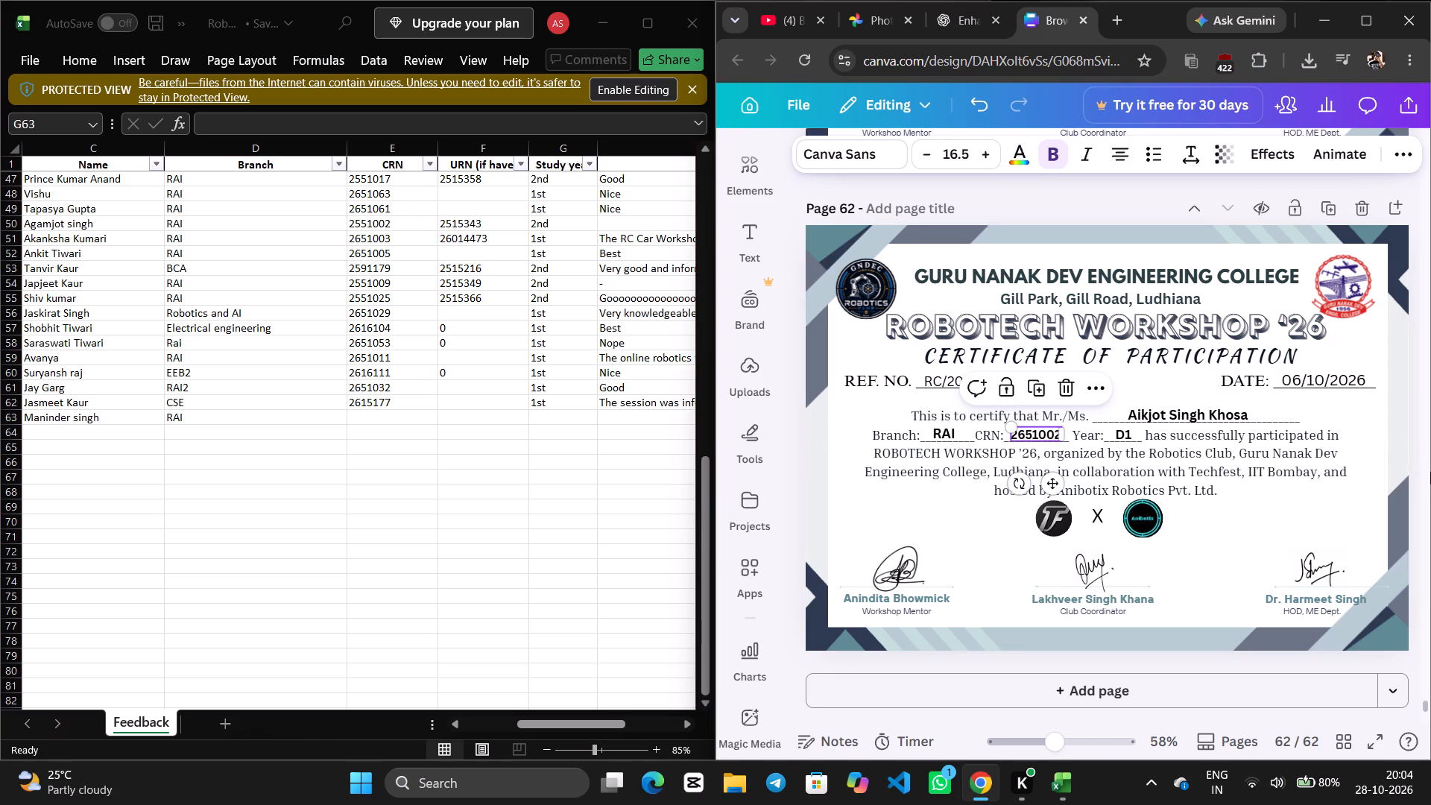
Review the certificates from page 62 back to page 55 against the last participant rows of the feedback sheet.
left_click(1425, 441)
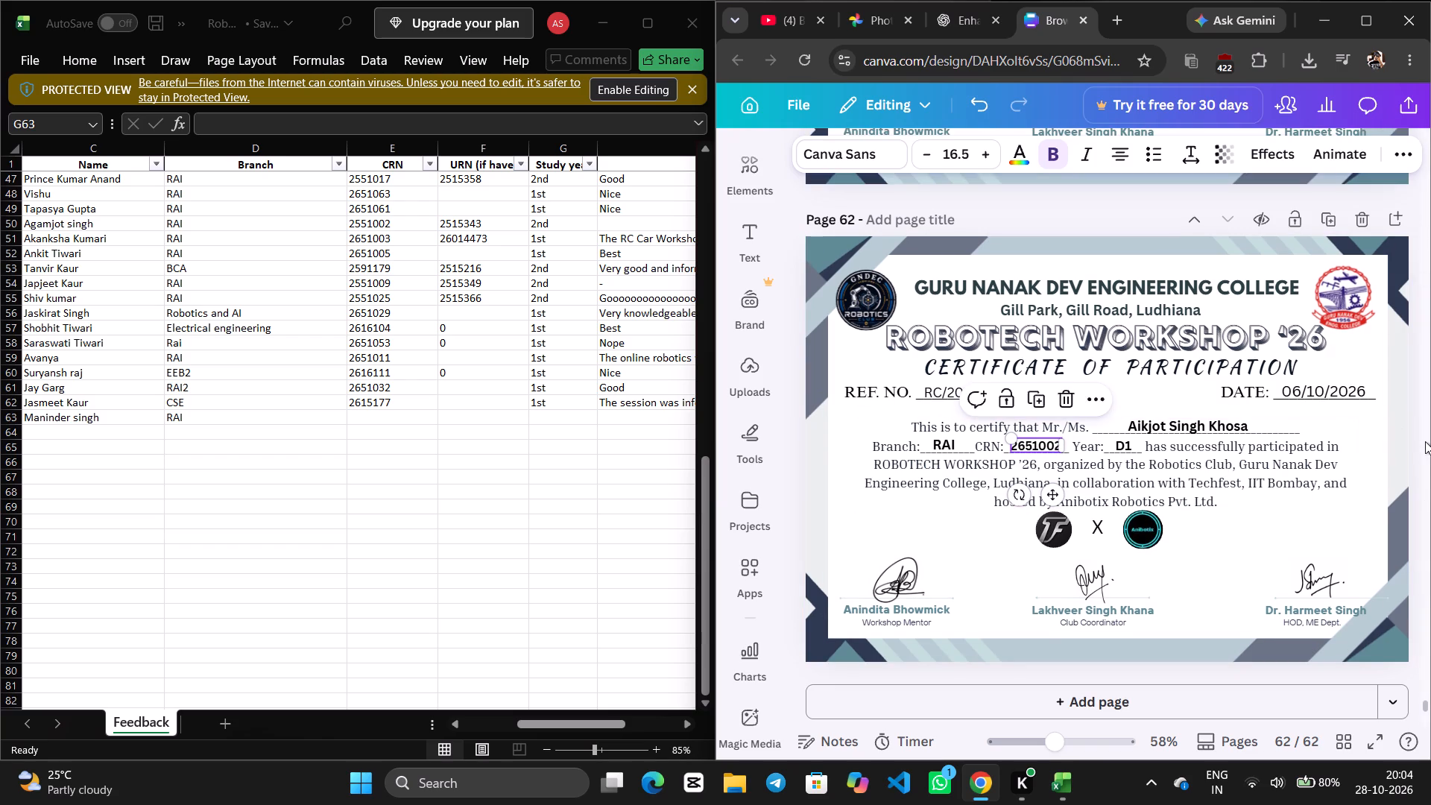
scroll(1422, 451, "down", 4)
scroll(1421, 452, "up", 10)
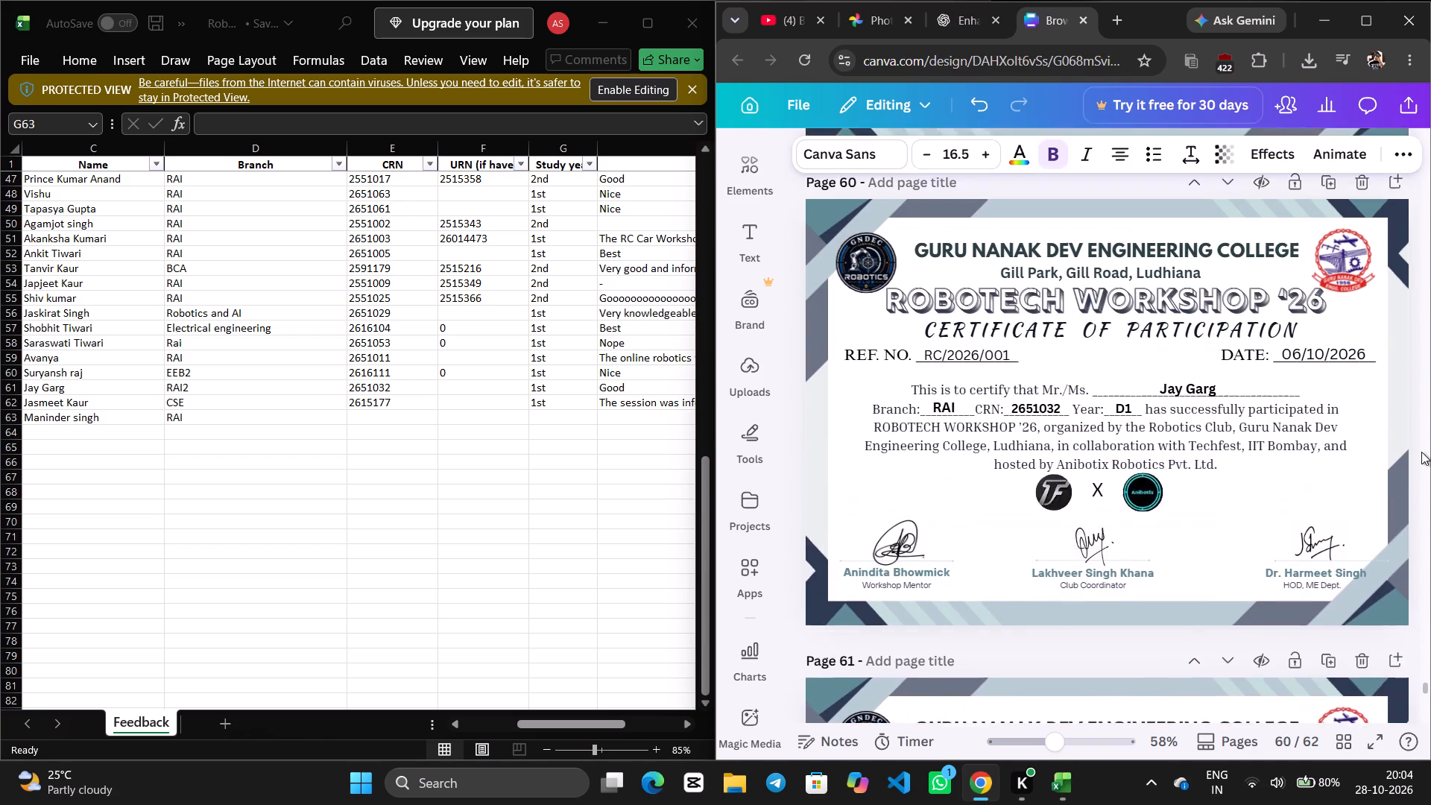
scroll(1421, 452, "up", 7)
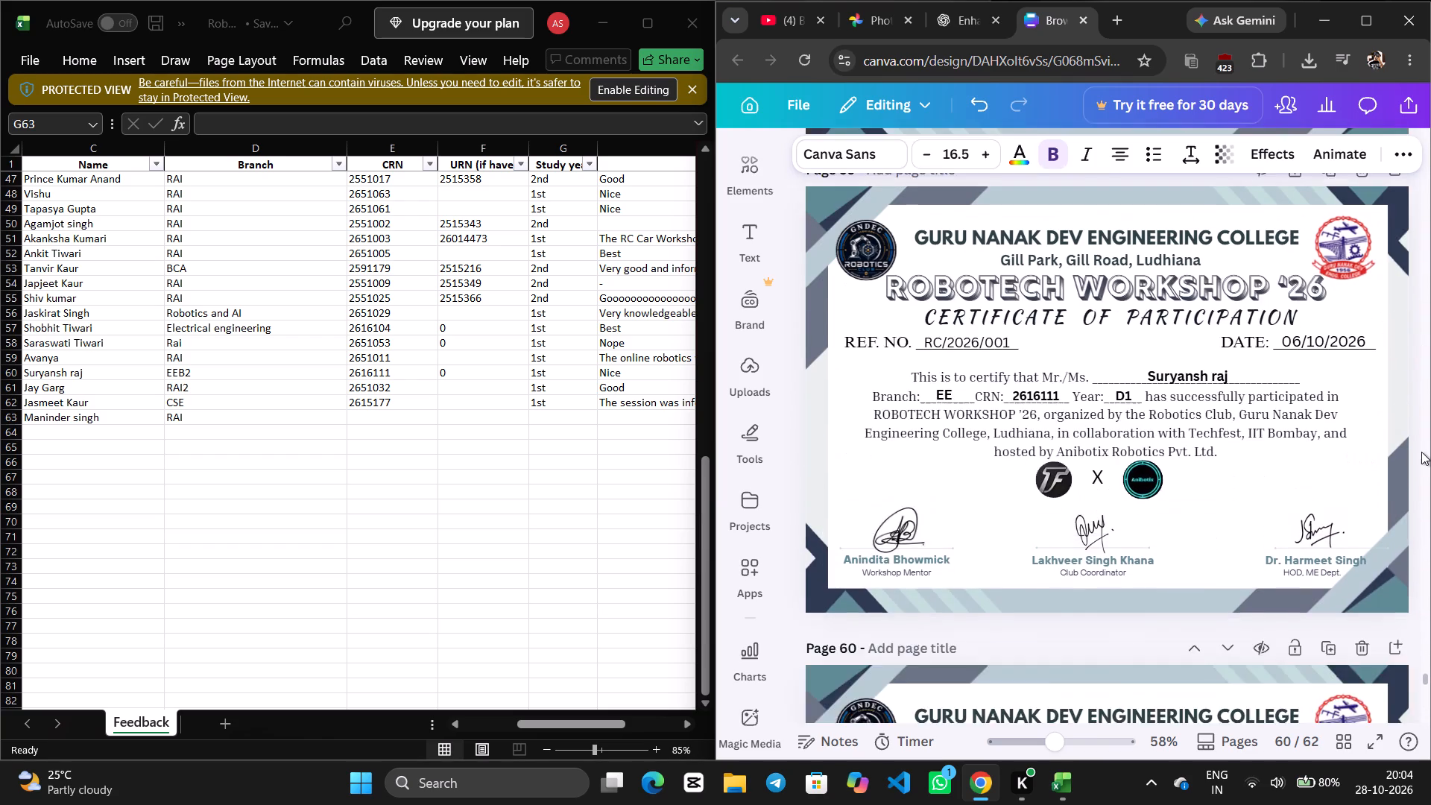
scroll(1421, 452, "up", 20)
scroll(1421, 452, "up", 1)
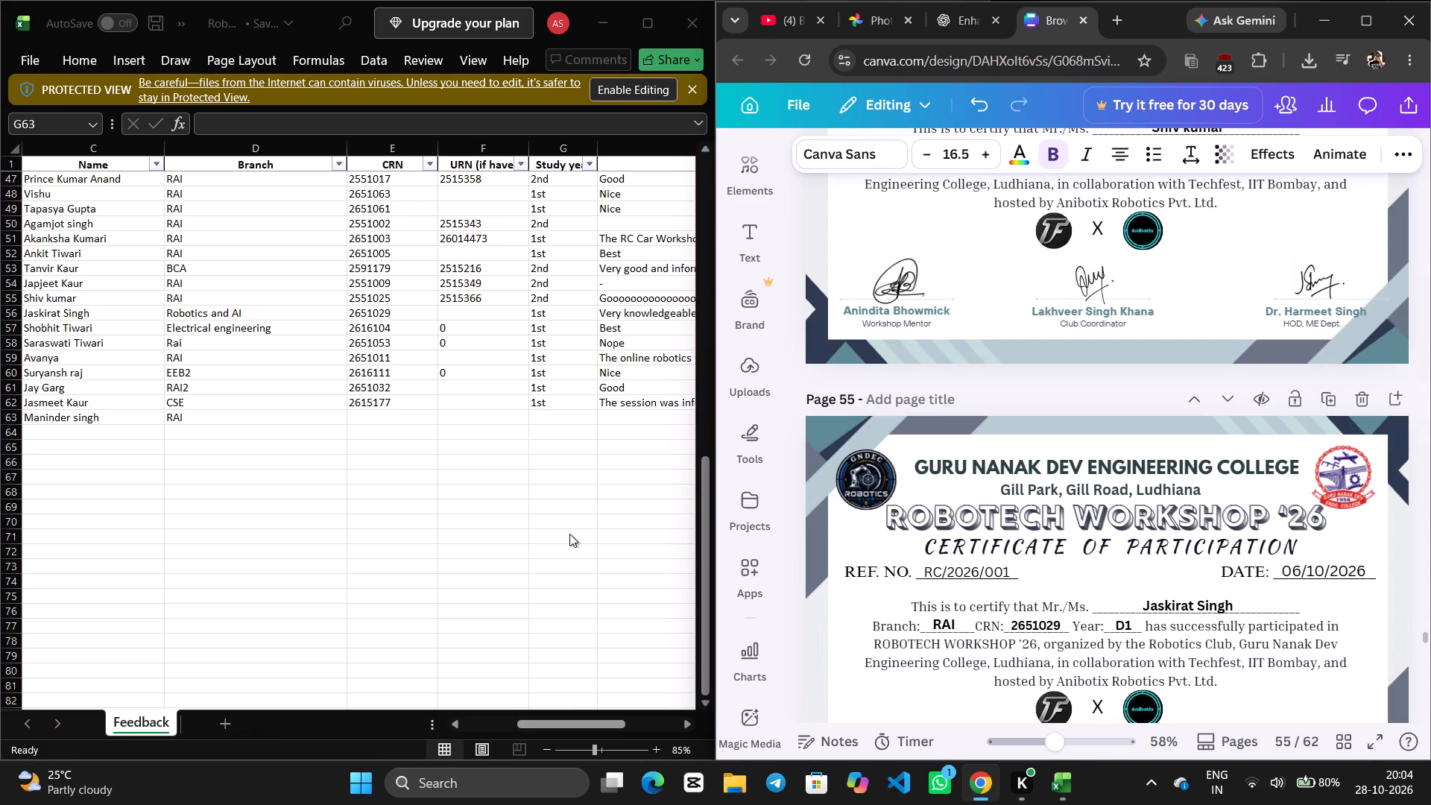
scroll(714, 451, "up", 5)
Switch to the Feedback sheet in Excel and search it for the first "2nd" study-year entry.
left_click(523, 461)
key("ctrl+f")
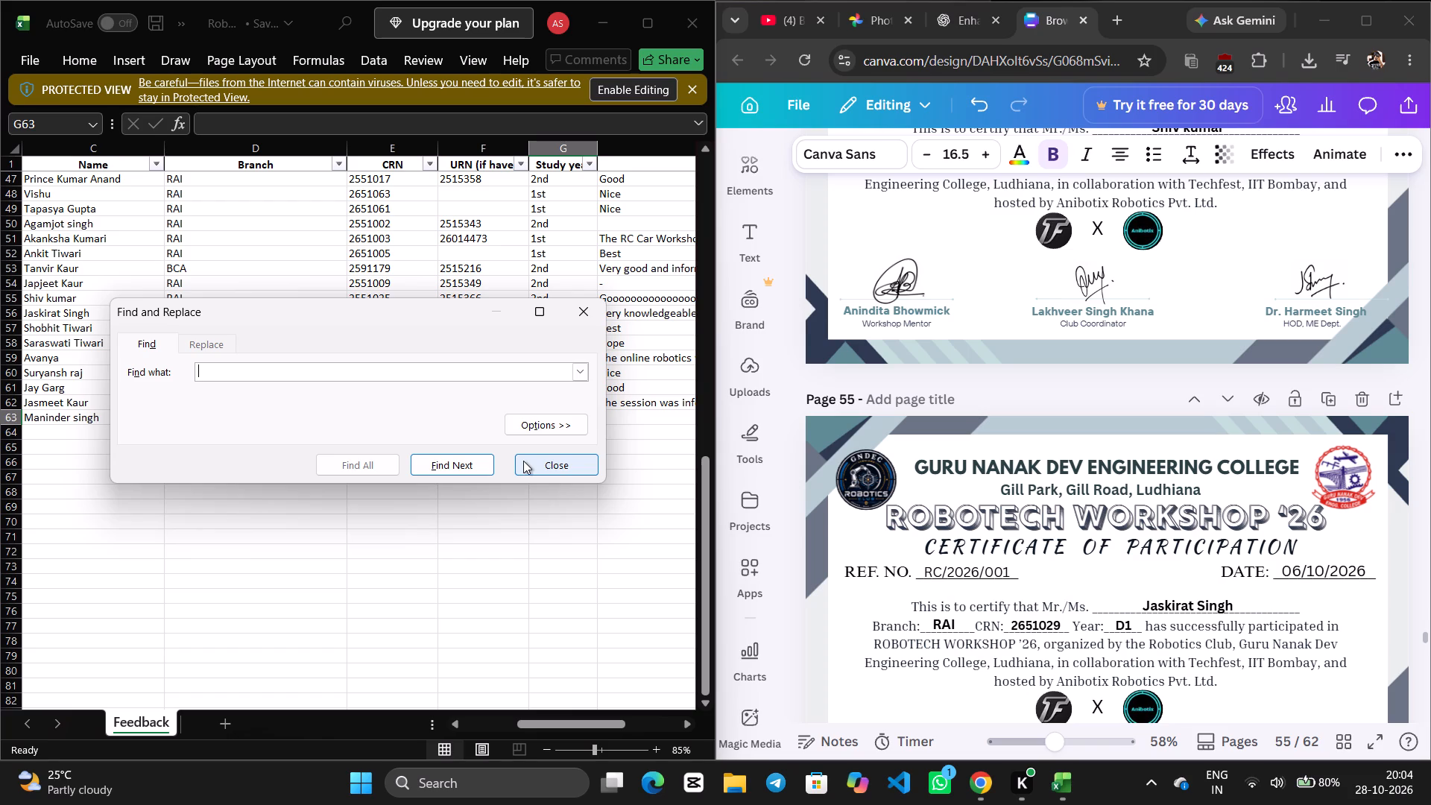
key("shift+d")
key("BackSpace")
key("2")
type("nd")
left_click(469, 463)
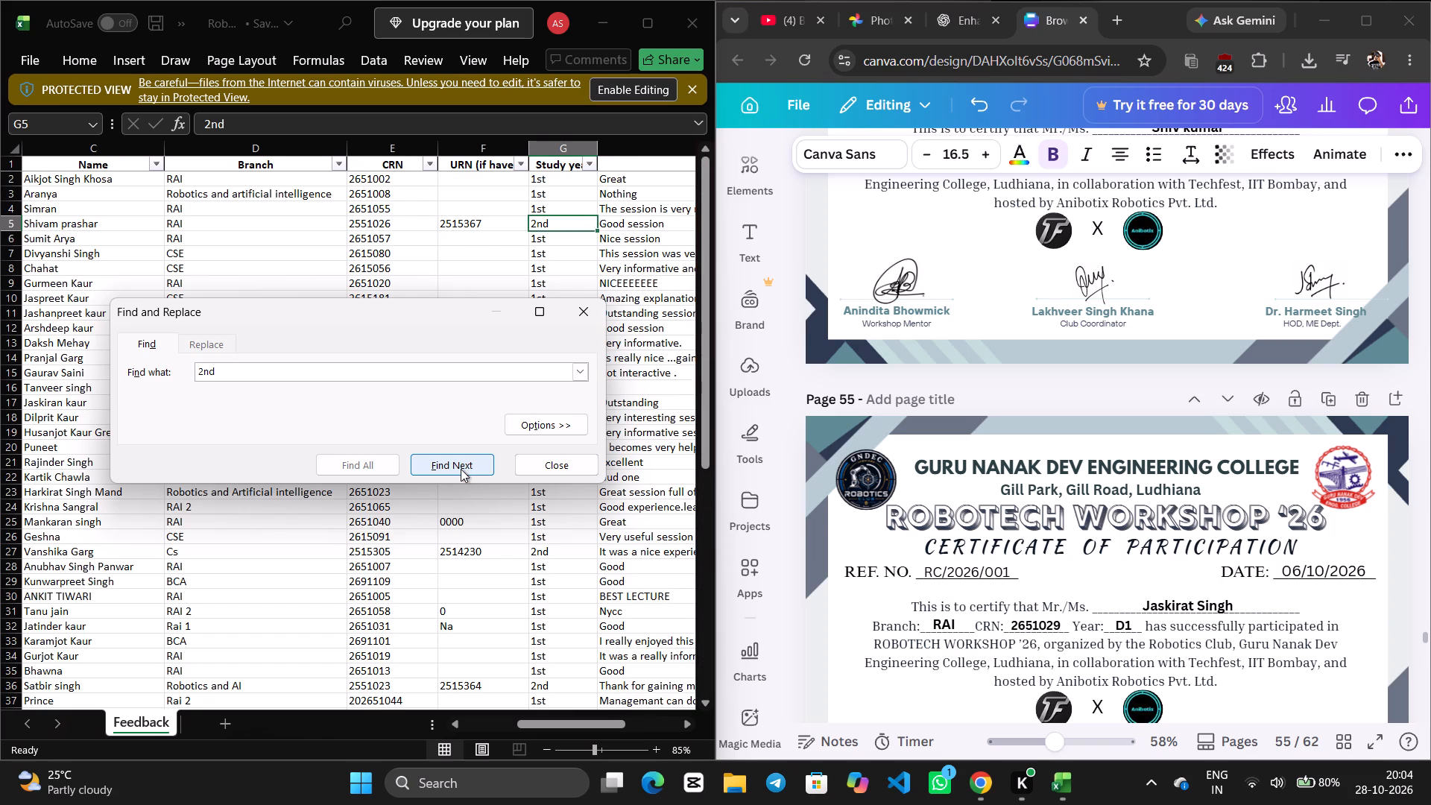
scroll(478, 295, "up", 2)
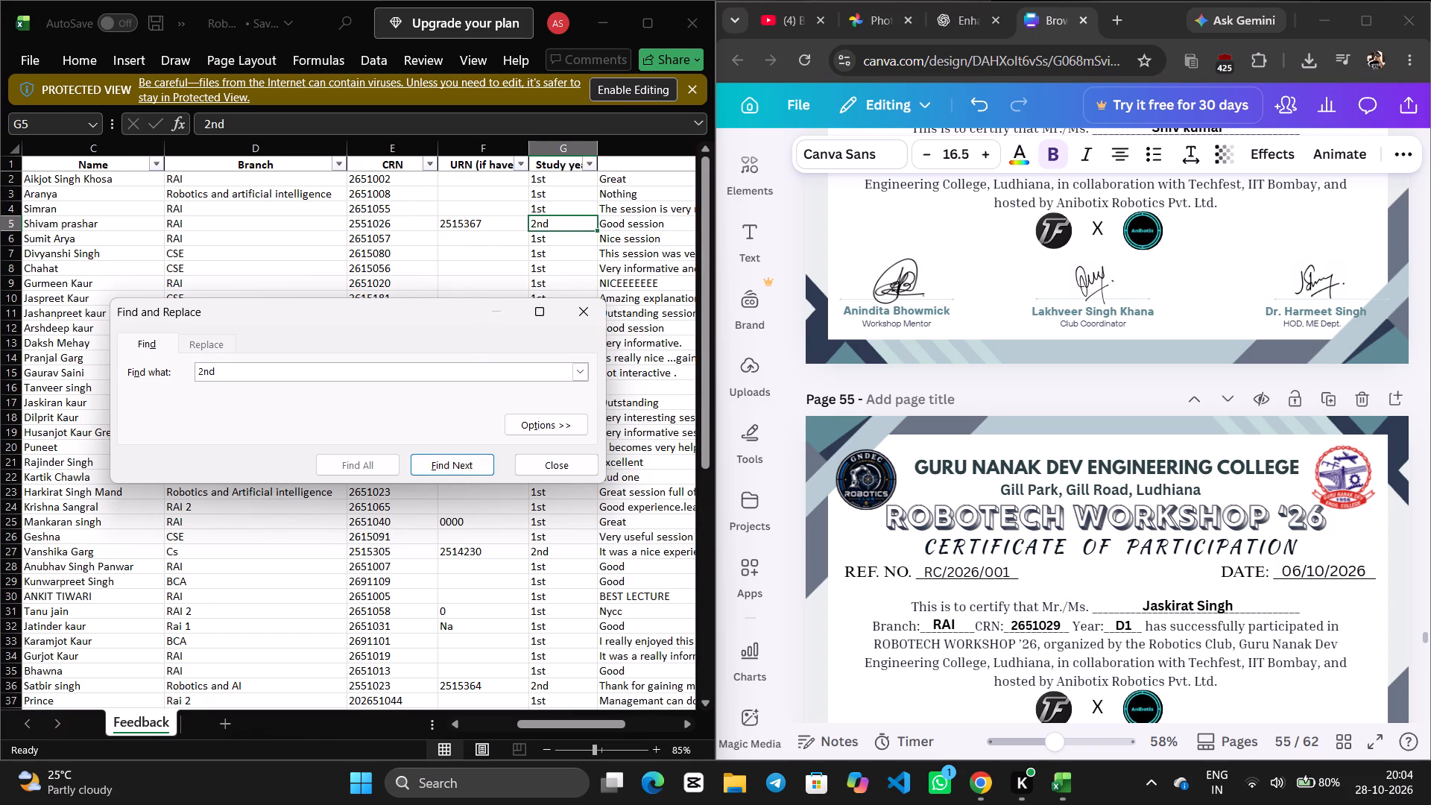
Expand the search options and go through the further occurrences of "2nd" in the study-year column.
left_click(543, 429)
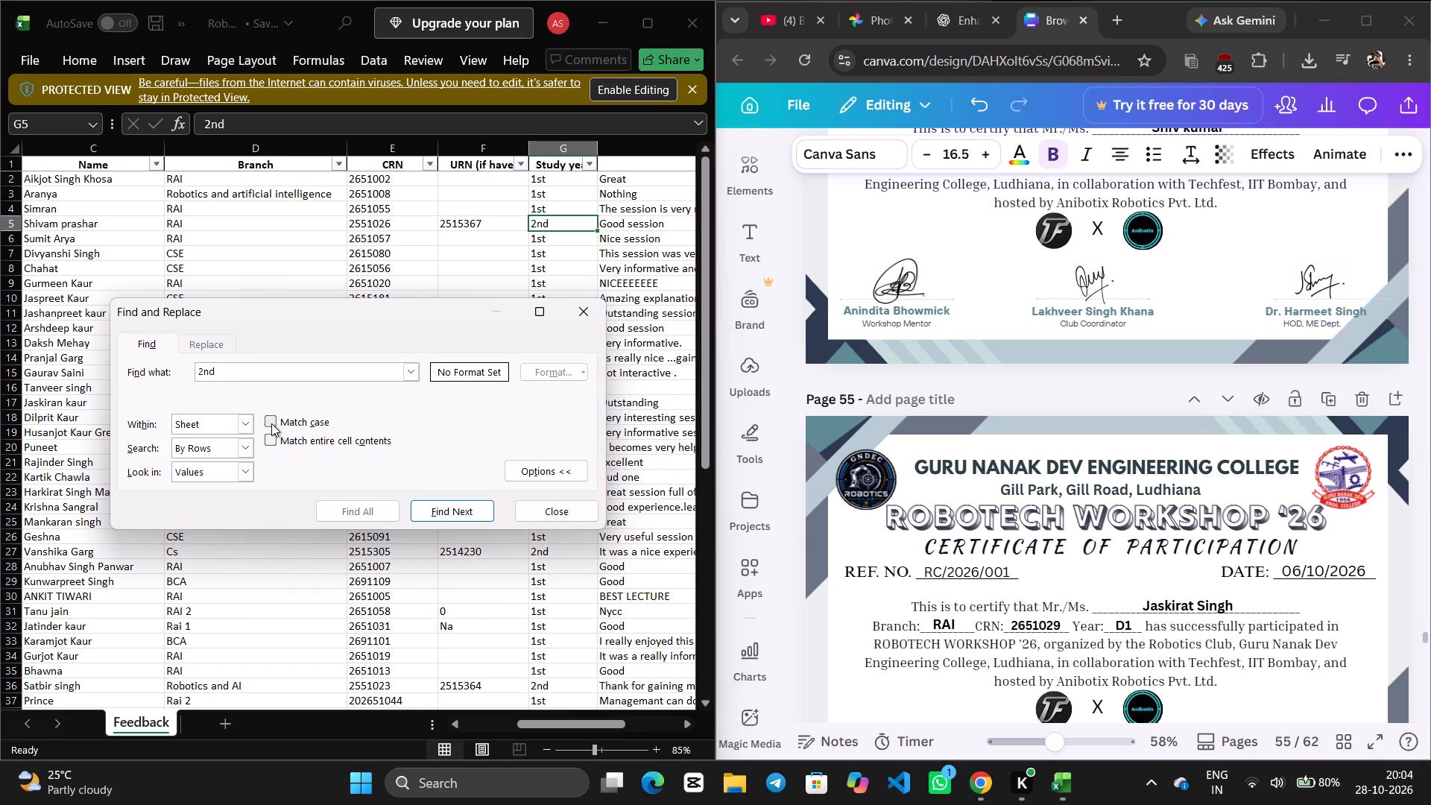
left_click(439, 506)
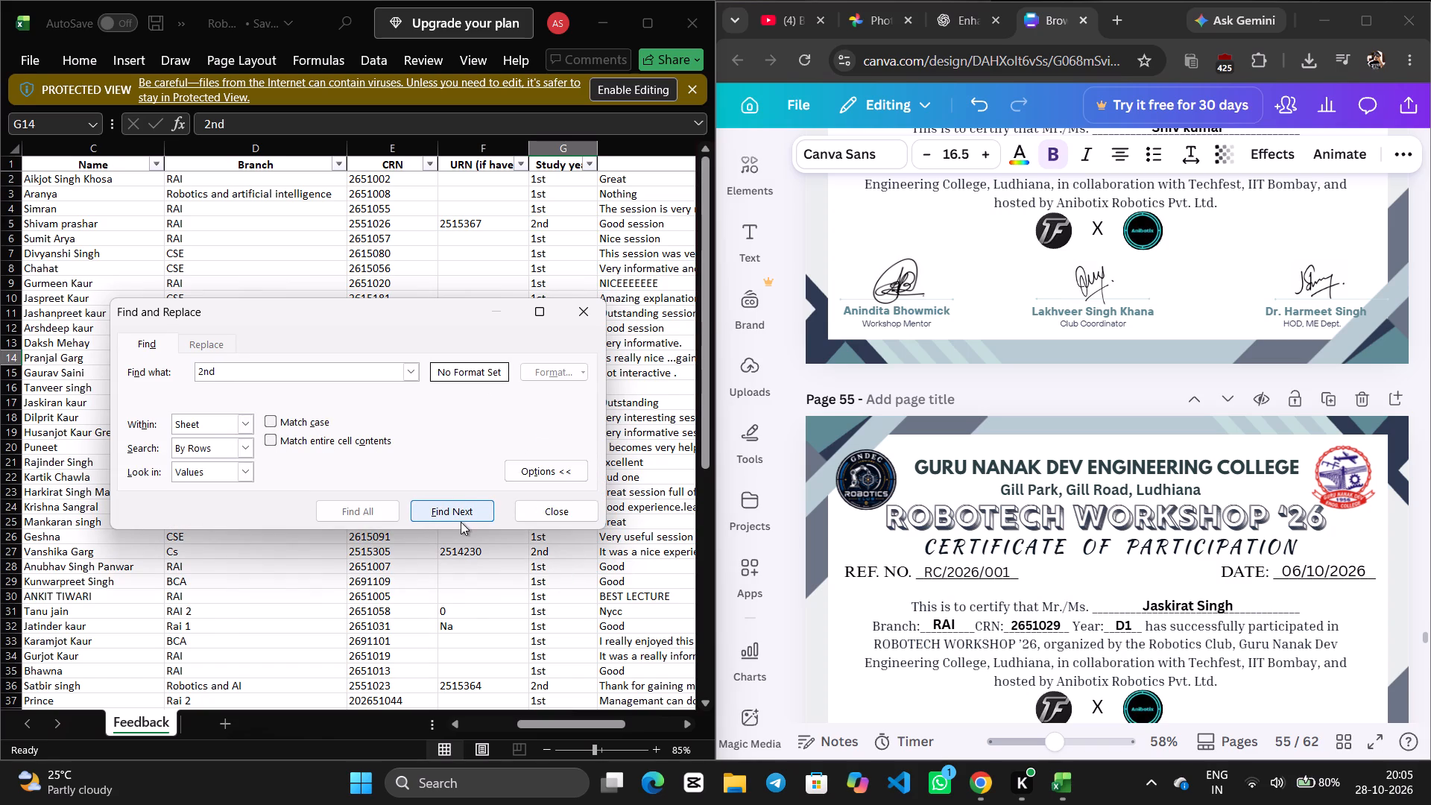
left_click(461, 522)
left_click(461, 522)
triple_click(461, 522)
triple_click(461, 522)
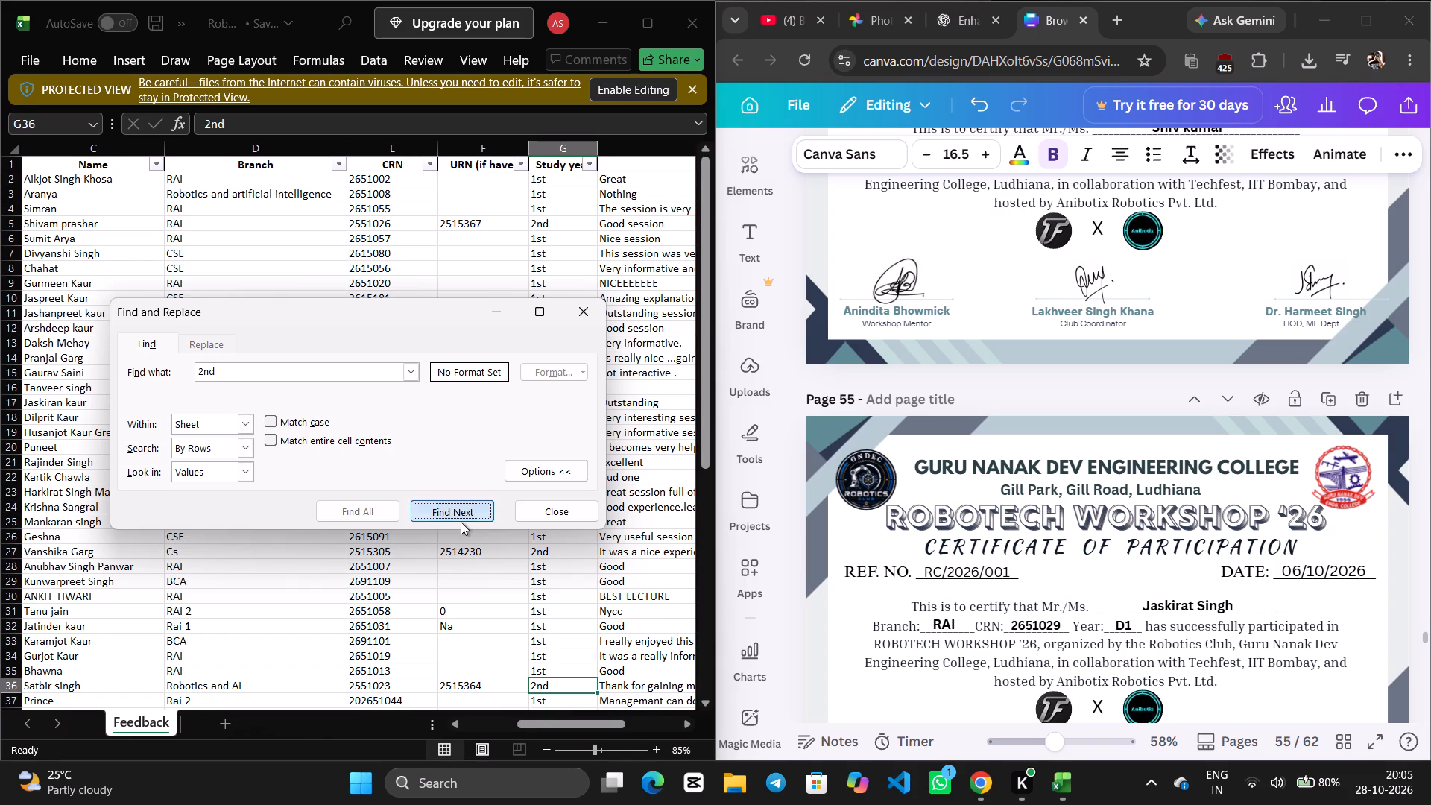
triple_click(461, 522)
double_click(461, 522)
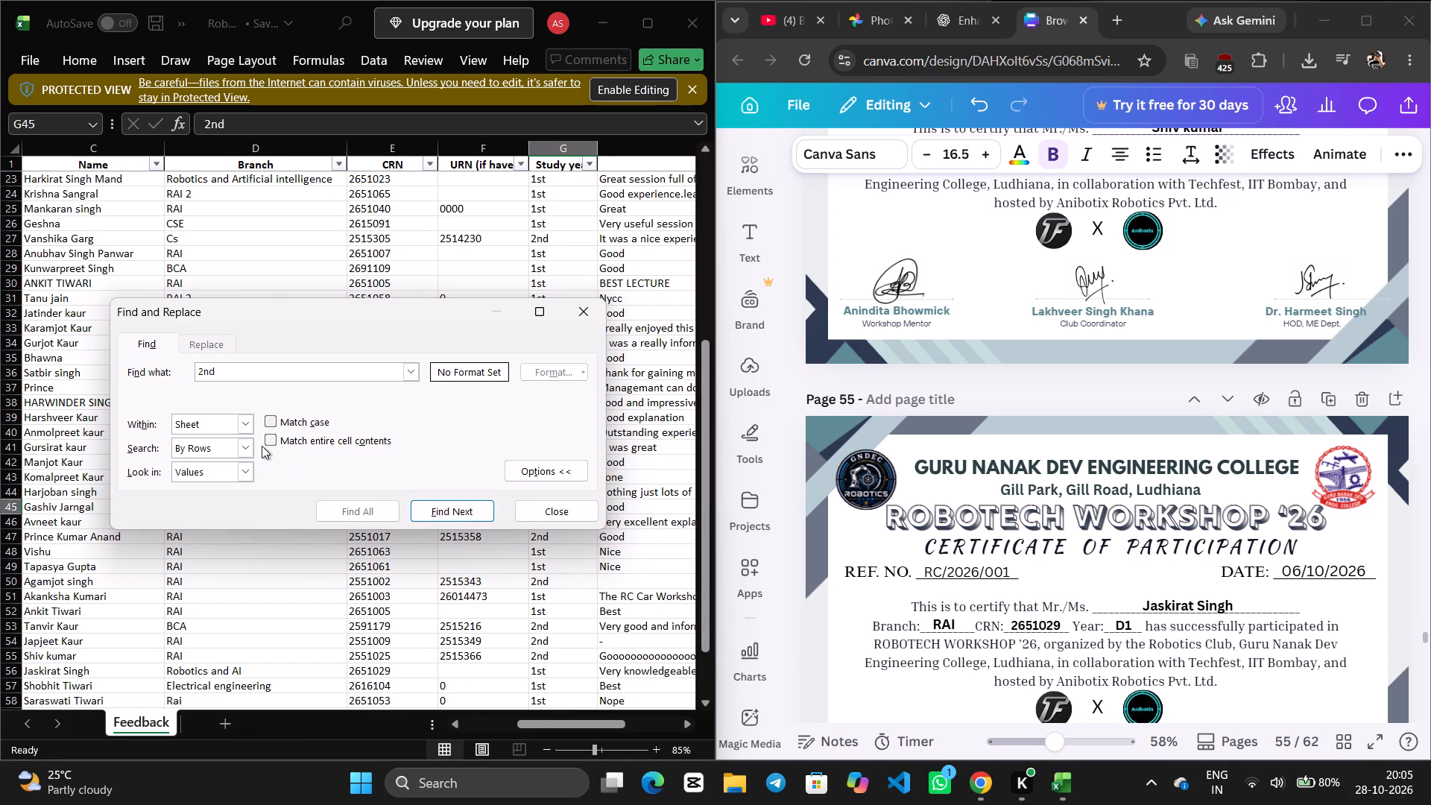
Restrict the "2nd" search to matching case and entire cell contents, and find the next occurrence.
left_click(264, 443)
left_click(269, 424)
left_click(274, 439)
left_click(450, 514)
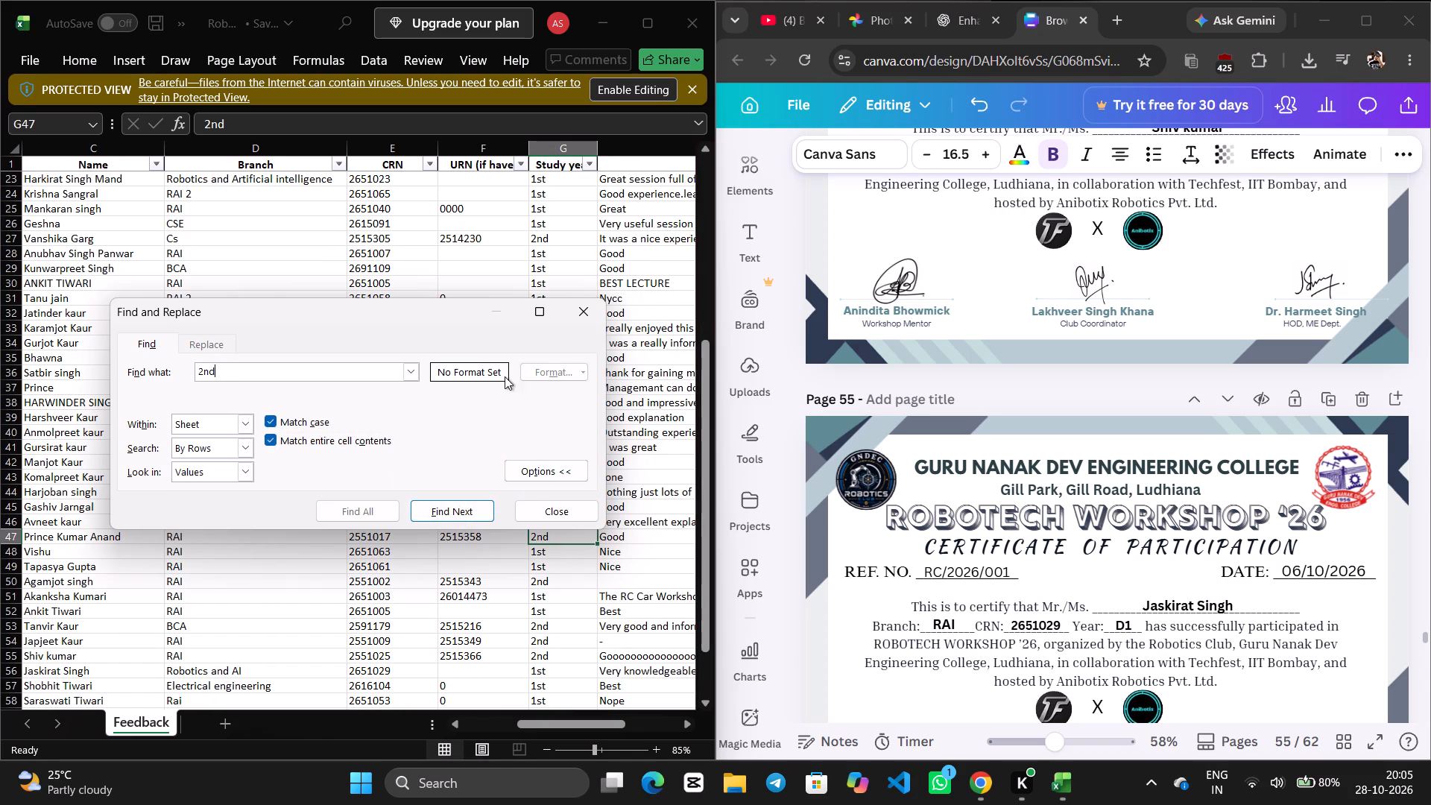
left_click(484, 376)
left_click(534, 367)
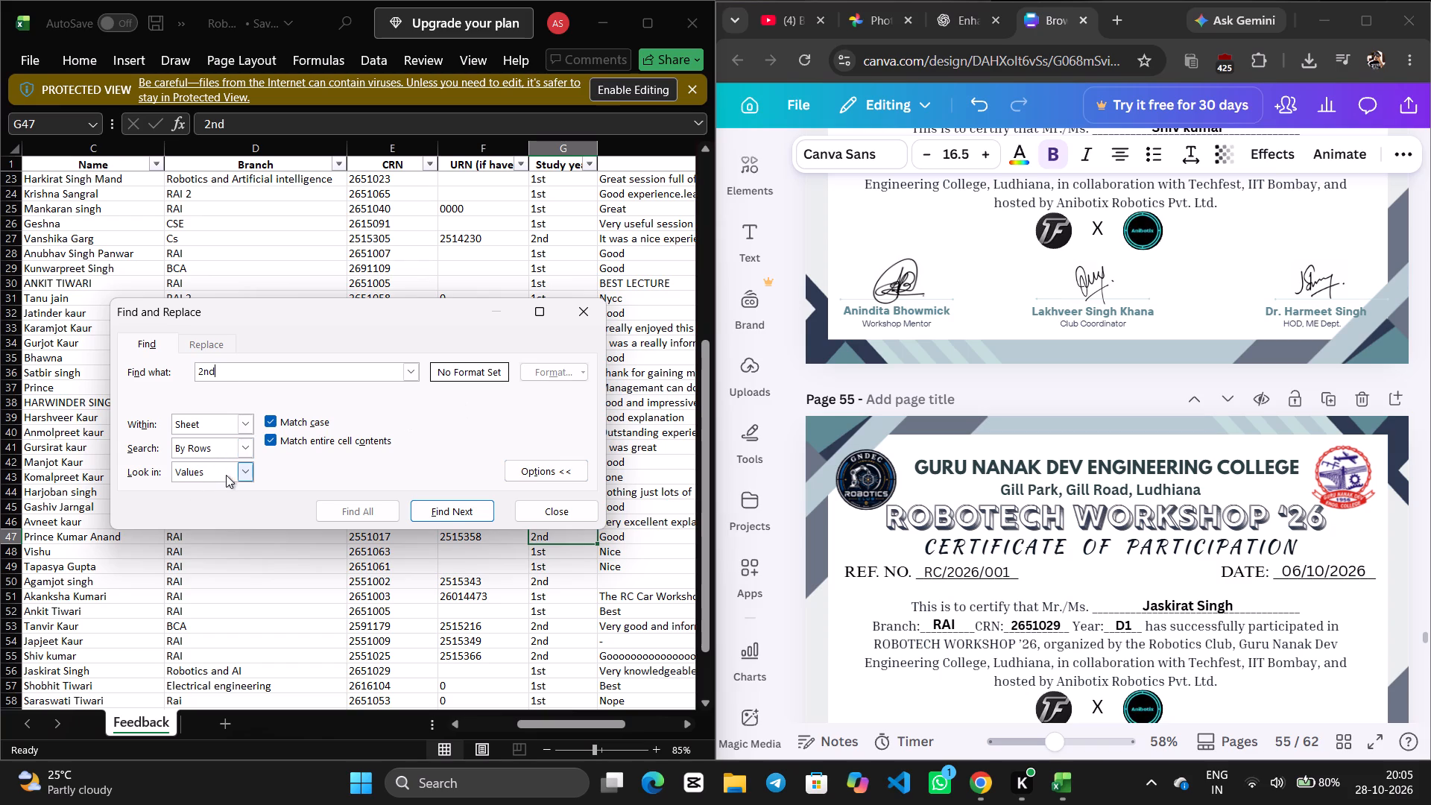
Set the "2nd" search to cover the whole workbook by columns, looking in values, and try to find the next occurrence.
left_click(248, 423)
left_click(241, 450)
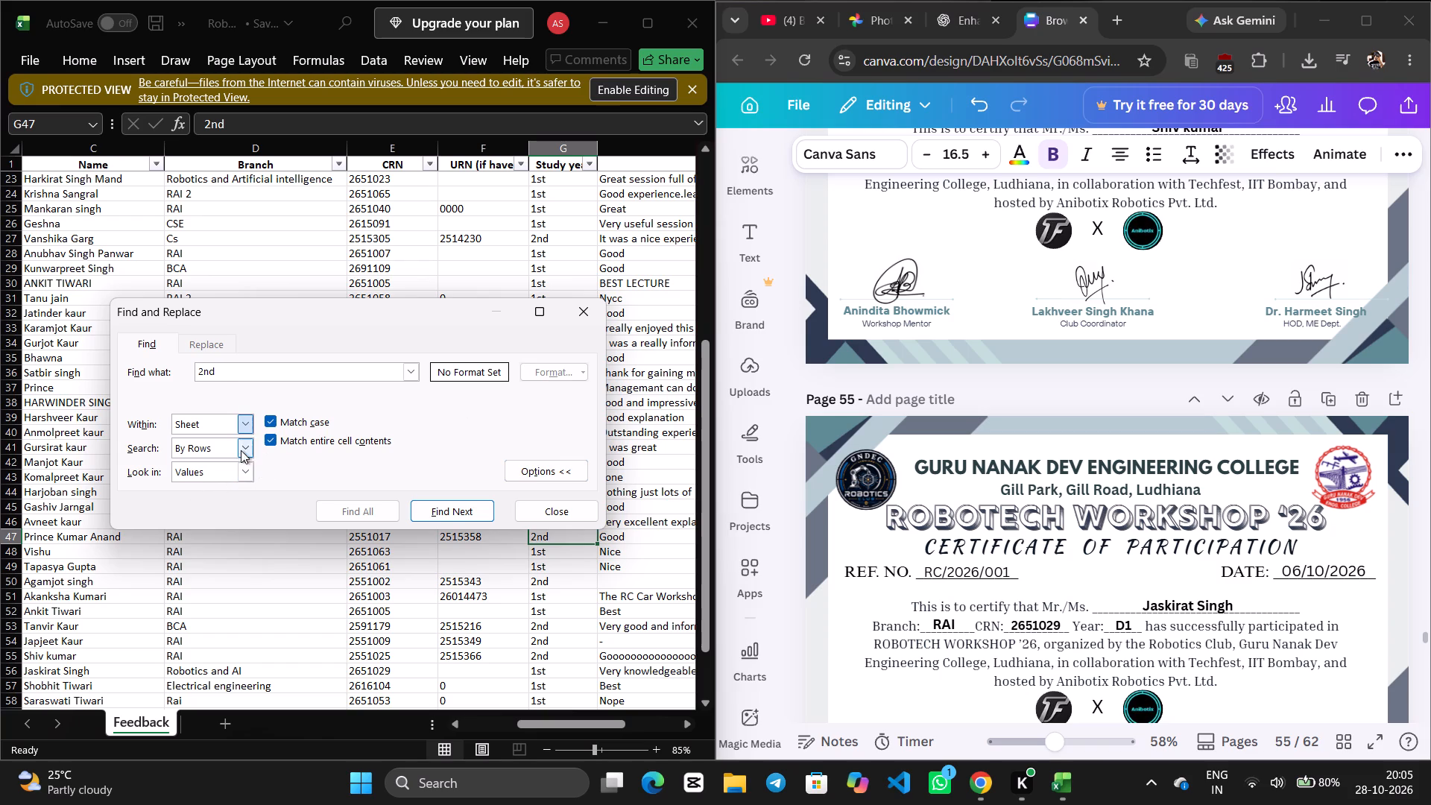
left_click(244, 446)
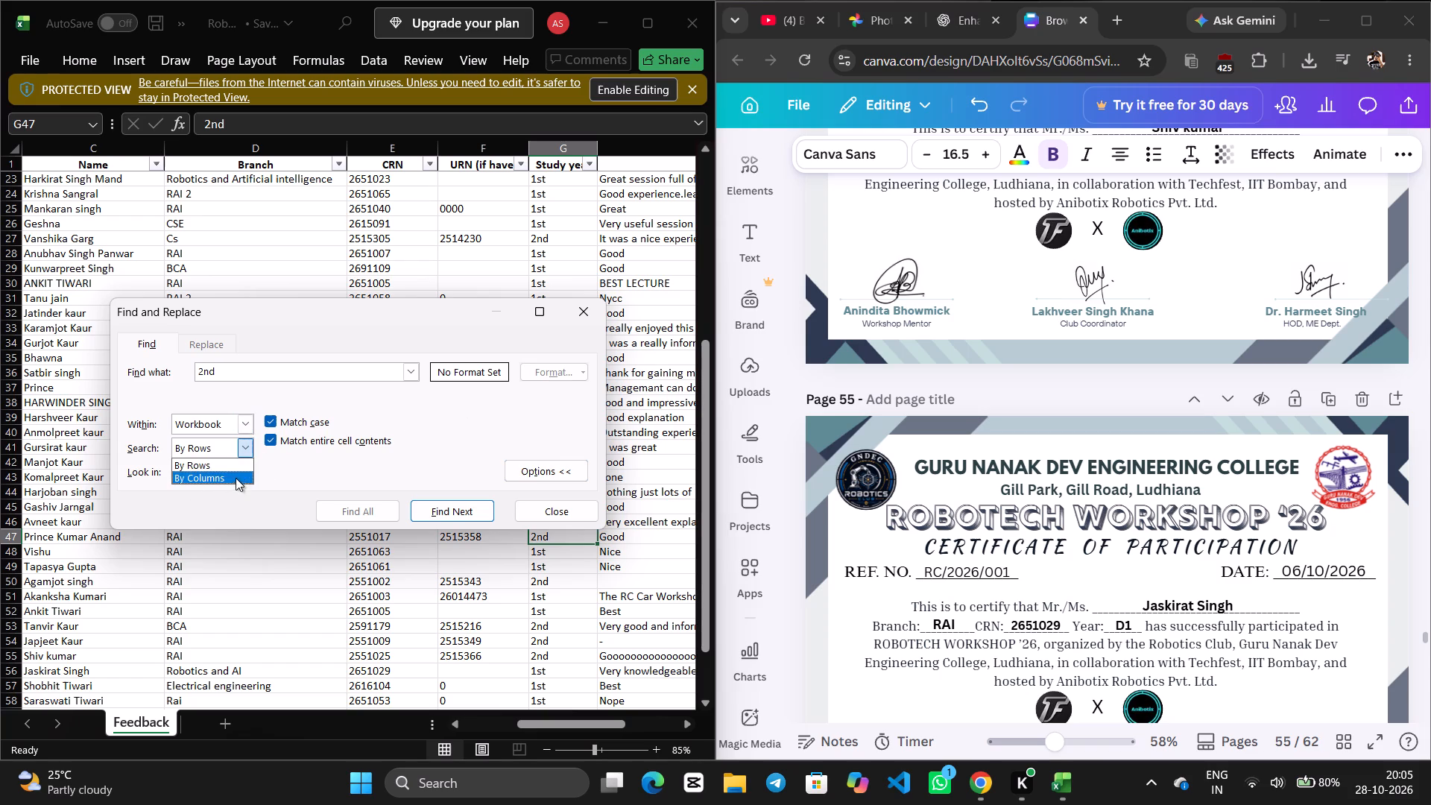
left_click(237, 467)
left_click(244, 447)
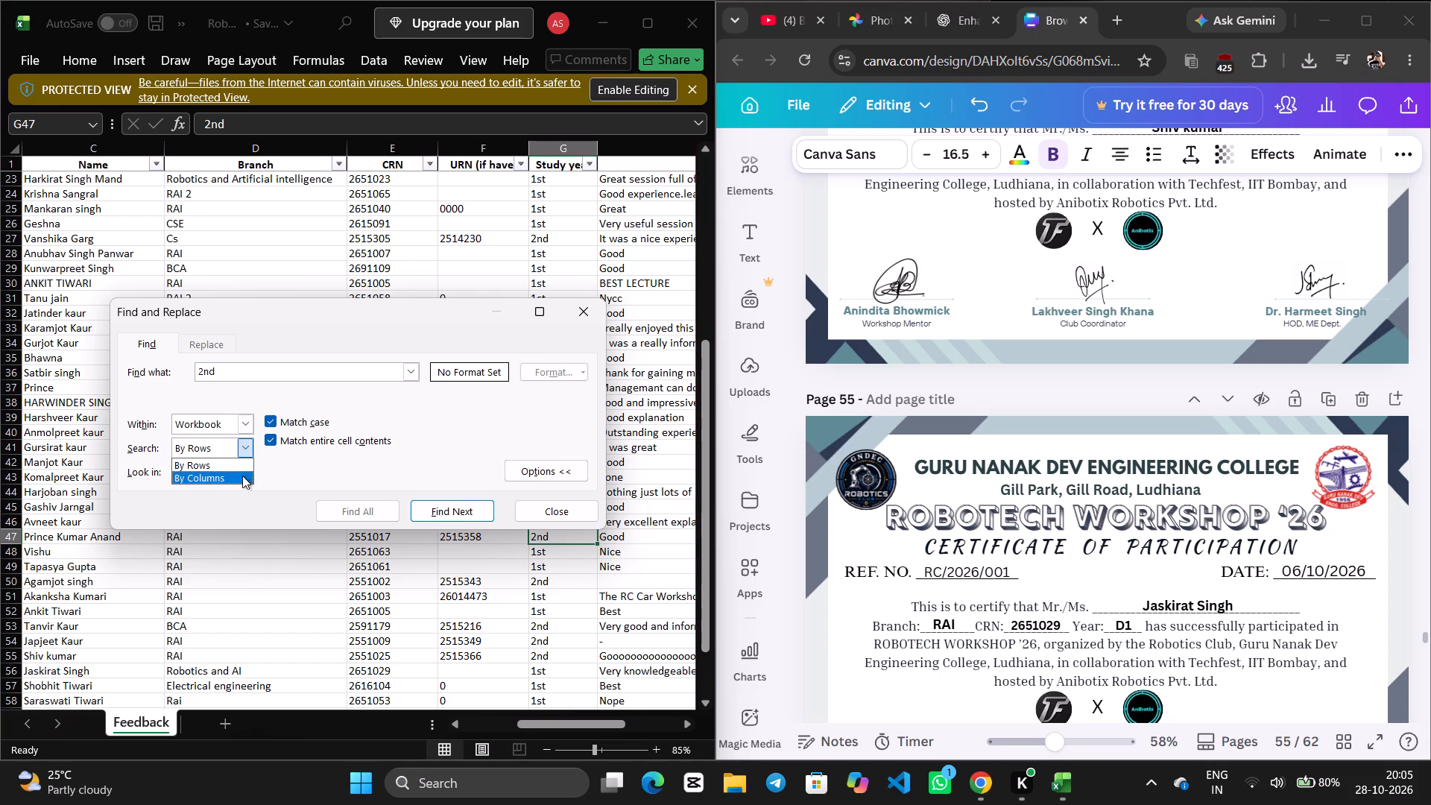
left_click(242, 476)
left_click(244, 475)
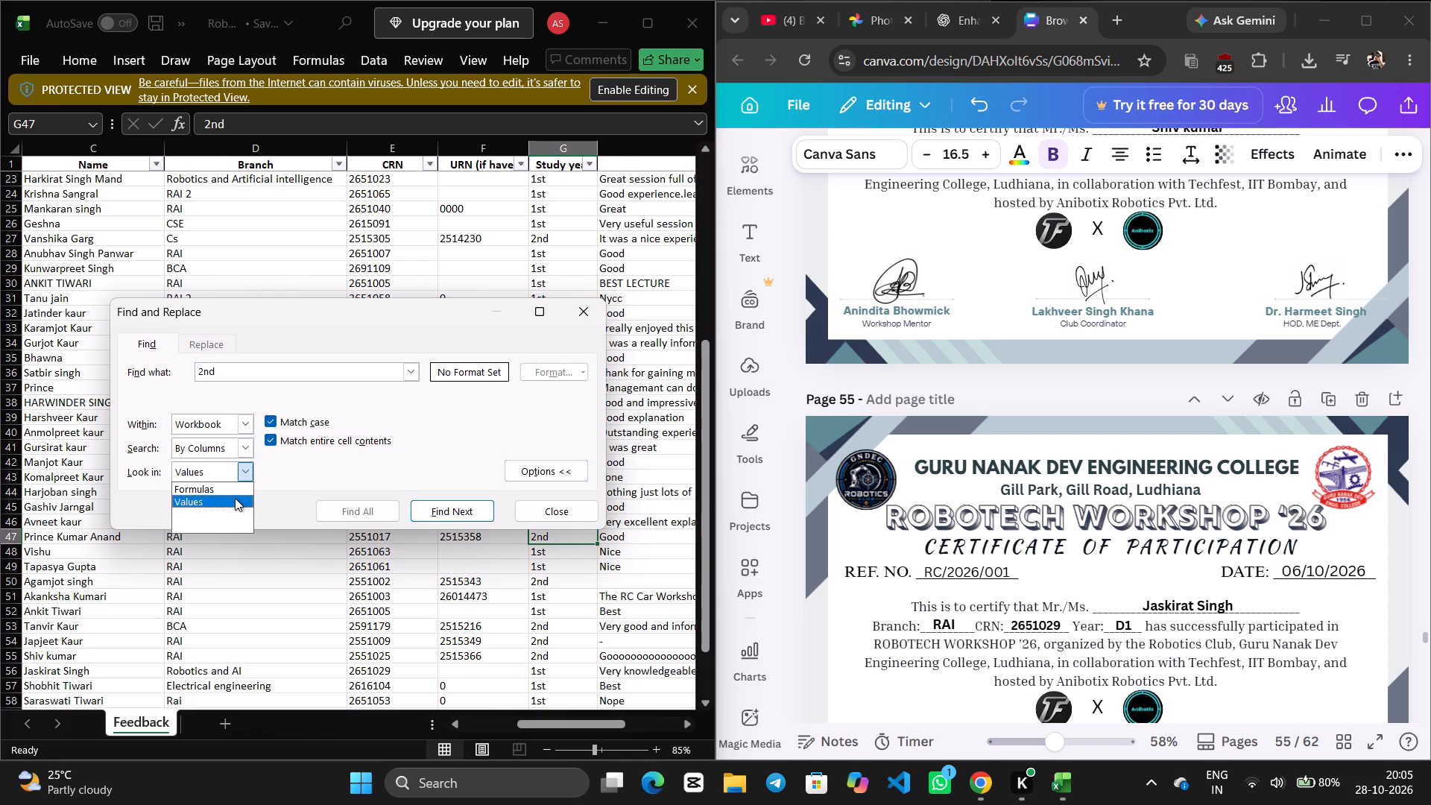
left_click(234, 501)
left_click(448, 372)
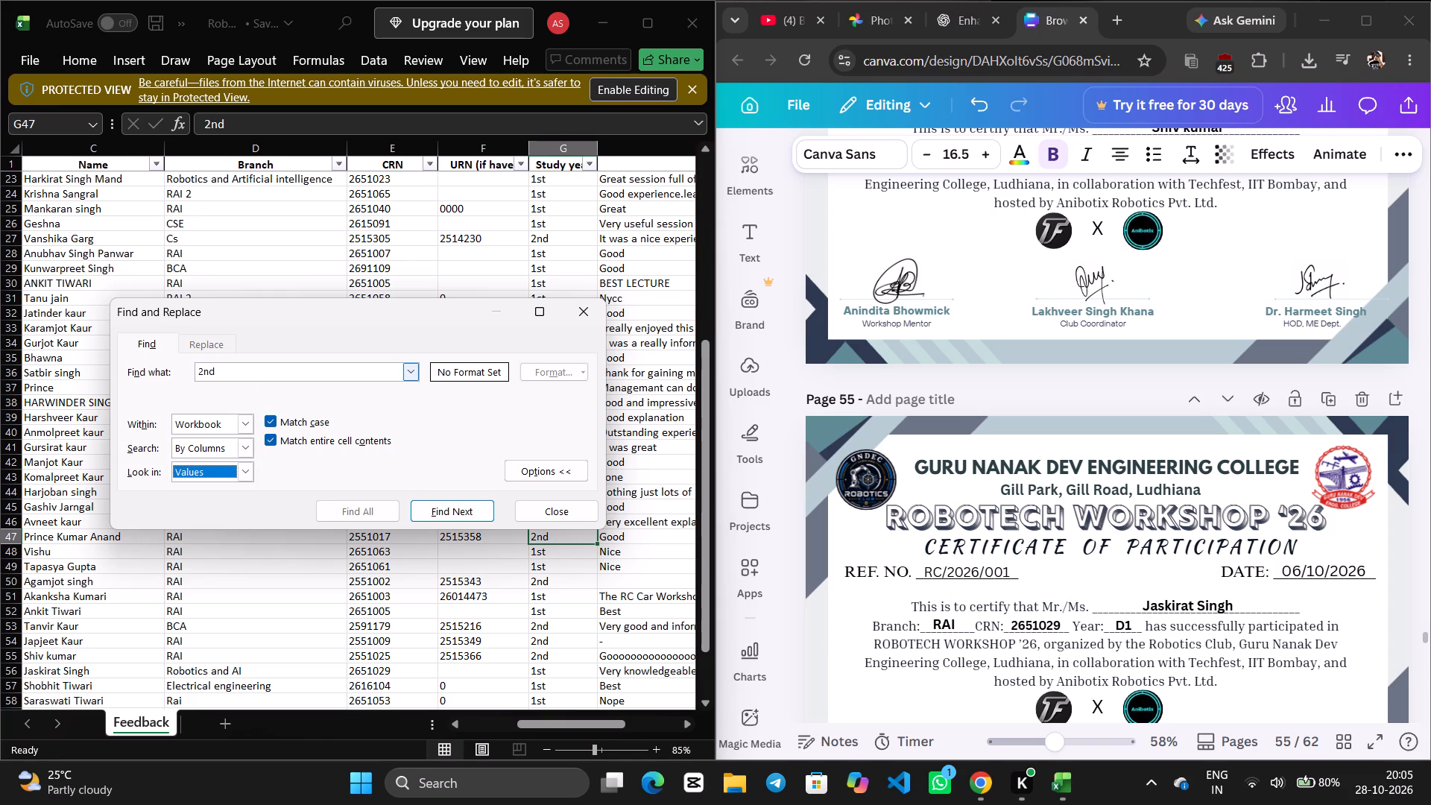
left_click(197, 350)
left_click(414, 380)
left_click(405, 389)
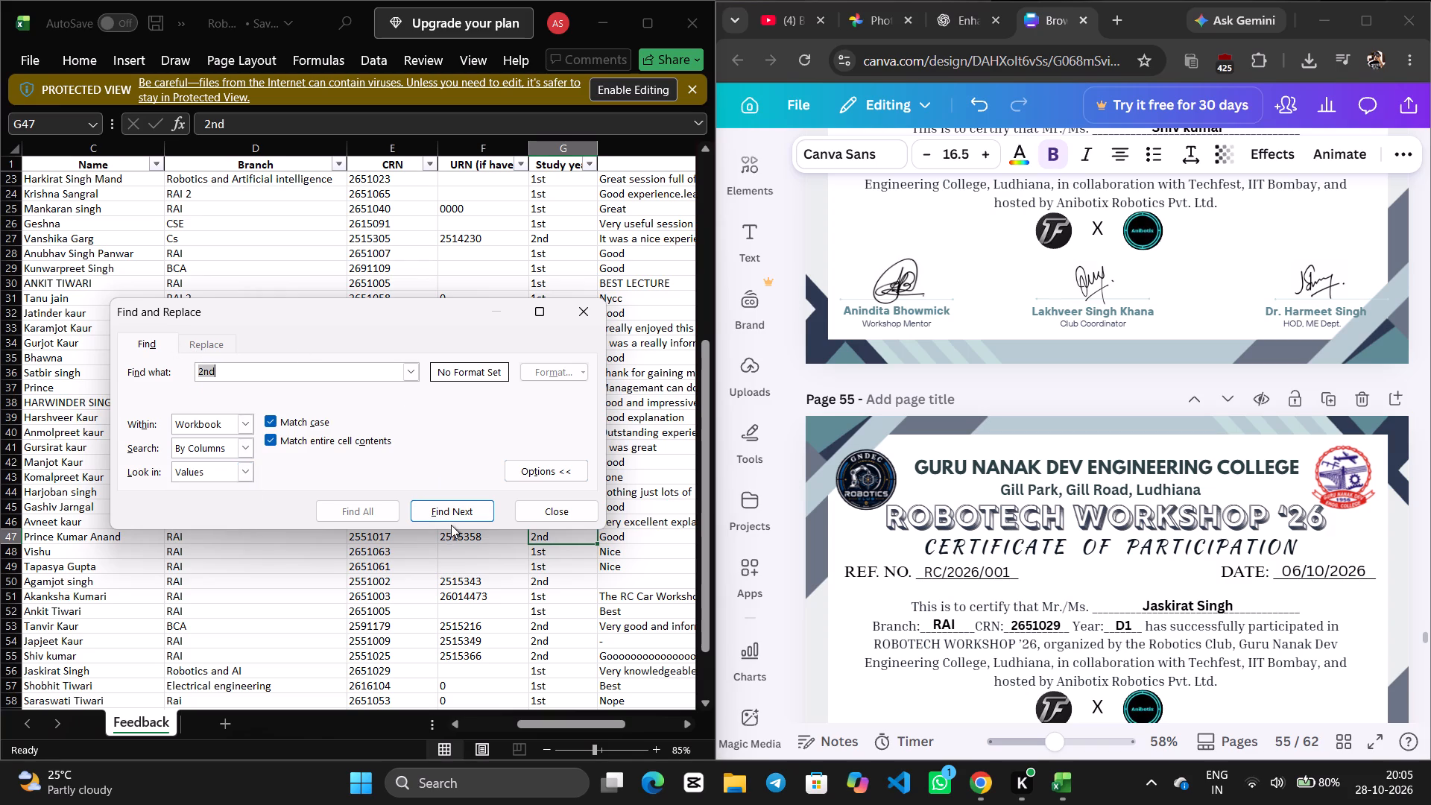
left_click(451, 525)
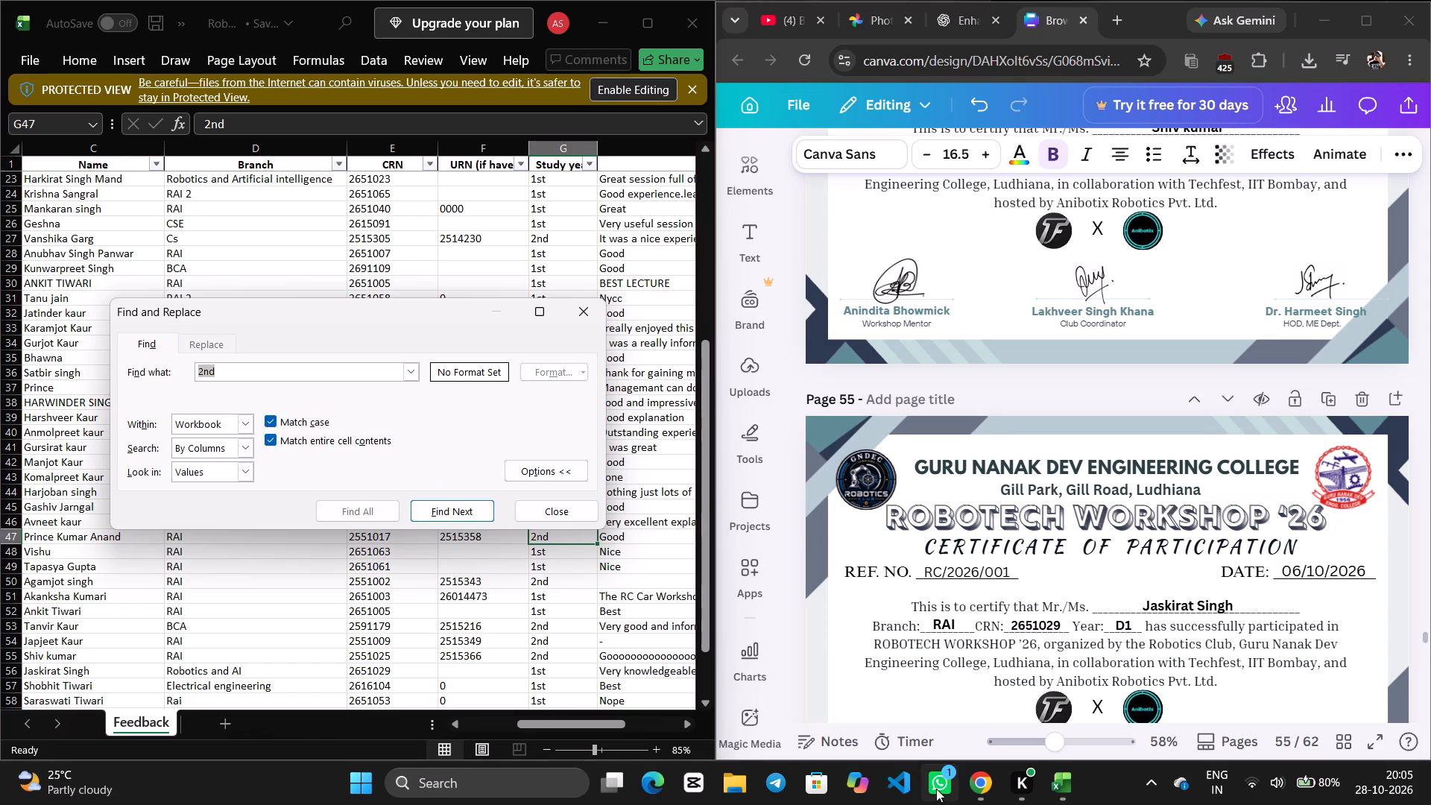
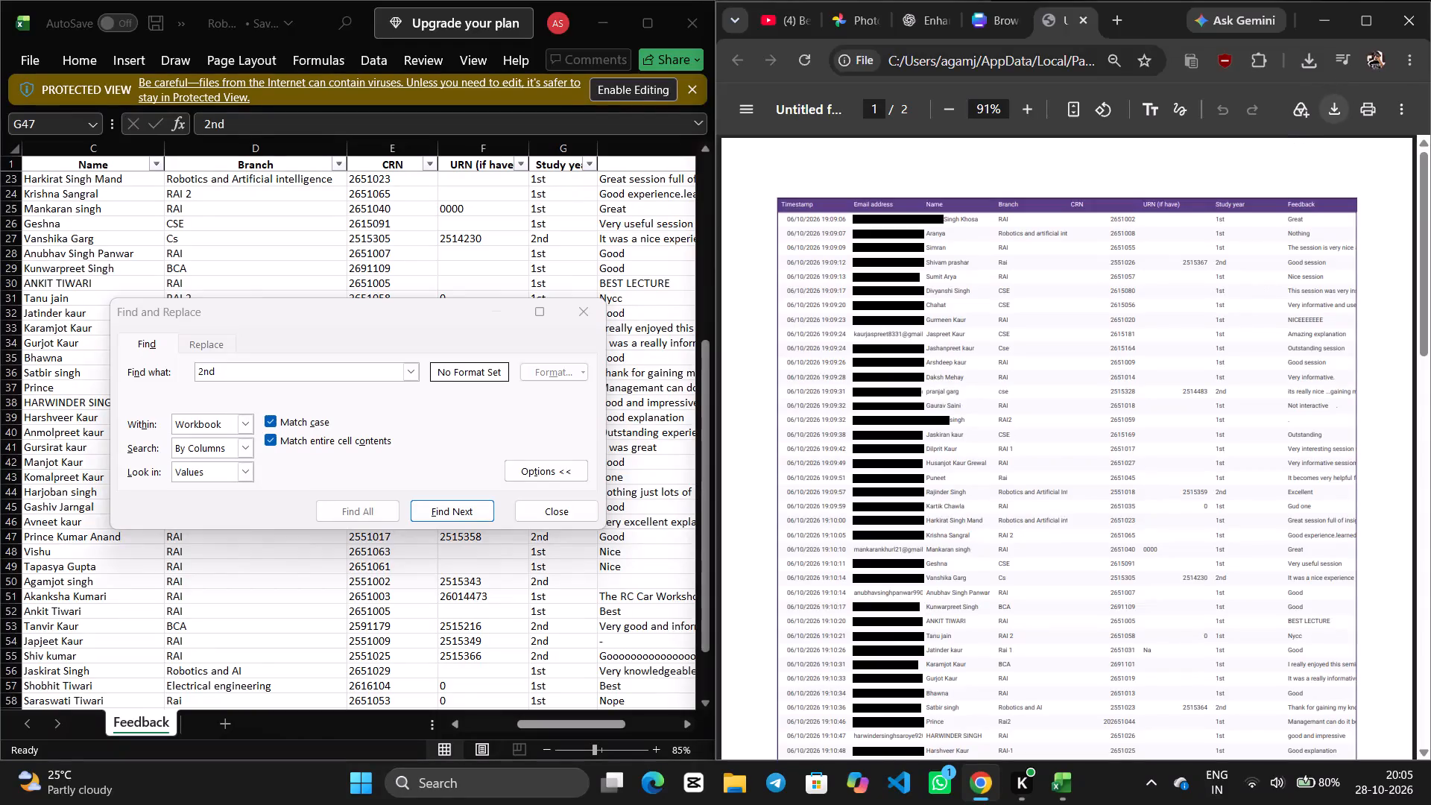
Switch to the feedback PDF in Chrome, search it for "2nd" and go to the last occurrences in the study-year column.
left_click(1219, 347)
key("ctrl+f")
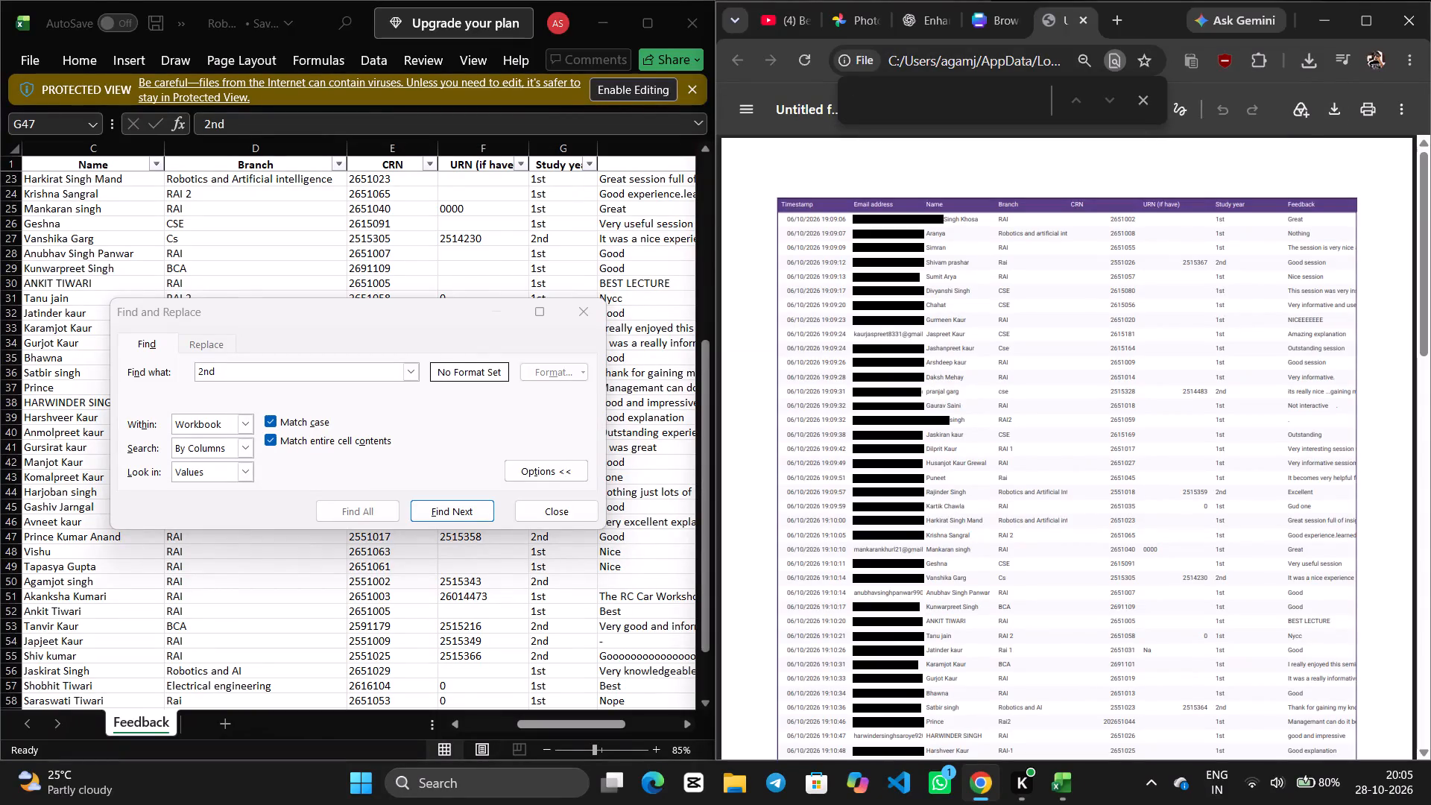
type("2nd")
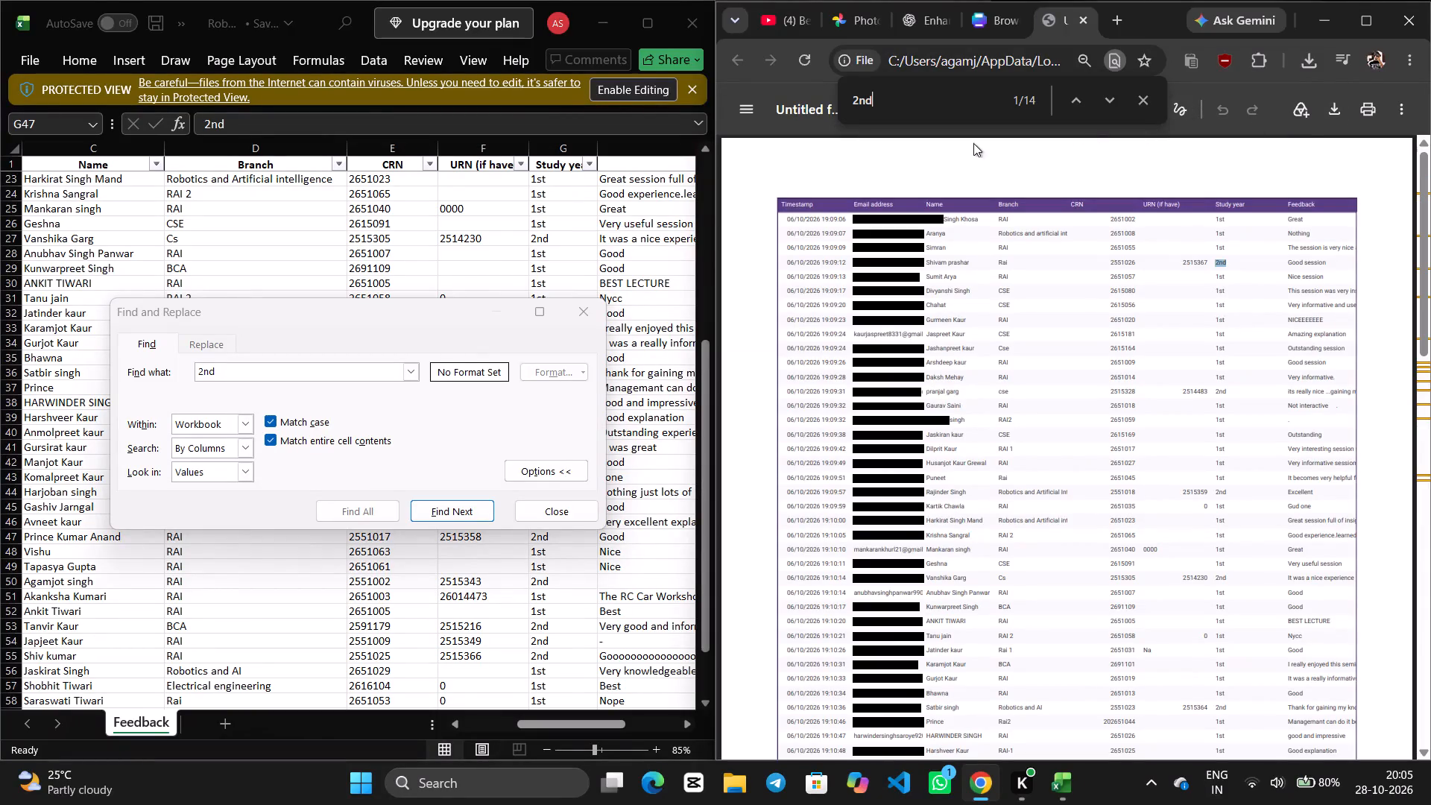
left_click(1078, 104)
left_click(1094, 98)
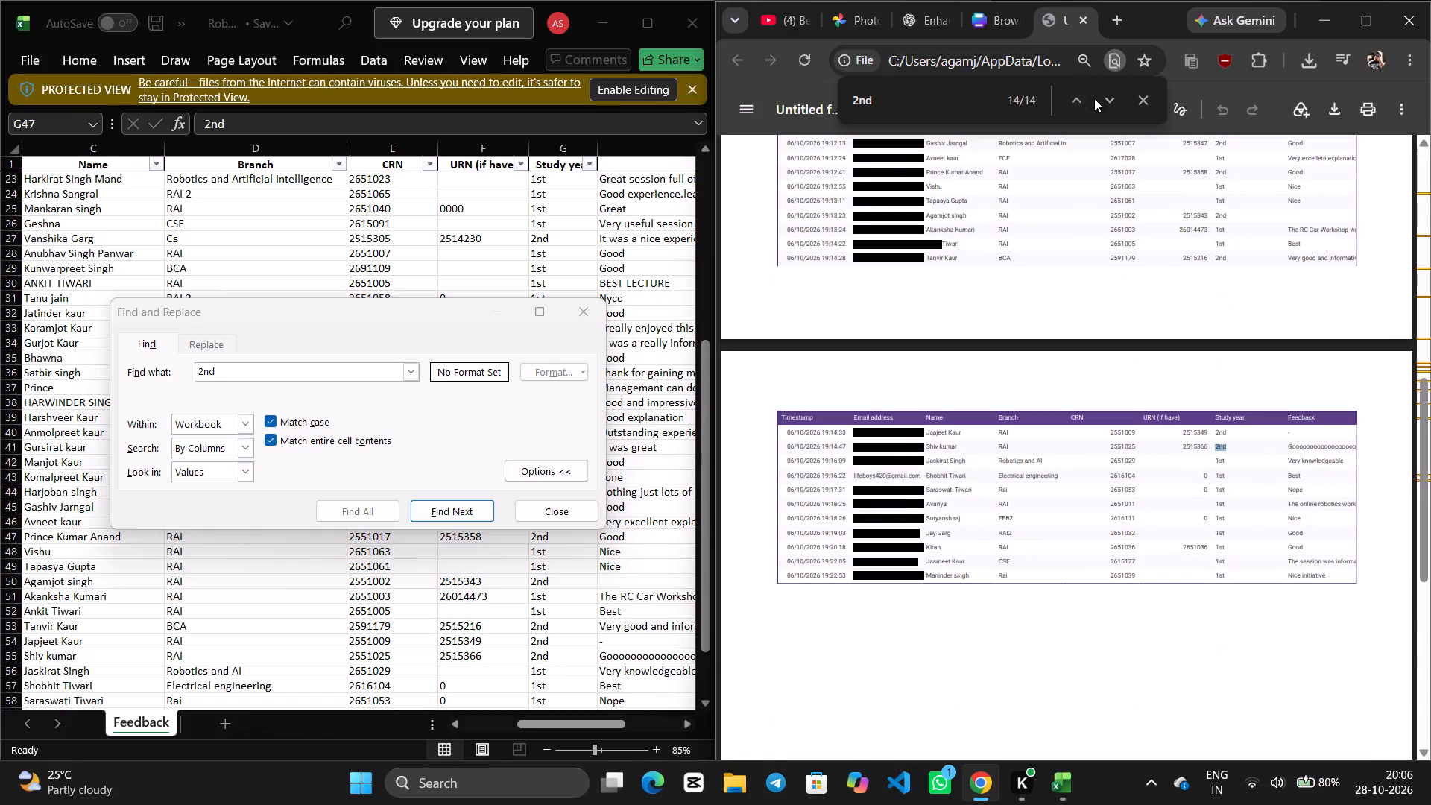
triple_click(1087, 98)
Close the PDF's text search, switch to the Canva certificate design and search it for "2nd".
left_click(964, 104)
left_click(1144, 96)
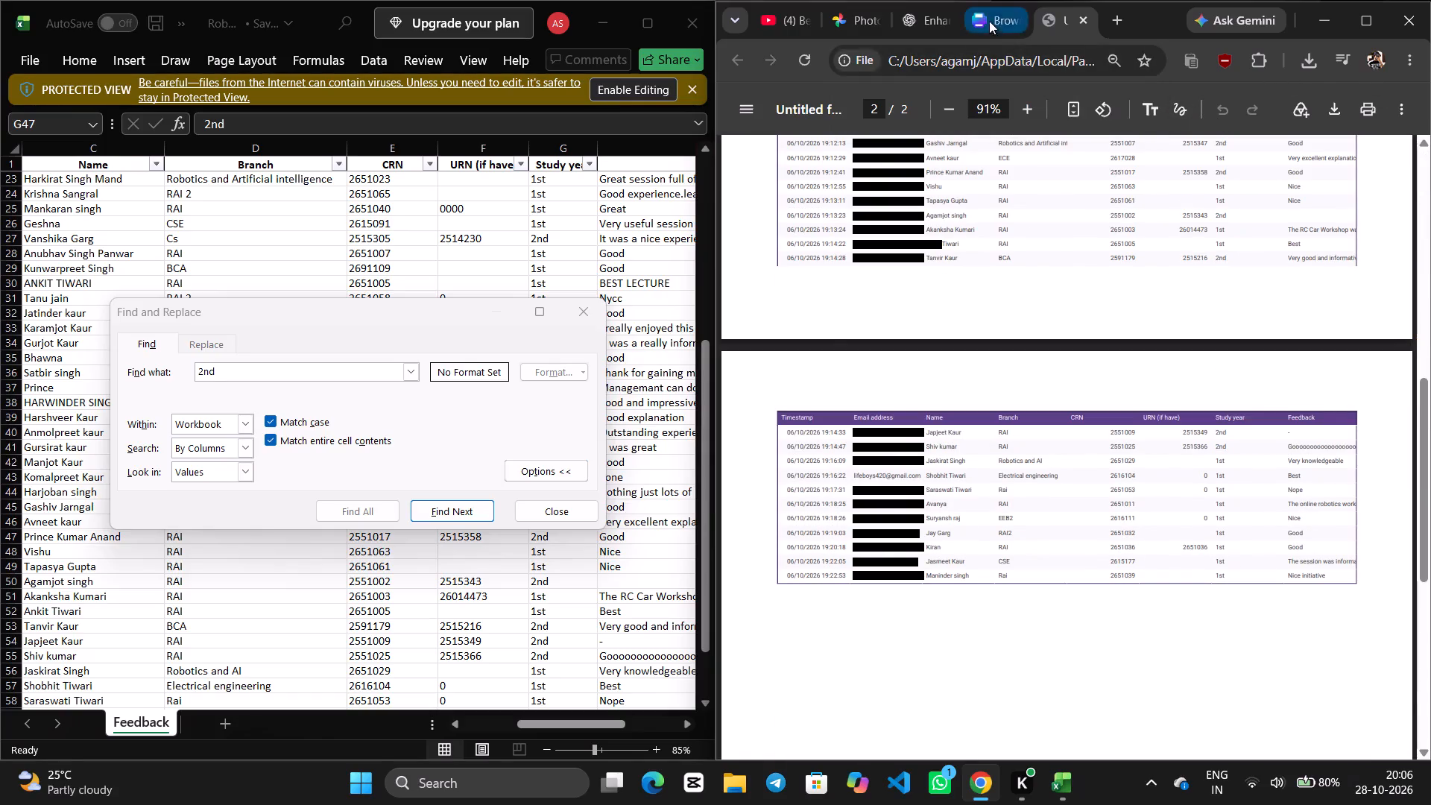
left_click(989, 21)
key("ctrl+f")
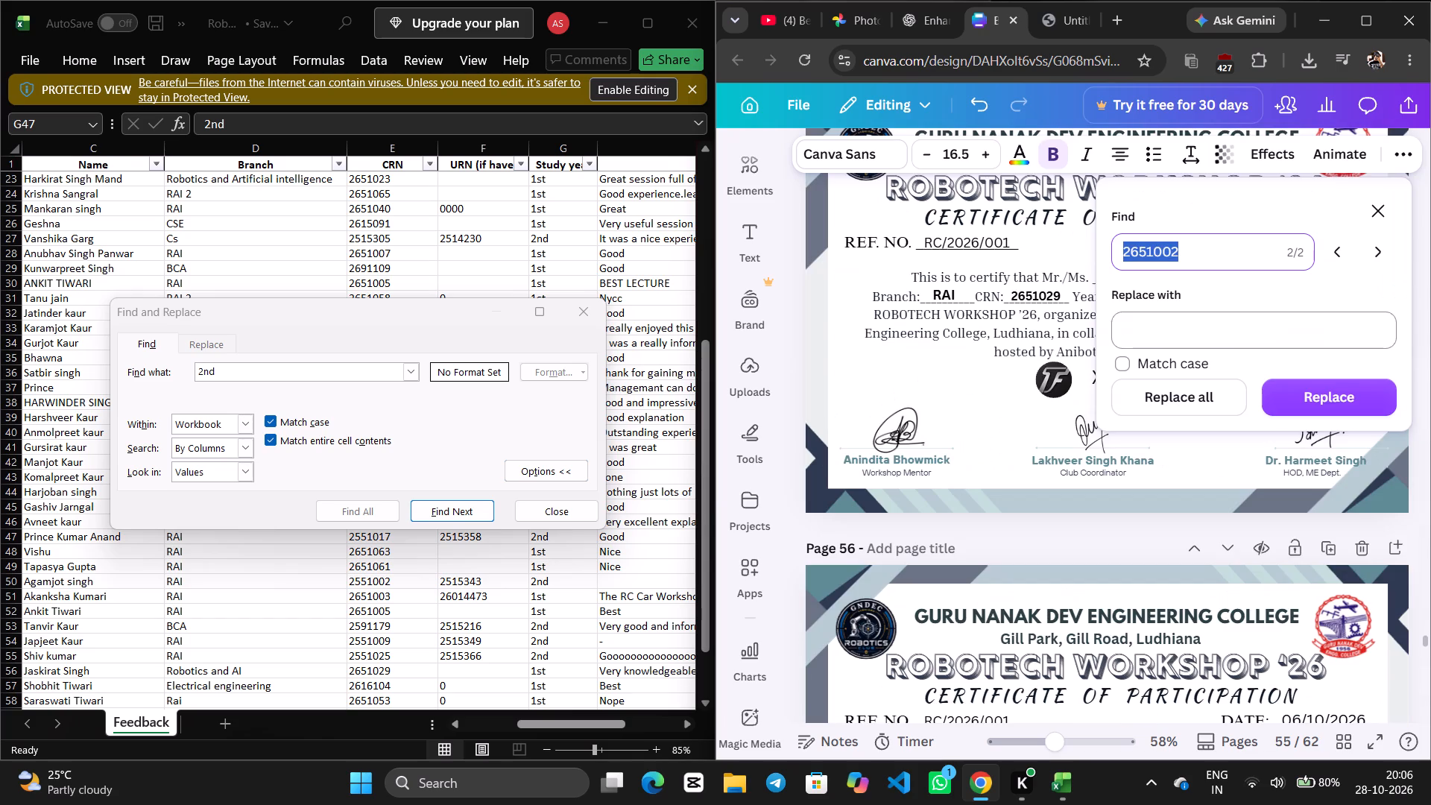
type("2nd")
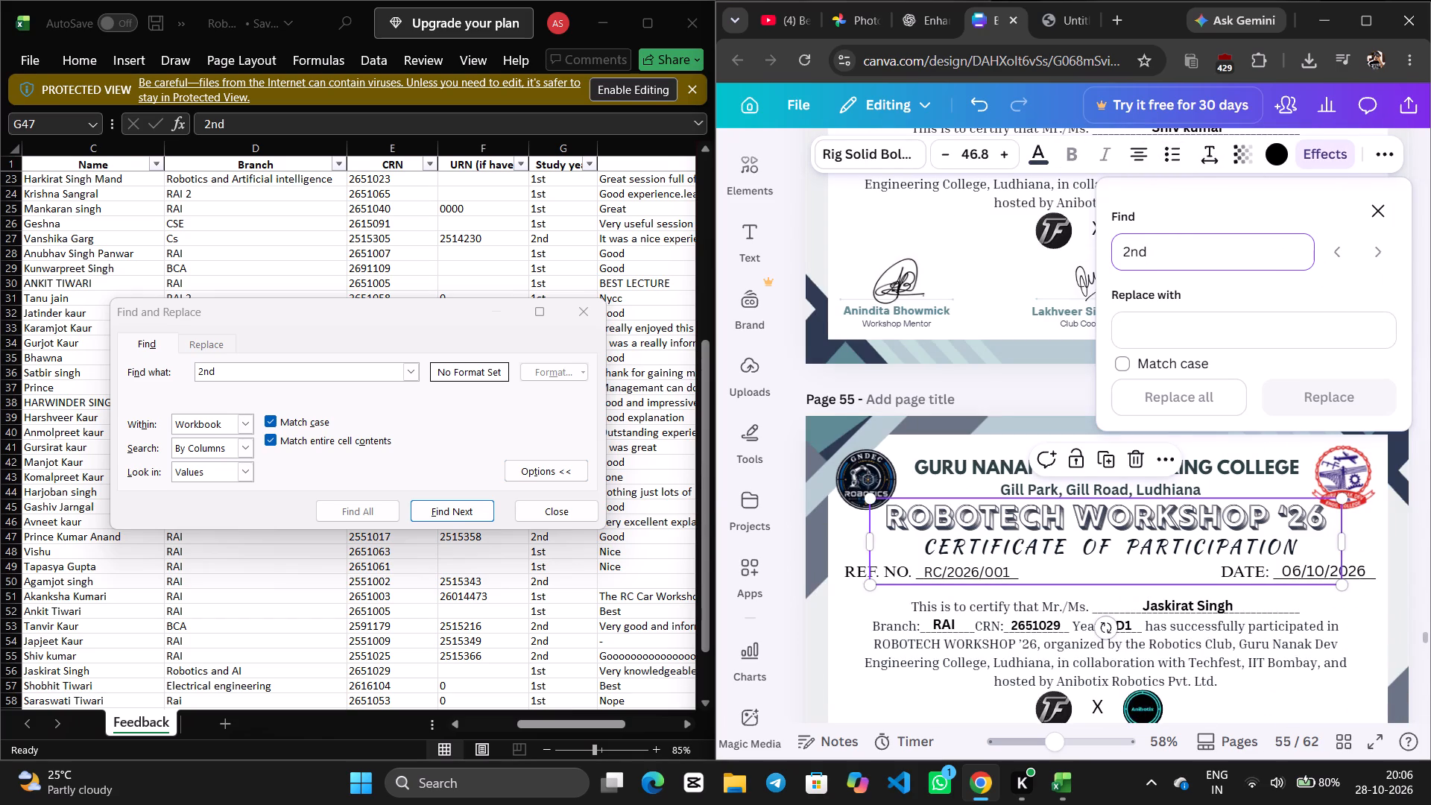
Search the certificates for the year entry "D2" instead, and close the search.
key("BackSpace")
key("BackSpace")
key("BackSpace")
key("BackSpace")
type("D2")
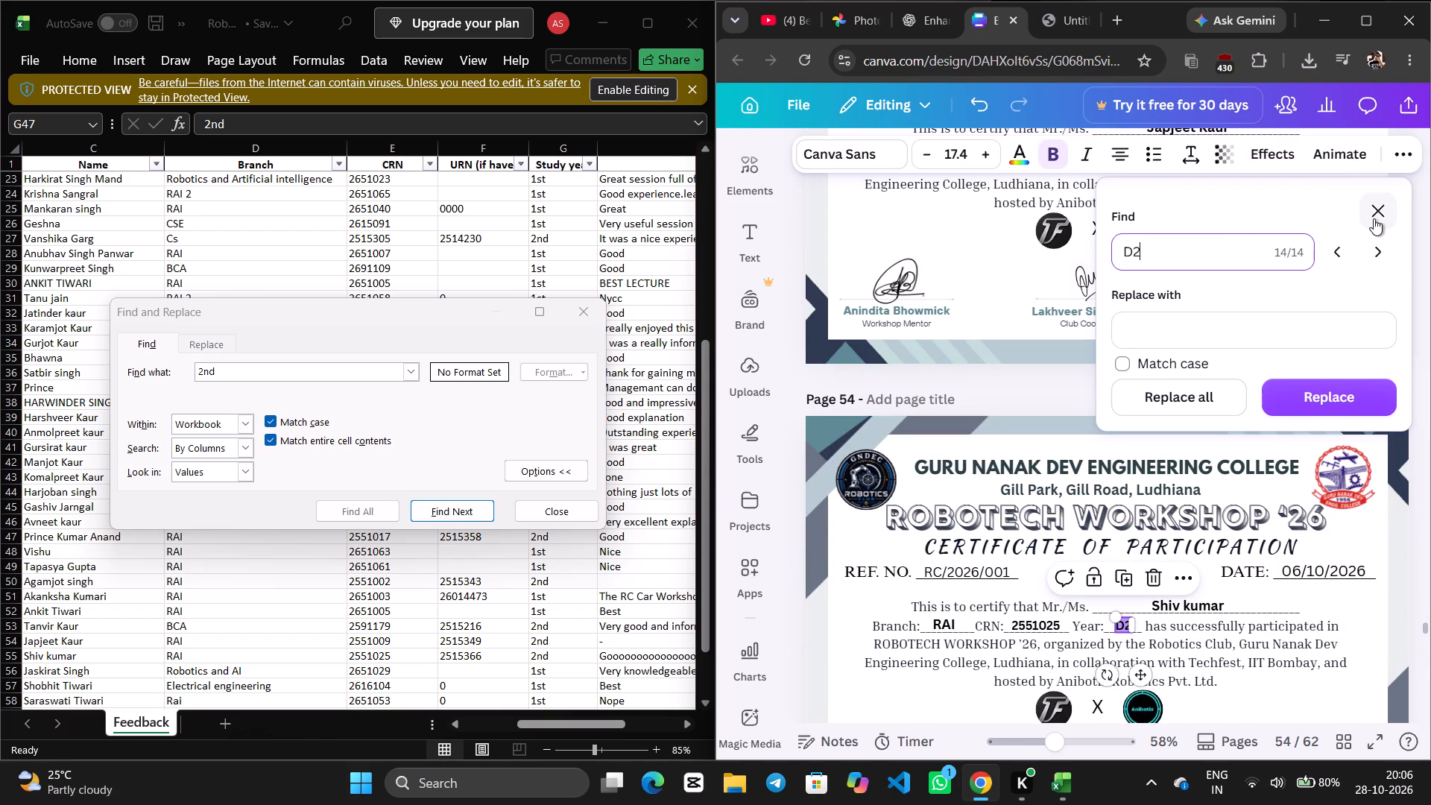
left_click(1379, 218)
Go back through the certificates from page 54 to the first certificate on page 1.
scroll(1325, 313, "down", 3)
scroll(1325, 313, "up", 10)
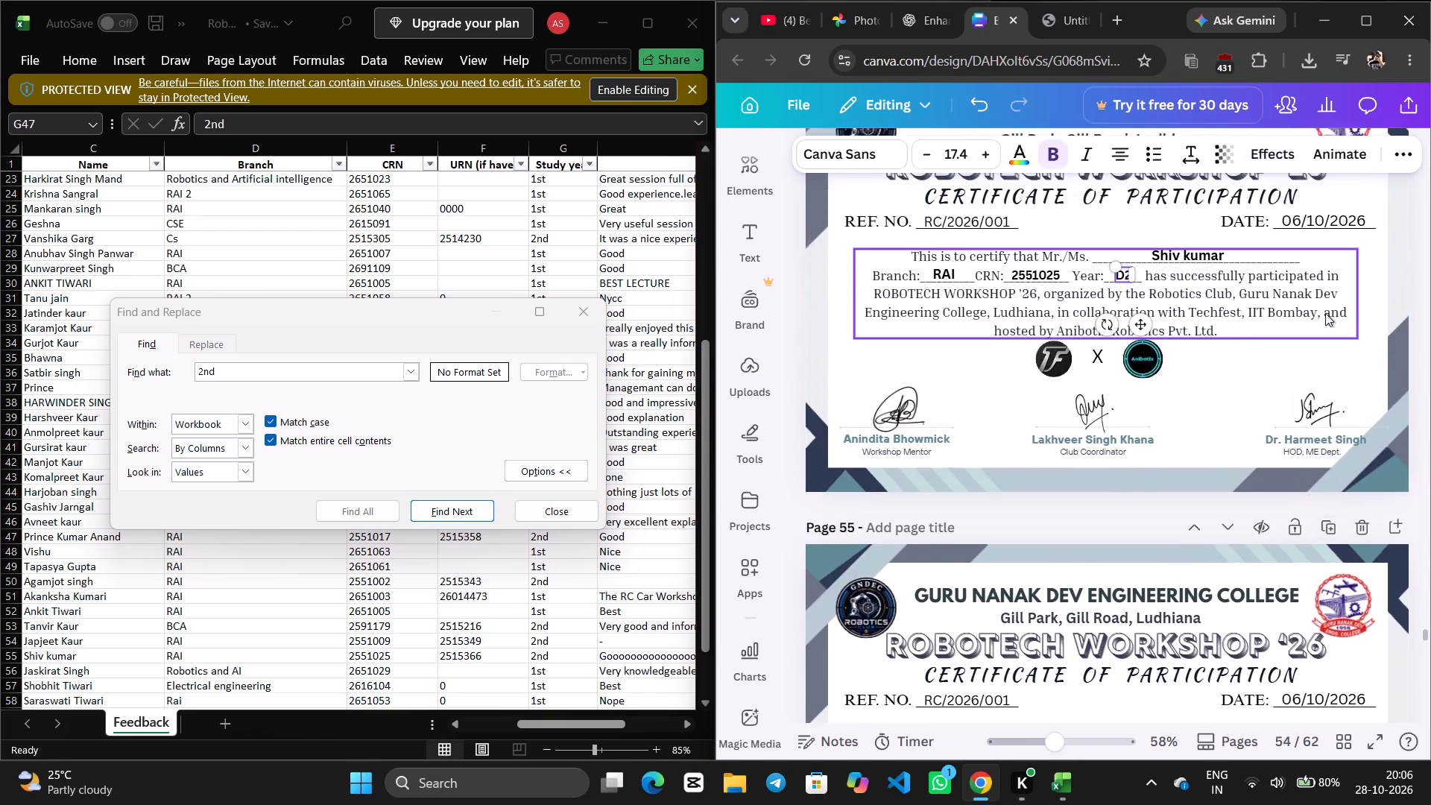
scroll(1325, 313, "up", 20)
scroll(1325, 313, "up", 20)
scroll(1325, 313, "up", 1)
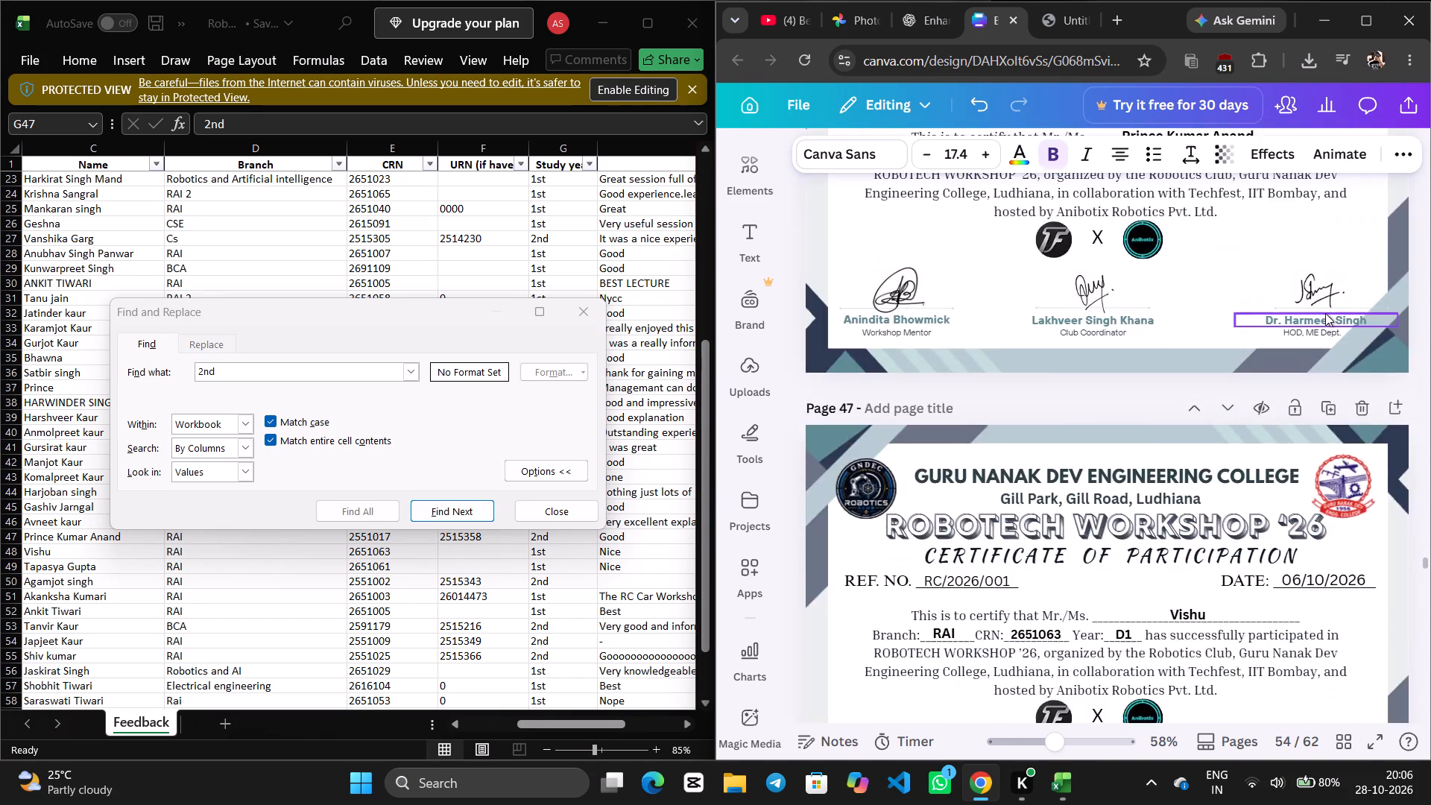
scroll(1325, 313, "up", 20)
scroll(1325, 313, "up", 20)
scroll(1325, 313, "up", 1)
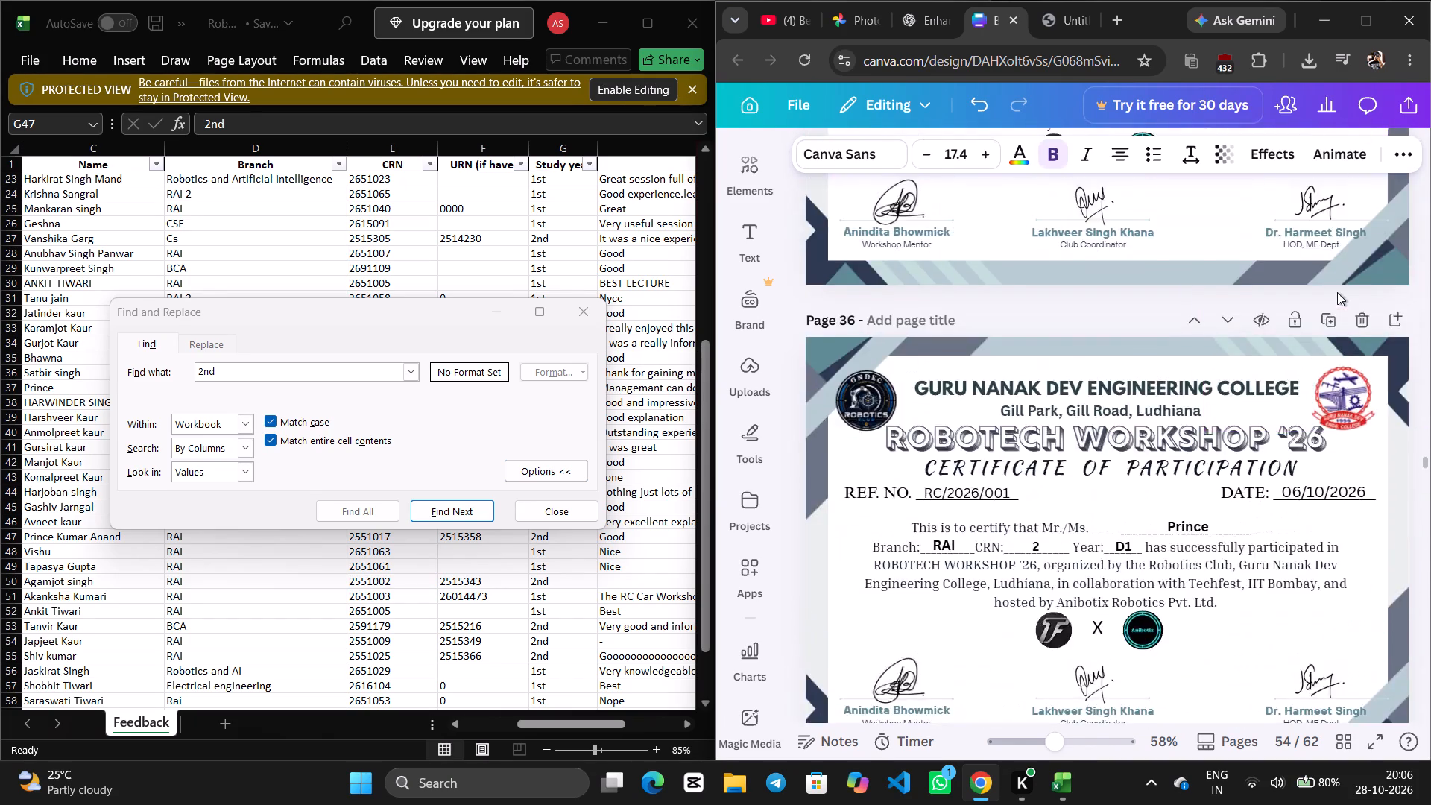
scroll(1337, 292, "up", 20)
scroll(1337, 292, "up", 20)
scroll(1337, 292, "up", 1)
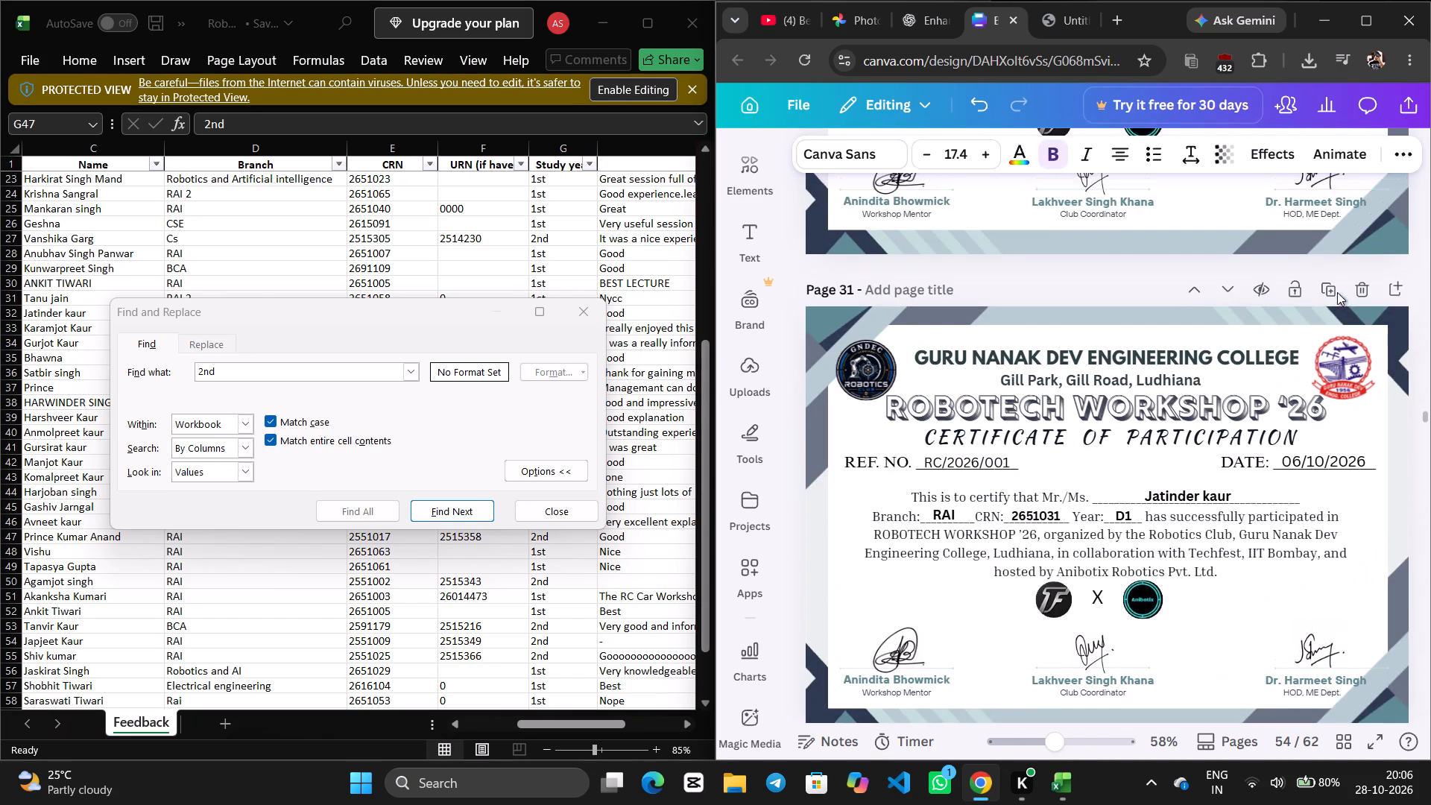
scroll(1337, 292, "up", 20)
scroll(1337, 292, "up", 19)
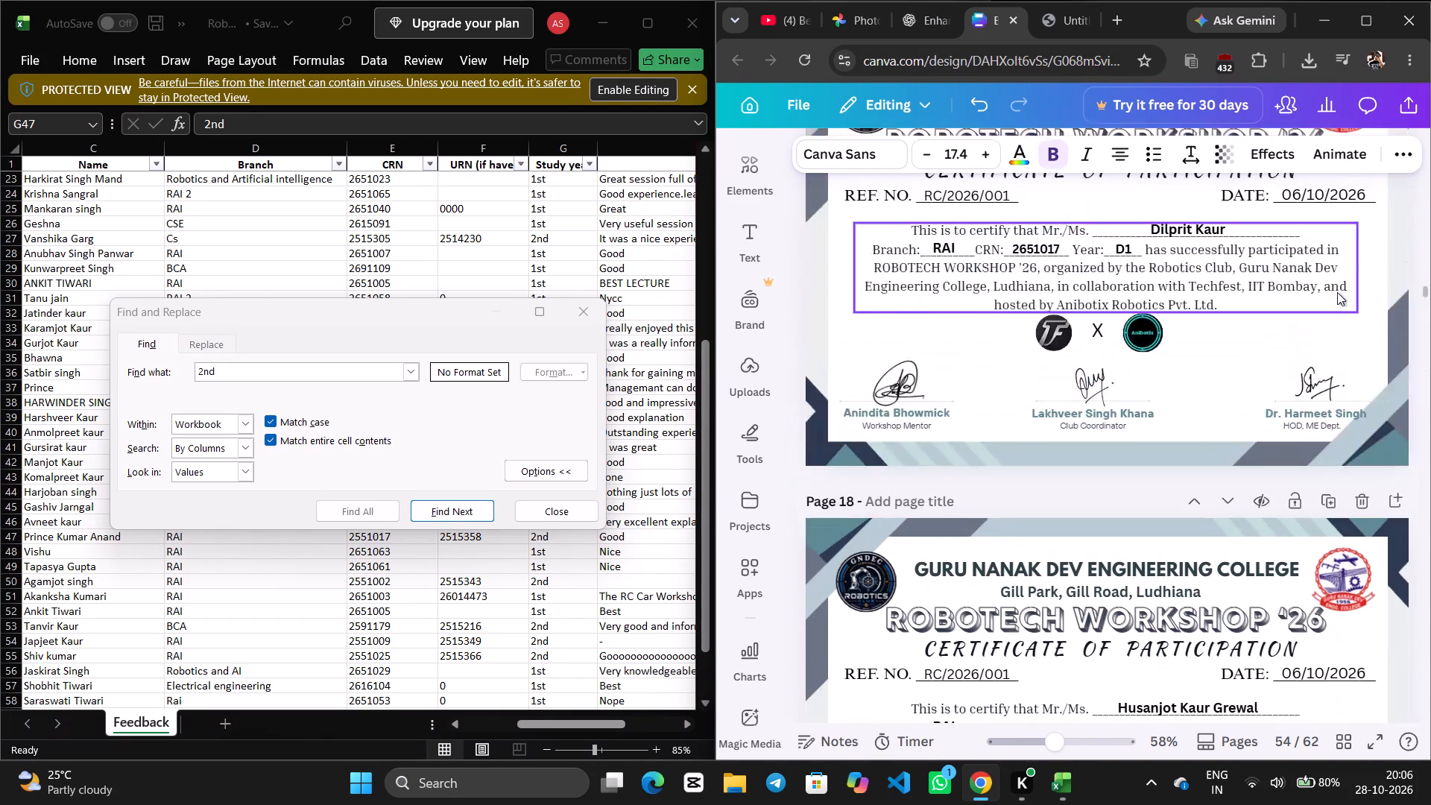
left_click_drag(1424, 291, 1430, 151)
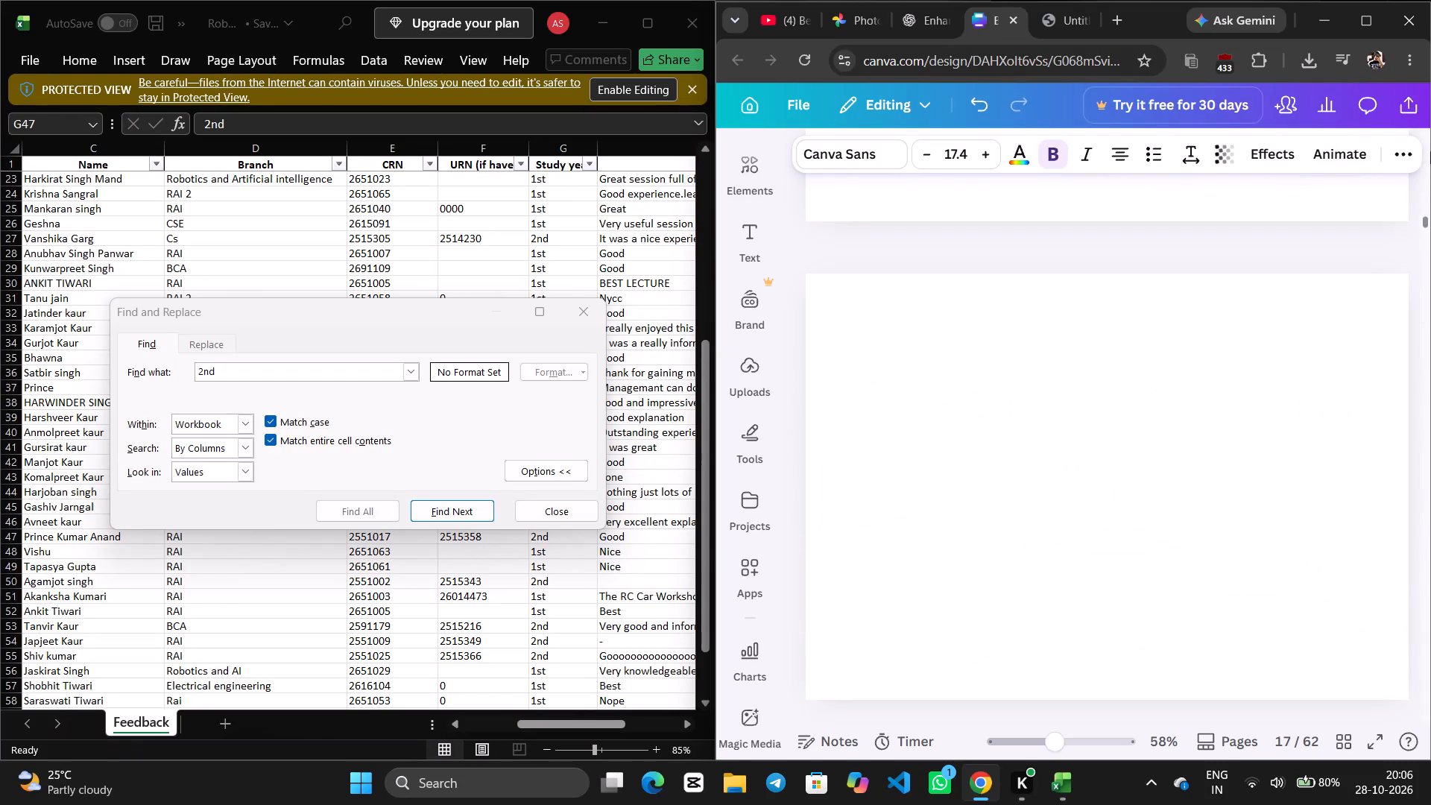
left_click_drag(1430, 151, 1421, 106)
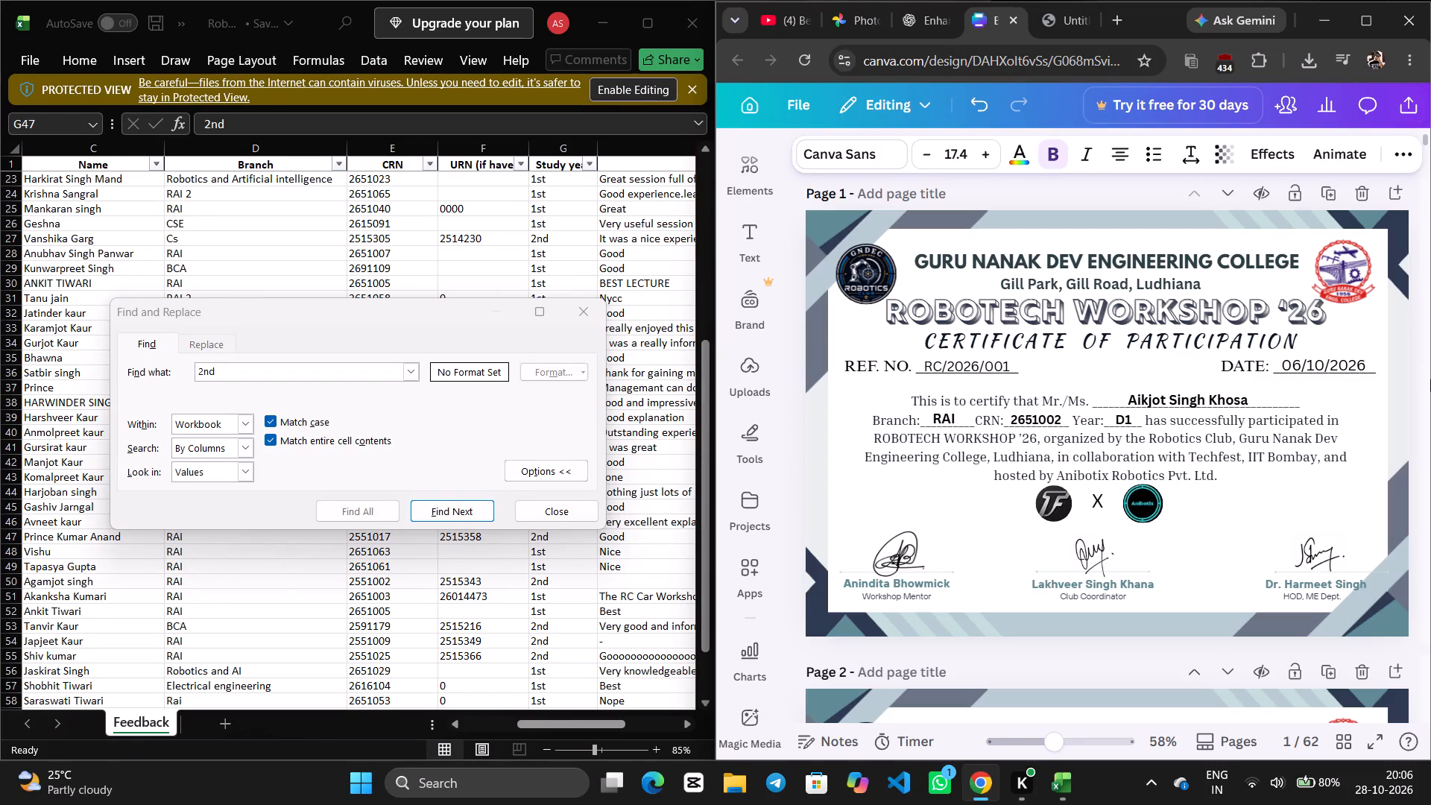
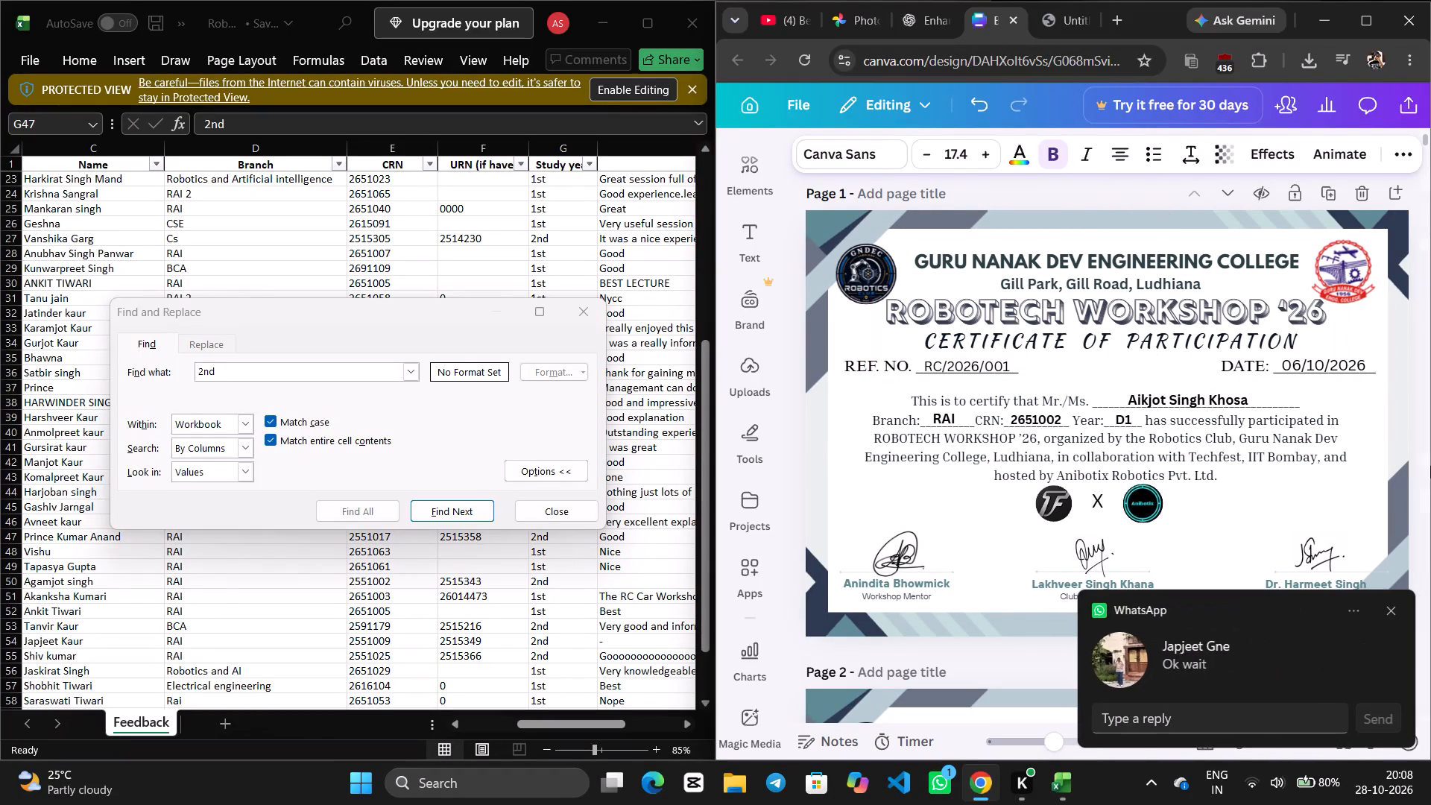
Dismiss the incoming WhatsApp message notification covering the certificate design.
left_click(1388, 612)
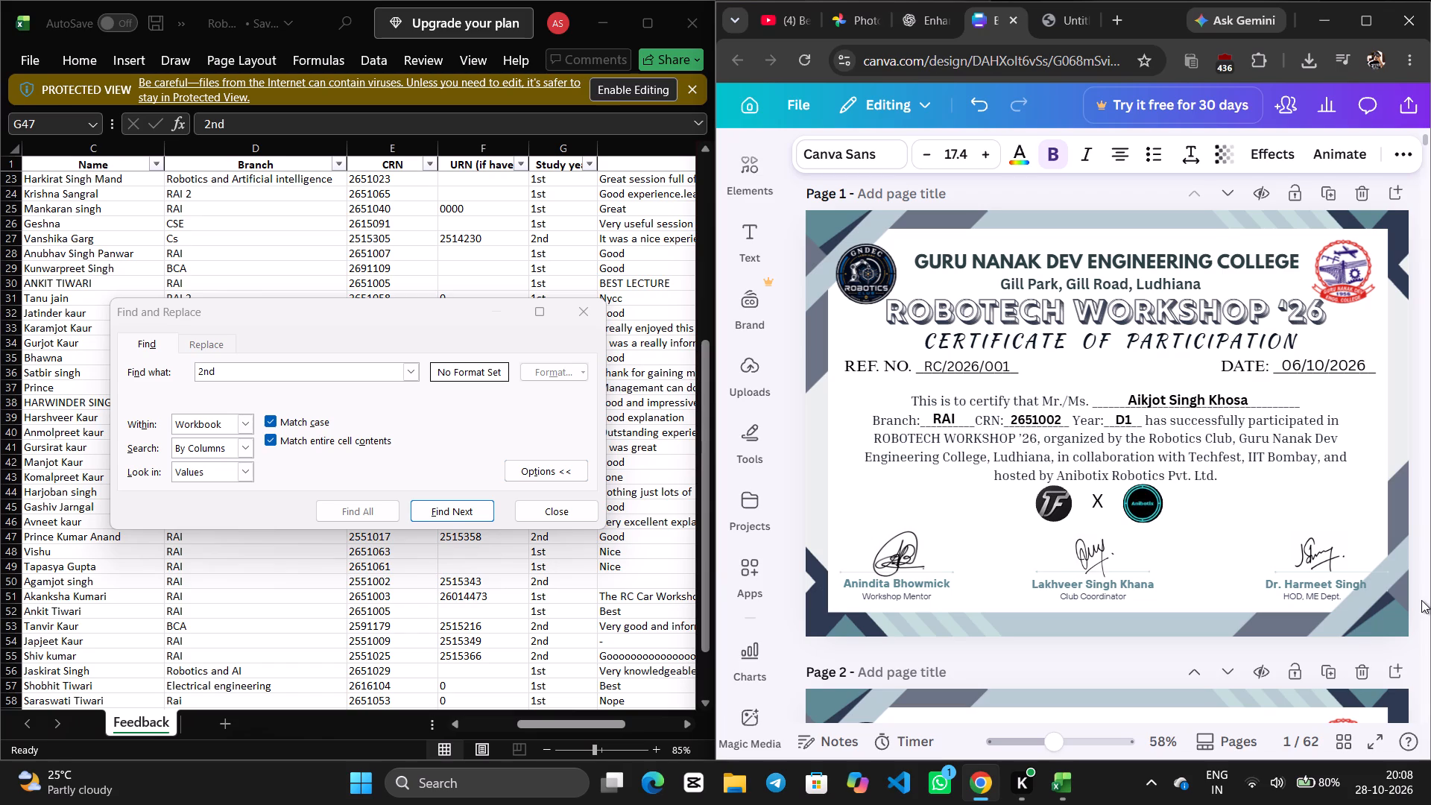
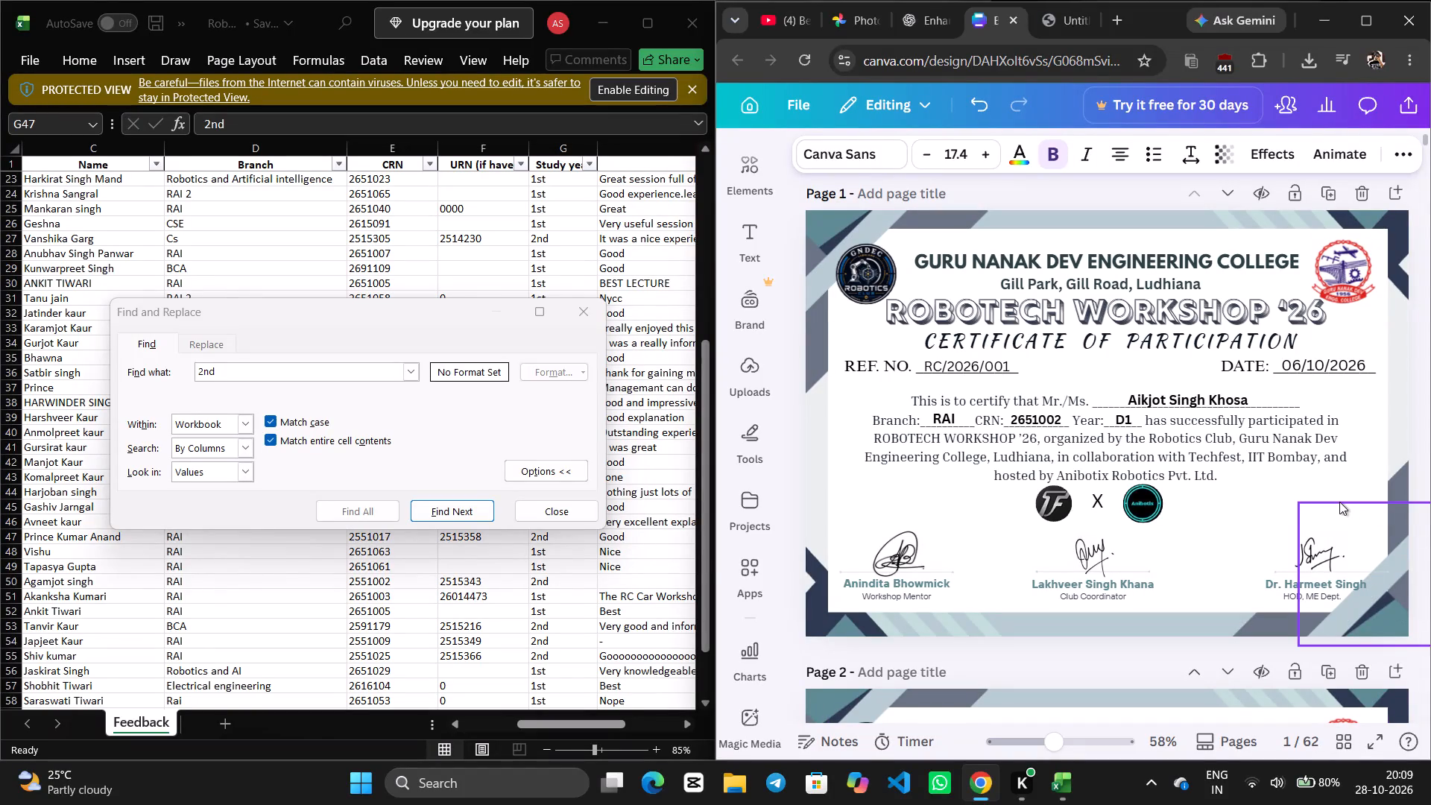
Search the text of the certificate design for "ja" to locate the participant's certificate.
left_click(1222, 217)
key("ctrl+f")
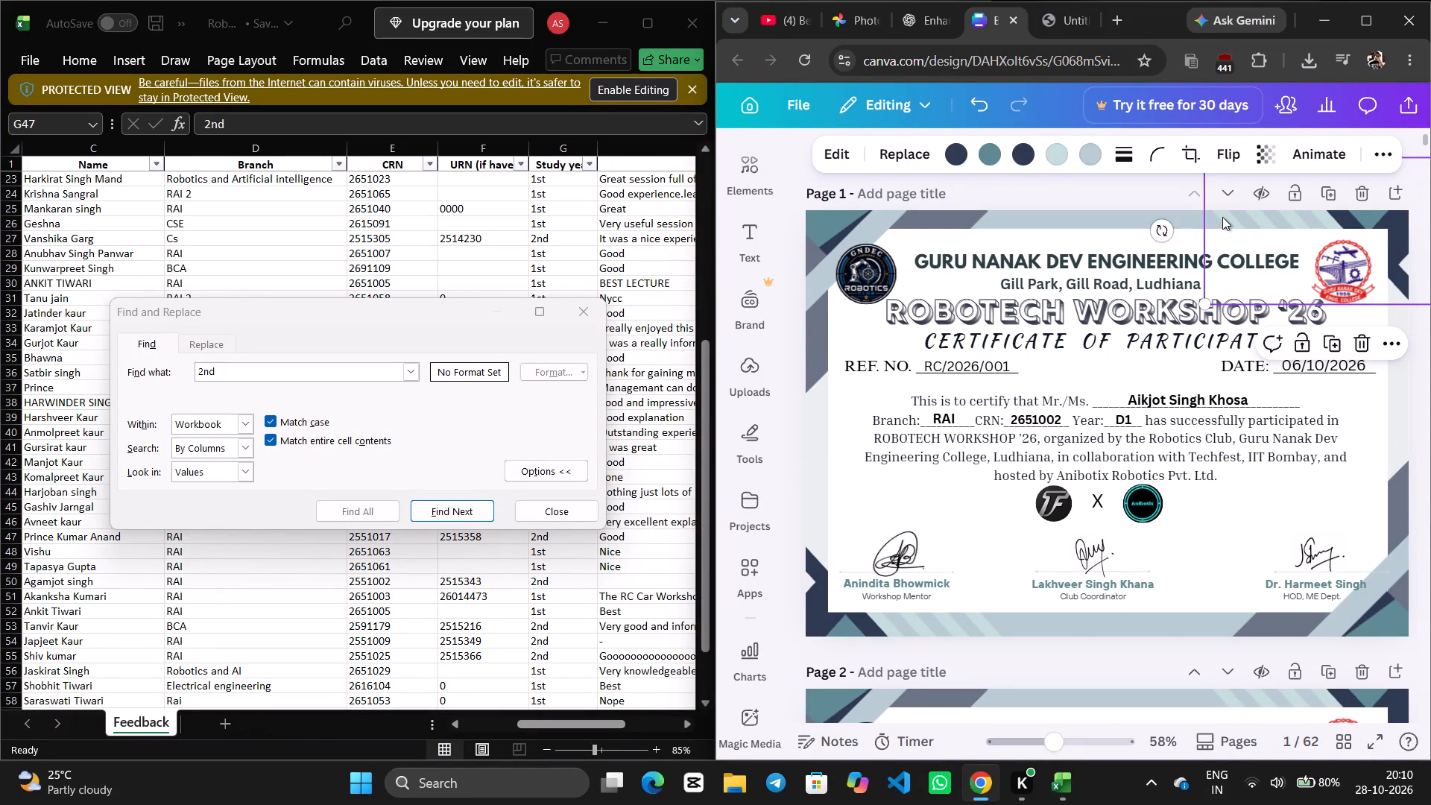
type("ja")
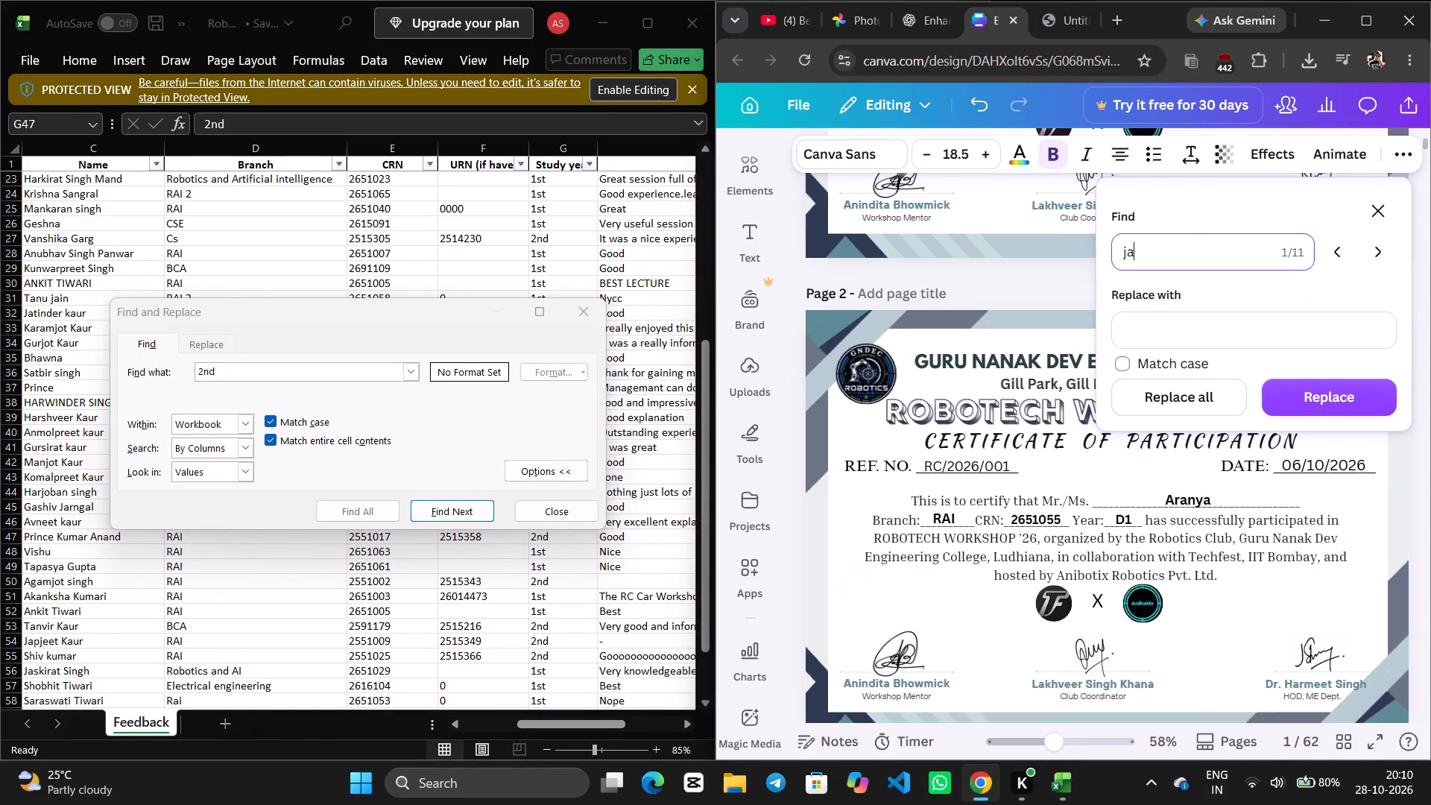
Narrow the certificate text search to "jap", close the search, and view the matching participant's certificate on page 53.
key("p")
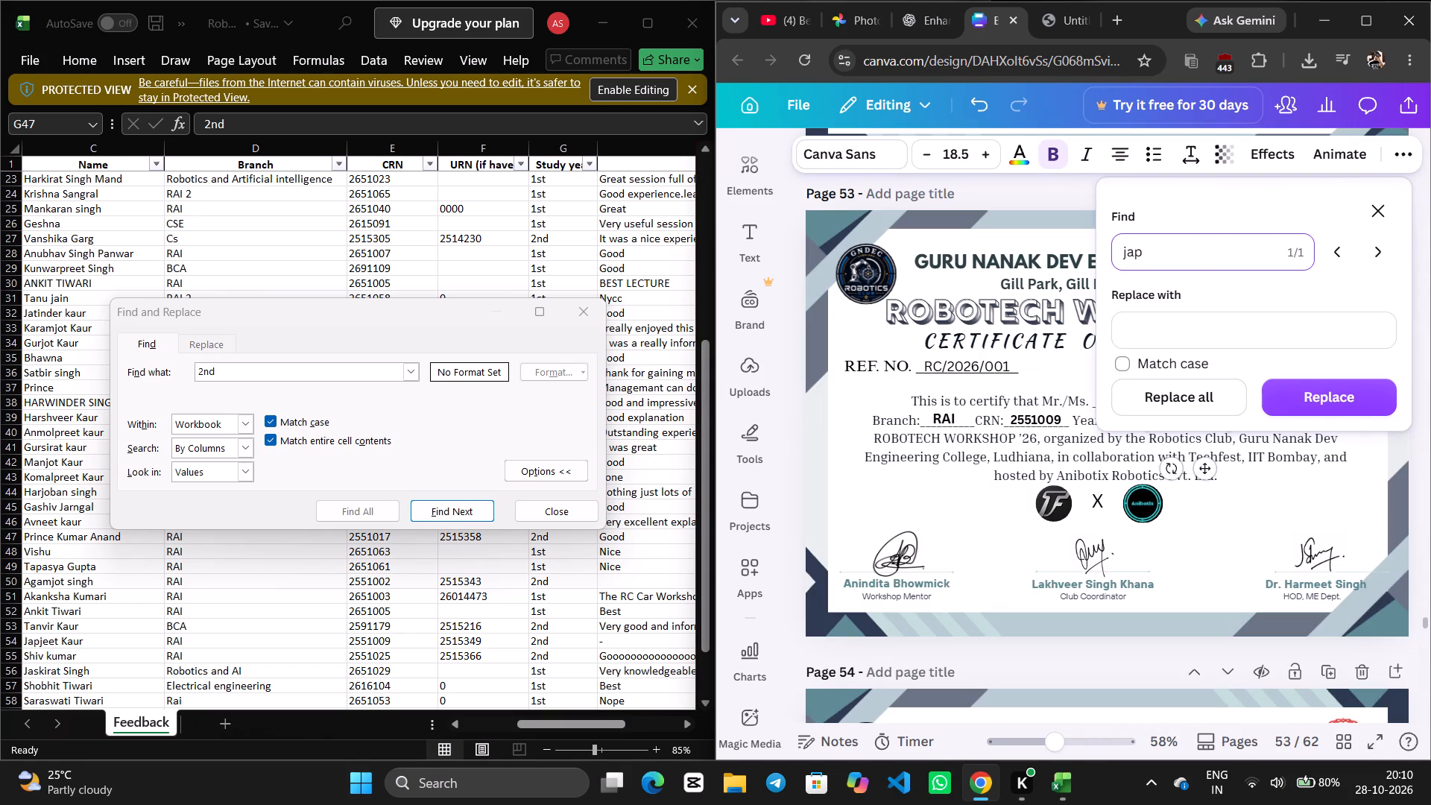
left_click(1377, 210)
left_click(1430, 496)
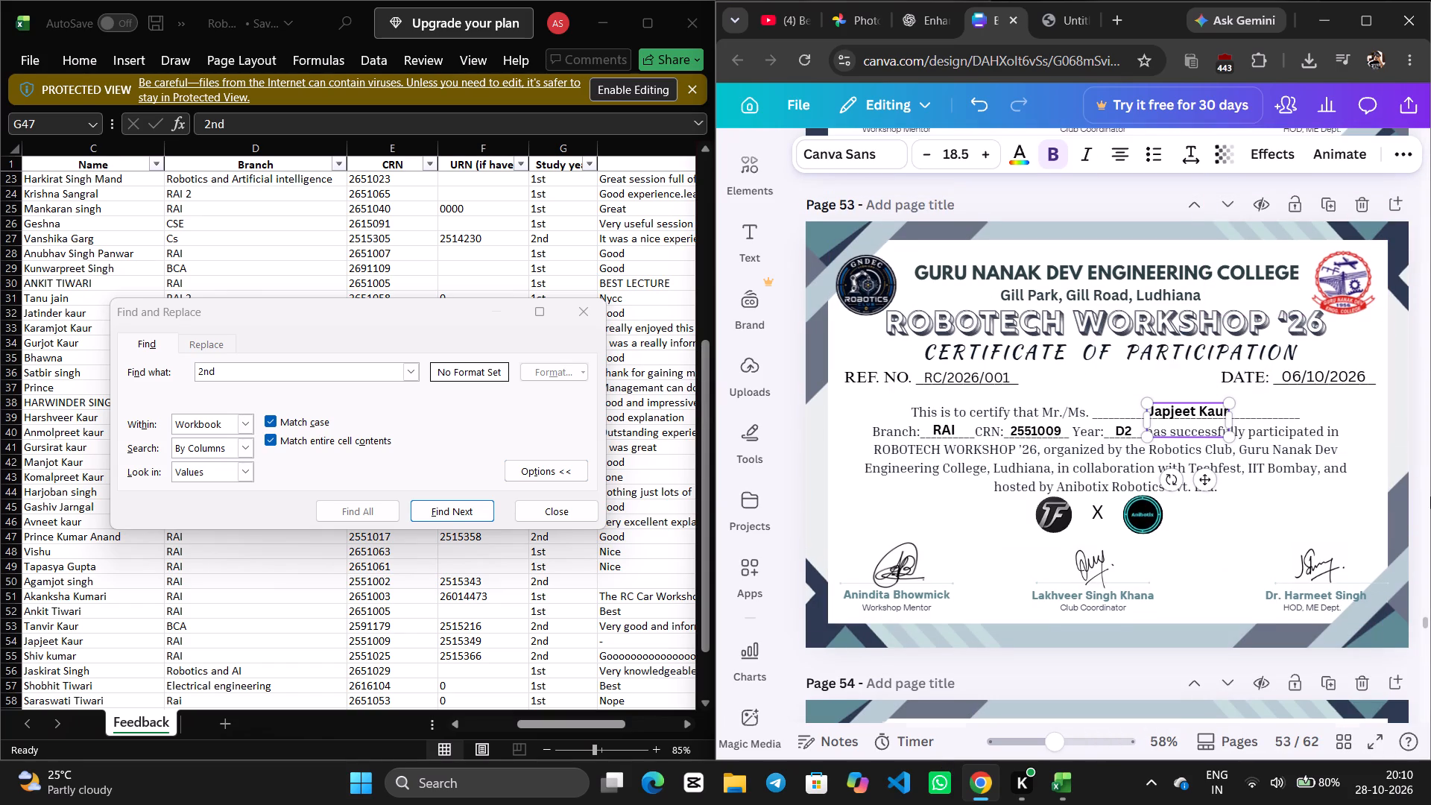
left_click(1392, 484)
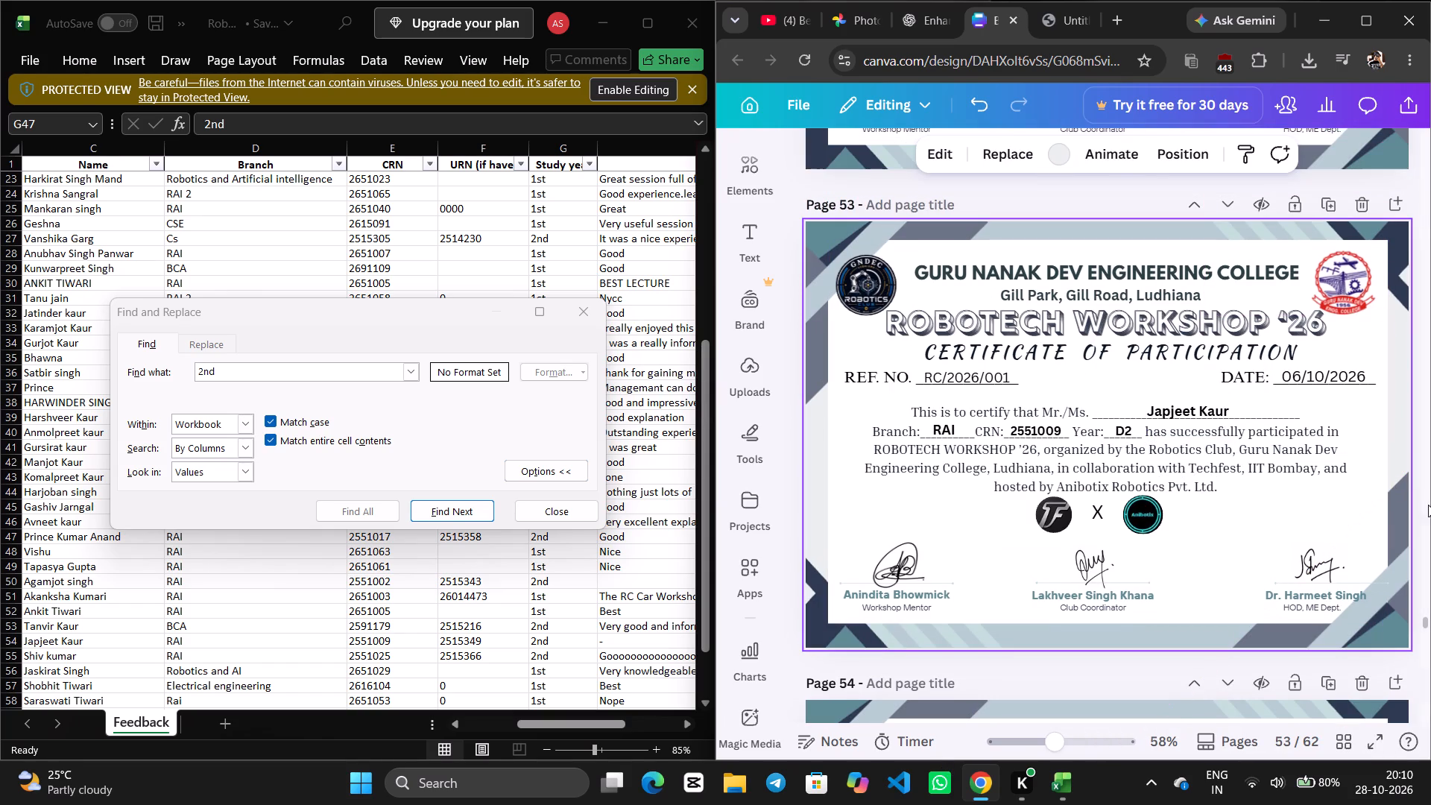
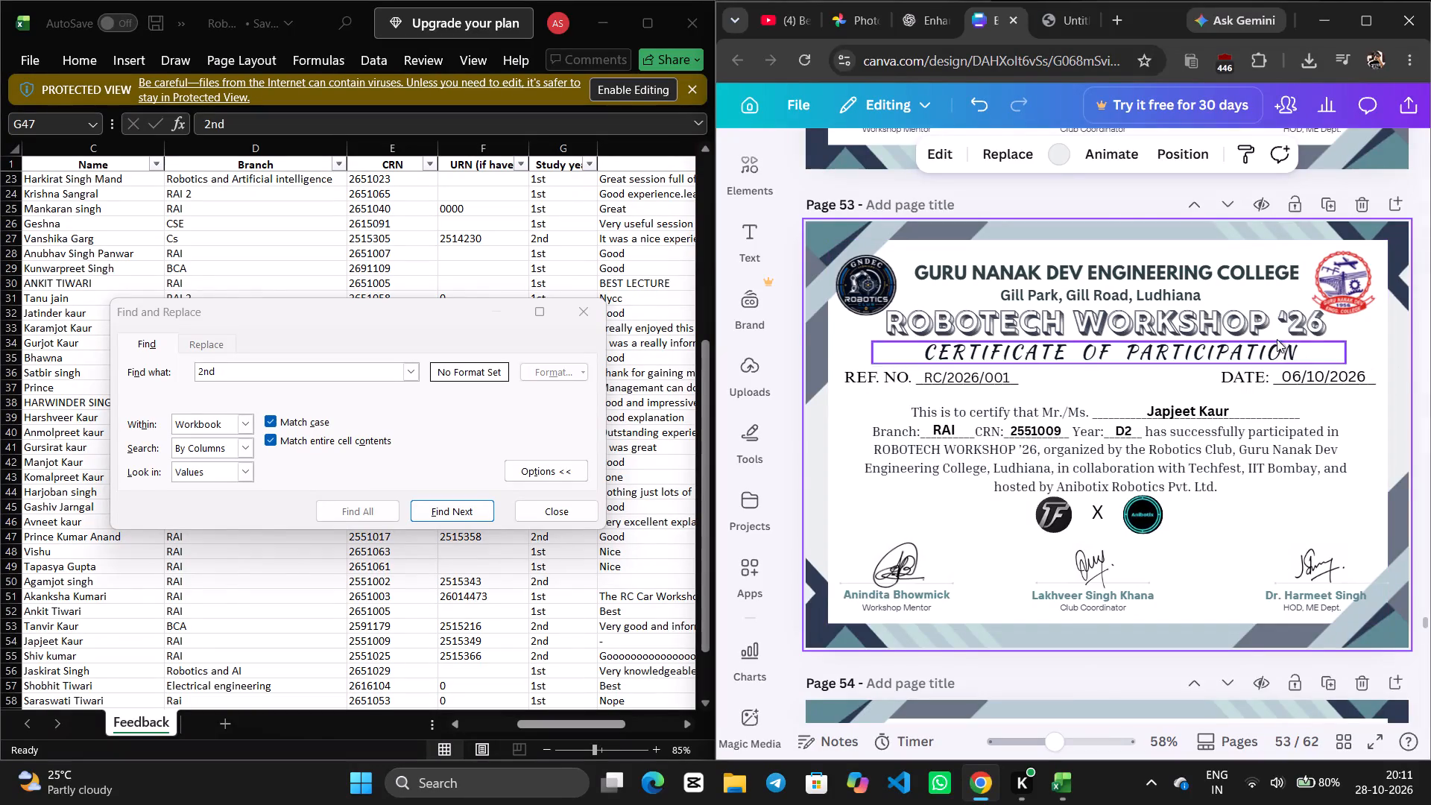
Search the certificate design for "prince" and check the matching certificates.
scroll(1281, 336, "up", 4)
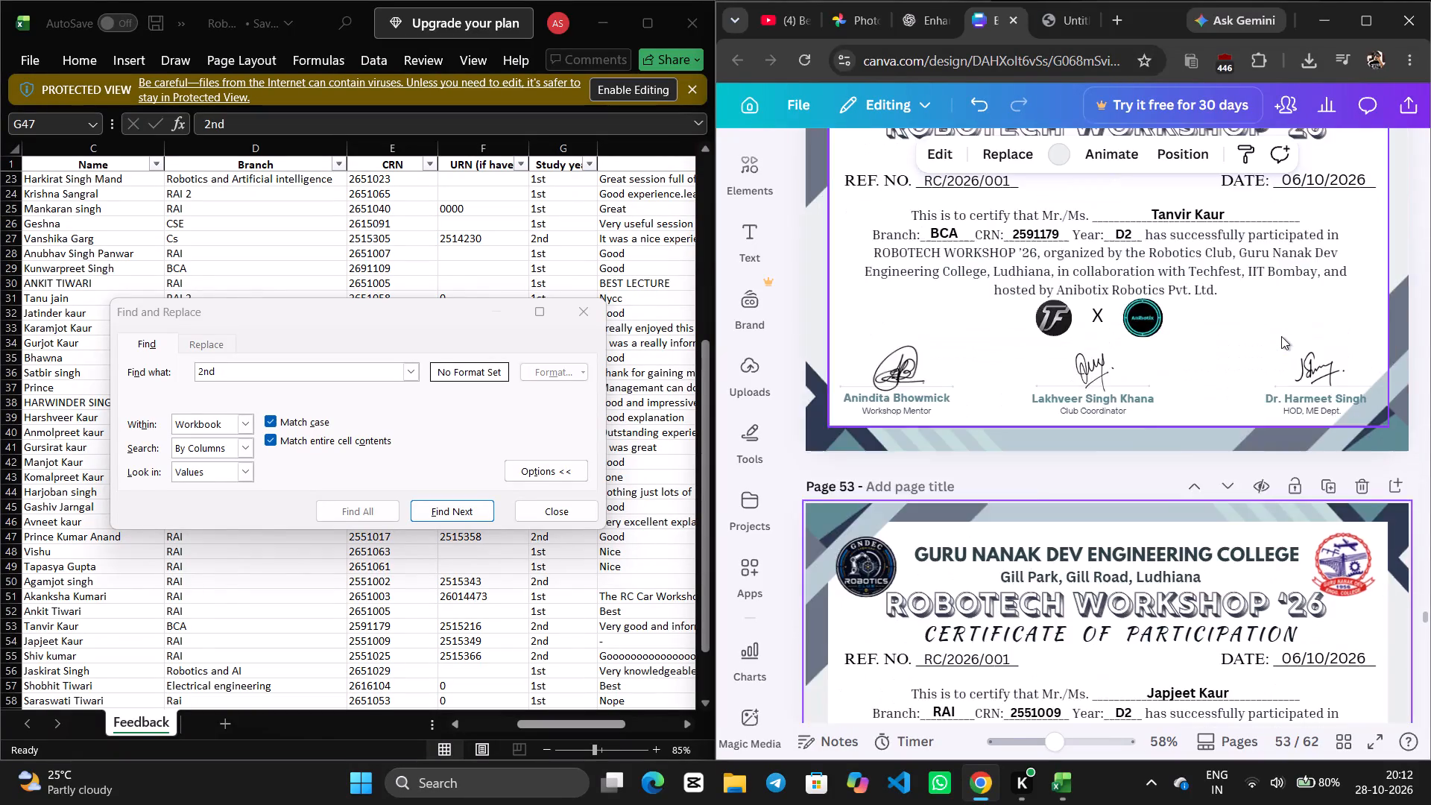
scroll(1281, 336, "up", 5)
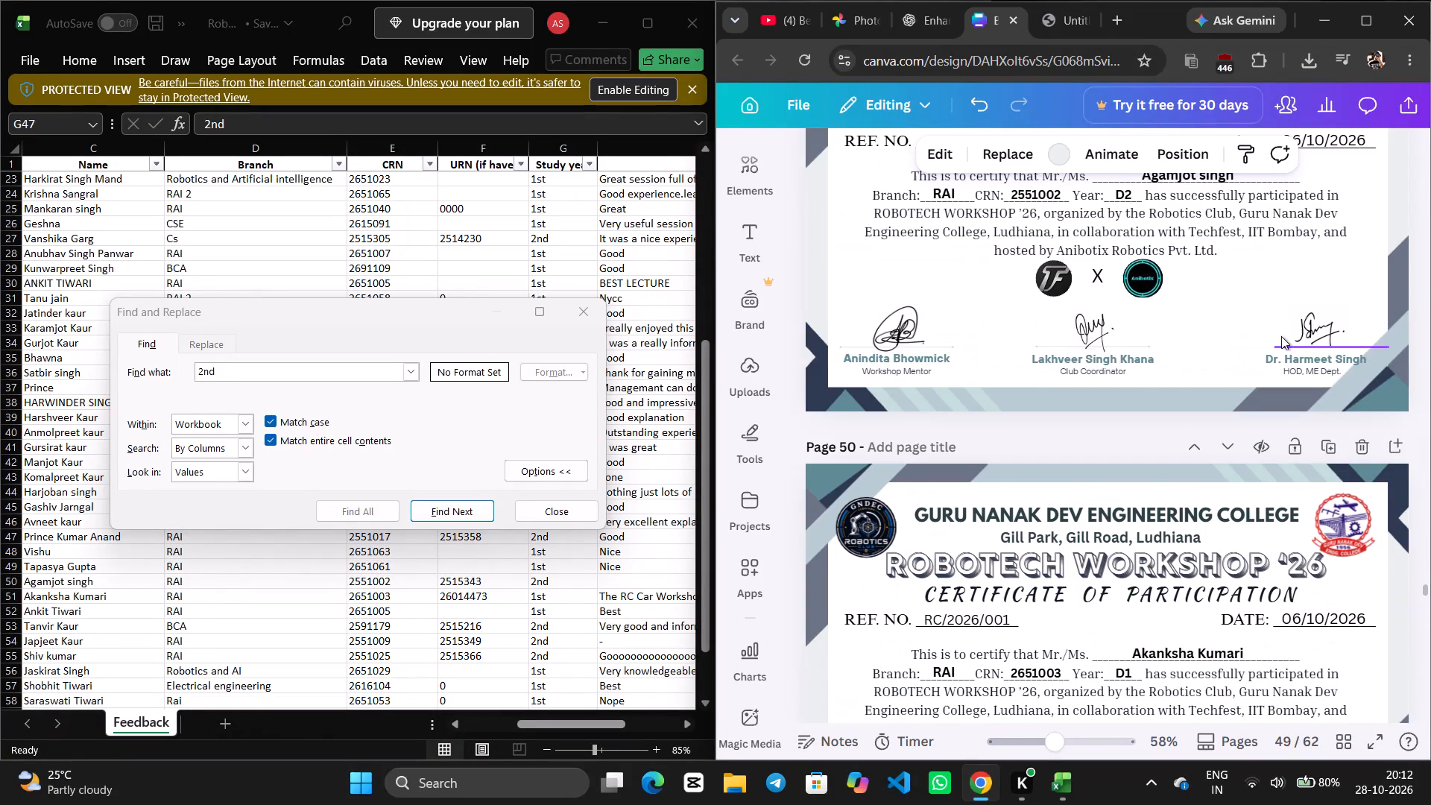
key("ctrl+f")
type("prince")
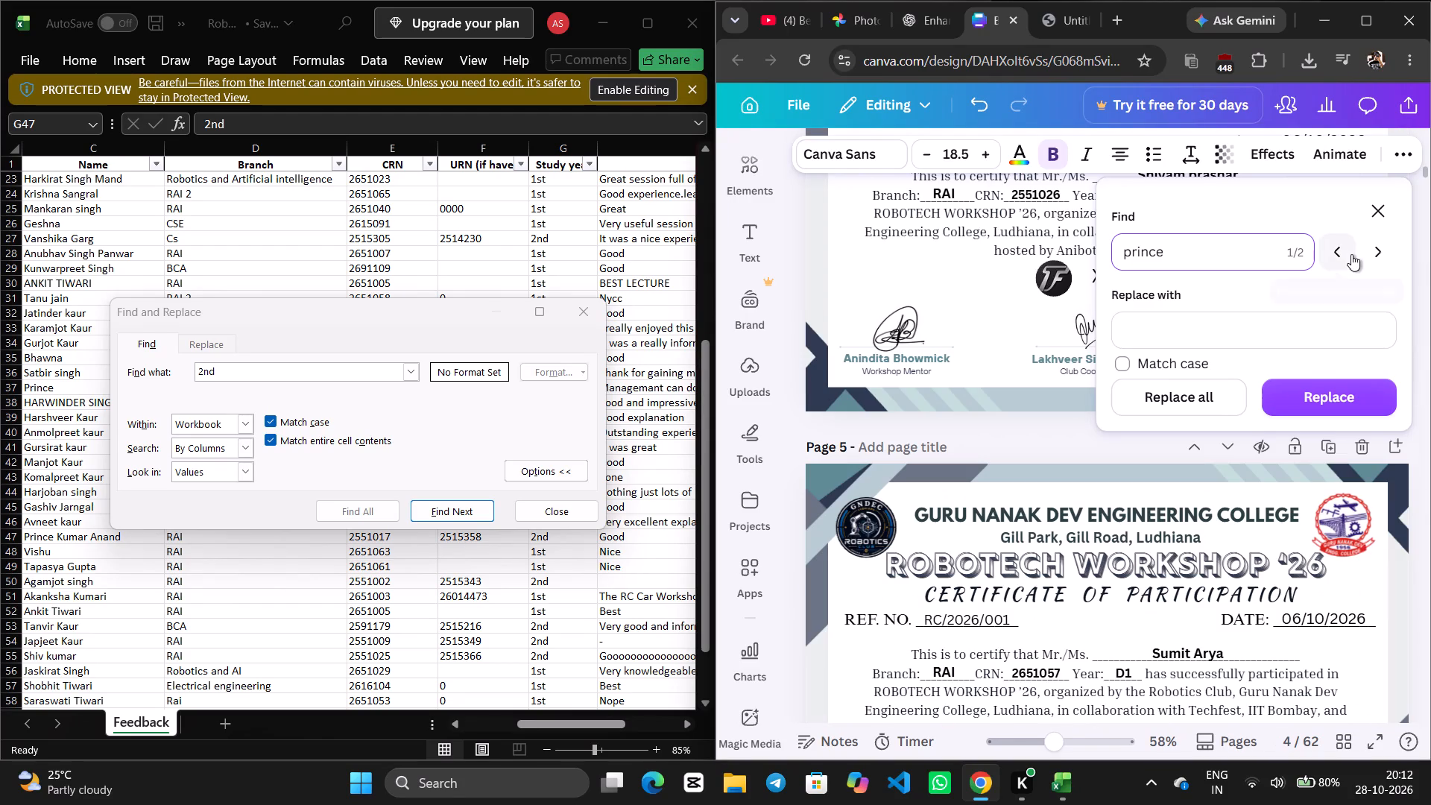
scroll(1032, 380, "up", 1)
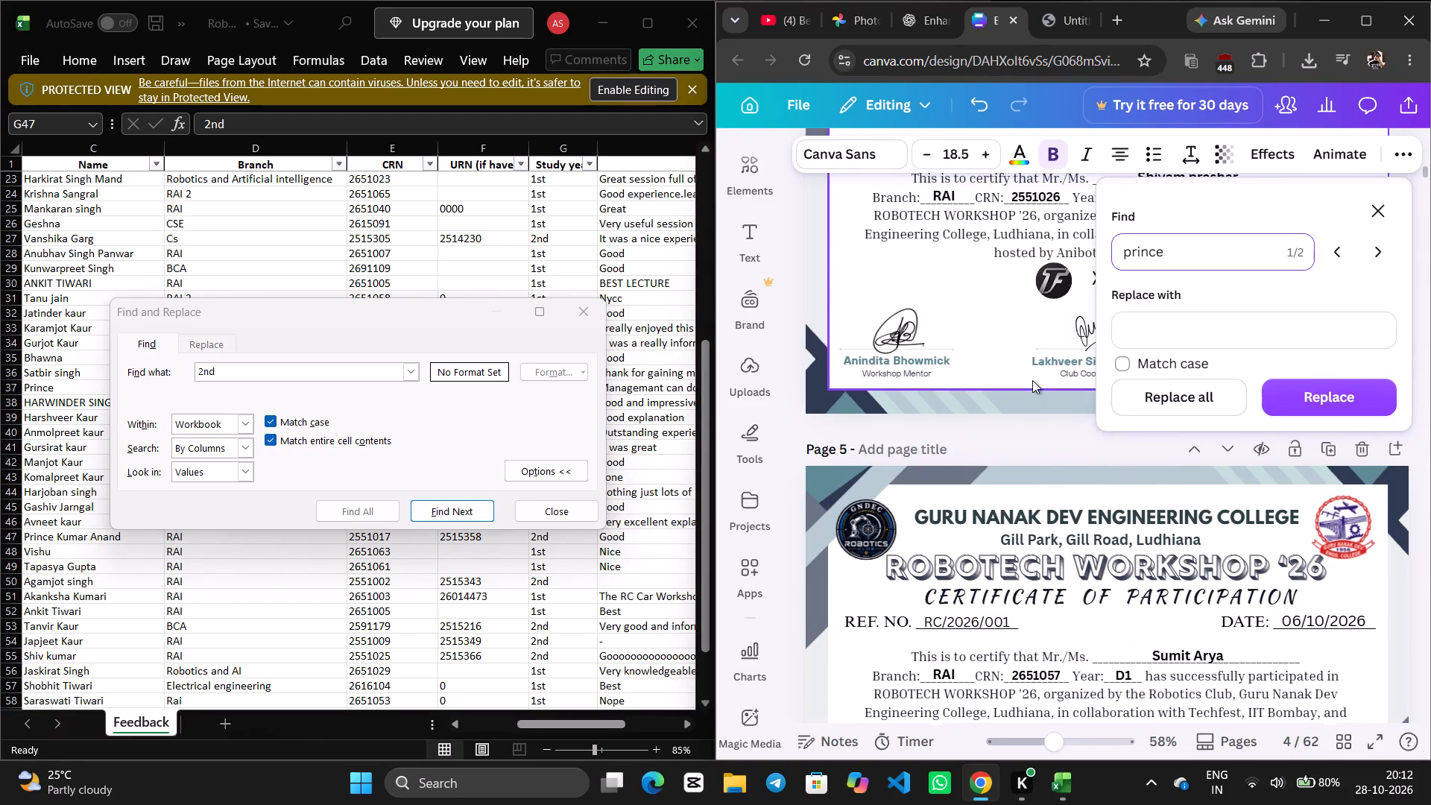
scroll(1032, 380, "up", 1)
left_click(1374, 211)
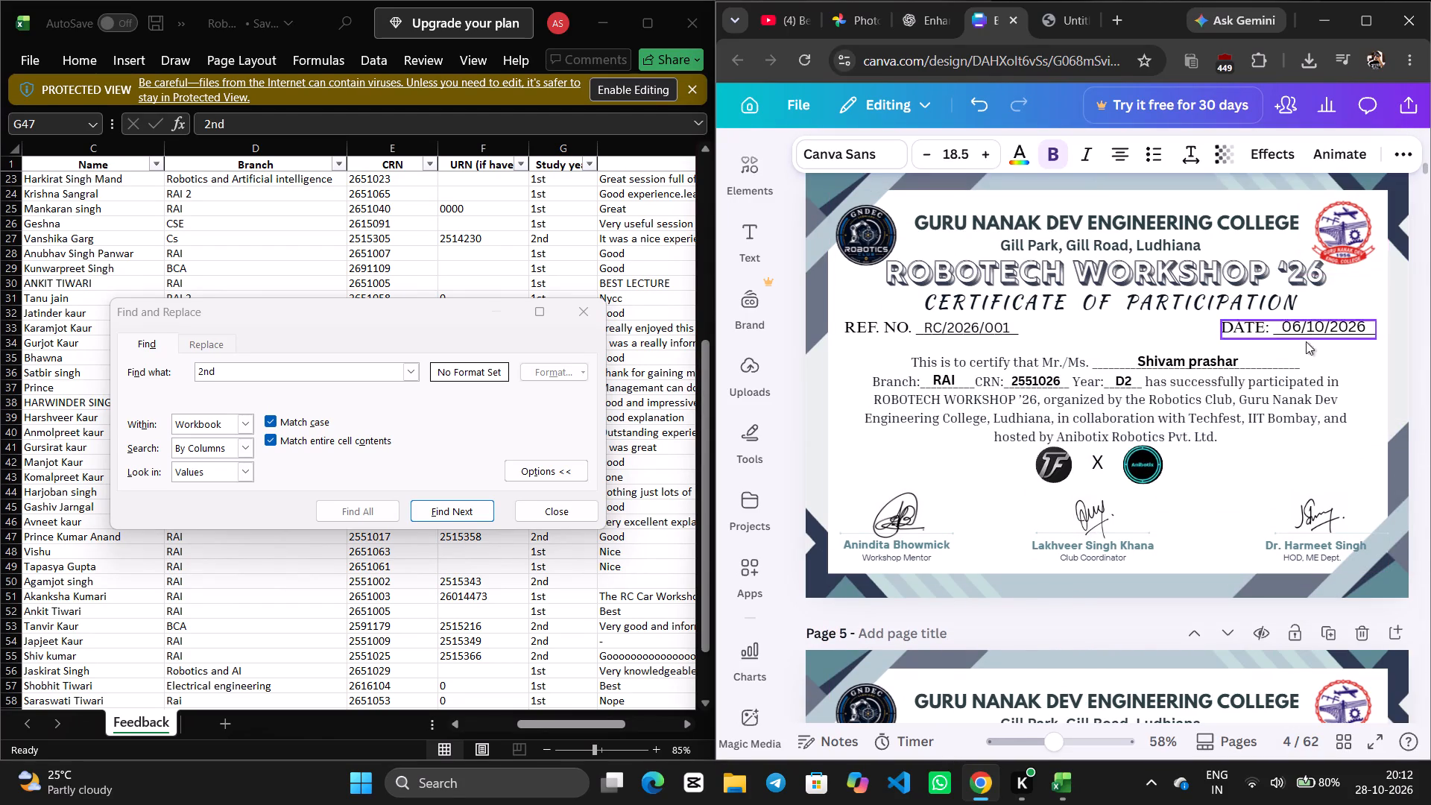
scroll(1299, 359, "down", 4)
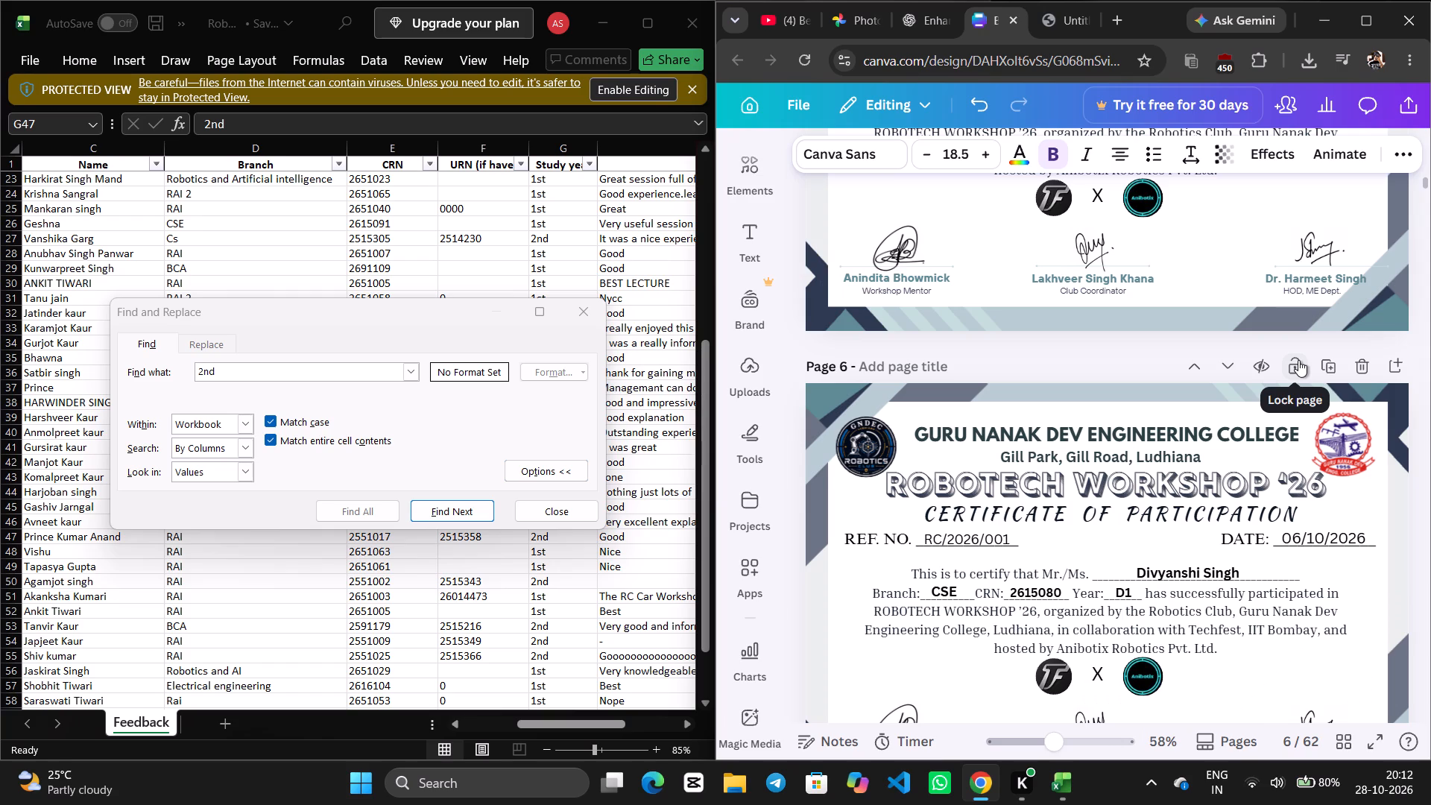
key("ctrl+f")
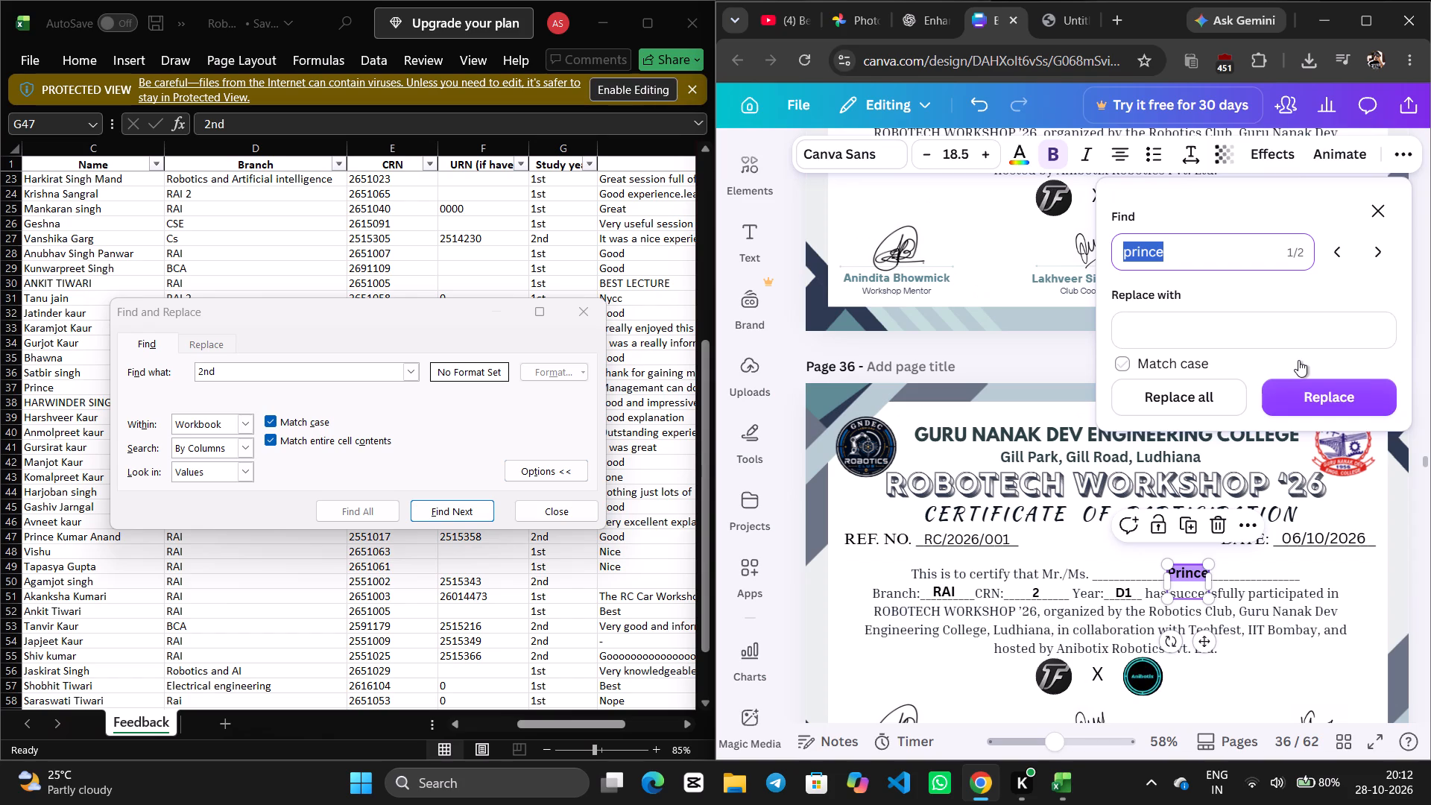
left_click(1334, 252)
left_click(1365, 253)
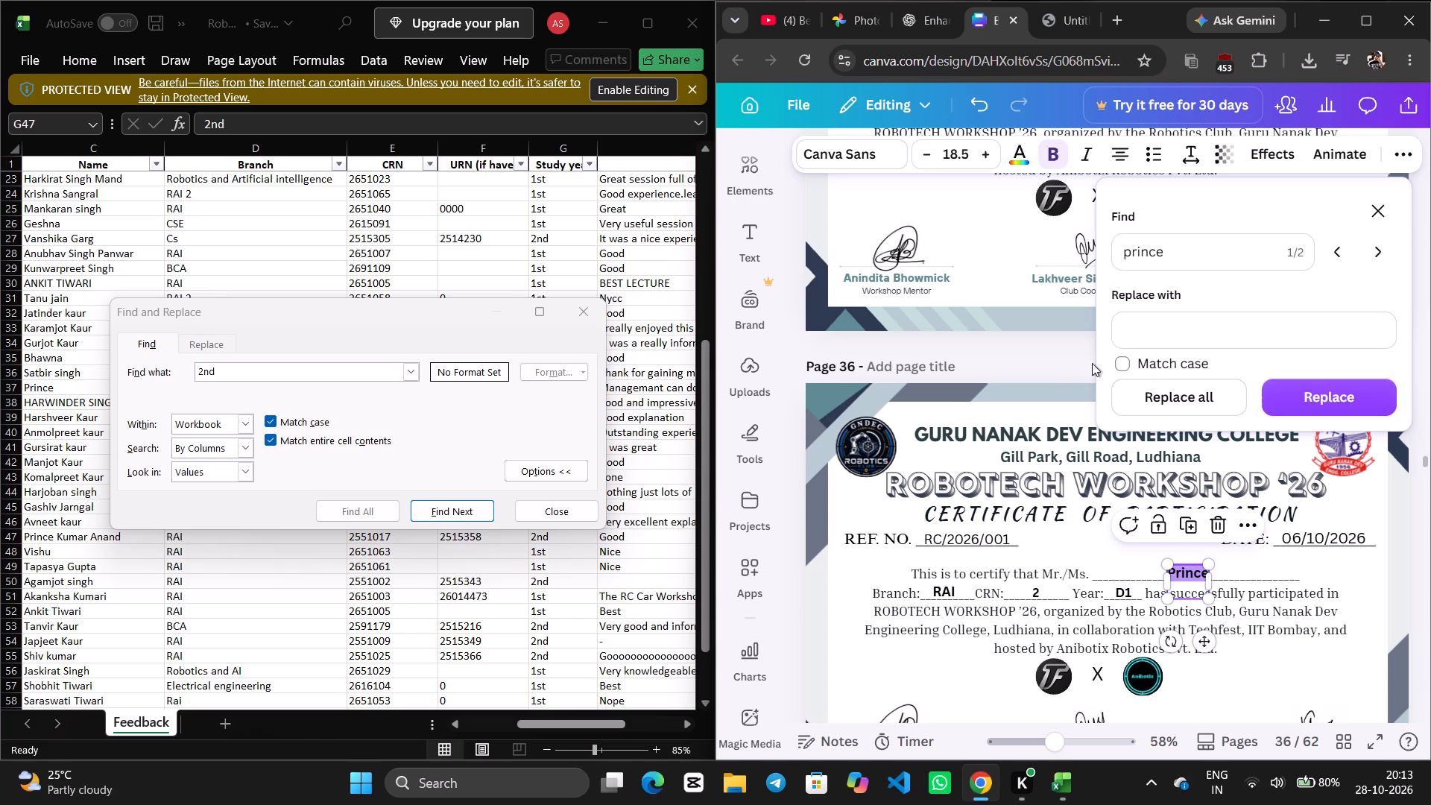
left_click(1380, 211)
Examine the certificates on the pages before page 36, around pages 30 to 34.
scroll(1119, 373, "up", 9)
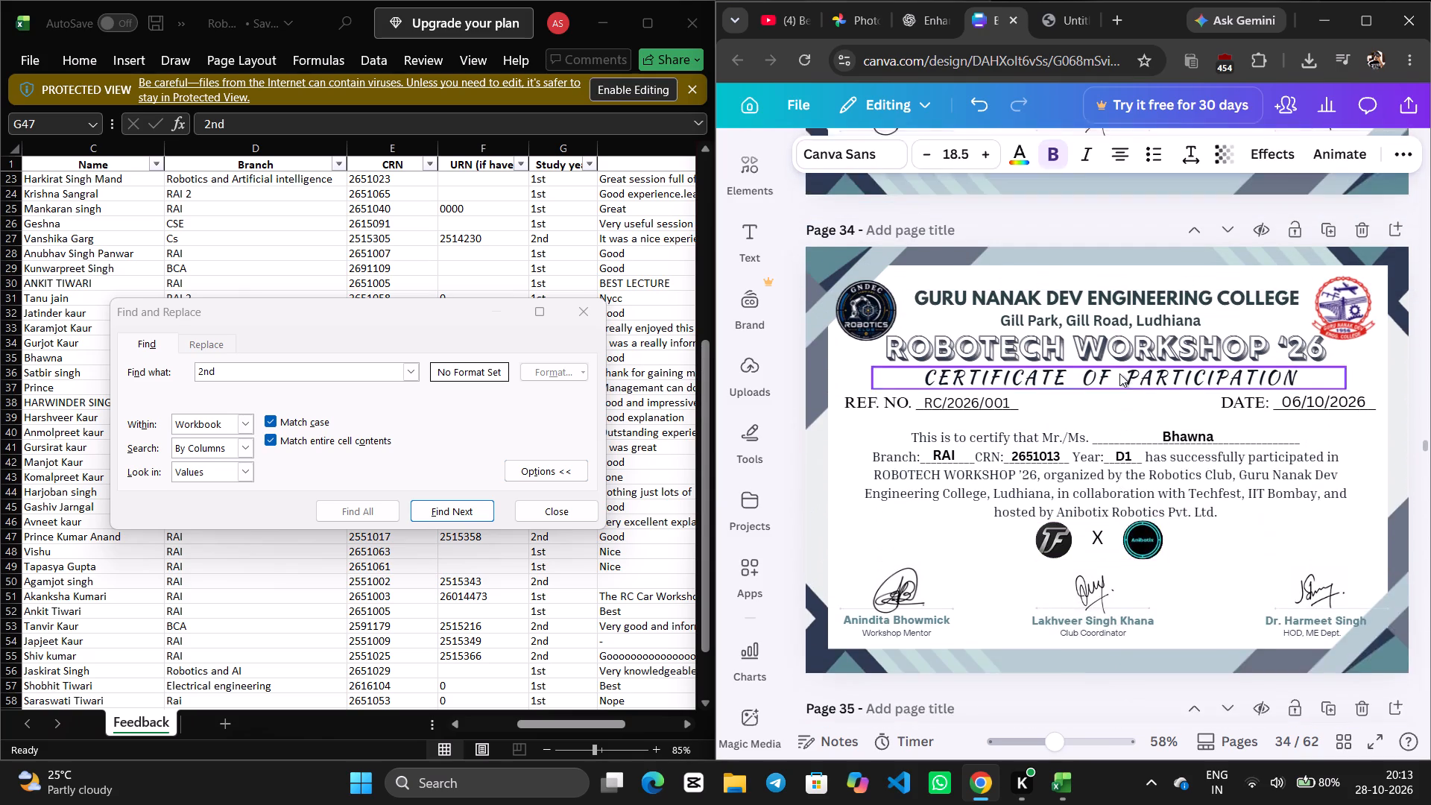
scroll(1119, 373, "up", 1)
scroll(1119, 373, "up", 20)
scroll(1119, 373, "up", 1)
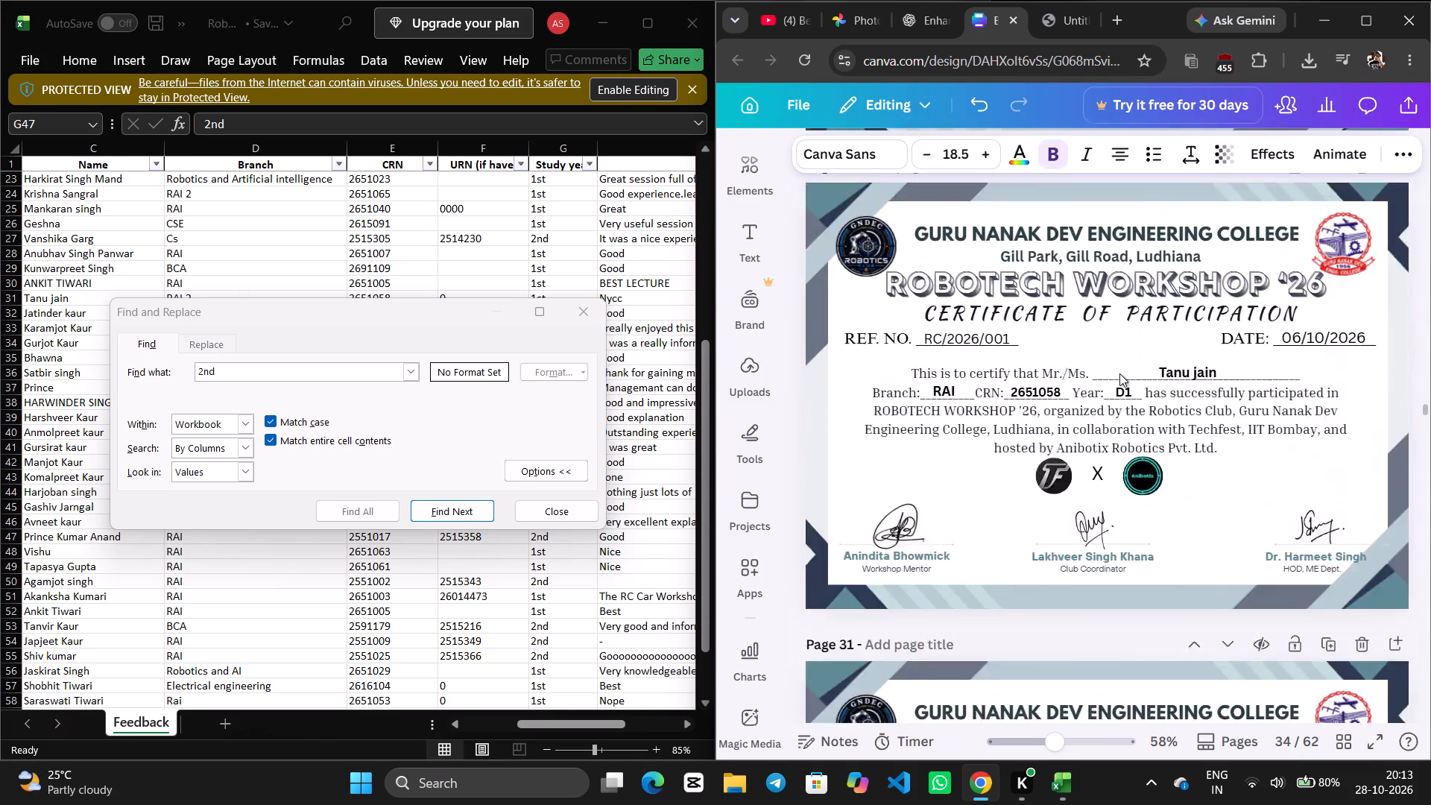
scroll(1119, 373, "down", 4)
scroll(1276, 335, "down", 5)
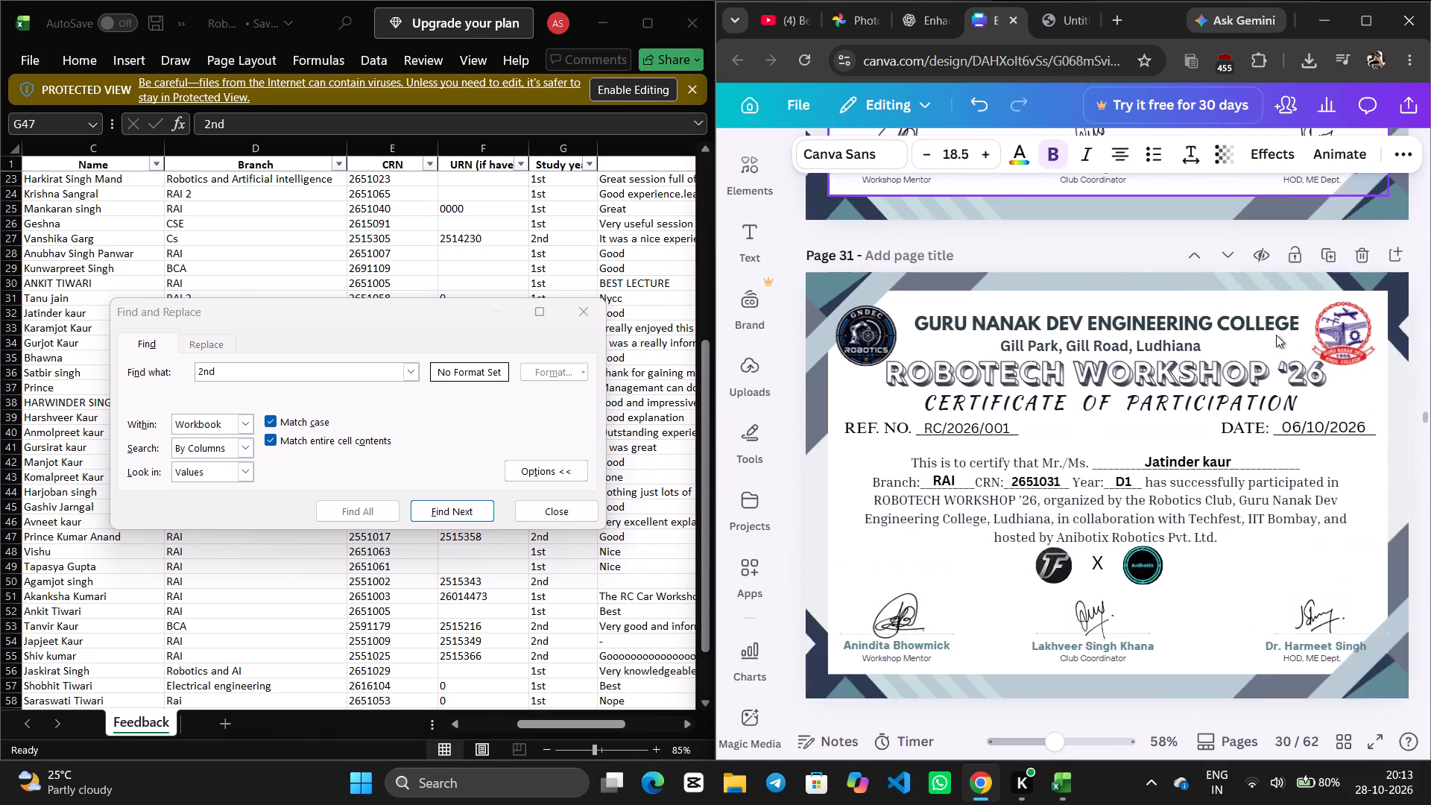
Return to the "prince" match on page 36 and delete that certificate page.
key("ctrl+f")
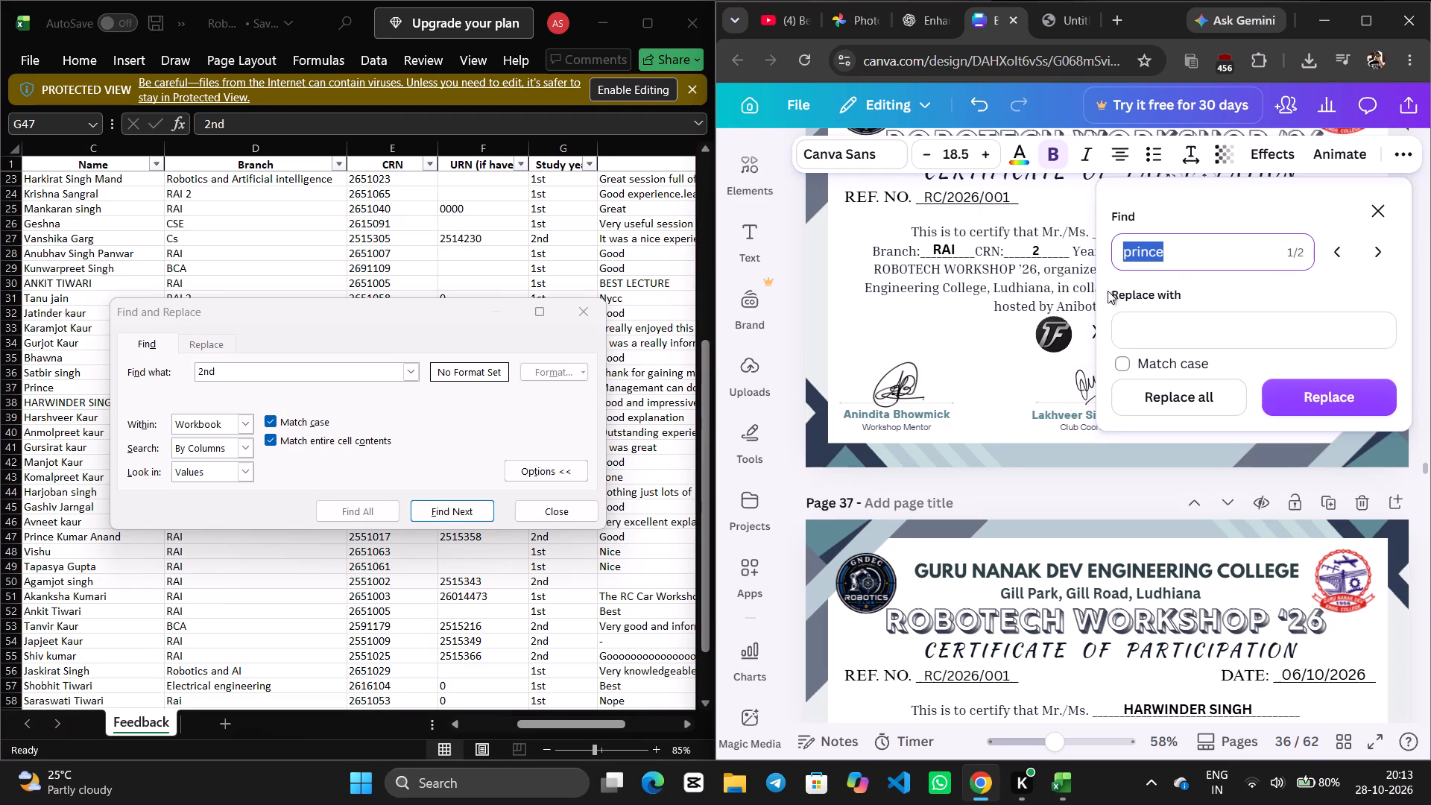
scroll(1035, 331, "down", 1)
scroll(1035, 332, "up", 3)
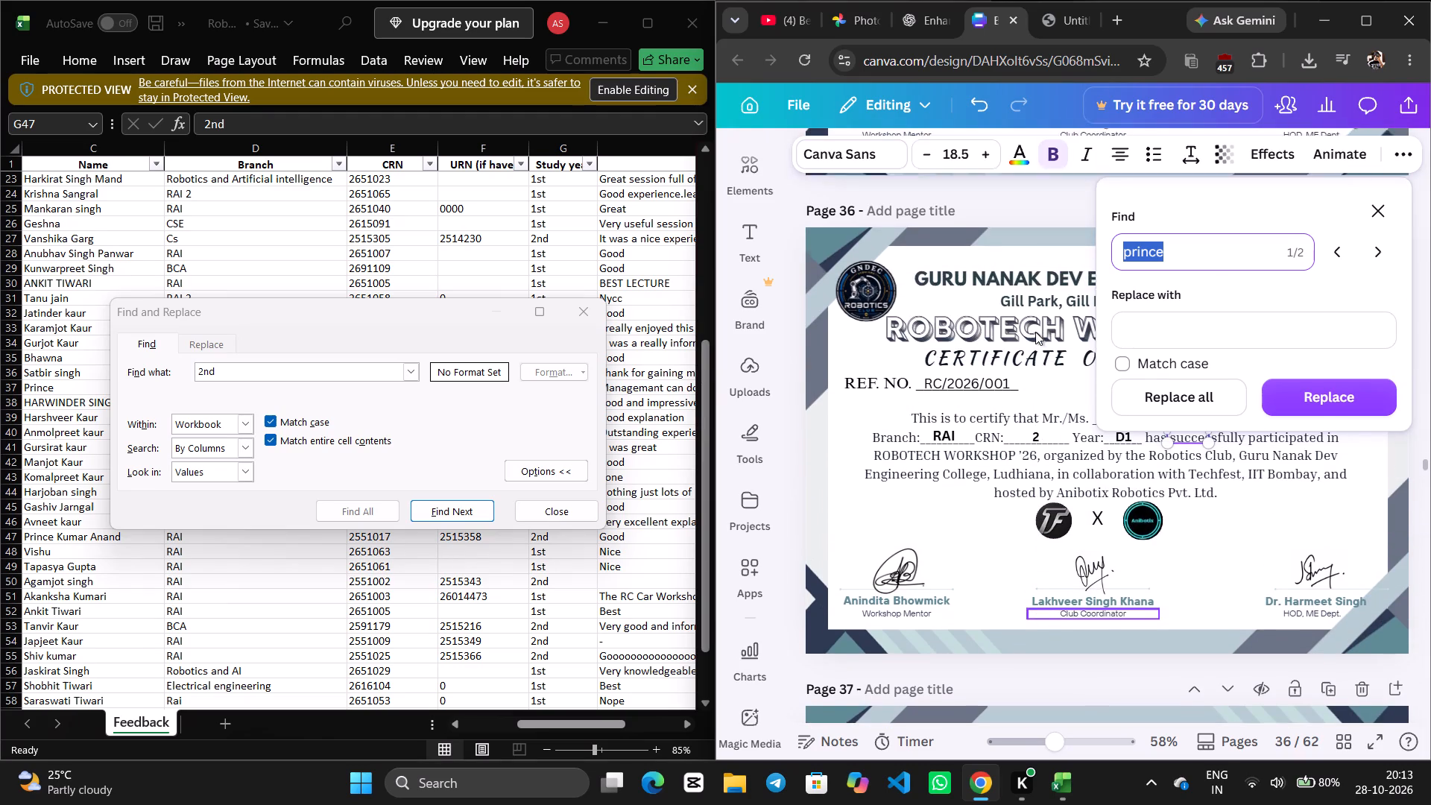
scroll(1035, 332, "up", 1)
left_click(1380, 210)
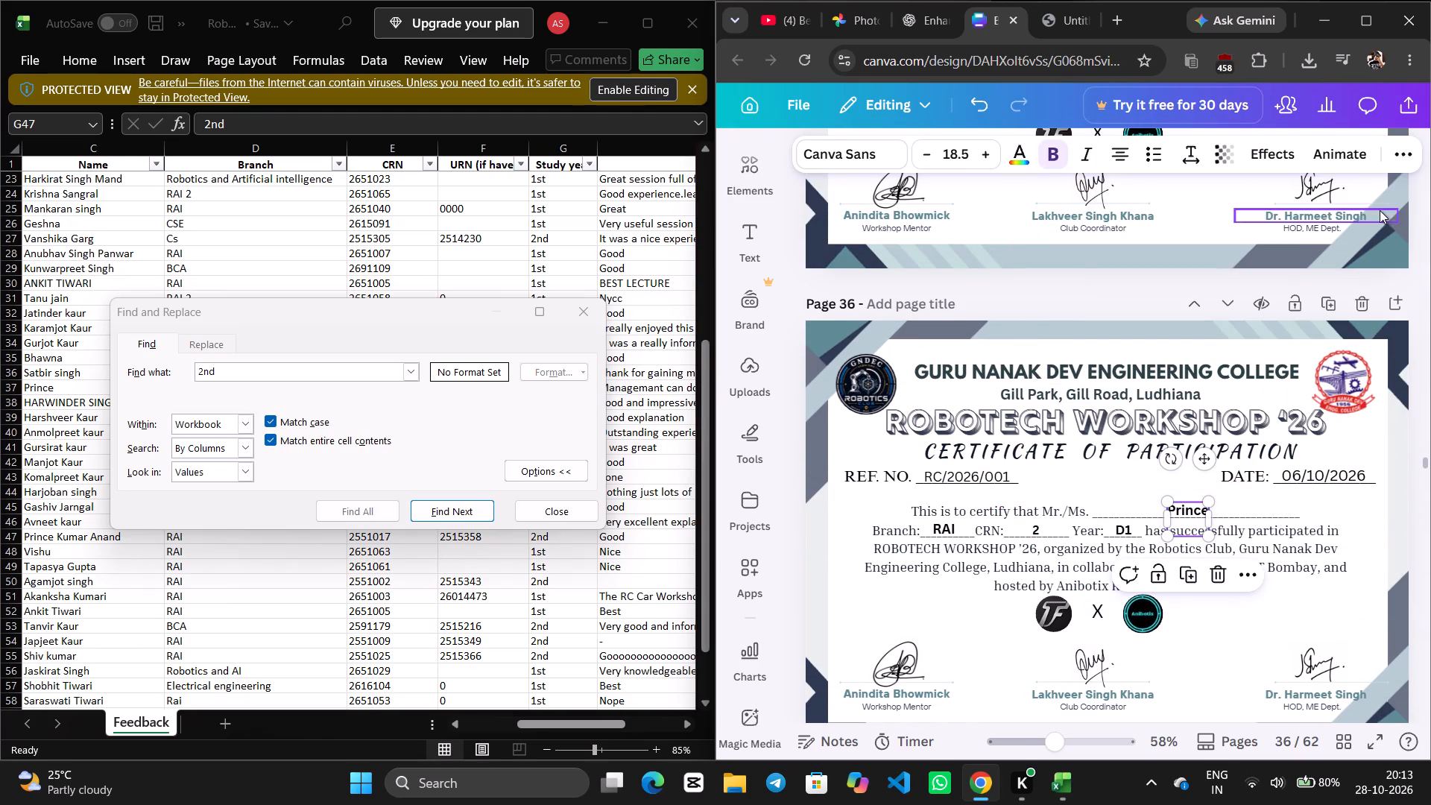
left_click(1356, 310)
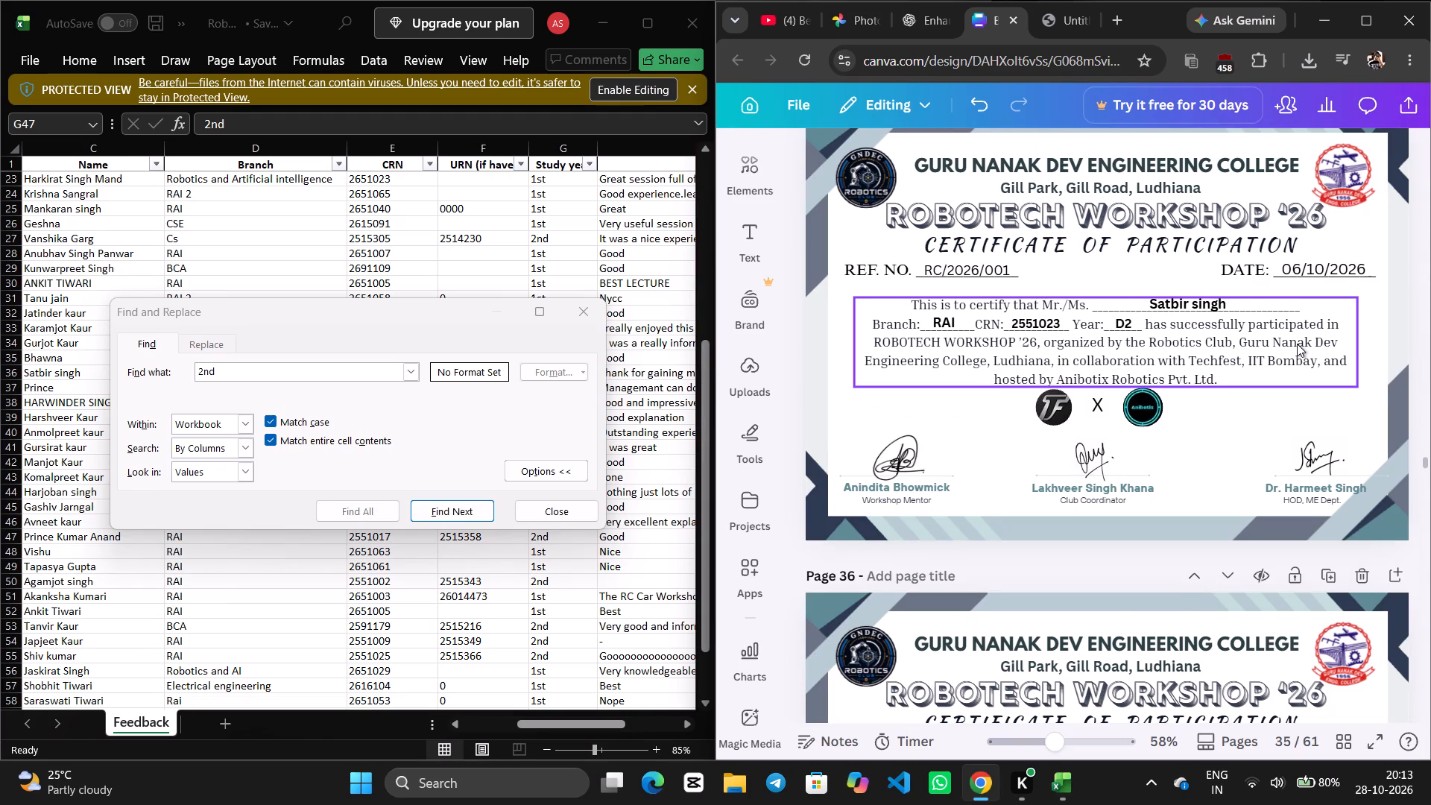
Examine the last certificate pages at the end of the design.
scroll(1297, 344, "down", 4)
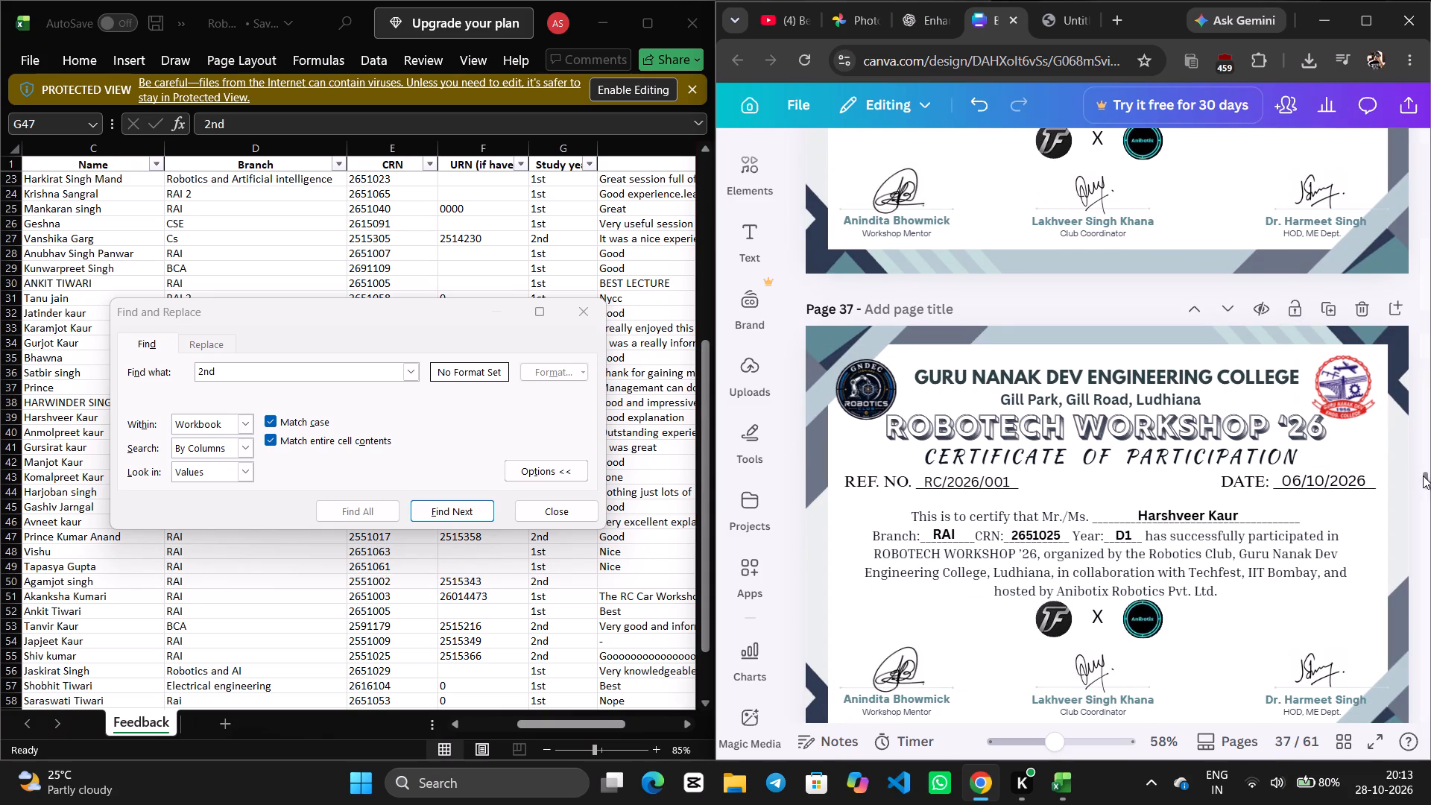
left_click_drag(1424, 478, 1428, 775)
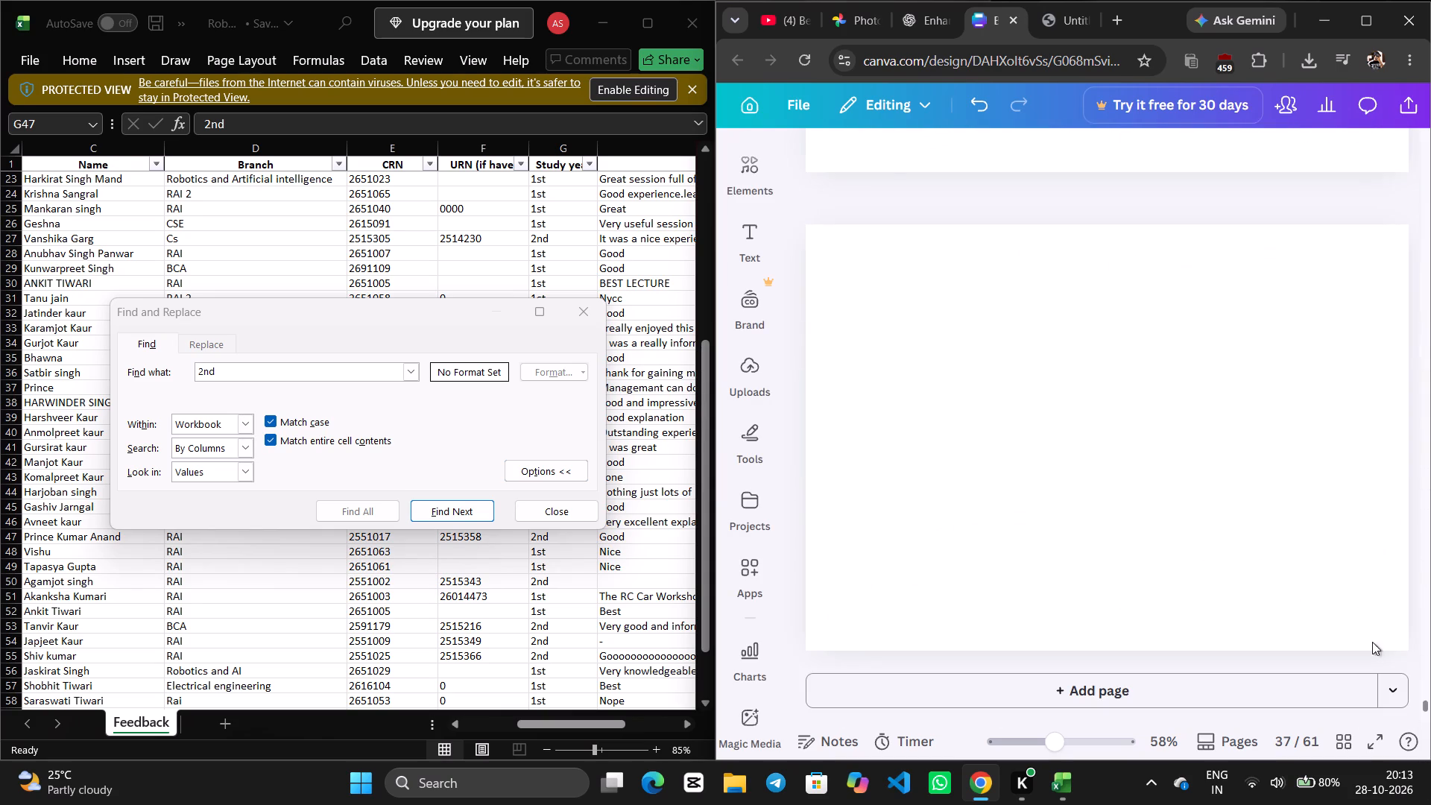
scroll(1236, 396, "down", 3)
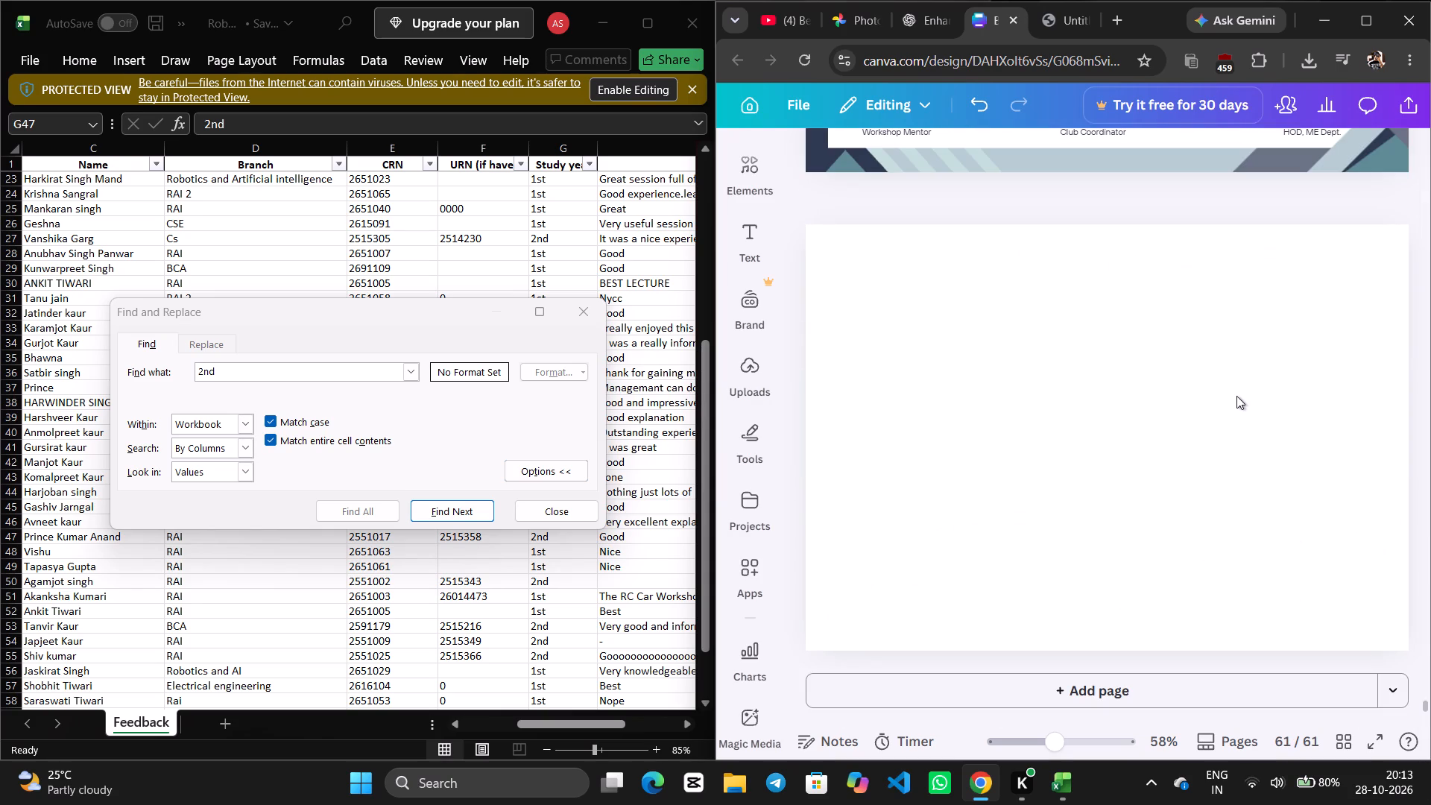
scroll(1233, 373, "up", 1)
scroll(1233, 373, "down", 4)
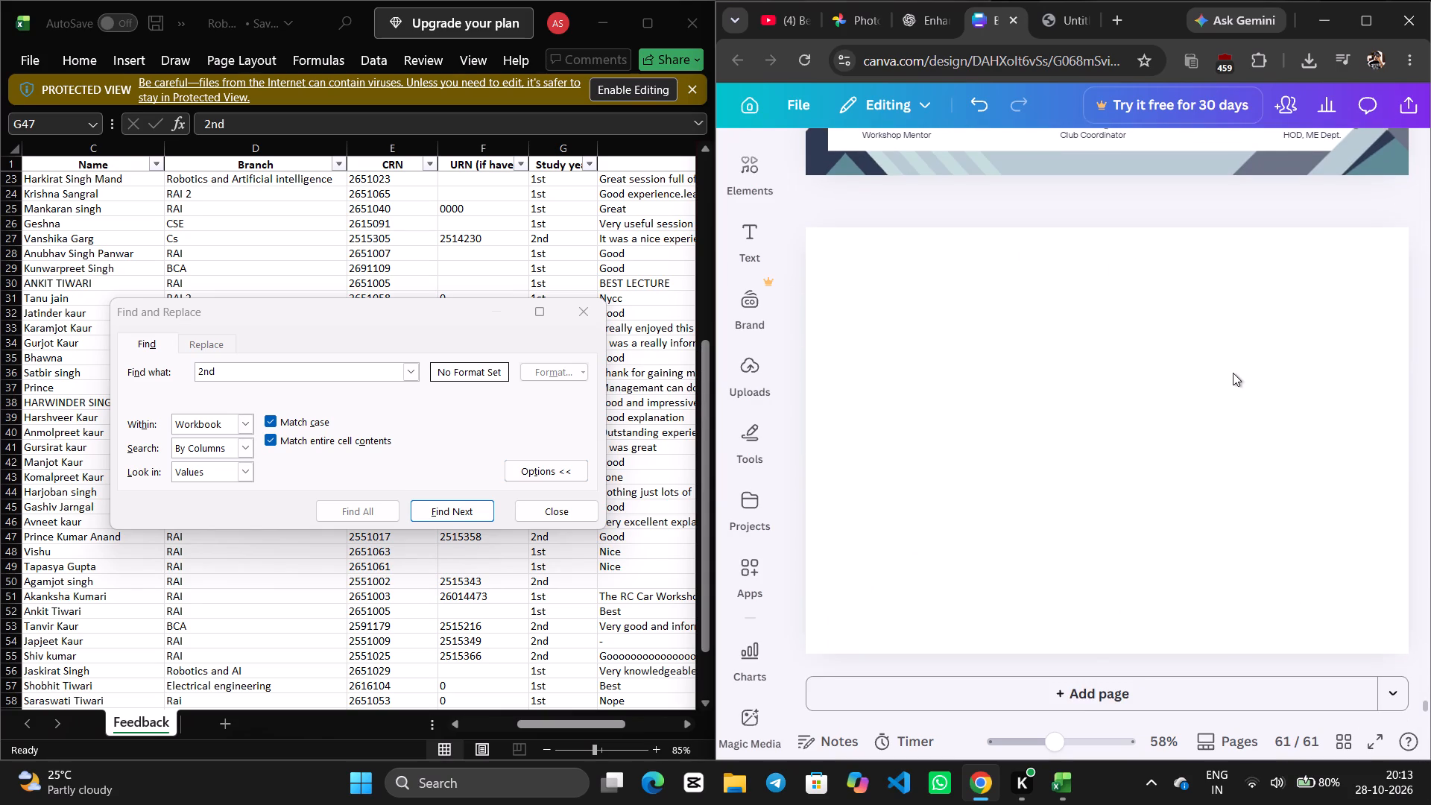
scroll(1233, 373, "up", 3)
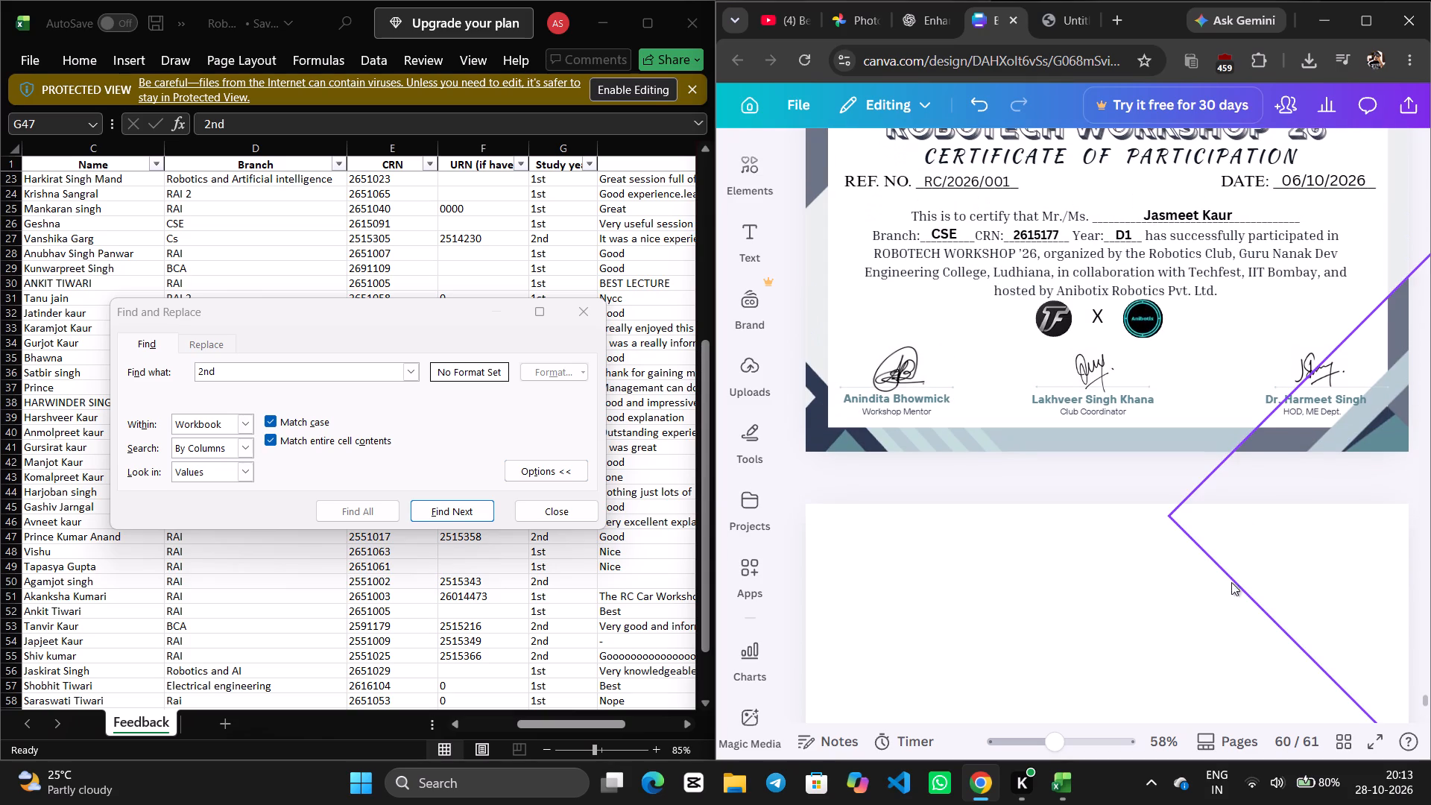
scroll(1227, 569, "up", 3)
scroll(1227, 569, "down", 4)
scroll(1227, 569, "up", 2)
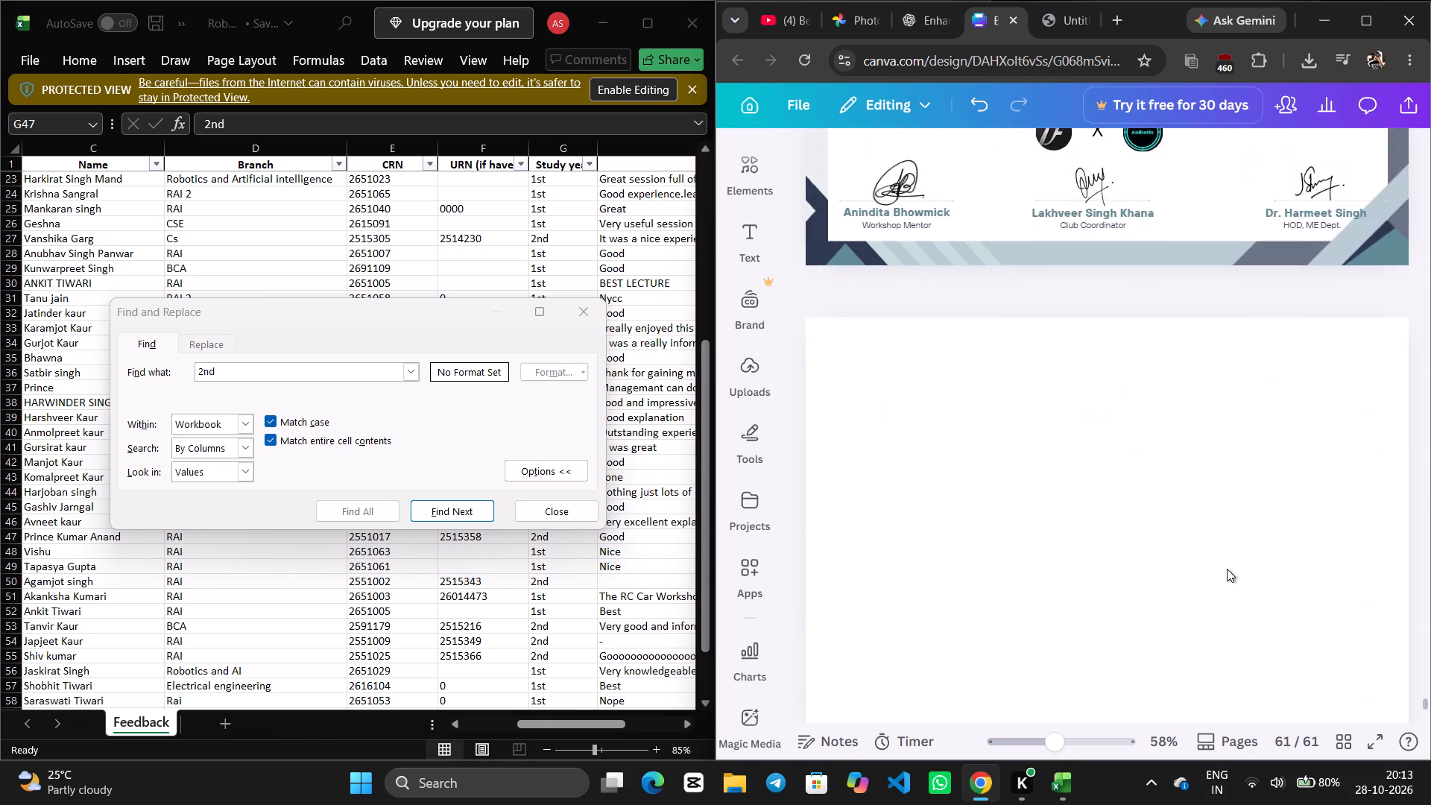
scroll(1227, 569, "up", 2)
scroll(1227, 569, "down", 5)
scroll(1227, 569, "up", 3)
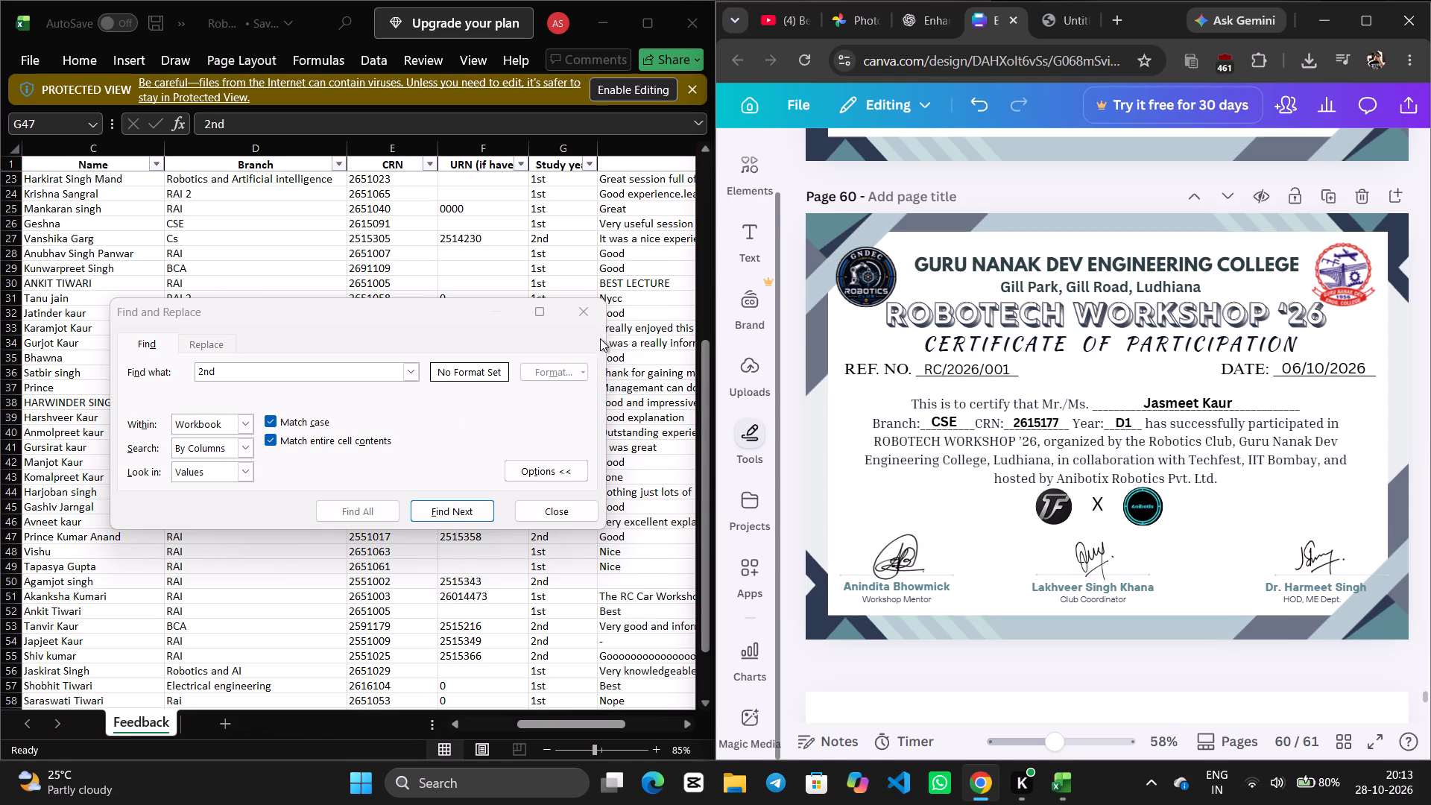
Switch to Excel, dismiss Find and Replace, and check the final participant rows of the Feedback sheet.
left_click(576, 510)
scroll(429, 443, "down", 6)
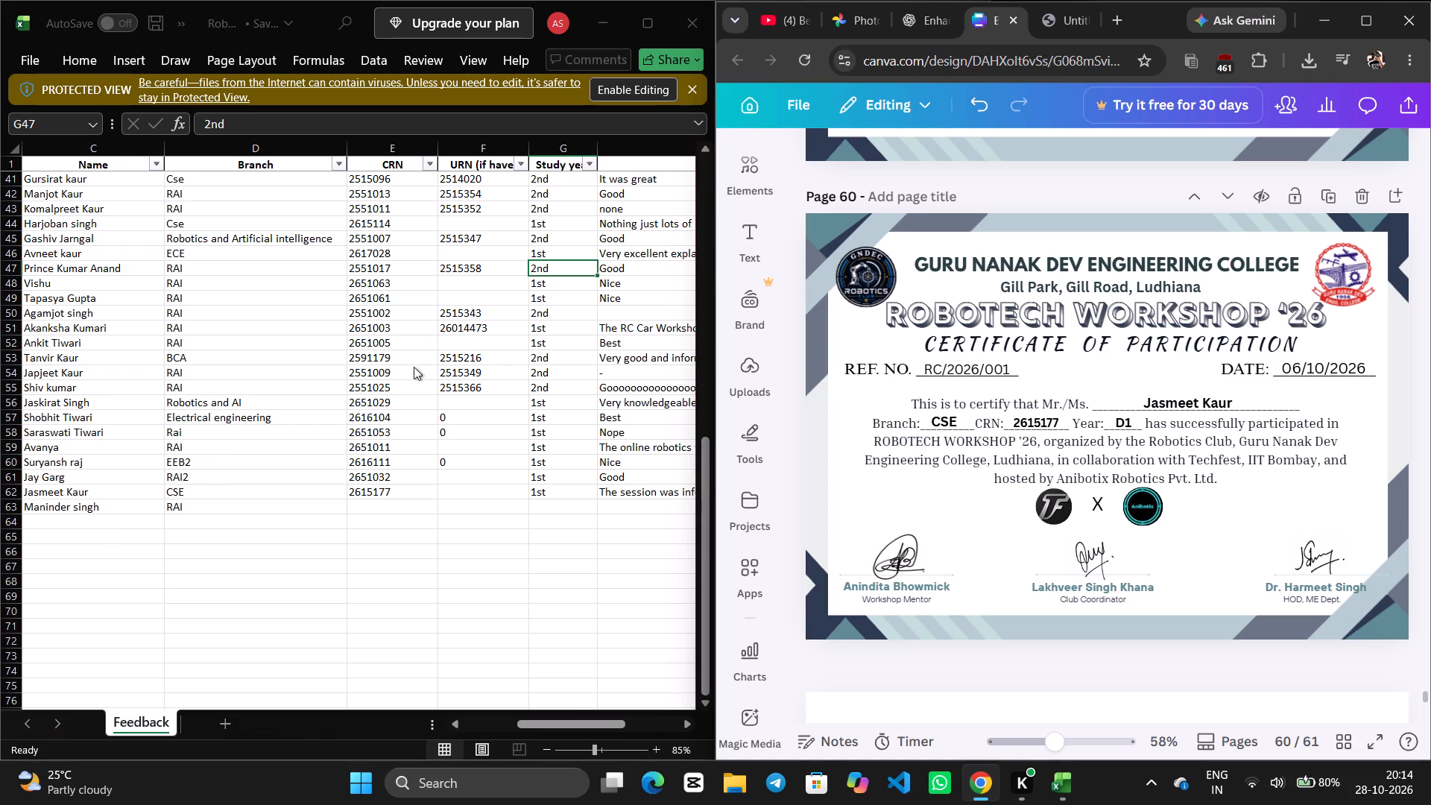
scroll(459, 247, "up", 1)
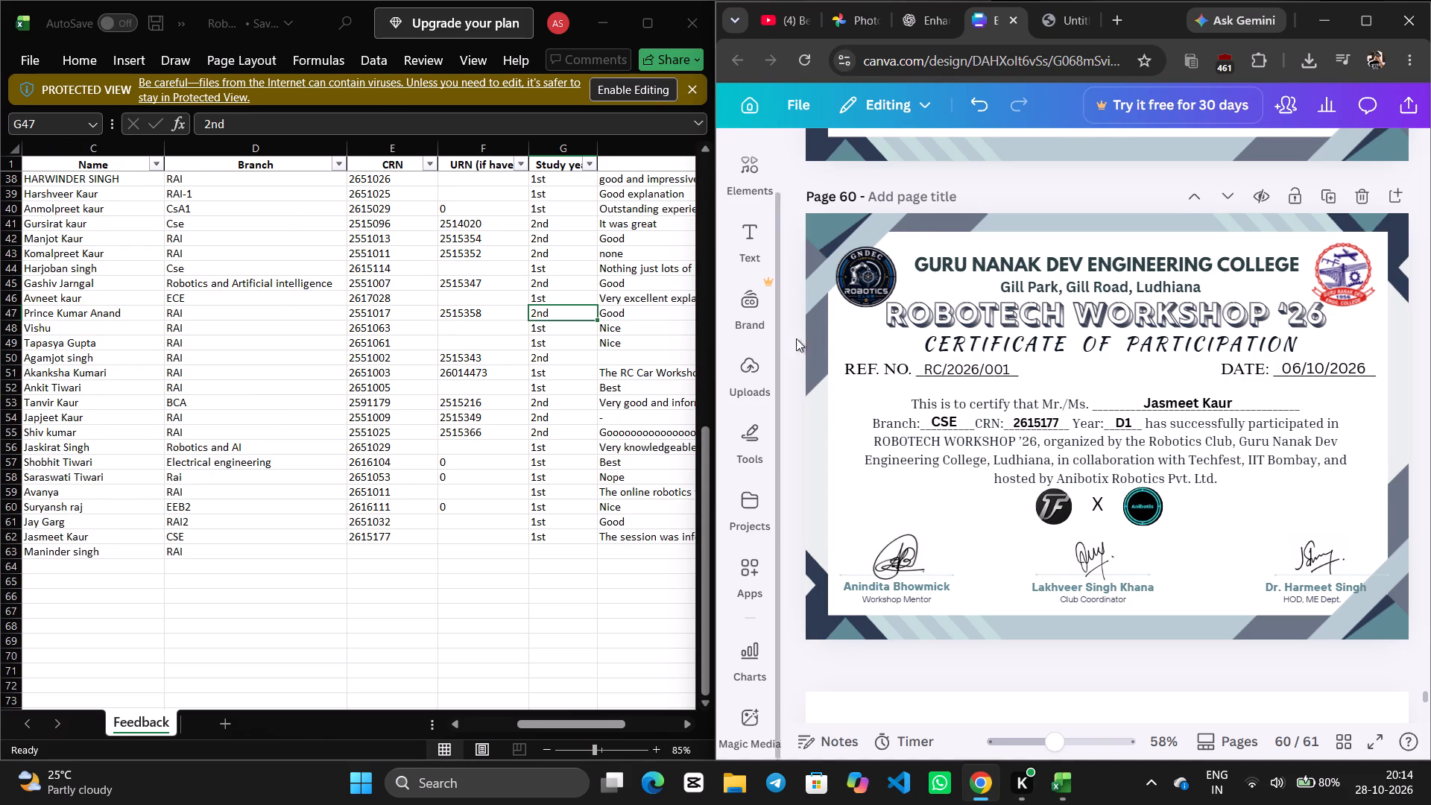
In the Canva design, set the reference number on the page 2 certificate to RC/2026/002.
scroll(817, 338, "up", 20)
scroll(817, 338, "up", 20)
scroll(817, 338, "up", 7)
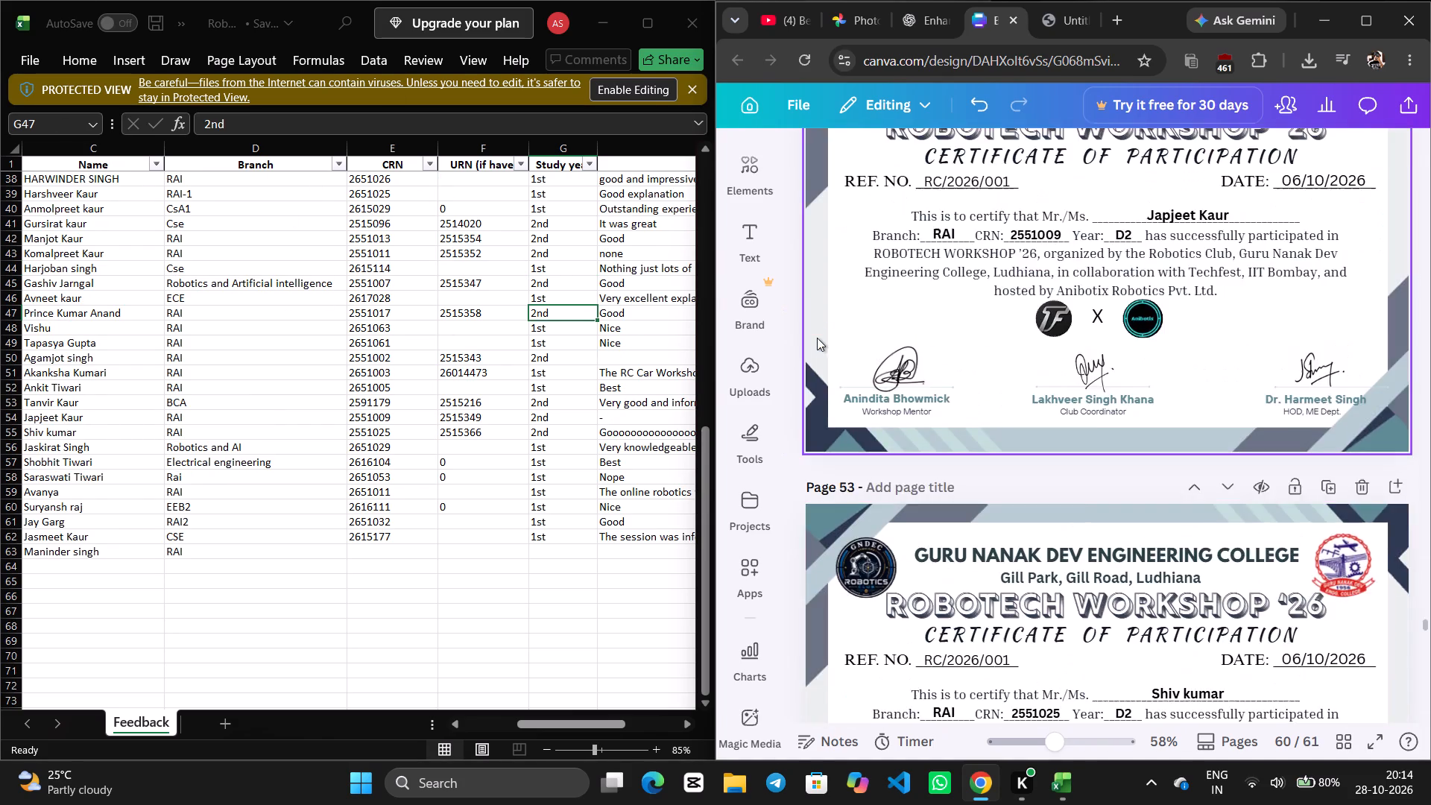
scroll(817, 338, "up", 20)
scroll(817, 338, "up", 8)
scroll(953, 277, "up", 16)
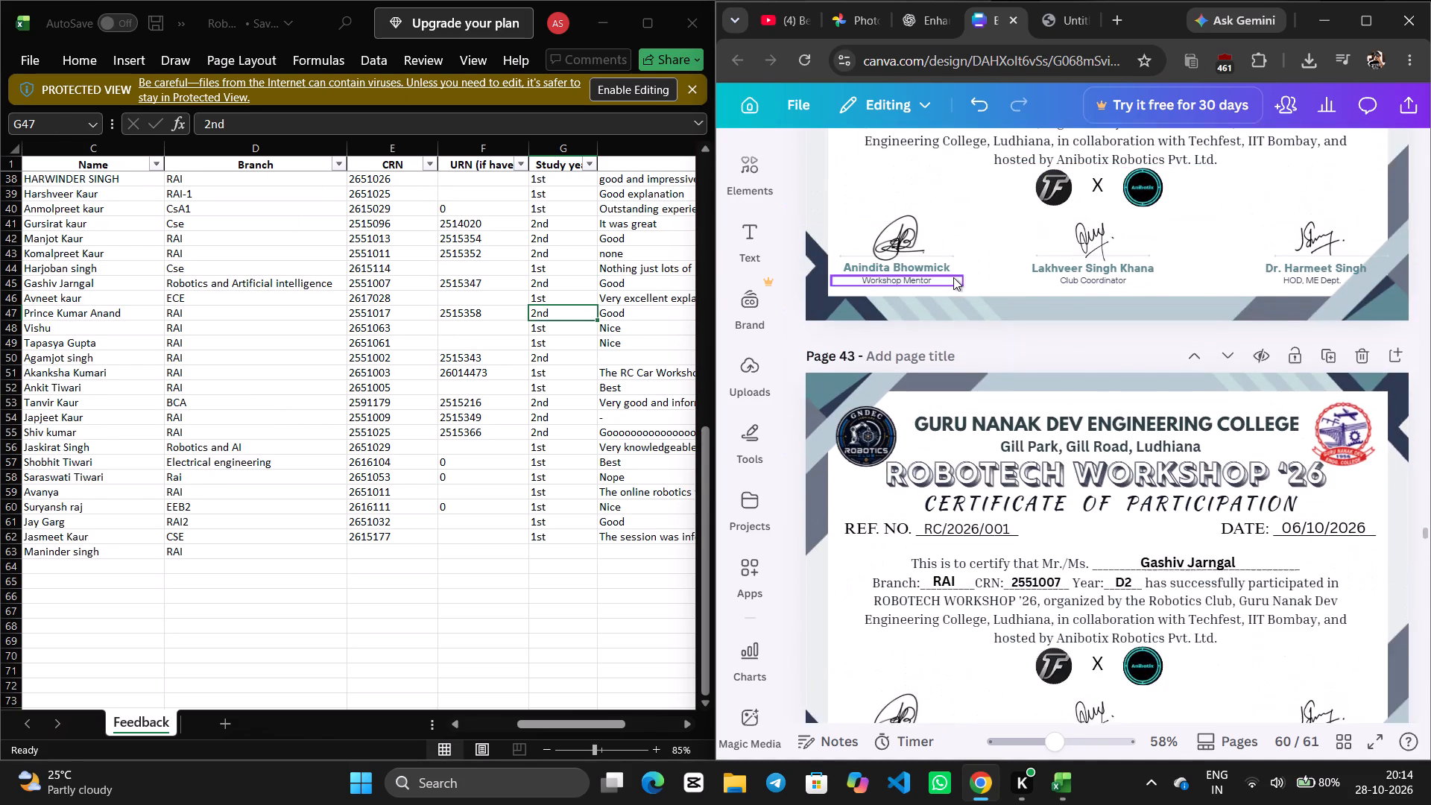
scroll(953, 277, "up", 20)
scroll(953, 277, "up", 17)
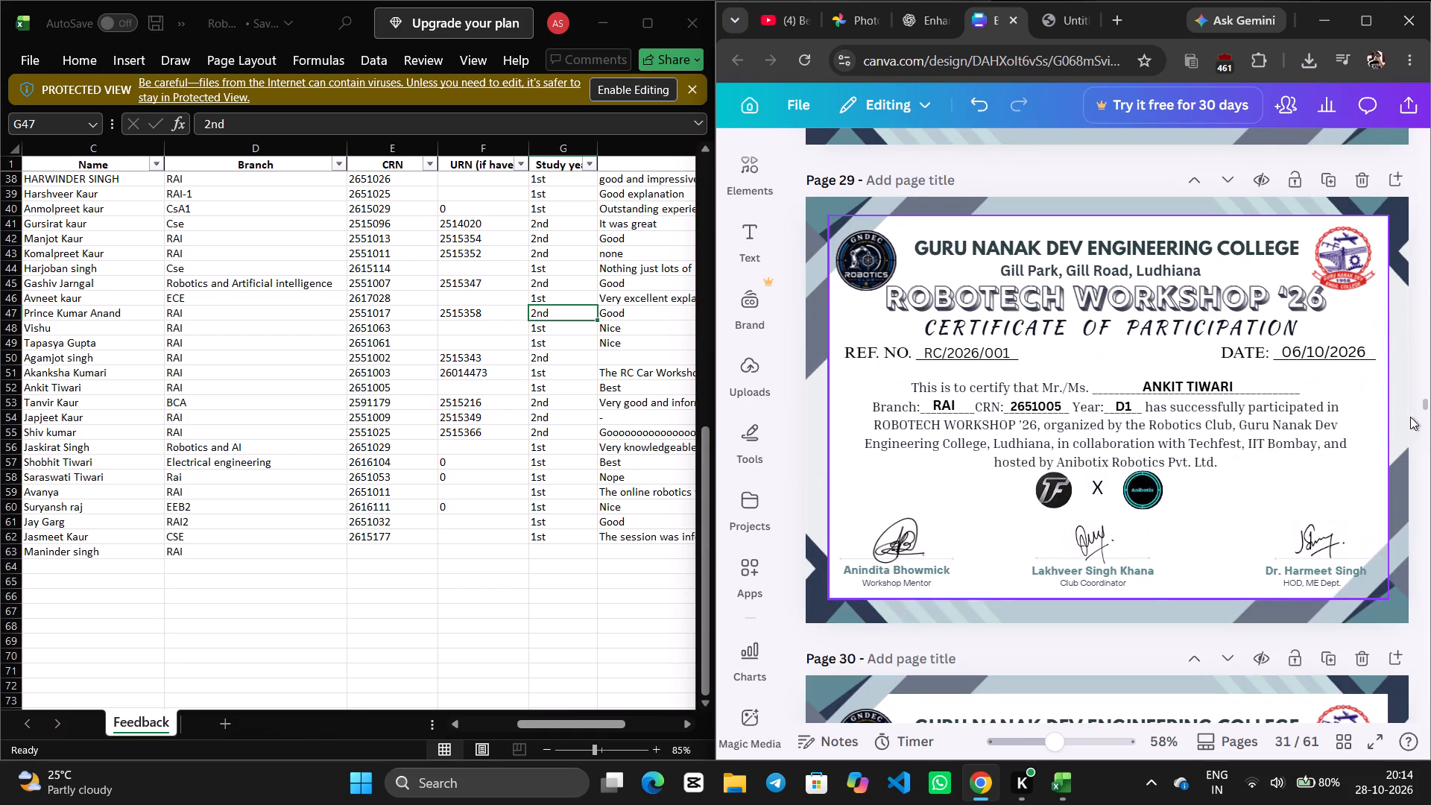
left_click_drag(1422, 404, 1421, 145)
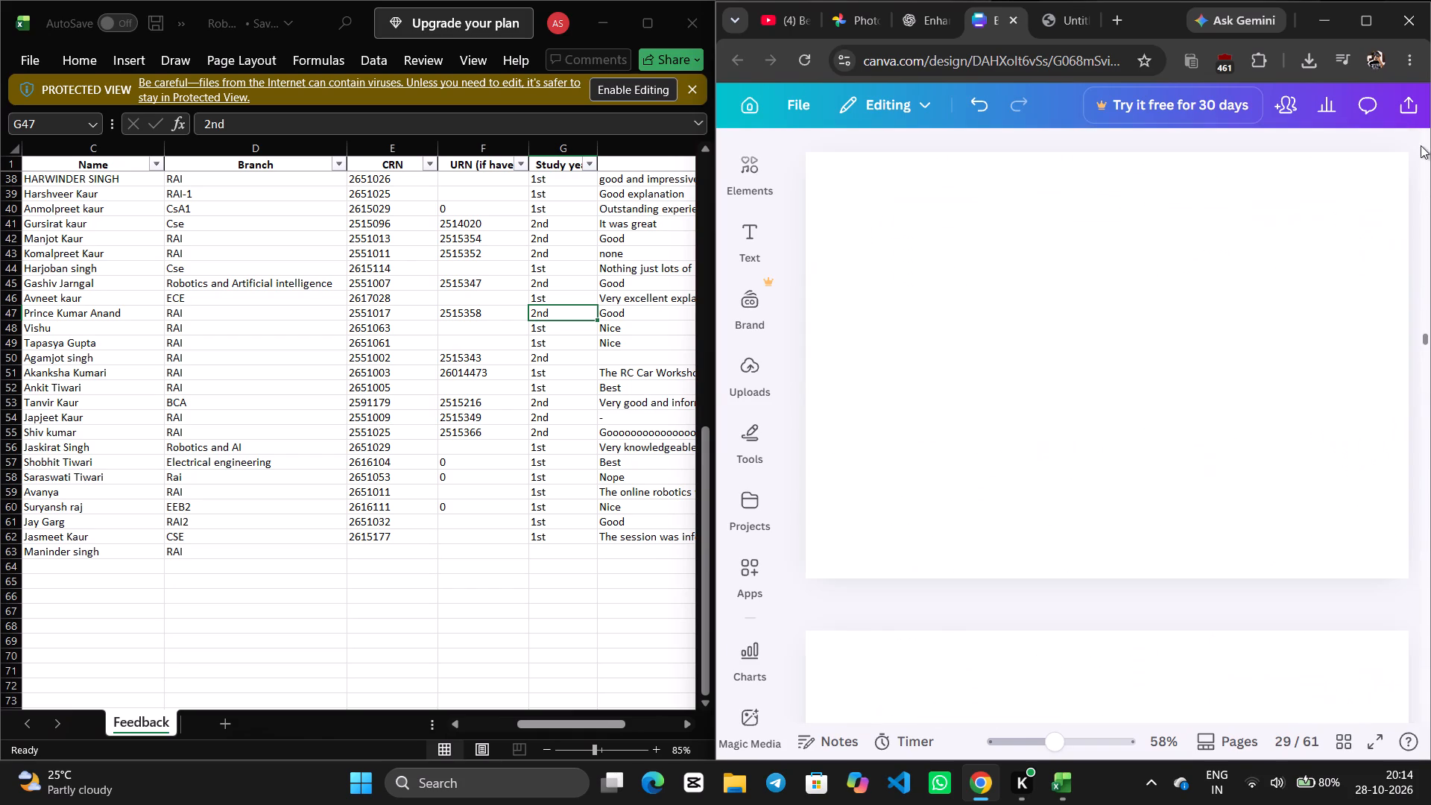
left_click_drag(1421, 145, 1418, 124)
scroll(1418, 124, "up", 1)
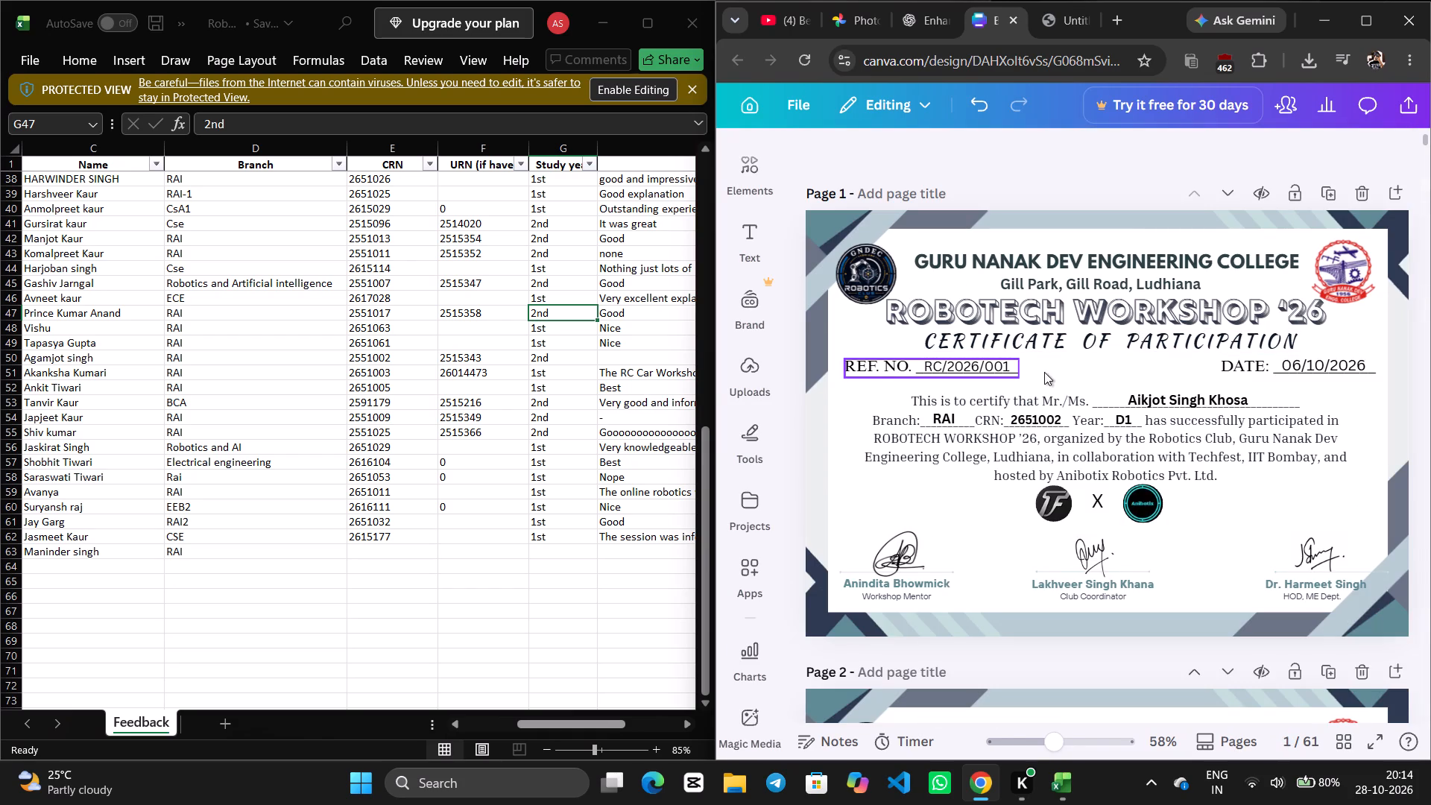
scroll(1078, 373, "down", 3)
scroll(1013, 323, "up", 1)
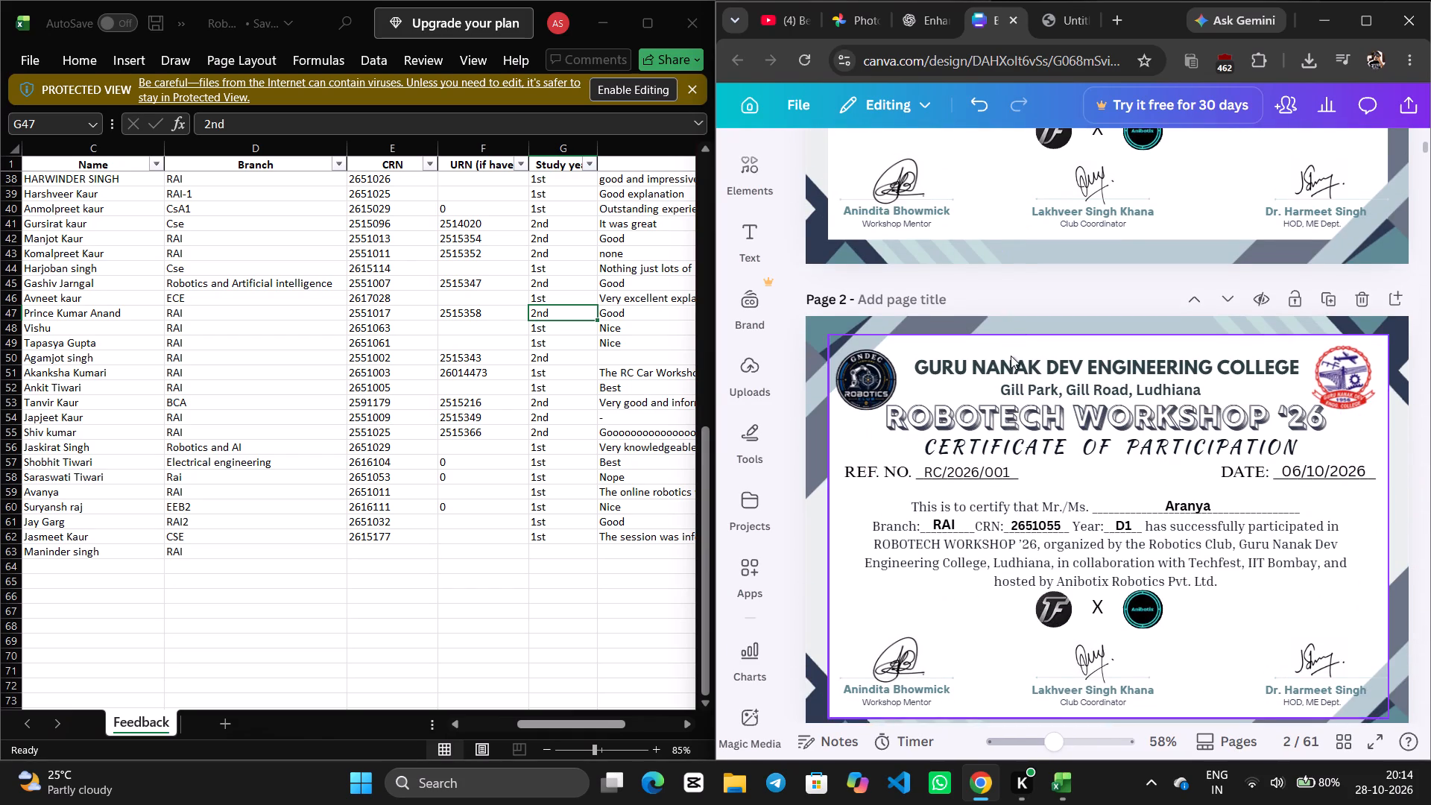
left_click(1009, 469)
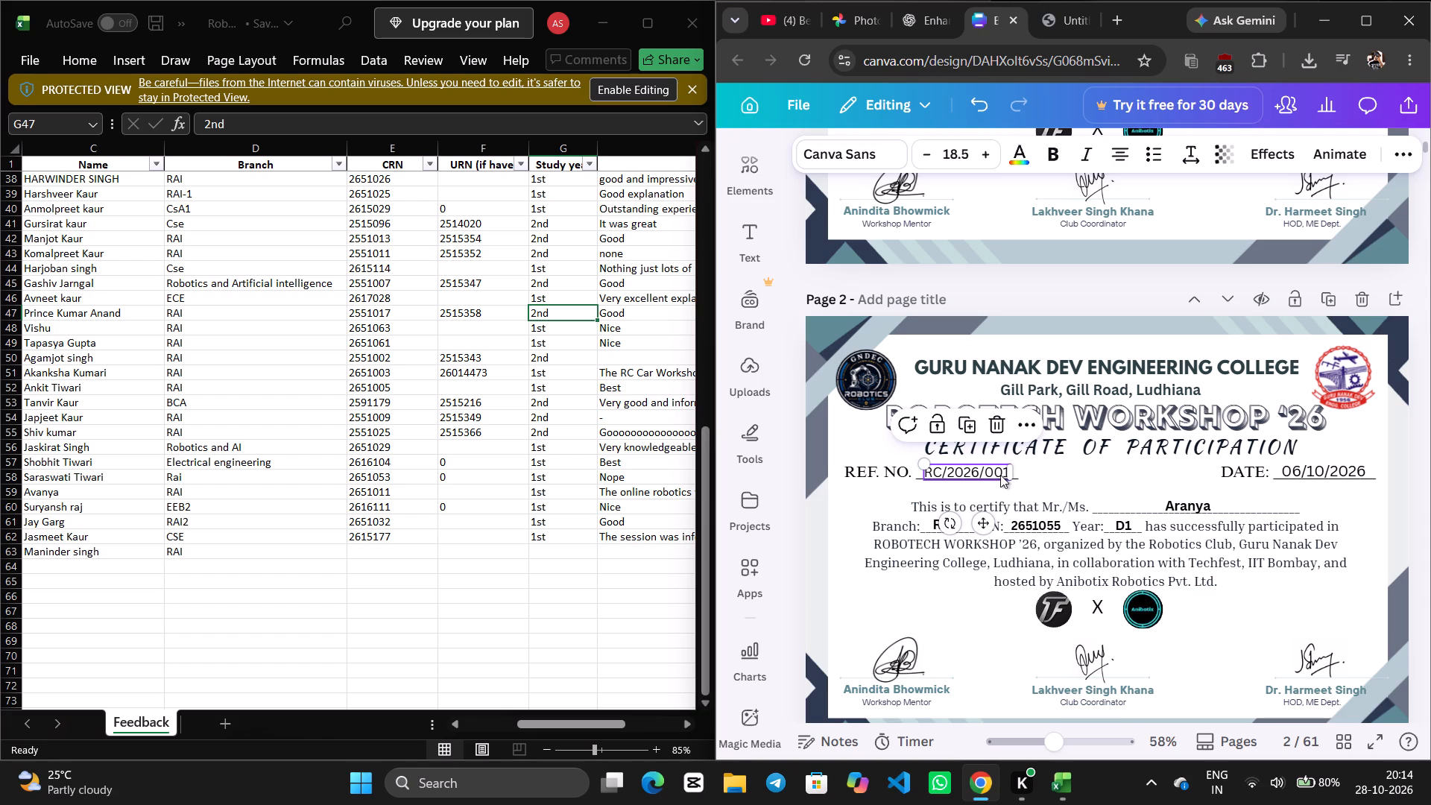
left_click(1000, 475)
left_click(1003, 476)
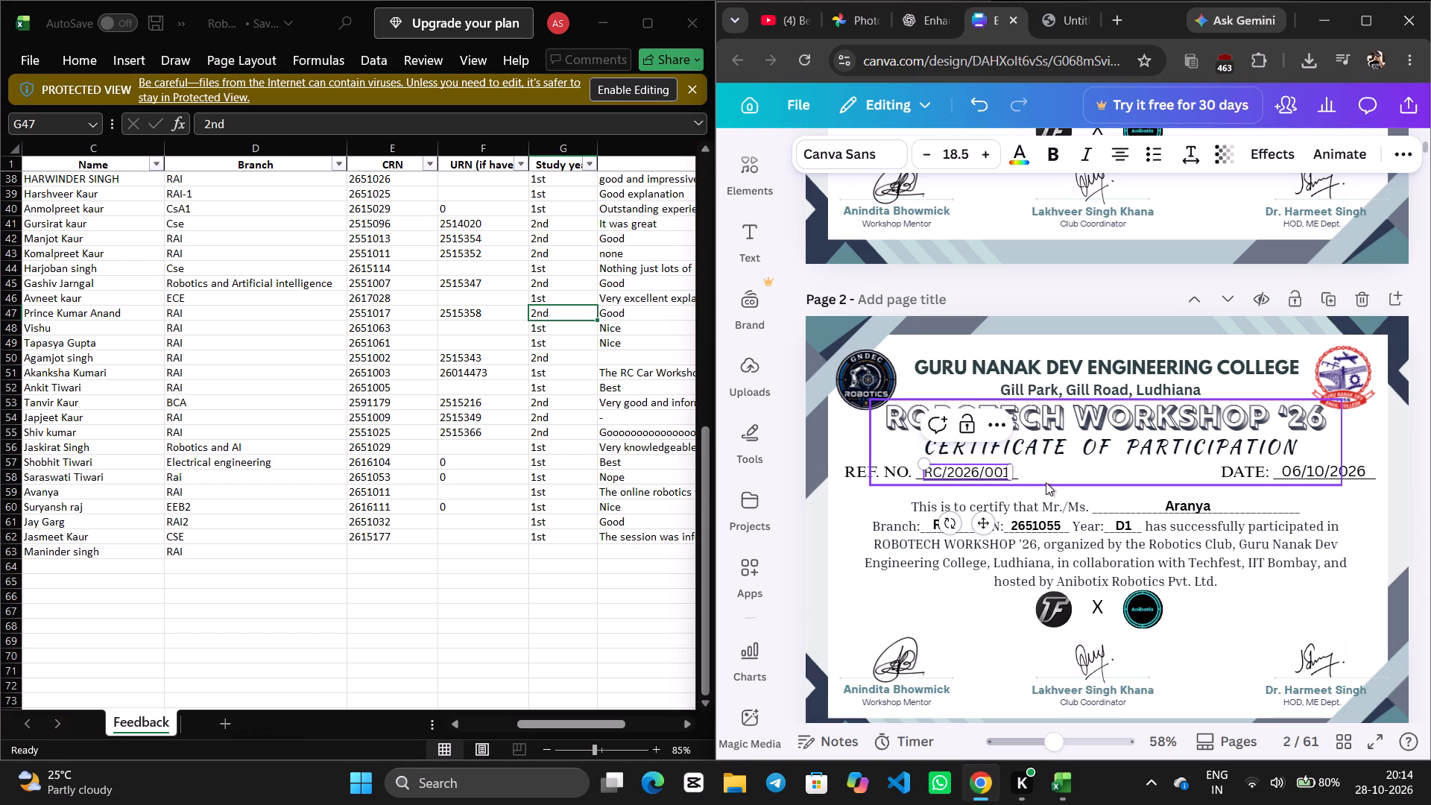
key("Right")
key("BackSpace")
key("2")
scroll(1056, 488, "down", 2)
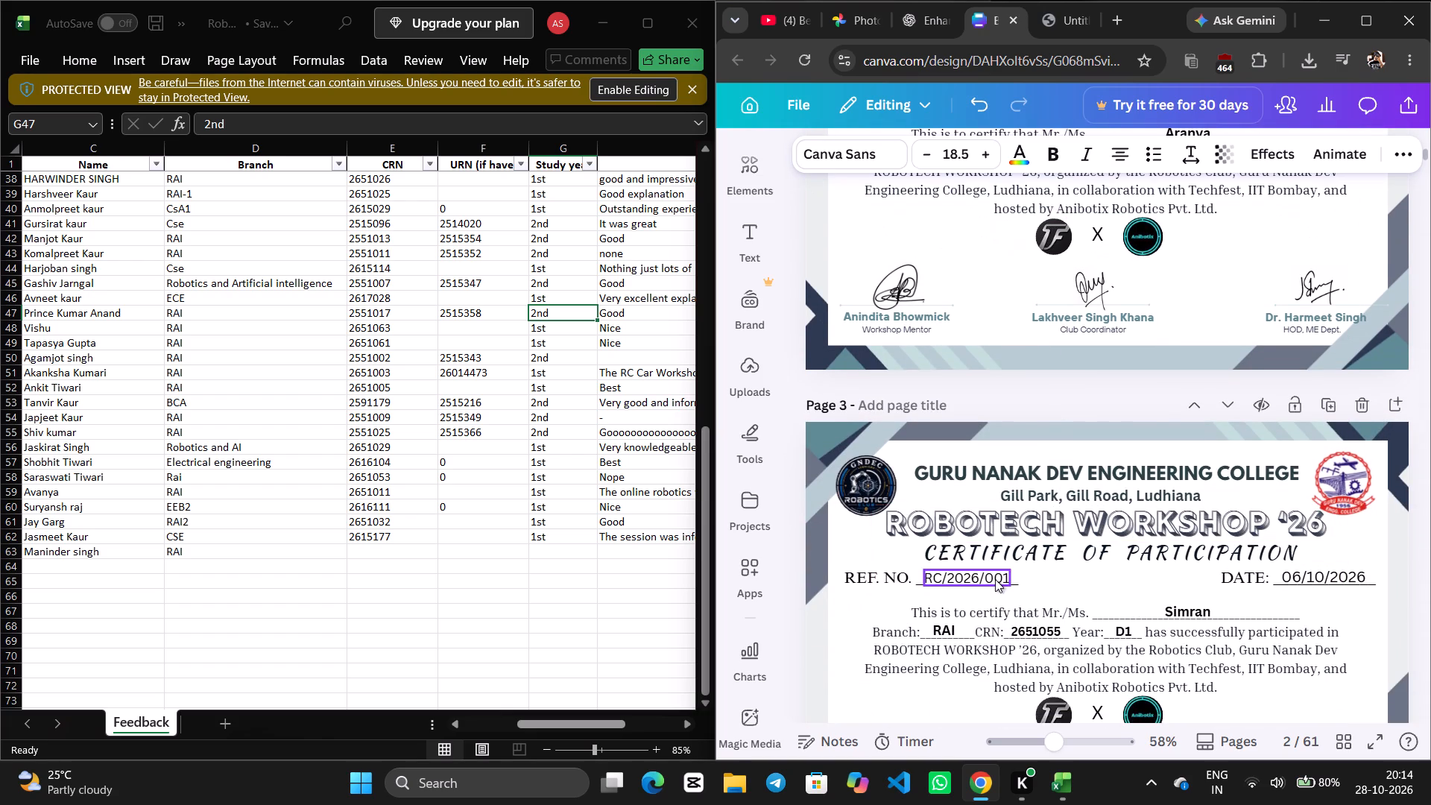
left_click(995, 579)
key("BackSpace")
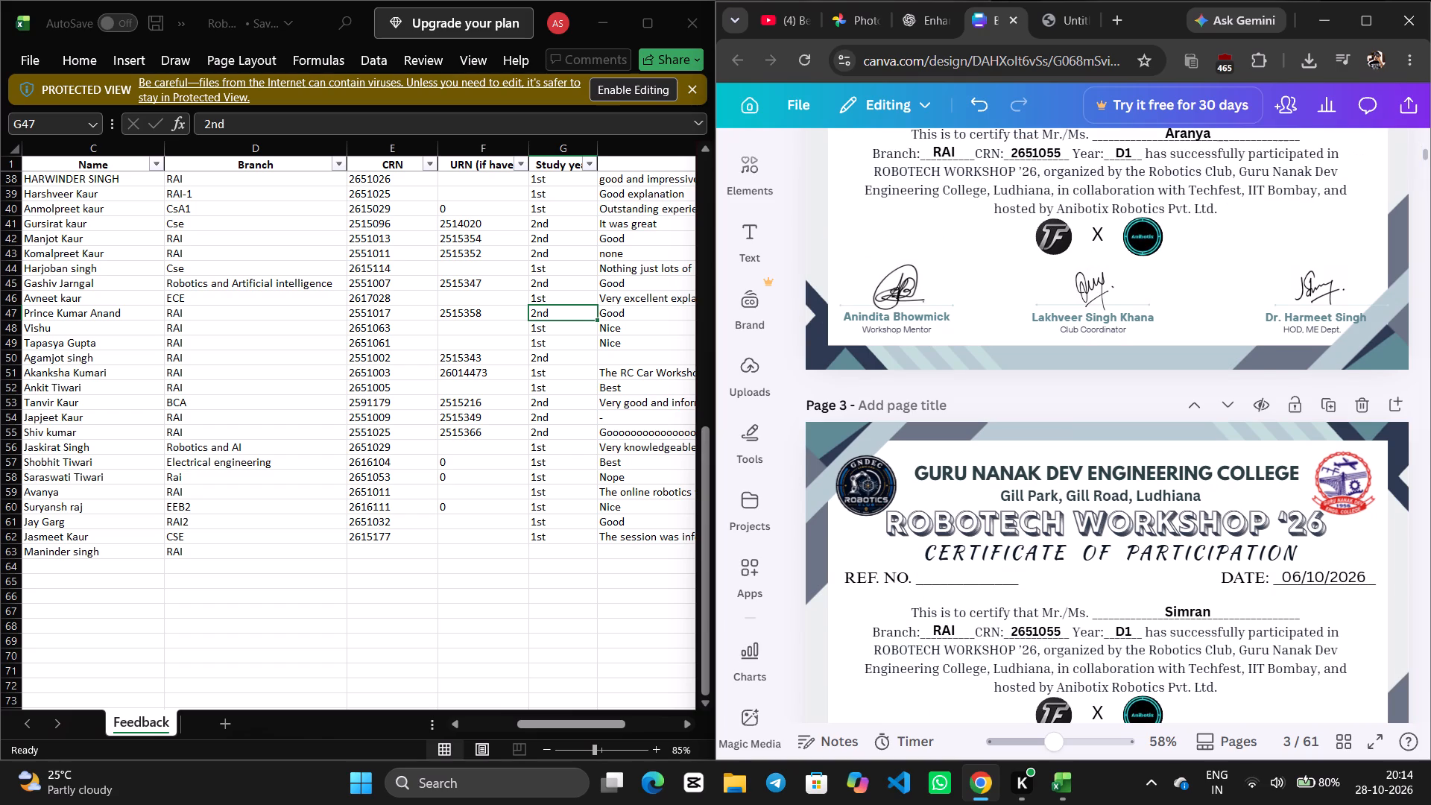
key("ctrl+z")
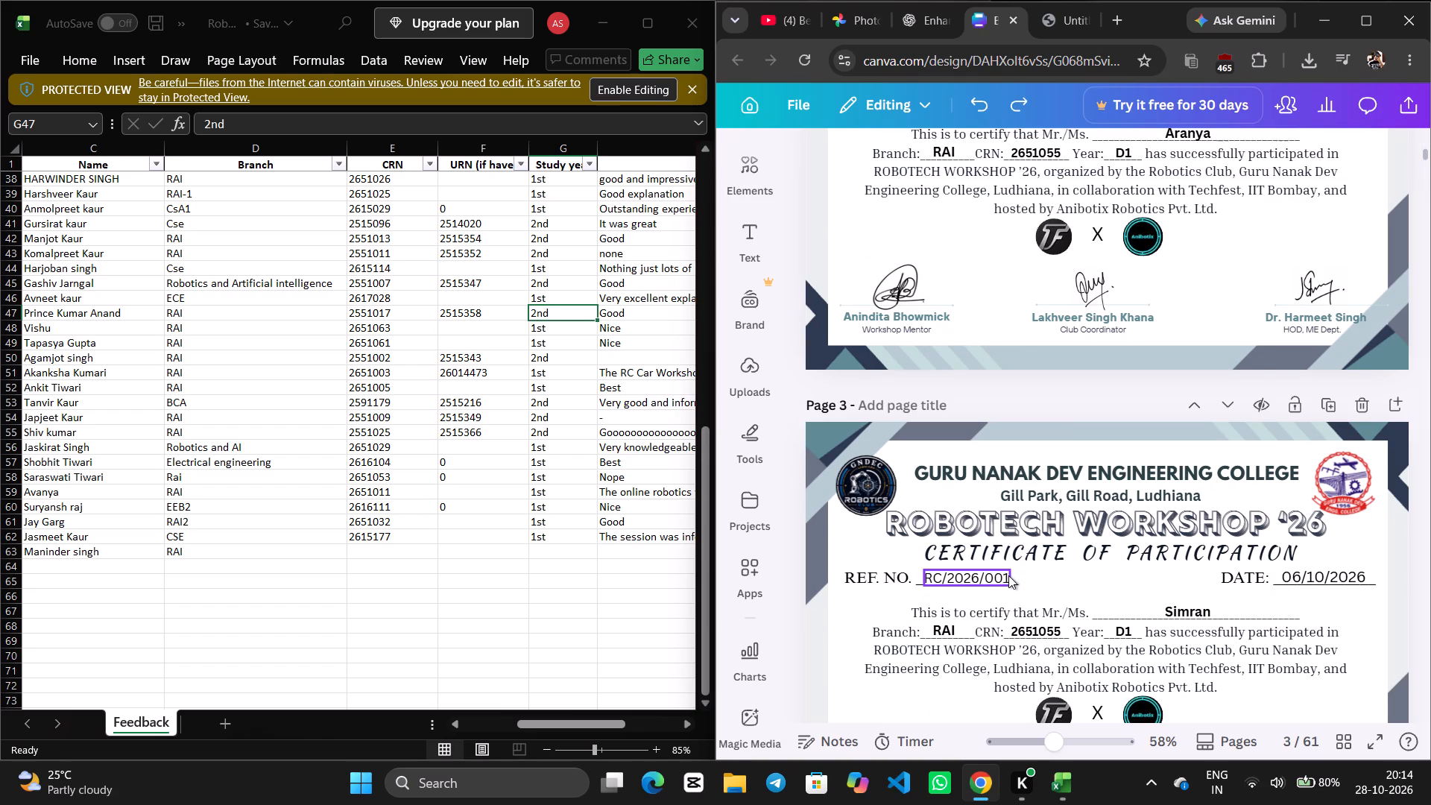
Set the reference number on the page 3 certificate to RC/2026/003.
left_click(1002, 581)
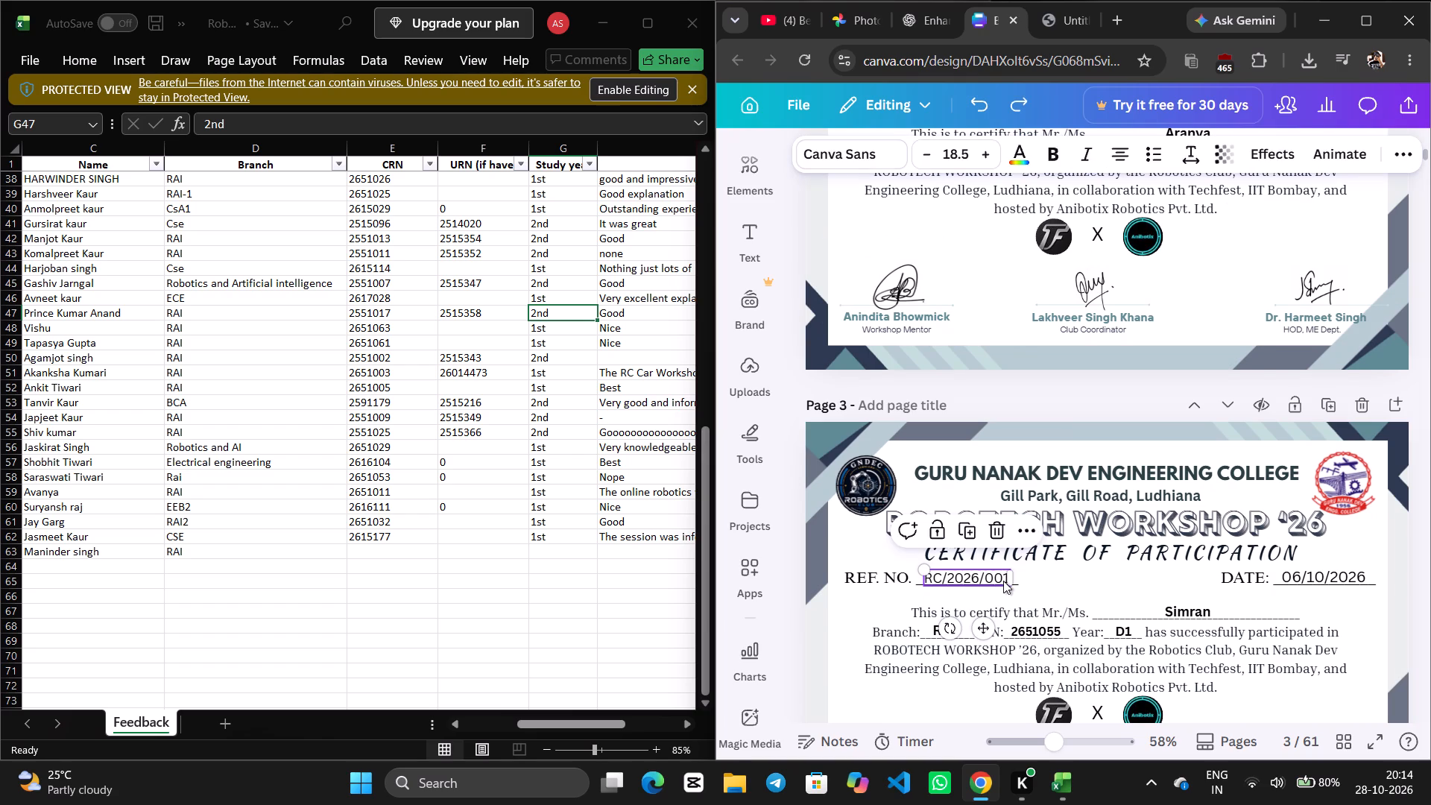
left_click(1002, 579)
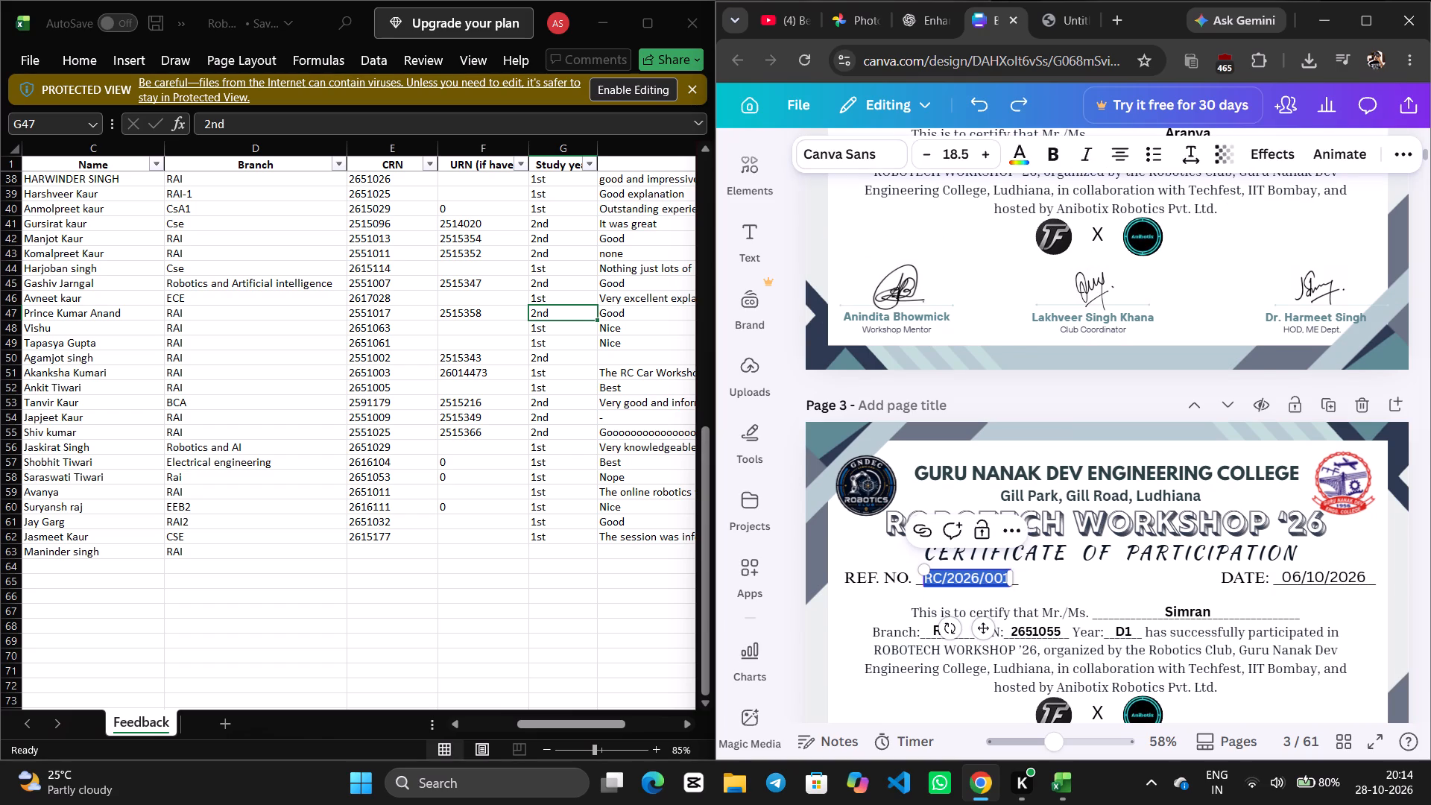
left_click(1002, 579)
key("Right")
key("BackSpace")
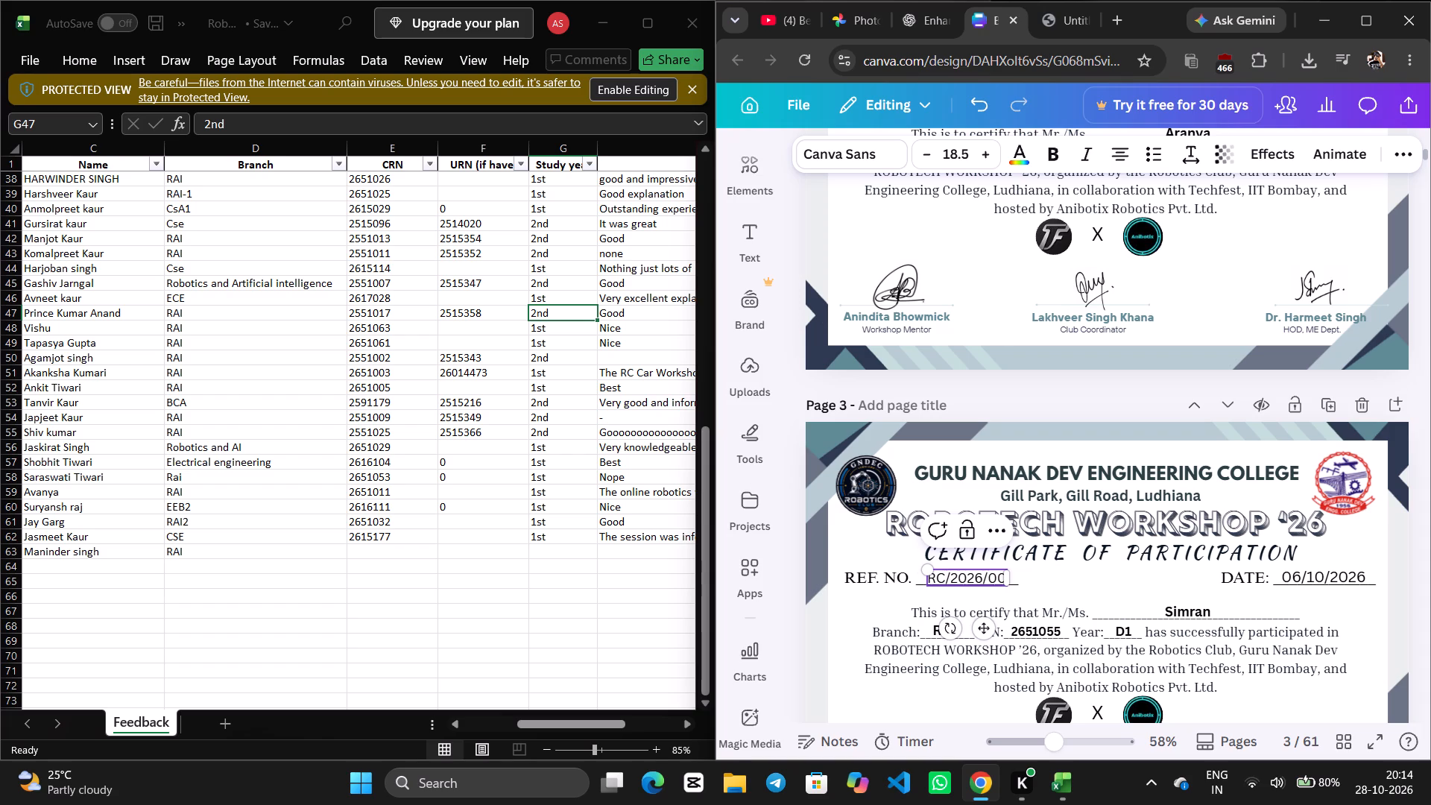
key("3")
Set the reference number on the page 4 certificate to RC/2026/004.
scroll(1011, 579, "down", 5)
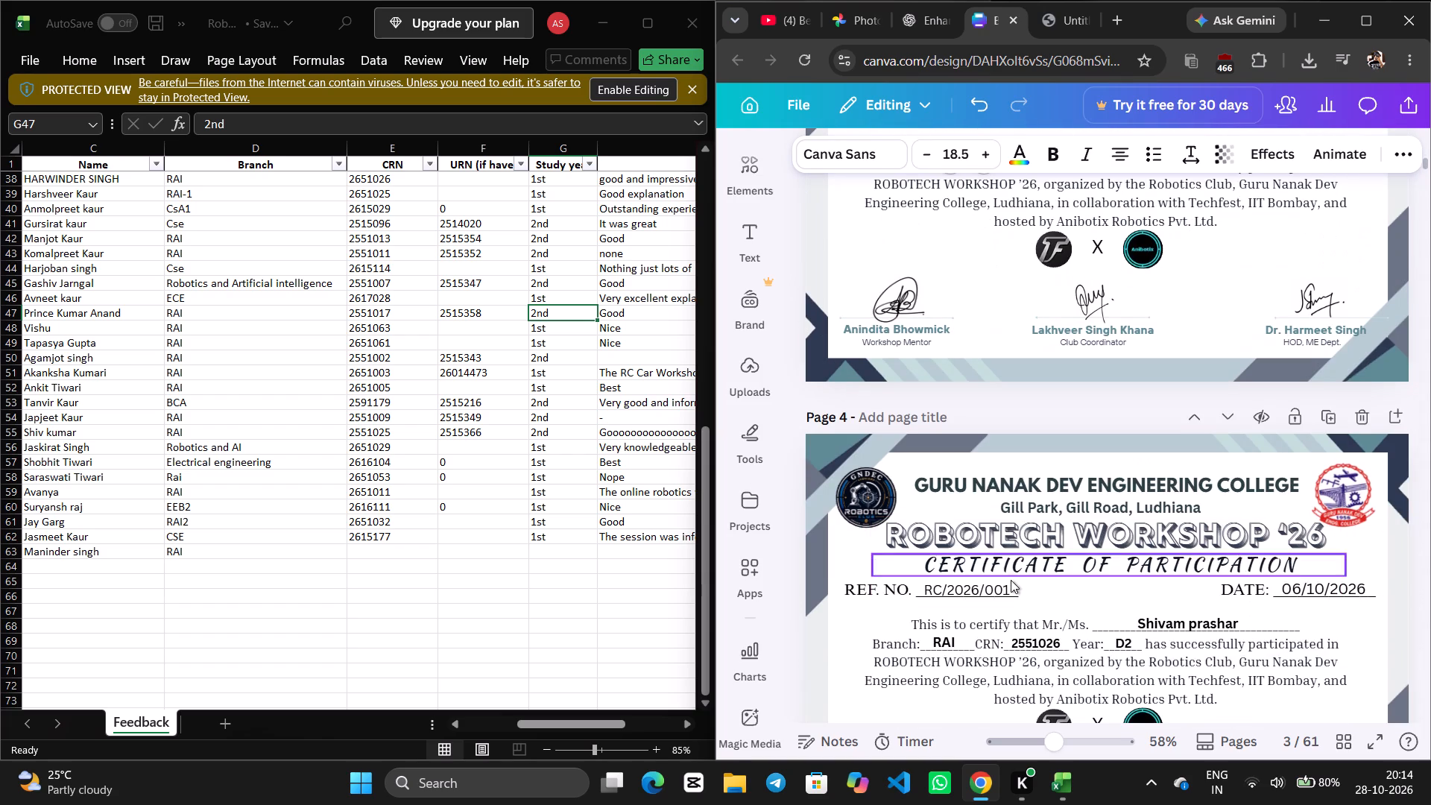
left_click(996, 588)
left_click(996, 588)
left_click(996, 588)
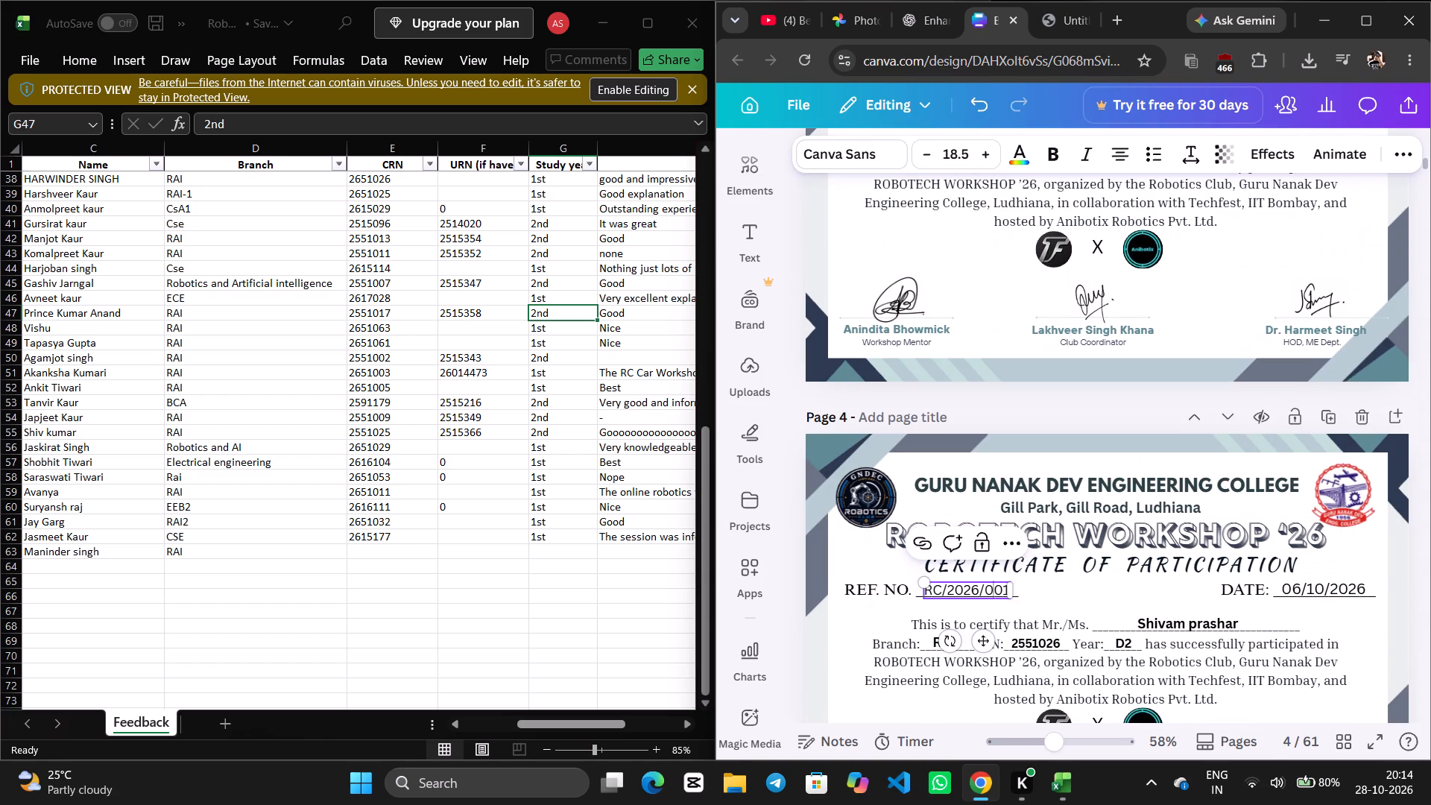
key("Right")
key("Right")
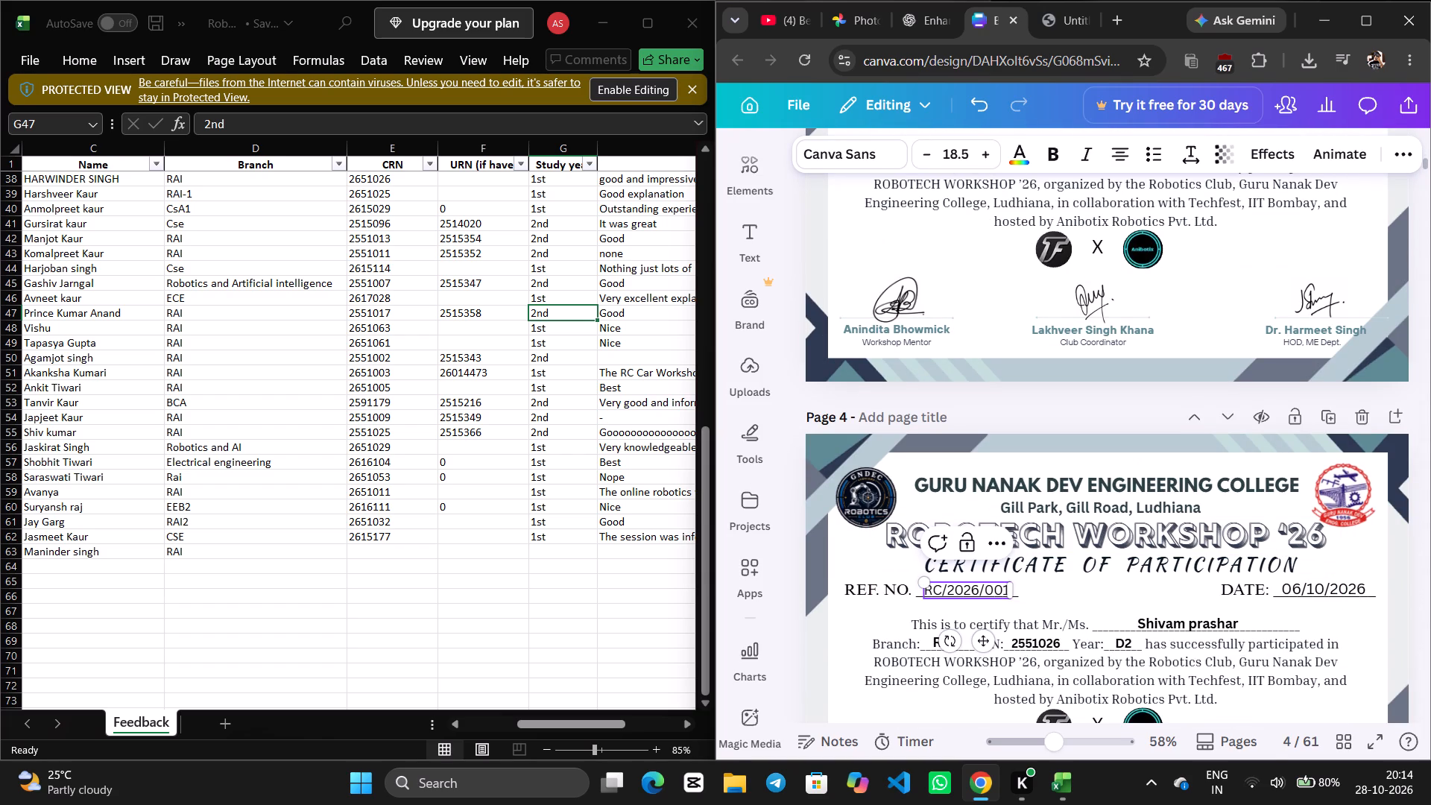
key("BackSpace")
key("4")
Set the reference number on the page 5 certificate to RC/2026/005.
scroll(996, 588, "down", 4)
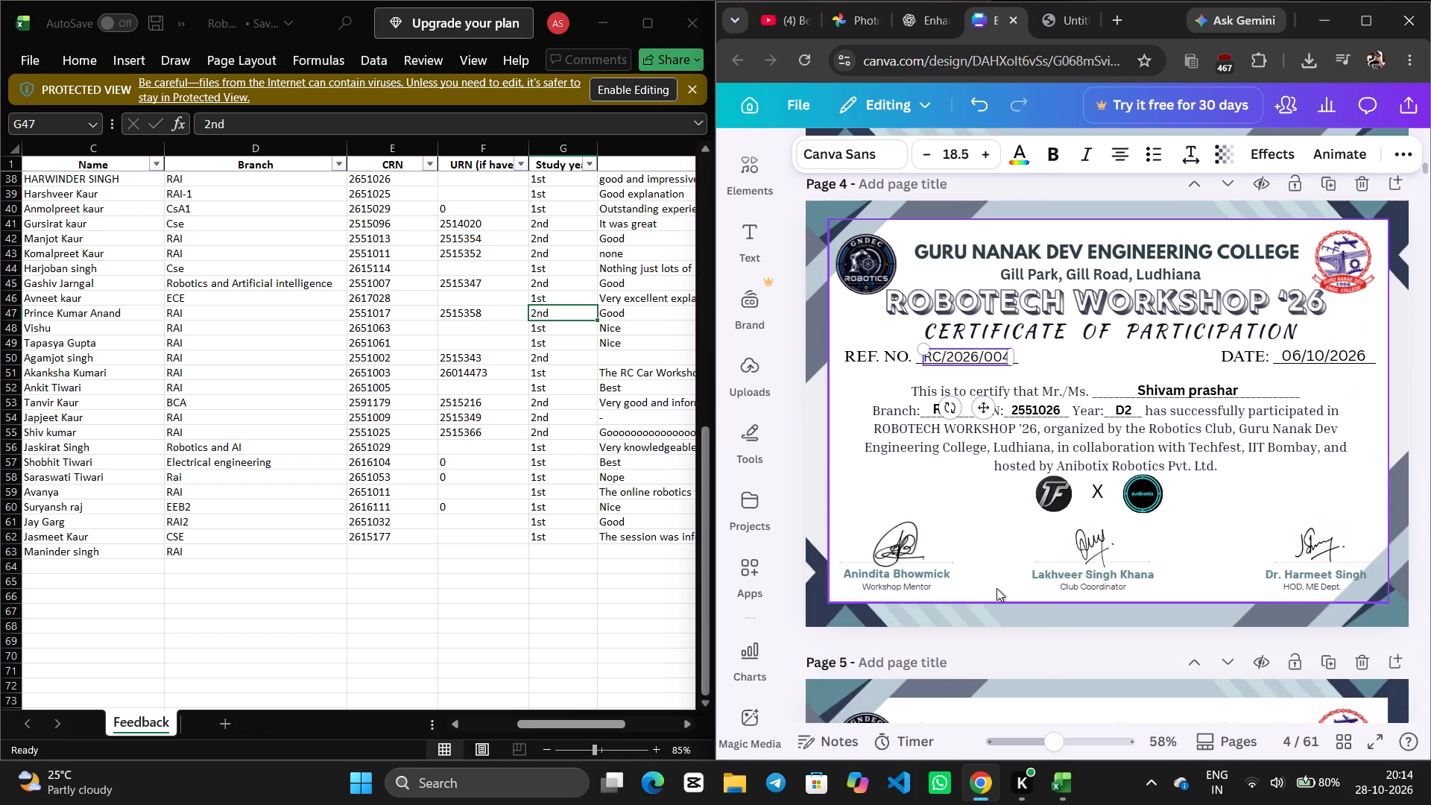
scroll(988, 643, "down", 2)
left_click(989, 326)
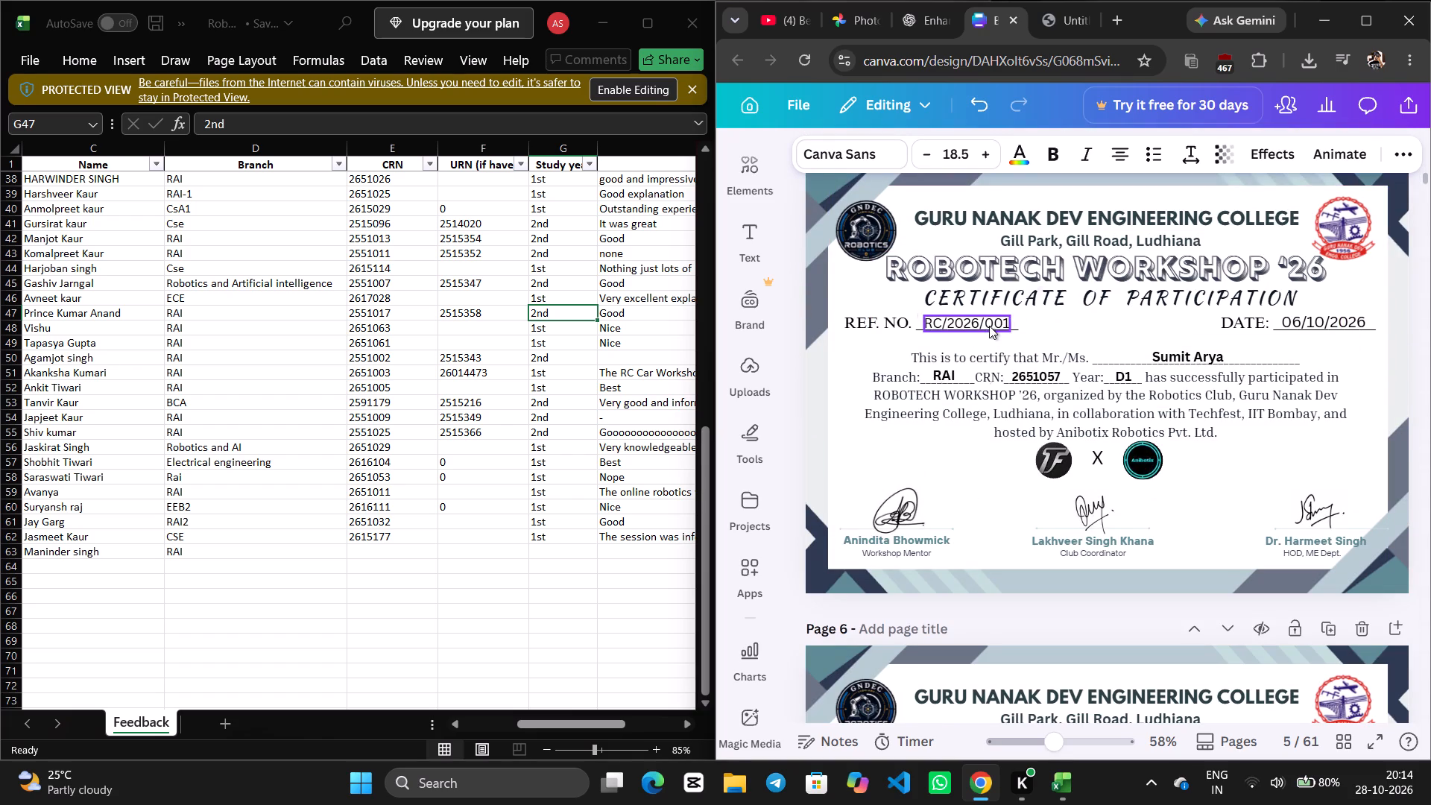
left_click(989, 326)
left_click(989, 326)
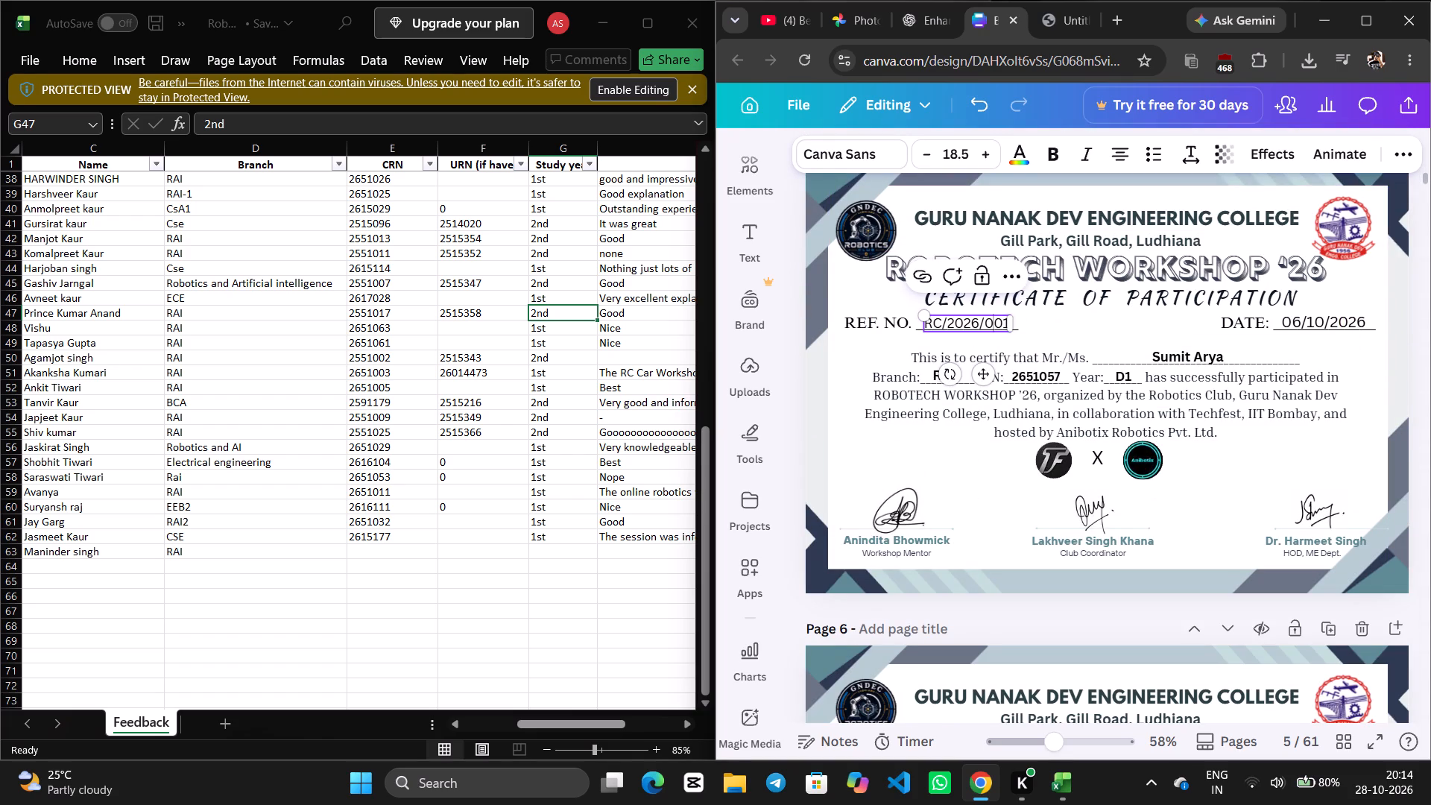
key("Right")
key("Right")
key("BackSpace")
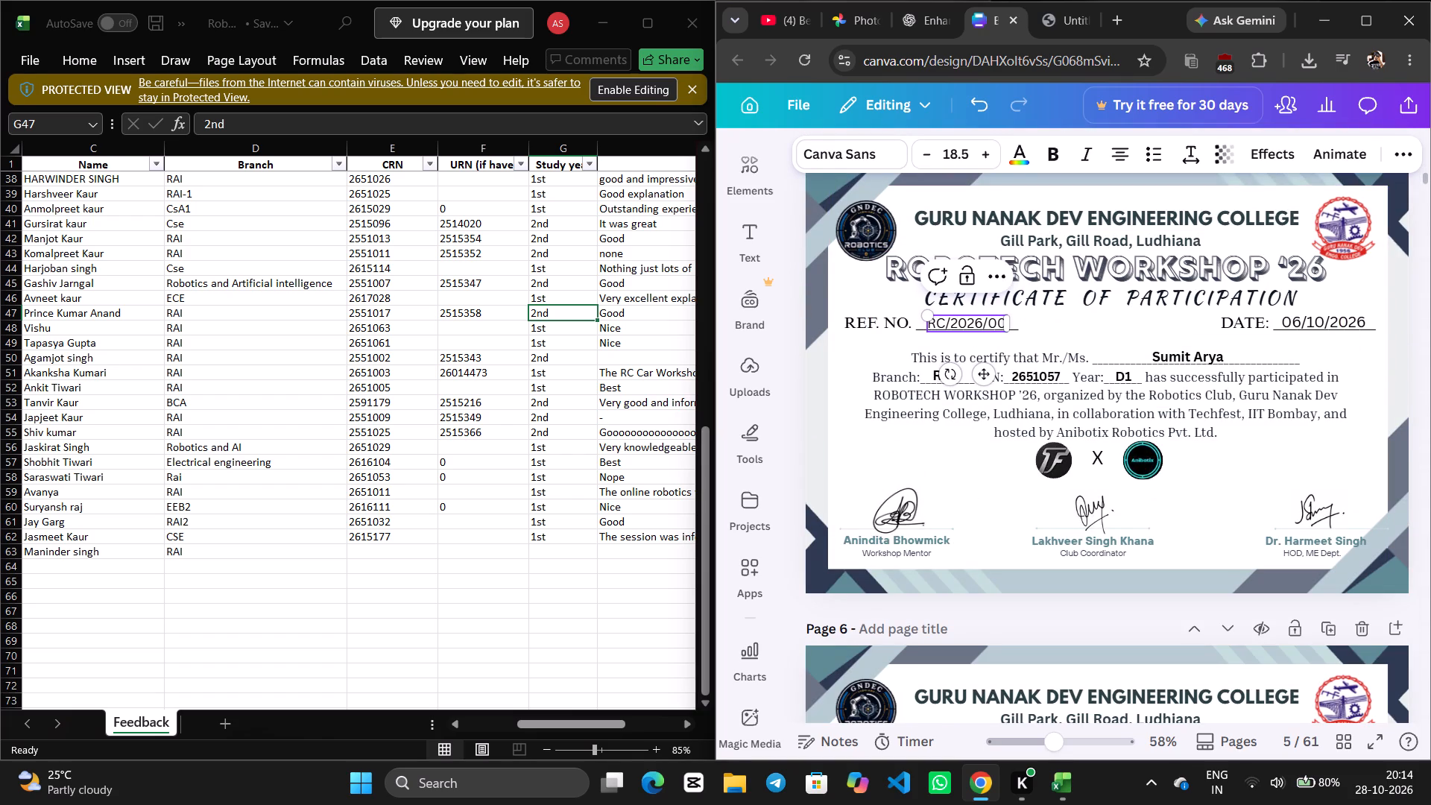
key("5")
Set the reference number on the page 6 certificate to RC/2026/006.
scroll(990, 442, "down", 3)
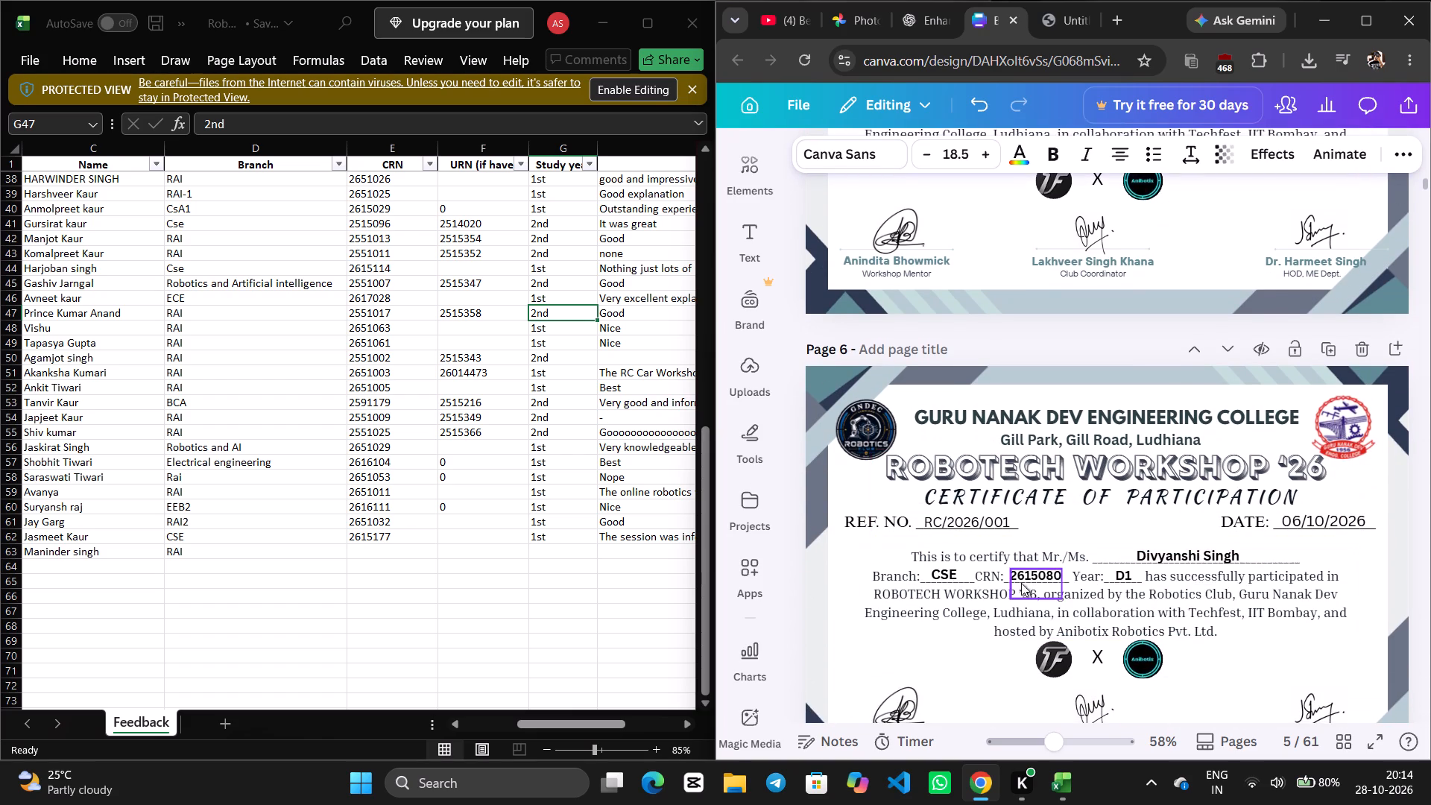
left_click(996, 528)
left_click(996, 528)
left_click(994, 529)
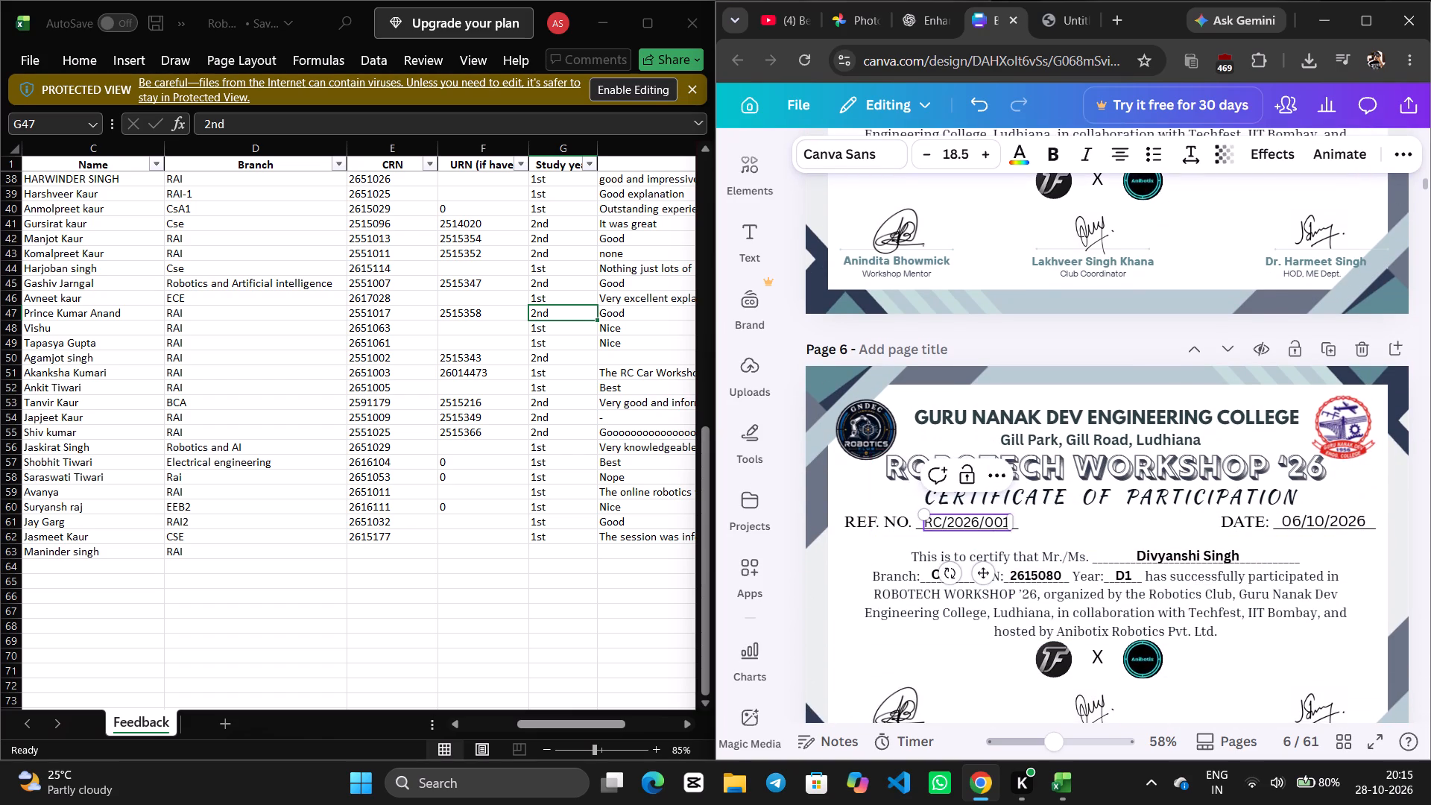
key("Right")
key("Right")
key("BackSpace")
key("5")
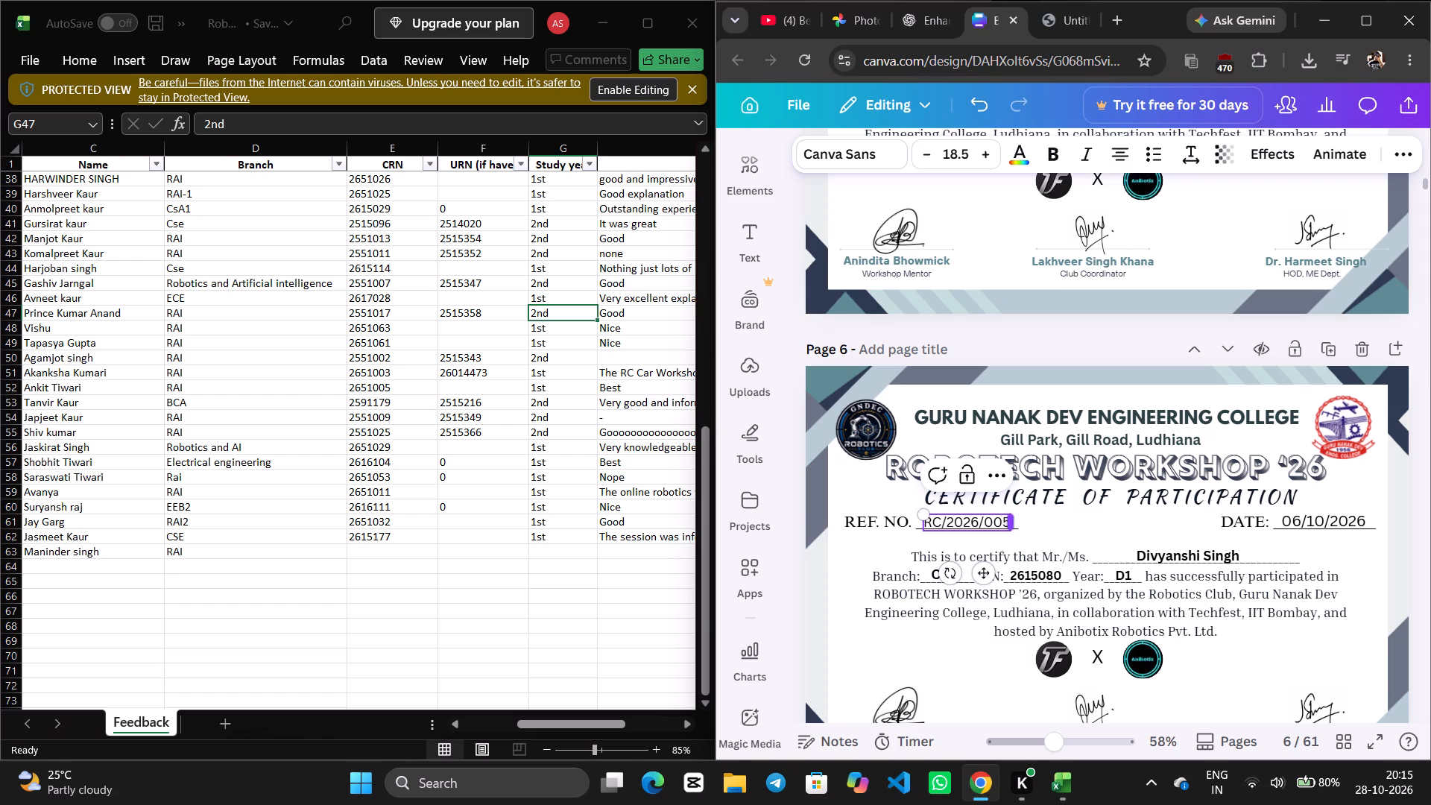
key("BackSpace")
key("6")
Set the reference number on the page 7 certificate to RC/2026/007.
scroll(1010, 526, "up", 1)
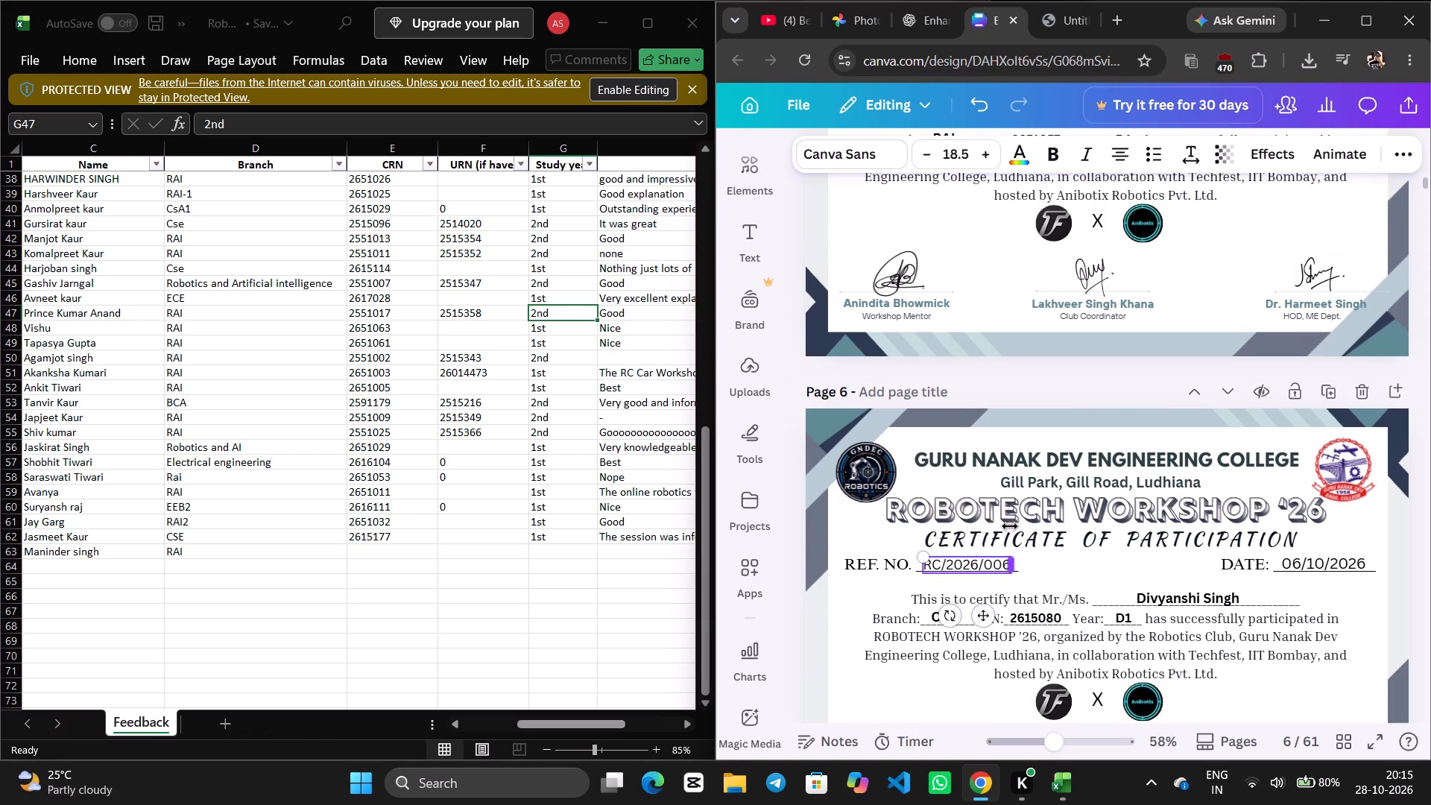
scroll(1010, 526, "up", 2)
scroll(1010, 526, "down", 6)
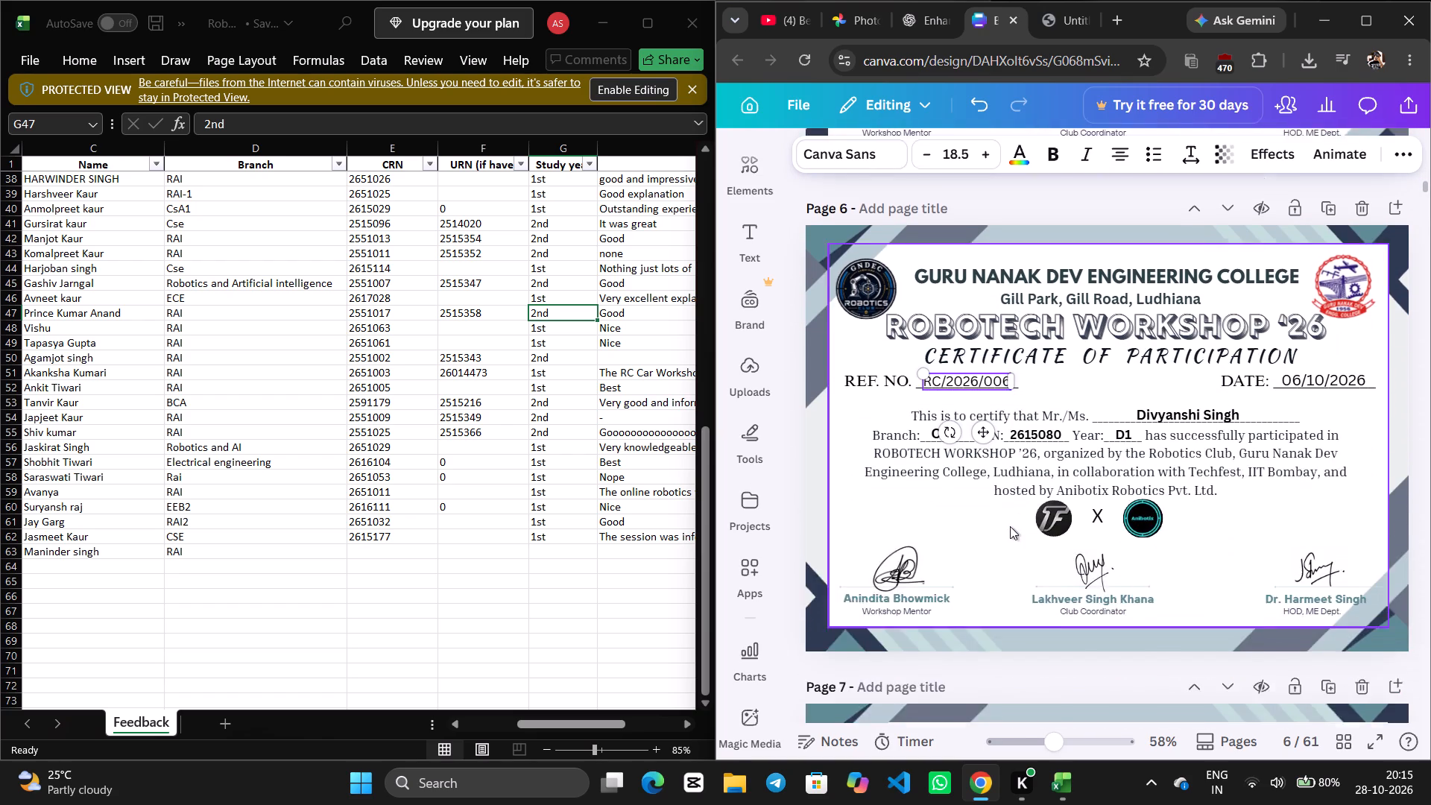
scroll(1027, 502, "down", 2)
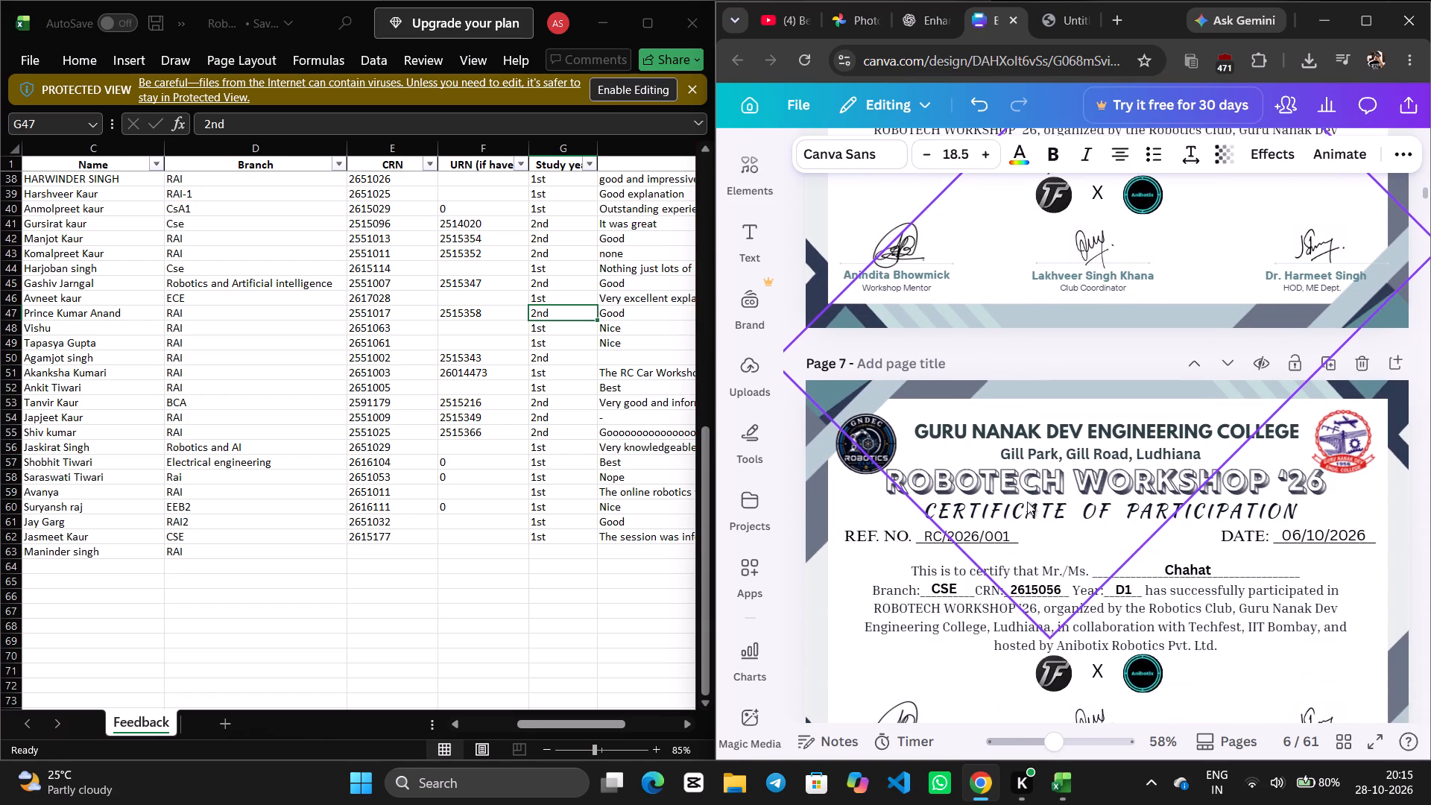
left_click(987, 534)
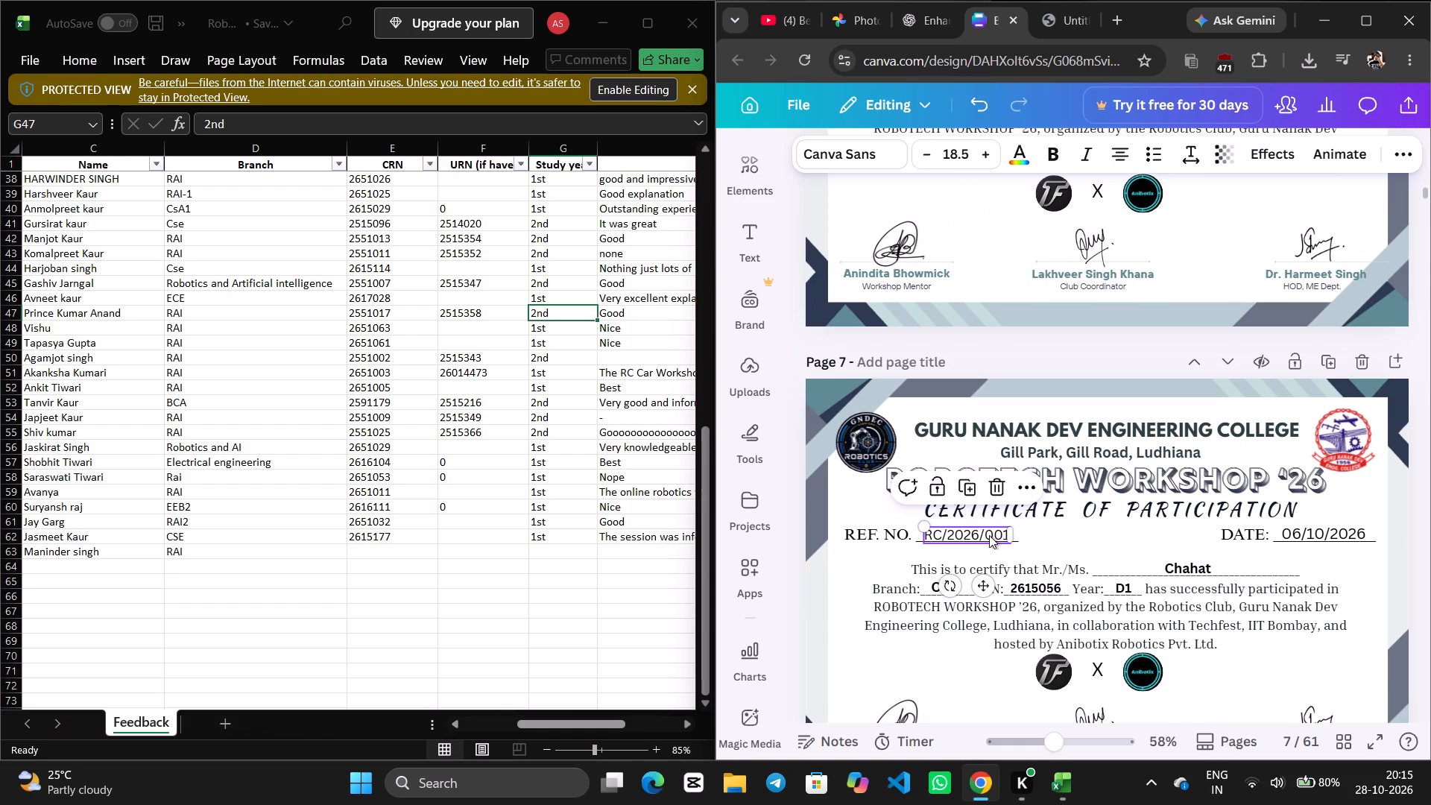
left_click(989, 535)
left_click(997, 537)
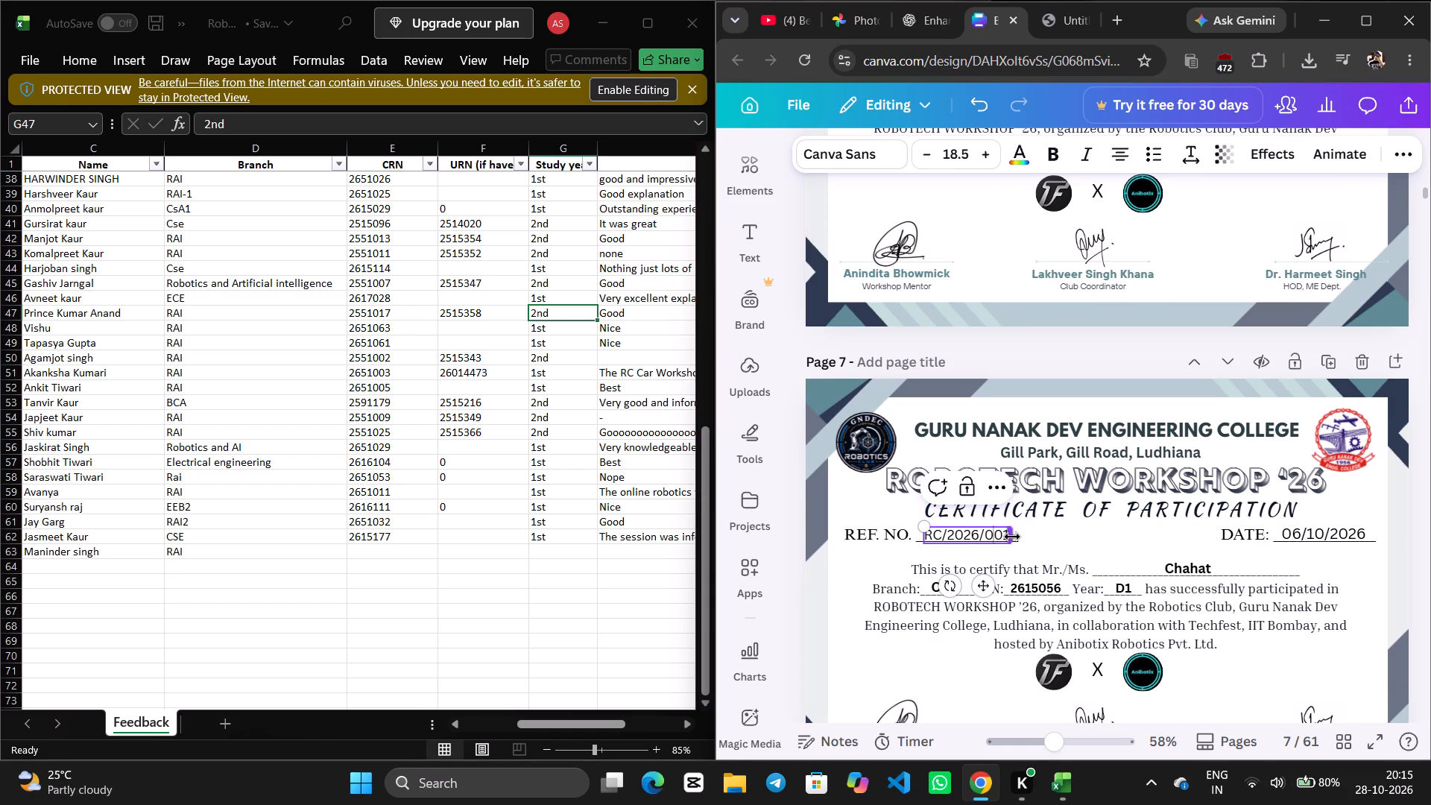
key("Right")
key("Right")
key("BackSpace")
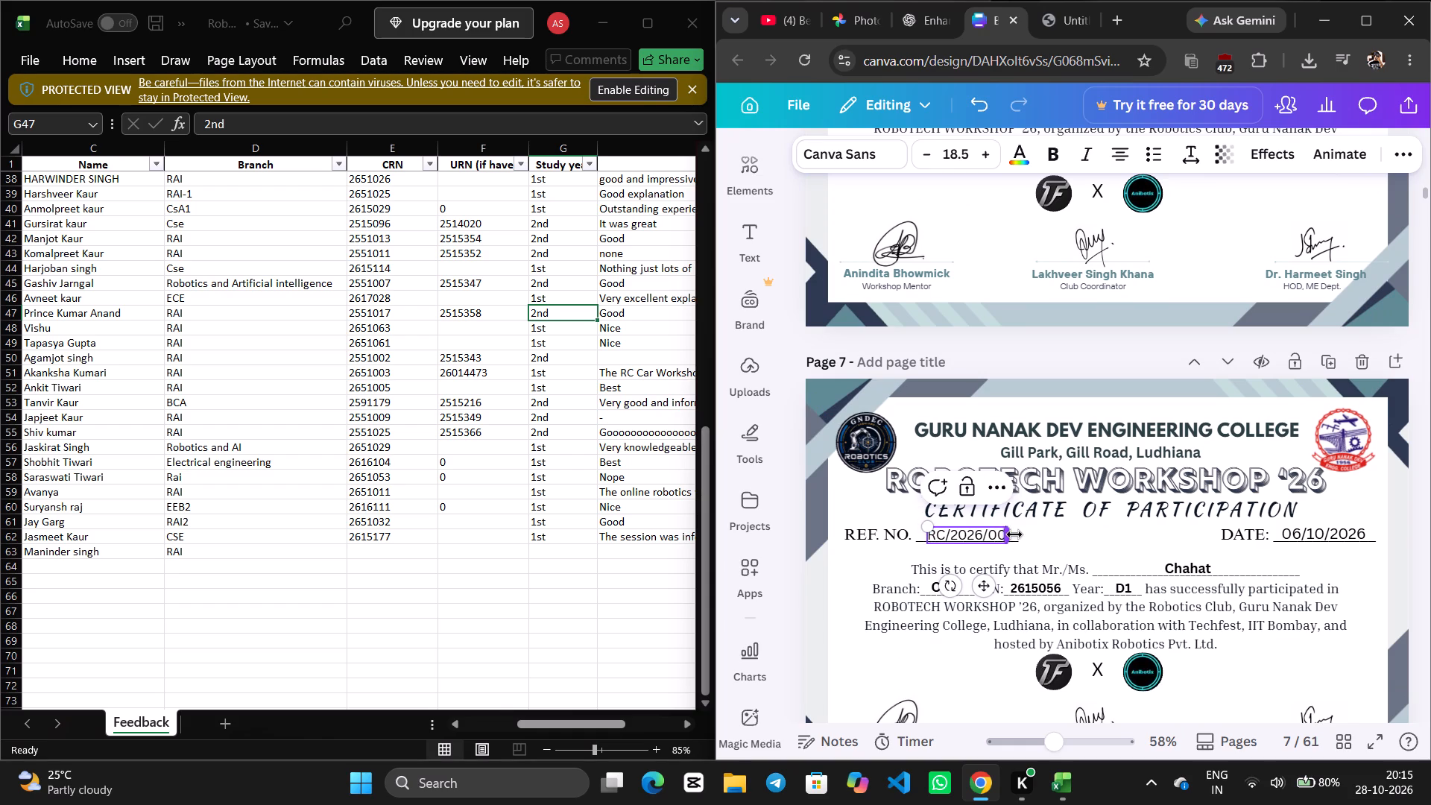
key("7")
Set the reference number on the page 8 certificate to RC/2026/008.
scroll(1014, 534, "down", 4)
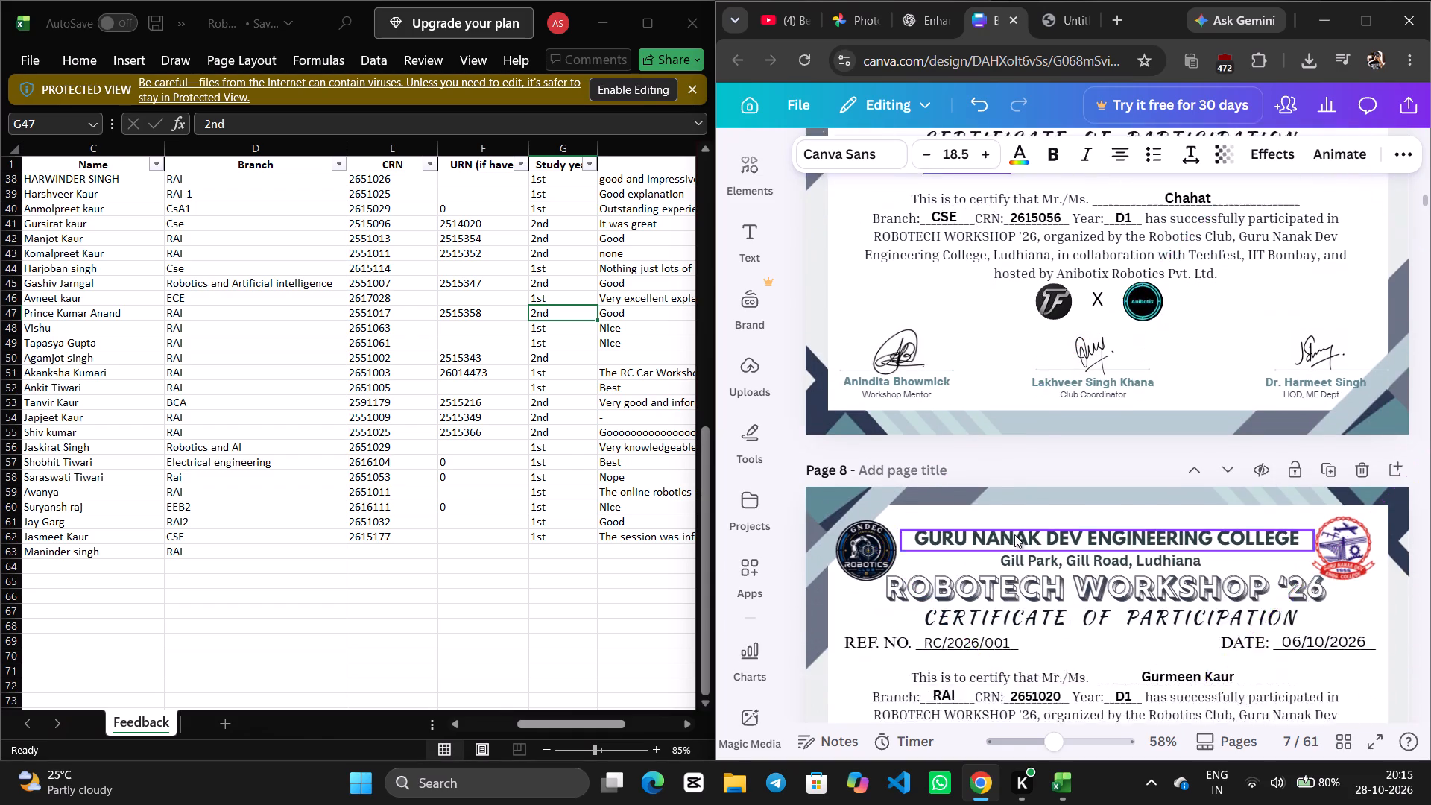
scroll(1014, 534, "down", 1)
double_click(989, 551)
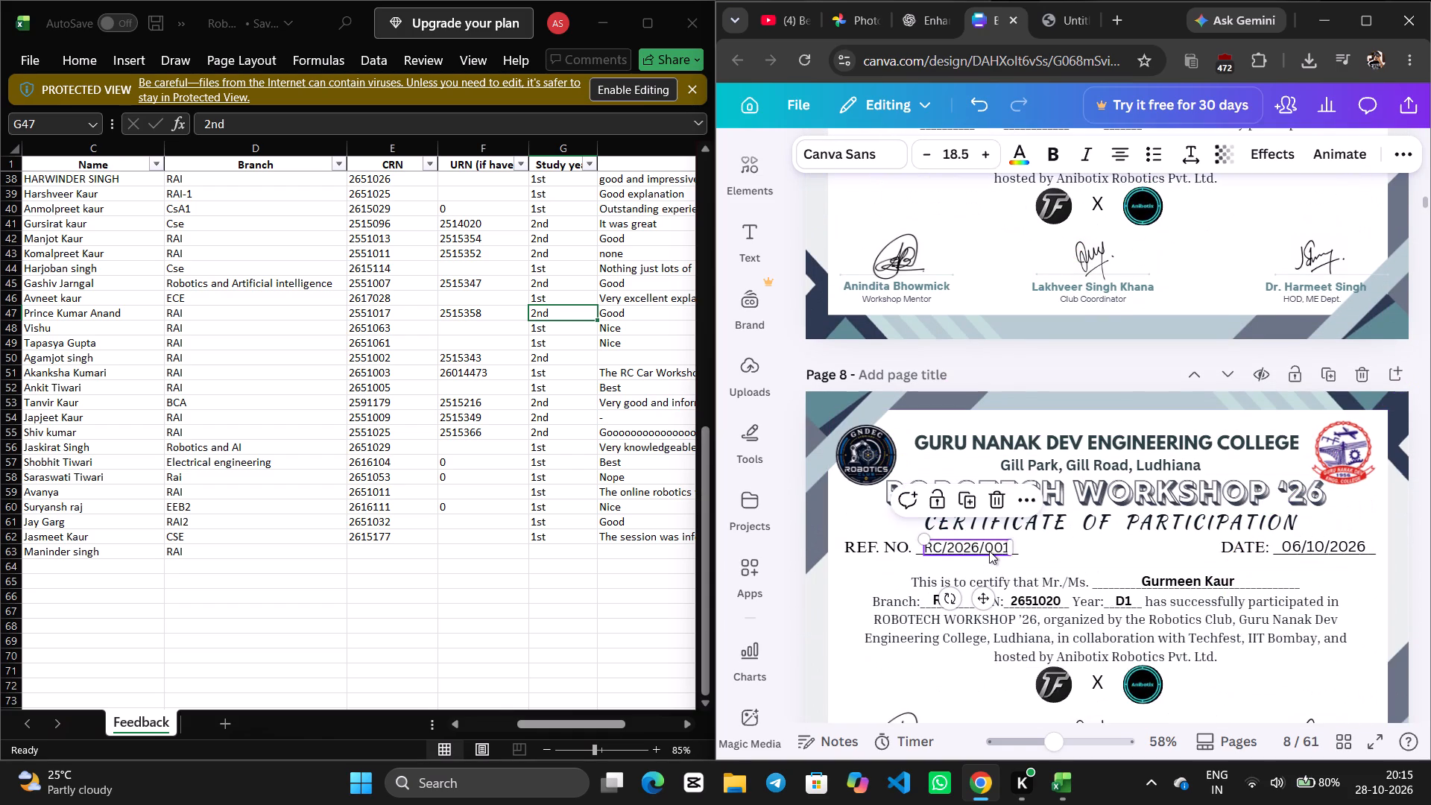
left_click(989, 551)
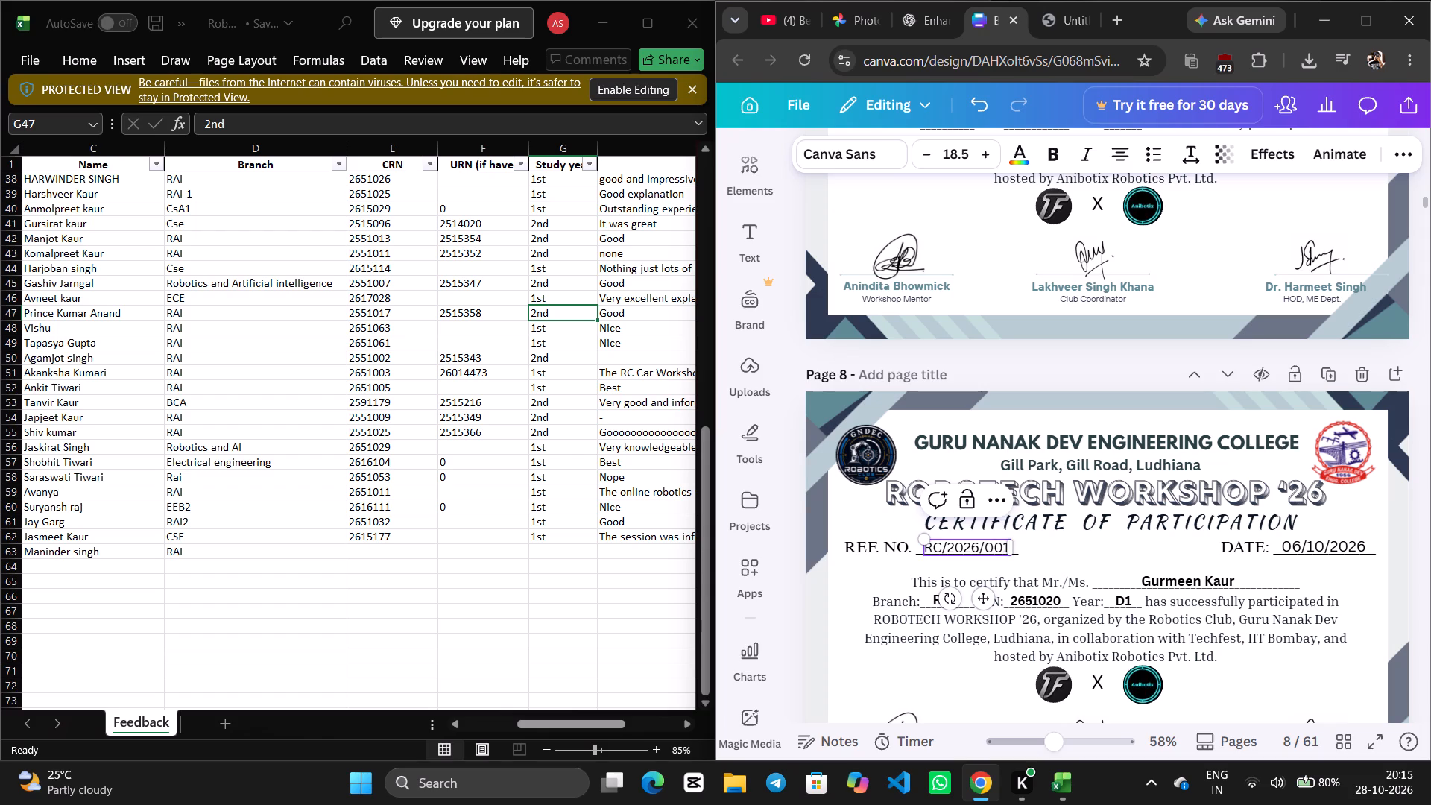
key("Right")
key("Right")
key("BackSpace")
key("8")
Set the reference number on the page 9 certificate to RC/2026/009.
scroll(979, 534, "down", 5)
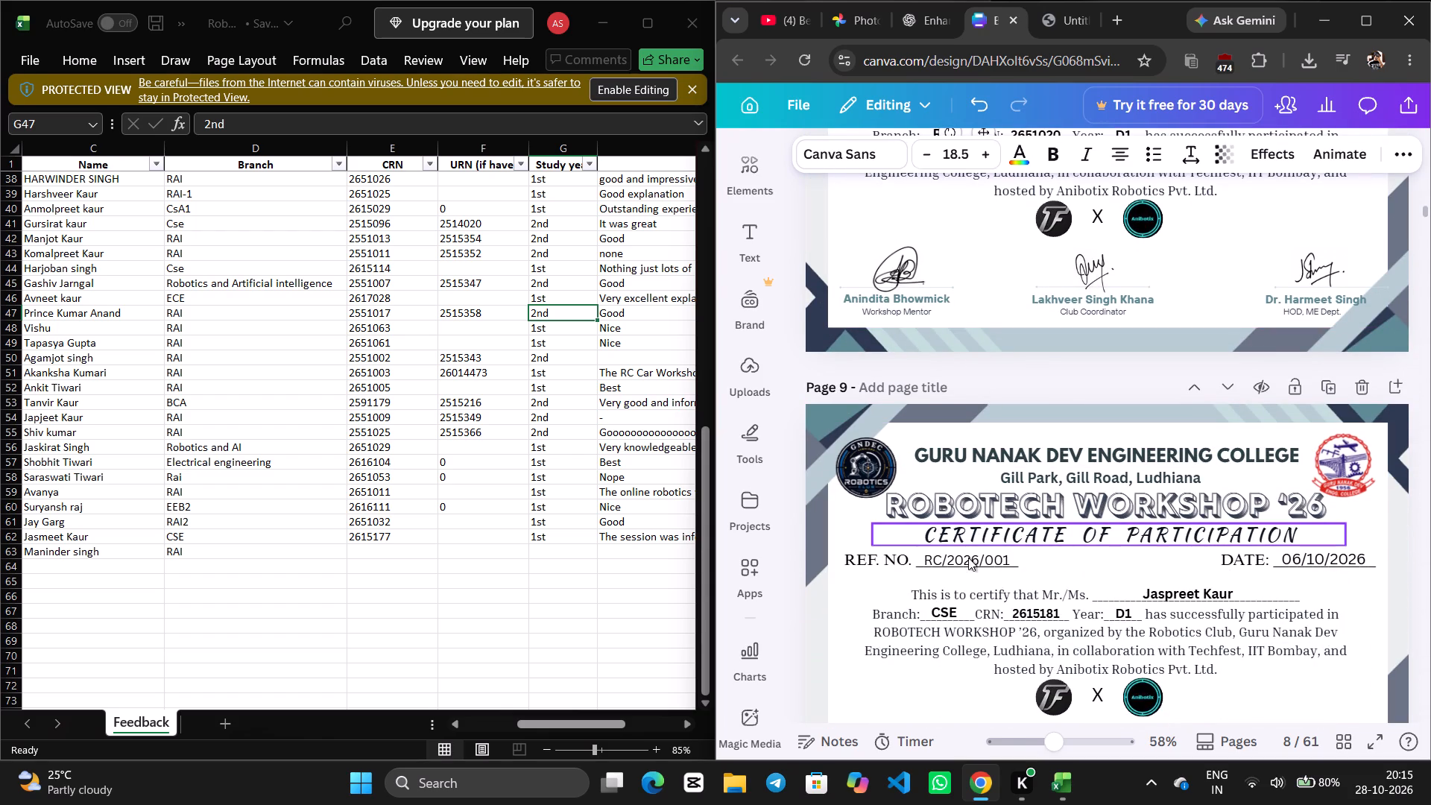
double_click(969, 558)
left_click(979, 558)
key("Right")
key("Right")
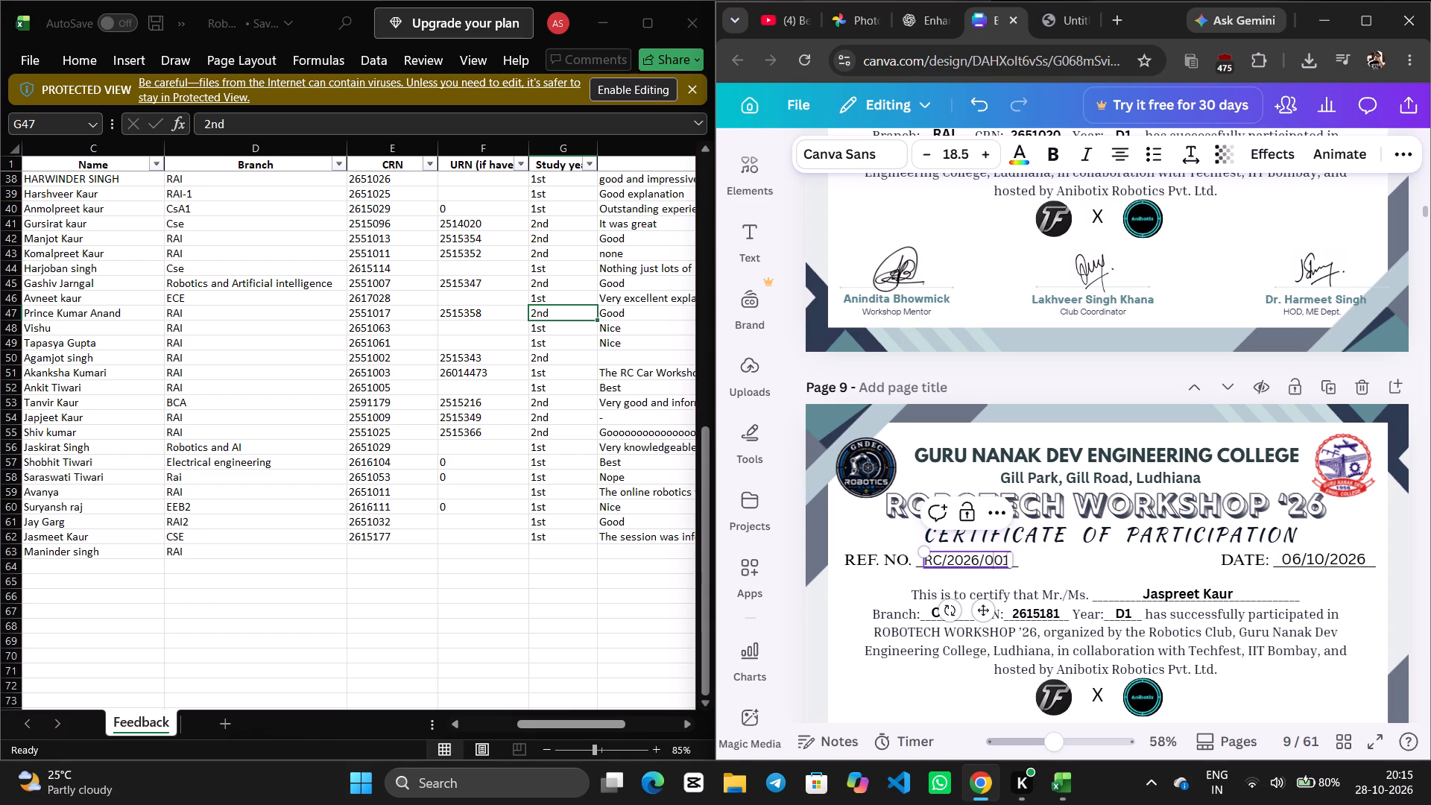
key("Right")
key("Right")
key("BackSpace")
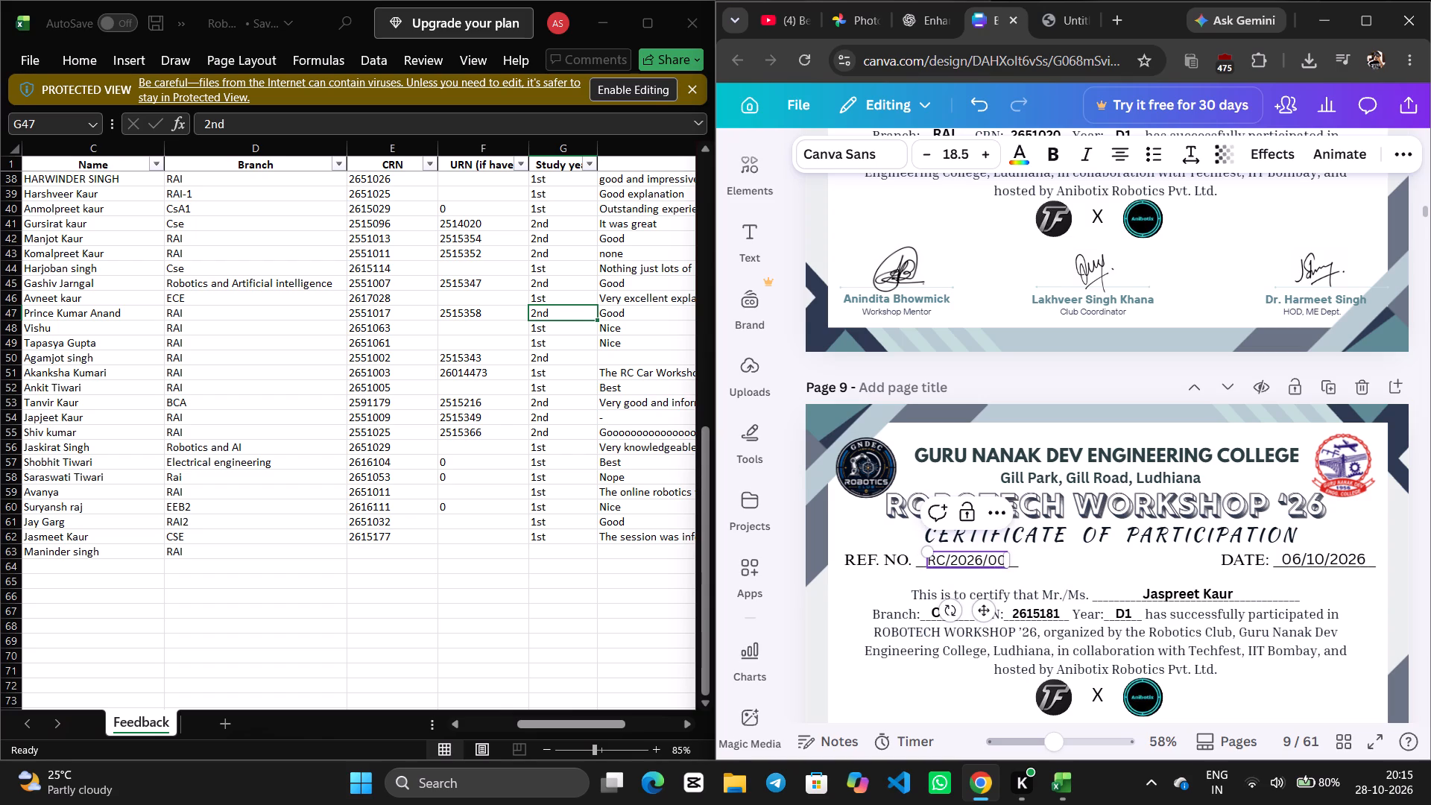
key("9")
Set the reference number on the page 10 certificate to RC/2026/010.
scroll(1007, 559, "down", 5)
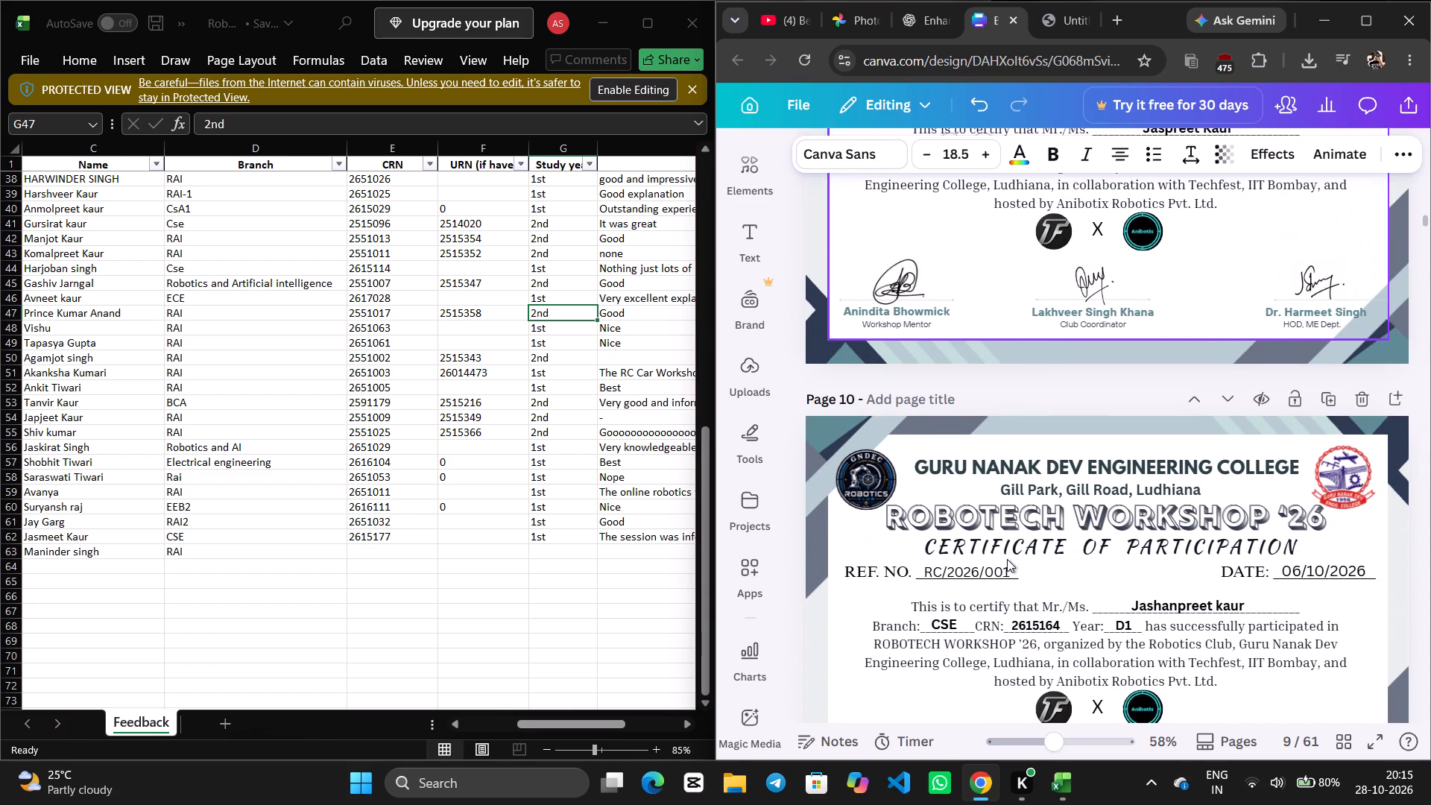
left_click(997, 574)
left_click(997, 574)
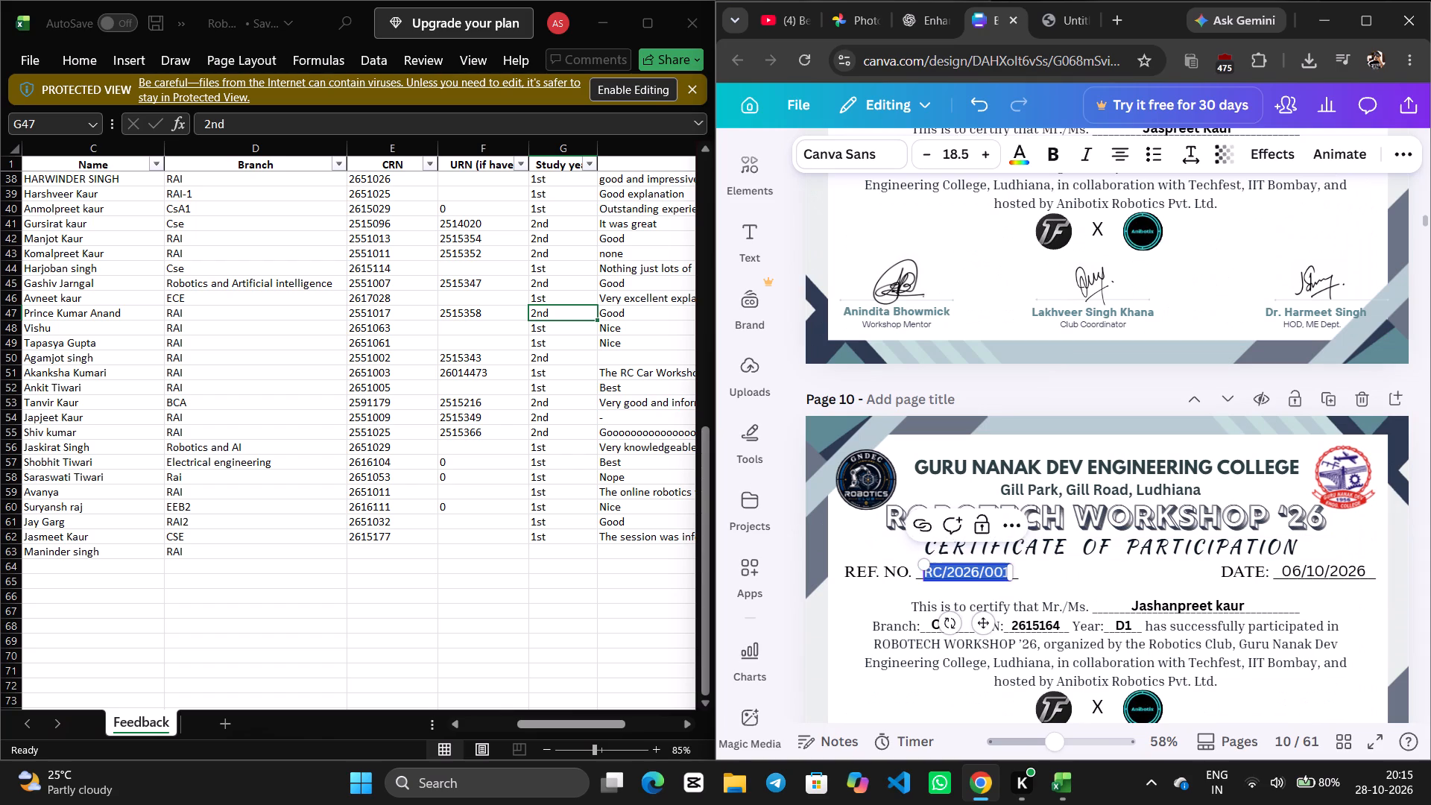
left_click(997, 574)
key("Right")
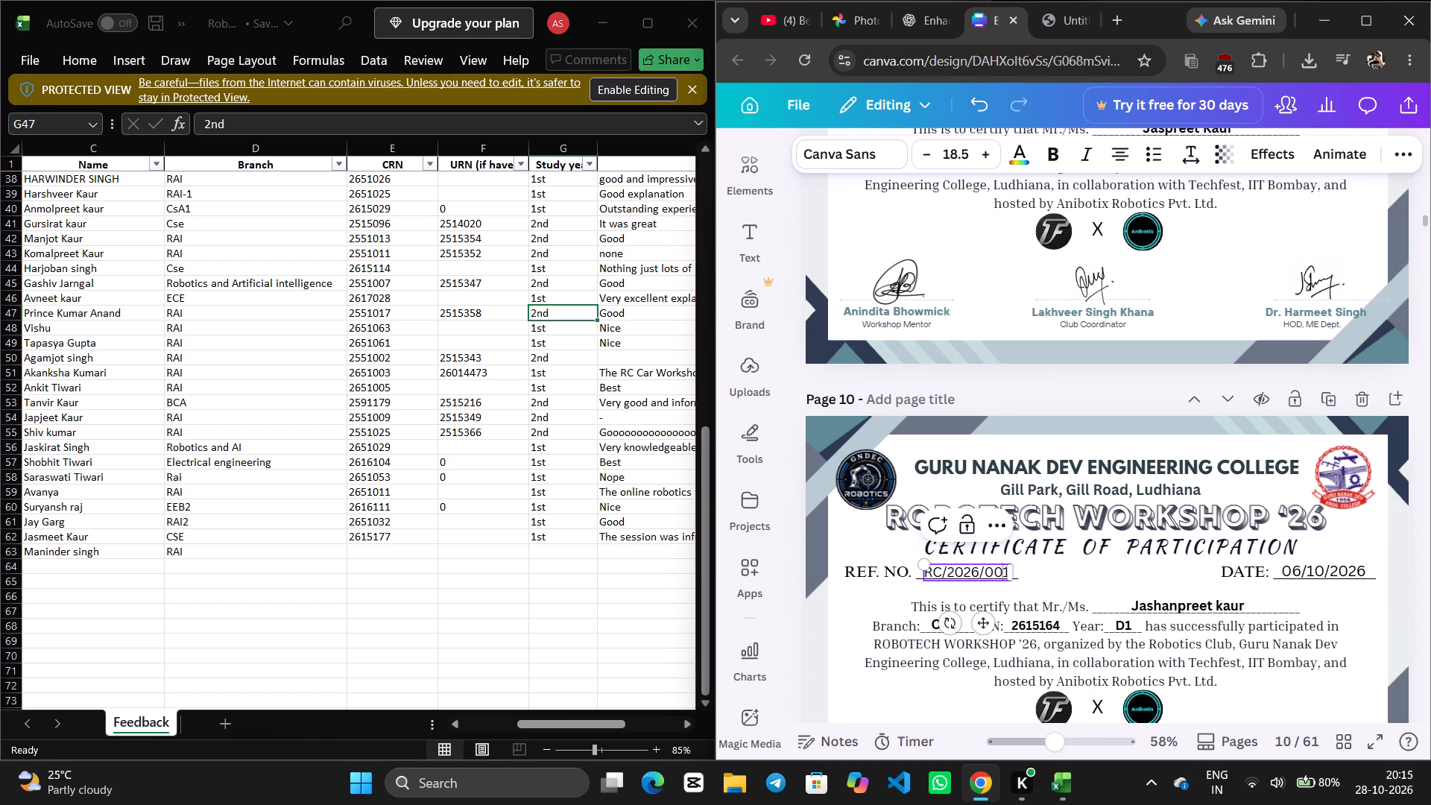
key("Right")
key("BackSpace")
key("BackSpace")
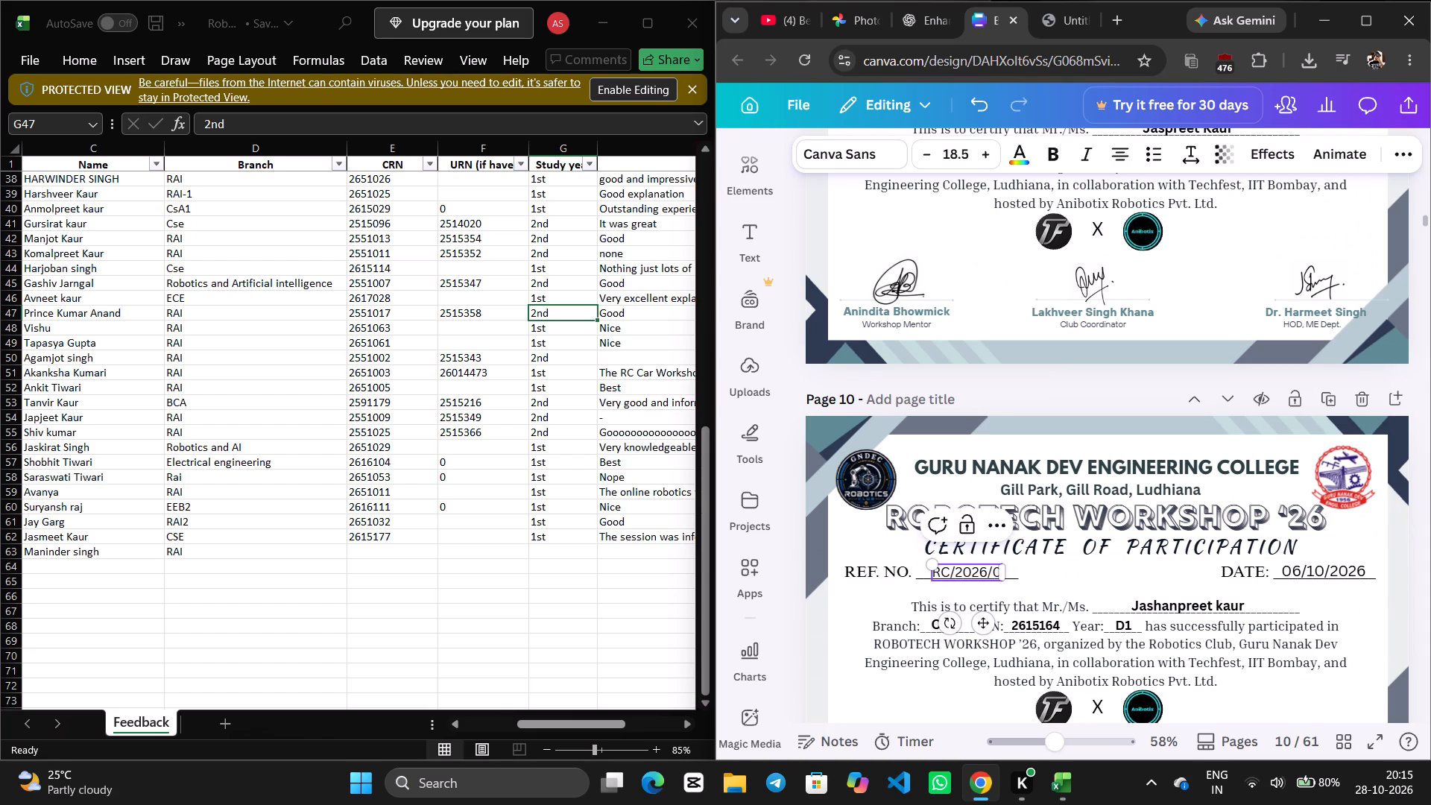
key("1")
key("0")
Set the reference number on the page 11 certificate to RC/2026/011.
scroll(1002, 574, "down", 3)
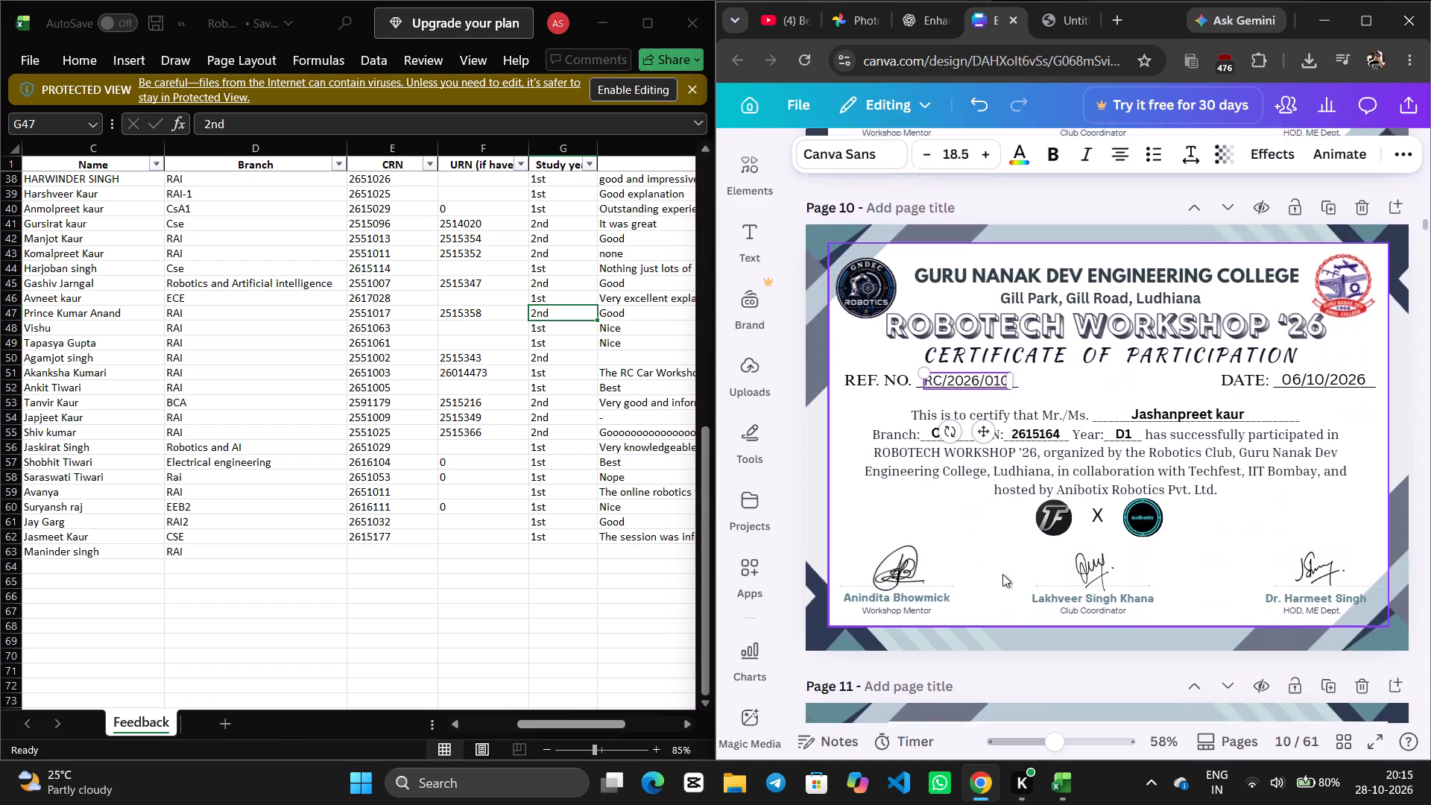
scroll(1002, 574, "down", 1)
left_click(1001, 676)
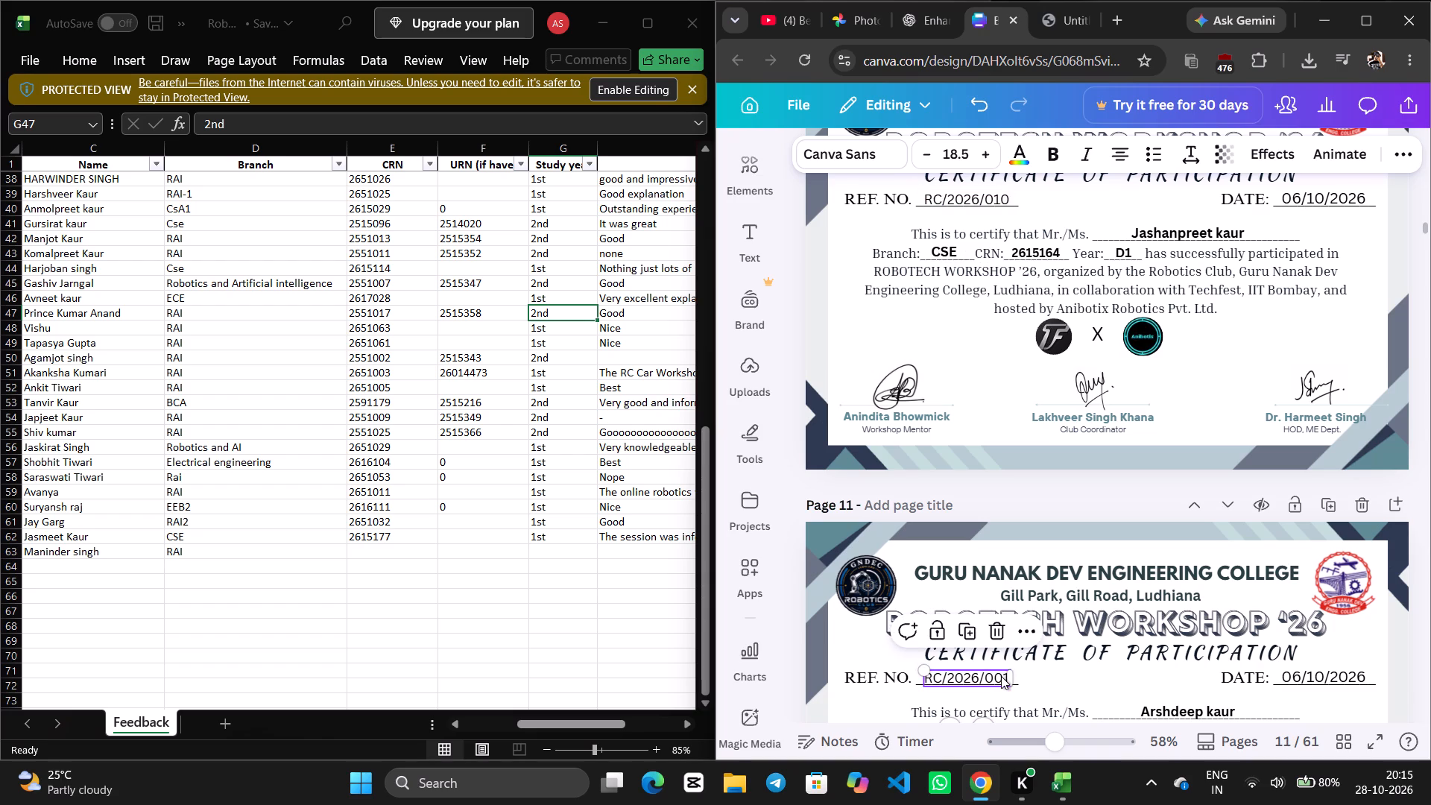
left_click(1001, 676)
left_click(1001, 677)
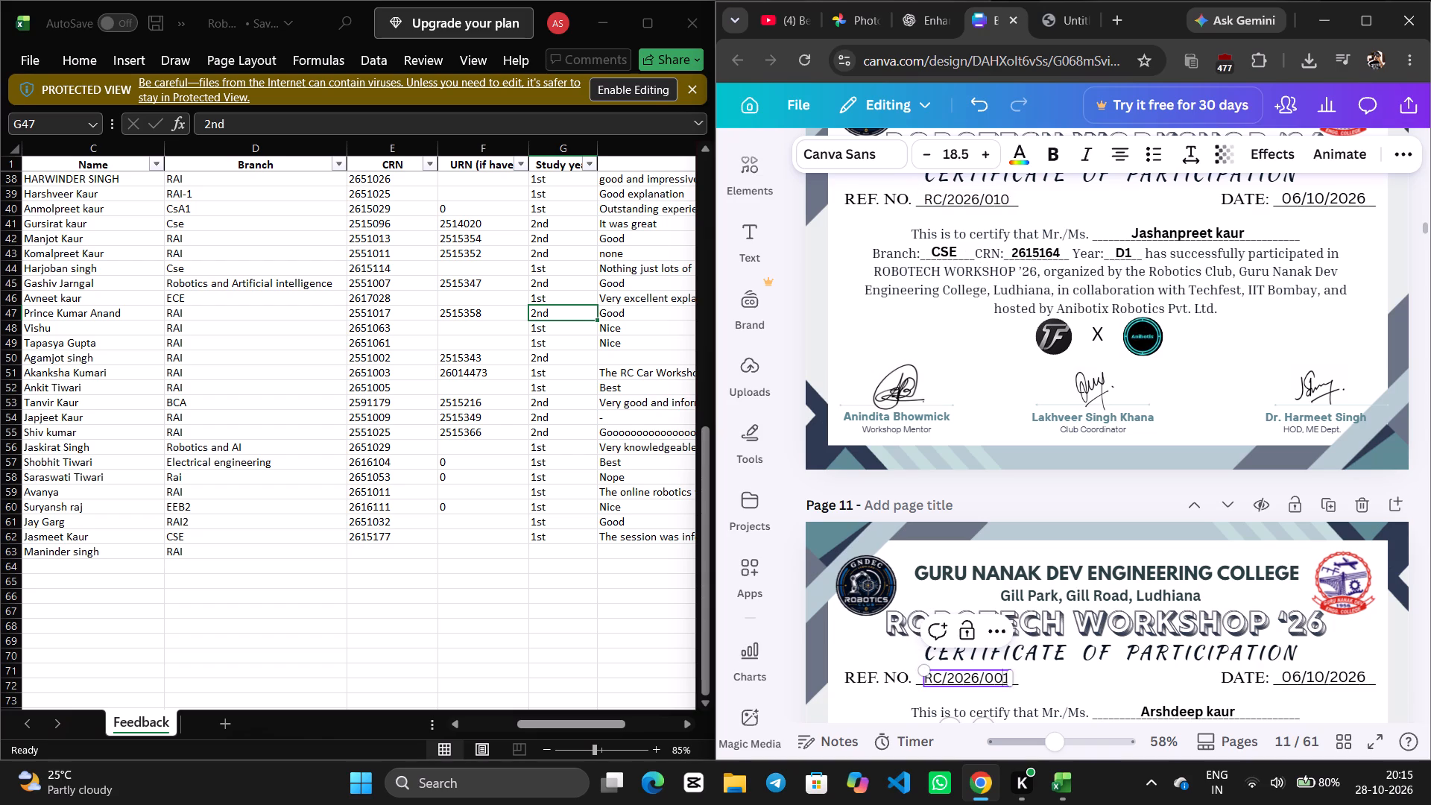
key("BackSpace")
key("1")
Set the reference number on the page 12 certificate to RC/2026/012.
scroll(1002, 660, "down", 4)
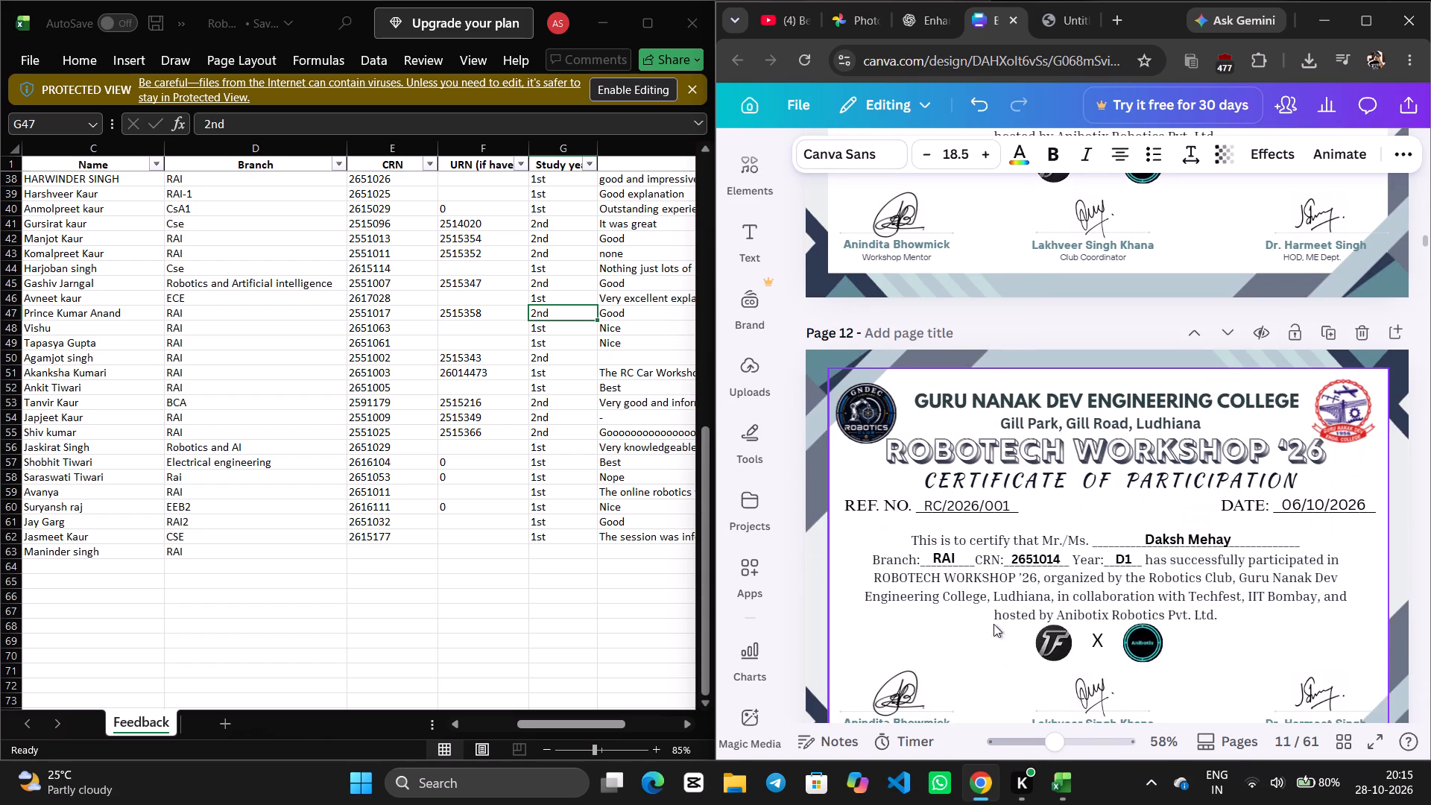
double_click(997, 511)
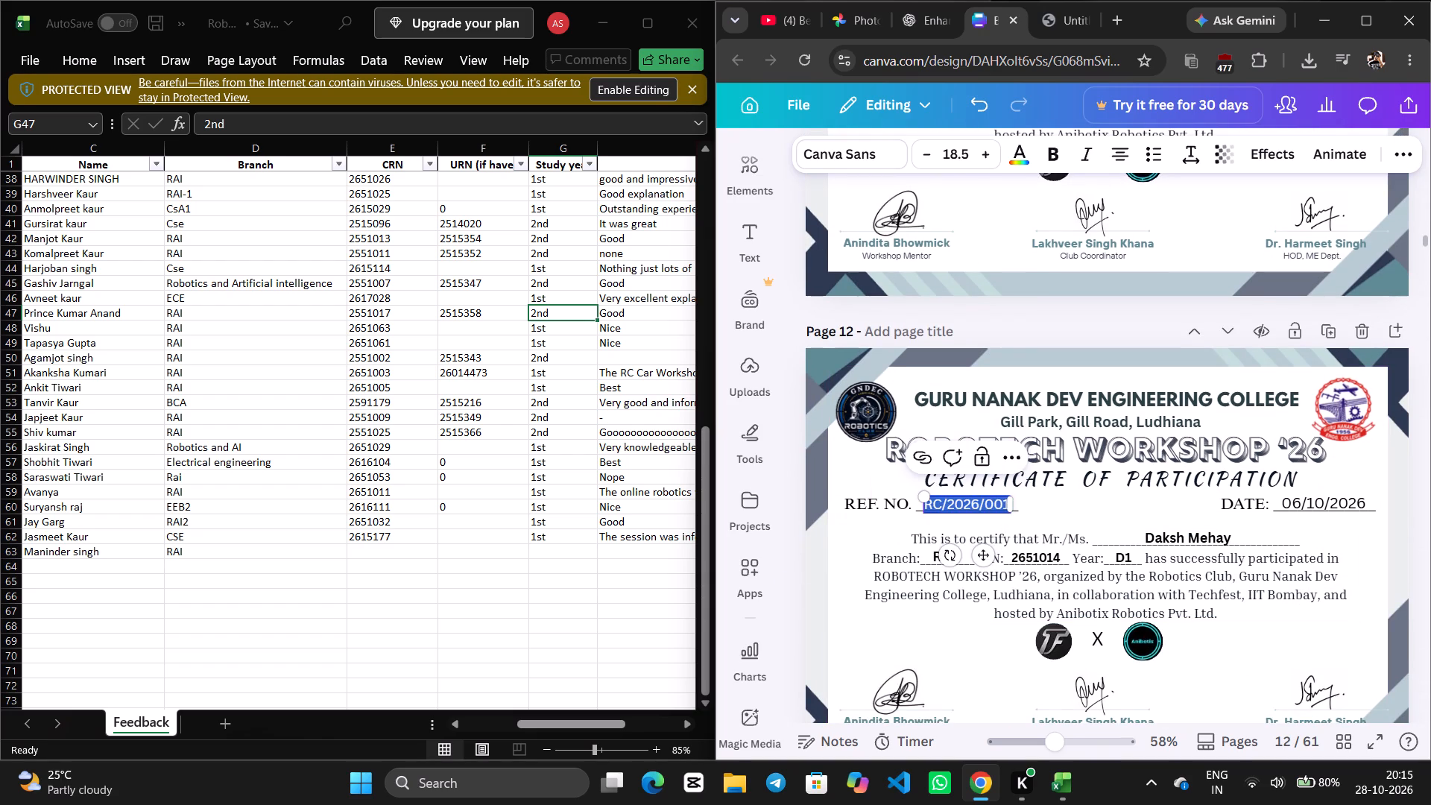
left_click(1001, 505)
key("BackSpace")
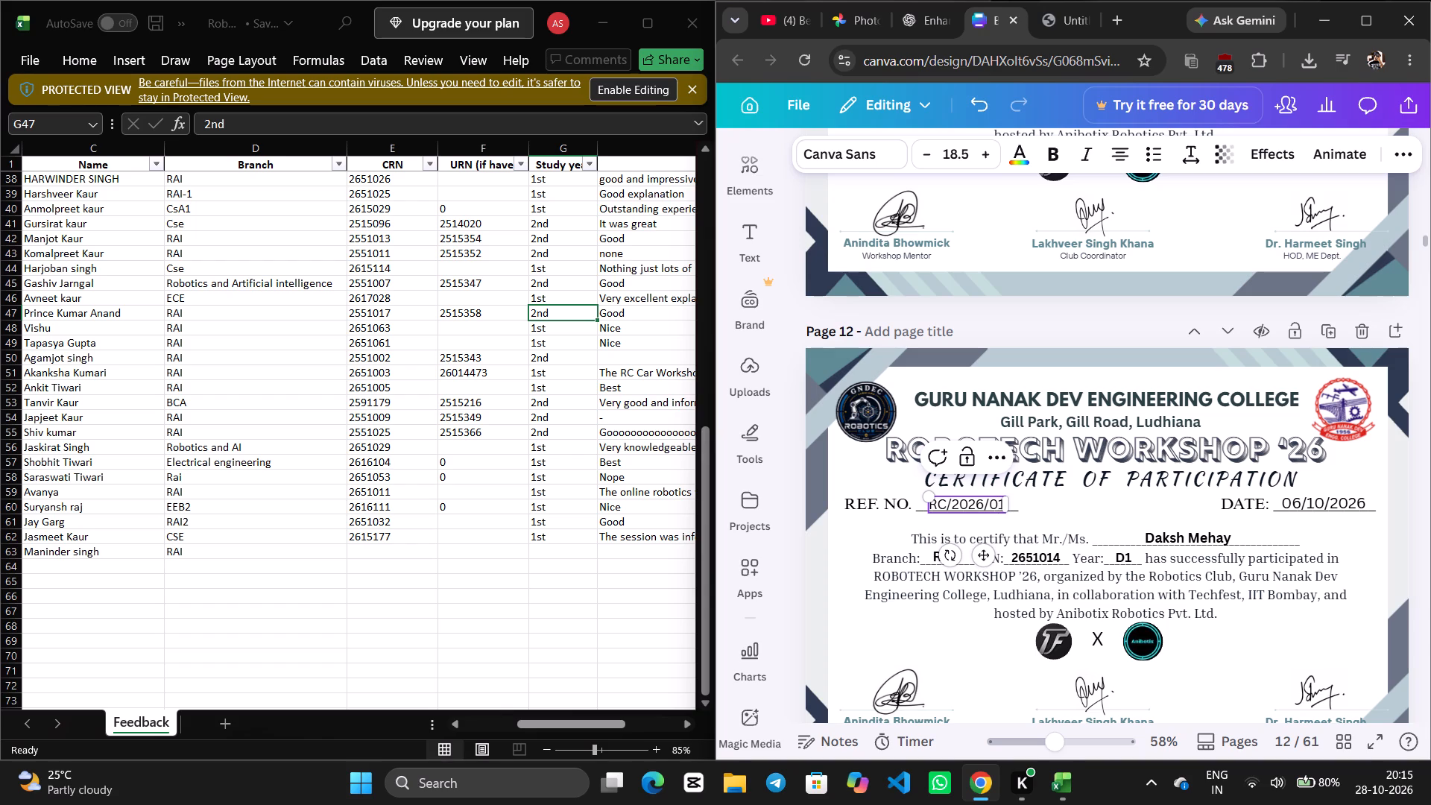
key("Right")
key("2")
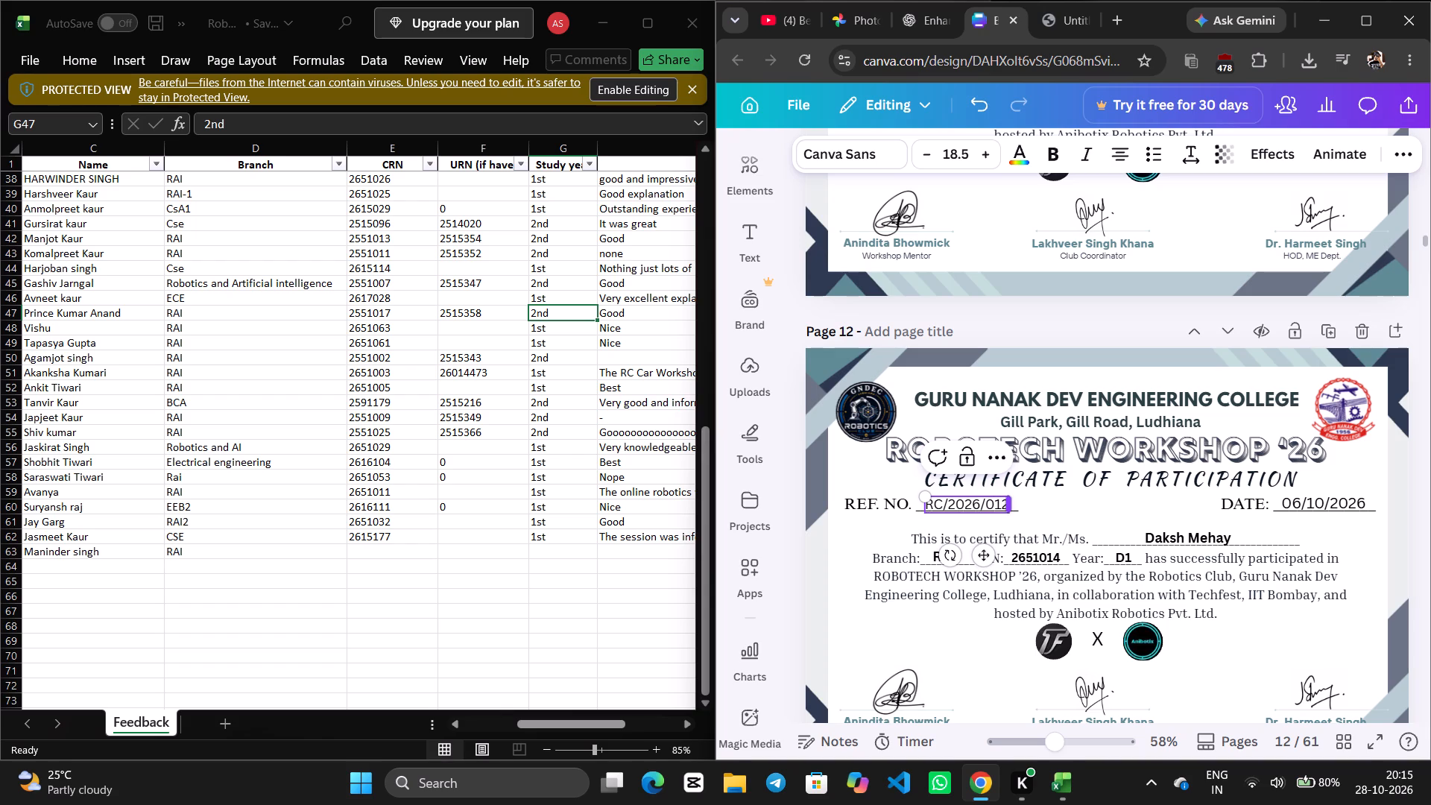
Set the reference number on the page 13 certificate to RC/2026/013.
scroll(1005, 512, "down", 4)
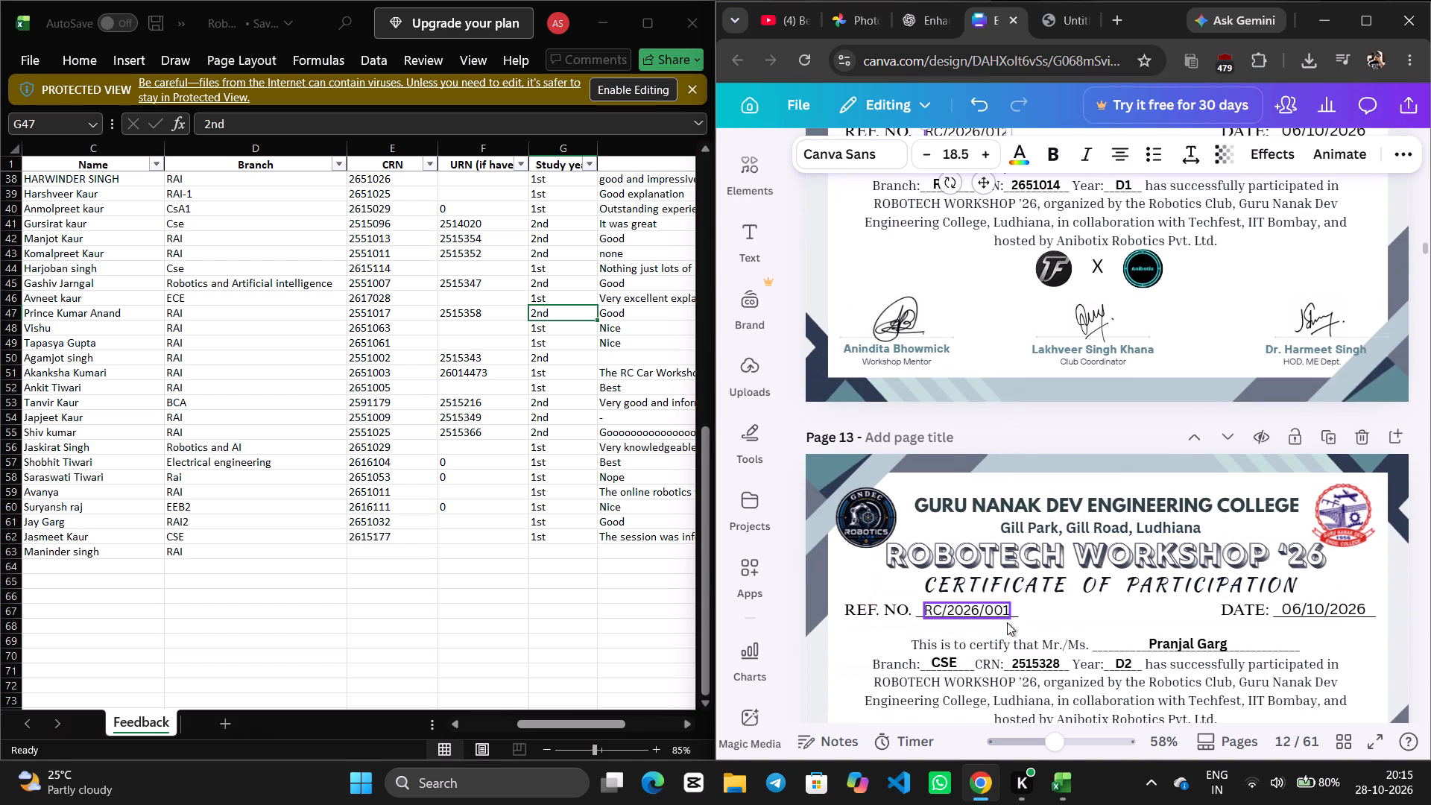
double_click(1000, 610)
left_click(1001, 610)
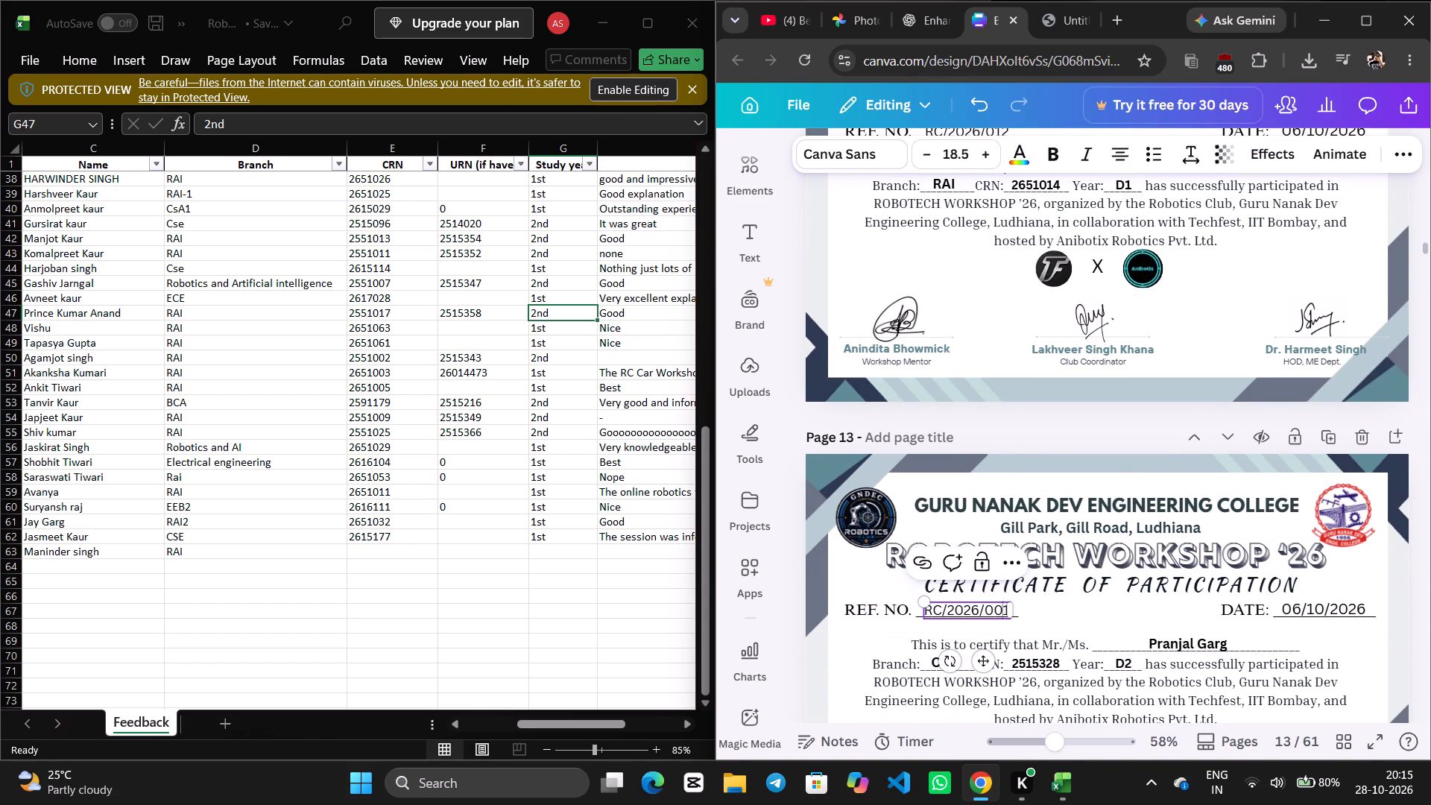
key("BackSpace")
key("Right")
key("3")
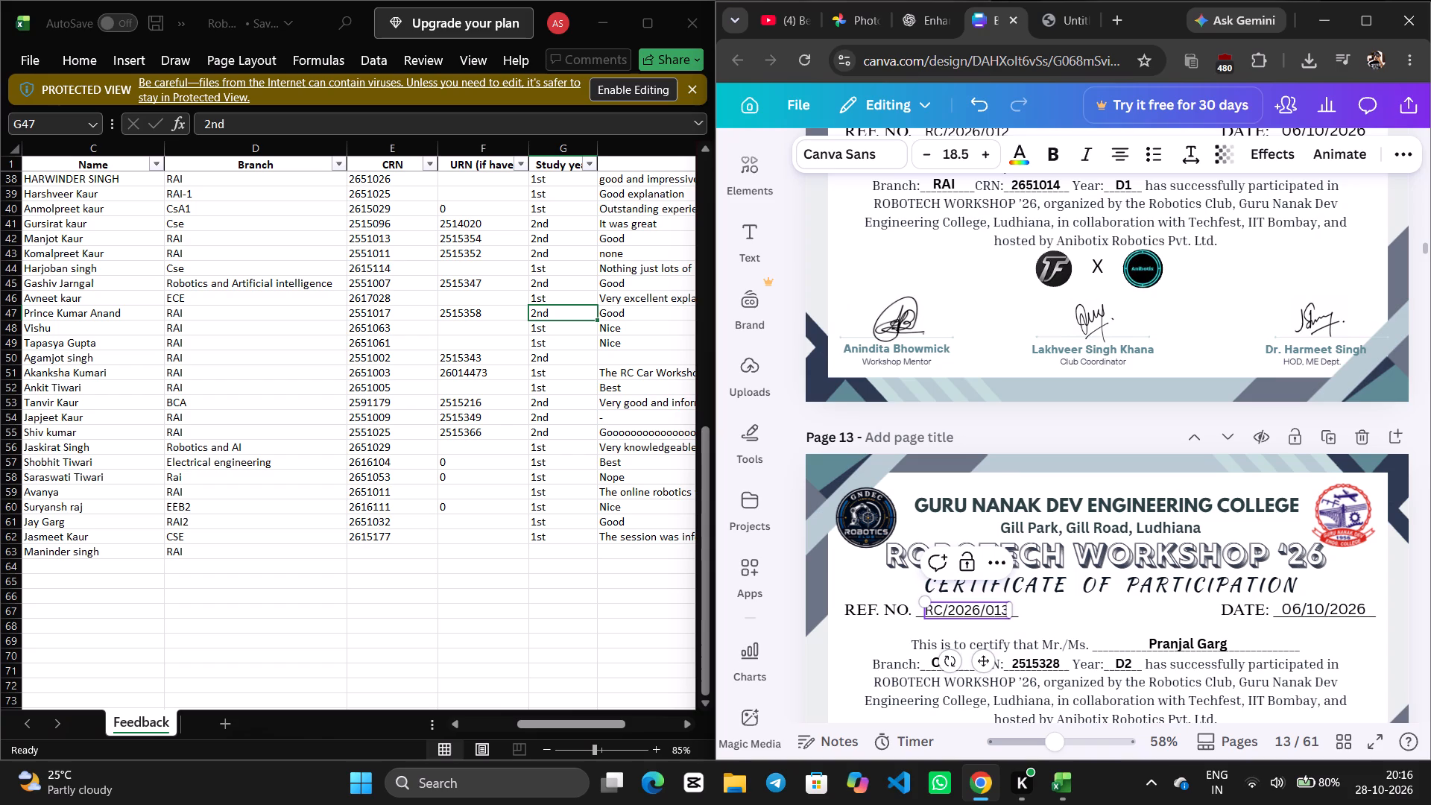
Set the reference number on the page 14 certificate to RC/2026/014.
scroll(1020, 596, "down", 4)
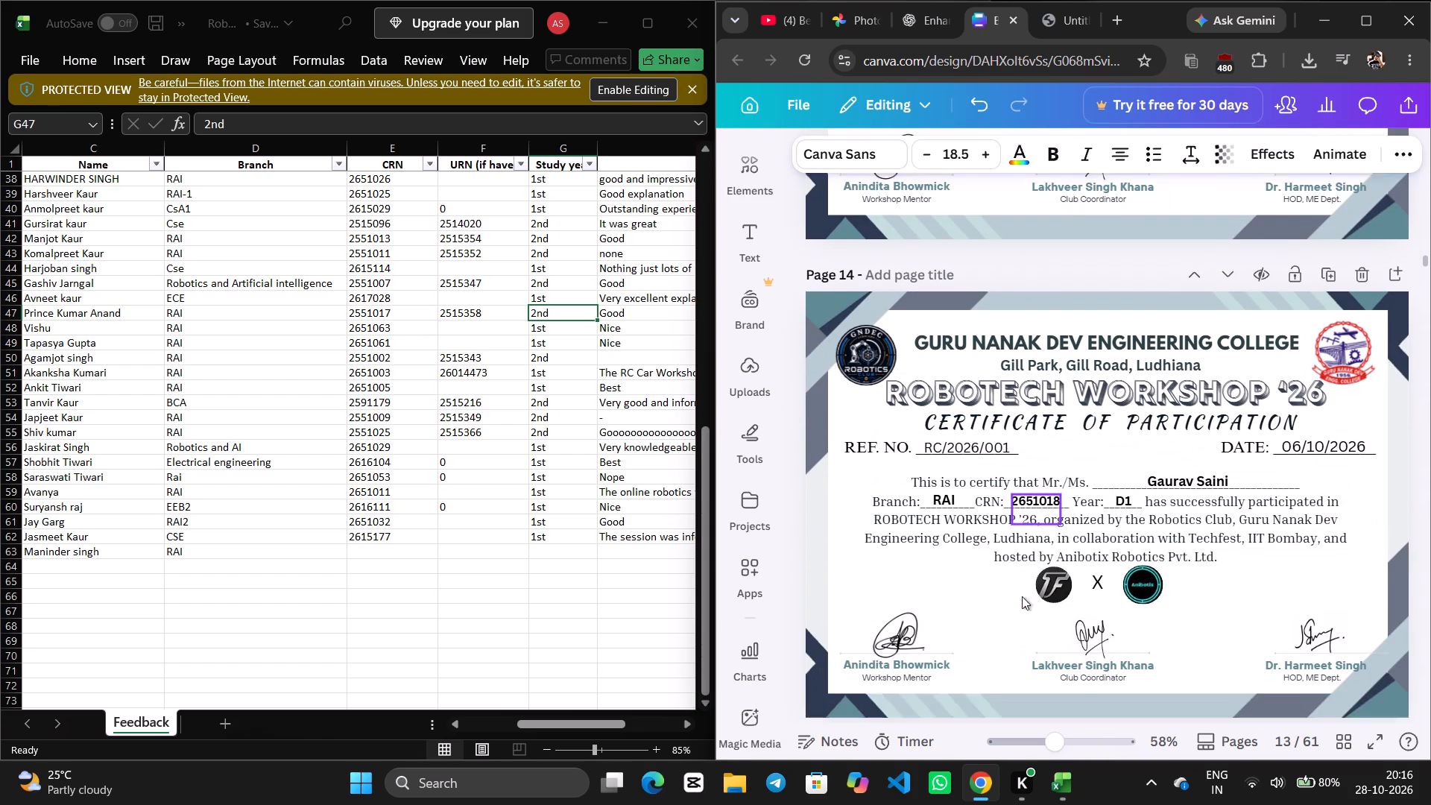
left_click(989, 431)
left_click(994, 438)
left_click(994, 438)
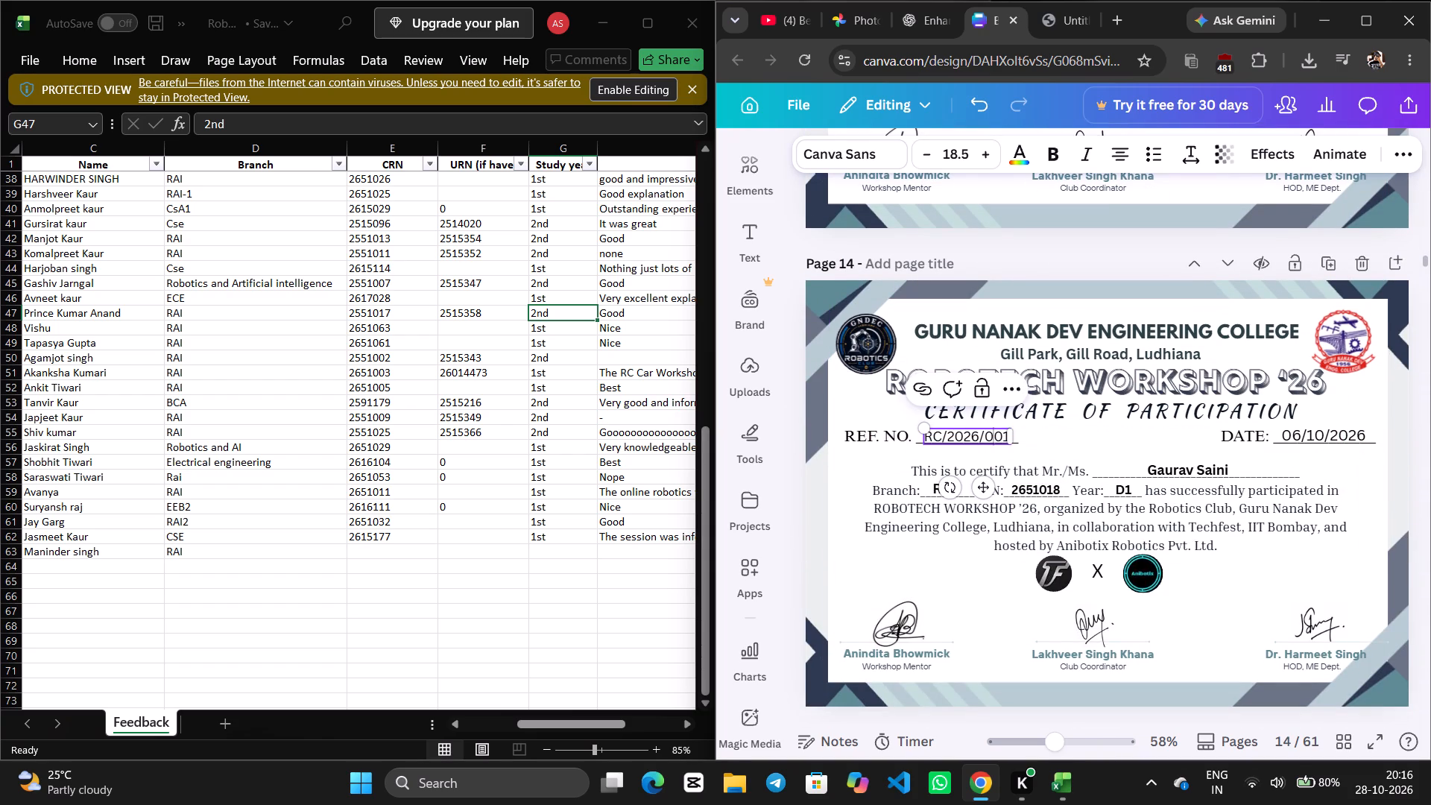
key("Right")
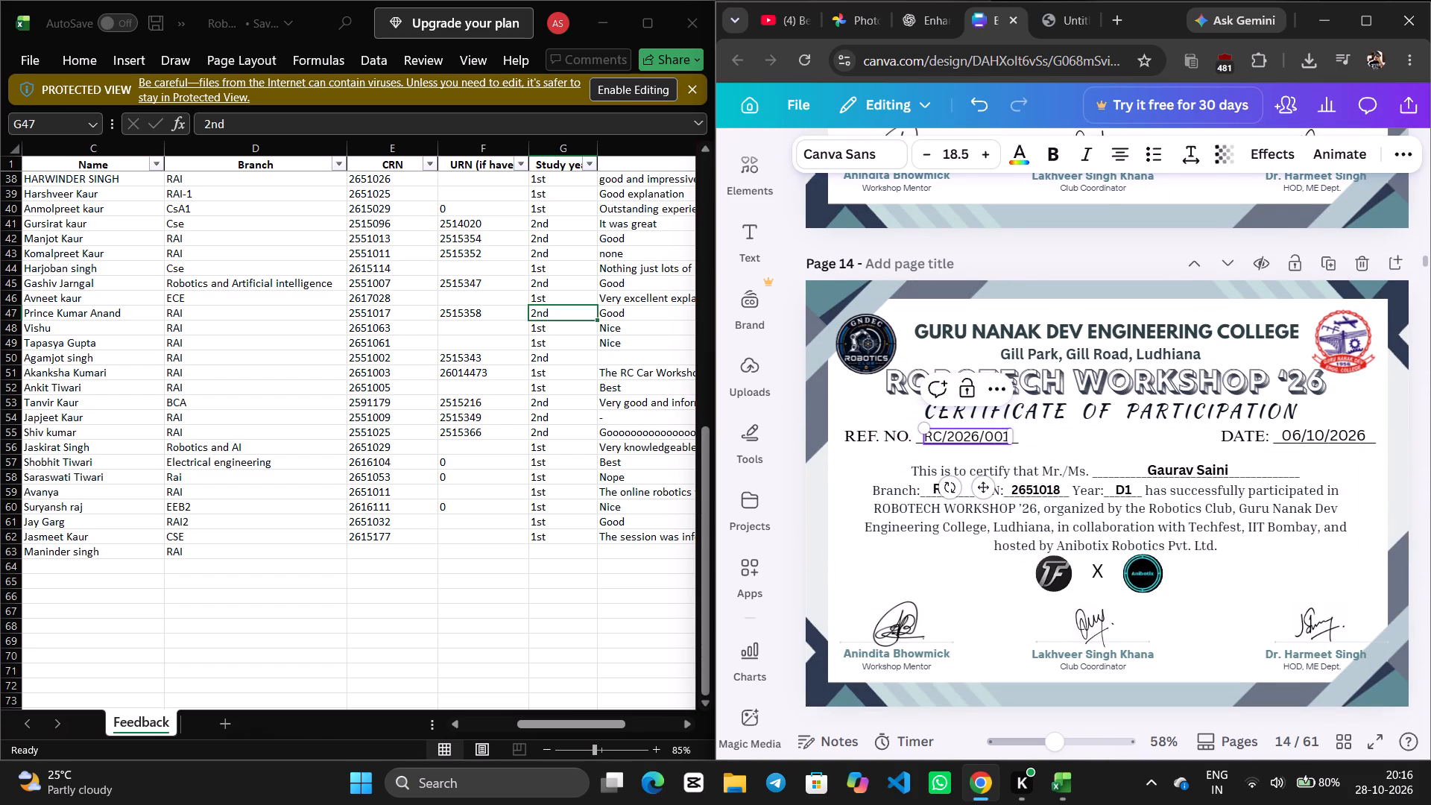
key("BackSpace")
key("Right")
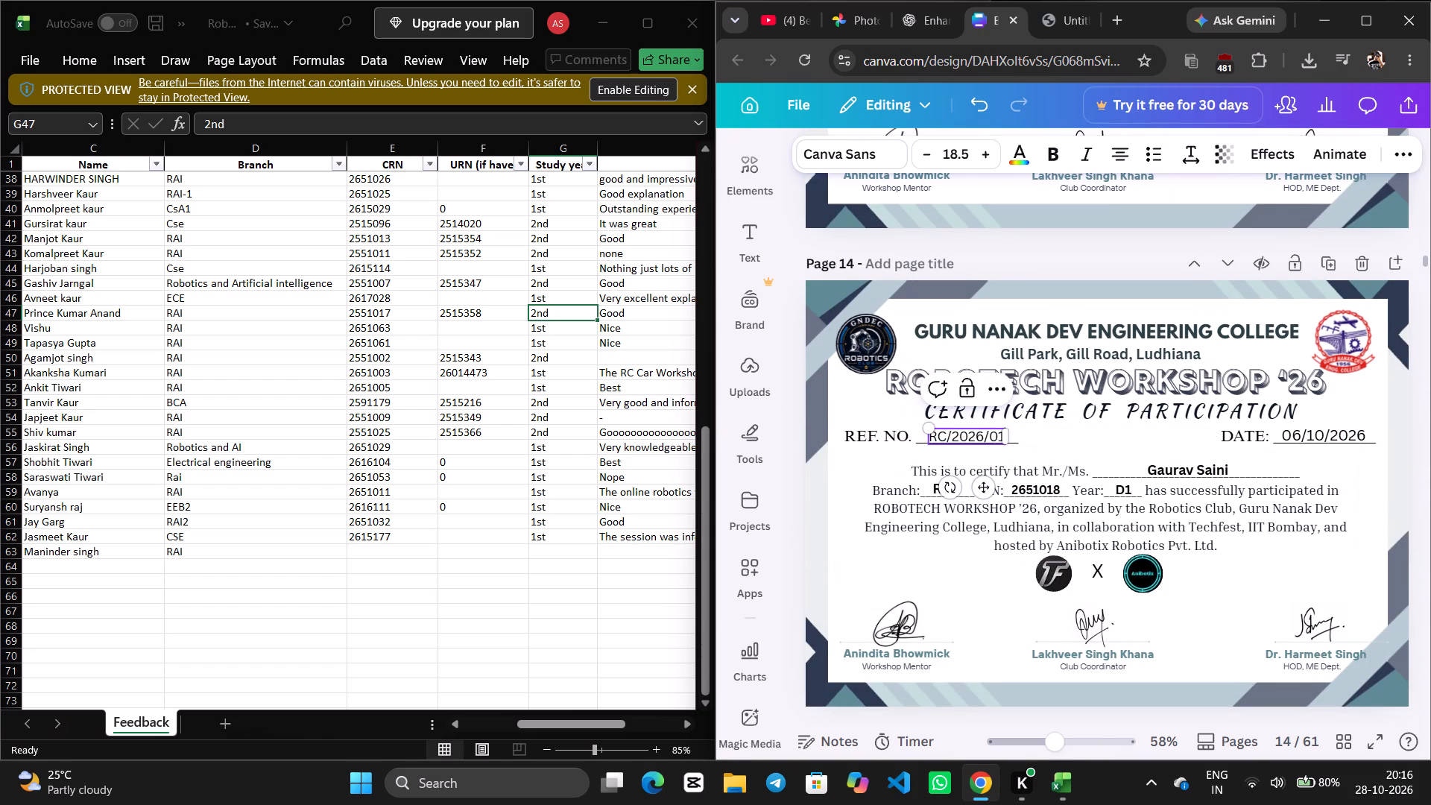
key("4")
Set the reference number on the page 15 certificate to RC/2026/015.
scroll(995, 441, "down", 4)
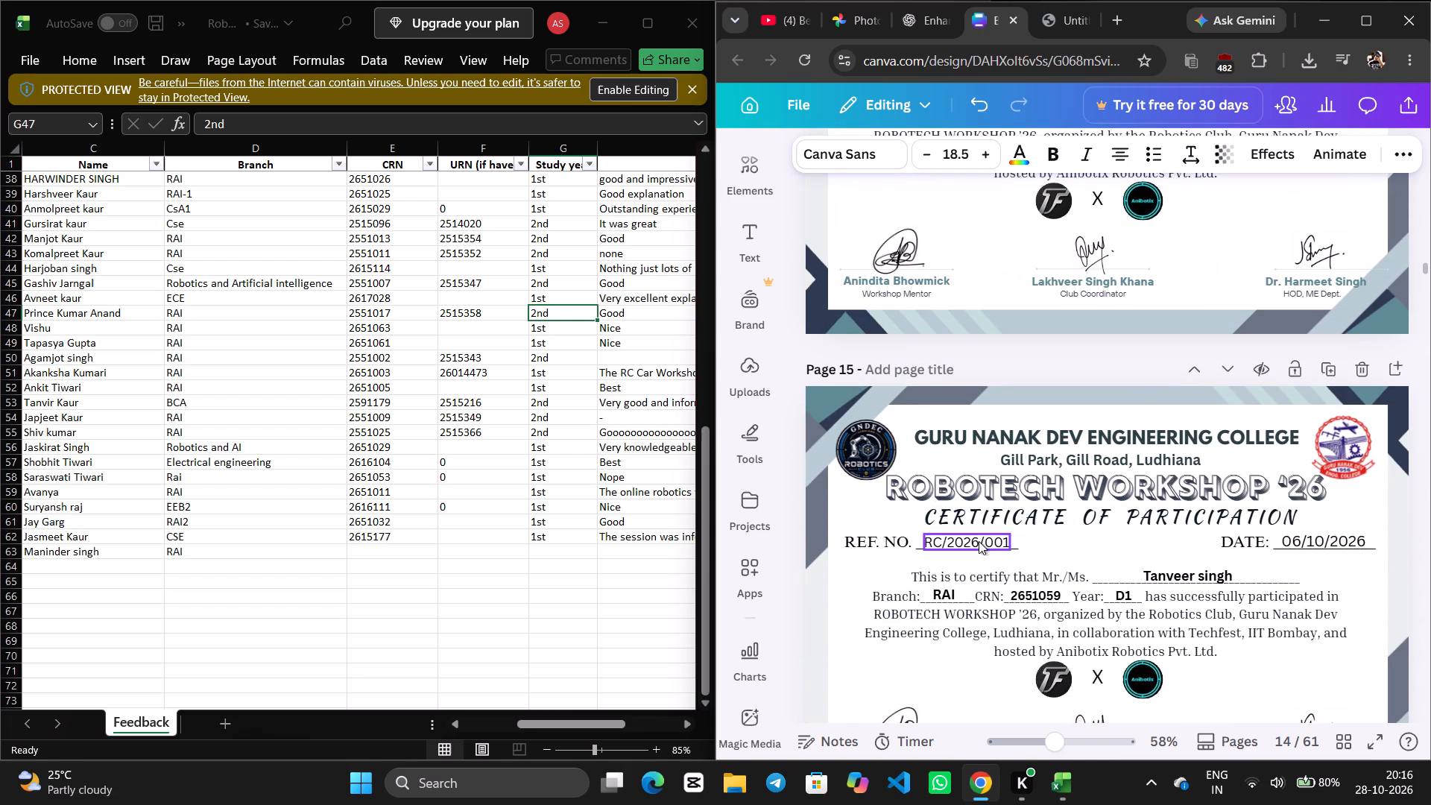
double_click(979, 541)
left_click(981, 543)
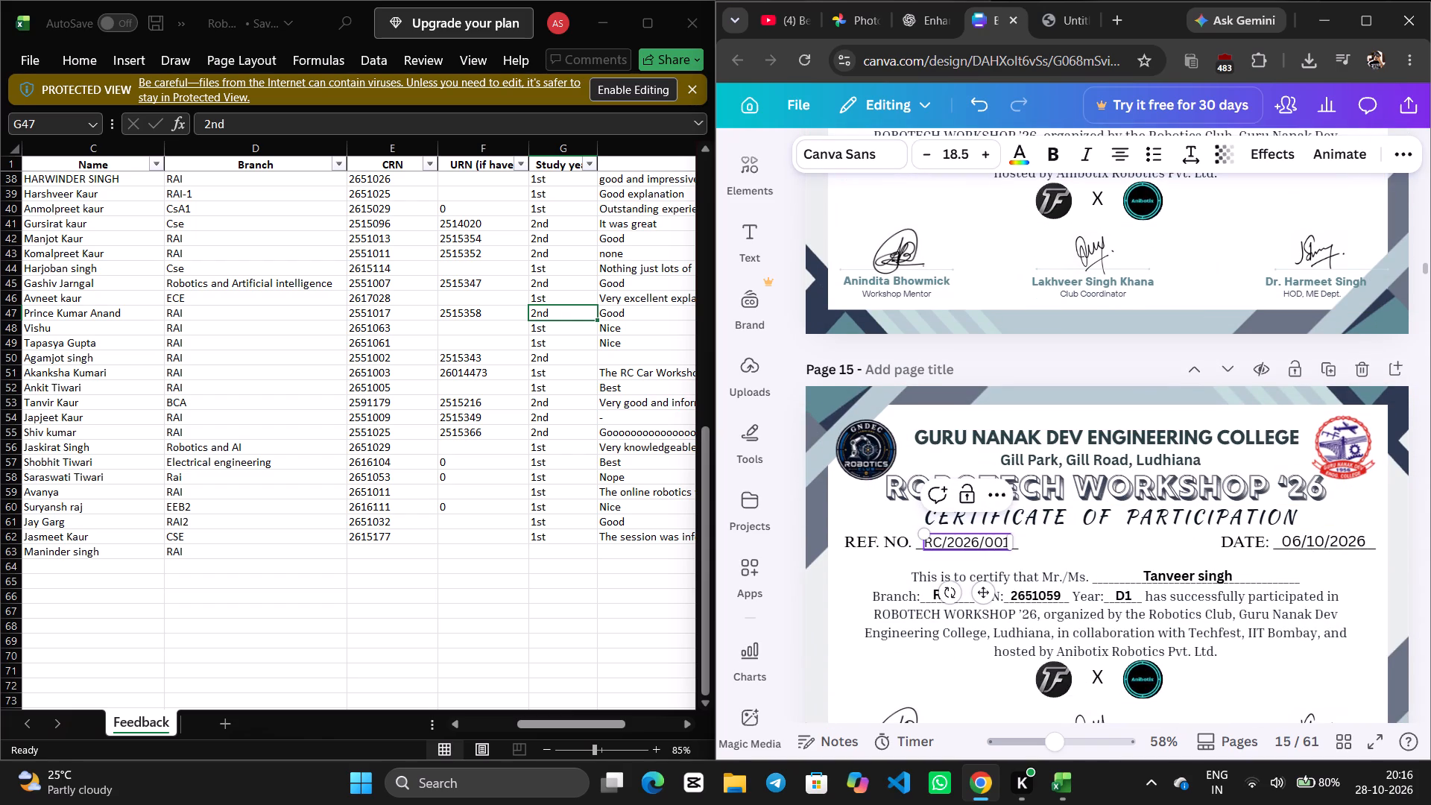
key("Right")
key("Right")
key("Right")
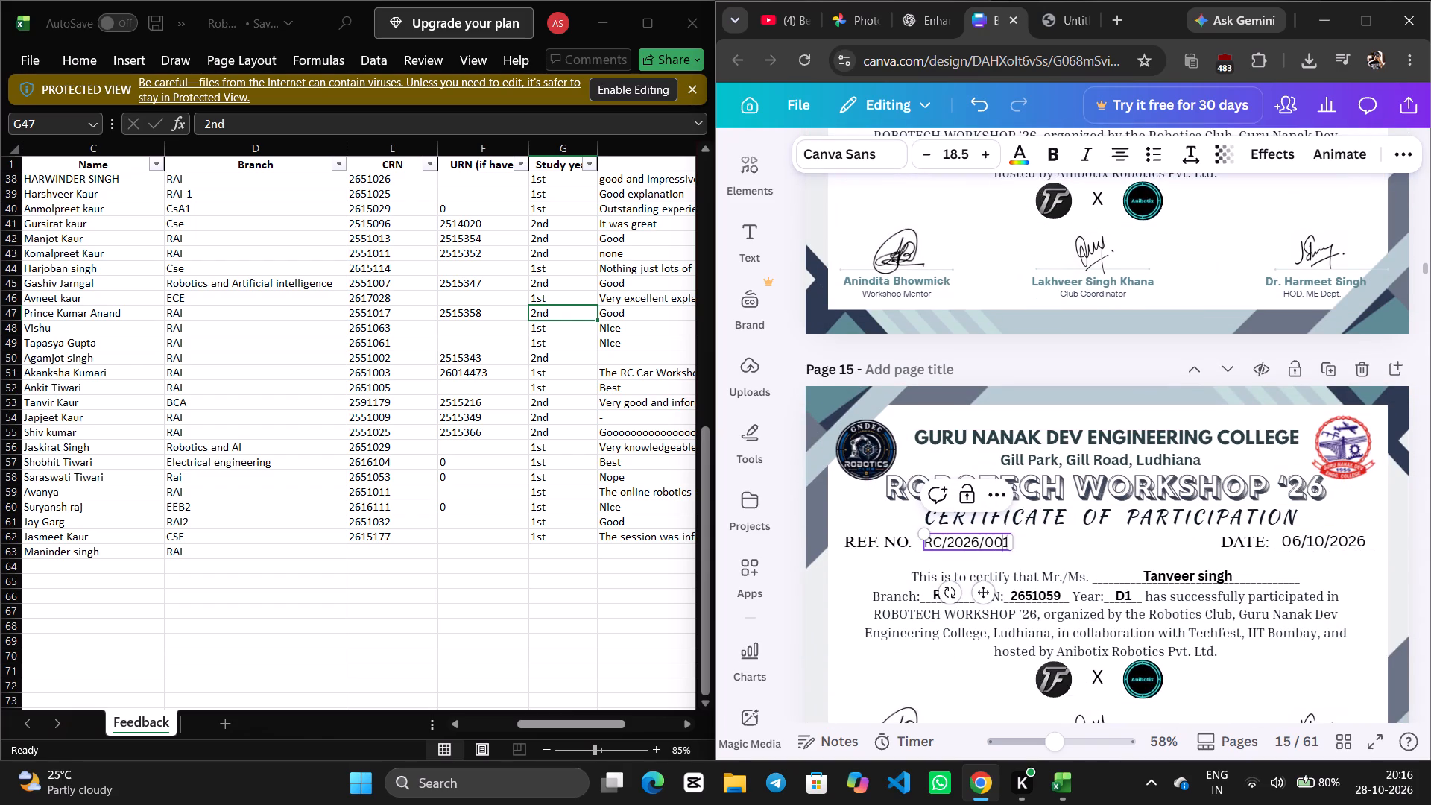
key("BackSpace")
key("Right")
left_click(1008, 539)
key("5")
Open the reference number on the page 16 certificate for editing.
scroll(1008, 539, "down", 4)
left_click(978, 643)
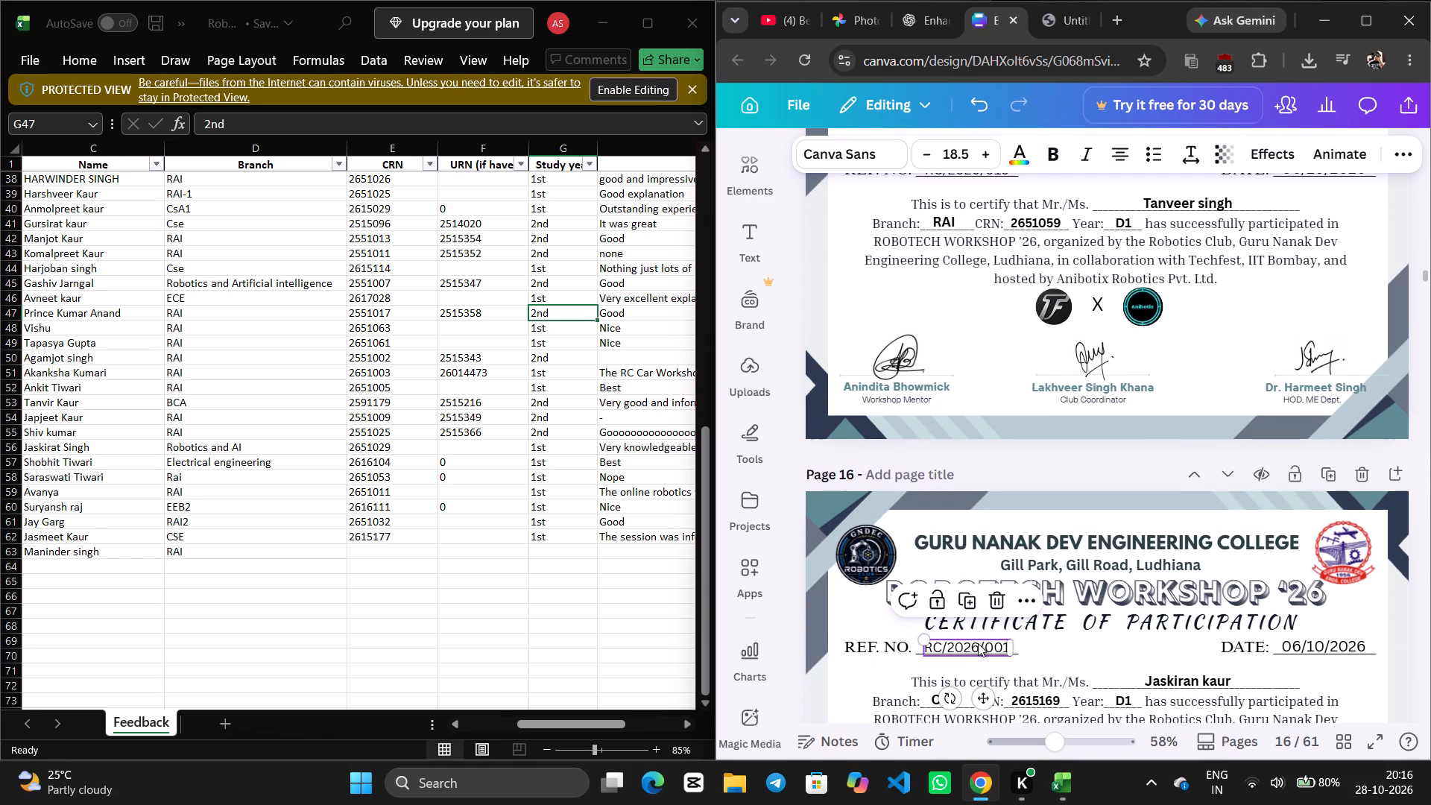
left_click(1030, 603)
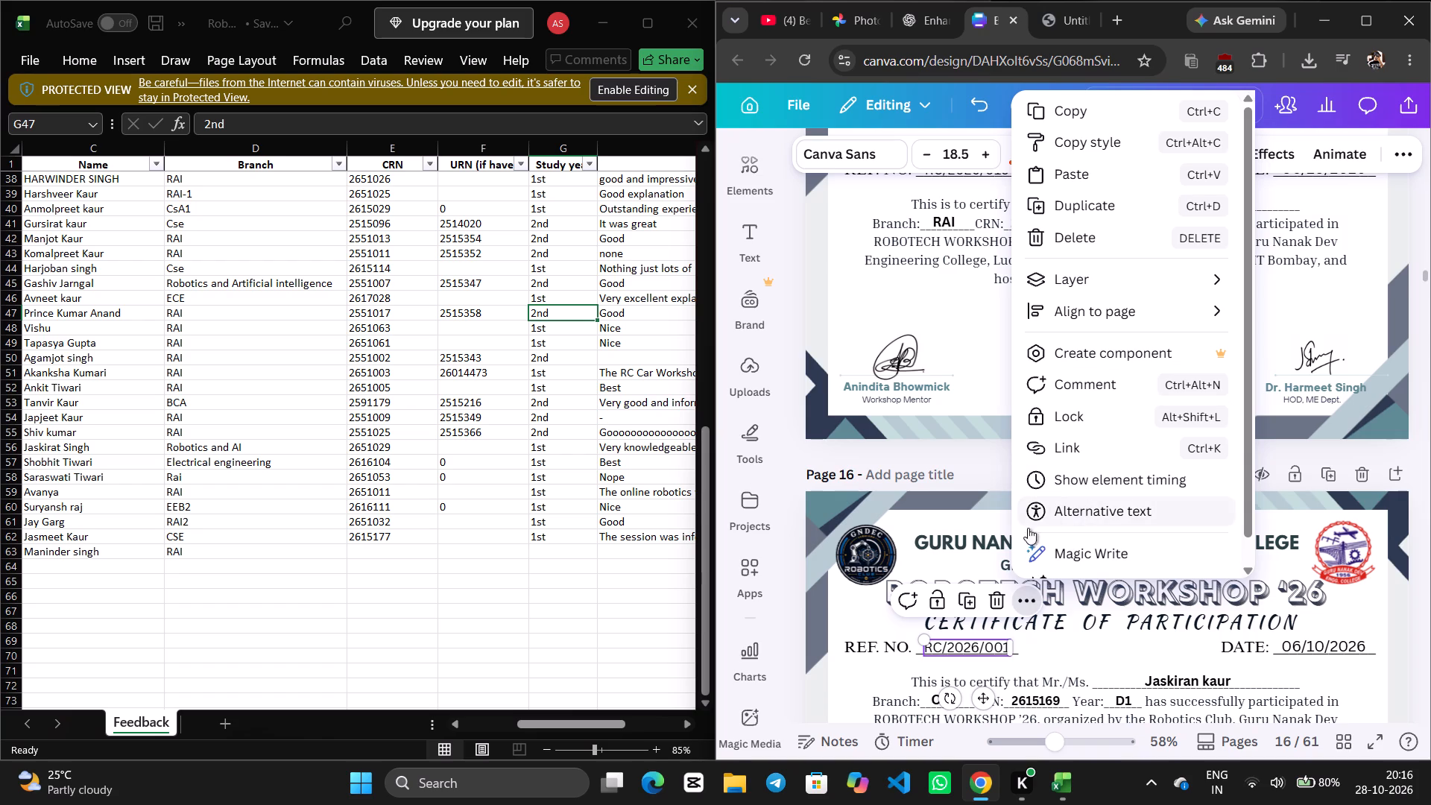
left_click(999, 651)
left_click(1003, 651)
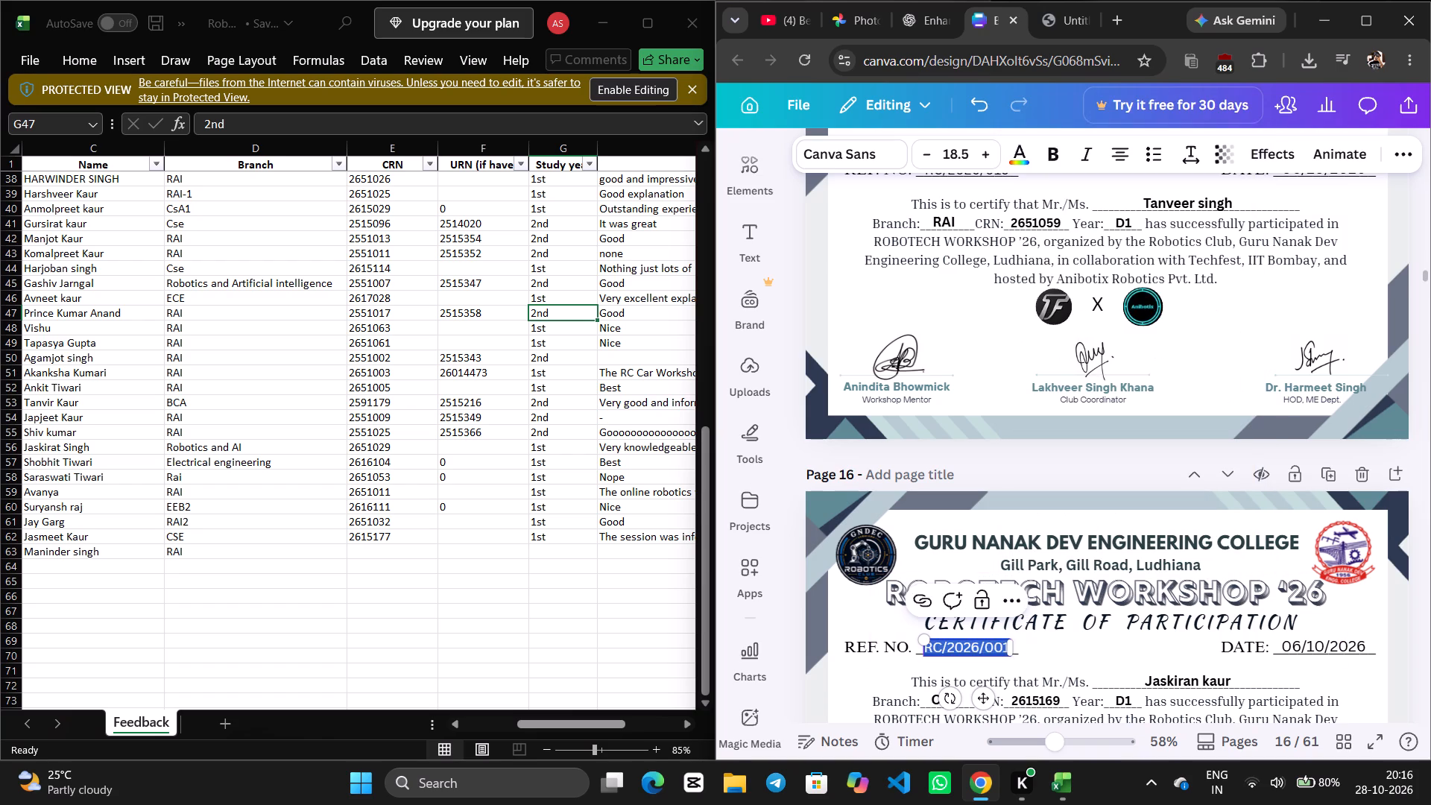
Set the reference number on the page 16 certificate to RC/2026/016.
key("Right")
key("BackSpace")
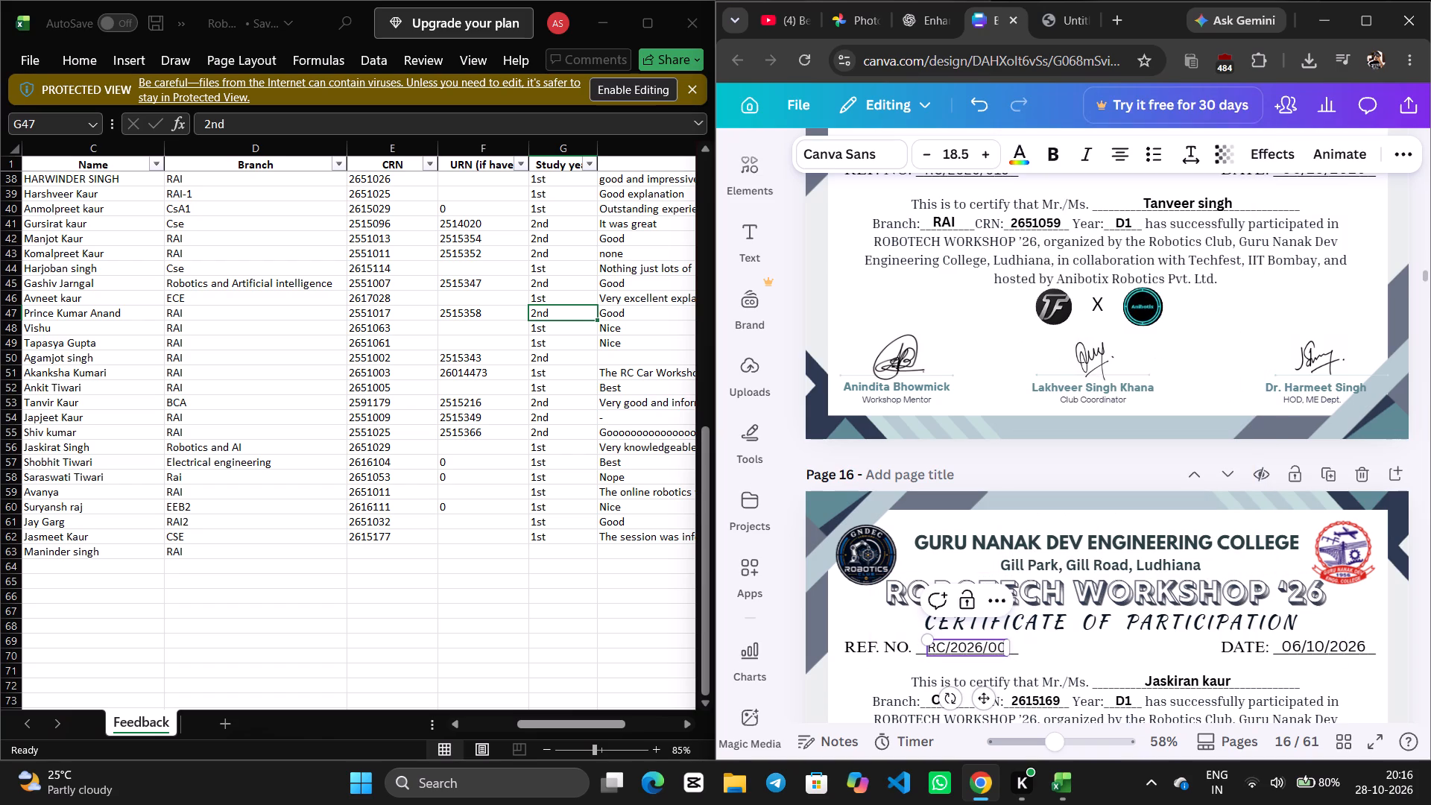
key("BackSpace")
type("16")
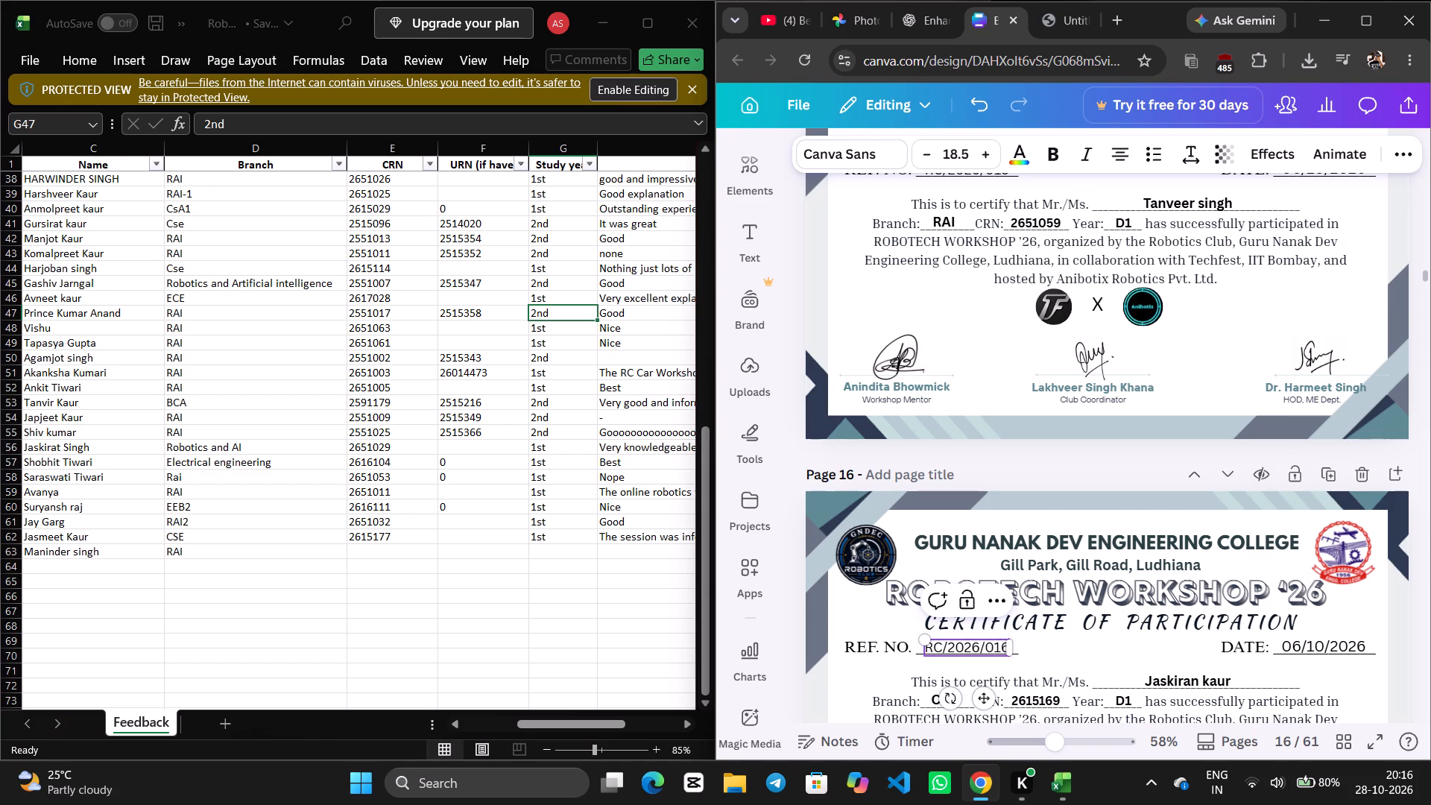
Set the reference number on the page 17 certificate to RC/2026/017.
scroll(1005, 629, "down", 4)
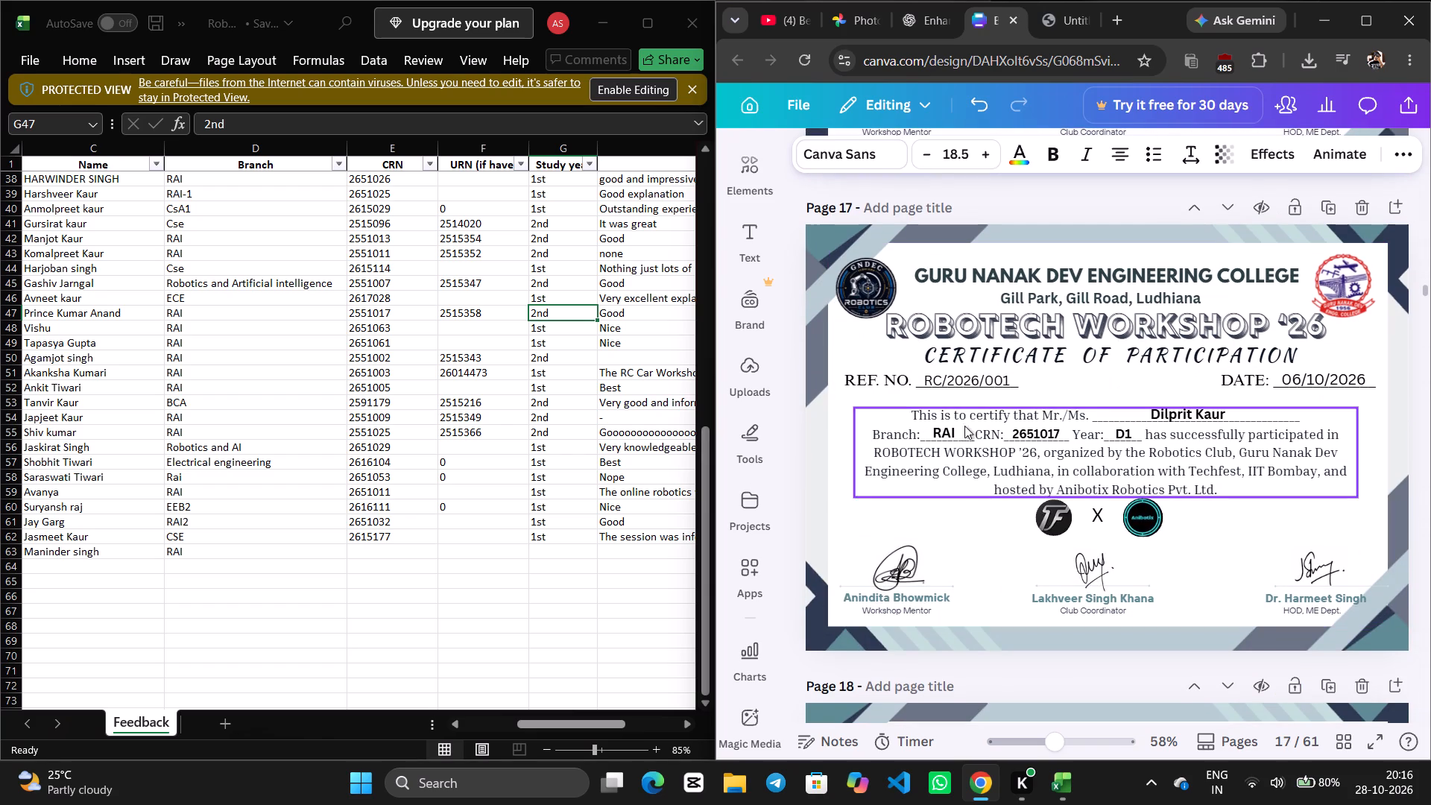
double_click(989, 387)
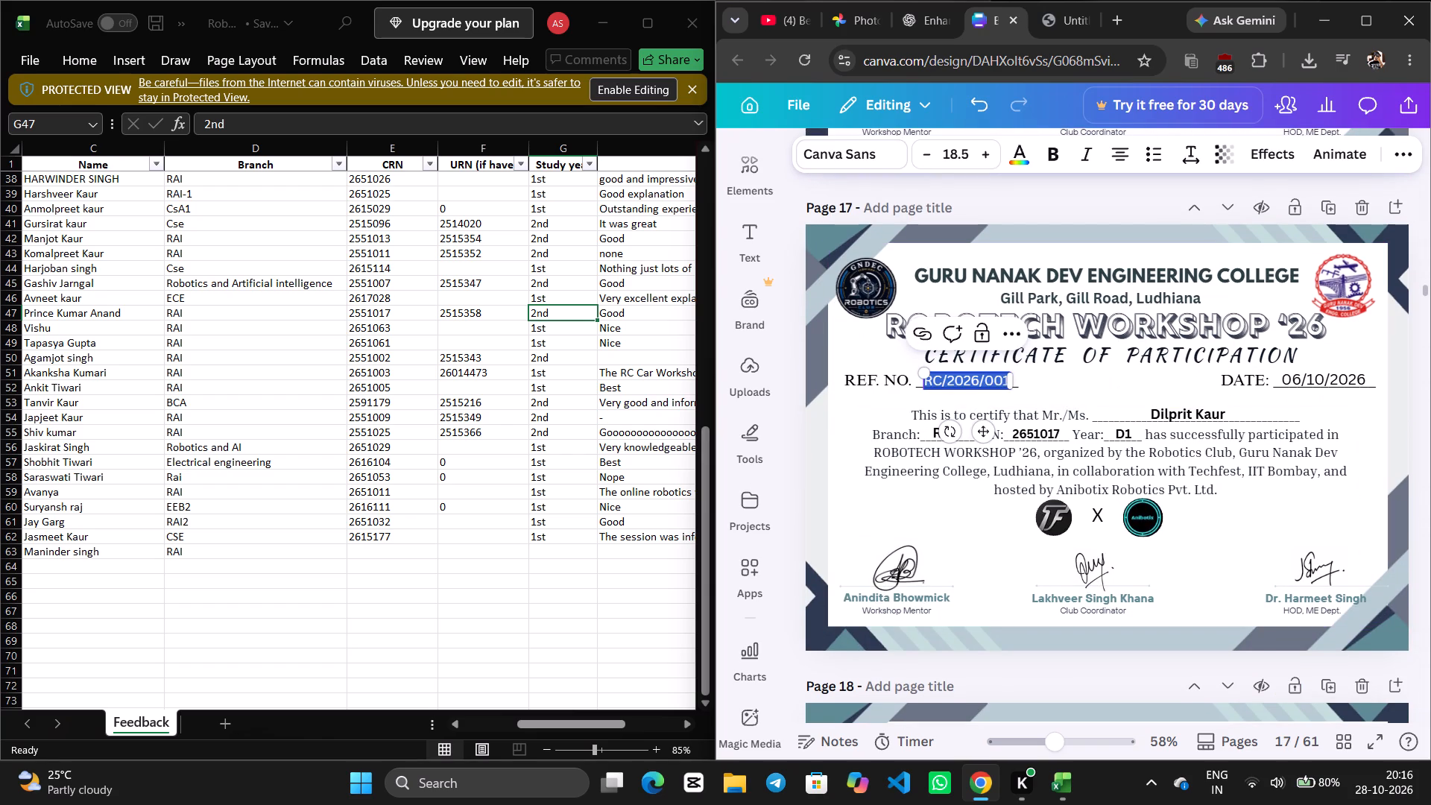
left_click(989, 387)
key("Right")
key("Right")
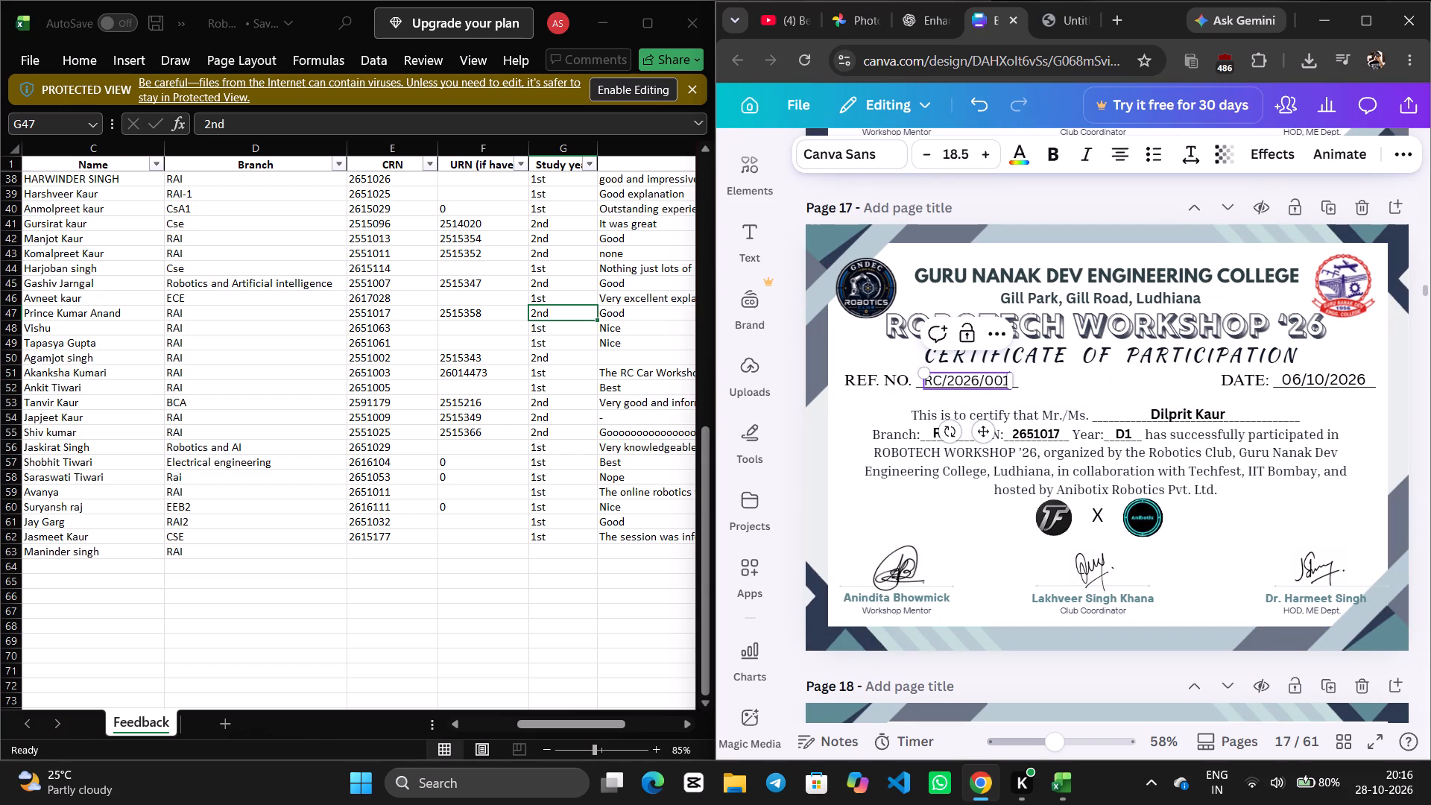
key("BackSpace")
key("BackSpace")
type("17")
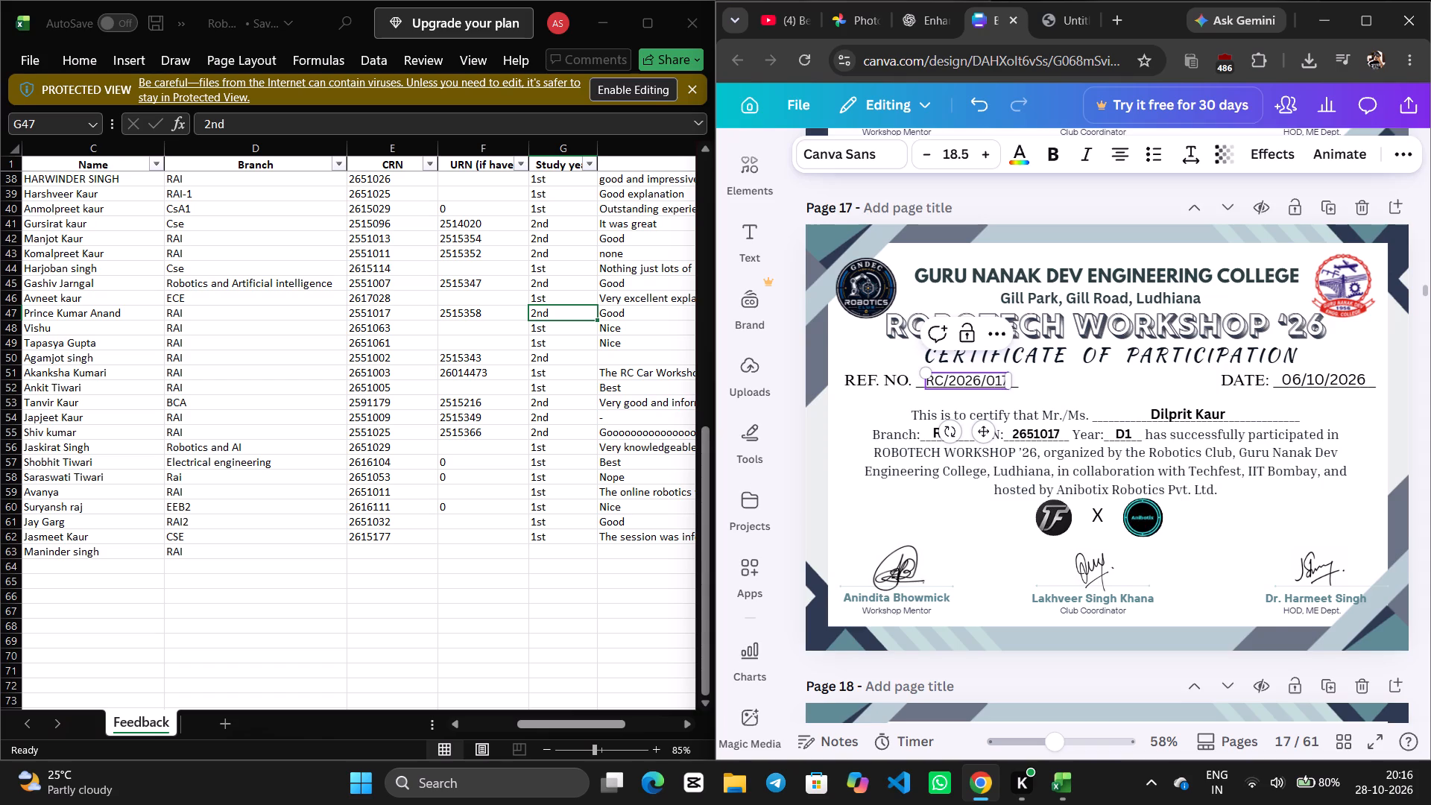
Set the reference number on the page 18 certificate to RC/2026/018.
scroll(999, 385, "down", 3)
double_click(992, 577)
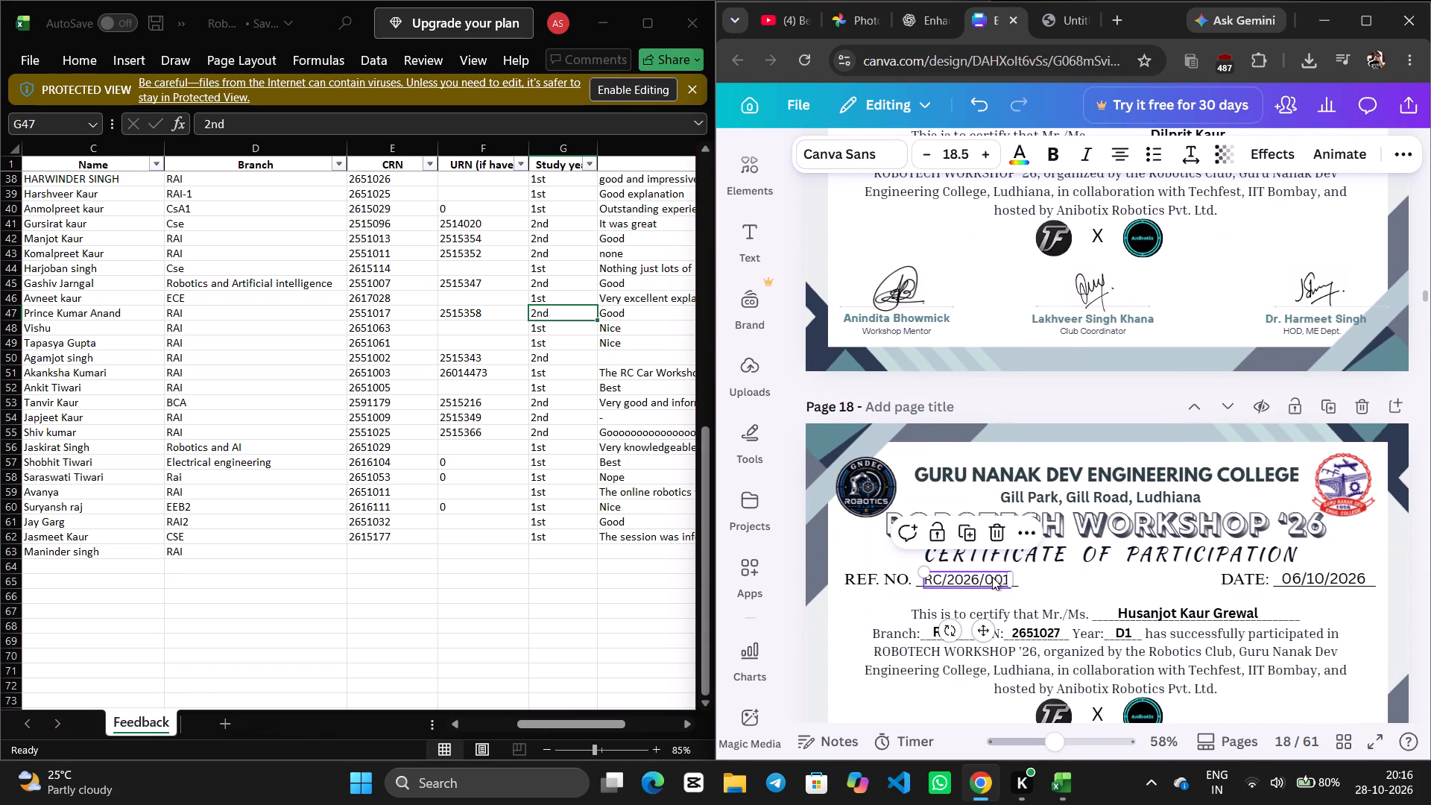
left_click(993, 577)
key("Right")
key("Right")
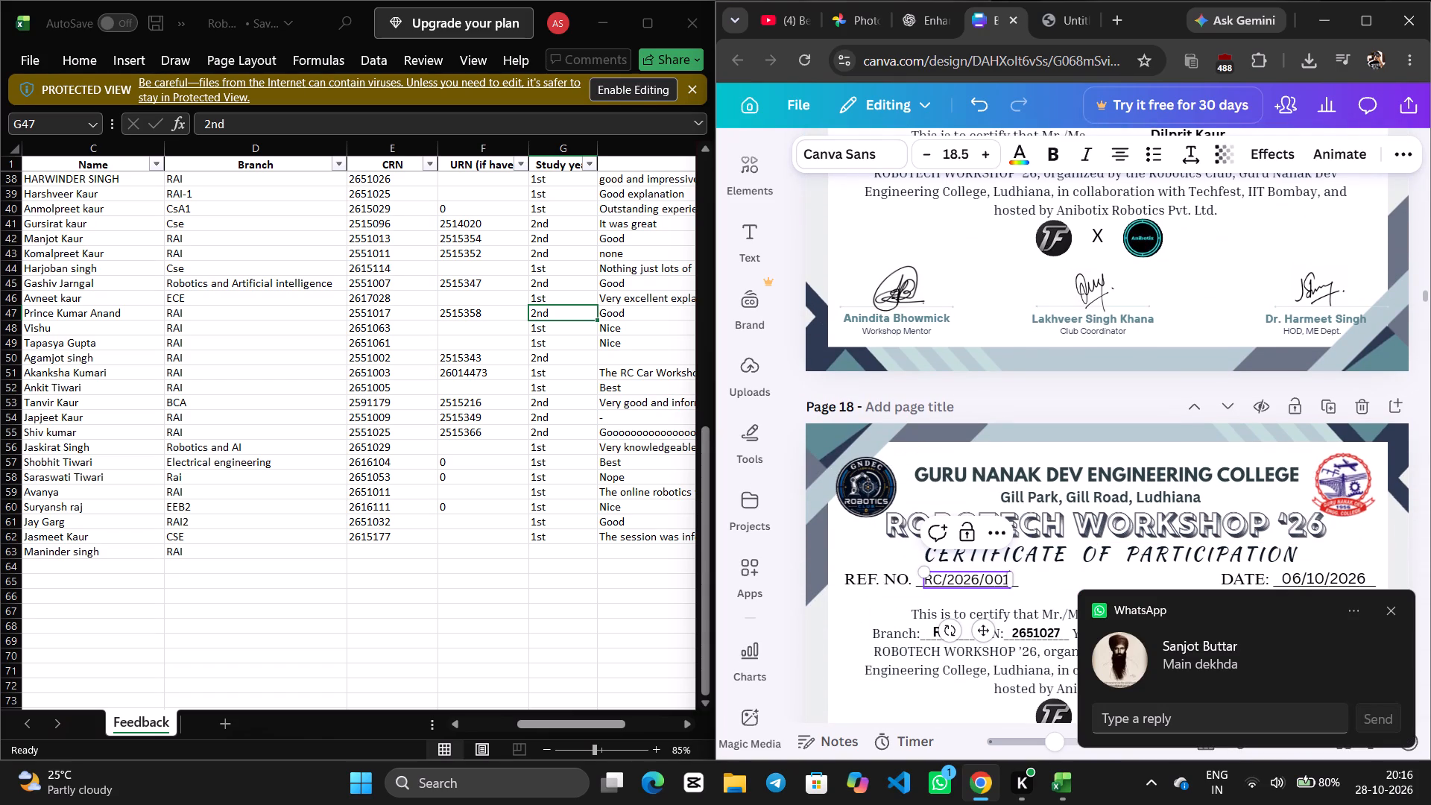
key("BackSpace")
key("BackSpace")
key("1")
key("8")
Set the reference number on the page 19 certificate to RC/2026/019.
scroll(998, 577, "down", 4)
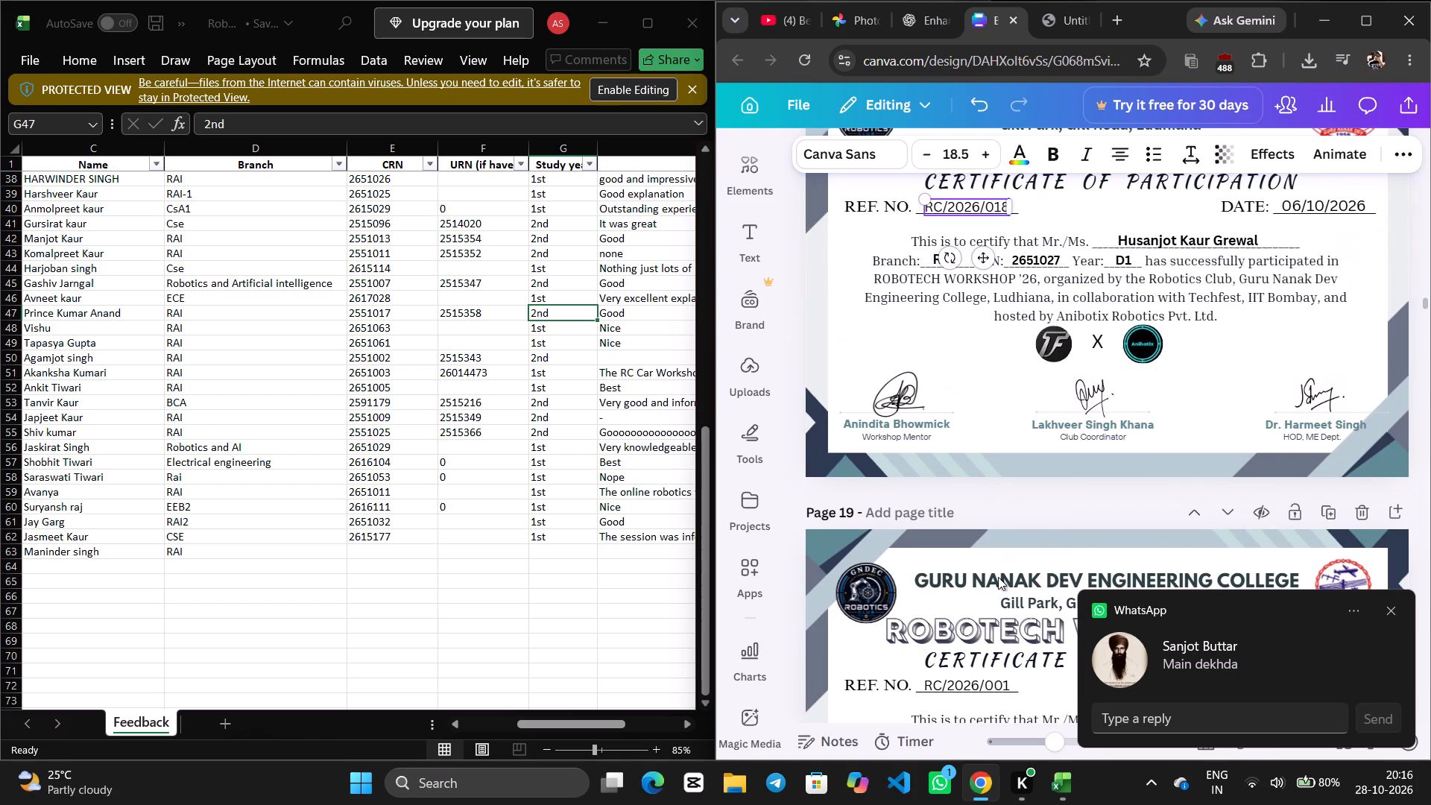
scroll(998, 577, "down", 2)
scroll(988, 449, "up", 1)
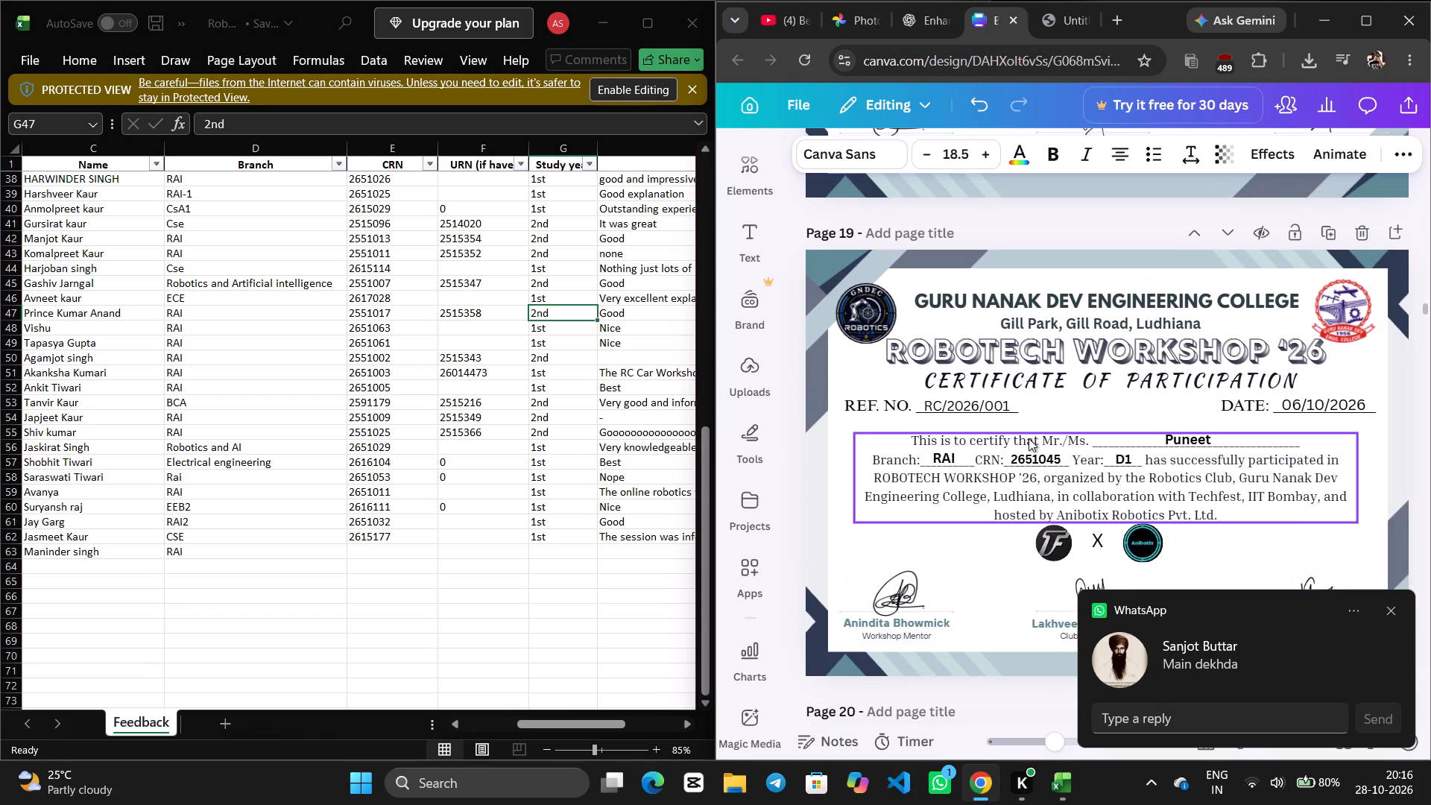
double_click(997, 415)
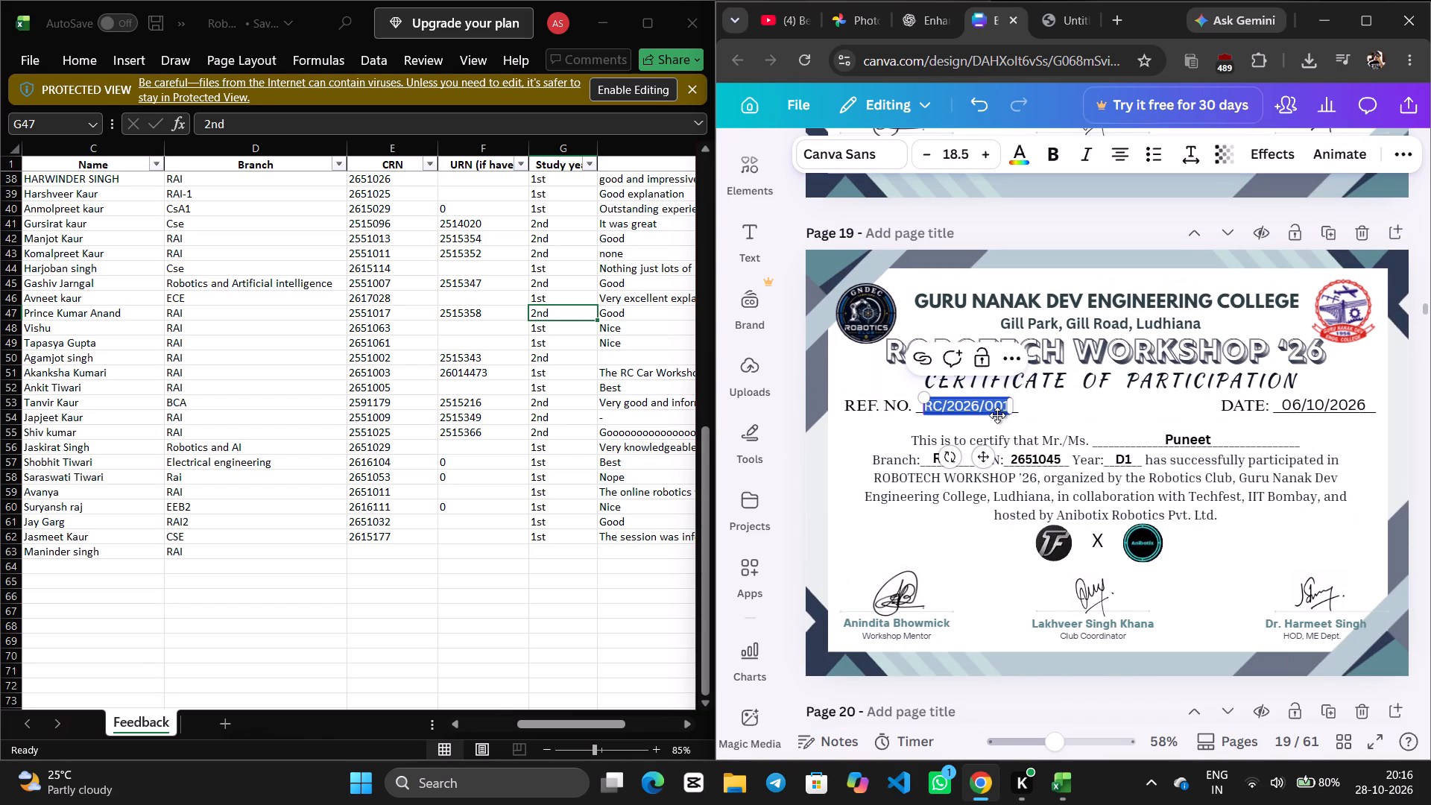
left_click(997, 415)
left_click(997, 408)
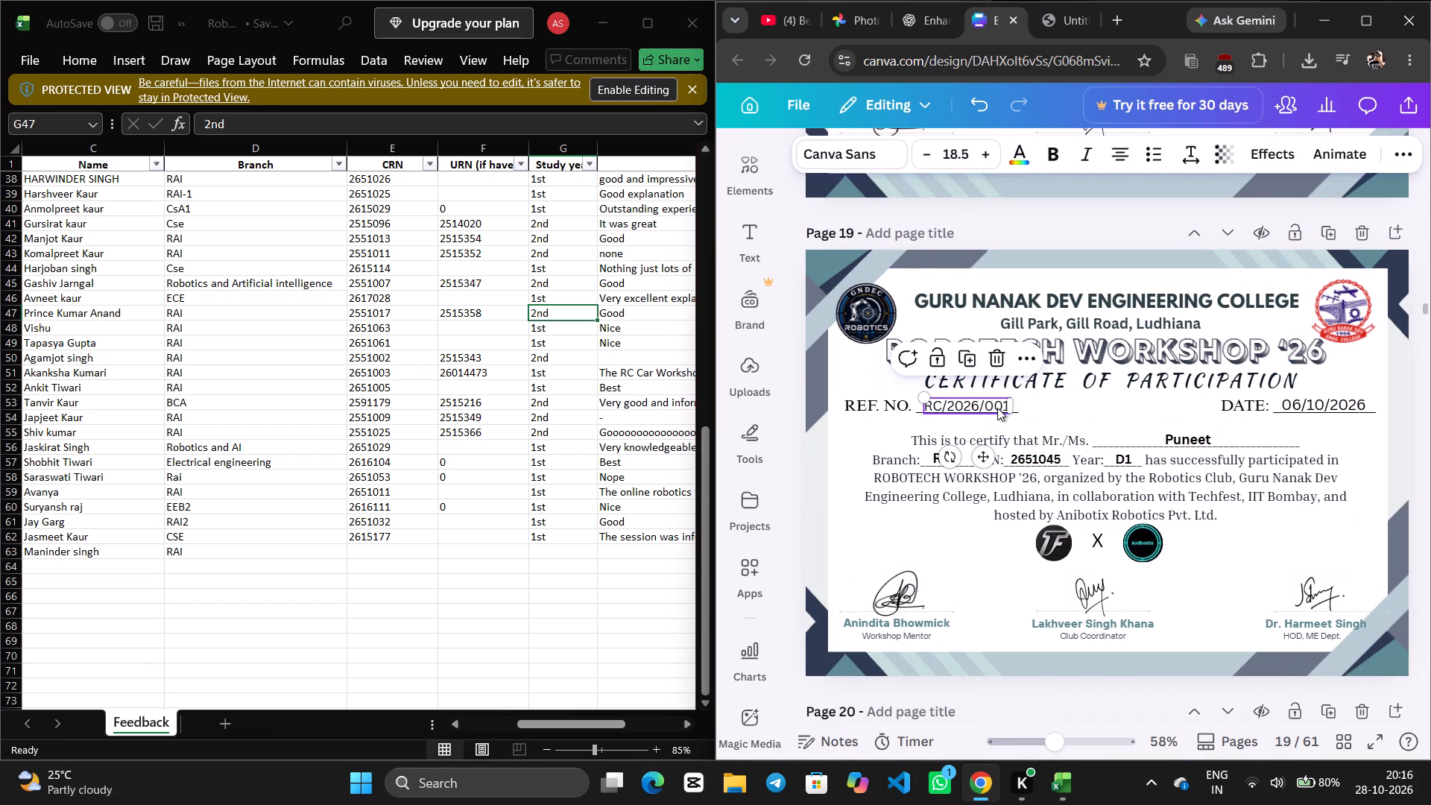
left_click(997, 405)
left_click(998, 405)
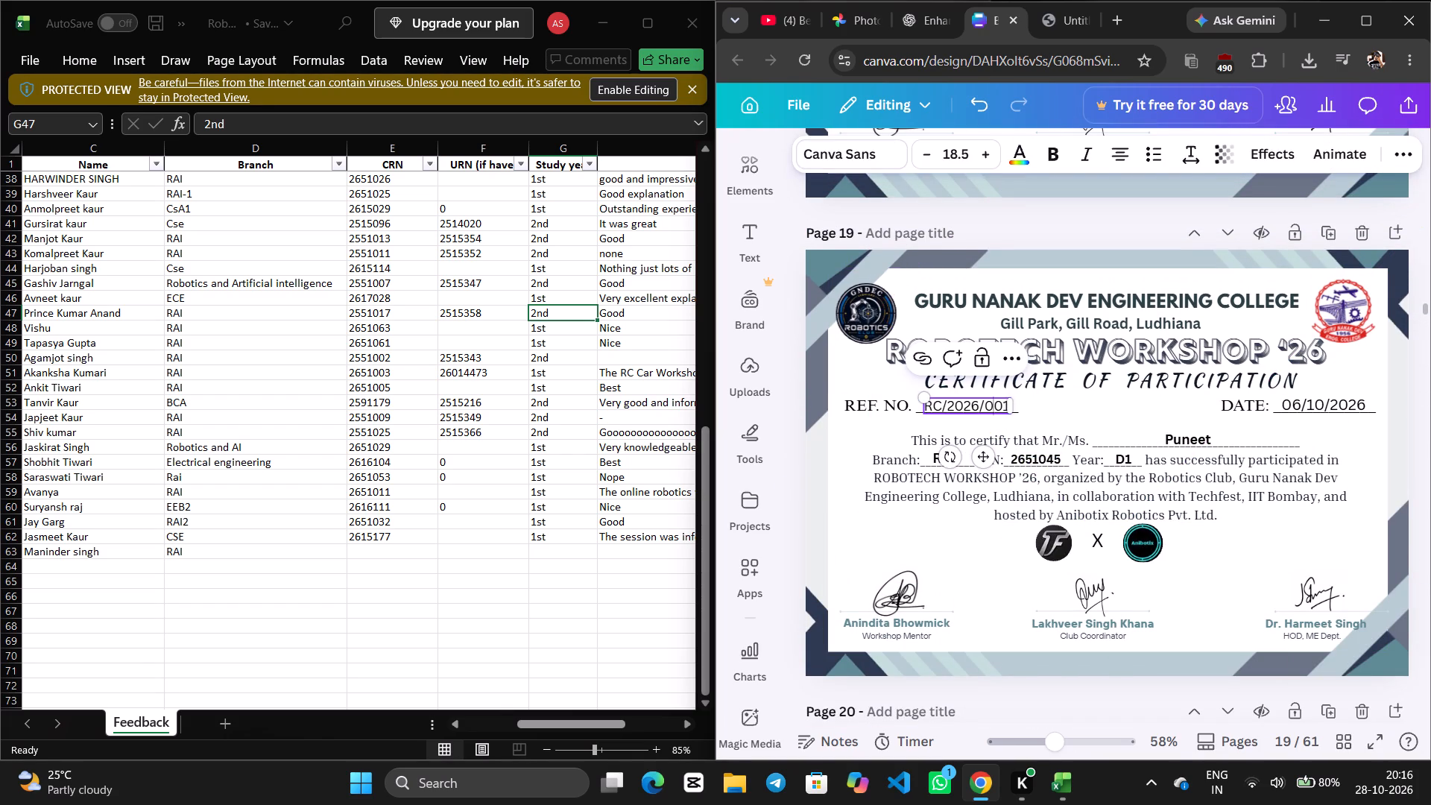
key("Right")
key("Right")
key("BackSpace")
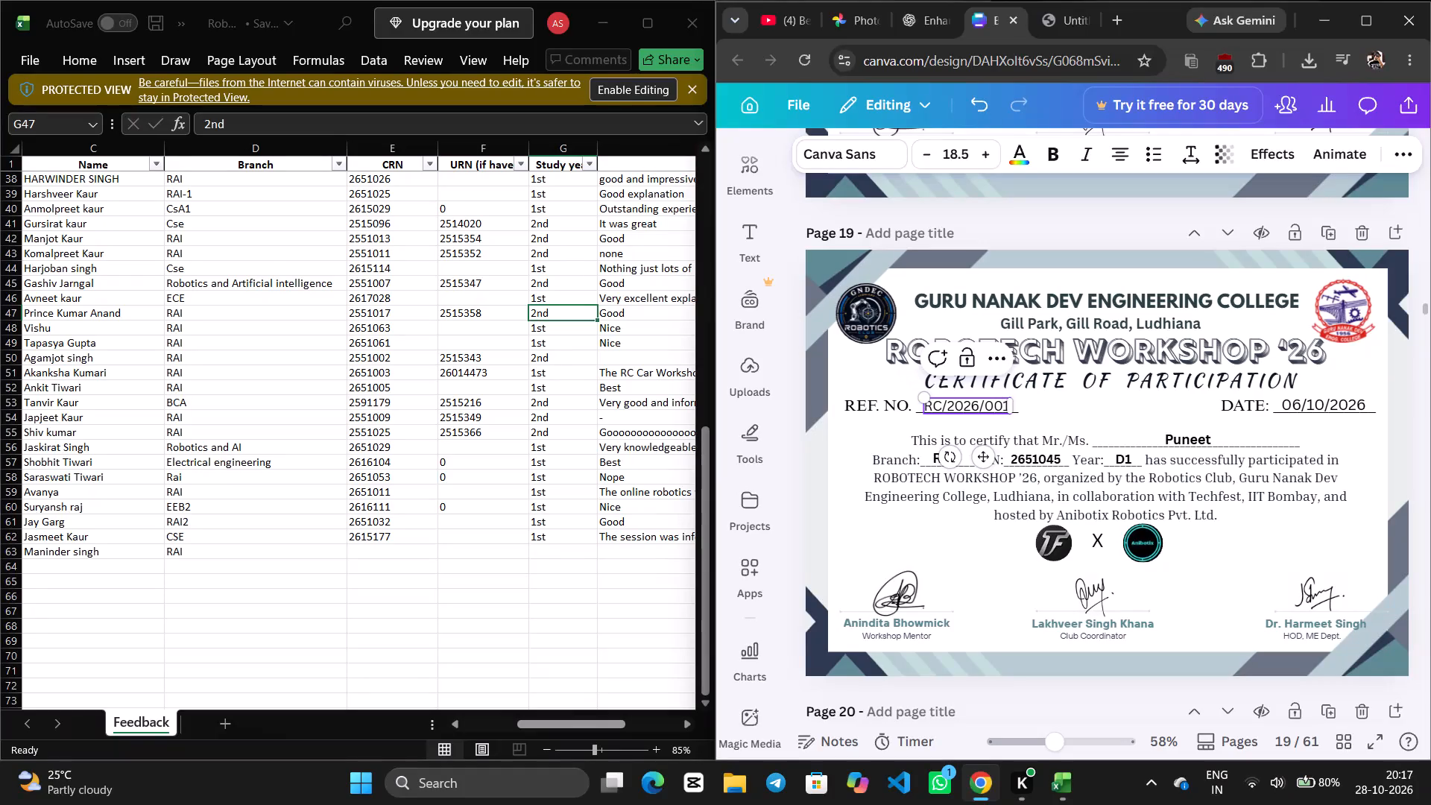
key("BackSpace")
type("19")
Open the reference number on the page 20 certificate for editing.
scroll(1003, 407, "down", 4)
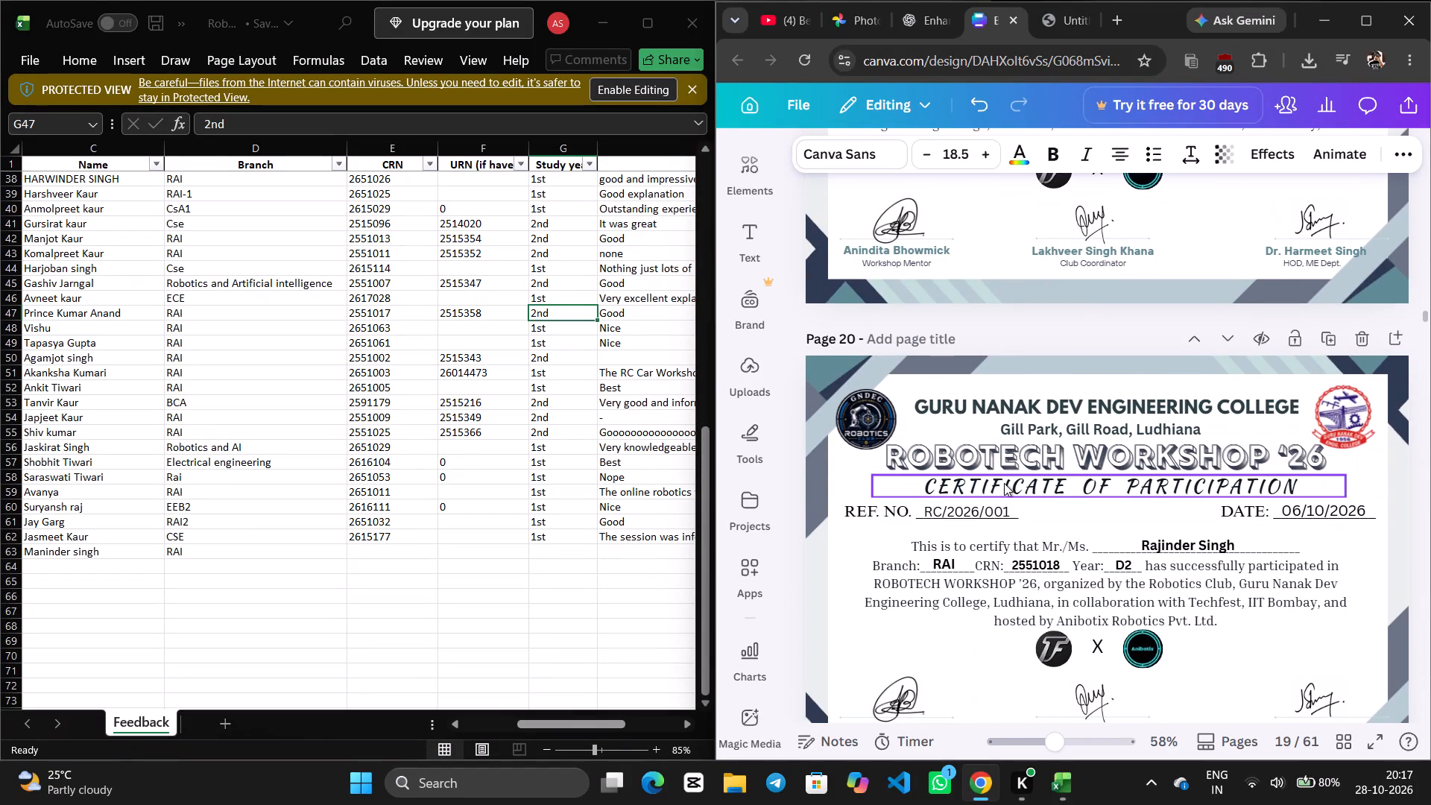
double_click(996, 508)
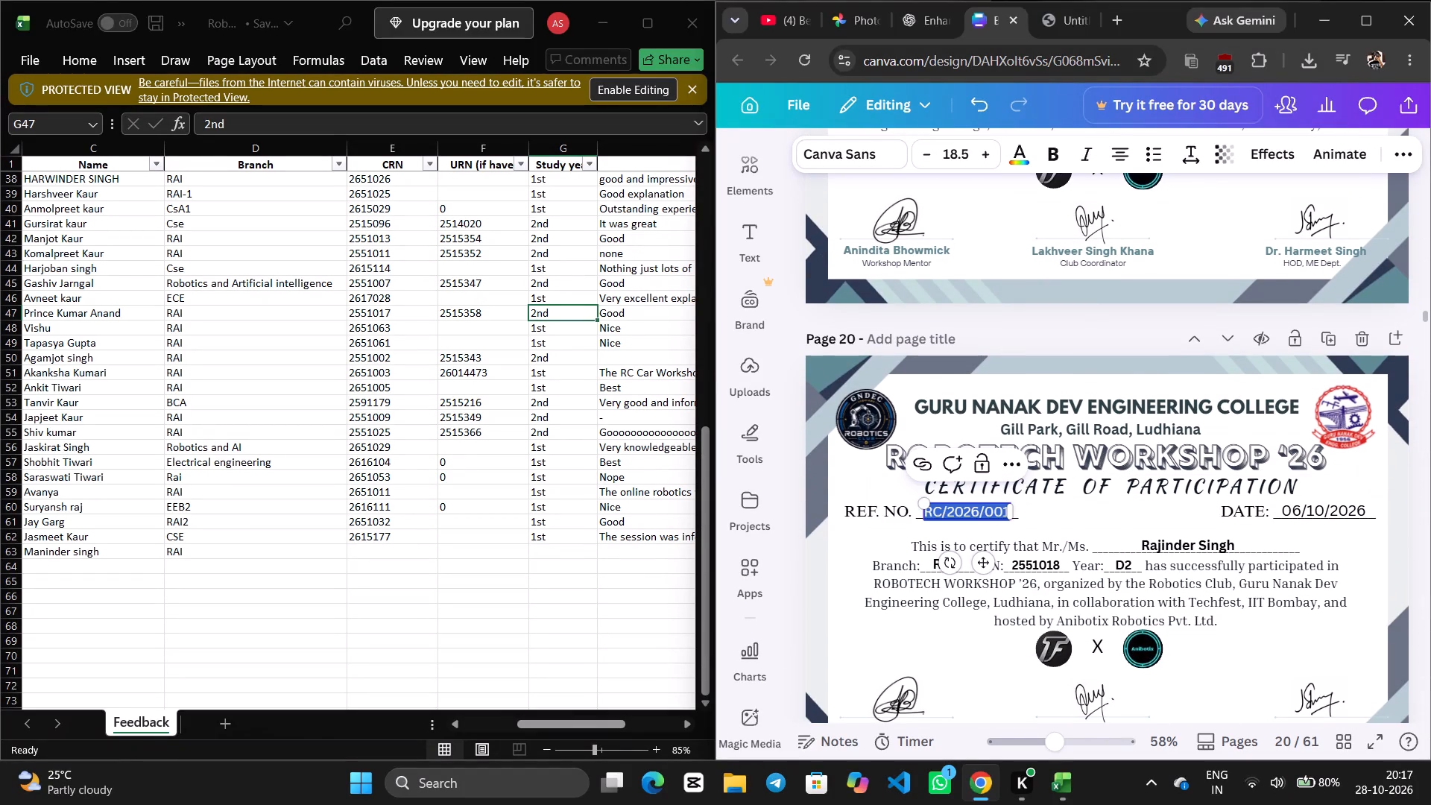
left_click(996, 508)
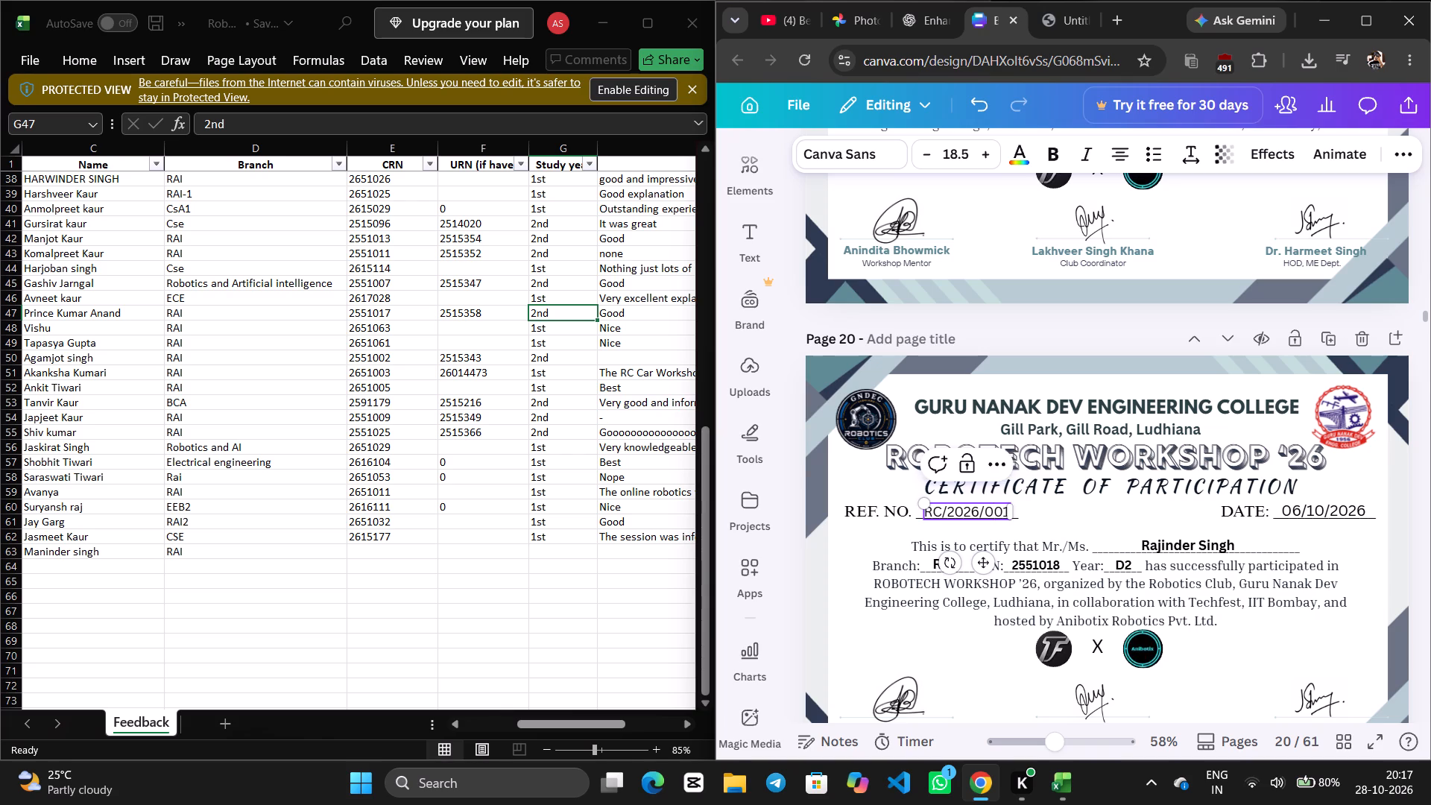
Set the reference number on the page 20 certificate to RC/2026/020.
key("Right")
key("Right")
key("BackSpace")
key("BackSpace")
type("20")
Set the reference number on the page 21 certificate to RC/2026/021.
scroll(1005, 512, "down", 5)
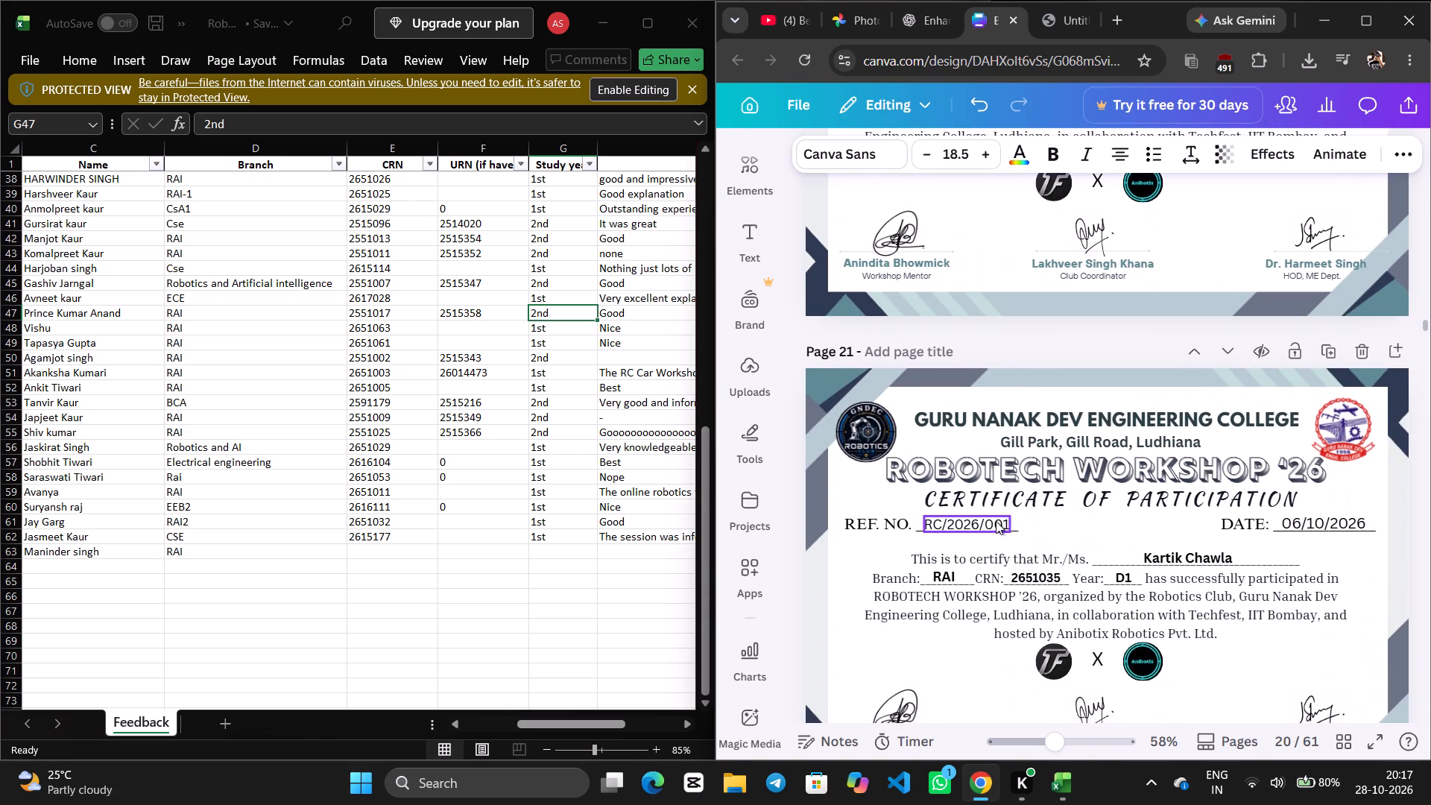
double_click(996, 521)
left_click(995, 522)
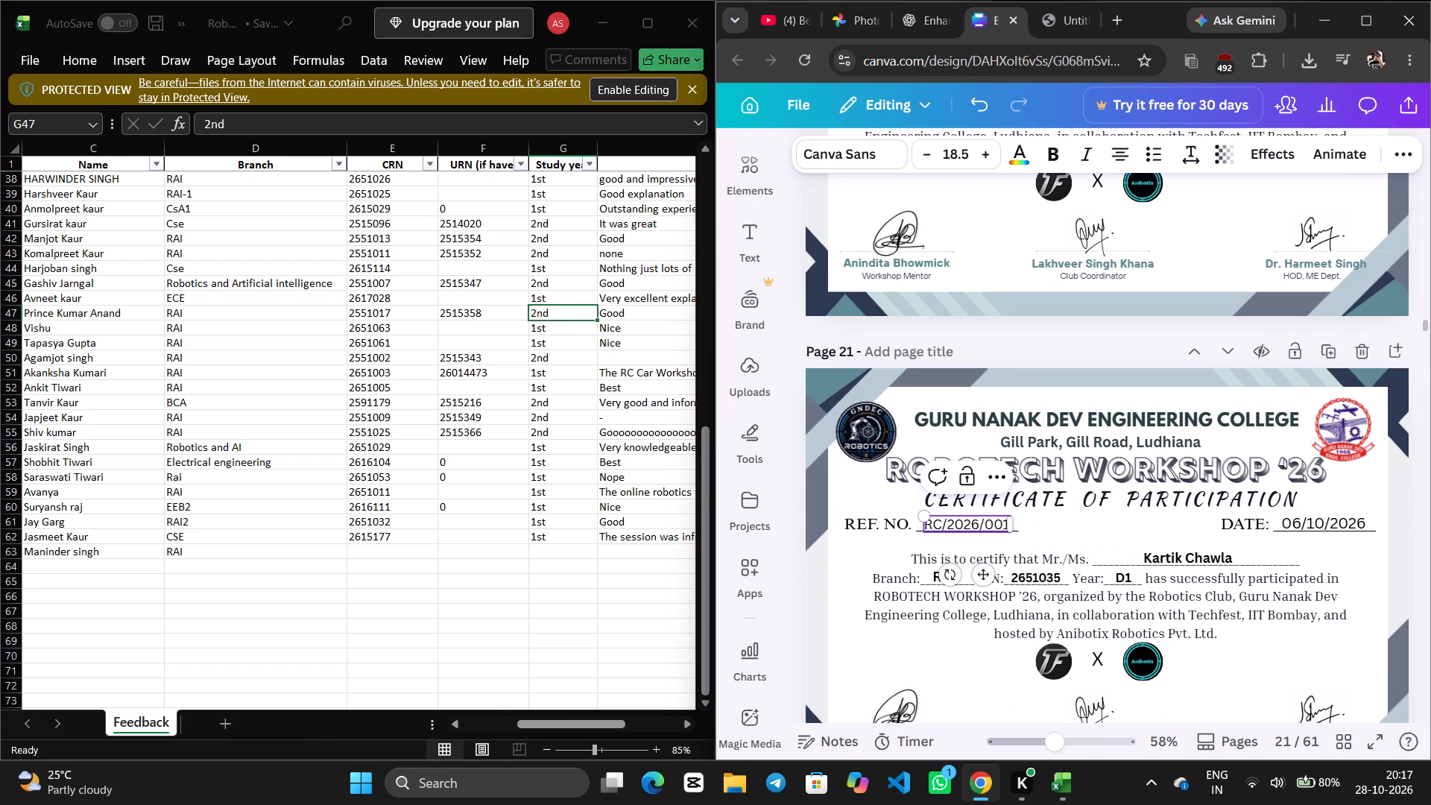
key("Right")
key("Right")
key("BackSpace")
key("BackSpace")
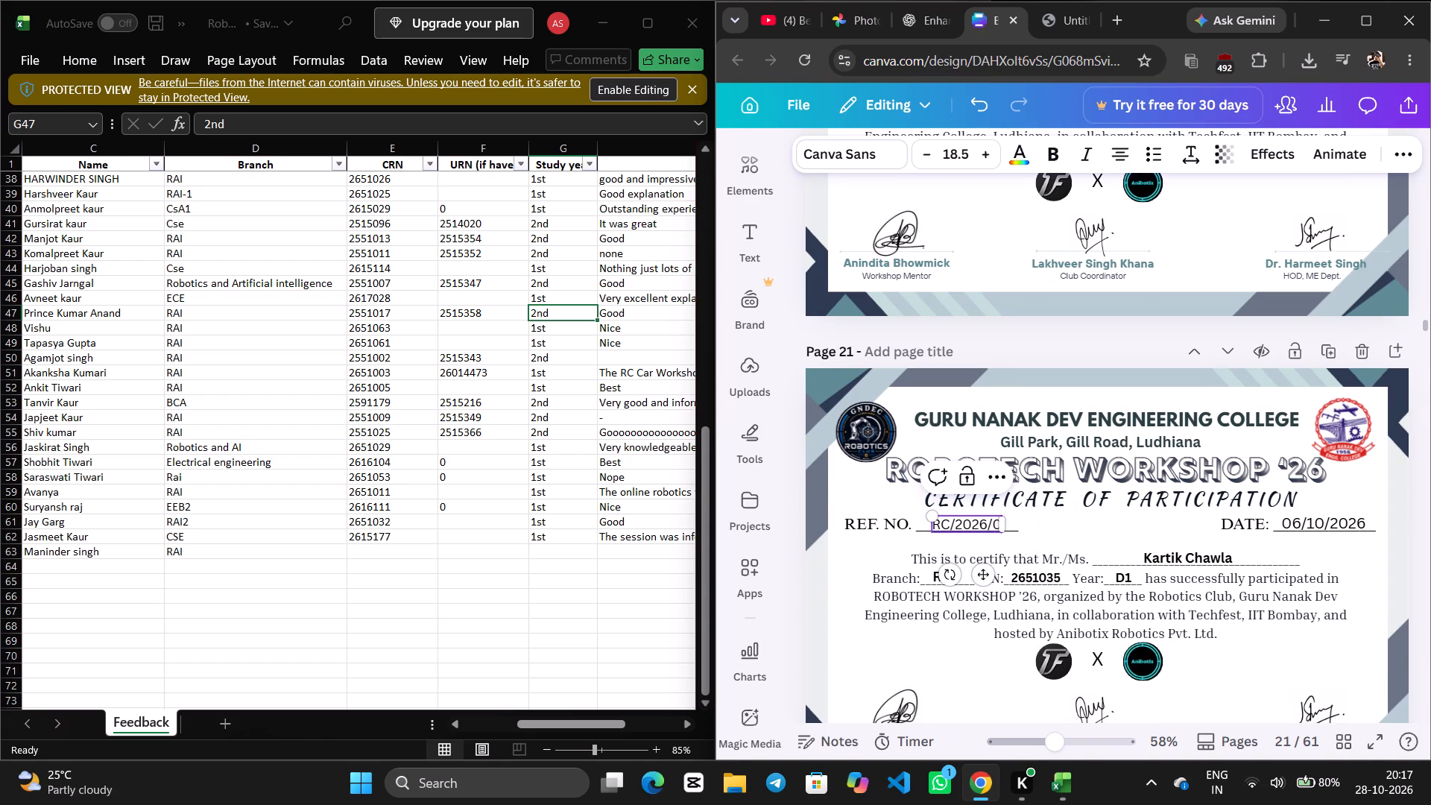
type("21")
Set the reference number on the page 22 certificate to RC/2026/022.
scroll(1003, 523, "down", 5)
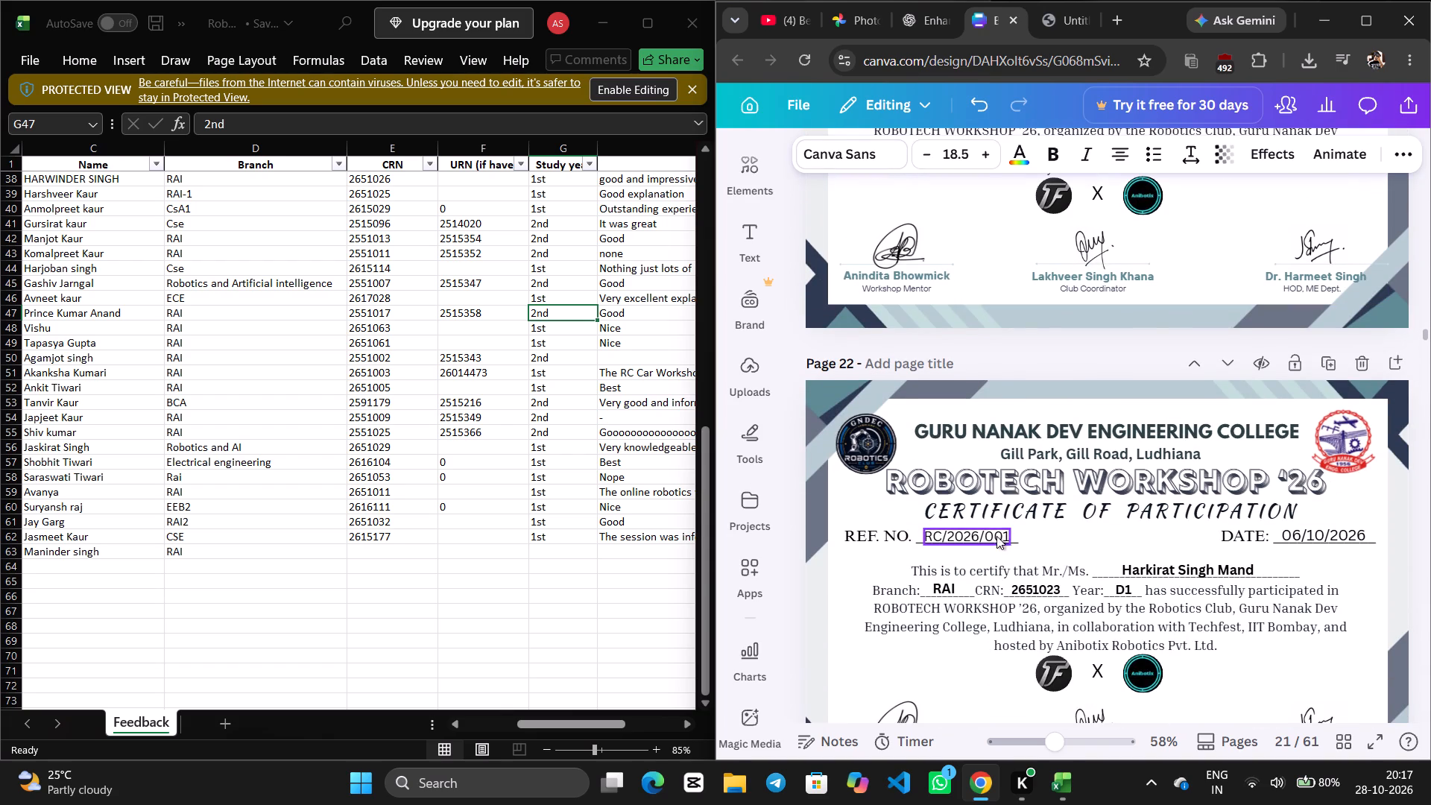
double_click(995, 537)
left_click(995, 537)
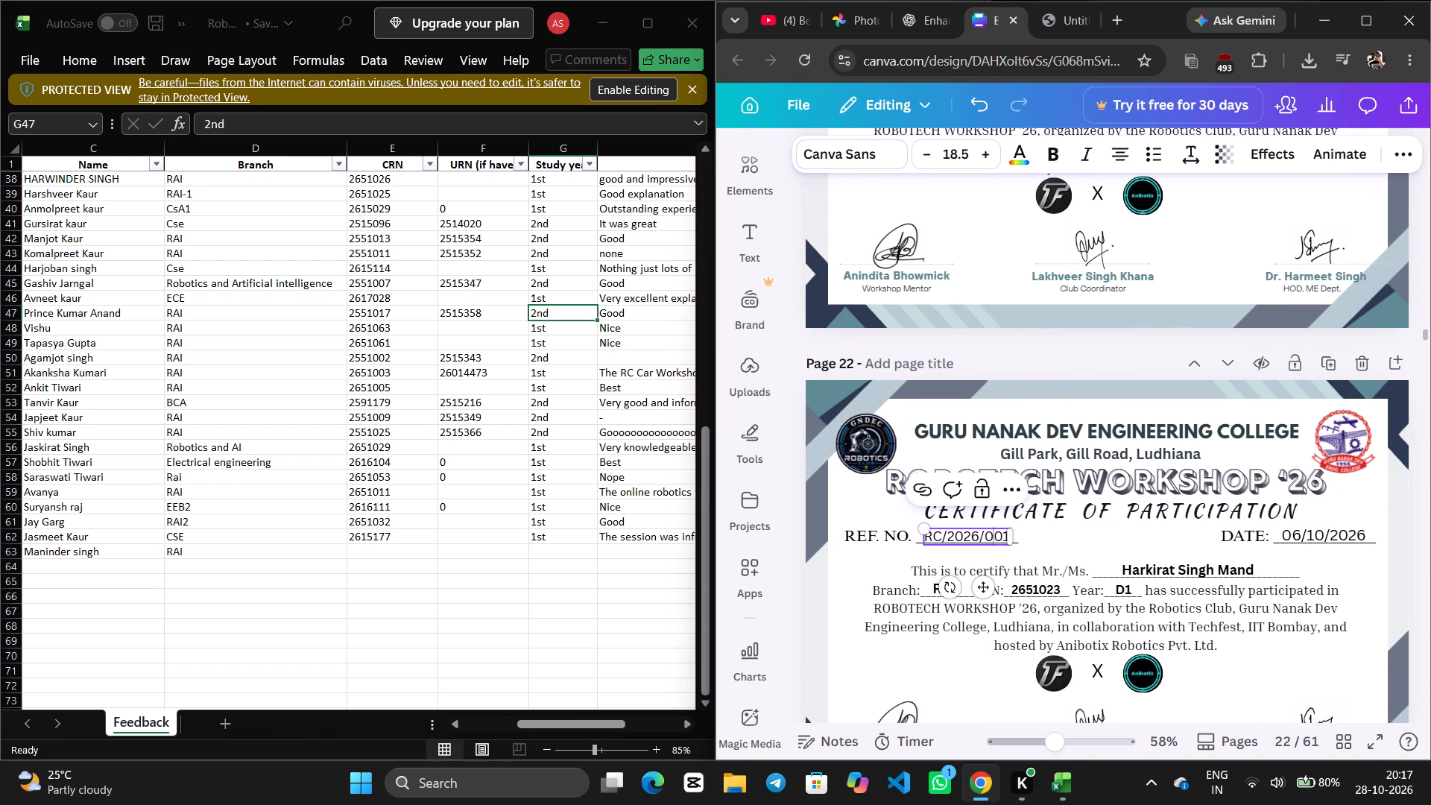
key("Right")
key("Right")
key("BackSpace")
key("BackSpace")
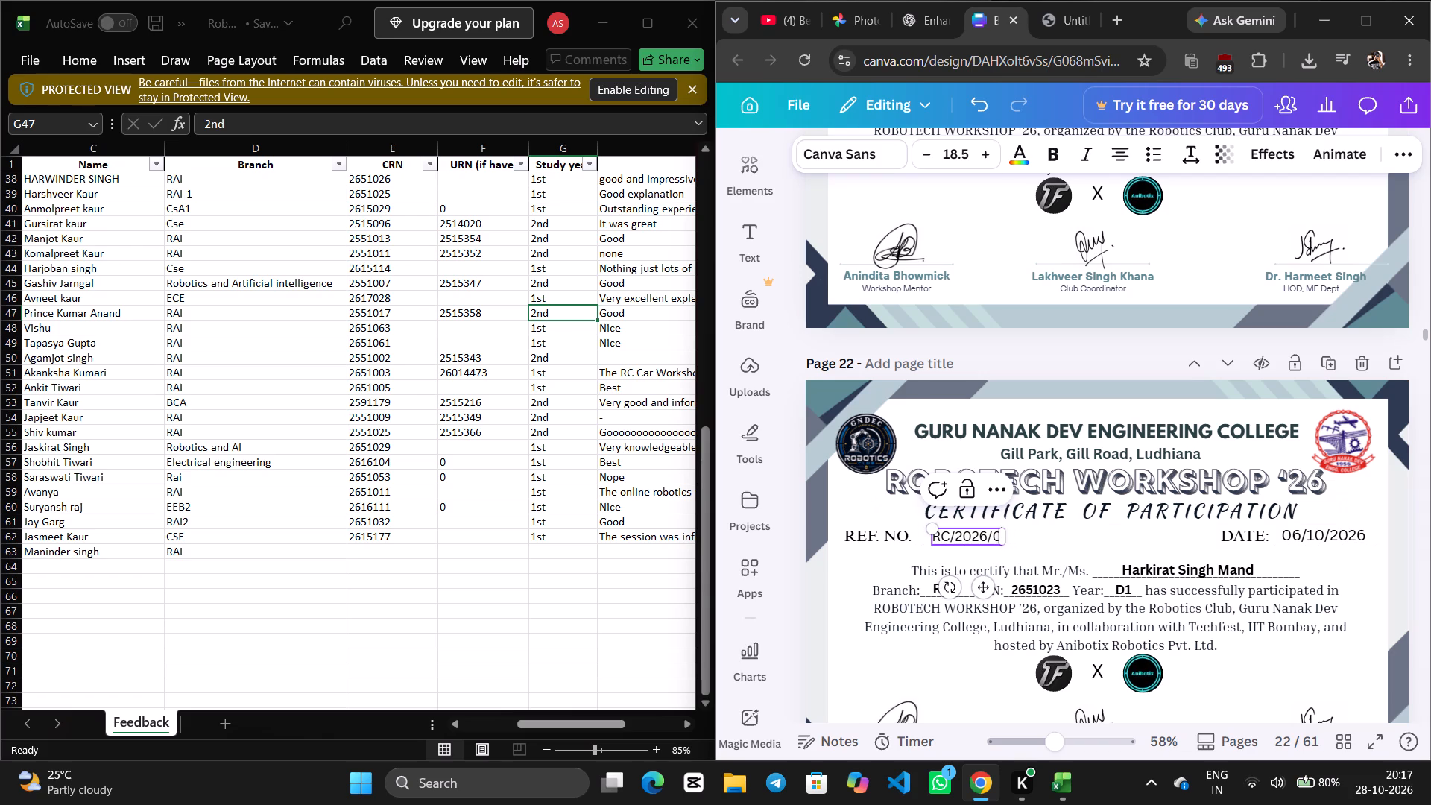
type("22")
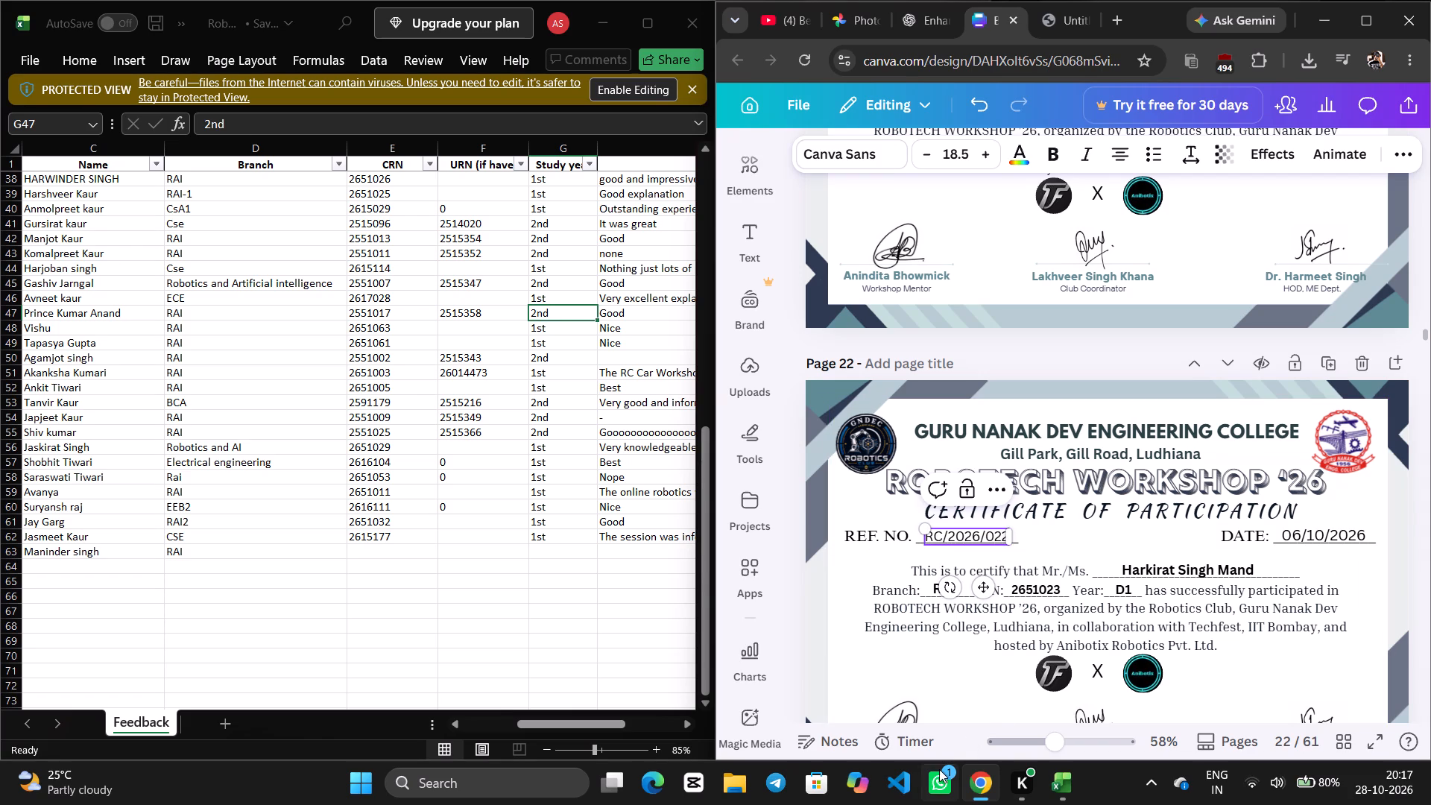
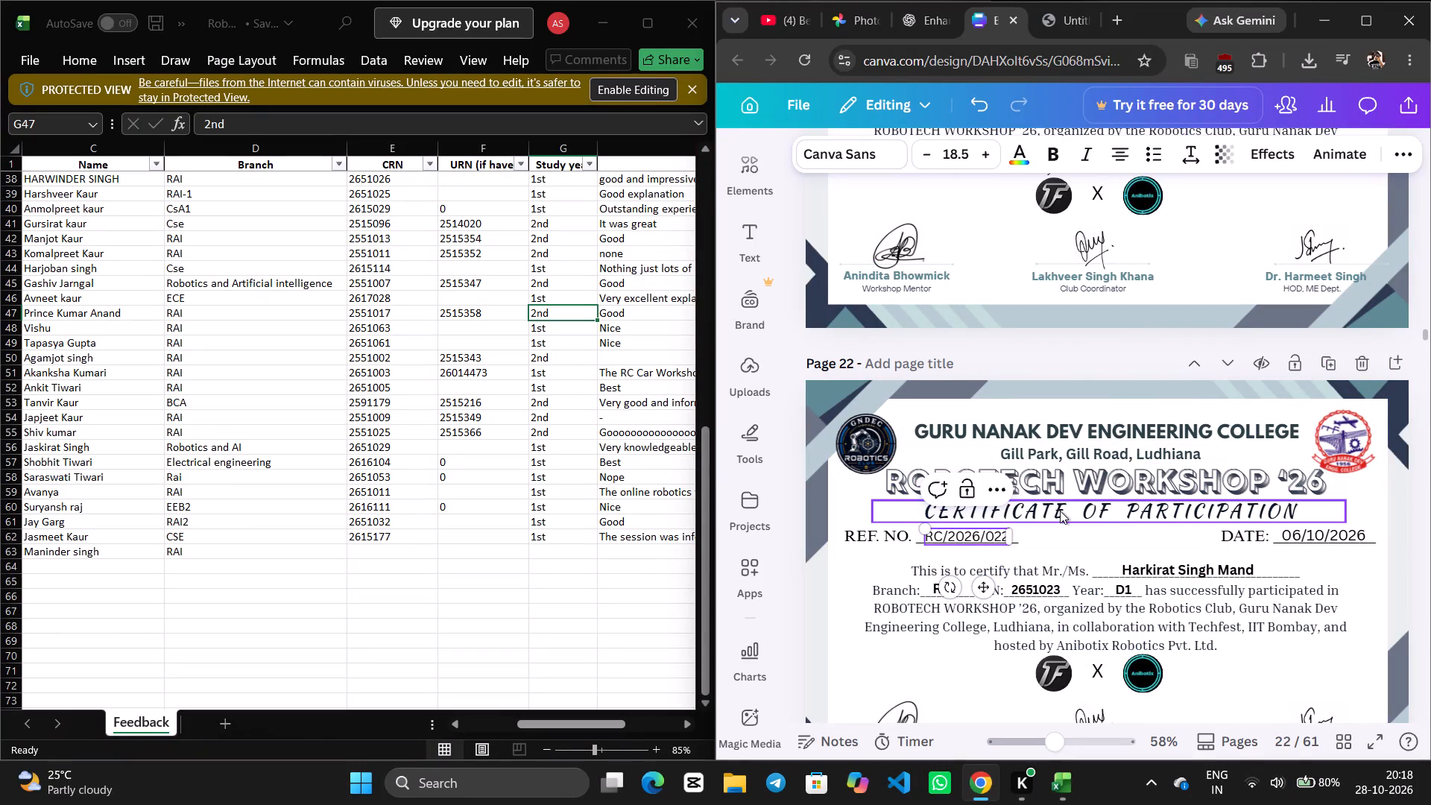
Select the reference number on the page 23 certificate for editing.
scroll(1059, 511, "down", 4)
scroll(919, 253, "up", 1)
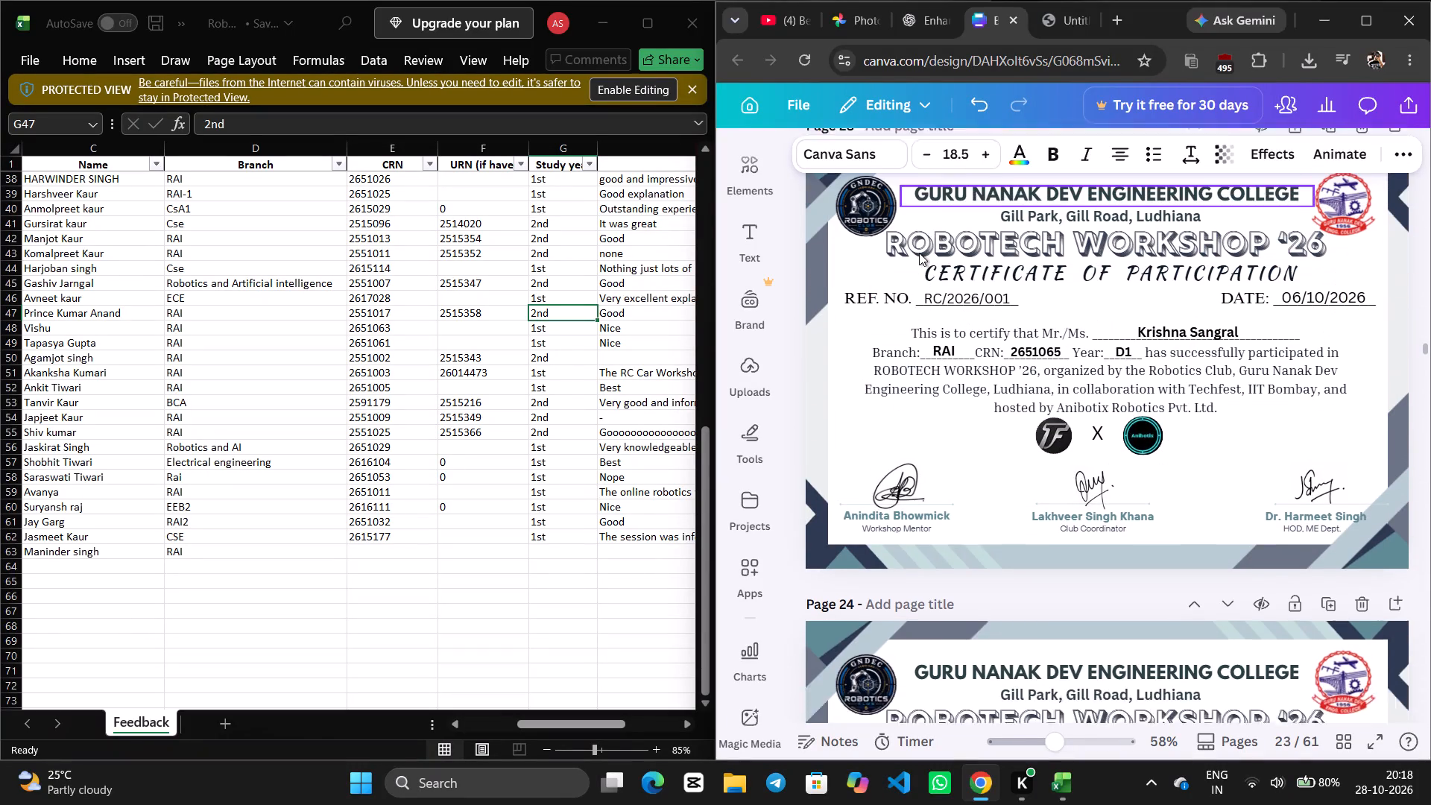
left_click(1002, 366)
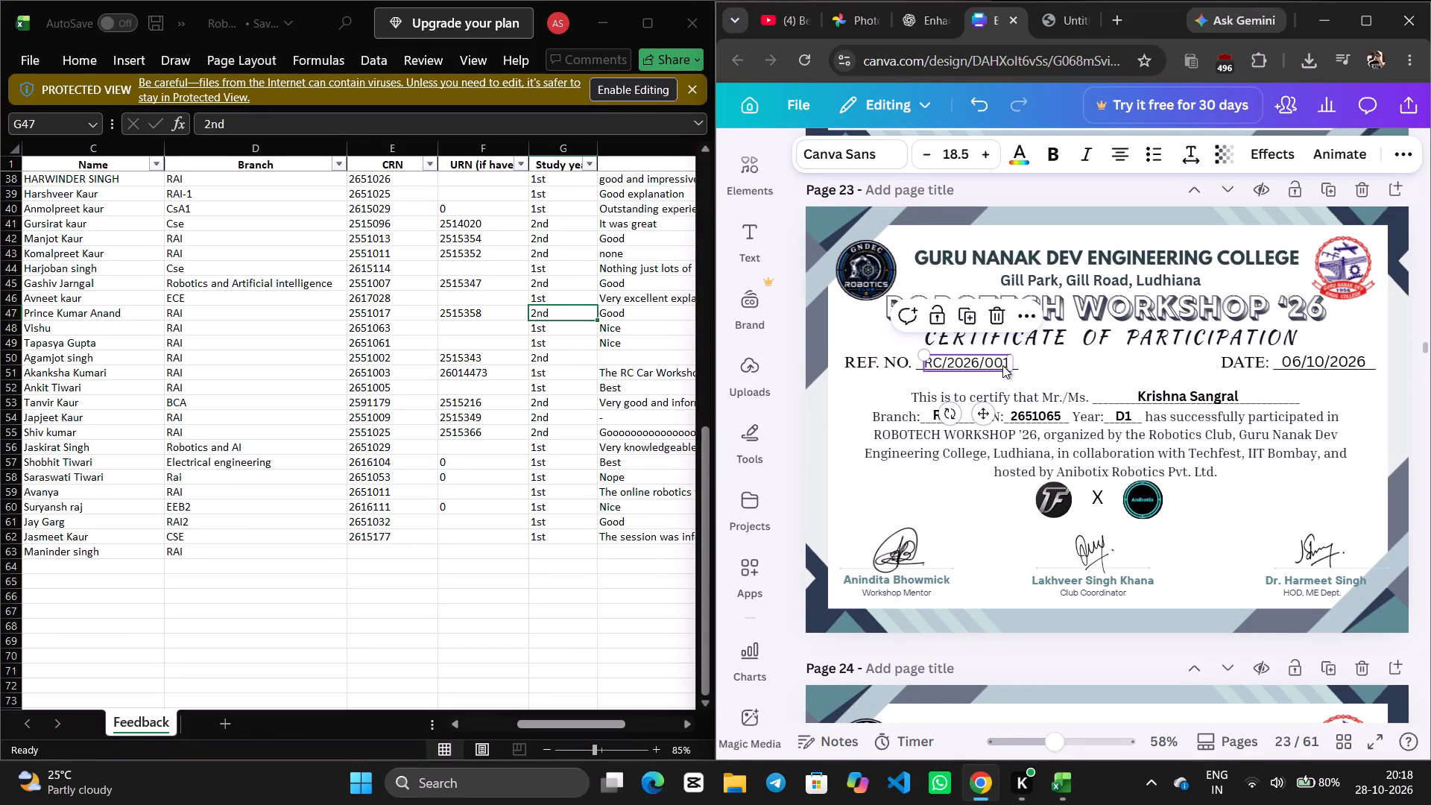
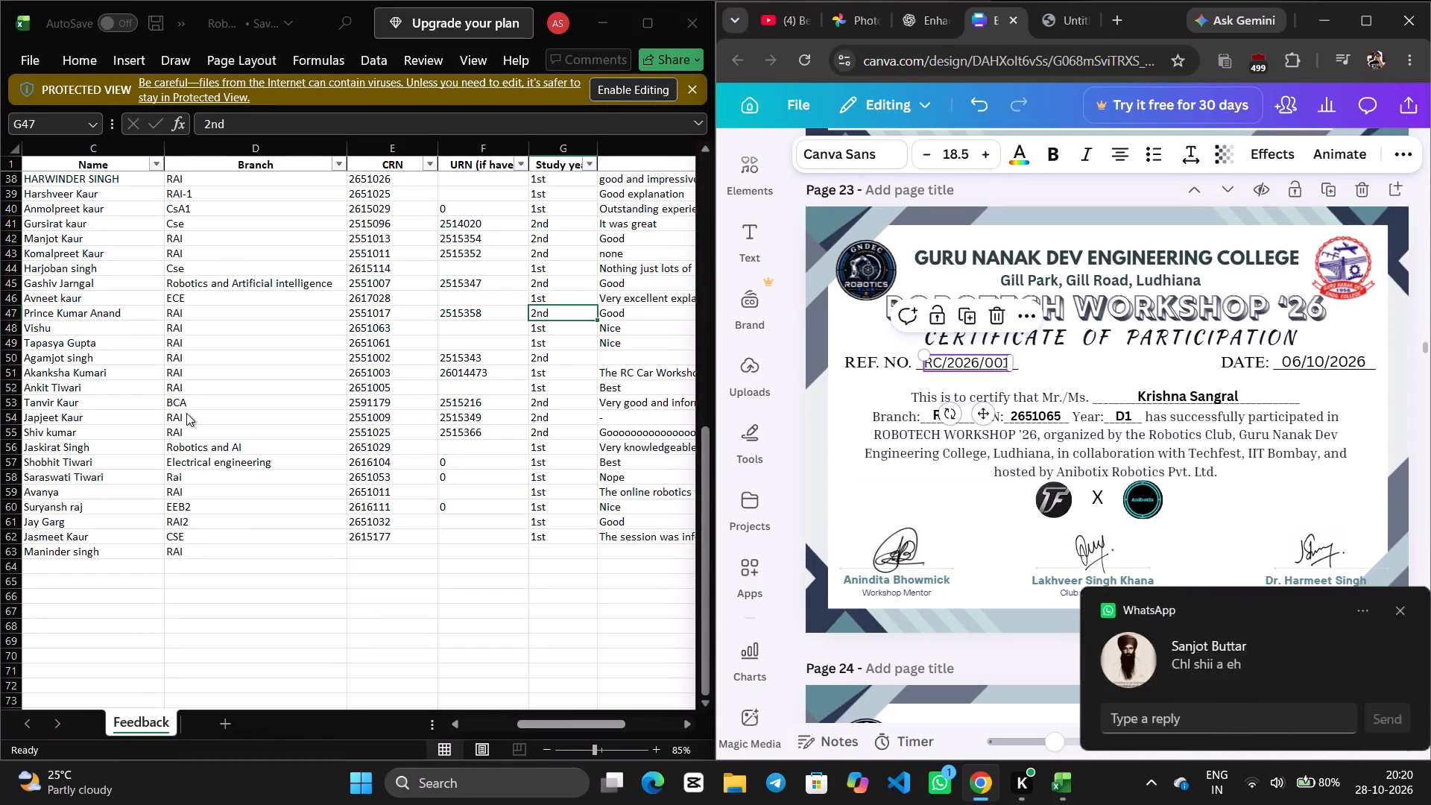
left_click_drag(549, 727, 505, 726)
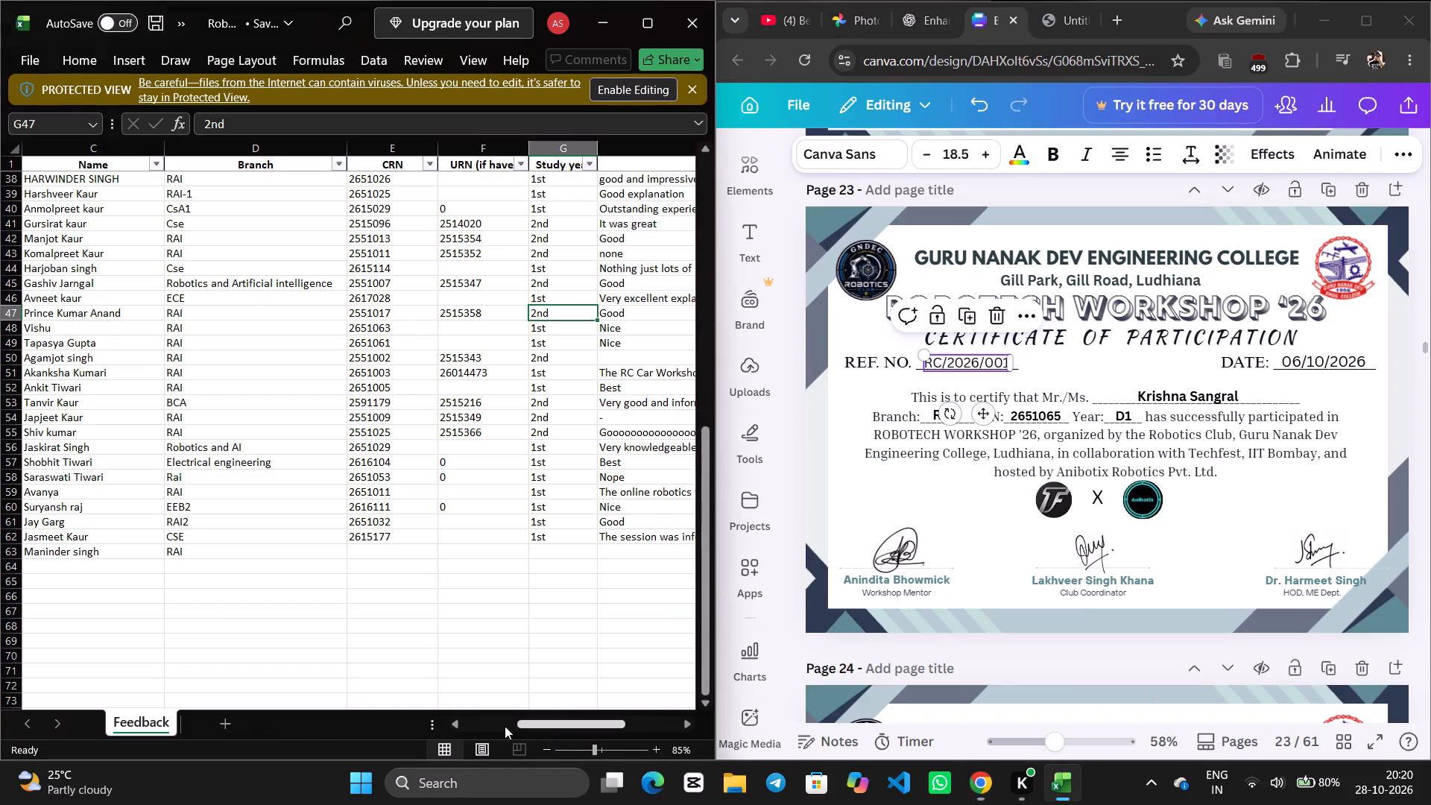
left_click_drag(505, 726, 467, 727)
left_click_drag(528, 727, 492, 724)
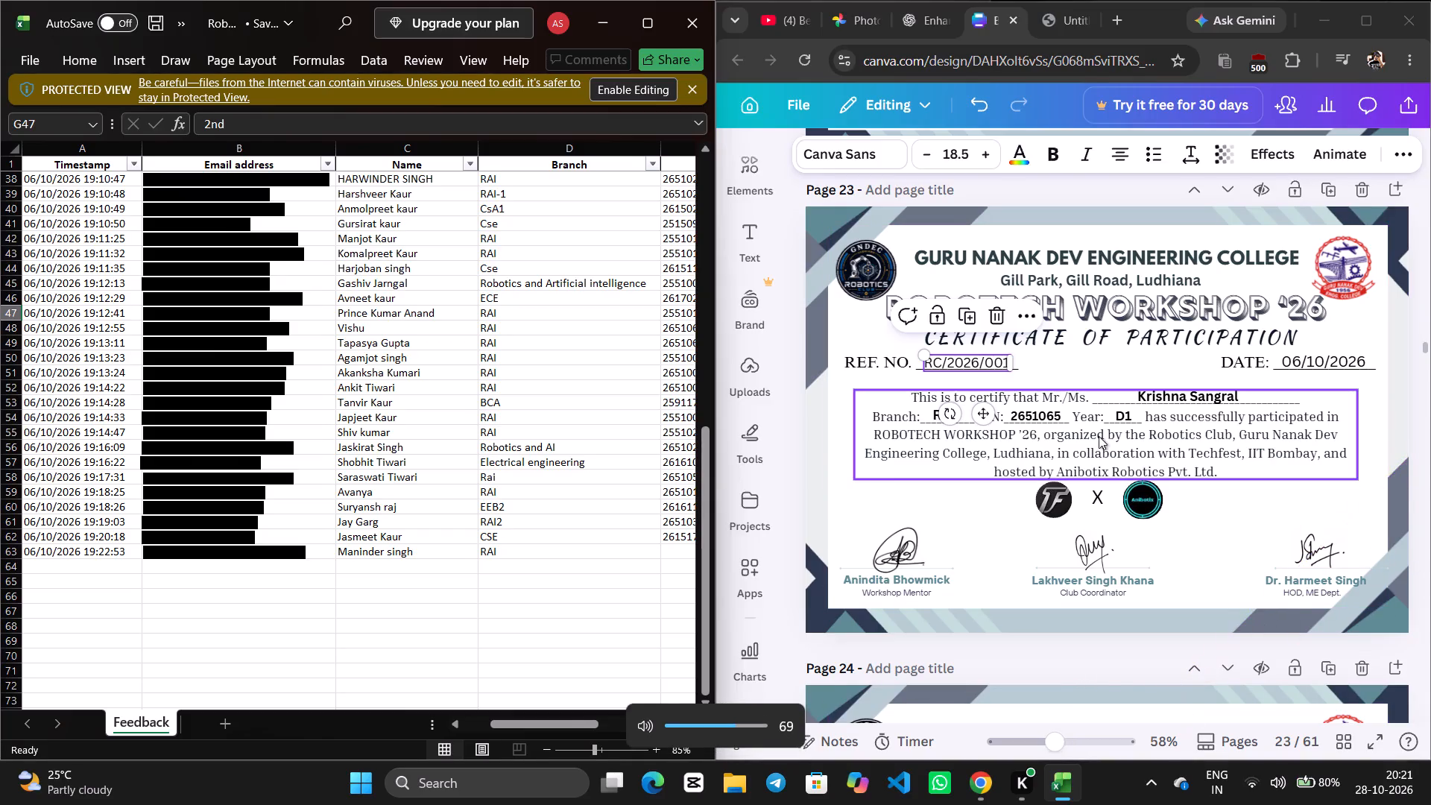
Set the reference number on the page 23 certificate to RC/2026/023.
double_click(998, 359)
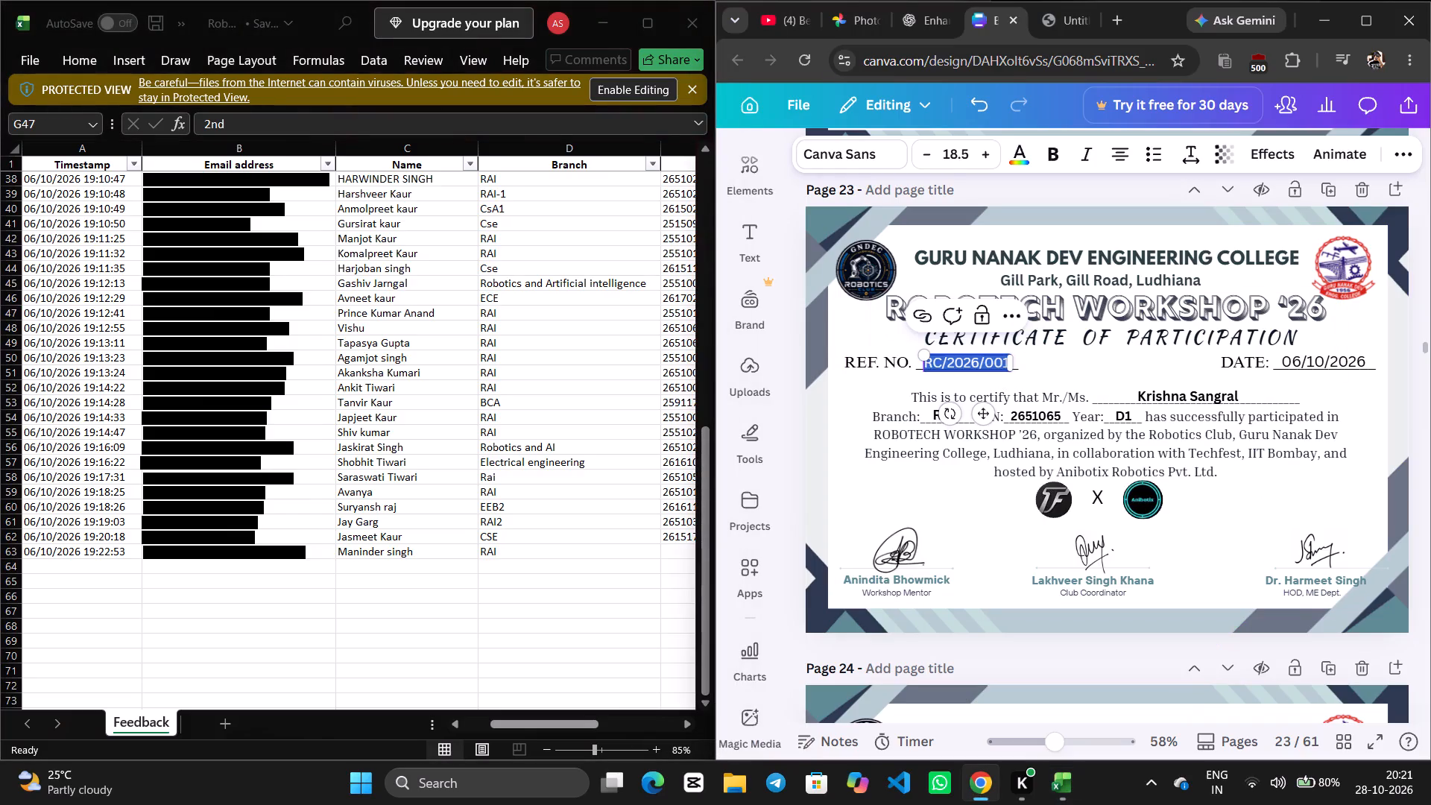
left_click(998, 359)
key("Right")
key("Right")
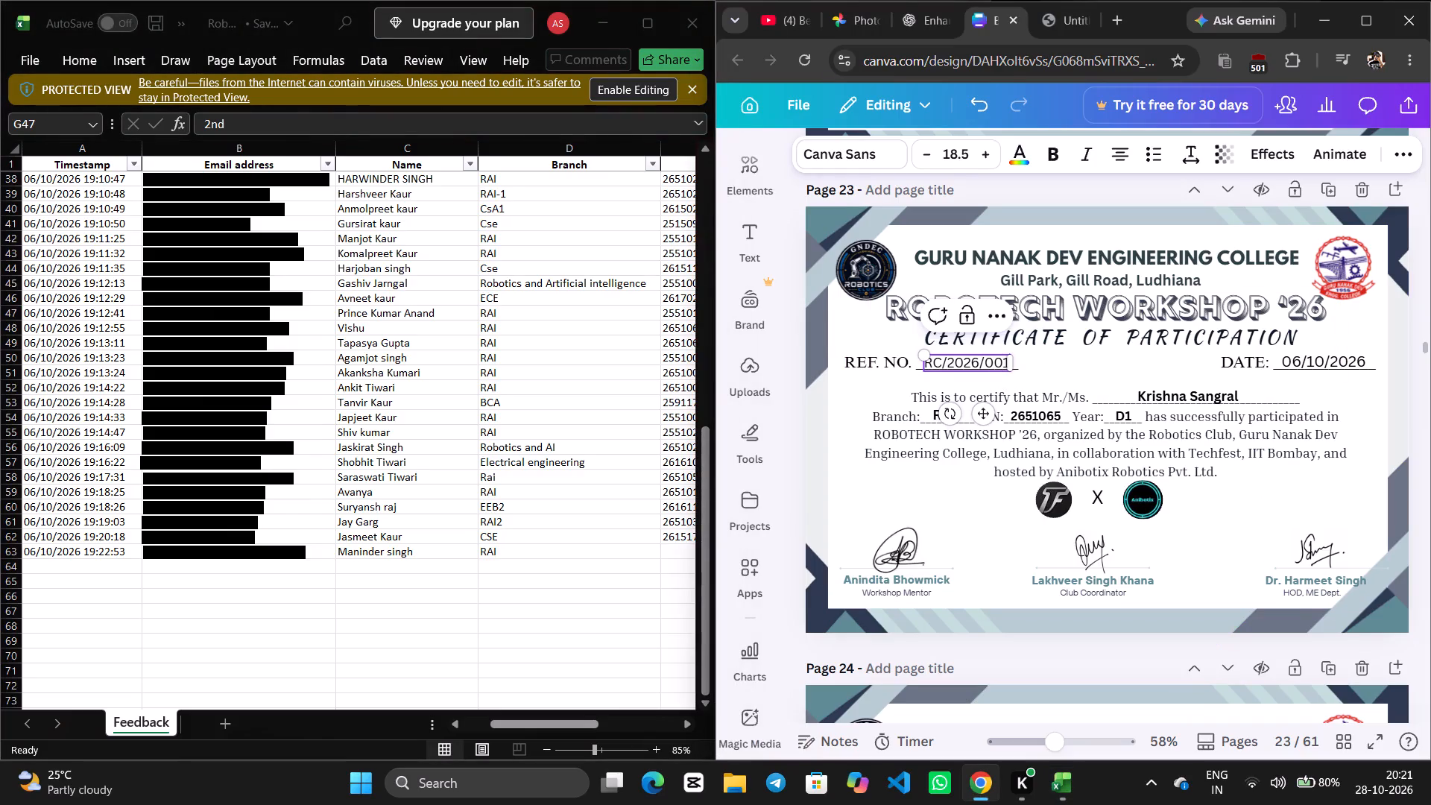
key("BackSpace")
key("BackSpace")
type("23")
Open the reference number on the page 24 certificate for editing.
scroll(984, 364, "down", 4)
double_click(970, 470)
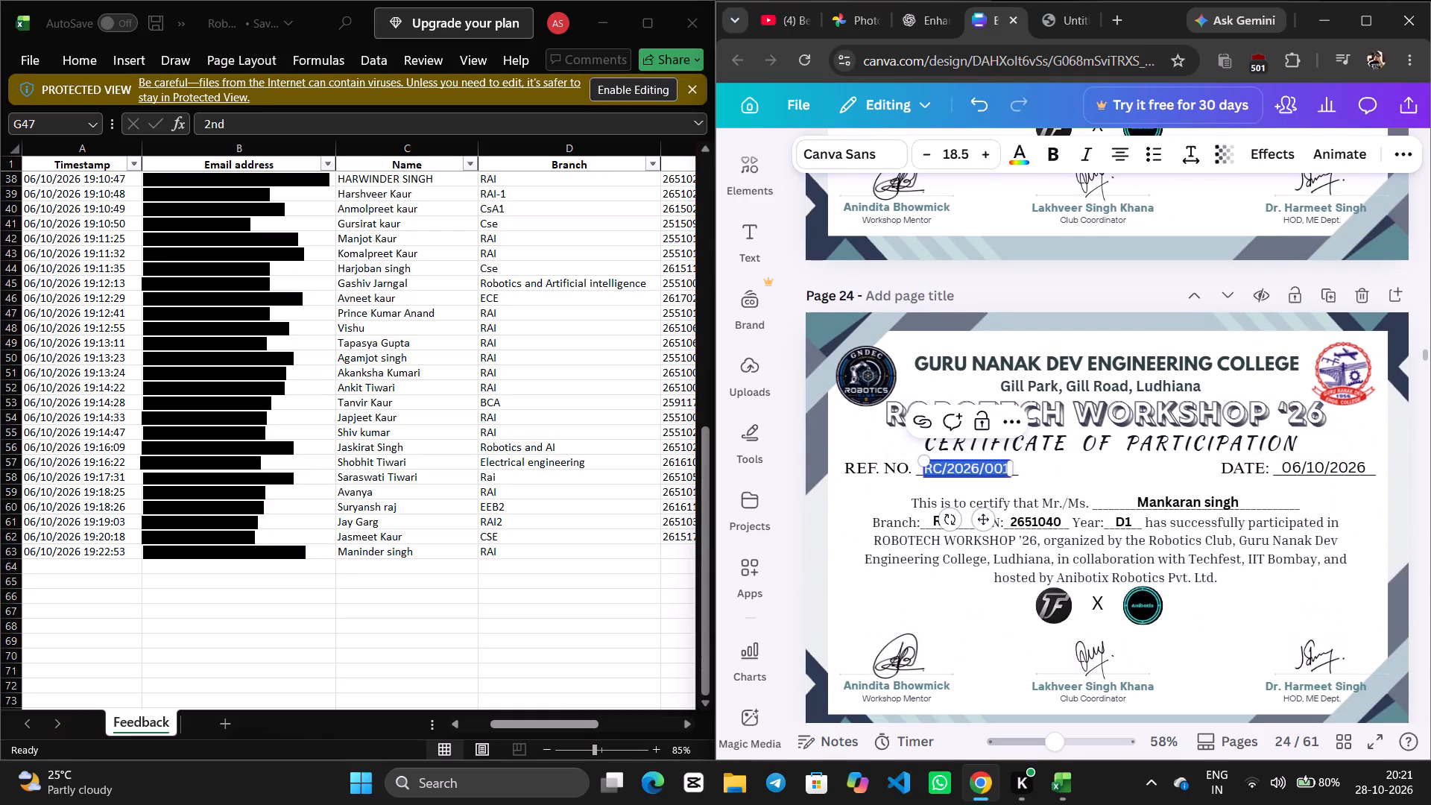
left_click(973, 469)
left_click(988, 468)
left_click(995, 467)
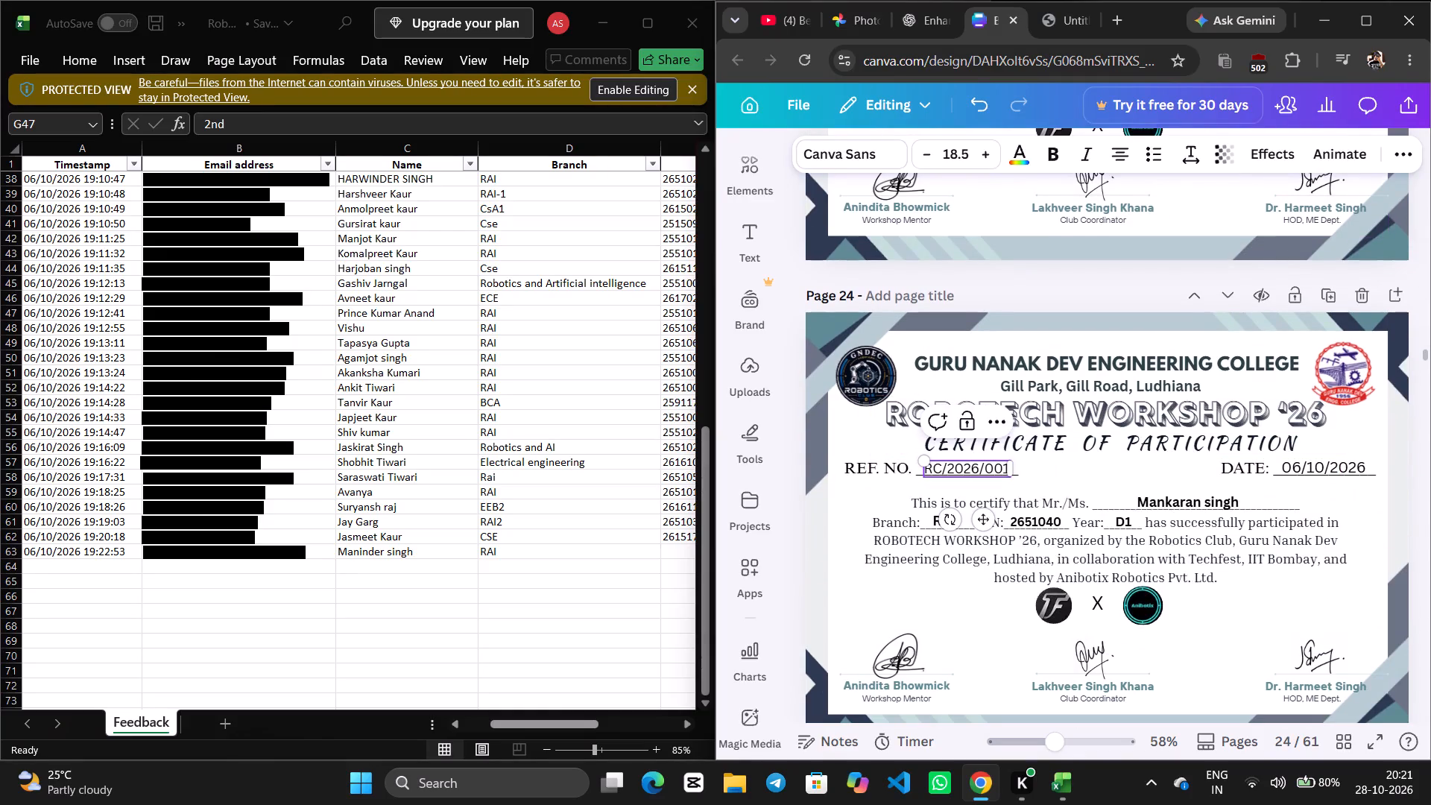
Set the reference number on the page 24 certificate to RC/2026/024.
key("Right")
key("Right")
key("BackSpace")
key("BackSpace")
type("24")
Set the reference number on the page 25 certificate to RC/2026/025.
scroll(996, 467, "down", 5)
double_click(1000, 487)
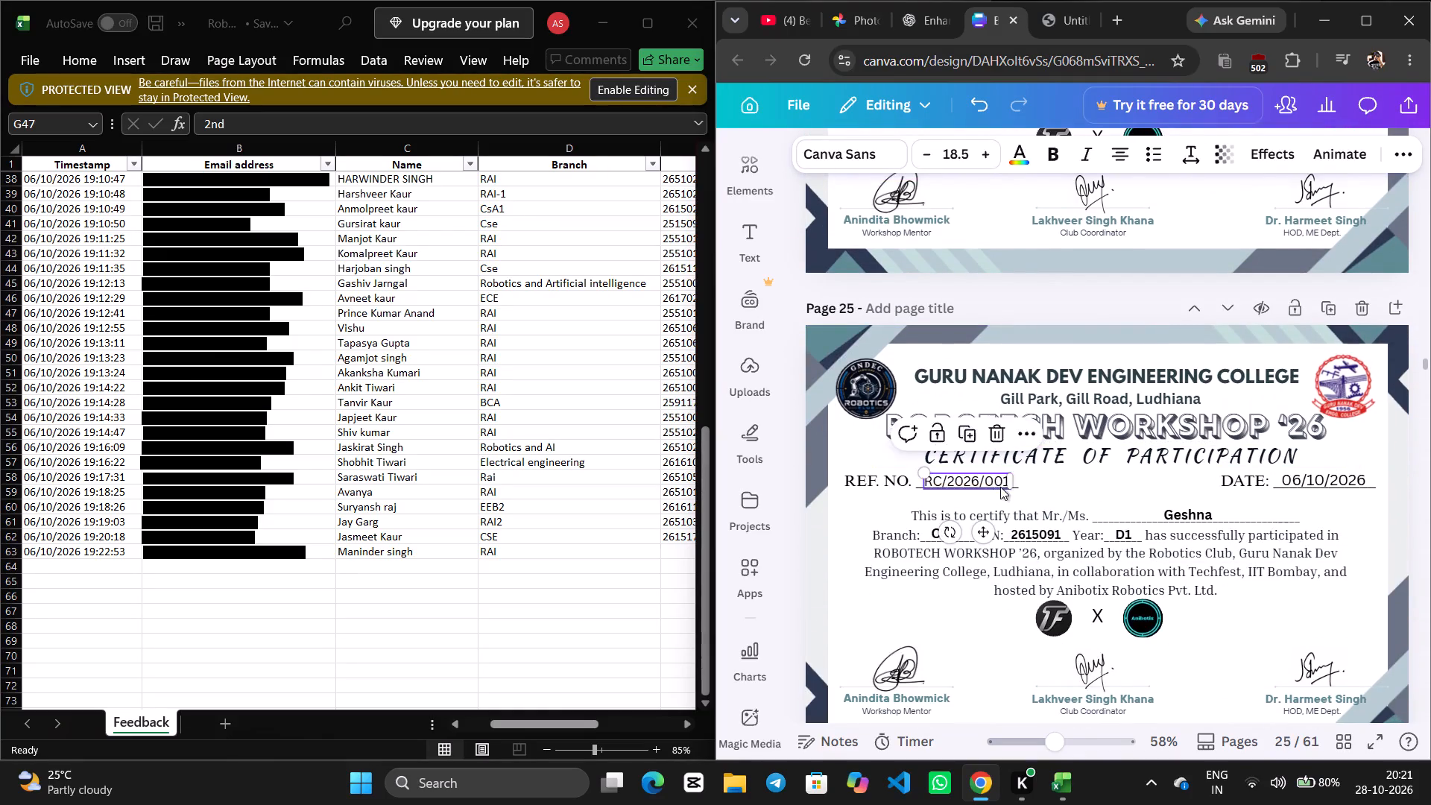
left_click(1000, 487)
key("Right")
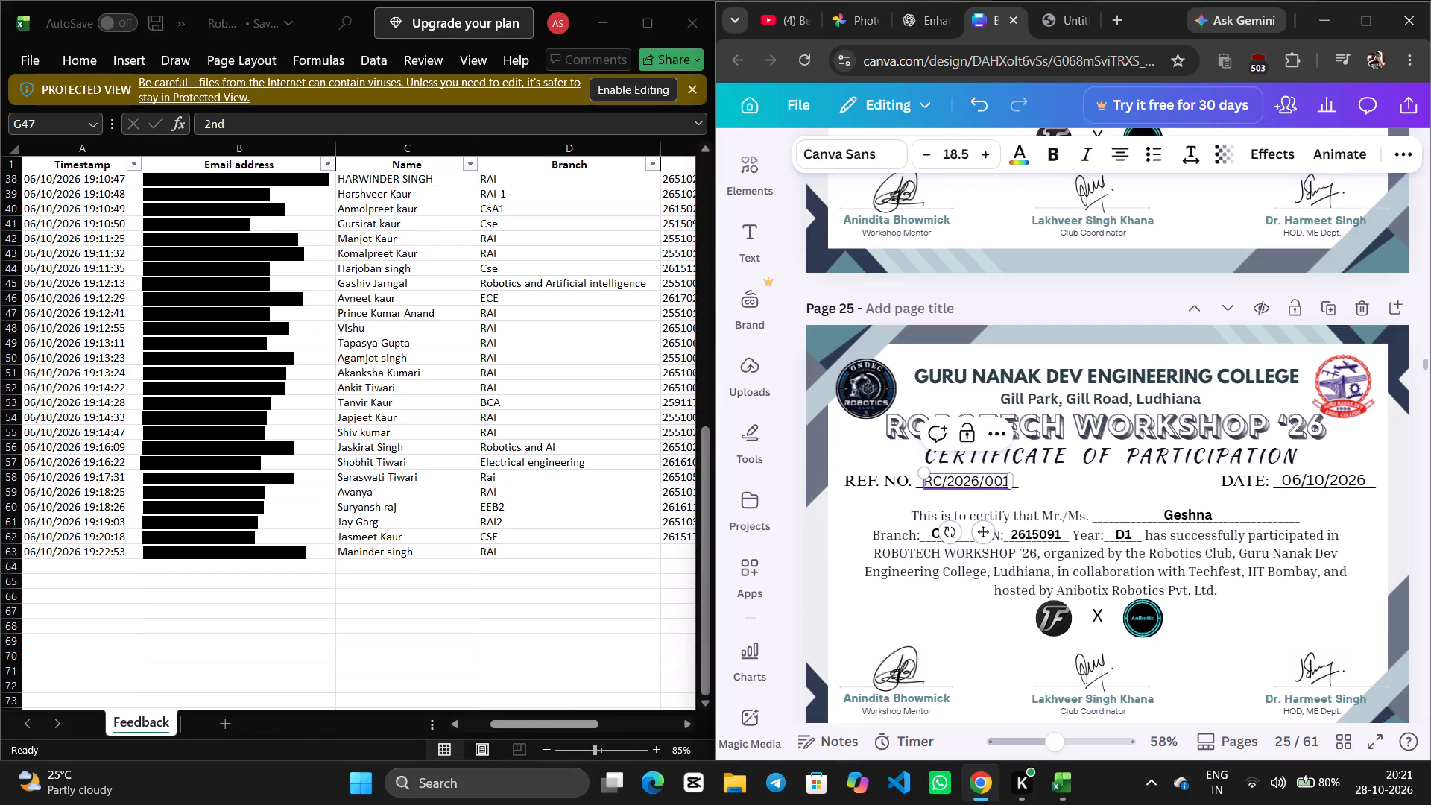
key("BackSpace")
key("BackSpace")
type("25")
Set the reference number on the page 26 certificate to RC/2026/026.
scroll(1000, 487, "down", 1)
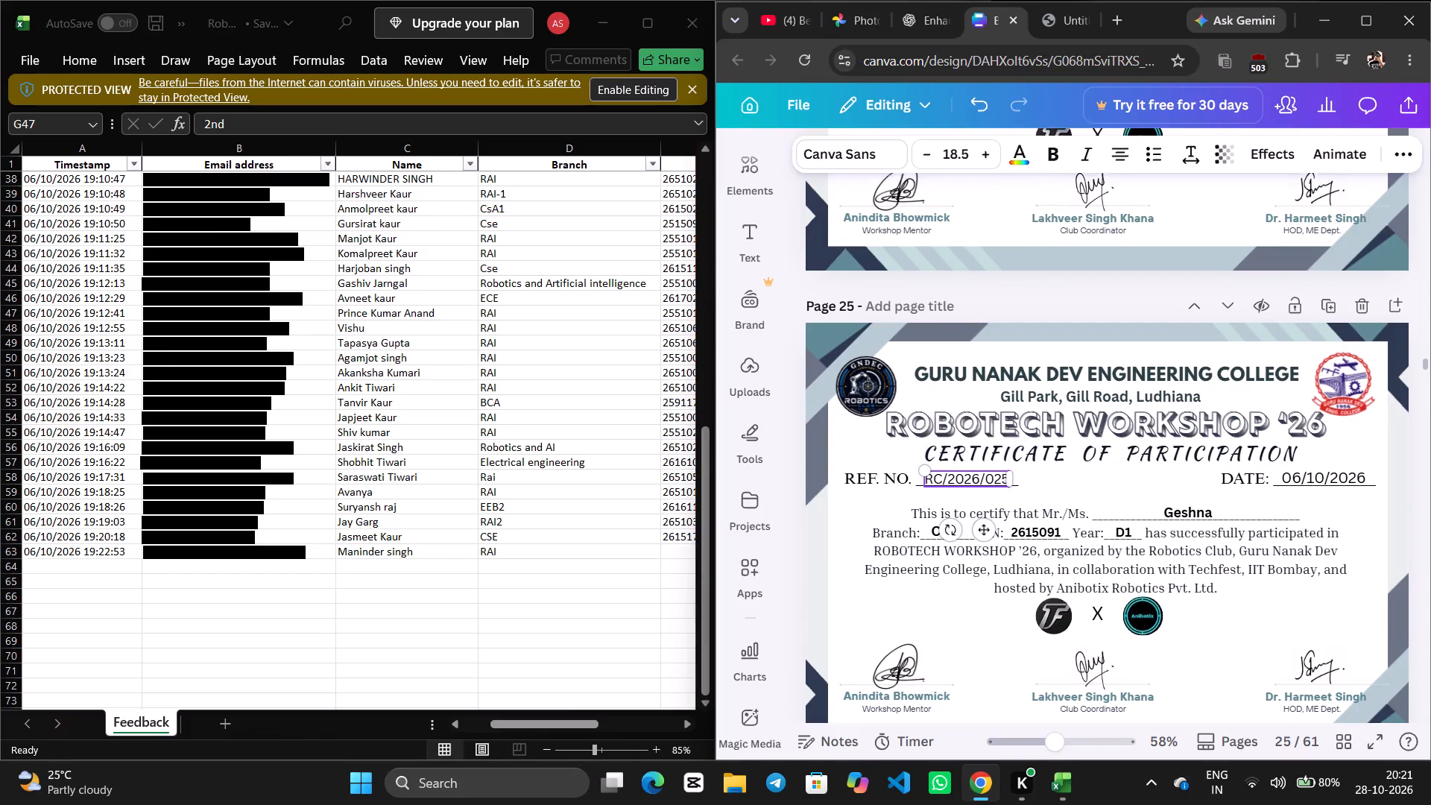
scroll(1000, 487, "down", 2)
scroll(1003, 578, "down", 1)
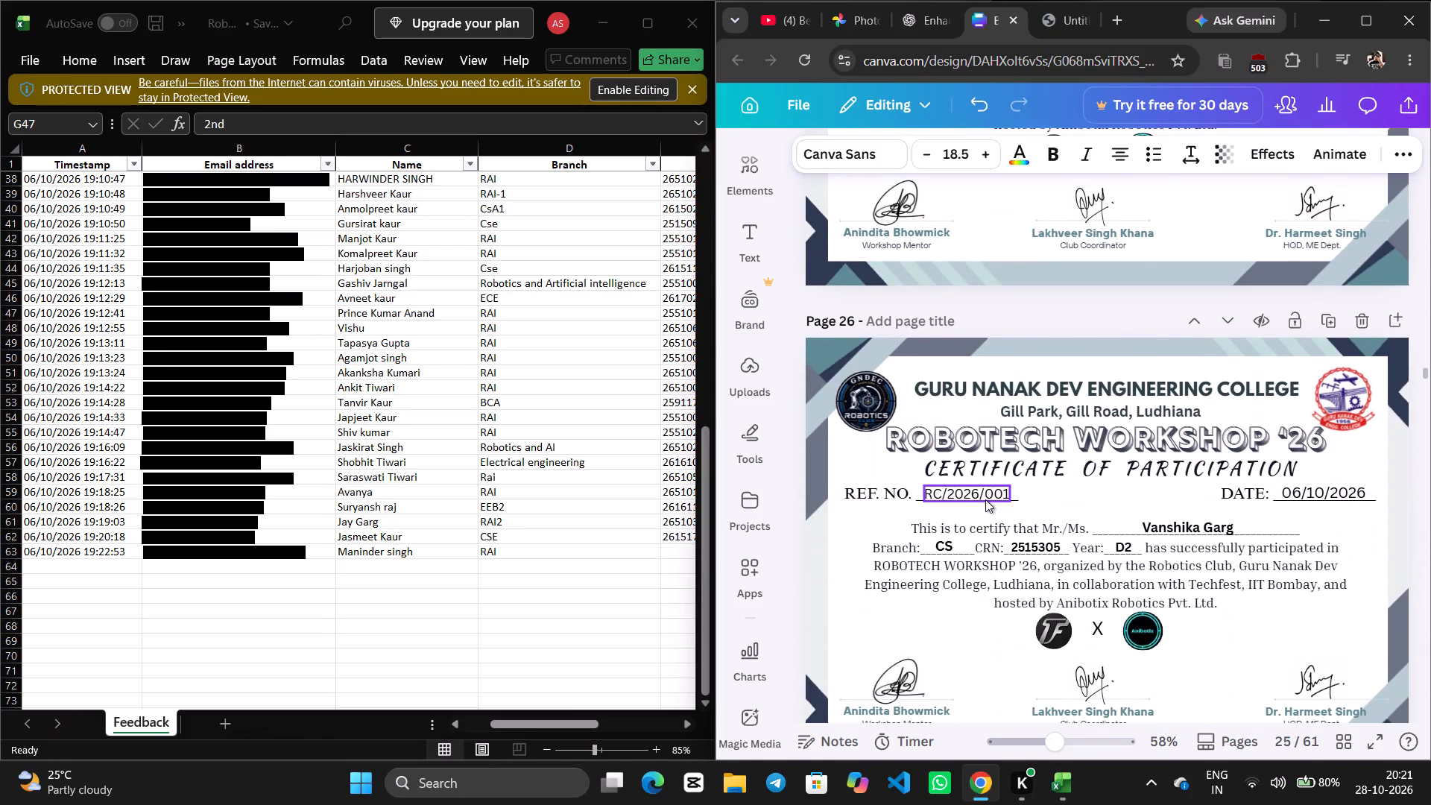
double_click(985, 499)
left_click(994, 494)
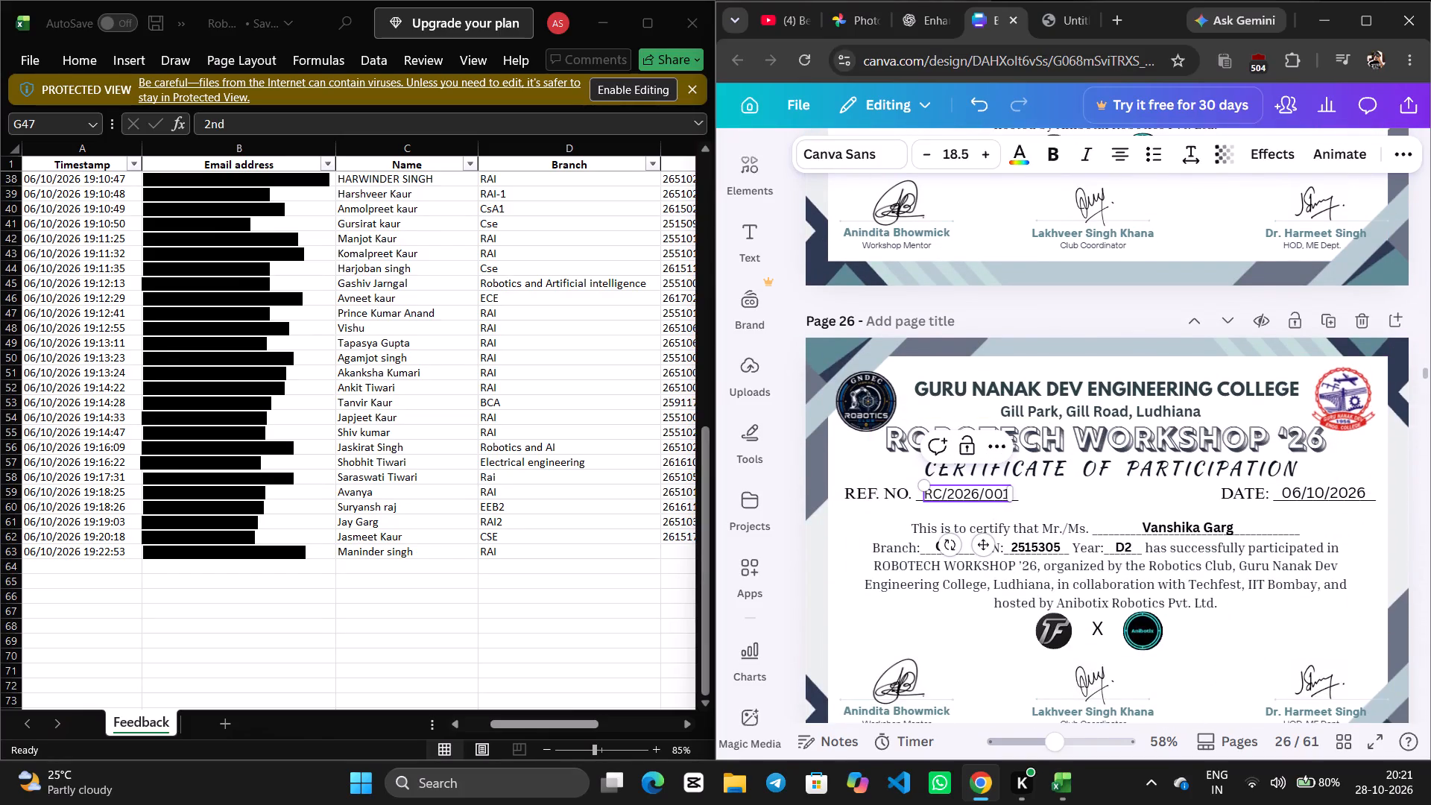
key("BackSpace")
key("BackSpace")
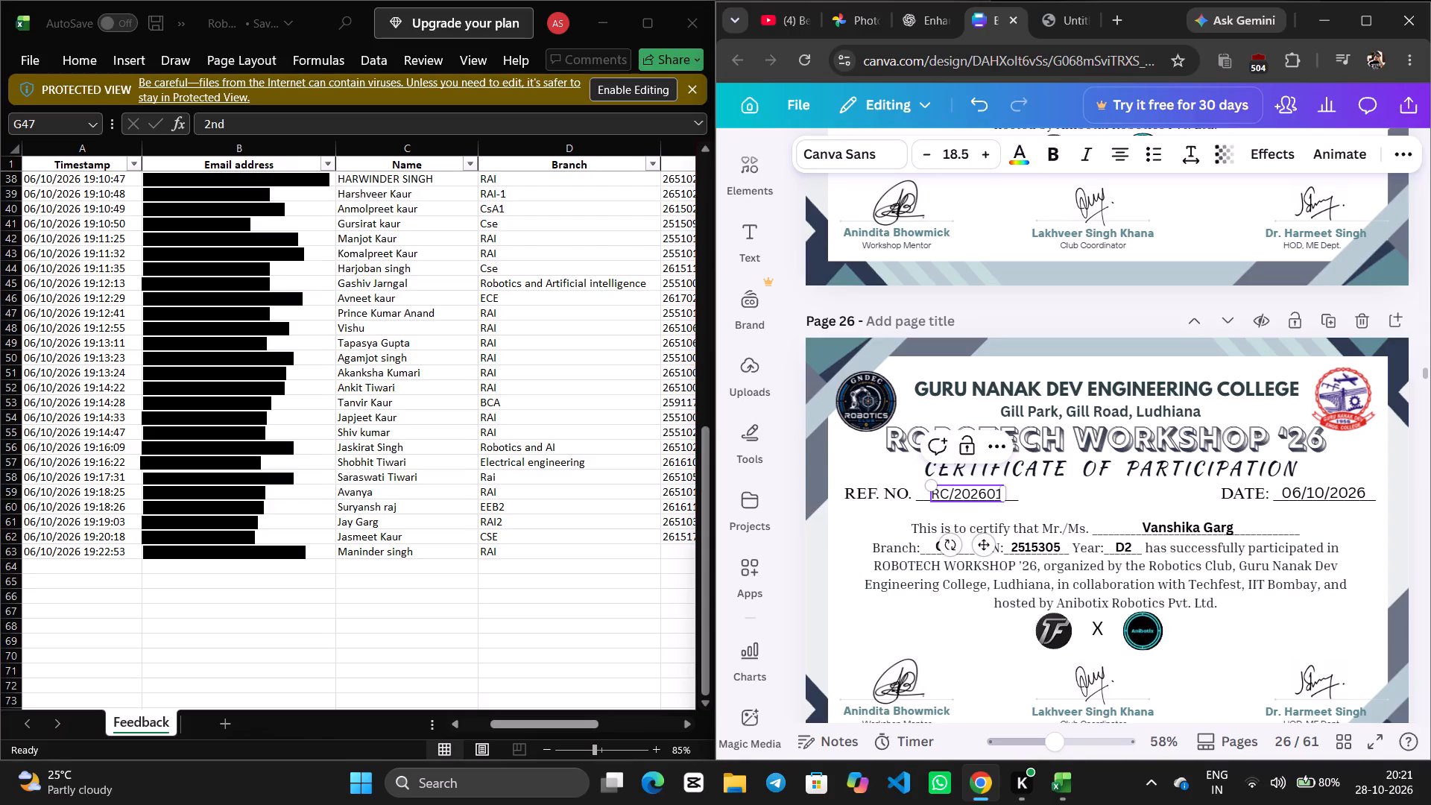
key("ctrl+z")
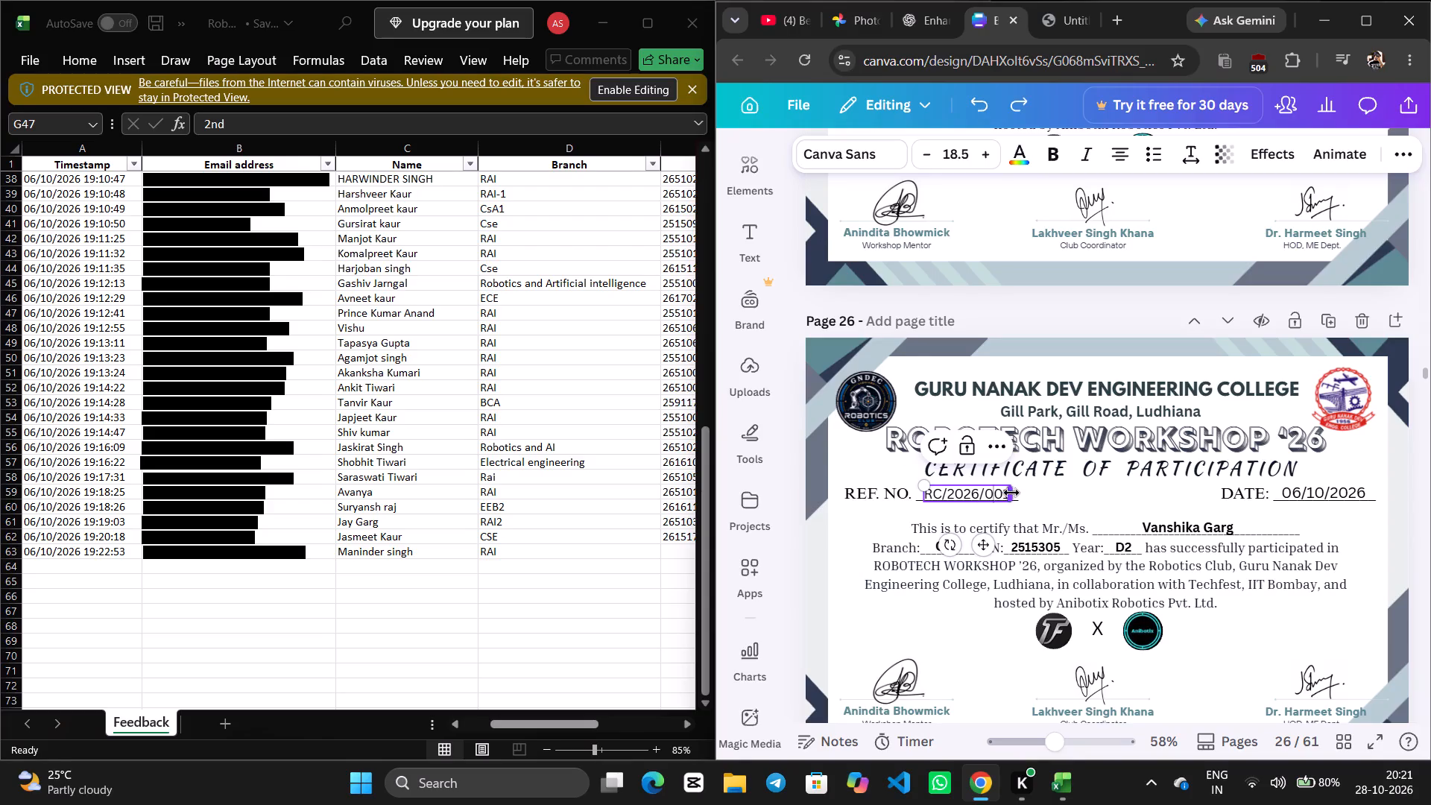
key("Right")
key("Right")
key("BackSpace")
key("BackSpace")
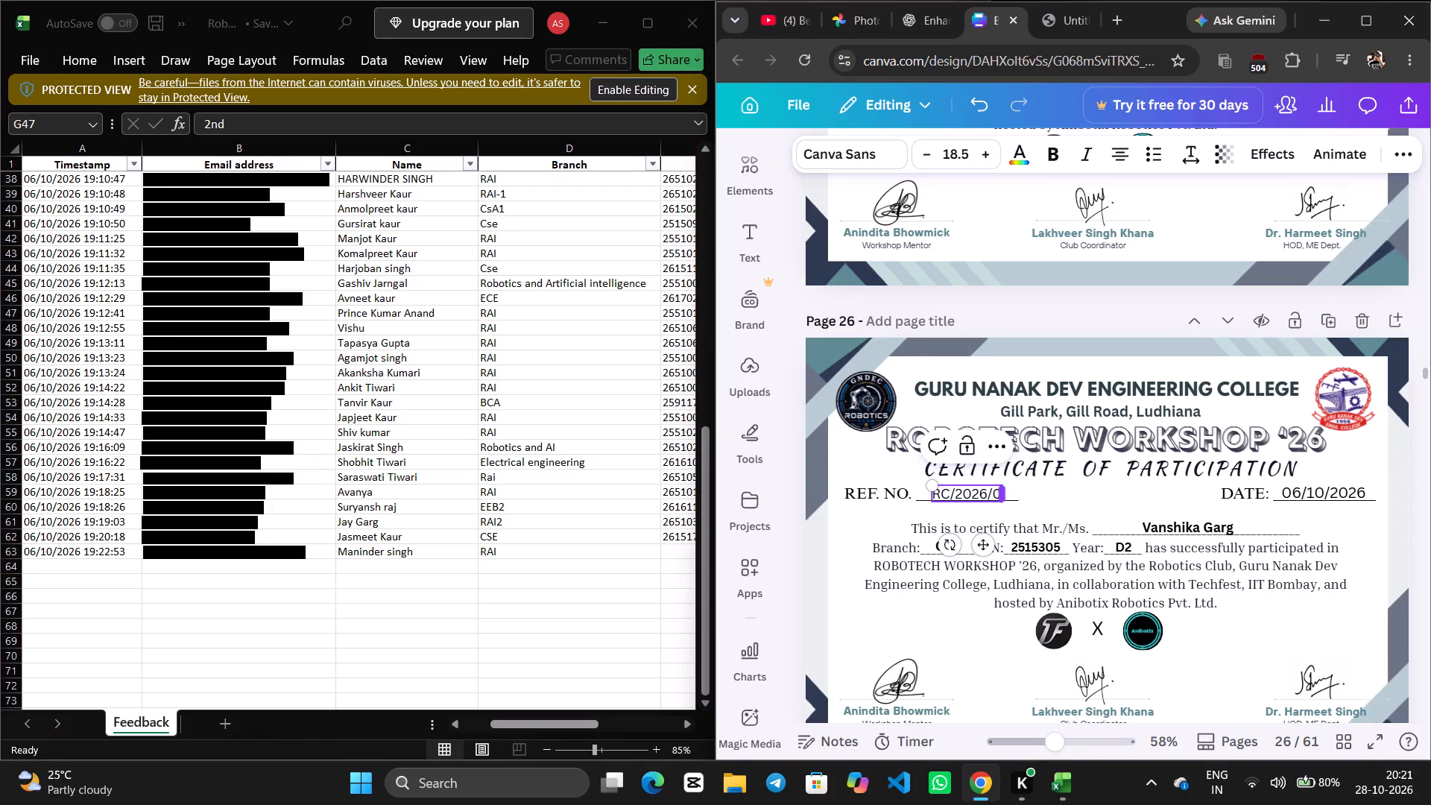
type("26")
Set the reference number on the page 27 certificate to RC/2026/027.
scroll(1009, 496, "down", 5)
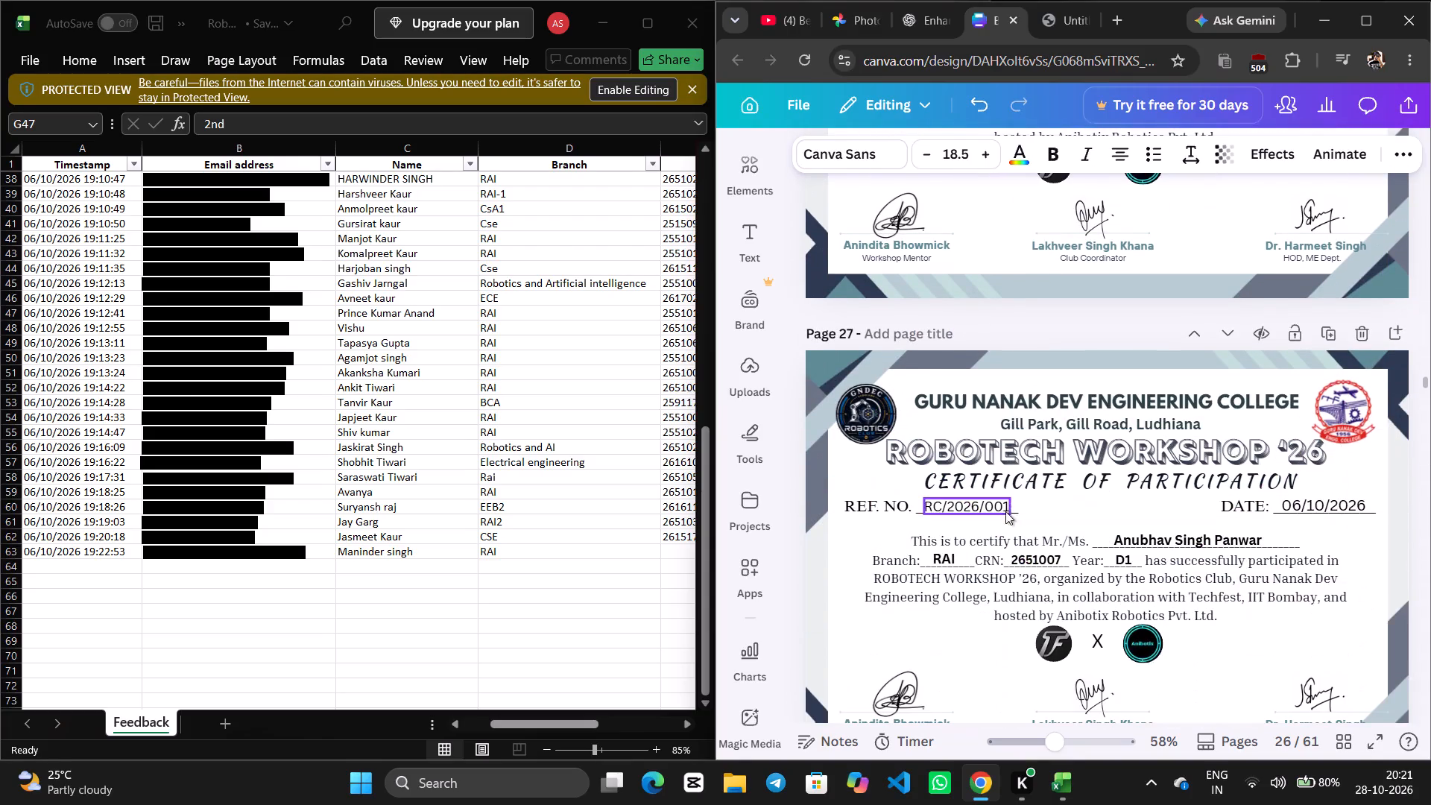
left_click(999, 512)
left_click(1000, 505)
left_click(1000, 505)
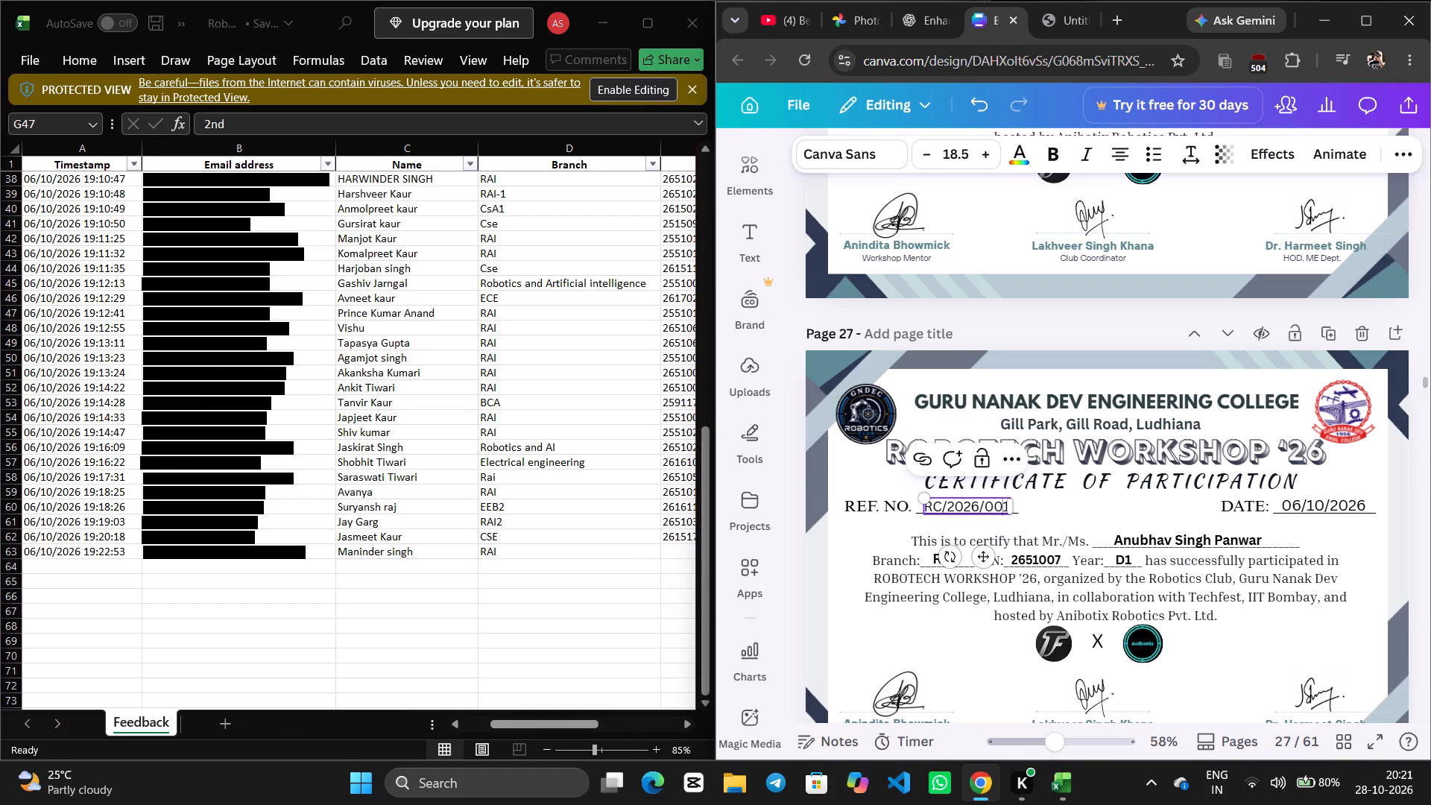
key("Right")
key("BackSpace")
key("BackSpace")
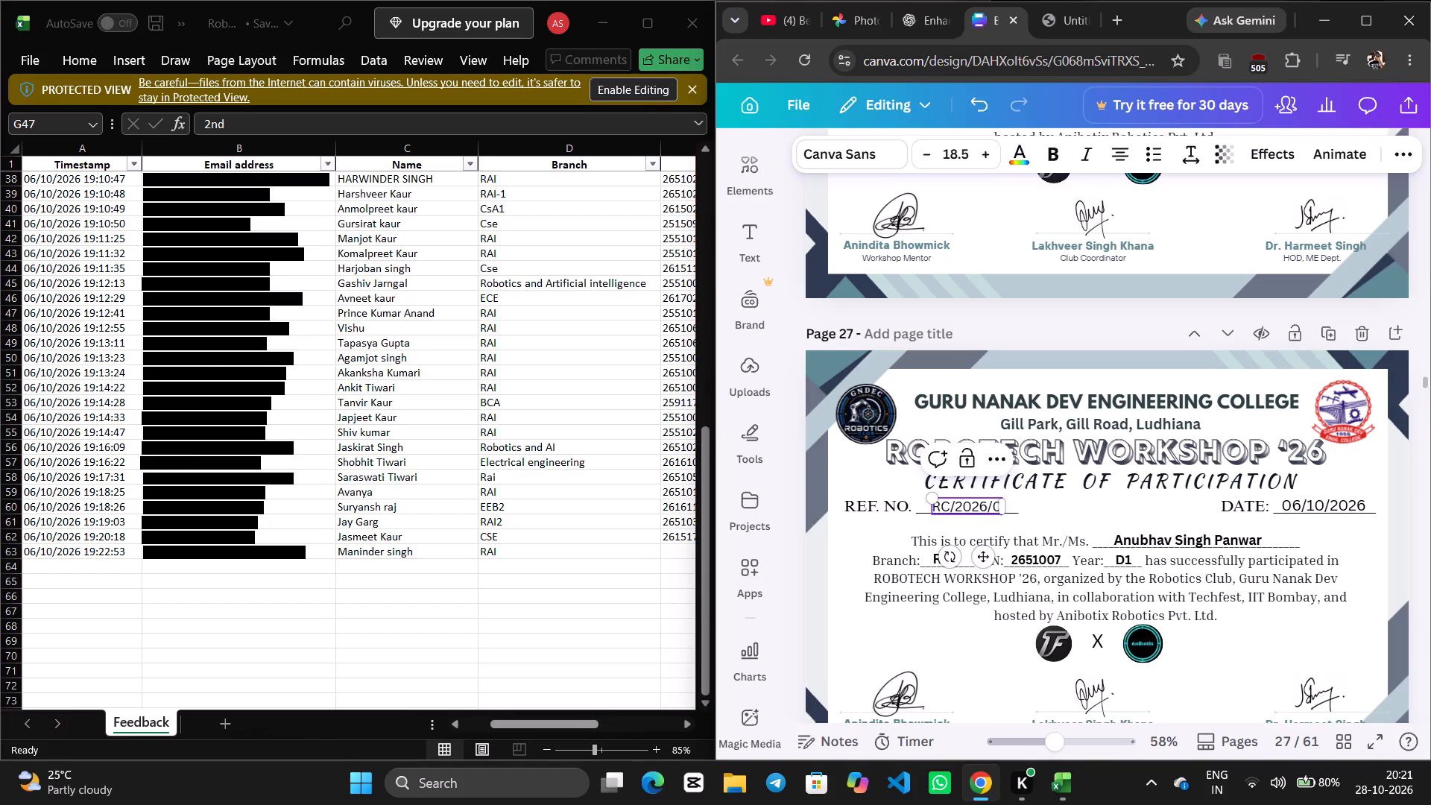
type("24")
key("BackSpace")
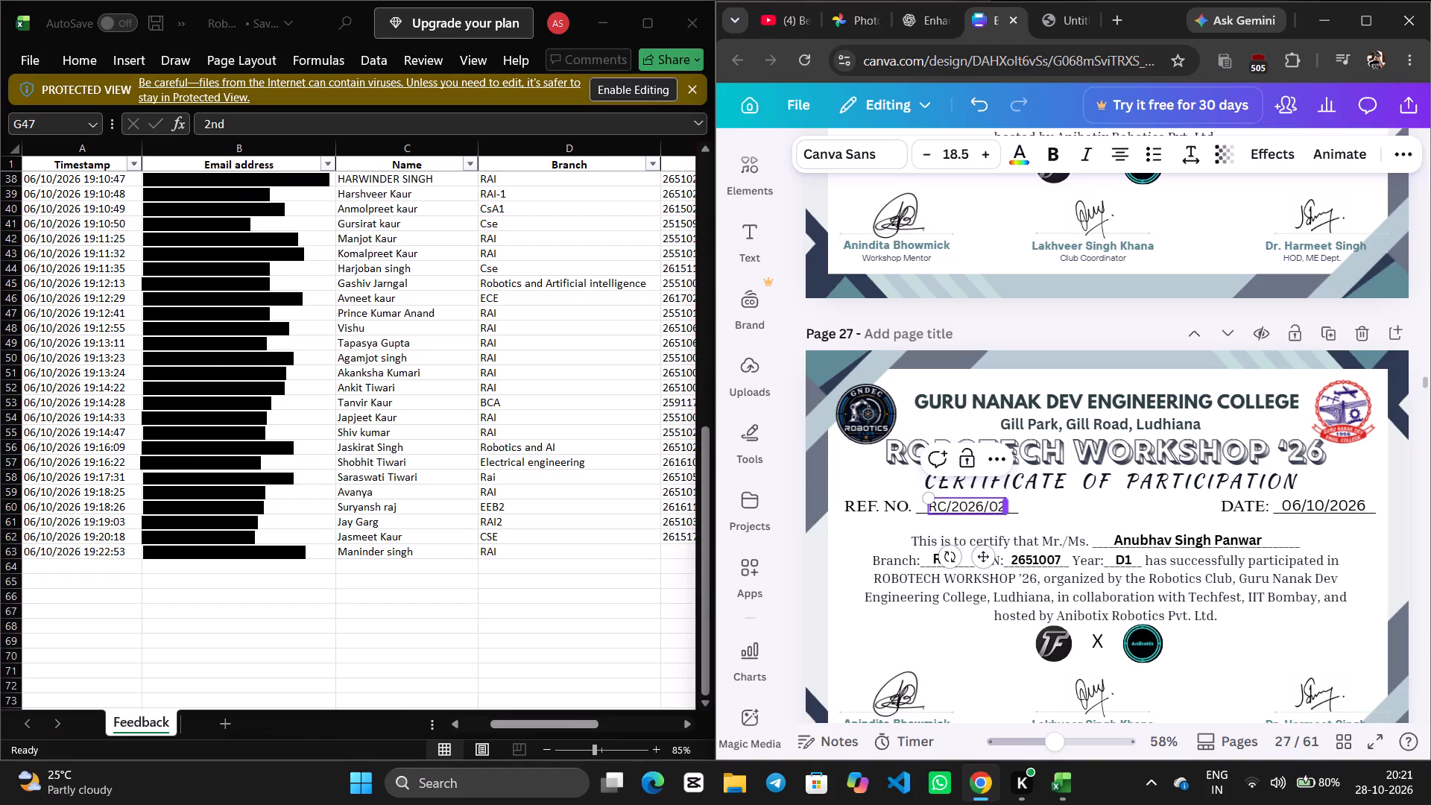
key("7")
Set the reference number on the page 28 certificate to RC/2026/028.
scroll(1015, 512, "down", 5)
left_click(1004, 511)
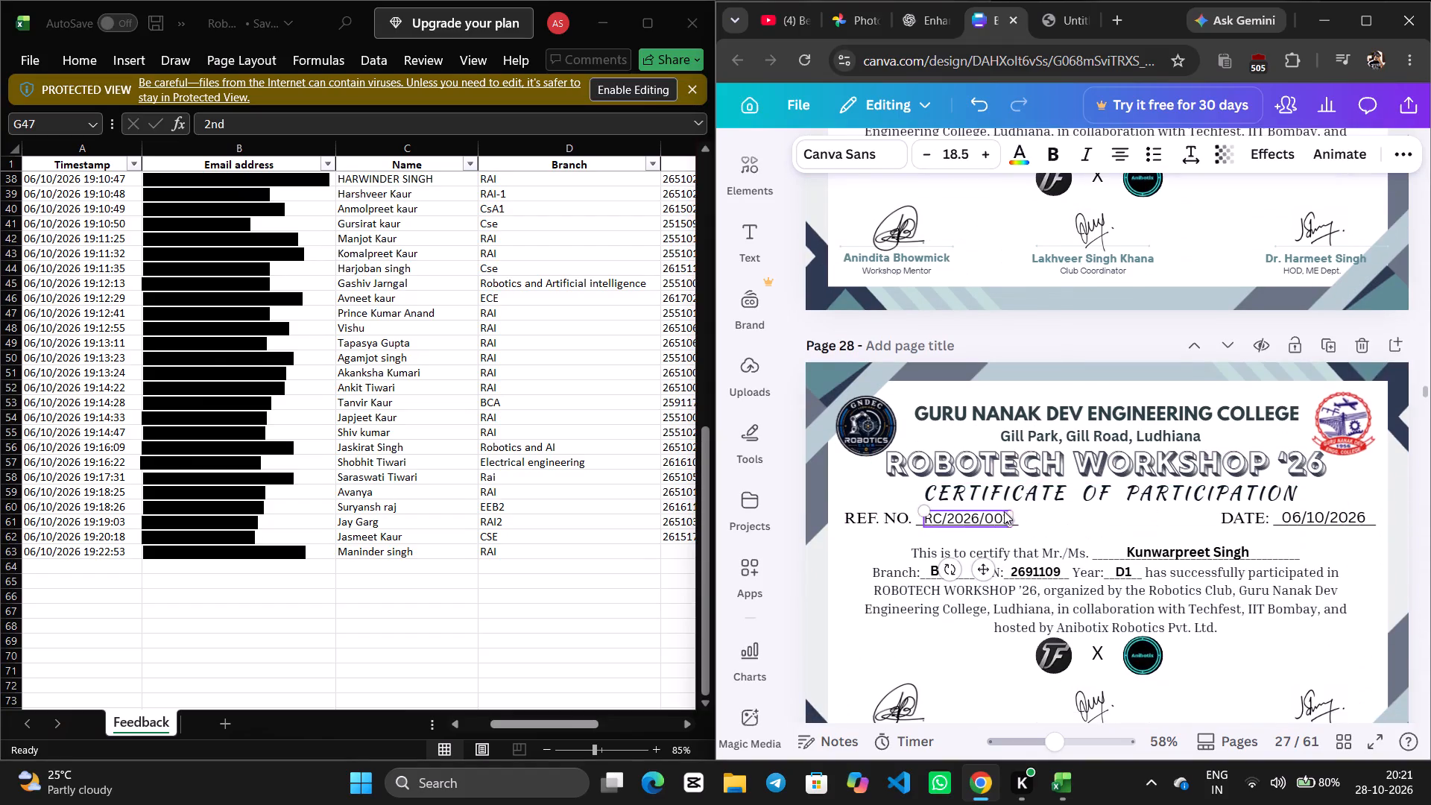
left_click(1002, 517)
left_click(1008, 527)
left_click(1002, 525)
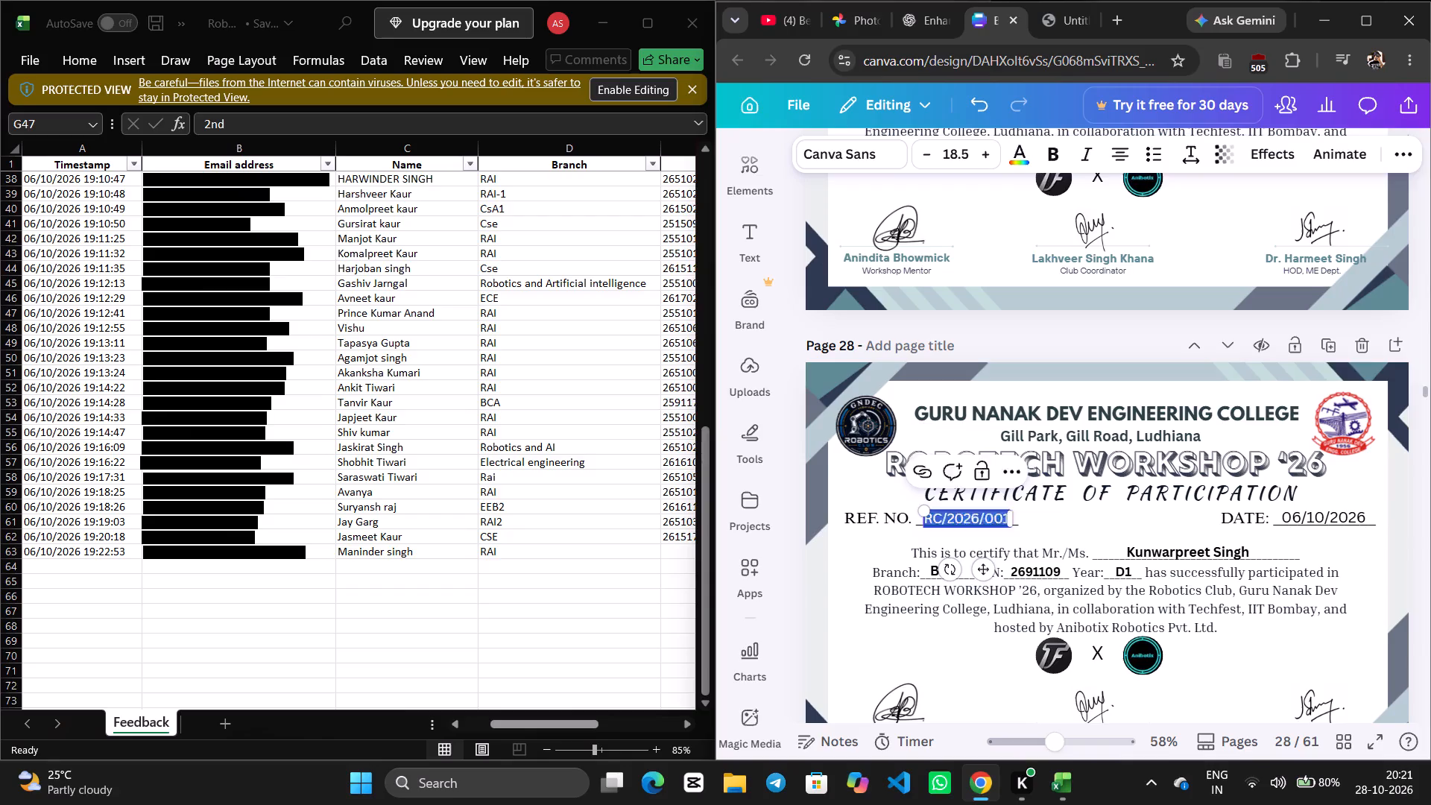
key("Right")
key("BackSpace")
key("BackSpace")
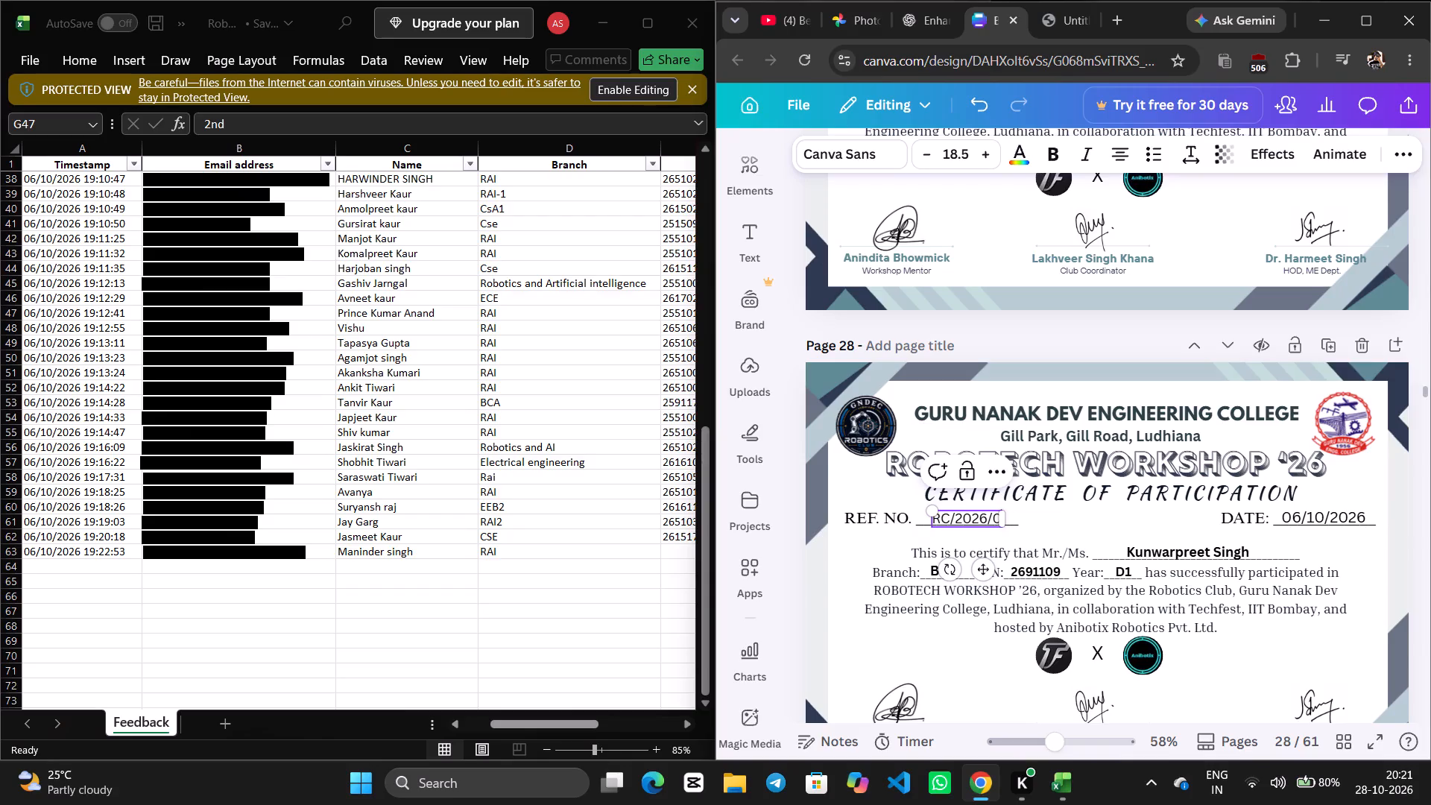
type("28")
Set the reference number on the page 29 certificate to RC/2026/029.
scroll(1002, 524, "down", 4)
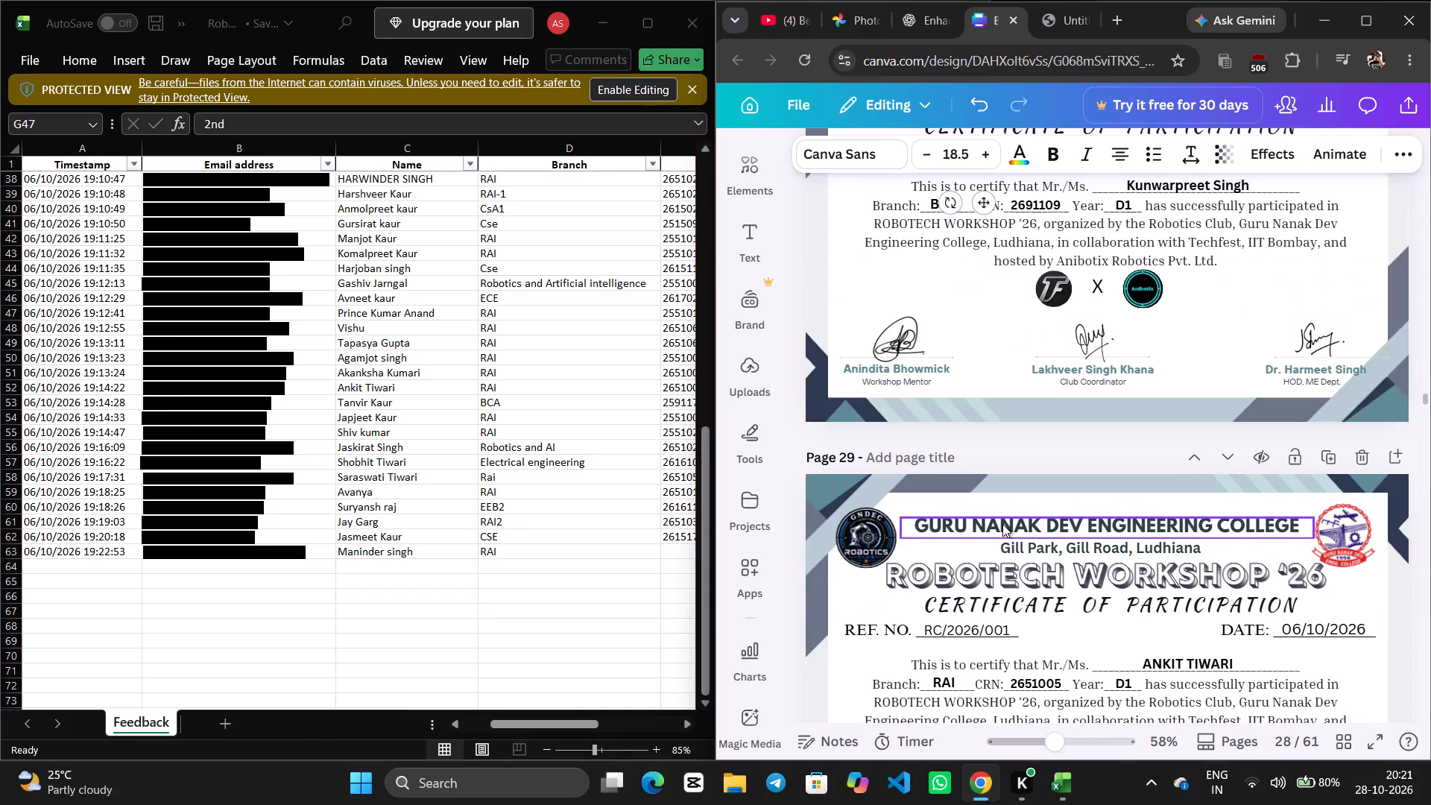
scroll(995, 534, "down", 1)
double_click(995, 534)
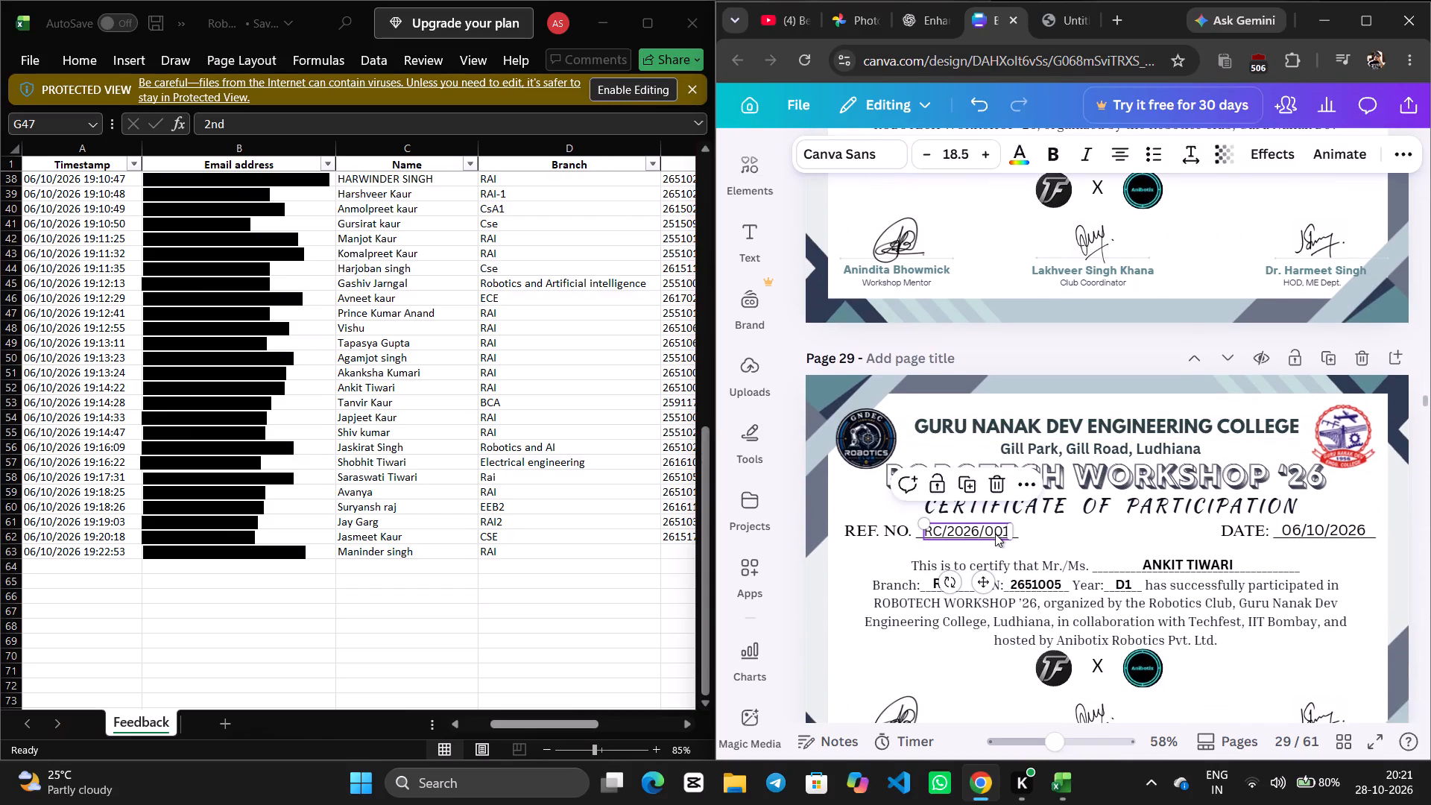
left_click(999, 534)
key("BackSpace")
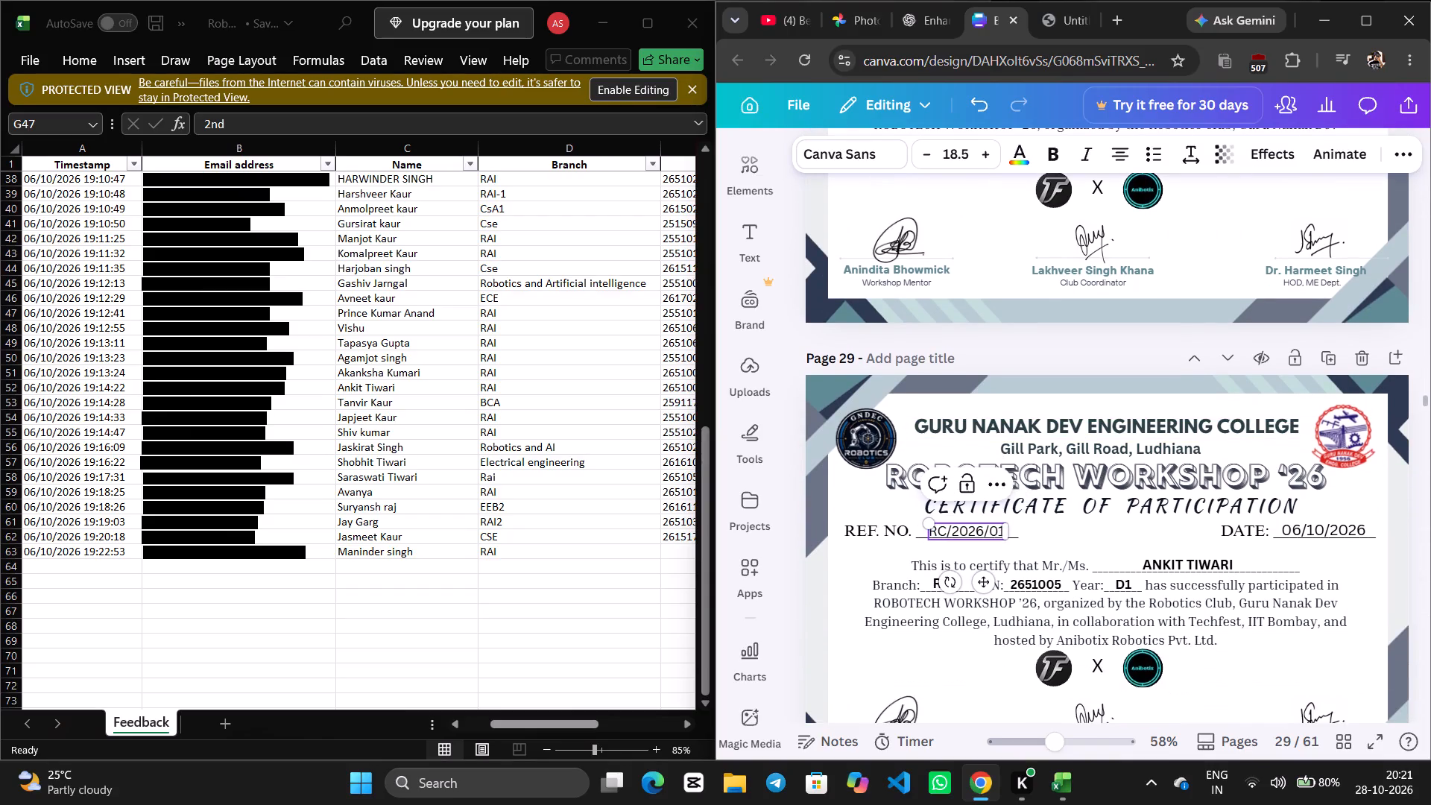
key("Right")
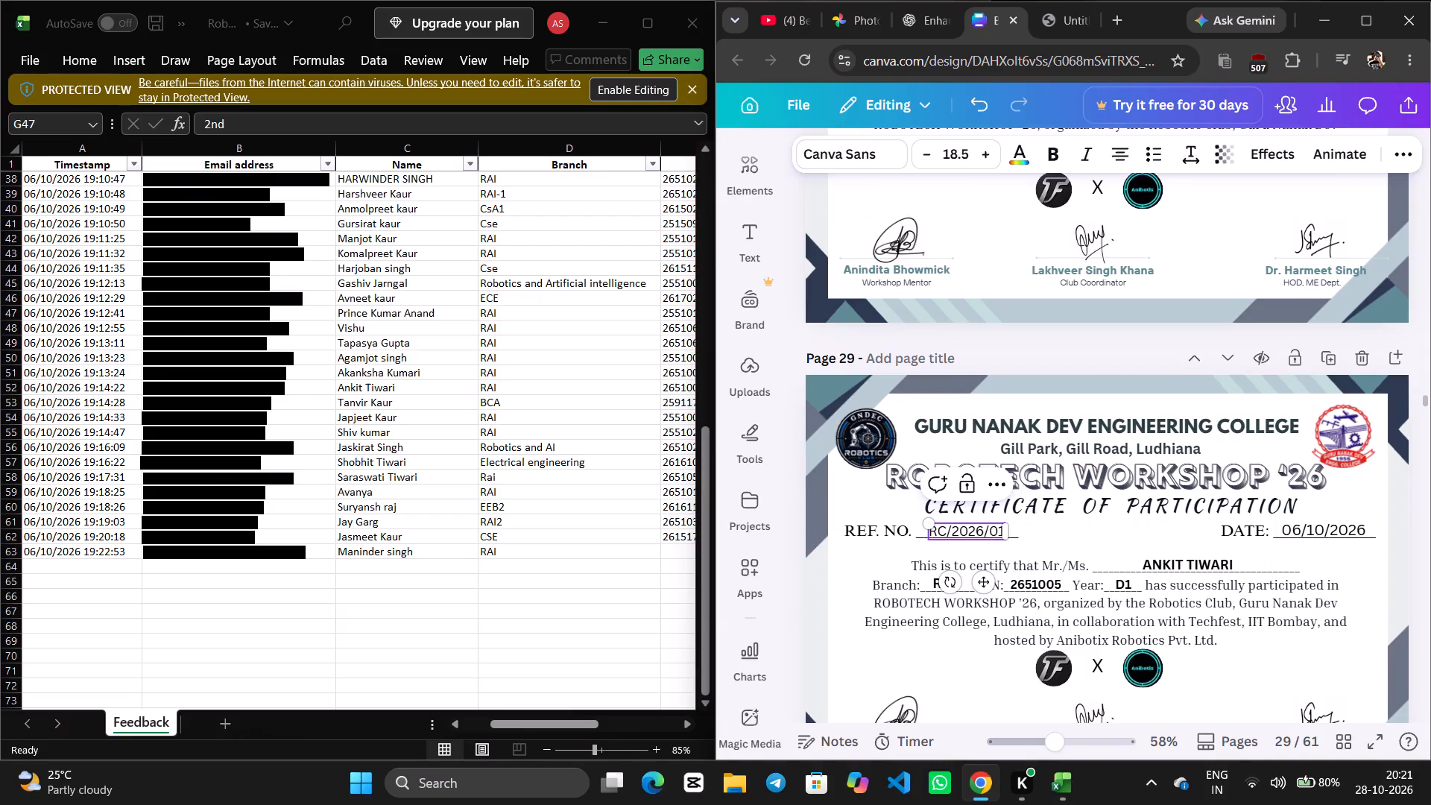
key("BackSpace")
type("29")
Set the reference number on the page 30 certificate to RC/2026/030.
scroll(999, 534, "down", 2)
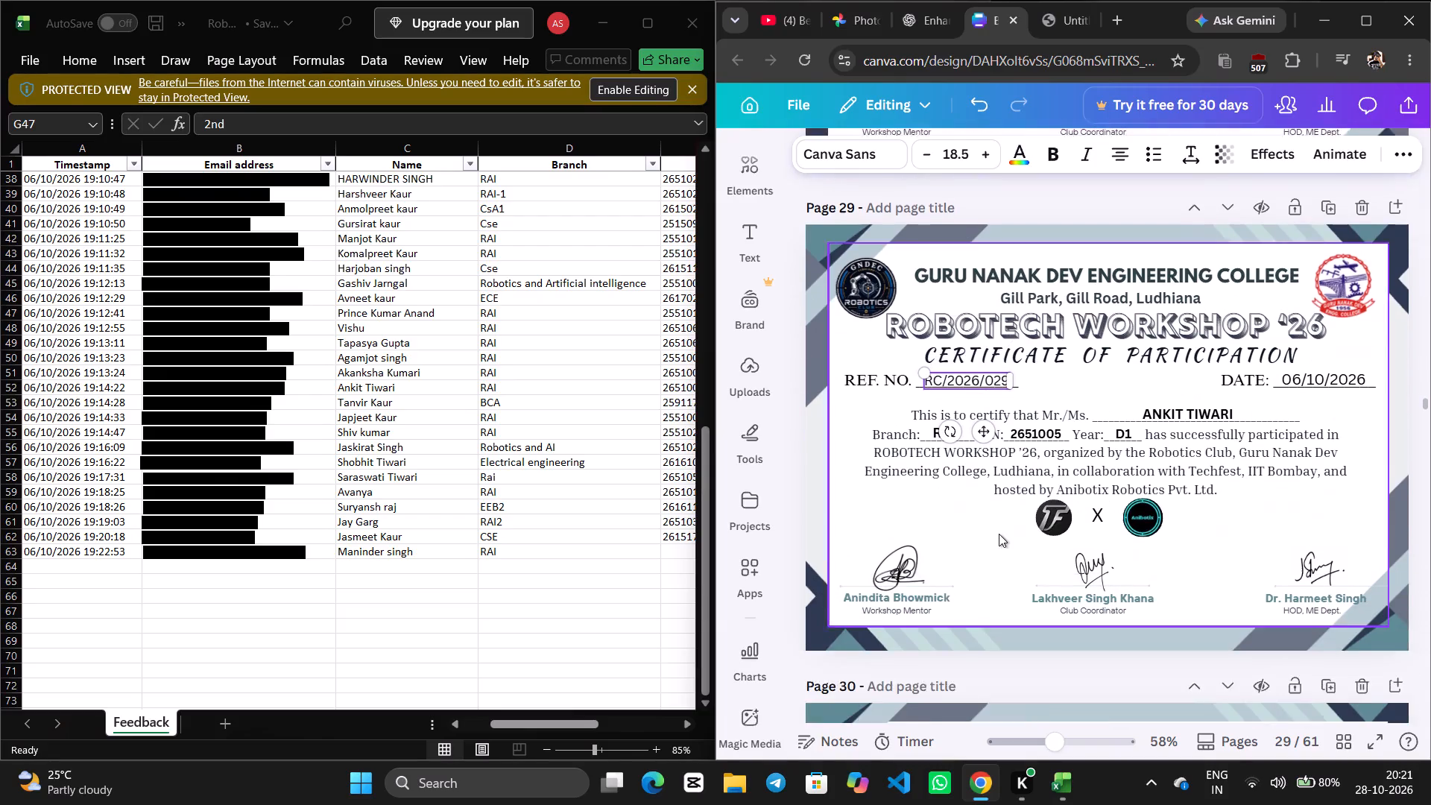
scroll(999, 534, "down", 2)
double_click(1000, 637)
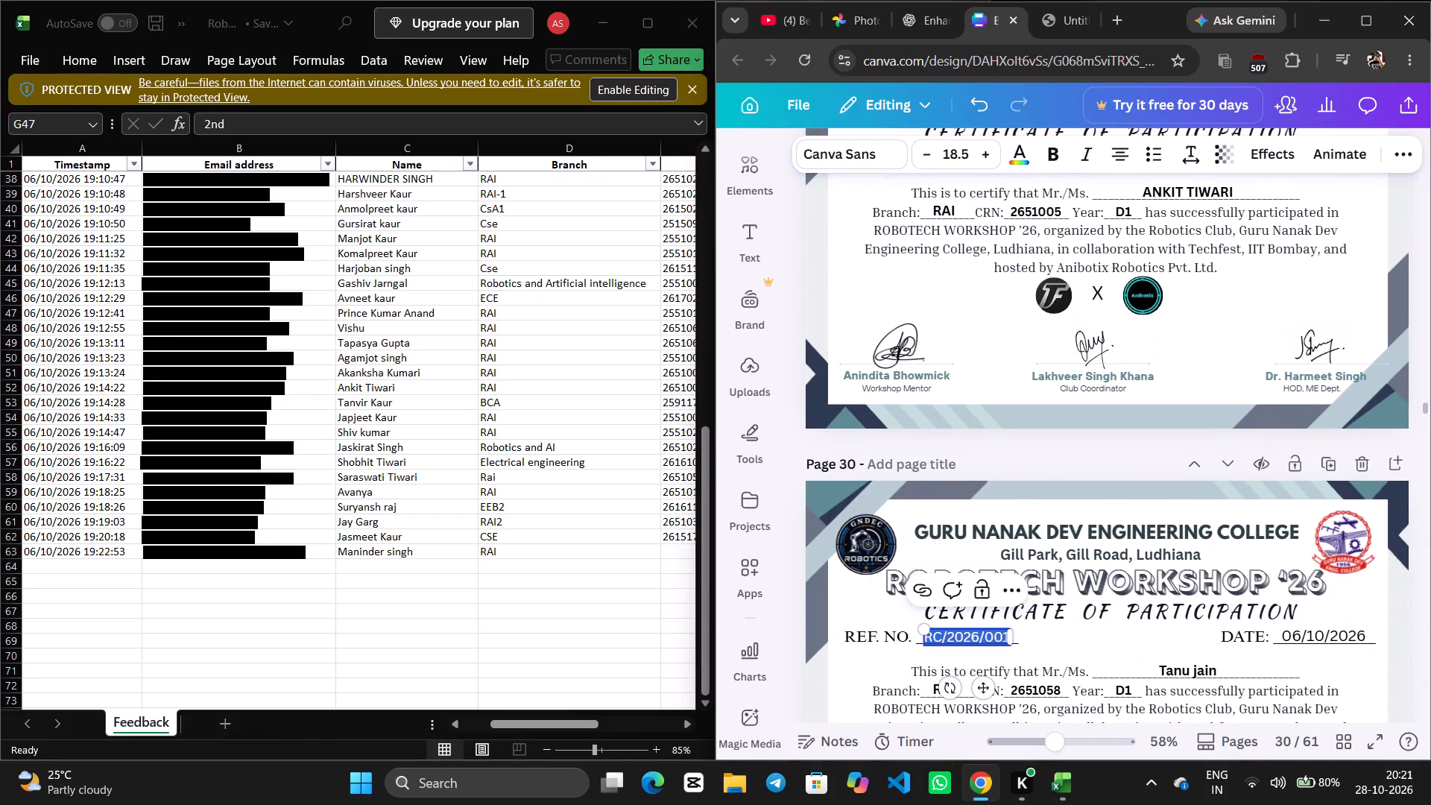
left_click(999, 638)
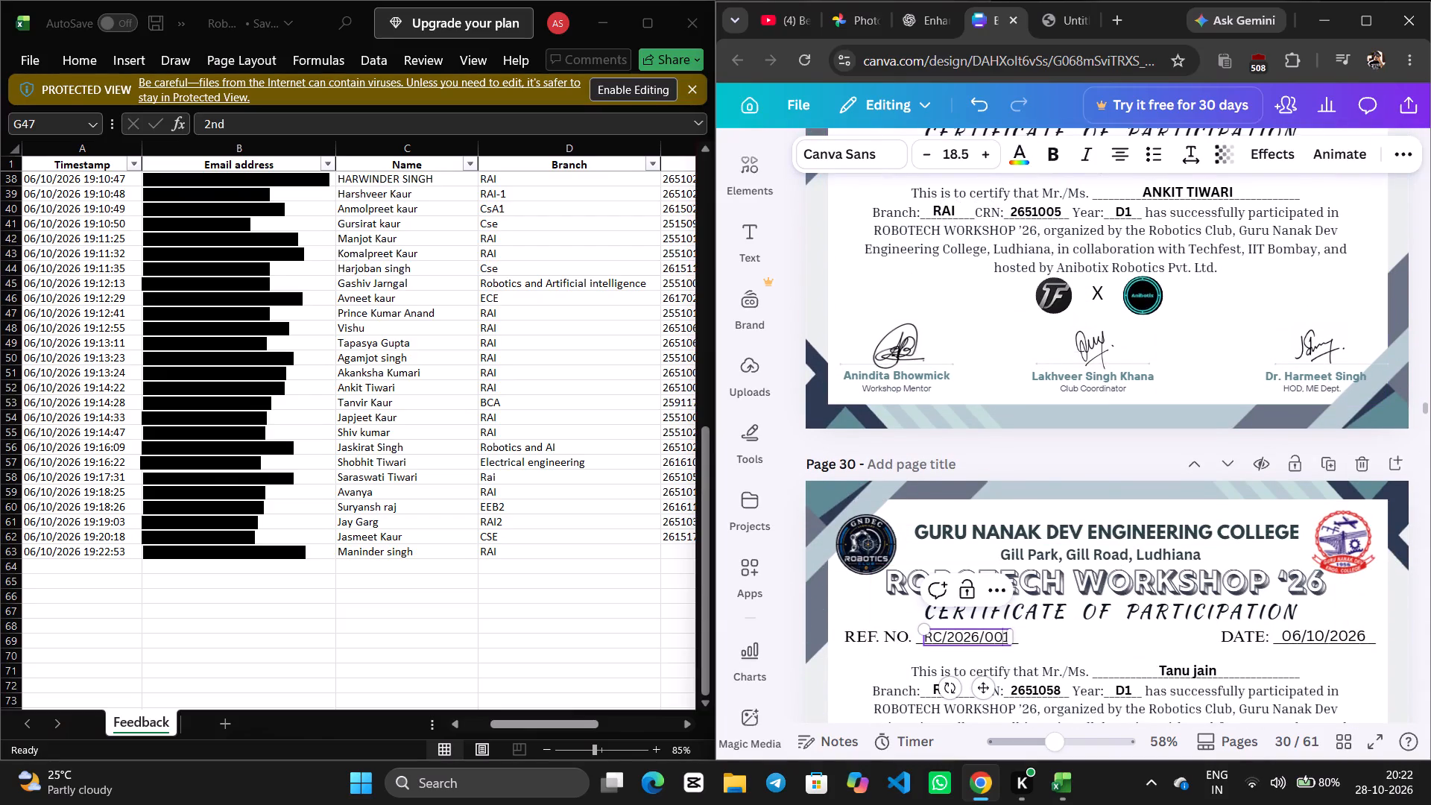
key("Right")
key("BackSpace")
key("BackSpace")
type("30")
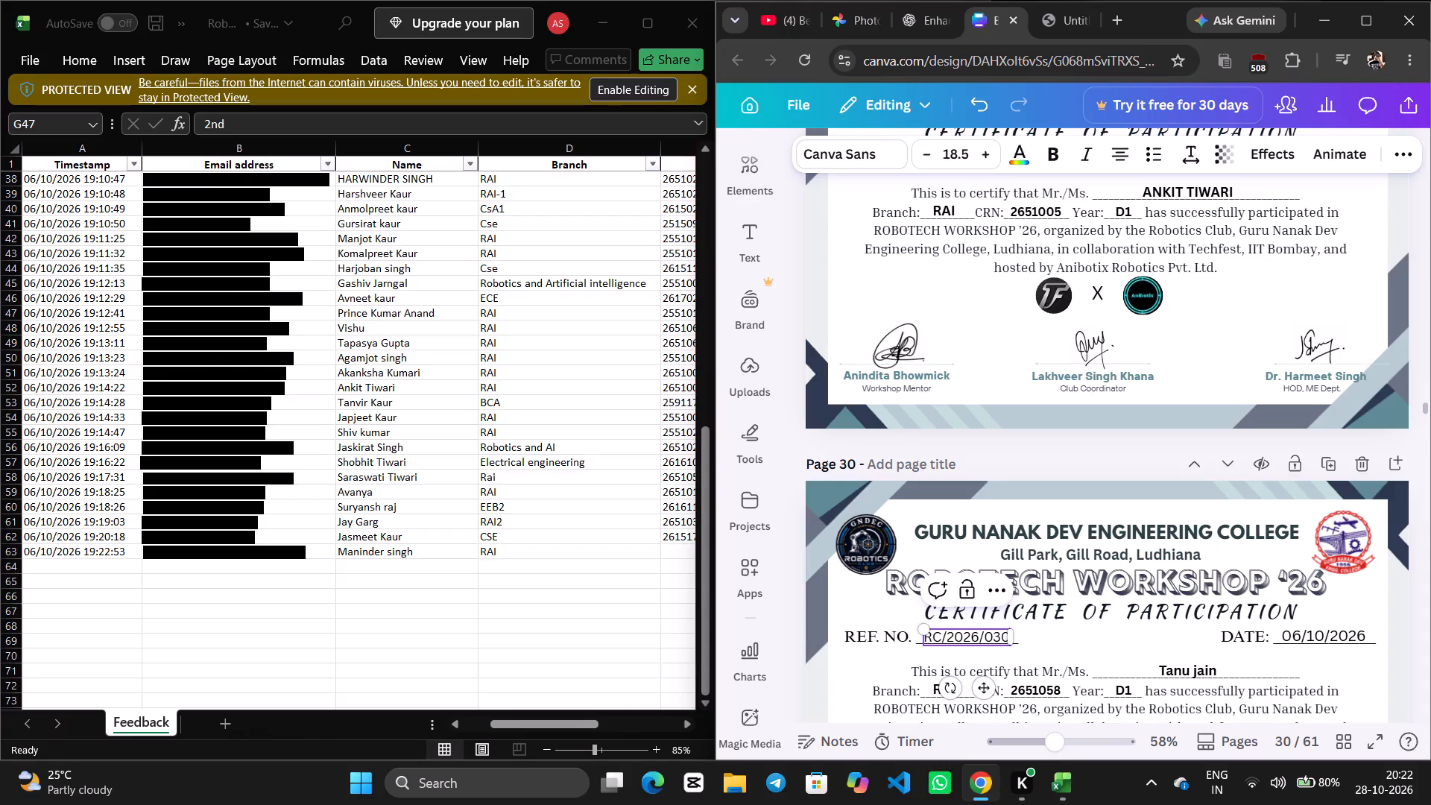
Set the reference number on the page 31 certificate to RC/2026/031.
scroll(1004, 628, "down", 7)
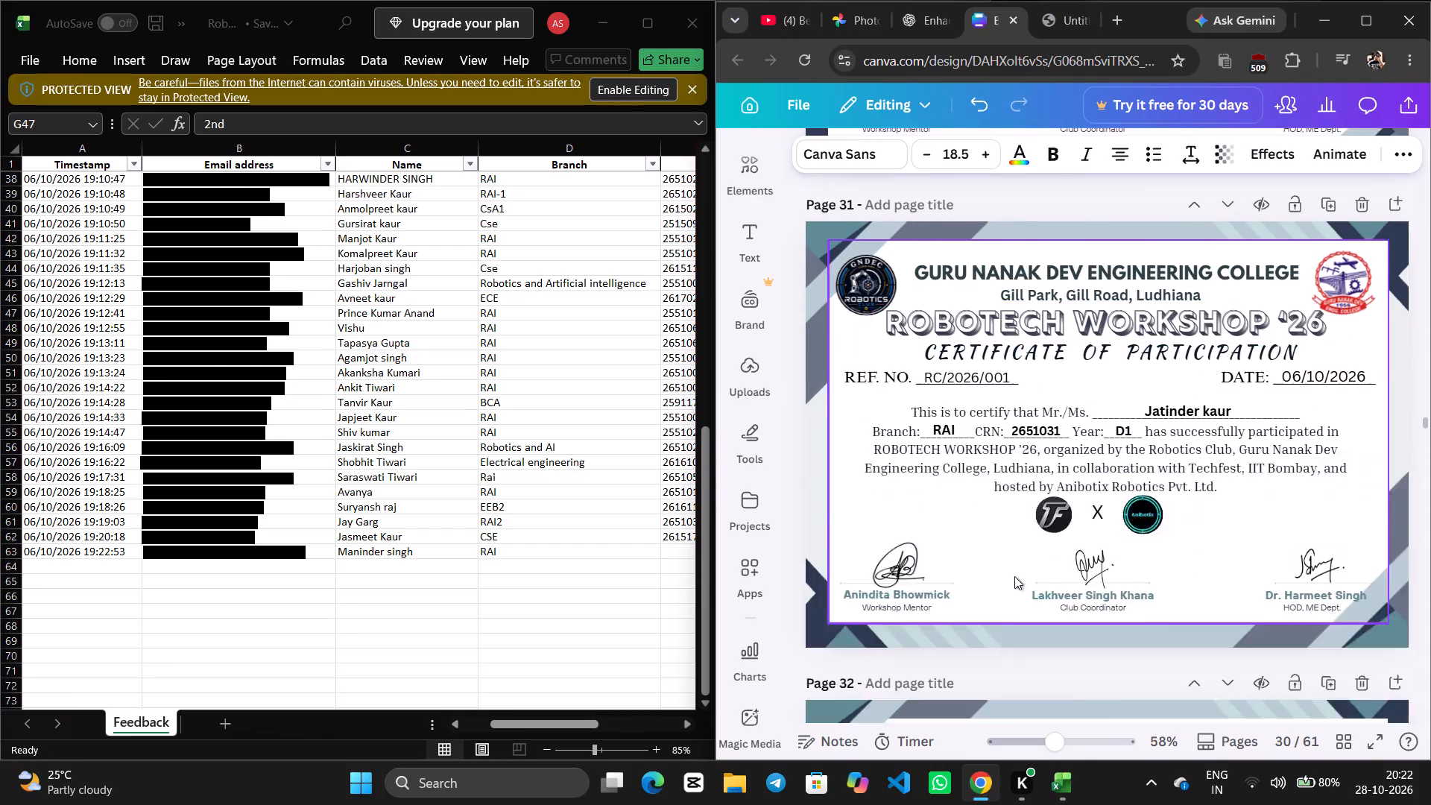
left_click(994, 278)
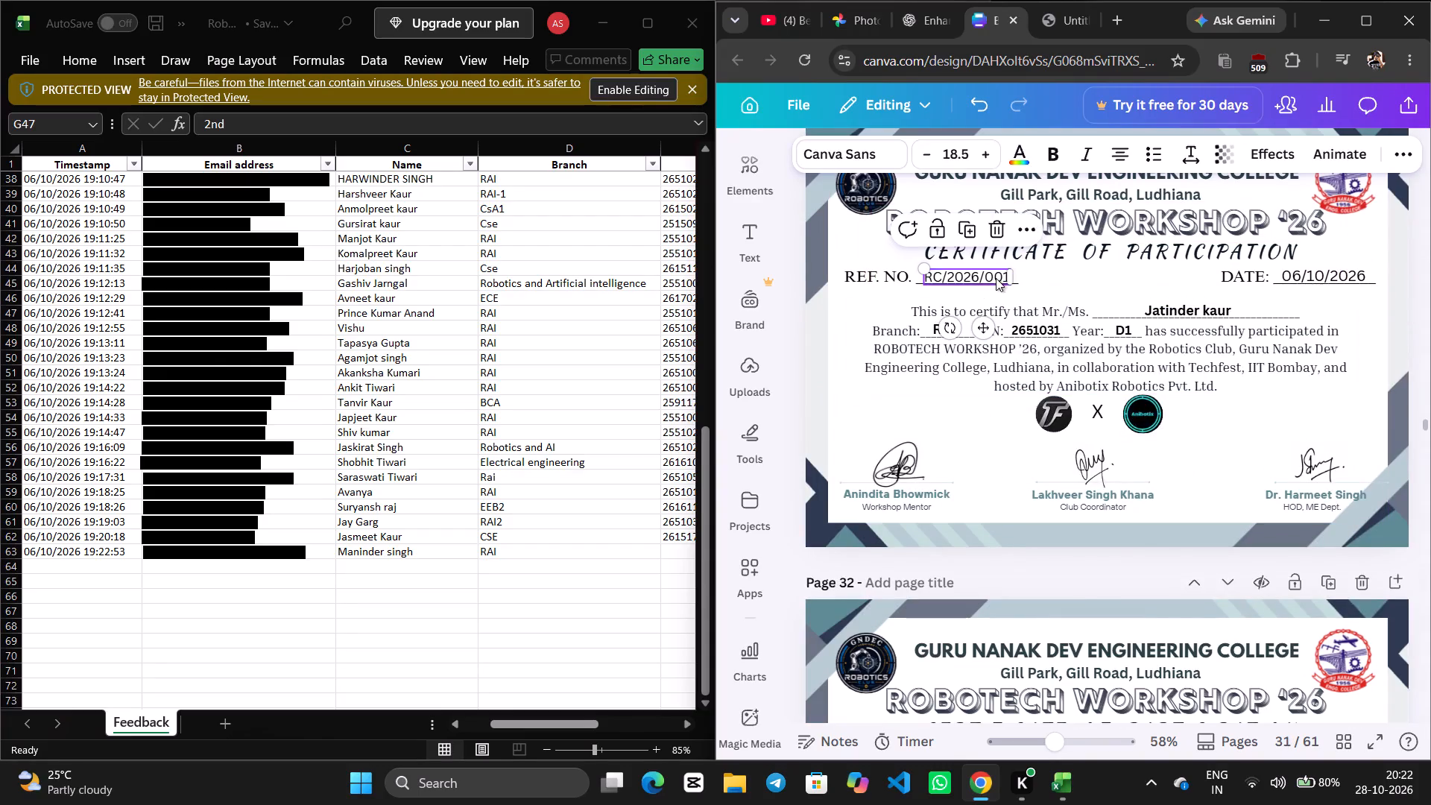
double_click(1000, 277)
left_click(1000, 277)
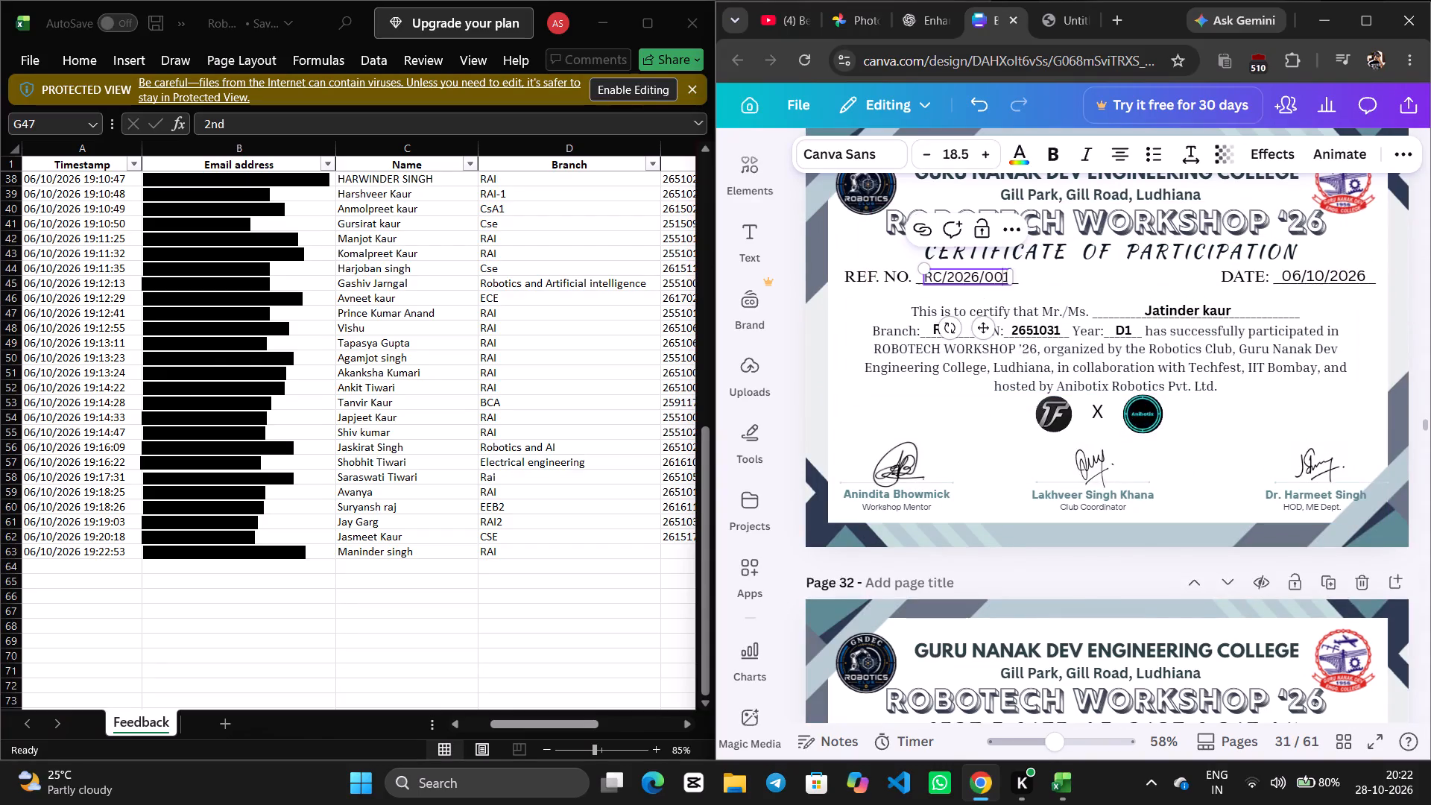
key("BackSpace")
key("3")
Set the reference number on the page 32 certificate to RC/2026/032.
scroll(993, 282, "down", 3)
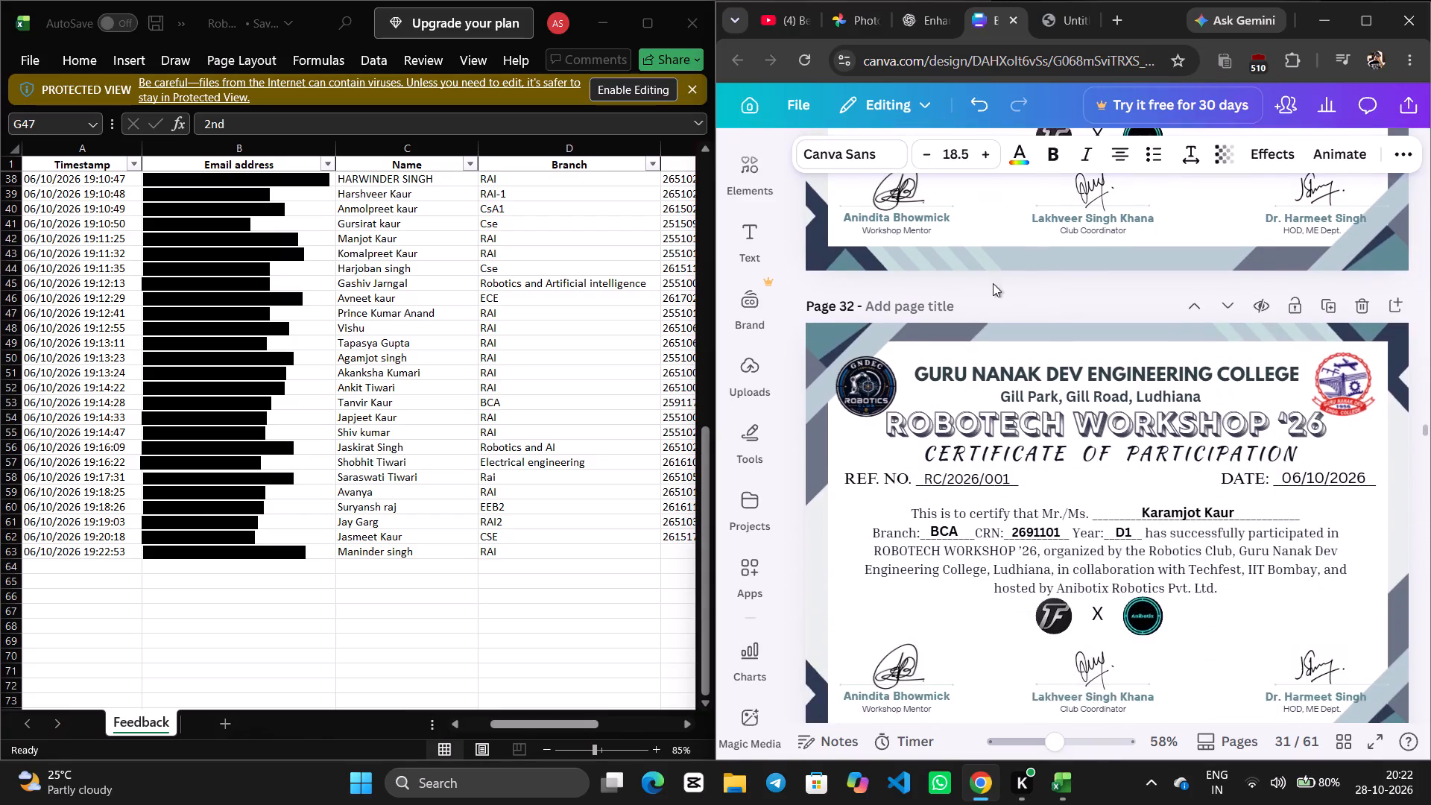
double_click(998, 478)
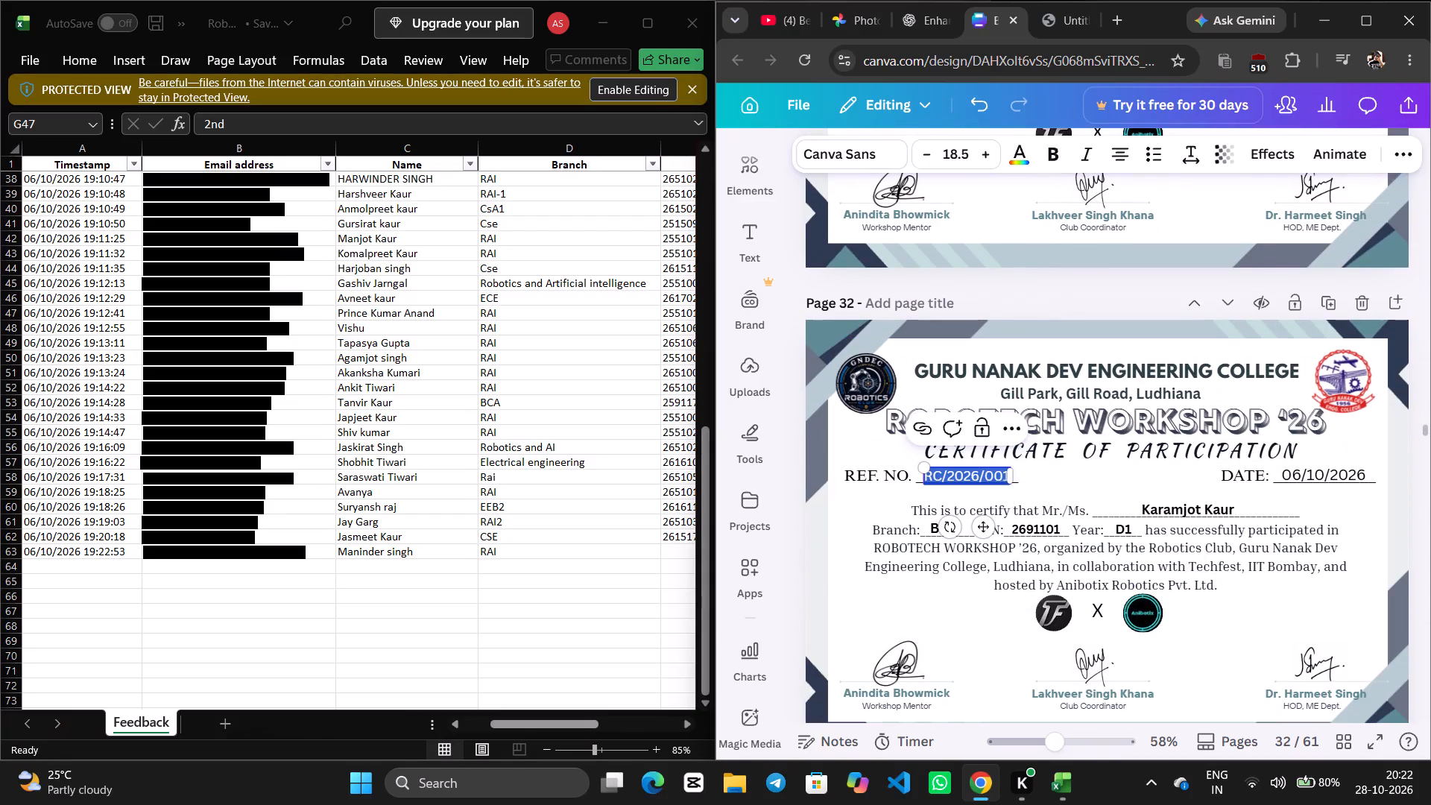
left_click(1003, 476)
key("BackSpace")
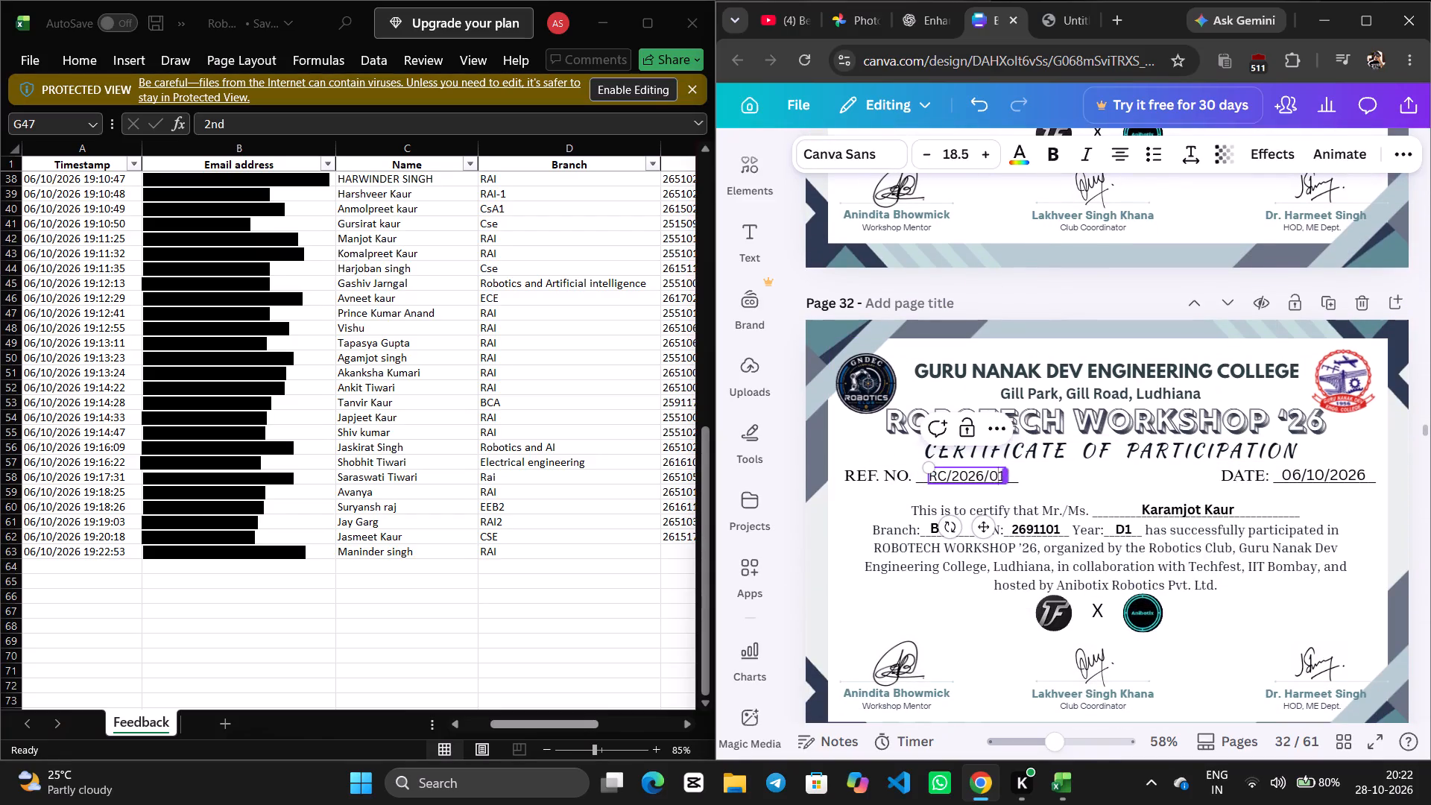
key("Right")
key("BackSpace")
type("32")
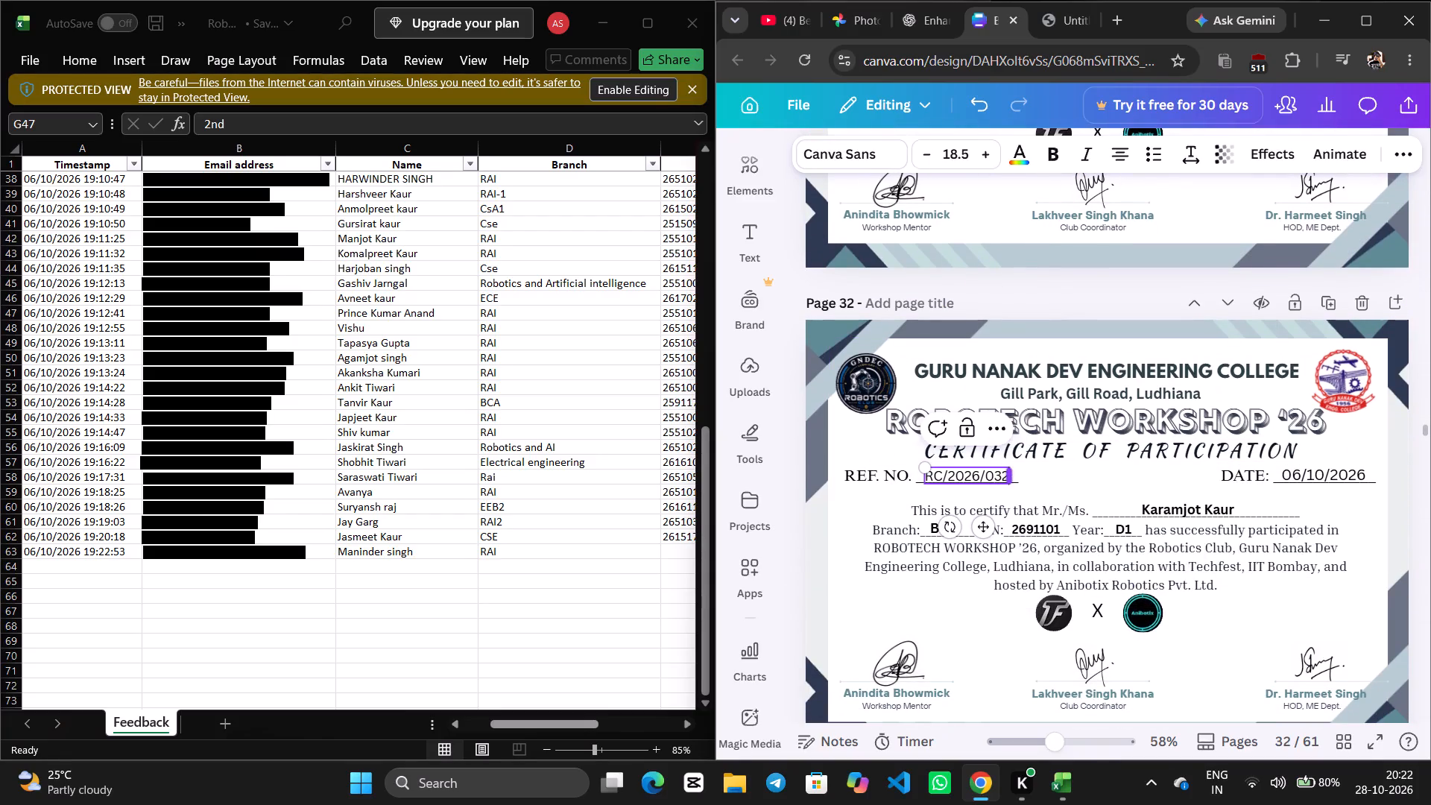
Set the reference number on the page 33 certificate to RC/2026/033.
scroll(1010, 479, "down", 4)
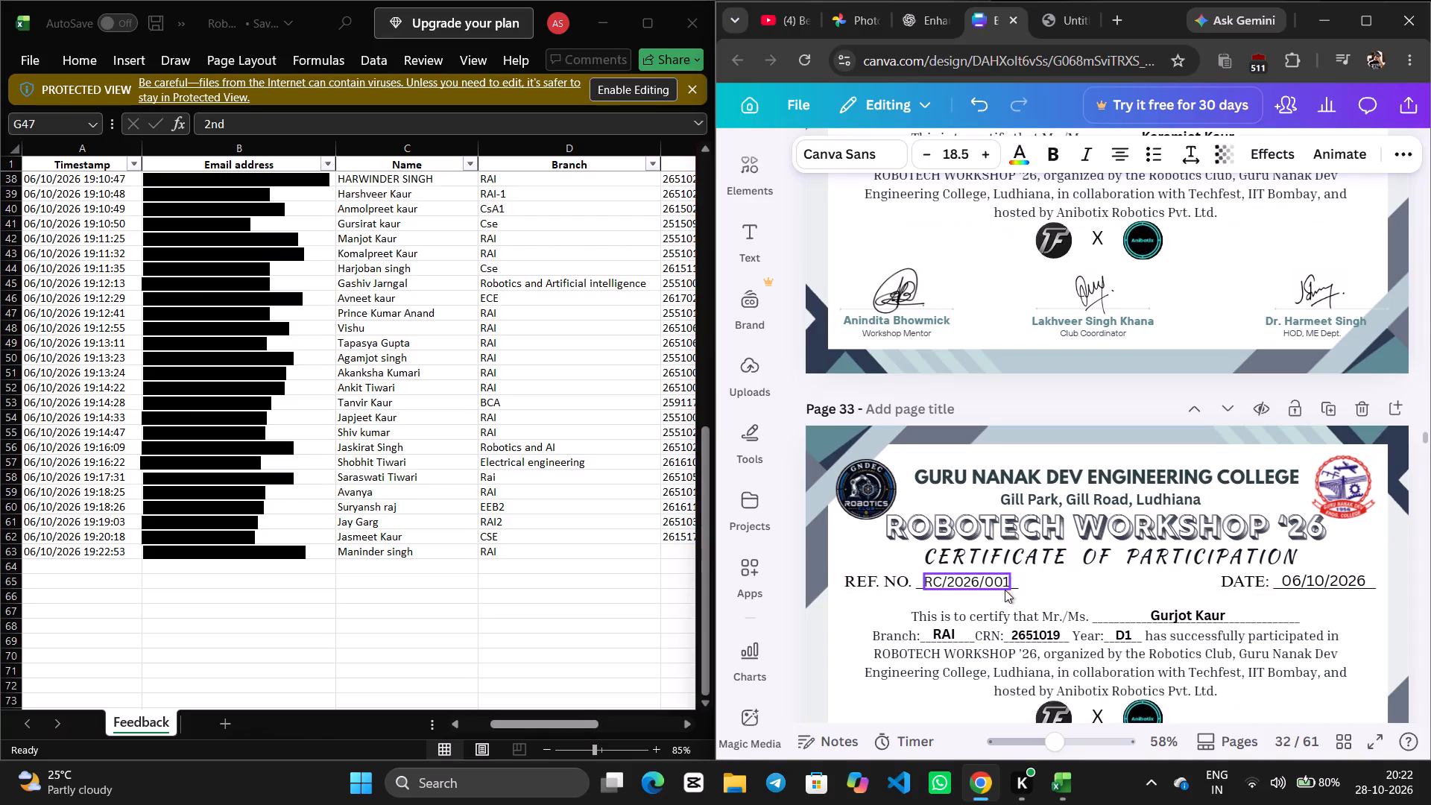
left_click(1005, 590)
left_click(1005, 581)
left_click(1005, 581)
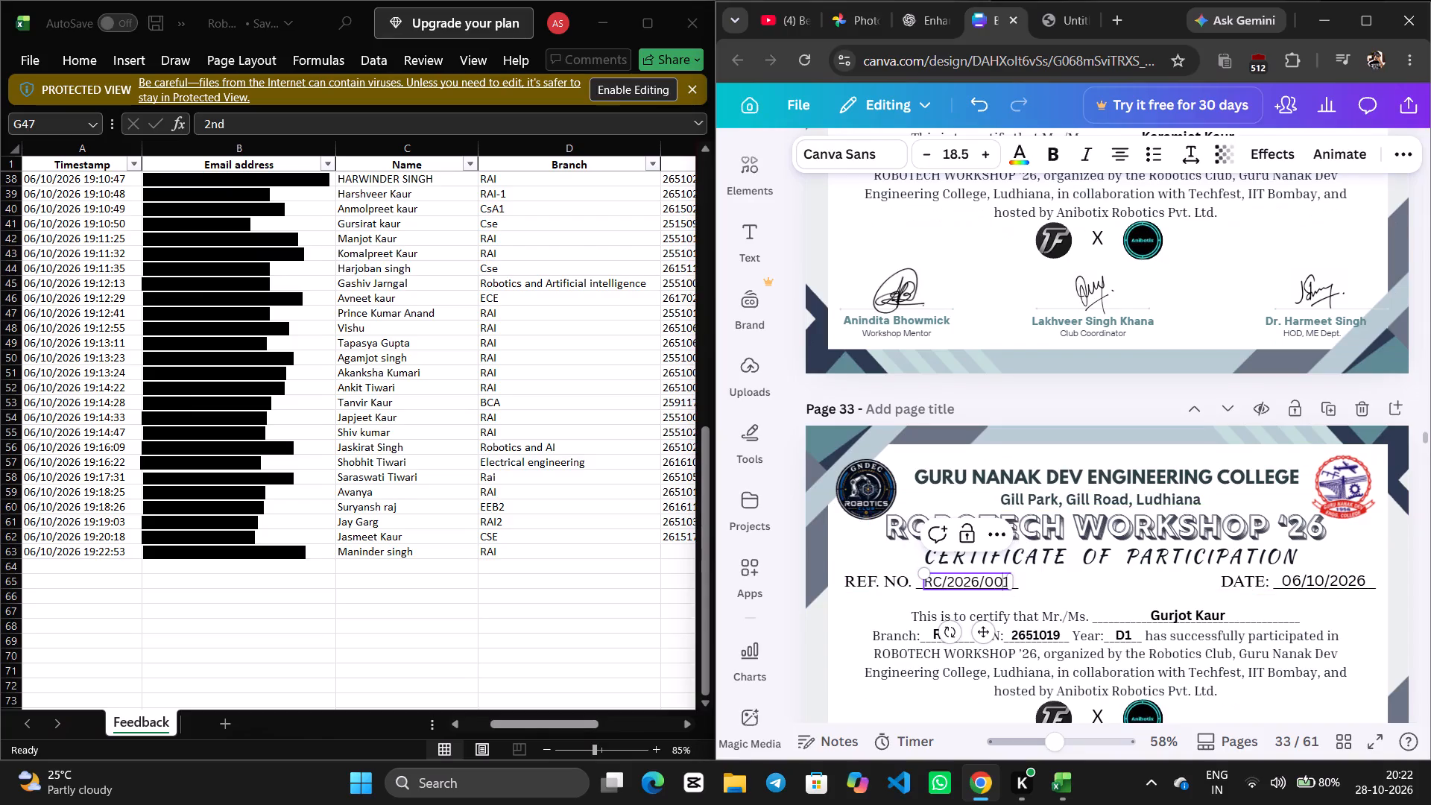
key("Right")
key("BackSpace")
key("BackSpace")
type("33")
Set the reference number on the page 34 certificate to RC/2026/034.
scroll(1011, 577, "down", 5)
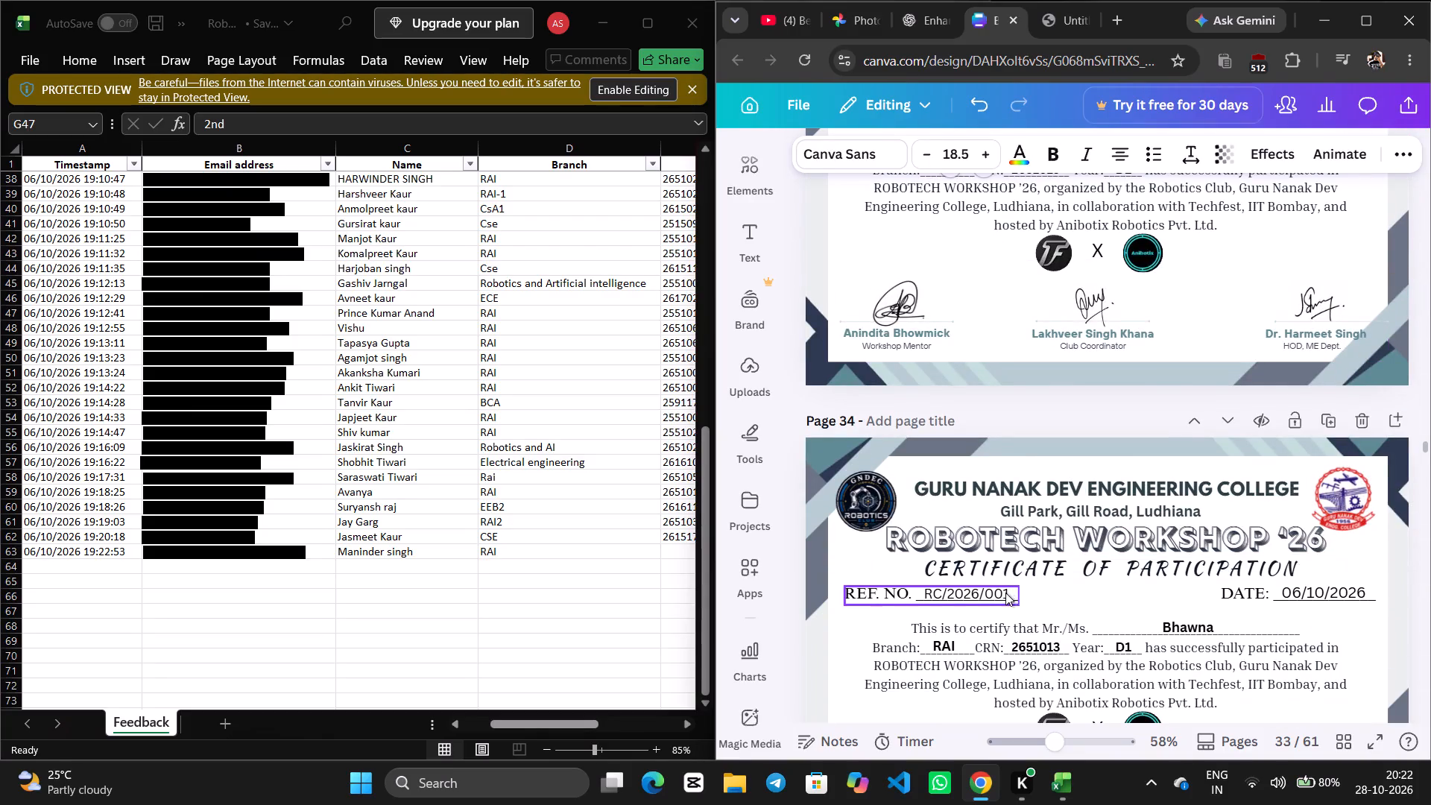
double_click(1005, 593)
left_click(1002, 601)
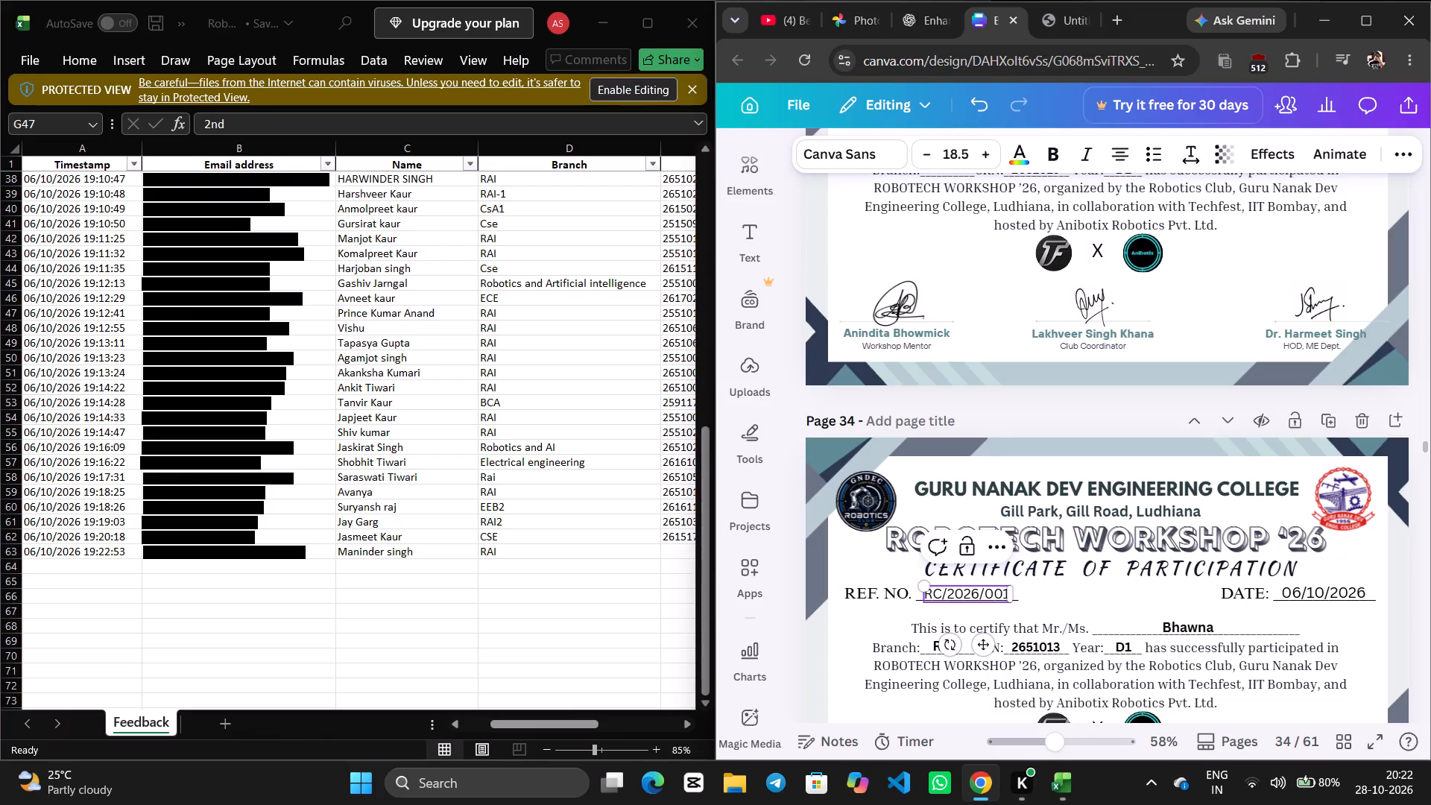
key("Right")
key("BackSpace")
key("BackSpace")
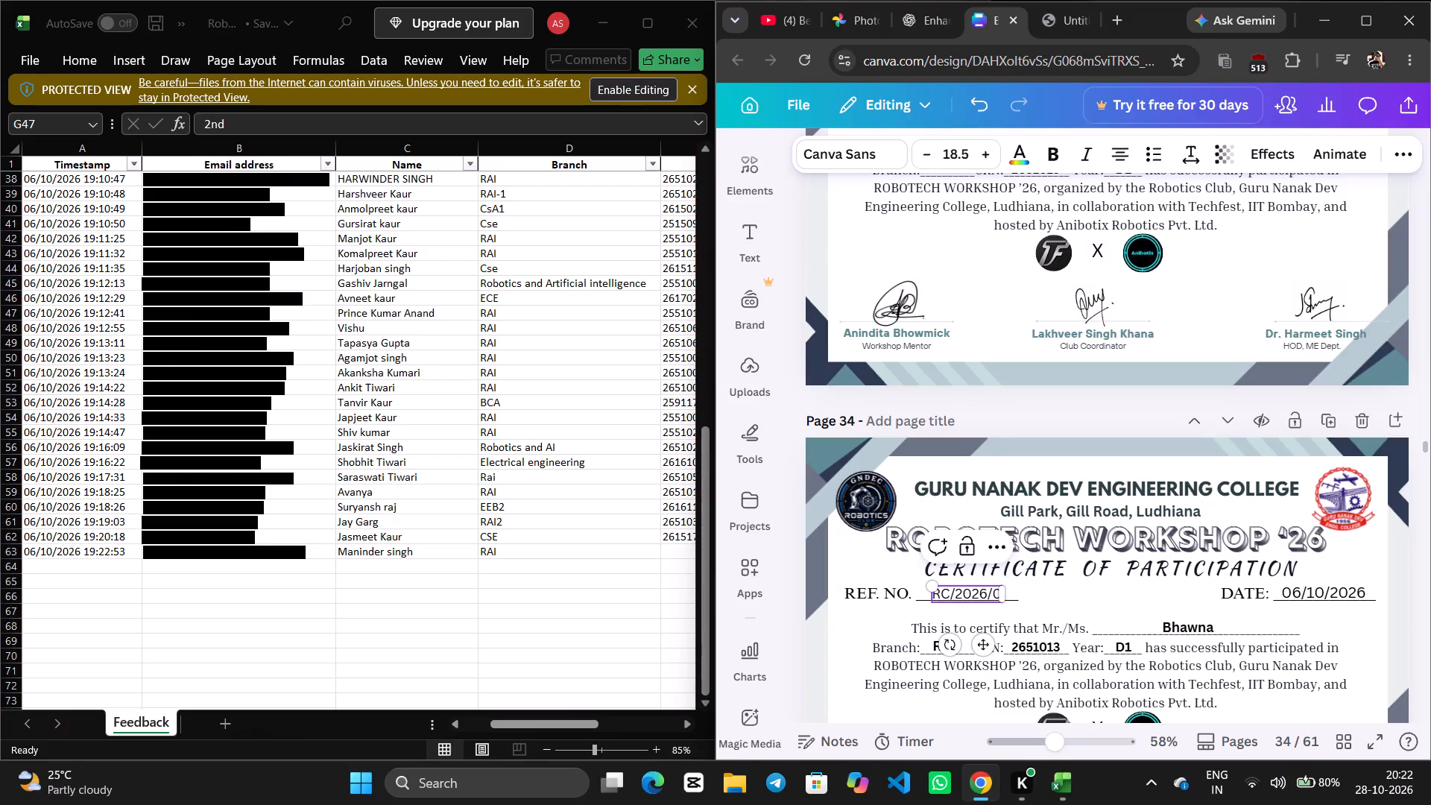
type("34")
Set the reference number on the page 35 certificate to RC/2026/035.
scroll(1006, 594, "down", 4)
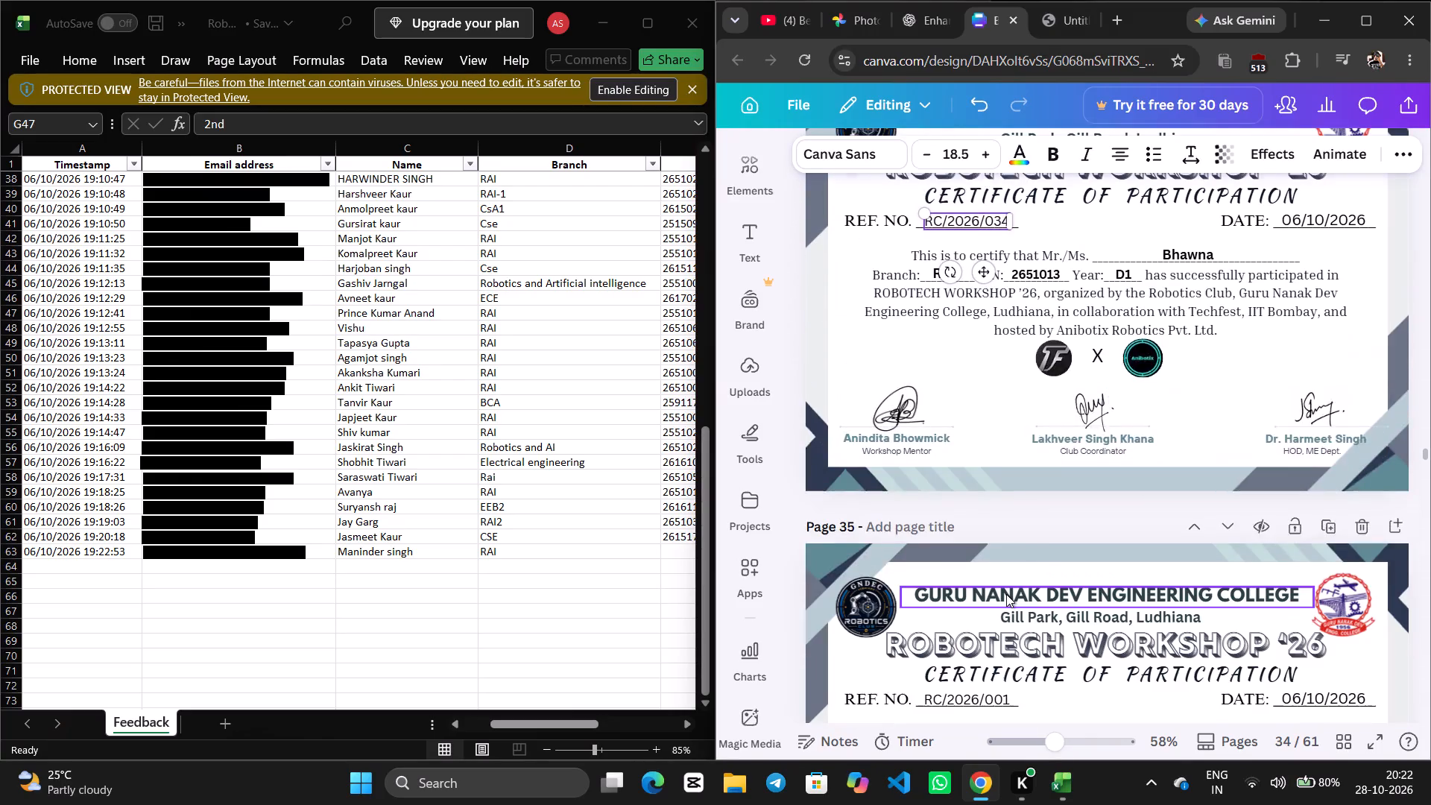
scroll(1006, 594, "down", 2)
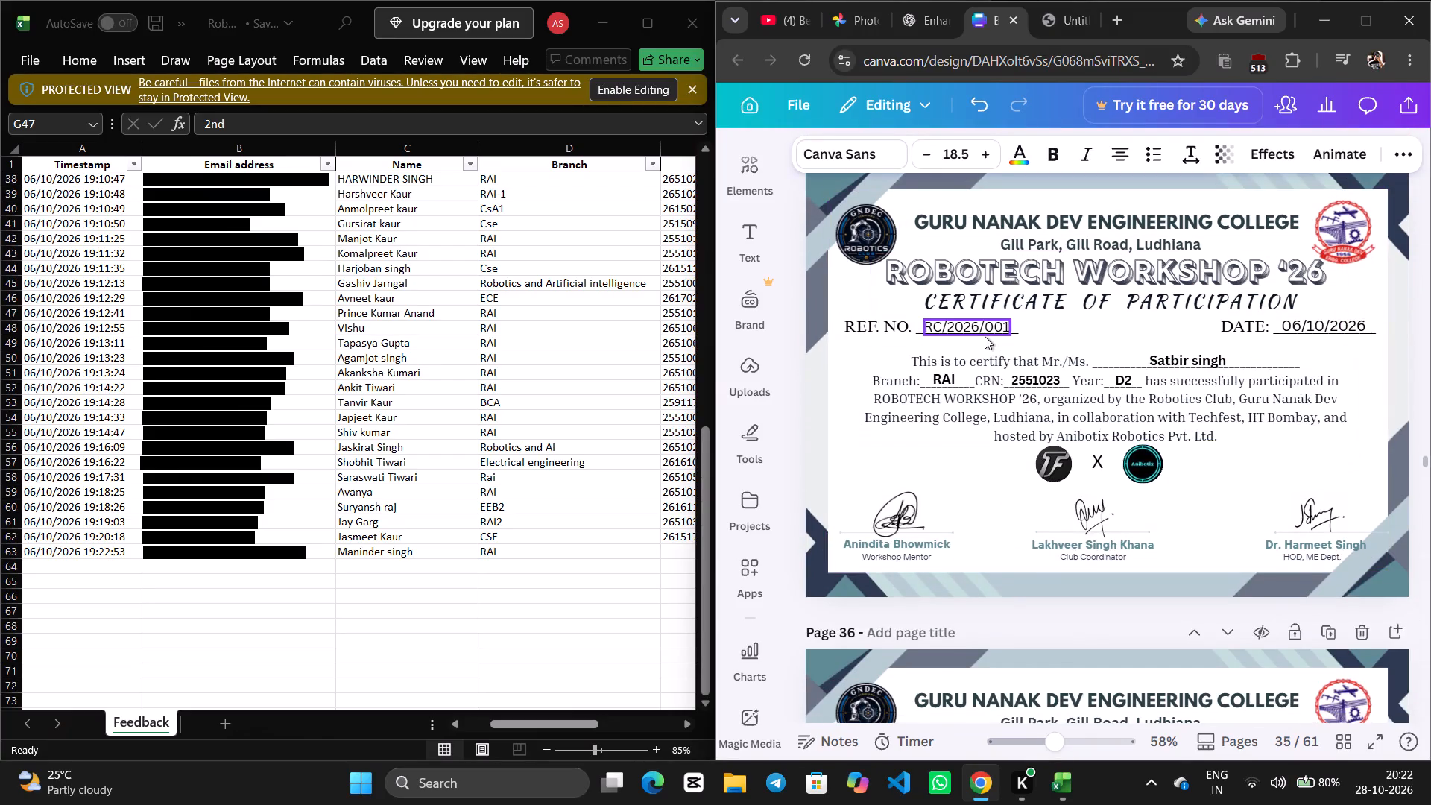
left_click(1001, 326)
left_click(1002, 326)
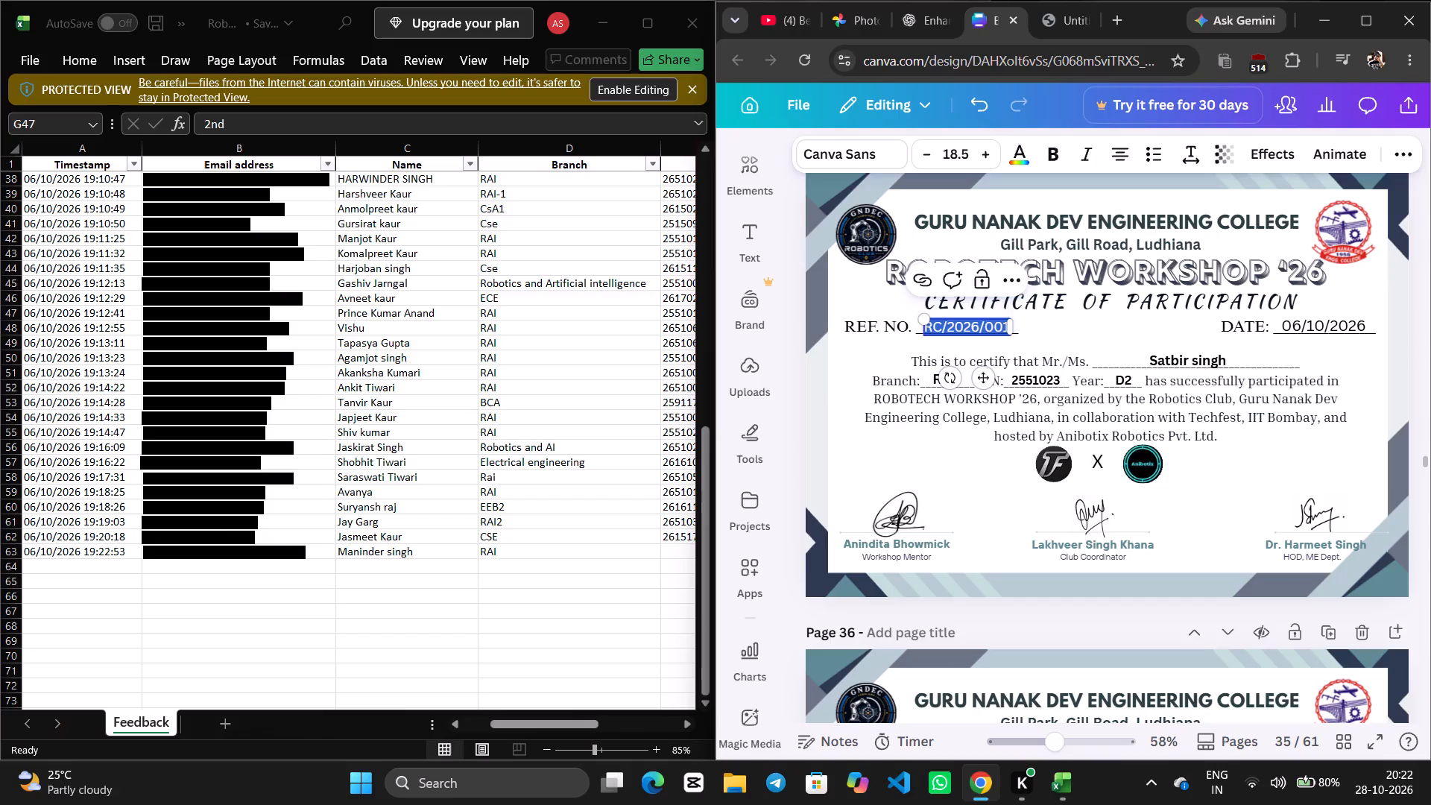
left_click(1005, 327)
key("Right")
key("BackSpace")
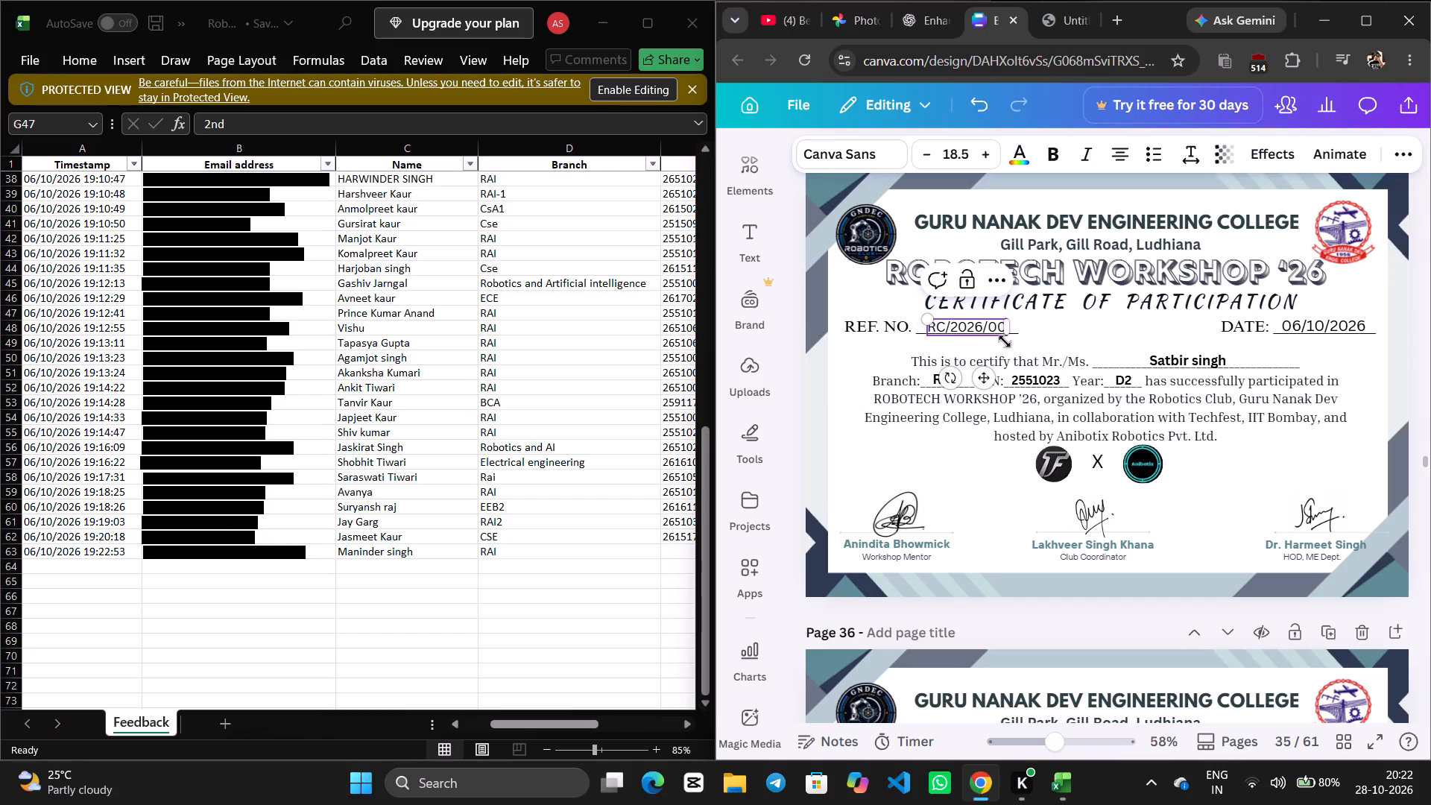
key("BackSpace")
type("35")
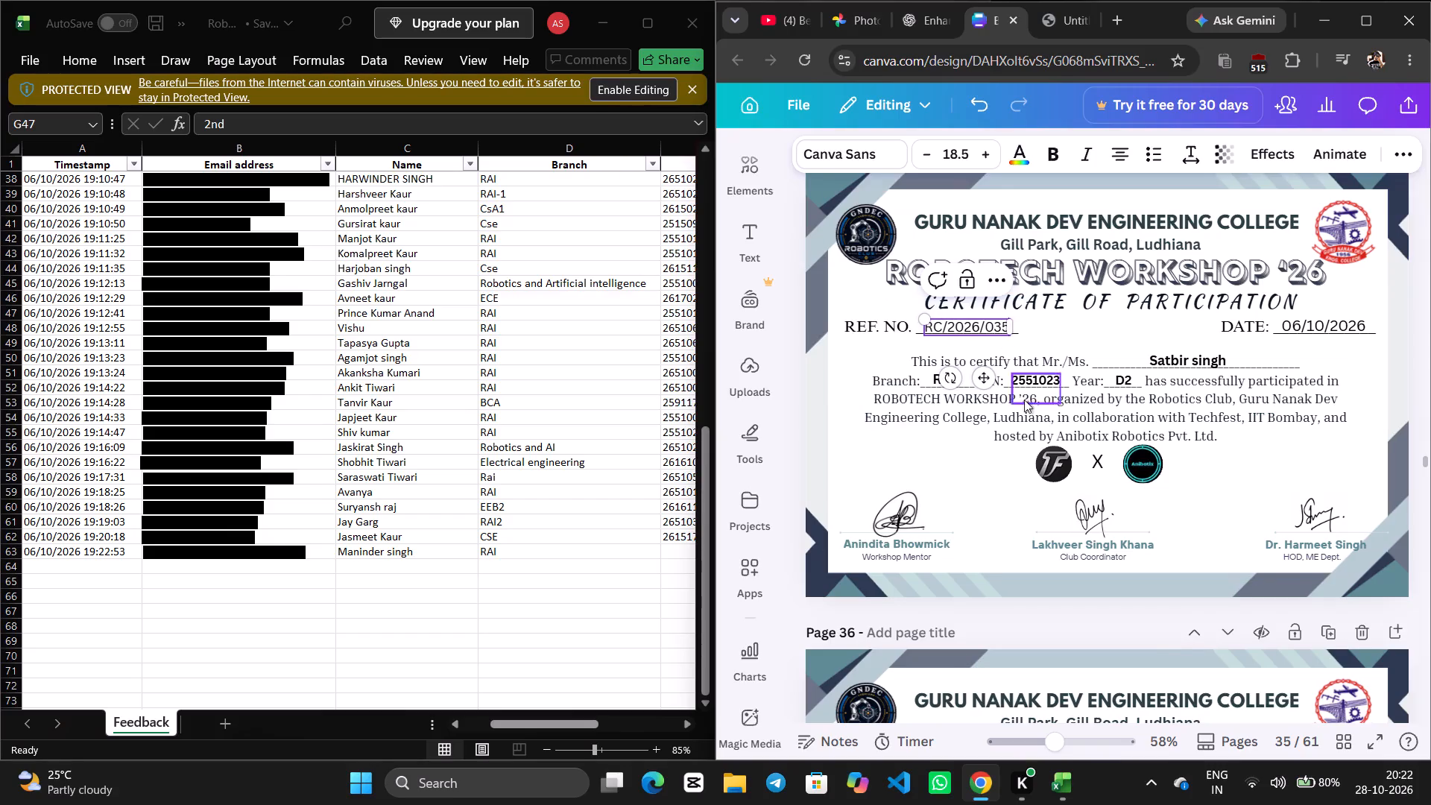
Set the reference number on the page 36 certificate to RC/2026/036.
scroll(1026, 426, "down", 3)
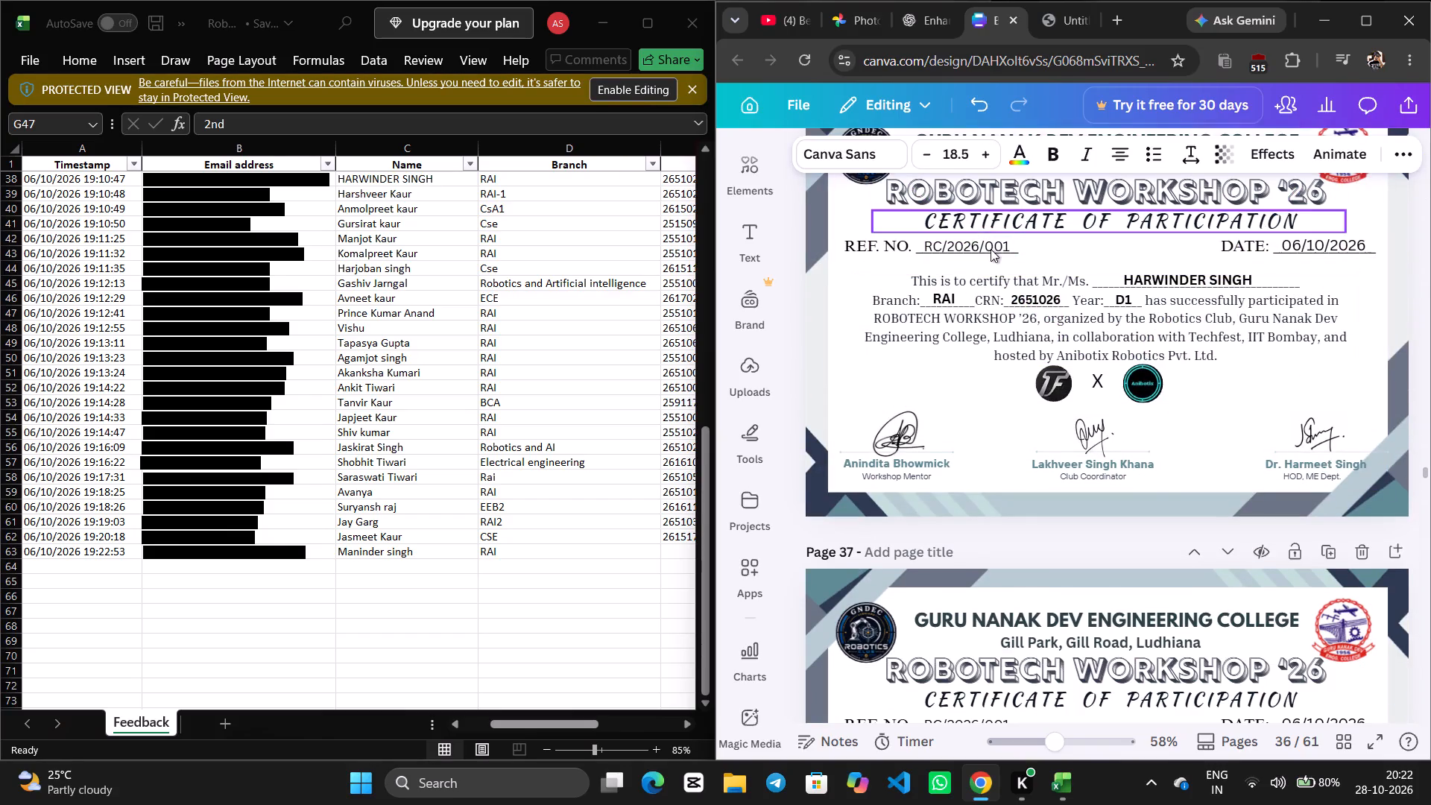
double_click(1001, 247)
left_click(1001, 247)
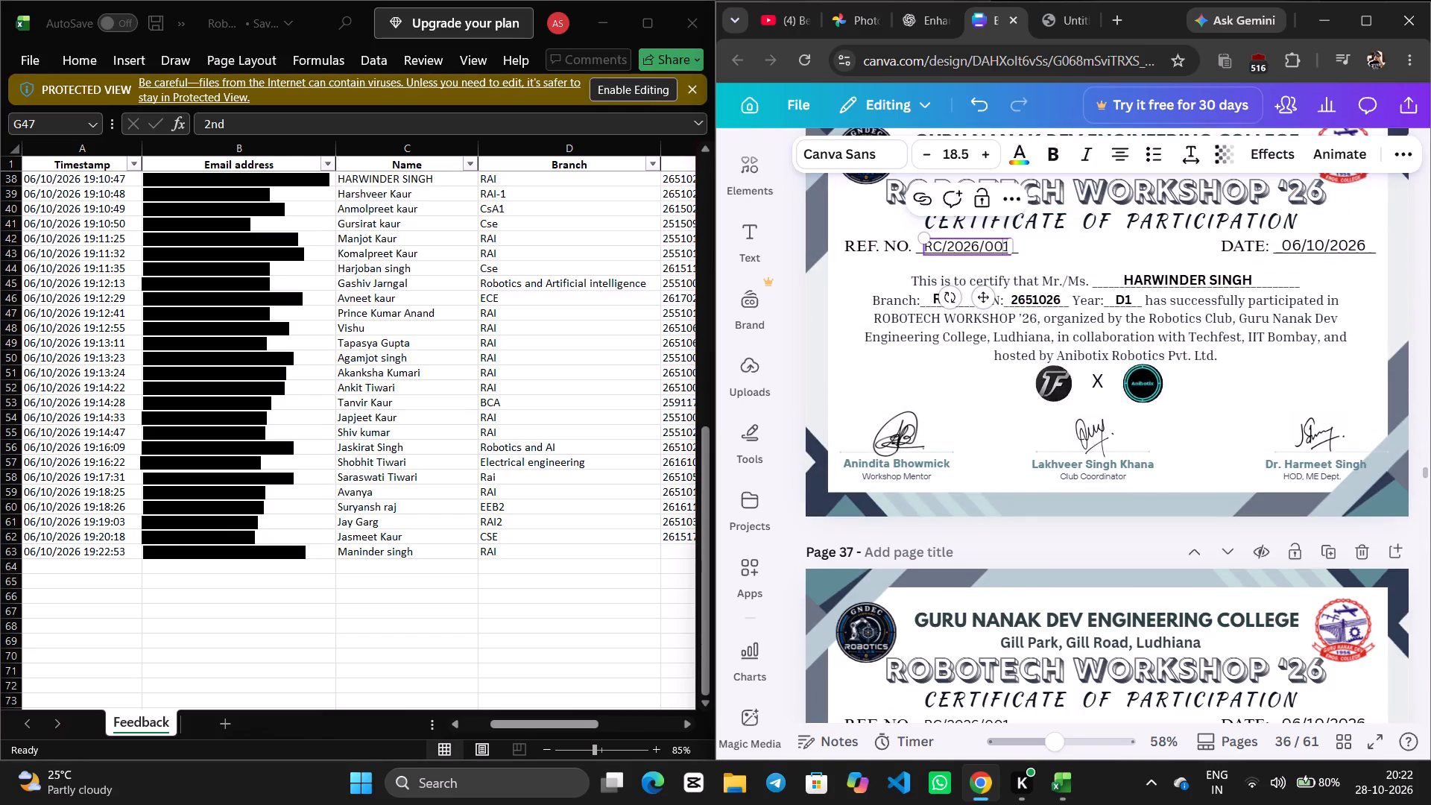
key("Right")
key("BackSpace")
key("BackSpace")
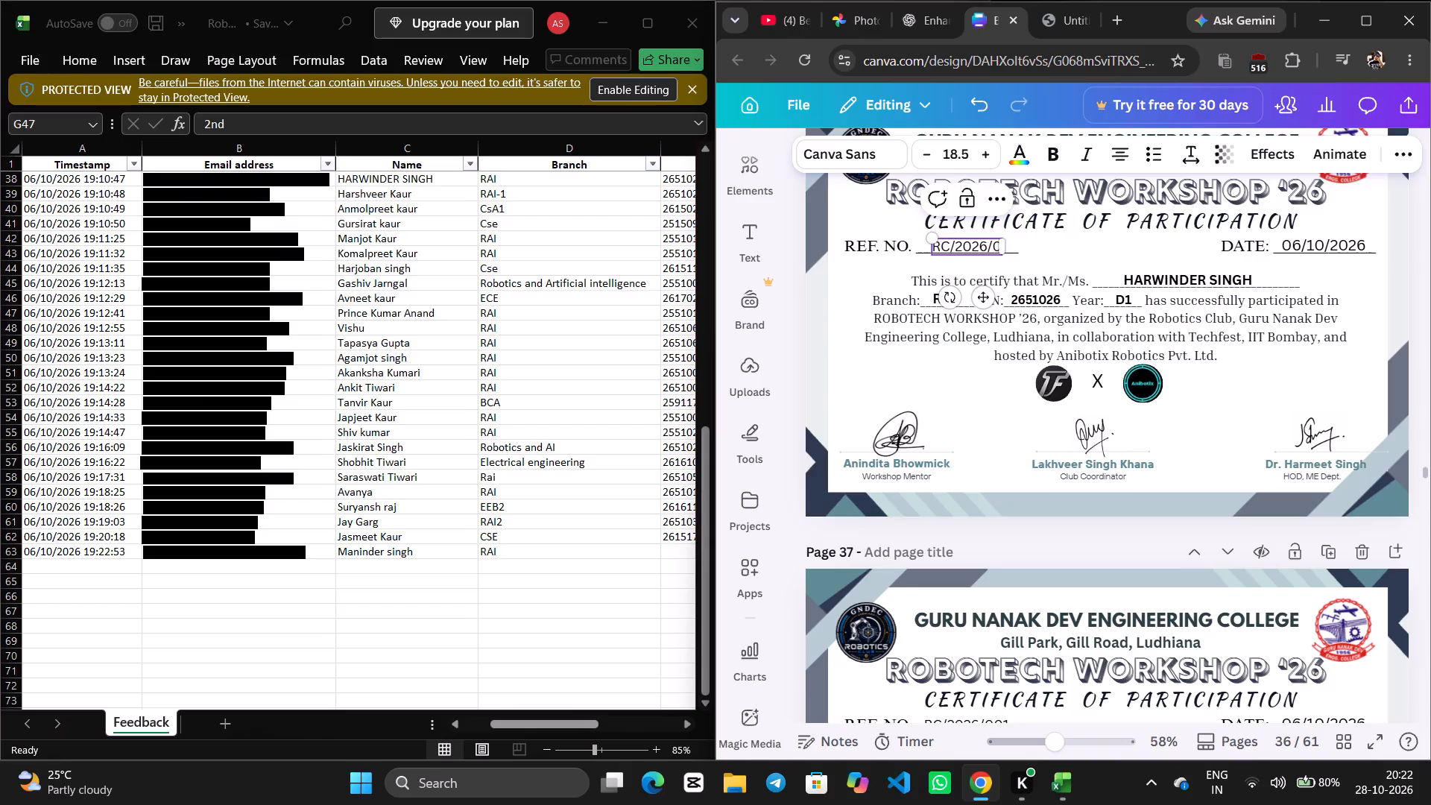
type("36")
Set the reference number on the page 37 certificate to RC/2026/037.
scroll(988, 318, "down", 3)
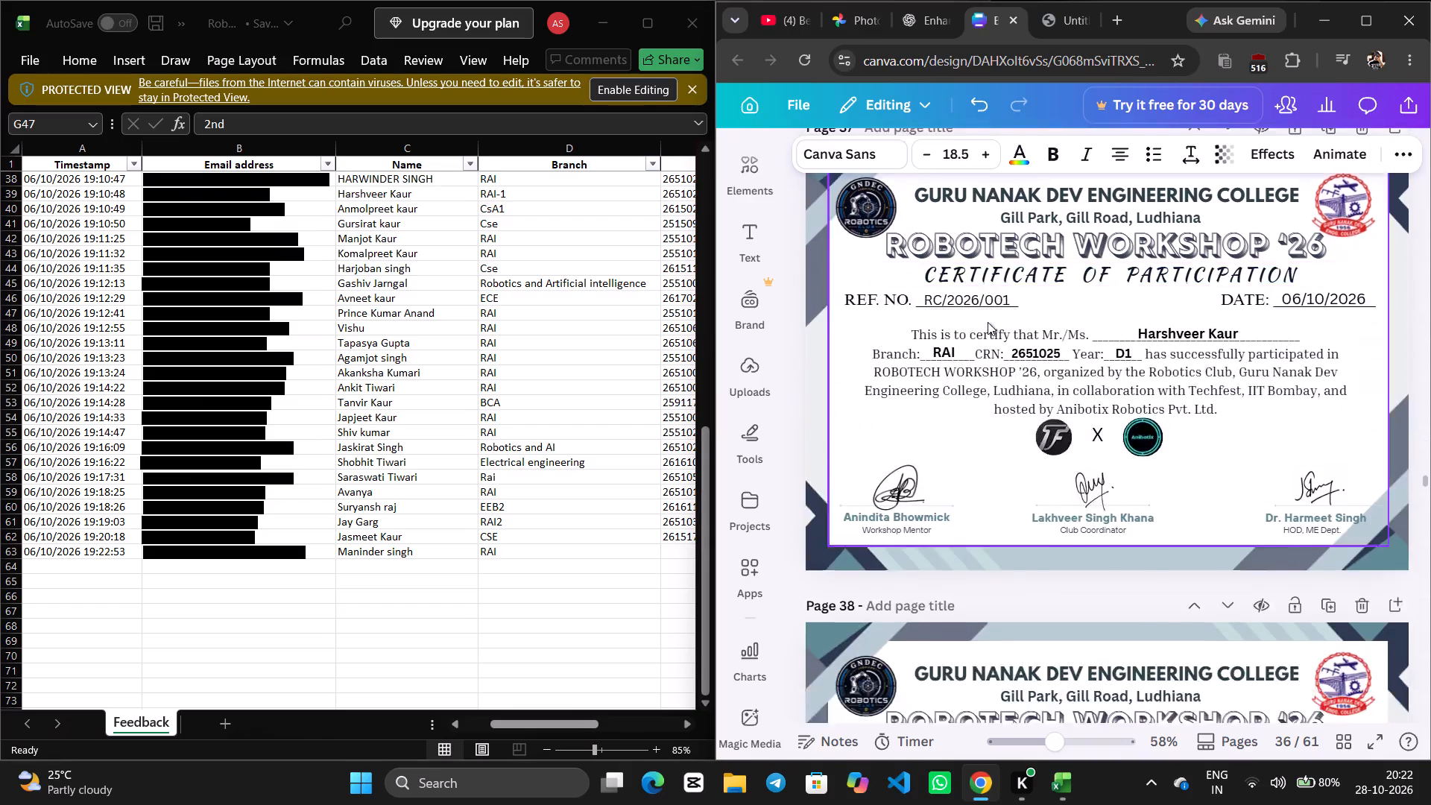
scroll(987, 322, "up", 2)
left_click(996, 346)
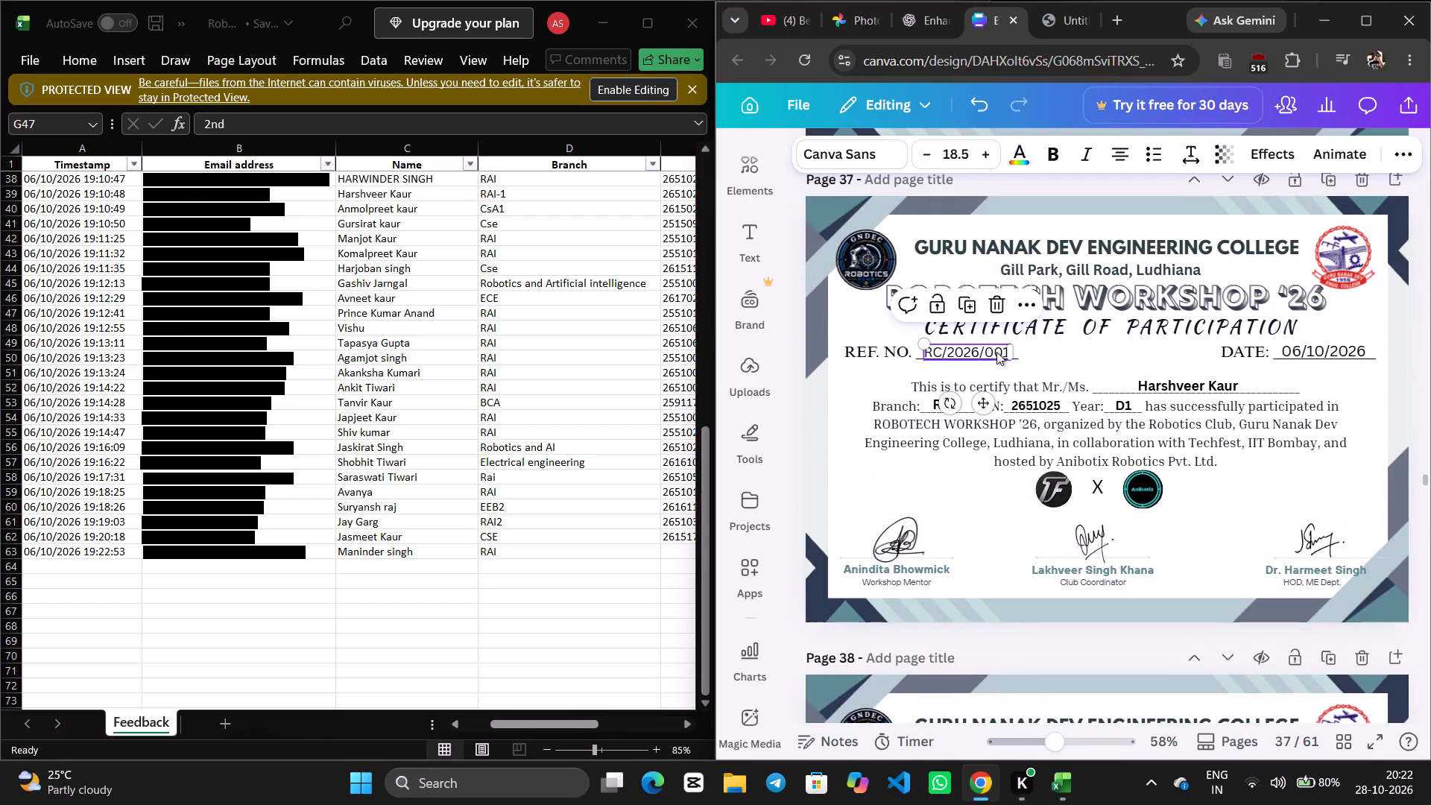
left_click(996, 352)
left_click(999, 359)
left_click(999, 353)
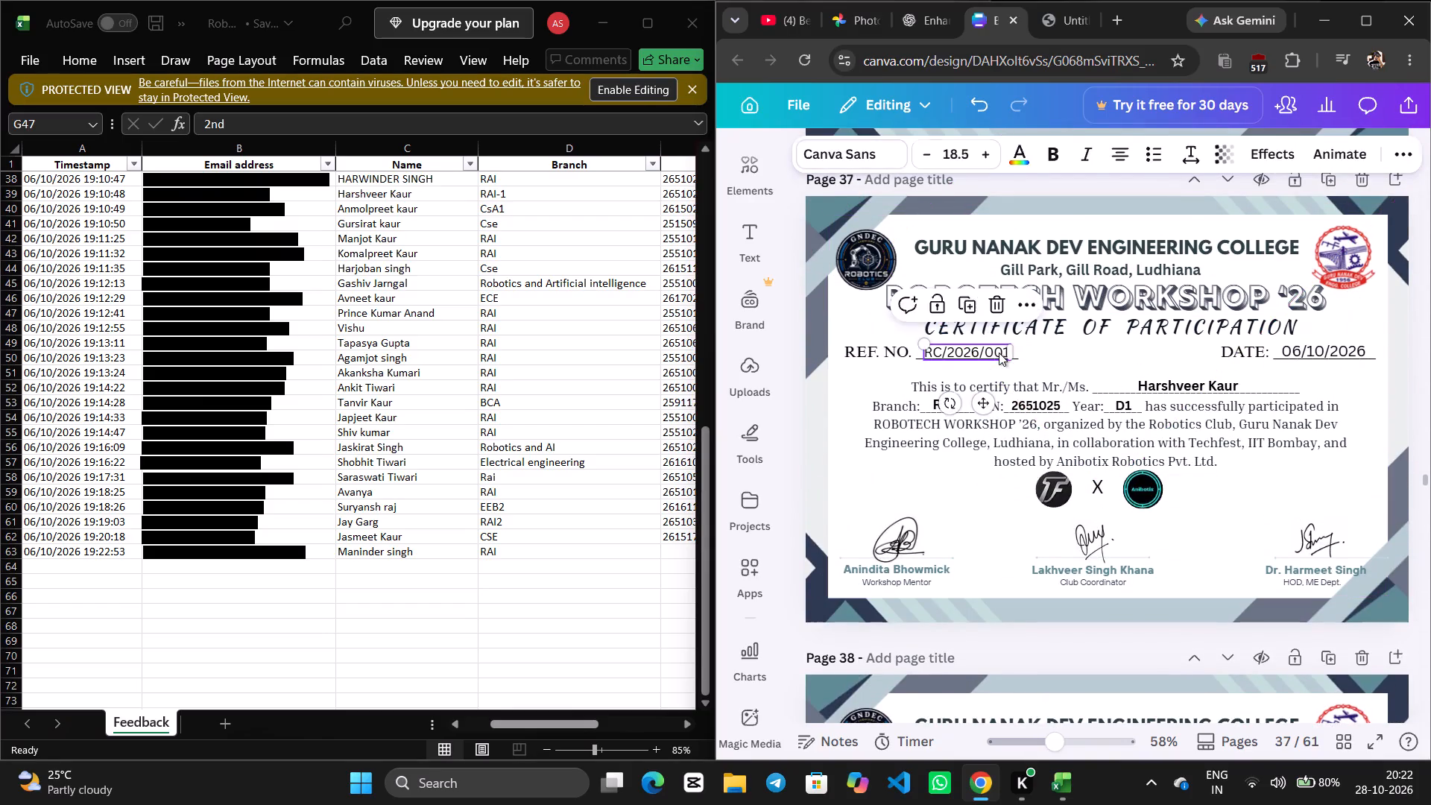
left_click(999, 353)
left_click(999, 353)
key("Right")
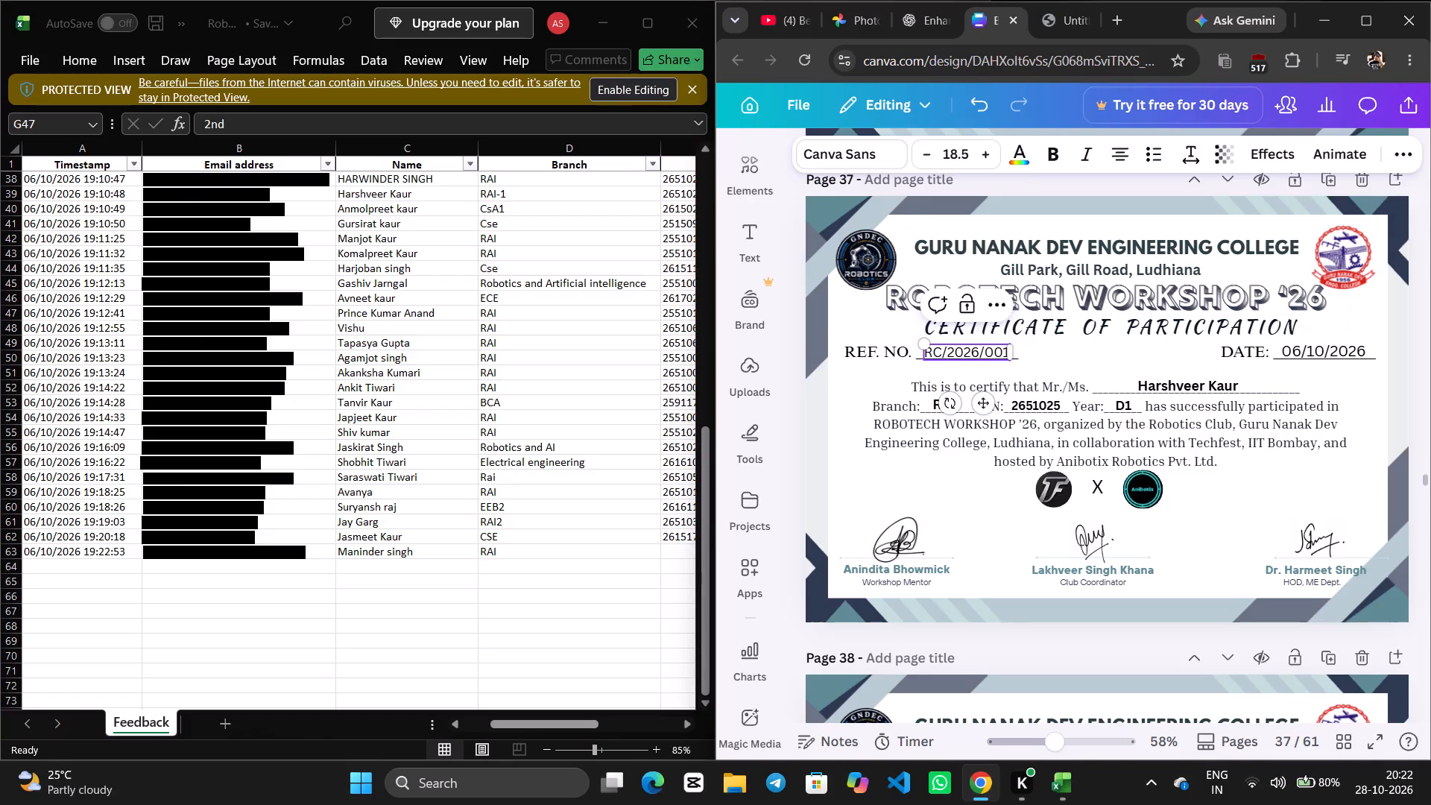
key("BackSpace")
key("BackSpace")
key("3")
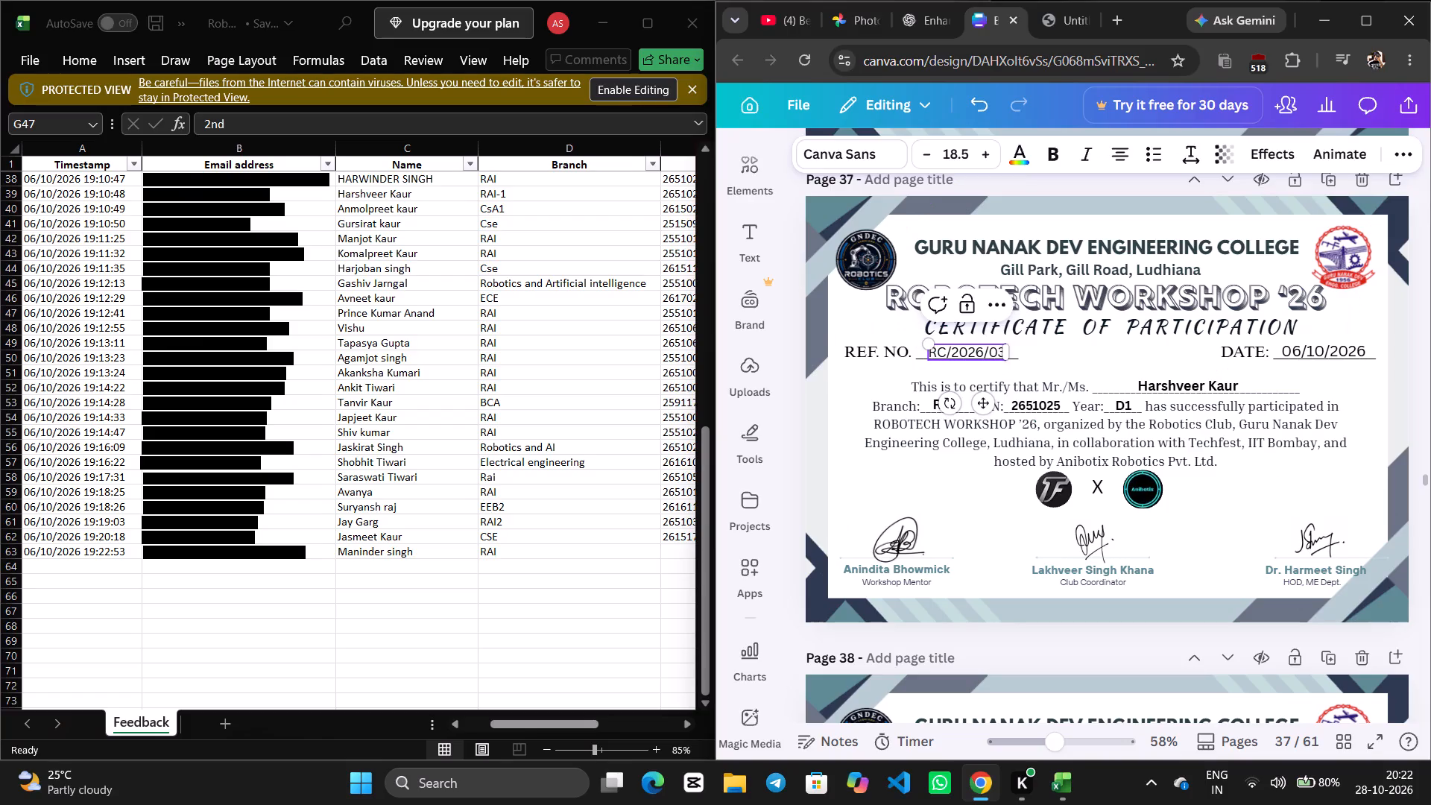
key("7")
Set the reference number on the page 38 certificate to RC/2026/038.
scroll(1023, 399, "down", 2)
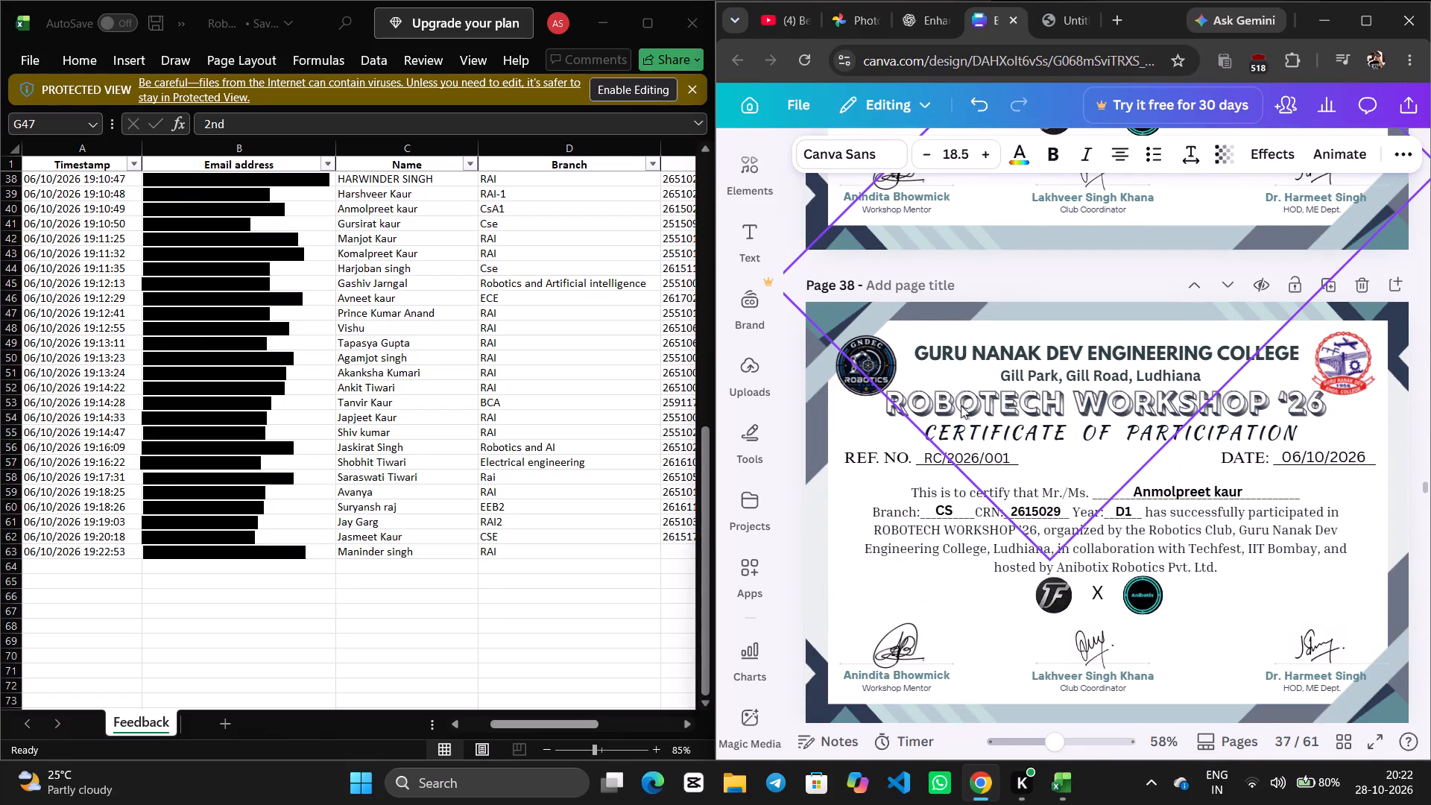
double_click(999, 455)
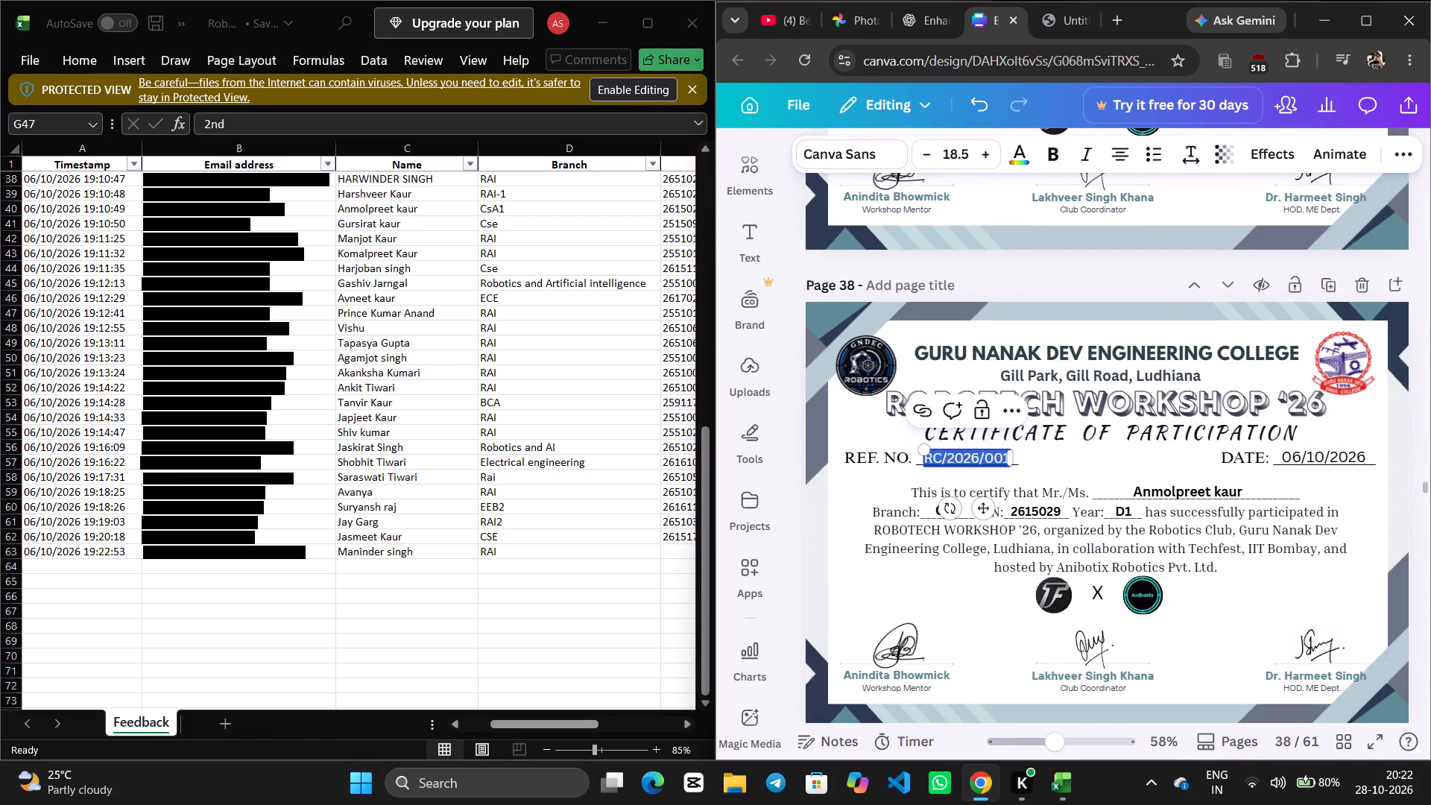
left_click(1001, 458)
key("Right")
key("BackSpace")
key("BackSpace")
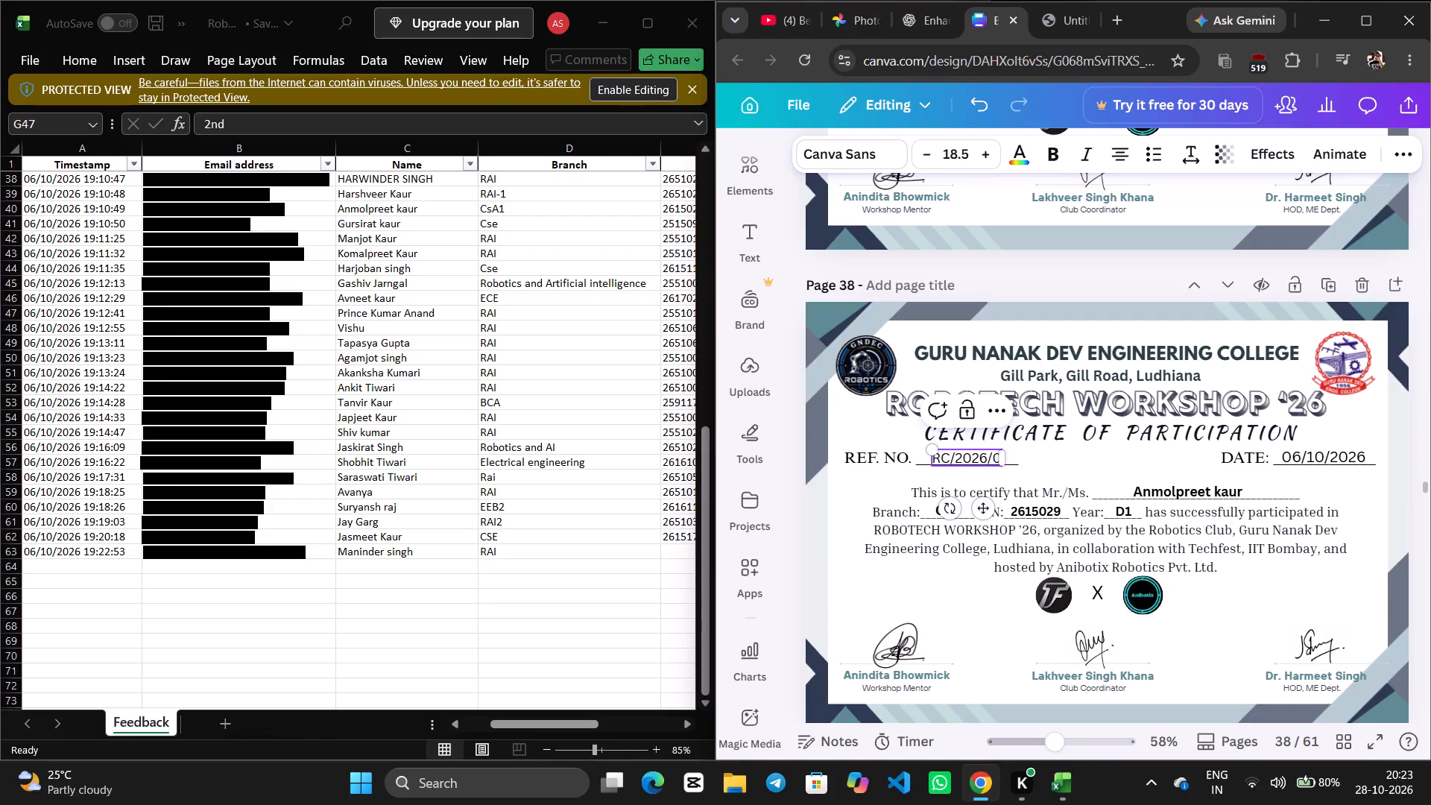
type("38")
Set the reference number on the page 39 certificate to RC/2026/039.
scroll(1002, 465, "down", 3)
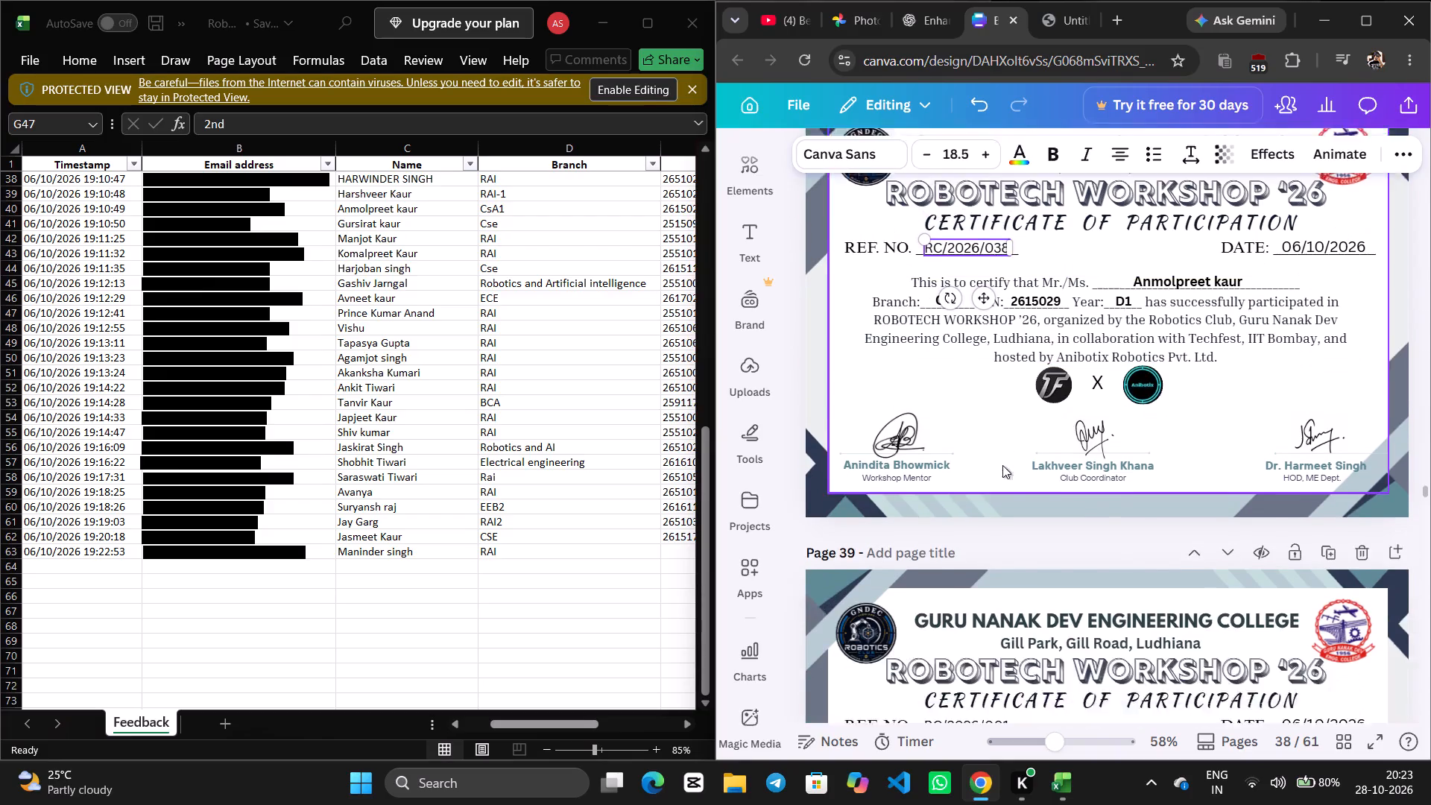
left_click(991, 657)
left_click(1002, 654)
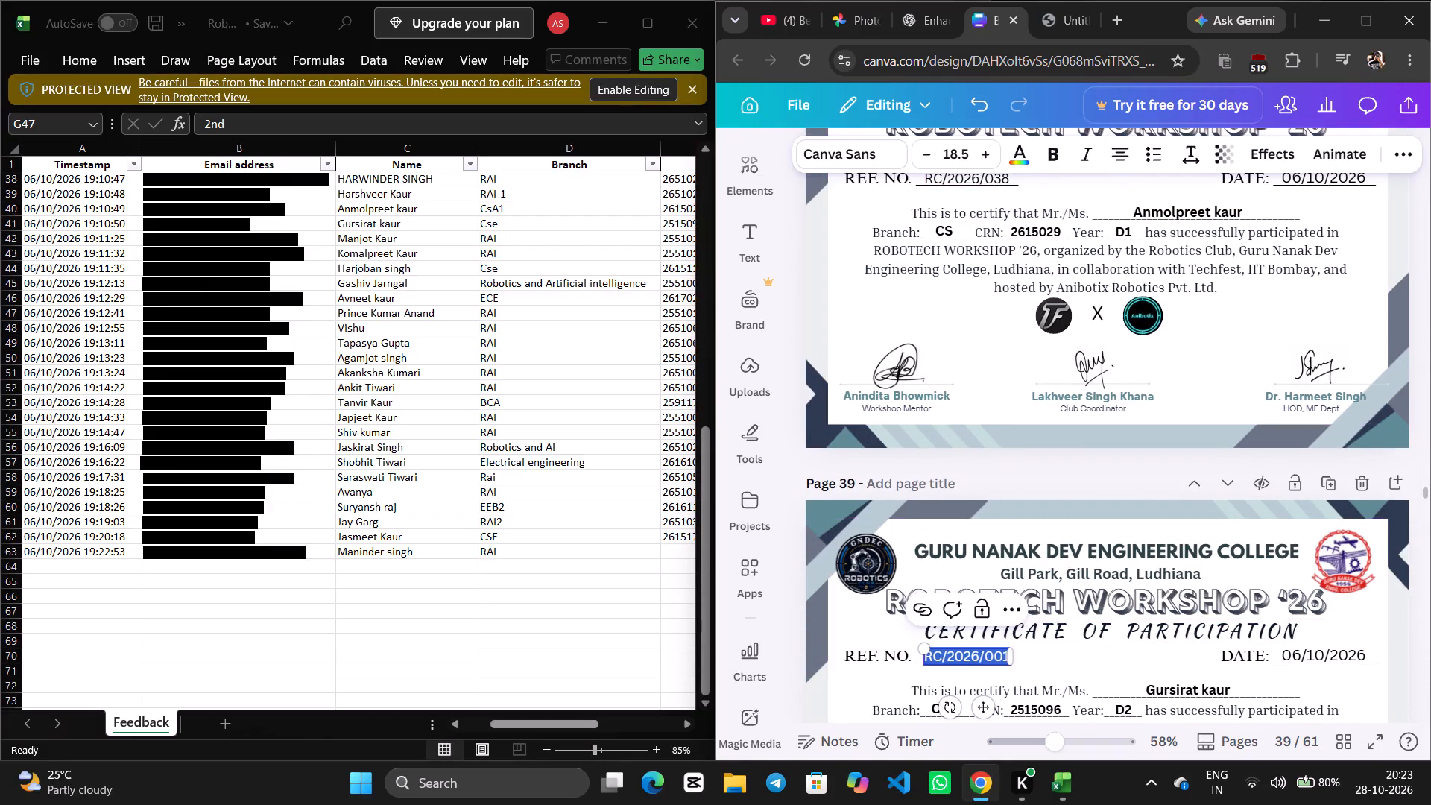
left_click(1001, 654)
key("Right")
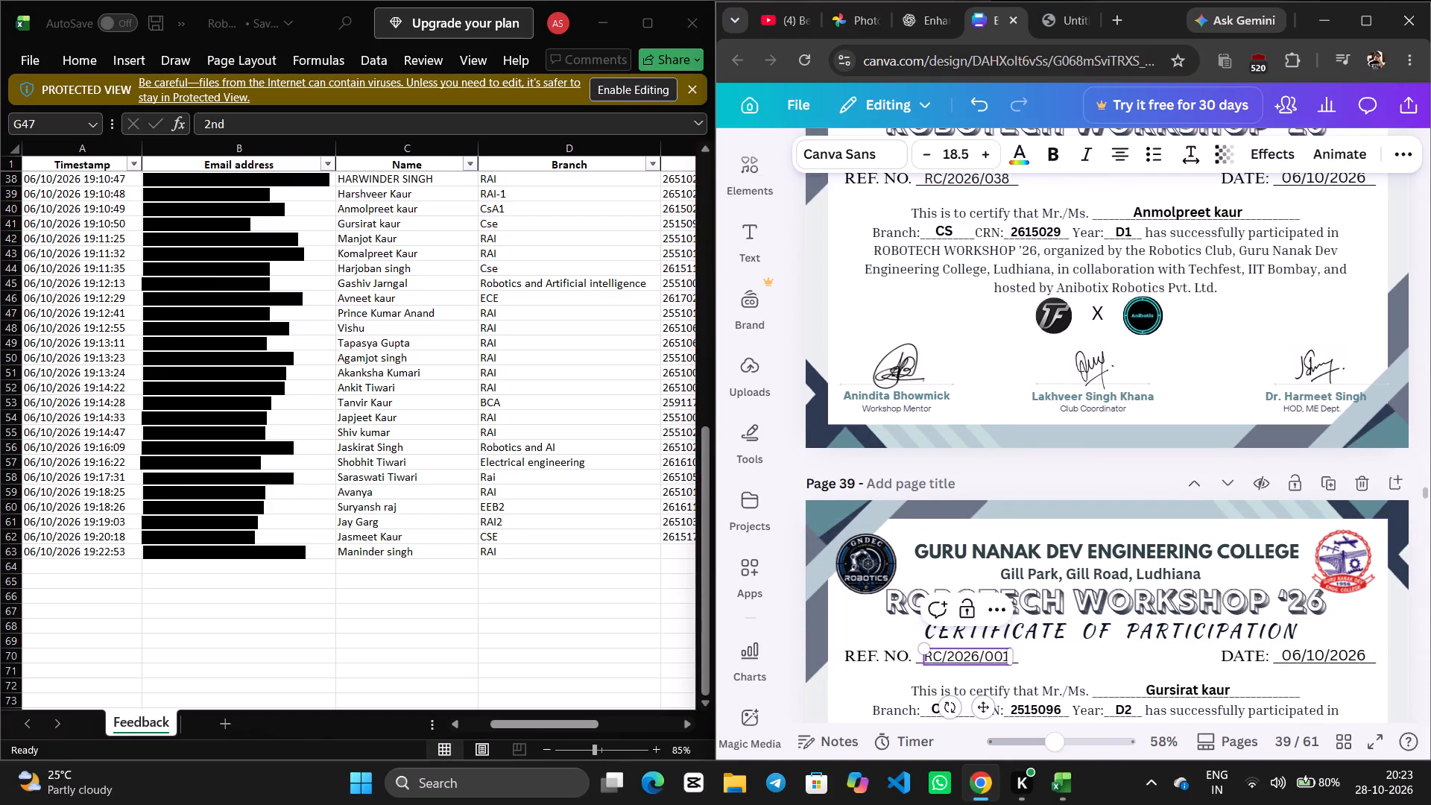
key("Right")
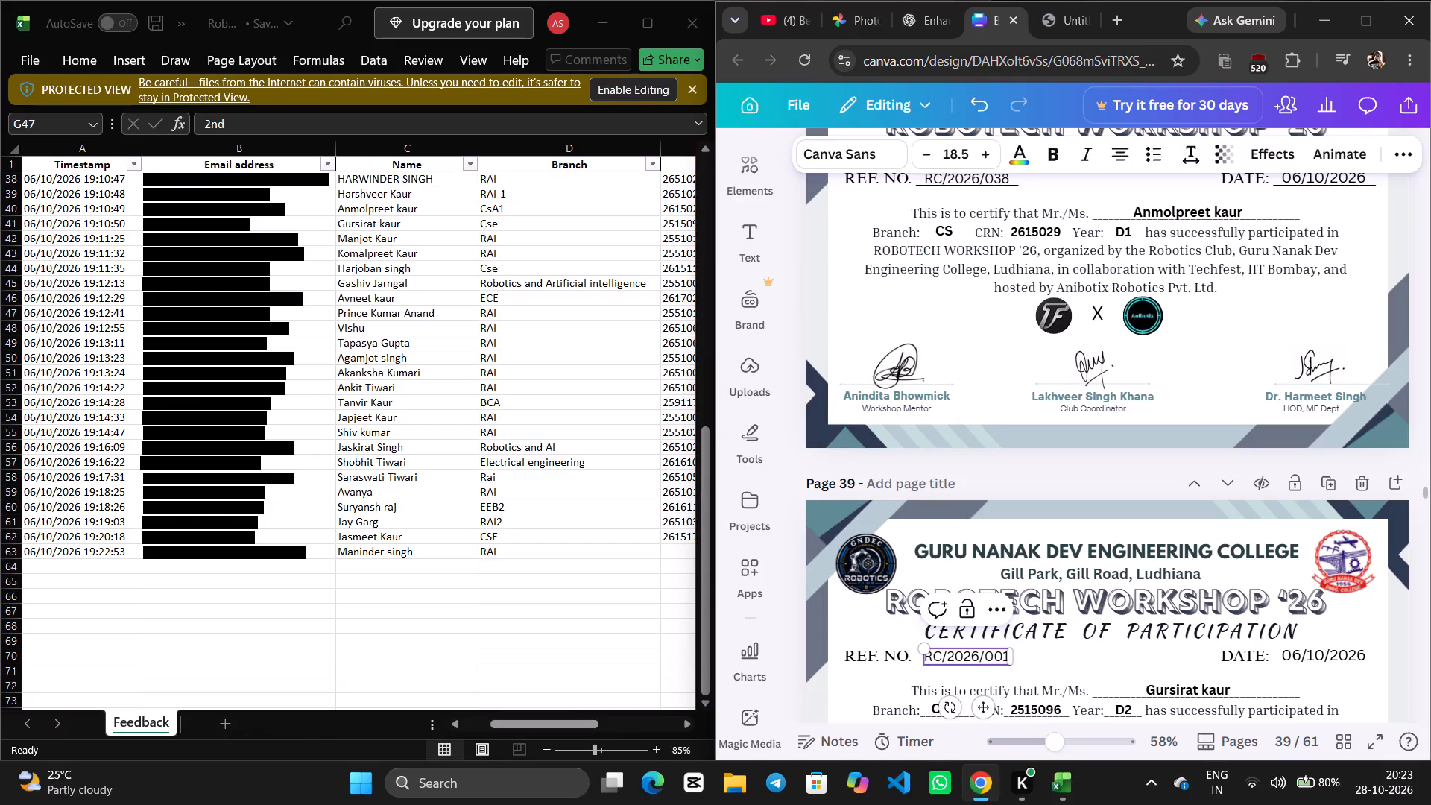
left_click(1001, 657)
key("Right")
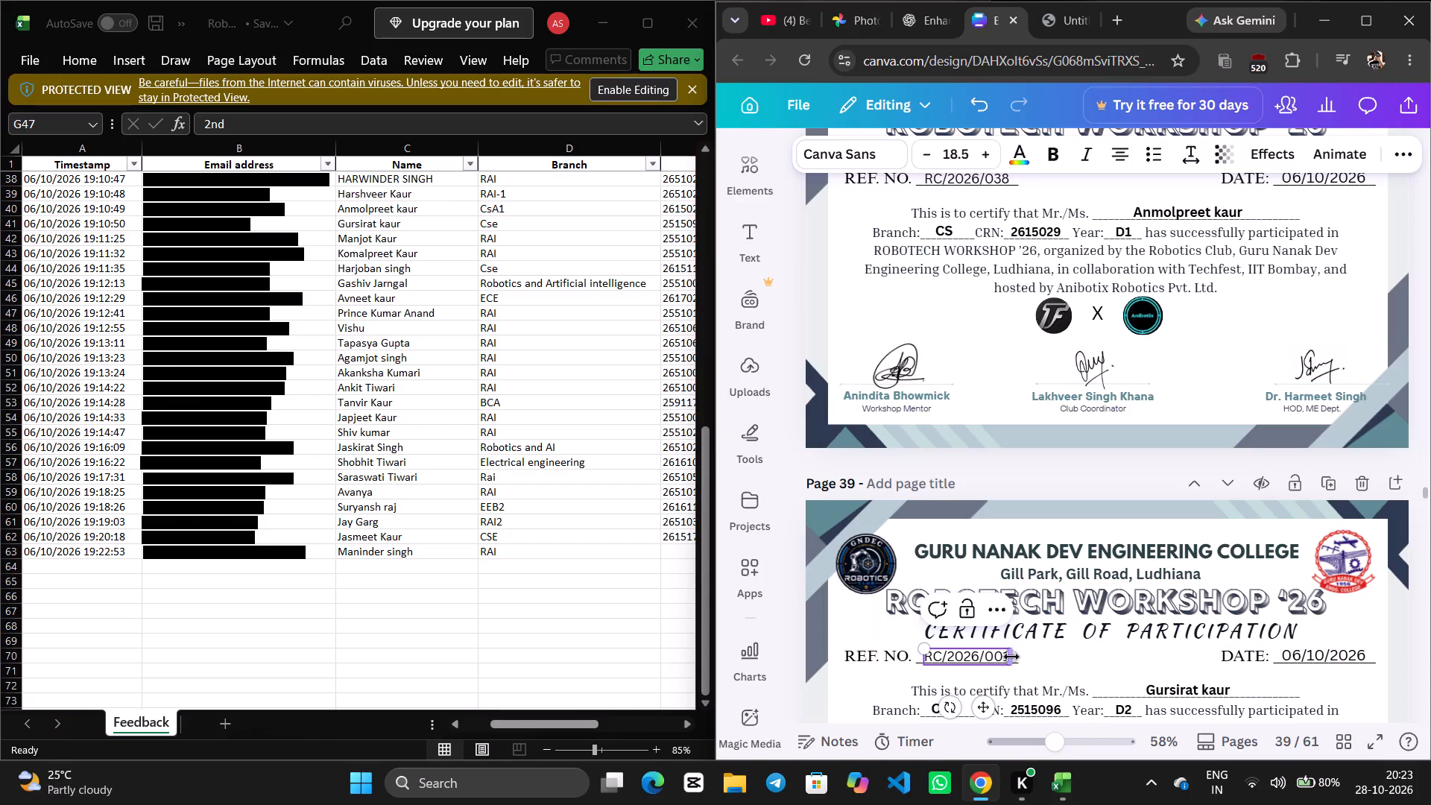
left_click(997, 659)
key("Right")
key("Right")
key("BackSpace")
key("BackSpace")
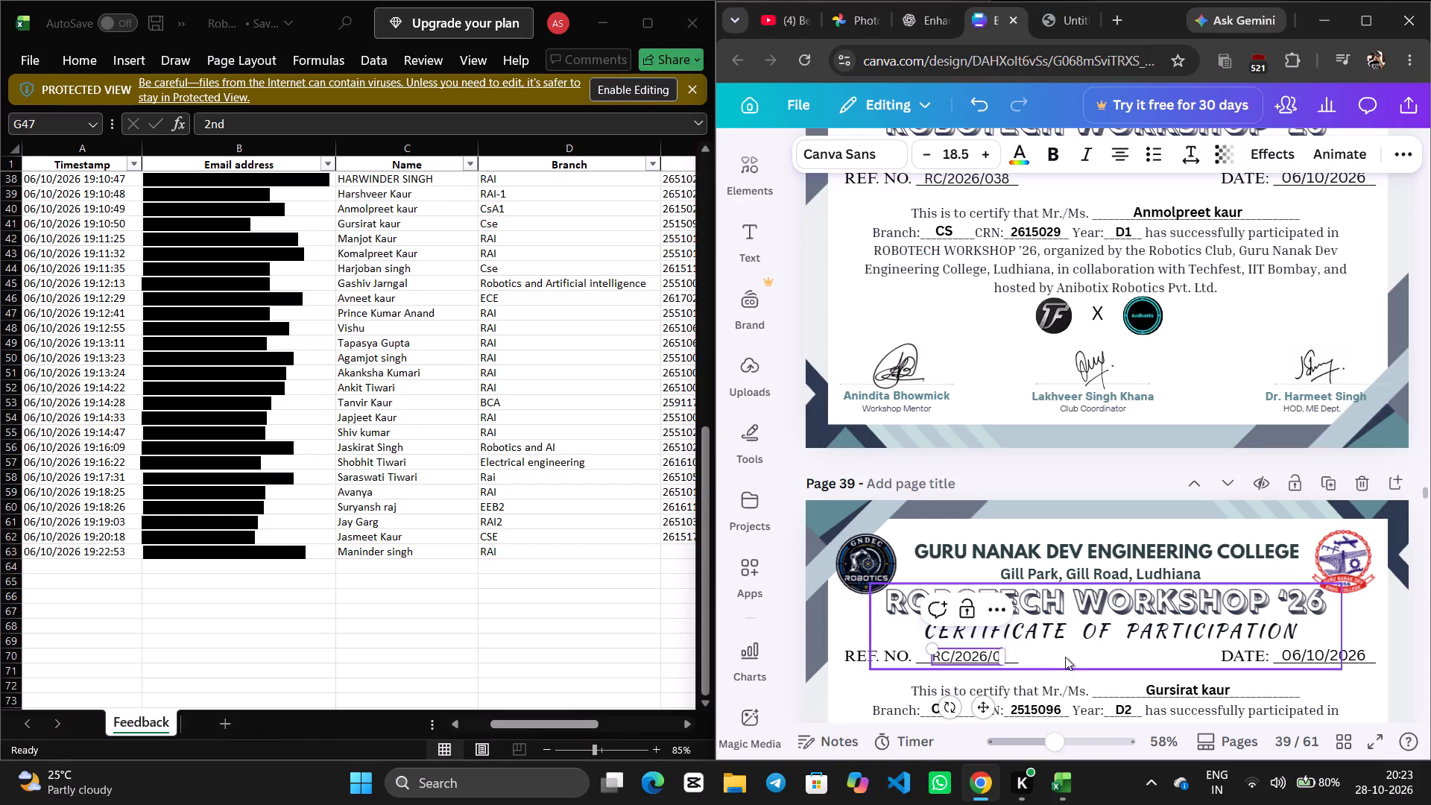
type("39")
Set the reference number on the page 40 certificate to RC/2026/040.
scroll(1065, 657, "down", 1)
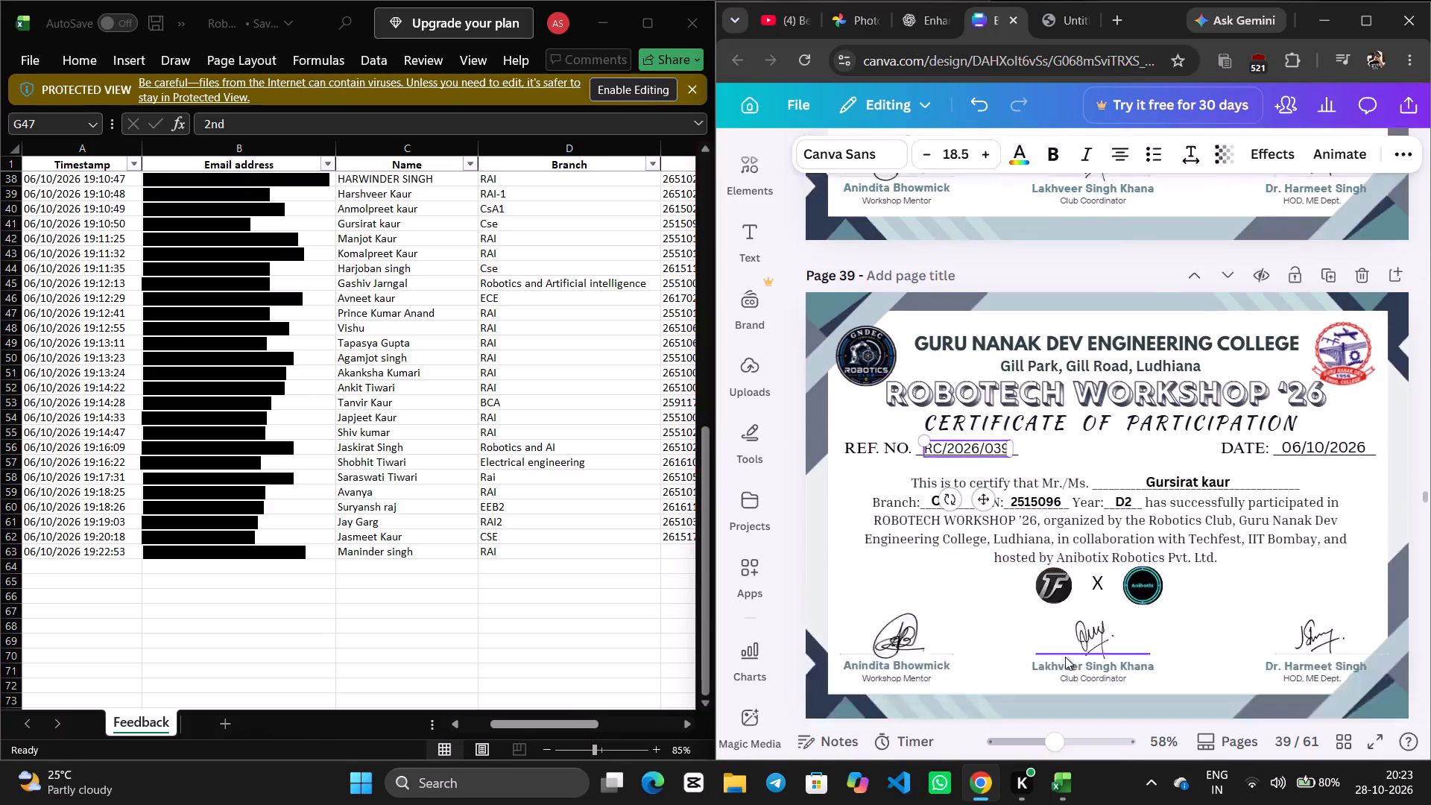
scroll(1065, 657, "down", 2)
left_click(988, 578)
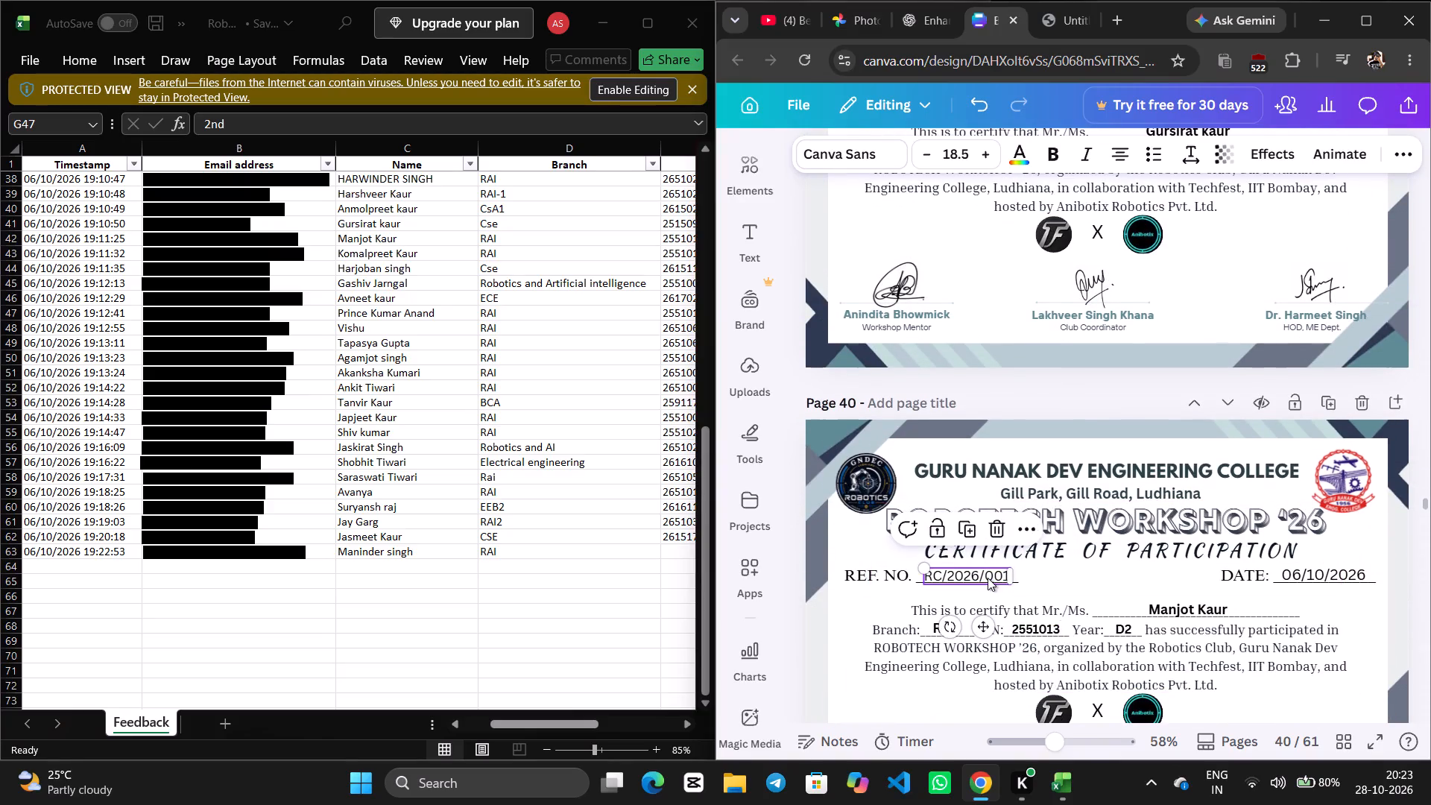
left_click(988, 575)
left_click(991, 575)
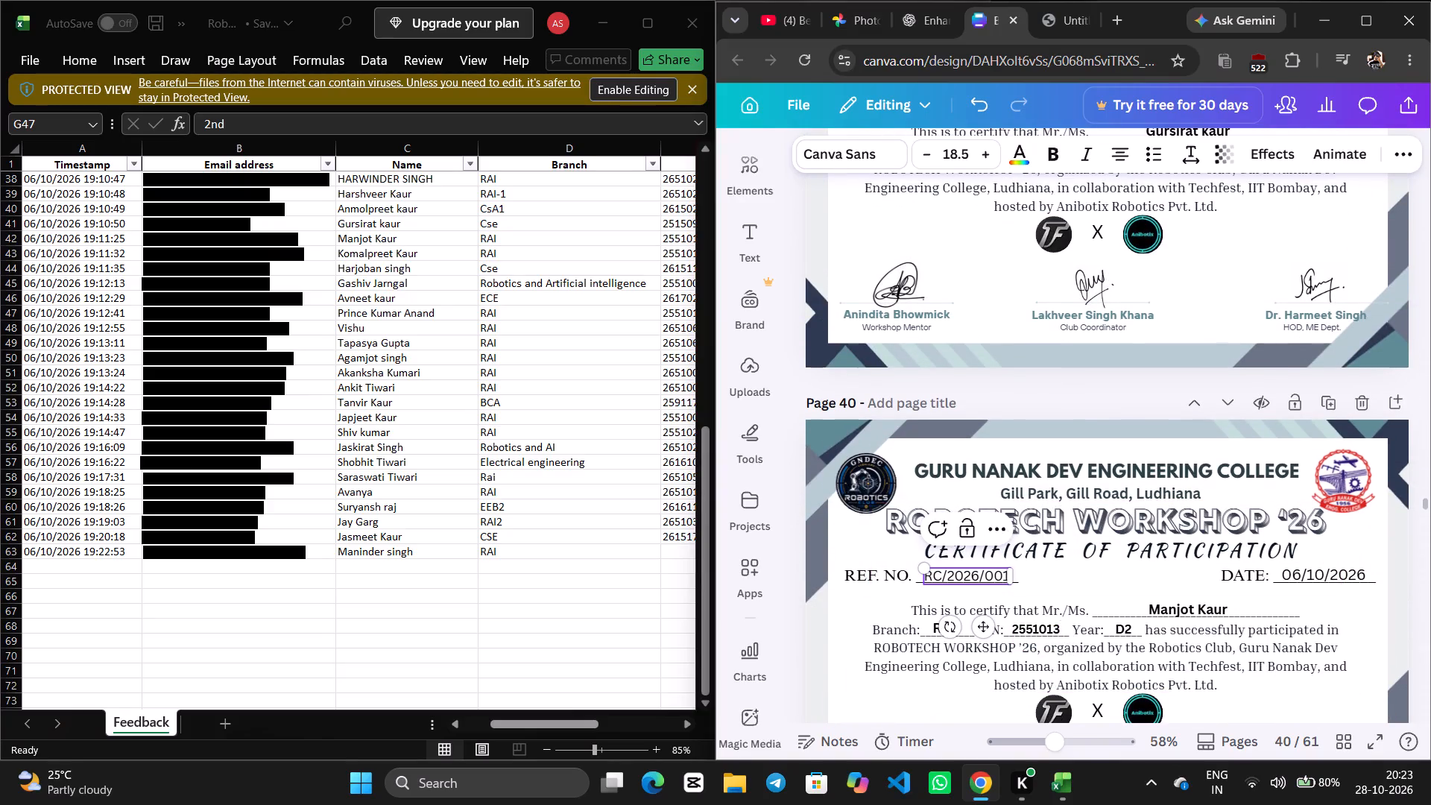
left_click(1001, 575)
key("Right")
key("BackSpace")
key("BackSpace")
type("40")
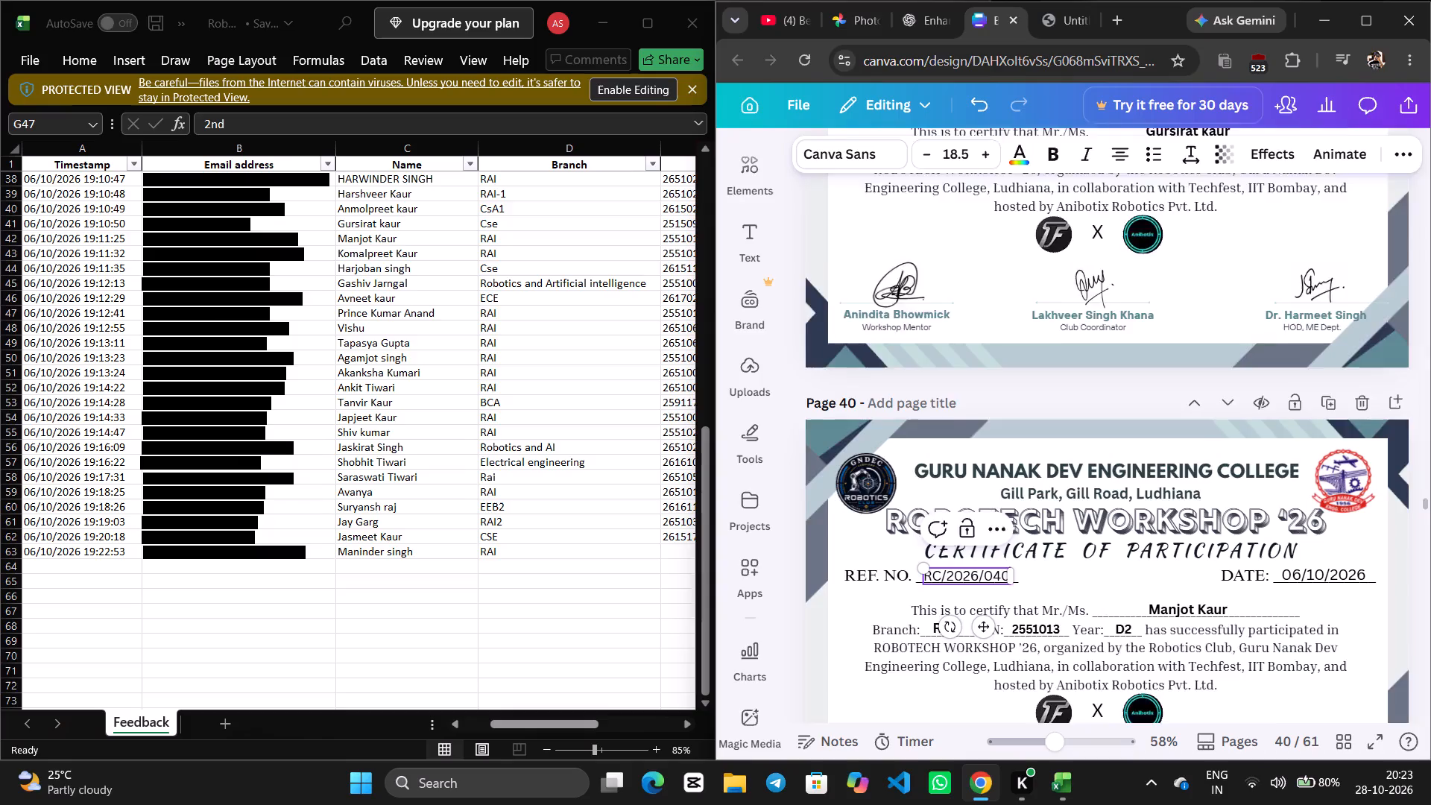
Set the reference number on the page 41 certificate to RC/2026/041.
scroll(1005, 581, "down", 6)
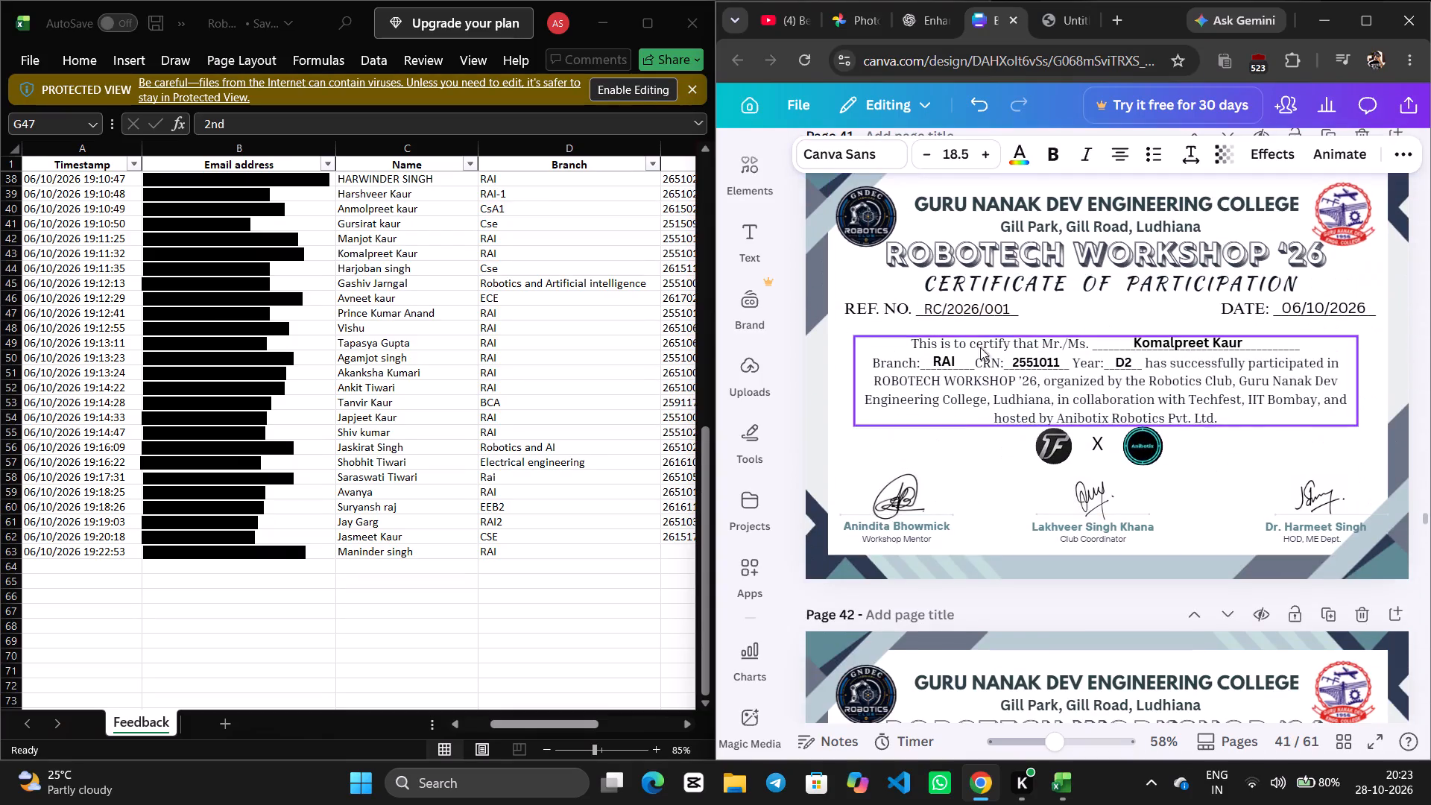
double_click(994, 310)
left_click(994, 310)
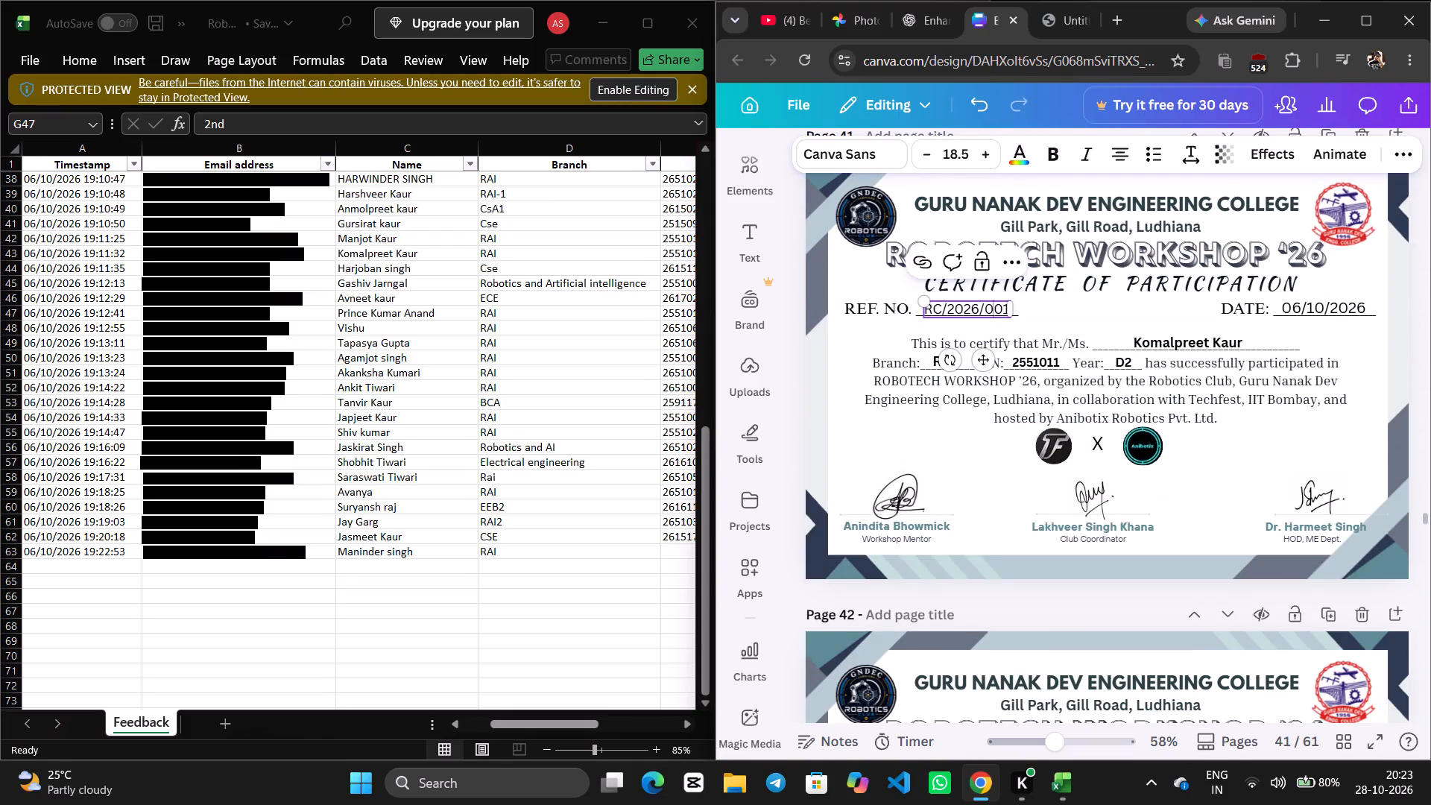
key("Right")
key("Right")
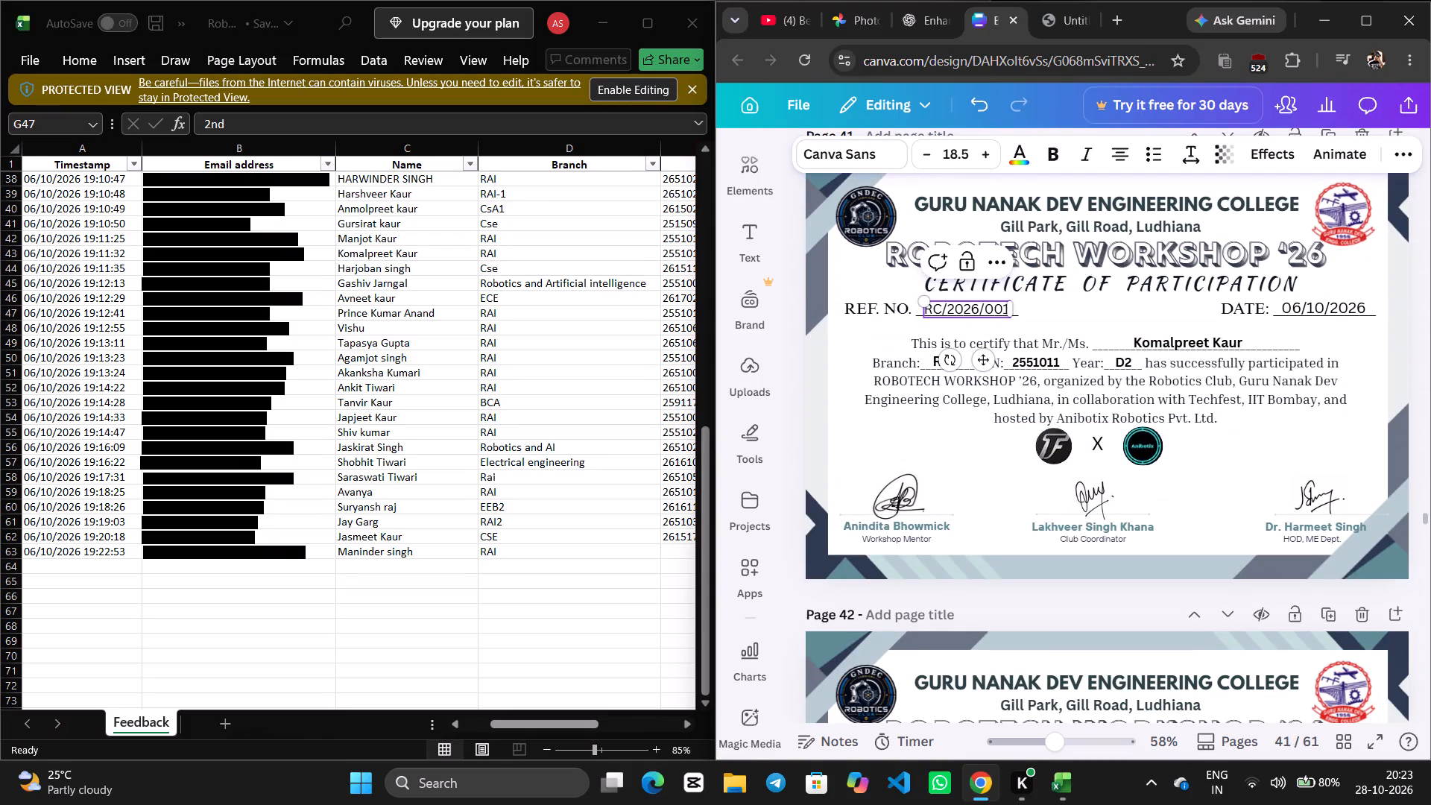
key("BackSpace")
key("BackSpace")
type("41")
Set the reference number on the page 42 certificate to RC/2026/042.
scroll(1028, 315, "down", 3)
scroll(1028, 315, "up", 1)
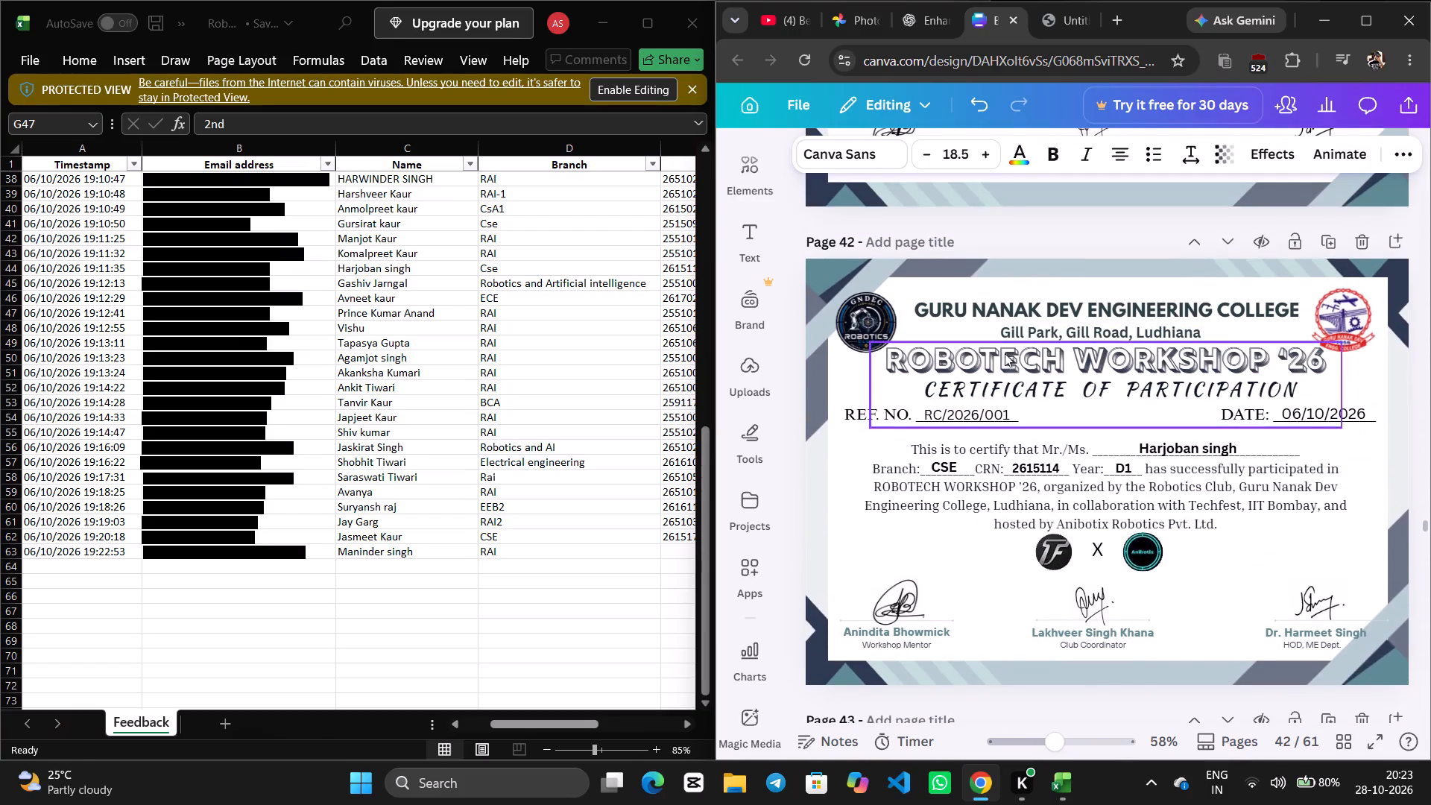
double_click(1001, 414)
left_click(1001, 414)
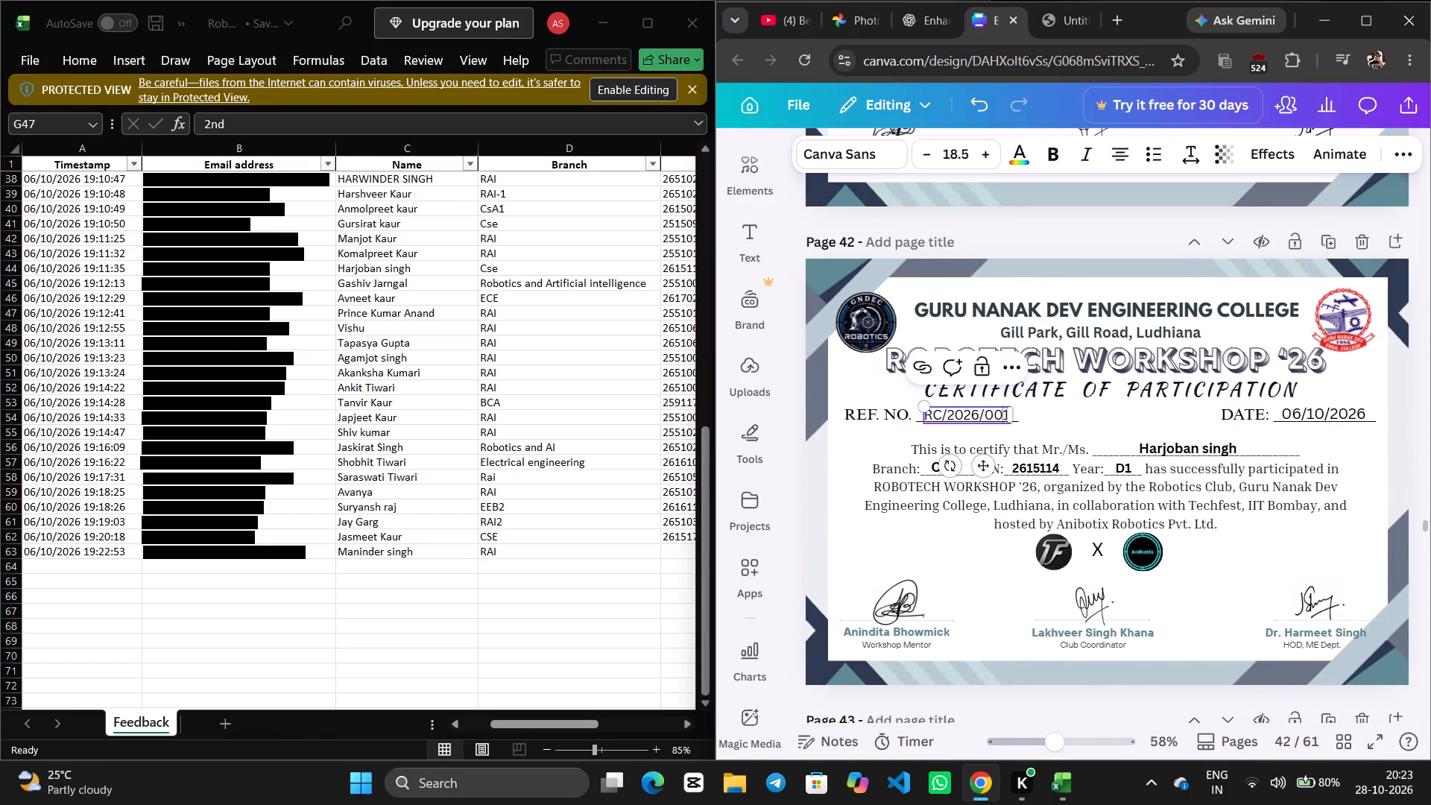
key("Right")
key("BackSpace")
key("BackSpace")
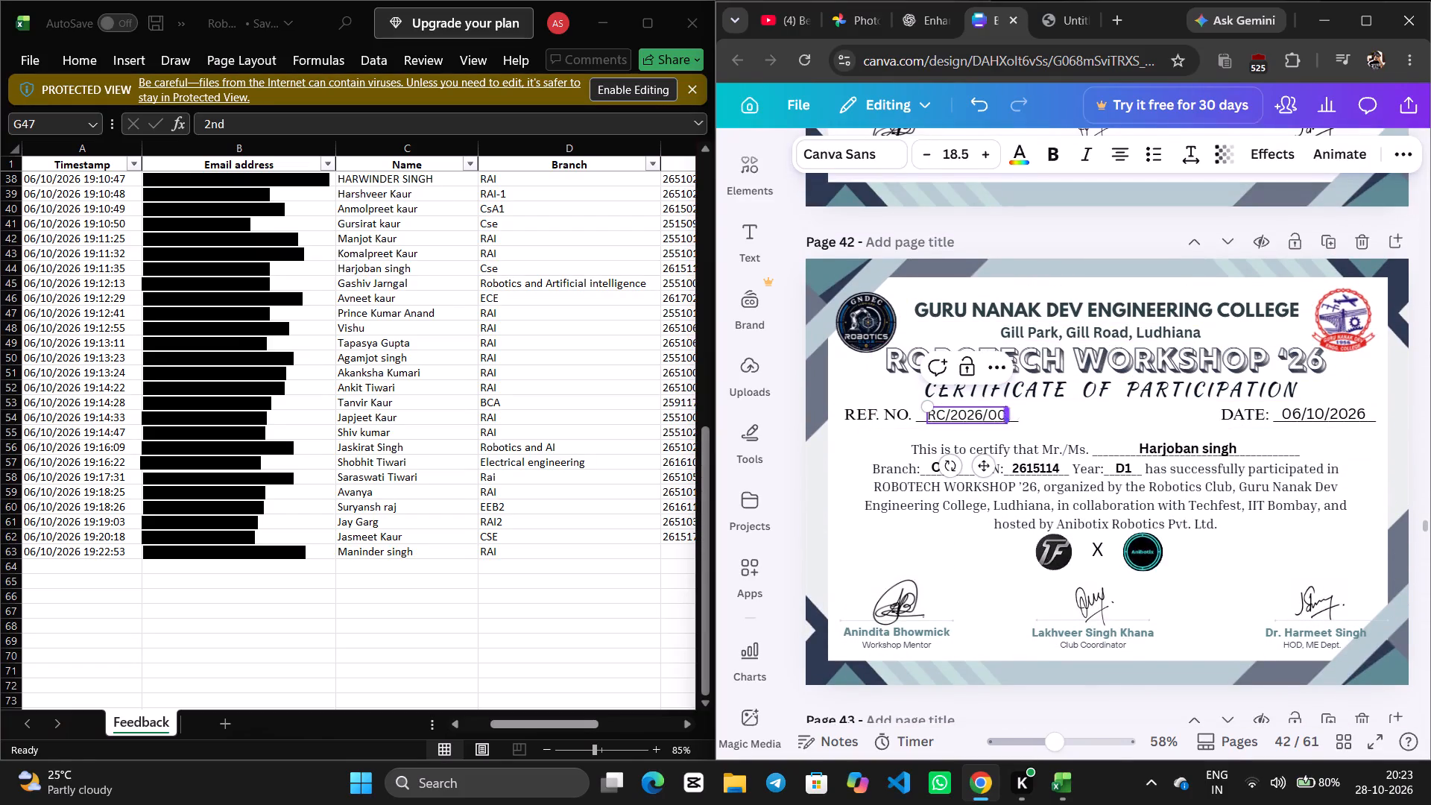
type("42")
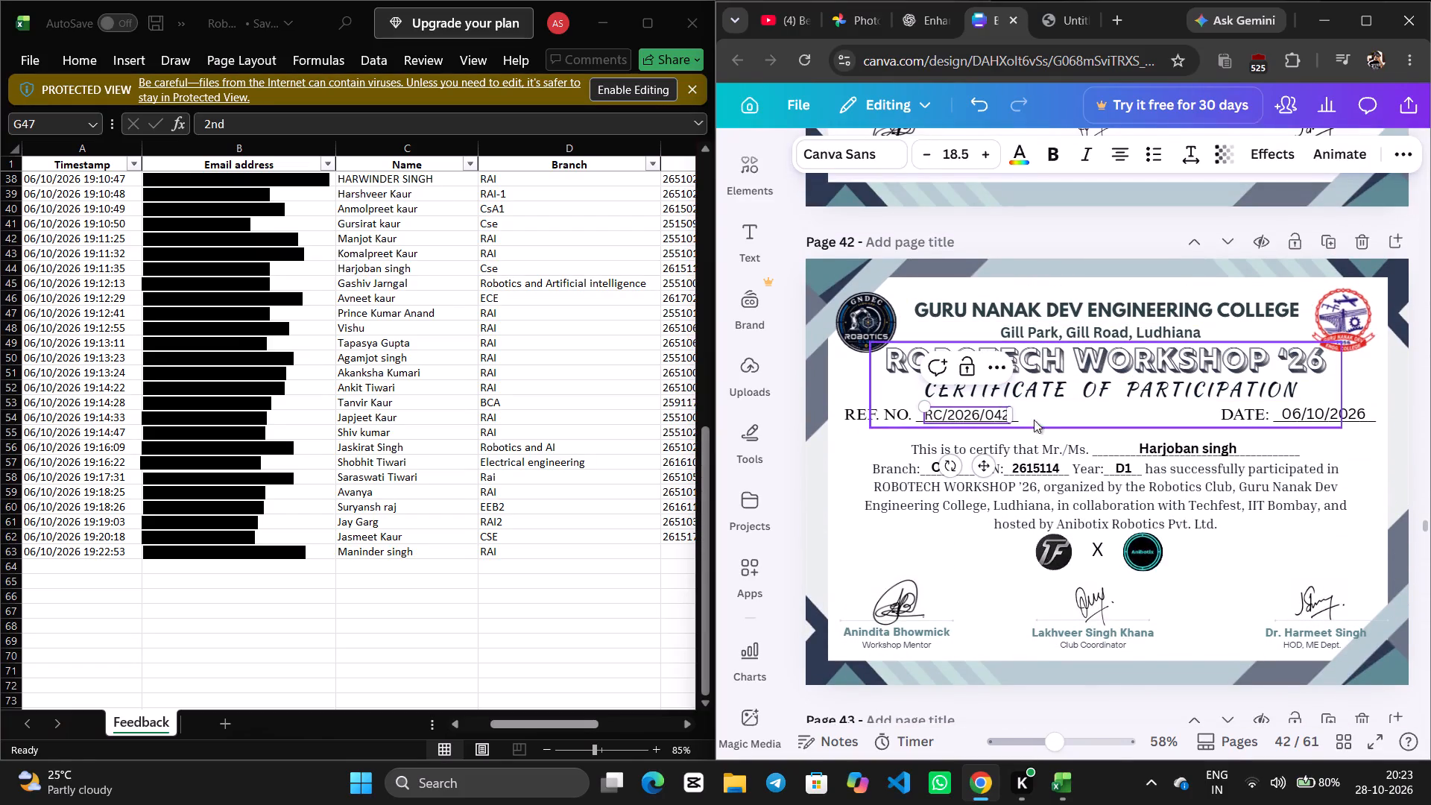
Set the reference number on the page 43 certificate to RC/2026/043.
scroll(1026, 440, "down", 2)
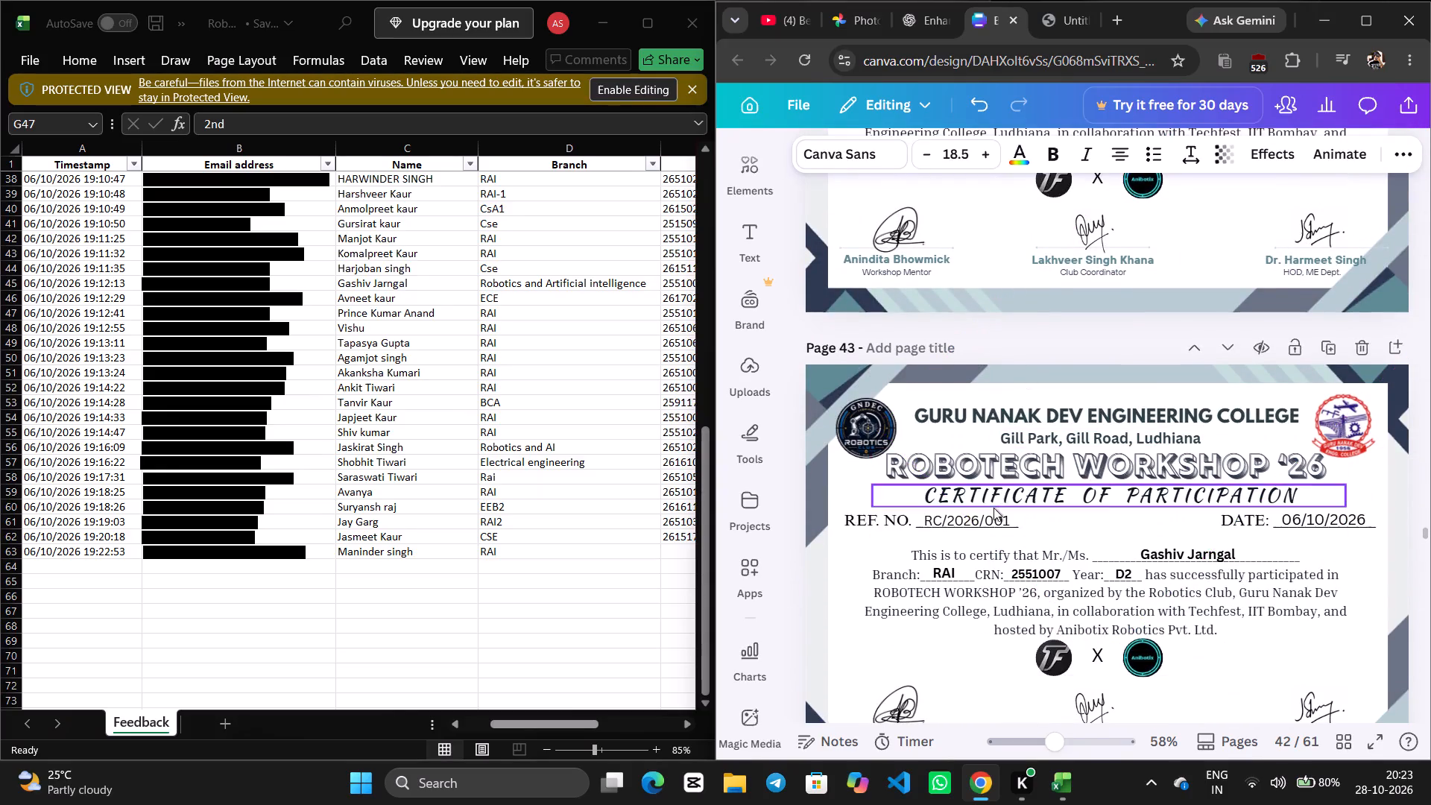
double_click(996, 519)
left_click(997, 522)
key("Right")
key("Right")
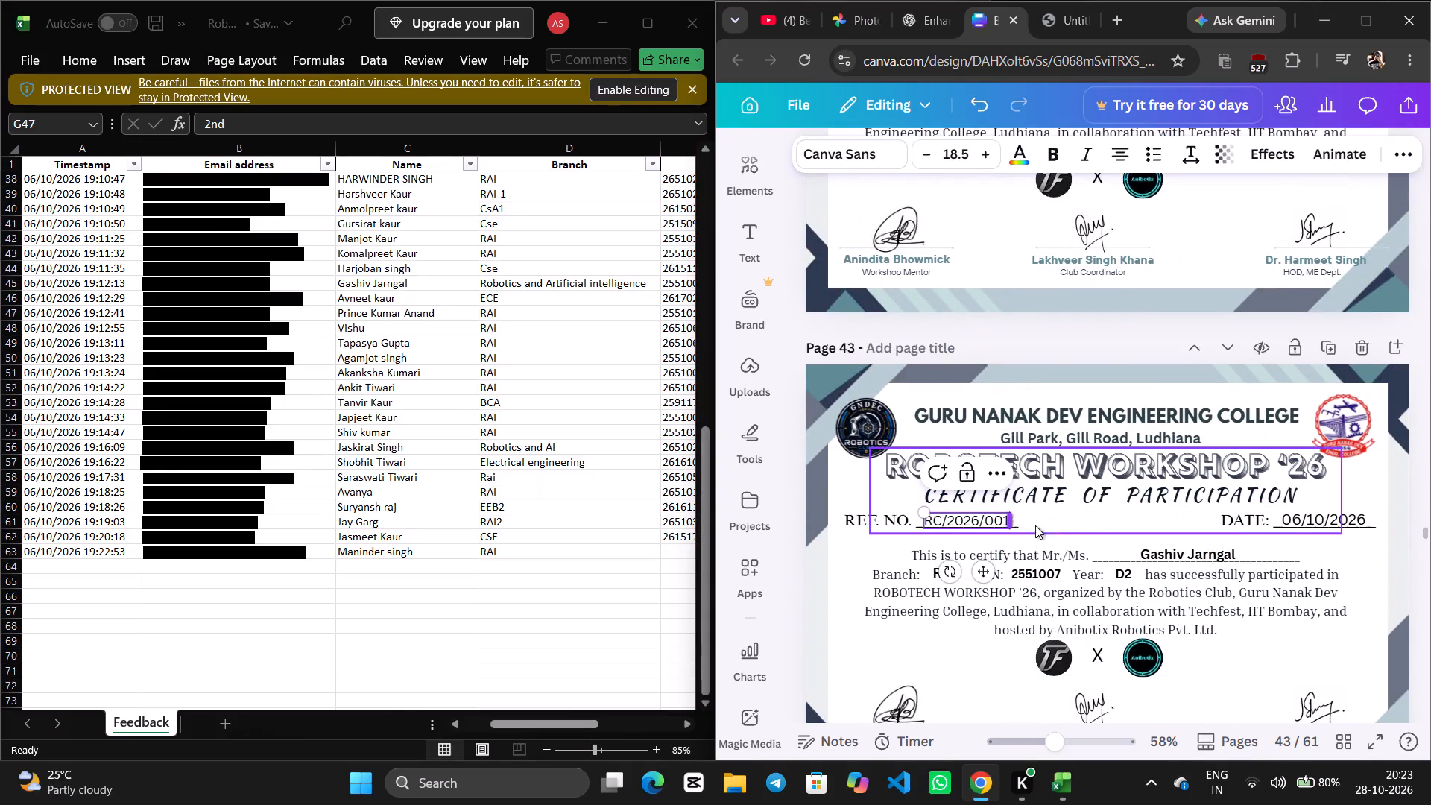
key("BackSpace")
key("BackSpace")
key("4")
key("3")
Set the reference number on the page 44 certificate to RC/2026/044.
scroll(1099, 530, "down", 3)
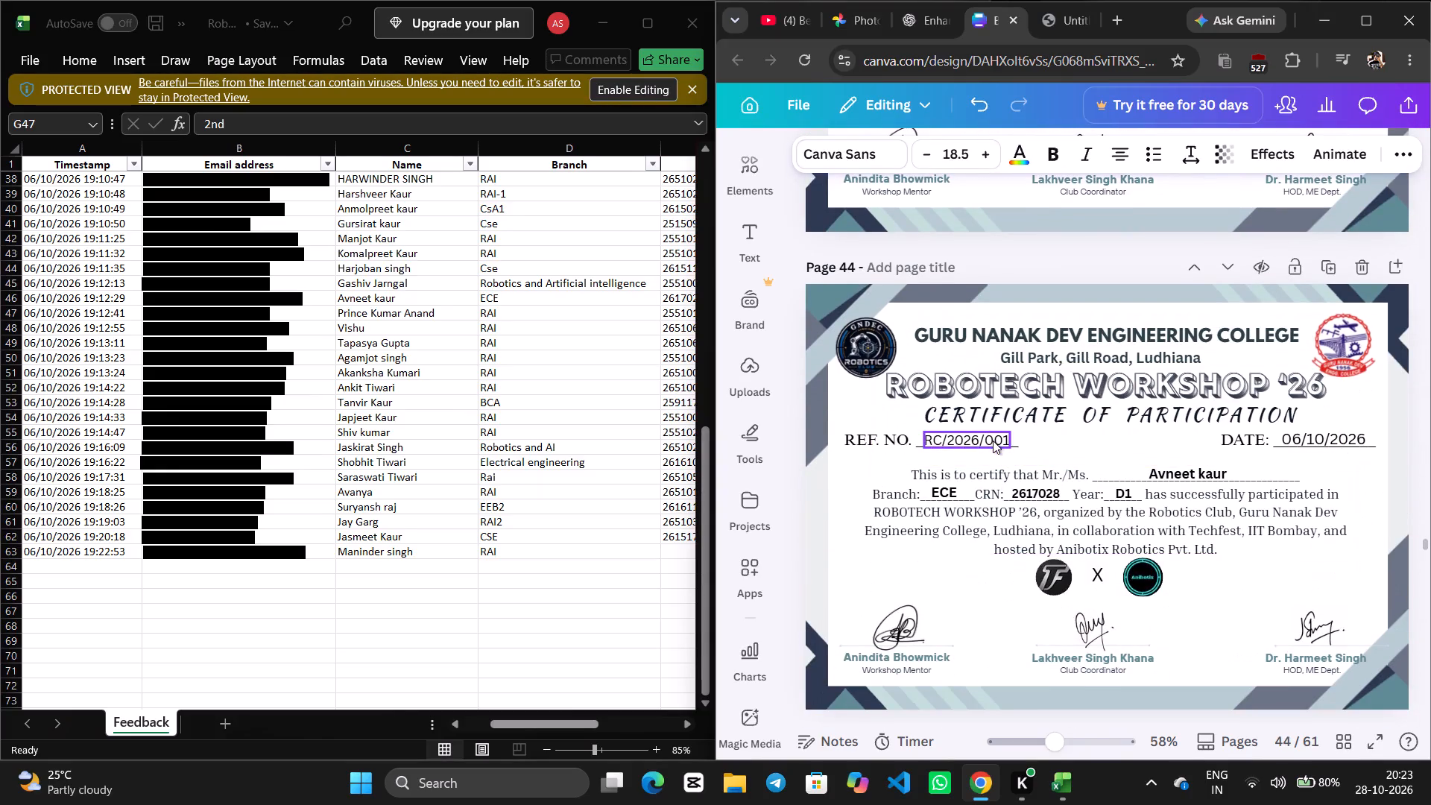
left_click(993, 441)
left_click(999, 443)
left_click(998, 441)
key("Right")
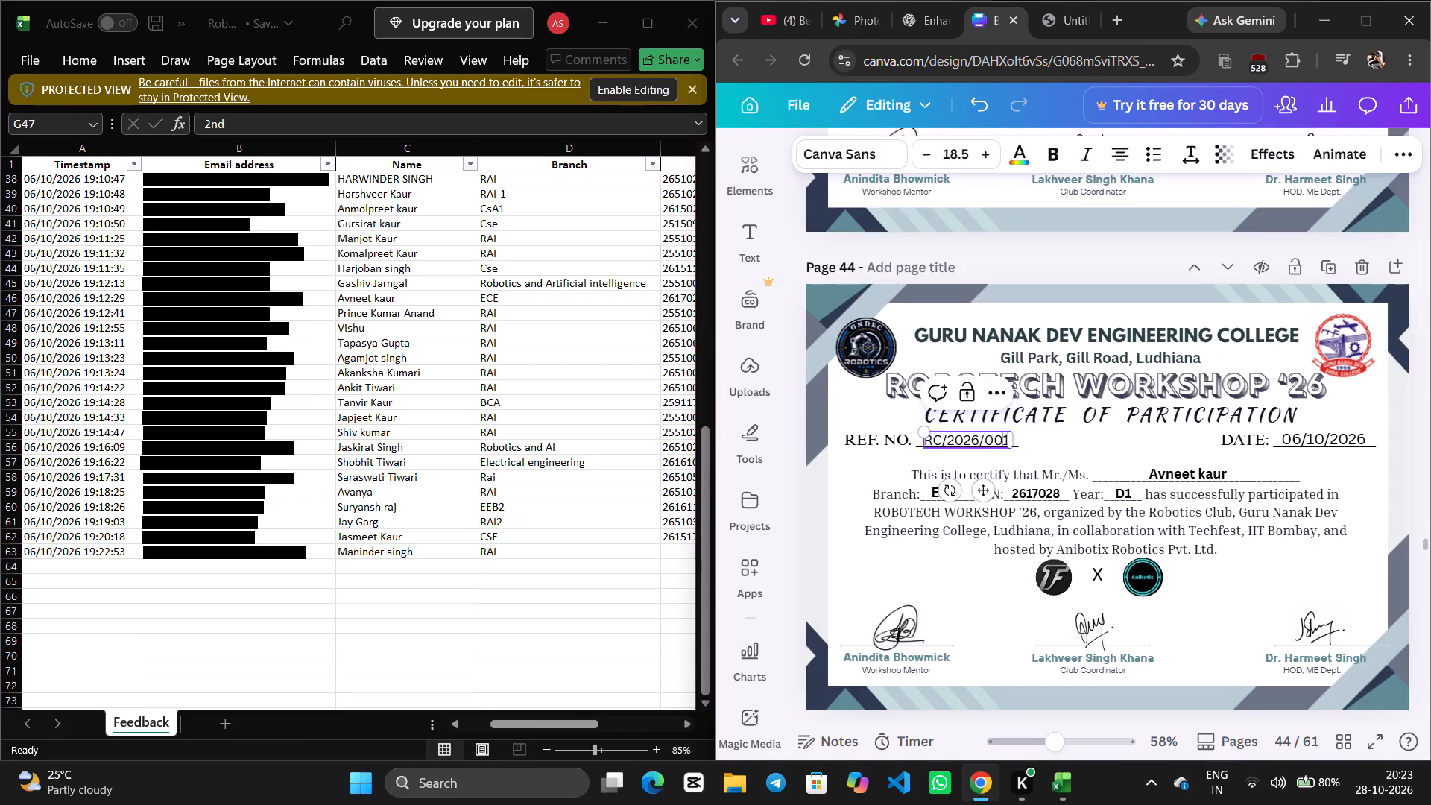
key("Right")
key("BackSpace")
key("BackSpace")
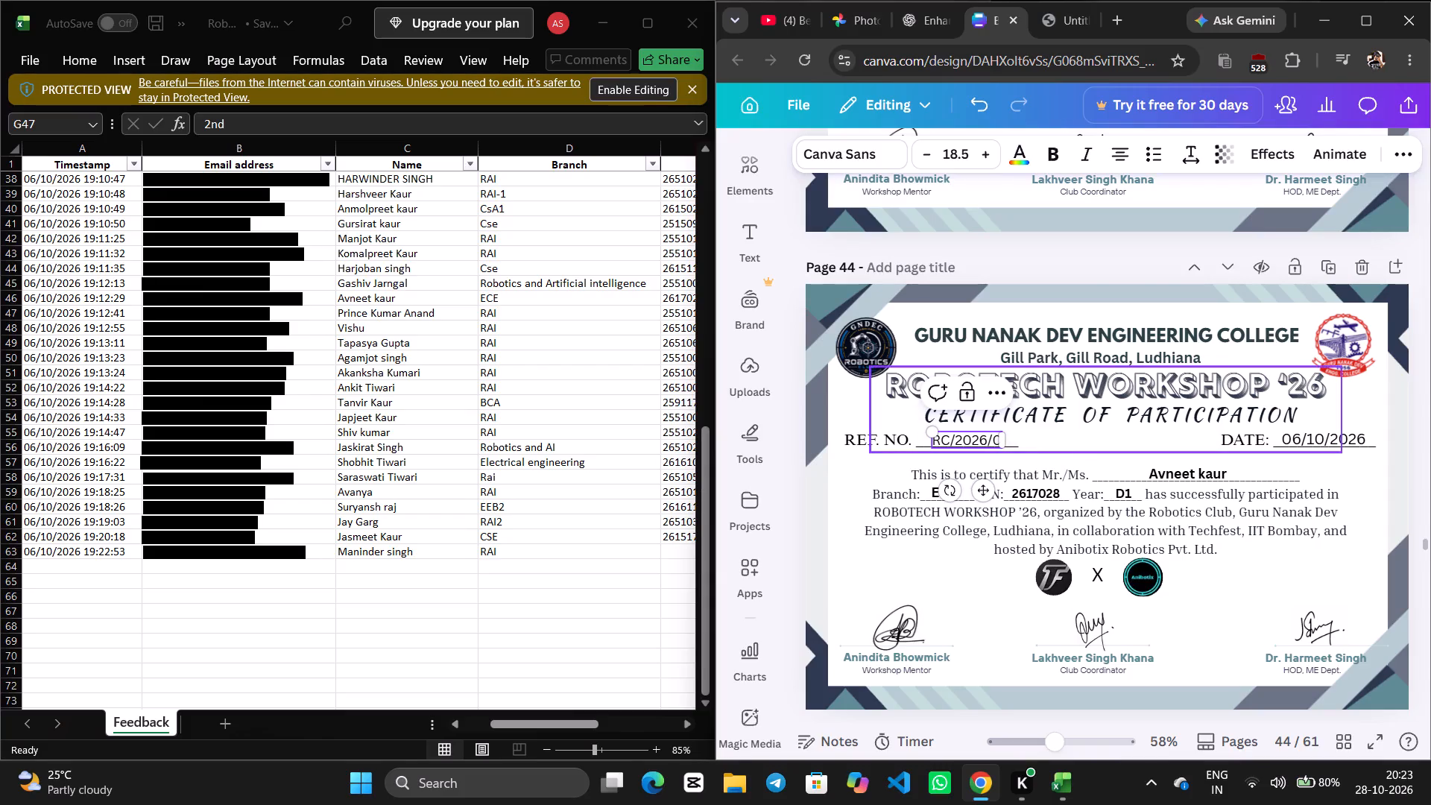
type("44")
Set the reference number on the page 45 certificate to RC/2026/045.
scroll(1052, 453, "down", 2)
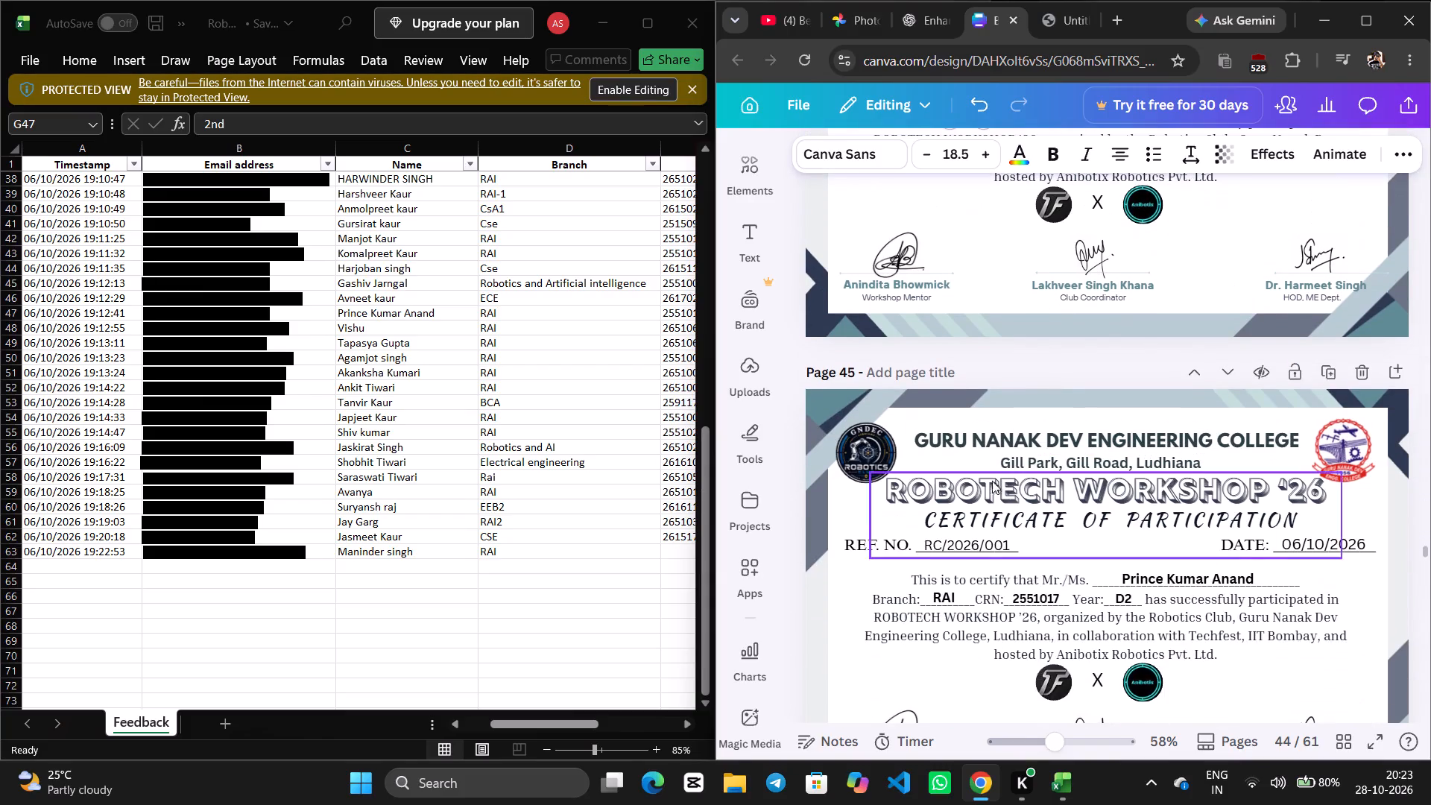
double_click(988, 541)
left_click(993, 541)
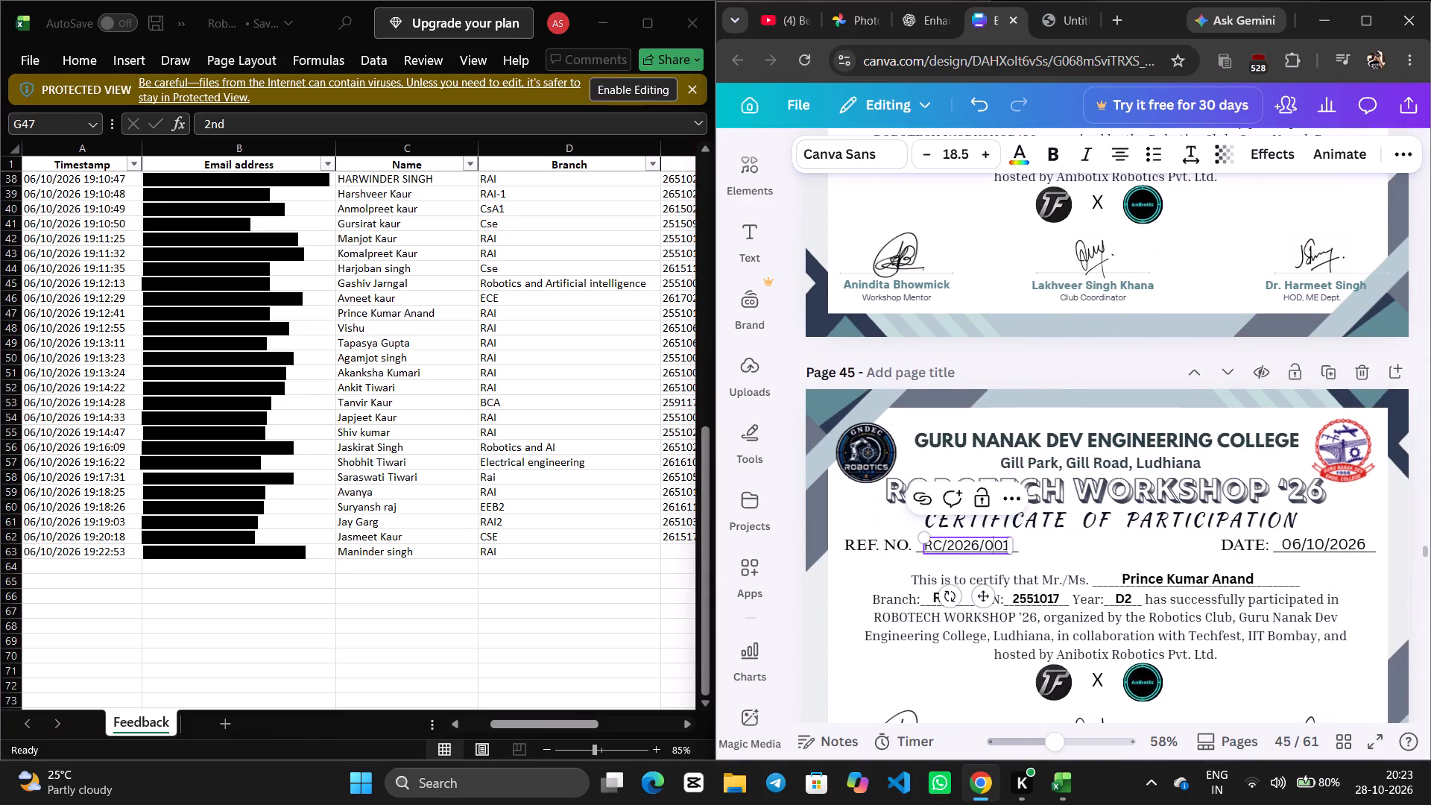
key("Right")
key("Right")
key("BackSpace")
key("BackSpace")
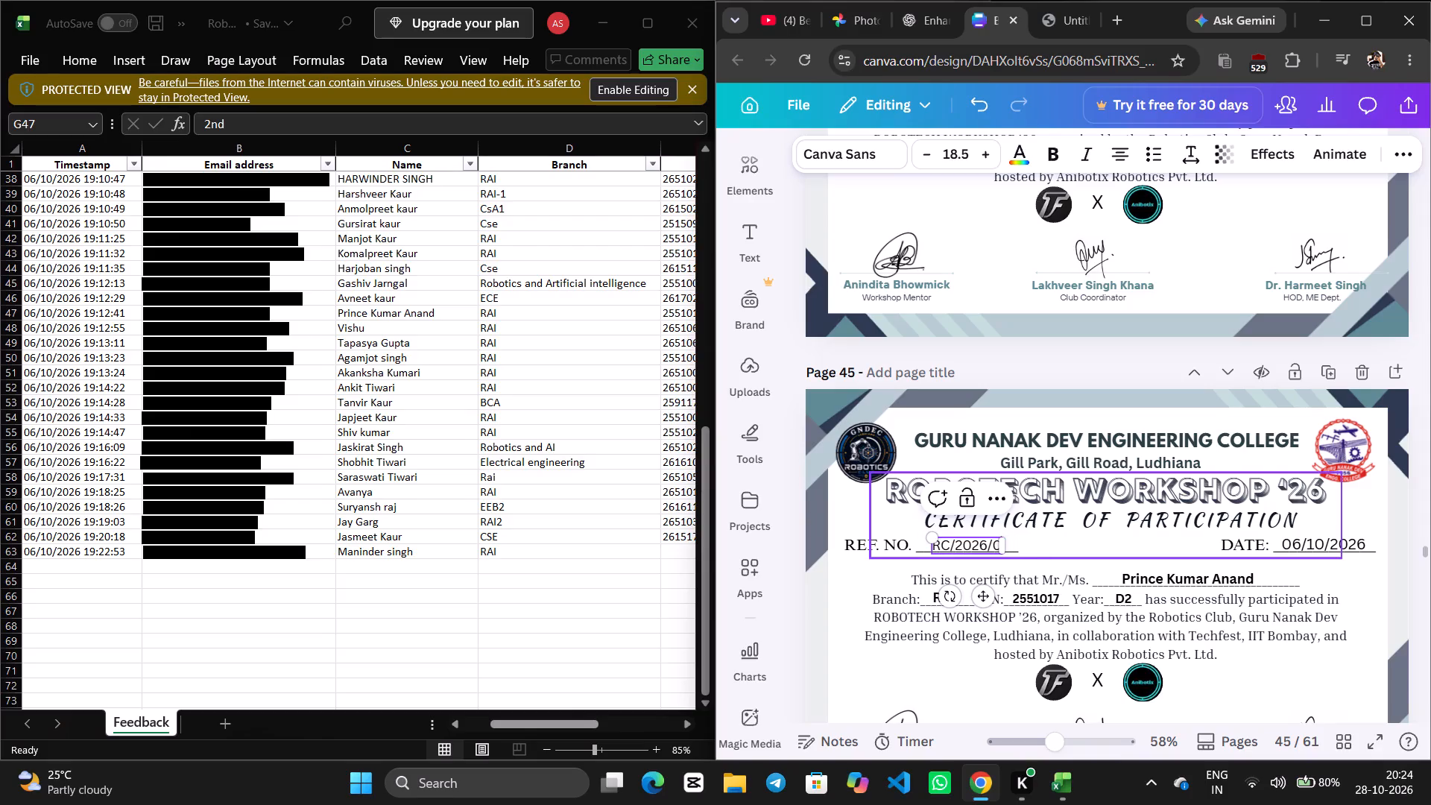
key("4")
key("5")
Set the reference number on the page 46 certificate to RC/2026/046.
scroll(1032, 546, "down", 3)
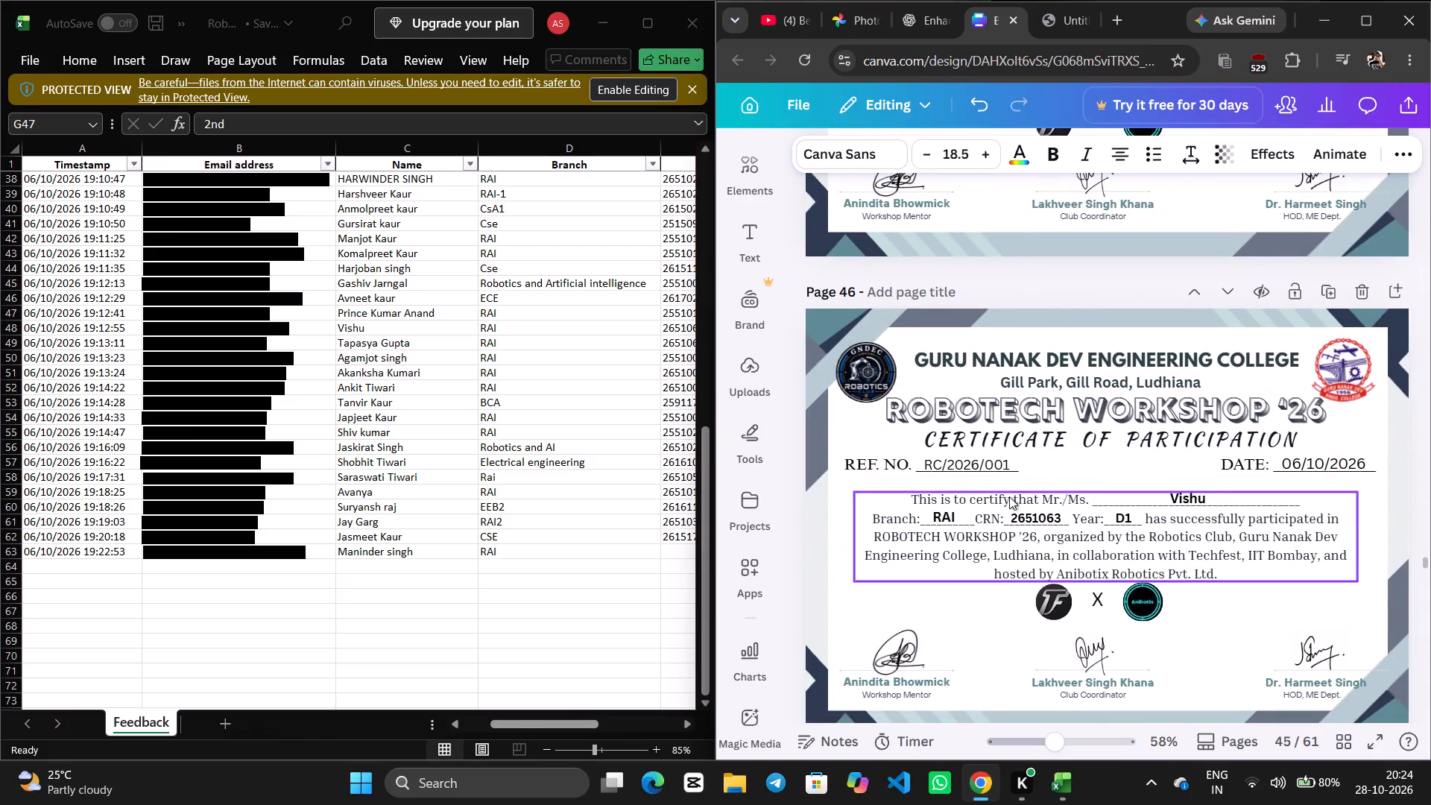
double_click(988, 460)
left_click(995, 462)
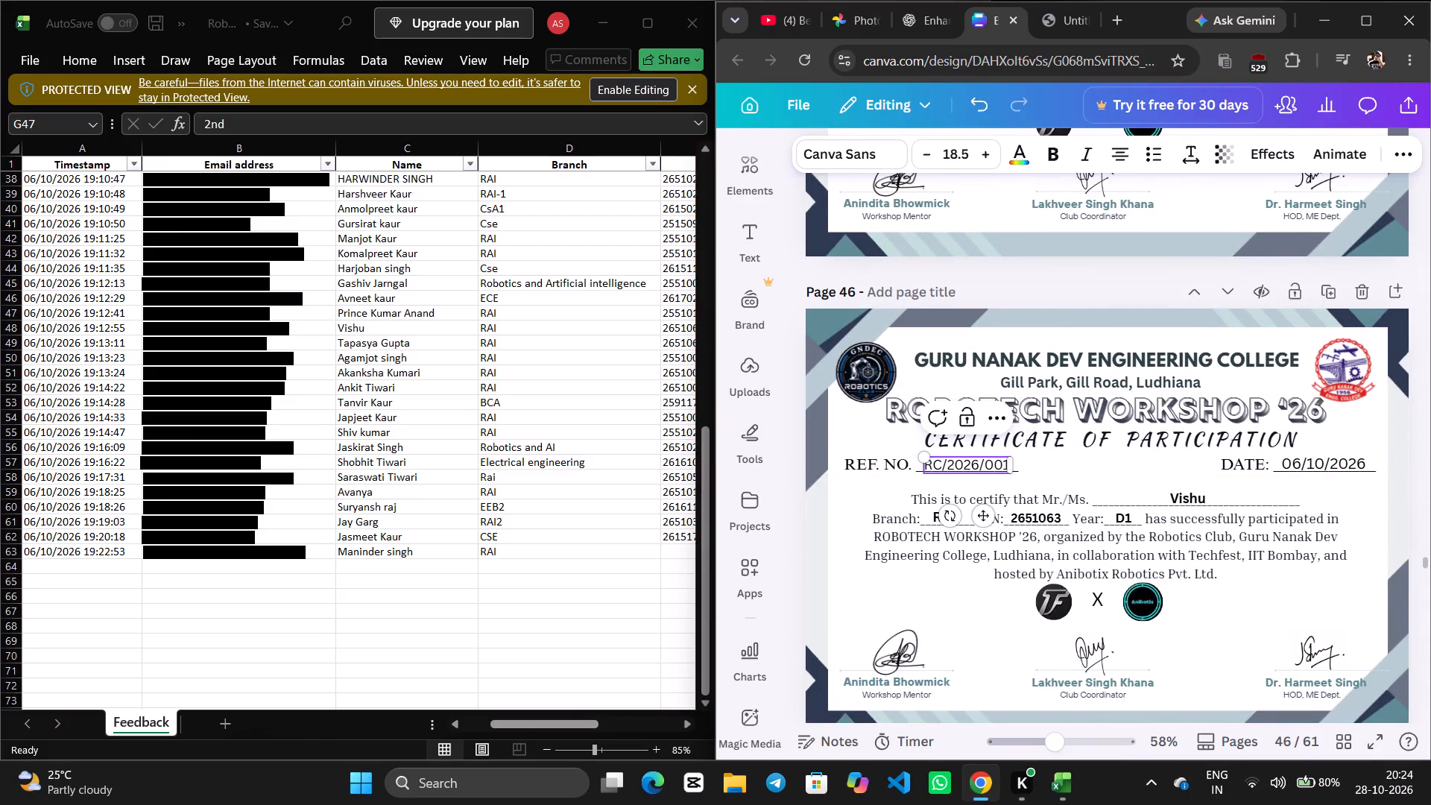
key("Right")
key("Right")
key("BackSpace")
key("BackSpace")
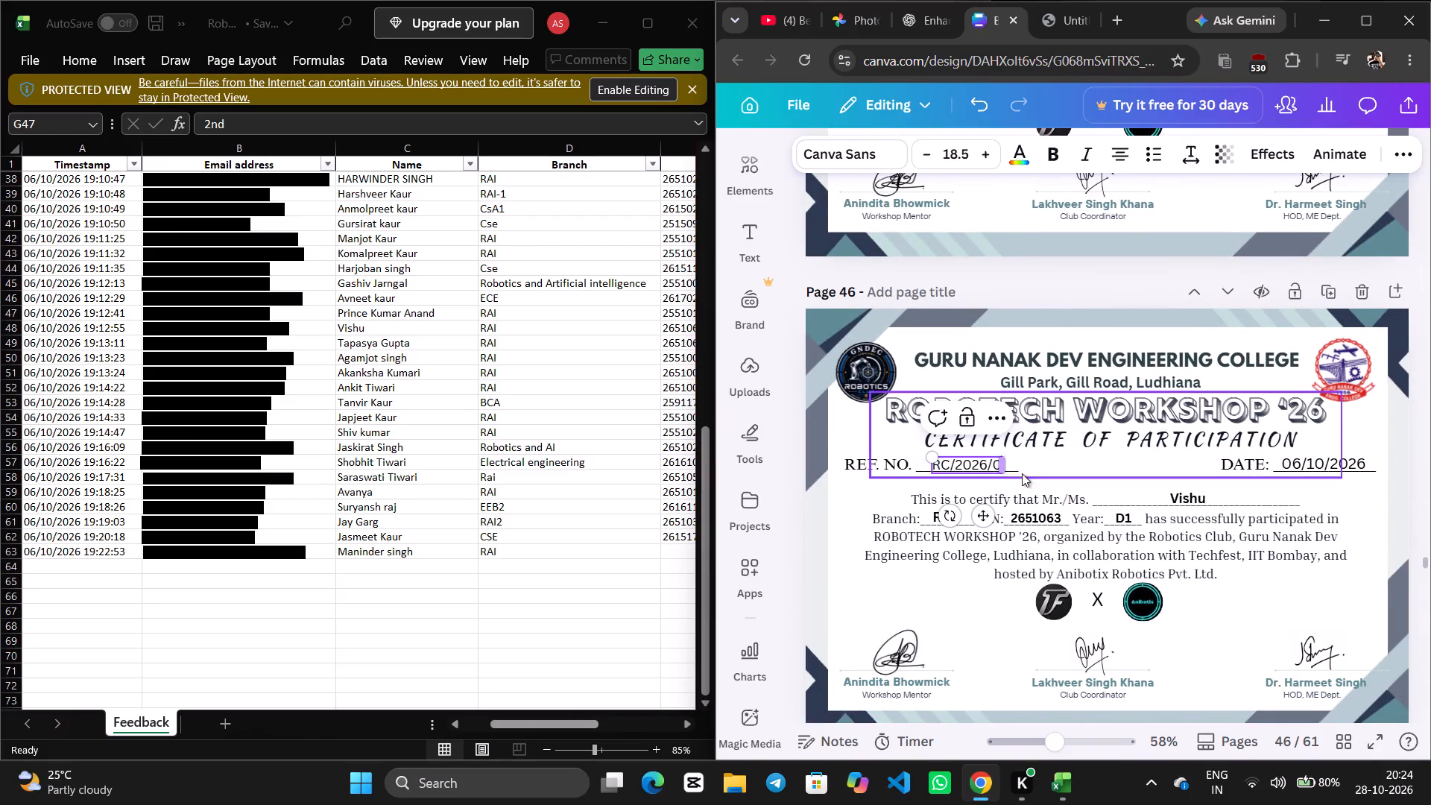
type("46")
Set the reference number on the page 47 certificate to RC/2026/047.
scroll(1023, 473, "down", 2)
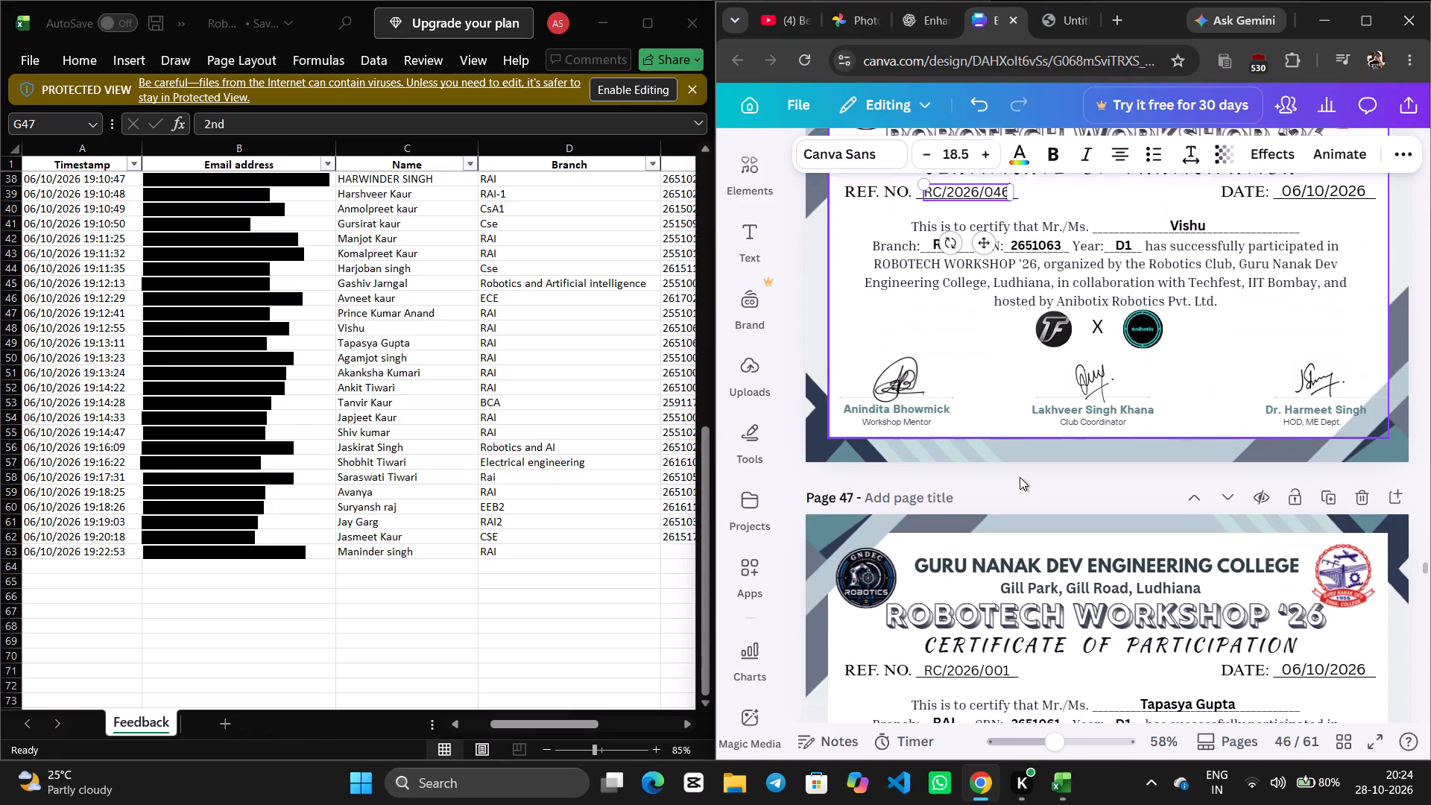
double_click(994, 661)
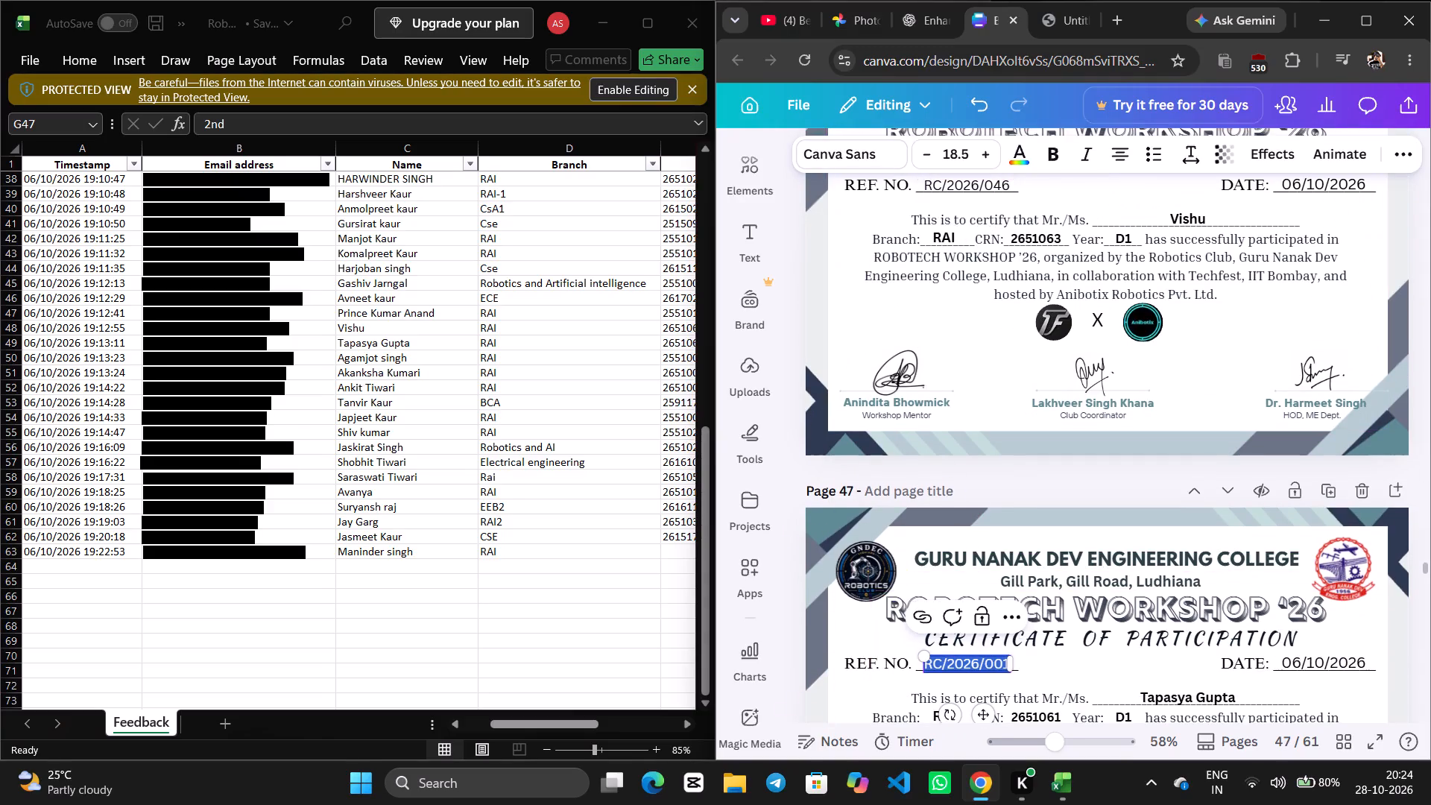
left_click(995, 661)
key("Right")
key("Right")
key("BackSpace")
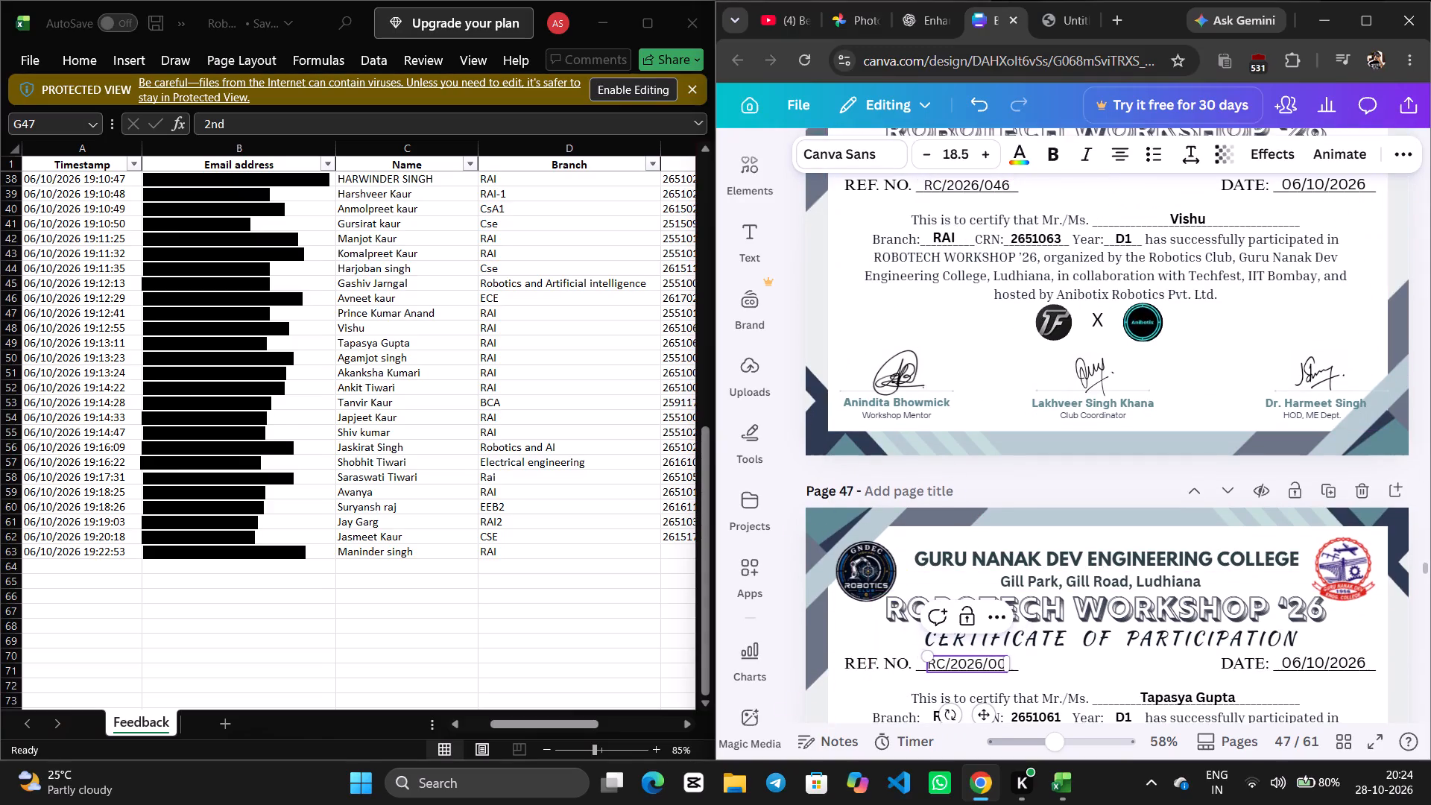
key("BackSpace")
type("47")
Set the reference number on the page 48 certificate to RC/2026/048.
scroll(1020, 654, "down", 5)
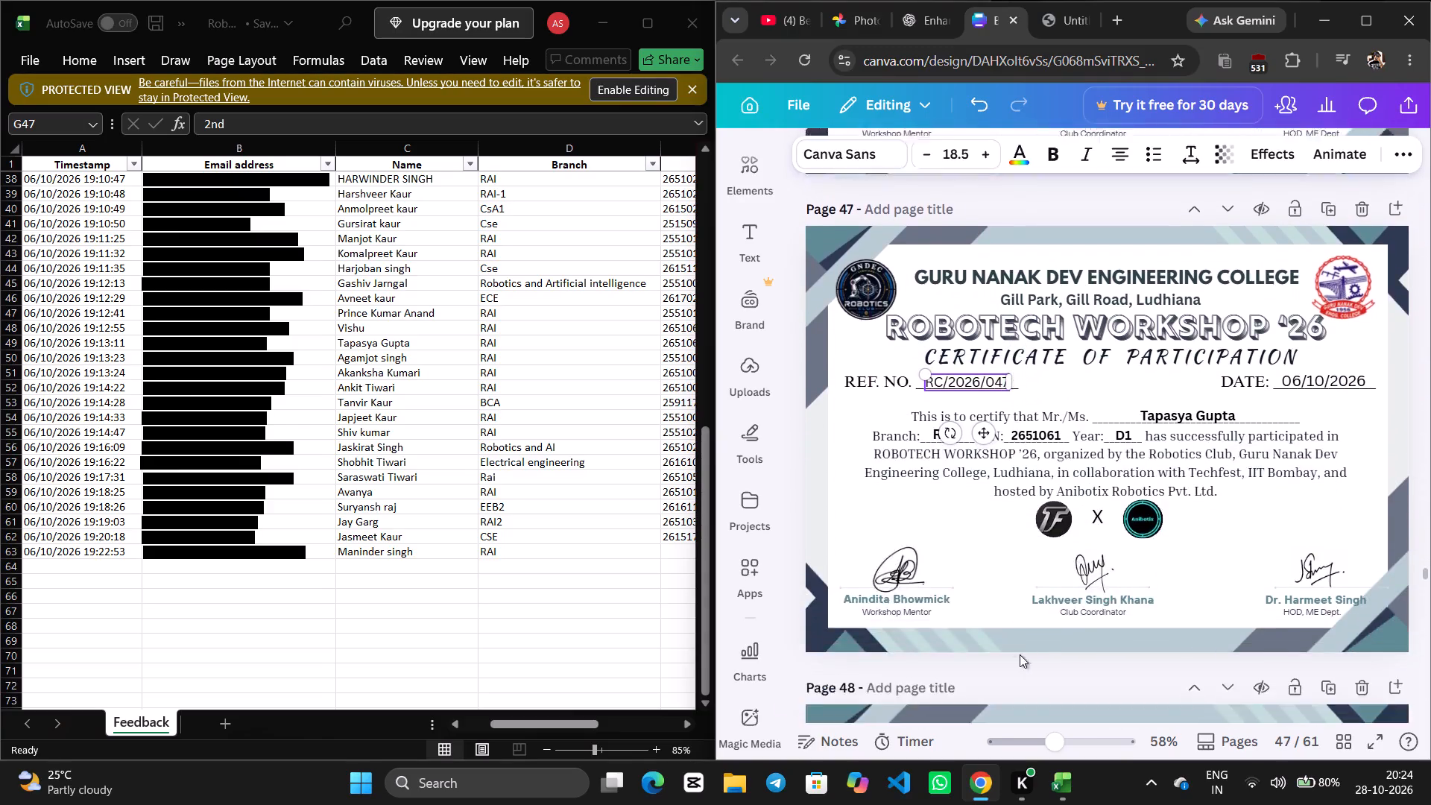
scroll(1021, 613, "down", 2)
double_click(986, 299)
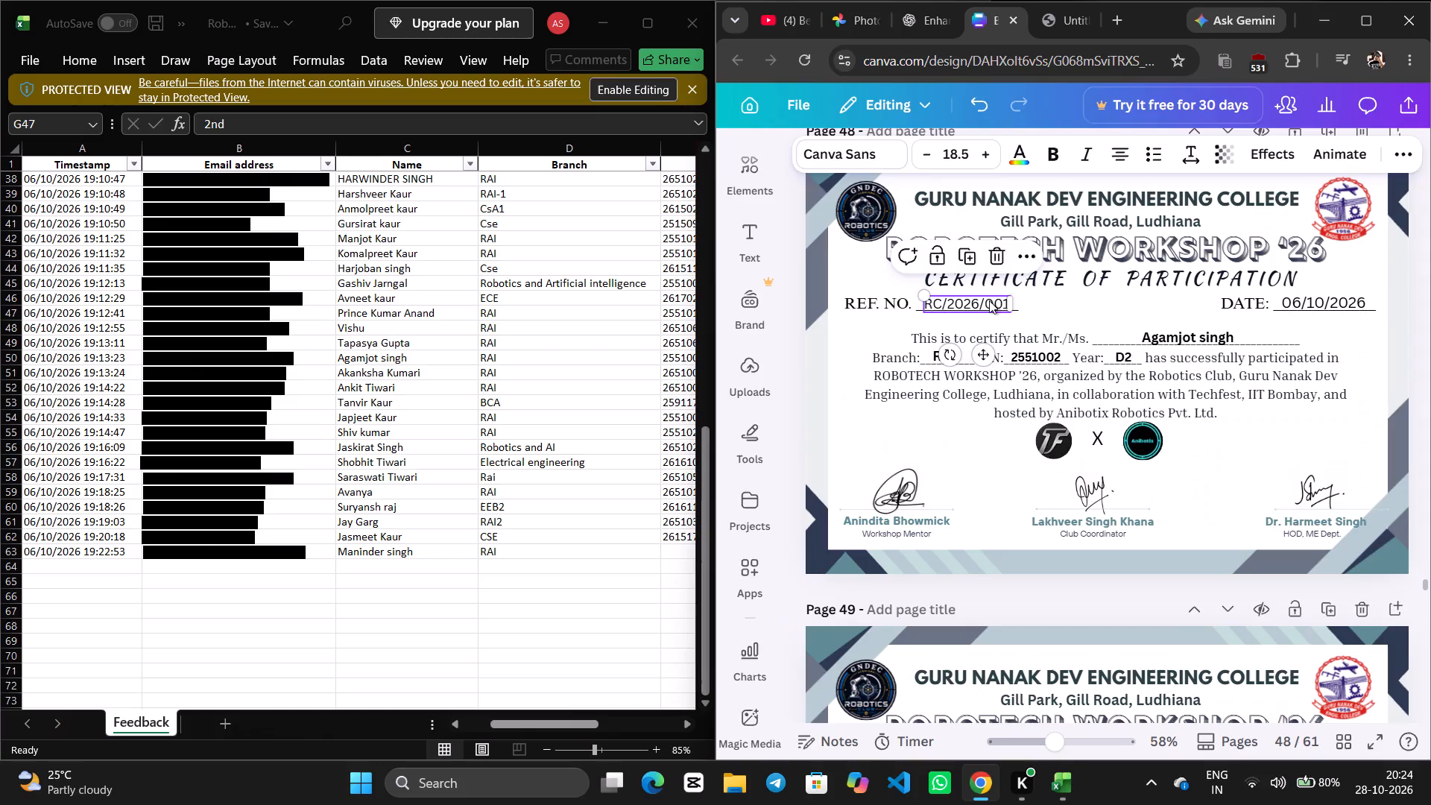
key("Right")
key("Right")
left_click(991, 303)
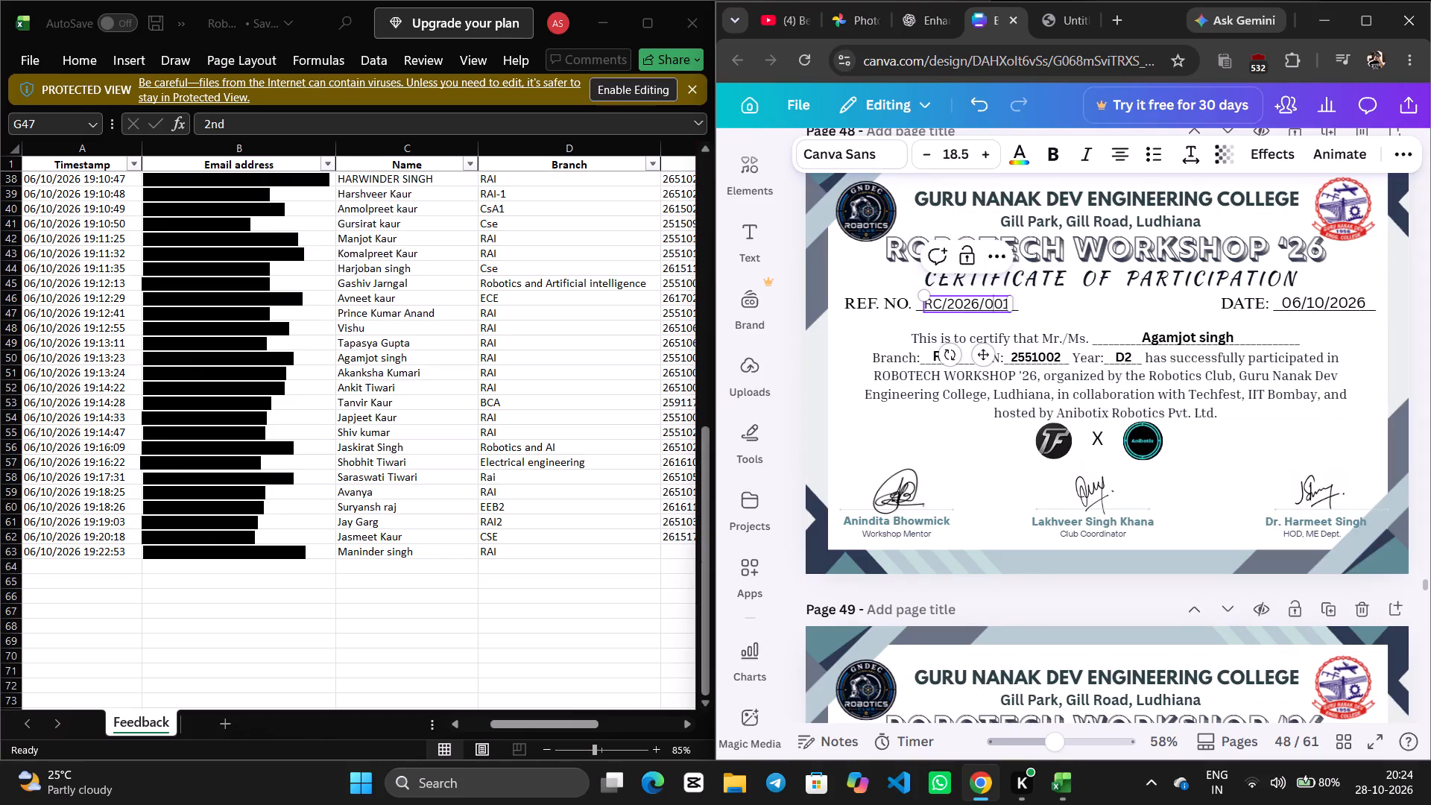
key("Right")
key("Right")
key("BackSpace")
key("BackSpace")
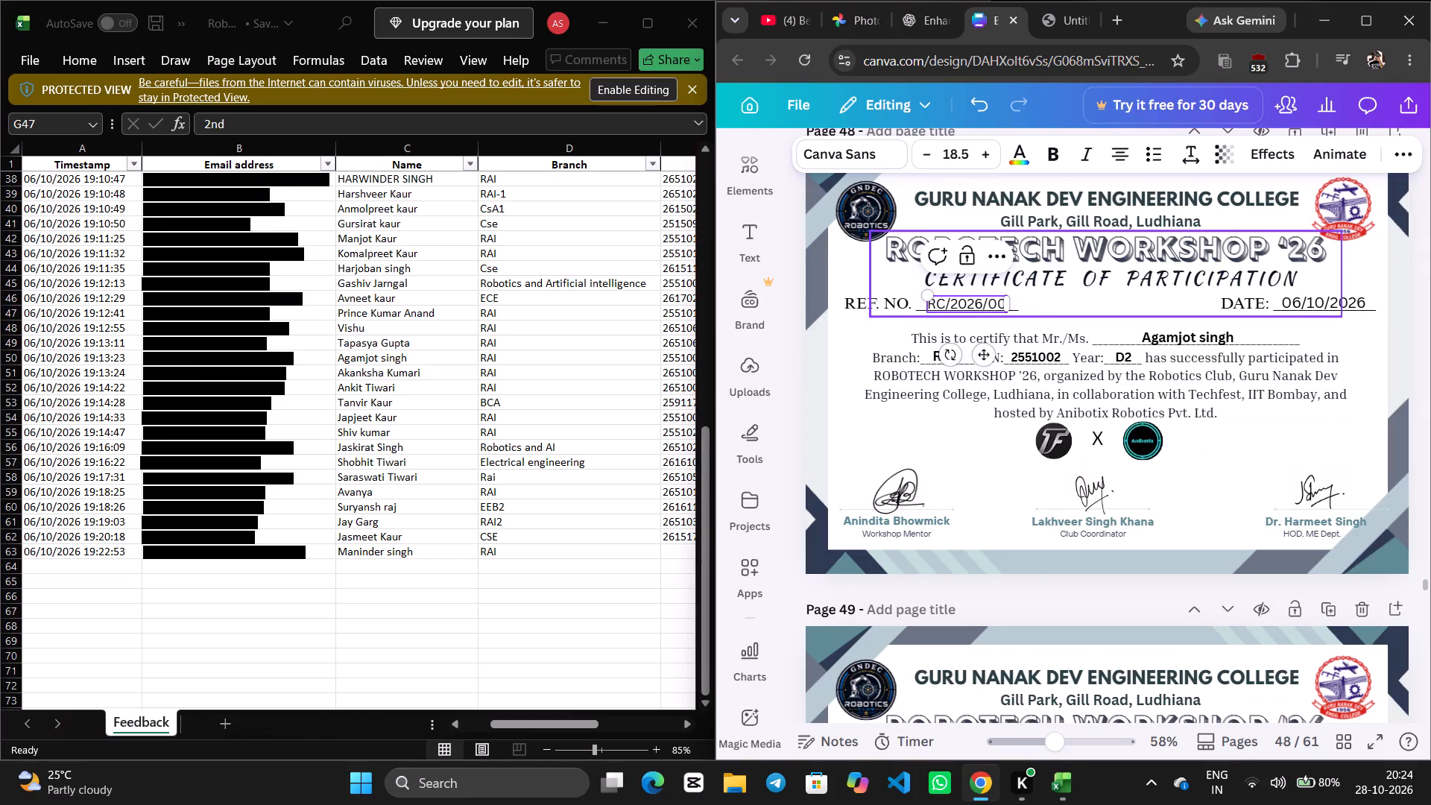
type("48")
Set the reference number on the page 49 certificate to RC/2026/049.
scroll(1049, 347, "down", 2)
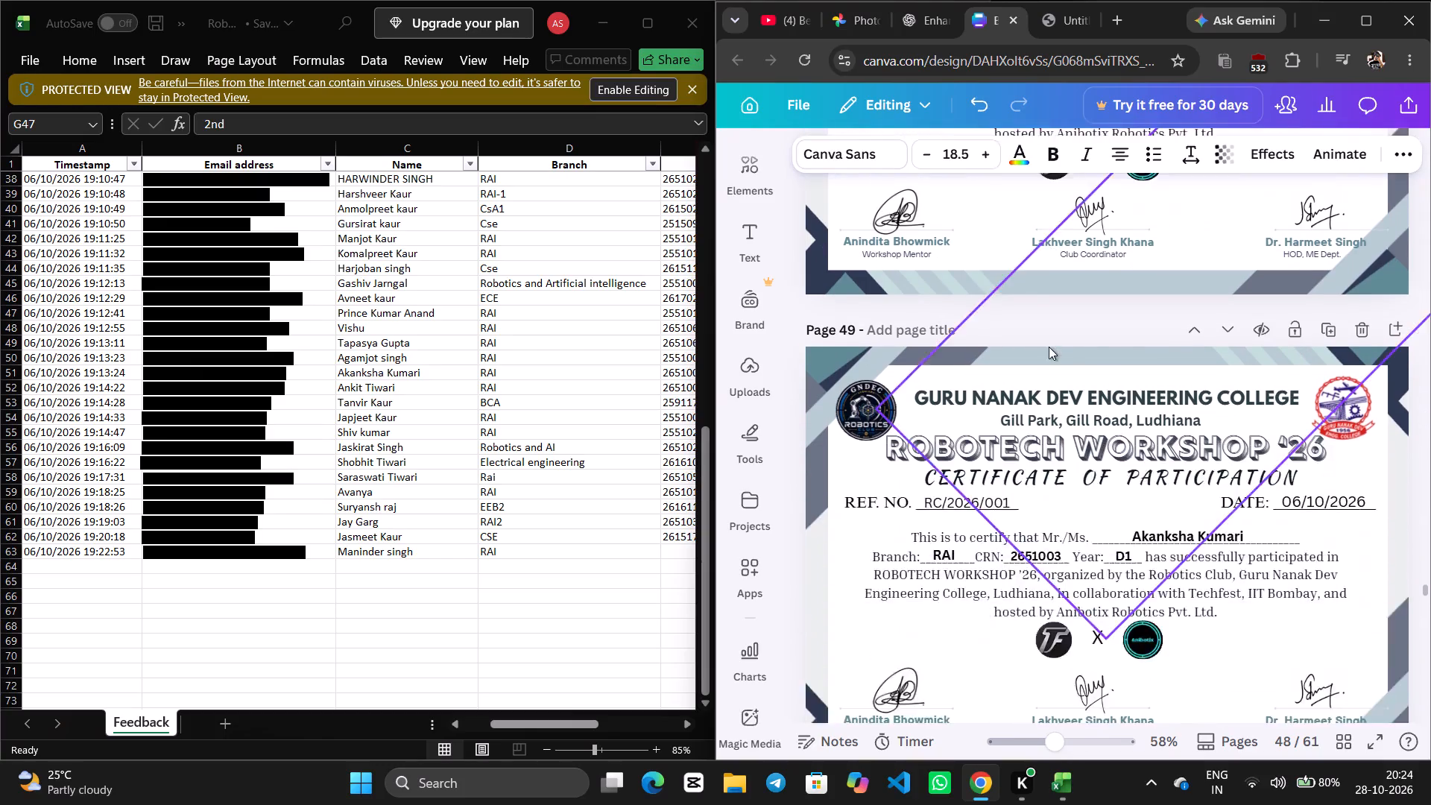
scroll(1049, 347, "down", 1)
double_click(985, 310)
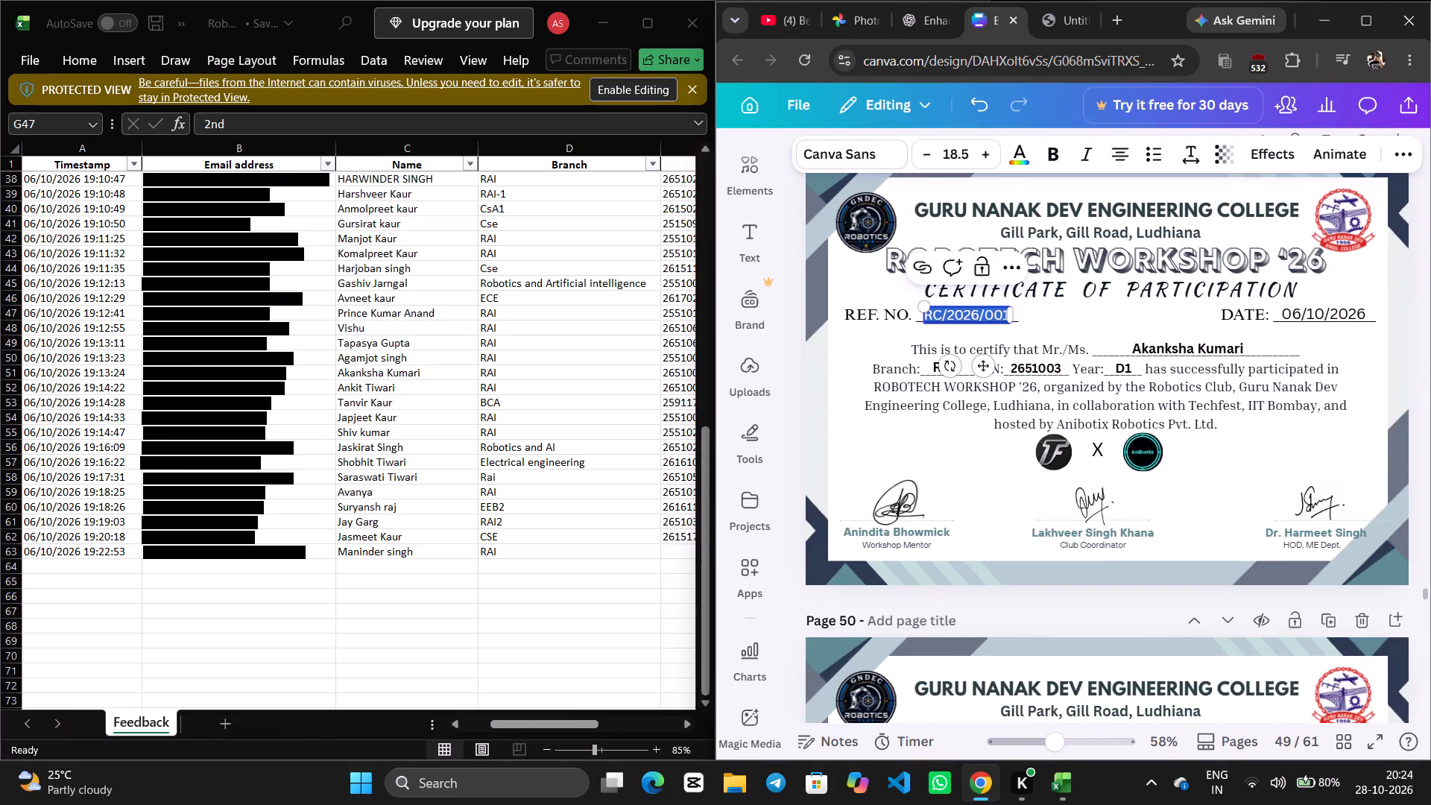
left_click(987, 310)
key("Right")
key("Right")
key("Right")
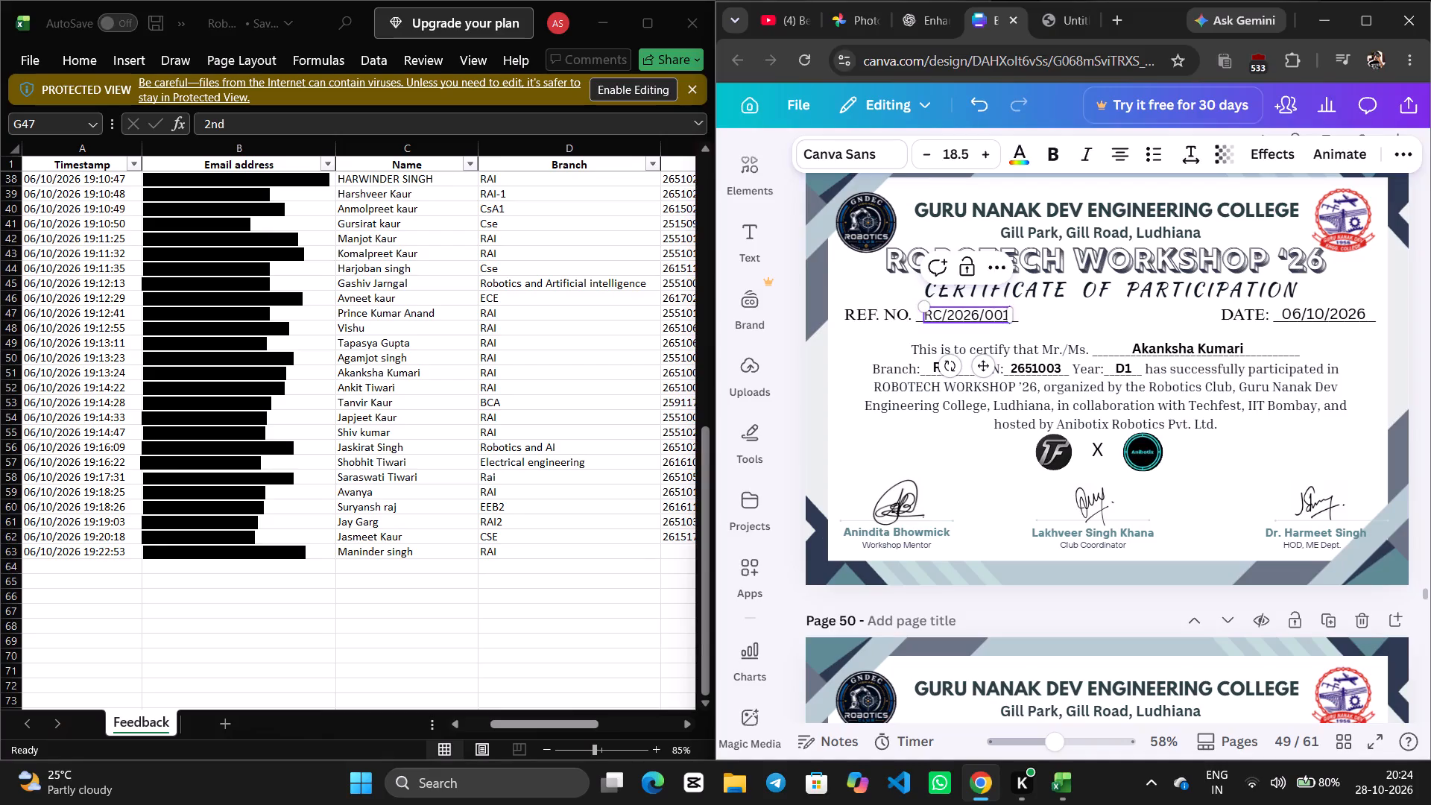
key("BackSpace")
key("BackSpace")
type("49")
Set the reference number on the page 50 certificate to RC/2026/050.
scroll(994, 311, "up", 1)
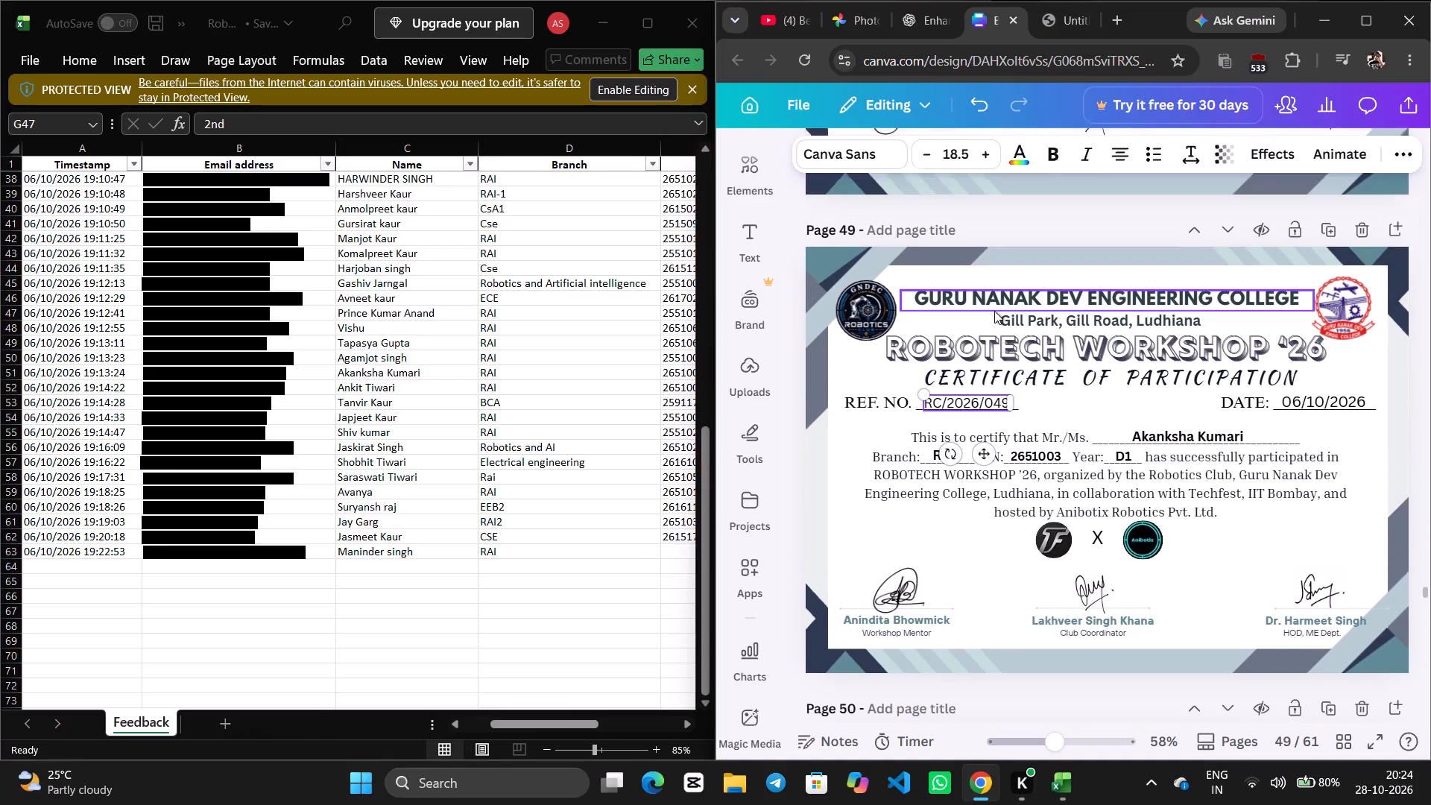
scroll(994, 311, "up", 1)
scroll(994, 311, "down", 5)
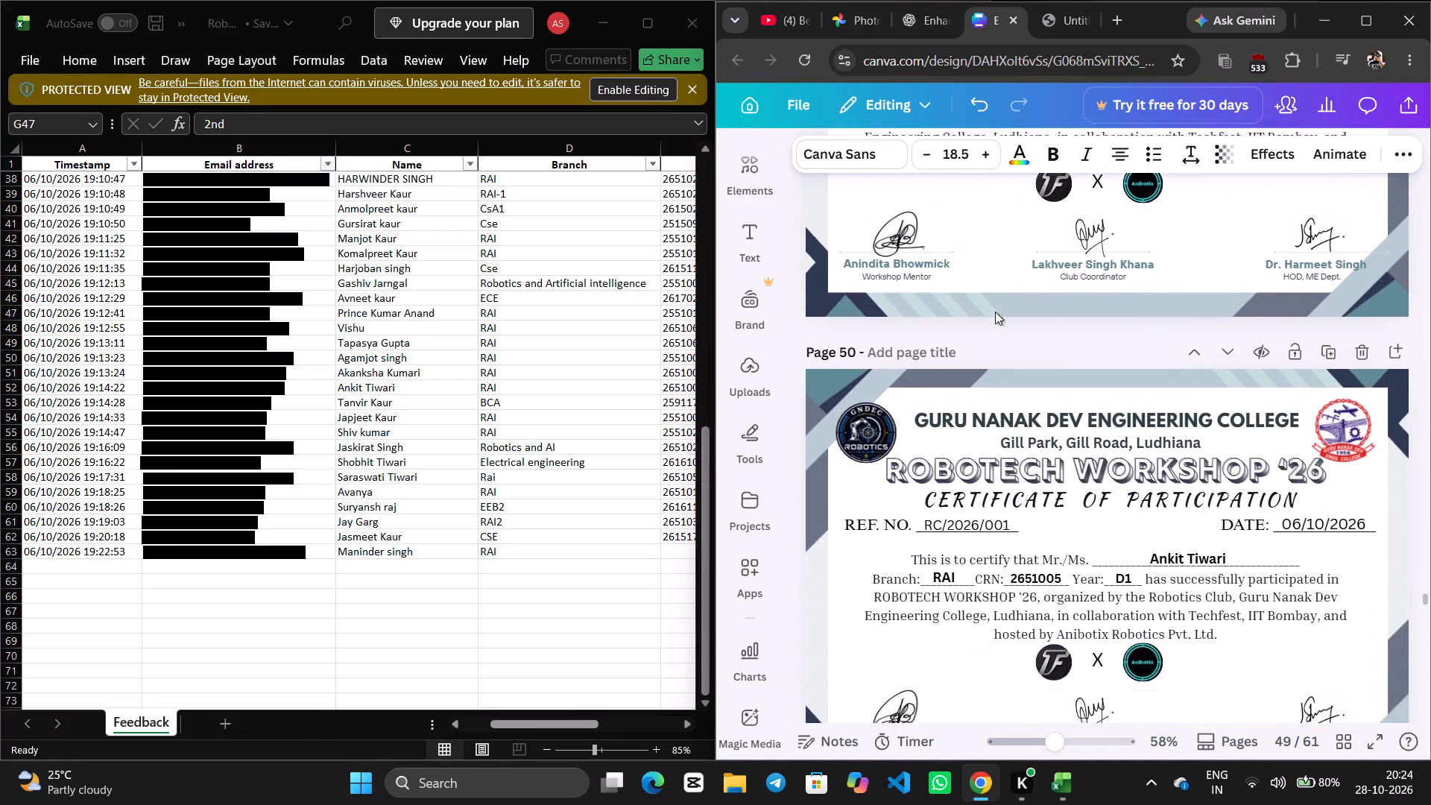
scroll(995, 312, "down", 1)
double_click(999, 419)
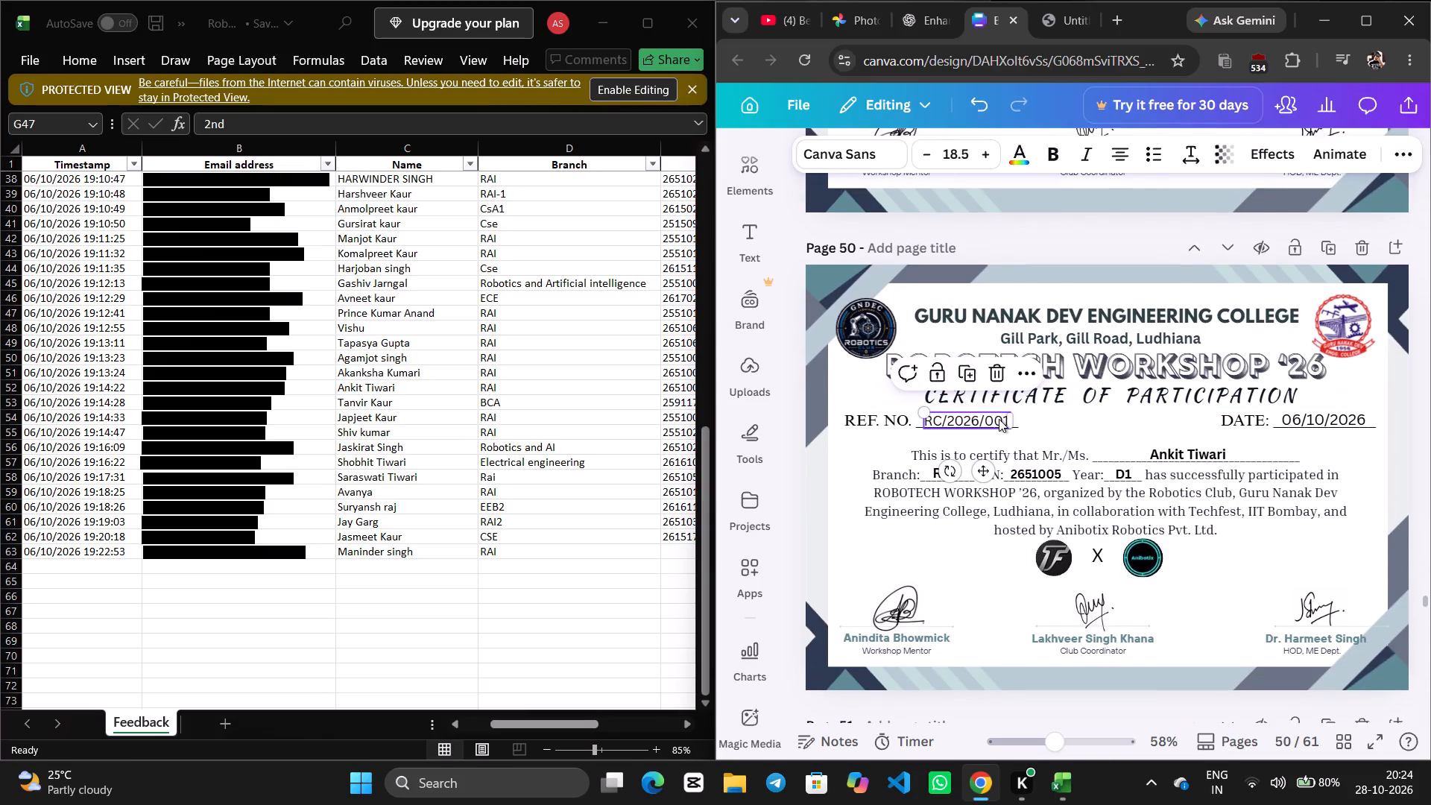
left_click(996, 420)
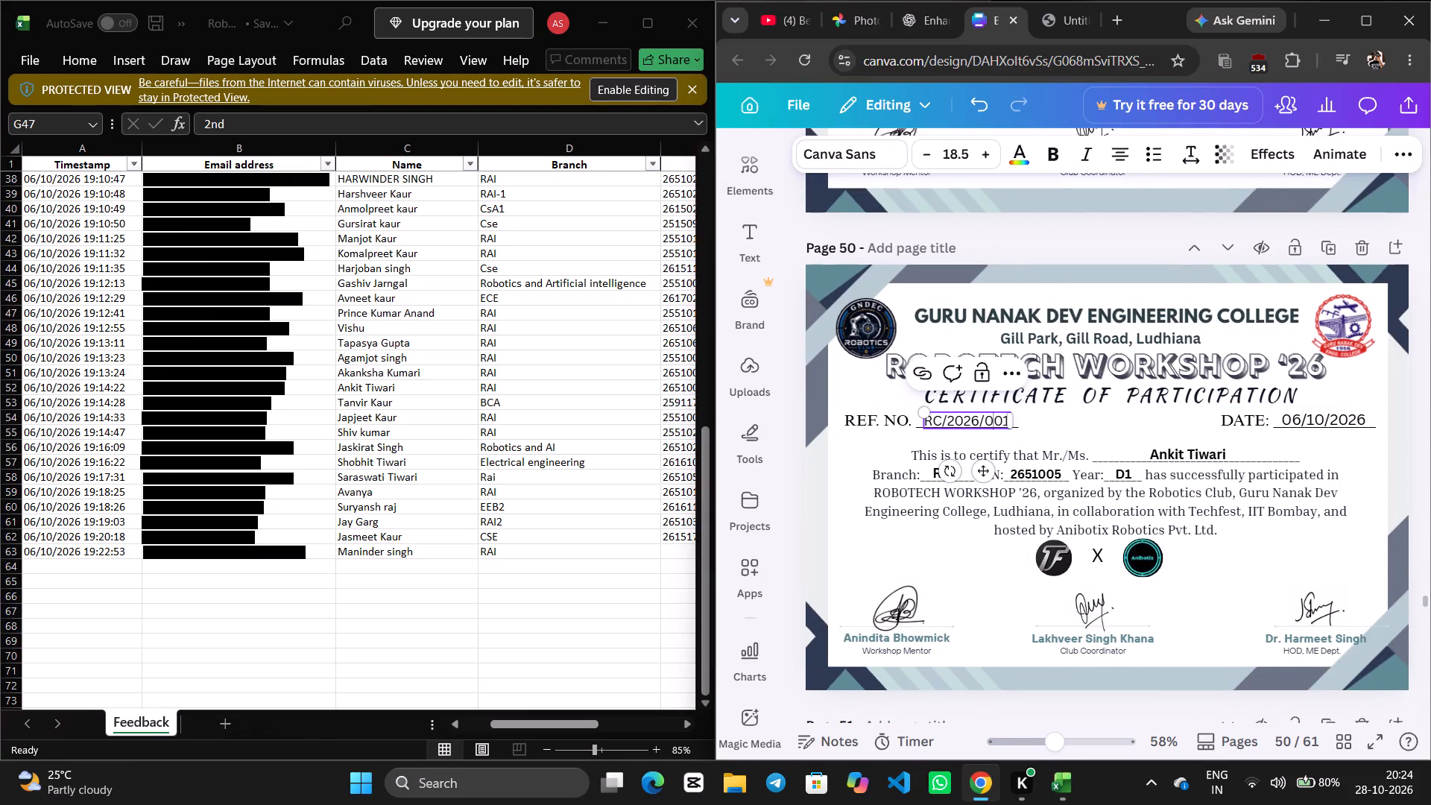
key("Right")
key("Right")
key("BackSpace")
key("BackSpace")
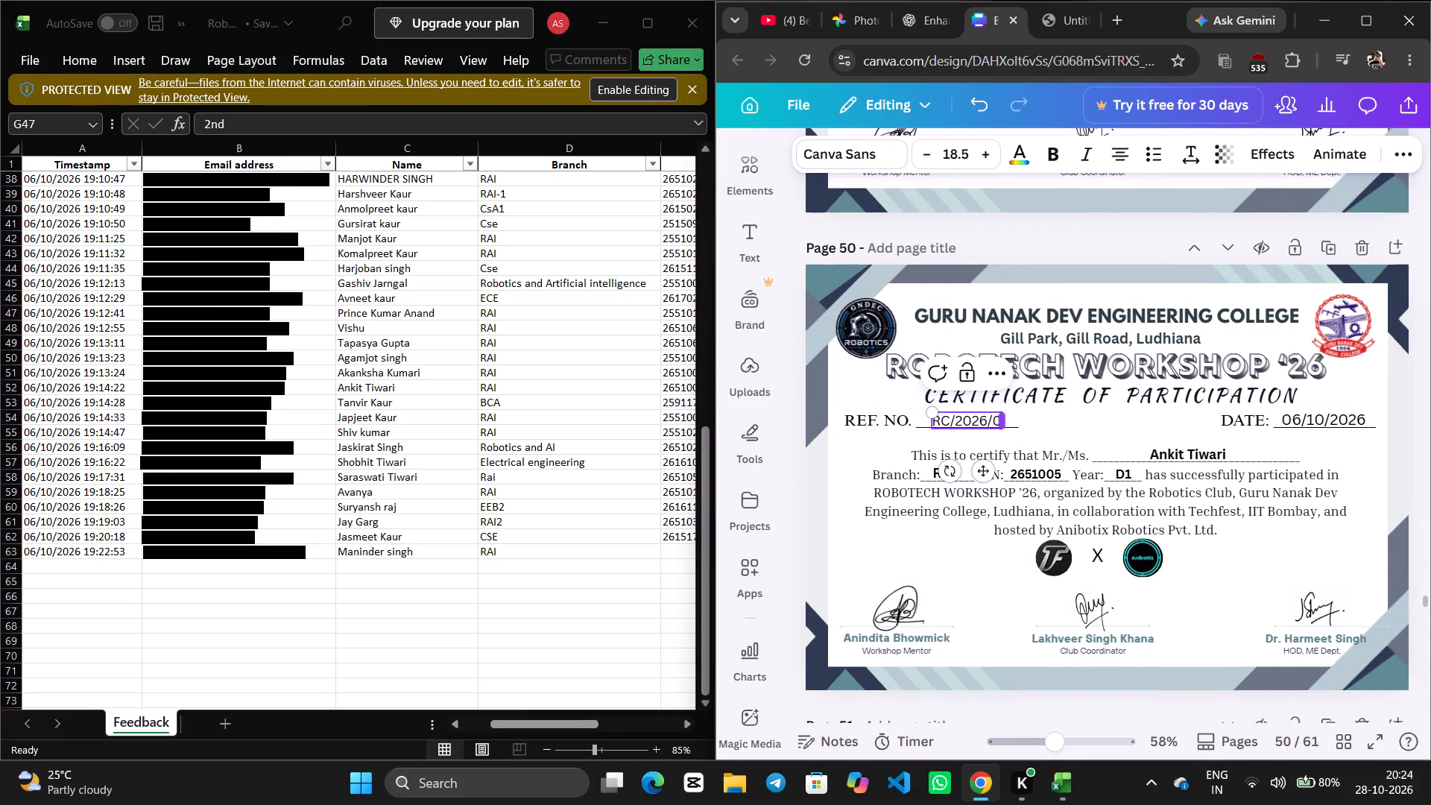
type("50")
Set the reference number on the page 51 certificate to RC/2026/051.
scroll(1018, 415, "down", 4)
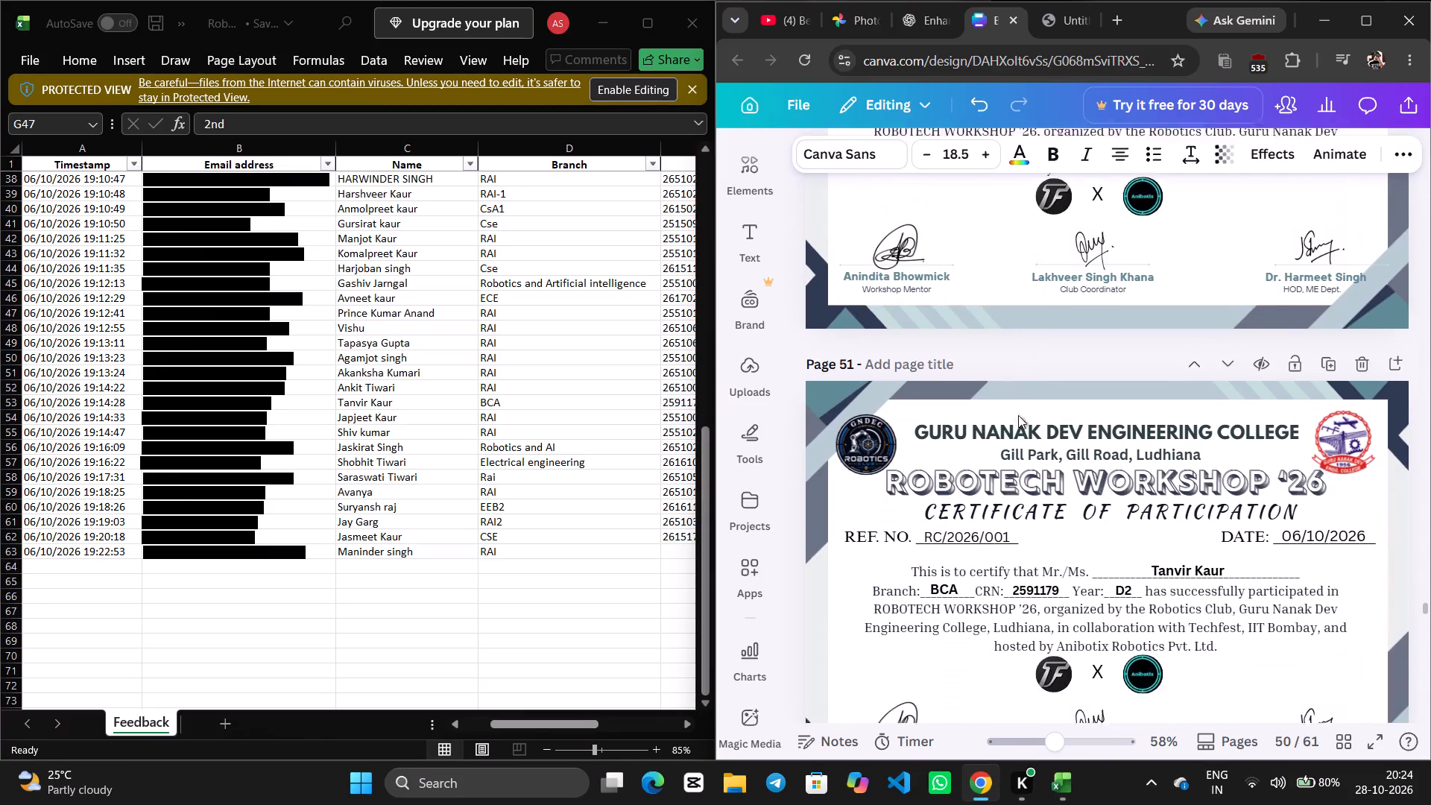
double_click(994, 523)
left_click(994, 523)
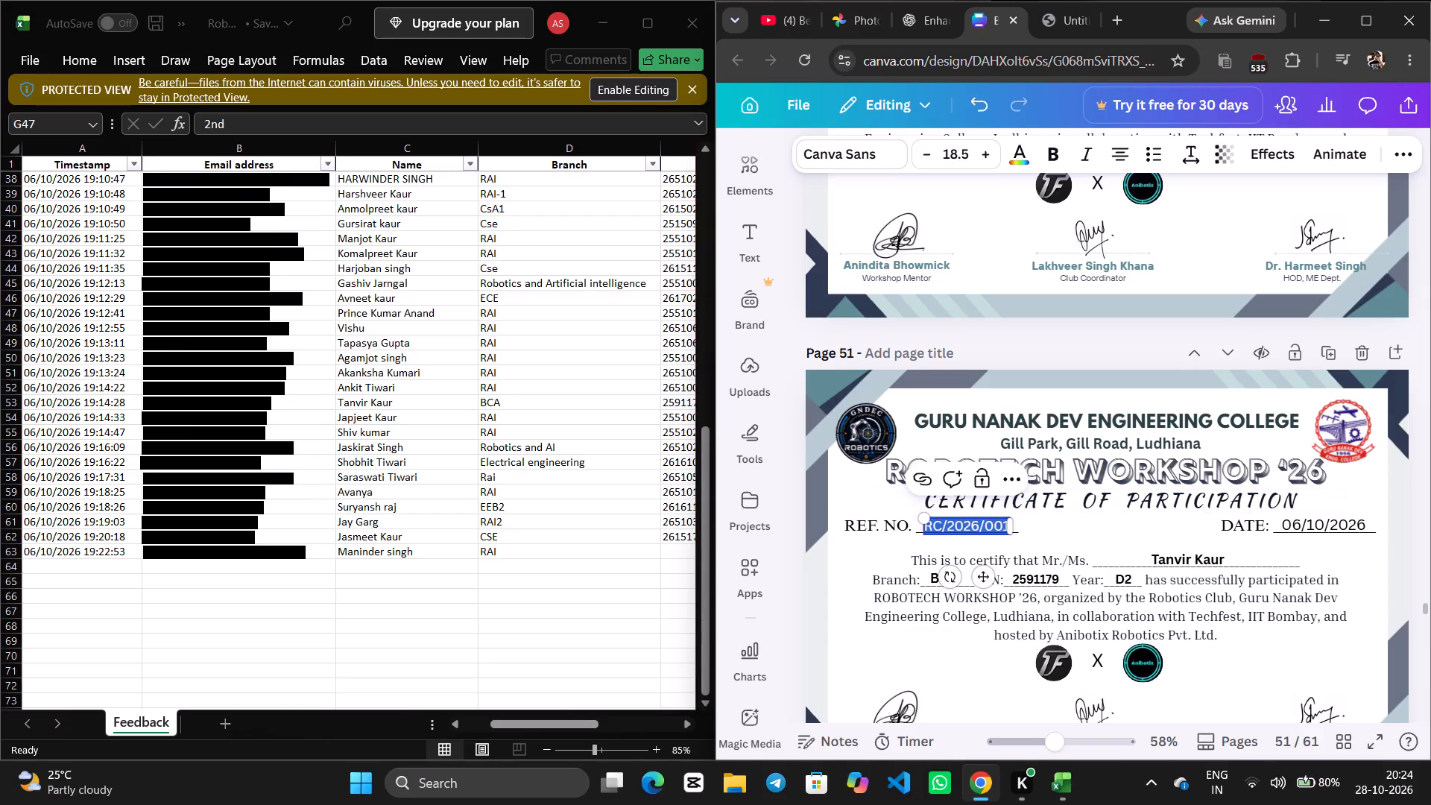
key("Right")
key("Right")
key("BackSpace")
key("BackSpace")
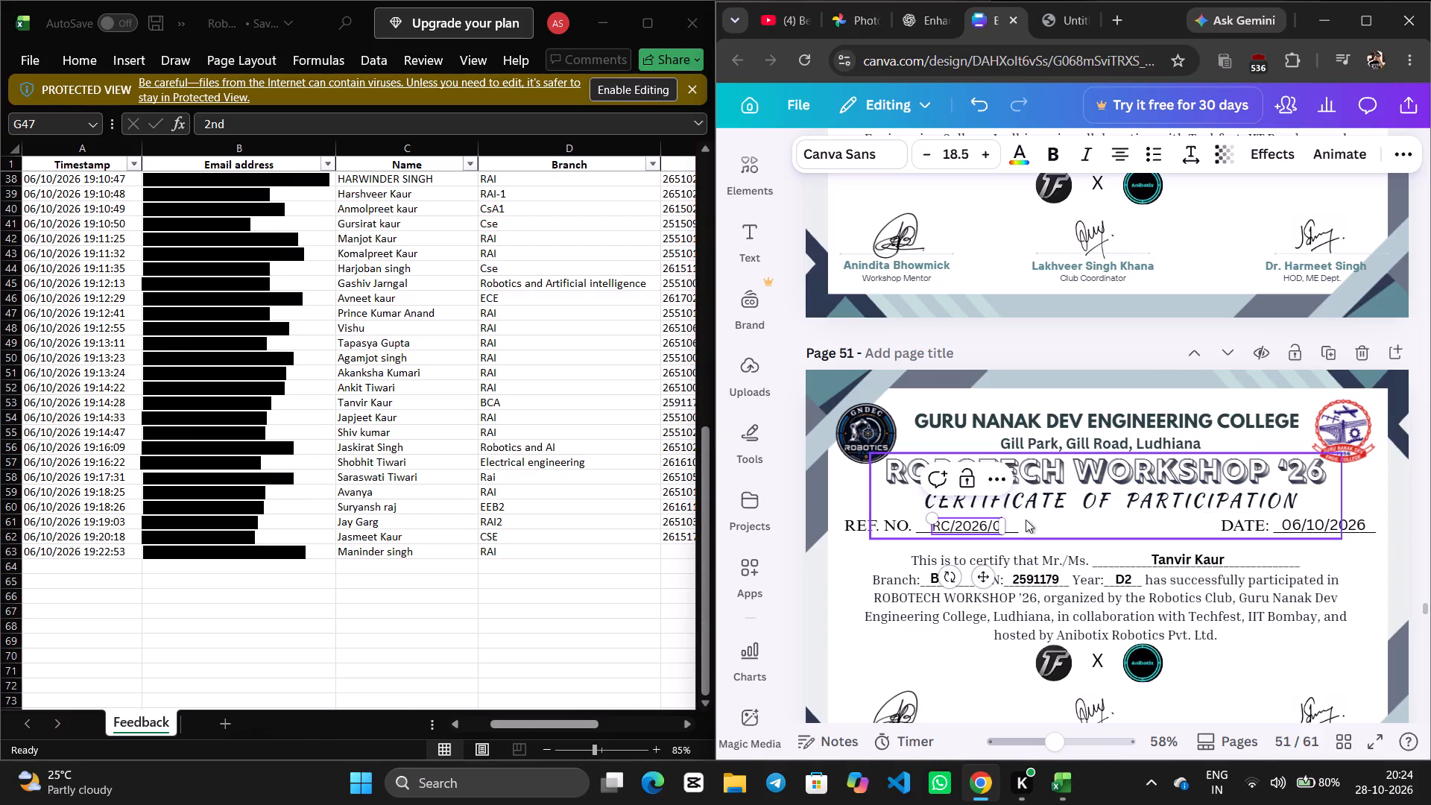
key("5")
key("1")
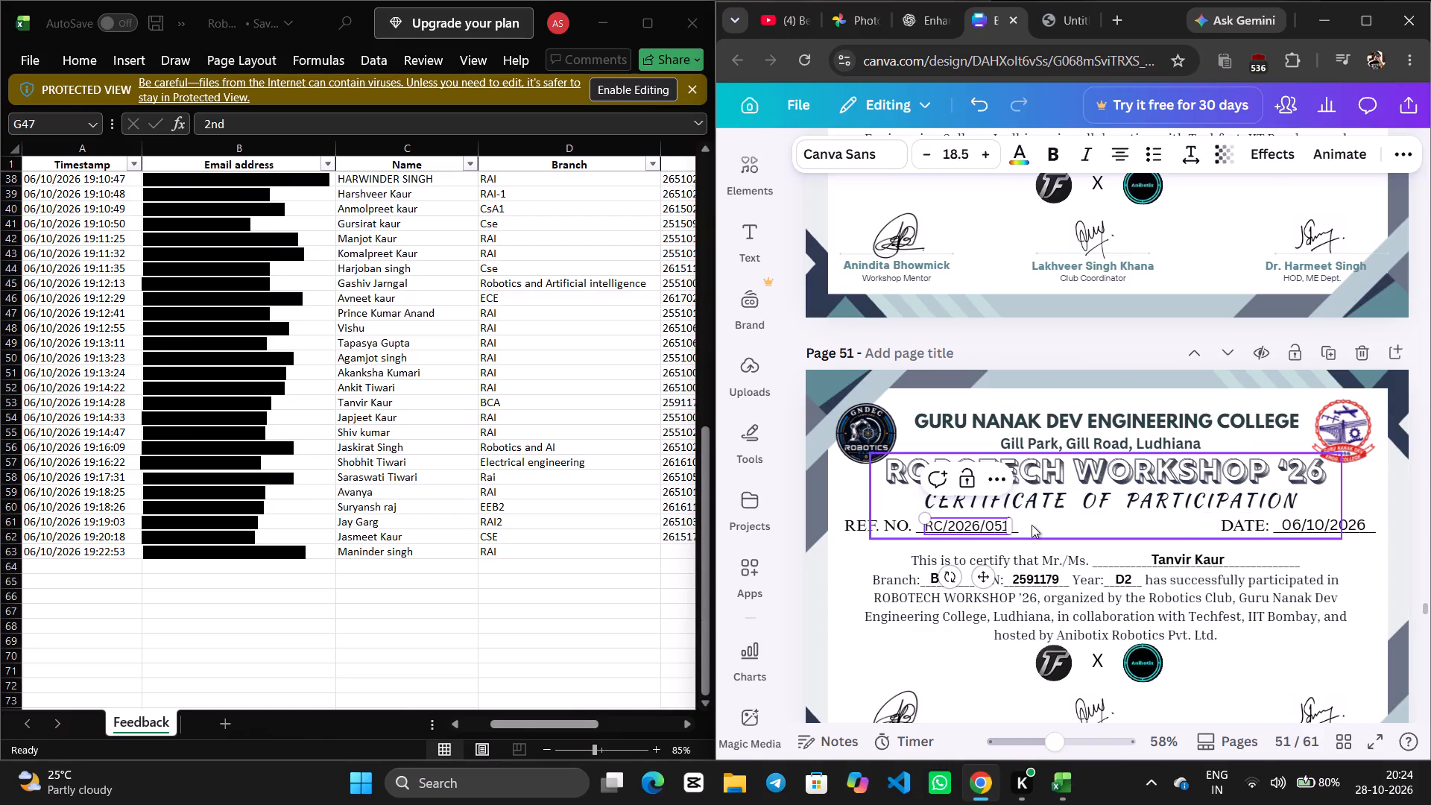
Set the reference number on the page 52 certificate to RC/2026/052.
scroll(1032, 525, "down", 3)
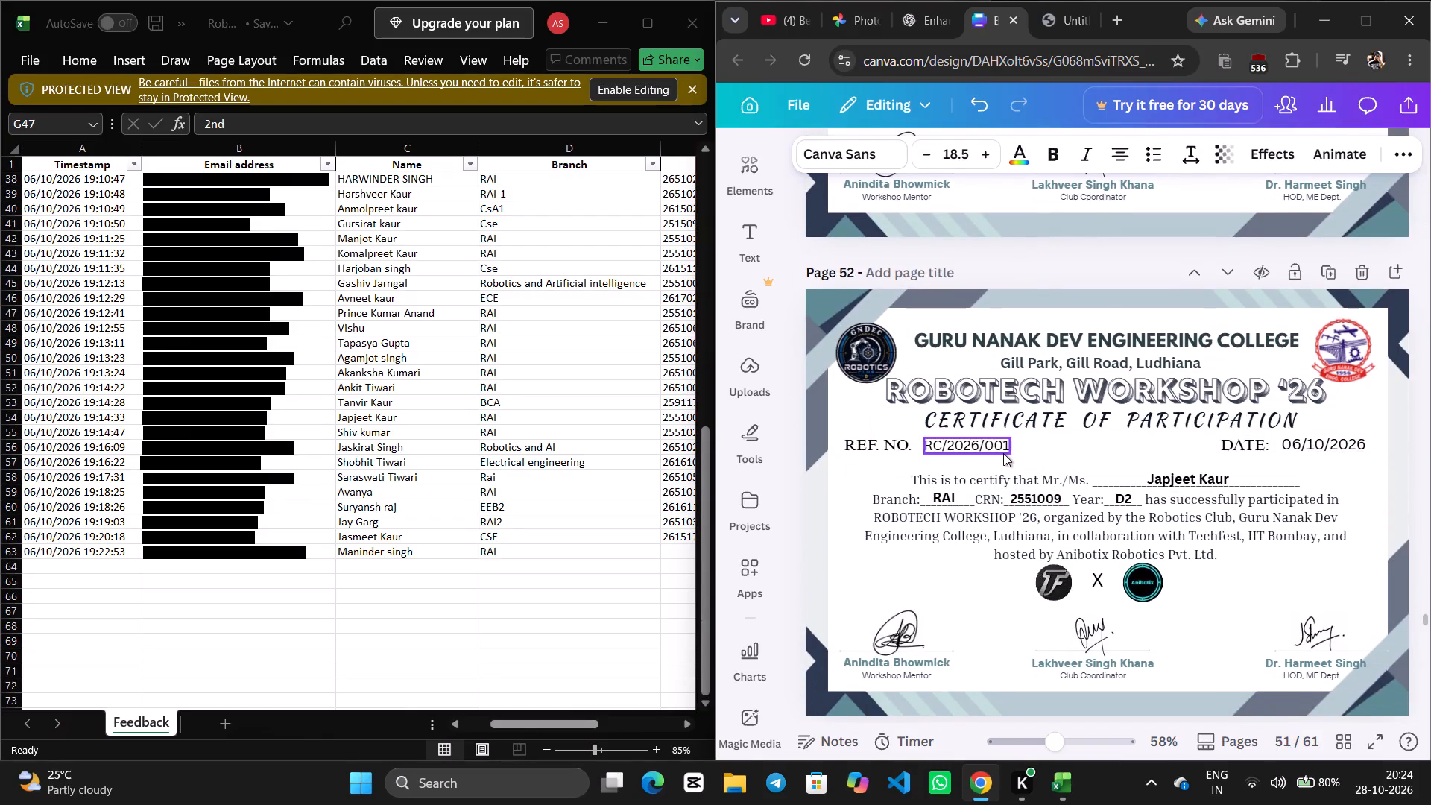
double_click(1003, 453)
left_click(1001, 448)
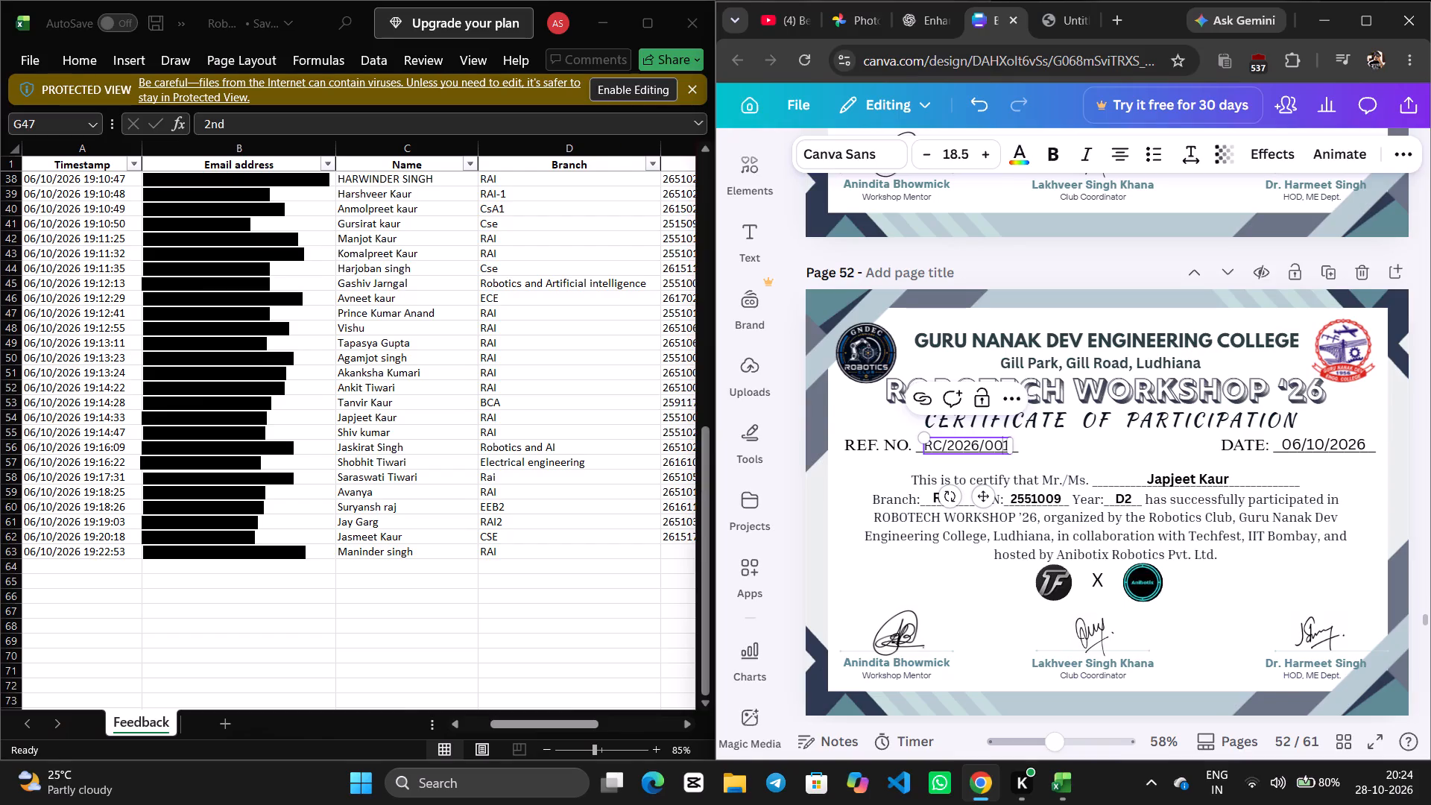
key("Right")
key("BackSpace")
key("BackSpace")
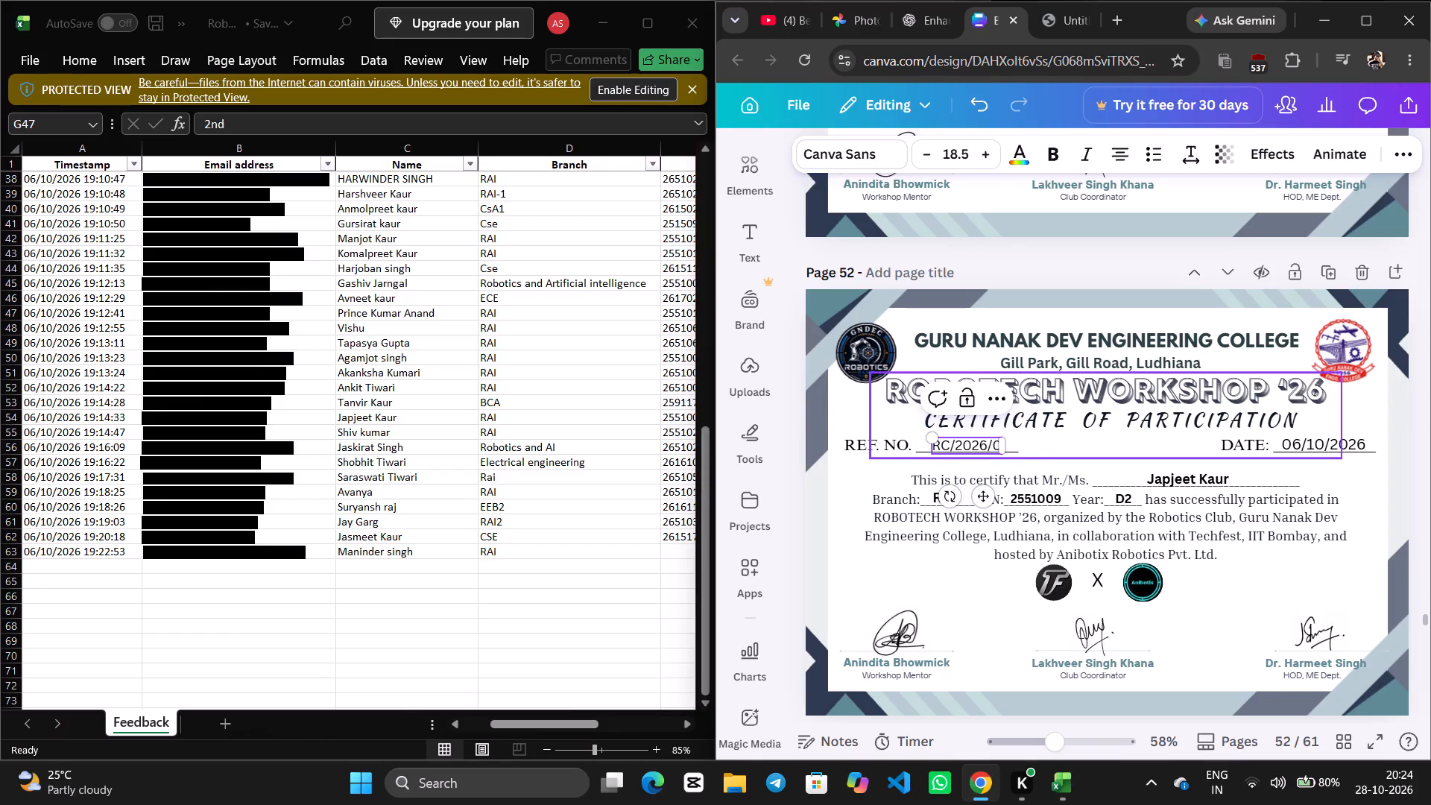
type("52")
Set the reference number on the page 53 certificate to RC/2026/053.
scroll(1033, 448, "down", 3)
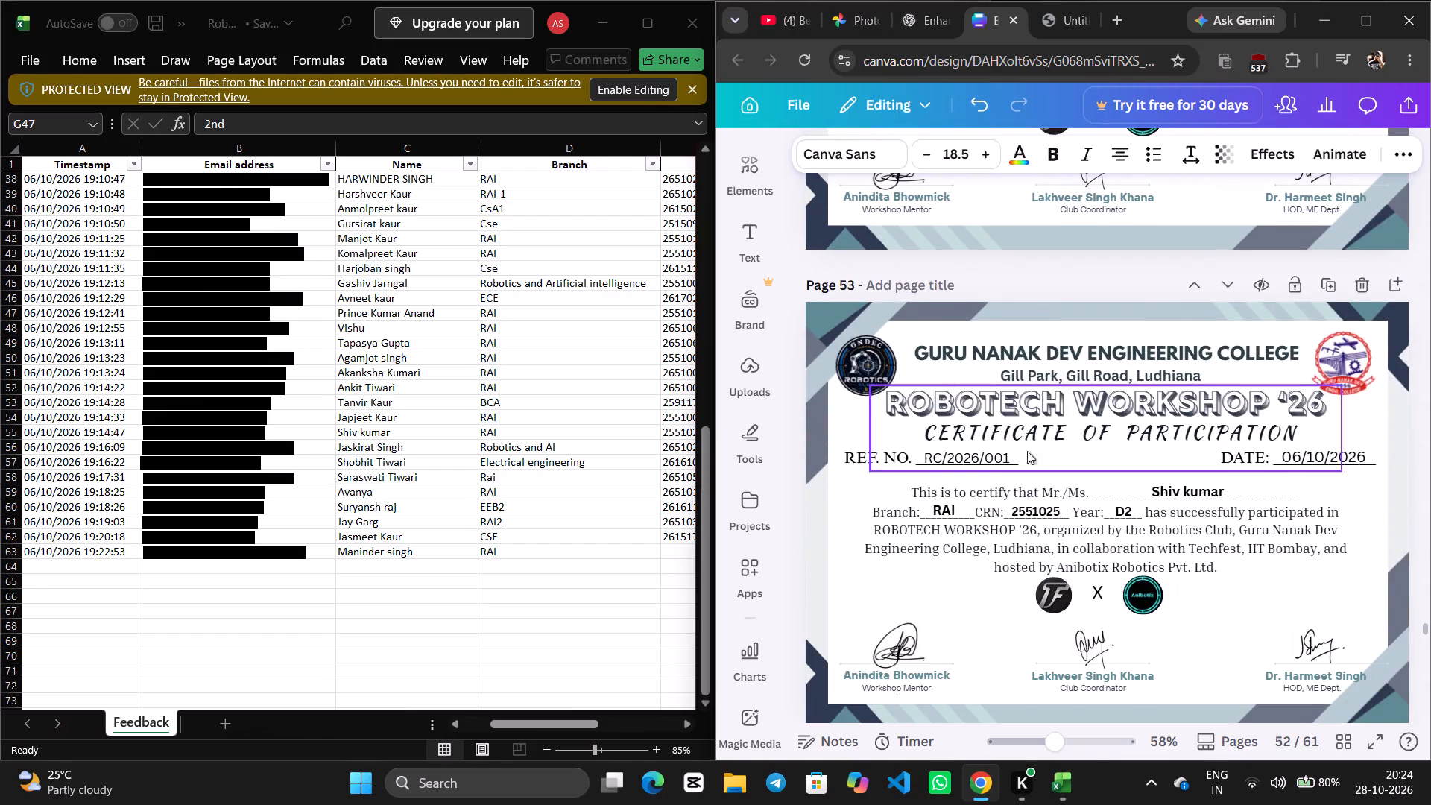
double_click(1003, 455)
key("Right")
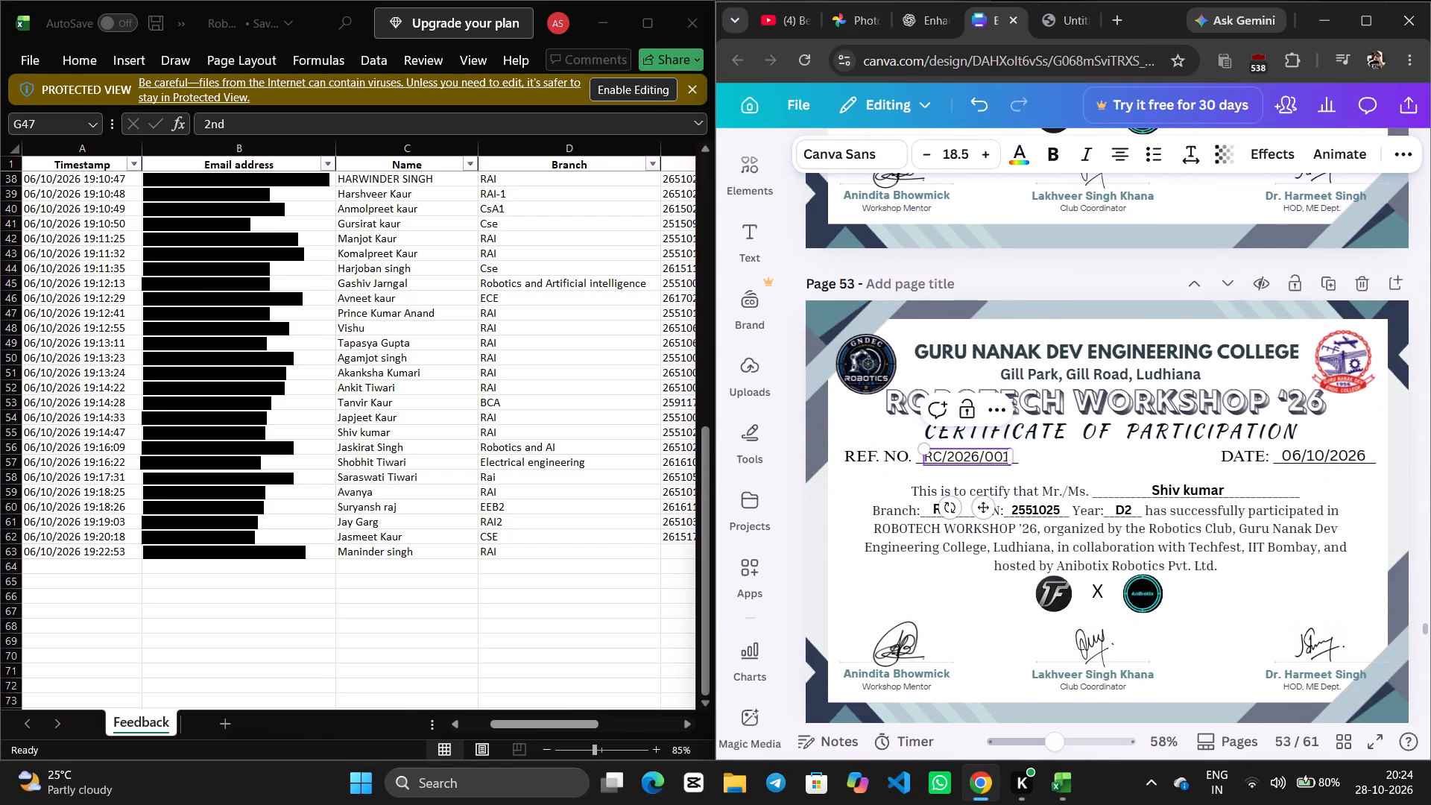
left_click(1002, 458)
key("Right")
key("BackSpace")
key("BackSpace")
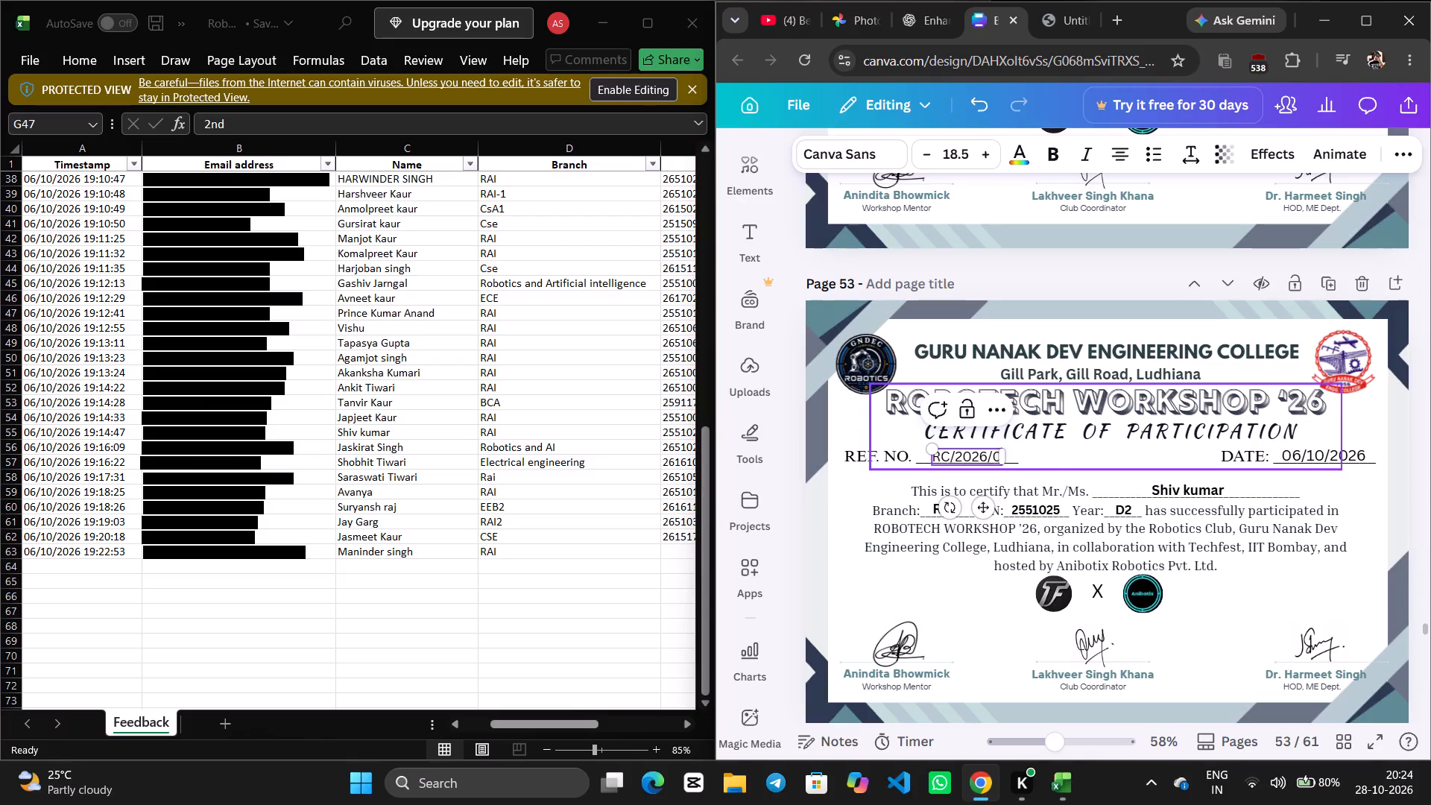
type("53")
Set the reference number on the page 54 certificate to RC/2026/054.
scroll(1036, 461, "down", 2)
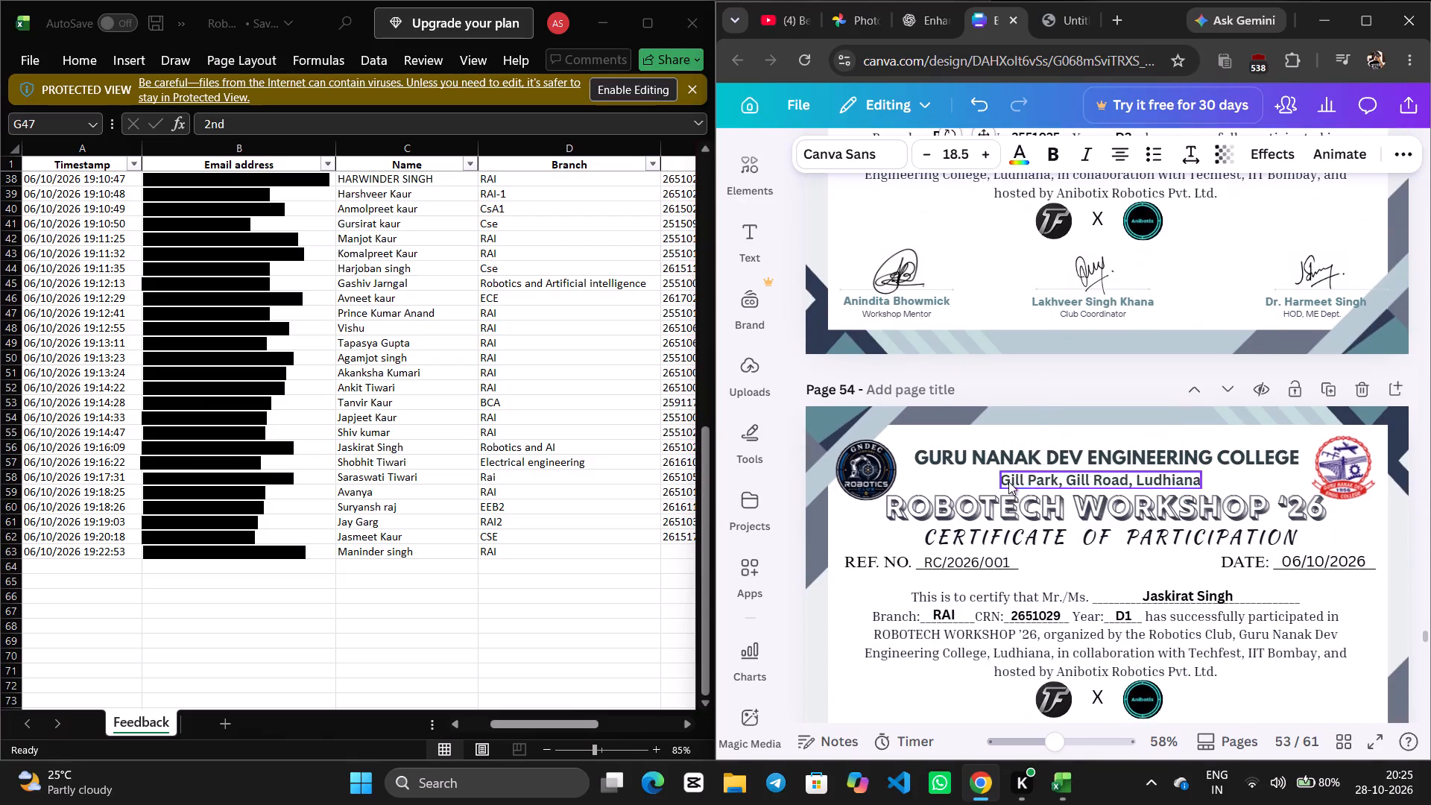
double_click(1000, 561)
left_click(1001, 561)
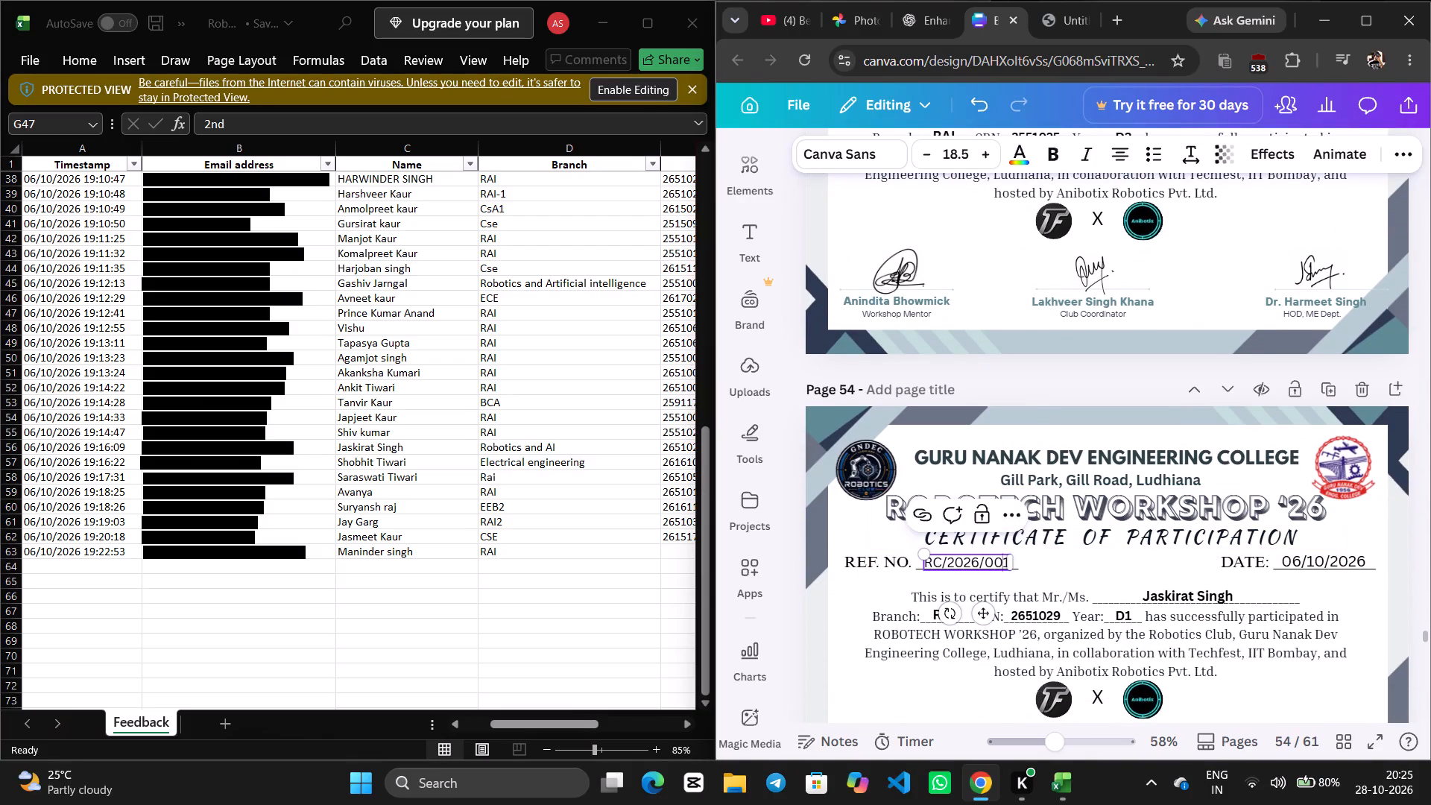
key("Right")
key("Right")
key("BackSpace")
key("BackSpace")
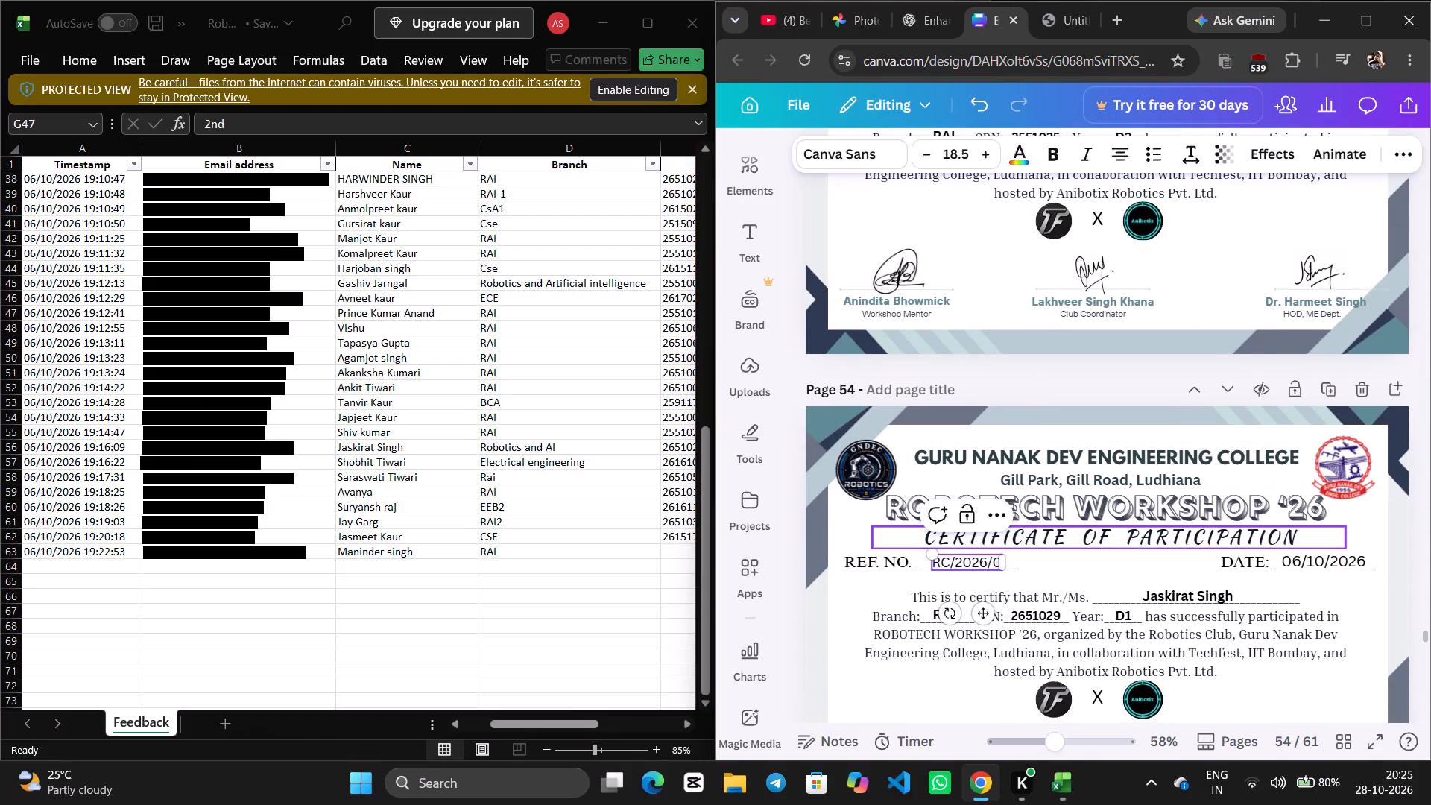
type("54")
Set the reference number on the page 55 certificate to RC/2026/055.
scroll(1105, 545, "down", 2)
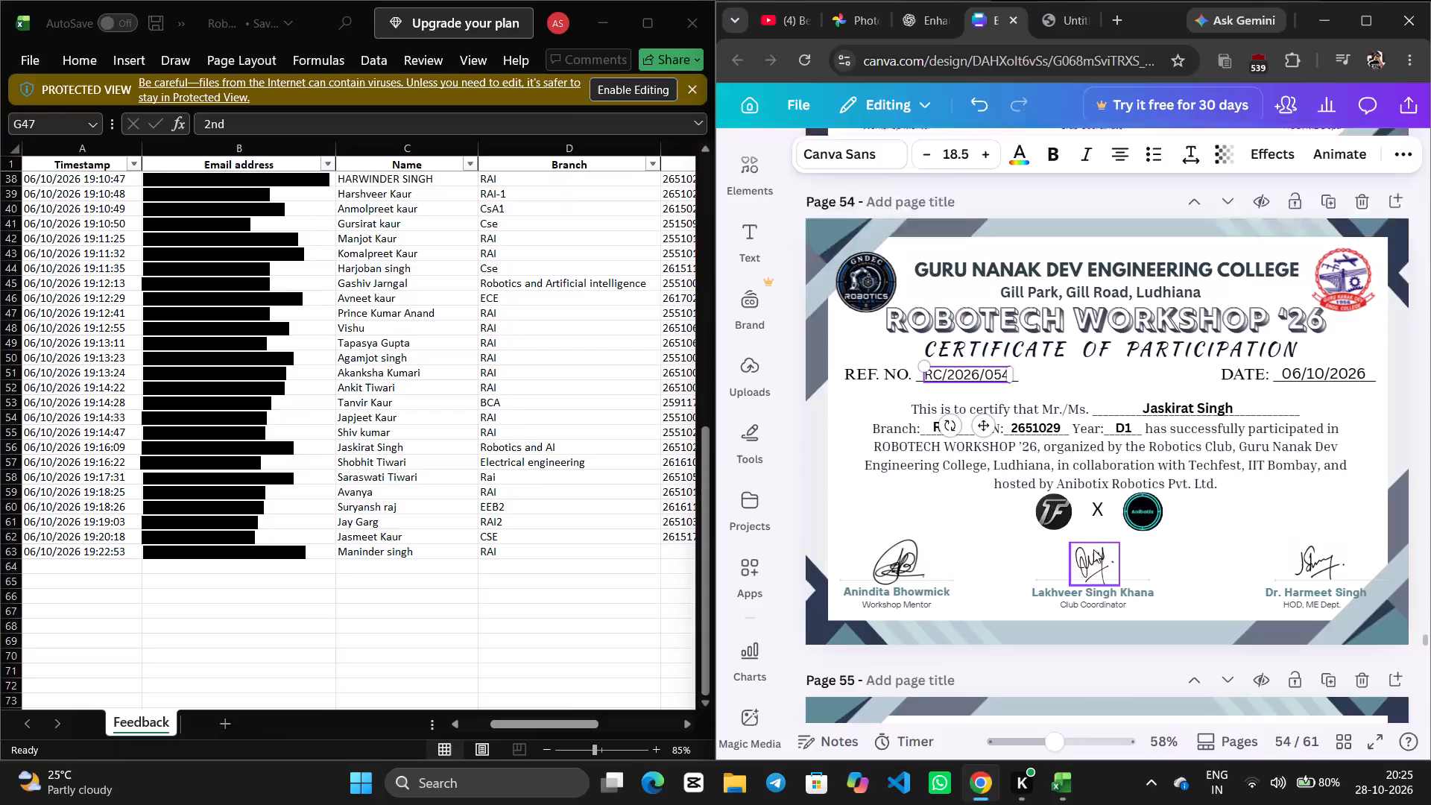
scroll(994, 496, "down", 1)
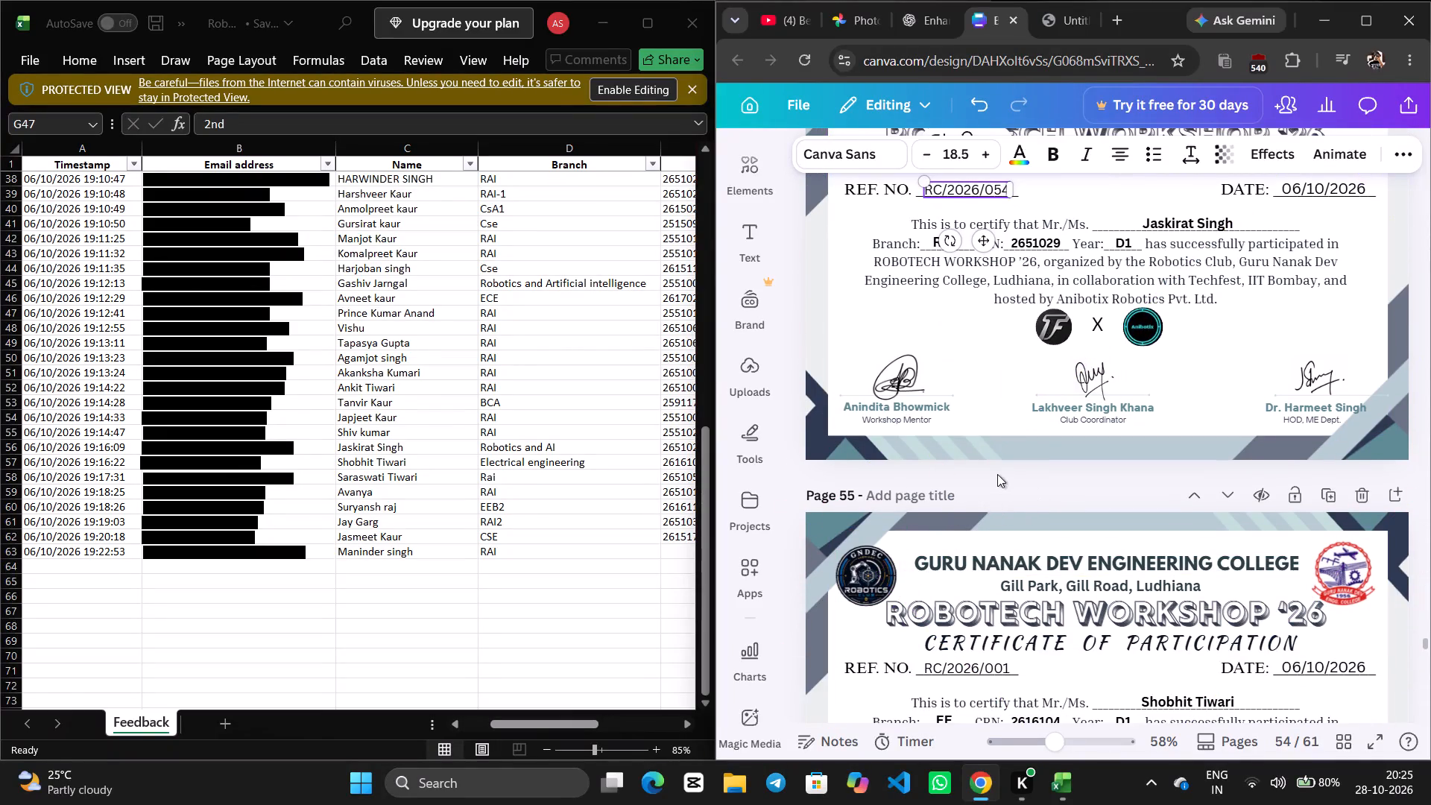
scroll(997, 476, "down", 1)
left_click(979, 572)
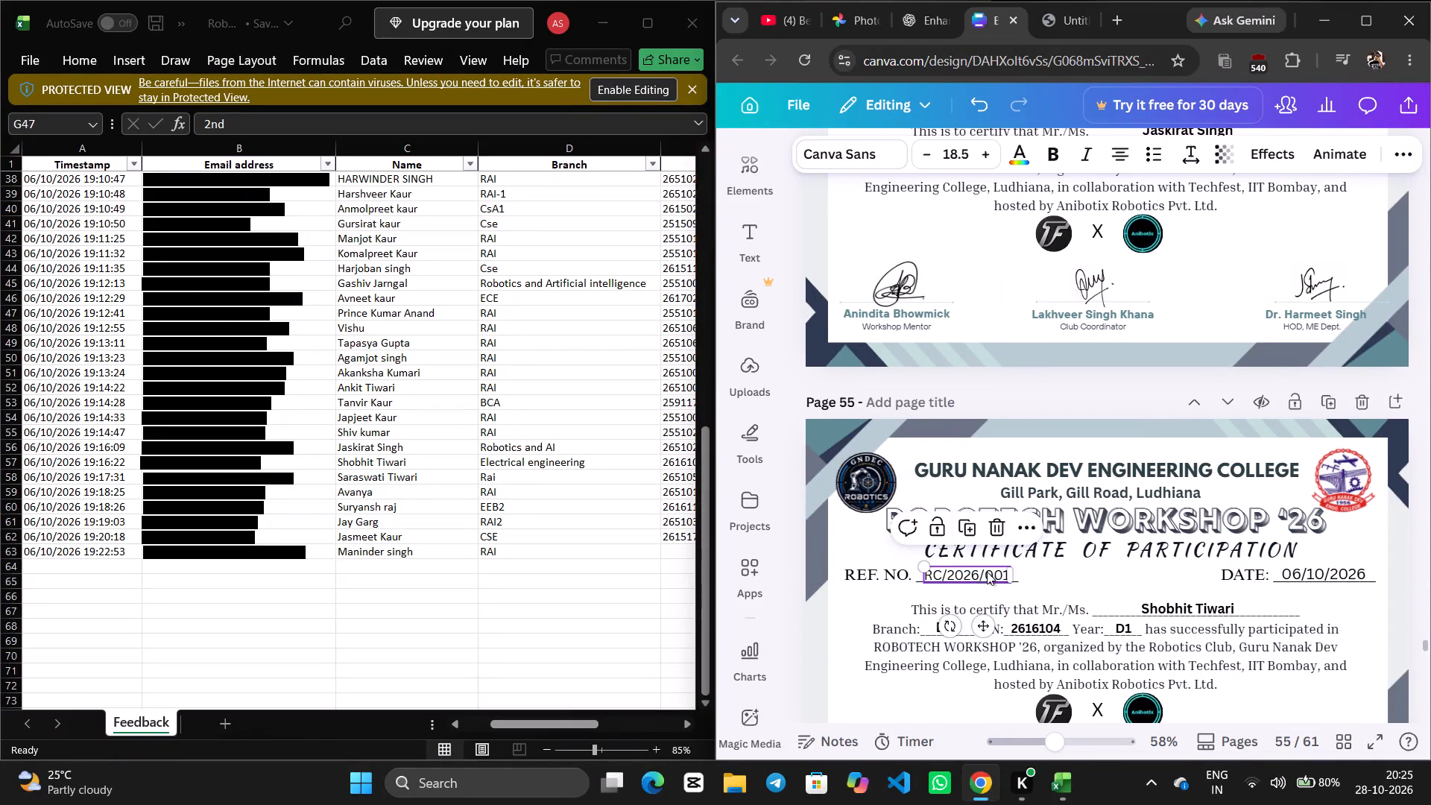
left_click(987, 572)
left_click(991, 572)
key("Right")
key("Right")
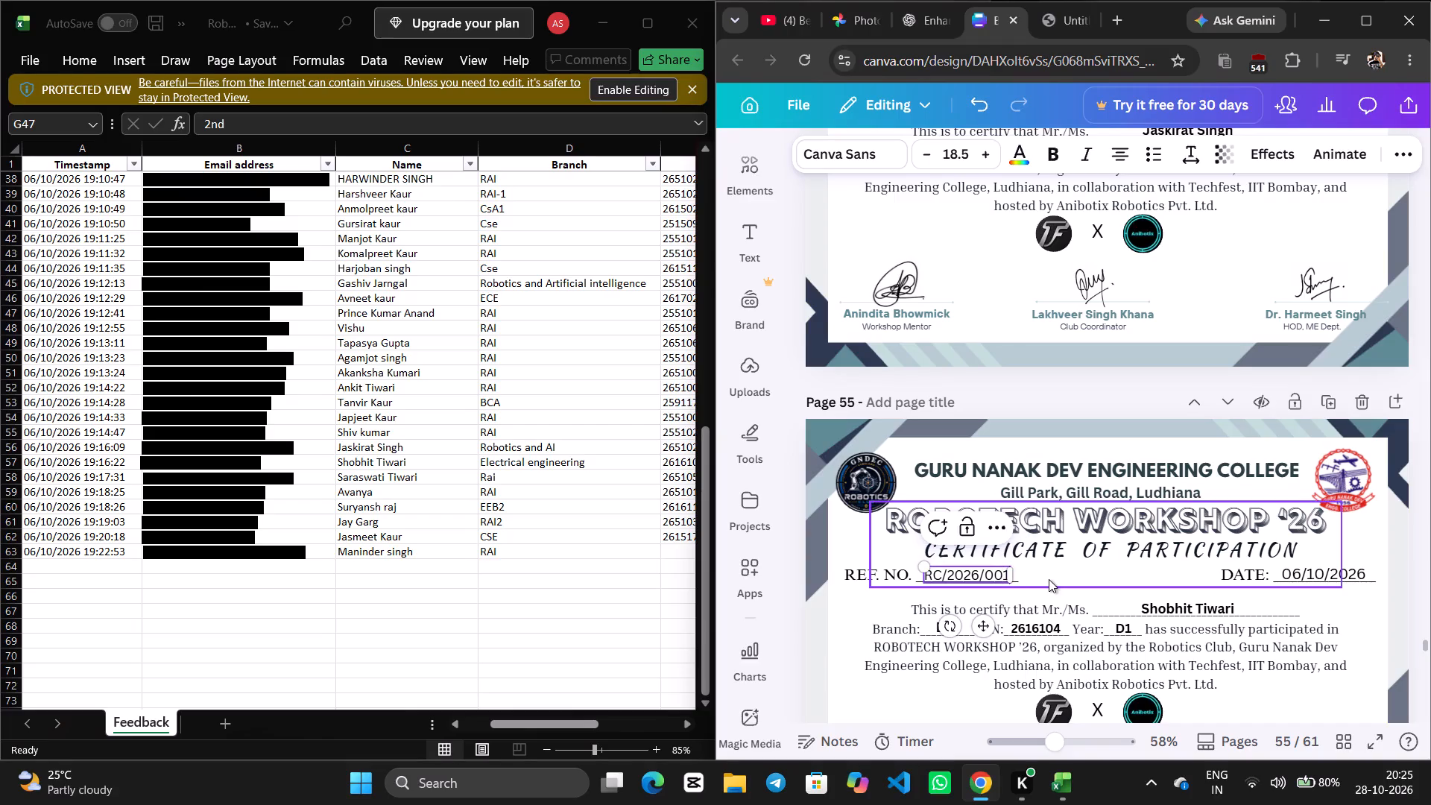
key("BackSpace")
key("BackSpace")
type("55")
Set the reference number on the page 56 certificate to RC/2026/056.
scroll(1049, 583, "down", 1)
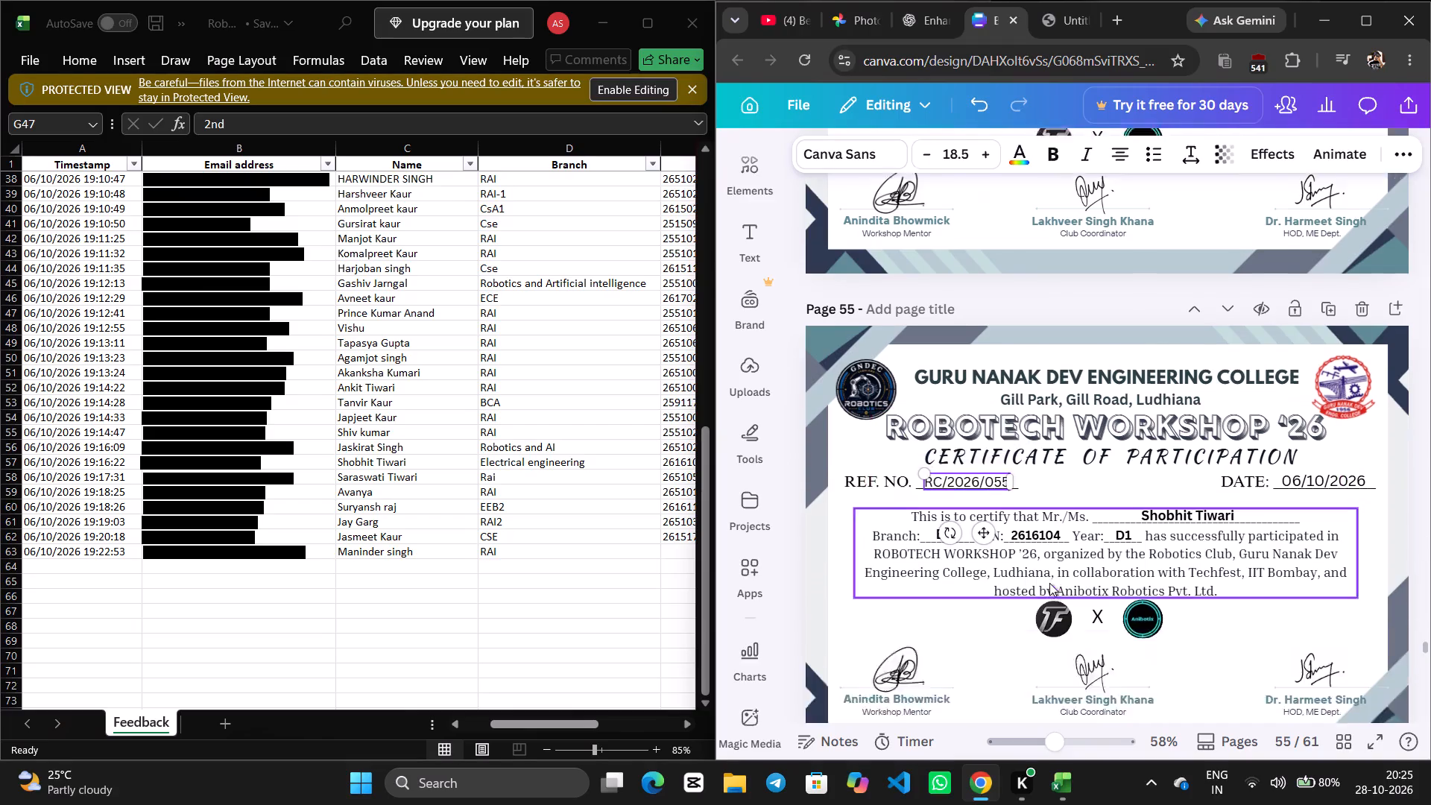
scroll(1049, 583, "down", 2)
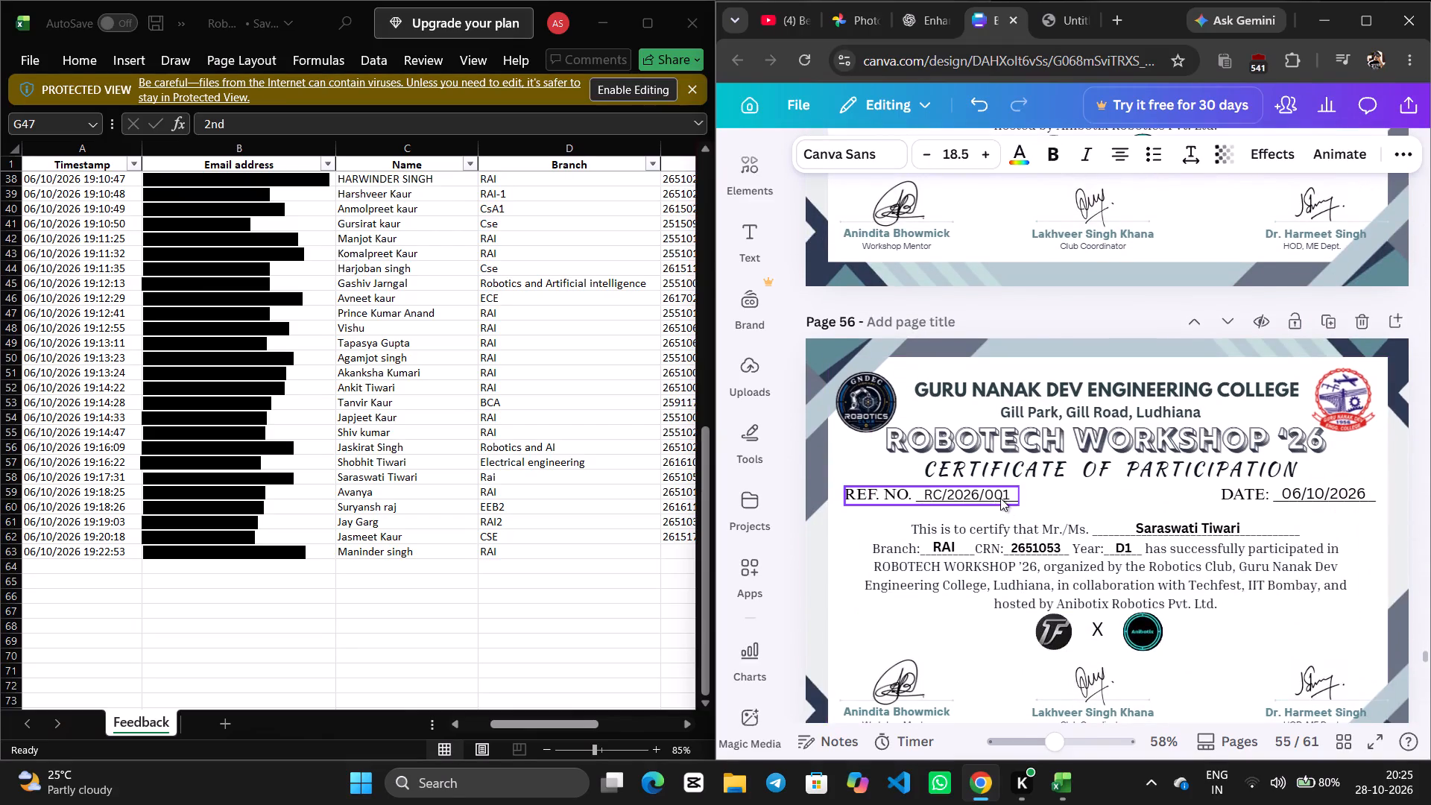
double_click(1000, 498)
left_click(1000, 498)
key("Right")
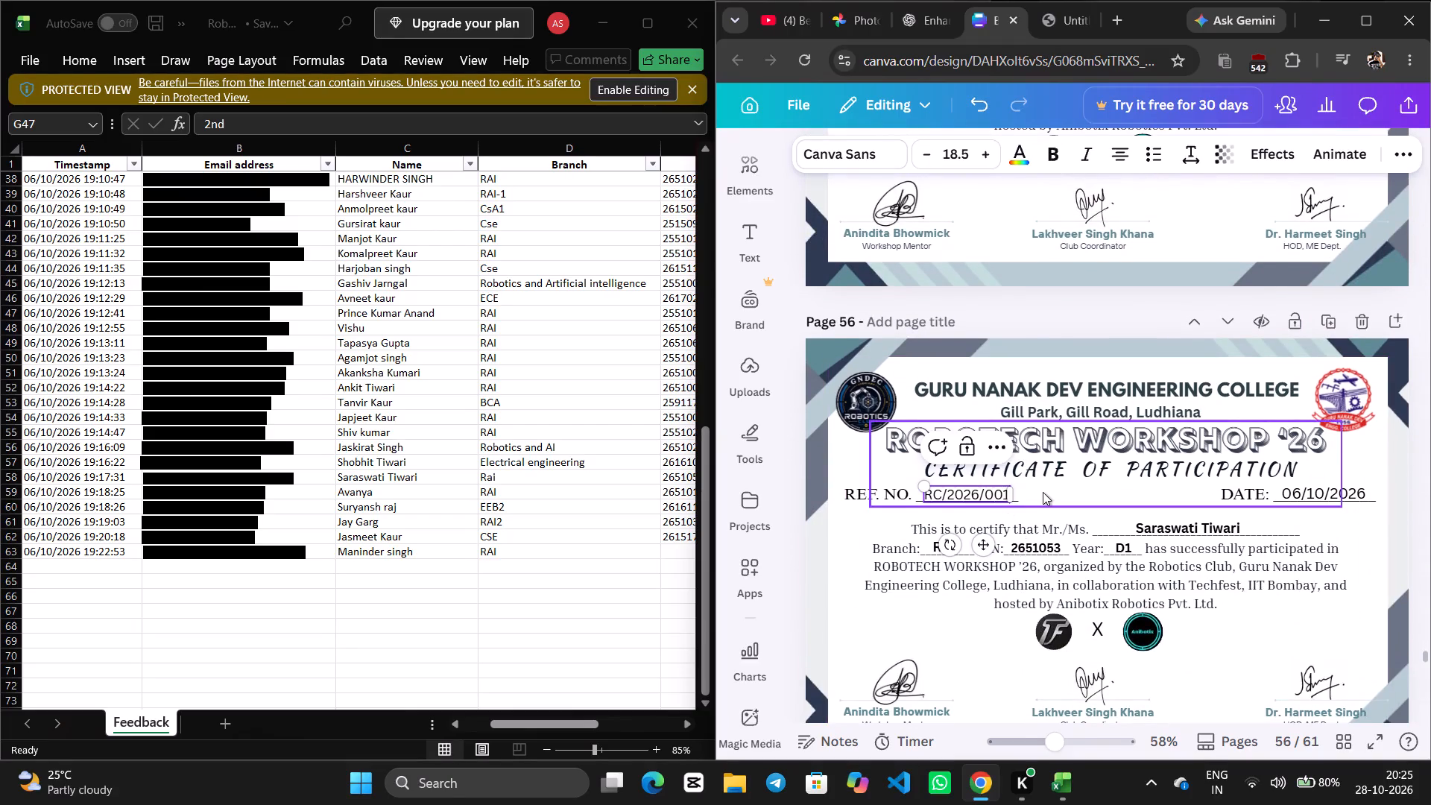
key("BackSpace")
key("BackSpace")
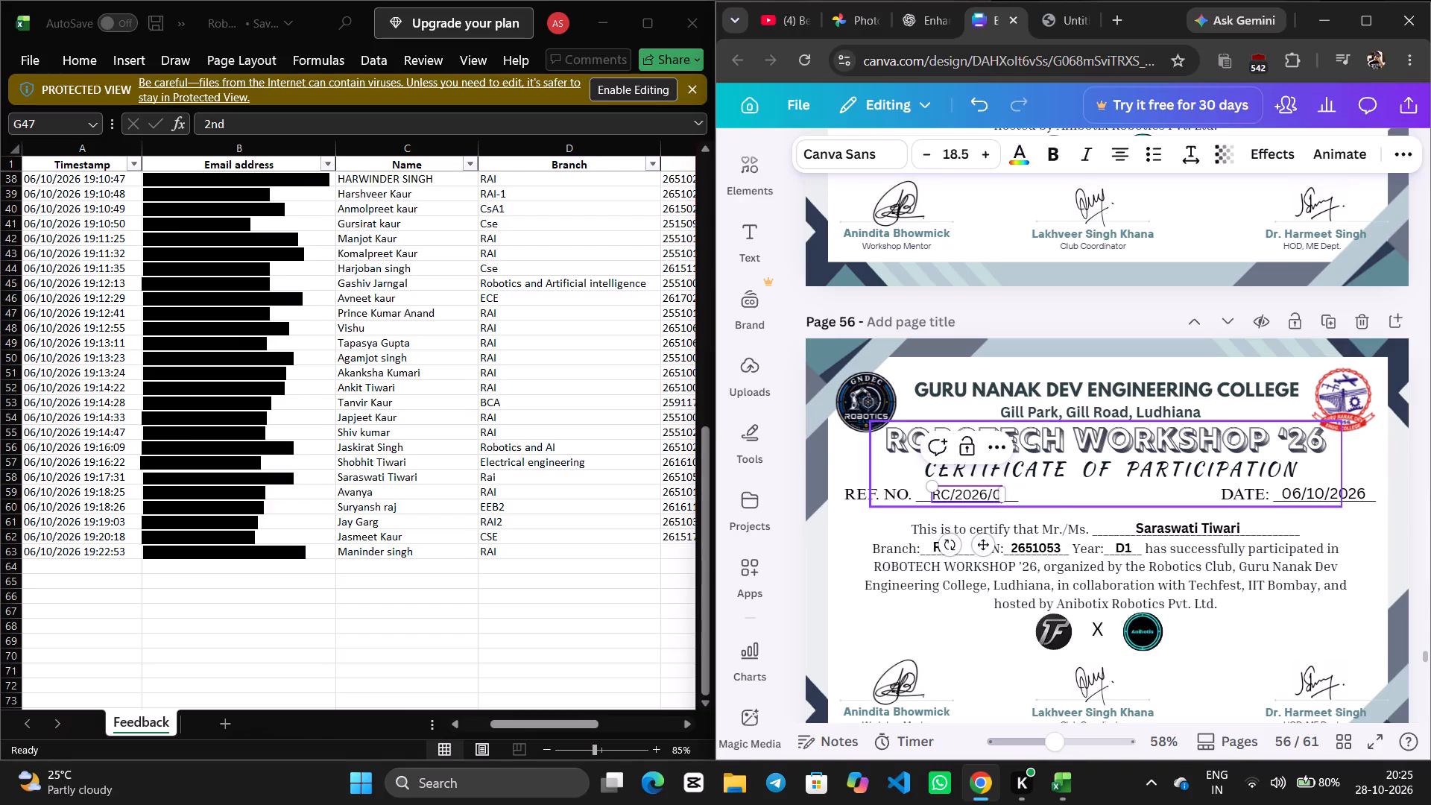
type("56")
Set the reference number on the page 57 certificate to RC/2026/057.
scroll(1049, 492, "down", 1)
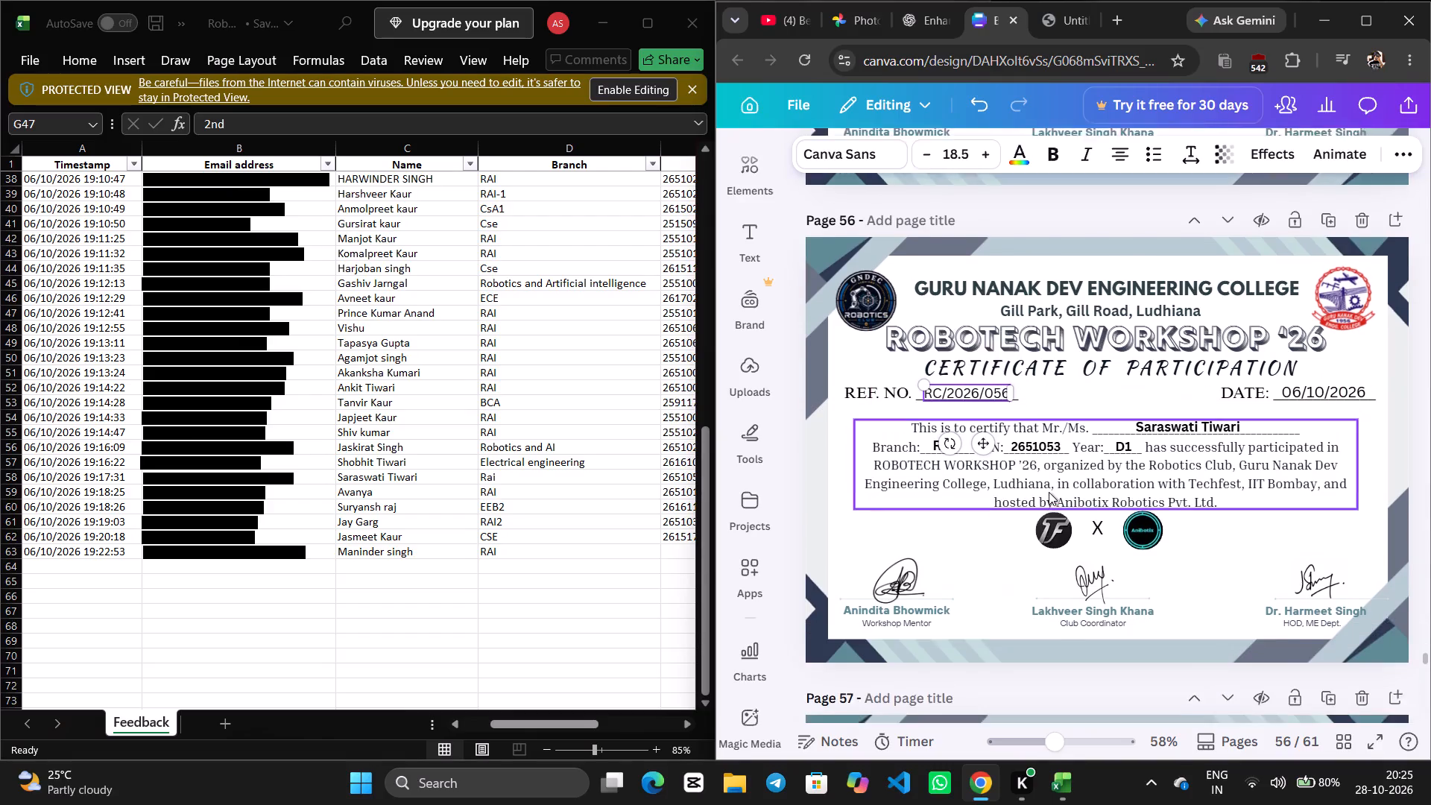
scroll(1049, 492, "down", 1)
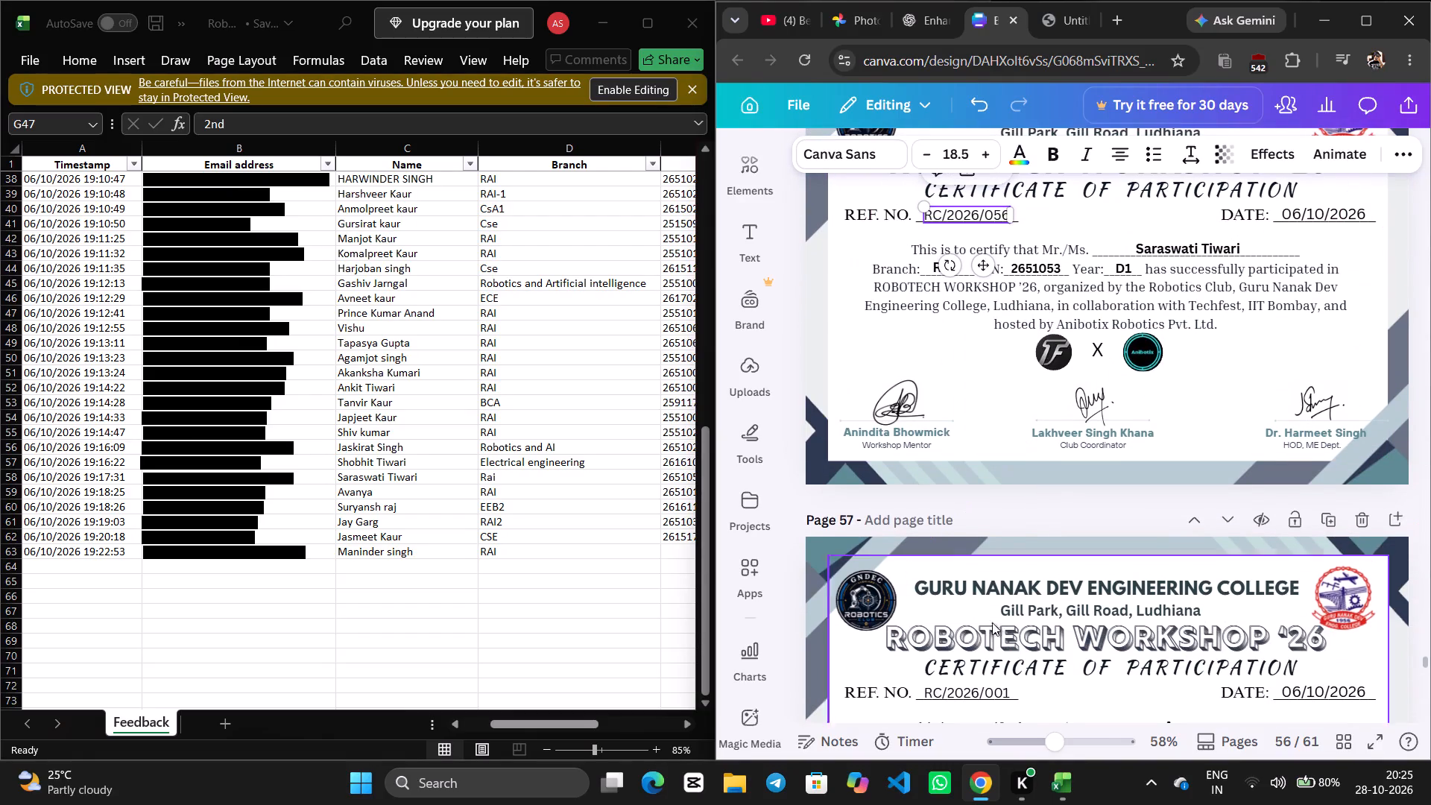
scroll(996, 646, "down", 1)
double_click(996, 506)
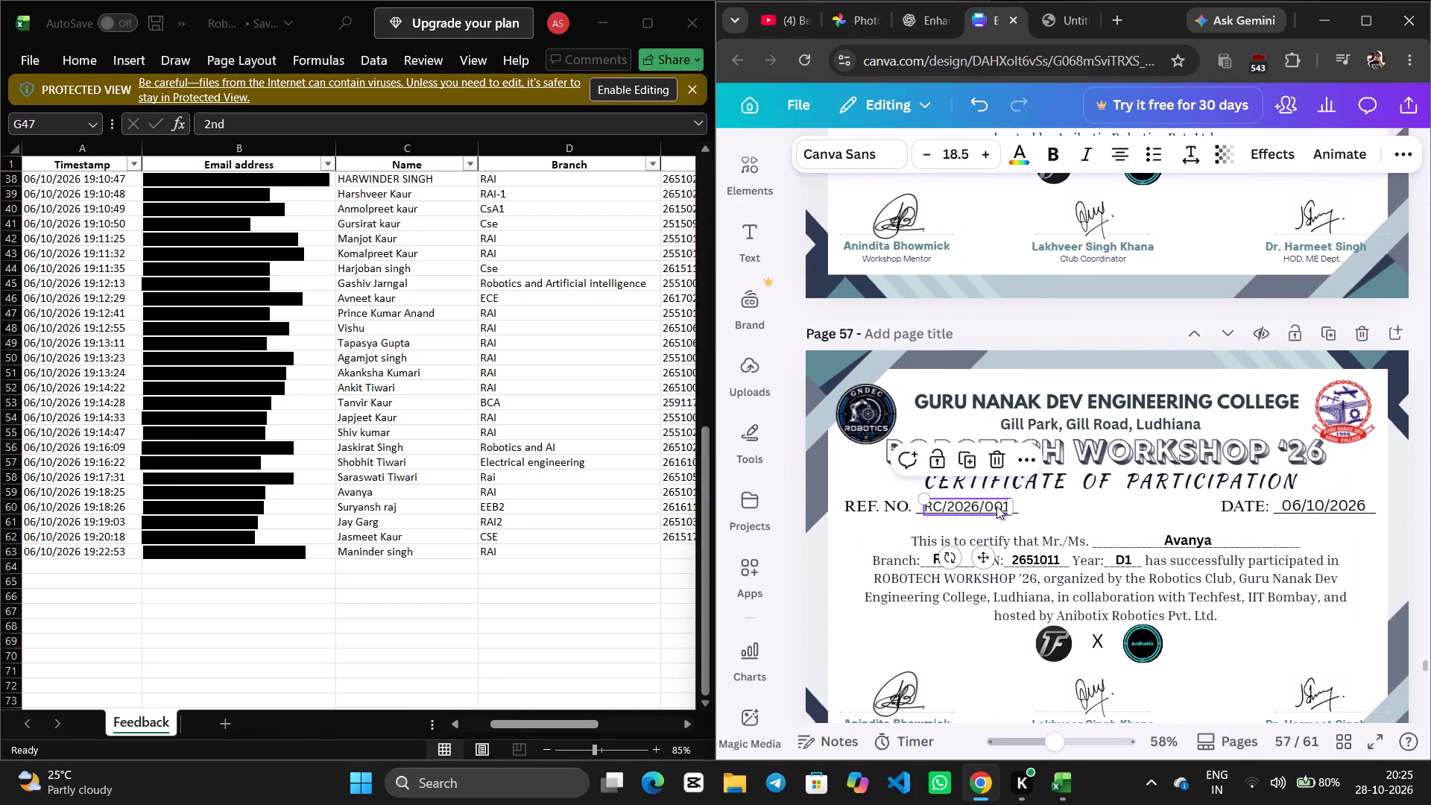
left_click(1000, 510)
key("Right")
key("BackSpace")
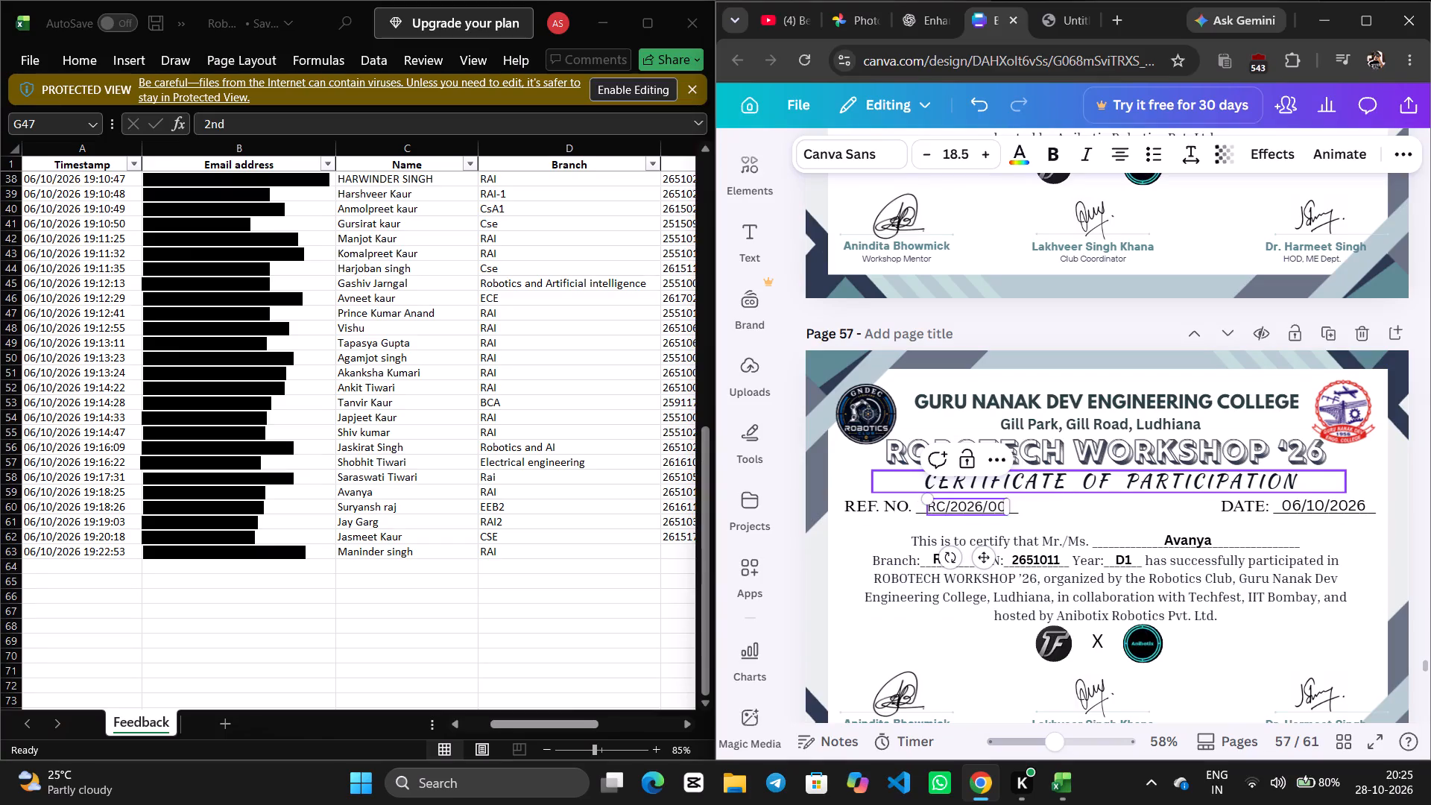
key("BackSpace")
type("57")
Set the reference number on the page 58 certificate to RC/2026/058.
scroll(1062, 491, "down", 1)
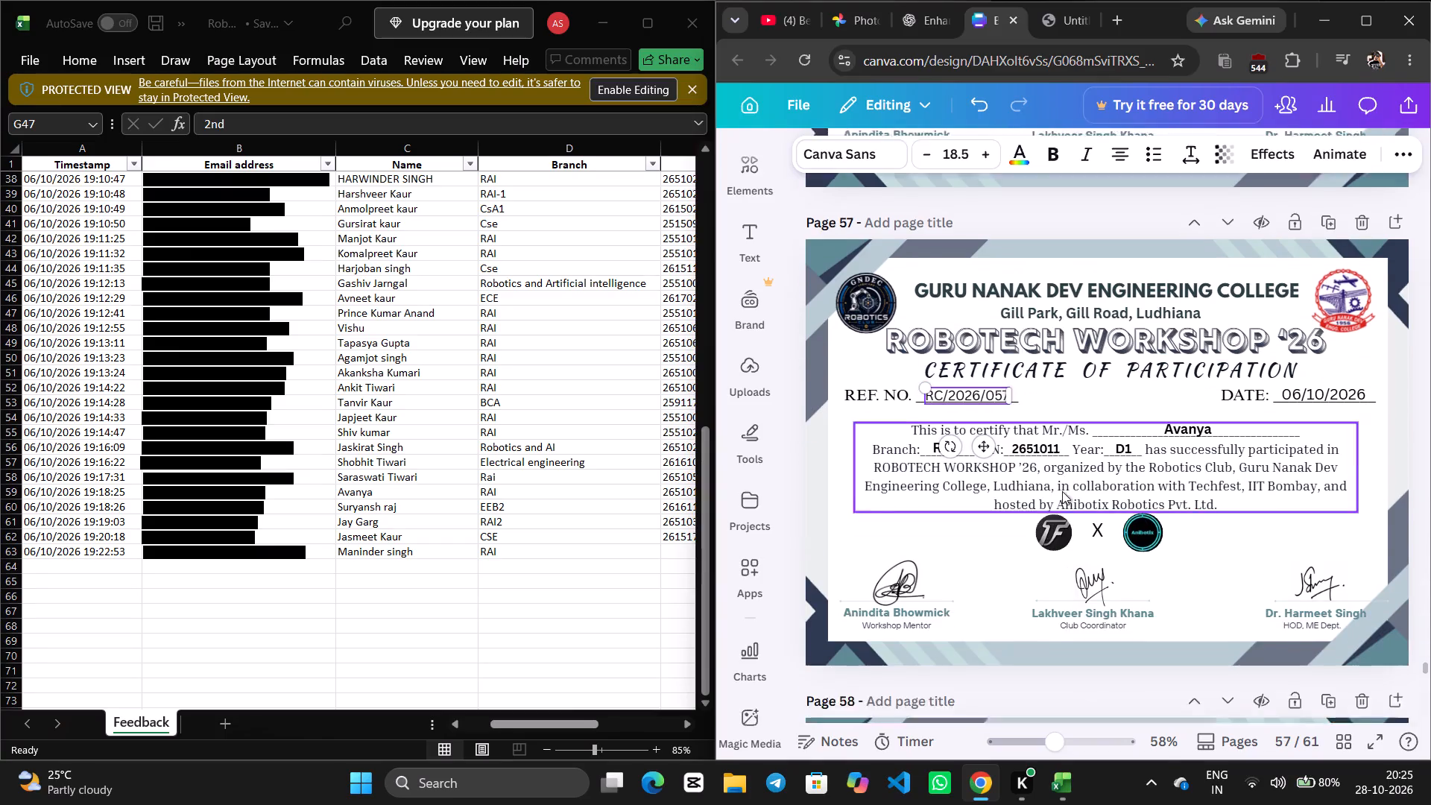
scroll(1056, 495, "down", 1)
scroll(1003, 640, "down", 1)
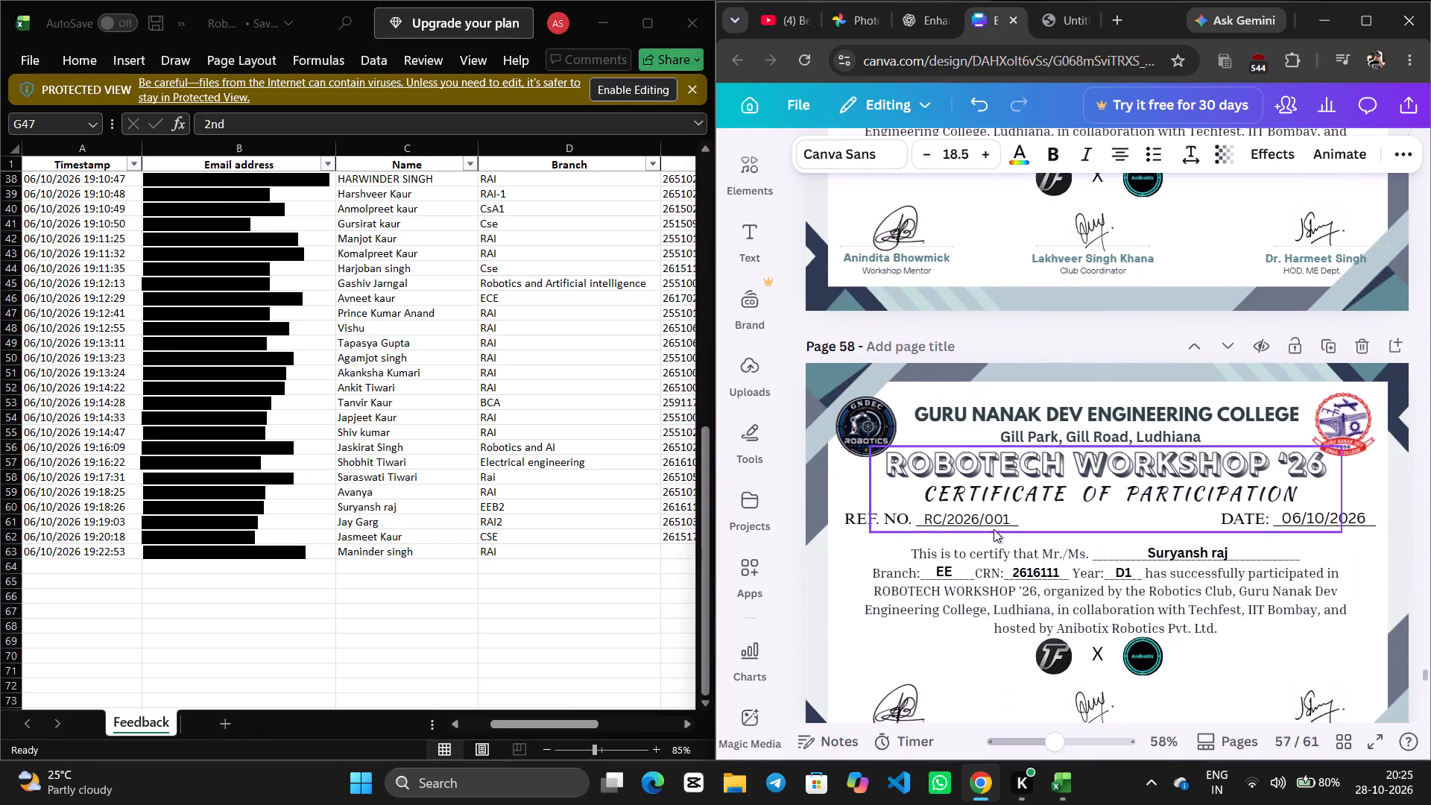
left_click(993, 523)
left_click(993, 522)
left_click(996, 520)
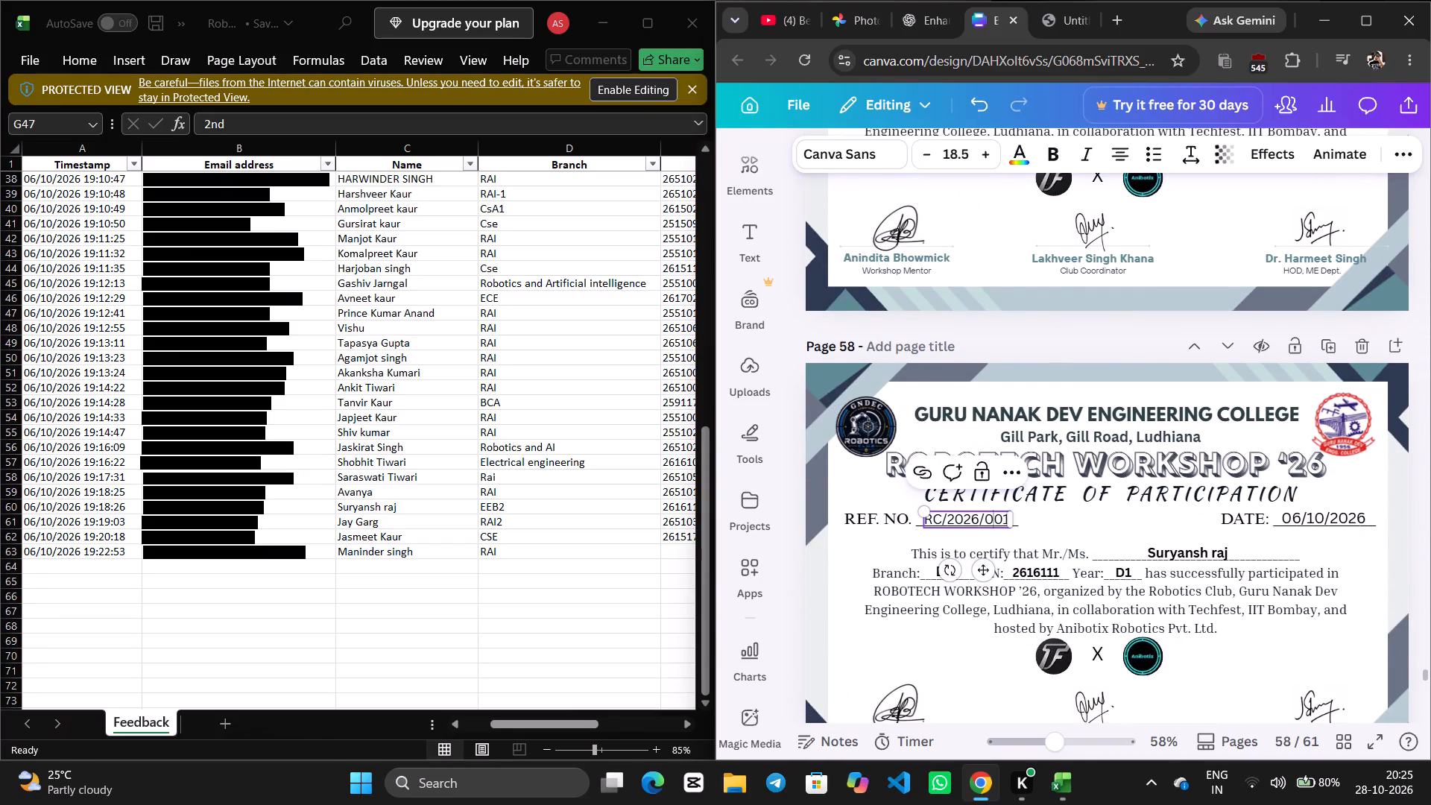
key("Right")
key("BackSpace")
key("BackSpace")
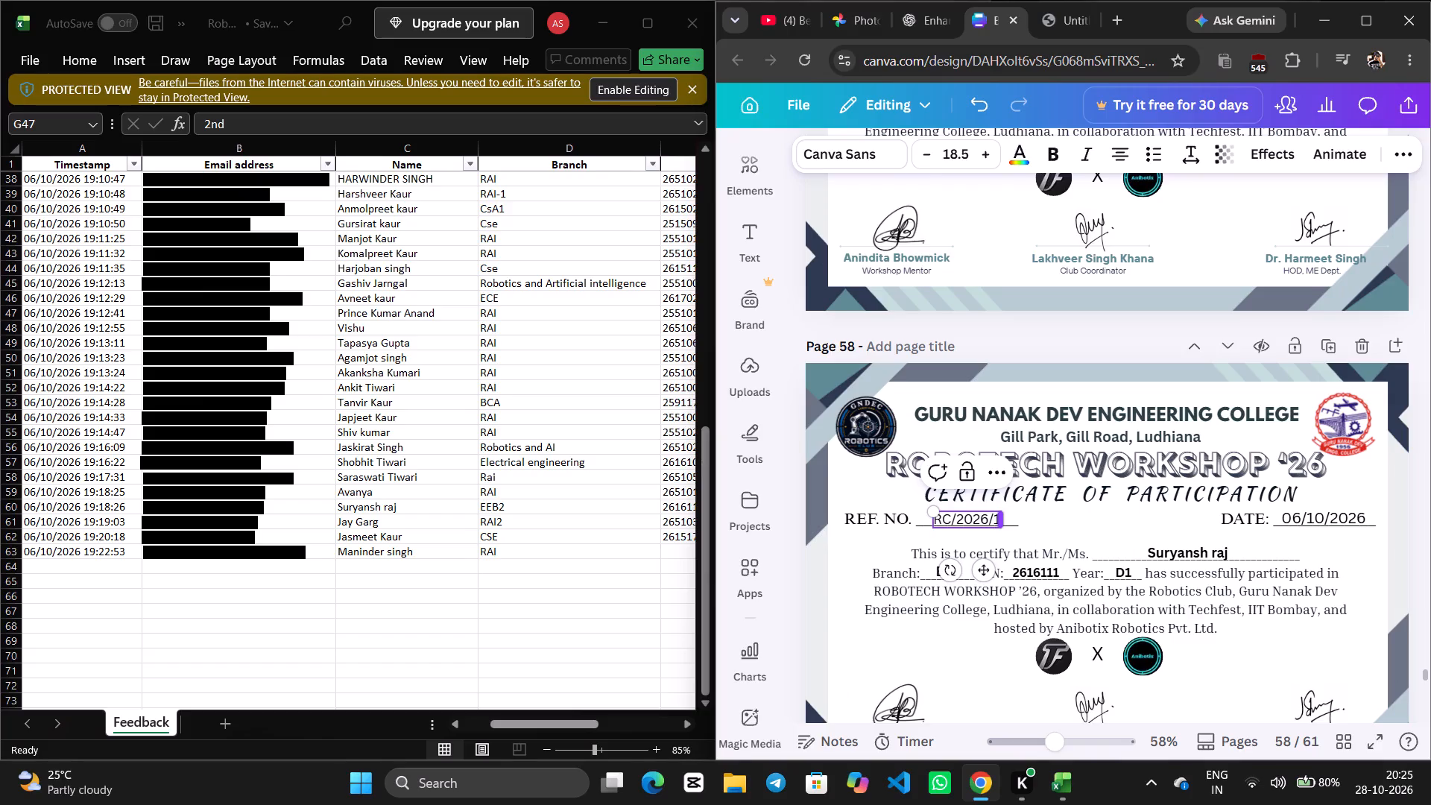
key("0")
key("Right")
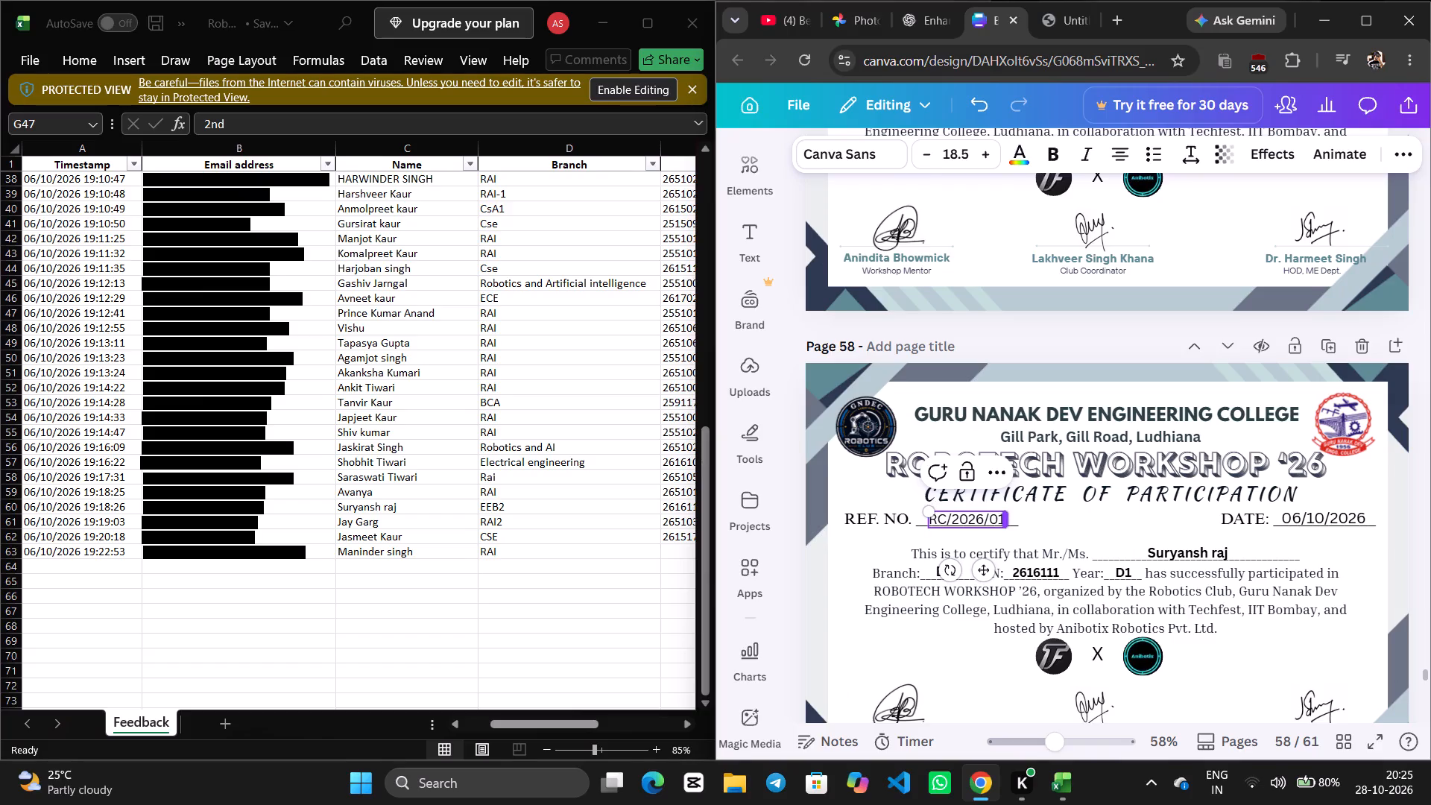
key("BackSpace")
type("58")
Set the reference number on the page 59 certificate to RC/2026/059.
scroll(1023, 520, "down", 3)
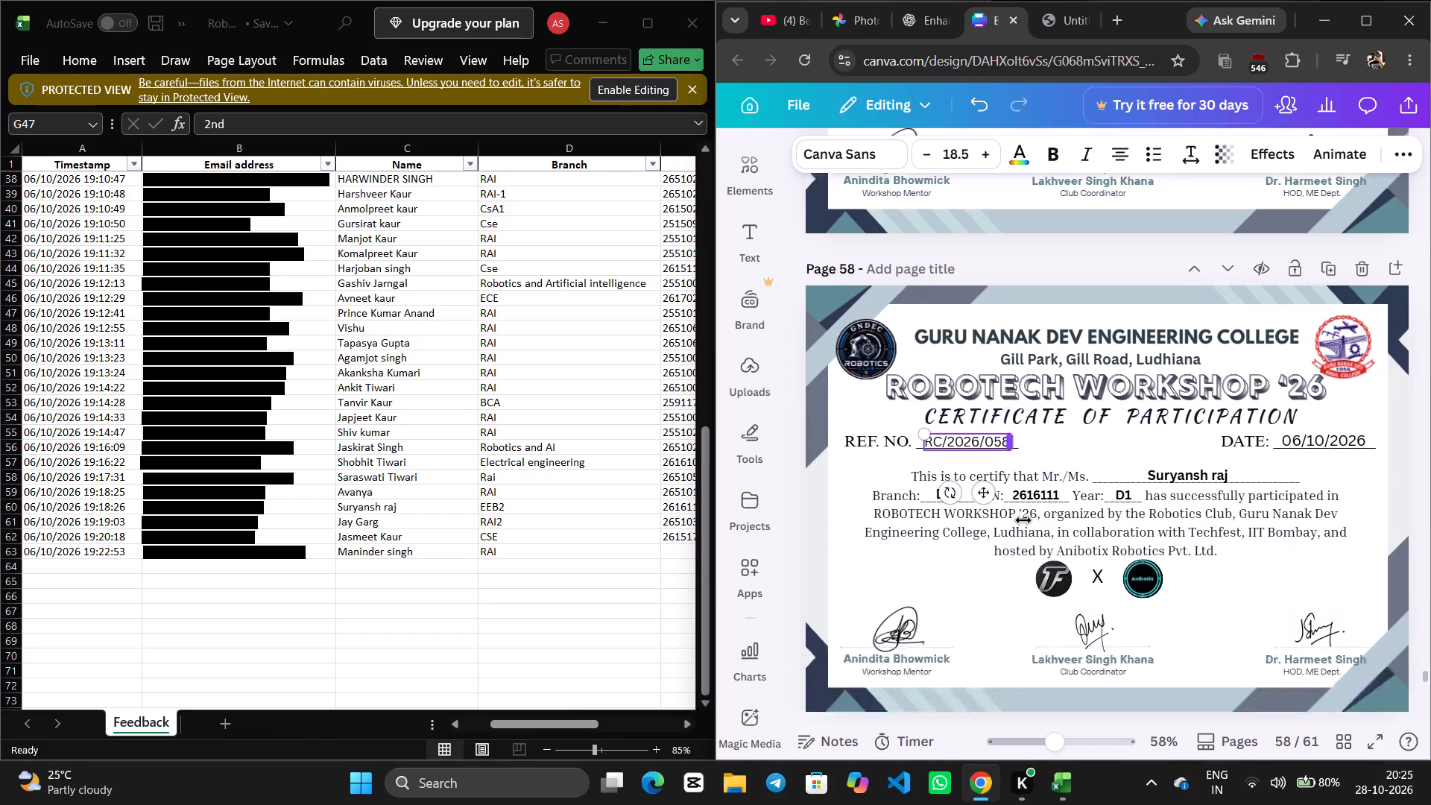
scroll(1023, 520, "down", 1)
left_click(997, 625)
left_click(1001, 623)
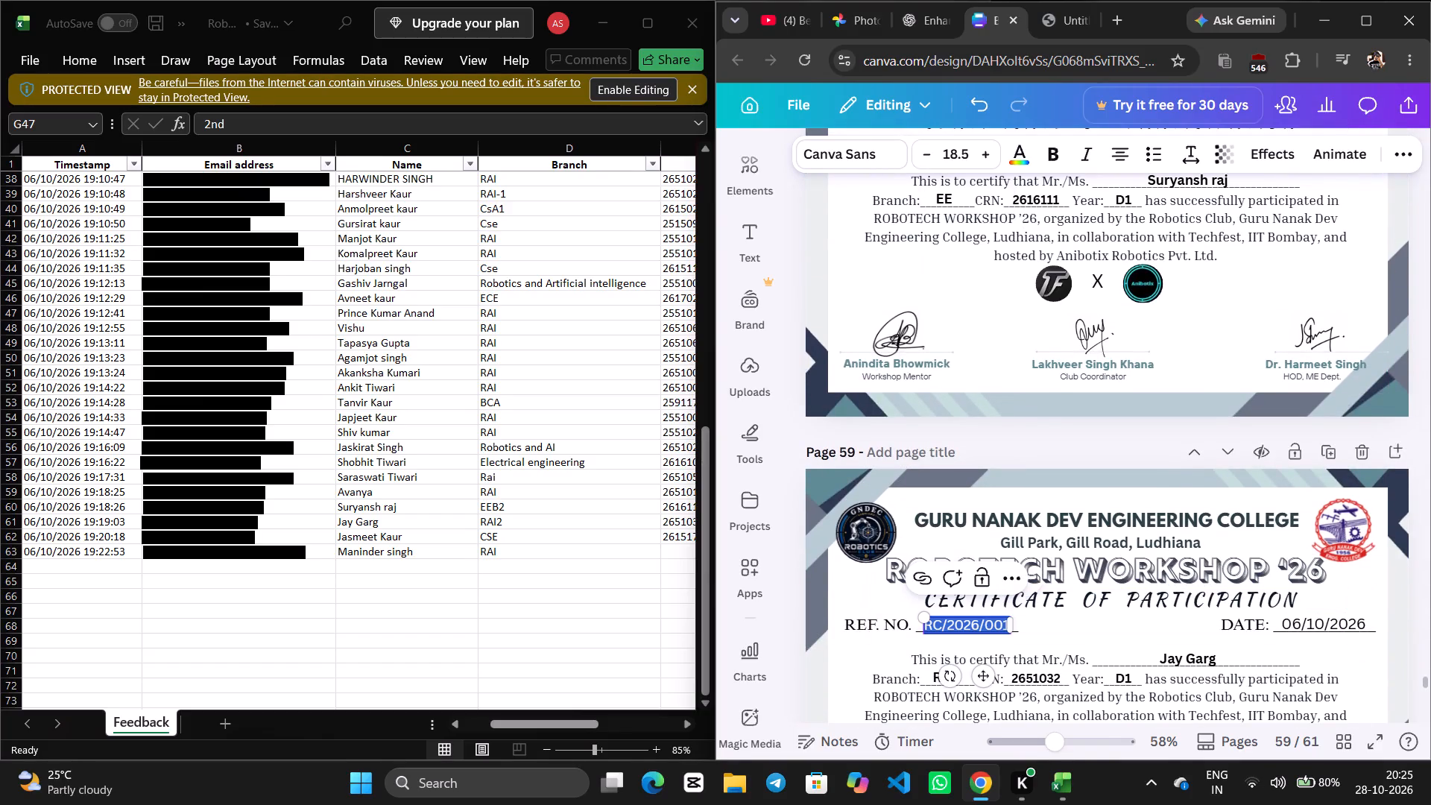
left_click(1001, 623)
left_click(1003, 622)
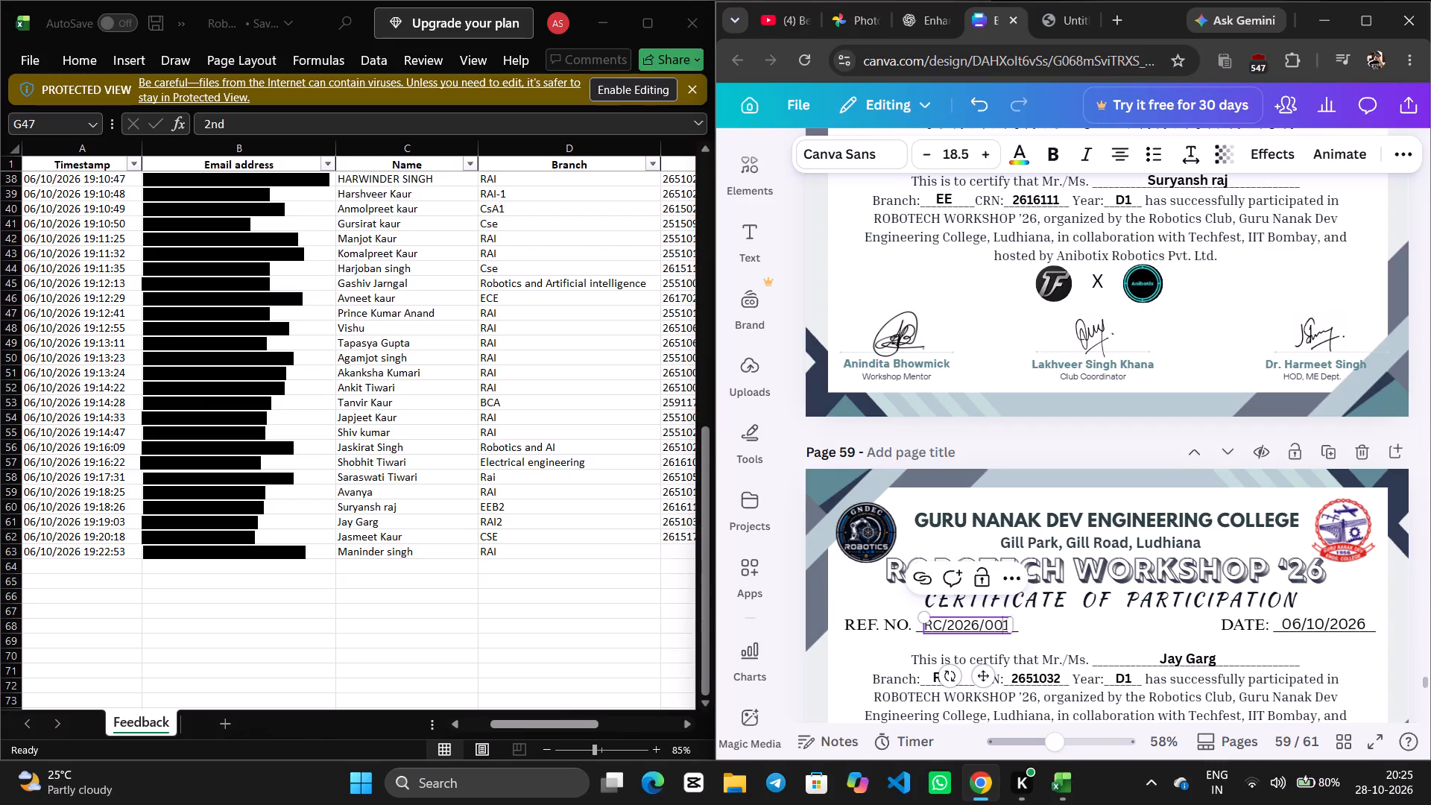
key("Right")
key("BackSpace")
key("BackSpace")
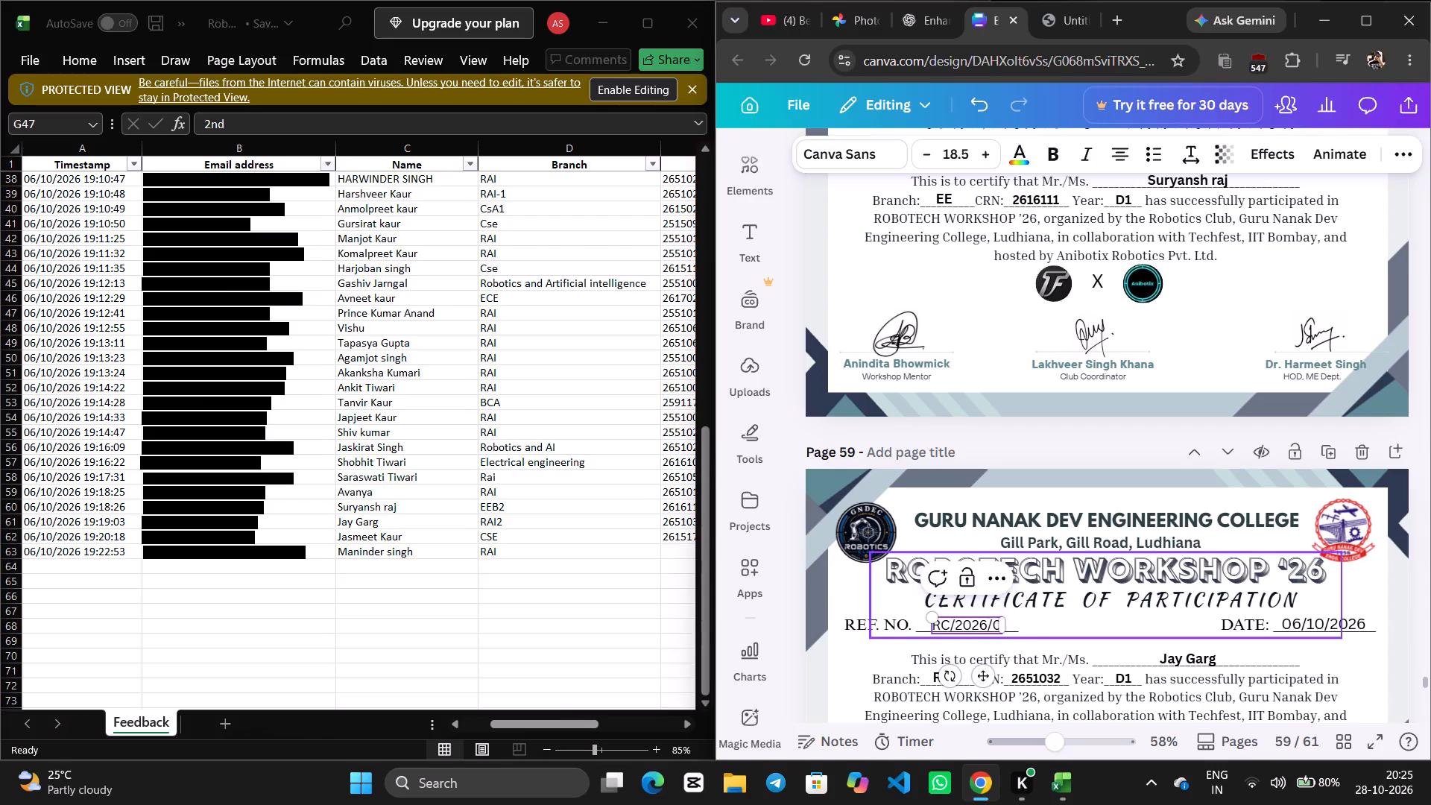
type("59")
Set the reference number on the page 60 certificate to RC/2026/060.
scroll(1037, 615, "down", 3)
double_click(999, 636)
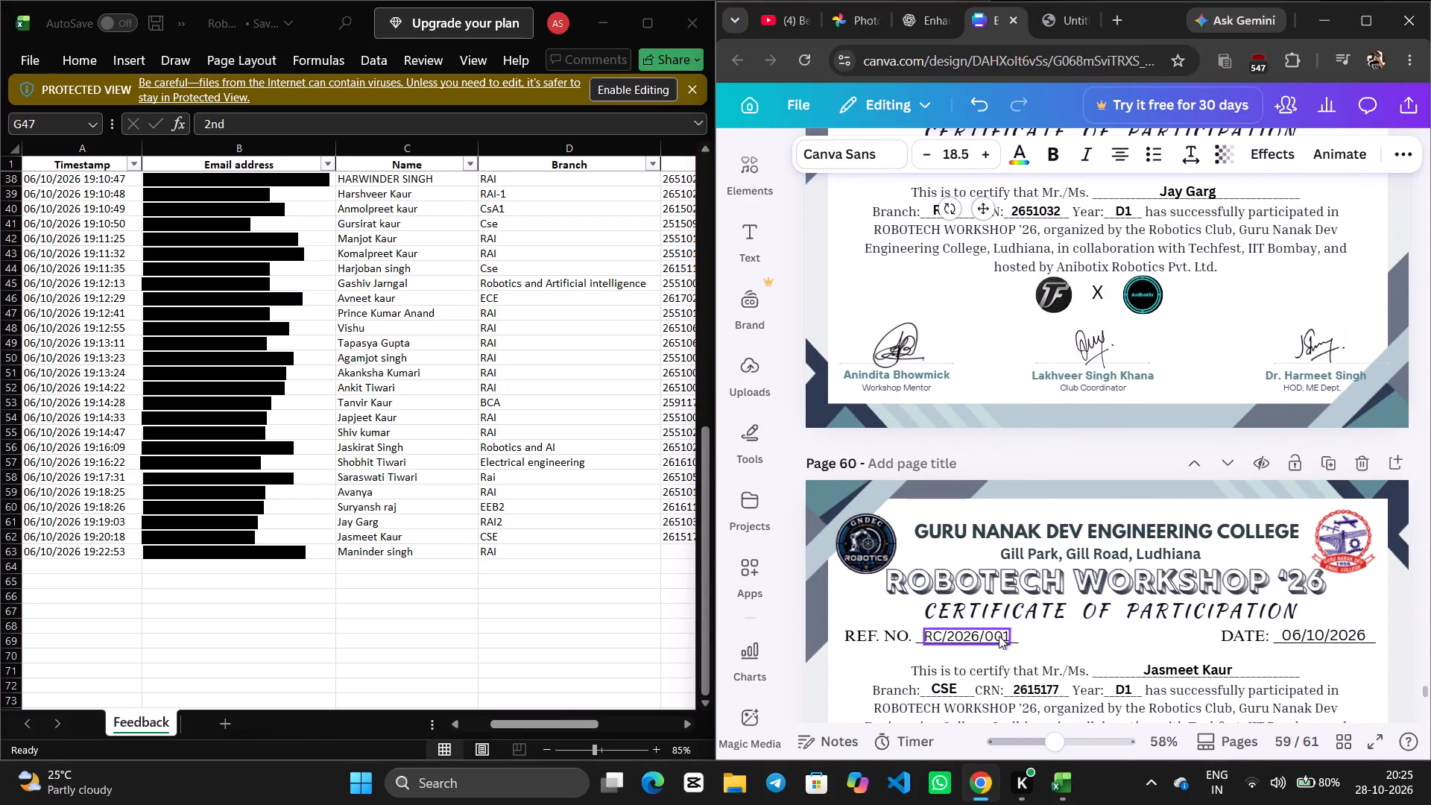
left_click(999, 636)
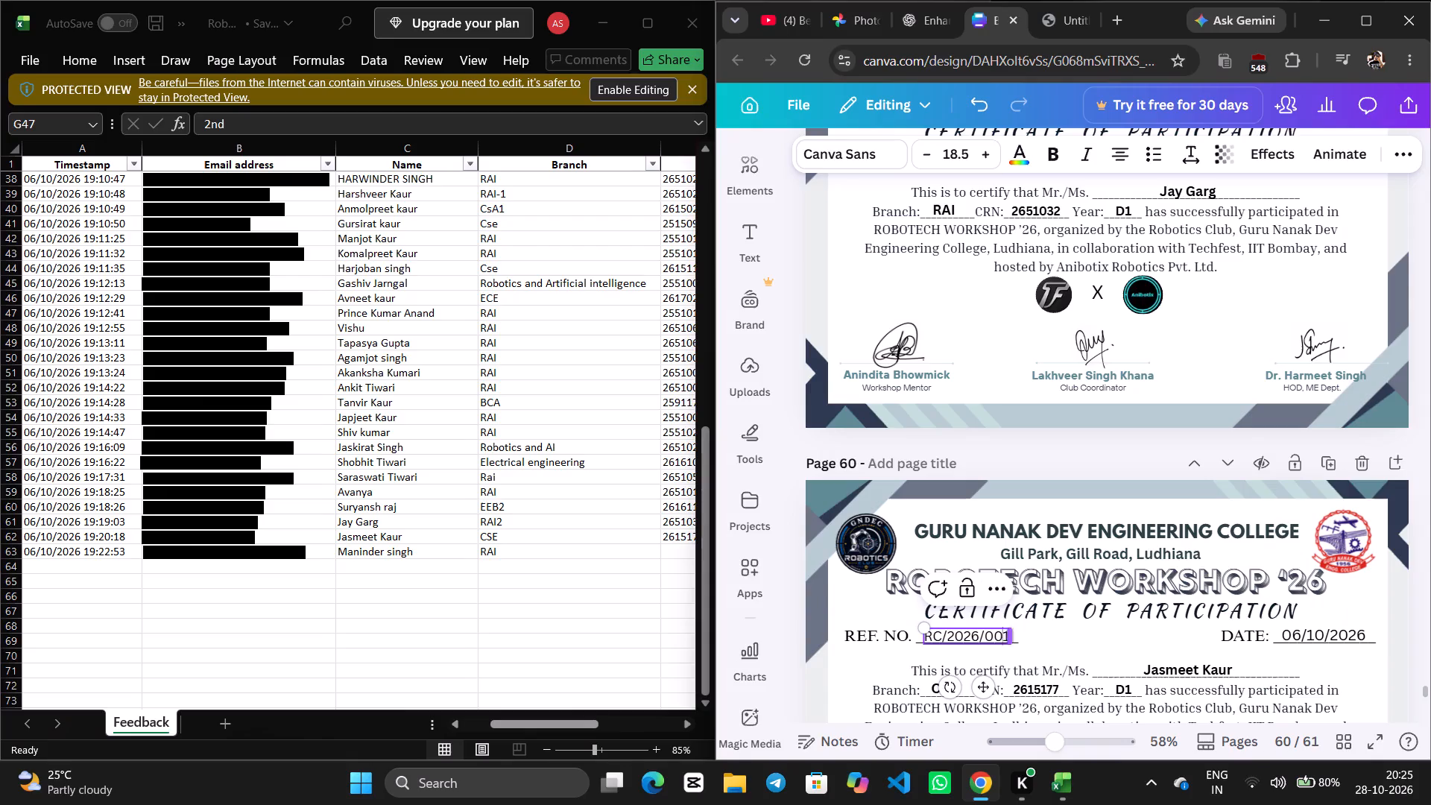
left_click(999, 632)
key("Right")
key("BackSpace")
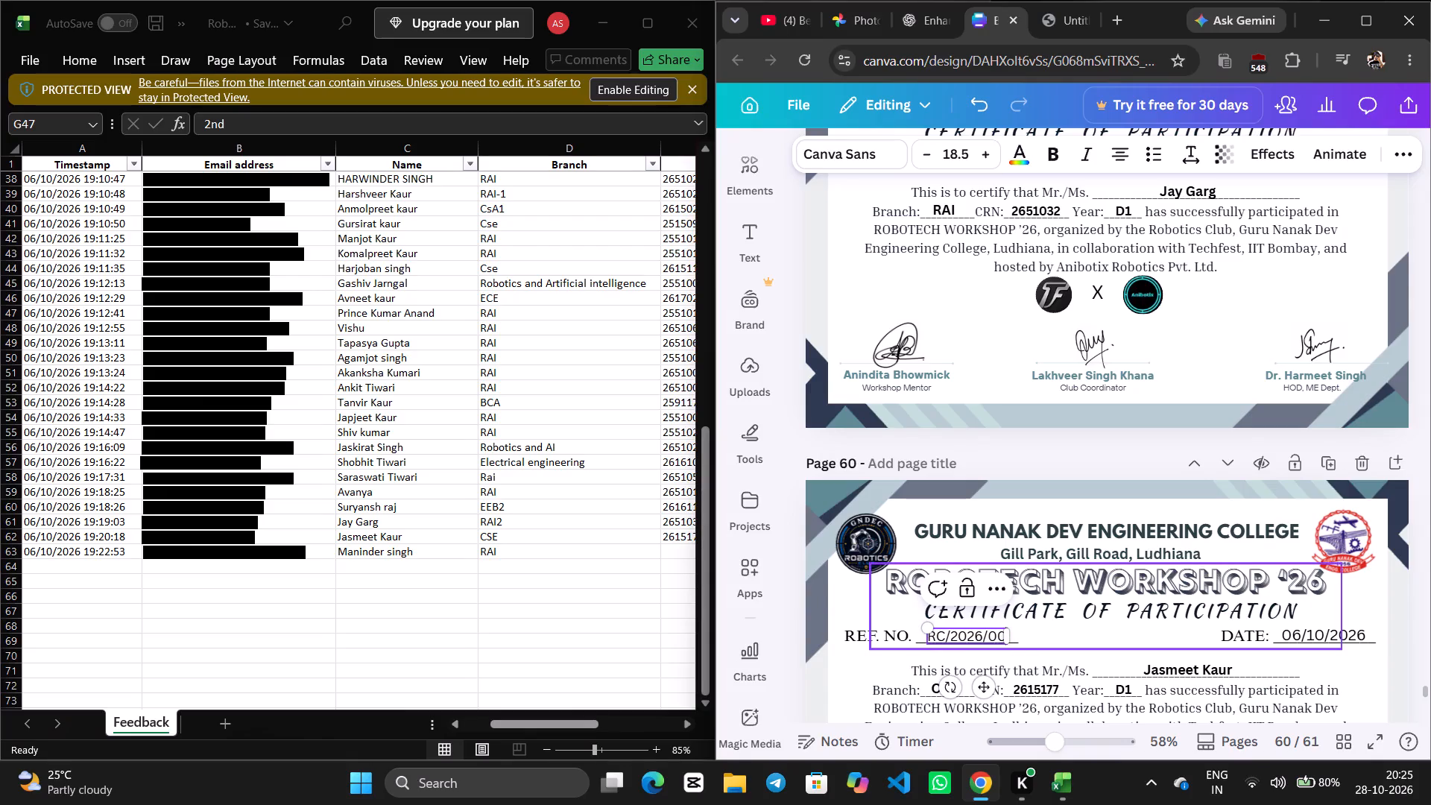
key("BackSpace")
key("6")
key("0")
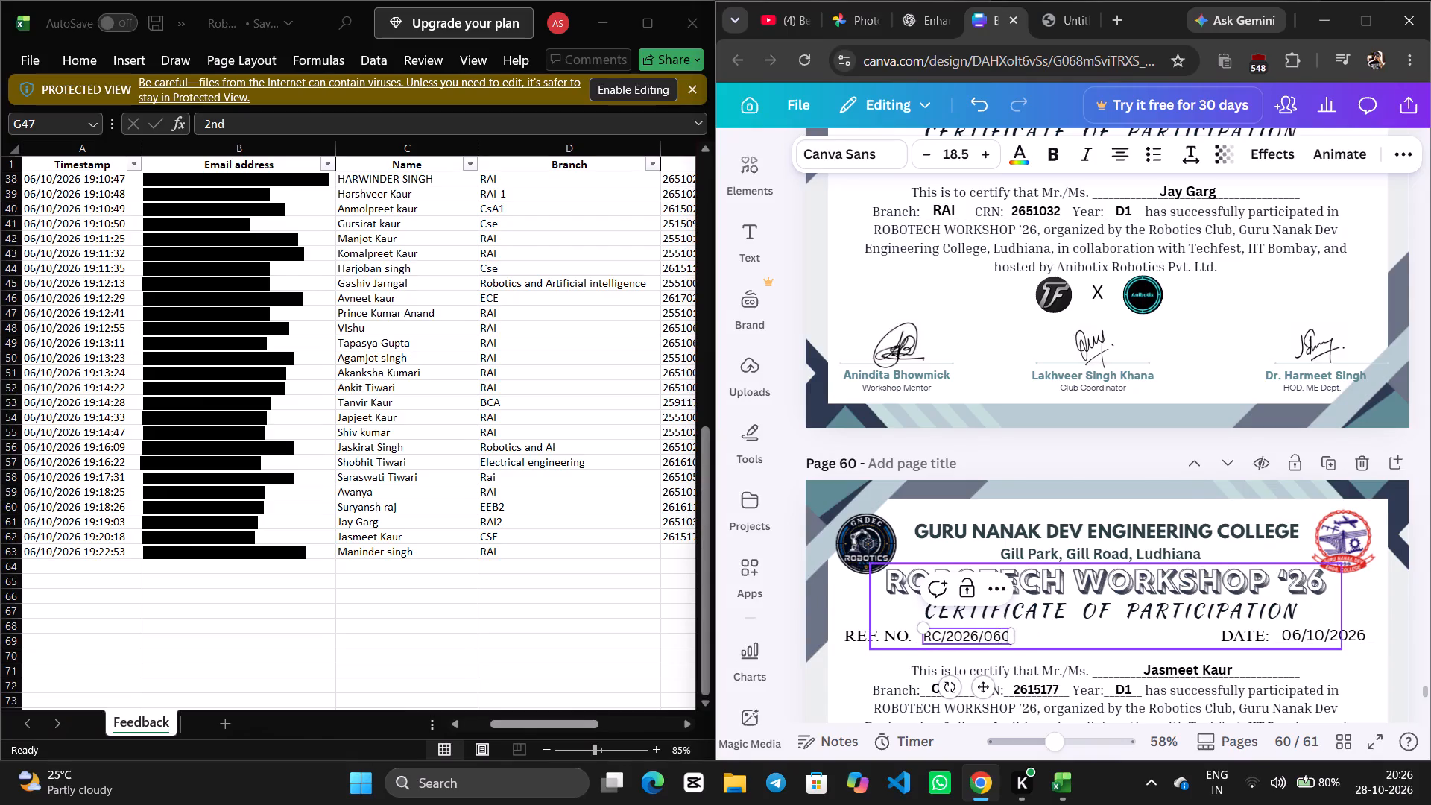
Duplicate the page 60 certificate twice to add two more certificate pages.
scroll(1033, 626, "down", 3)
scroll(1044, 582, "up", 2)
scroll(1124, 420, "up", 2)
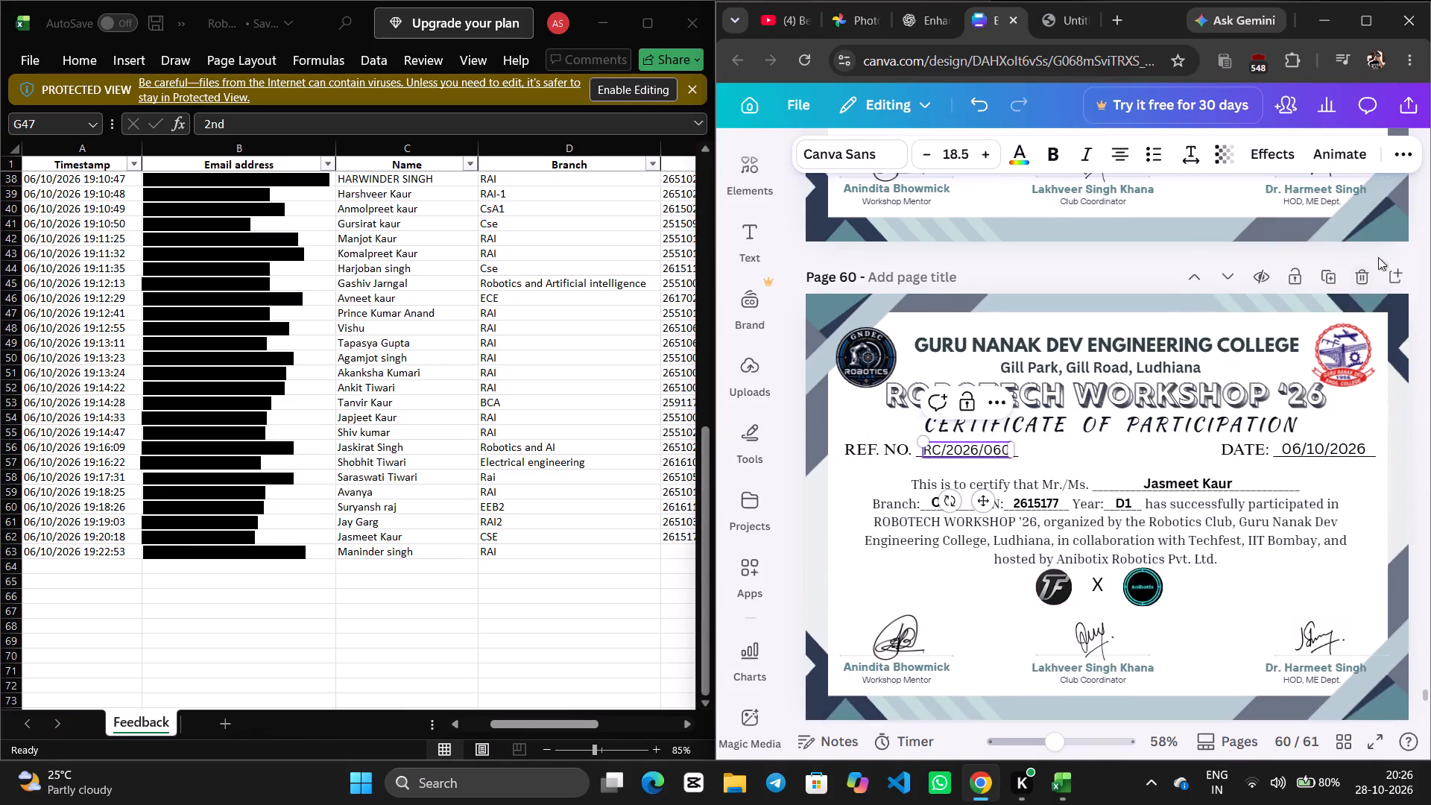
left_click(1326, 284)
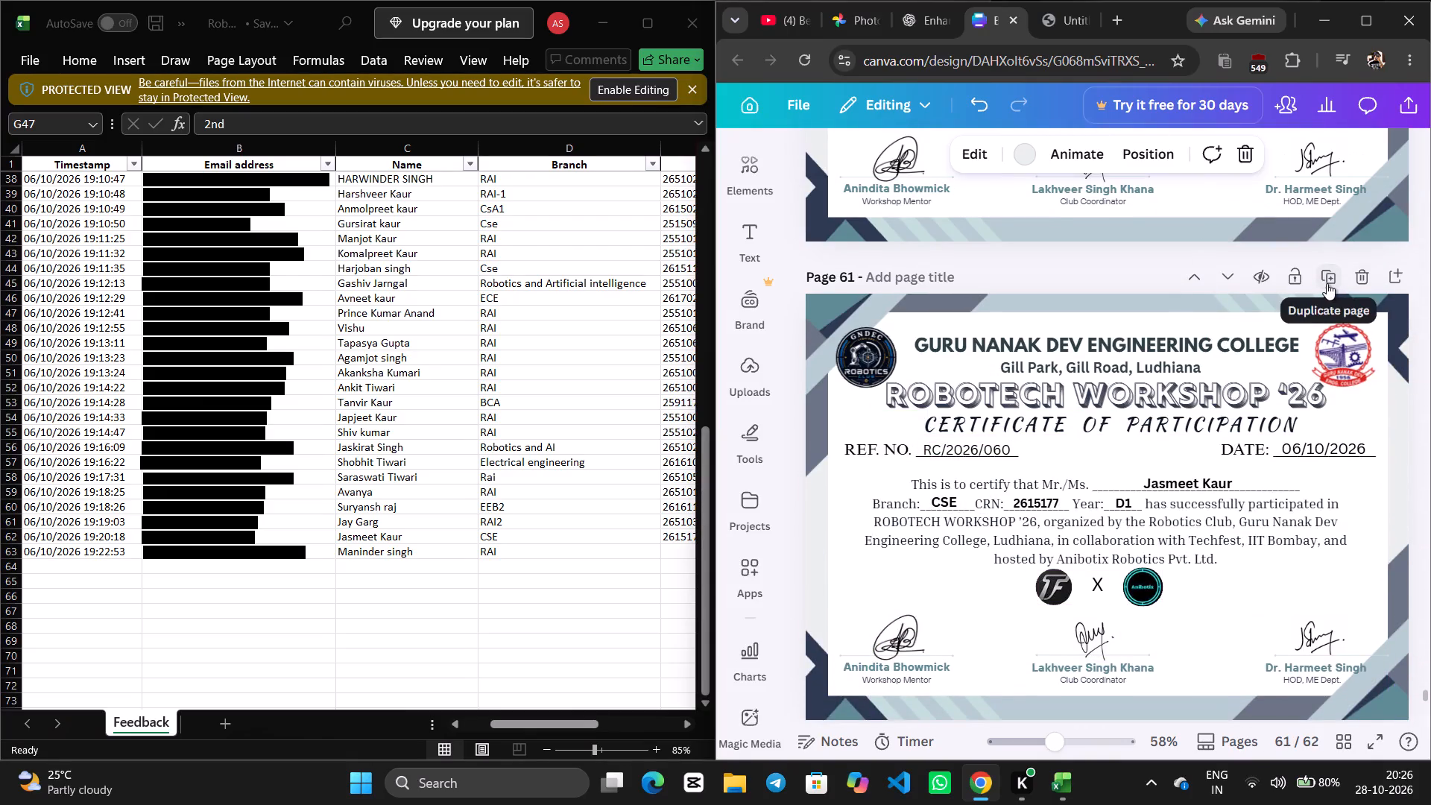
left_click(1327, 283)
Delete the last page of the design, the leftover certificate with reference RC/2026/001.
scroll(1242, 394, "down", 16)
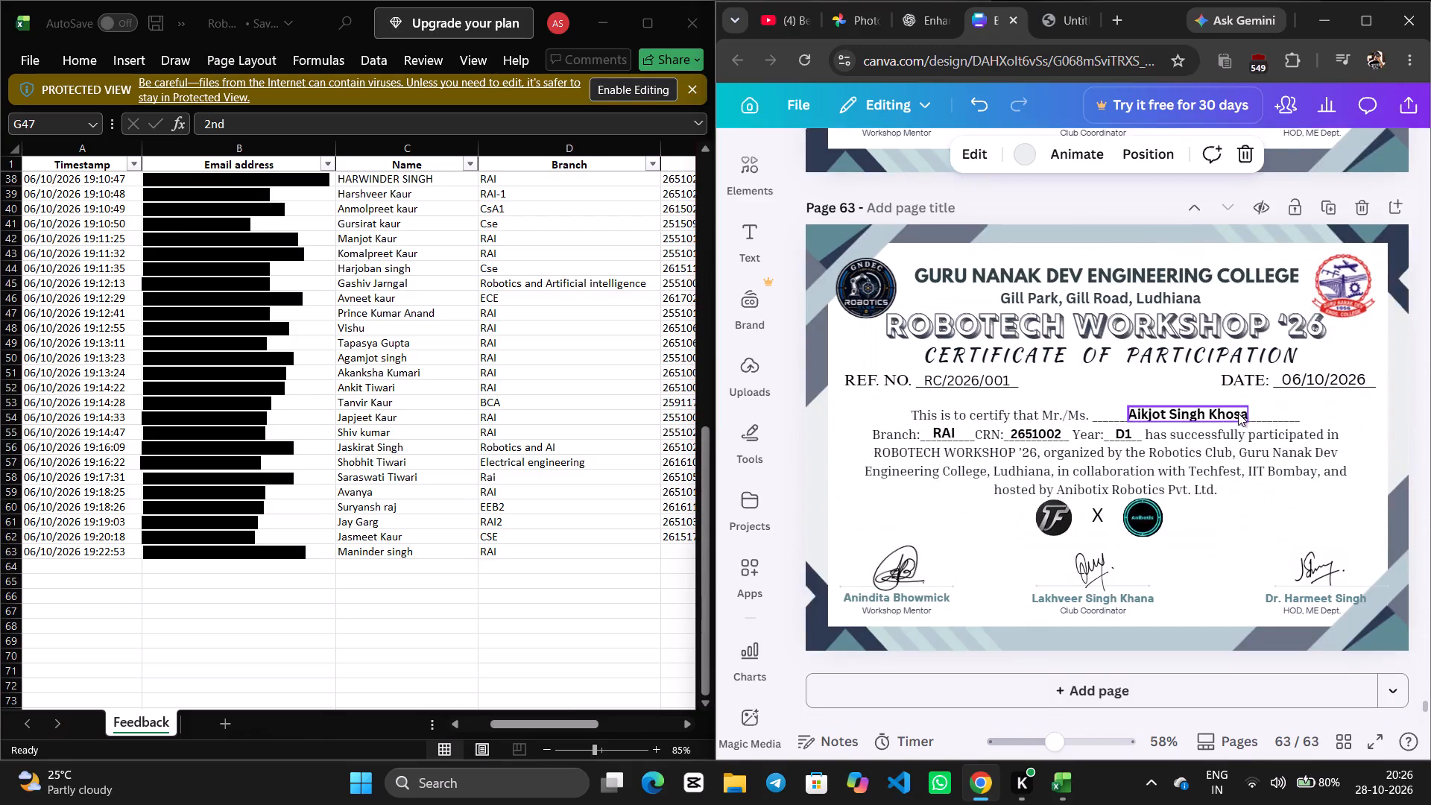
scroll(1238, 413, "down", 3)
scroll(1238, 413, "up", 6)
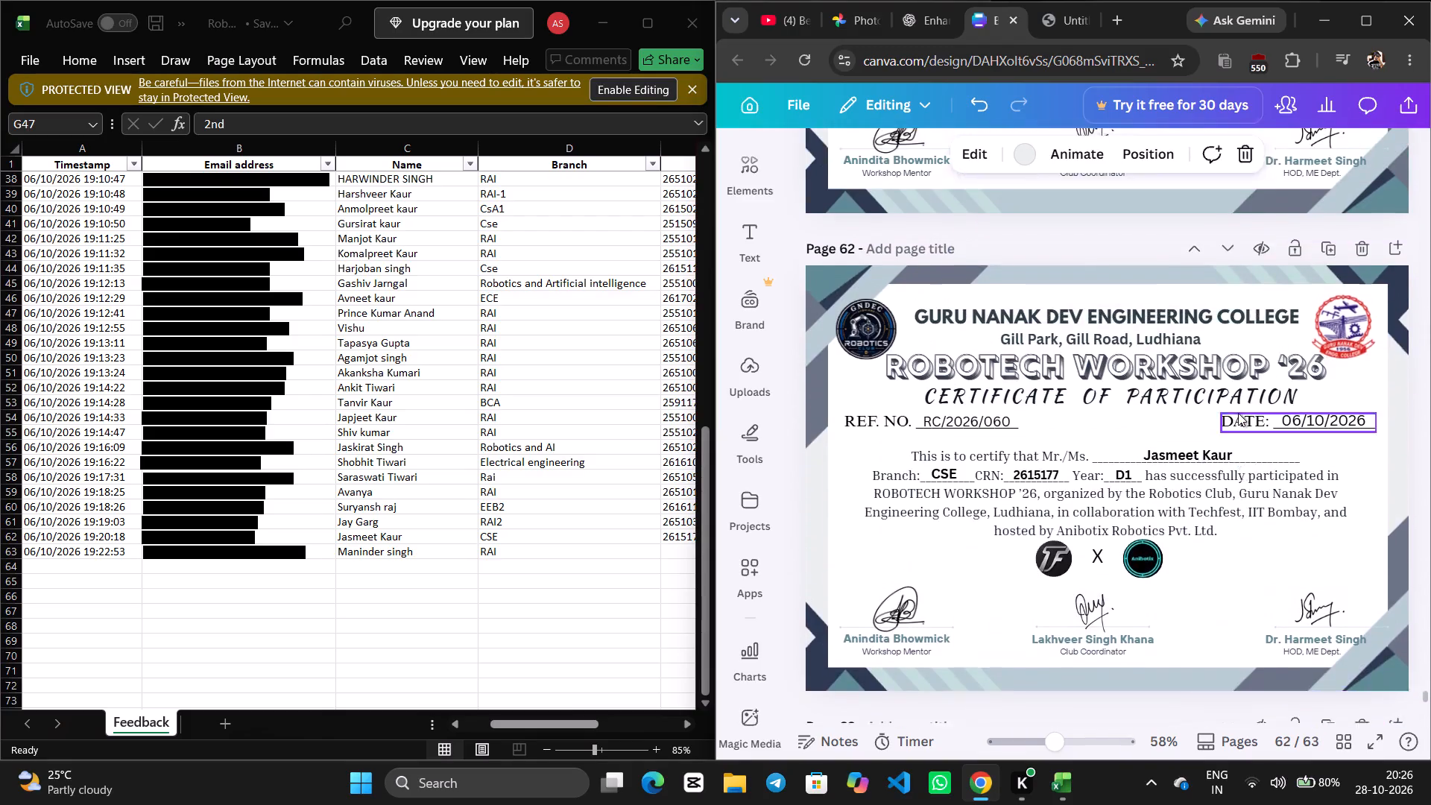
scroll(1238, 413, "up", 4)
scroll(1238, 413, "down", 1)
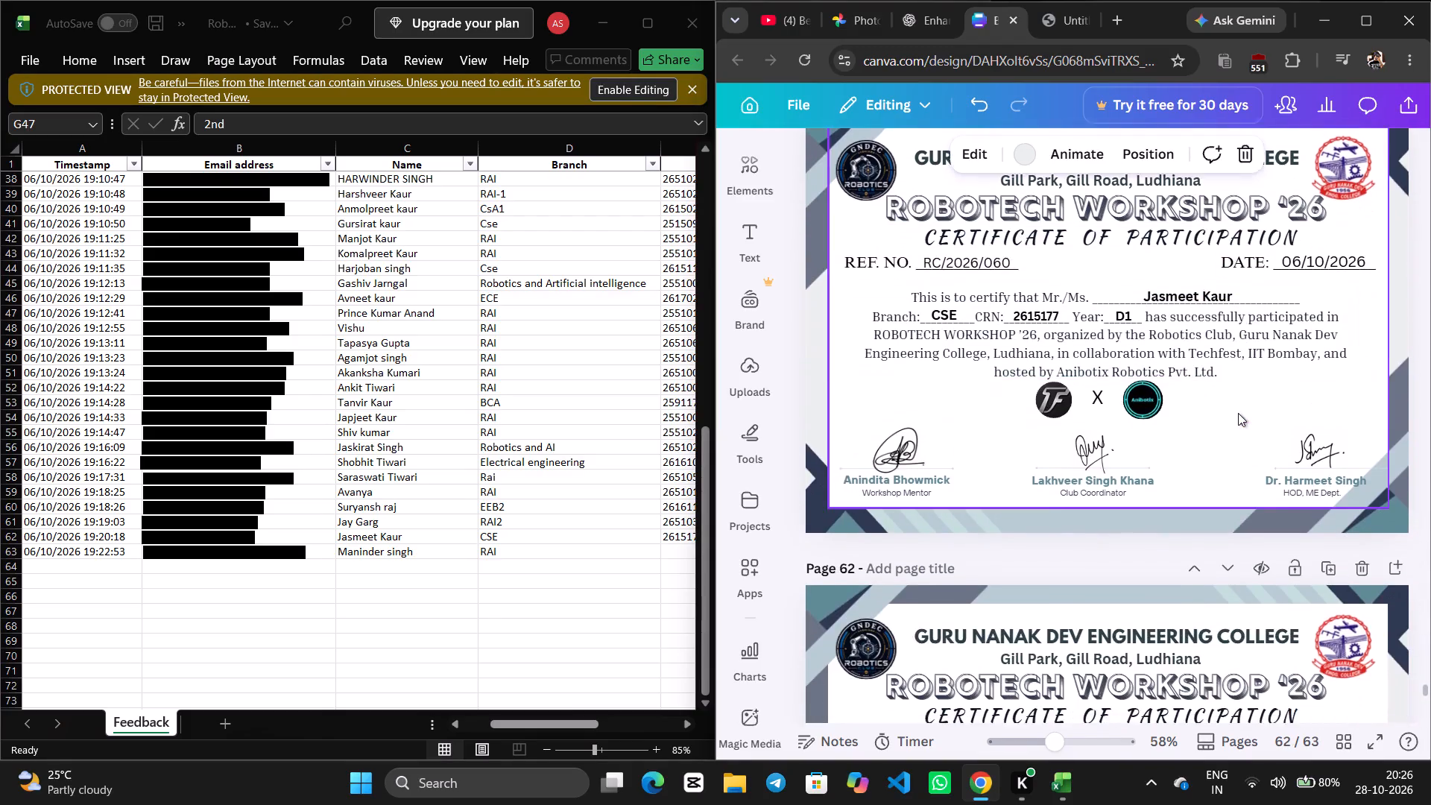
scroll(1238, 413, "down", 12)
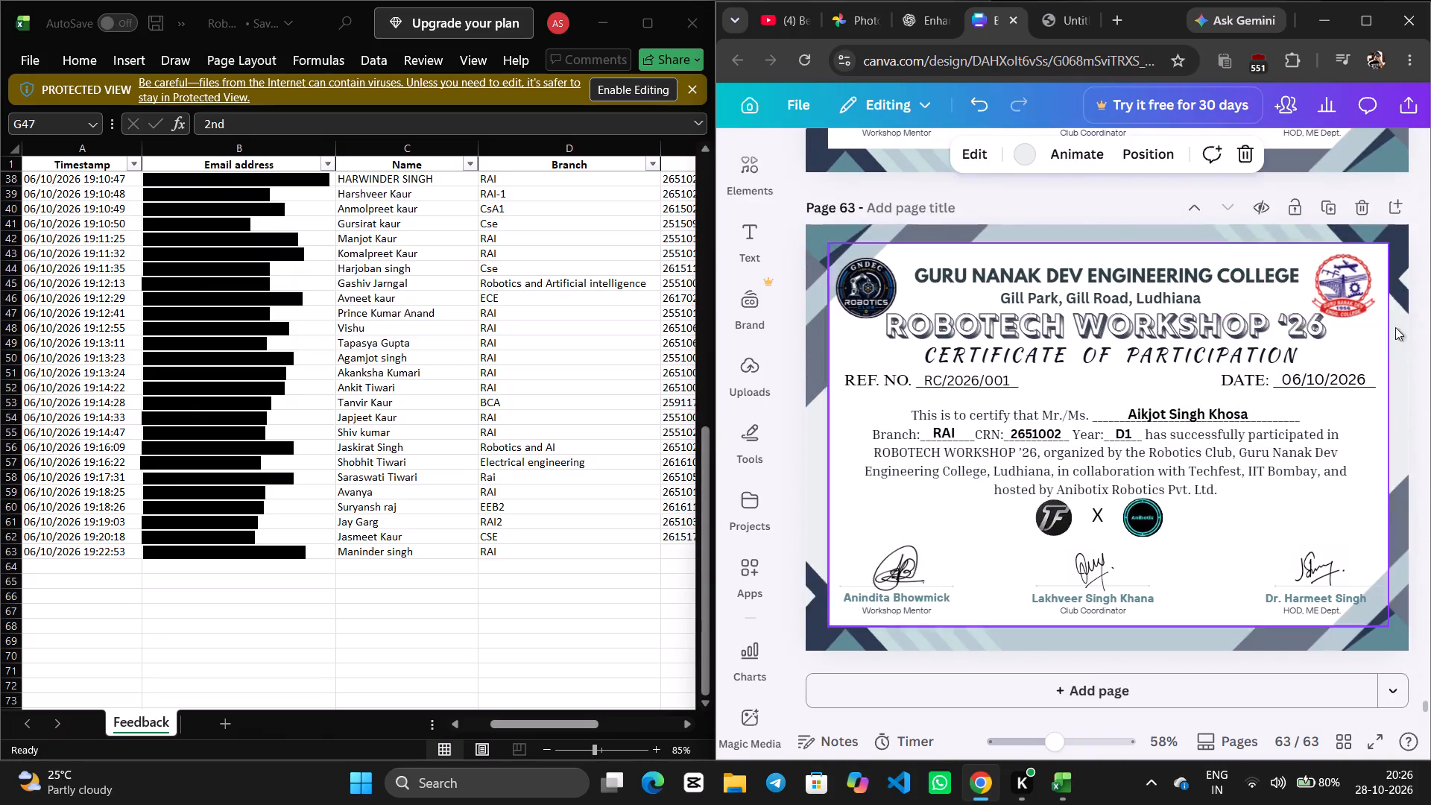
left_click(1361, 206)
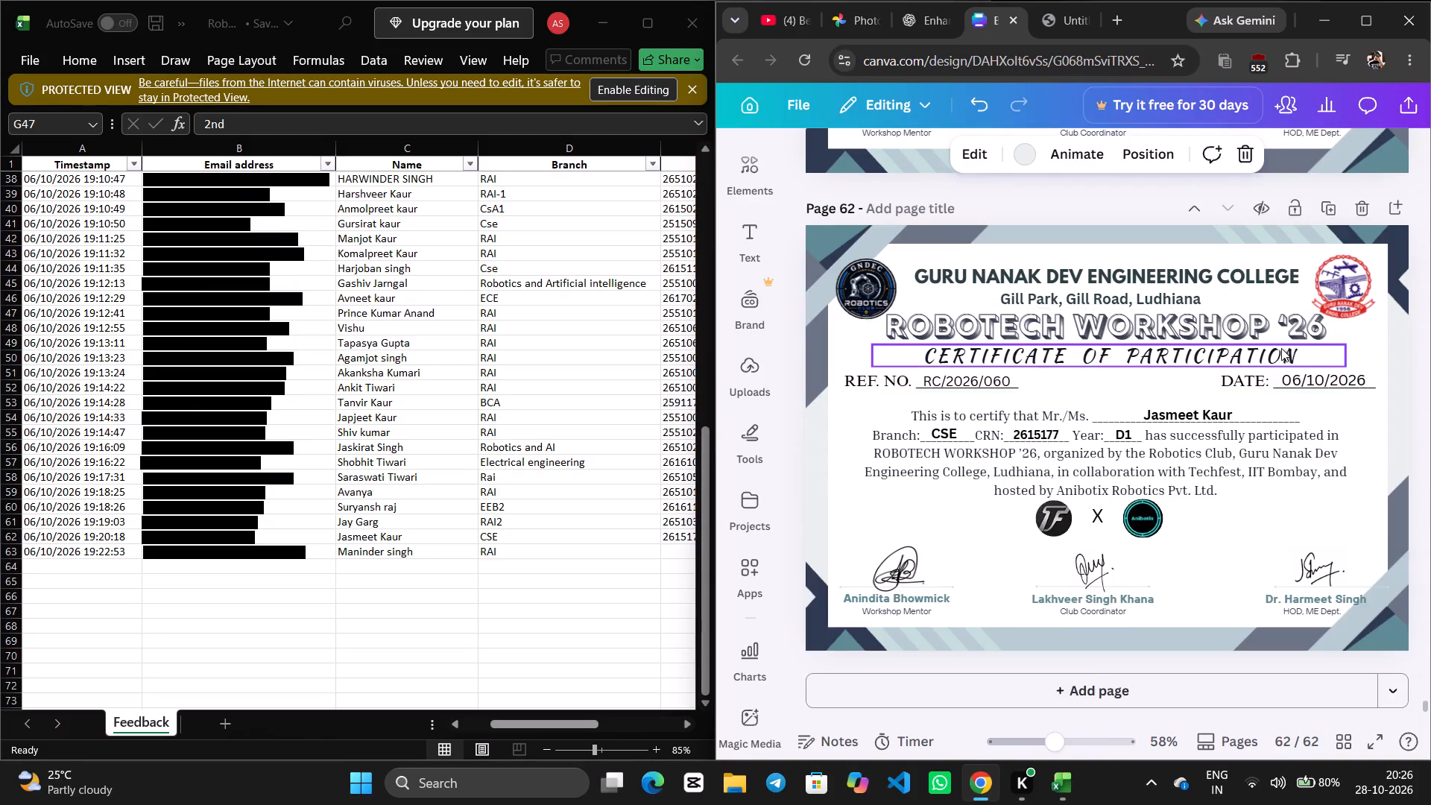
Replace the participant name on the page 61 certificate with the name copied from row 63 of the Excel feedback sheet.
scroll(1281, 348, "up", 3)
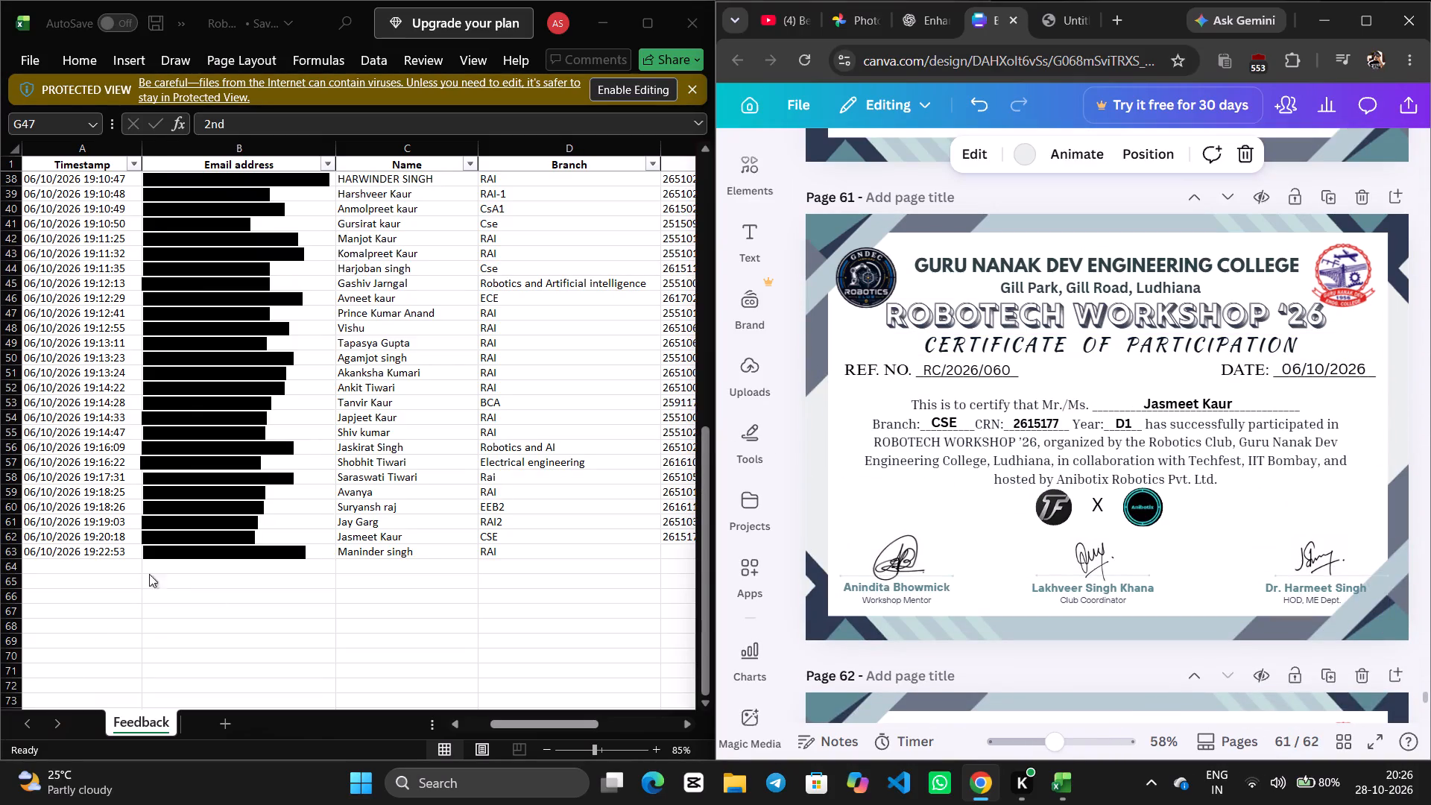
left_click(374, 549)
left_click(381, 556)
left_click(397, 554)
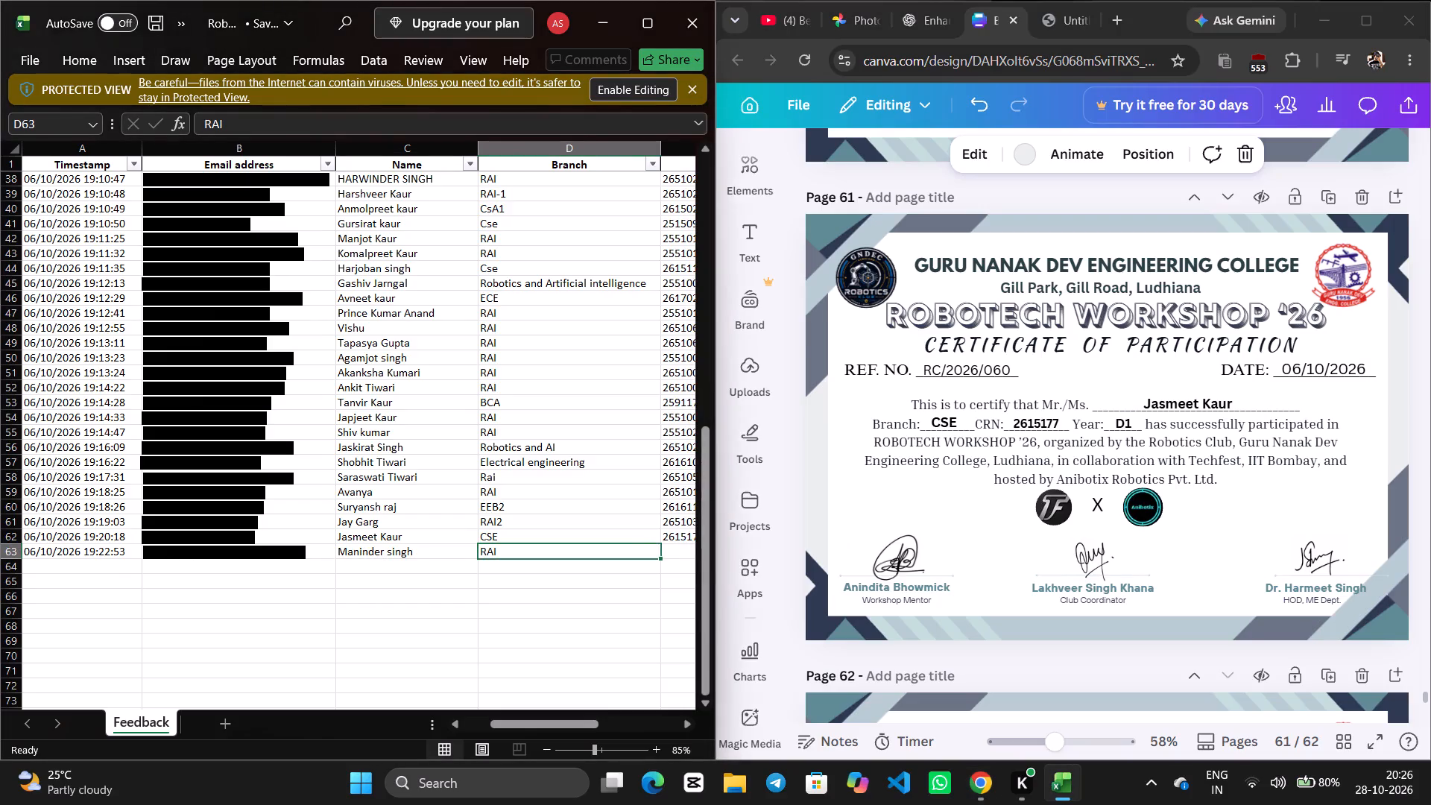
left_click(397, 554)
left_click(366, 558)
left_click(367, 550)
left_click(367, 553)
double_click(449, 555)
left_click(413, 551)
left_click(367, 571)
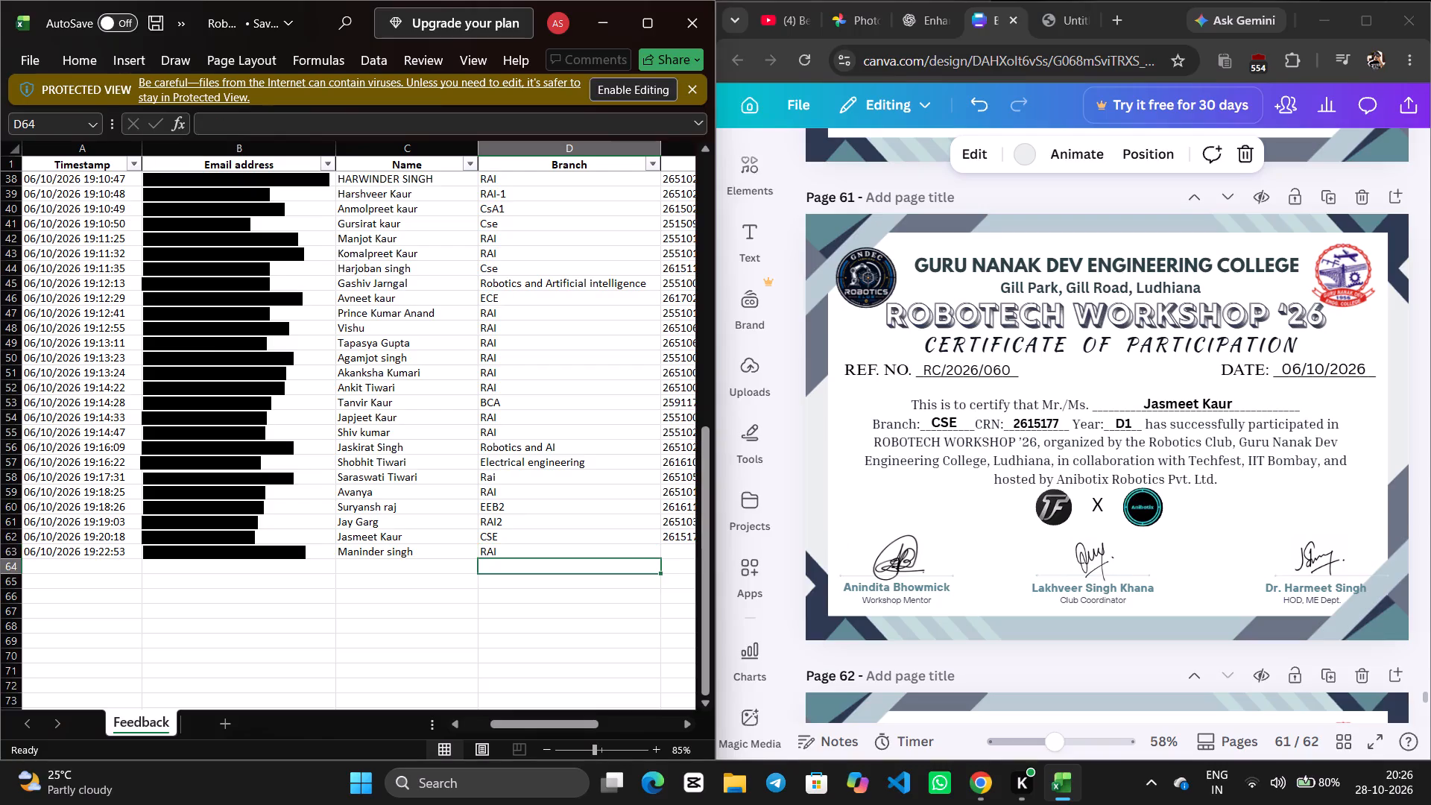
left_click(364, 557)
left_click(315, 555)
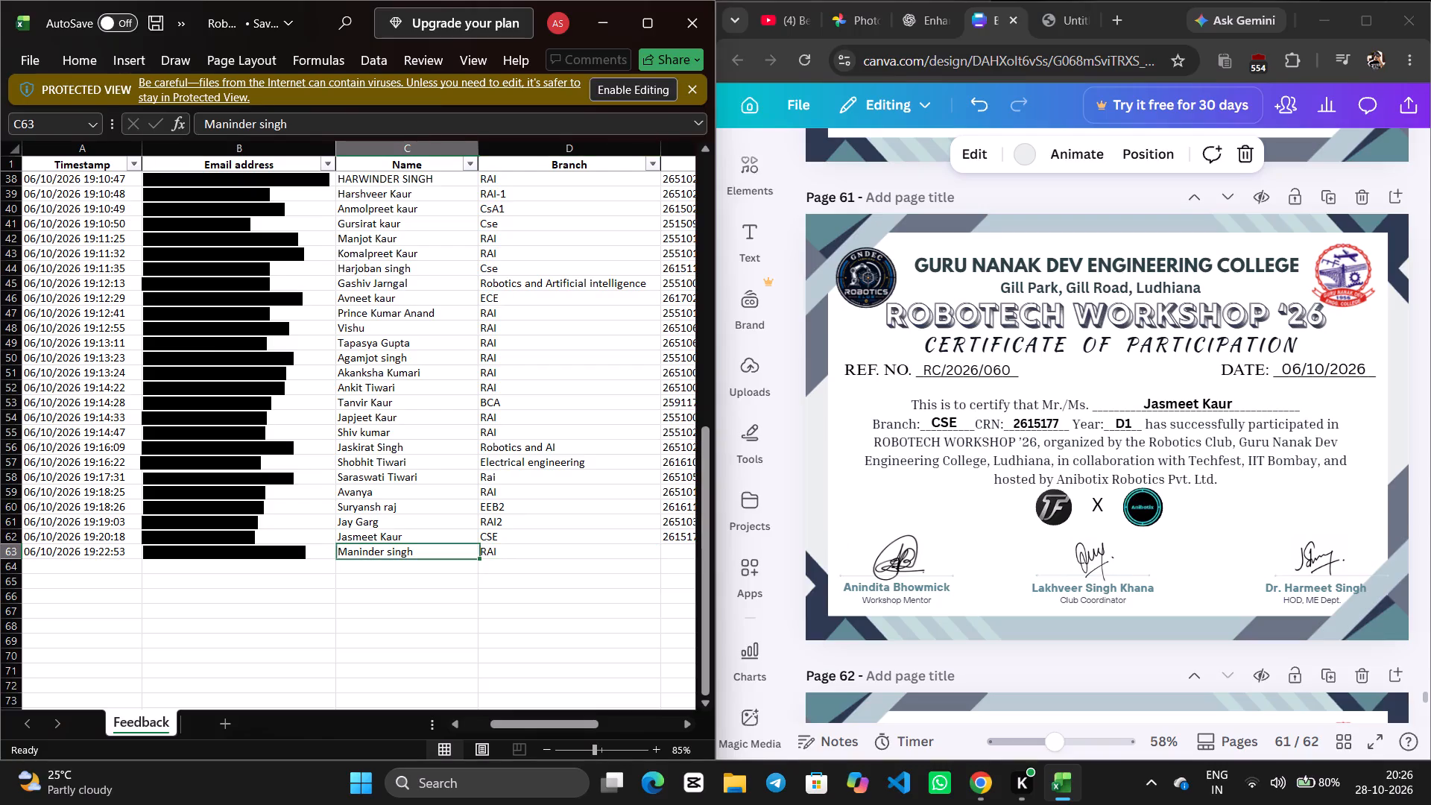
left_click(405, 555)
left_click(370, 554)
left_click(460, 685)
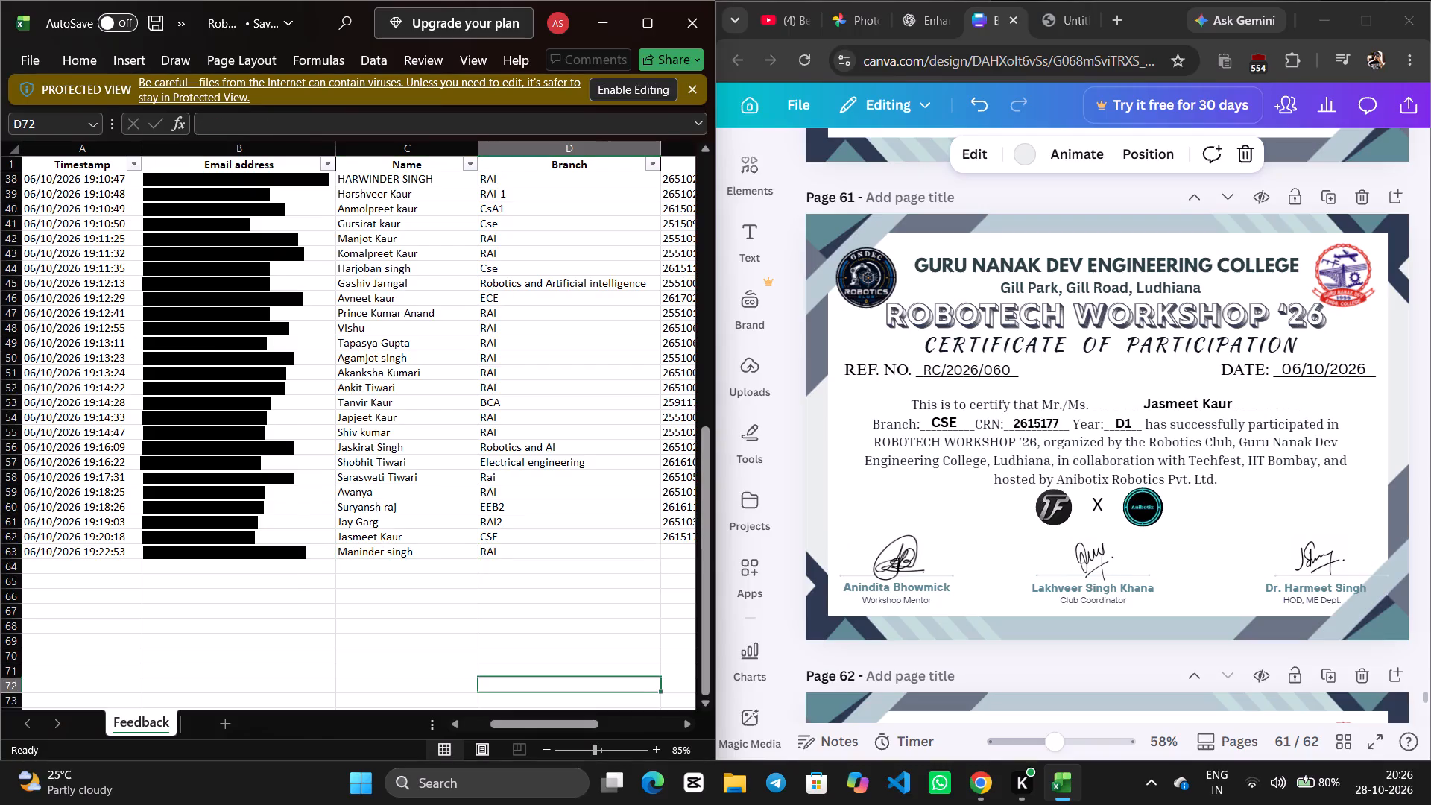
scroll(463, 600, "down", 1, "ctrl")
scroll(463, 600, "up", 2, "ctrl")
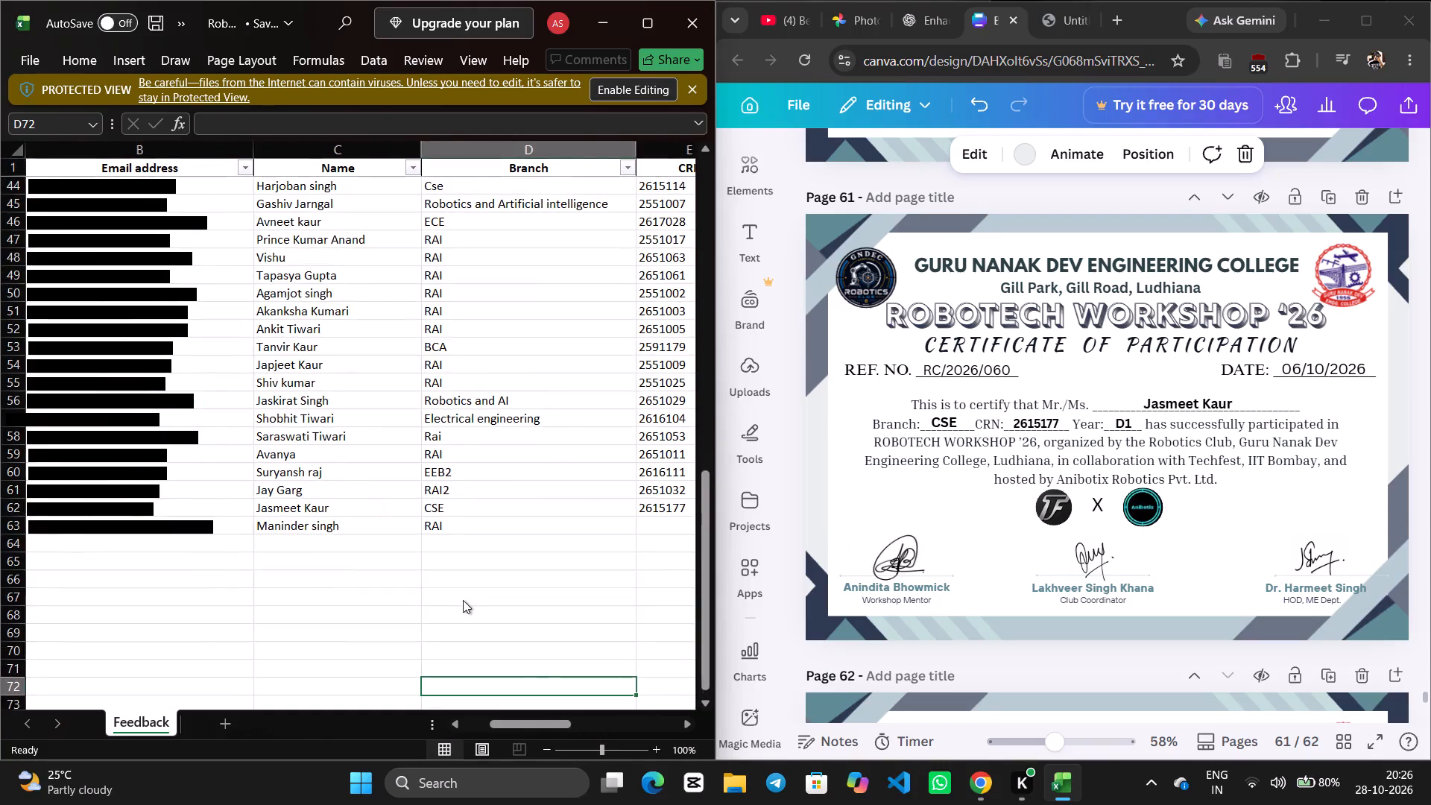
scroll(463, 600, "up", 1)
left_click(350, 550)
left_click(327, 589)
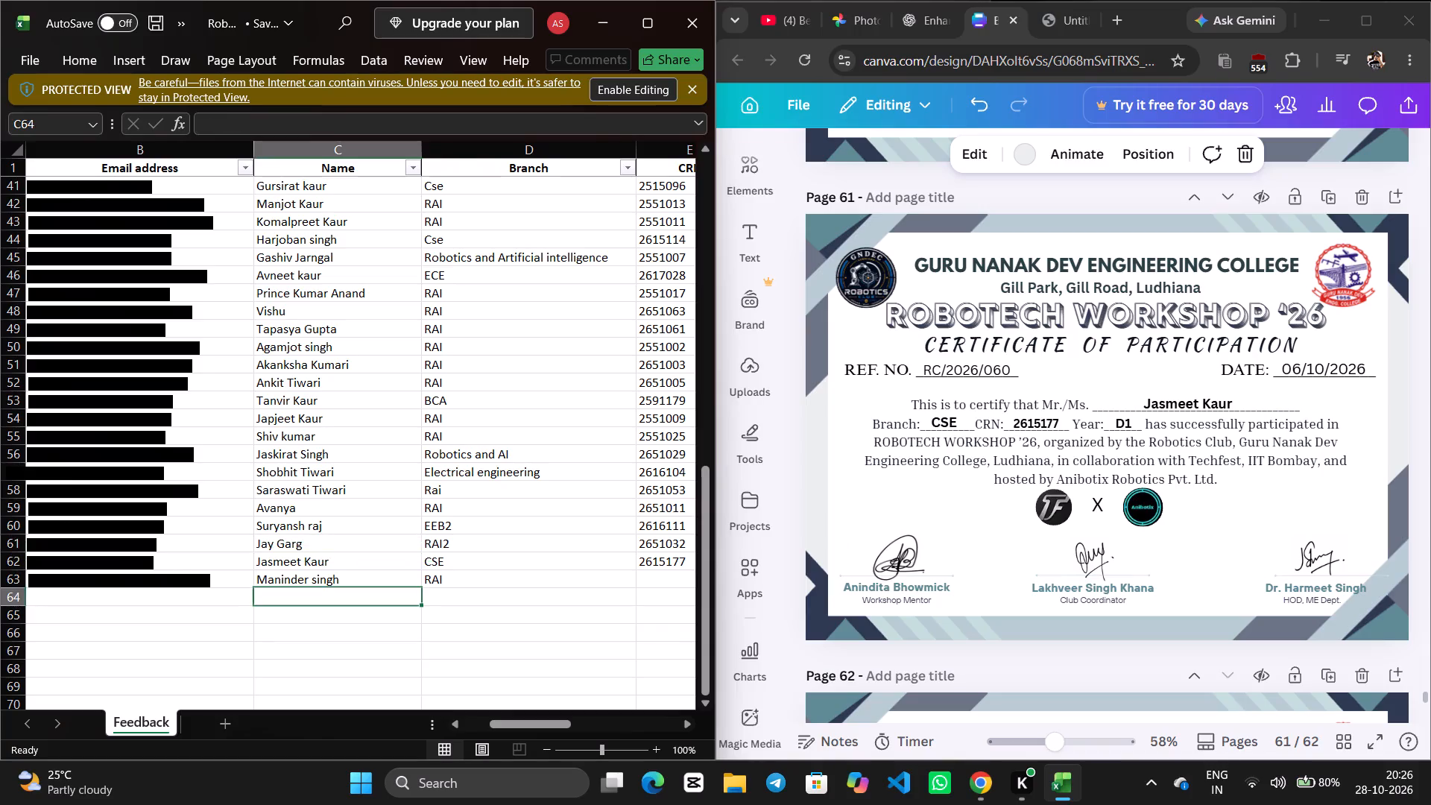
left_click(328, 581)
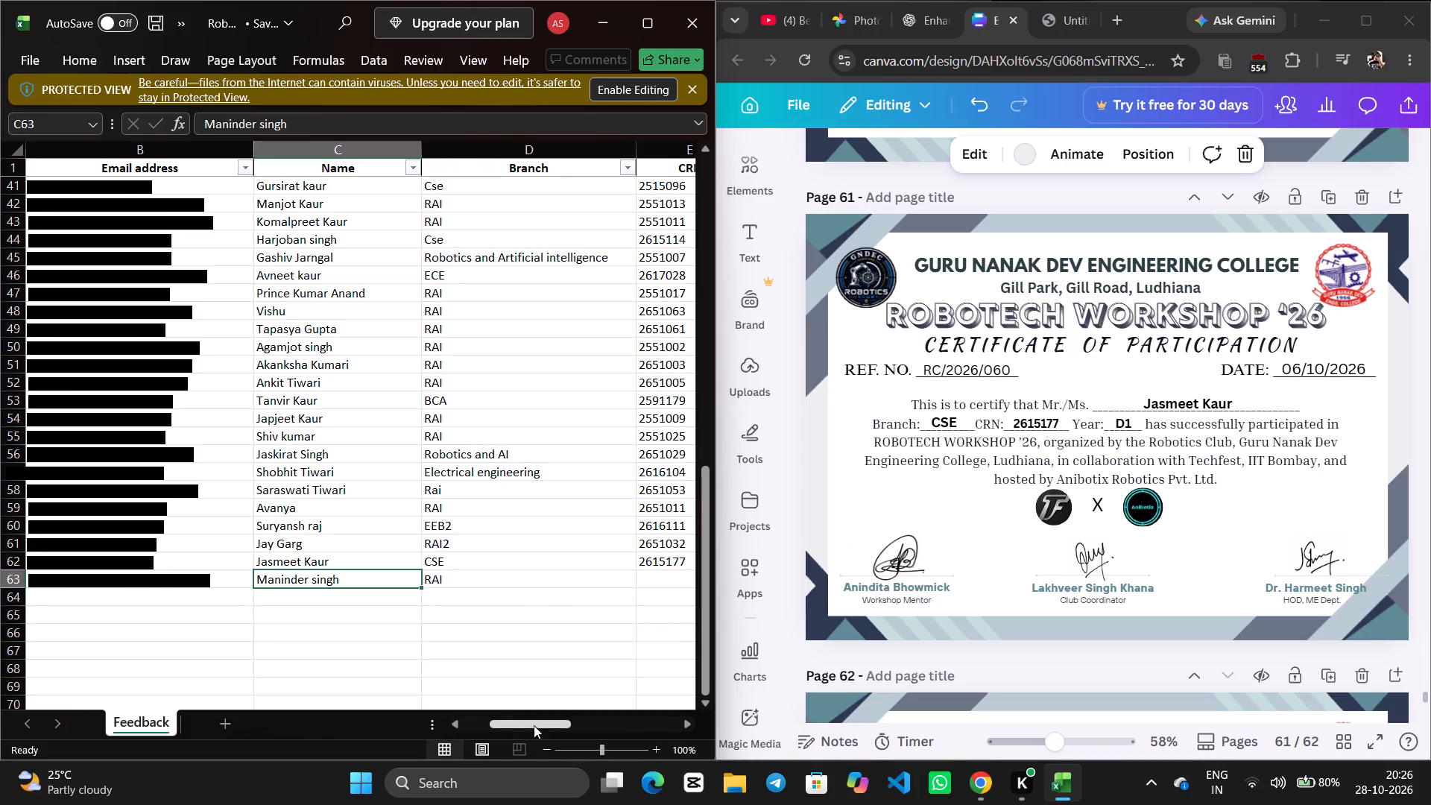
left_click(687, 724)
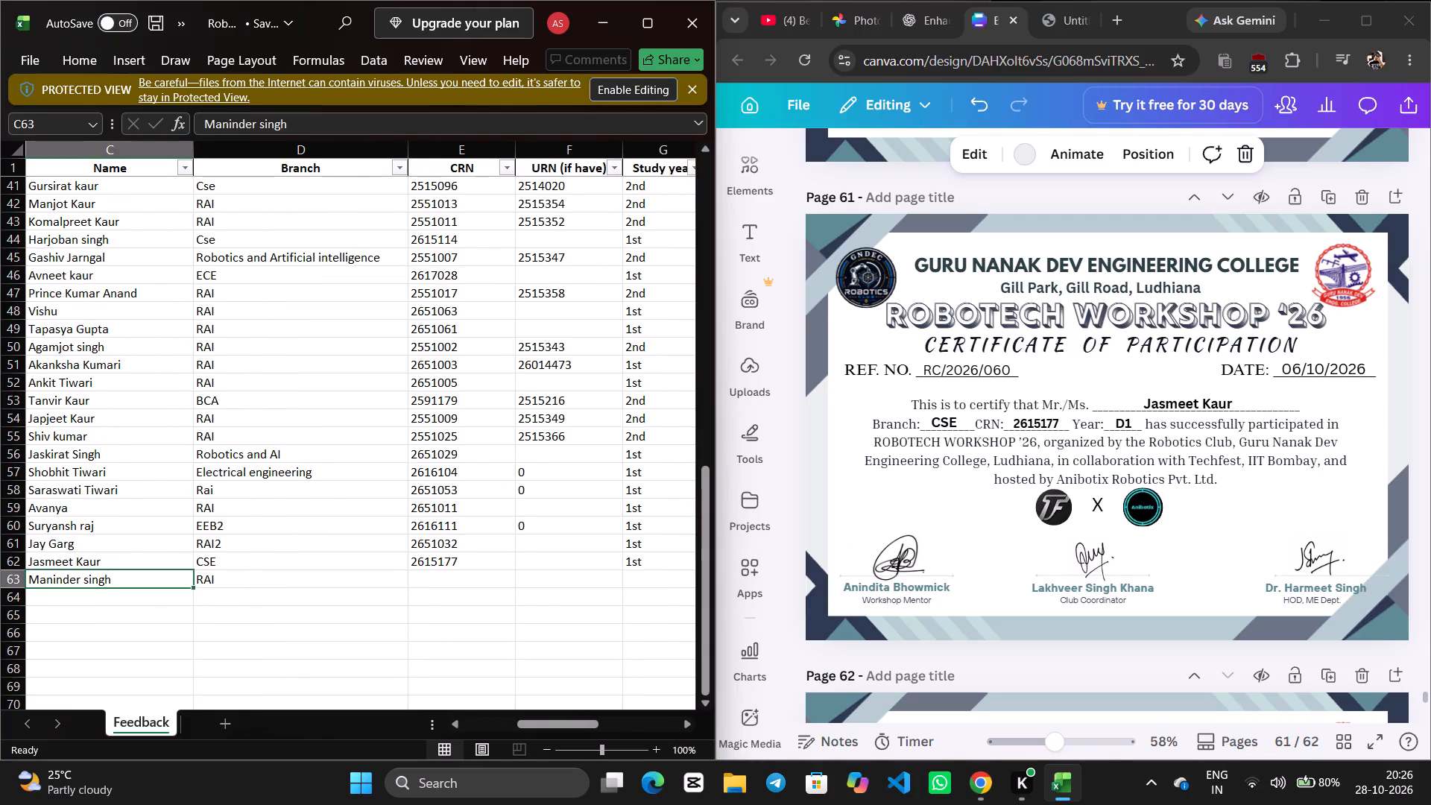
key("ctrl+c")
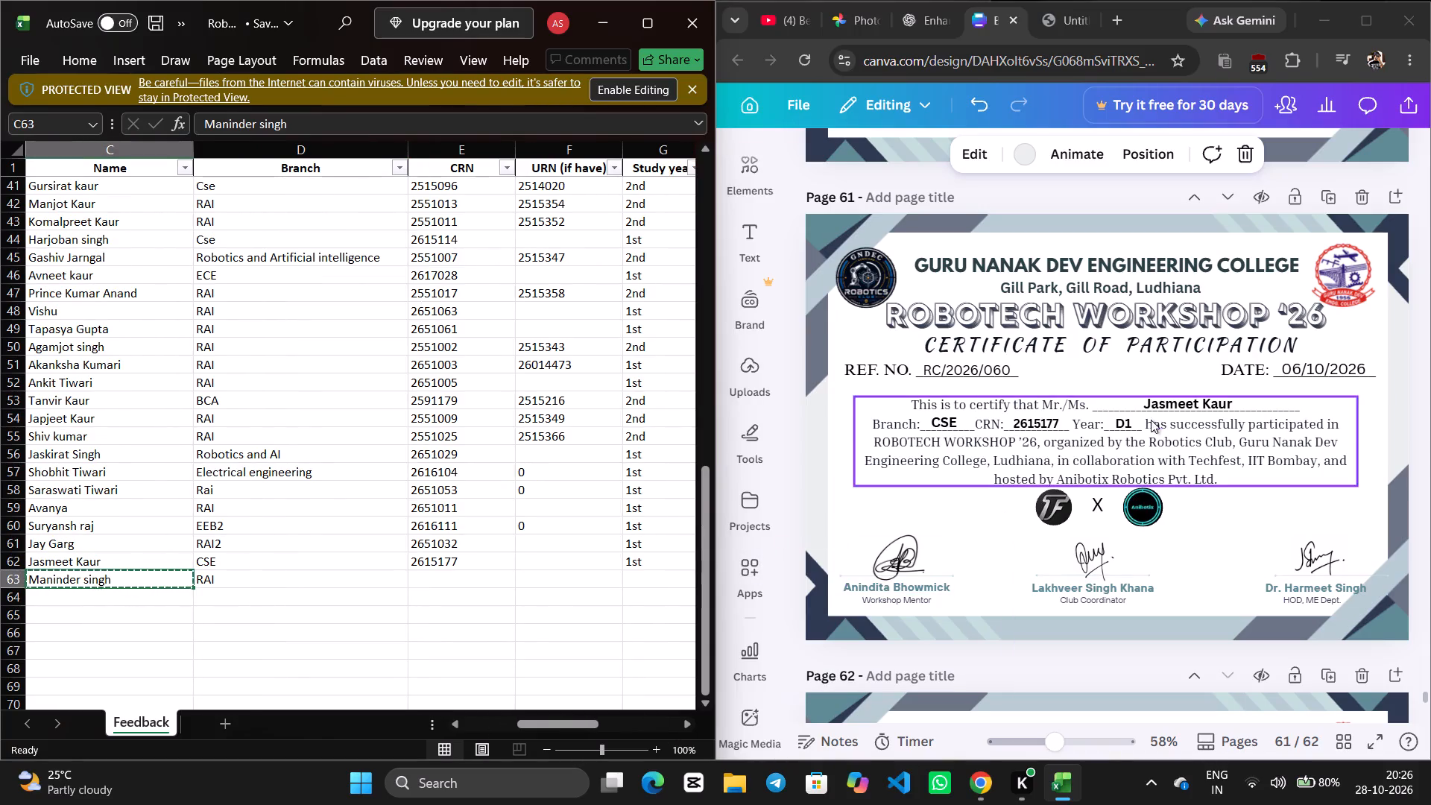
left_click(1177, 408)
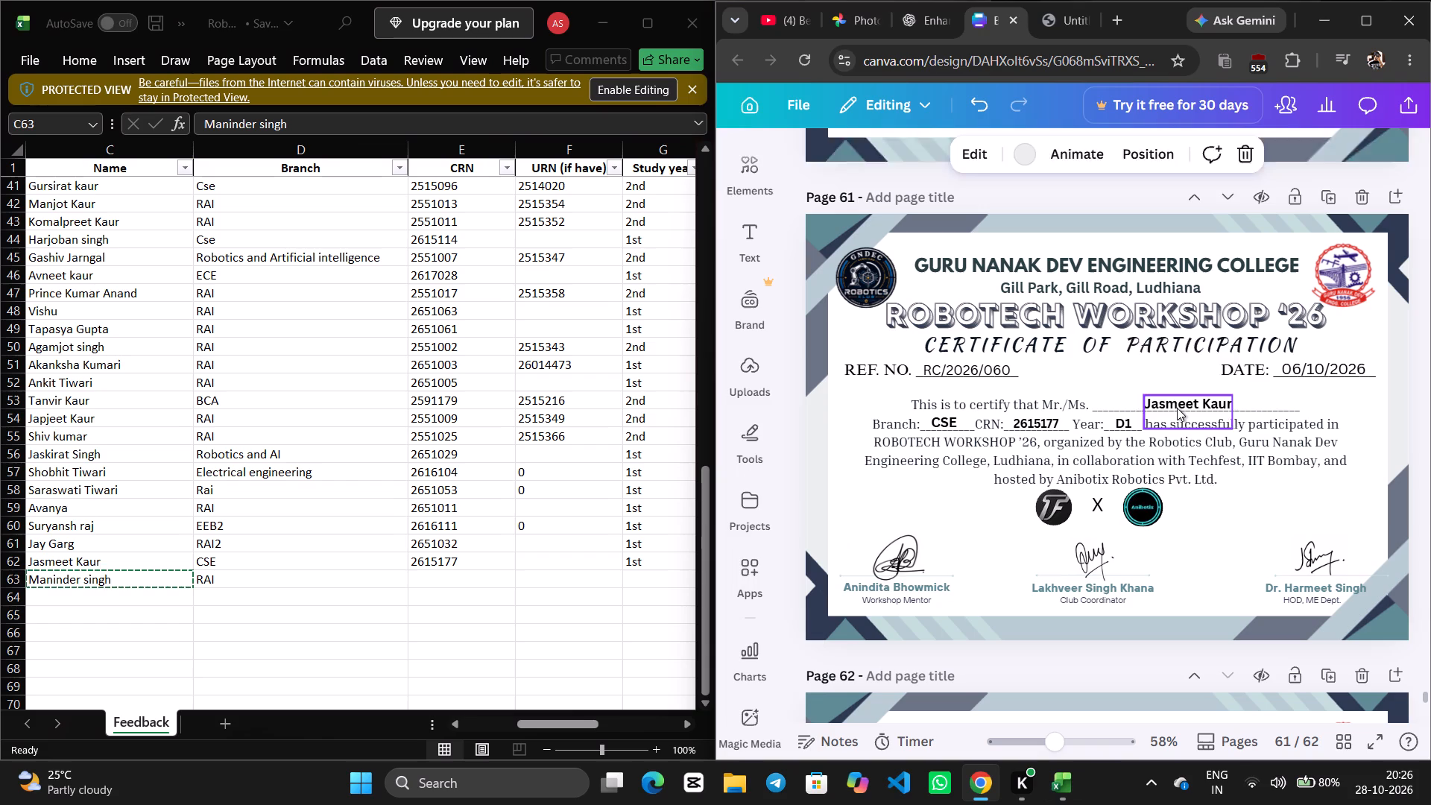
left_click(1177, 408)
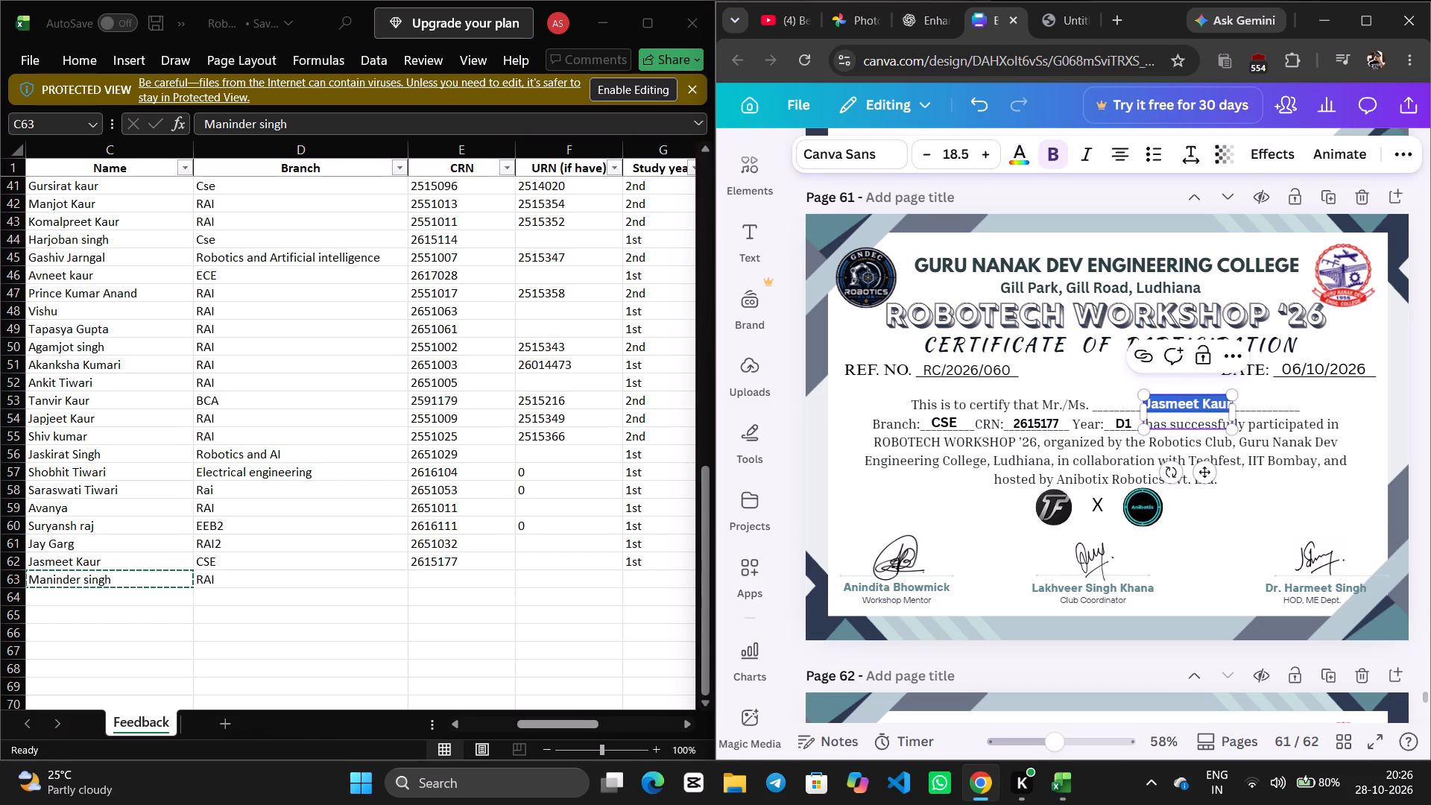
key("ctrl+v")
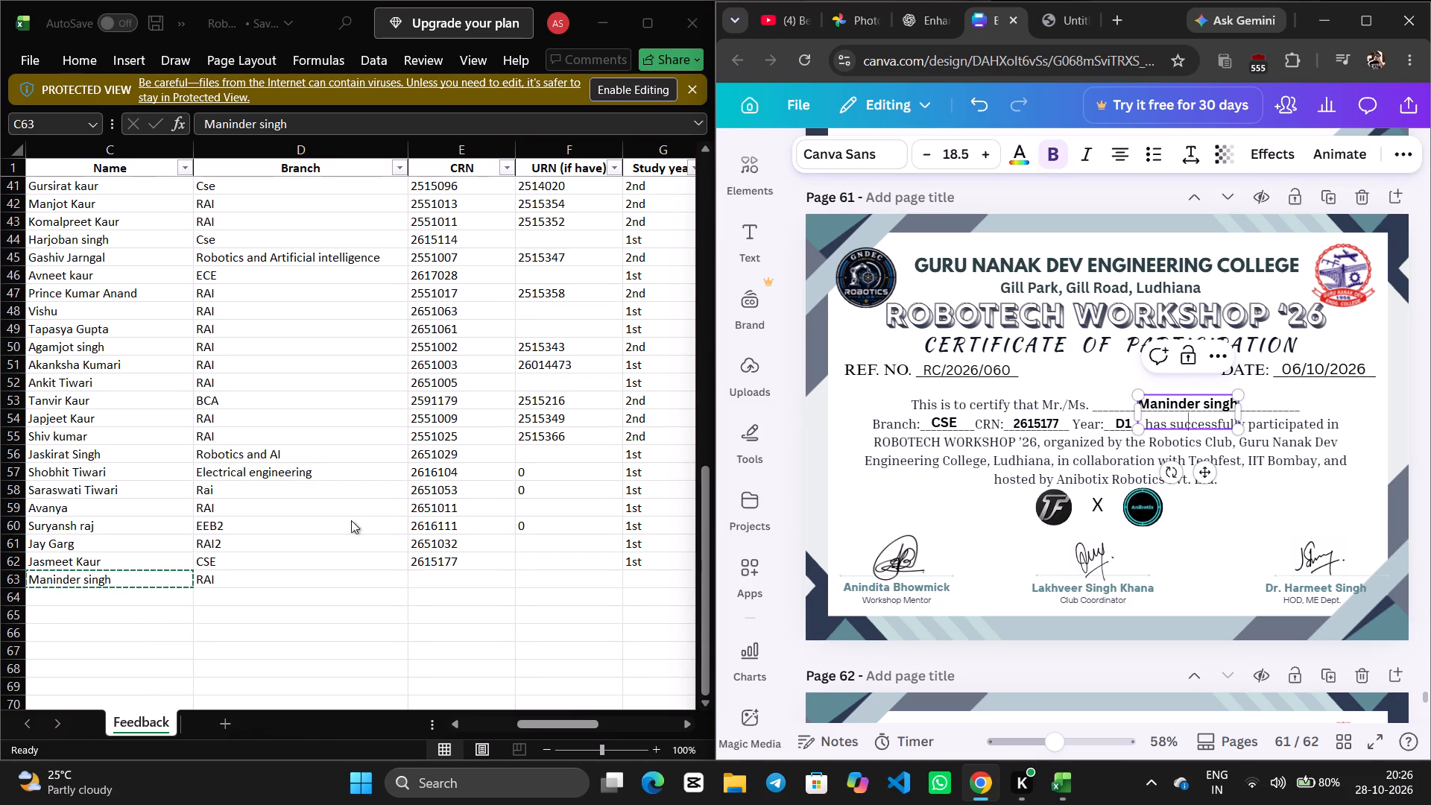
Replace the branch on the page 61 certificate with RAI, copied from row 63 of the Excel feedback sheet.
left_click(213, 576)
left_click(218, 580)
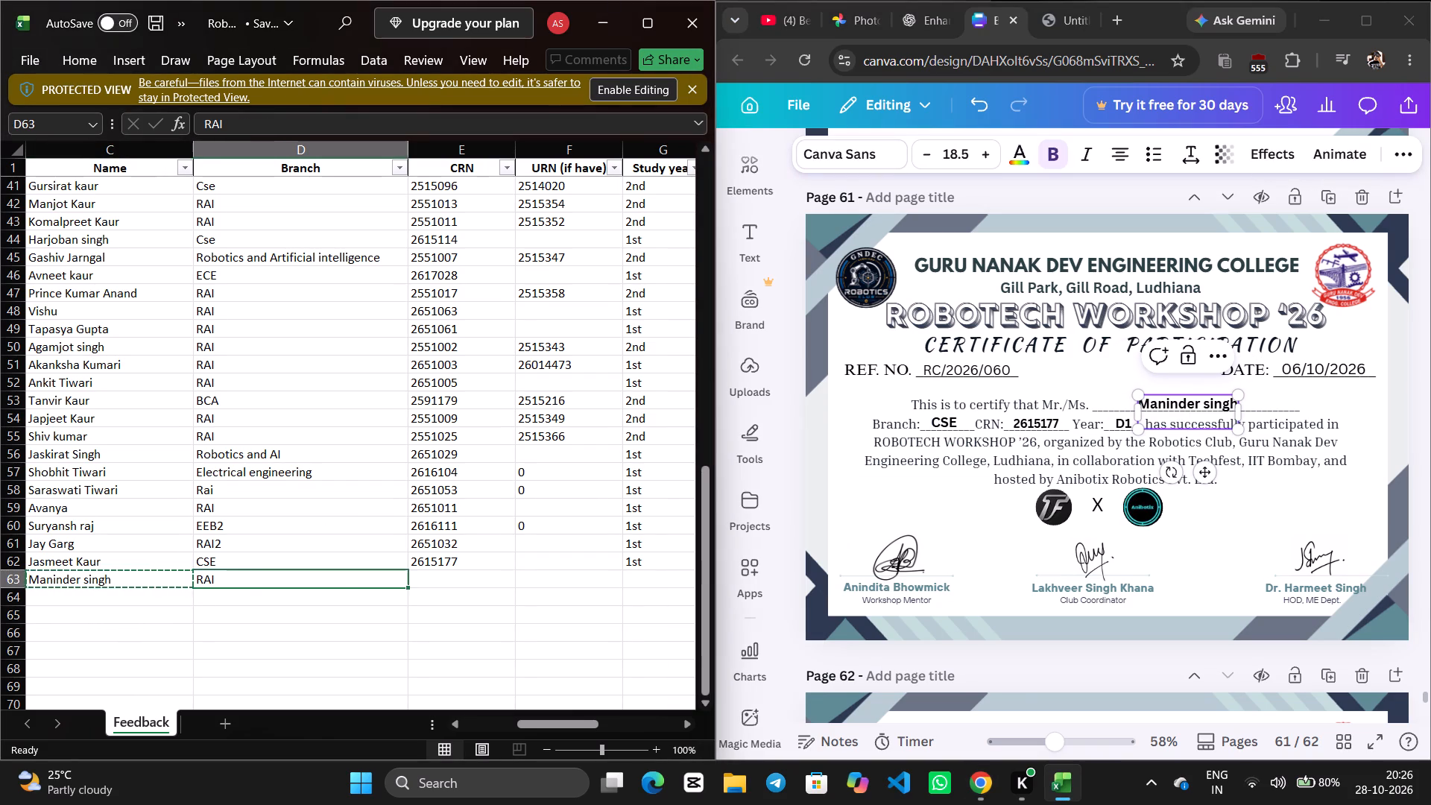
key("ctrl+c")
left_click(938, 427)
left_click(940, 427)
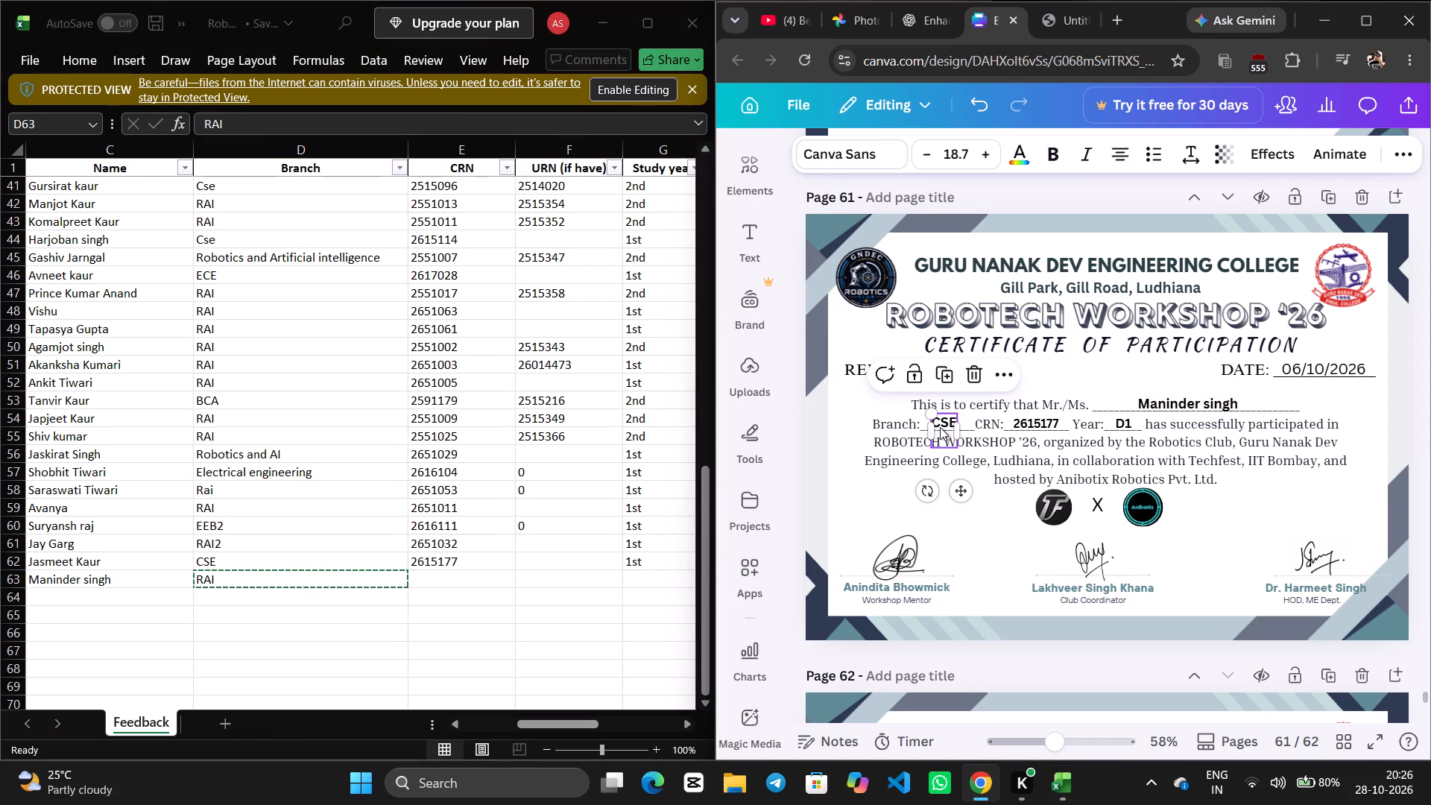
key("ctrl+v")
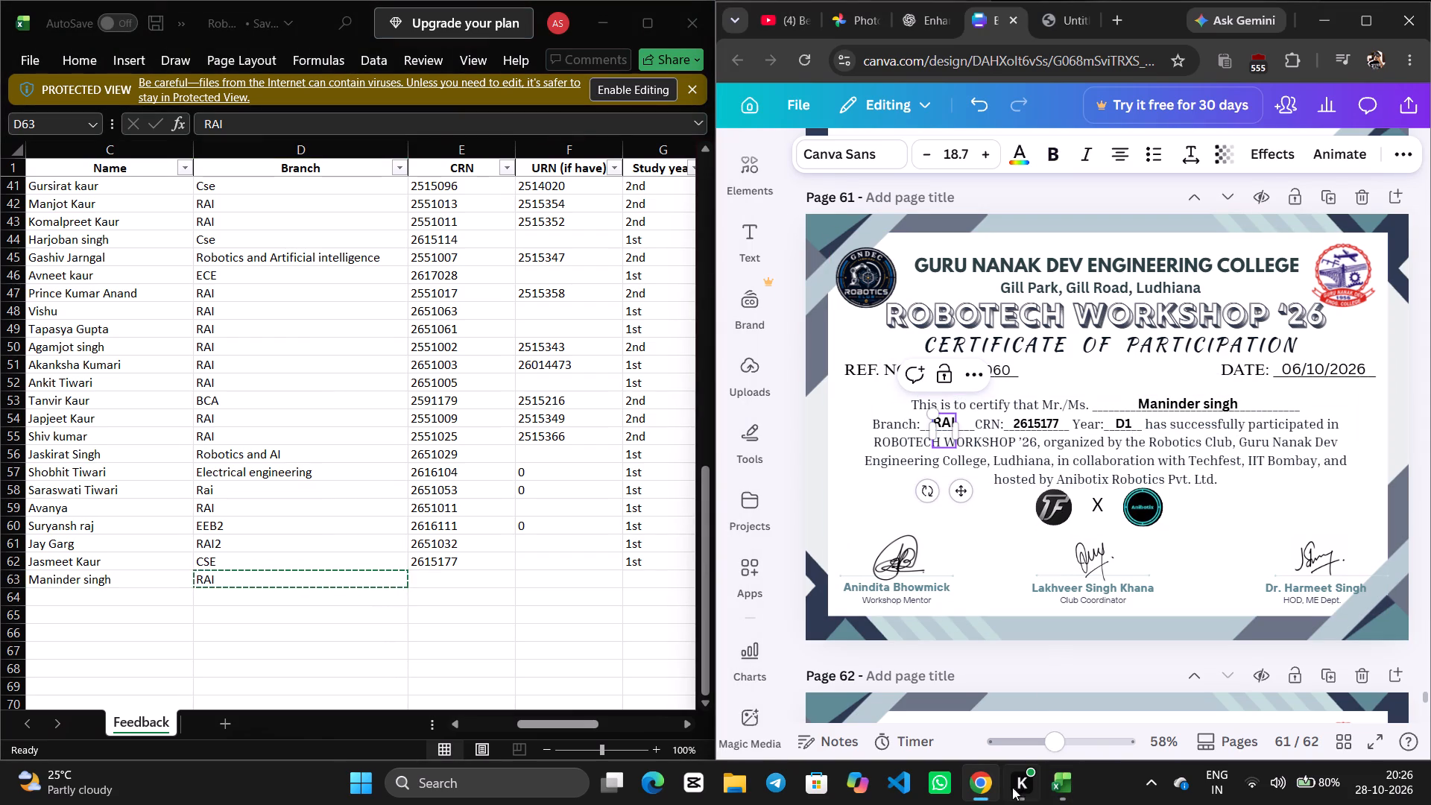
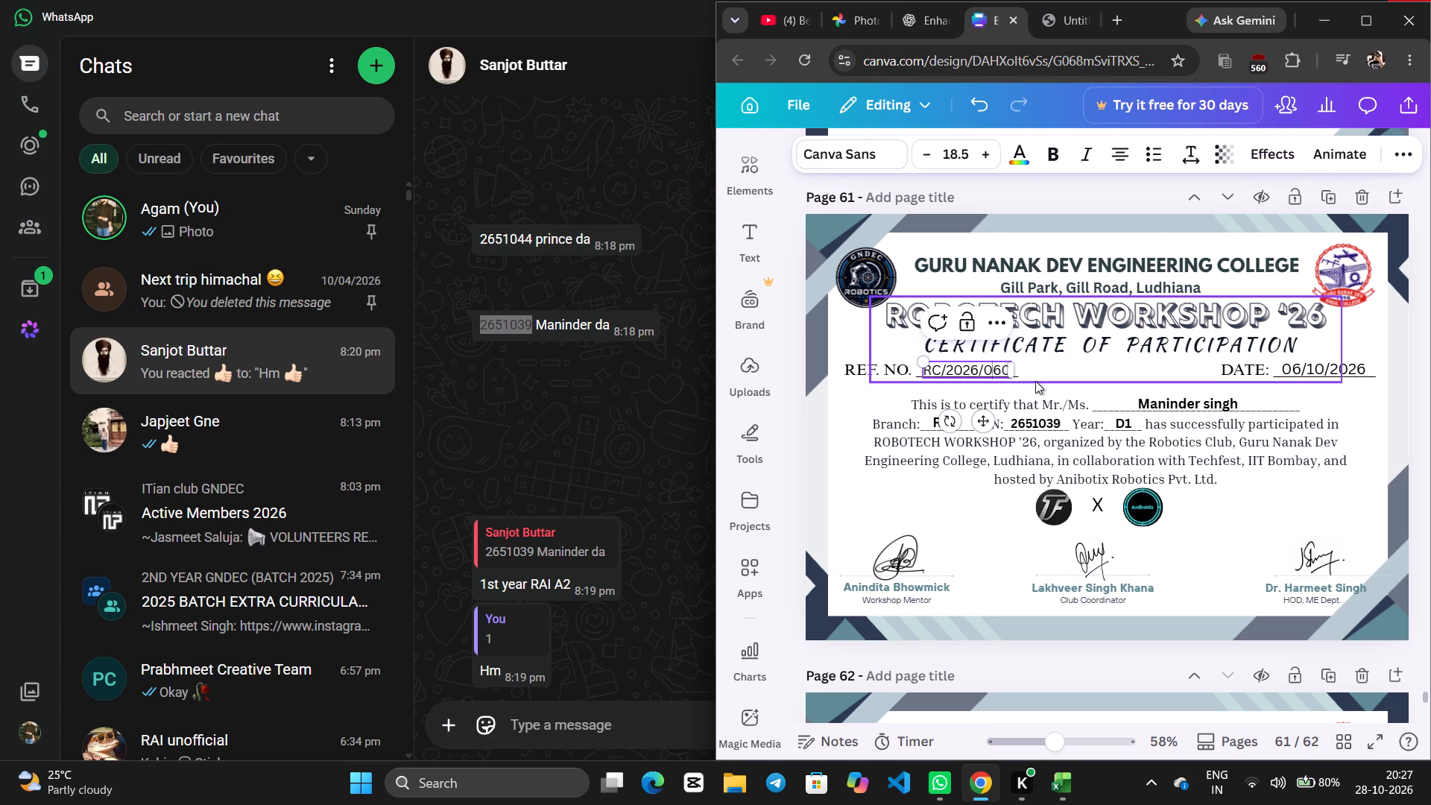
key("Right")
key("Right")
key("BackSpace")
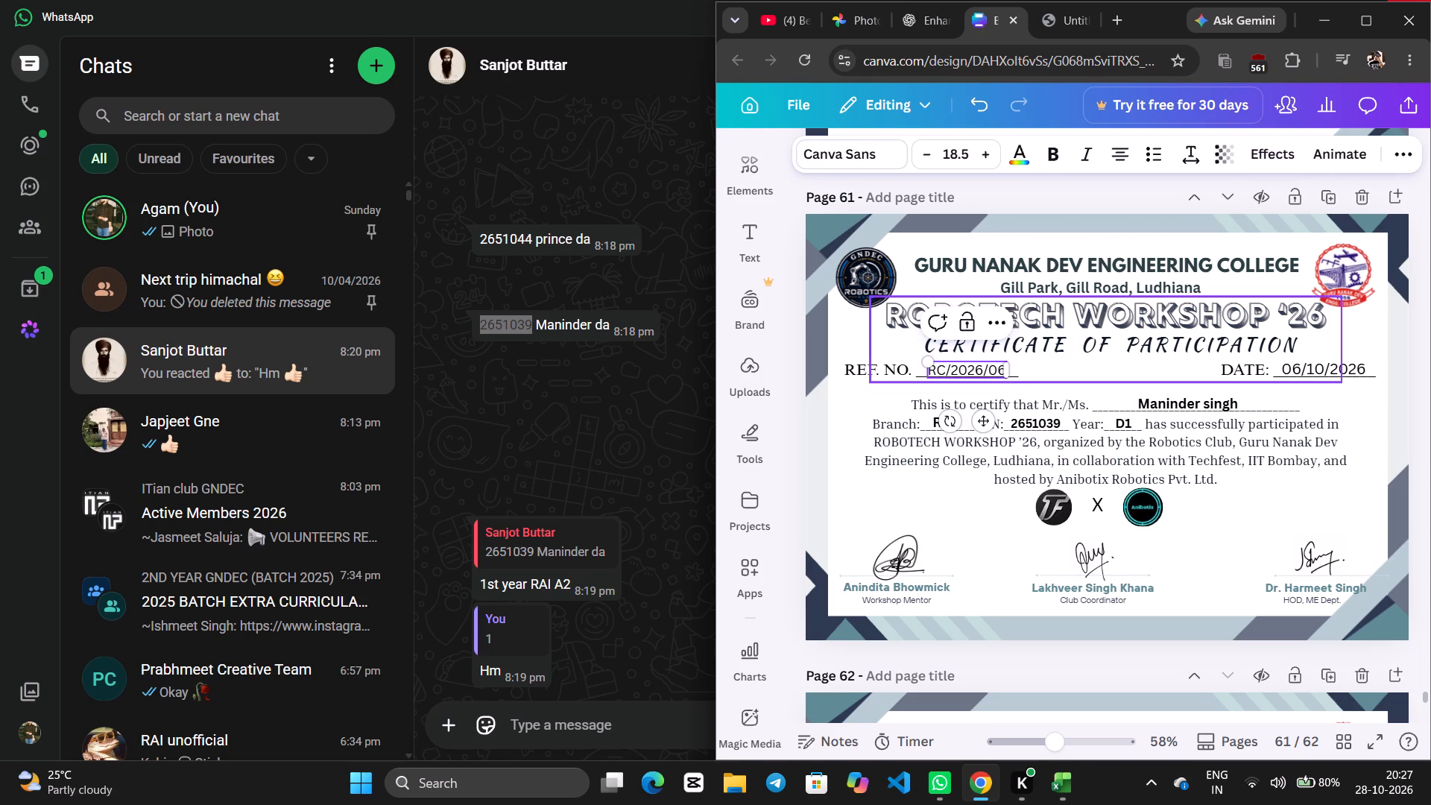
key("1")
Set the reference number on the page 62 certificate to RC/2026/062.
scroll(1077, 429, "down", 2)
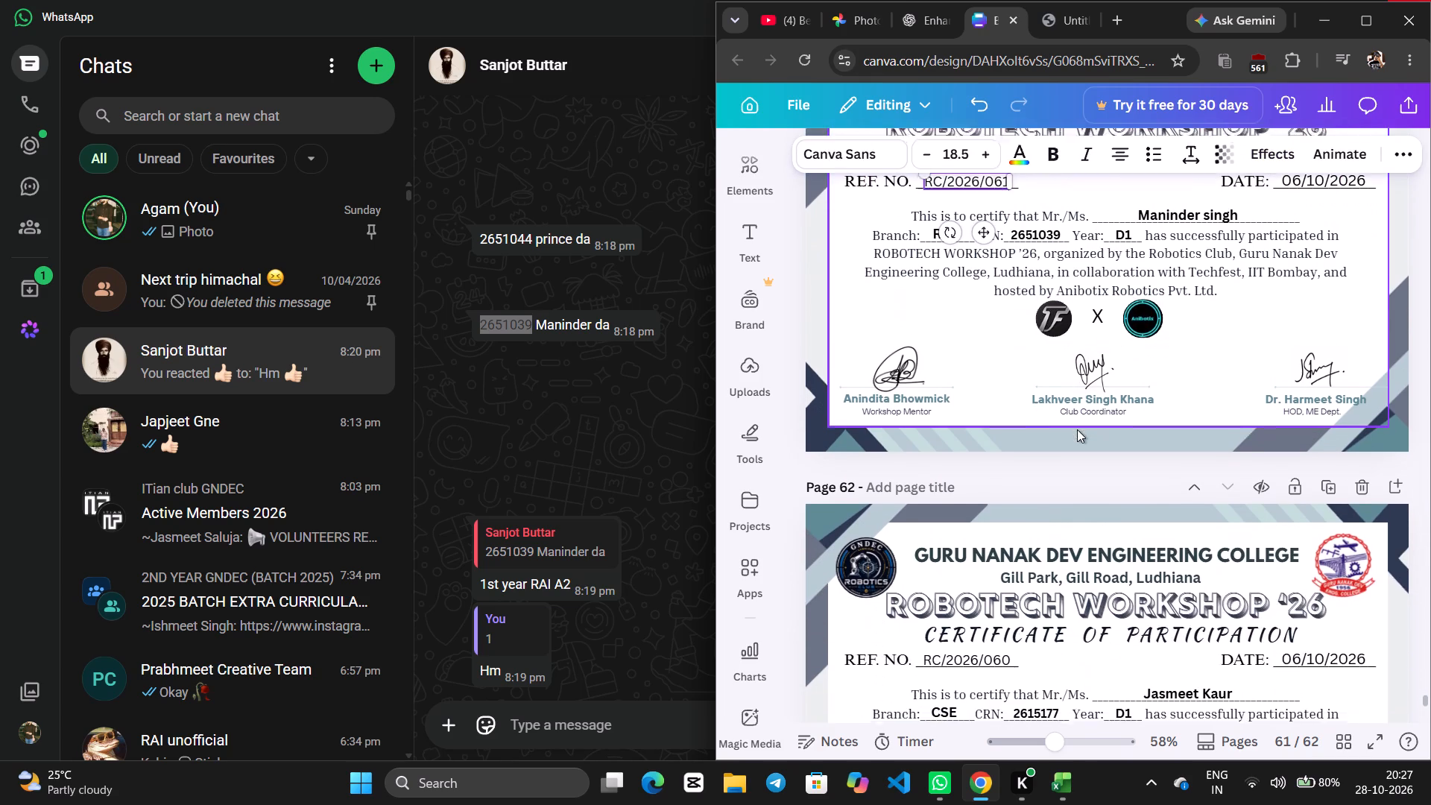
scroll(1077, 429, "down", 1)
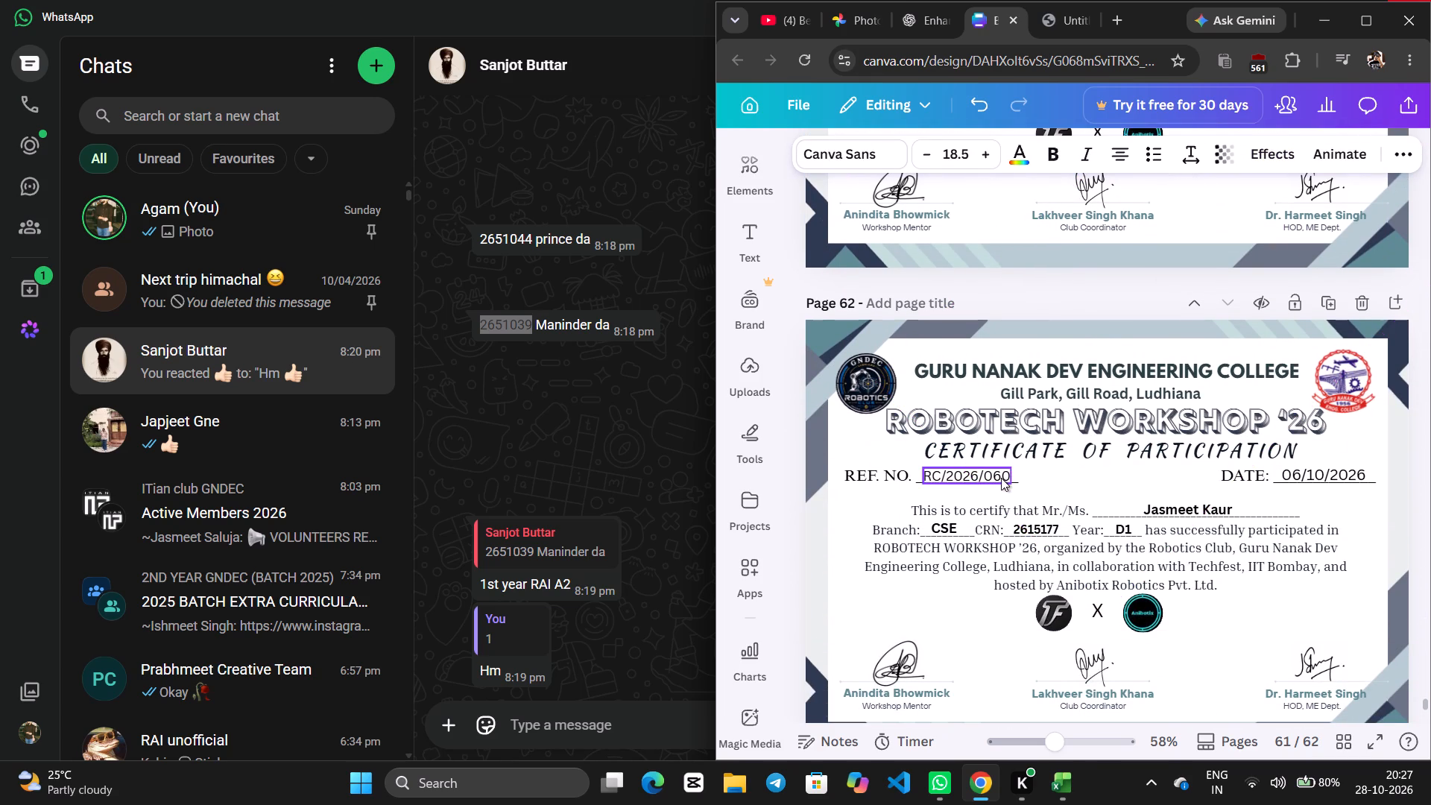
double_click(1001, 478)
left_click(1001, 478)
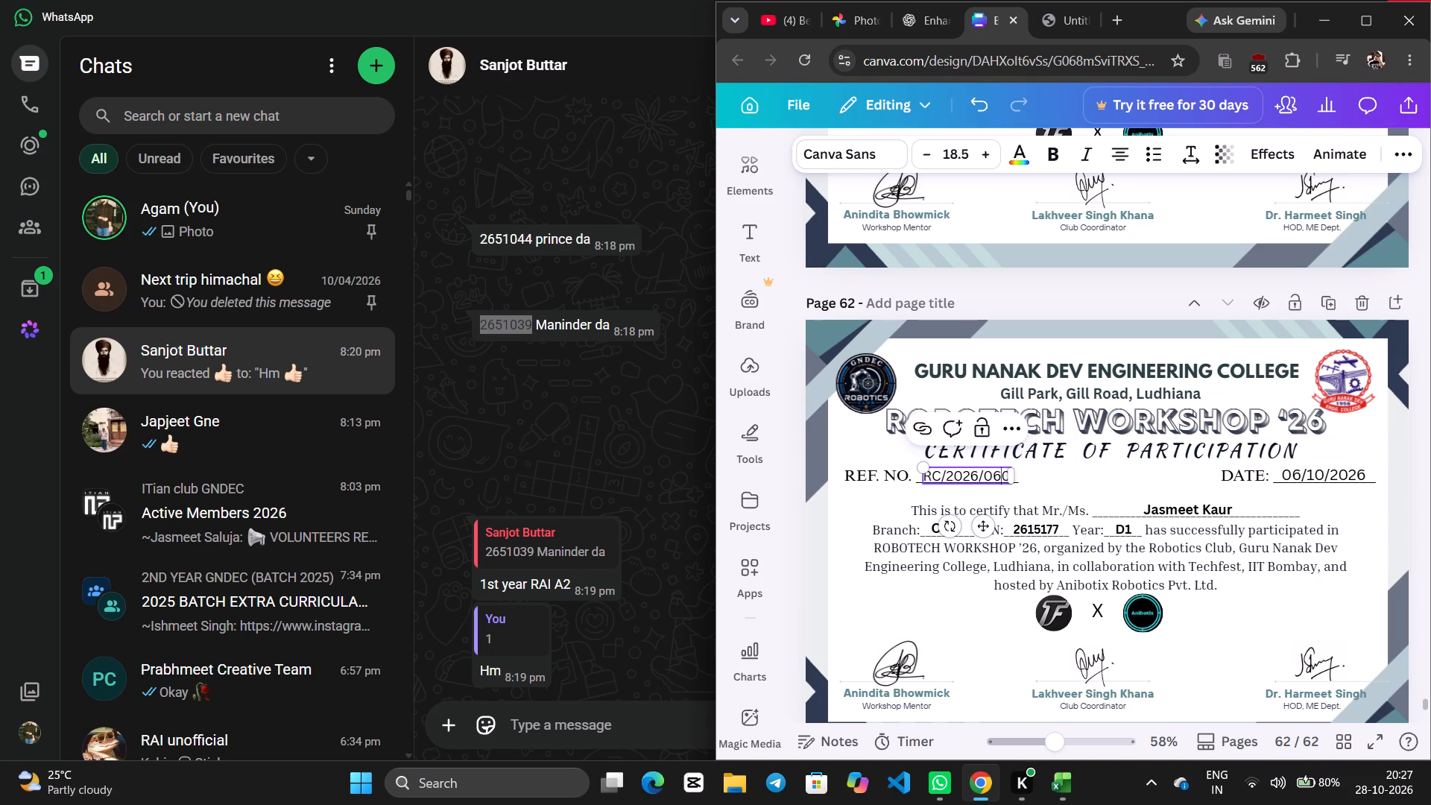
key("Right")
key("BackSpace")
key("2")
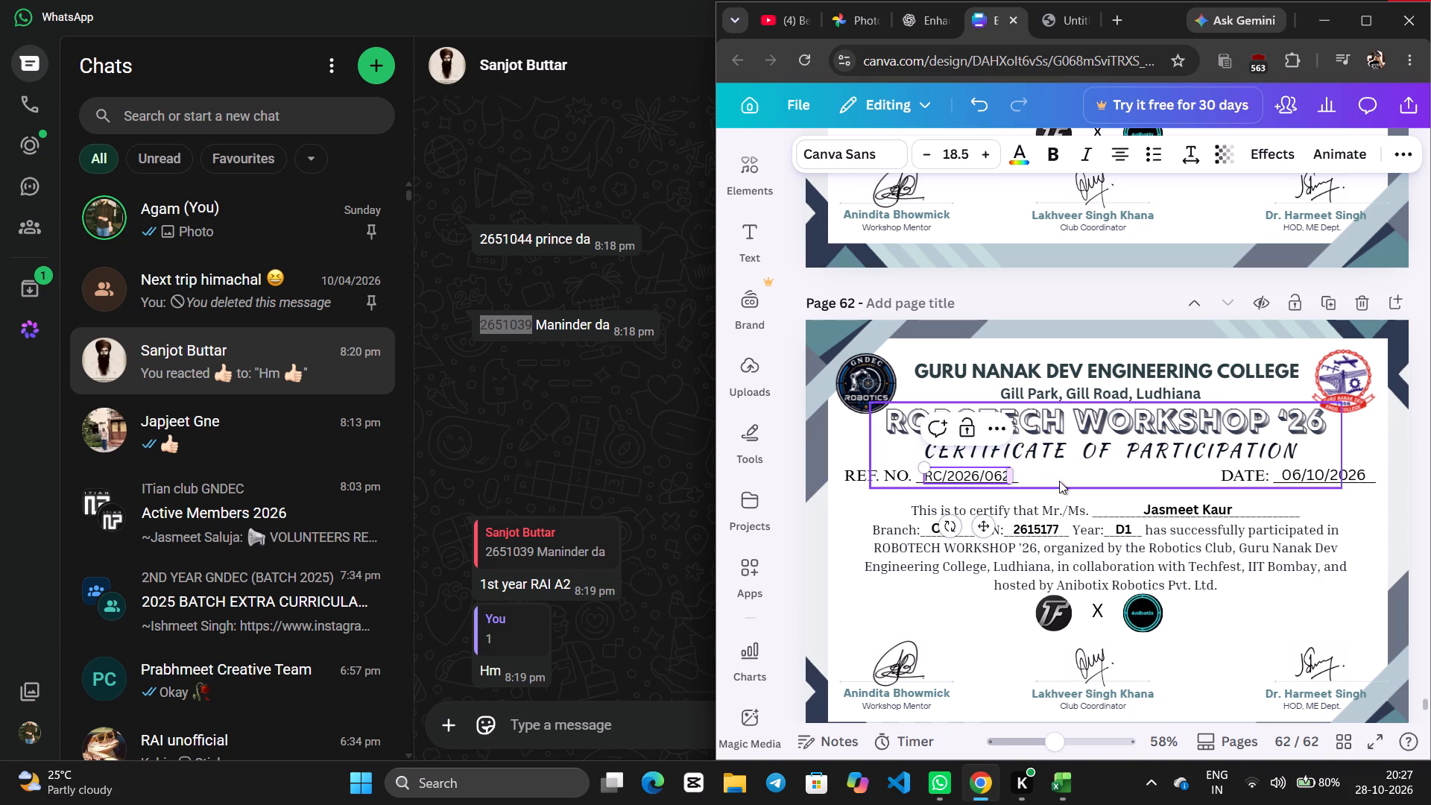
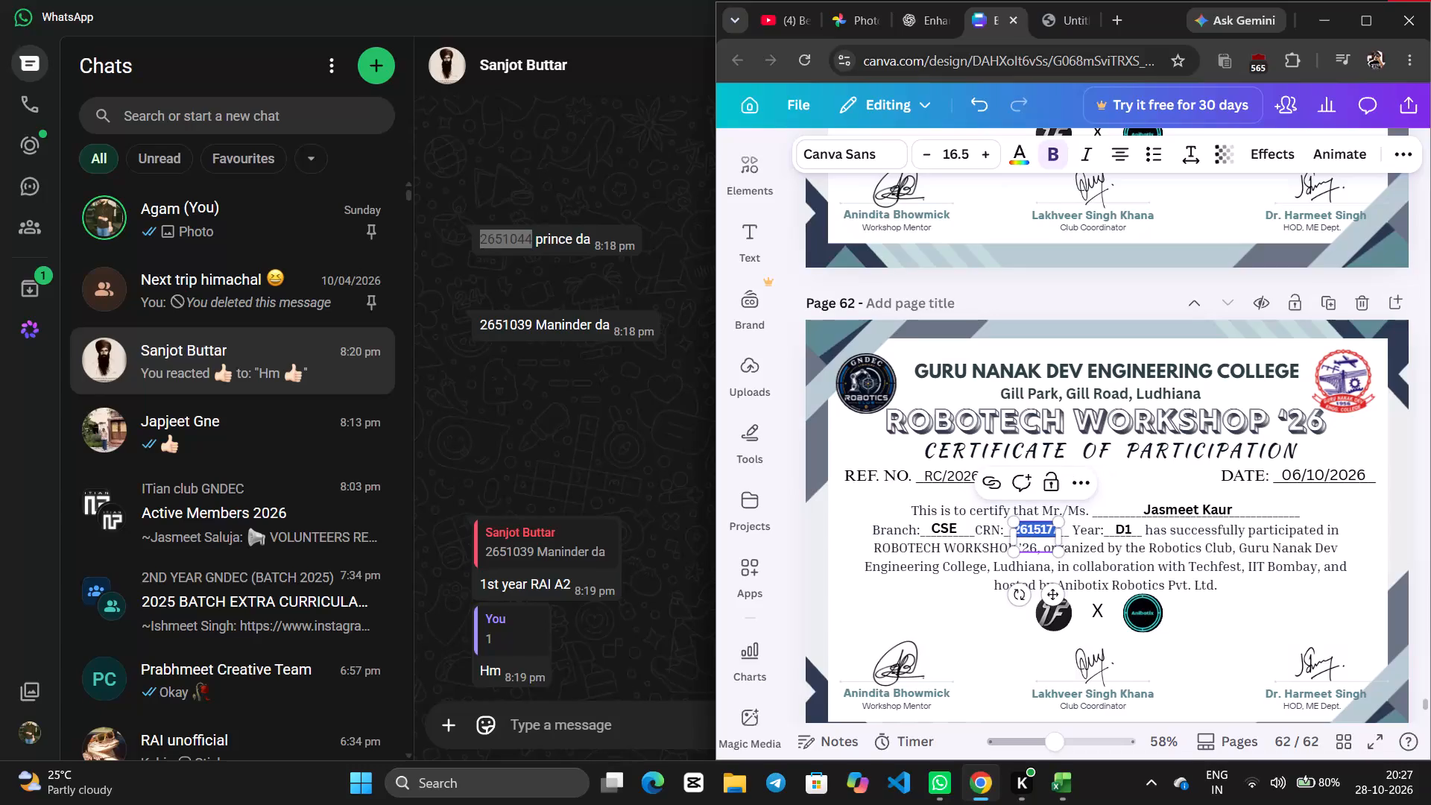
Replace the CRN on the page 62 certificate with the CRN copied from the WhatsApp chat.
key("ctrl+v")
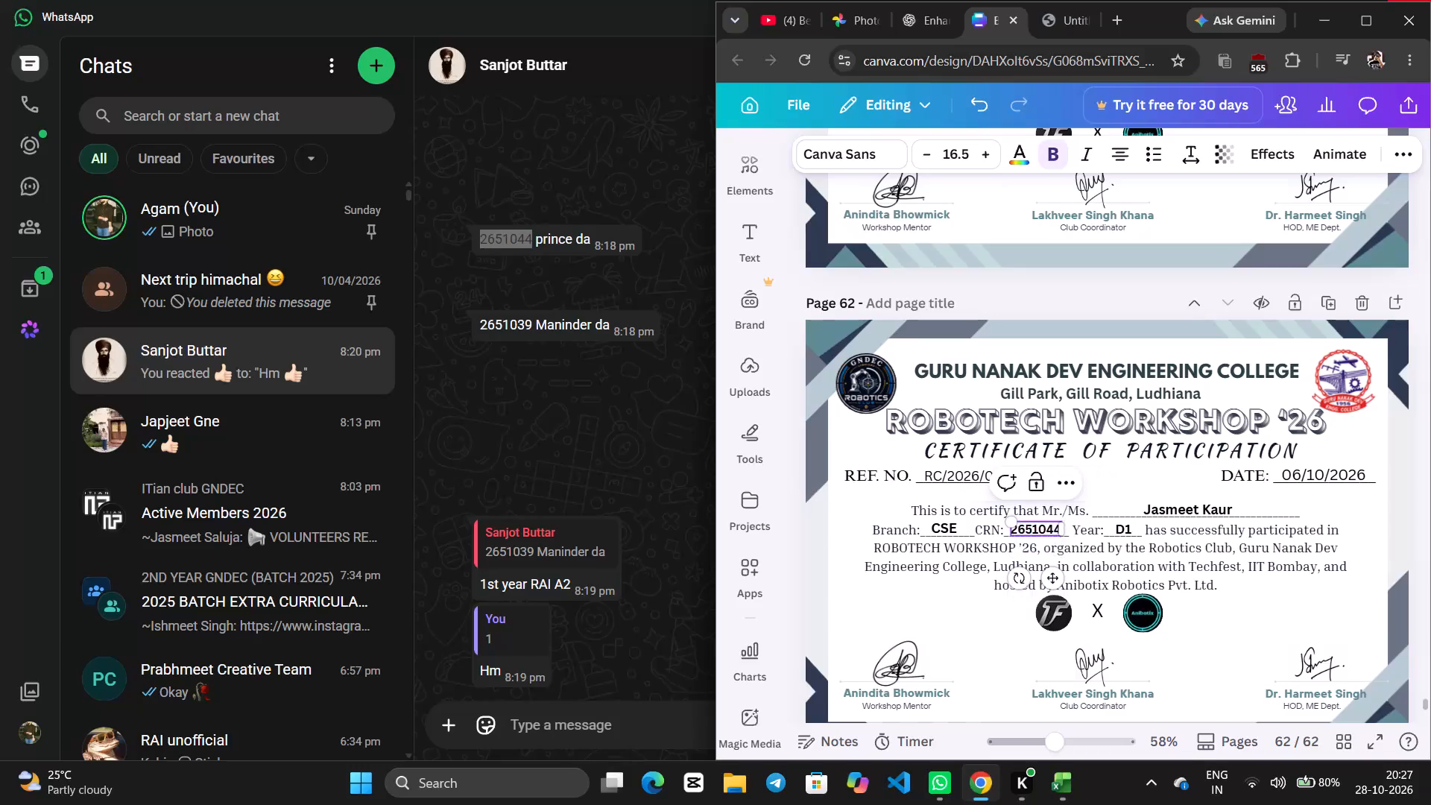
Set the branch on the page 62 certificate to RAI.
double_click(941, 525)
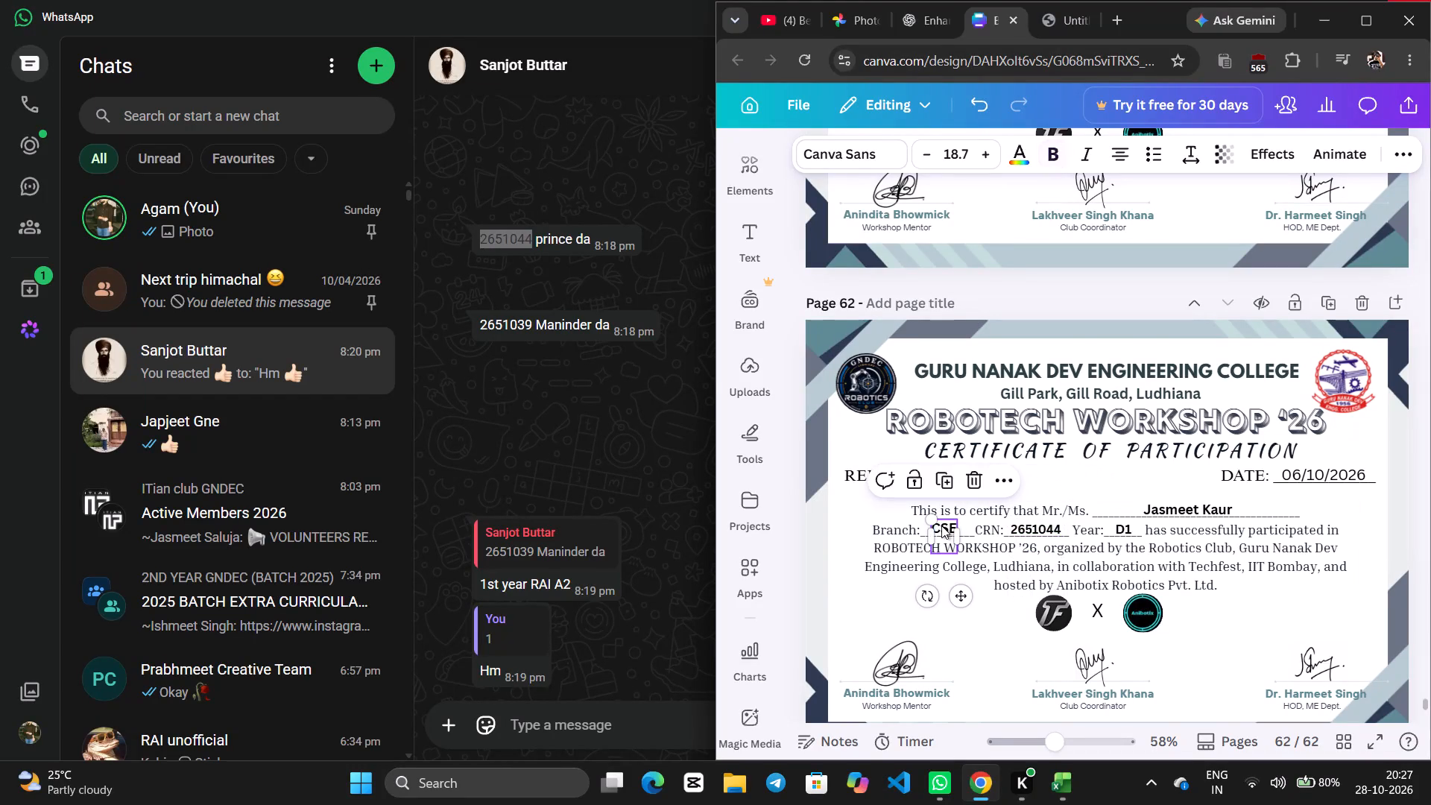
key("shift+r")
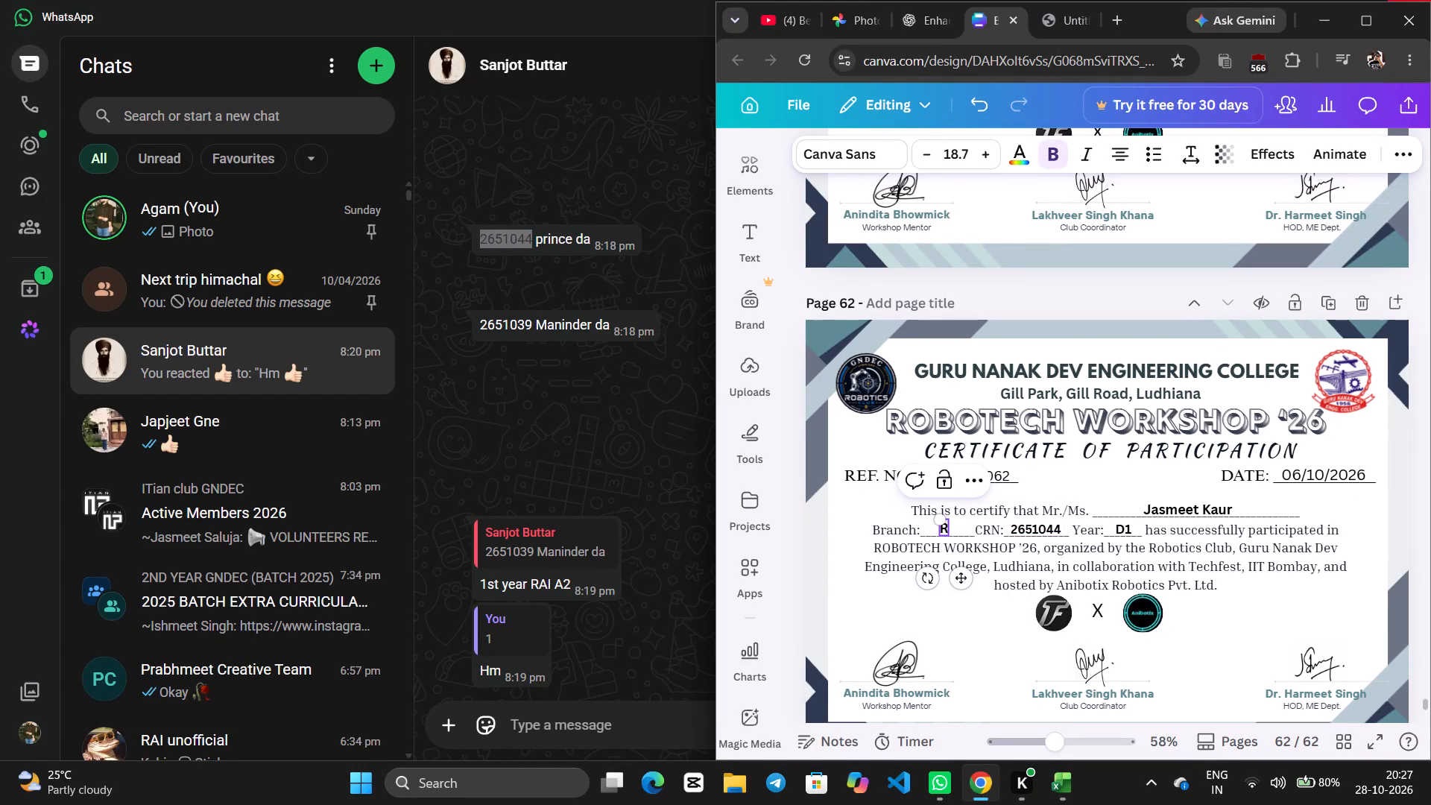
key("shift+a")
key("shift+i")
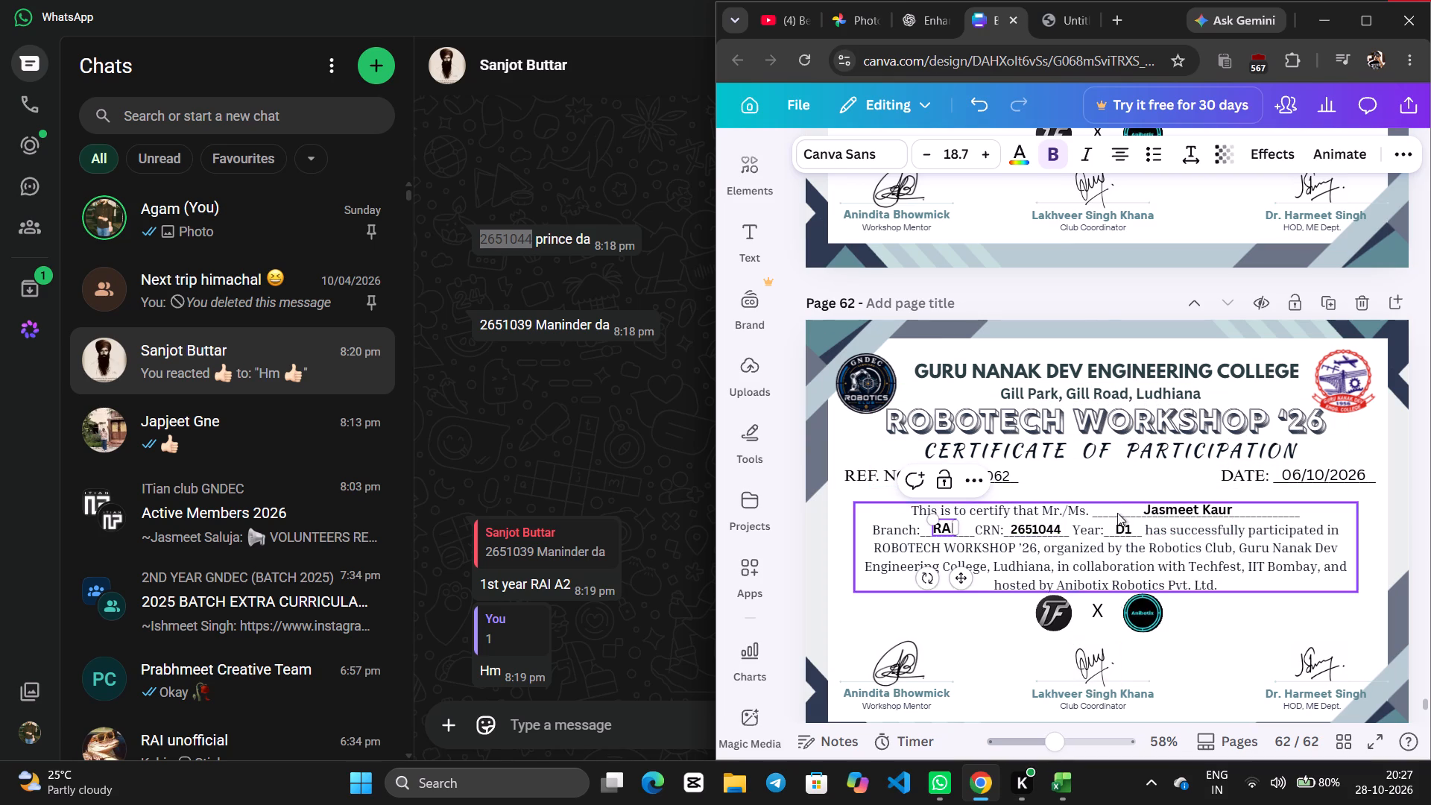
Replace the participant name on the page 62 certificate with the name copied from row 37 of the Excel feedback sheet.
scroll(1114, 476, "up", 1)
scroll(1114, 476, "down", 1)
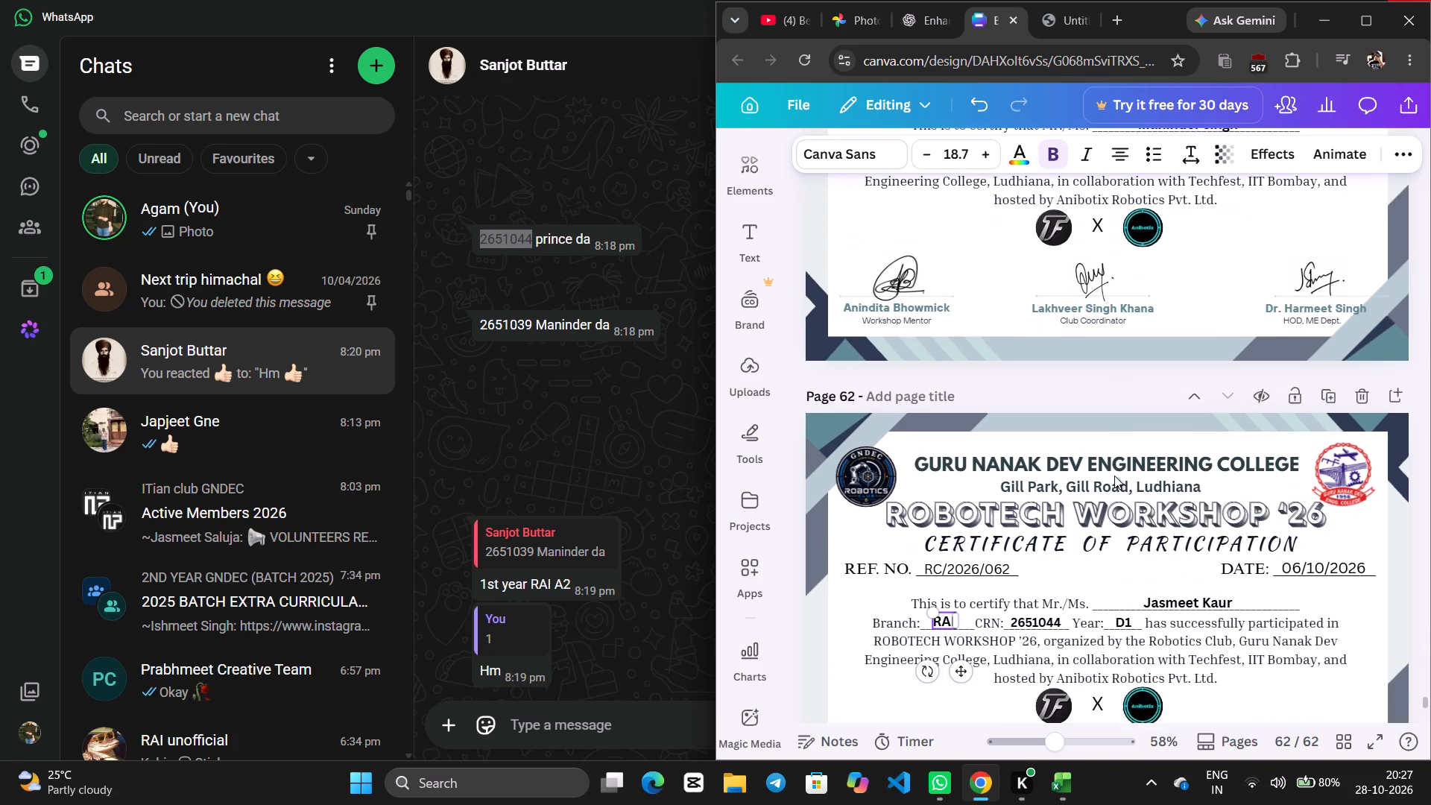
scroll(1114, 476, "down", 4)
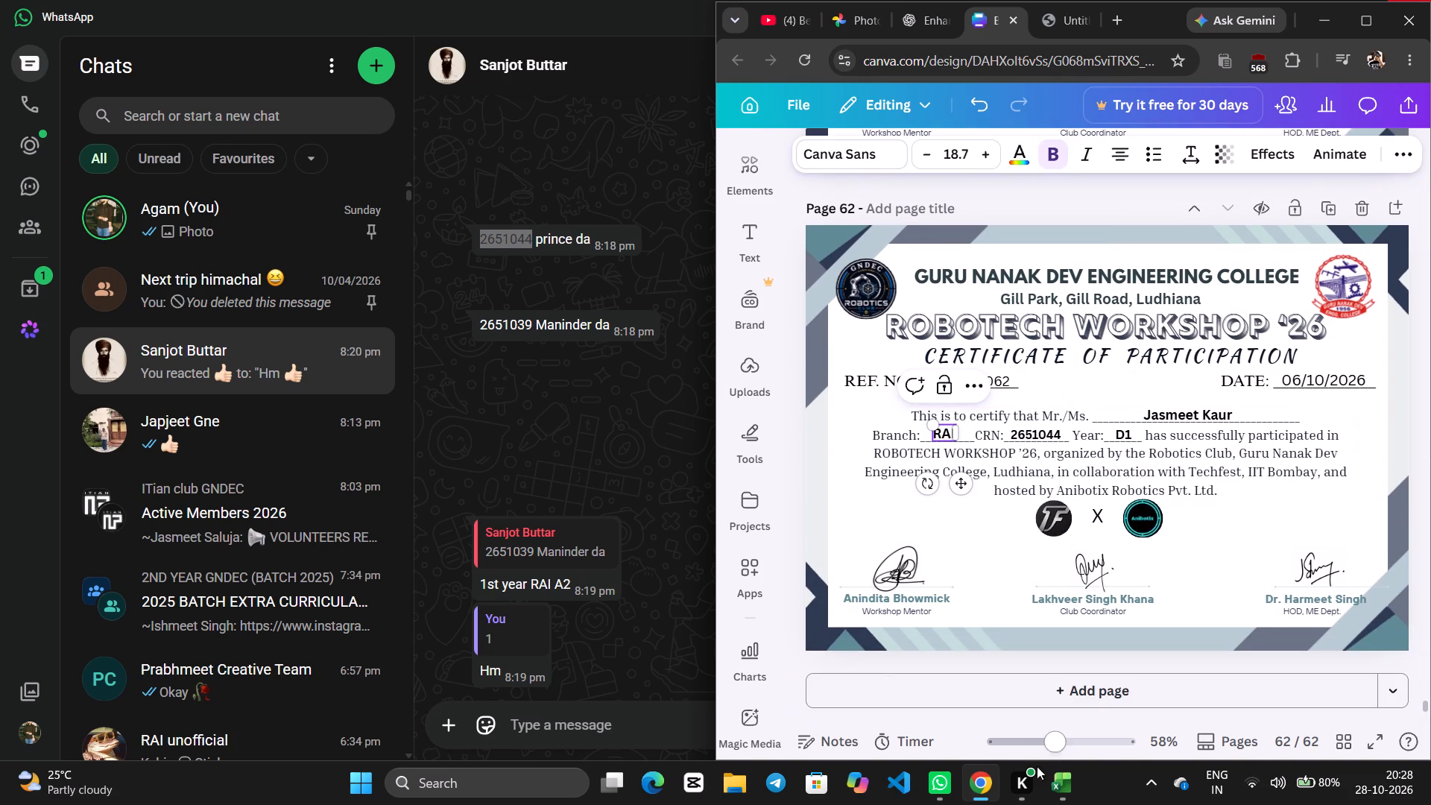
left_click(1064, 791)
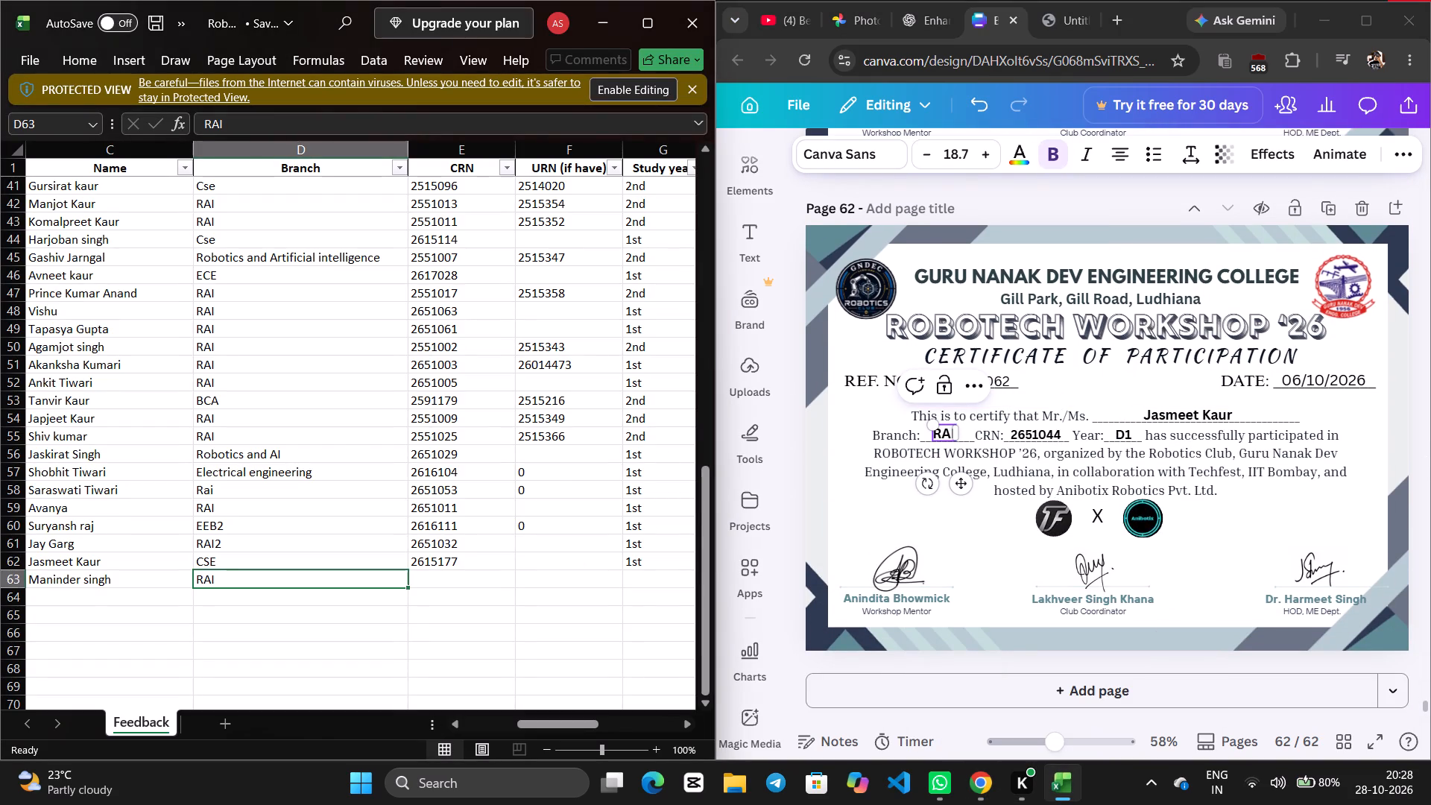
scroll(120, 324, "up", 8)
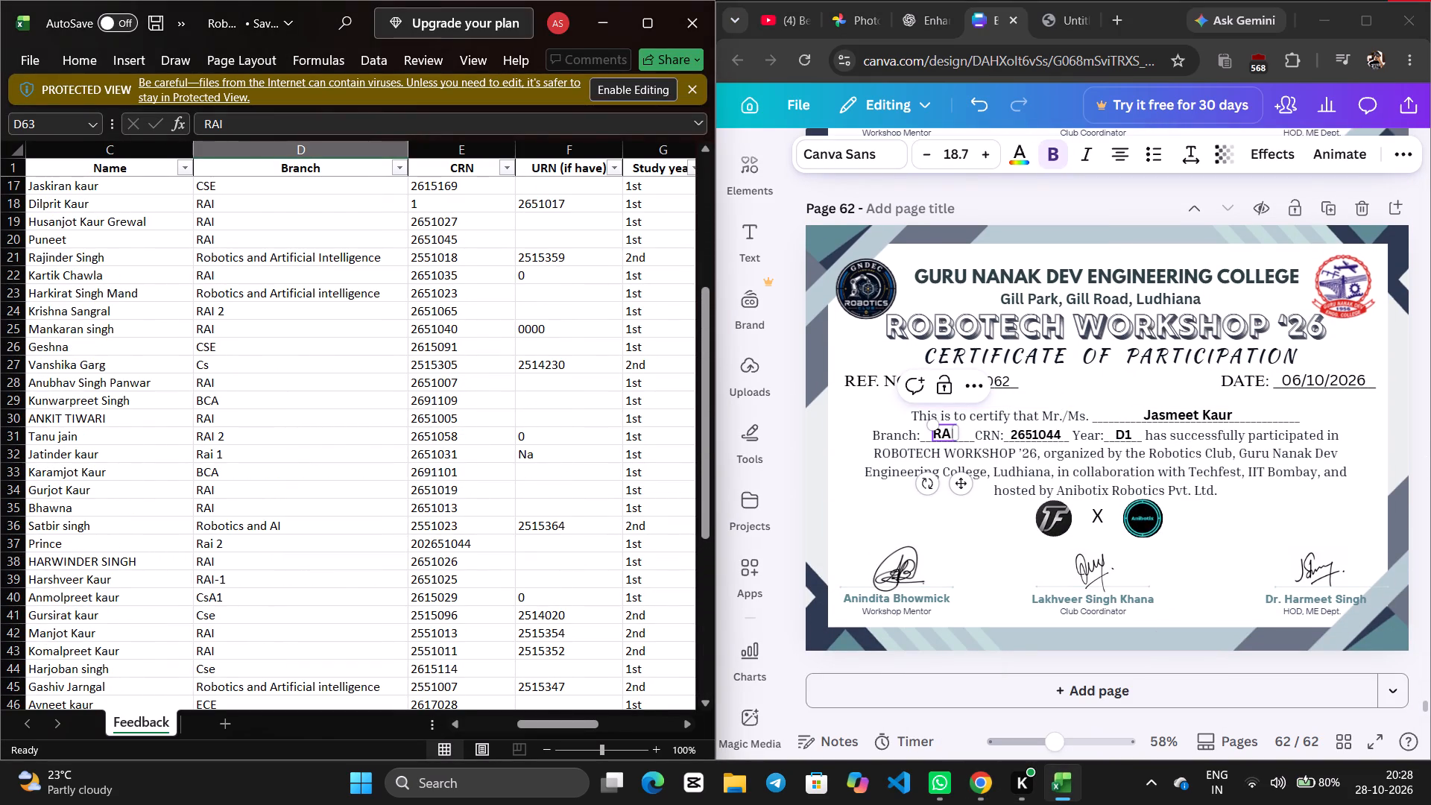
scroll(120, 324, "up", 1)
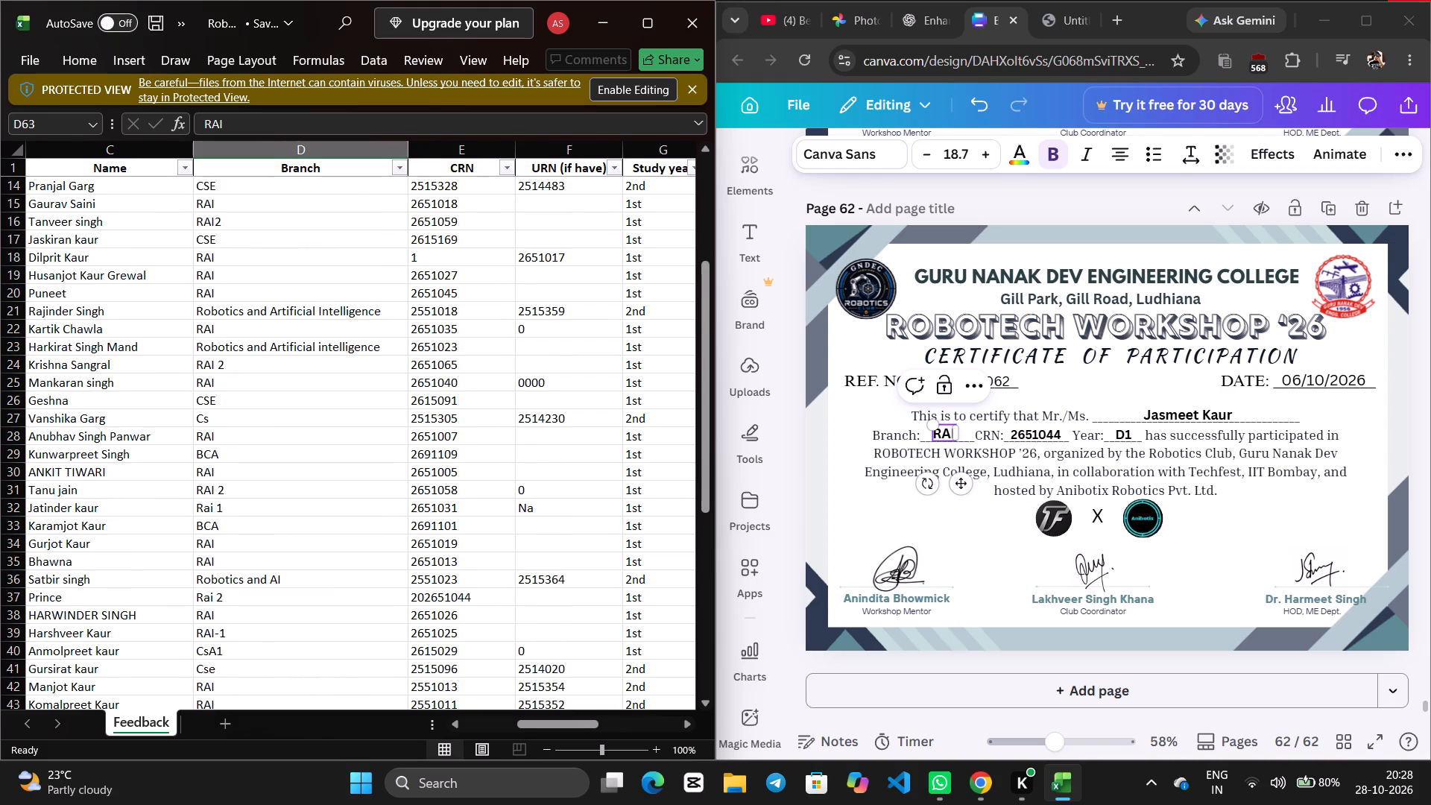
scroll(120, 324, "up", 1)
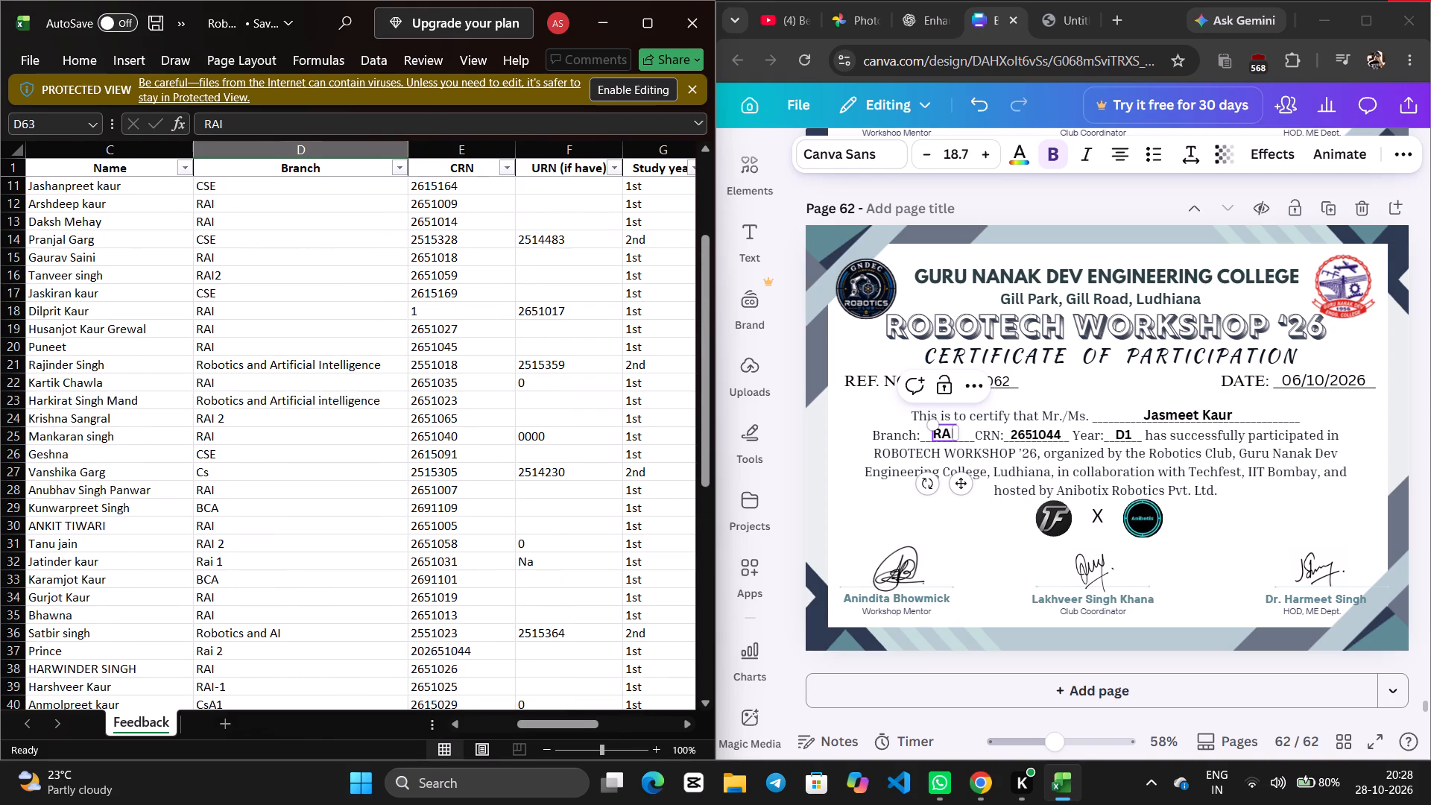
scroll(120, 324, "up", 2)
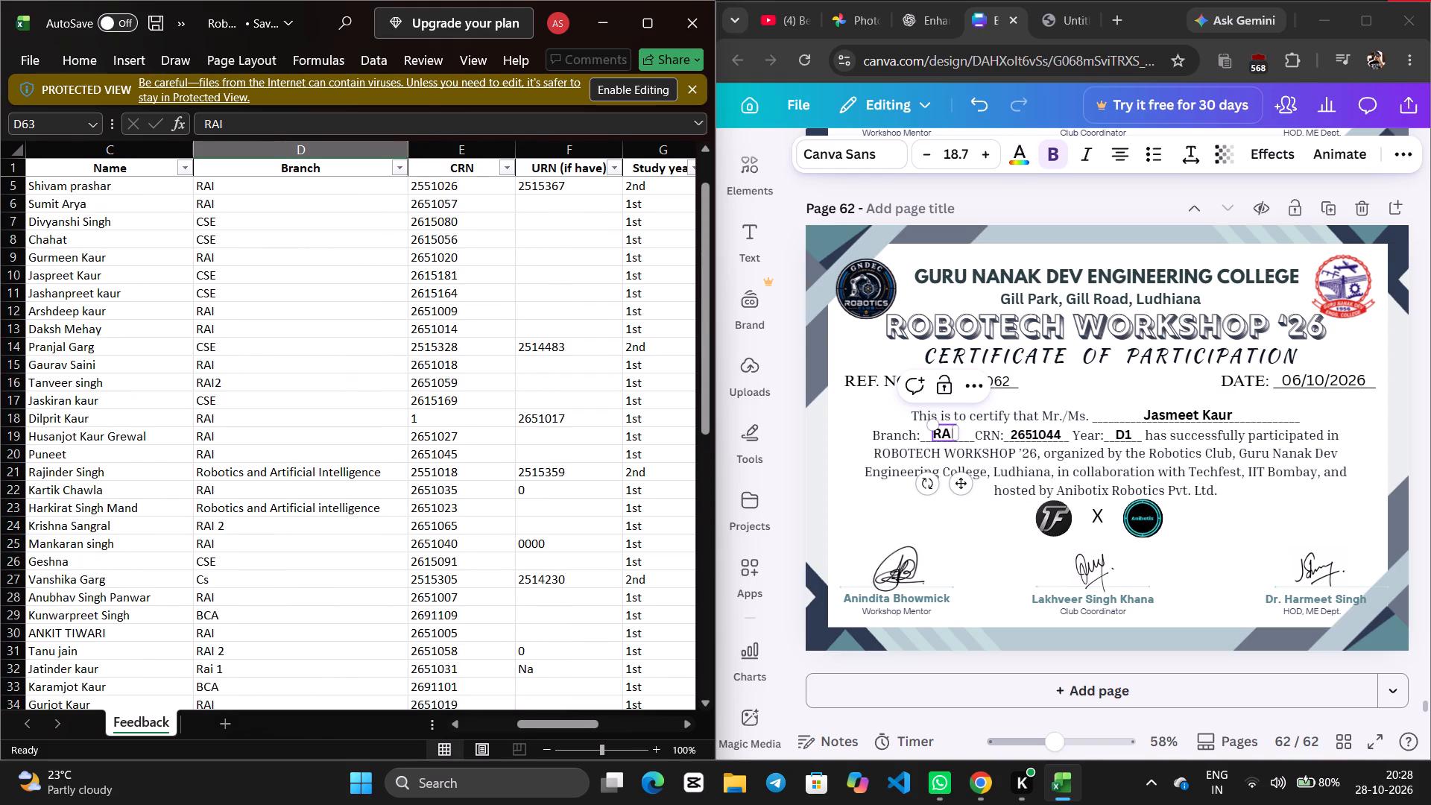
scroll(120, 324, "down", 2)
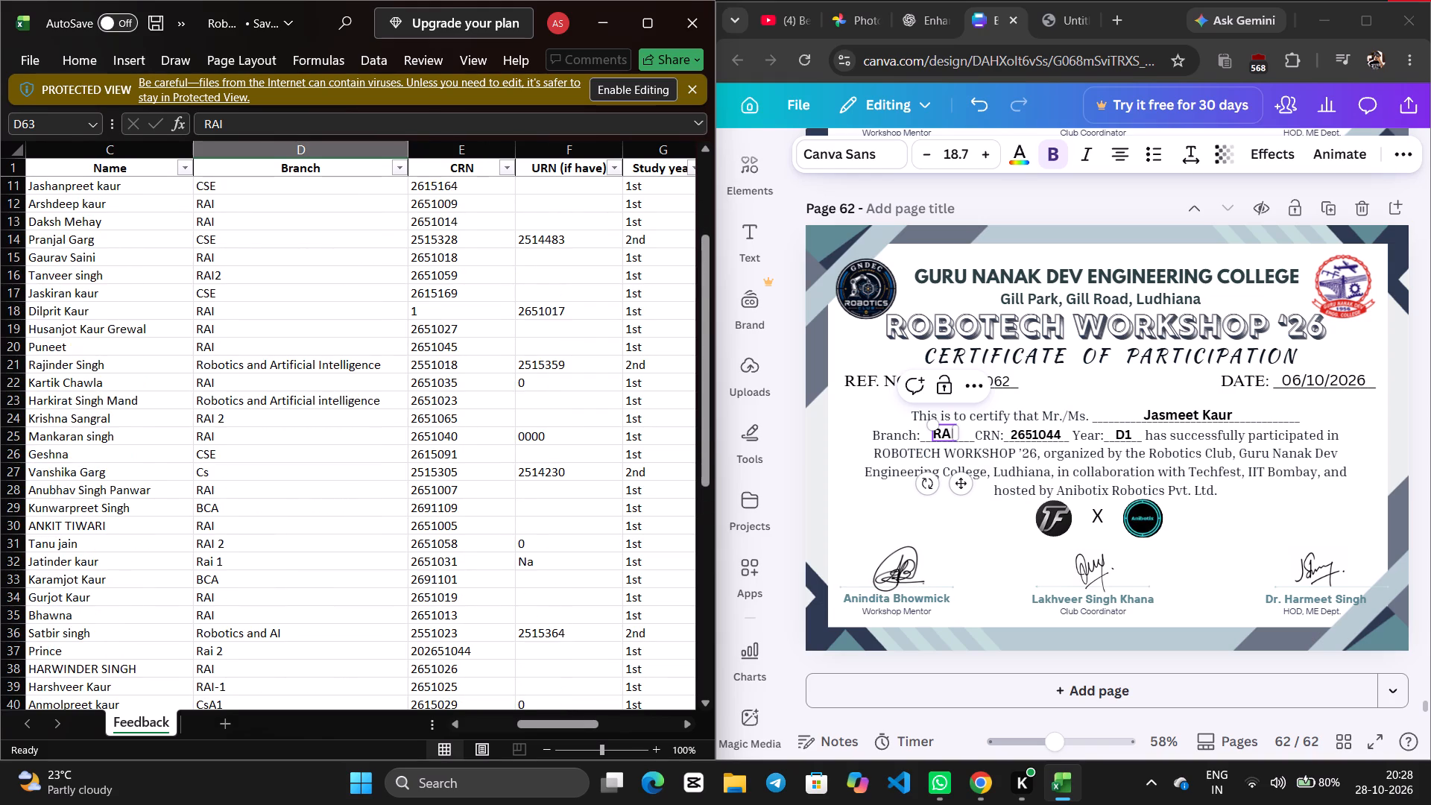
left_click(72, 651)
key("ctrl+c")
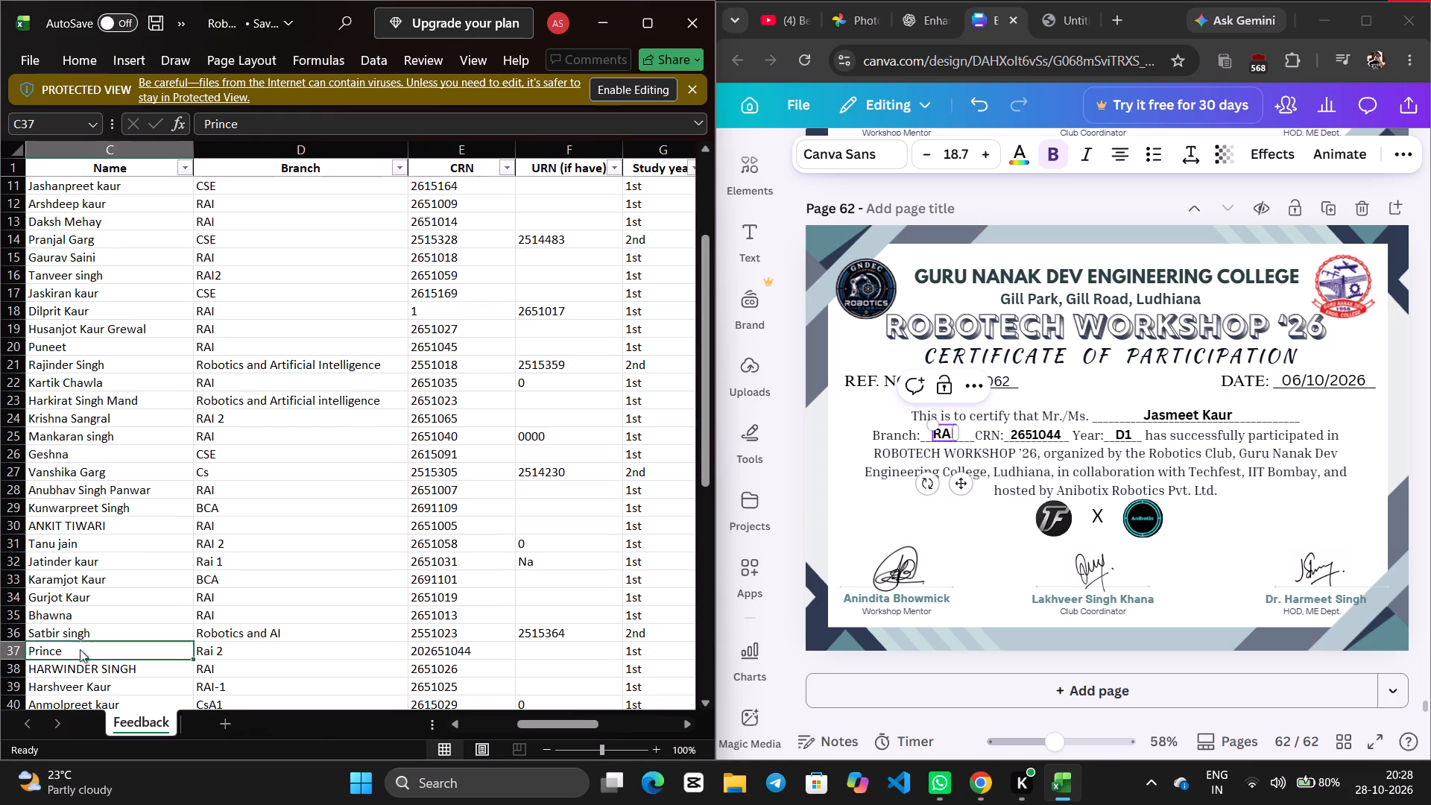
double_click(1216, 418)
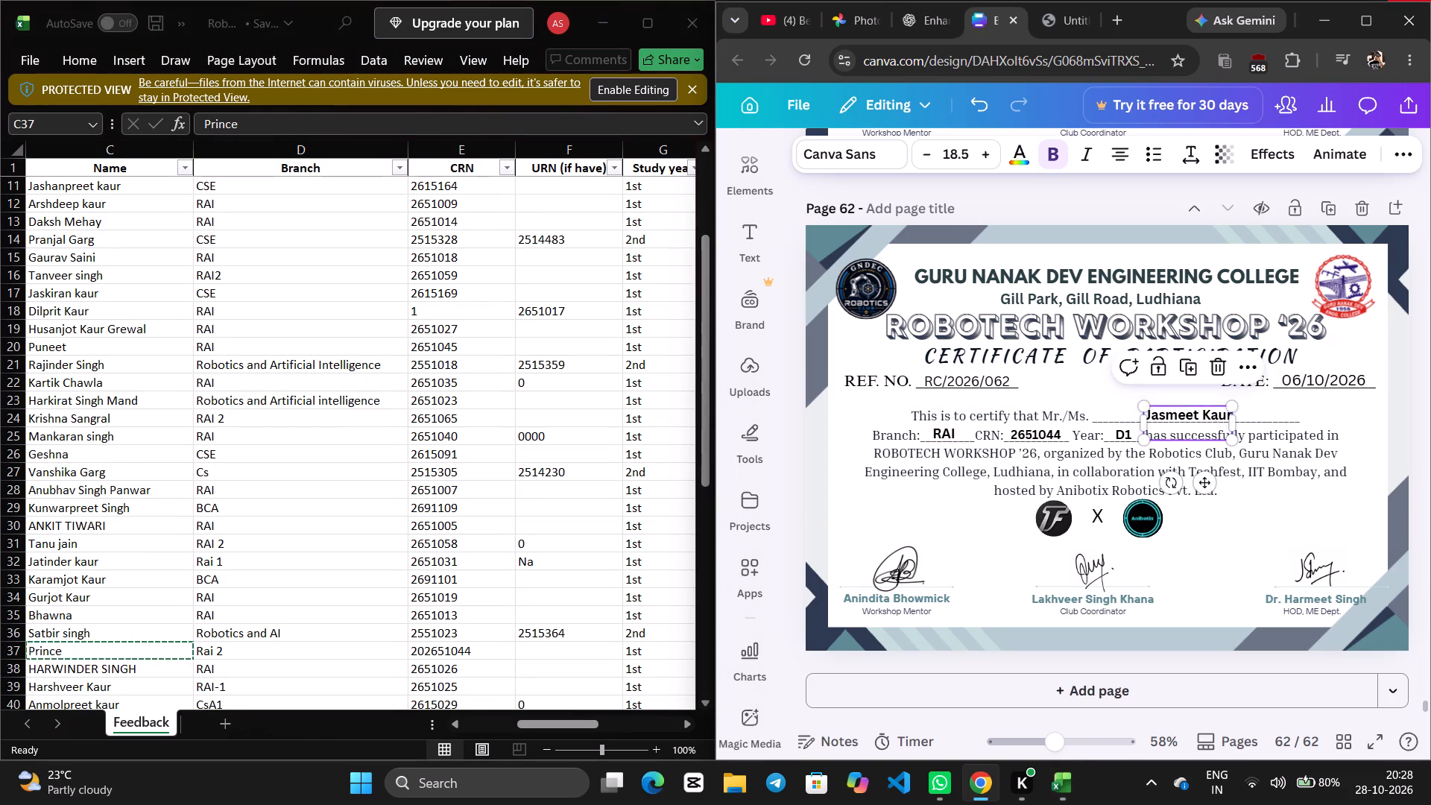
key("ctrl+v")
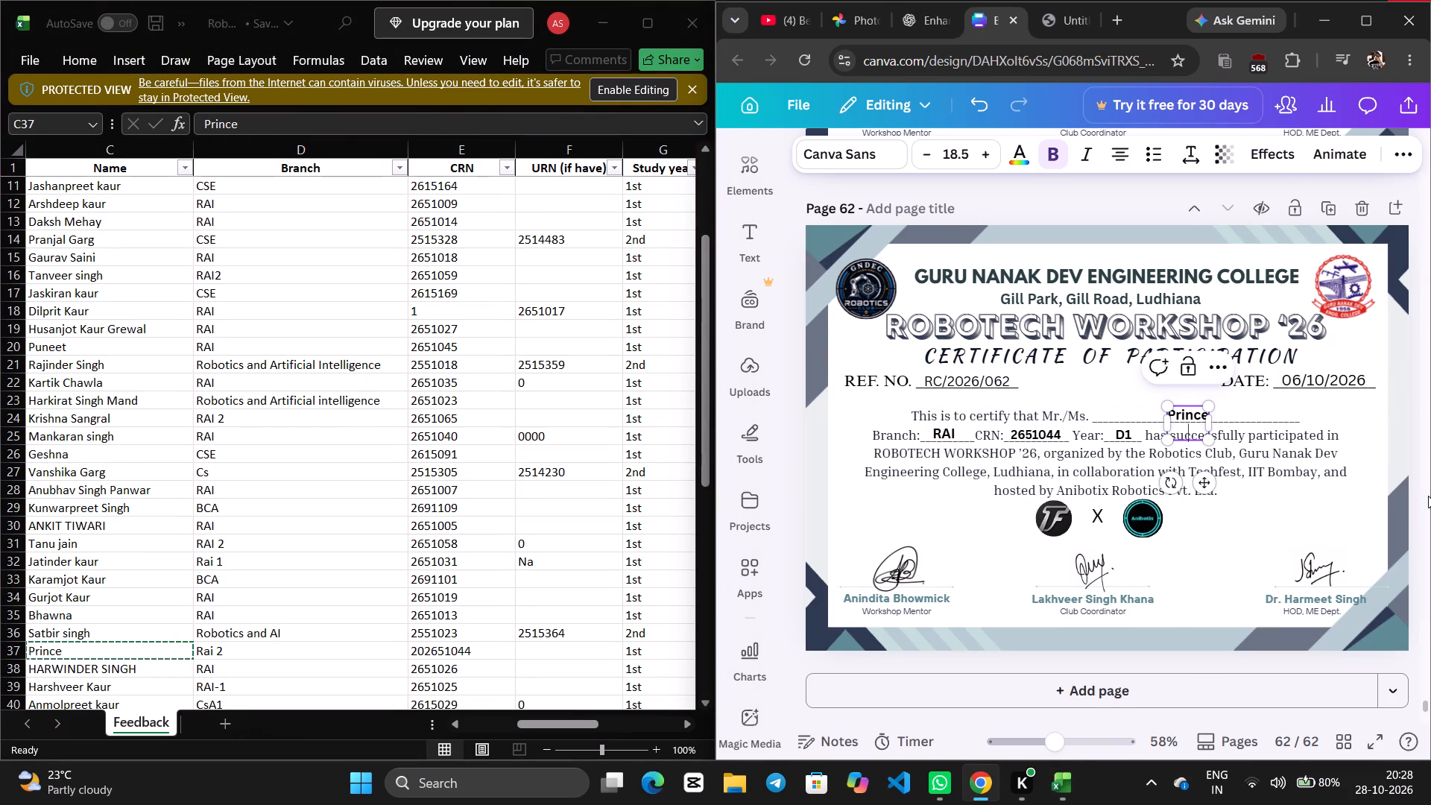
Review the finished certificates on the last pages of the design, from page 62 back to page 57.
left_click(1428, 496)
scroll(1231, 465, "down", 4)
scroll(1231, 465, "up", 1)
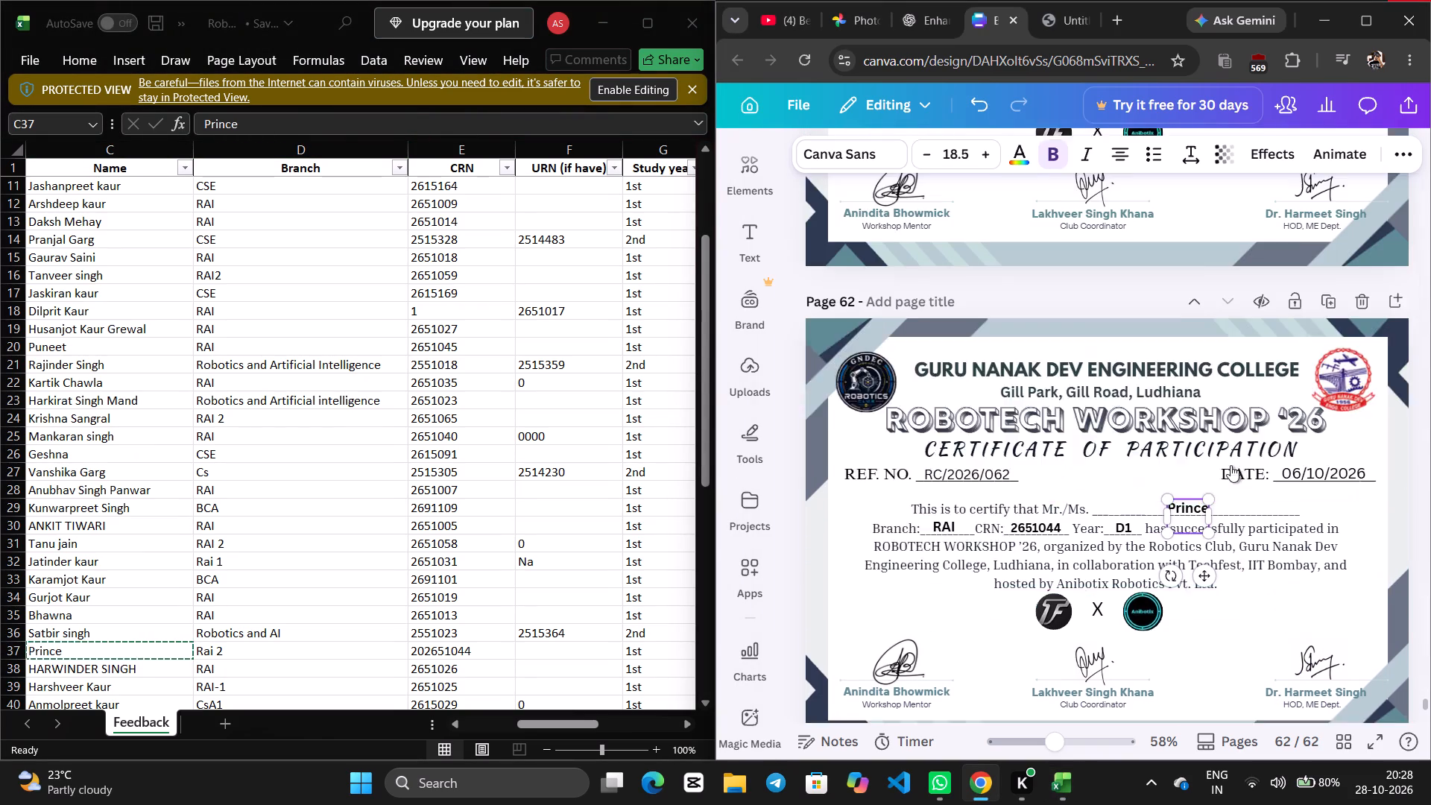
scroll(1231, 465, "down", 1)
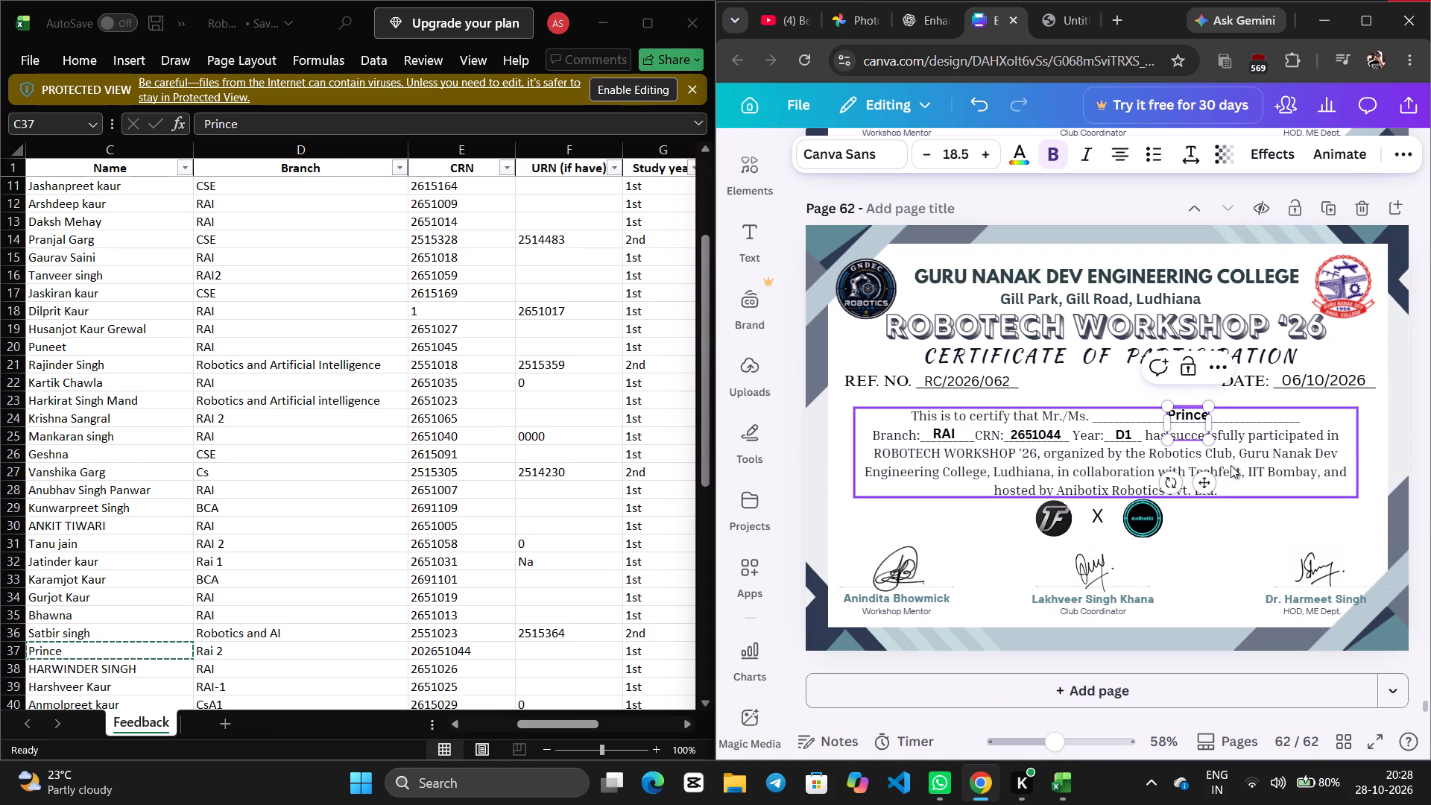
scroll(1231, 465, "up", 2)
scroll(1231, 465, "down", 1)
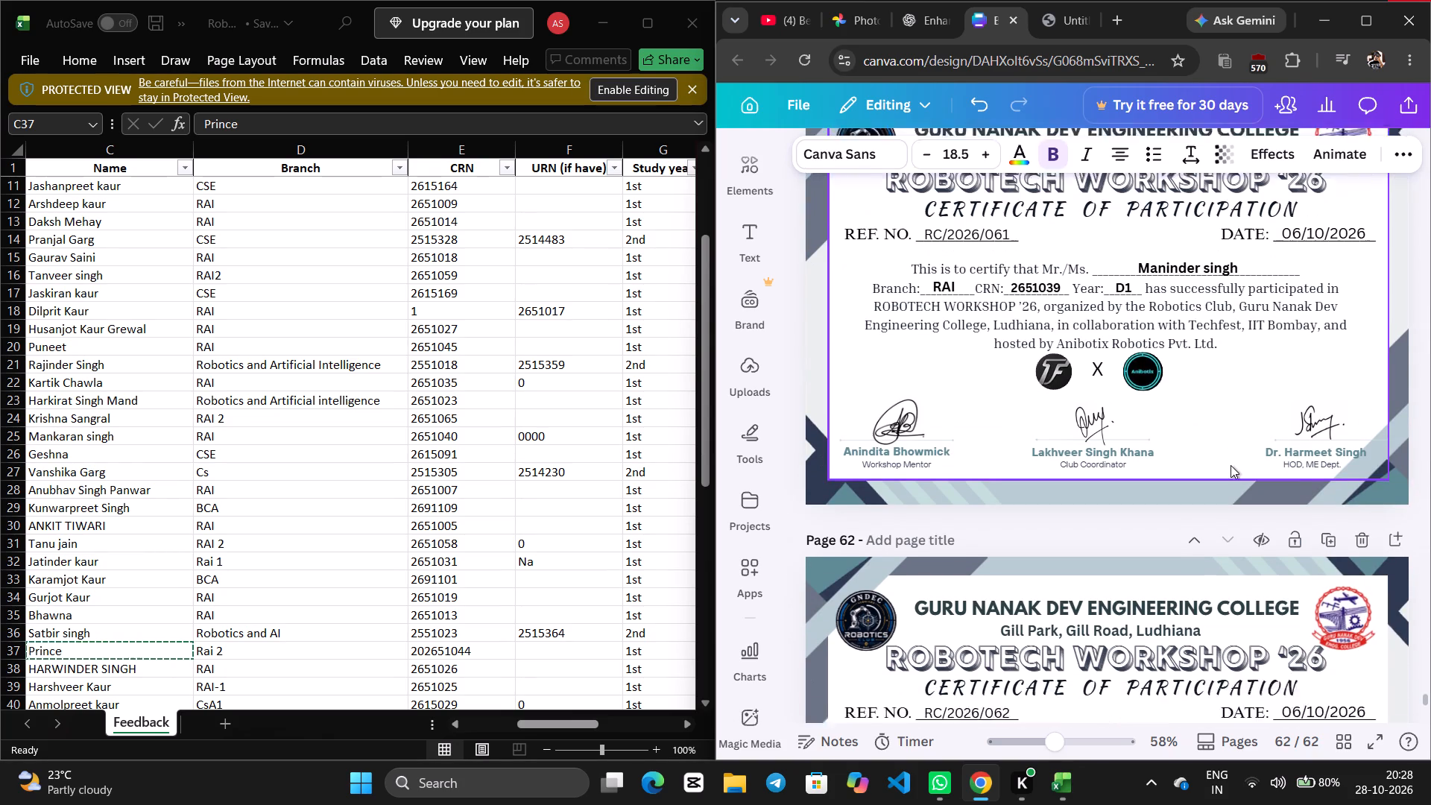
scroll(1231, 465, "up", 1)
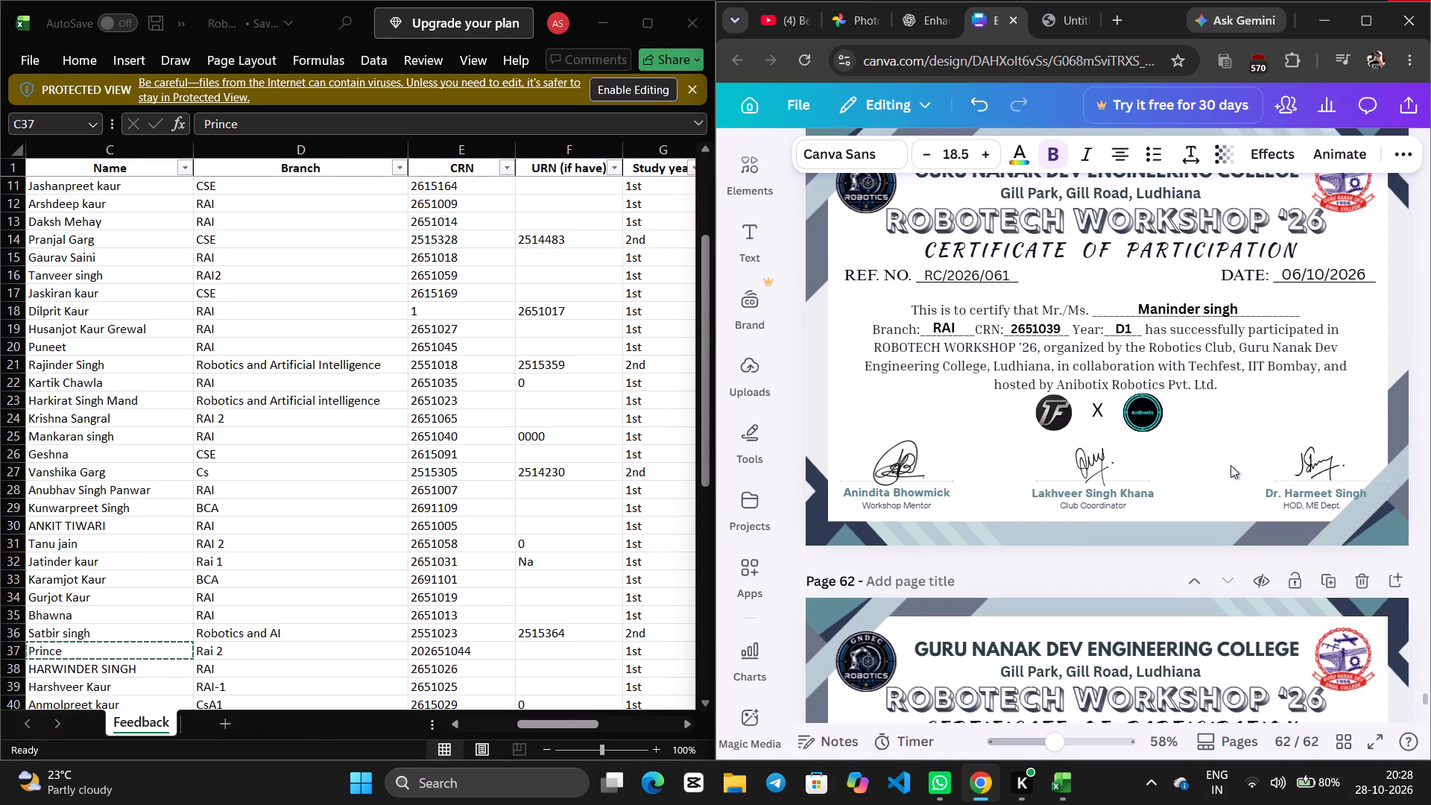
scroll(1231, 465, "up", 5)
scroll(1231, 465, "up", 17)
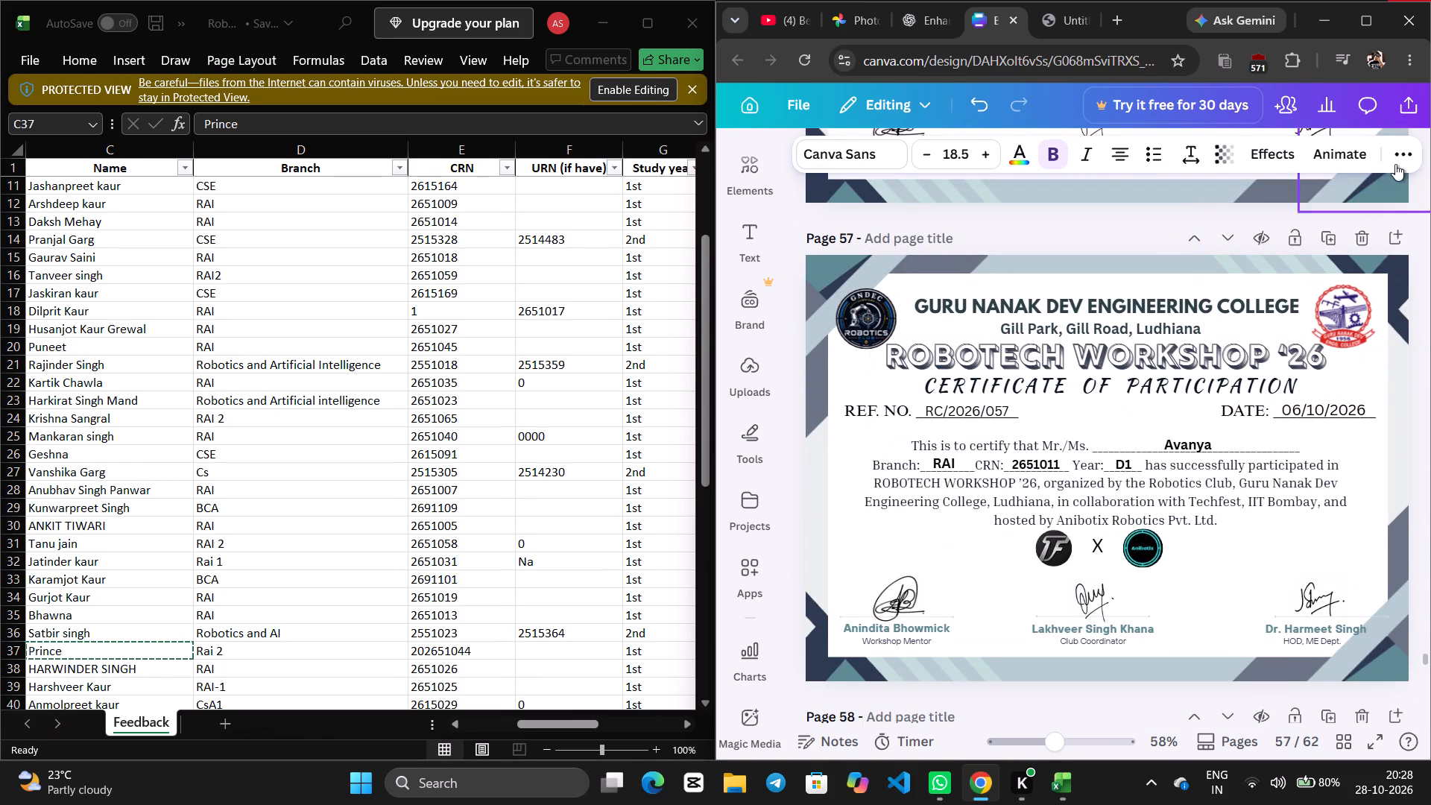
Open the design's download settings and the choice of file types.
left_click(1399, 153)
left_click(1397, 152)
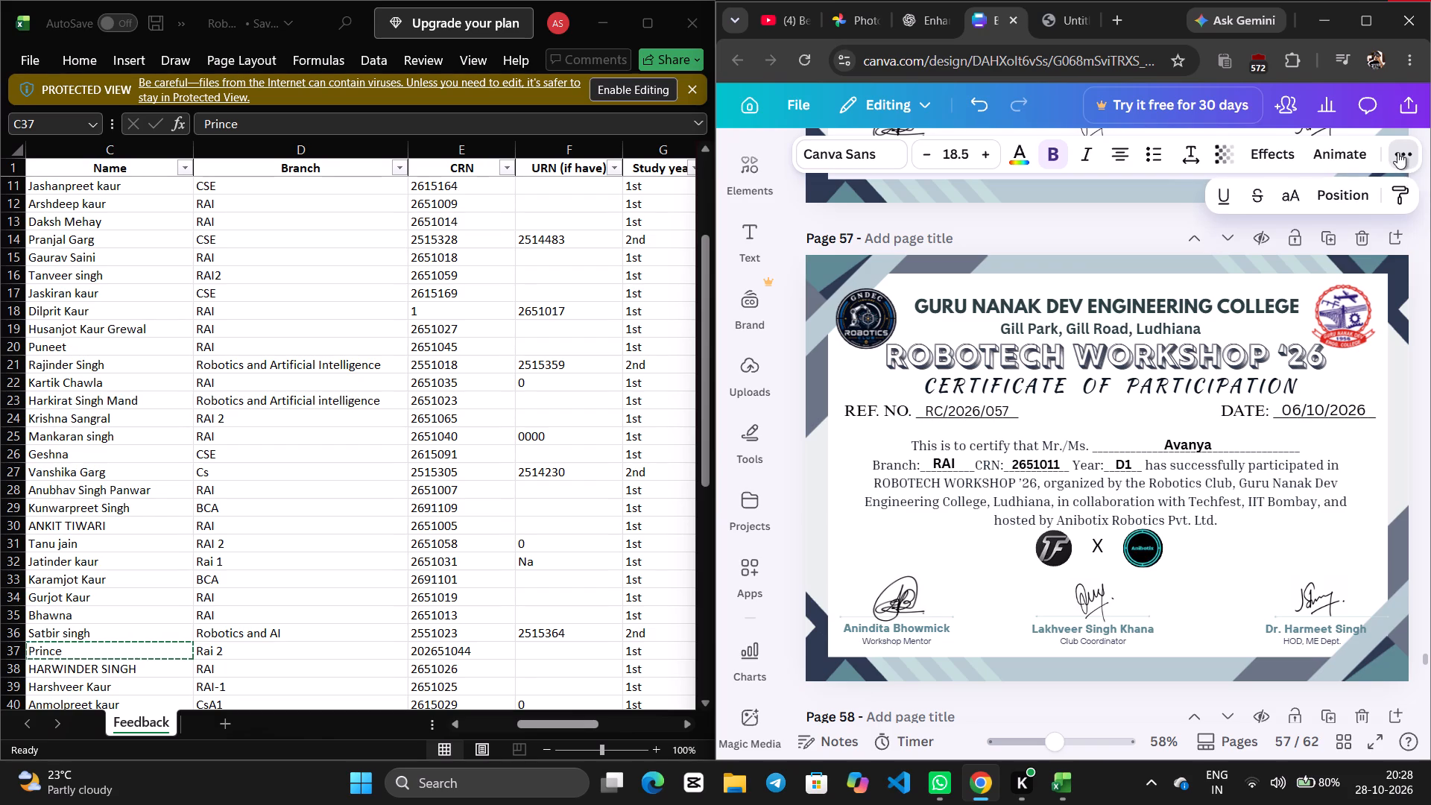
left_click(1411, 97)
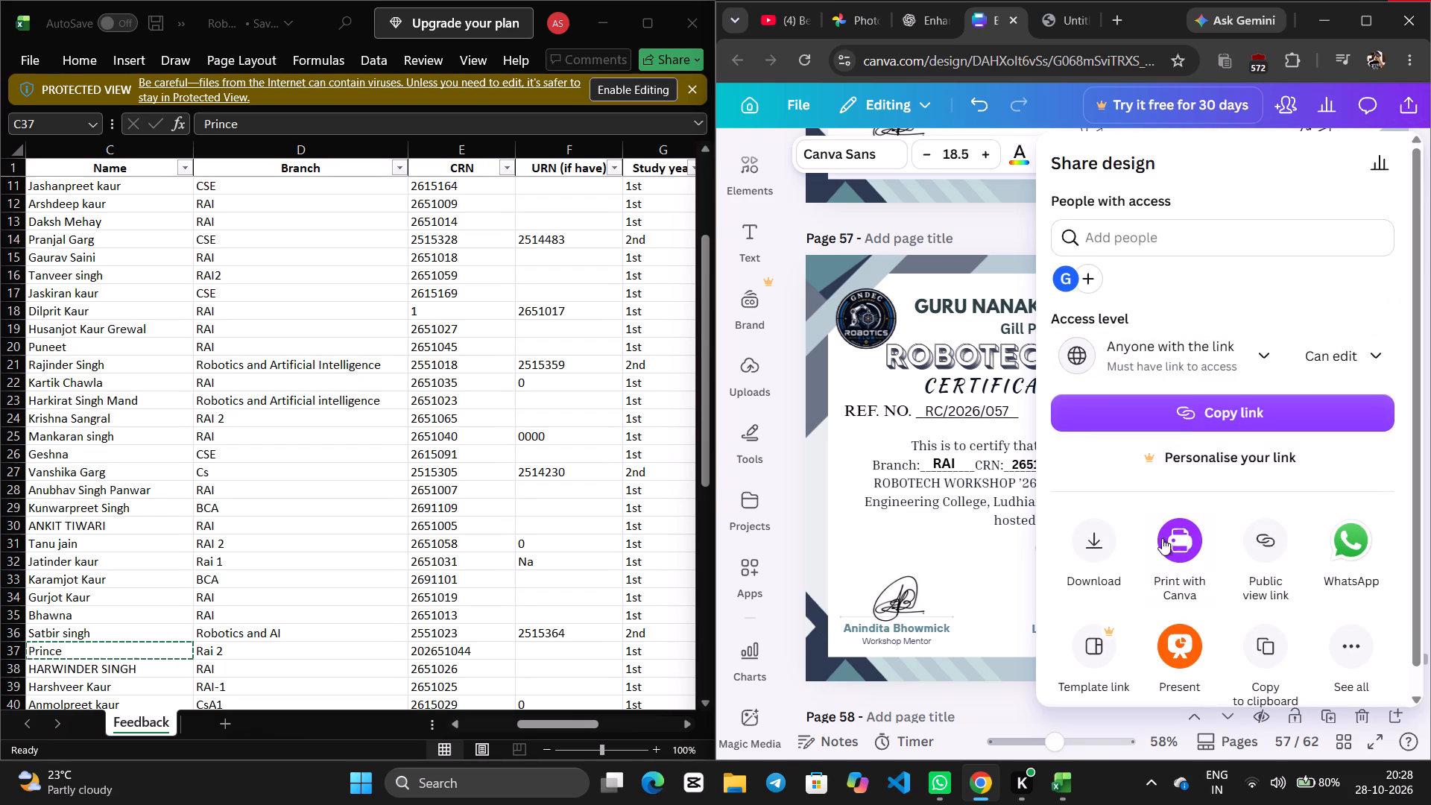
left_click(1092, 547)
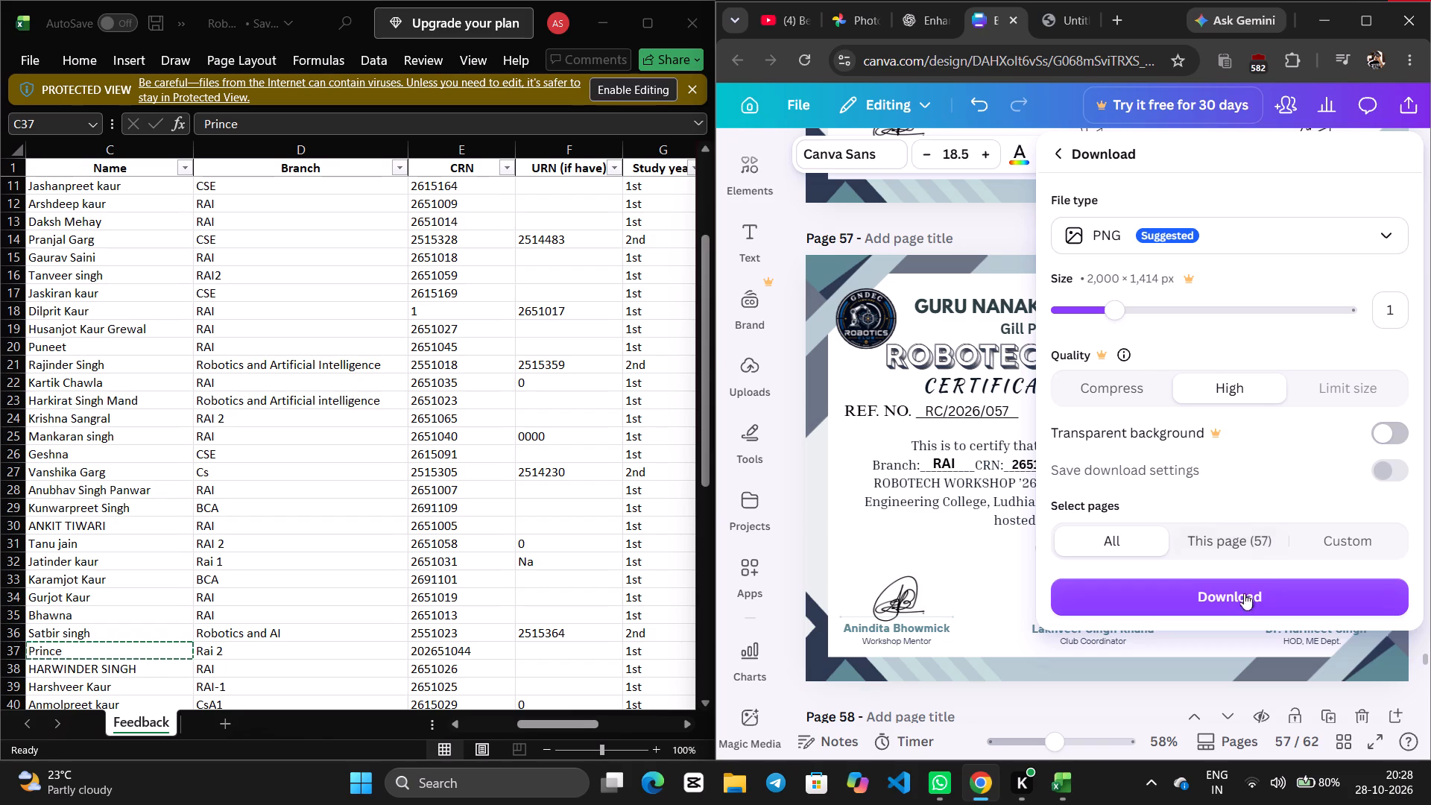
left_click(1395, 230)
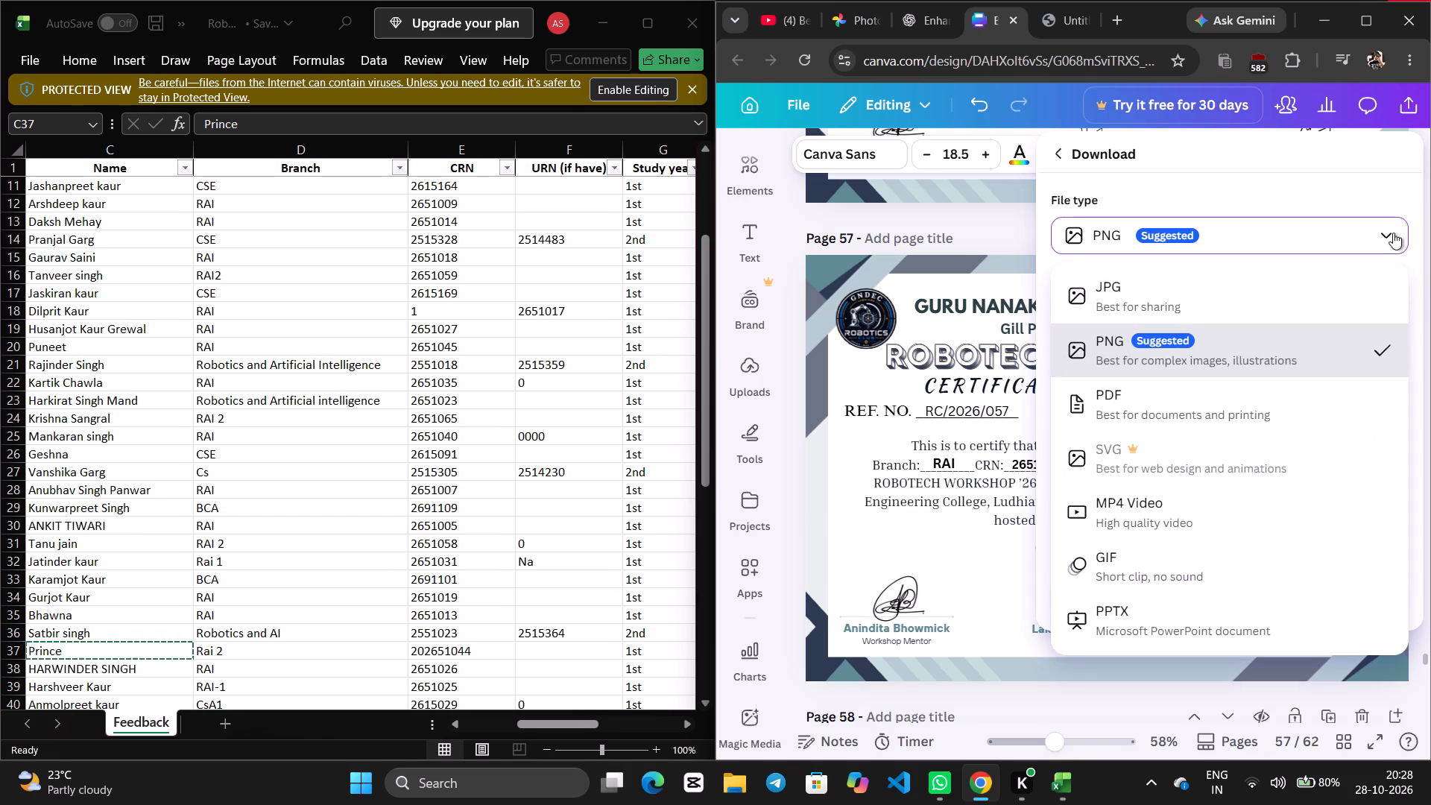
Download all pages of the certificate design as a PDF with the Digital preset.
left_click(1207, 417)
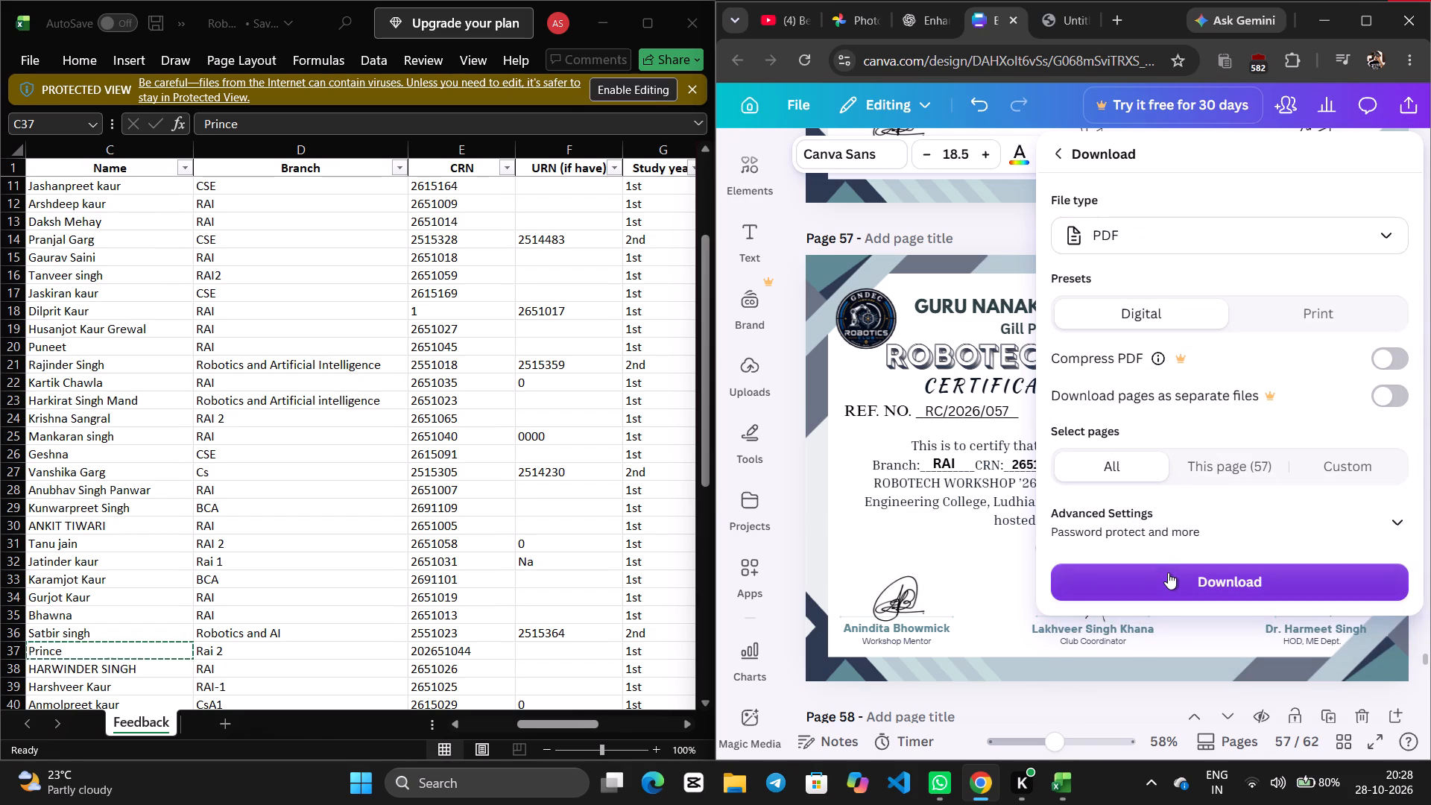
left_click(1168, 572)
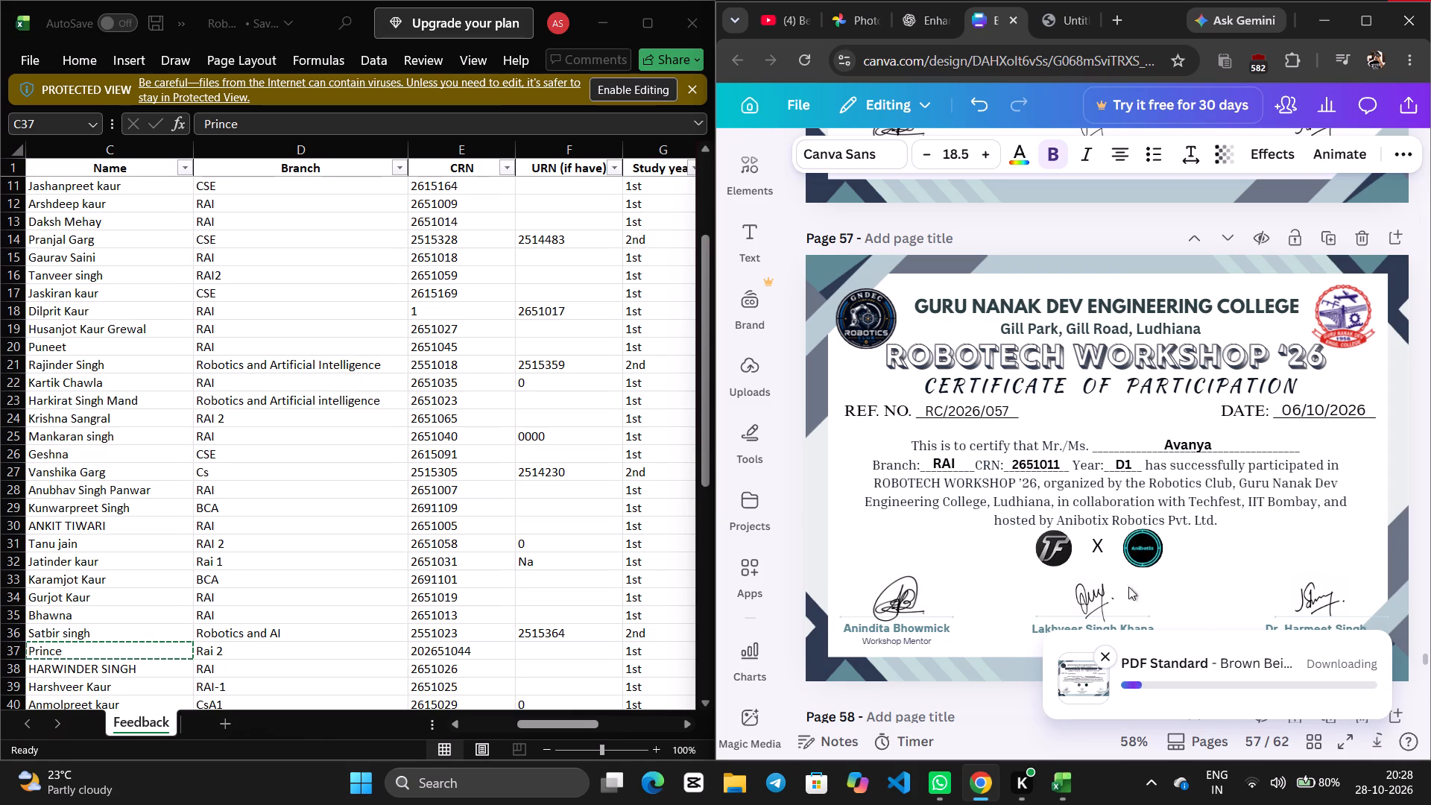